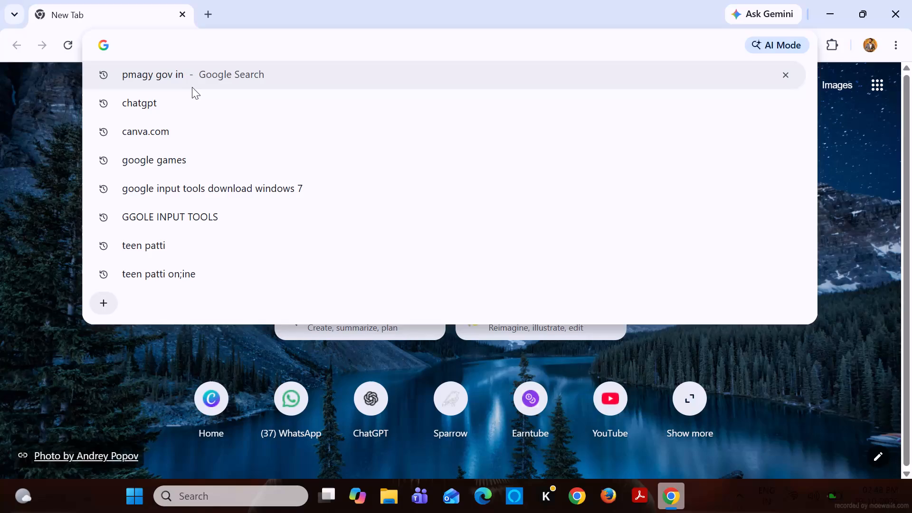
Search Google for "pmagy gov in" and open the pmagy.gov.in result, Portal Migration Notice — Adarsh Gram Portal.
{"action": "left_click", "coordinate": [195, 81]}
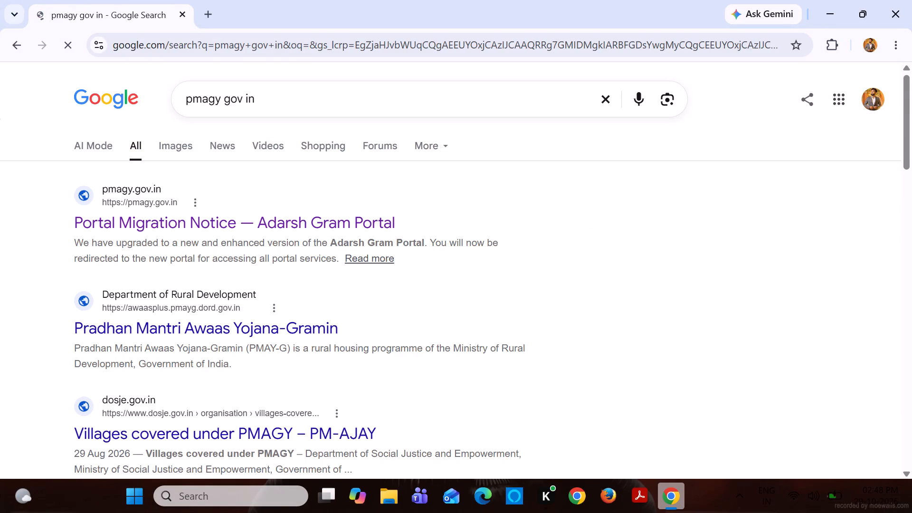
{"action": "left_click", "coordinate": [191, 215]}
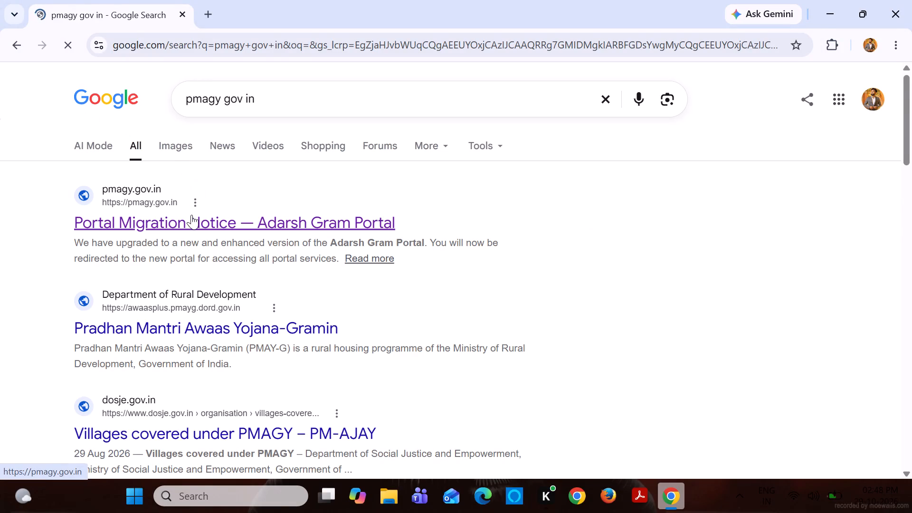
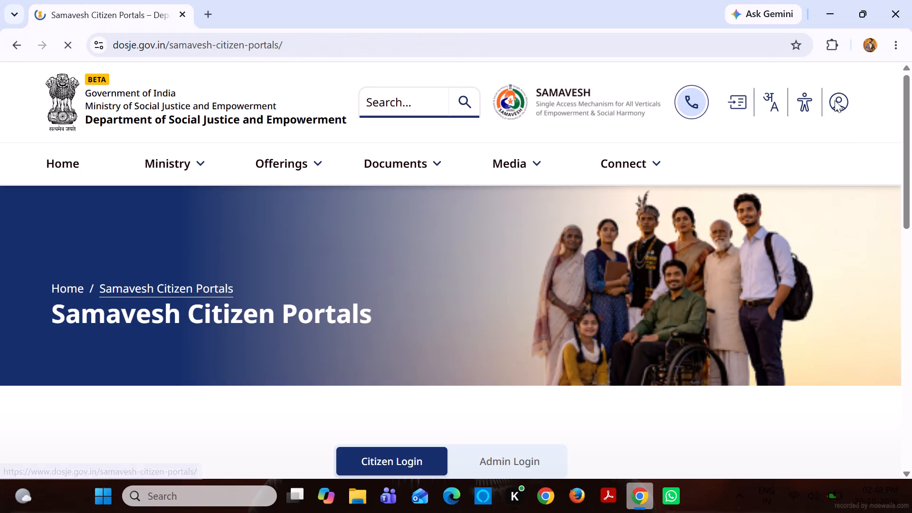
Switch the portal list on the Samavesh Citizen Portals page to Admin Login.
{"action": "scroll", "coordinate": [579, 359], "scroll_direction": "down", "scroll_amount": 2}
{"action": "left_click", "coordinate": [515, 312]}
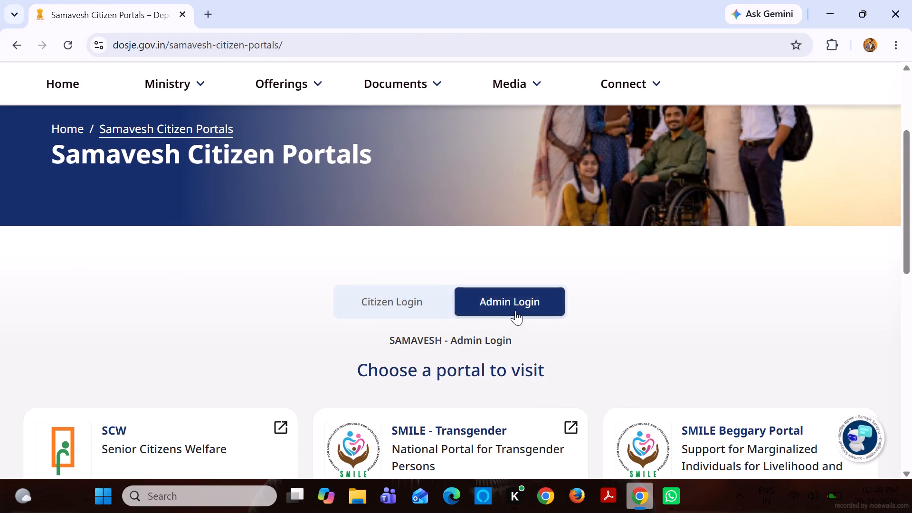
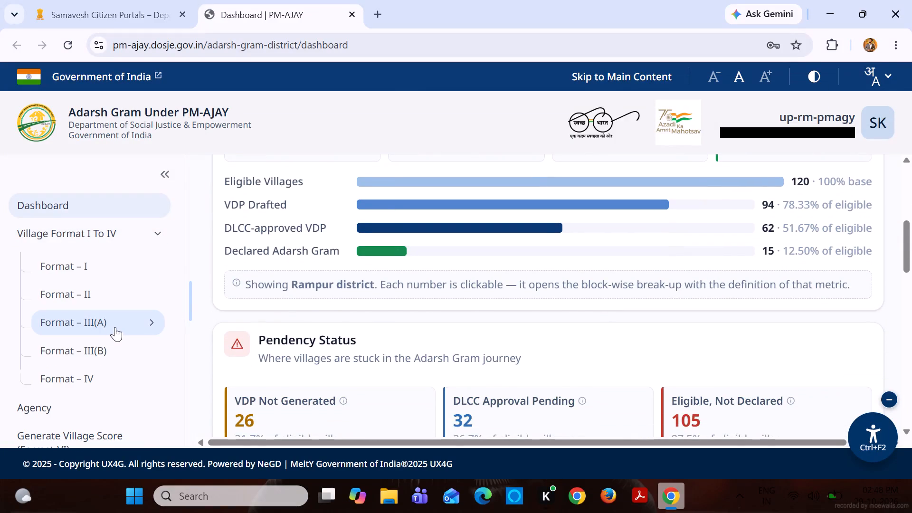
Open the Manage Household page of village Format – III(A).
{"action": "left_click", "coordinate": [112, 230]}
{"action": "left_click", "coordinate": [112, 230]}
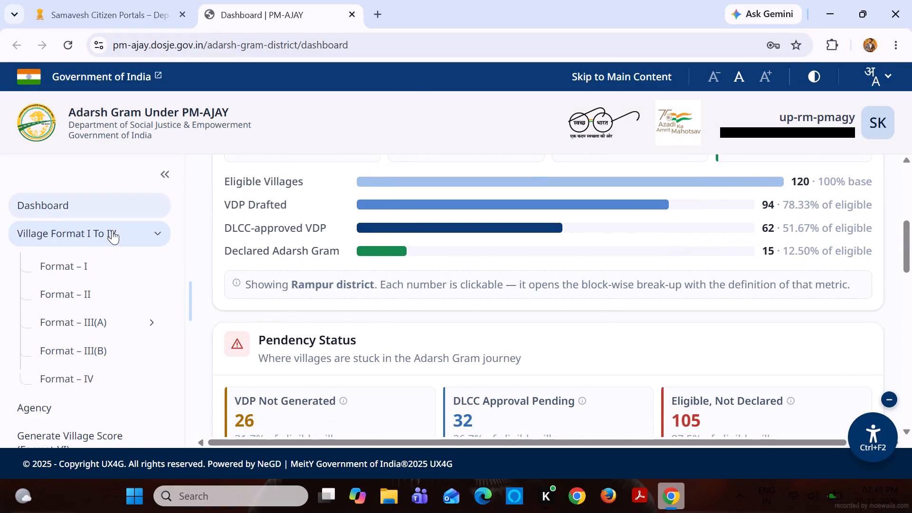
{"action": "left_click", "coordinate": [108, 312]}
{"action": "left_click", "coordinate": [98, 355]}
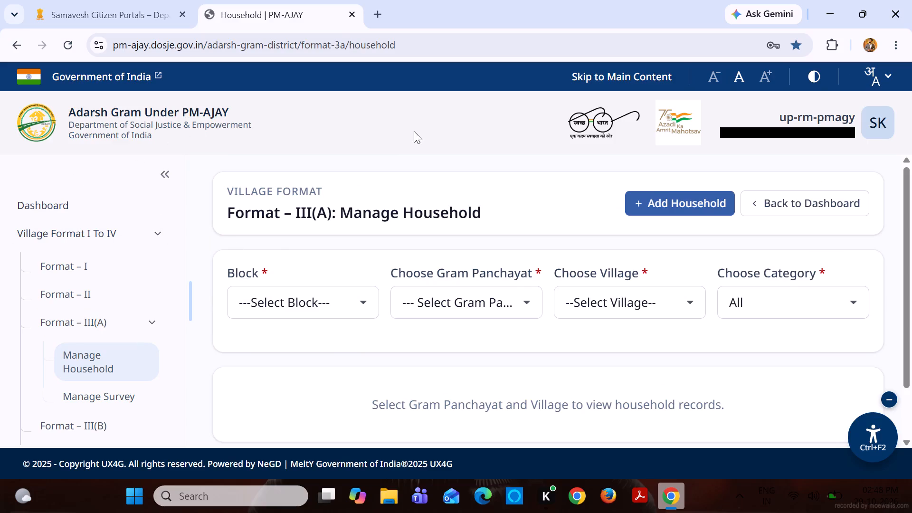
Start adding a household, choosing block Shahabad - 1488, gram panchayat Narkheri - 84799, village Narkhera - 117096 and category SC.
{"action": "left_click", "coordinate": [679, 195]}
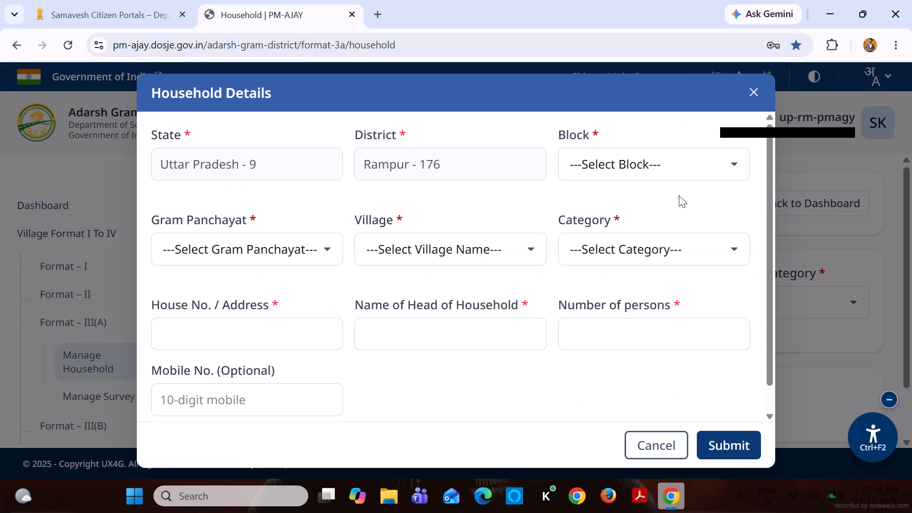
{"action": "left_click", "coordinate": [682, 149]}
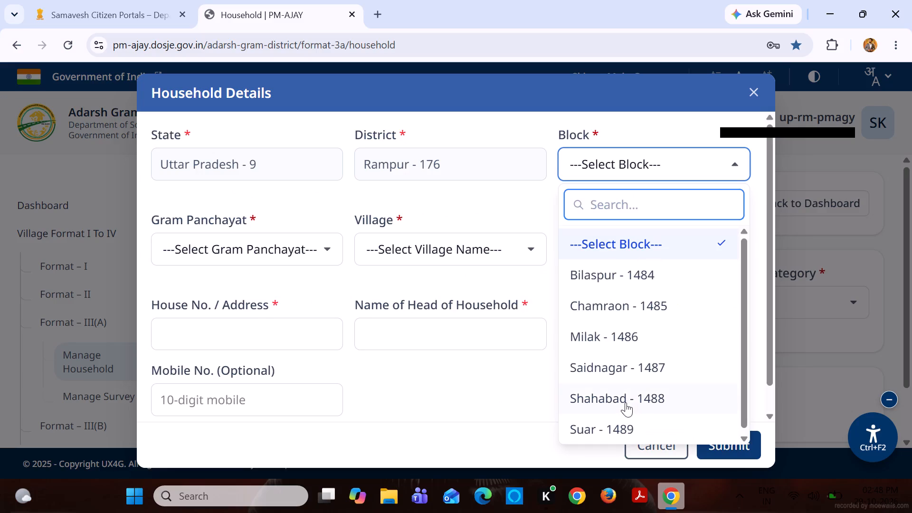
{"action": "left_click", "coordinate": [626, 402]}
{"action": "left_click", "coordinate": [239, 252]}
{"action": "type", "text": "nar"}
{"action": "left_click", "coordinate": [203, 322]}
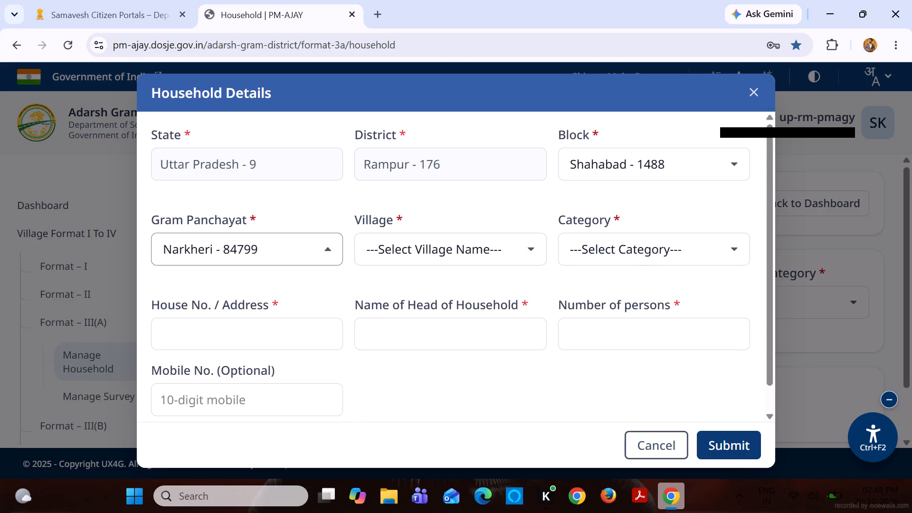
{"action": "left_click", "coordinate": [452, 248]}
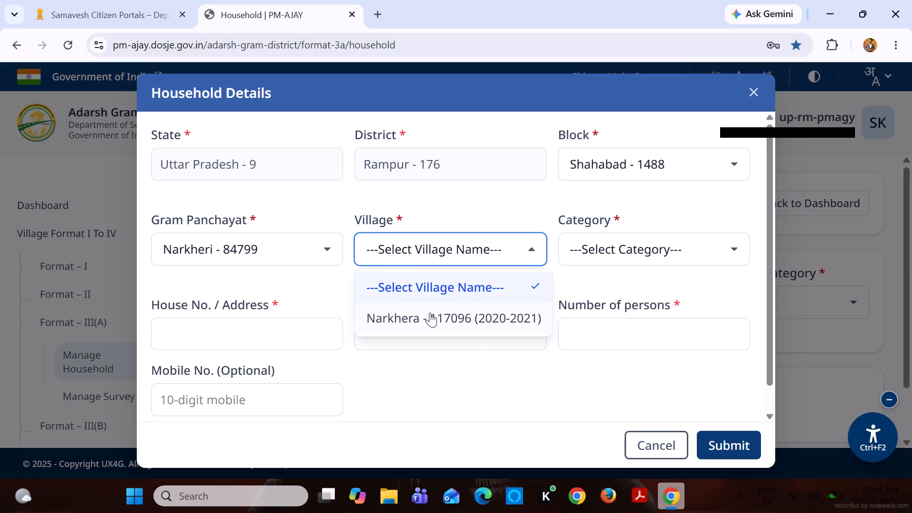
{"action": "left_click", "coordinate": [430, 313]}
{"action": "left_click", "coordinate": [629, 248]}
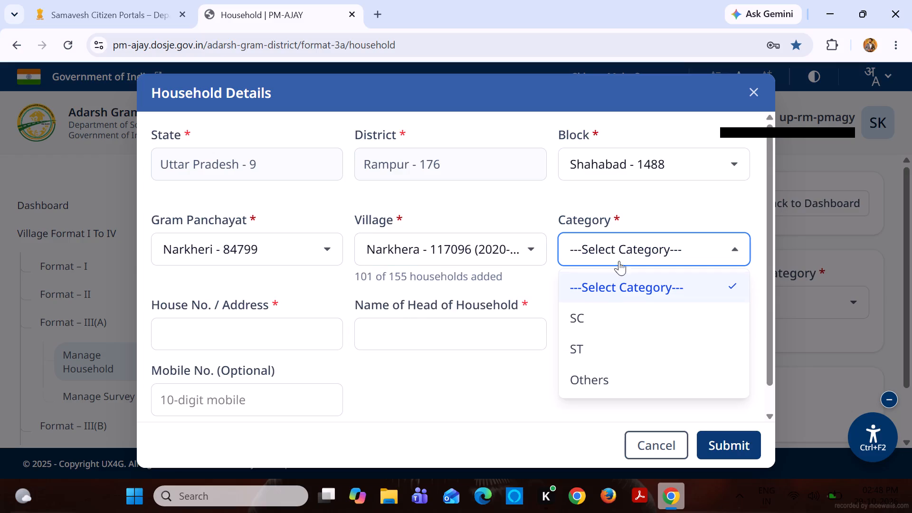
{"action": "left_click", "coordinate": [580, 321]}
Enter the house number, the head of household's name and 4 persons, and submit the household details.
{"action": "left_click", "coordinate": [206, 346]}
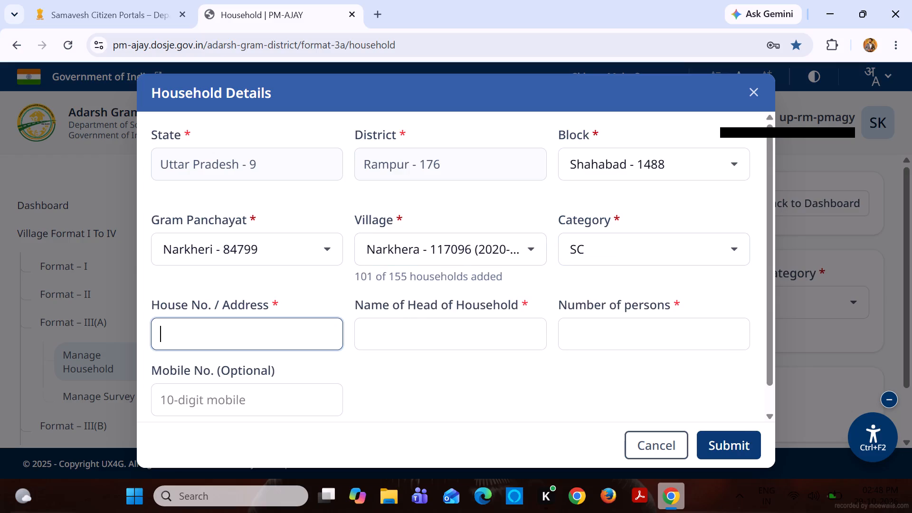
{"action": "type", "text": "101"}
{"action": "left_click", "coordinate": [370, 332]}
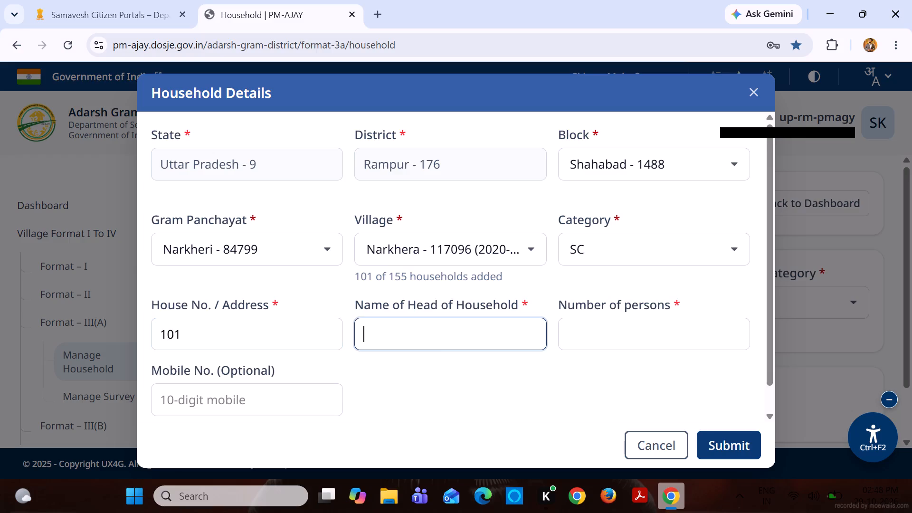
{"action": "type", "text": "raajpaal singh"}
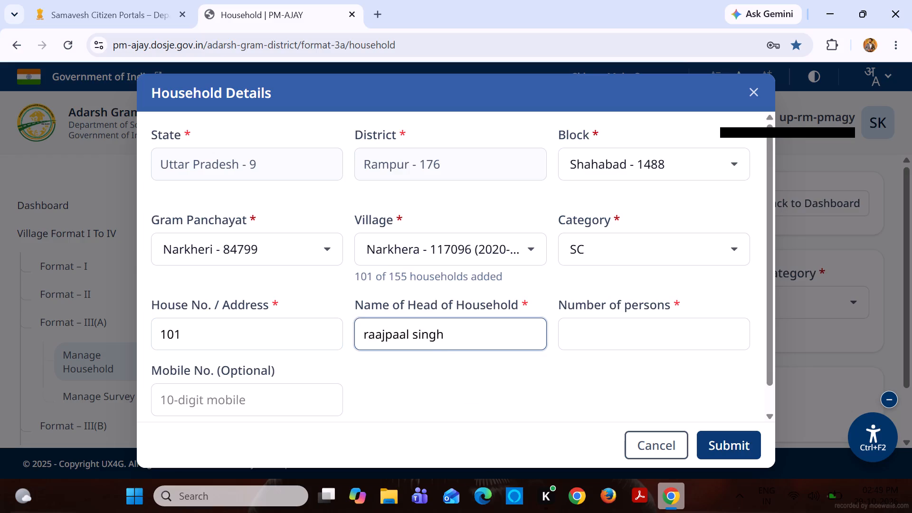
{"action": "left_click", "coordinate": [585, 339]}
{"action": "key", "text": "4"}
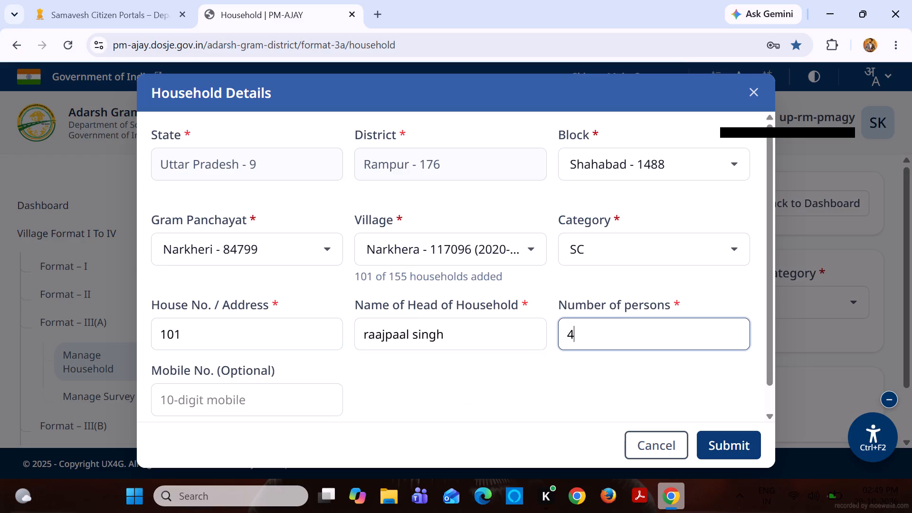
{"action": "left_click", "coordinate": [741, 441]}
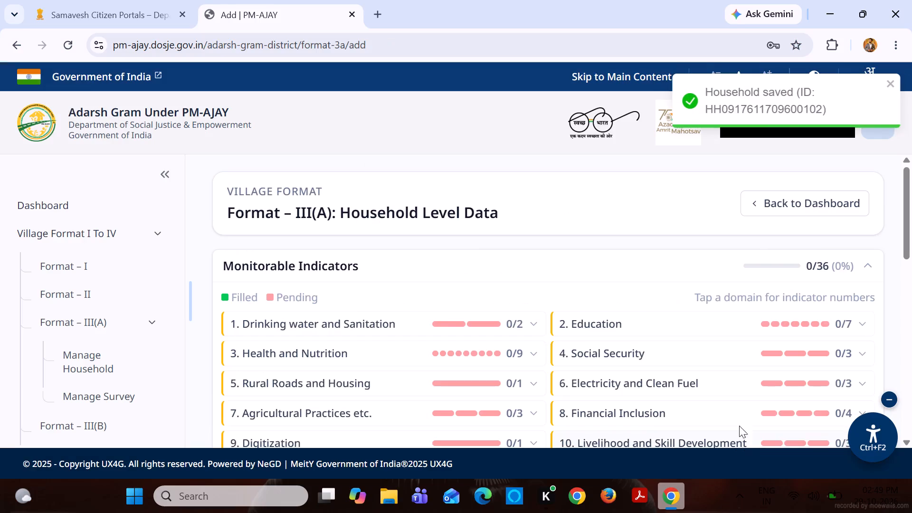
For the Drinking water and Sanitation domain, answer Yes to having a household latrine and No to open defecation, and submit.
{"action": "scroll", "coordinate": [705, 322], "scroll_direction": "down", "scroll_amount": 12}
{"action": "left_click", "coordinate": [775, 263]}
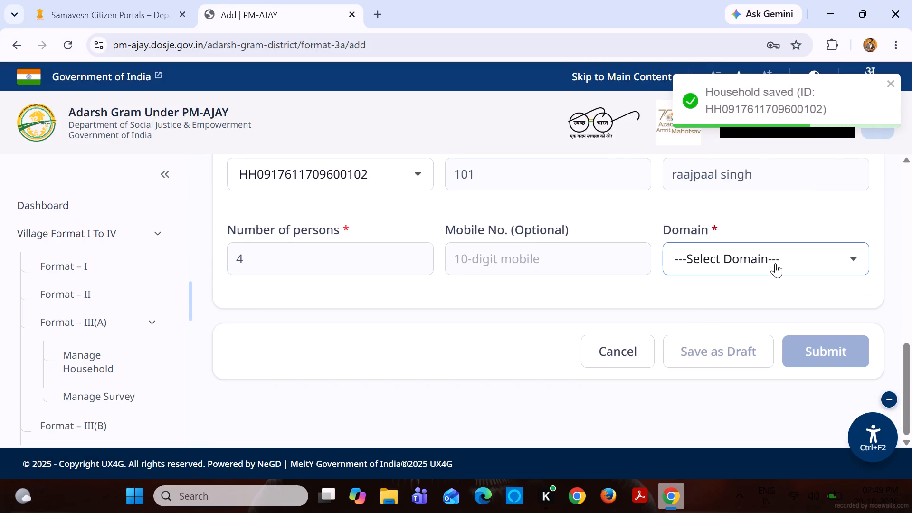
{"action": "left_click", "coordinate": [731, 138]}
{"action": "scroll", "coordinate": [812, 216], "scroll_direction": "down", "scroll_amount": 3}
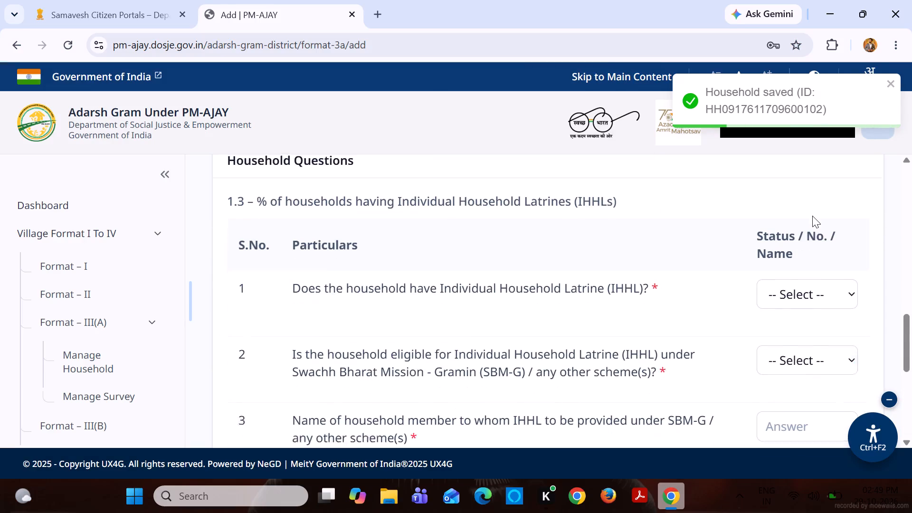
{"action": "left_click_drag", "start_coordinate": [825, 277], "coordinate": [797, 312]}
{"action": "left_click", "coordinate": [786, 324]}
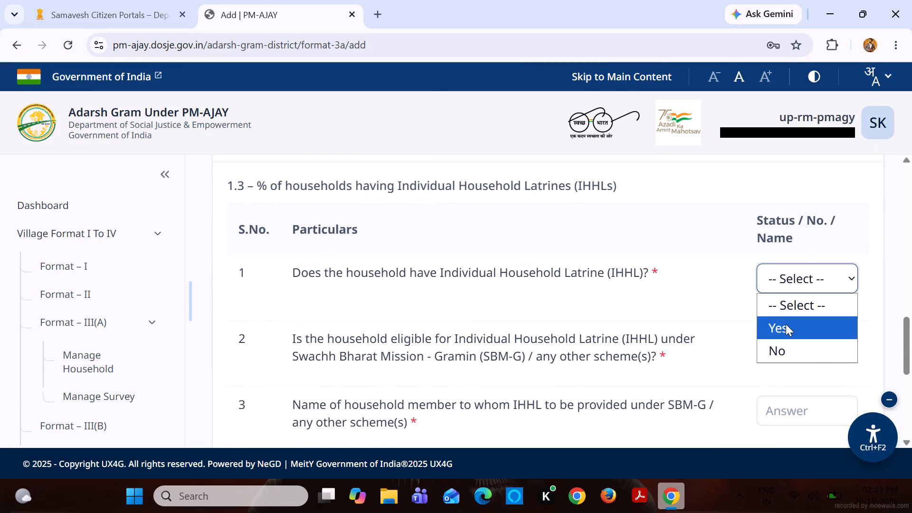
{"action": "scroll", "coordinate": [786, 324], "scroll_direction": "down", "scroll_amount": 3}
{"action": "left_click", "coordinate": [798, 249]}
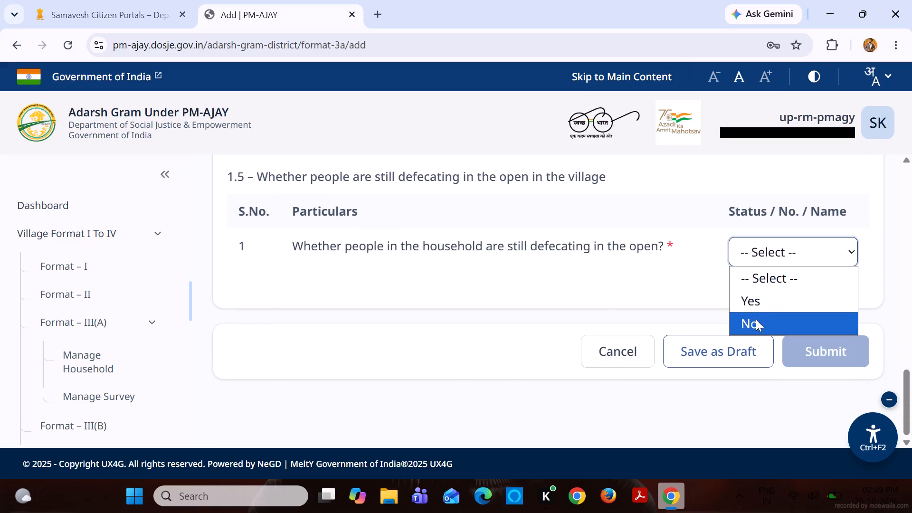
{"action": "left_click", "coordinate": [756, 319]}
{"action": "left_click", "coordinate": [814, 346]}
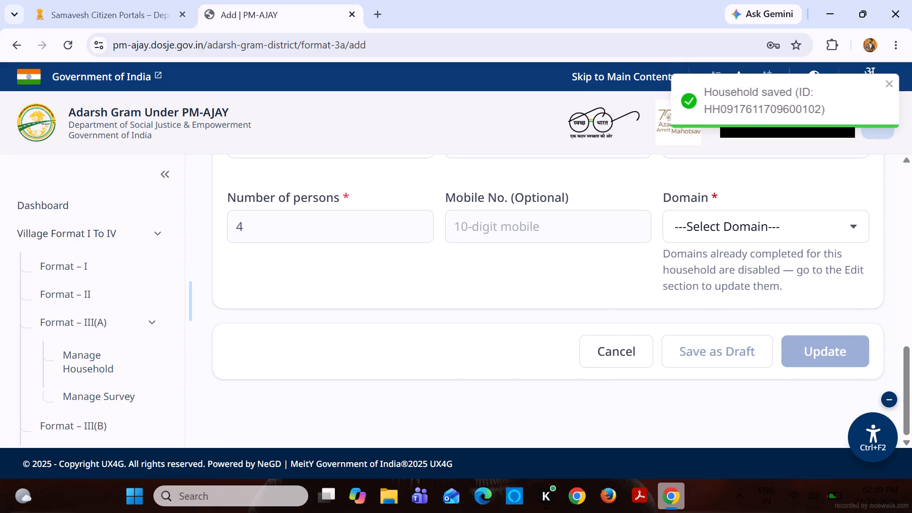
Choose the 2 – Education domain and enter 0 children aged 6-10 years and 0 children aged 11-13 years.
{"action": "left_click", "coordinate": [816, 230]}
{"action": "left_click", "coordinate": [677, 372]}
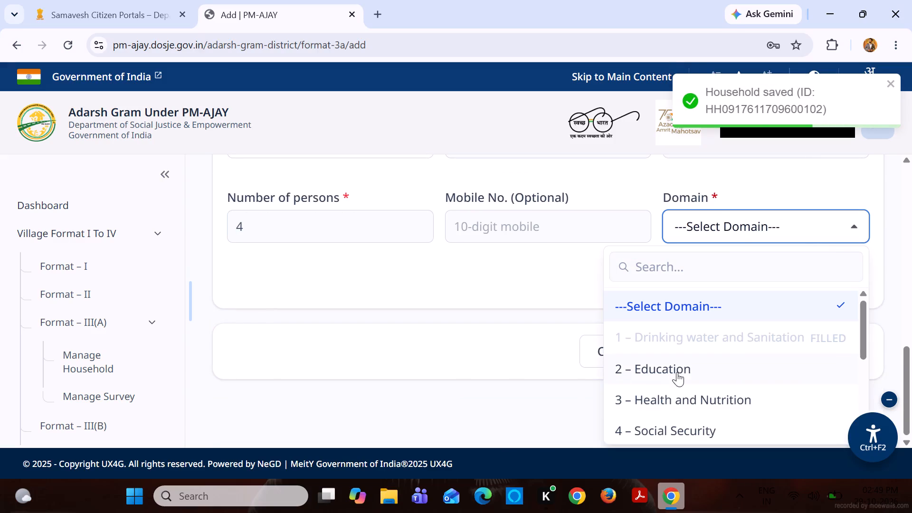
{"action": "scroll", "coordinate": [677, 372], "scroll_direction": "down", "scroll_amount": 3}
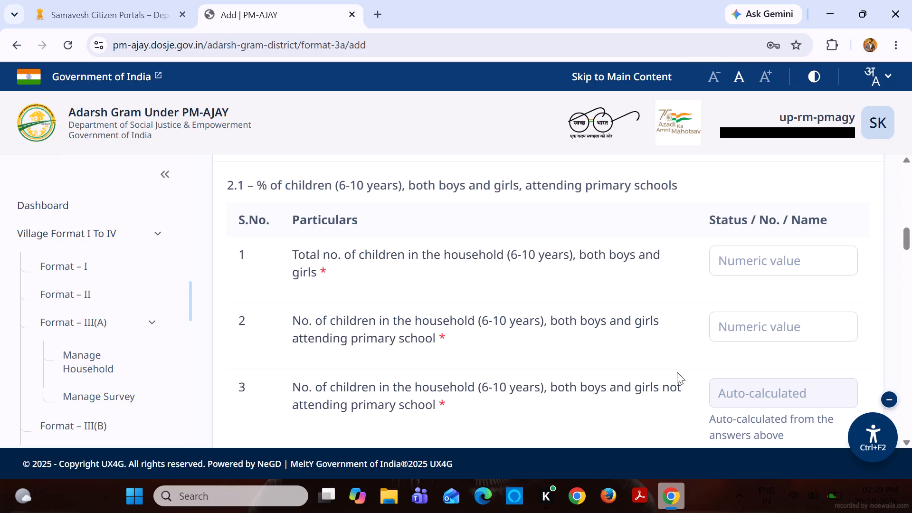
{"action": "left_click", "coordinate": [757, 265]}
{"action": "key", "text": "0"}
{"action": "scroll", "coordinate": [757, 265], "scroll_direction": "down", "scroll_amount": 2}
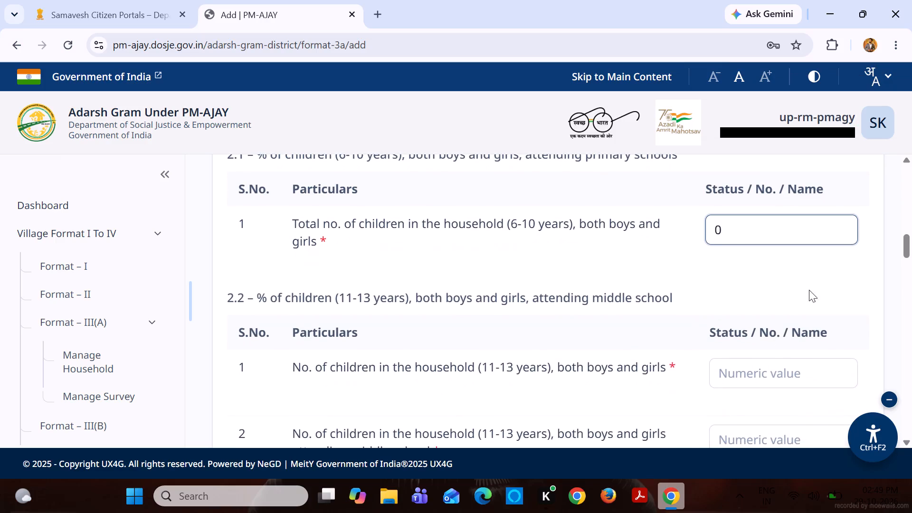
{"action": "left_click", "coordinate": [723, 361]}
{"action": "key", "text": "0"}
Enter 1 child aged 14-15 with 1 attending secondary school, and 1 child aged 16-17 with 1 attending higher secondary school.
{"action": "scroll", "coordinate": [723, 361], "scroll_direction": "down", "scroll_amount": 4}
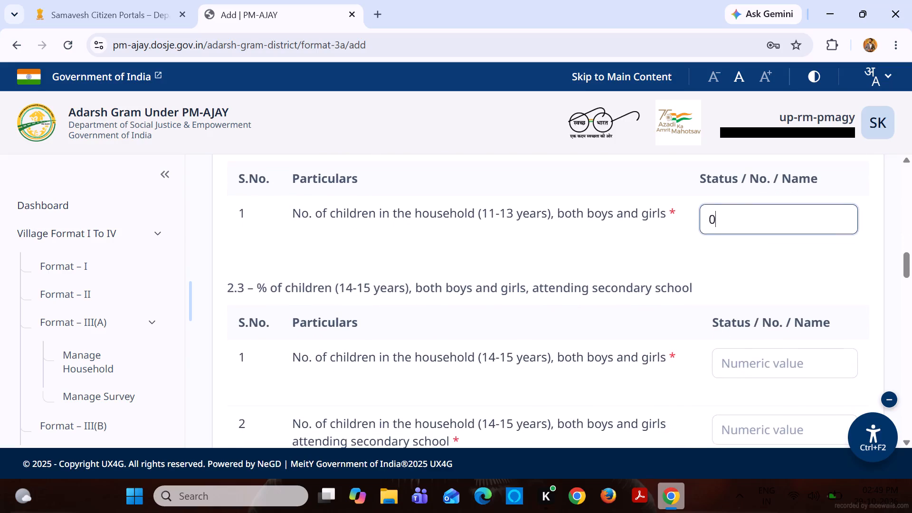
{"action": "left_click", "coordinate": [740, 360]}
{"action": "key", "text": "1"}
{"action": "scroll", "coordinate": [740, 353], "scroll_direction": "down", "scroll_amount": 2}
{"action": "left_click", "coordinate": [728, 359]}
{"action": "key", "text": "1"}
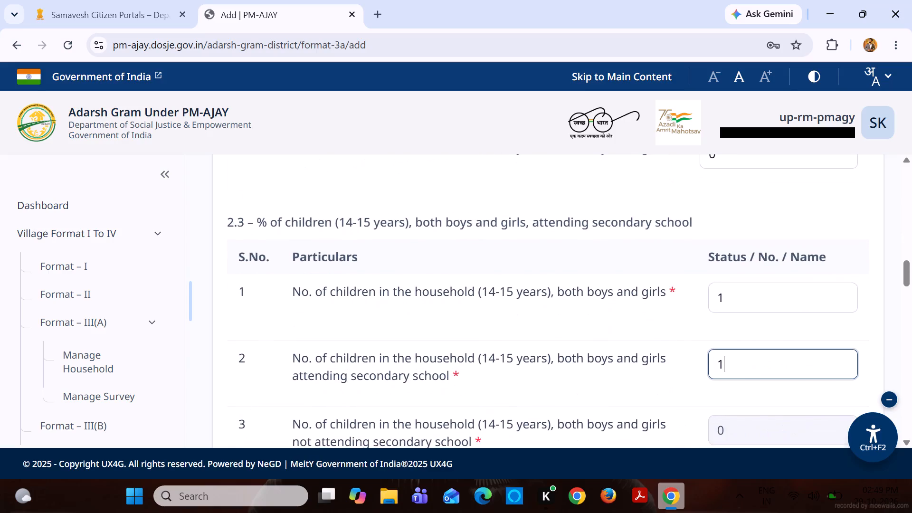
{"action": "scroll", "coordinate": [728, 359], "scroll_direction": "down", "scroll_amount": 6}
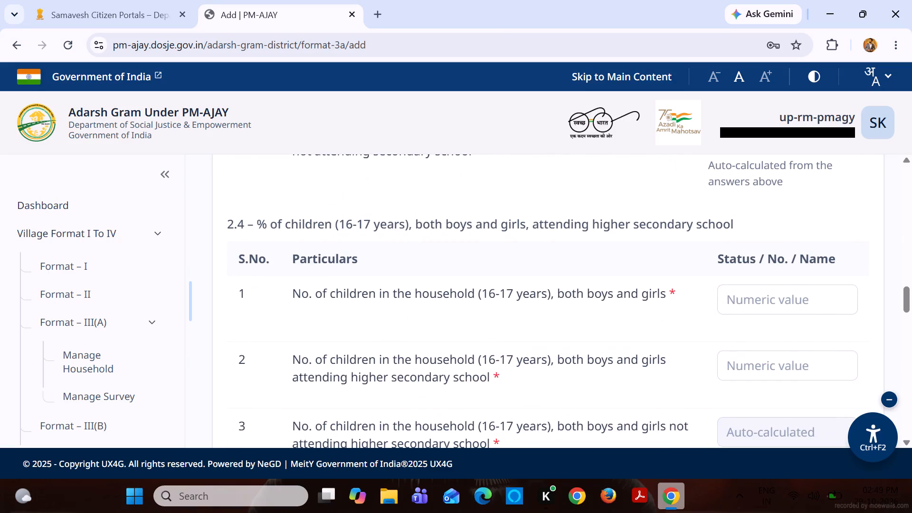
{"action": "left_click", "coordinate": [742, 300]}
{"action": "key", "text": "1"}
{"action": "left_click", "coordinate": [739, 359]}
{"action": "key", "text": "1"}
Enter 0 for children aged 18-23, pre-matric scholarship eligibility and post-matric scholarship eligibility, and submit the Education answers.
{"action": "scroll", "coordinate": [739, 359], "scroll_direction": "down", "scroll_amount": 1}
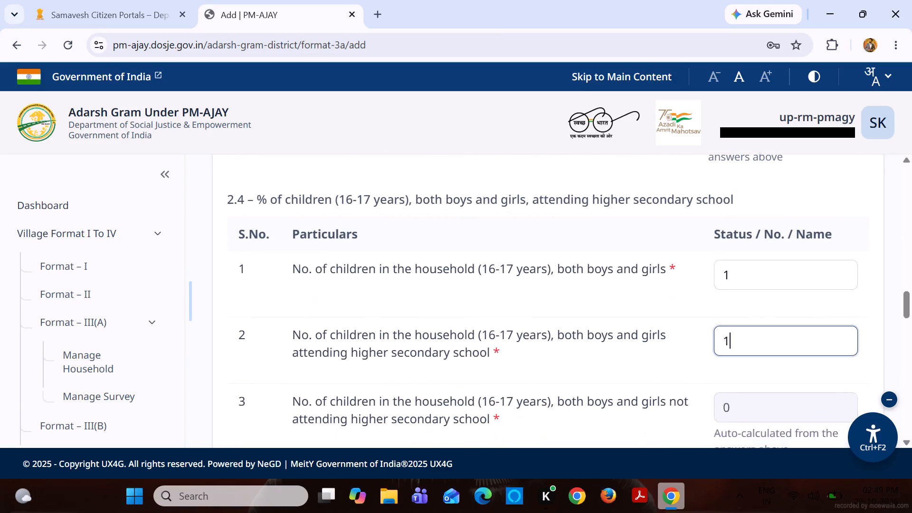
{"action": "scroll", "coordinate": [739, 359], "scroll_direction": "down", "scroll_amount": 3}
{"action": "left_click", "coordinate": [758, 342]}
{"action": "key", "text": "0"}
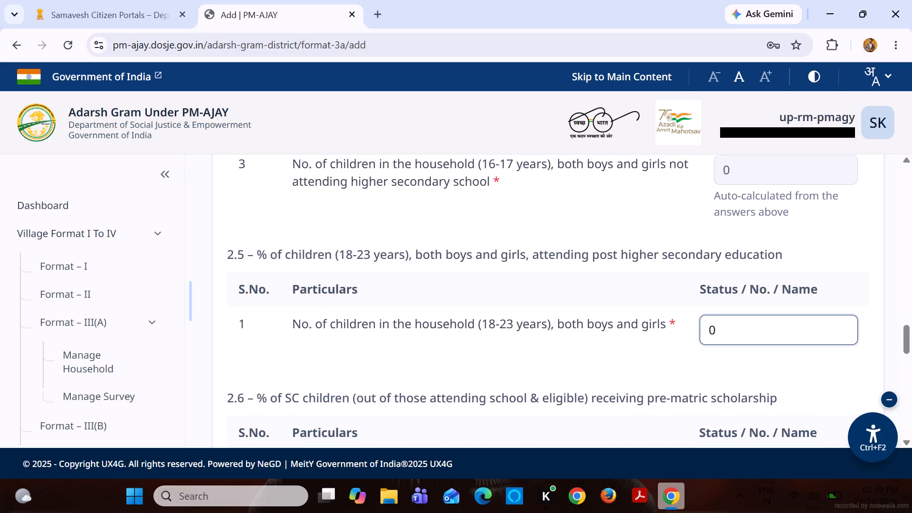
{"action": "scroll", "coordinate": [758, 342], "scroll_direction": "down", "scroll_amount": 3}
{"action": "left_click", "coordinate": [735, 341]}
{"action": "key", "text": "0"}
{"action": "scroll", "coordinate": [735, 337], "scroll_direction": "down", "scroll_amount": 3}
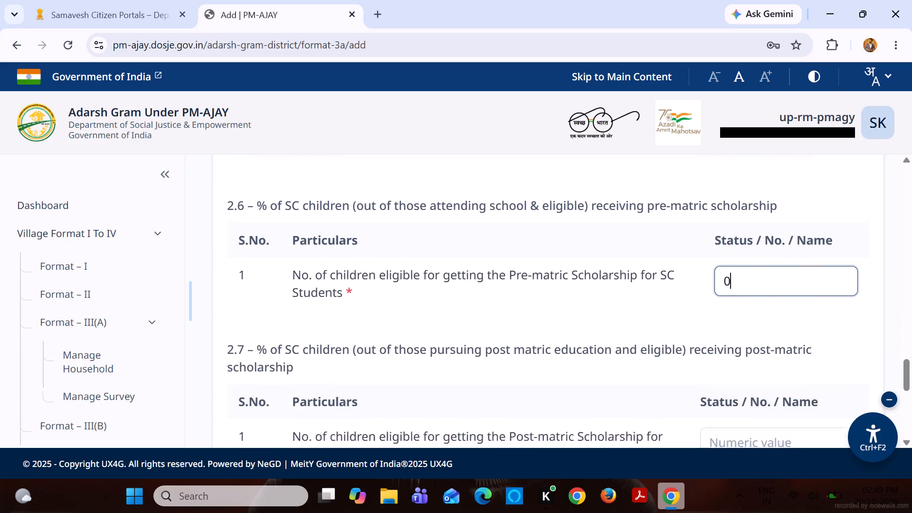
{"action": "left_click", "coordinate": [714, 392]}
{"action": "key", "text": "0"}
{"action": "scroll", "coordinate": [714, 392], "scroll_direction": "down", "scroll_amount": 3}
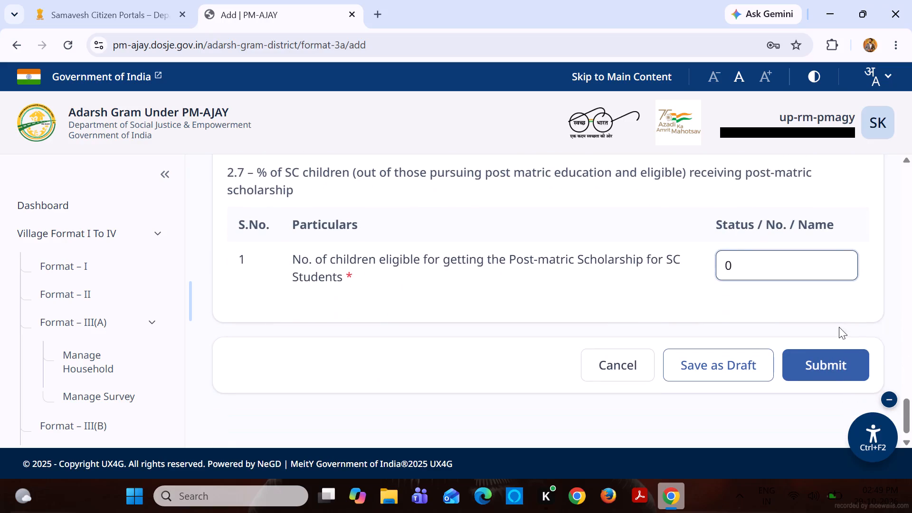
{"action": "left_click", "coordinate": [816, 367]}
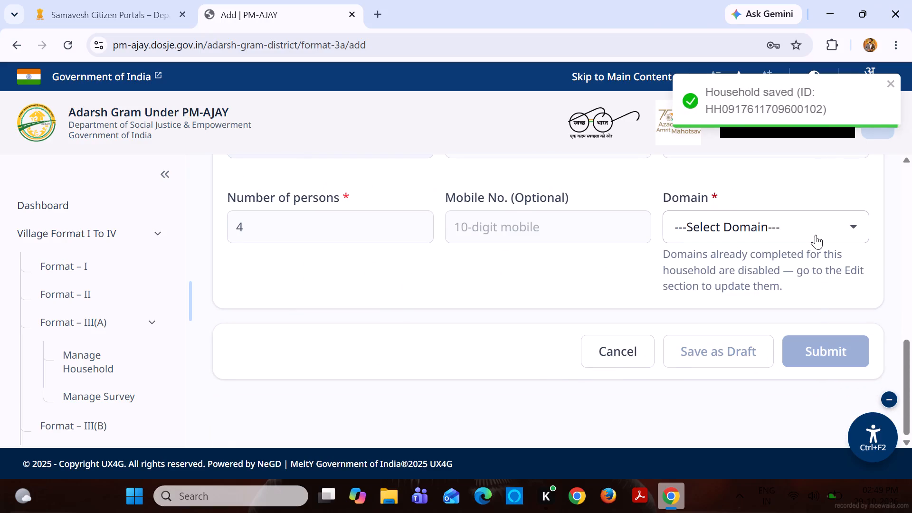
Choose the 3 – Health and Nutrition domain and answer Yes to coverage under any Health Protection Scheme.
{"action": "left_click", "coordinate": [816, 235]}
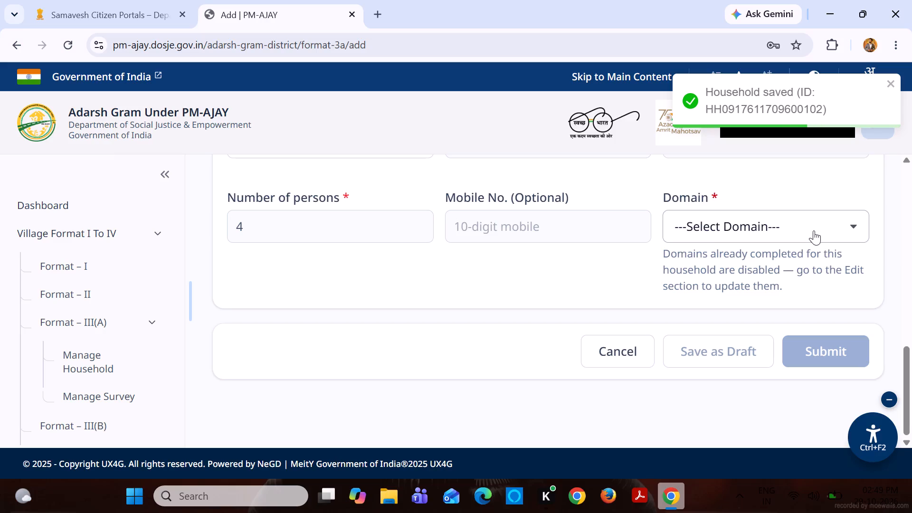
{"action": "left_click", "coordinate": [814, 230]}
{"action": "left_click", "coordinate": [691, 396]}
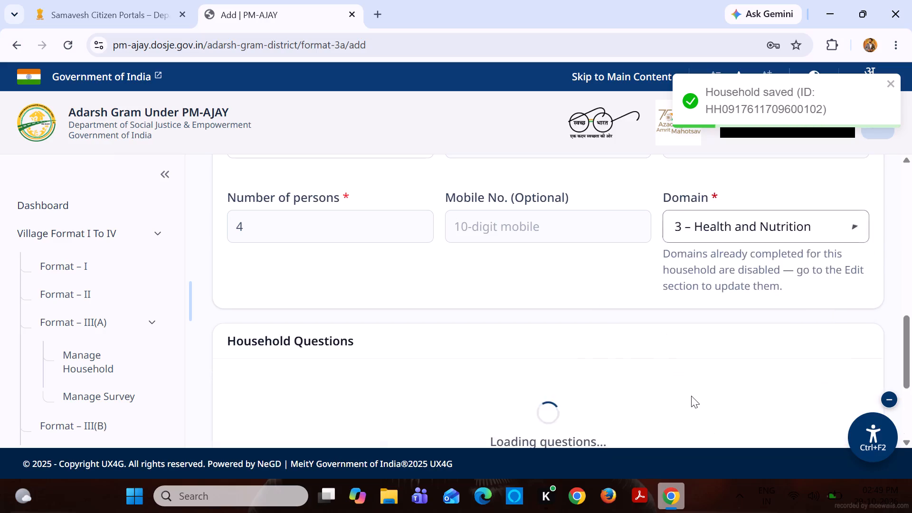
{"action": "scroll", "coordinate": [691, 396], "scroll_direction": "down", "scroll_amount": 3}
{"action": "left_click", "coordinate": [815, 296]}
{"action": "left_click", "coordinate": [773, 337]}
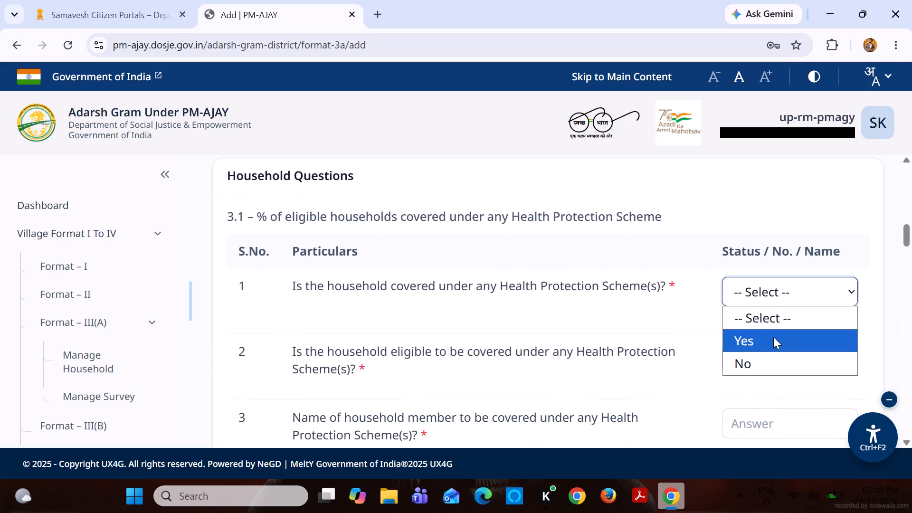
Enter 0 for pregnant women, deliveries in the last year, children born in the last year and children below one year.
{"action": "scroll", "coordinate": [773, 337], "scroll_direction": "down", "scroll_amount": 4}
{"action": "left_click", "coordinate": [751, 196]}
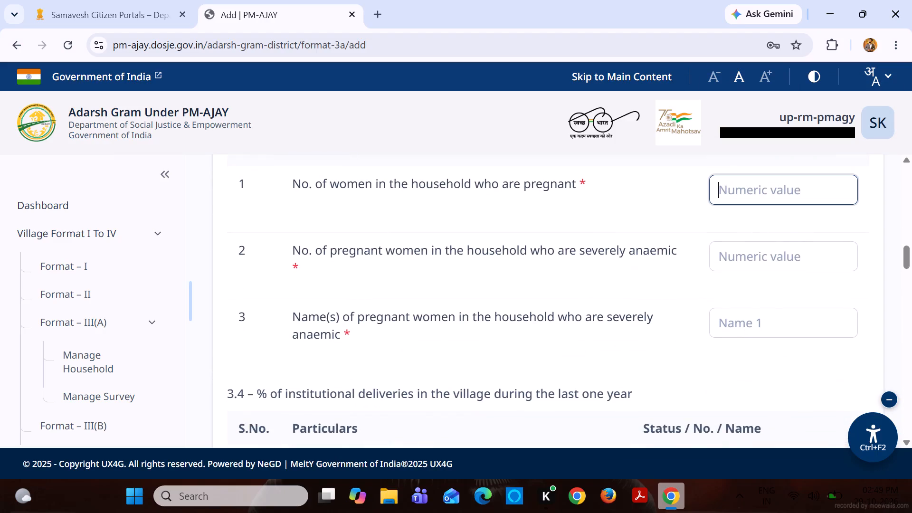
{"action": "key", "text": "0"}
{"action": "left_click", "coordinate": [712, 338]}
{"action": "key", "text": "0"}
{"action": "scroll", "coordinate": [712, 338], "scroll_direction": "down", "scroll_amount": 2}
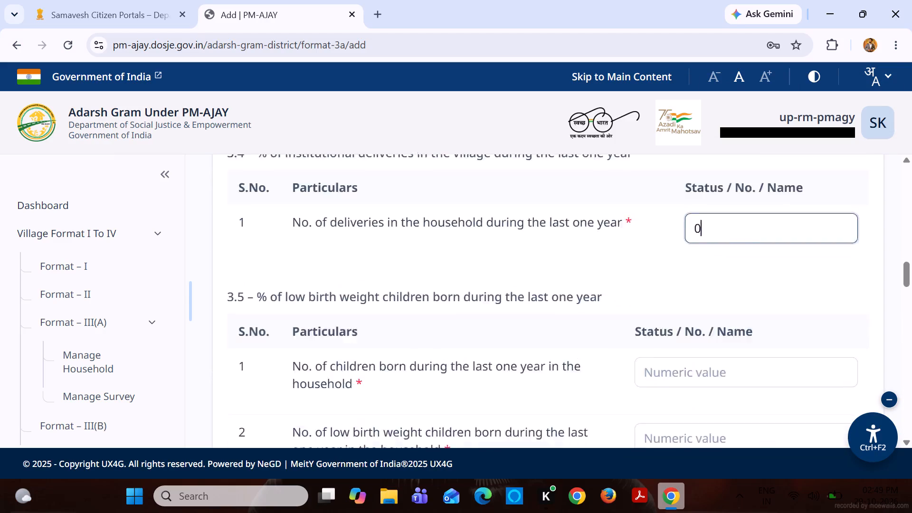
{"action": "scroll", "coordinate": [712, 338], "scroll_direction": "down", "scroll_amount": 2}
{"action": "left_click", "coordinate": [693, 256]}
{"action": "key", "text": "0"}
{"action": "scroll", "coordinate": [693, 244], "scroll_direction": "down", "scroll_amount": 3}
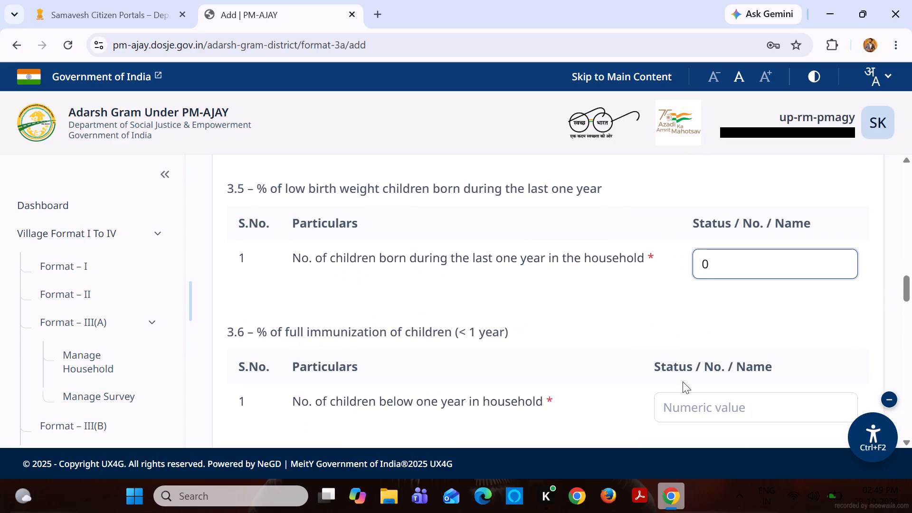
{"action": "left_click", "coordinate": [678, 399]}
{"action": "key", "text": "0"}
Enter 0 for children aged 0-5, women pregnant last year, children under 1 year and members with communicable diseases, and submit the Health and Nutrition answers.
{"action": "scroll", "coordinate": [678, 399], "scroll_direction": "down", "scroll_amount": 5}
{"action": "left_click", "coordinate": [691, 273]}
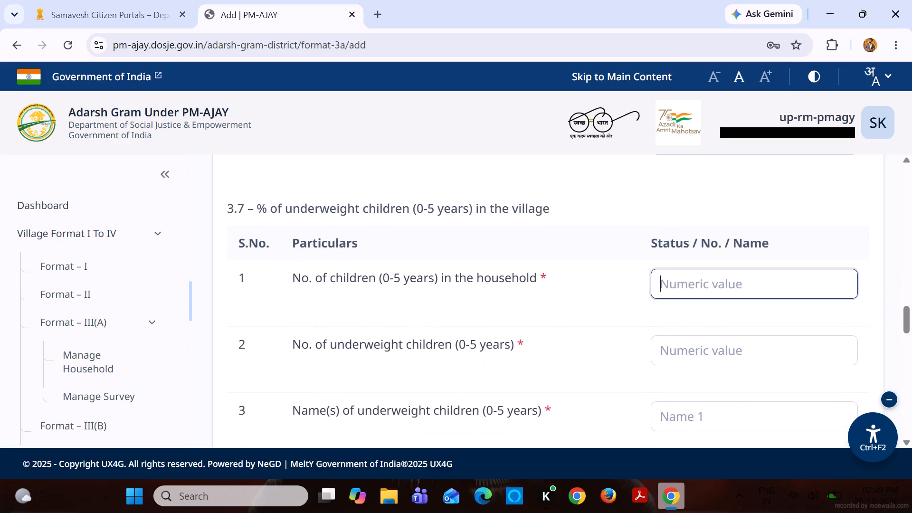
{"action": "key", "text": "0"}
{"action": "scroll", "coordinate": [691, 266], "scroll_direction": "down", "scroll_amount": 3}
{"action": "left_click", "coordinate": [704, 437]}
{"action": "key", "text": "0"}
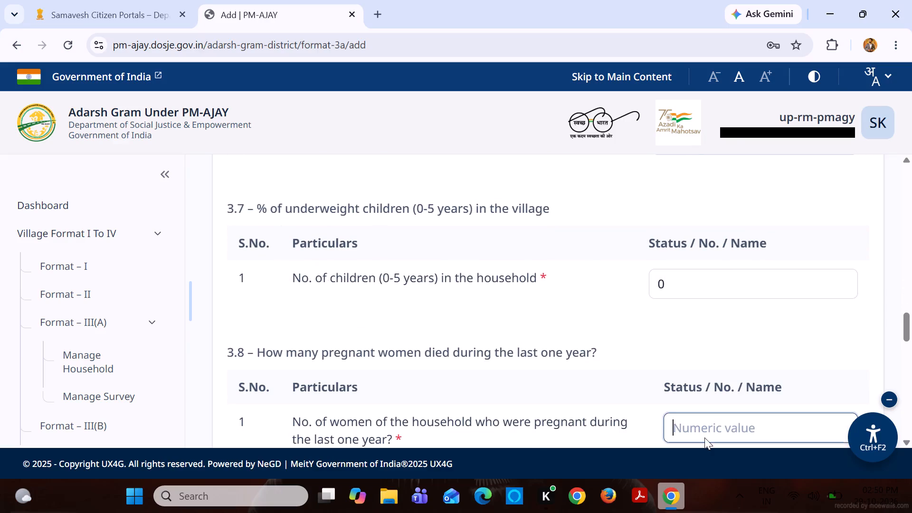
{"action": "scroll", "coordinate": [704, 437], "scroll_direction": "down", "scroll_amount": 5}
{"action": "left_click", "coordinate": [705, 285]}
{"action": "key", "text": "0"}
{"action": "scroll", "coordinate": [705, 285], "scroll_direction": "down", "scroll_amount": 3}
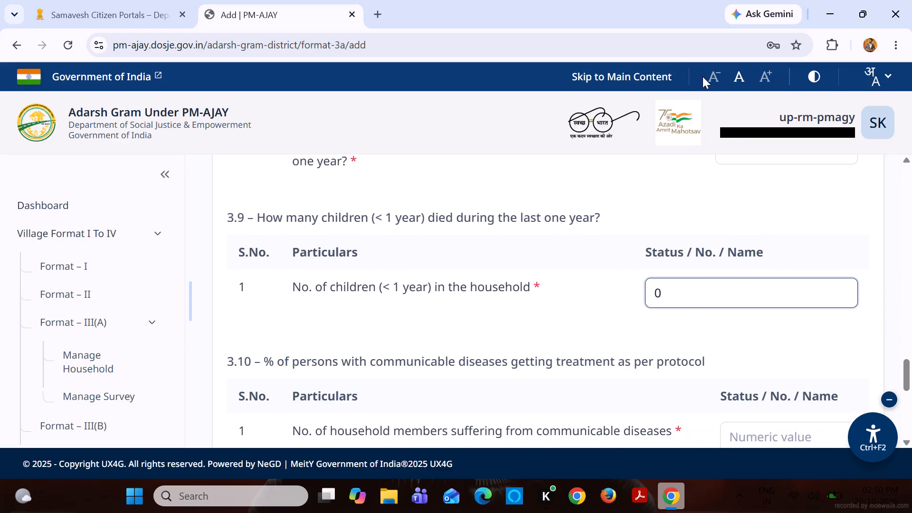
{"action": "left_click", "coordinate": [746, 421]}
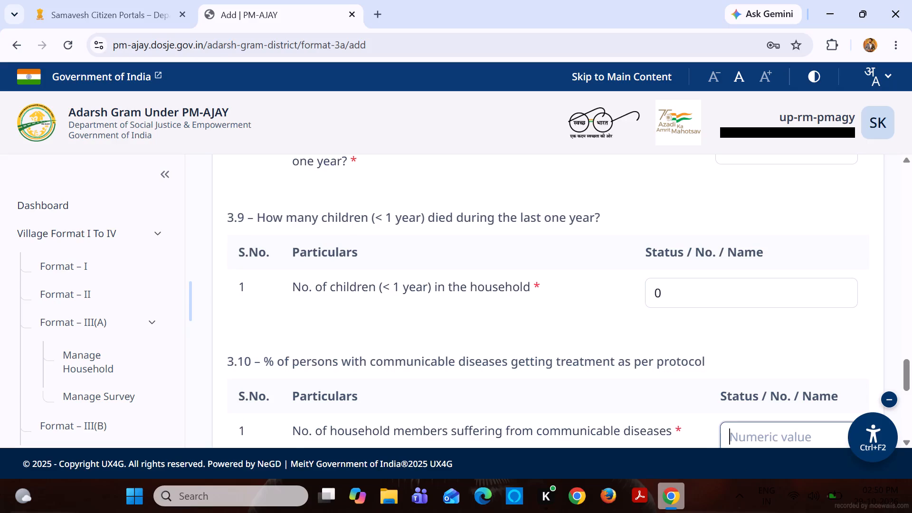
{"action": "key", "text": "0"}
{"action": "scroll", "coordinate": [746, 421], "scroll_direction": "down", "scroll_amount": 5}
{"action": "left_click", "coordinate": [803, 351]}
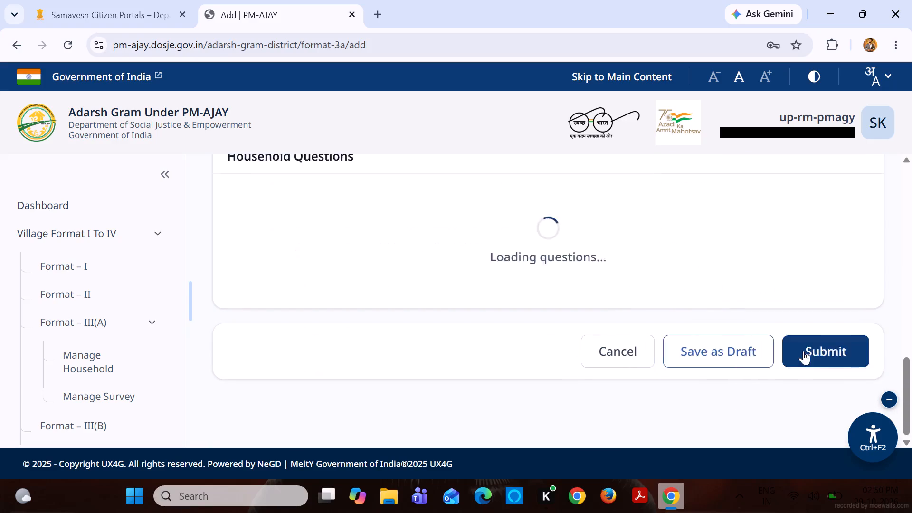
Choose the 4 – Social Security domain, enter 0 persons eligible for Widow, Old Age and Disability Pension, and submit the answers.
{"action": "left_click", "coordinate": [793, 231]}
{"action": "scroll", "coordinate": [768, 313], "scroll_direction": "down", "scroll_amount": 1}
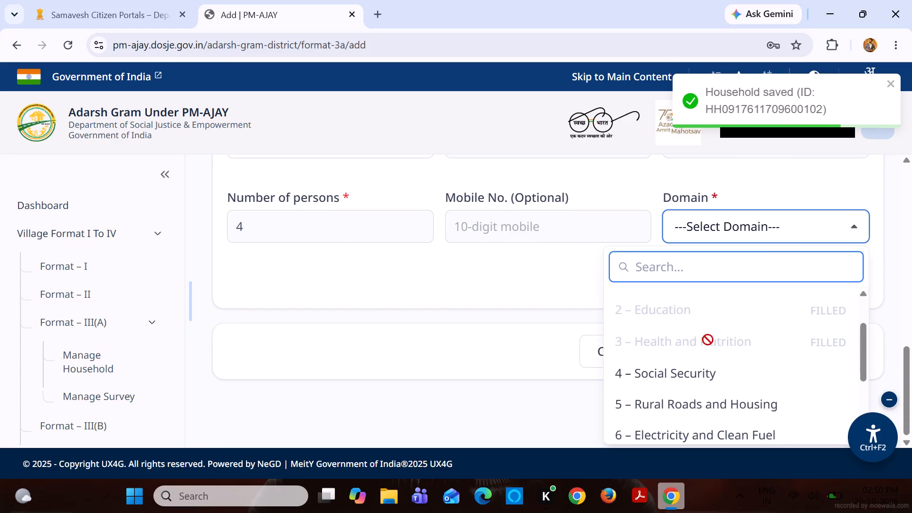
{"action": "left_click", "coordinate": [677, 369]}
{"action": "scroll", "coordinate": [677, 369], "scroll_direction": "down", "scroll_amount": 4}
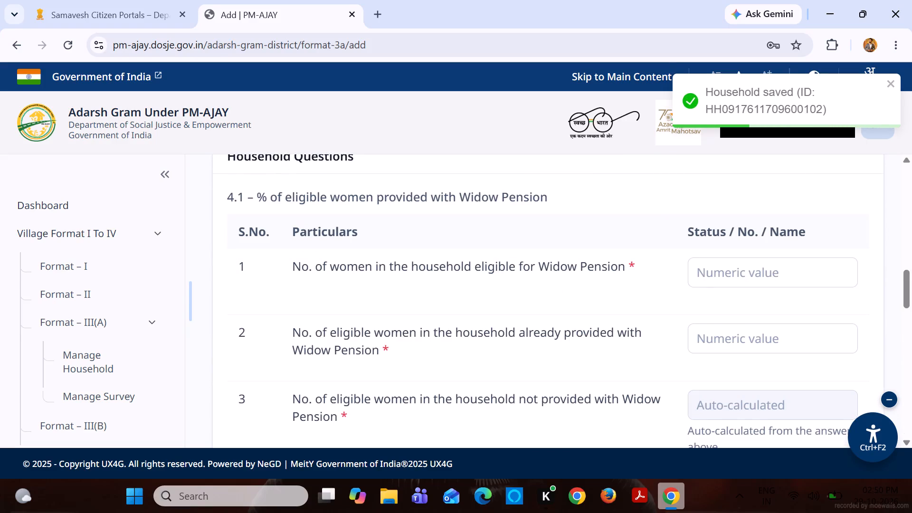
{"action": "left_click", "coordinate": [729, 278]}
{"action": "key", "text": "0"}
{"action": "scroll", "coordinate": [729, 278], "scroll_direction": "down", "scroll_amount": 2}
{"action": "left_click", "coordinate": [707, 260]}
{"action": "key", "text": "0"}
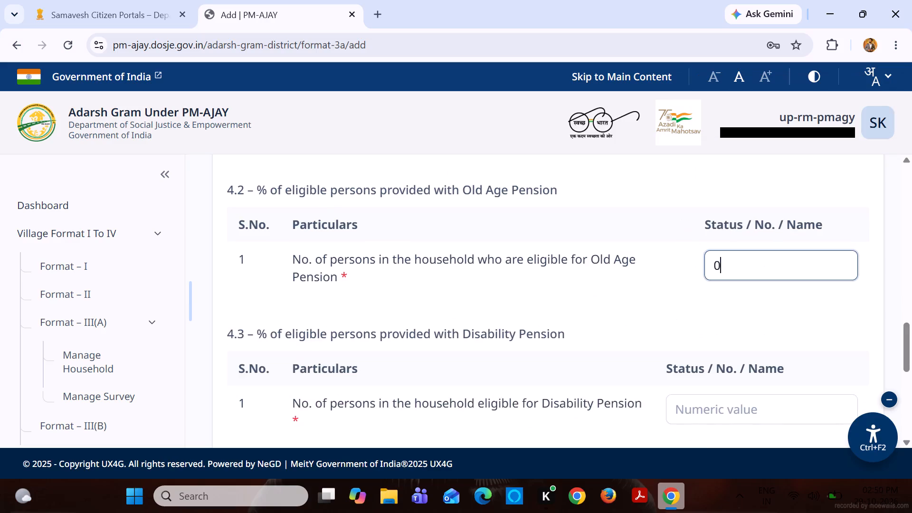
{"action": "scroll", "coordinate": [707, 260], "scroll_direction": "down", "scroll_amount": 3}
{"action": "left_click", "coordinate": [702, 230]}
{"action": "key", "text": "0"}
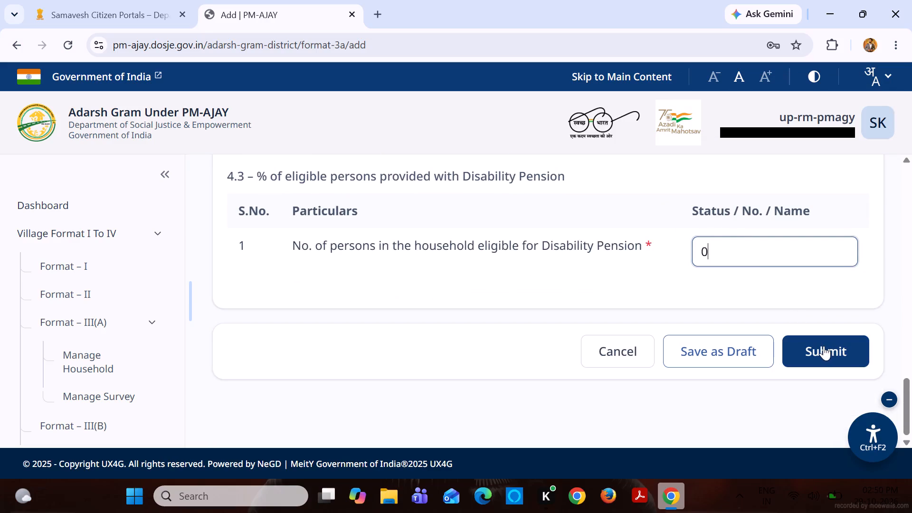
{"action": "left_click", "coordinate": [824, 346]}
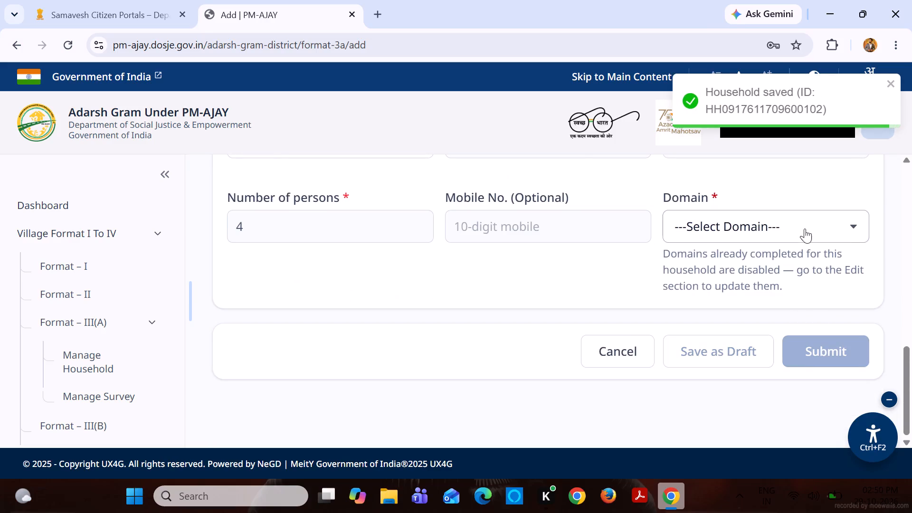
Choose the 5 – Rural Roads and Housing domain, answer No to living in a Kachcha/unsafe house, and submit.
{"action": "left_click", "coordinate": [805, 228]}
{"action": "scroll", "coordinate": [756, 360], "scroll_direction": "down", "scroll_amount": 2}
{"action": "left_click", "coordinate": [708, 296]}
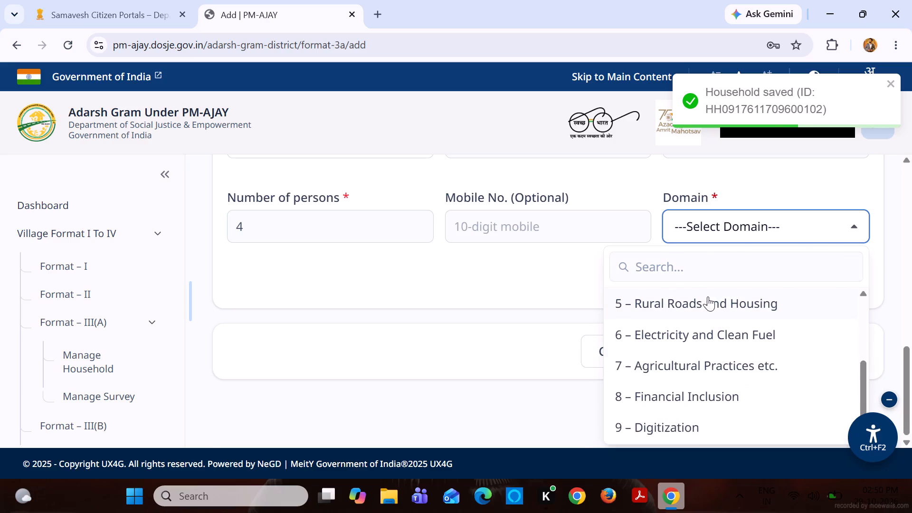
{"action": "scroll", "coordinate": [708, 296], "scroll_direction": "down", "scroll_amount": 5}
{"action": "left_click", "coordinate": [788, 172]}
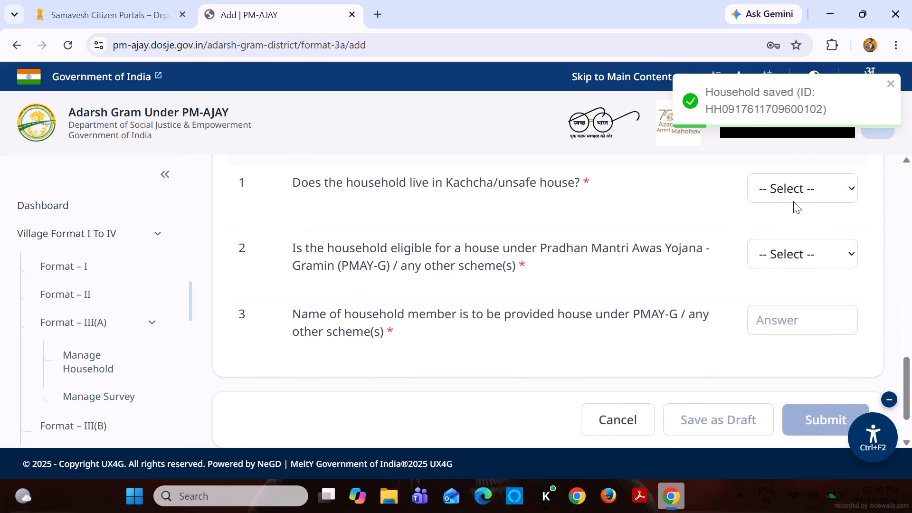
{"action": "left_click", "coordinate": [793, 201]}
{"action": "left_click", "coordinate": [771, 252]}
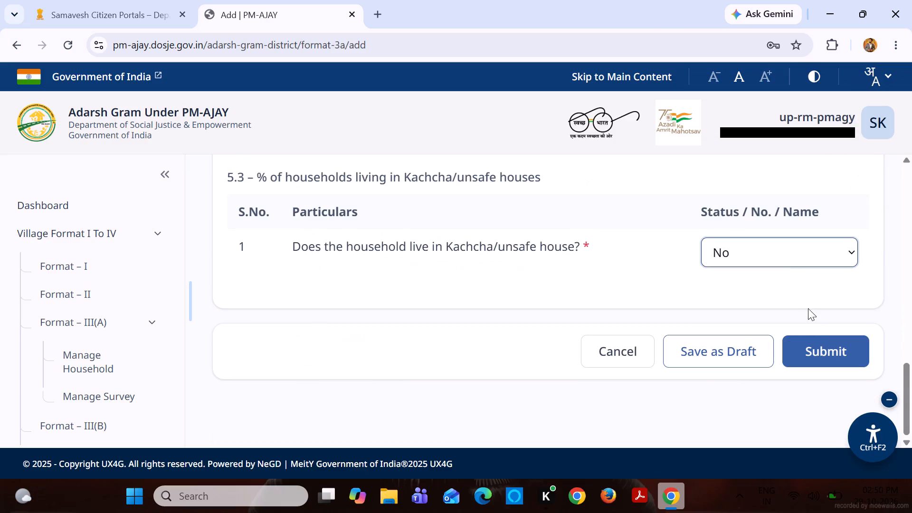
{"action": "left_click_drag", "start_coordinate": [809, 332], "coordinate": [819, 343]}
{"action": "left_click", "coordinate": [819, 343]}
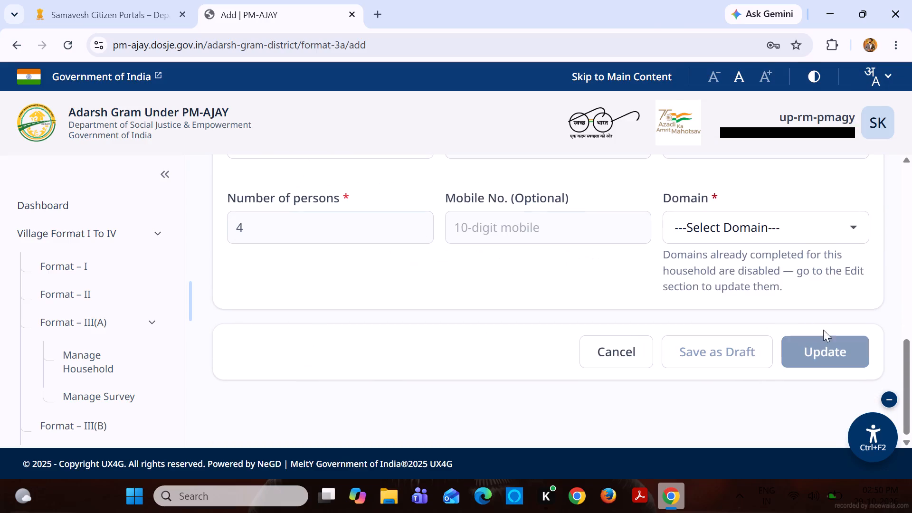
Choose the 6 – Electricity and Clean Fuel domain and answer Yes to having an electricity connection under both 6.2 and 6.3.
{"action": "left_click", "coordinate": [821, 228]}
{"action": "scroll", "coordinate": [757, 357], "scroll_direction": "down", "scroll_amount": 2}
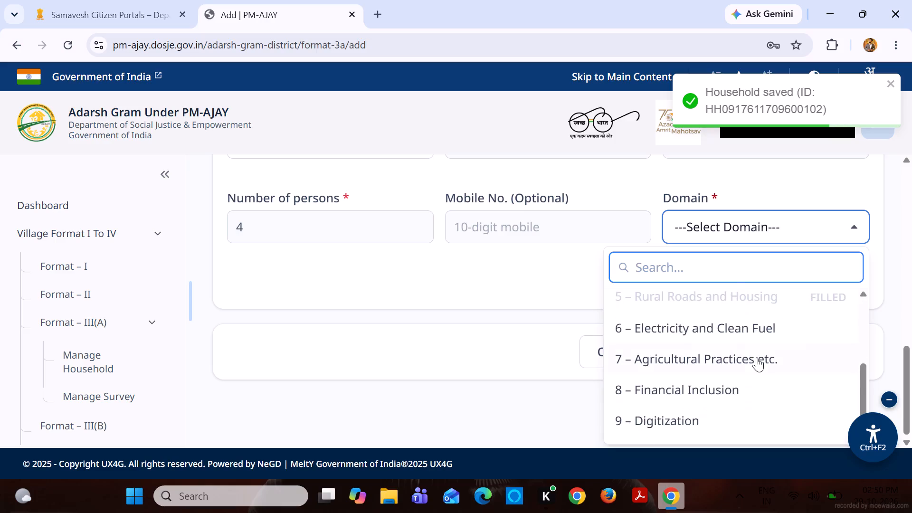
{"action": "left_click", "coordinate": [720, 333]}
{"action": "scroll", "coordinate": [720, 333], "scroll_direction": "down", "scroll_amount": 3}
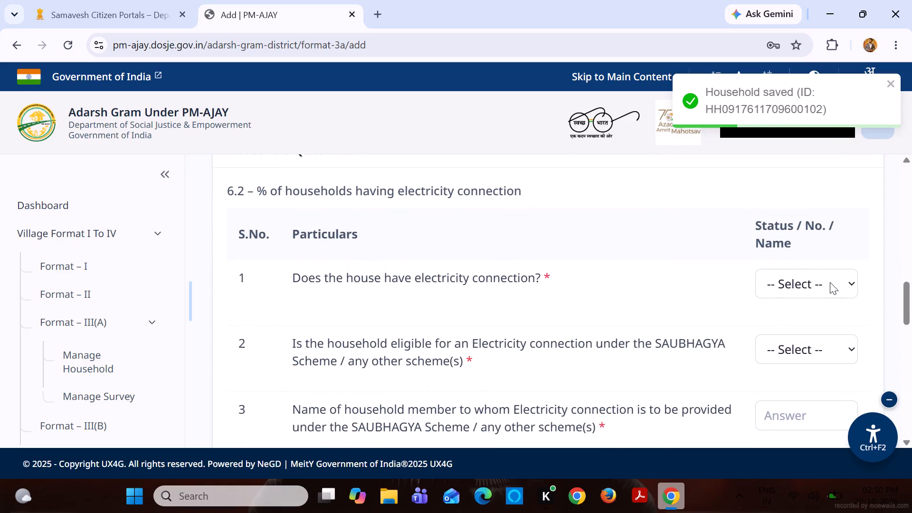
{"action": "left_click", "coordinate": [830, 282]}
{"action": "left_click", "coordinate": [796, 336]}
{"action": "scroll", "coordinate": [796, 336], "scroll_direction": "down", "scroll_amount": 2}
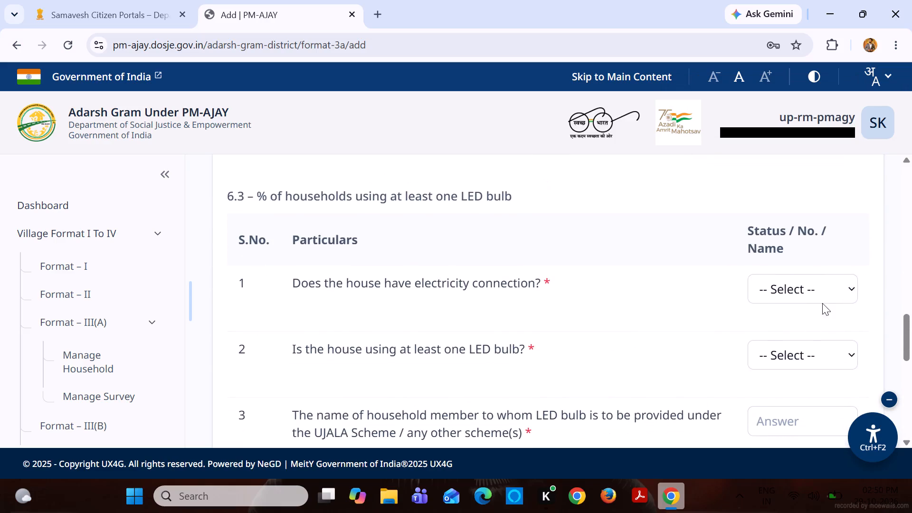
{"action": "left_click", "coordinate": [822, 303]}
{"action": "left_click", "coordinate": [792, 333]}
Answer Yes to using at least one LED bulb and to using clean fuel, and submit the Electricity and Clean Fuel answers.
{"action": "scroll", "coordinate": [792, 333], "scroll_direction": "down", "scroll_amount": 3}
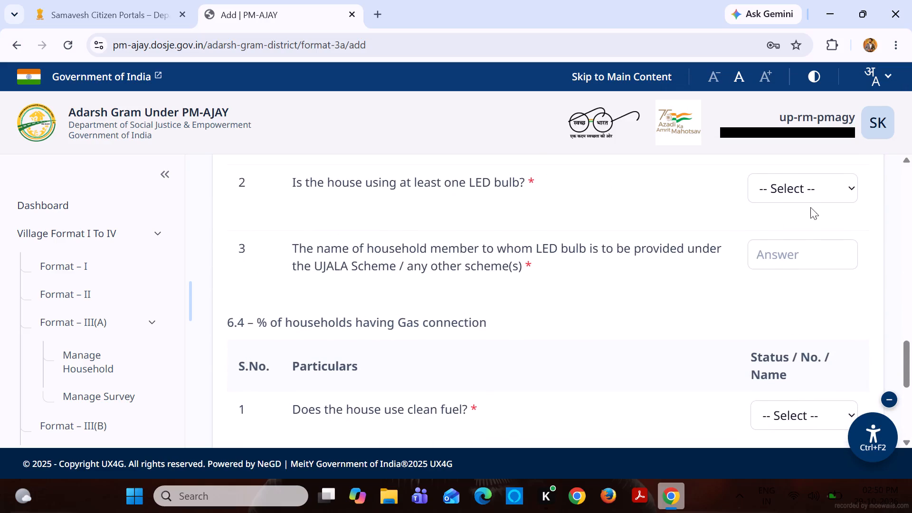
{"action": "left_click", "coordinate": [816, 190]}
{"action": "left_click", "coordinate": [792, 234]}
{"action": "scroll", "coordinate": [792, 234], "scroll_direction": "down", "scroll_amount": 2}
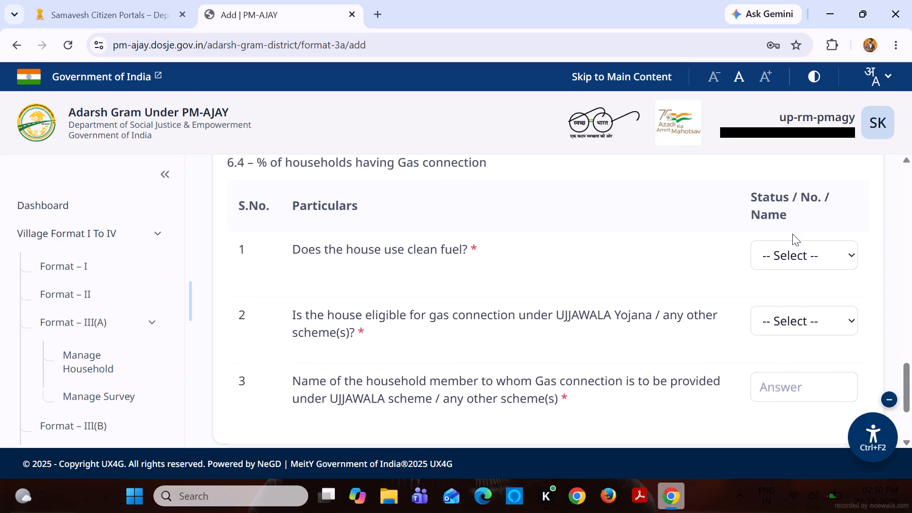
{"action": "left_click_drag", "start_coordinate": [821, 265], "coordinate": [798, 297]}
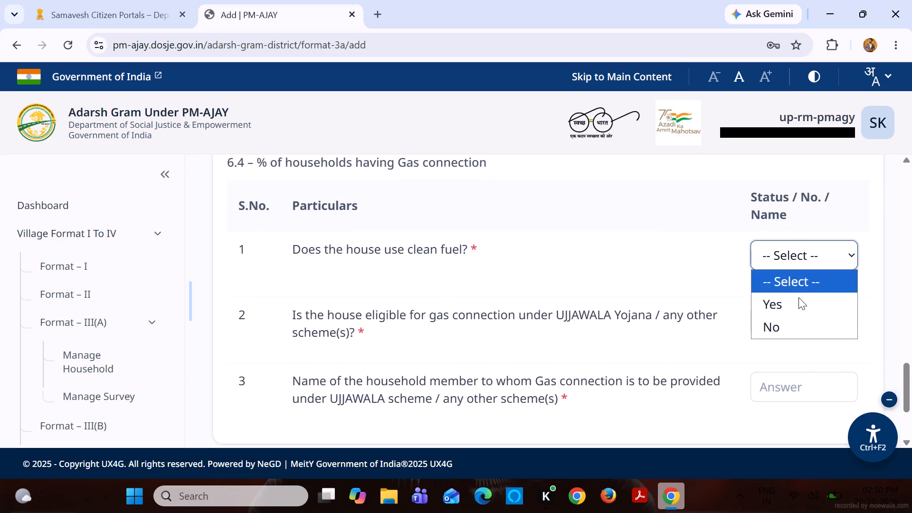
{"action": "left_click", "coordinate": [798, 297]}
{"action": "scroll", "coordinate": [798, 297], "scroll_direction": "down", "scroll_amount": 1}
{"action": "left_click", "coordinate": [835, 361]}
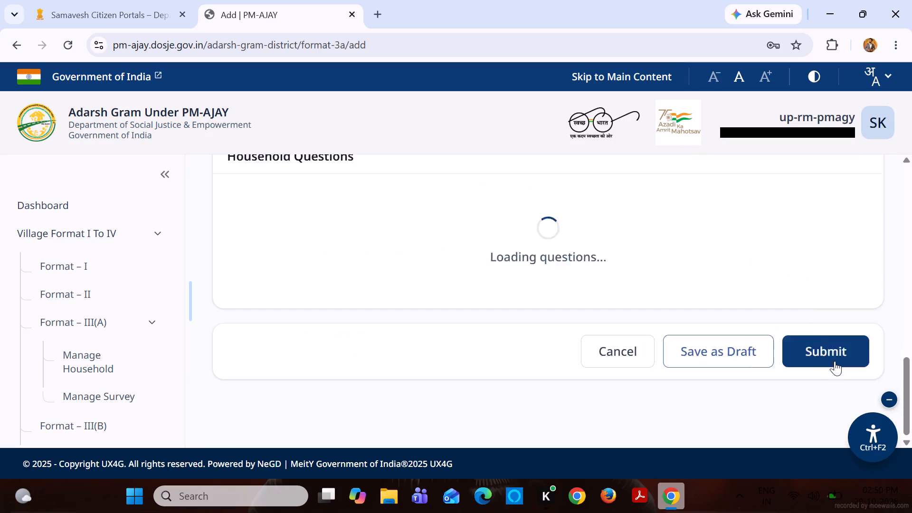
Choose the 7 – Agricultural Practices etc. domain, answer No to the household being involved in farming, and submit.
{"action": "left_click", "coordinate": [821, 210]}
{"action": "scroll", "coordinate": [788, 339], "scroll_direction": "down", "scroll_amount": 2}
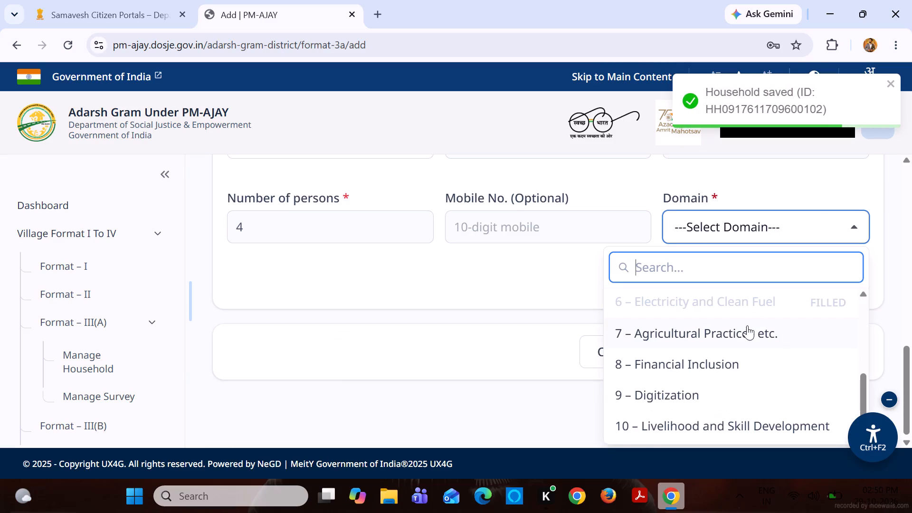
{"action": "left_click", "coordinate": [744, 325]}
{"action": "scroll", "coordinate": [744, 325], "scroll_direction": "down", "scroll_amount": 3}
{"action": "left_click", "coordinate": [797, 266]}
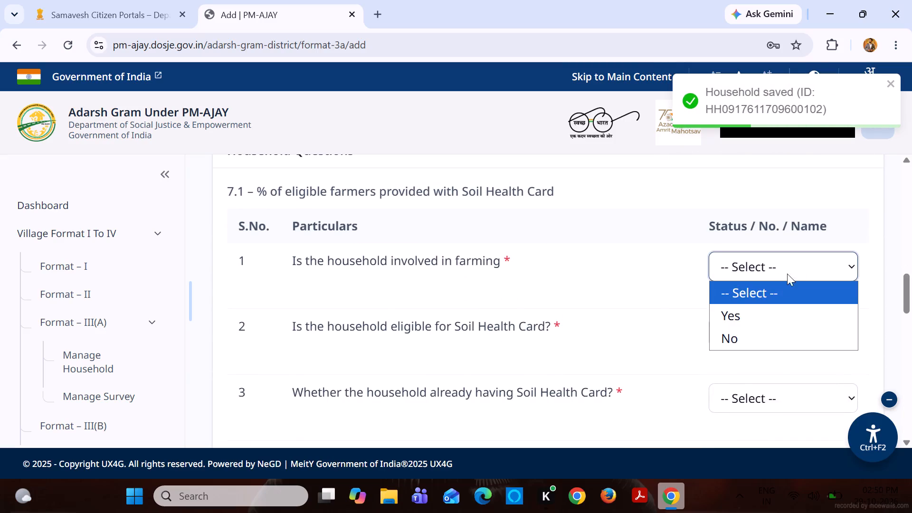
{"action": "left_click", "coordinate": [750, 335]}
{"action": "scroll", "coordinate": [750, 335], "scroll_direction": "down", "scroll_amount": 6}
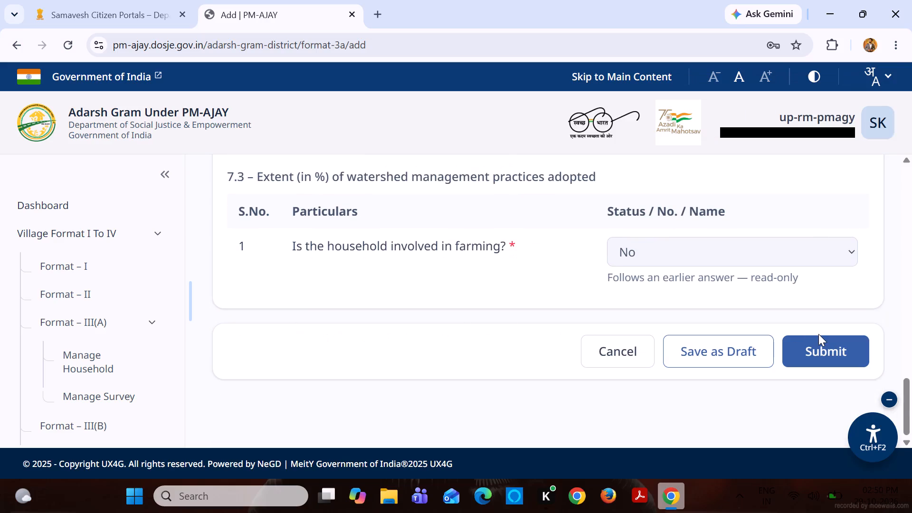
{"action": "left_click", "coordinate": [818, 348]}
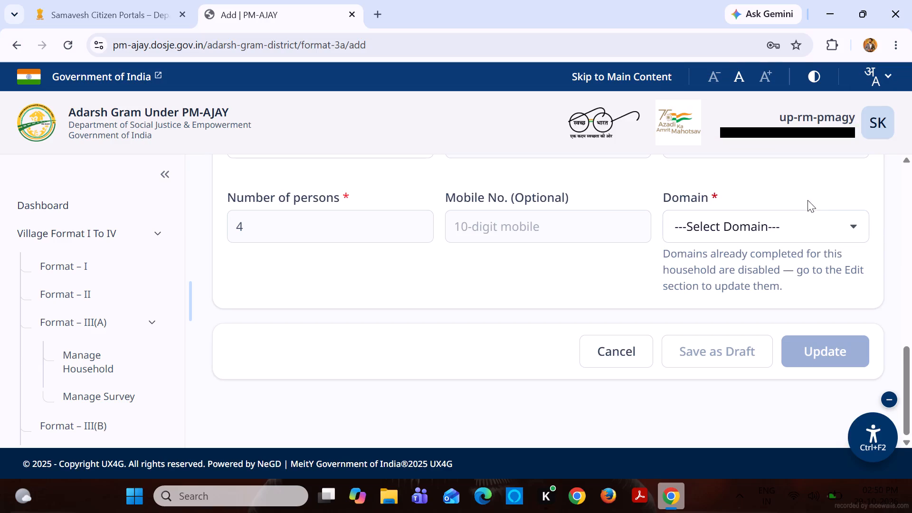
Choose the 8 – Financial Inclusion domain and enter 4 persons above 5 years, with 4 already having Aadhaar.
{"action": "left_click", "coordinate": [805, 214]}
{"action": "scroll", "coordinate": [756, 309], "scroll_direction": "down", "scroll_amount": 2}
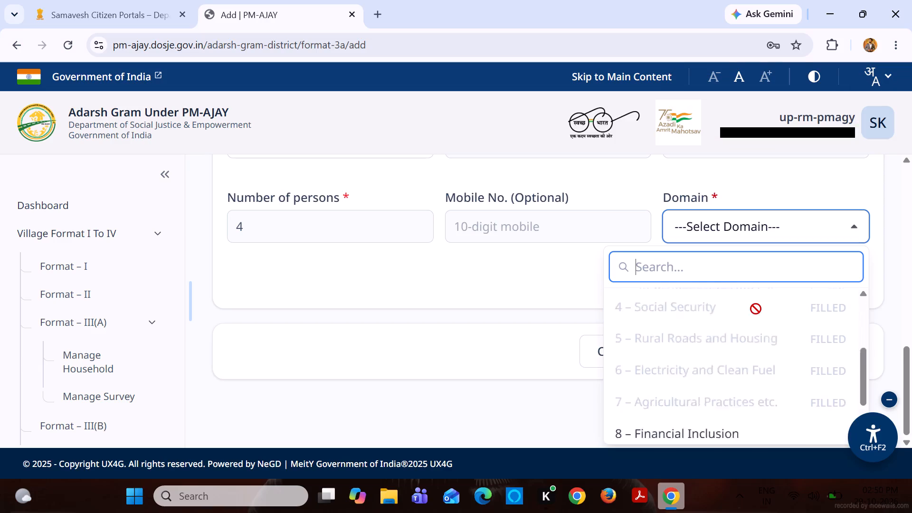
{"action": "scroll", "coordinate": [756, 309], "scroll_direction": "down", "scroll_amount": 2}
{"action": "left_click", "coordinate": [692, 363]}
{"action": "scroll", "coordinate": [692, 363], "scroll_direction": "down", "scroll_amount": 5}
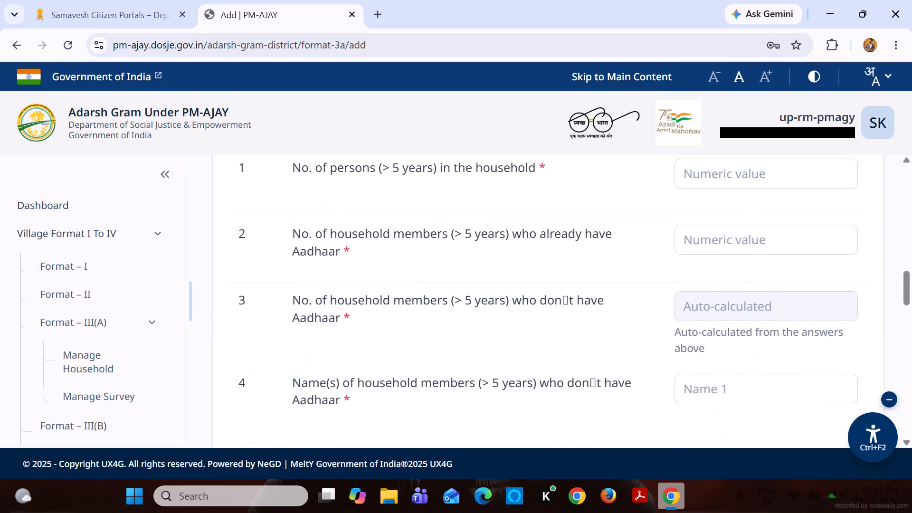
{"action": "left_click", "coordinate": [730, 178]}
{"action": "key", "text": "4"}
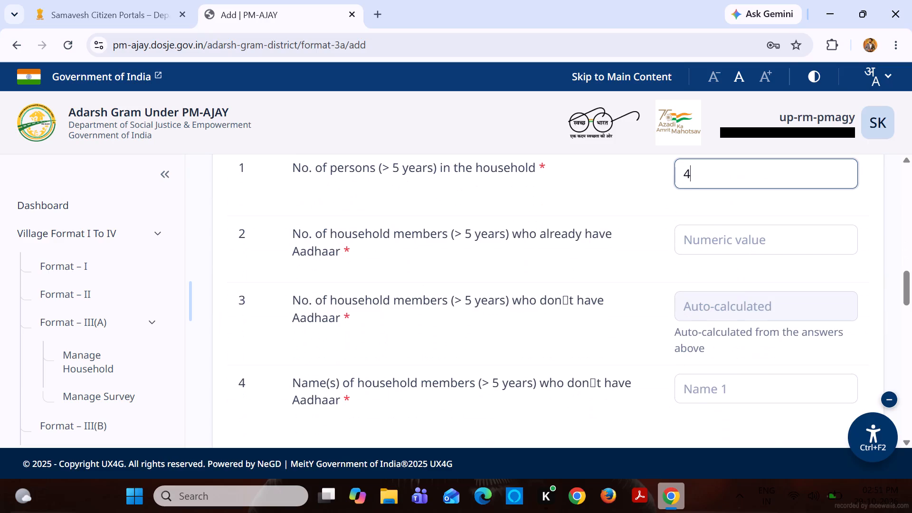
{"action": "left_click", "coordinate": [696, 238]}
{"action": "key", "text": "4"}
Enter 2 members above 18 years eligible for a Banks/Post Office account, with 2 already having an account.
{"action": "scroll", "coordinate": [696, 238], "scroll_direction": "down", "scroll_amount": 3}
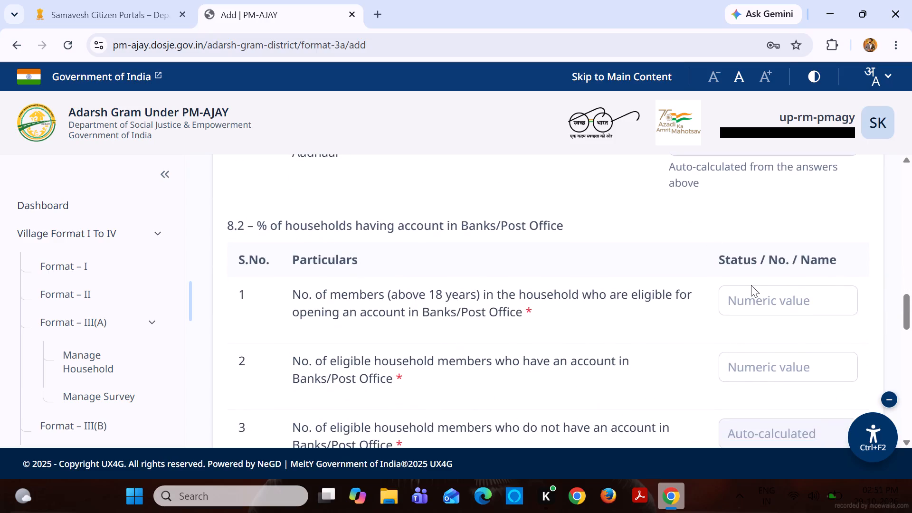
{"action": "left_click", "coordinate": [746, 306]}
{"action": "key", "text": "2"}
{"action": "left_click", "coordinate": [741, 366]}
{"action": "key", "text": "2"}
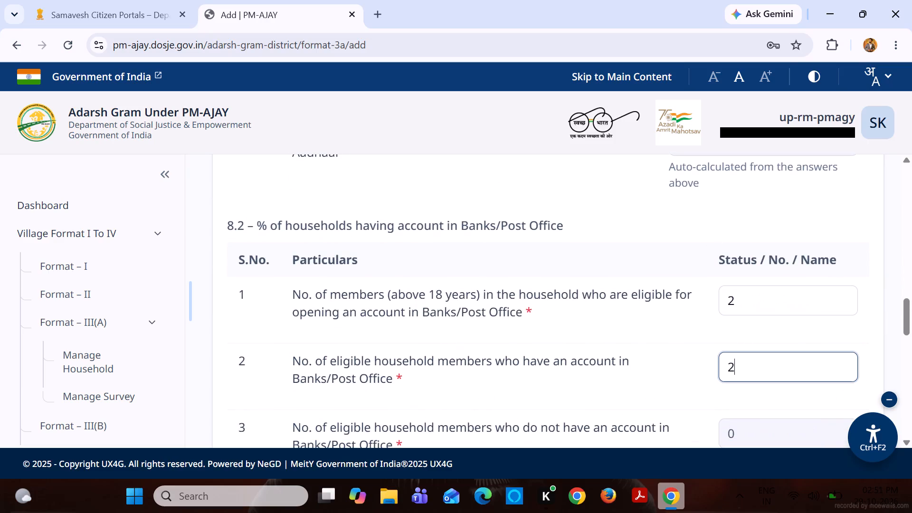
Enter 0 persons eligible for Suraksha Bima Yojana and for Jeevan Jyoti Bima Yojana, and submit the Financial Inclusion answers.
{"action": "scroll", "coordinate": [741, 366], "scroll_direction": "down", "scroll_amount": 5}
{"action": "left_click", "coordinate": [775, 368]}
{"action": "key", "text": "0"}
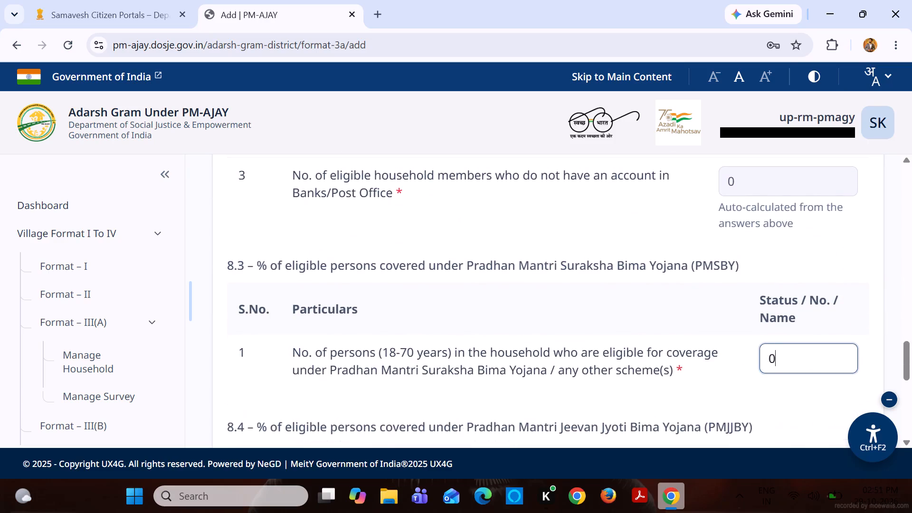
{"action": "scroll", "coordinate": [775, 368], "scroll_direction": "down", "scroll_amount": 3}
{"action": "left_click", "coordinate": [788, 365]}
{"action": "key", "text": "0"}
{"action": "scroll", "coordinate": [788, 365], "scroll_direction": "down", "scroll_amount": 3}
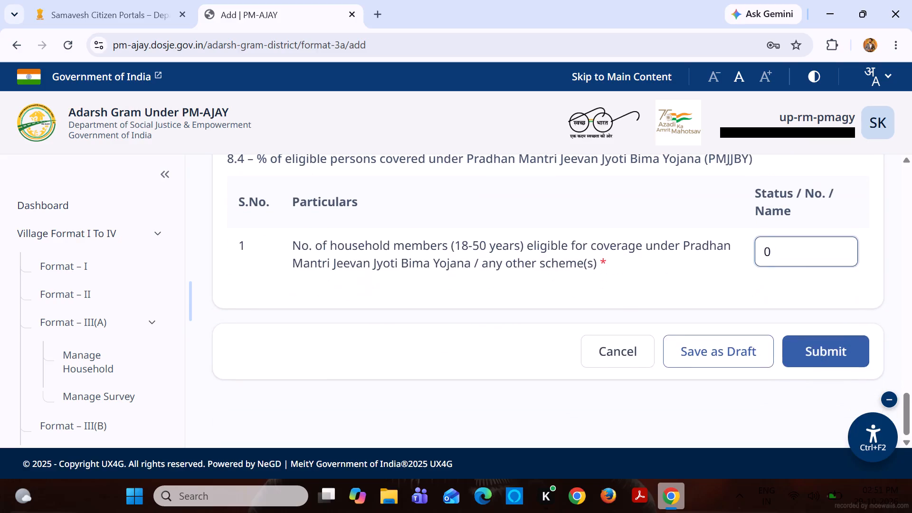
{"action": "left_click", "coordinate": [806, 362]}
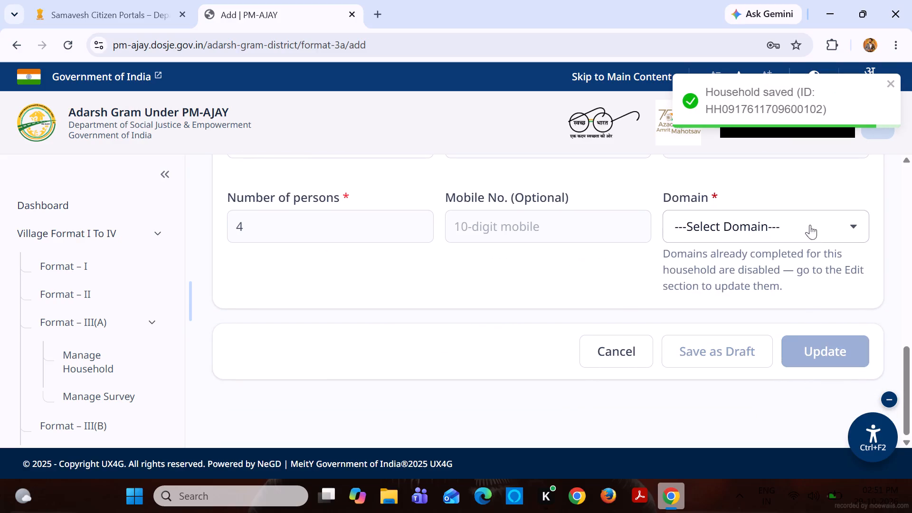
Choose the 9 – Digitization domain, enter 0 members eligible for PMGDISHA training, and submit.
{"action": "left_click", "coordinate": [807, 219]}
{"action": "scroll", "coordinate": [746, 368], "scroll_direction": "down", "scroll_amount": 9}
{"action": "left_click", "coordinate": [676, 407]}
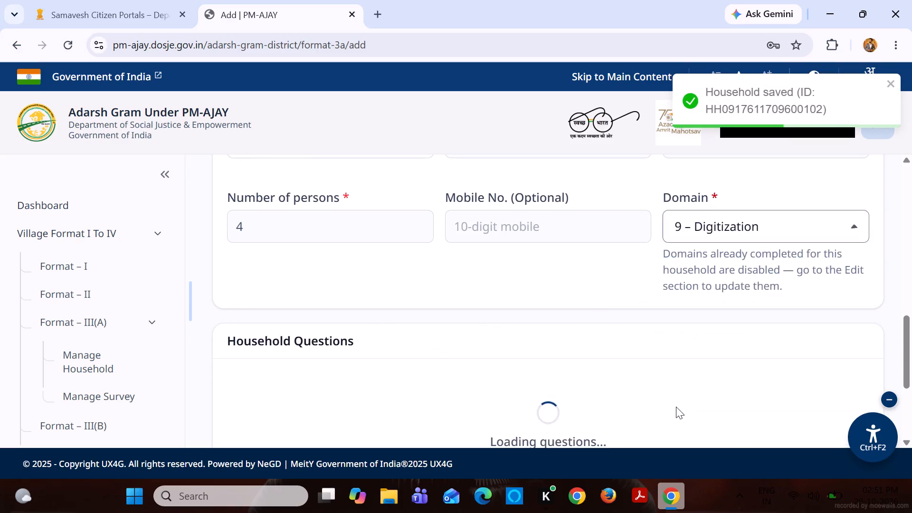
{"action": "scroll", "coordinate": [676, 407], "scroll_direction": "down", "scroll_amount": 3}
{"action": "left_click", "coordinate": [786, 304]}
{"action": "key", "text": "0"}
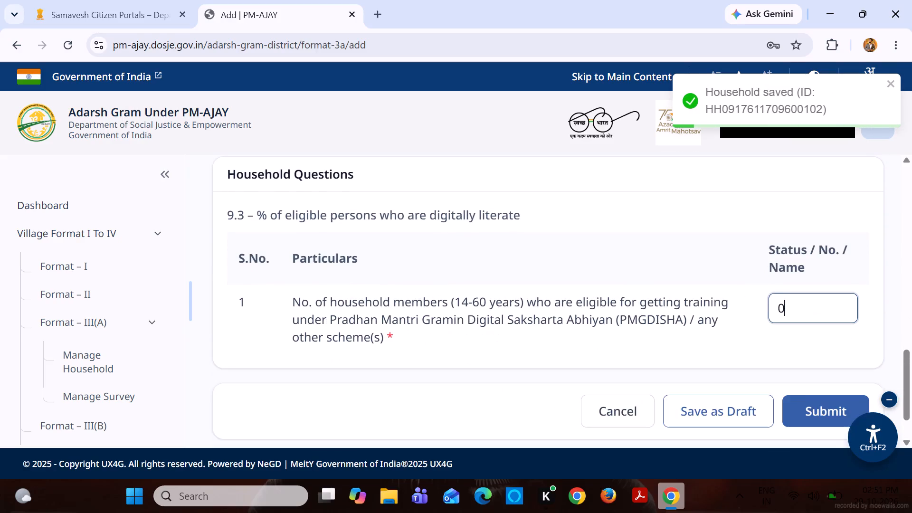
{"action": "scroll", "coordinate": [786, 304], "scroll_direction": "down", "scroll_amount": 3}
{"action": "left_click", "coordinate": [823, 351]}
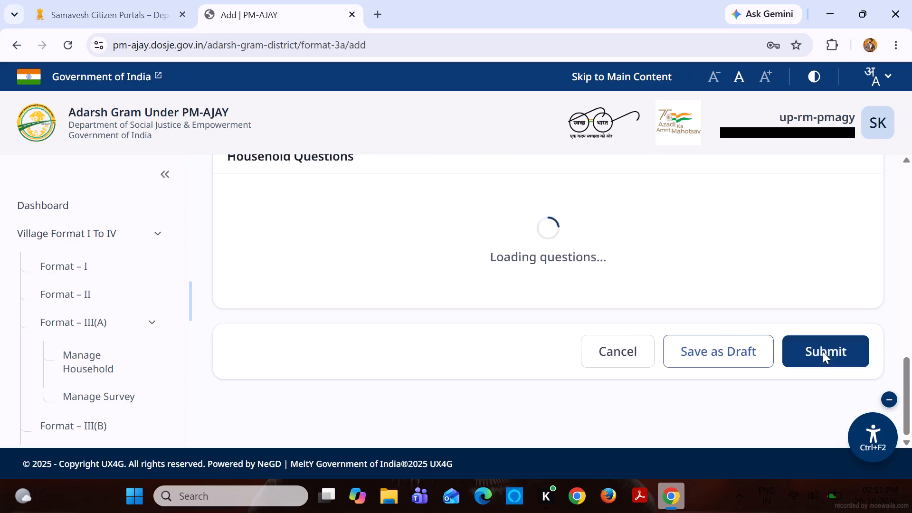
Choose the 10 – Livelihood and Skill Development domain and enter 0 youth eligible for skill development training and 0 for bank linked loans.
{"action": "left_click_drag", "start_coordinate": [831, 229], "coordinate": [818, 233]}
{"action": "left_click", "coordinate": [818, 233]}
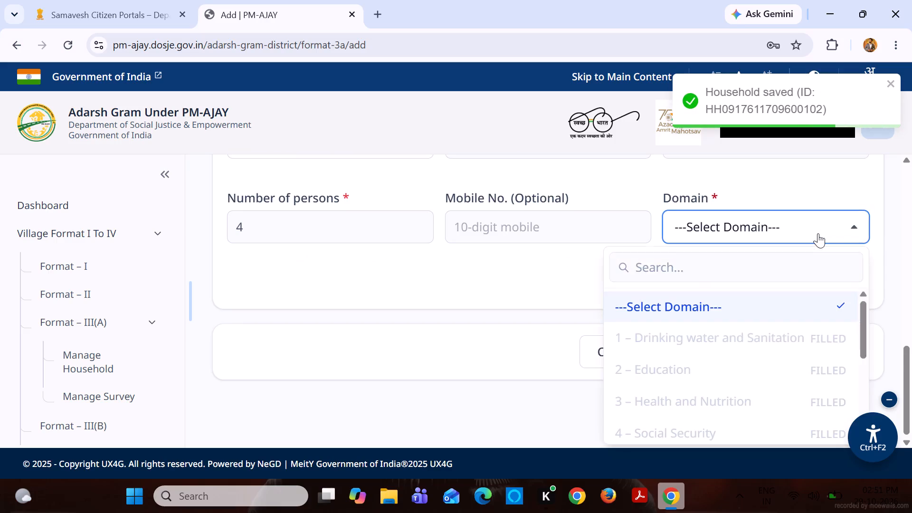
{"action": "left_click", "coordinate": [818, 233]}
{"action": "scroll", "coordinate": [778, 317], "scroll_direction": "down", "scroll_amount": 7}
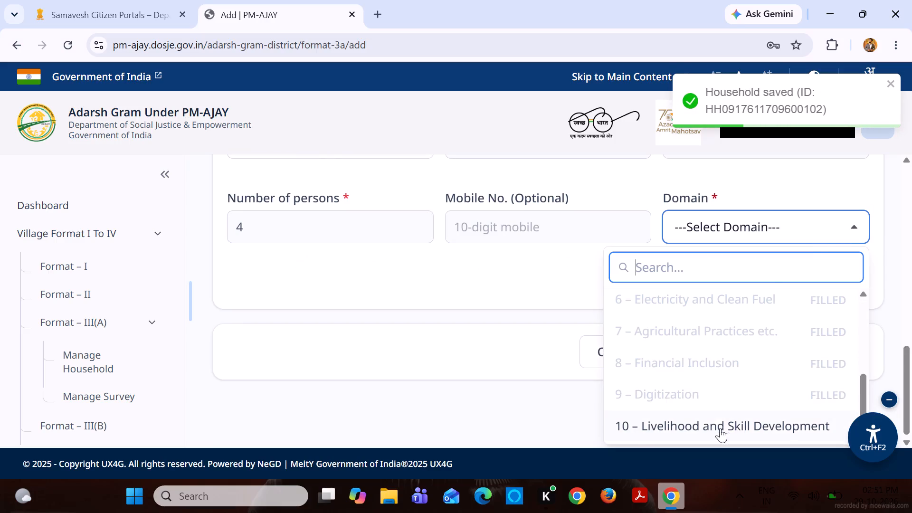
{"action": "left_click", "coordinate": [720, 428]}
{"action": "scroll", "coordinate": [720, 428], "scroll_direction": "down", "scroll_amount": 3}
{"action": "left_click", "coordinate": [764, 276]}
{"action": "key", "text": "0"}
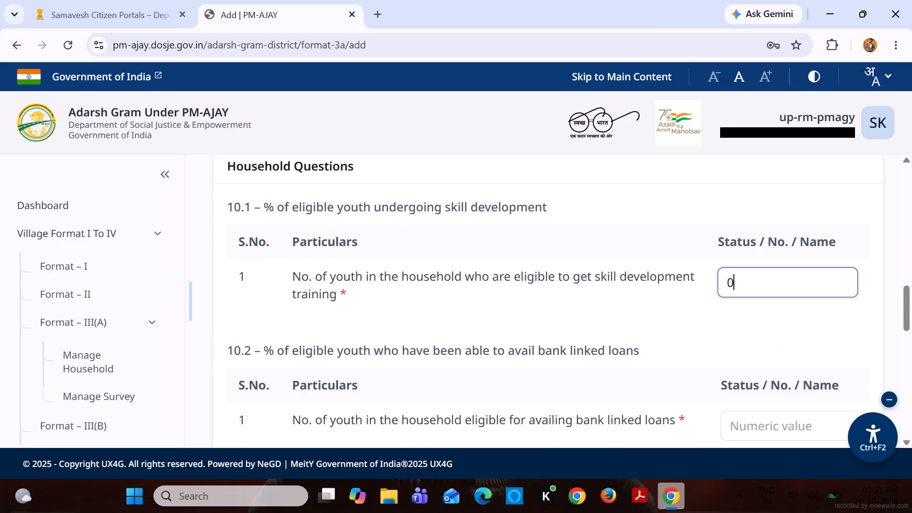
{"action": "scroll", "coordinate": [764, 276], "scroll_direction": "down", "scroll_amount": 3}
{"action": "left_click", "coordinate": [756, 271]}
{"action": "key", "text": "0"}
Answer whether any household member belongs to a self-help group (SHG), and submit the Livelihood and Skill Development answers.
{"action": "scroll", "coordinate": [756, 271], "scroll_direction": "down", "scroll_amount": 6}
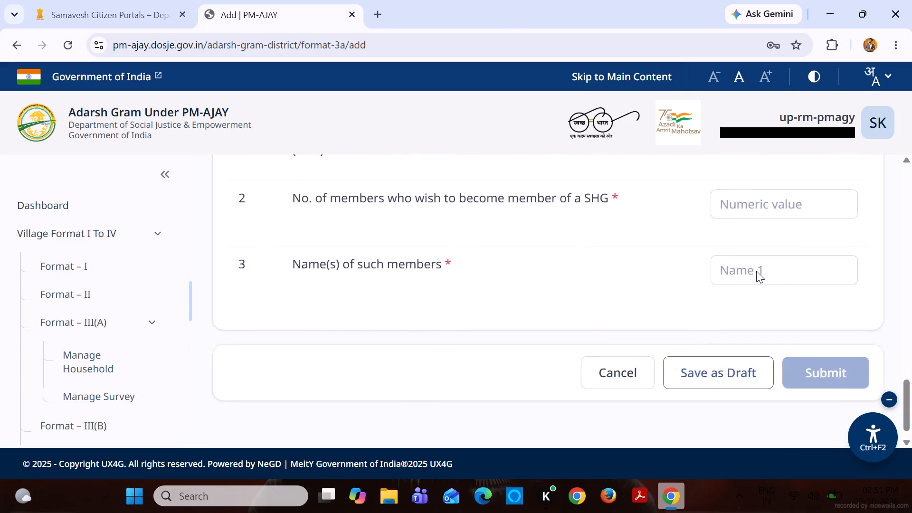
{"action": "scroll", "coordinate": [769, 207], "scroll_direction": "up", "scroll_amount": 1}
{"action": "left_click", "coordinate": [762, 196]}
{"action": "left_click", "coordinate": [746, 237]}
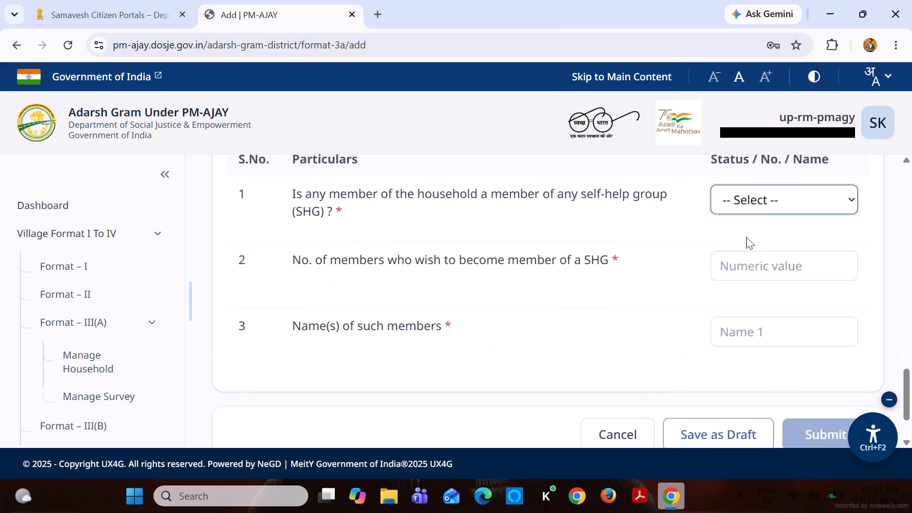
{"action": "left_click", "coordinate": [811, 355]}
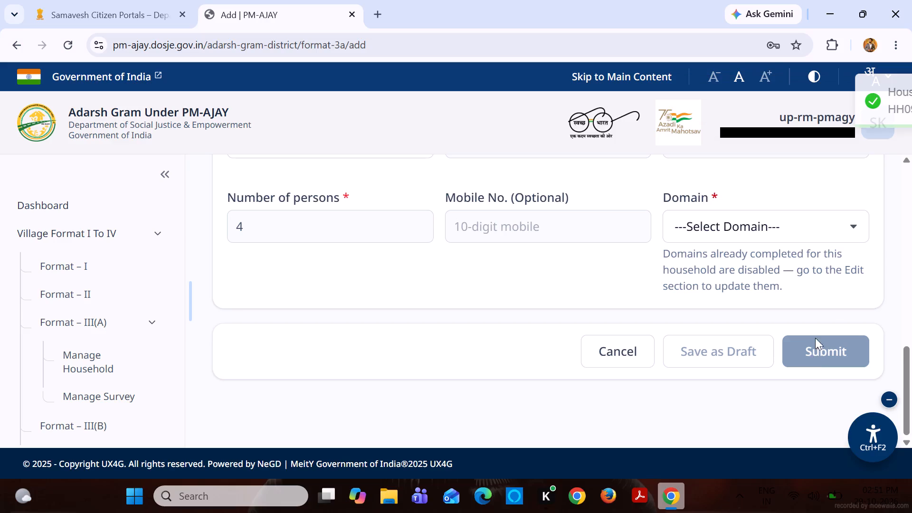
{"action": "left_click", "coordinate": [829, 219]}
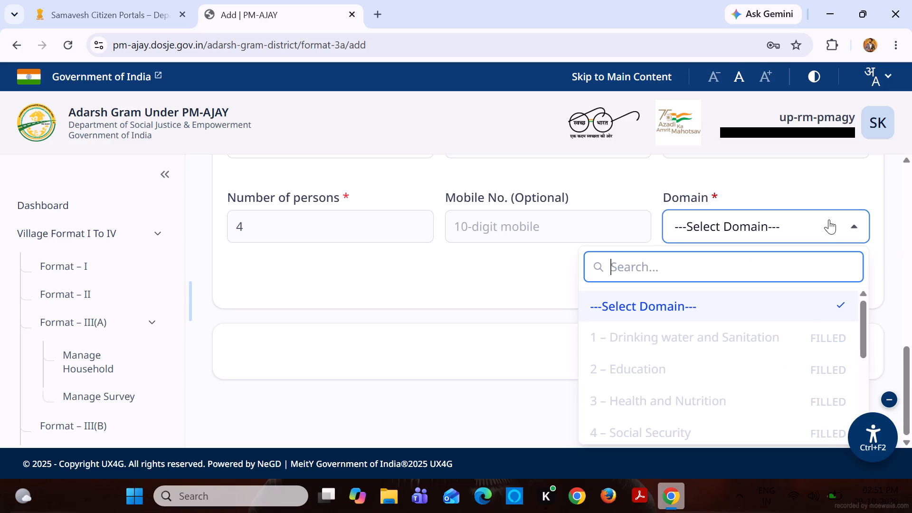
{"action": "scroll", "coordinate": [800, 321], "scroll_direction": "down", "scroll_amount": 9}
Start a new household in Manage Household with block Shahabad, gram panchayat Narkheri, village Narkhera and category SC.
{"action": "left_click", "coordinate": [152, 343]}
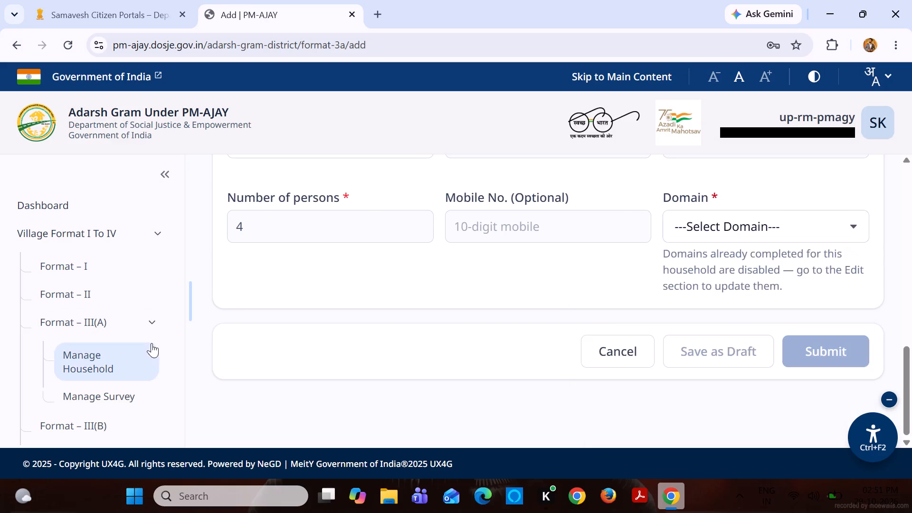
{"action": "left_click", "coordinate": [655, 204]}
{"action": "left_click", "coordinate": [696, 169]}
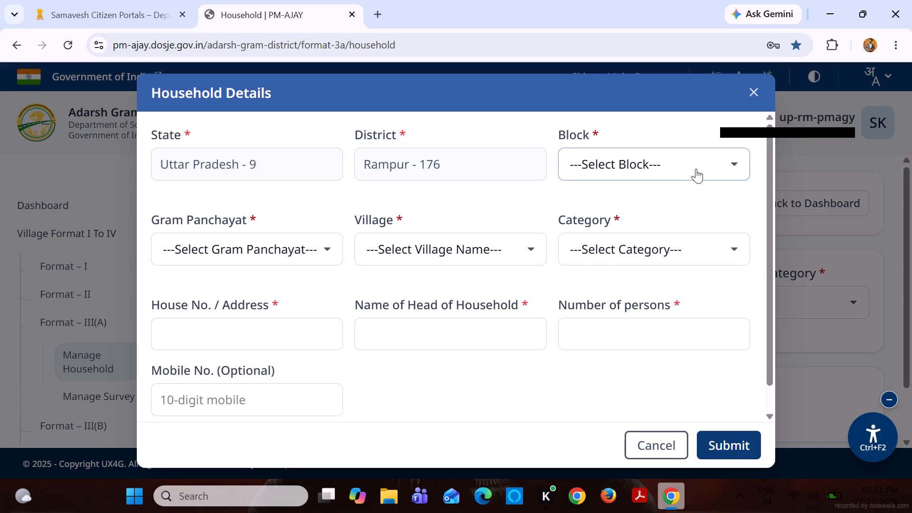
{"action": "left_click", "coordinate": [609, 388]}
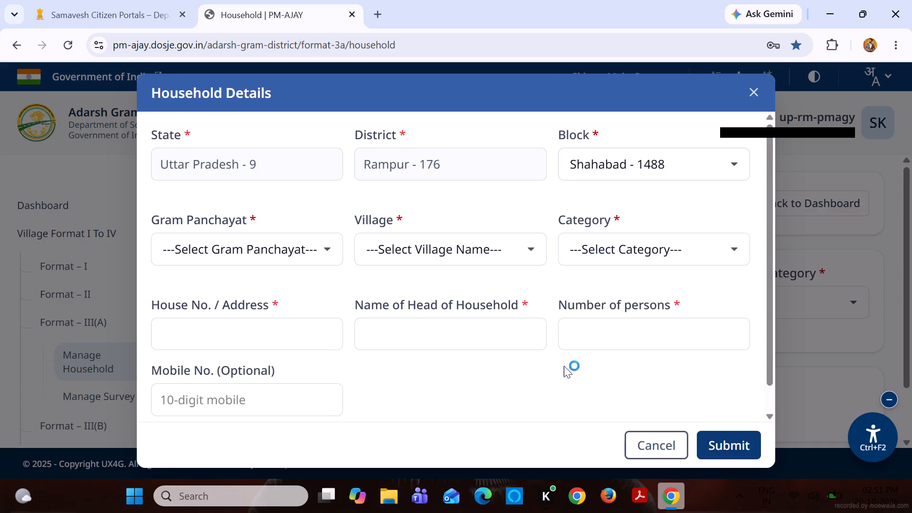
{"action": "left_click", "coordinate": [283, 260]}
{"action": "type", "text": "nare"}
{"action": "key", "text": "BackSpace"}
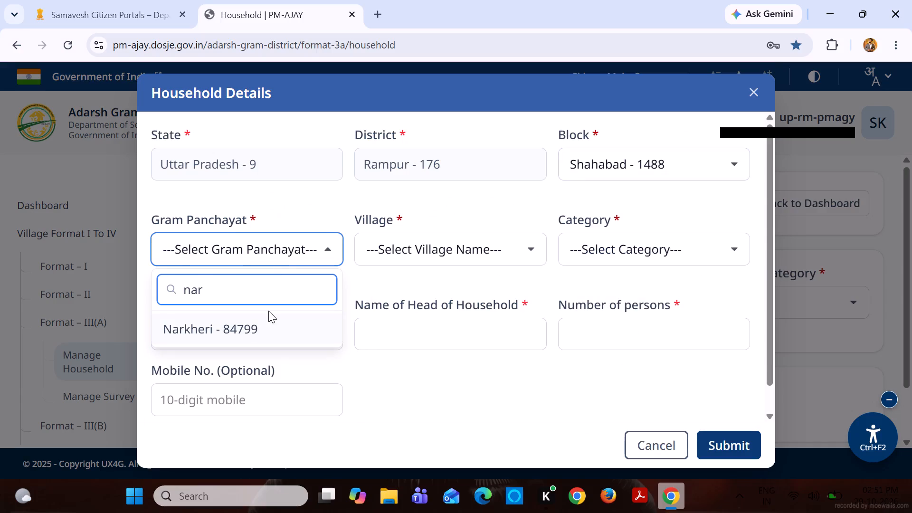
{"action": "left_click", "coordinate": [251, 336]}
{"action": "left_click", "coordinate": [394, 260]}
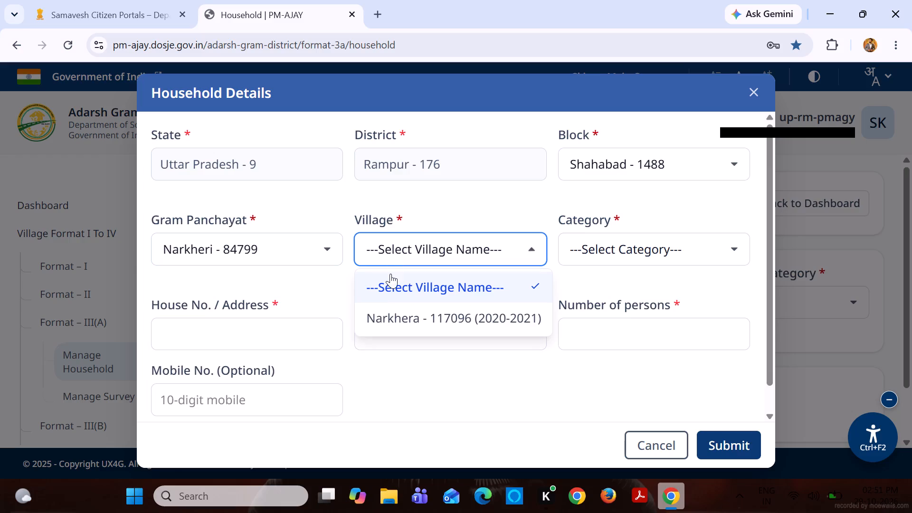
{"action": "left_click", "coordinate": [384, 320]}
{"action": "left_click", "coordinate": [616, 252]}
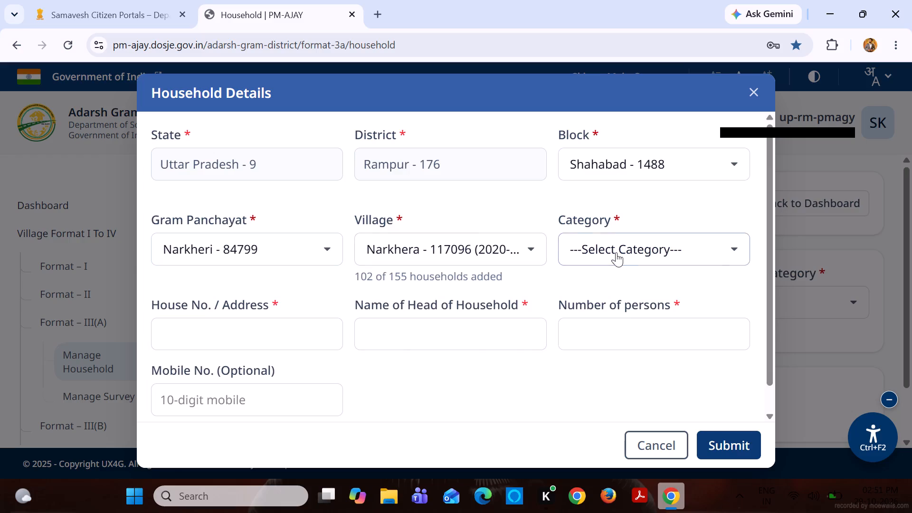
{"action": "left_click", "coordinate": [591, 313]}
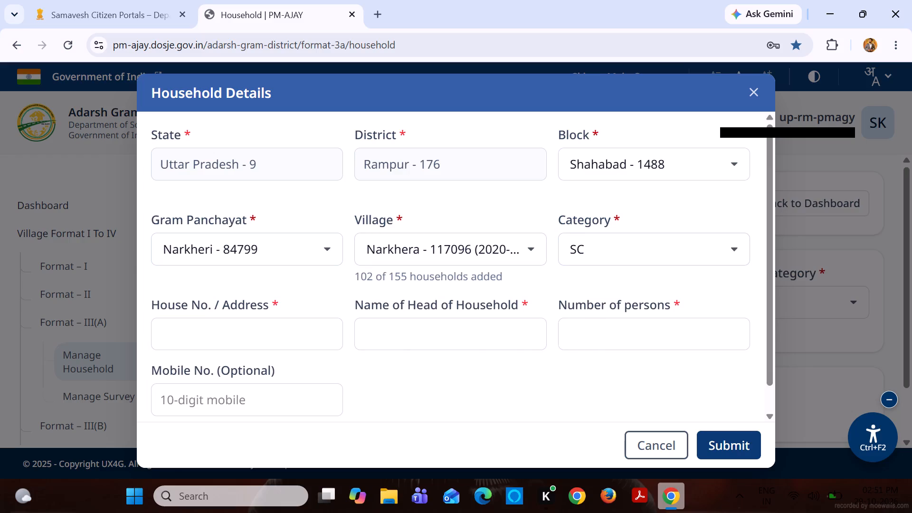
Enter the house number, the name of the head of household and 5 persons, and submit the household details.
{"action": "left_click", "coordinate": [304, 340]}
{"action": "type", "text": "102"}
{"action": "left_click", "coordinate": [451, 343]}
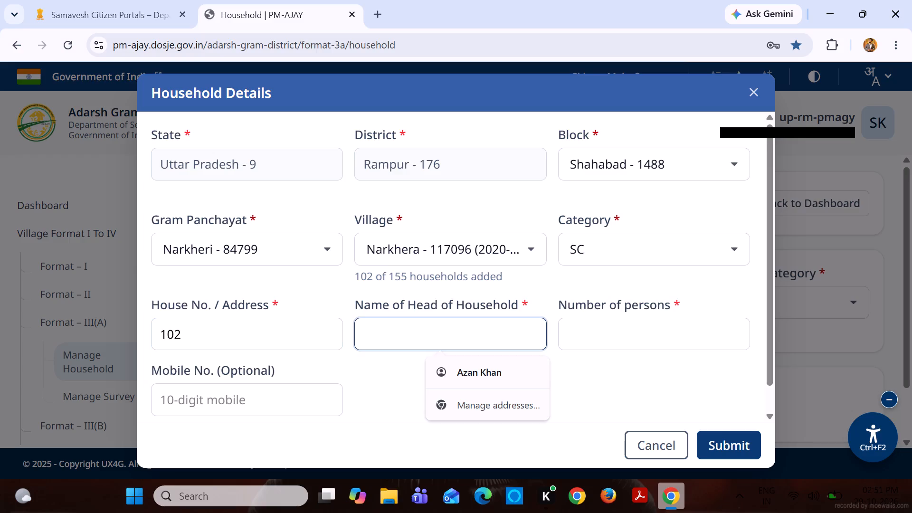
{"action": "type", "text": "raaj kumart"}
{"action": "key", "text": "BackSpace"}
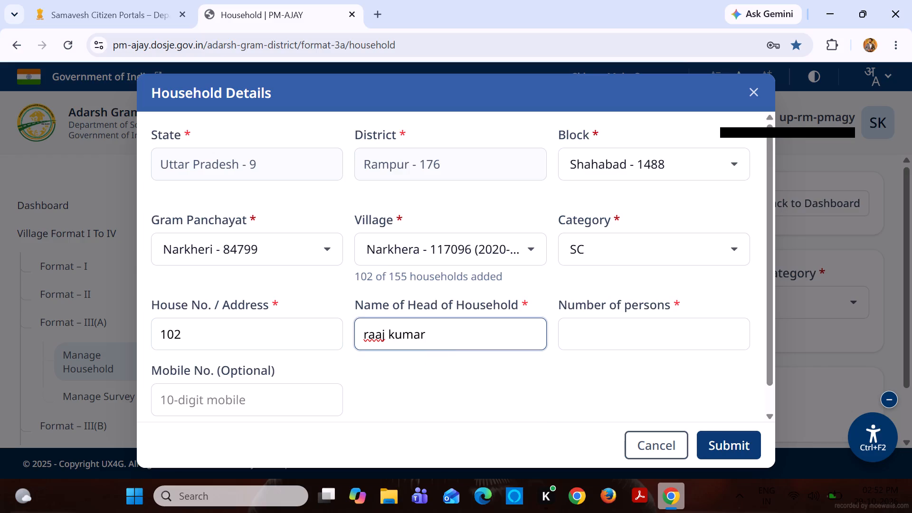
{"action": "left_click", "coordinate": [624, 328]}
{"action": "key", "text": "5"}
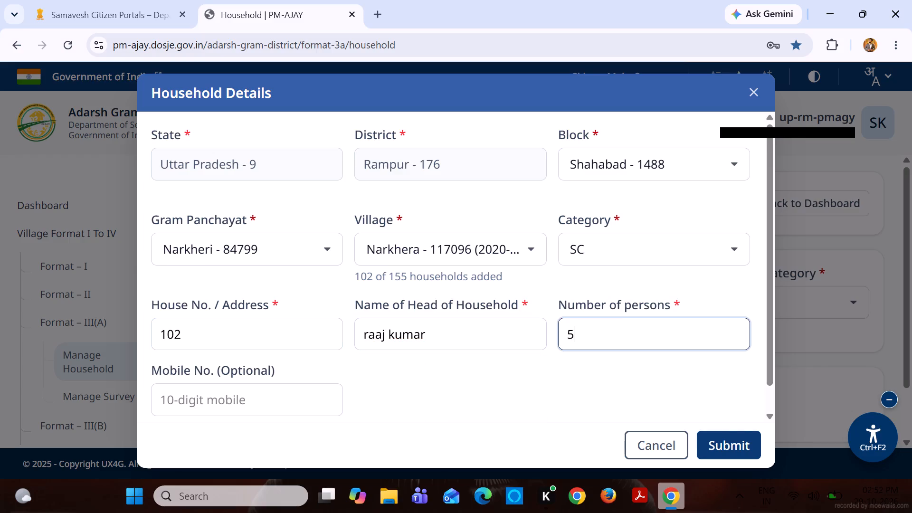
{"action": "left_click", "coordinate": [740, 444]}
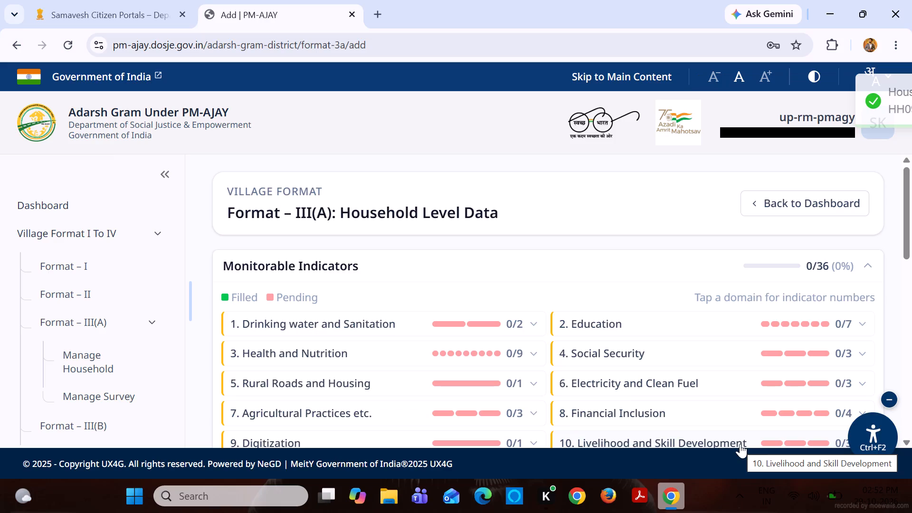
Choose the 1 – Drinking water and Sanitation domain, answer Yes to having a household latrine and No to open defecation, and submit.
{"action": "scroll", "coordinate": [756, 347], "scroll_direction": "down", "scroll_amount": 8}
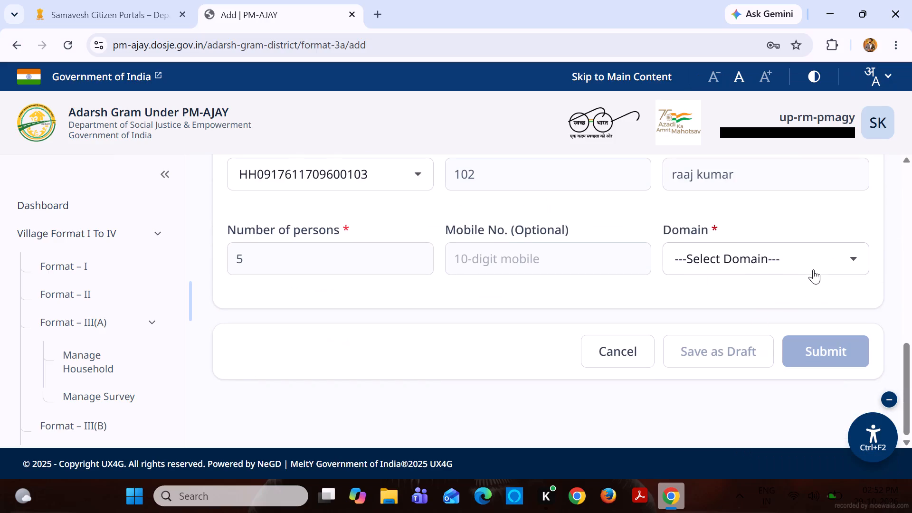
{"action": "left_click", "coordinate": [815, 265]}
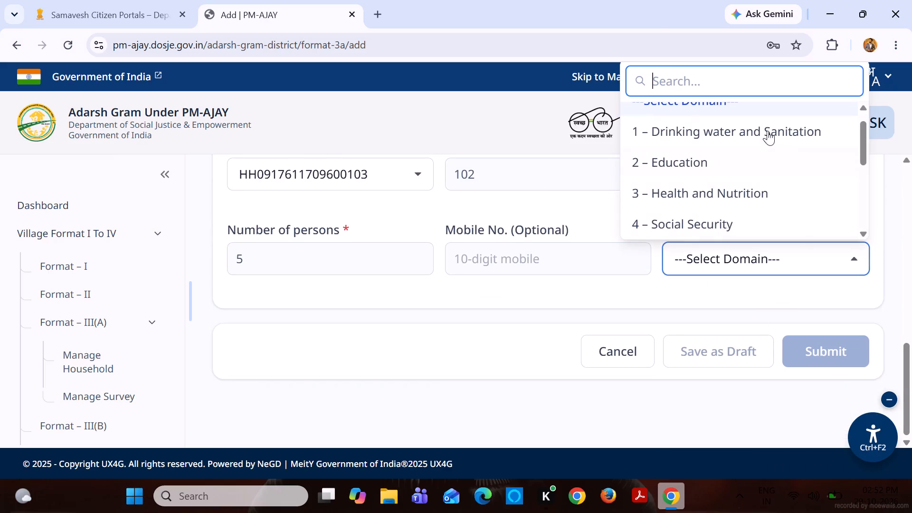
{"action": "left_click", "coordinate": [768, 130]}
{"action": "scroll", "coordinate": [724, 238], "scroll_direction": "down", "scroll_amount": 2}
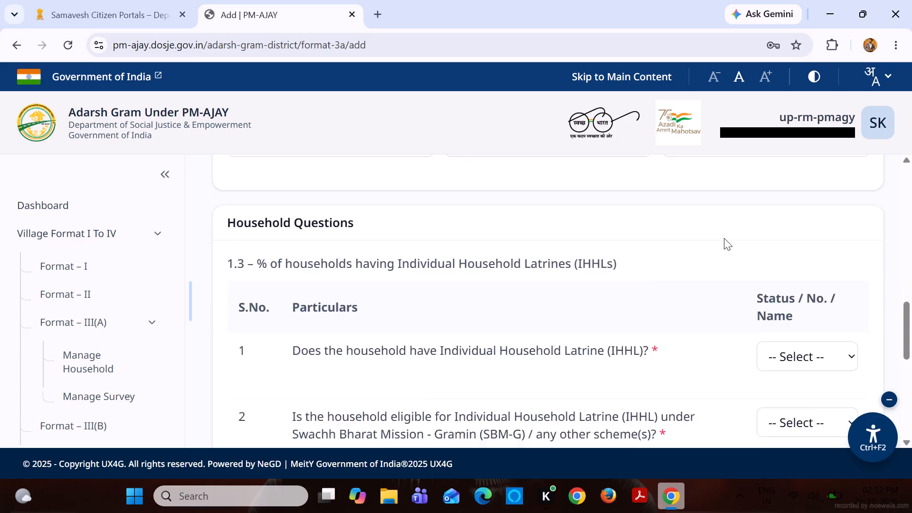
{"action": "scroll", "coordinate": [724, 238], "scroll_direction": "down", "scroll_amount": 2}
{"action": "left_click", "coordinate": [793, 236]}
{"action": "left_click", "coordinate": [784, 281]}
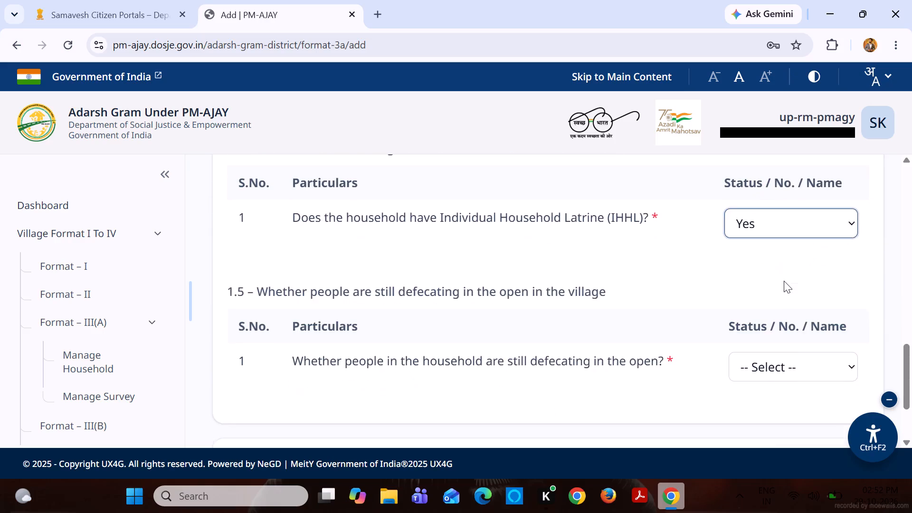
{"action": "scroll", "coordinate": [786, 313], "scroll_direction": "down", "scroll_amount": 2}
{"action": "left_click_drag", "start_coordinate": [809, 271], "coordinate": [766, 330]}
{"action": "left_click", "coordinate": [766, 330]}
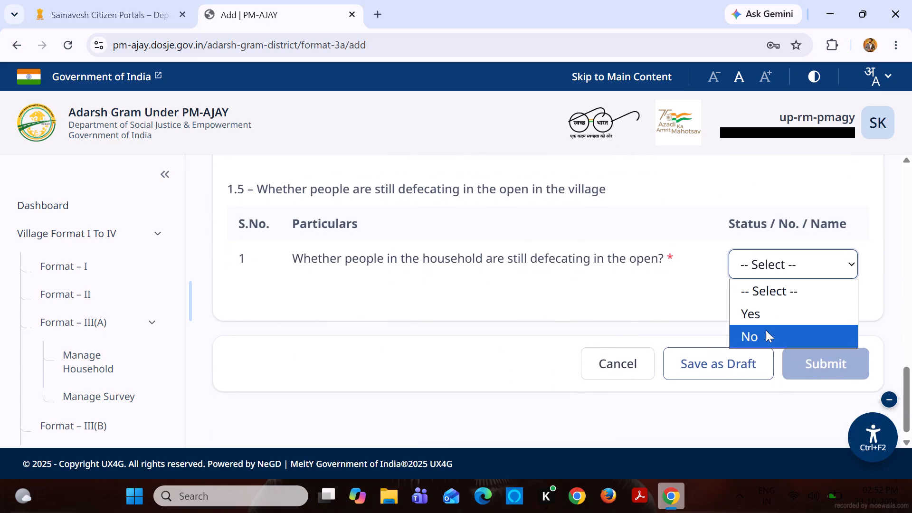
{"action": "left_click", "coordinate": [803, 358]}
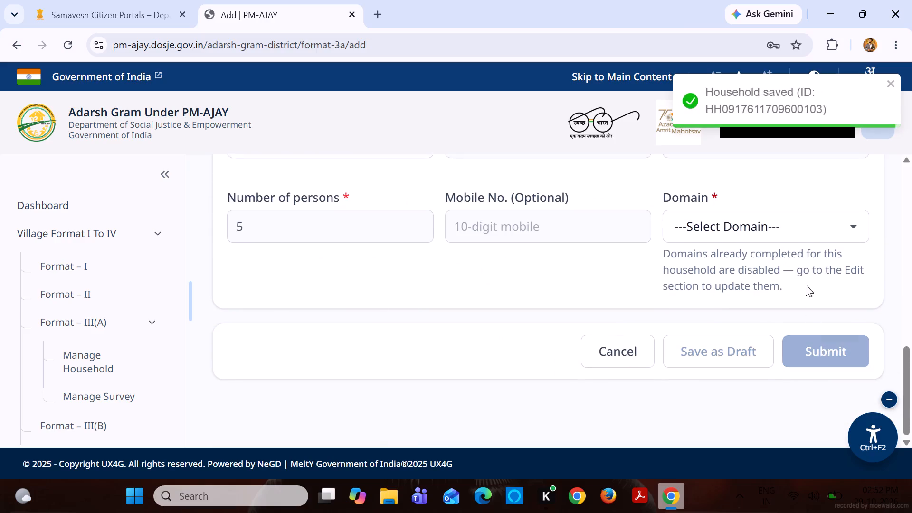
Choose the 2 – Education domain and enter 0 children for each of the 6-10, 11-13 and 14-15 years age groups.
{"action": "left_click", "coordinate": [826, 220]}
{"action": "left_click", "coordinate": [716, 370]}
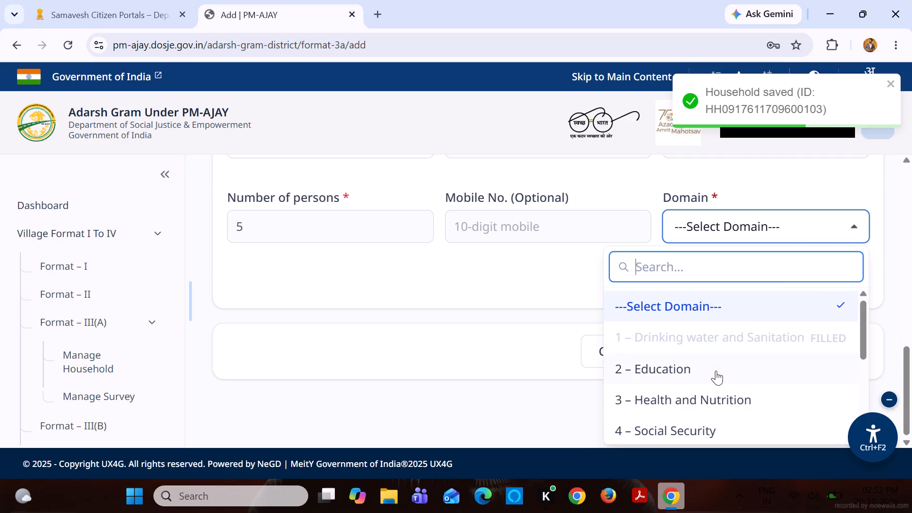
{"action": "scroll", "coordinate": [716, 370], "scroll_direction": "down", "scroll_amount": 3}
{"action": "left_click", "coordinate": [752, 283]}
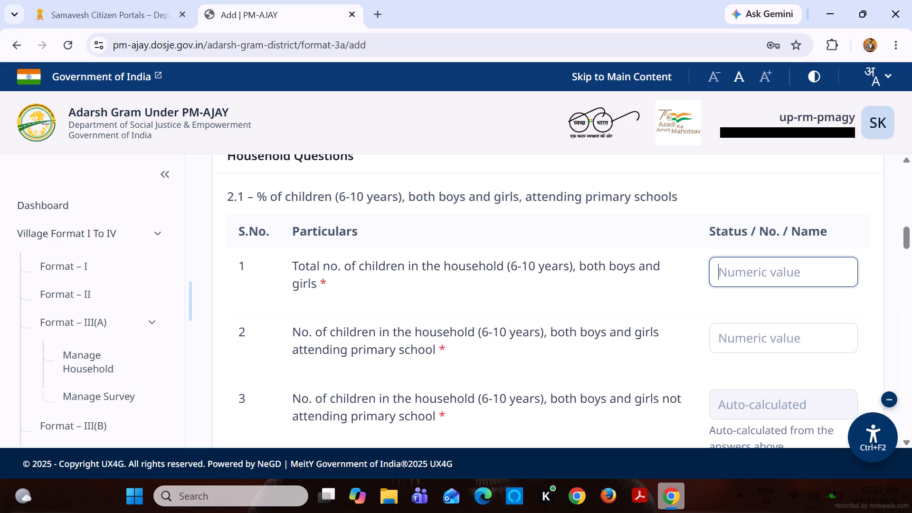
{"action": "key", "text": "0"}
{"action": "scroll", "coordinate": [752, 283], "scroll_direction": "down", "scroll_amount": 3}
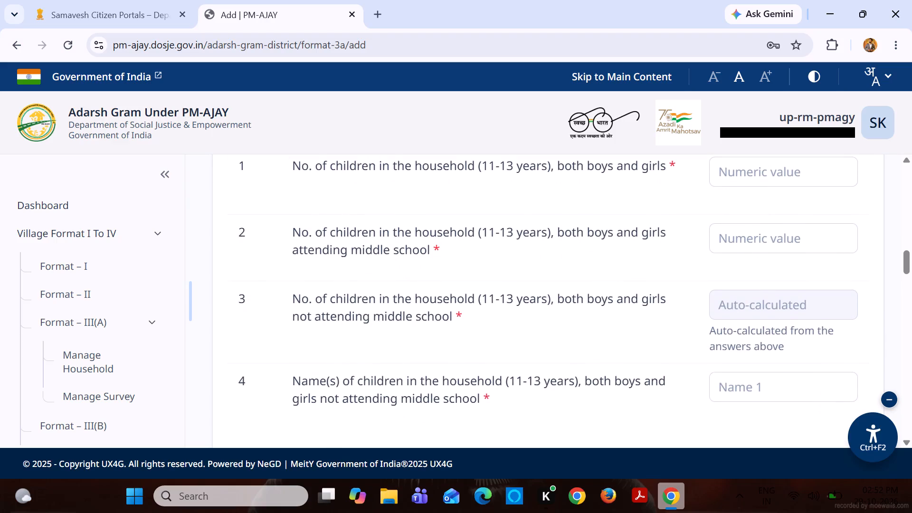
{"action": "left_click", "coordinate": [750, 167]}
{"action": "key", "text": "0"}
{"action": "scroll", "coordinate": [750, 167], "scroll_direction": "down", "scroll_amount": 1}
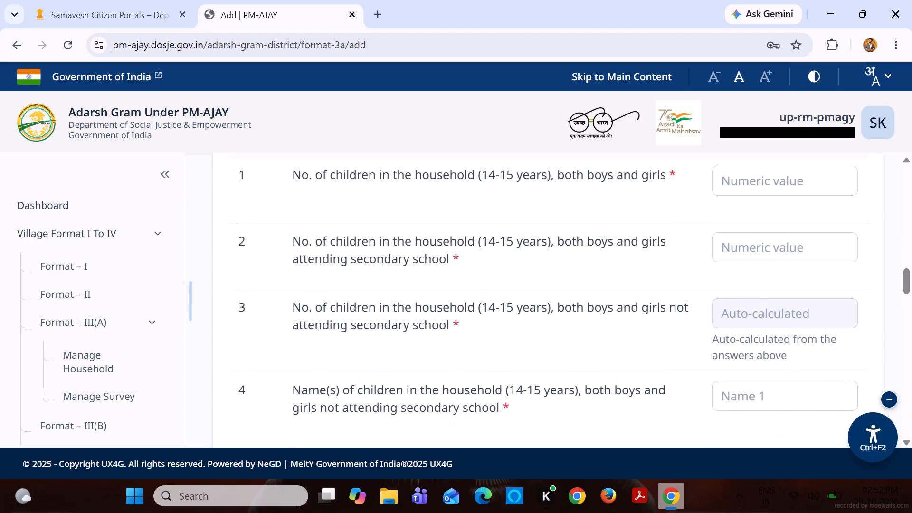
{"action": "left_click", "coordinate": [743, 185]}
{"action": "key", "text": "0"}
Enter 1 child aged 16-17 years in the household, with 1 attending higher secondary school.
{"action": "scroll", "coordinate": [743, 185], "scroll_direction": "down", "scroll_amount": 1}
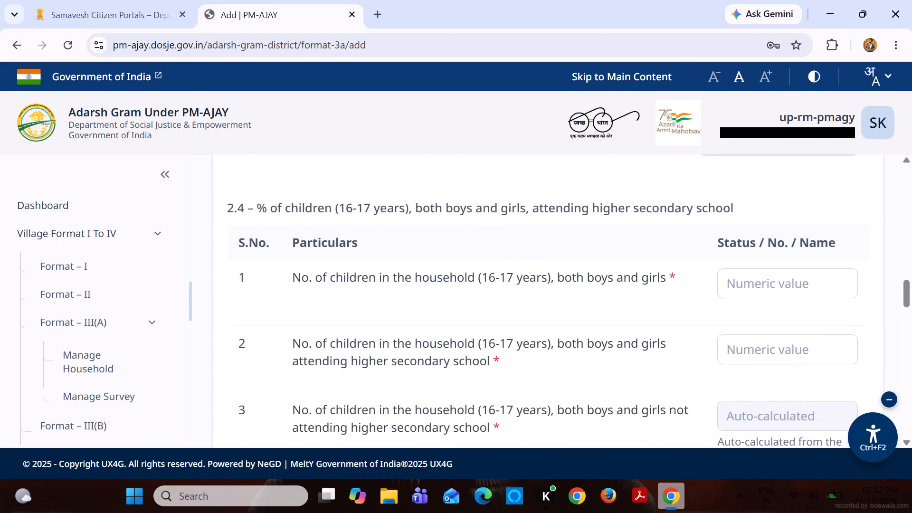
{"action": "left_click", "coordinate": [738, 281]}
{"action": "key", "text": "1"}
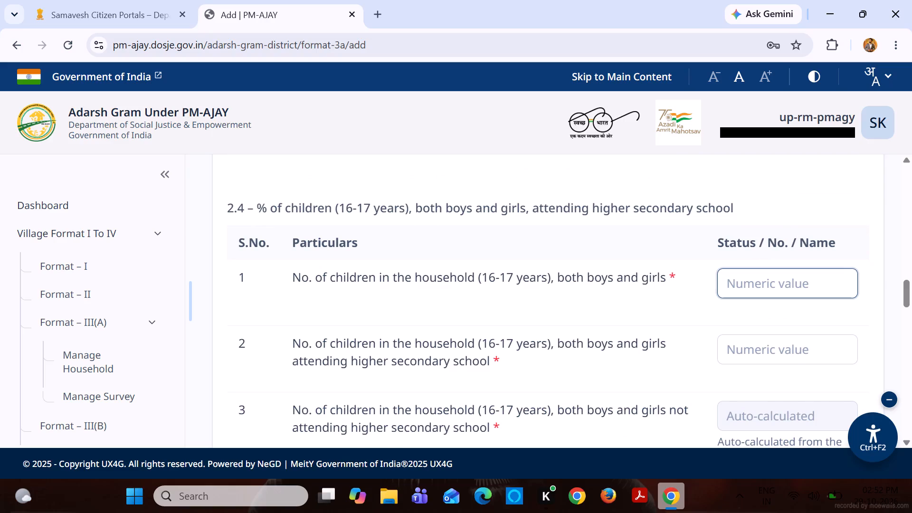
{"action": "scroll", "coordinate": [738, 281], "scroll_direction": "down", "scroll_amount": 1}
{"action": "left_click", "coordinate": [743, 277]}
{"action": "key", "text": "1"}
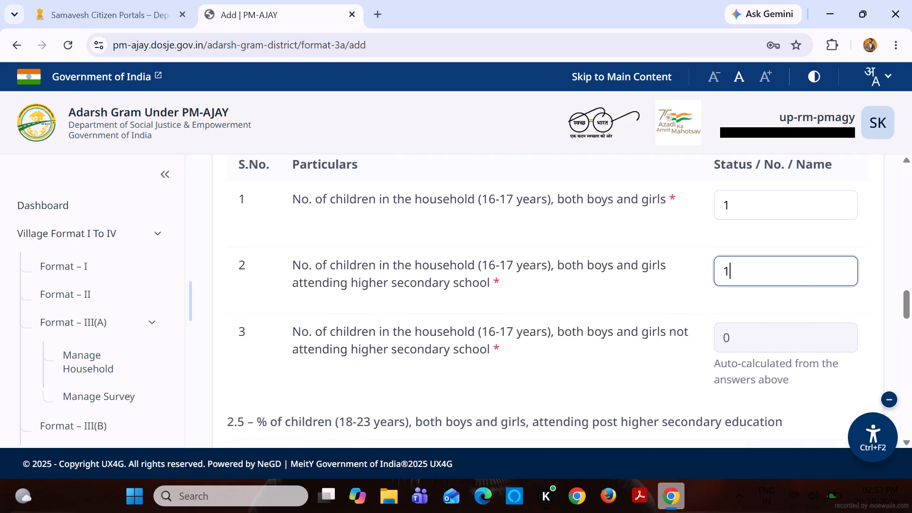
Enter 1 child aged 18-23 years in the household, with 1 attending post higher secondary education.
{"action": "scroll", "coordinate": [743, 277], "scroll_direction": "down", "scroll_amount": 3}
{"action": "left_click", "coordinate": [750, 279]}
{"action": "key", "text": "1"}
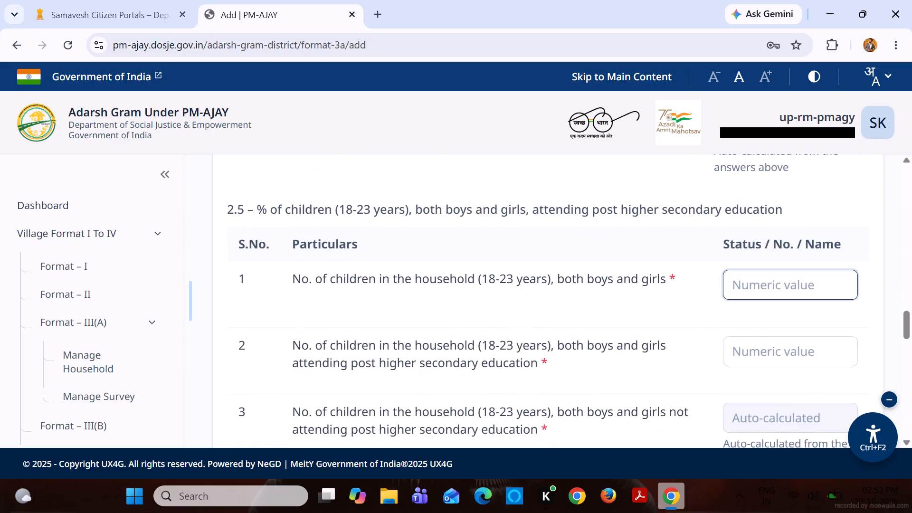
{"action": "left_click", "coordinate": [747, 359]}
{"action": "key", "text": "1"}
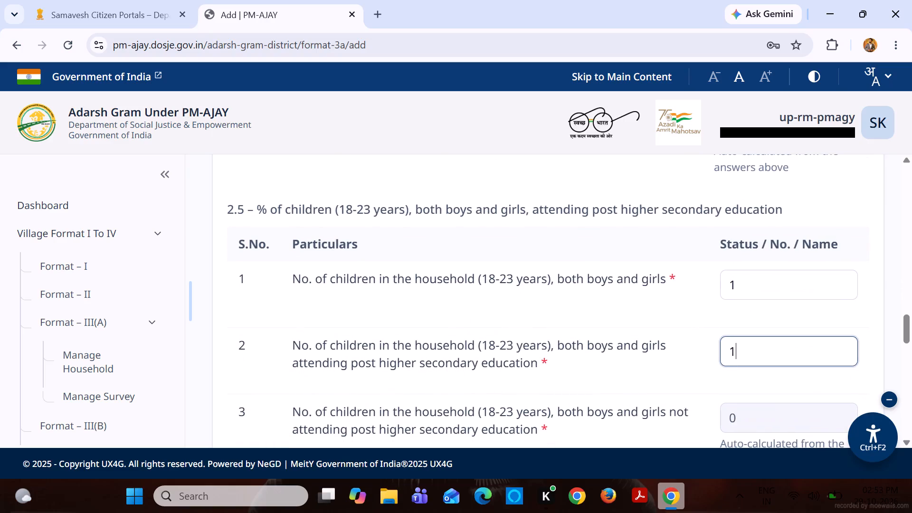
Change the number of children aged 14-15 years to 1, with 1 attending secondary school.
{"action": "scroll", "coordinate": [747, 359], "scroll_direction": "up", "scroll_amount": 4}
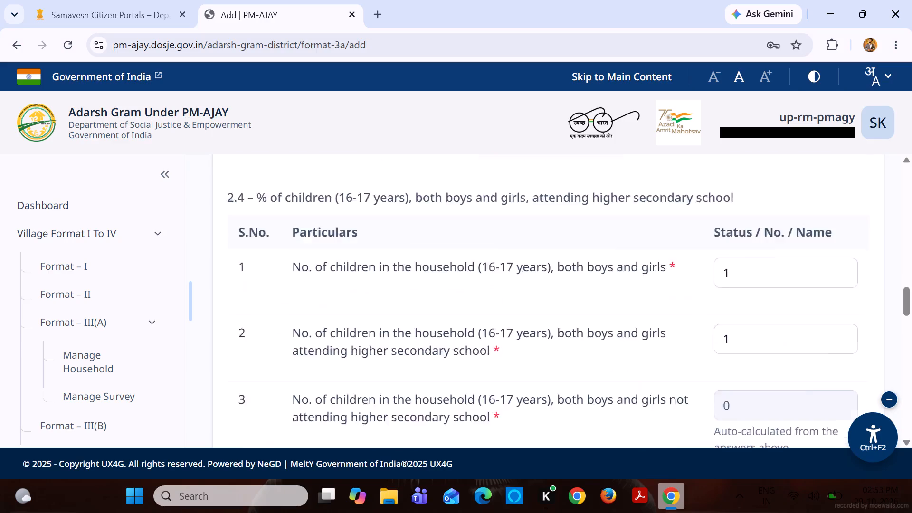
{"action": "scroll", "coordinate": [747, 359], "scroll_direction": "up", "scroll_amount": 2}
{"action": "left_click", "coordinate": [723, 329]}
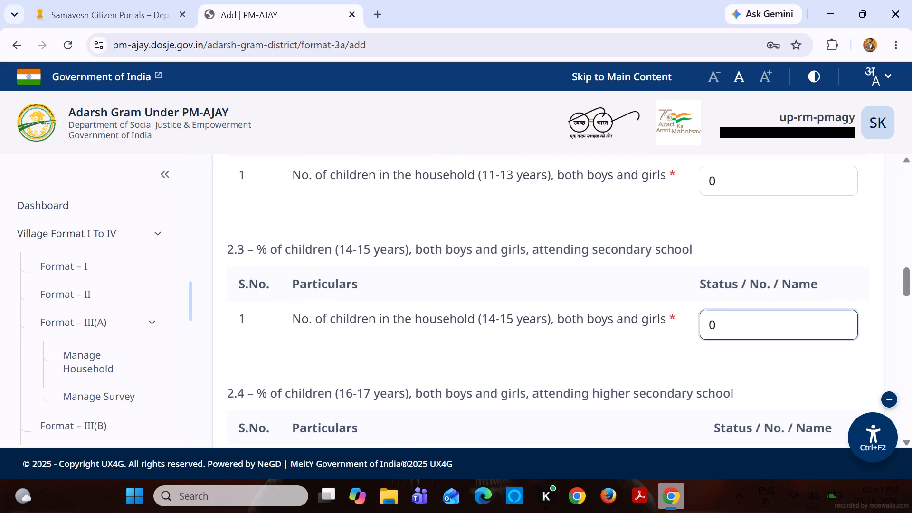
{"action": "key", "text": "BackSpace"}
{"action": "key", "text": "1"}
{"action": "left_click", "coordinate": [734, 398]}
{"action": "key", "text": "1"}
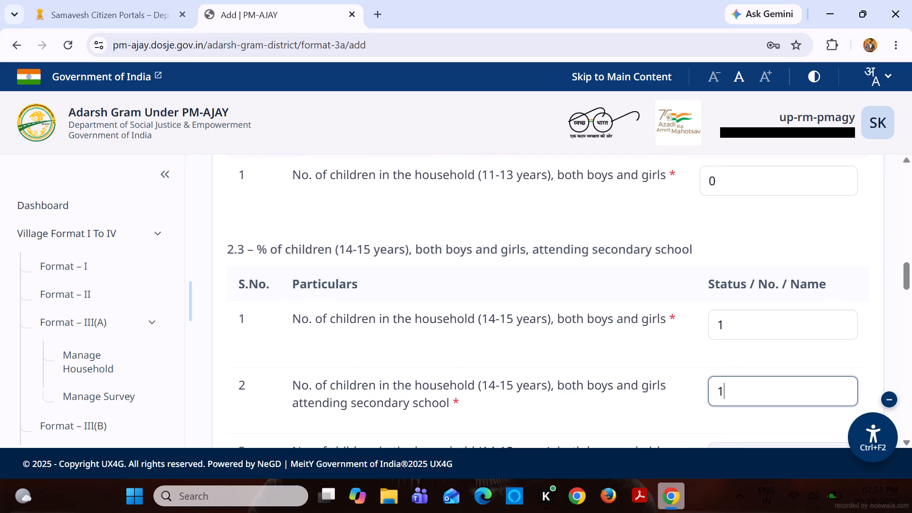
Enter 0 children eligible for both the pre-matric and the post-matric SC scholarship, and submit the Education domain.
{"action": "scroll", "coordinate": [734, 398], "scroll_direction": "down", "scroll_amount": 7}
{"action": "scroll", "coordinate": [765, 345], "scroll_direction": "down", "scroll_amount": 3}
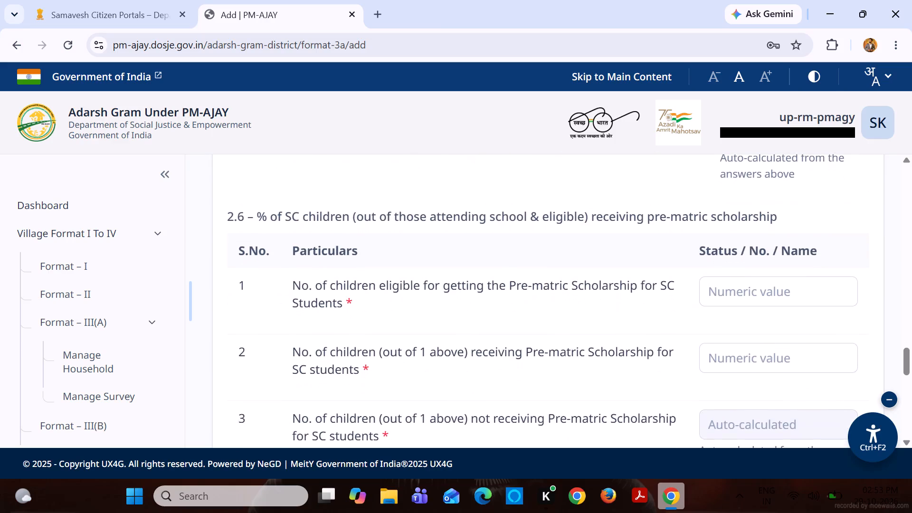
{"action": "left_click", "coordinate": [750, 285]}
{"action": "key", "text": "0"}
{"action": "scroll", "coordinate": [750, 285], "scroll_direction": "down", "scroll_amount": 4}
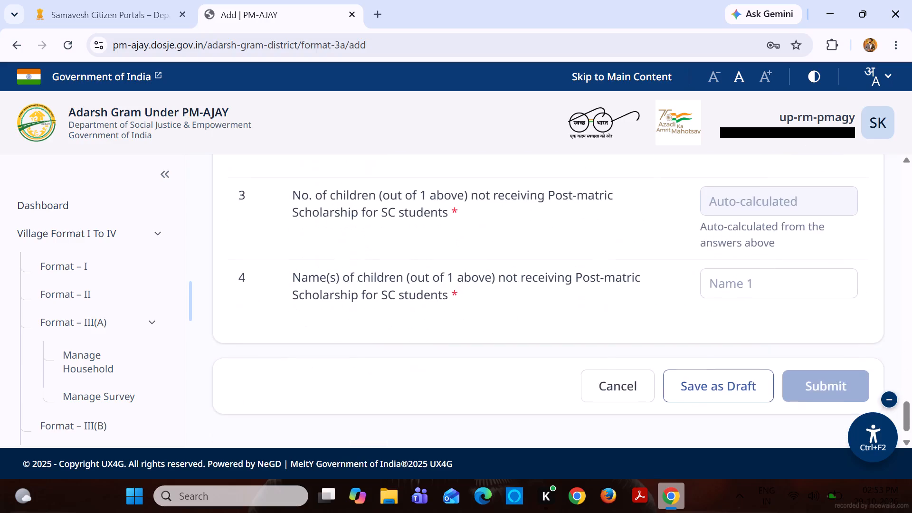
{"action": "scroll", "coordinate": [763, 289], "scroll_direction": "down", "scroll_amount": 1}
{"action": "scroll", "coordinate": [747, 198], "scroll_direction": "up", "scroll_amount": 2}
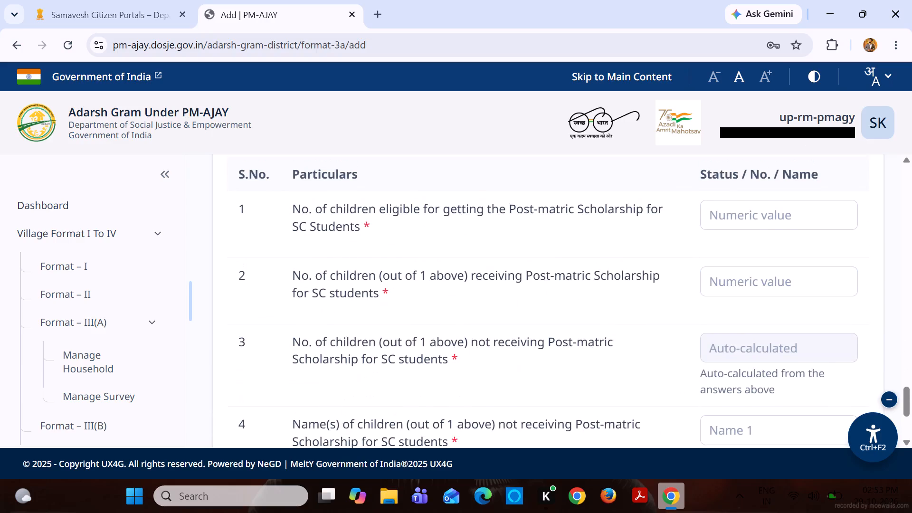
{"action": "left_click", "coordinate": [711, 215]}
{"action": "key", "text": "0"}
{"action": "left_click", "coordinate": [833, 358]}
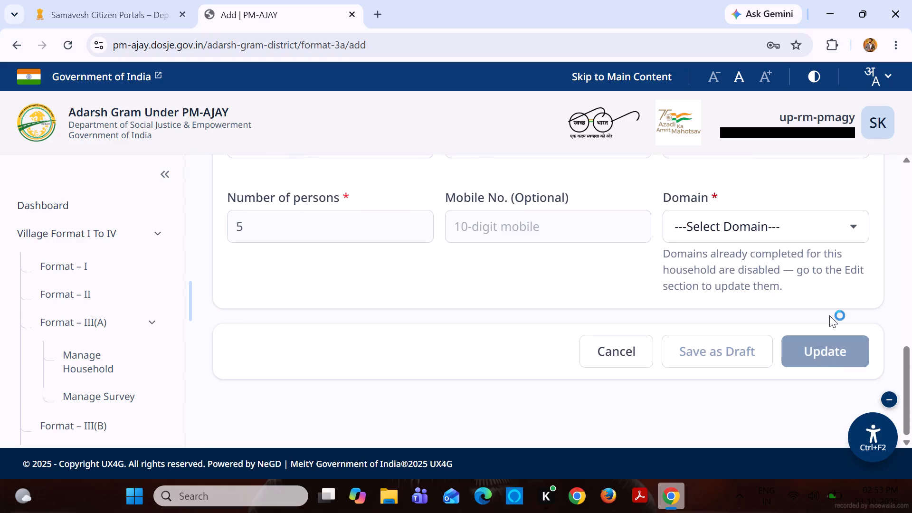
Choose the 3 – Health and Nutrition domain, answer Yes to Health Protection Scheme coverage and enter 0 pregnant women.
{"action": "left_click", "coordinate": [763, 220]}
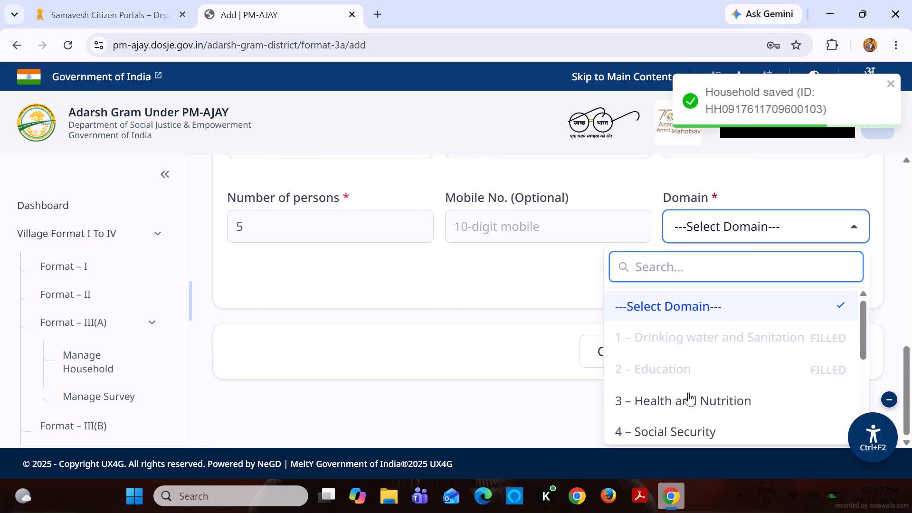
{"action": "left_click", "coordinate": [686, 397]}
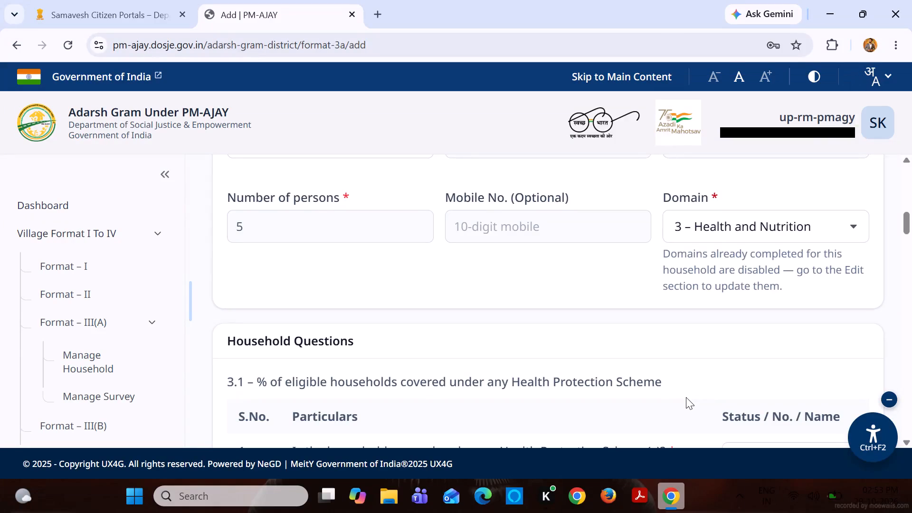
{"action": "scroll", "coordinate": [679, 356], "scroll_direction": "down", "scroll_amount": 2}
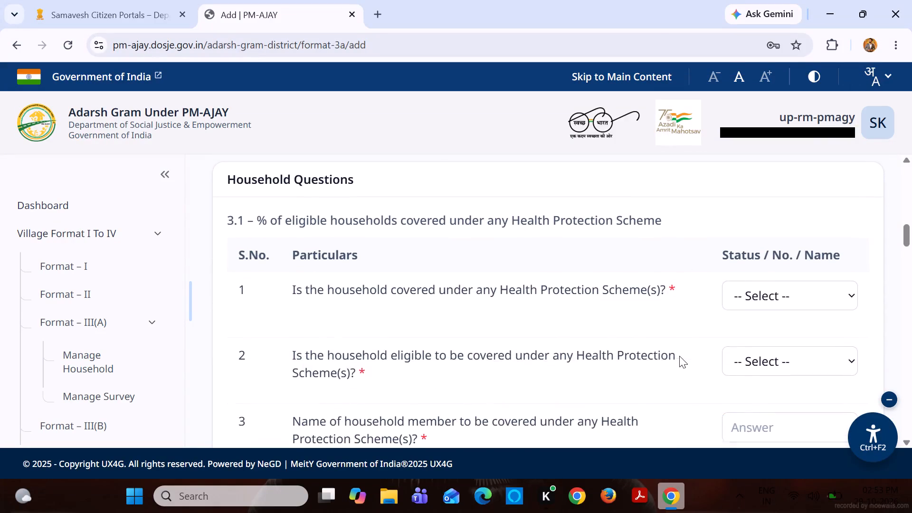
{"action": "left_click_drag", "start_coordinate": [771, 284], "coordinate": [768, 343]}
{"action": "double_click", "coordinate": [768, 343]}
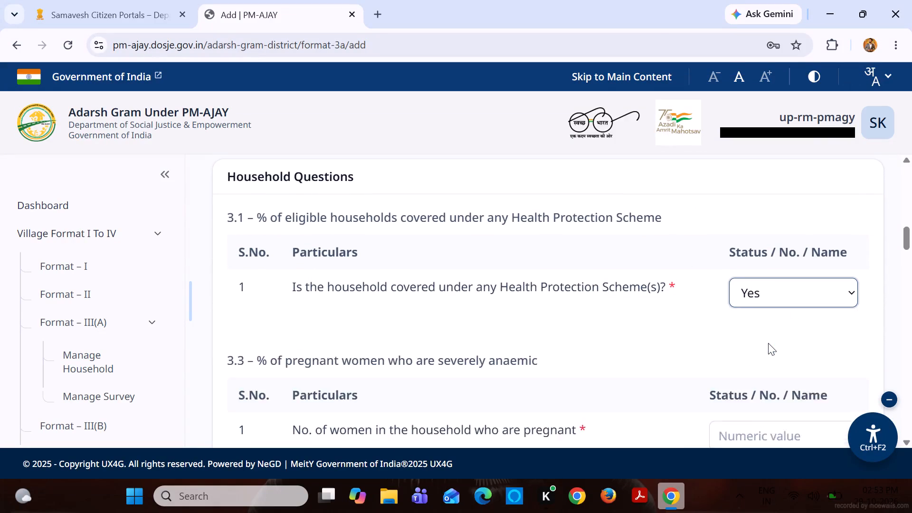
{"action": "scroll", "coordinate": [768, 343], "scroll_direction": "down", "scroll_amount": 3}
{"action": "left_click", "coordinate": [750, 308]}
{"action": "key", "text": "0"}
Enter 0 for deliveries and children born during the last year, children below one year, and children aged 0-5 years.
{"action": "scroll", "coordinate": [750, 308], "scroll_direction": "down", "scroll_amount": 3}
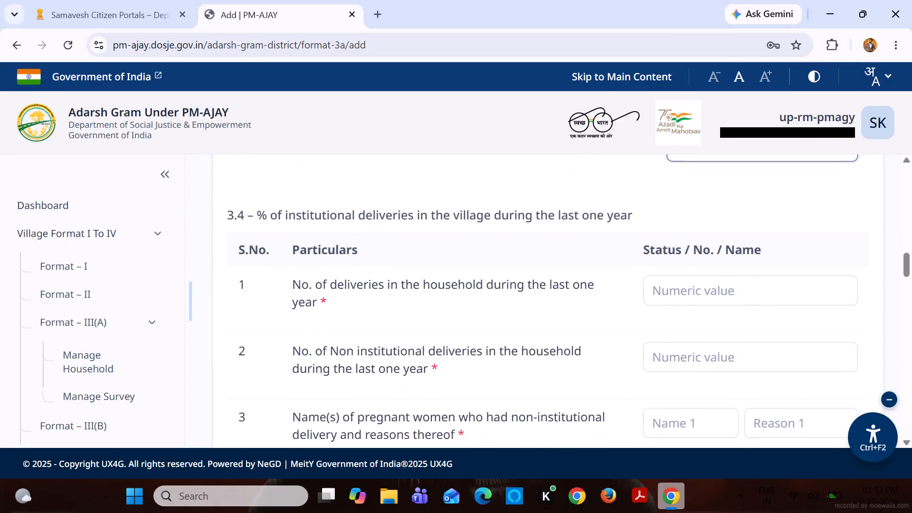
{"action": "left_click", "coordinate": [712, 293]}
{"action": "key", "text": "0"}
{"action": "scroll", "coordinate": [712, 293], "scroll_direction": "down", "scroll_amount": 2}
{"action": "left_click", "coordinate": [662, 285]}
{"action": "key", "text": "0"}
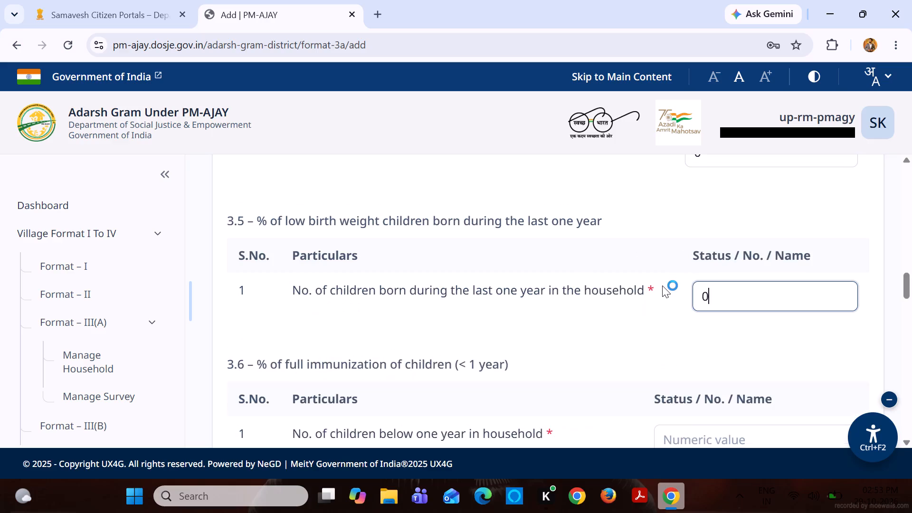
{"action": "scroll", "coordinate": [662, 285], "scroll_direction": "down", "scroll_amount": 2}
{"action": "left_click", "coordinate": [700, 319]}
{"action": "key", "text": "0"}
{"action": "scroll", "coordinate": [700, 319], "scroll_direction": "down", "scroll_amount": 2}
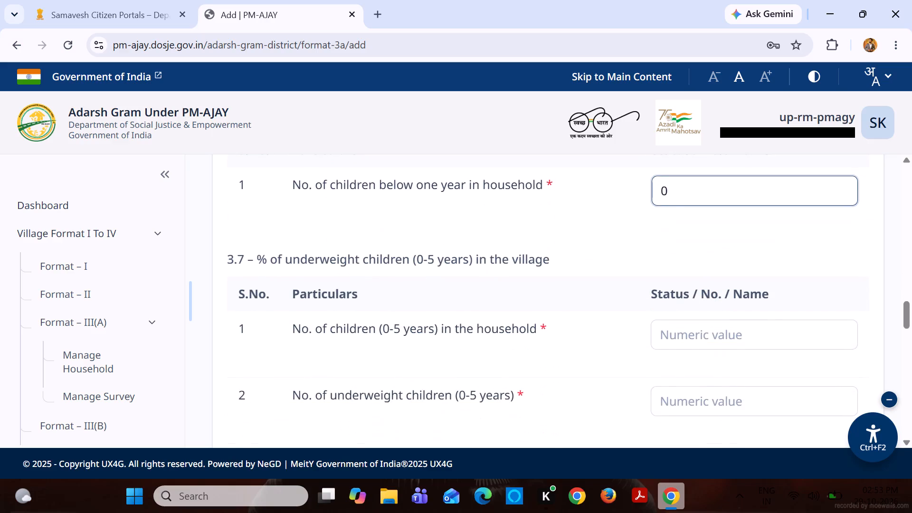
{"action": "left_click", "coordinate": [684, 332]}
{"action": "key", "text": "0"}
Enter 0 for women pregnant during the last year, children under 1 year and members with communicable diseases, and submit the domain.
{"action": "scroll", "coordinate": [684, 332], "scroll_direction": "down", "scroll_amount": 4}
{"action": "left_click", "coordinate": [705, 220]}
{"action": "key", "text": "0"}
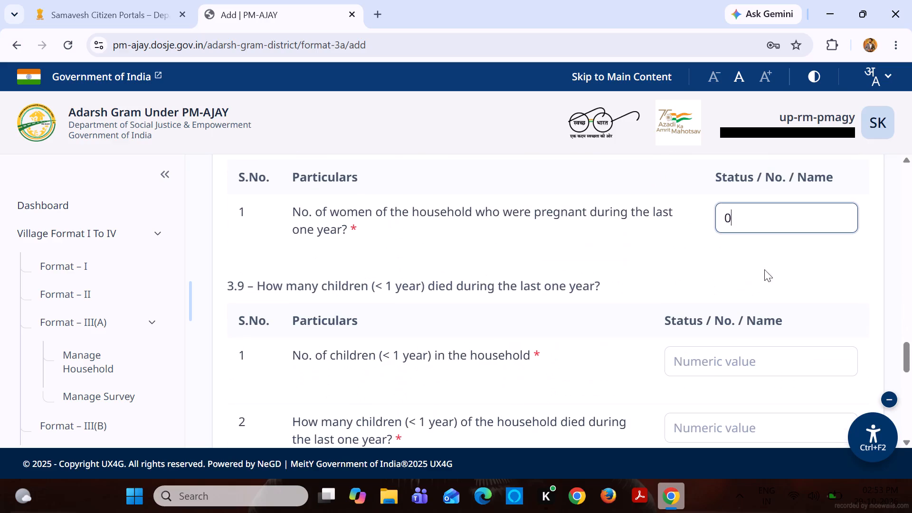
{"action": "left_click", "coordinate": [700, 358]}
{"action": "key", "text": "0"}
{"action": "scroll", "coordinate": [700, 358], "scroll_direction": "down", "scroll_amount": 3}
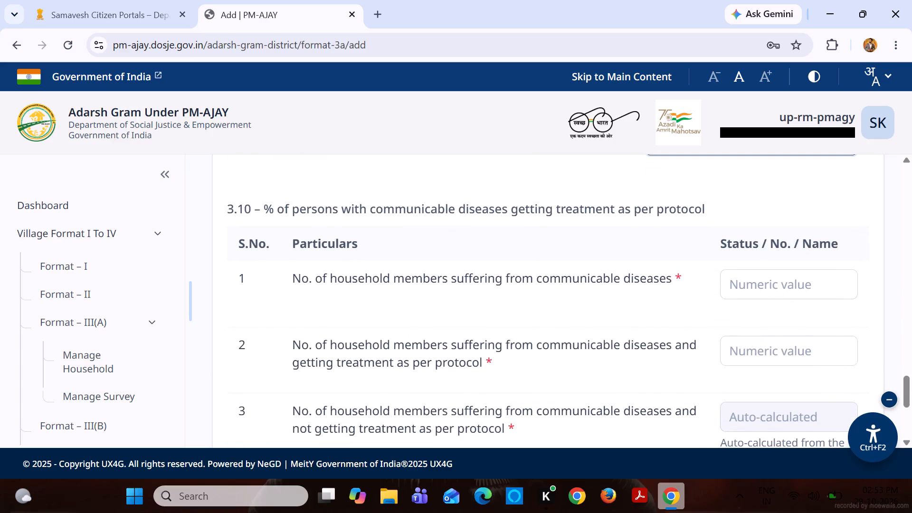
{"action": "left_click", "coordinate": [757, 295]}
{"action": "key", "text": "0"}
{"action": "scroll", "coordinate": [757, 295], "scroll_direction": "down", "scroll_amount": 1}
{"action": "left_click", "coordinate": [817, 340]}
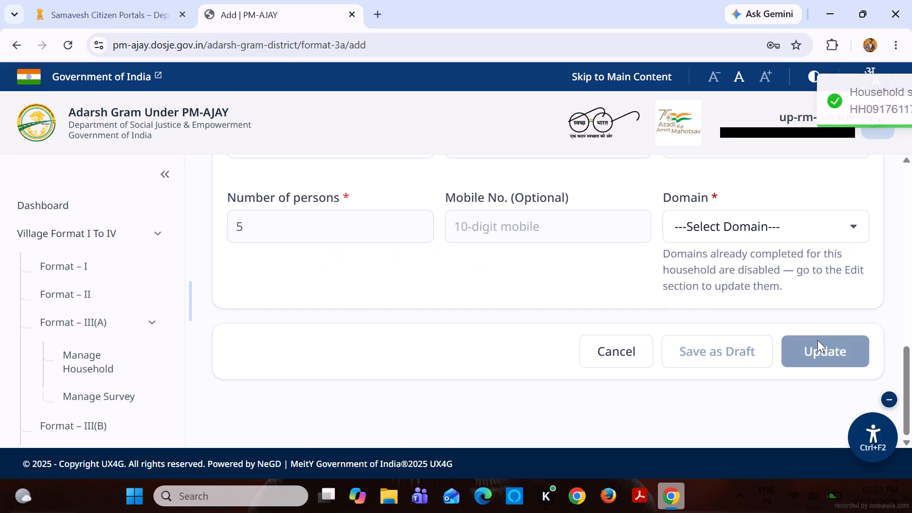
Open the household's domain selection at the remaining domains and dismiss the Lenovo Vantage survey notification.
{"action": "left_click", "coordinate": [806, 235]}
{"action": "scroll", "coordinate": [779, 357], "scroll_direction": "down", "scroll_amount": 1}
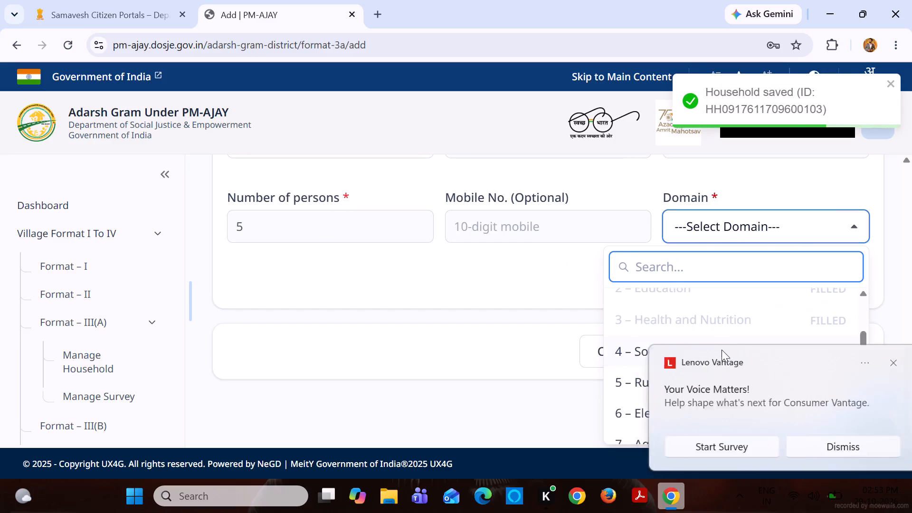
{"action": "left_click", "coordinate": [878, 247]}
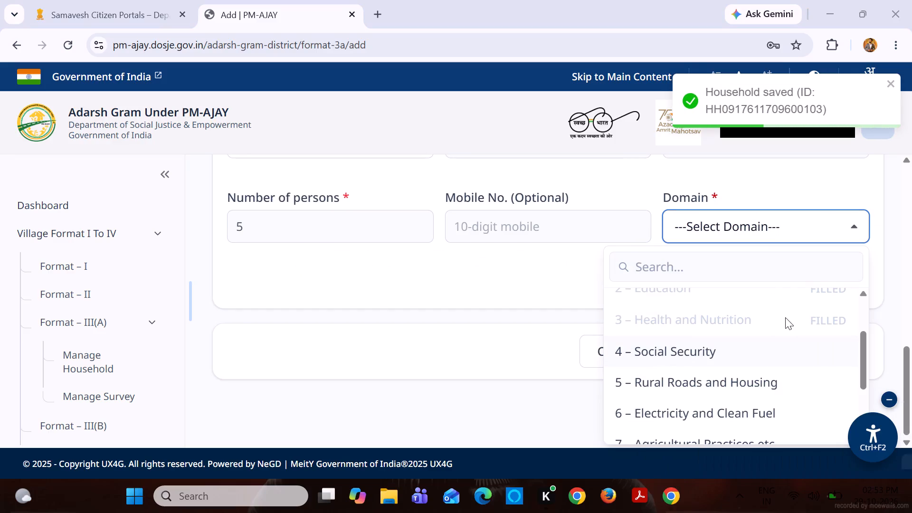
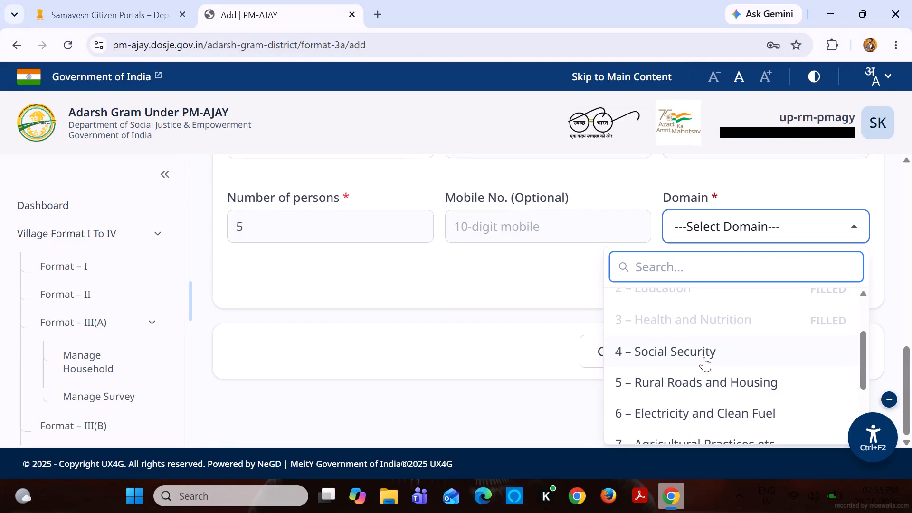
Choose the 4 – Social Security domain, enter 0 persons eligible for Widow, Old Age and Disability Pension, and submit the domain.
{"action": "left_click", "coordinate": [704, 357]}
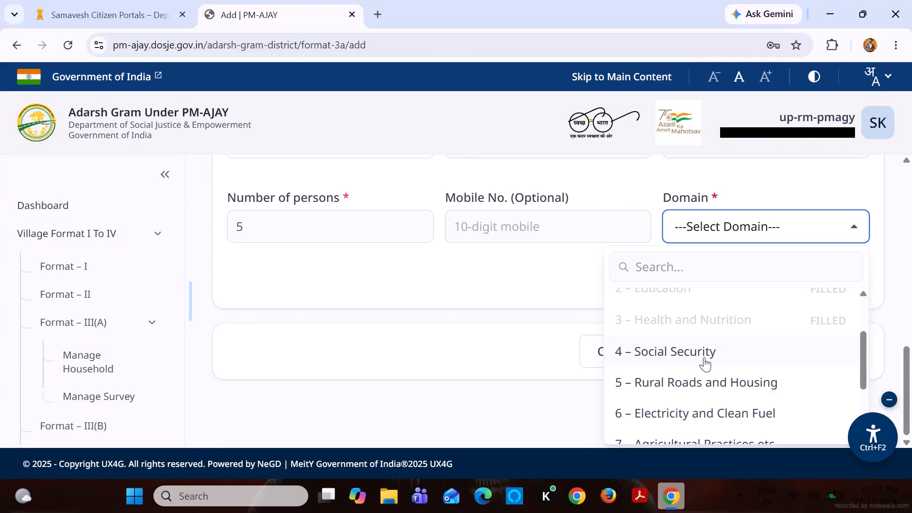
{"action": "scroll", "coordinate": [704, 357], "scroll_direction": "down", "scroll_amount": 2}
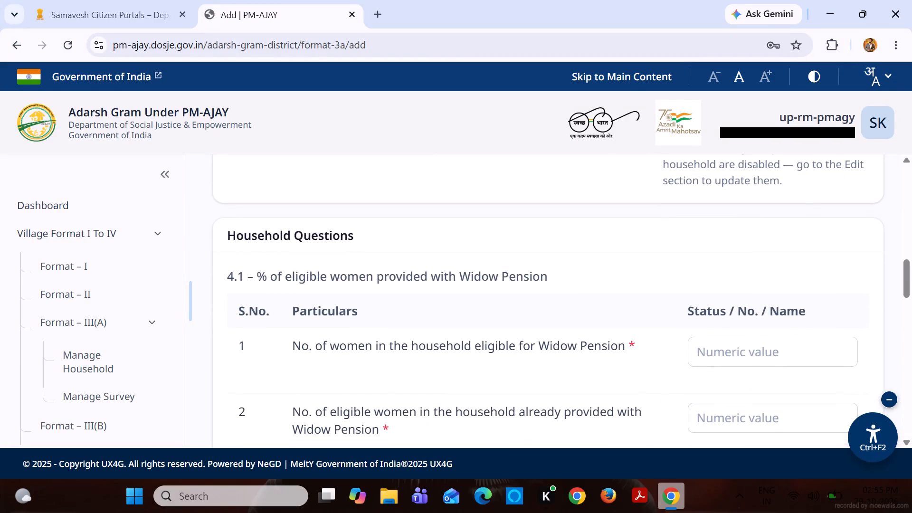
{"action": "left_click", "coordinate": [707, 357]}
{"action": "key", "text": "0"}
{"action": "scroll", "coordinate": [707, 357], "scroll_direction": "down", "scroll_amount": 3}
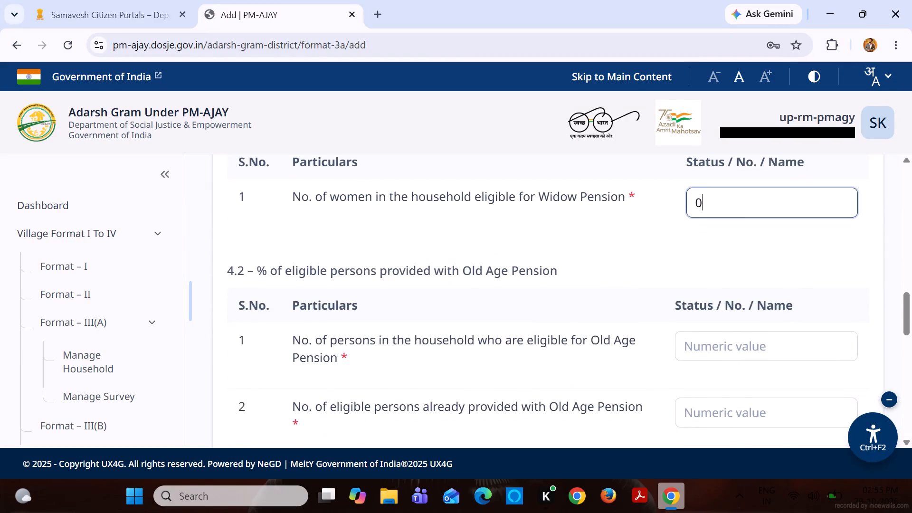
{"action": "left_click", "coordinate": [707, 348]}
{"action": "key", "text": "0"}
{"action": "scroll", "coordinate": [707, 341], "scroll_direction": "down", "scroll_amount": 4}
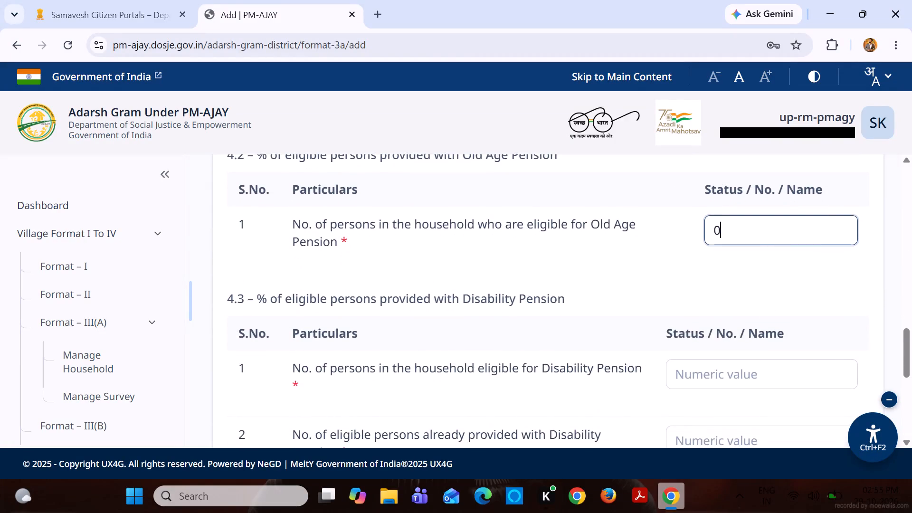
{"action": "left_click", "coordinate": [700, 363]}
{"action": "key", "text": "0"}
{"action": "scroll", "coordinate": [700, 363], "scroll_direction": "down", "scroll_amount": 5}
{"action": "left_click", "coordinate": [807, 349]}
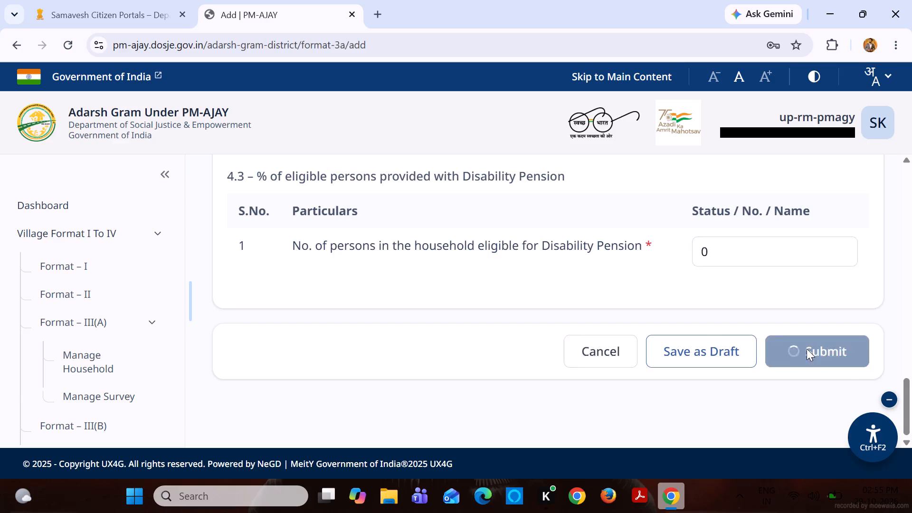
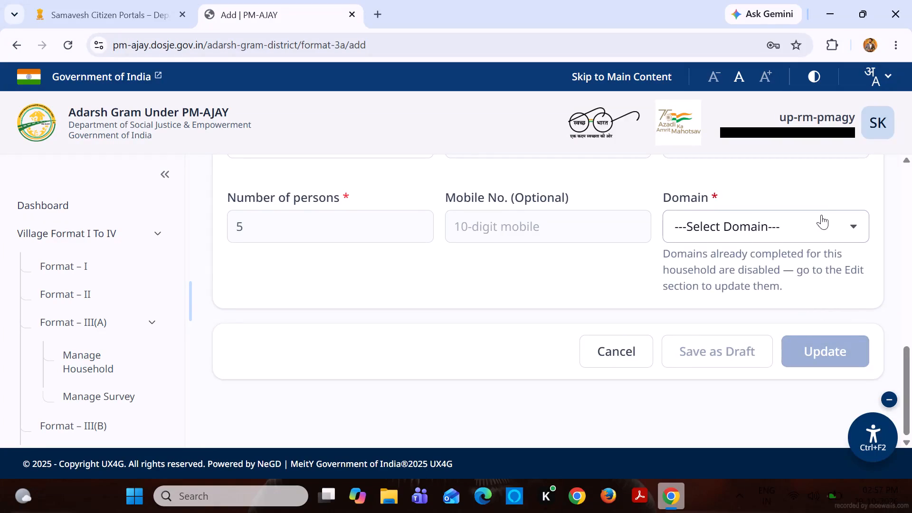
Choose the 5 – Rural Roads and Housing domain, answer No to living in a Kachcha/unsafe house, and submit the domain.
{"action": "left_click", "coordinate": [821, 215]}
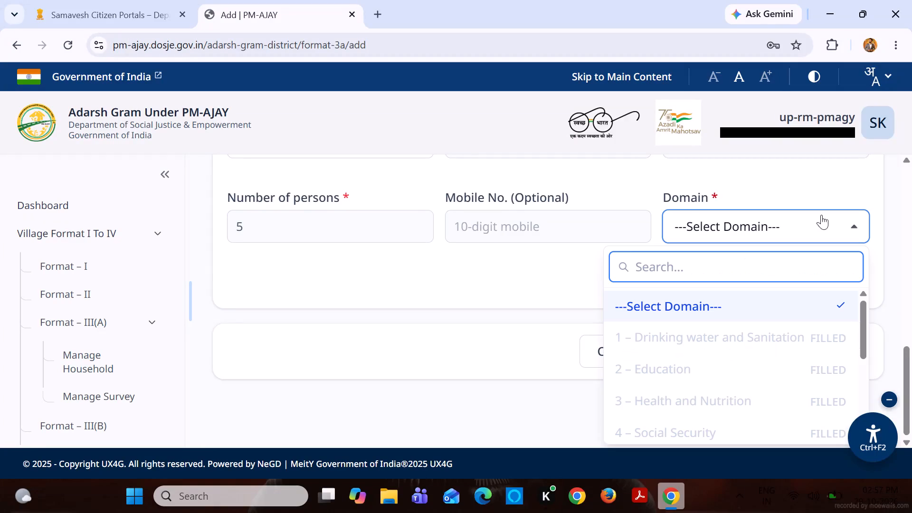
{"action": "scroll", "coordinate": [817, 342], "scroll_direction": "down", "scroll_amount": 2}
{"action": "left_click", "coordinate": [760, 356]}
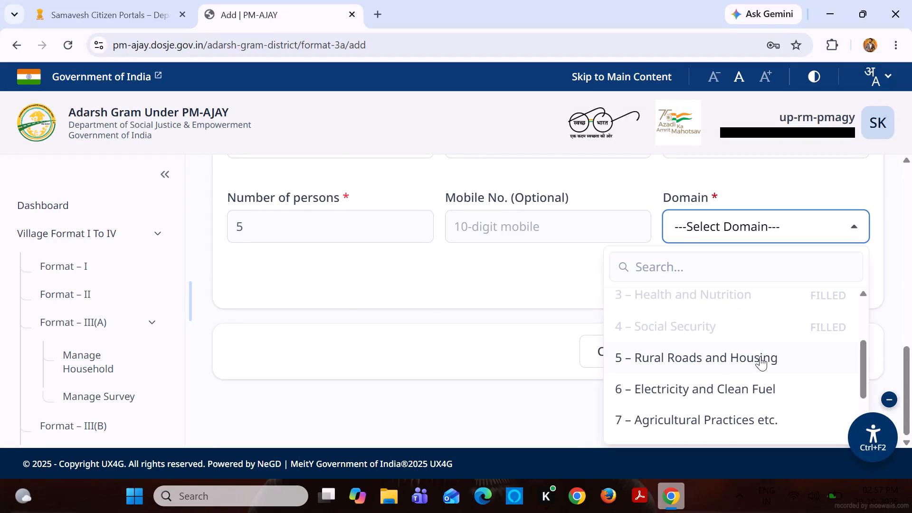
{"action": "scroll", "coordinate": [760, 356], "scroll_direction": "down", "scroll_amount": 5}
{"action": "left_click", "coordinate": [837, 173]}
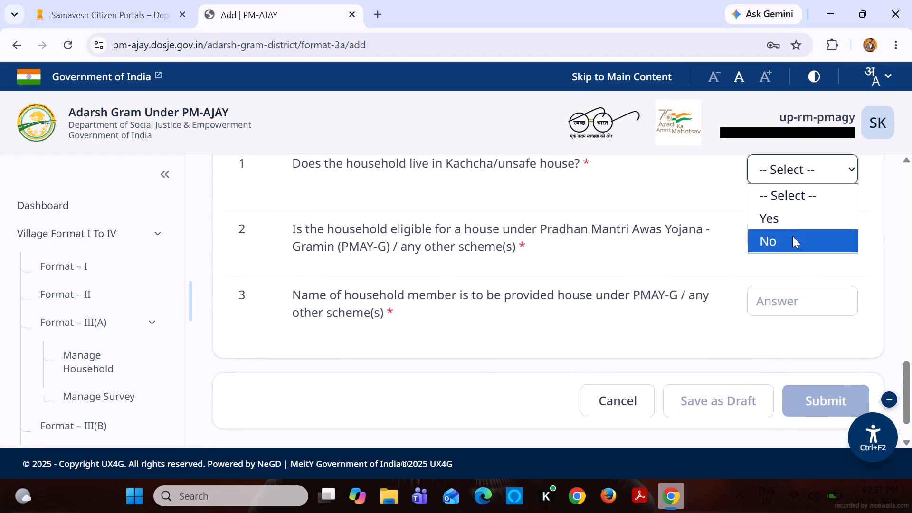
{"action": "left_click", "coordinate": [792, 236]}
{"action": "left_click", "coordinate": [817, 353]}
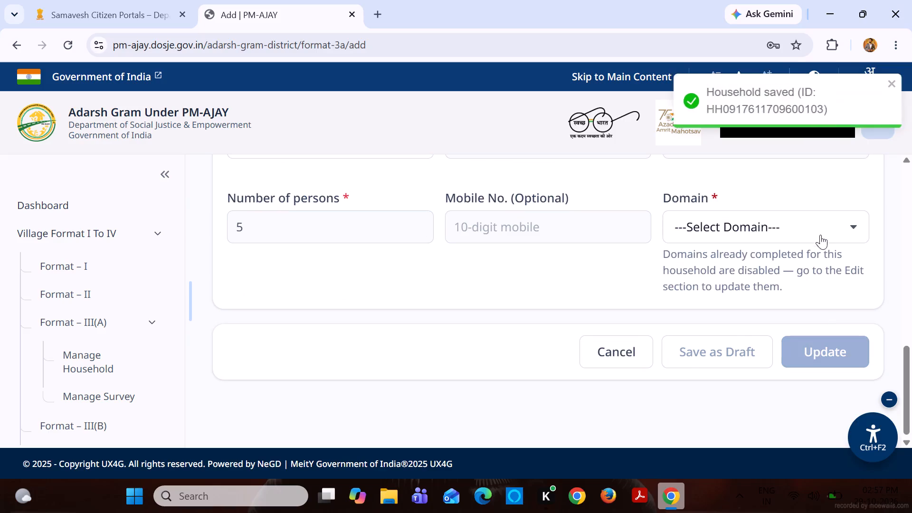
Choose the 6 – Electricity and Clean Fuel domain and answer Yes to both electricity connection questions and to using an LED bulb.
{"action": "left_click", "coordinate": [819, 229]}
{"action": "scroll", "coordinate": [771, 317], "scroll_direction": "down", "scroll_amount": 2}
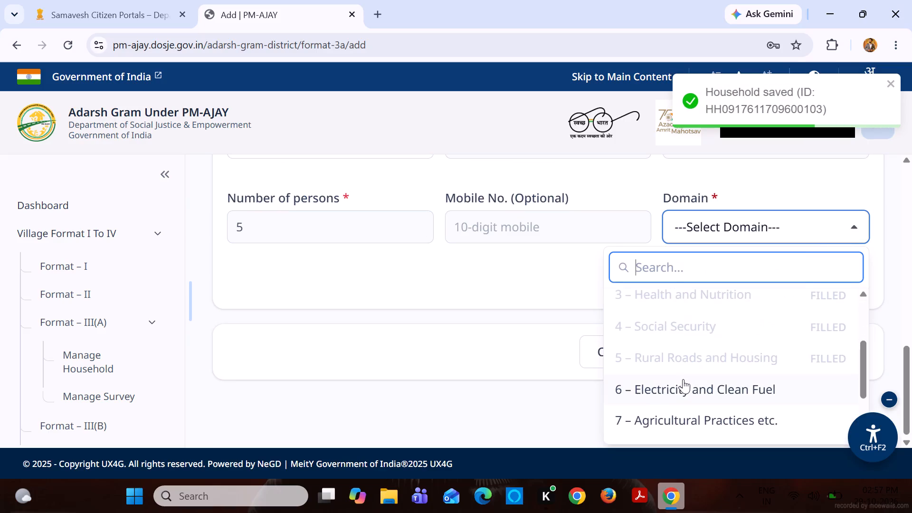
{"action": "left_click", "coordinate": [683, 379]}
{"action": "scroll", "coordinate": [683, 379], "scroll_direction": "down", "scroll_amount": 2}
{"action": "left_click_drag", "start_coordinate": [832, 334], "coordinate": [796, 388]}
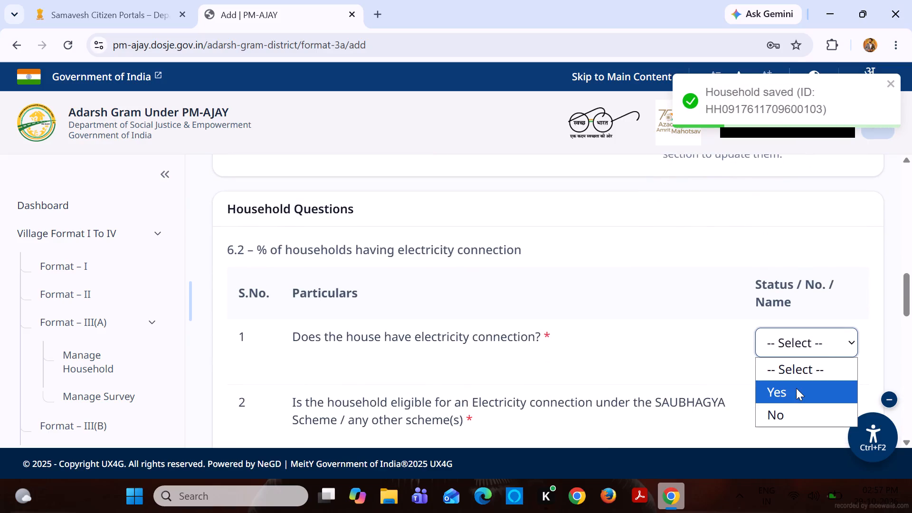
{"action": "left_click", "coordinate": [796, 388]}
{"action": "scroll", "coordinate": [796, 388], "scroll_direction": "down", "scroll_amount": 4}
{"action": "left_click_drag", "start_coordinate": [815, 280], "coordinate": [805, 284]}
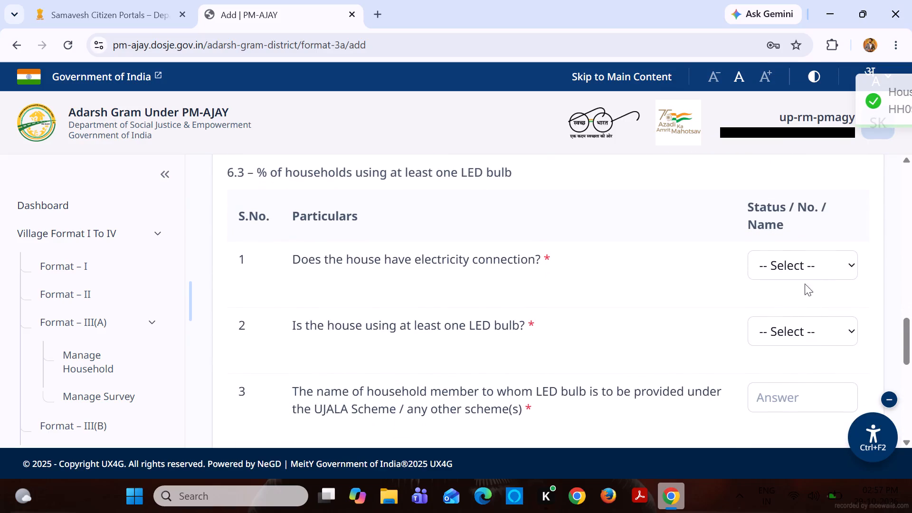
{"action": "left_click_drag", "start_coordinate": [805, 284], "coordinate": [826, 262]}
{"action": "left_click", "coordinate": [826, 262]}
{"action": "left_click", "coordinate": [783, 304]}
{"action": "left_click_drag", "start_coordinate": [814, 331], "coordinate": [776, 374]}
{"action": "left_click", "coordinate": [776, 374]}
Answer Yes to the house using clean fuel and submit the Electricity and Clean Fuel domain.
{"action": "scroll", "coordinate": [776, 374], "scroll_direction": "down", "scroll_amount": 4}
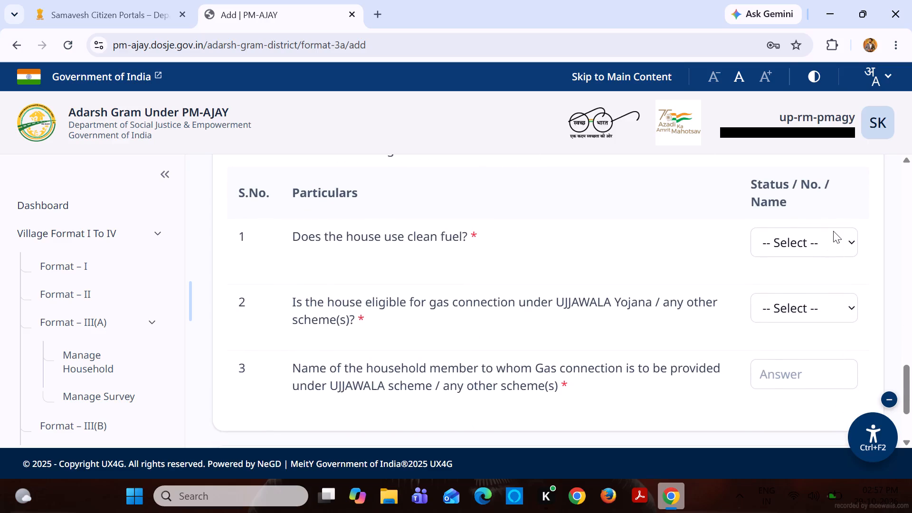
{"action": "left_click_drag", "start_coordinate": [833, 231], "coordinate": [771, 296]}
{"action": "left_click", "coordinate": [771, 296]}
{"action": "scroll", "coordinate": [771, 296], "scroll_direction": "down", "scroll_amount": 2}
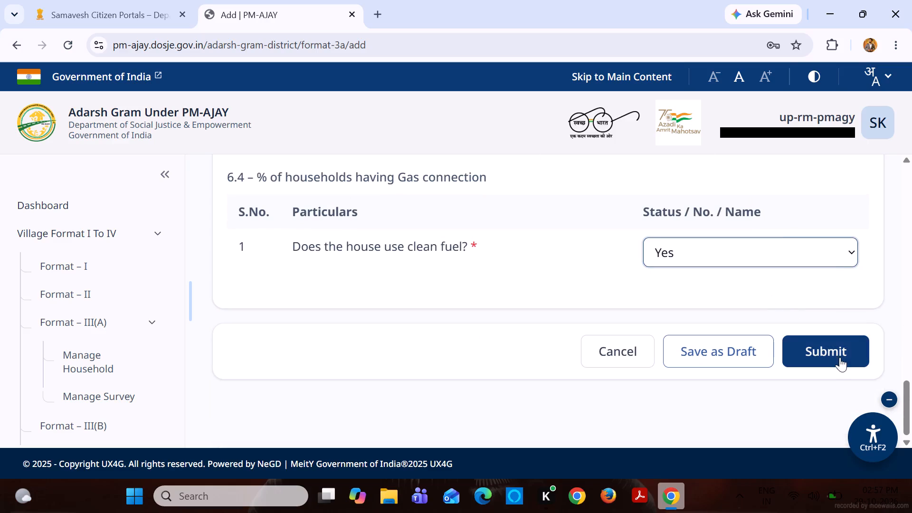
{"action": "left_click", "coordinate": [840, 357]}
Choose the 7 – Agricultural Practices etc. domain, answer No to the household being involved in farming, and submit the domain.
{"action": "left_click", "coordinate": [829, 215]}
{"action": "scroll", "coordinate": [778, 311], "scroll_direction": "down", "scroll_amount": 2}
{"action": "left_click", "coordinate": [722, 341]}
{"action": "scroll", "coordinate": [722, 341], "scroll_direction": "down", "scroll_amount": 4}
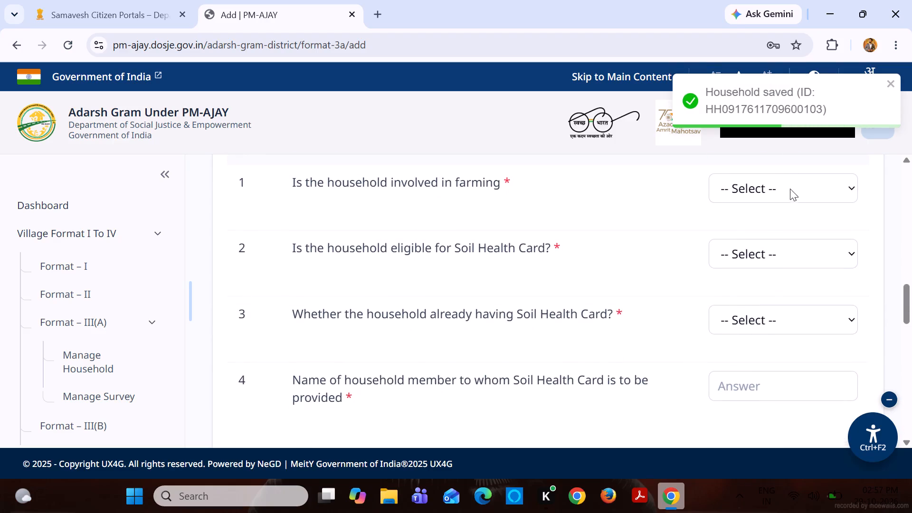
{"action": "left_click", "coordinate": [784, 198]}
{"action": "left_click", "coordinate": [748, 250]}
{"action": "scroll", "coordinate": [748, 250], "scroll_direction": "down", "scroll_amount": 7}
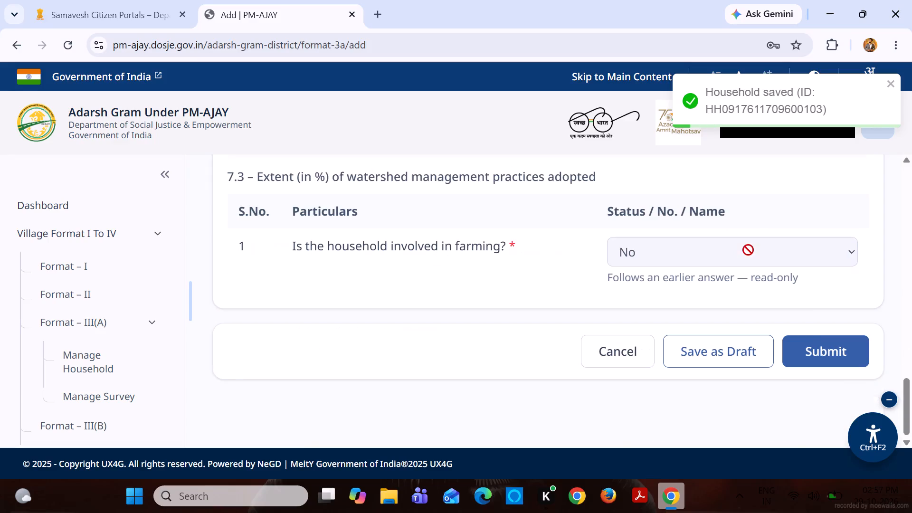
{"action": "left_click", "coordinate": [809, 337]}
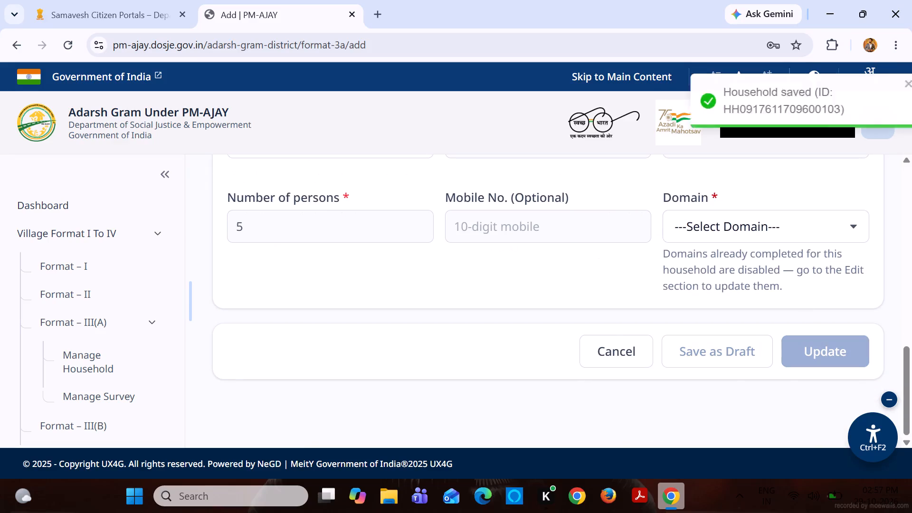
Choose the 8 – Financial Inclusion domain and enter 5 persons above 5 years, with 5 already having Aadhaar.
{"action": "left_click", "coordinate": [802, 229]}
{"action": "scroll", "coordinate": [769, 294], "scroll_direction": "down", "scroll_amount": 4}
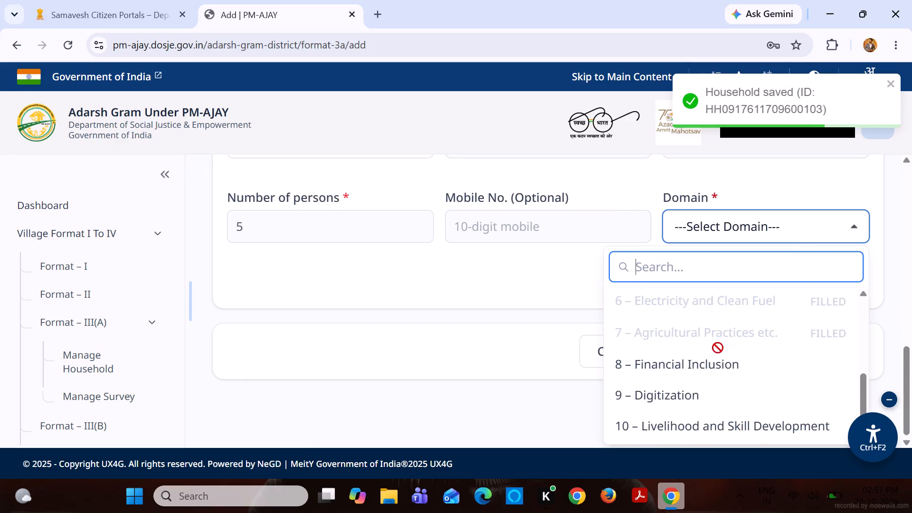
{"action": "left_click", "coordinate": [715, 350]}
{"action": "scroll", "coordinate": [715, 350], "scroll_direction": "down", "scroll_amount": 2}
{"action": "left_click", "coordinate": [761, 307]}
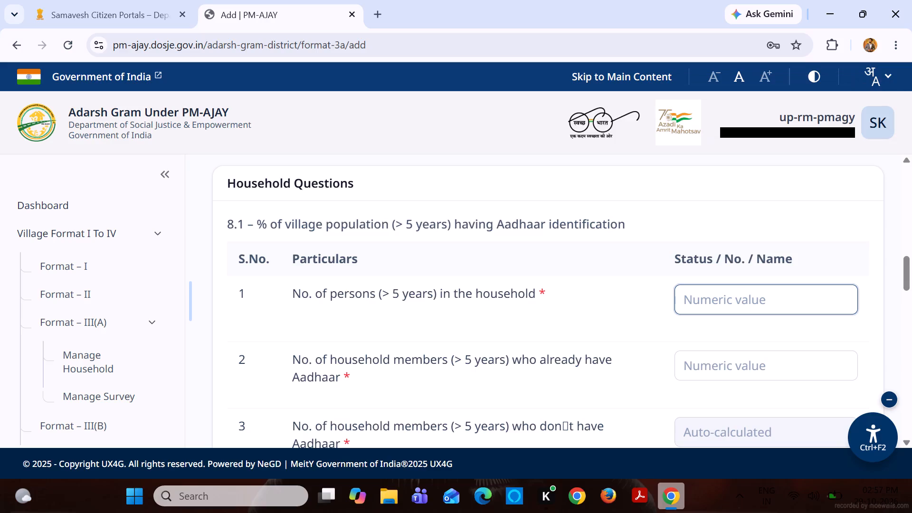
{"action": "scroll", "coordinate": [761, 307], "scroll_direction": "right", "scroll_amount": 1}
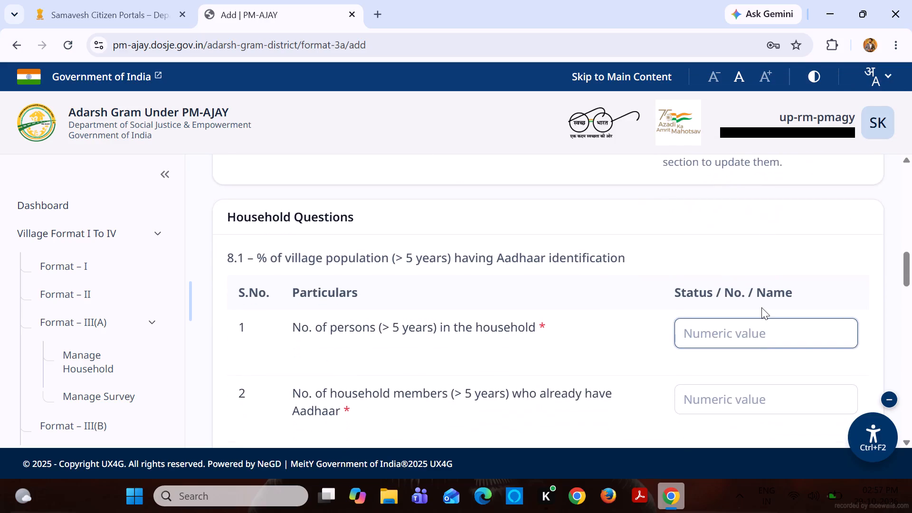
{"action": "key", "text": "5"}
{"action": "scroll", "coordinate": [761, 307], "scroll_direction": "down", "scroll_amount": 4}
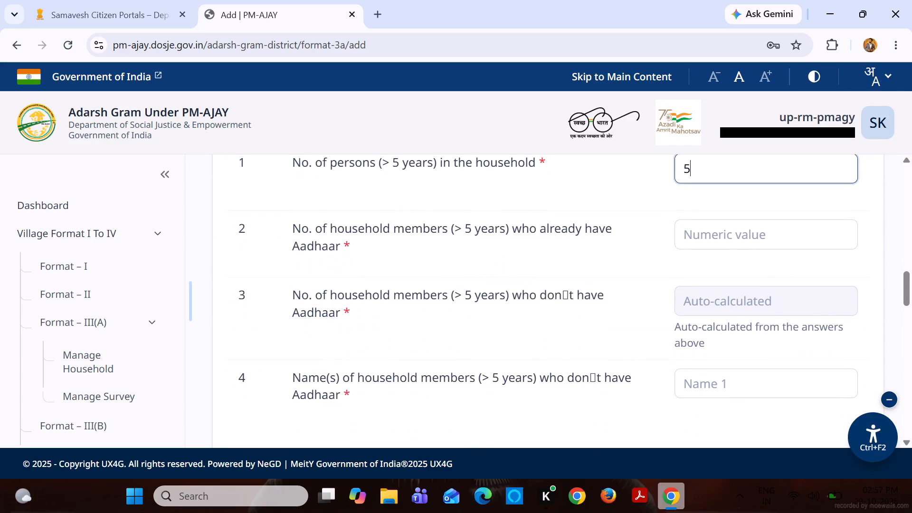
{"action": "left_click", "coordinate": [721, 232]}
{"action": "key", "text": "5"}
{"action": "scroll", "coordinate": [721, 232], "scroll_direction": "down", "scroll_amount": 3}
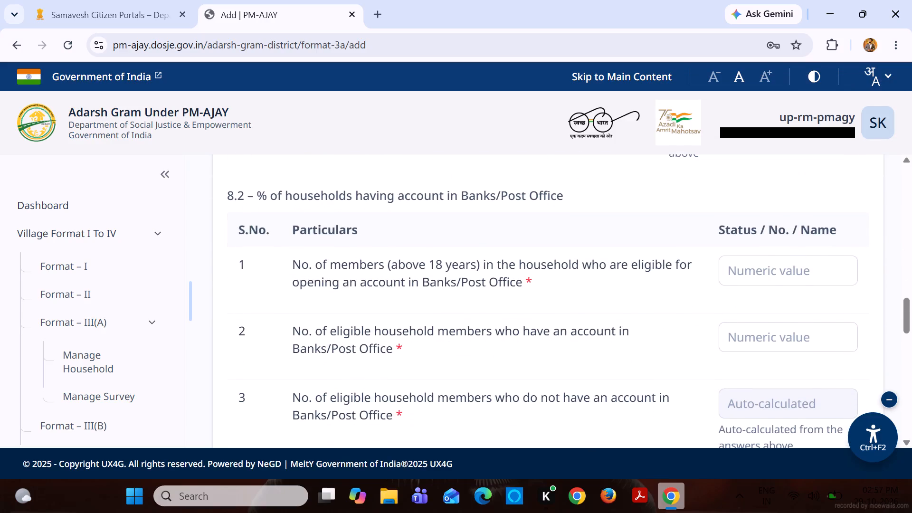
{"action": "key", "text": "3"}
{"action": "key", "text": "BackSpace"}
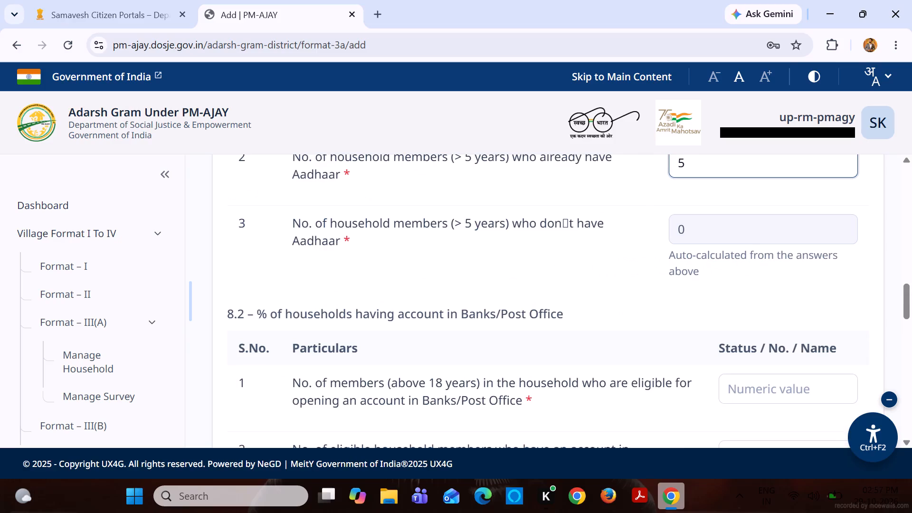
Under 8.2, enter 3 members above 18 eligible for a Banks/Post Office account and 3 who have one.
{"action": "left_click", "coordinate": [750, 395]}
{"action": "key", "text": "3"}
{"action": "scroll", "coordinate": [750, 395], "scroll_direction": "down", "scroll_amount": 5}
{"action": "left_click", "coordinate": [755, 290]}
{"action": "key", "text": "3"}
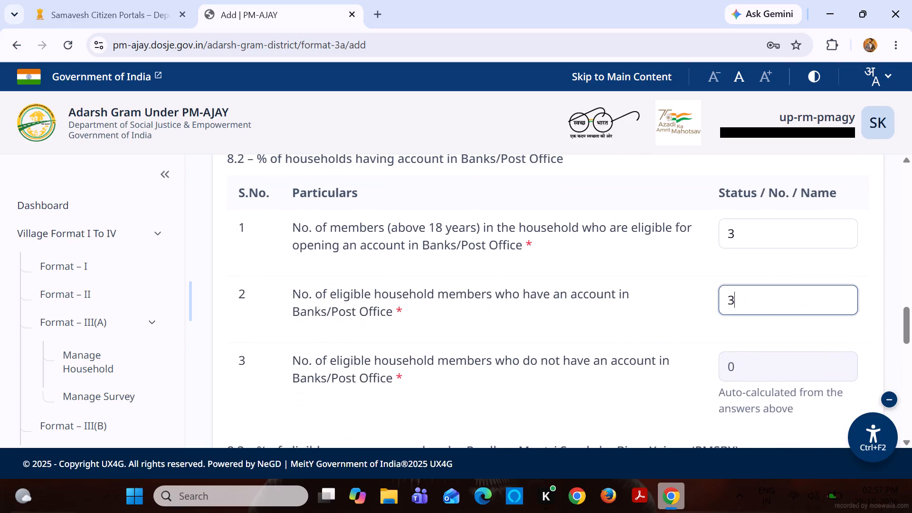
Enter 0 persons eligible for PMSBY and 0 members eligible for PMJJBY, and submit the Financial Inclusion domain.
{"action": "scroll", "coordinate": [755, 290], "scroll_direction": "down", "scroll_amount": 3}
{"action": "scroll", "coordinate": [783, 364], "scroll_direction": "down", "scroll_amount": 2}
{"action": "left_click", "coordinate": [784, 349]}
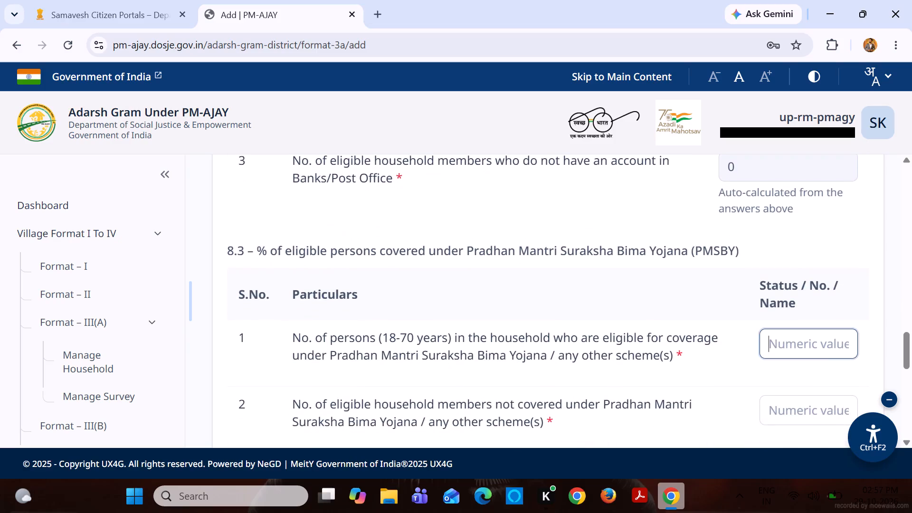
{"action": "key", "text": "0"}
{"action": "scroll", "coordinate": [784, 349], "scroll_direction": "down", "scroll_amount": 3}
{"action": "left_click", "coordinate": [779, 405]}
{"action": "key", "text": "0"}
{"action": "scroll", "coordinate": [779, 405], "scroll_direction": "down", "scroll_amount": 2}
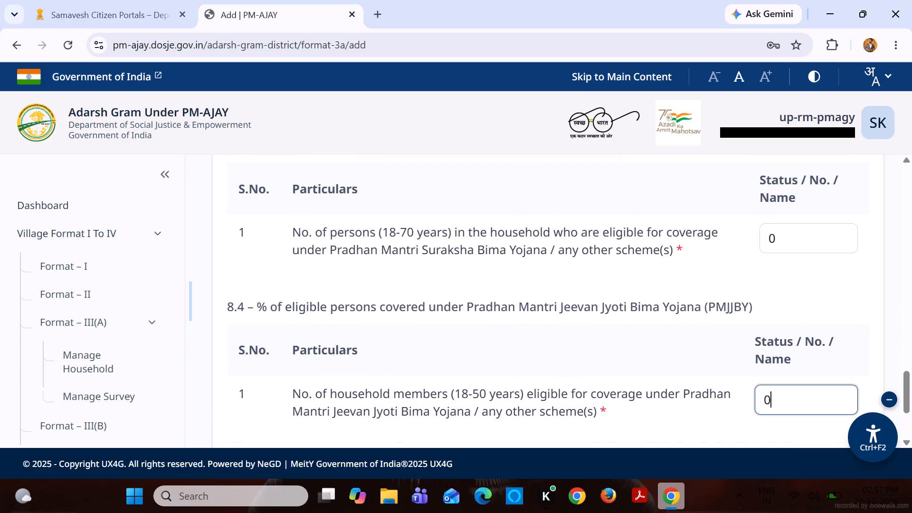
{"action": "scroll", "coordinate": [788, 198], "scroll_direction": "down", "scroll_amount": 2}
{"action": "scroll", "coordinate": [831, 359], "scroll_direction": "down", "scroll_amount": 5}
{"action": "left_click", "coordinate": [830, 357]}
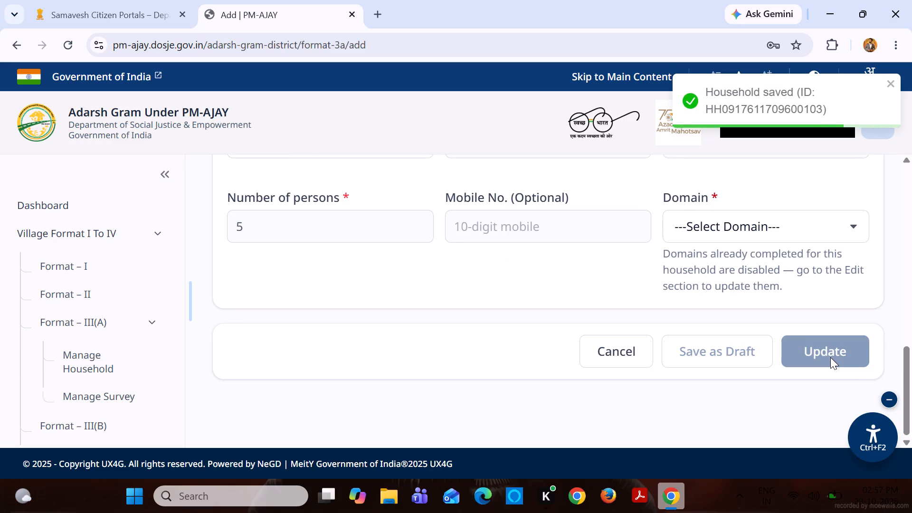
Choose the 9 – Digitization domain, enter 0 members eligible for PMGDISHA training, and submit the domain.
{"action": "left_click", "coordinate": [829, 233]}
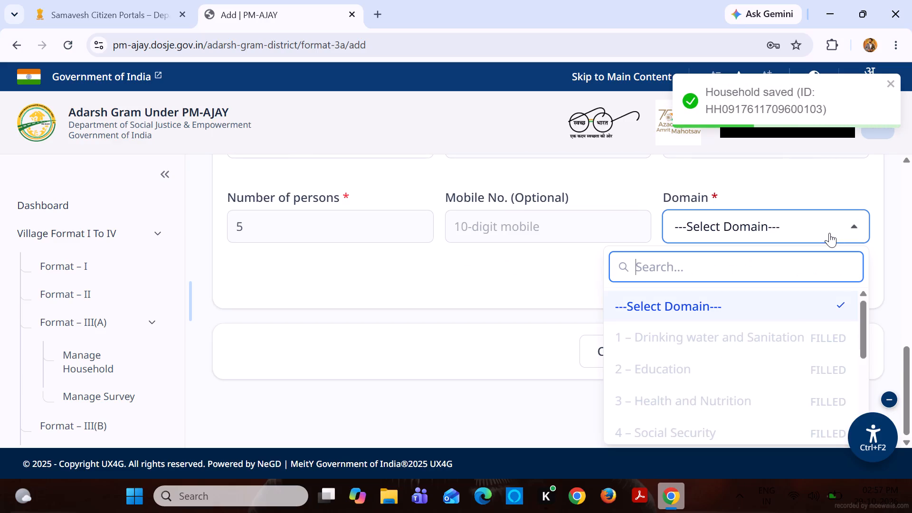
{"action": "scroll", "coordinate": [793, 318], "scroll_direction": "down", "scroll_amount": 9}
{"action": "left_click", "coordinate": [679, 408]}
{"action": "scroll", "coordinate": [679, 408], "scroll_direction": "down", "scroll_amount": 3}
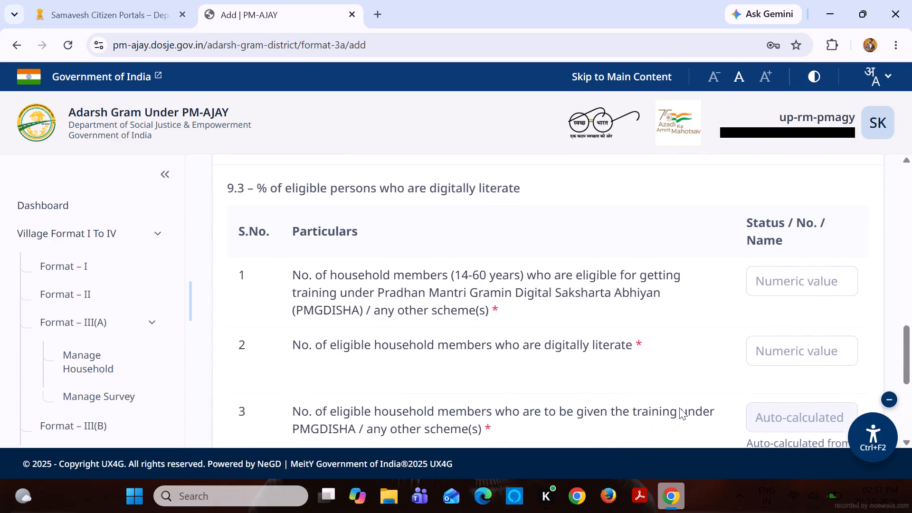
{"action": "left_click", "coordinate": [781, 279]}
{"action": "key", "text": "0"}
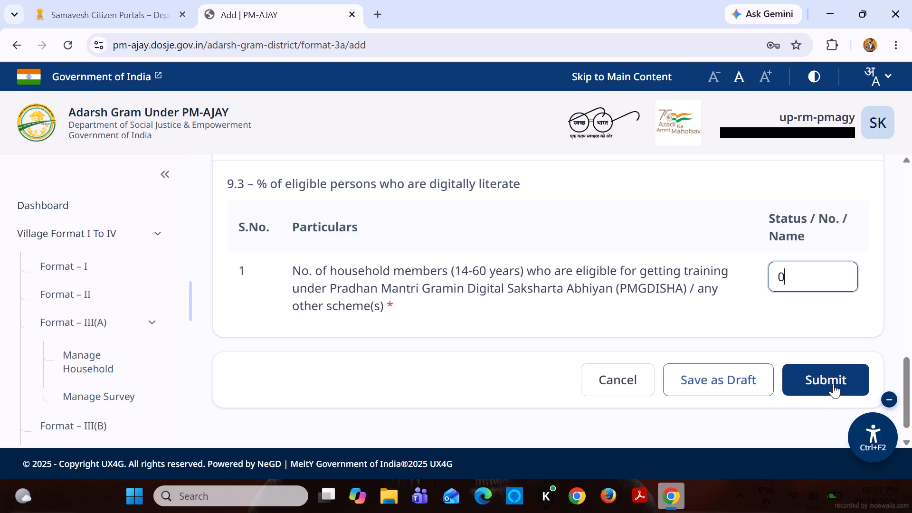
{"action": "left_click", "coordinate": [833, 384]}
Choose the 10 – Livelihood and Skill Development domain and enter 0 youth eligible for skill training and 0 for bank linked loans.
{"action": "left_click", "coordinate": [823, 273]}
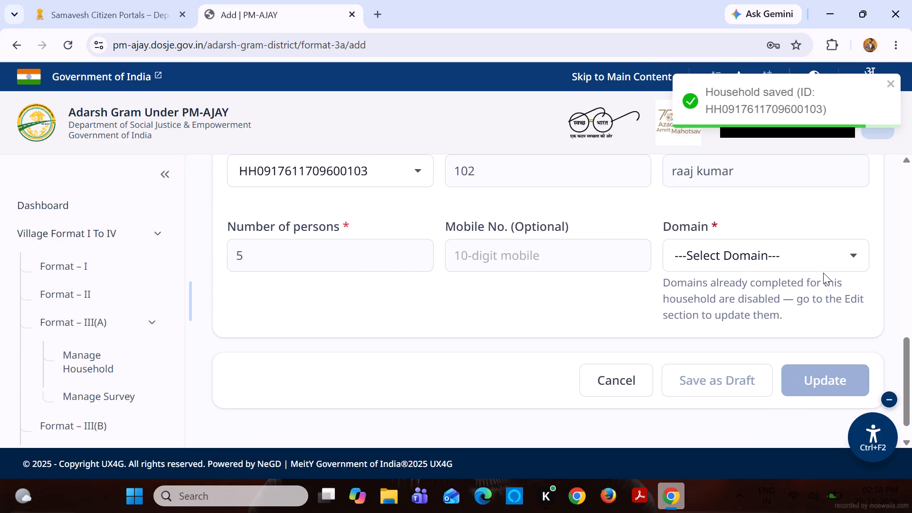
{"action": "left_click", "coordinate": [817, 261]}
{"action": "scroll", "coordinate": [774, 226], "scroll_direction": "down", "scroll_amount": 8}
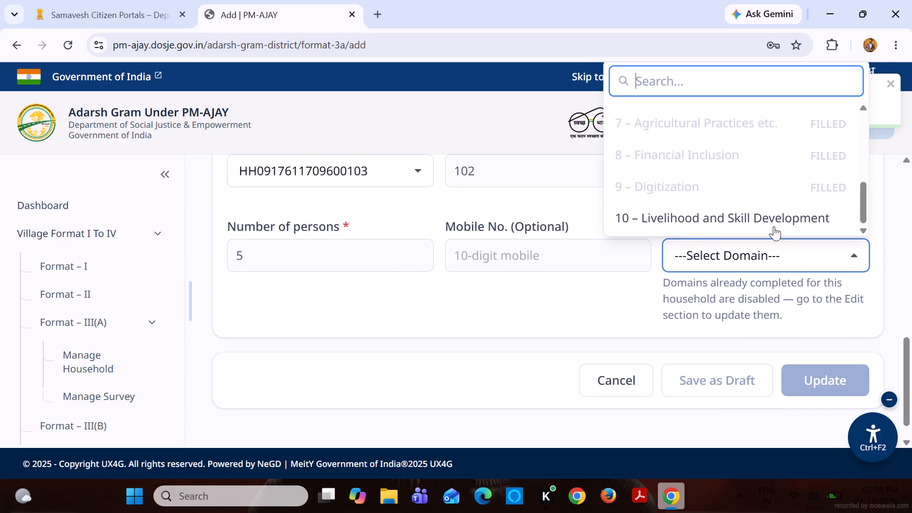
{"action": "left_click", "coordinate": [746, 214]}
{"action": "scroll", "coordinate": [746, 214], "scroll_direction": "down", "scroll_amount": 2}
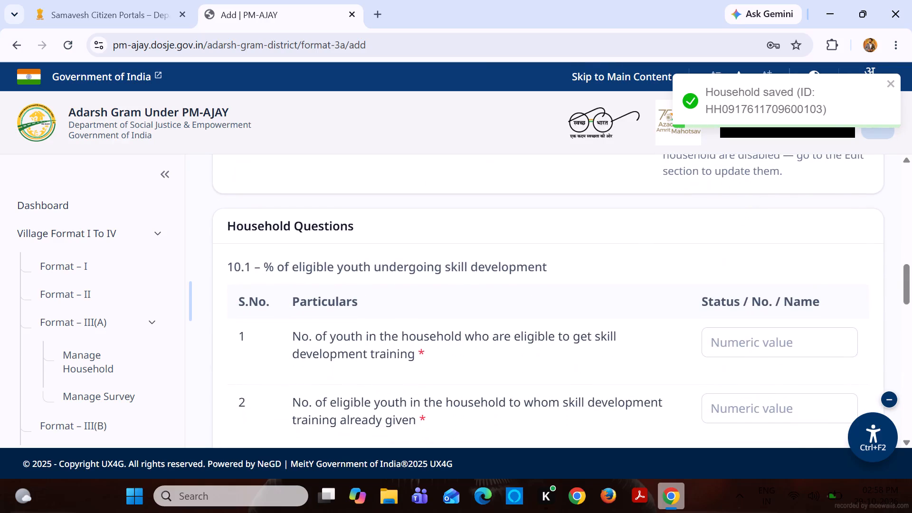
{"action": "left_click", "coordinate": [749, 342]}
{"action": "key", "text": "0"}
{"action": "scroll", "coordinate": [749, 342], "scroll_direction": "down", "scroll_amount": 7}
{"action": "scroll", "coordinate": [777, 218], "scroll_direction": "up", "scroll_amount": 1}
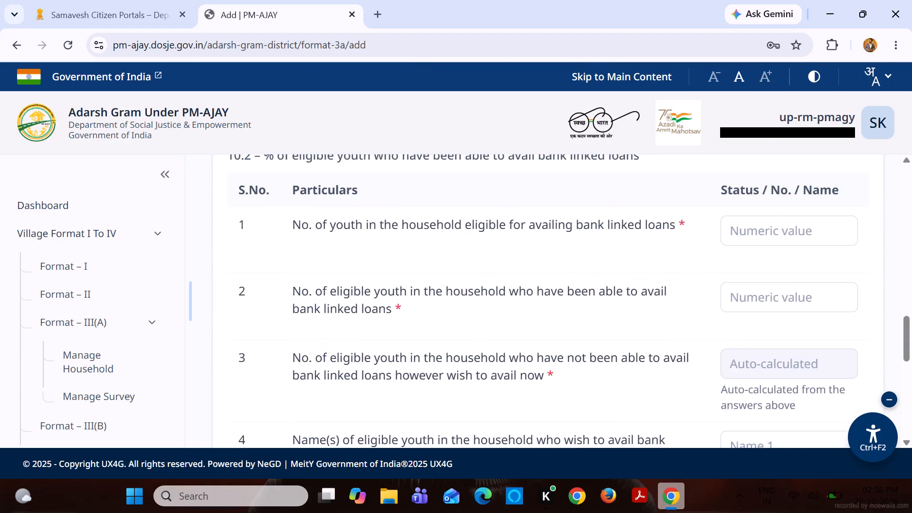
{"action": "left_click", "coordinate": [747, 223]}
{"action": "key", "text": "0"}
Answer Yes to a member belonging to a self-help group, submit the domain, and check the domain list for anything unfilled.
{"action": "scroll", "coordinate": [747, 223], "scroll_direction": "down", "scroll_amount": 2}
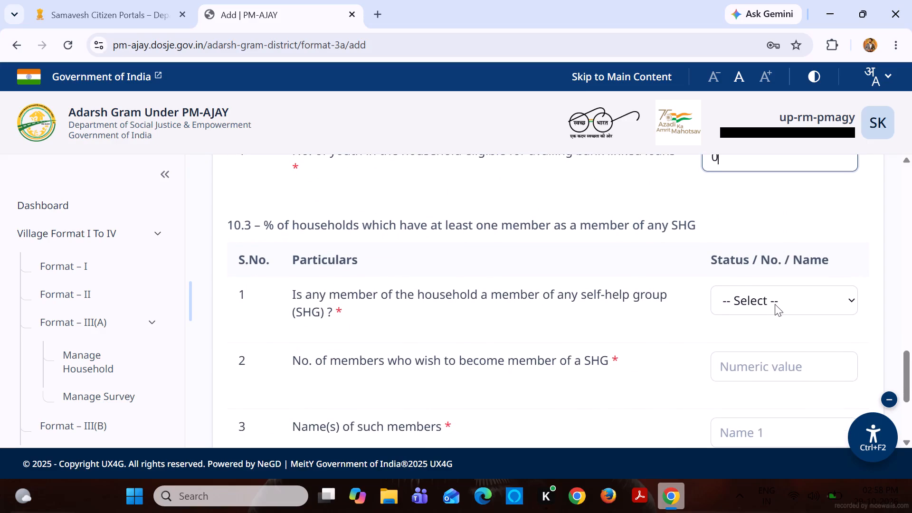
{"action": "left_click_drag", "start_coordinate": [775, 304], "coordinate": [747, 334]}
{"action": "left_click_drag", "start_coordinate": [747, 334], "coordinate": [741, 346]}
{"action": "left_click", "coordinate": [741, 346]}
{"action": "scroll", "coordinate": [741, 346], "scroll_direction": "down", "scroll_amount": 3}
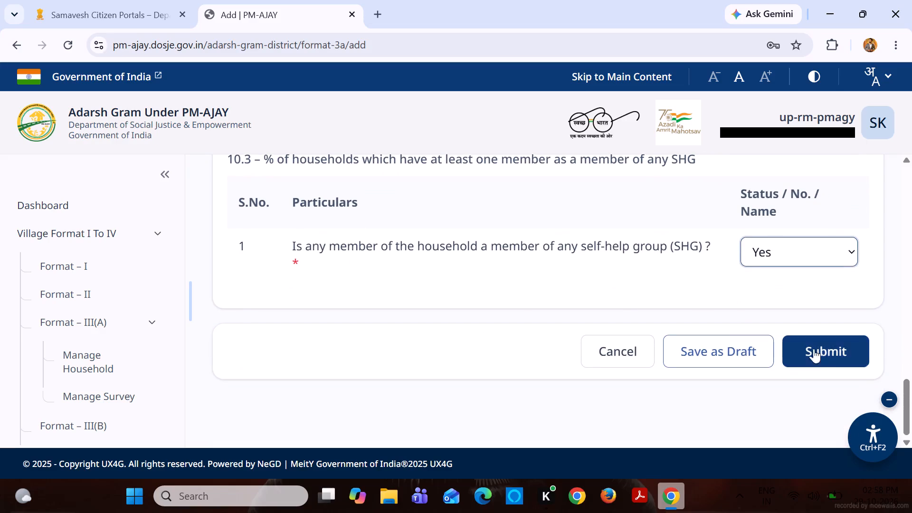
{"action": "left_click", "coordinate": [825, 351]}
{"action": "left_click", "coordinate": [821, 221]}
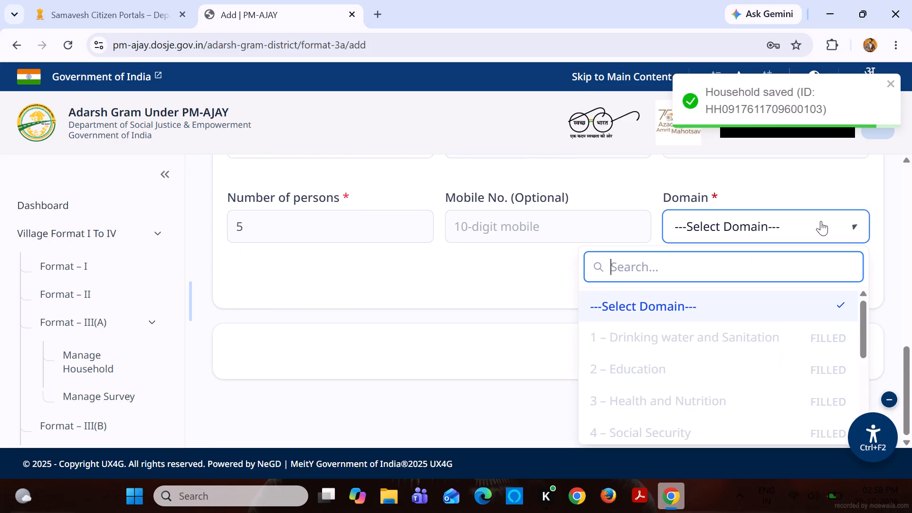
{"action": "scroll", "coordinate": [776, 318], "scroll_direction": "down", "scroll_amount": 11}
Start adding a new household in block Shahabad, gram panchayat Narkheri, village Narkhera, with category SC.
{"action": "left_click", "coordinate": [108, 358]}
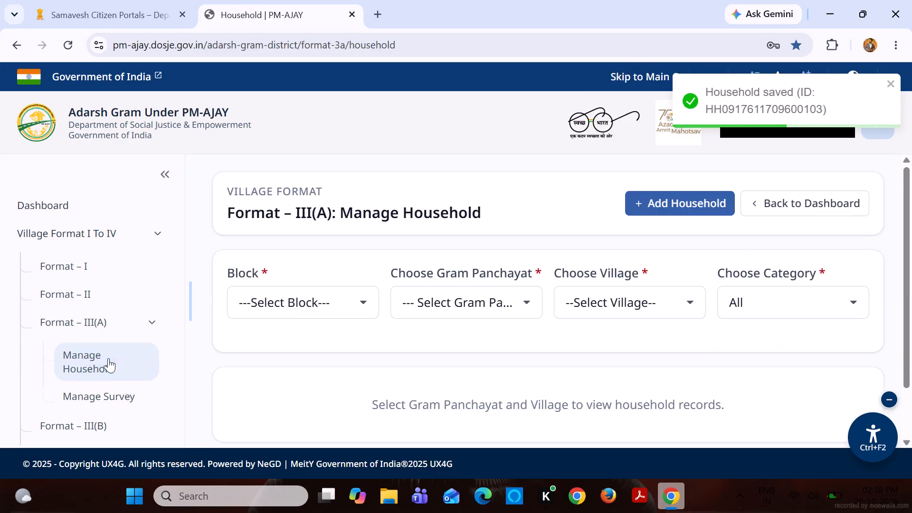
{"action": "left_click", "coordinate": [672, 209]}
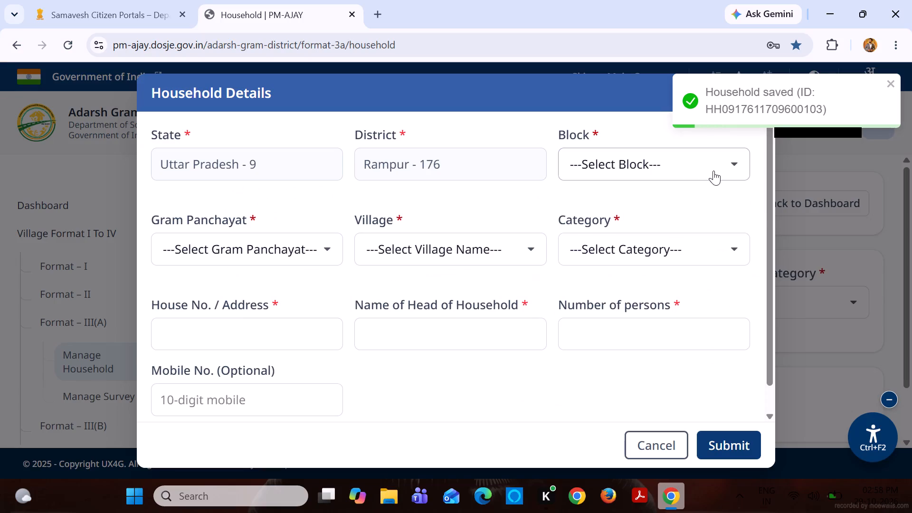
{"action": "left_click", "coordinate": [713, 171]}
{"action": "left_click", "coordinate": [619, 391]}
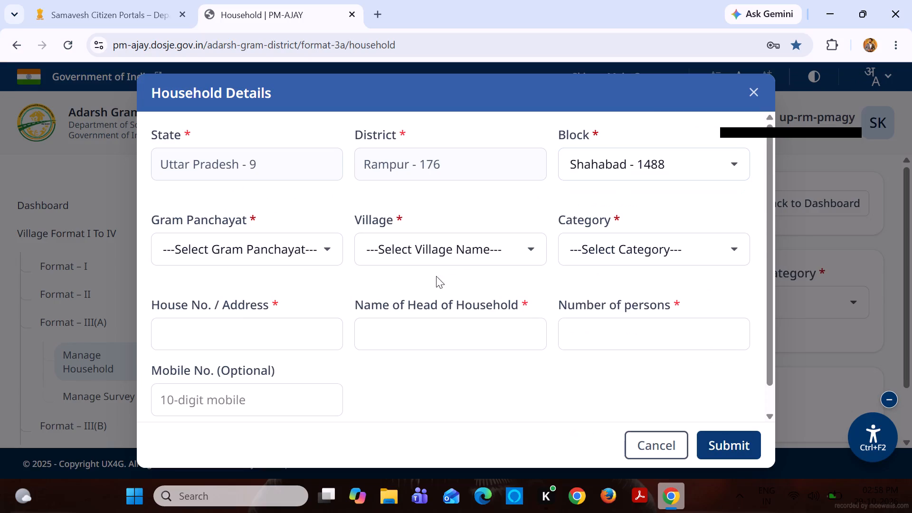
{"action": "left_click", "coordinate": [311, 242]}
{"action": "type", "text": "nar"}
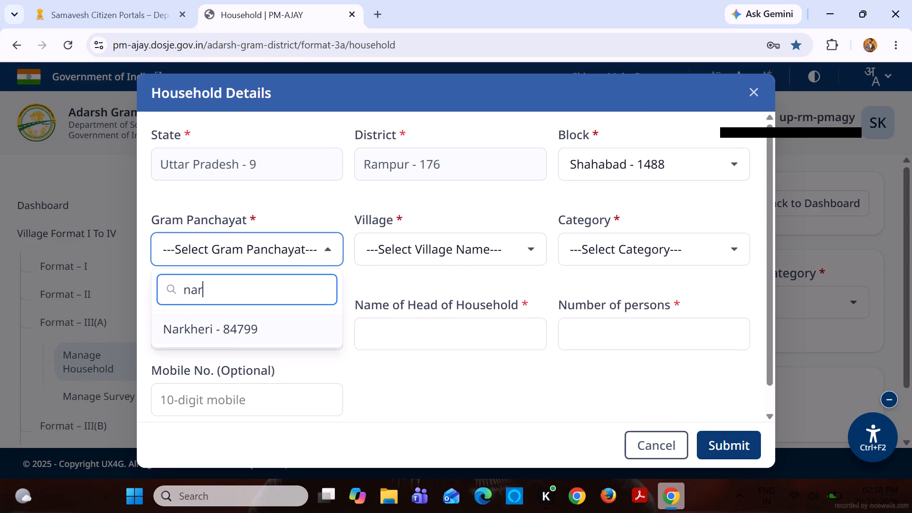
{"action": "left_click", "coordinate": [229, 329]}
{"action": "left_click", "coordinate": [427, 241]}
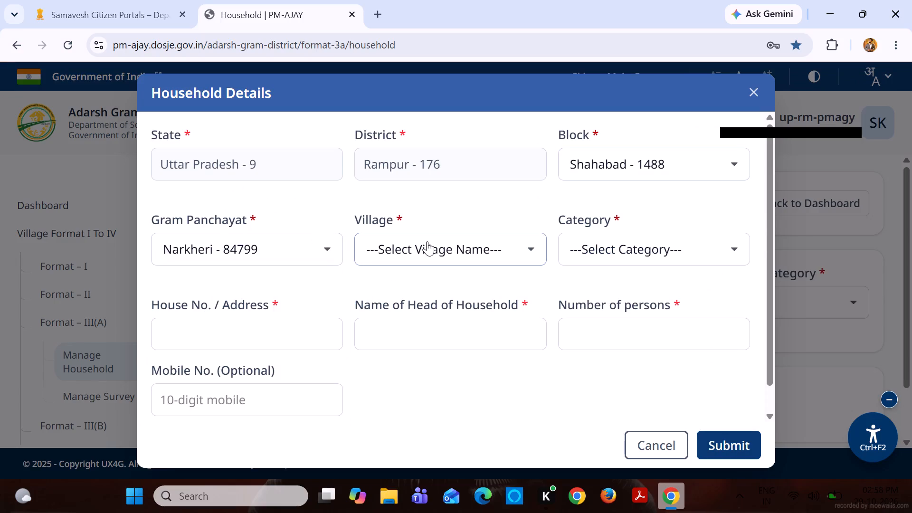
{"action": "left_click", "coordinate": [396, 313]}
{"action": "left_click", "coordinate": [625, 239]}
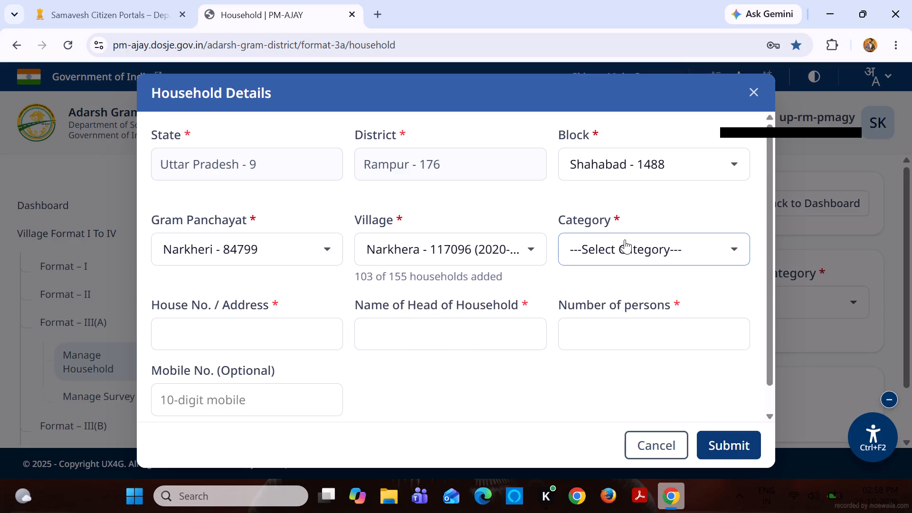
{"action": "left_click", "coordinate": [588, 323]}
Enter house number 103, the name of the head of household and 3 persons, and submit the household details.
{"action": "left_click", "coordinate": [229, 335]}
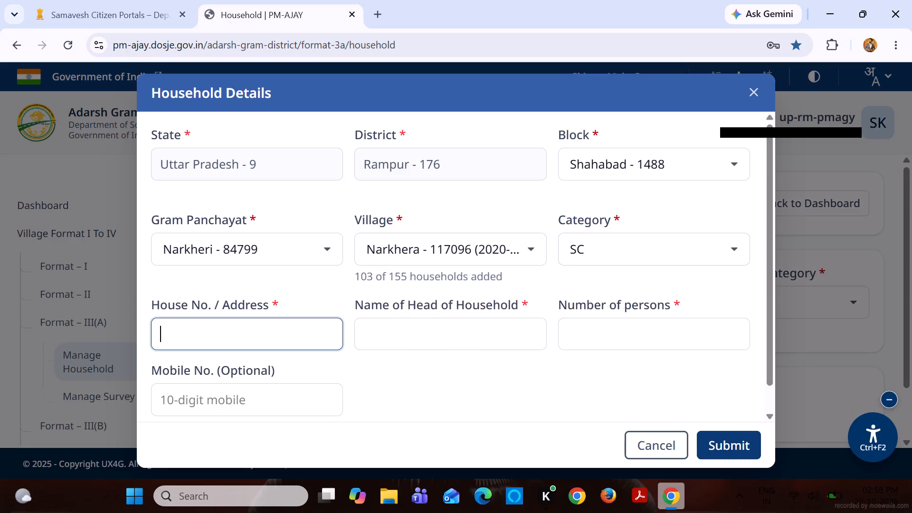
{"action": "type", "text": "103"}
{"action": "left_click", "coordinate": [382, 327]}
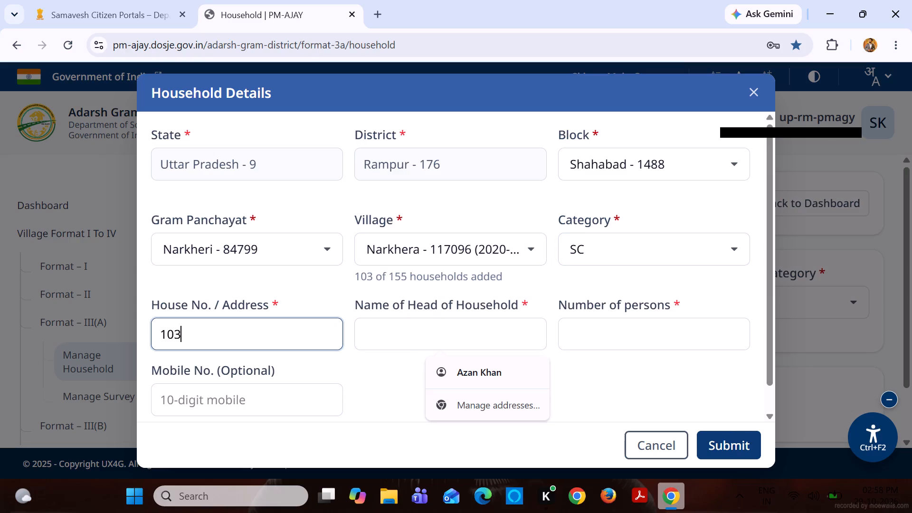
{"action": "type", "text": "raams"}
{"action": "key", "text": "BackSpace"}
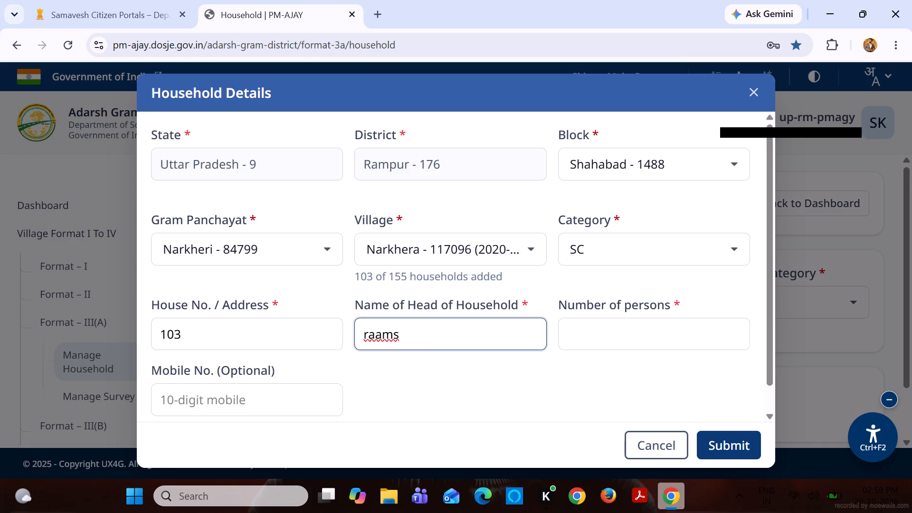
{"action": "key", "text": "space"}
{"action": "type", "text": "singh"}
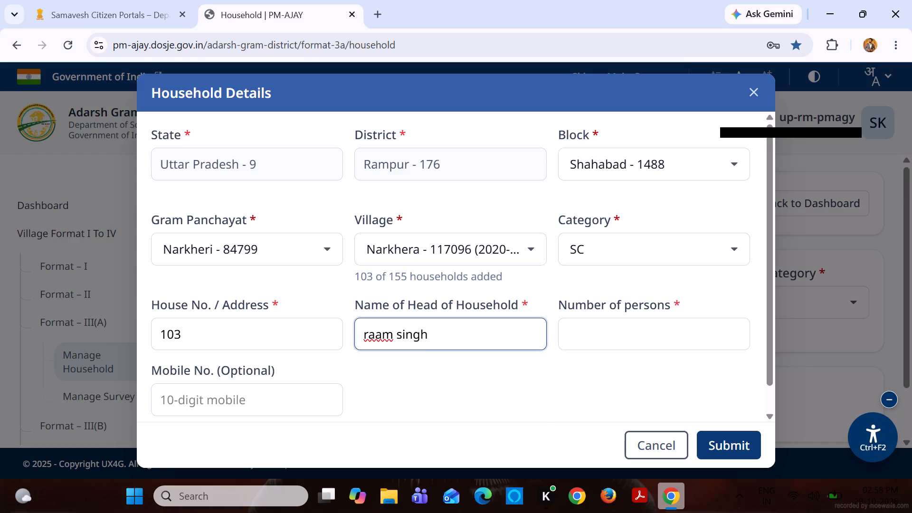
{"action": "left_click", "coordinate": [575, 326]}
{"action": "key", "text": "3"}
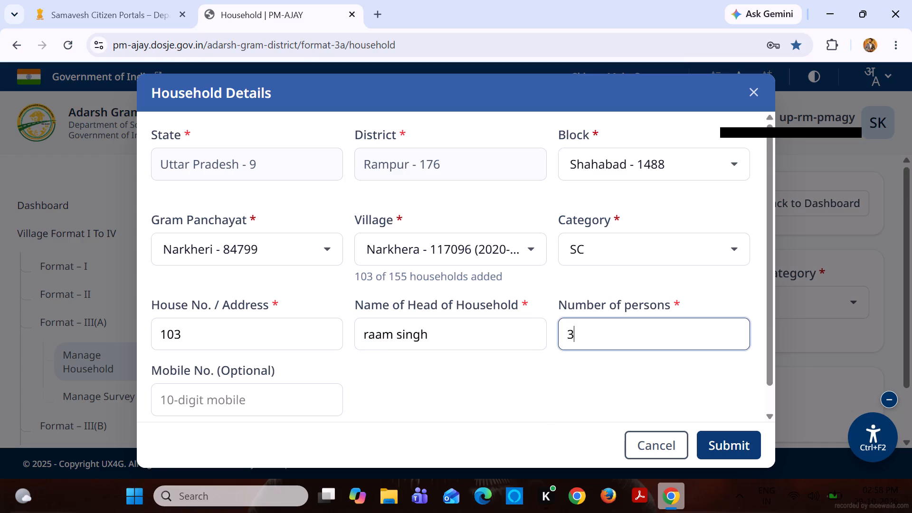
{"action": "left_click", "coordinate": [732, 453]}
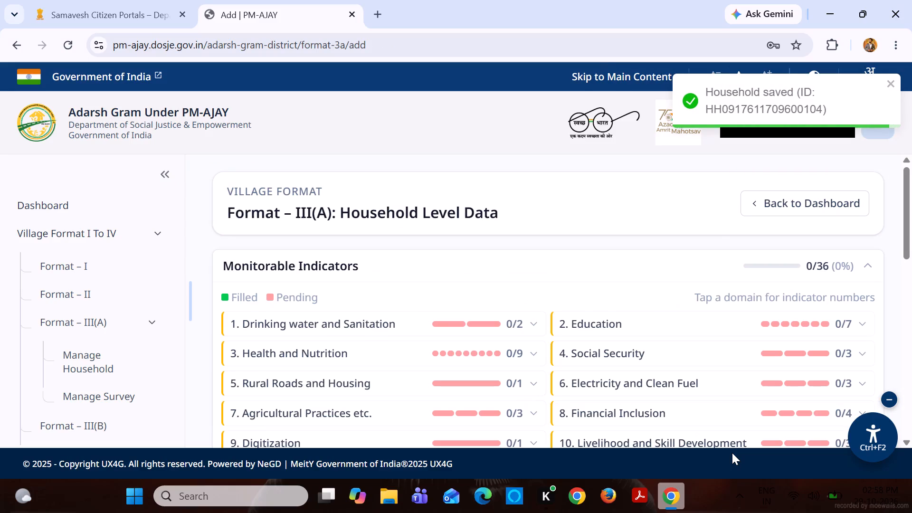
Choose the 1 – Drinking water and Sanitation domain, answer Yes to having an IHHL and No to open defecation, and submit the domain.
{"action": "scroll", "coordinate": [748, 389], "scroll_direction": "down", "scroll_amount": 5}
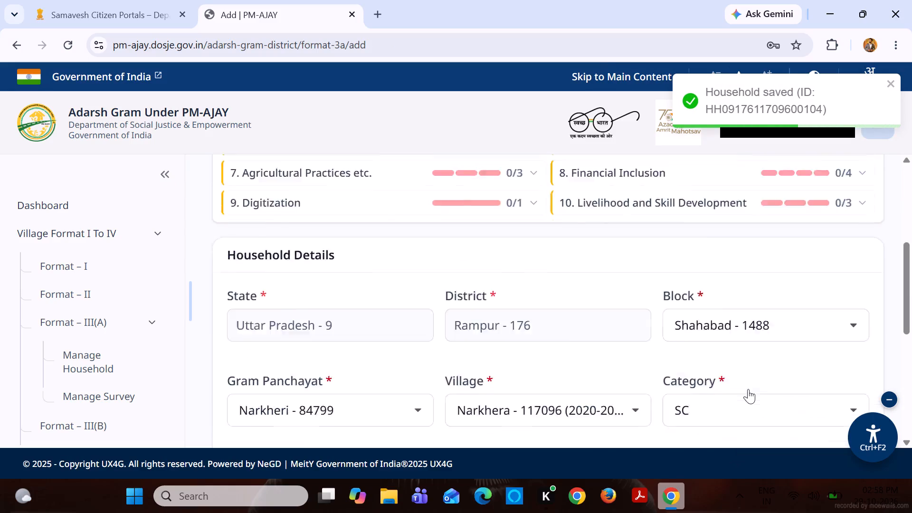
{"action": "scroll", "coordinate": [748, 389], "scroll_direction": "down", "scroll_amount": 3}
{"action": "left_click", "coordinate": [820, 258]}
{"action": "left_click", "coordinate": [775, 137]}
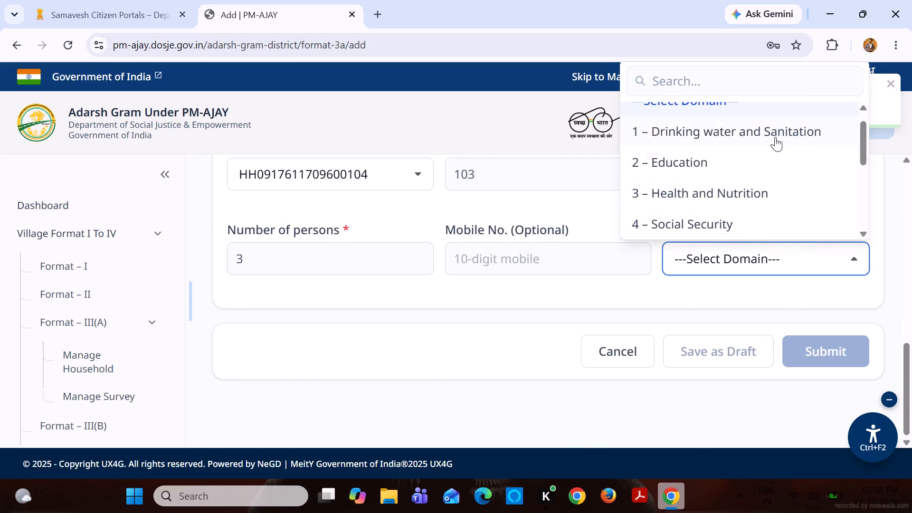
{"action": "scroll", "coordinate": [768, 280], "scroll_direction": "down", "scroll_amount": 3}
{"action": "left_click_drag", "start_coordinate": [792, 263], "coordinate": [786, 282]}
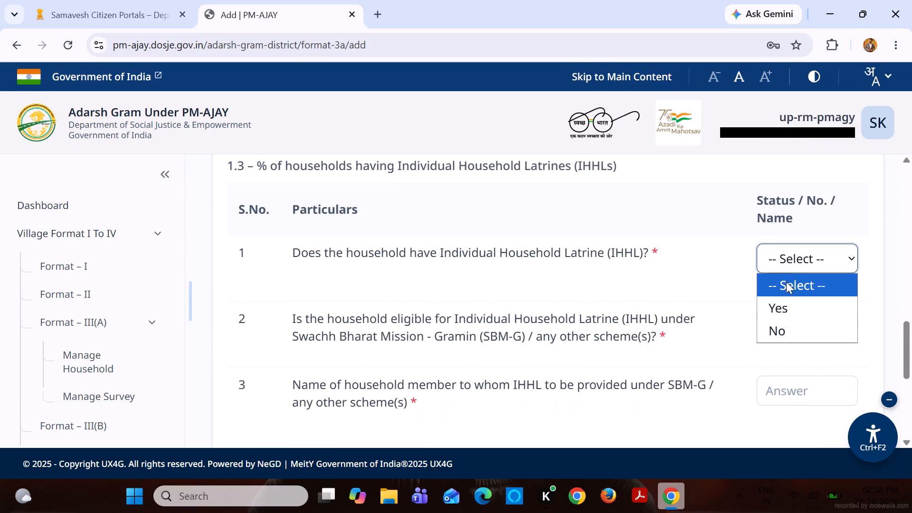
{"action": "left_click_drag", "start_coordinate": [786, 282], "coordinate": [784, 299]}
{"action": "left_click", "coordinate": [784, 299]}
{"action": "scroll", "coordinate": [784, 299], "scroll_direction": "down", "scroll_amount": 2}
{"action": "left_click_drag", "start_coordinate": [820, 249], "coordinate": [769, 318]}
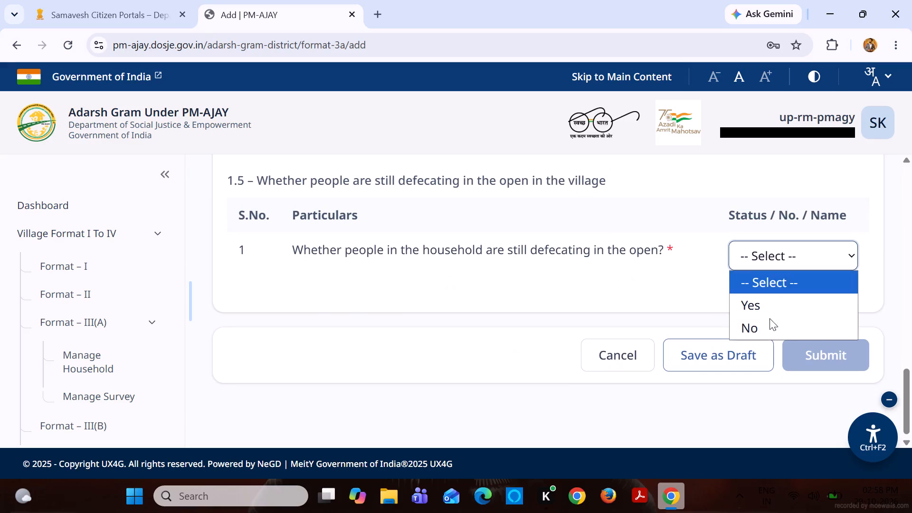
{"action": "left_click_drag", "start_coordinate": [769, 318], "coordinate": [765, 325]}
{"action": "left_click", "coordinate": [765, 325]}
{"action": "left_click", "coordinate": [813, 351]}
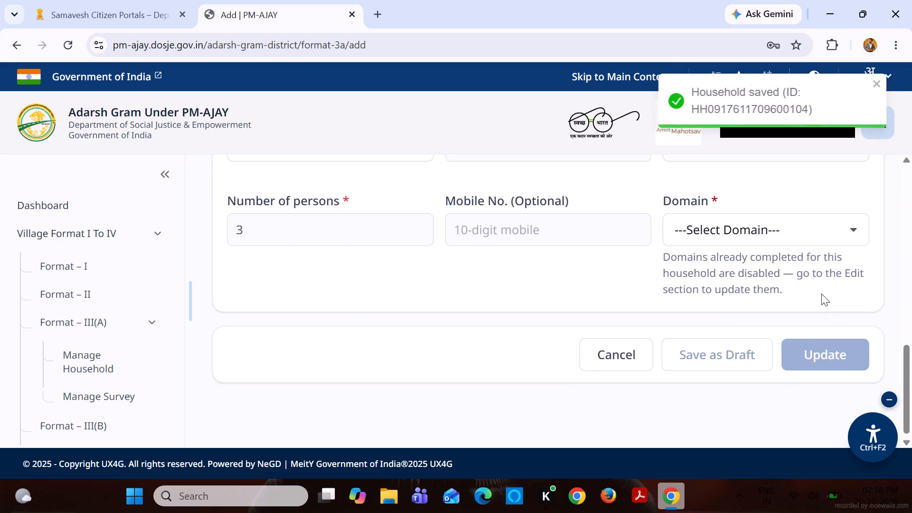
Choose the 2 – Education domain and enter 0 children aged 6-10 years and 0 children aged 11-13 years.
{"action": "left_click", "coordinate": [811, 246]}
{"action": "left_click", "coordinate": [807, 238]}
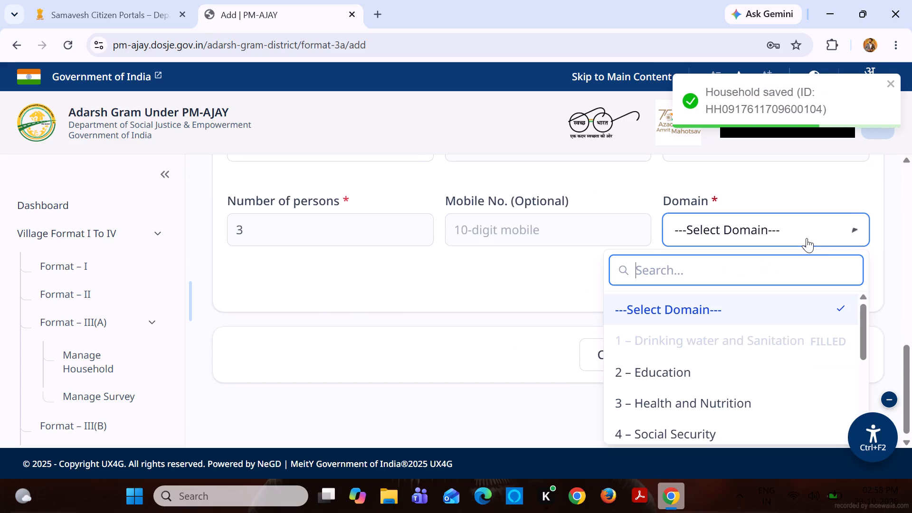
{"action": "left_click", "coordinate": [705, 362]}
{"action": "scroll", "coordinate": [705, 362], "scroll_direction": "down", "scroll_amount": 3}
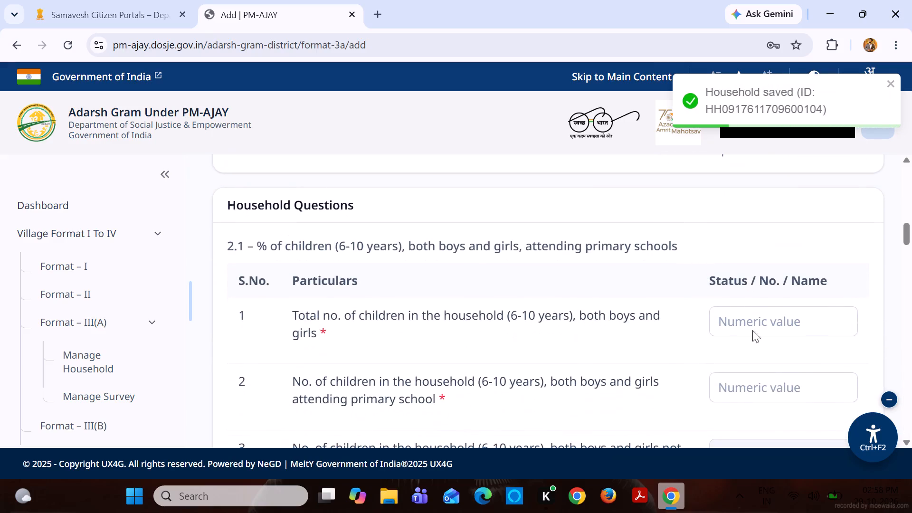
{"action": "left_click", "coordinate": [777, 317]}
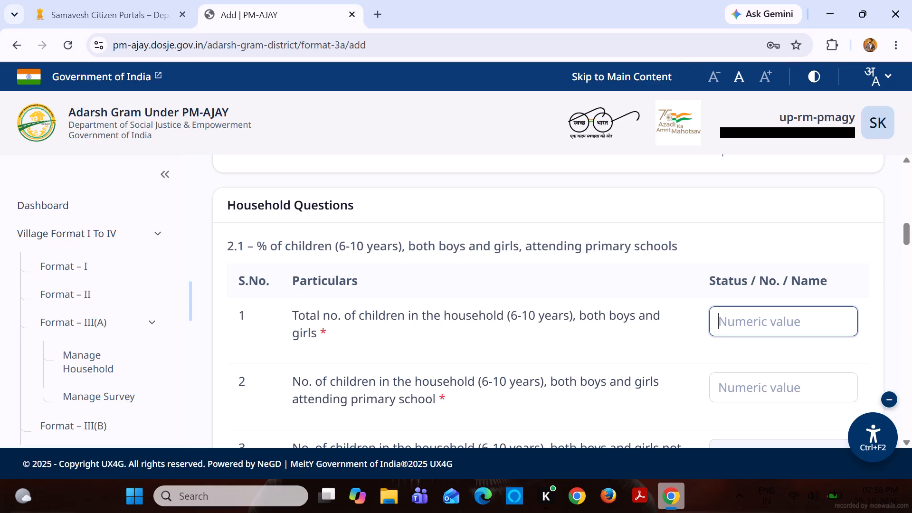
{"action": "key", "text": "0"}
{"action": "scroll", "coordinate": [777, 317], "scroll_direction": "down", "scroll_amount": 2}
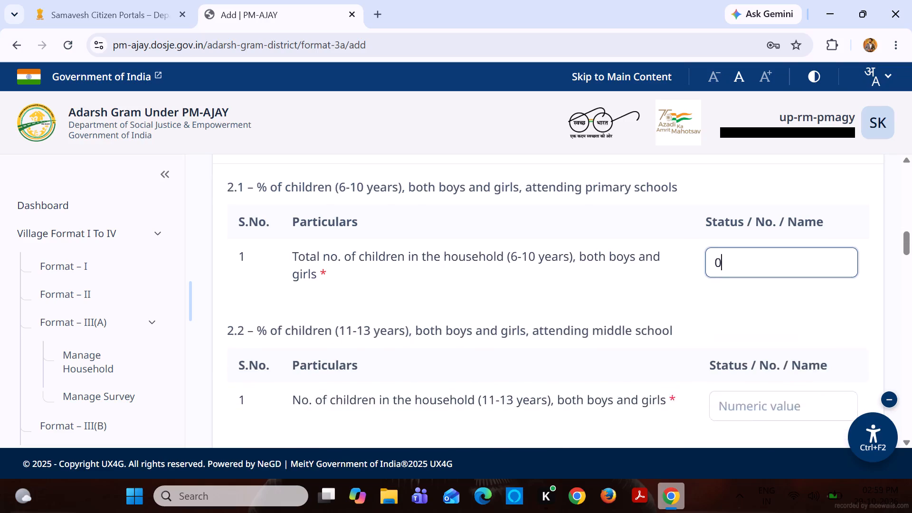
{"action": "scroll", "coordinate": [777, 317], "scroll_direction": "down", "scroll_amount": 2}
{"action": "left_click", "coordinate": [748, 316]}
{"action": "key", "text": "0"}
Enter 0 children aged 14-15 years and 0 children aged 16-17 years in the household.
{"action": "scroll", "coordinate": [748, 316], "scroll_direction": "down", "scroll_amount": 5}
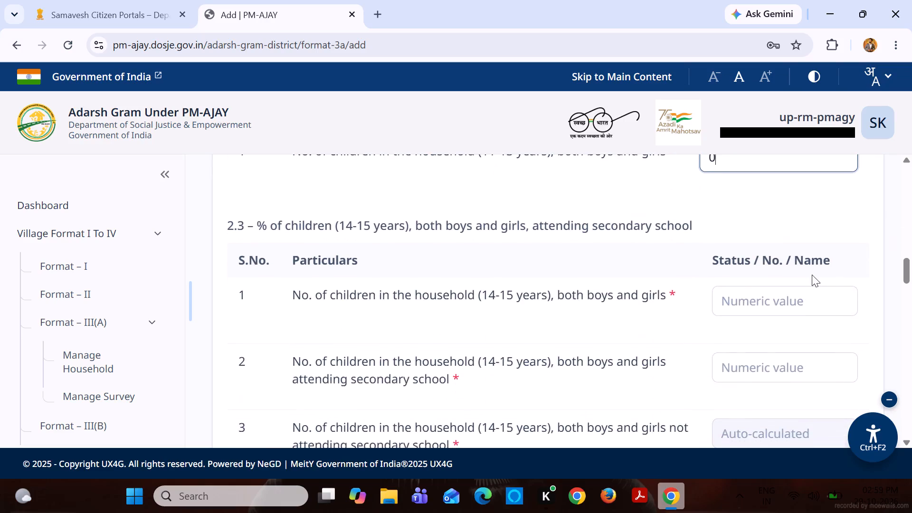
{"action": "left_click", "coordinate": [746, 300]}
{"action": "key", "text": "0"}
{"action": "scroll", "coordinate": [747, 293], "scroll_direction": "down", "scroll_amount": 5}
{"action": "left_click", "coordinate": [741, 306]}
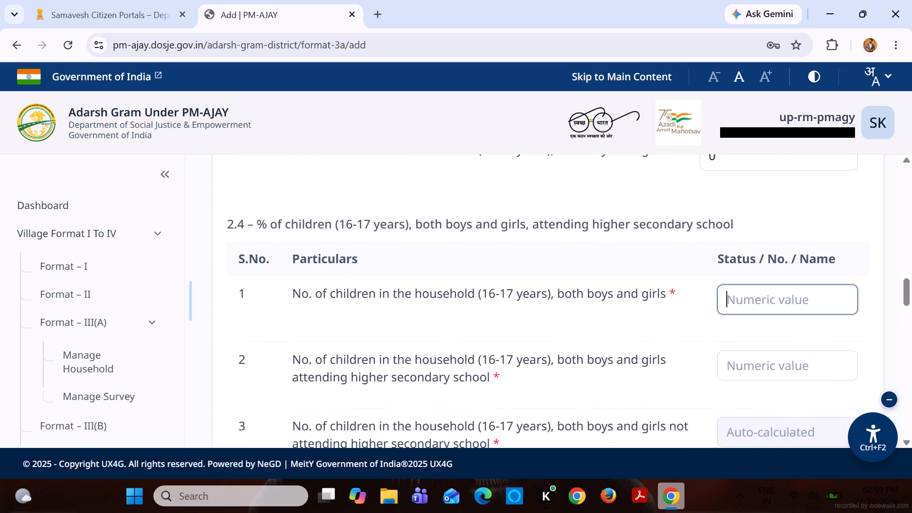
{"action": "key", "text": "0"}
Enter 1 child aged 18-23 years in the household and 1 attending post higher secondary education.
{"action": "scroll", "coordinate": [741, 306], "scroll_direction": "down", "scroll_amount": 3}
{"action": "left_click", "coordinate": [751, 370]}
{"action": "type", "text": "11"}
{"action": "scroll", "coordinate": [751, 370], "scroll_direction": "down", "scroll_amount": 1}
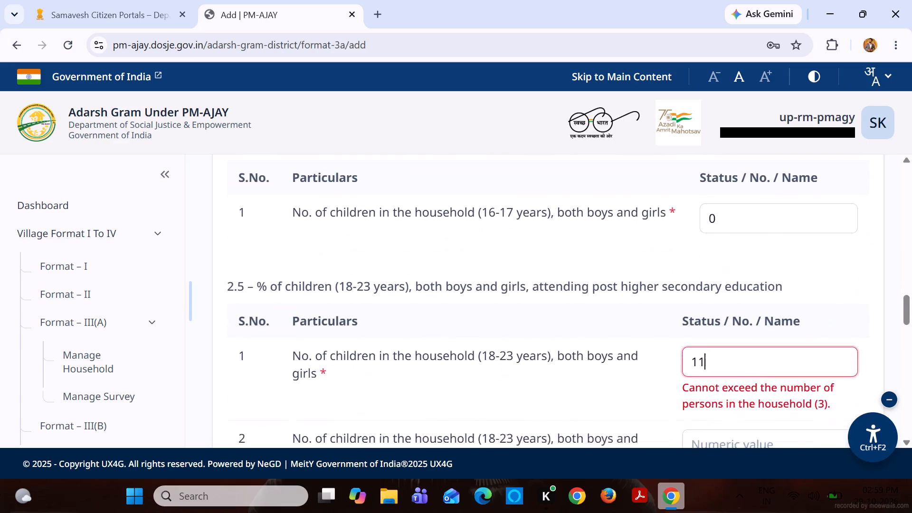
{"action": "scroll", "coordinate": [751, 370], "scroll_direction": "down", "scroll_amount": 1}
{"action": "key", "text": "BackSpace"}
{"action": "left_click", "coordinate": [781, 339]}
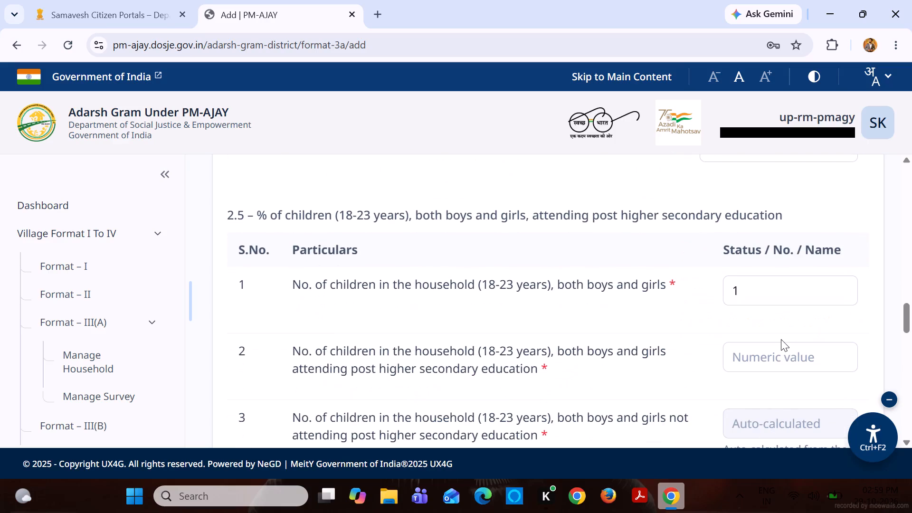
{"action": "left_click", "coordinate": [778, 350]}
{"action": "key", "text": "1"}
Enter 0 children eligible for the Pre-matric Scholarship and 0 for the Post-matric Scholarship, and submit the Education domain.
{"action": "scroll", "coordinate": [778, 350], "scroll_direction": "down", "scroll_amount": 5}
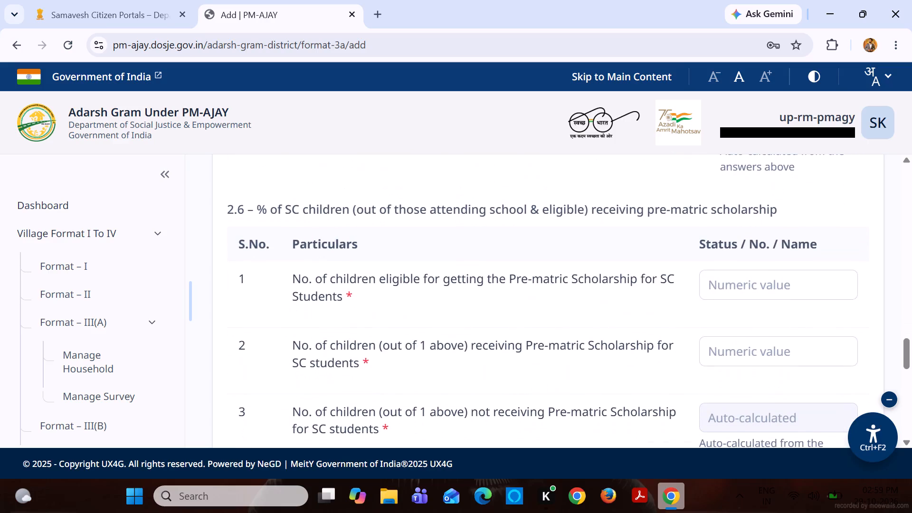
{"action": "left_click", "coordinate": [748, 284]}
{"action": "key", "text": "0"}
{"action": "scroll", "coordinate": [748, 284], "scroll_direction": "down", "scroll_amount": 4}
{"action": "scroll", "coordinate": [709, 269], "scroll_direction": "down", "scroll_amount": 1}
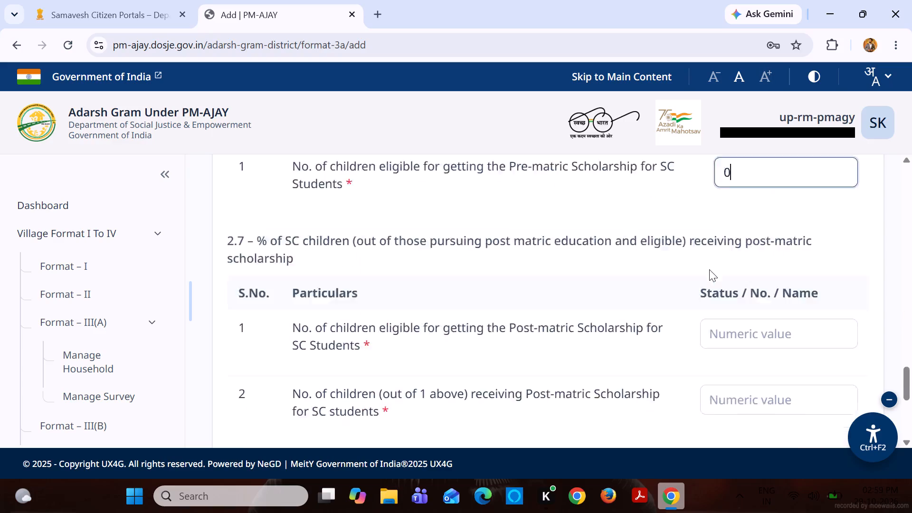
{"action": "scroll", "coordinate": [709, 269], "scroll_direction": "down", "scroll_amount": 2}
{"action": "left_click", "coordinate": [740, 200]}
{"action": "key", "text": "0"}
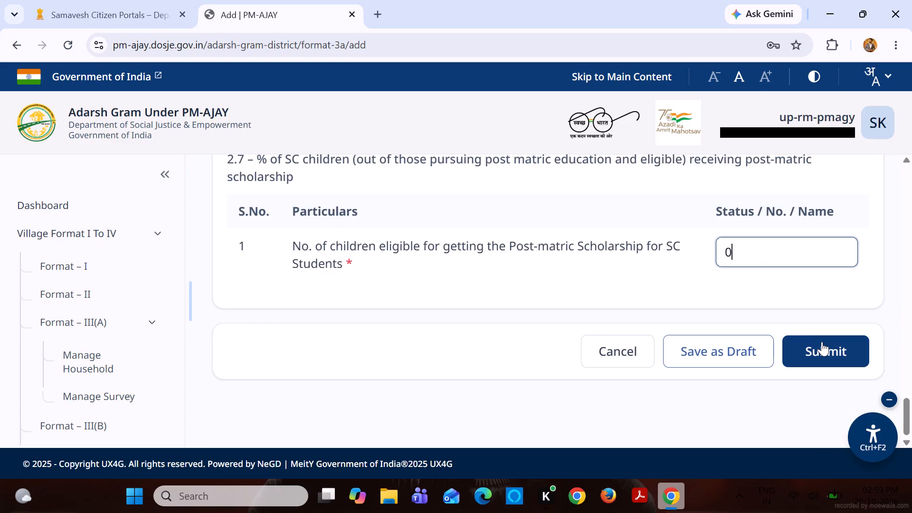
{"action": "left_click", "coordinate": [823, 351]}
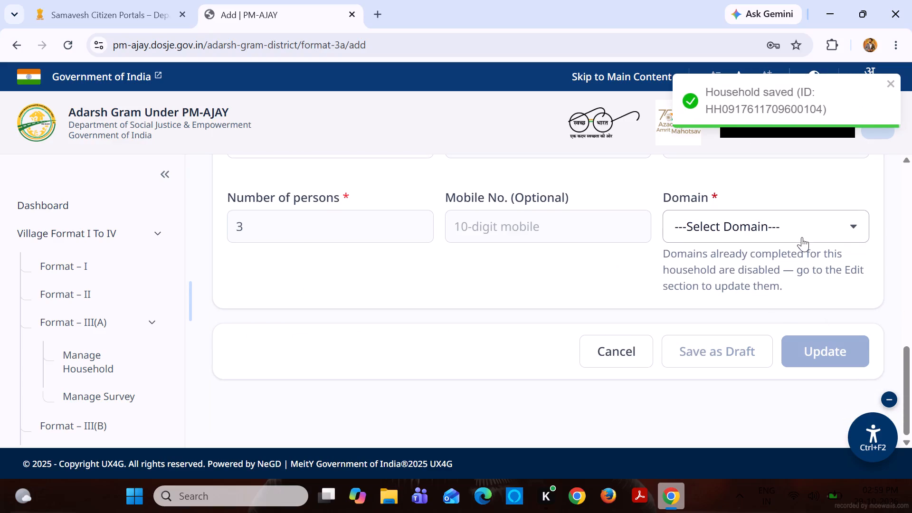
Choose the 3 – Health and Nutrition domain, answer Yes to Health Protection Scheme coverage, and enter 0 pregnant women.
{"action": "left_click", "coordinate": [802, 237]}
{"action": "scroll", "coordinate": [720, 427], "scroll_direction": "down", "scroll_amount": 1}
{"action": "left_click", "coordinate": [701, 329]}
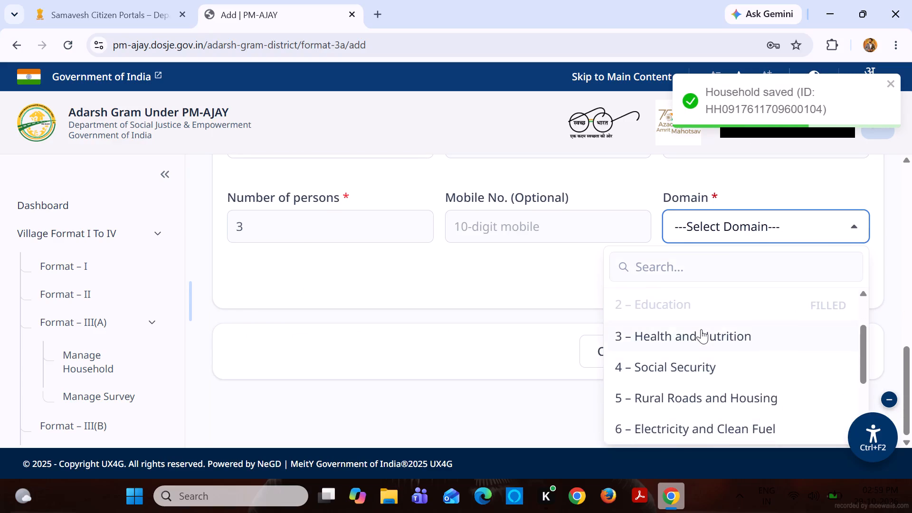
{"action": "scroll", "coordinate": [701, 329], "scroll_direction": "down", "scroll_amount": 3}
{"action": "left_click_drag", "start_coordinate": [797, 305], "coordinate": [763, 336]}
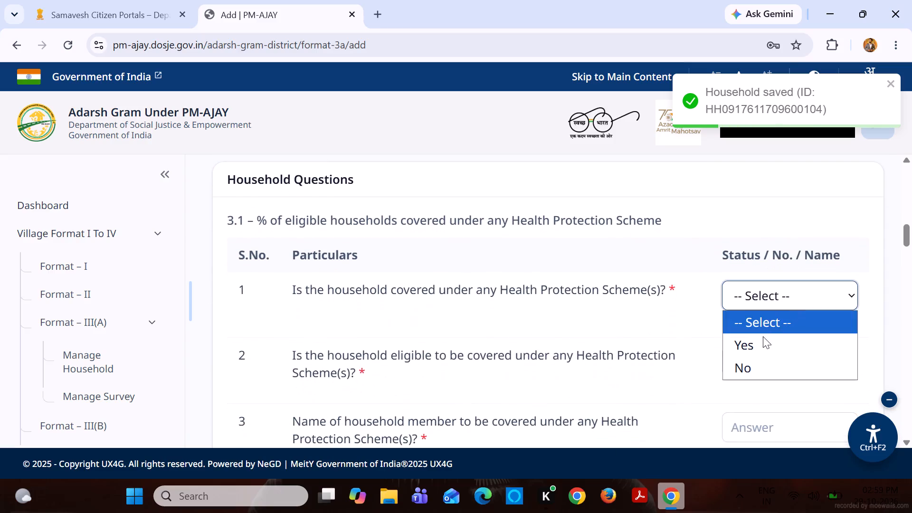
{"action": "left_click_drag", "start_coordinate": [763, 336], "coordinate": [760, 342]}
{"action": "left_click", "coordinate": [760, 342]}
{"action": "scroll", "coordinate": [760, 342], "scroll_direction": "down", "scroll_amount": 3}
{"action": "left_click", "coordinate": [746, 233]}
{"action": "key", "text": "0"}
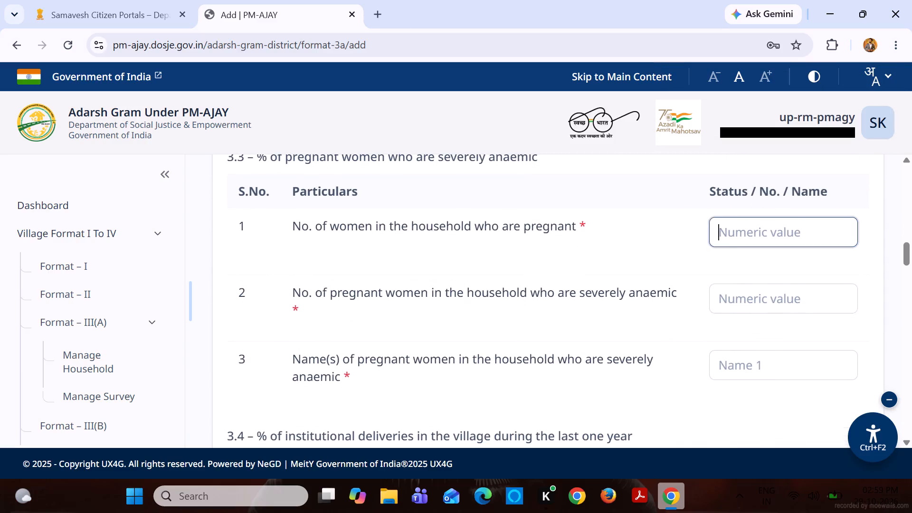
Enter 0 deliveries in the household and 0 children born in the household during the last one year.
{"action": "scroll", "coordinate": [746, 233], "scroll_direction": "down", "scroll_amount": 1}
{"action": "left_click", "coordinate": [689, 343]}
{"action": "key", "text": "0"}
{"action": "scroll", "coordinate": [689, 343], "scroll_direction": "down", "scroll_amount": 2}
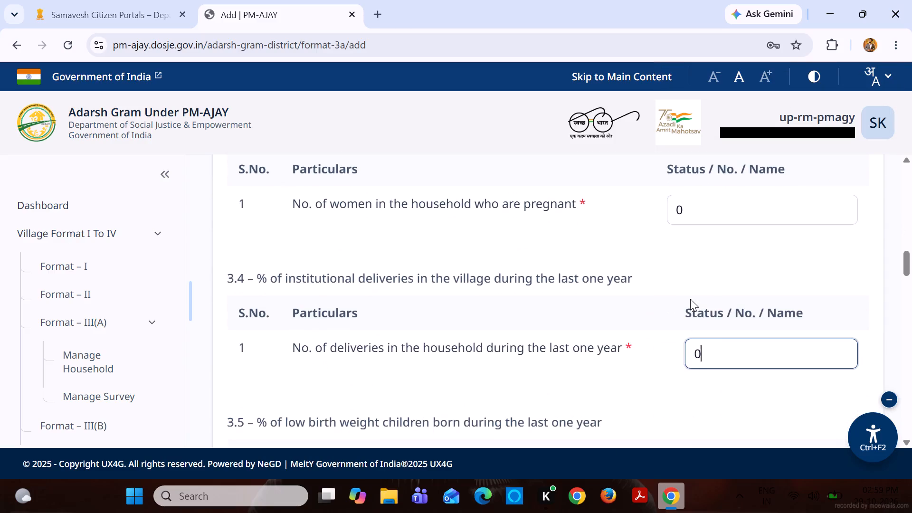
{"action": "scroll", "coordinate": [690, 299], "scroll_direction": "down", "scroll_amount": 2}
{"action": "left_click", "coordinate": [689, 324]}
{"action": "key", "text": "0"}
Enter 0 children below one year for immunization and 0 children aged 0-5 years in the household.
{"action": "scroll", "coordinate": [689, 324], "scroll_direction": "down", "scroll_amount": 4}
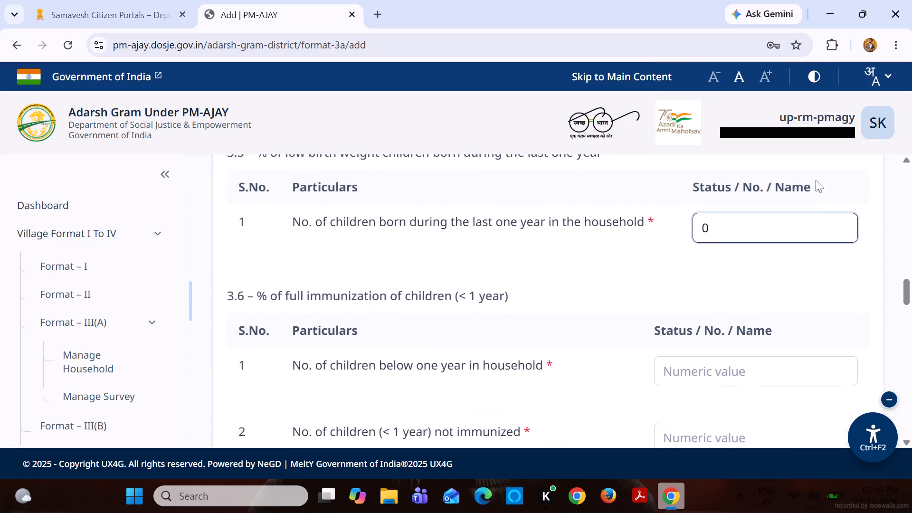
{"action": "left_click_drag", "start_coordinate": [702, 353], "coordinate": [703, 366]}
{"action": "left_click", "coordinate": [703, 366]}
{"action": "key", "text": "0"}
{"action": "scroll", "coordinate": [703, 366], "scroll_direction": "down", "scroll_amount": 3}
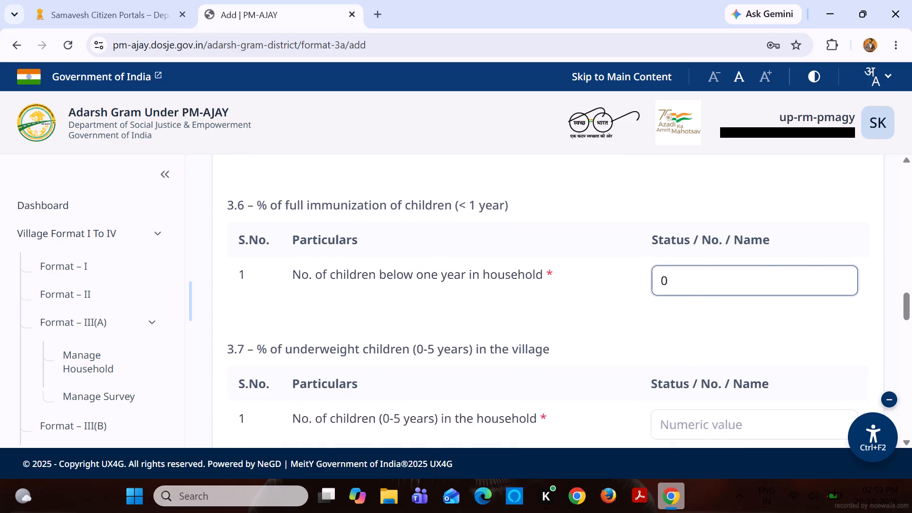
{"action": "scroll", "coordinate": [697, 262], "scroll_direction": "down", "scroll_amount": 2}
{"action": "left_click", "coordinate": [722, 345]}
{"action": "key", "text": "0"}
Enter 0 women pregnant during the last one year in question 3.8 and 0 children under 1 year in the next question.
{"action": "scroll", "coordinate": [722, 345], "scroll_direction": "down", "scroll_amount": 5}
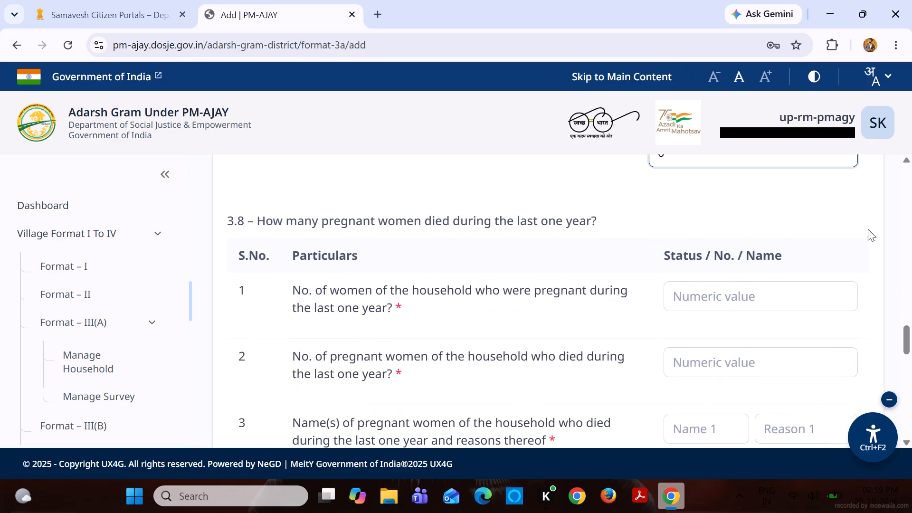
{"action": "left_click", "coordinate": [735, 276]}
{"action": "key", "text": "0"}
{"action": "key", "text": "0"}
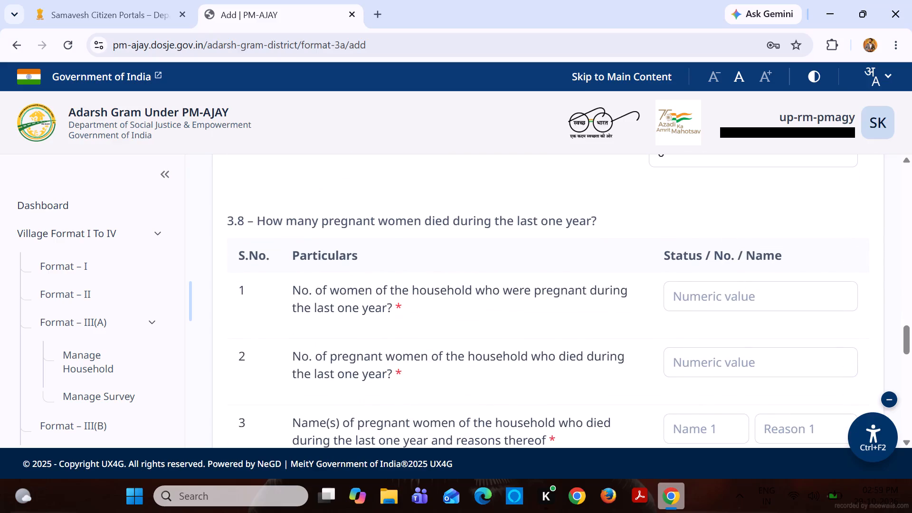
{"action": "double_click", "coordinate": [691, 299]}
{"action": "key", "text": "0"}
{"action": "scroll", "coordinate": [691, 299], "scroll_direction": "down", "scroll_amount": 7}
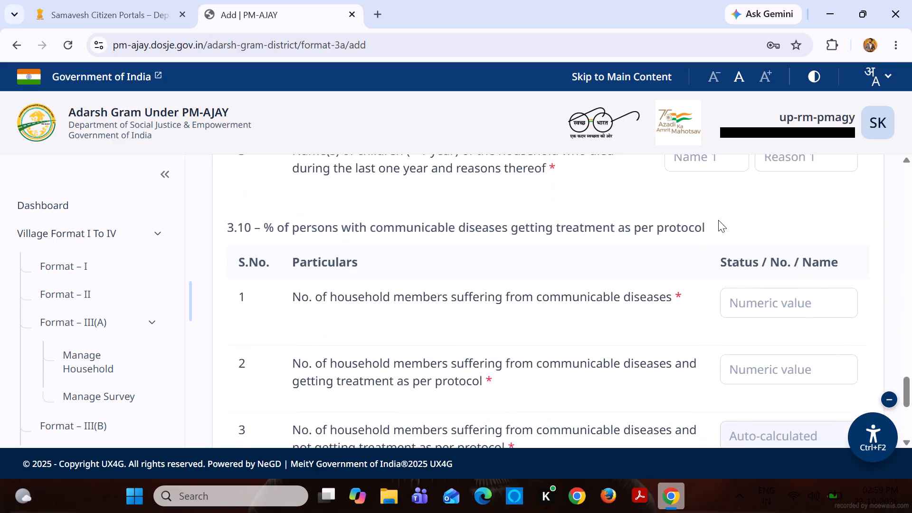
{"action": "scroll", "coordinate": [718, 220], "scroll_direction": "up", "scroll_amount": 2}
{"action": "left_click", "coordinate": [688, 179]}
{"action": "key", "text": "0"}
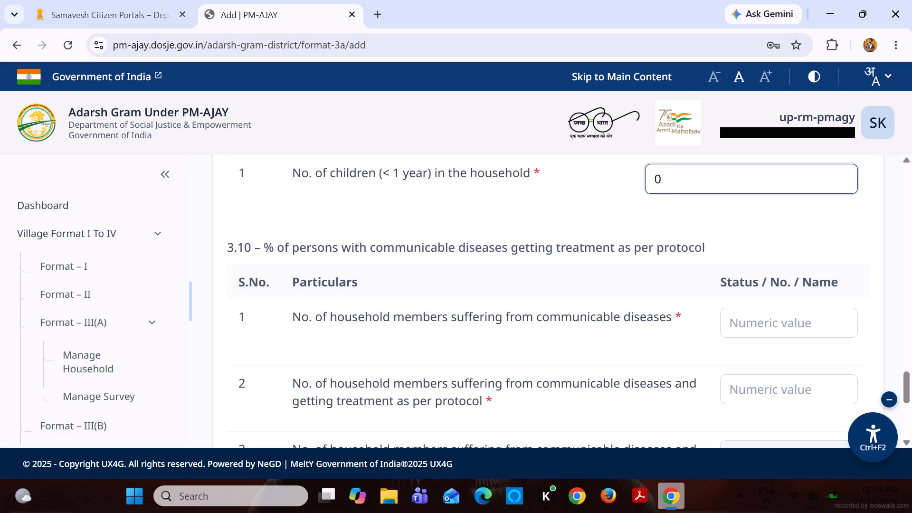
Enter 0 household members suffering from communicable diseases and submit the Health and Nutrition domain.
{"action": "left_click", "coordinate": [774, 330]}
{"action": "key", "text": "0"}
{"action": "scroll", "coordinate": [774, 330], "scroll_direction": "down", "scroll_amount": 2}
{"action": "left_click", "coordinate": [824, 348]}
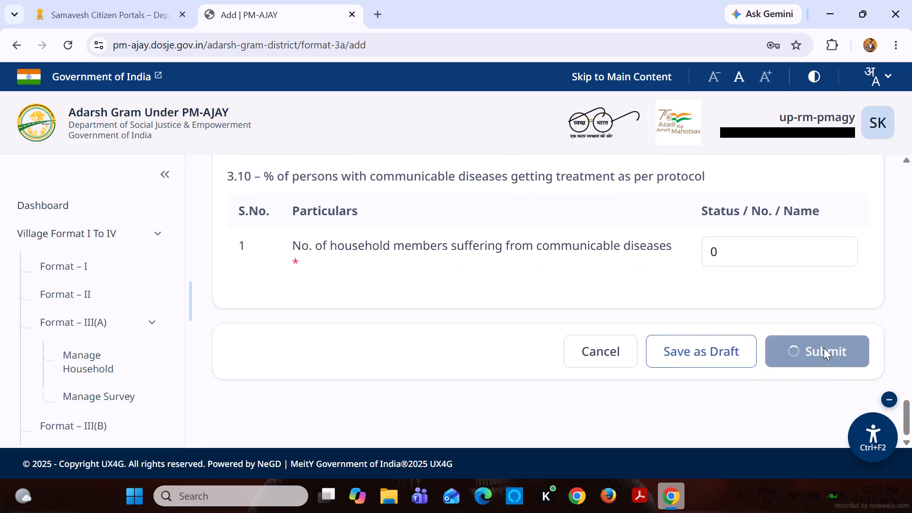
Choose the 4 – Social Security domain and enter 0 women eligible for Widow Pension and 0 persons eligible for Old Age Pension.
{"action": "left_click", "coordinate": [812, 227]}
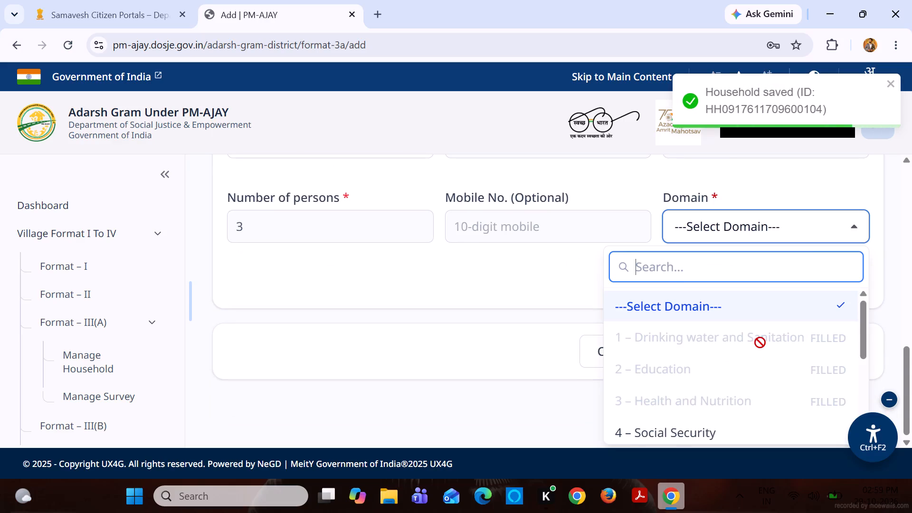
{"action": "scroll", "coordinate": [760, 342], "scroll_direction": "down", "scroll_amount": 1}
{"action": "left_click", "coordinate": [702, 364]}
{"action": "scroll", "coordinate": [702, 364], "scroll_direction": "down", "scroll_amount": 3}
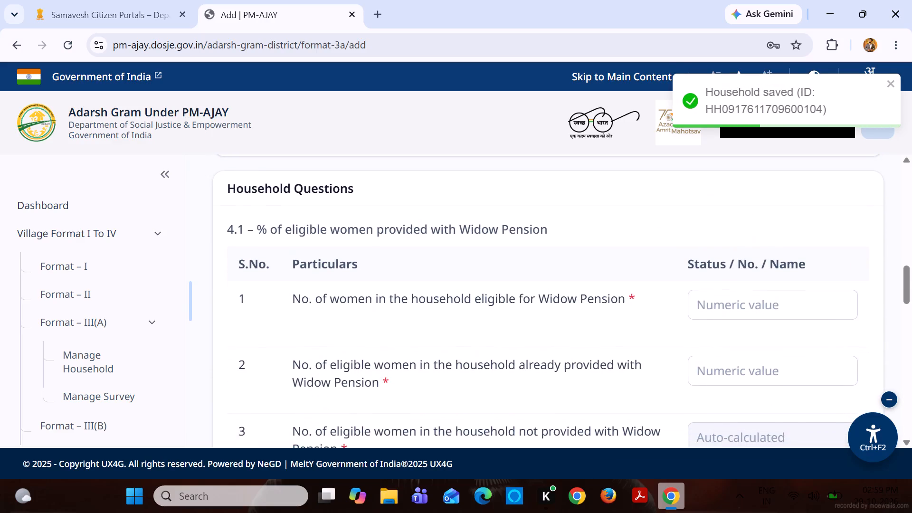
{"action": "left_click", "coordinate": [742, 319]}
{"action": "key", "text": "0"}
{"action": "scroll", "coordinate": [722, 381], "scroll_direction": "down", "scroll_amount": 2}
{"action": "left_click", "coordinate": [713, 301]}
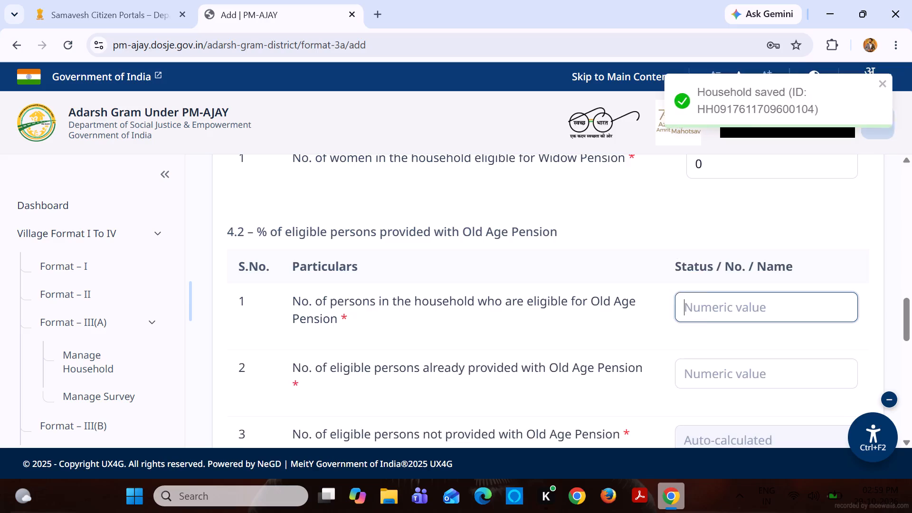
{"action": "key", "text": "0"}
Enter 0 persons eligible for Disability Pension and submit the Social Security domain.
{"action": "scroll", "coordinate": [713, 301], "scroll_direction": "down", "scroll_amount": 4}
{"action": "left_click", "coordinate": [697, 353]}
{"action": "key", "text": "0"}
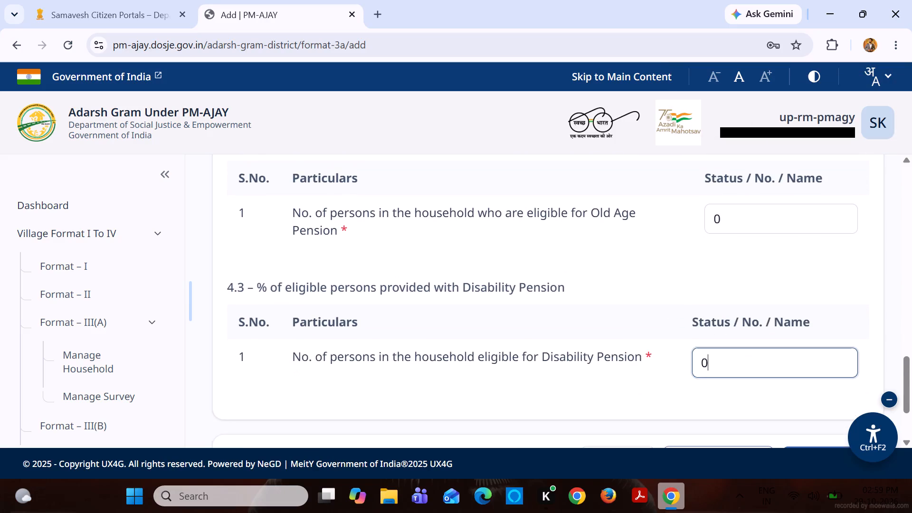
{"action": "scroll", "coordinate": [697, 353], "scroll_direction": "down", "scroll_amount": 3}
{"action": "left_click", "coordinate": [820, 401]}
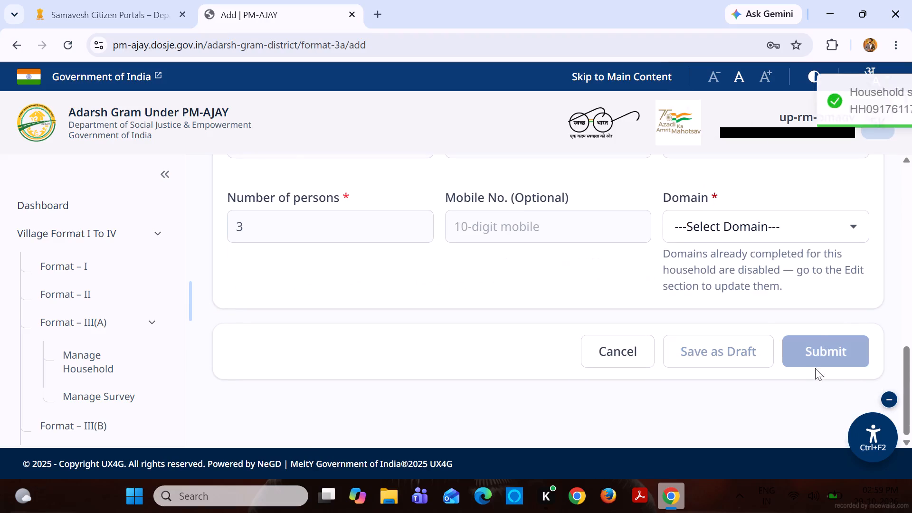
Choose the 5 – Rural Roads and Housing domain, answer No to living in a Kachcha/unsafe house, and submit it.
{"action": "left_click", "coordinate": [815, 230]}
{"action": "scroll", "coordinate": [767, 332], "scroll_direction": "down", "scroll_amount": 2}
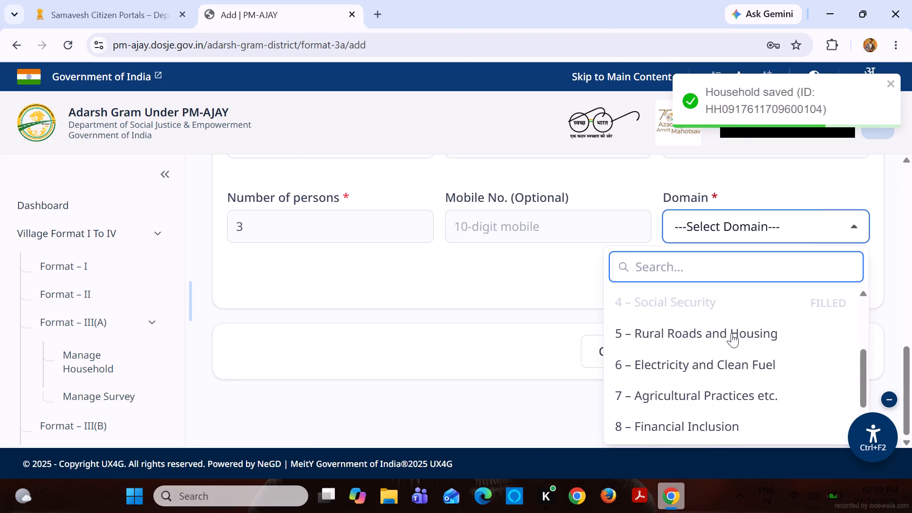
{"action": "left_click", "coordinate": [723, 333]}
{"action": "scroll", "coordinate": [723, 333], "scroll_direction": "down", "scroll_amount": 5}
{"action": "left_click_drag", "start_coordinate": [813, 178], "coordinate": [811, 189]}
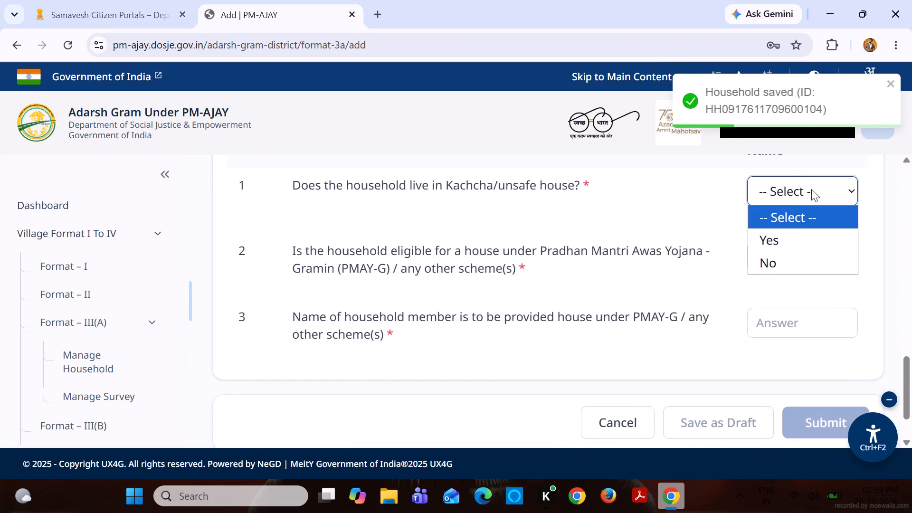
{"action": "left_click_drag", "start_coordinate": [811, 189], "coordinate": [773, 263]}
{"action": "left_click", "coordinate": [773, 263]}
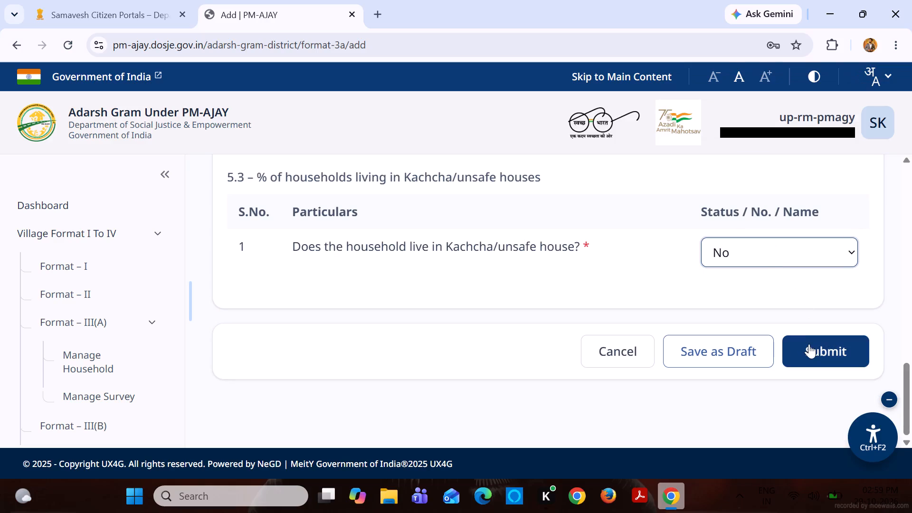
{"action": "left_click", "coordinate": [809, 344]}
Choose the 6 – Electricity and Clean Fuel domain and answer Yes to the house having an electricity connection in question 6.2.
{"action": "left_click", "coordinate": [810, 241]}
{"action": "scroll", "coordinate": [763, 337], "scroll_direction": "down", "scroll_amount": 1}
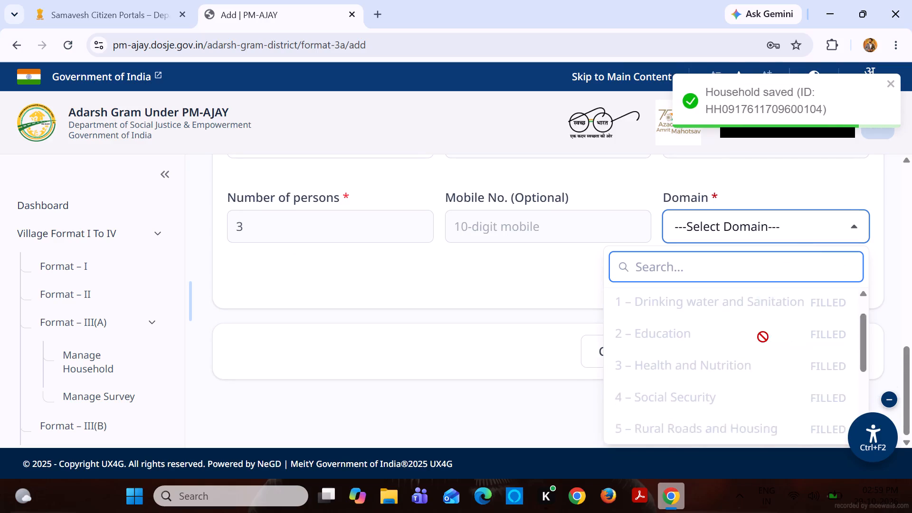
{"action": "scroll", "coordinate": [763, 337], "scroll_direction": "down", "scroll_amount": 1}
{"action": "left_click", "coordinate": [737, 326]}
{"action": "scroll", "coordinate": [737, 326], "scroll_direction": "down", "scroll_amount": 4}
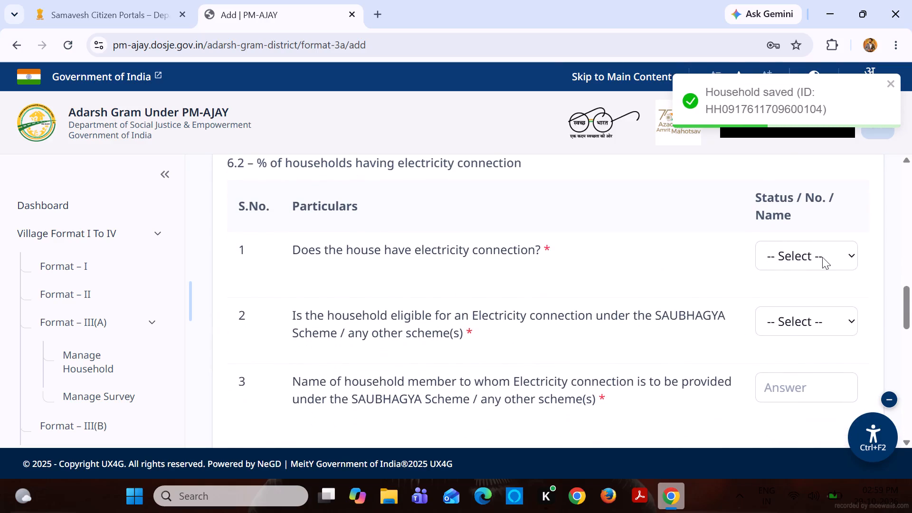
{"action": "left_click_drag", "start_coordinate": [822, 257], "coordinate": [783, 299]}
{"action": "left_click", "coordinate": [783, 299]}
In the LED bulb question, answer Yes to having an electricity connection and Yes to using at least one LED bulb.
{"action": "scroll", "coordinate": [783, 299], "scroll_direction": "down", "scroll_amount": 3}
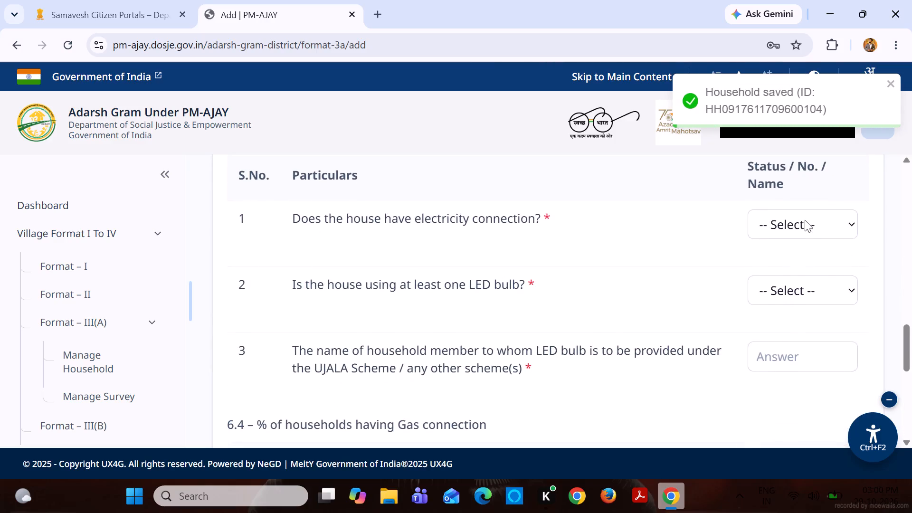
{"action": "left_click_drag", "start_coordinate": [805, 220], "coordinate": [780, 260]}
{"action": "left_click", "coordinate": [780, 260]}
{"action": "left_click", "coordinate": [805, 242]}
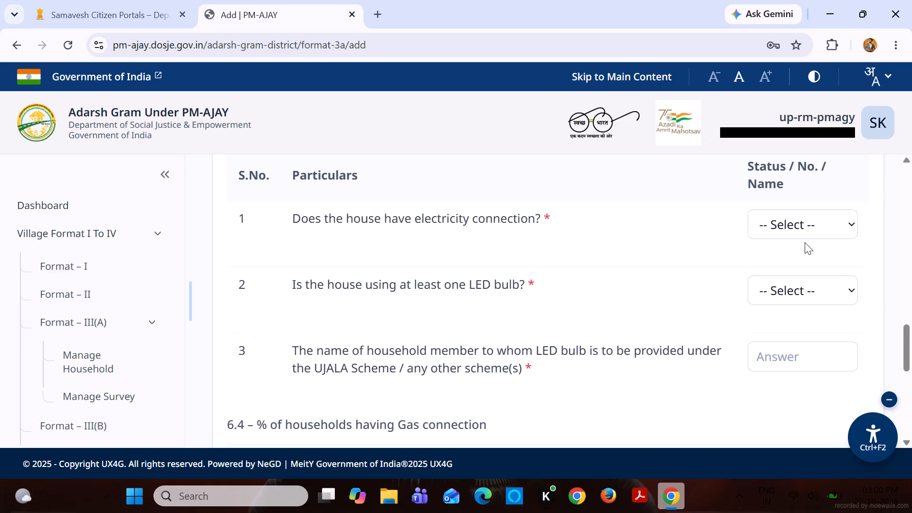
{"action": "left_click", "coordinate": [839, 226]}
{"action": "left_click", "coordinate": [785, 273]}
{"action": "scroll", "coordinate": [785, 273], "scroll_direction": "down", "scroll_amount": 1}
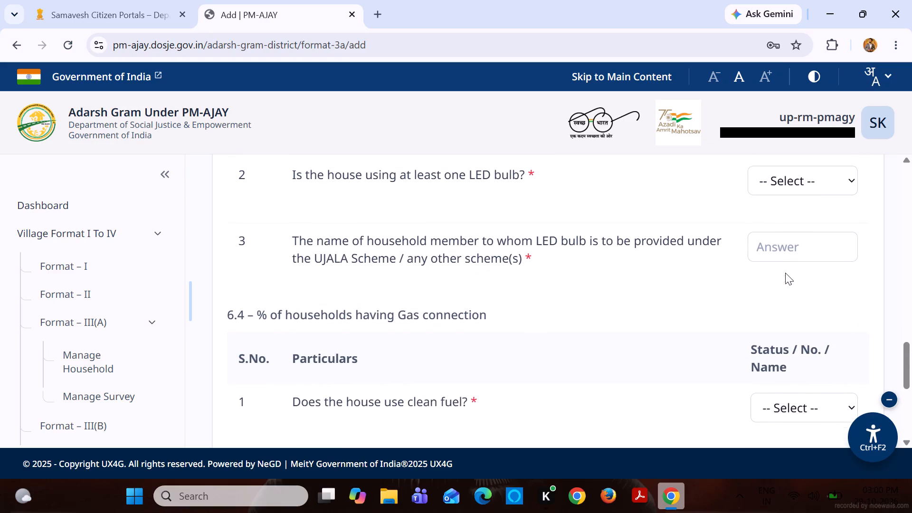
{"action": "left_click_drag", "start_coordinate": [807, 172], "coordinate": [781, 227]}
{"action": "left_click", "coordinate": [781, 227]}
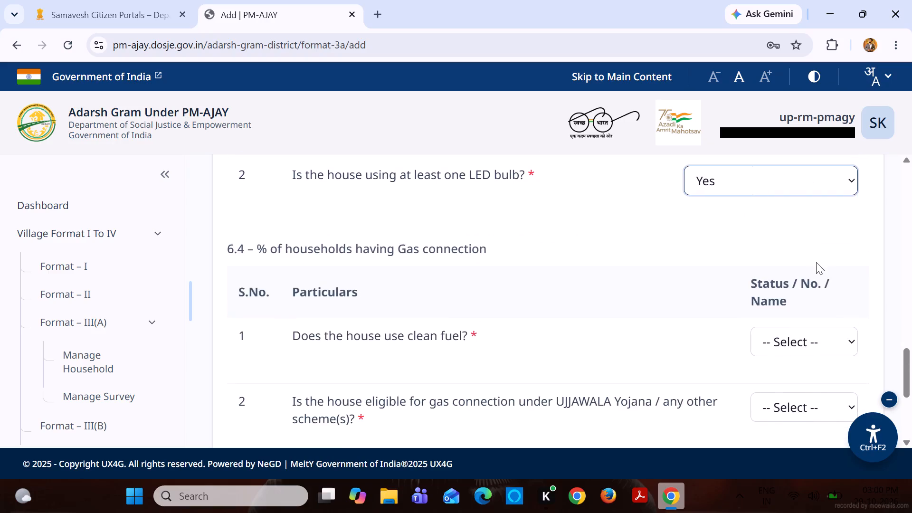
Answer Yes to the house using clean fuel and submit the Electricity and Clean Fuel domain.
{"action": "scroll", "coordinate": [816, 262], "scroll_direction": "down", "scroll_amount": 2}
{"action": "left_click_drag", "start_coordinate": [817, 183], "coordinate": [792, 222]}
{"action": "left_click", "coordinate": [792, 222]}
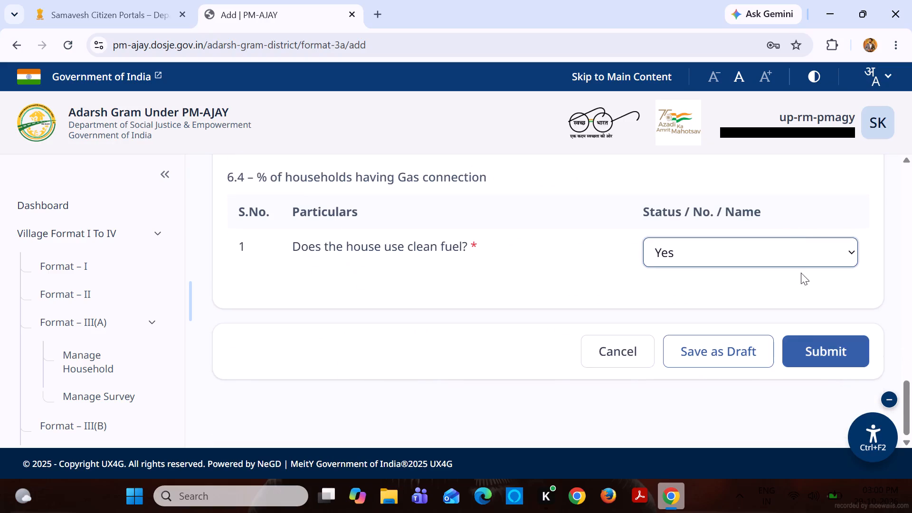
{"action": "left_click", "coordinate": [808, 339]}
Choose the 7 – Agricultural Practices etc. domain, answer No to the household being involved in farming, and submit it.
{"action": "left_click", "coordinate": [806, 224]}
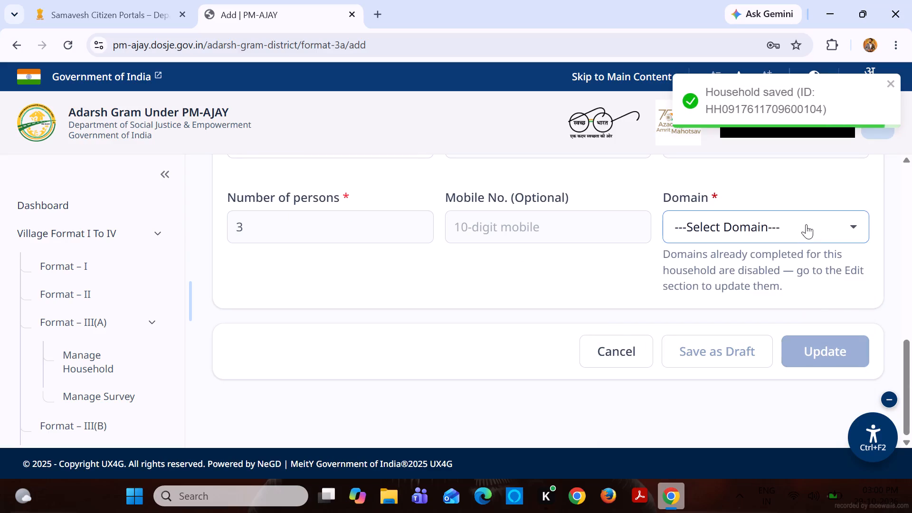
{"action": "scroll", "coordinate": [762, 326], "scroll_direction": "down", "scroll_amount": 1}
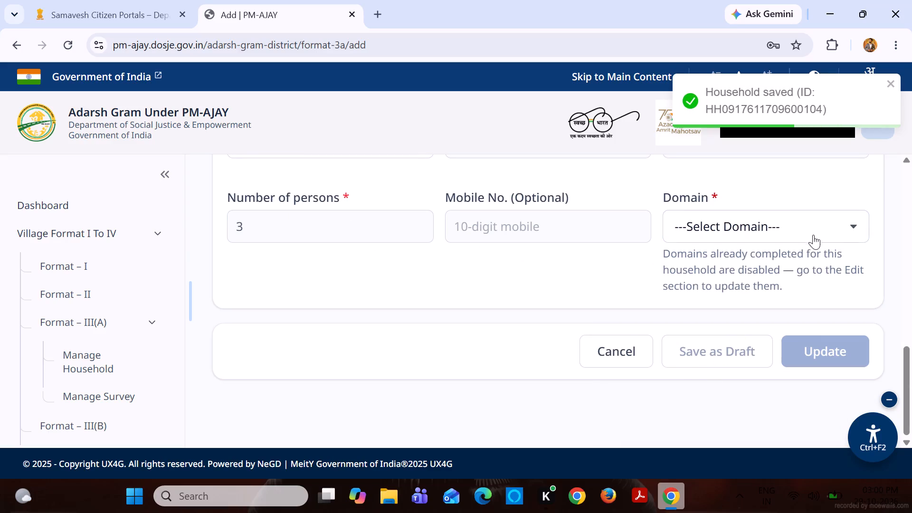
{"action": "left_click", "coordinate": [817, 231]}
{"action": "scroll", "coordinate": [772, 337], "scroll_direction": "down", "scroll_amount": 1}
{"action": "scroll", "coordinate": [712, 367], "scroll_direction": "down", "scroll_amount": 1}
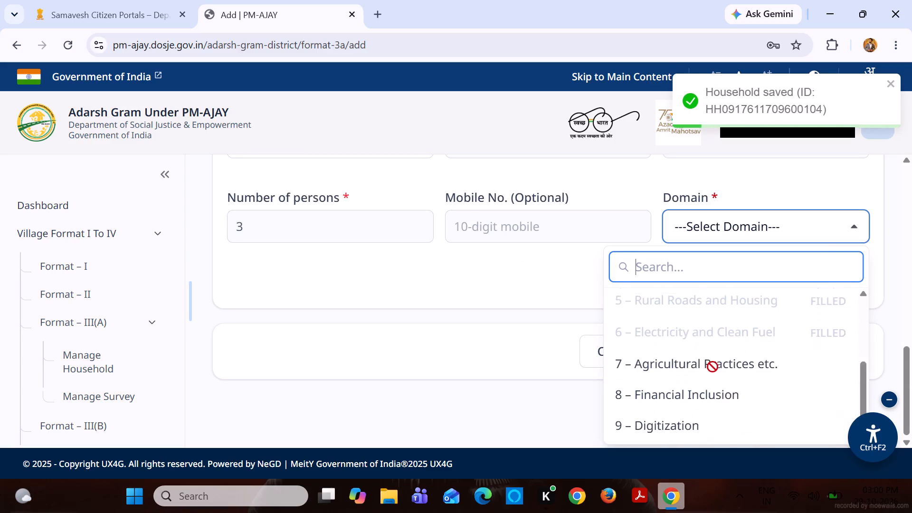
{"action": "scroll", "coordinate": [712, 367], "scroll_direction": "down", "scroll_amount": 1}
{"action": "left_click", "coordinate": [698, 351]}
{"action": "scroll", "coordinate": [698, 351], "scroll_direction": "down", "scroll_amount": 2}
{"action": "left_click", "coordinate": [798, 314]}
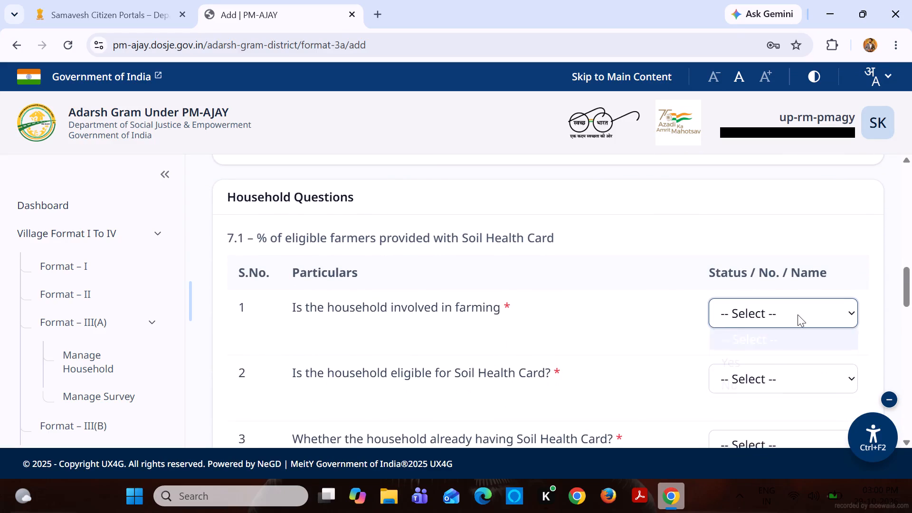
{"action": "left_click", "coordinate": [757, 385]}
{"action": "scroll", "coordinate": [757, 385], "scroll_direction": "down", "scroll_amount": 6}
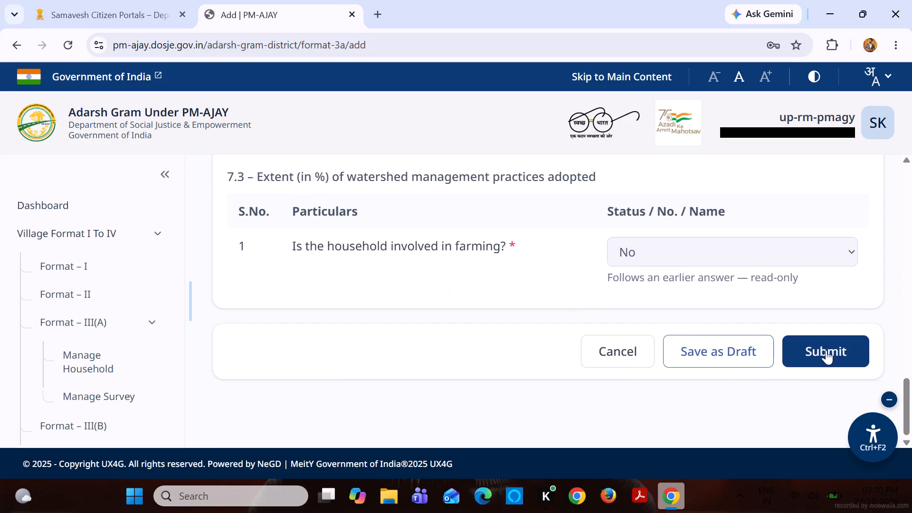
{"action": "left_click", "coordinate": [826, 350]}
Choose the 8 – Financial Inclusion domain and enter 3 persons over 5 years and 3 members who already have Aadhaar.
{"action": "left_click", "coordinate": [799, 225]}
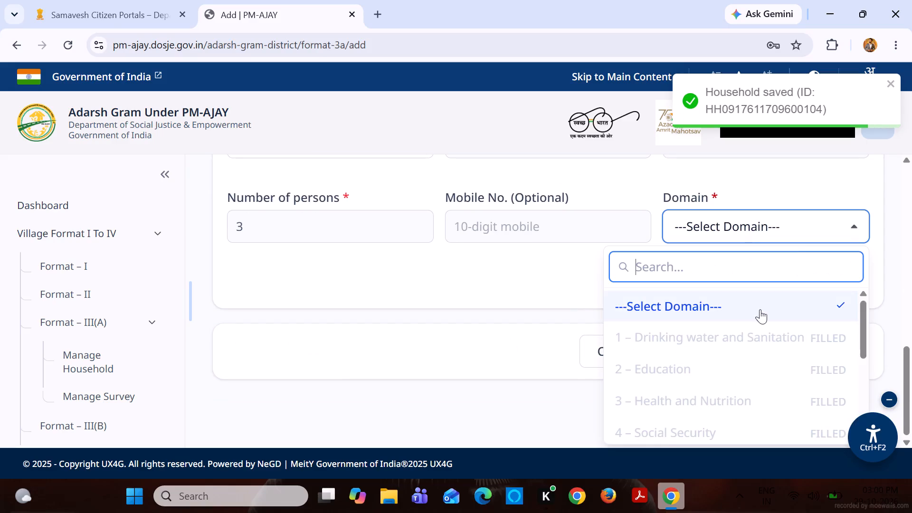
{"action": "scroll", "coordinate": [760, 309], "scroll_direction": "down", "scroll_amount": 5}
{"action": "left_click", "coordinate": [708, 358]}
{"action": "scroll", "coordinate": [708, 358], "scroll_direction": "down", "scroll_amount": 3}
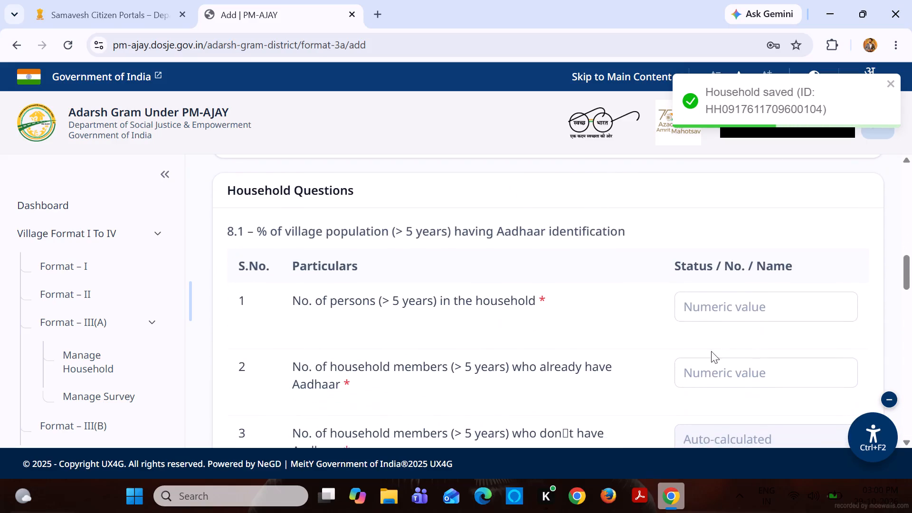
{"action": "left_click", "coordinate": [749, 301]}
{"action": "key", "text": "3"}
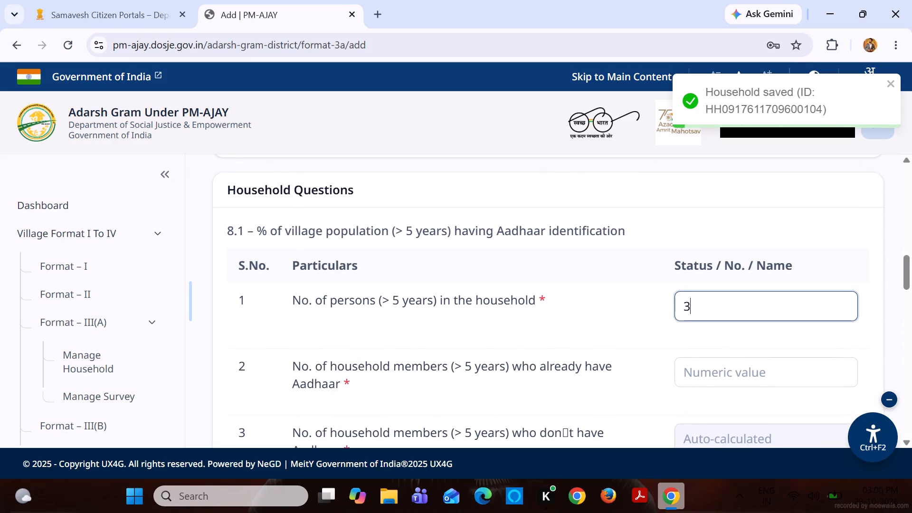
{"action": "left_click", "coordinate": [731, 361]}
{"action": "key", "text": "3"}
Enter 3 members above 18 years eligible for a Banks/Post Office account and 3 members who have one.
{"action": "scroll", "coordinate": [731, 361], "scroll_direction": "down", "scroll_amount": 4}
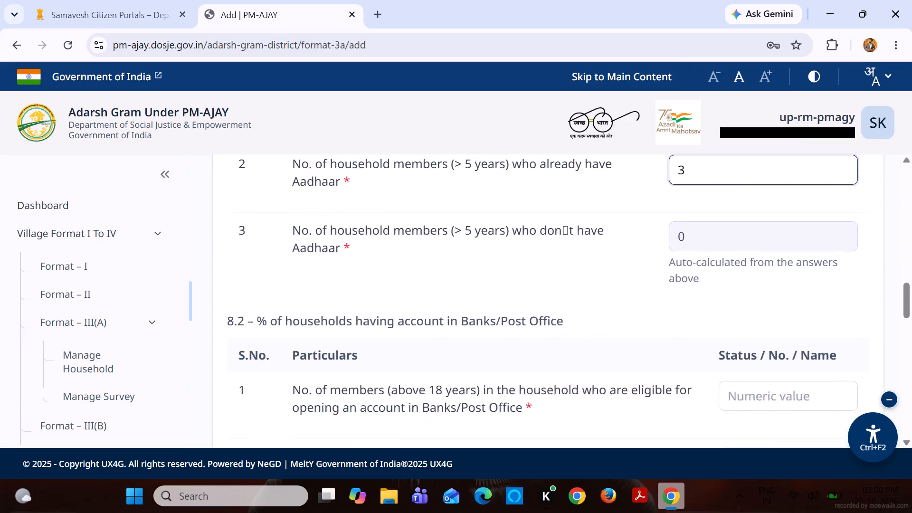
{"action": "scroll", "coordinate": [734, 340], "scroll_direction": "down", "scroll_amount": 2}
{"action": "left_click", "coordinate": [771, 301]}
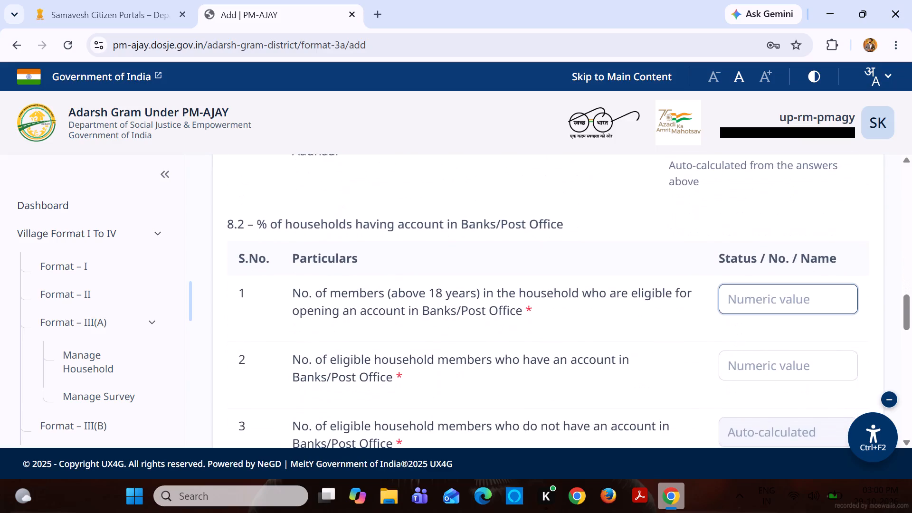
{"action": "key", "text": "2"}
{"action": "key", "text": "BackSpace"}
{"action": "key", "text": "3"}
{"action": "left_click", "coordinate": [745, 366]}
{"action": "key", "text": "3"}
{"action": "scroll", "coordinate": [745, 366], "scroll_direction": "down", "scroll_amount": 3}
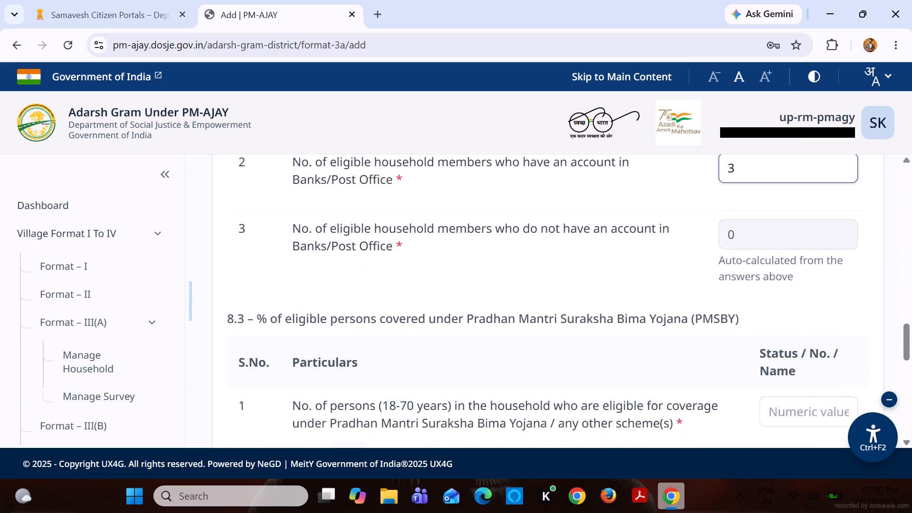
Enter 0 persons eligible for PMSBY and 0 members eligible for PMJJBY, and submit the Financial Inclusion domain.
{"action": "scroll", "coordinate": [745, 366], "scroll_direction": "down", "scroll_amount": 2}
{"action": "left_click", "coordinate": [794, 333]}
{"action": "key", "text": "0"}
{"action": "scroll", "coordinate": [794, 333], "scroll_direction": "down", "scroll_amount": 4}
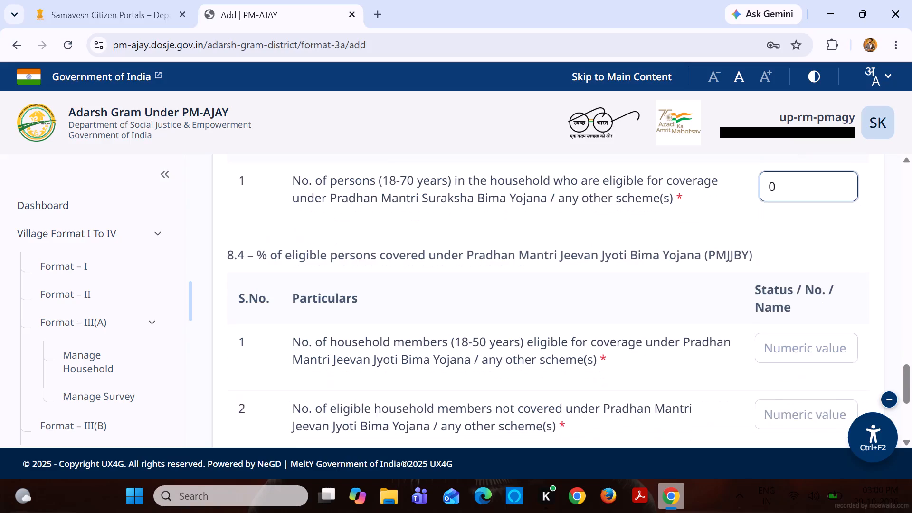
{"action": "left_click", "coordinate": [773, 357]}
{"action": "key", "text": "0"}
{"action": "scroll", "coordinate": [773, 357], "scroll_direction": "down", "scroll_amount": 2}
{"action": "left_click", "coordinate": [824, 351]}
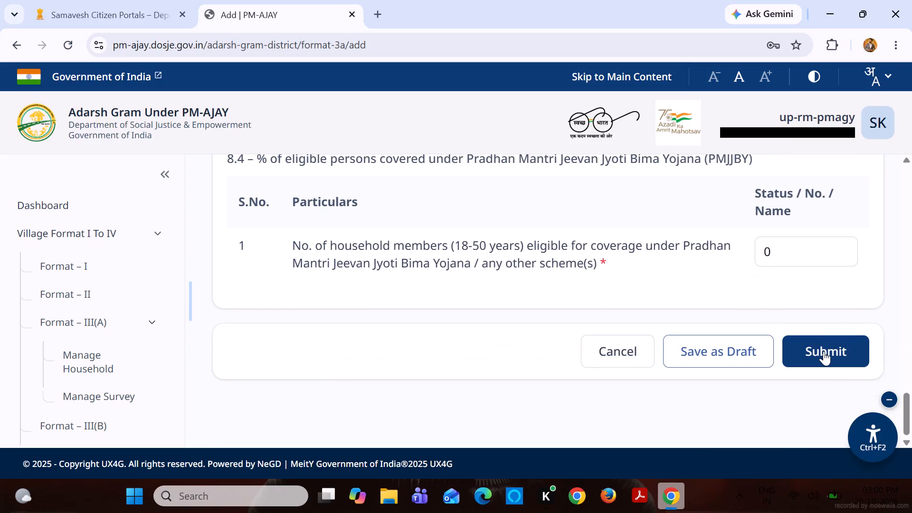
Choose the 9 – Digitization domain, enter 0 members eligible for PMGDISHA training, and submit it.
{"action": "left_click", "coordinate": [857, 210]}
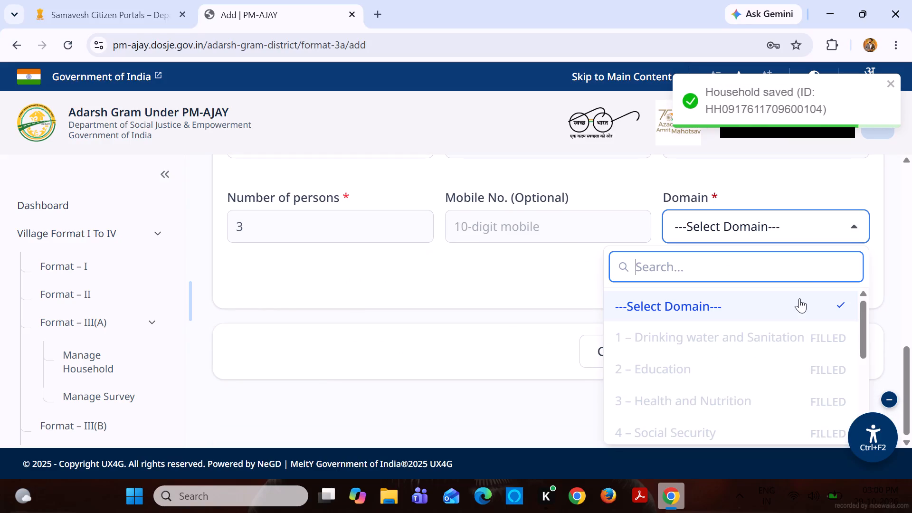
{"action": "scroll", "coordinate": [799, 298], "scroll_direction": "down", "scroll_amount": 8}
{"action": "left_click", "coordinate": [692, 391]}
{"action": "scroll", "coordinate": [692, 391], "scroll_direction": "down", "scroll_amount": 3}
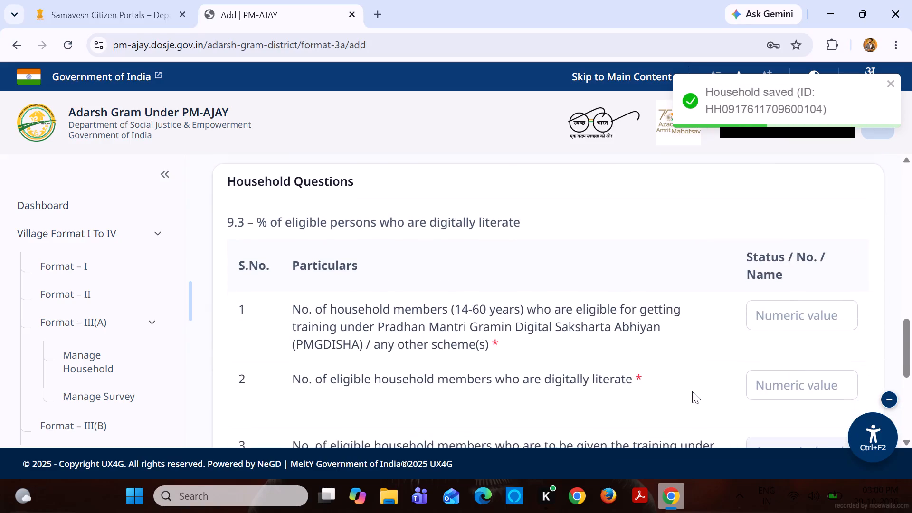
{"action": "left_click", "coordinate": [778, 325]}
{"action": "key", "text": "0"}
{"action": "scroll", "coordinate": [778, 319], "scroll_direction": "down", "scroll_amount": 2}
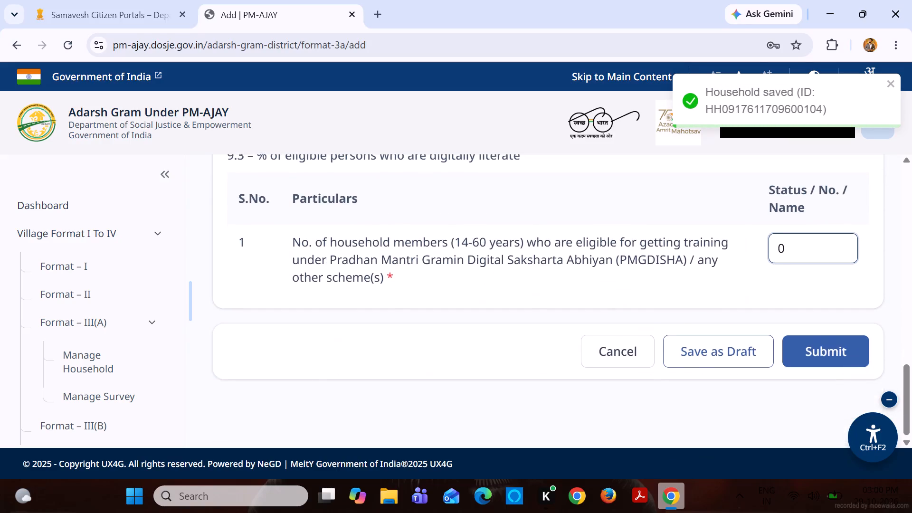
{"action": "left_click", "coordinate": [839, 346]}
Choose the 10 – Livelihood and Skill Development domain, enter 0 youth eligible for skill training and for bank loans, answer Yes to SHG membership, and submit.
{"action": "left_click", "coordinate": [833, 230]}
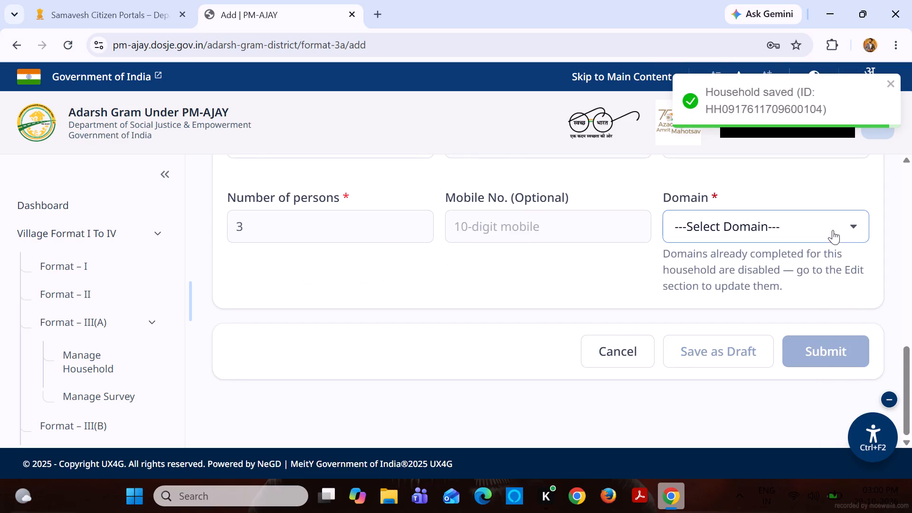
{"action": "scroll", "coordinate": [737, 346], "scroll_direction": "down", "scroll_amount": 12}
{"action": "left_click", "coordinate": [692, 429]}
{"action": "scroll", "coordinate": [692, 429], "scroll_direction": "down", "scroll_amount": 4}
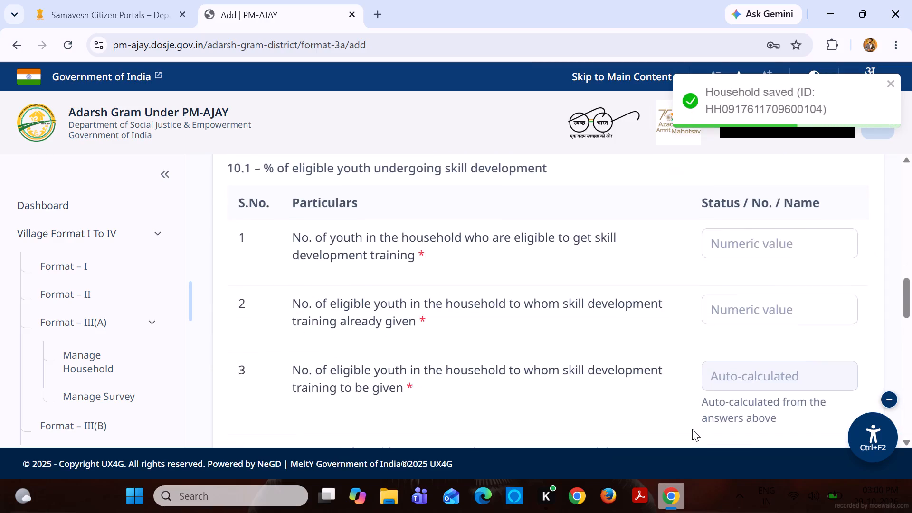
{"action": "left_click", "coordinate": [753, 237]}
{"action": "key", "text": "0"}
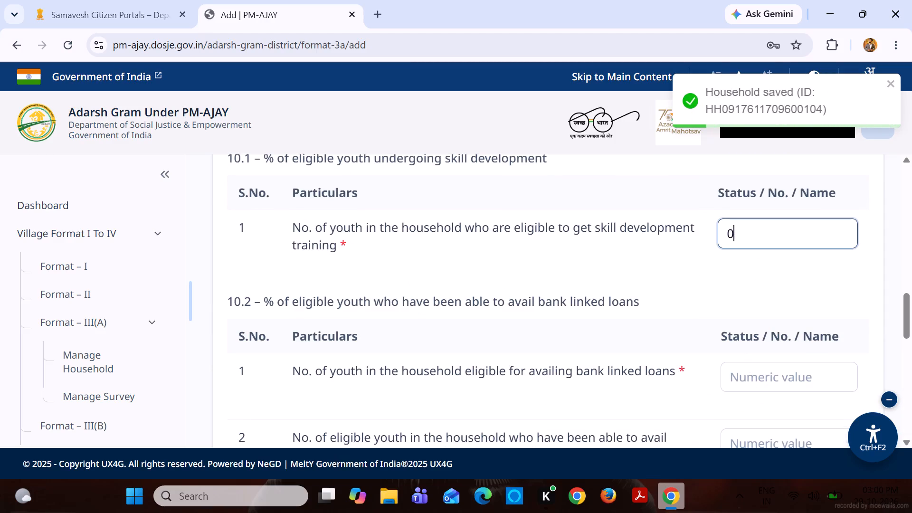
{"action": "left_click", "coordinate": [744, 362]}
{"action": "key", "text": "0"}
{"action": "scroll", "coordinate": [744, 362], "scroll_direction": "down", "scroll_amount": 5}
{"action": "left_click_drag", "start_coordinate": [783, 268], "coordinate": [742, 320]}
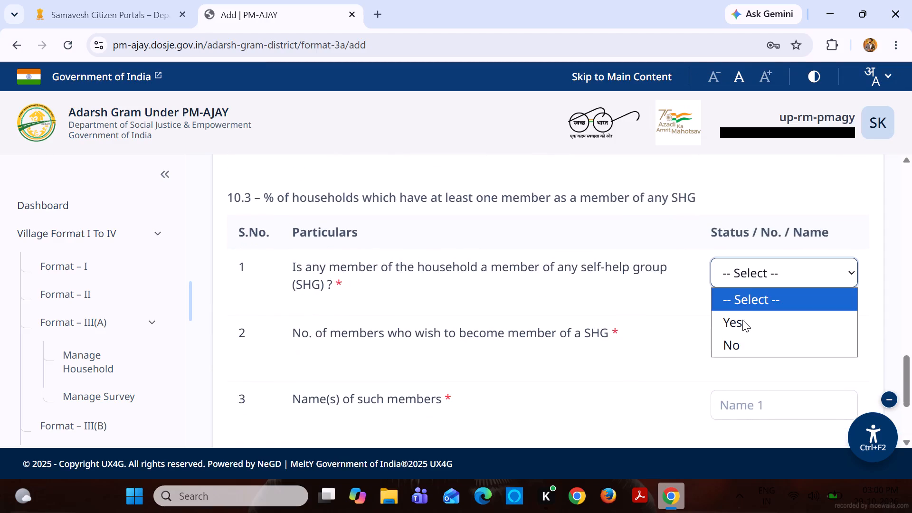
{"action": "left_click", "coordinate": [742, 320]}
{"action": "scroll", "coordinate": [742, 320], "scroll_direction": "down", "scroll_amount": 2}
{"action": "double_click", "coordinate": [836, 336]}
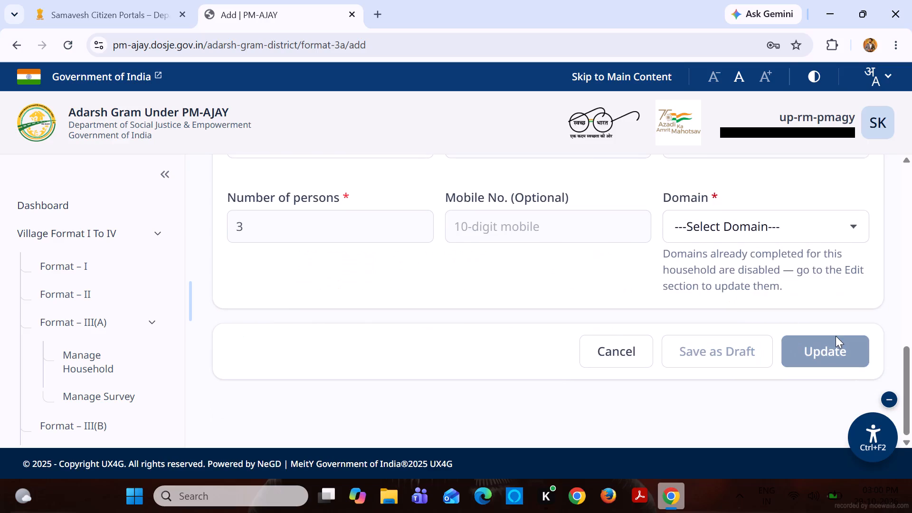
Start a new household under Manage Household with block Shahabad - 1488, Gram Panchayat Narkheri - 84799, village Narkhera - 117096 and category SC.
{"action": "left_click", "coordinate": [116, 371]}
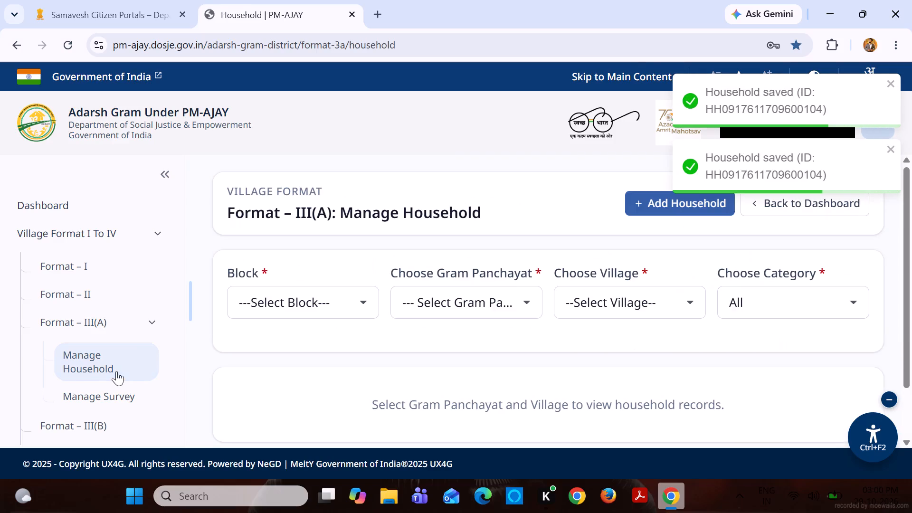
{"action": "left_click", "coordinate": [662, 212]}
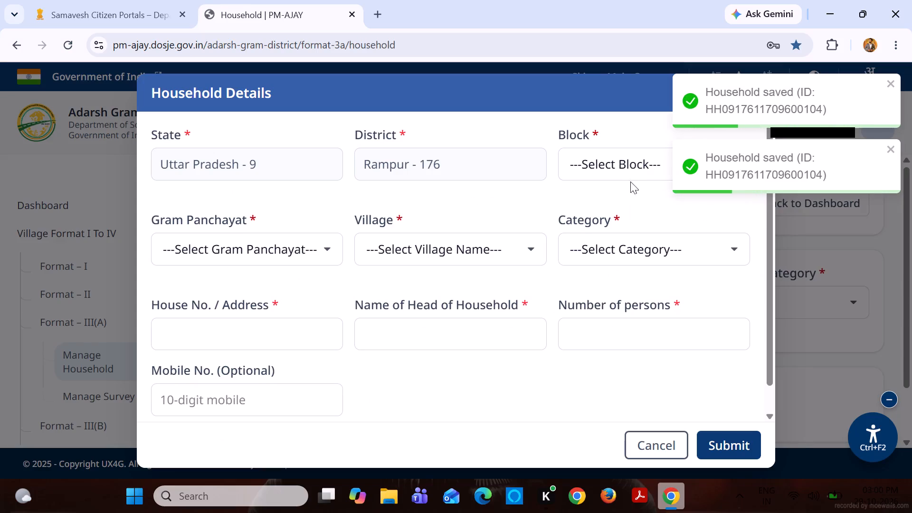
{"action": "left_click", "coordinate": [633, 172]}
{"action": "left_click", "coordinate": [603, 401]}
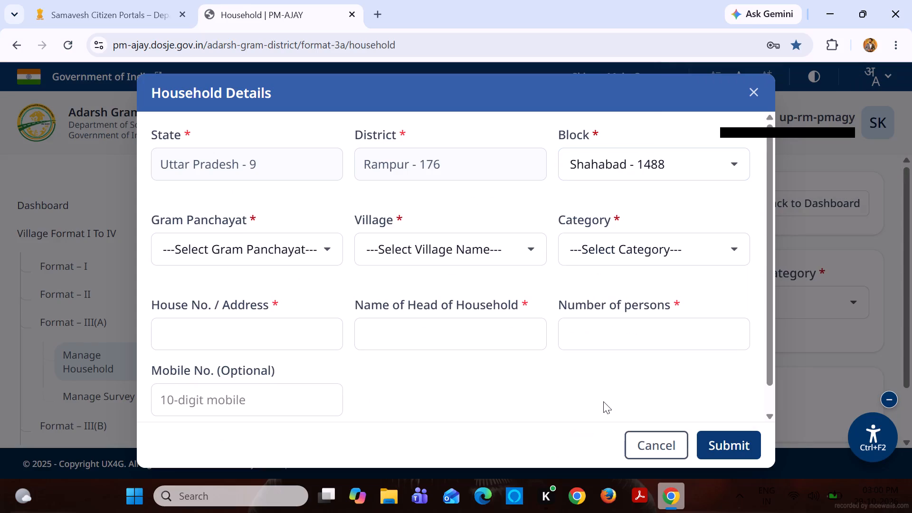
{"action": "left_click", "coordinate": [270, 248]}
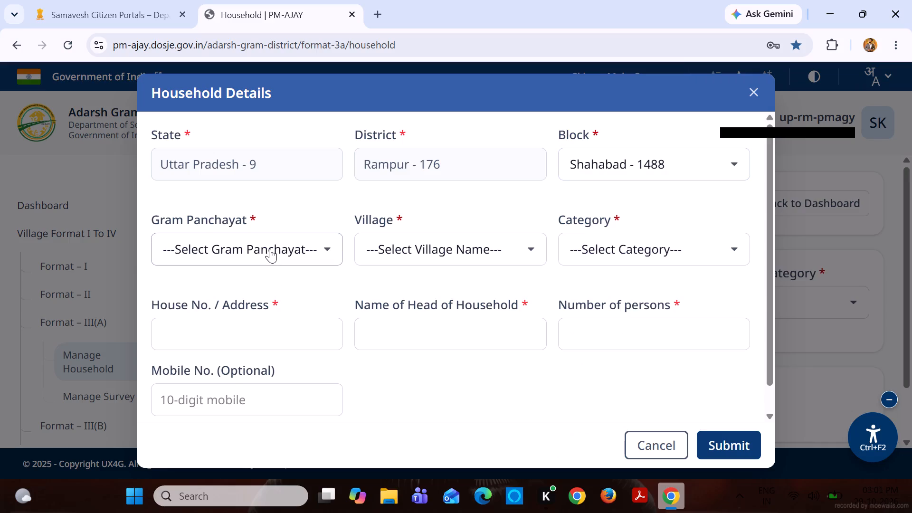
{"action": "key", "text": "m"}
{"action": "key", "text": "BackSpace"}
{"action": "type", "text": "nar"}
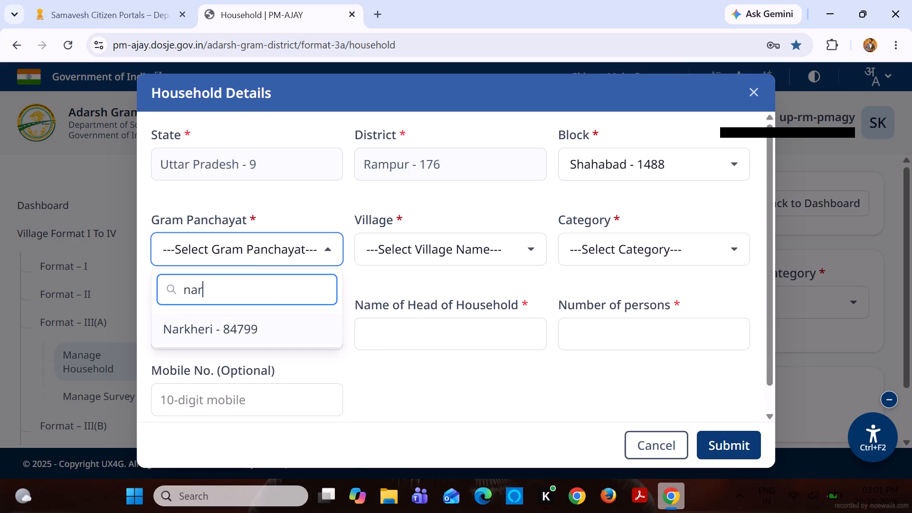
{"action": "left_click", "coordinate": [218, 347]}
{"action": "left_click", "coordinate": [228, 325]}
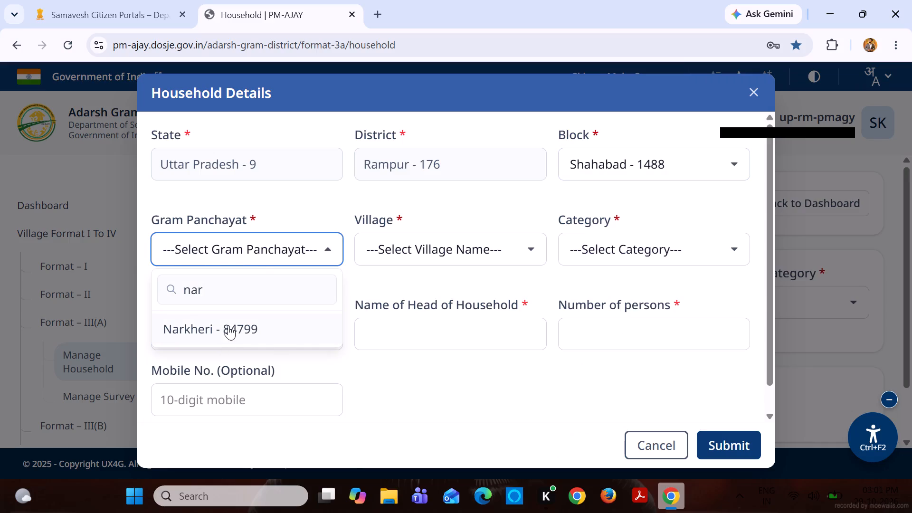
{"action": "left_click", "coordinate": [427, 233]}
{"action": "left_click", "coordinate": [408, 315]}
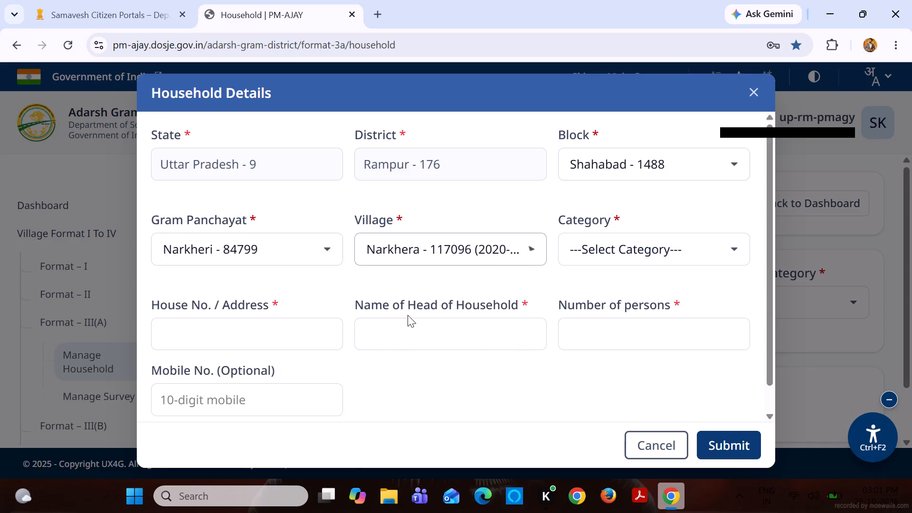
{"action": "left_click", "coordinate": [631, 238]}
{"action": "left_click", "coordinate": [592, 312]}
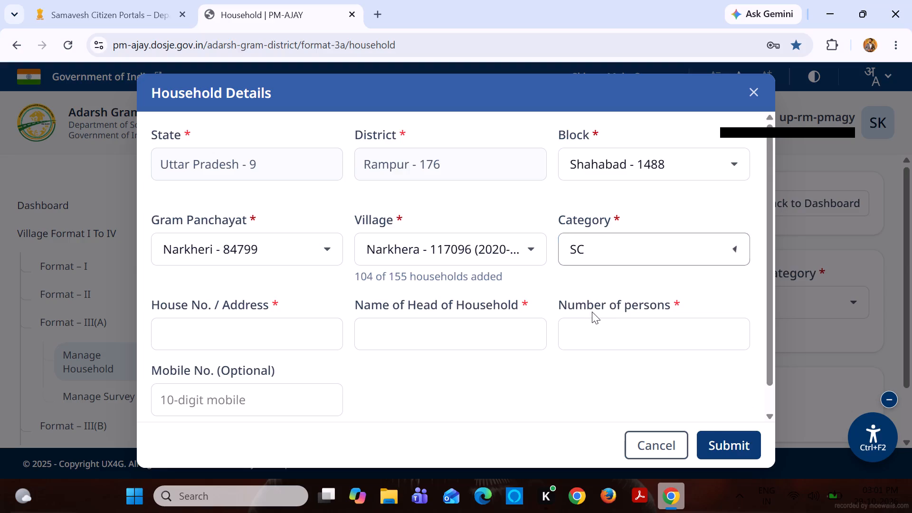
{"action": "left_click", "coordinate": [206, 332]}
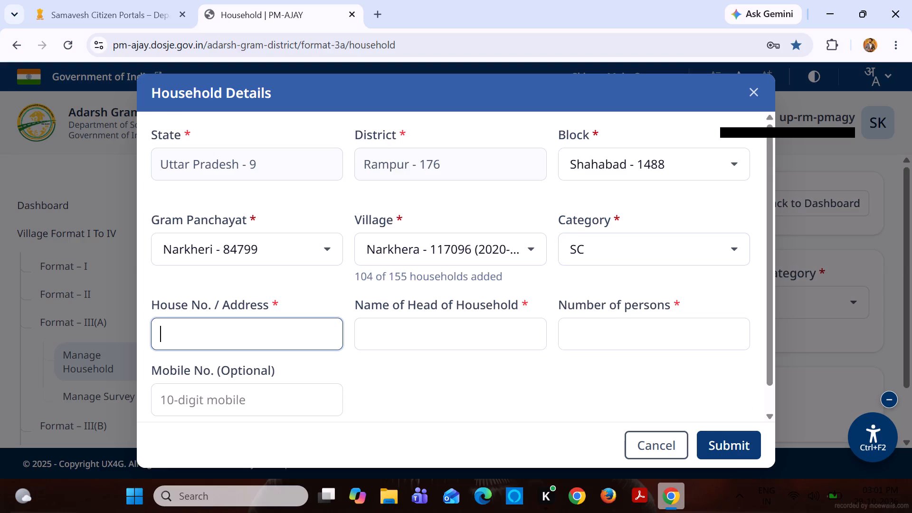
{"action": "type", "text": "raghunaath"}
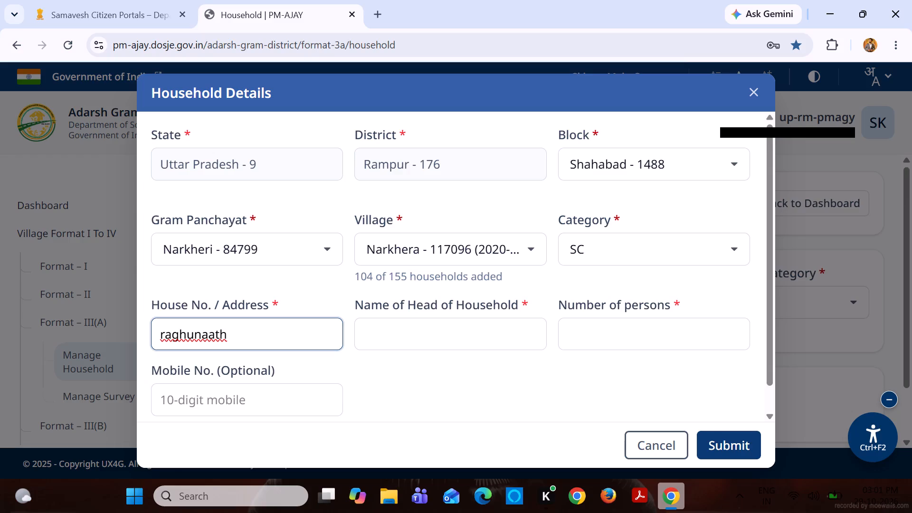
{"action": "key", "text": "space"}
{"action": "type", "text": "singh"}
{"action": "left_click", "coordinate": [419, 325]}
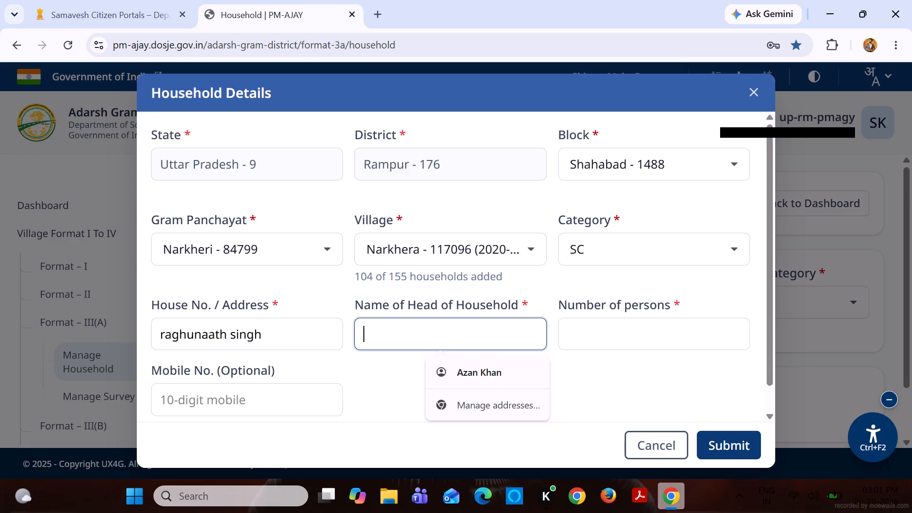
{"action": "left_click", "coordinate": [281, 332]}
Enter the name of the head of household and replace the House No. / Address entry with 104.
{"action": "left_click", "coordinate": [409, 328]}
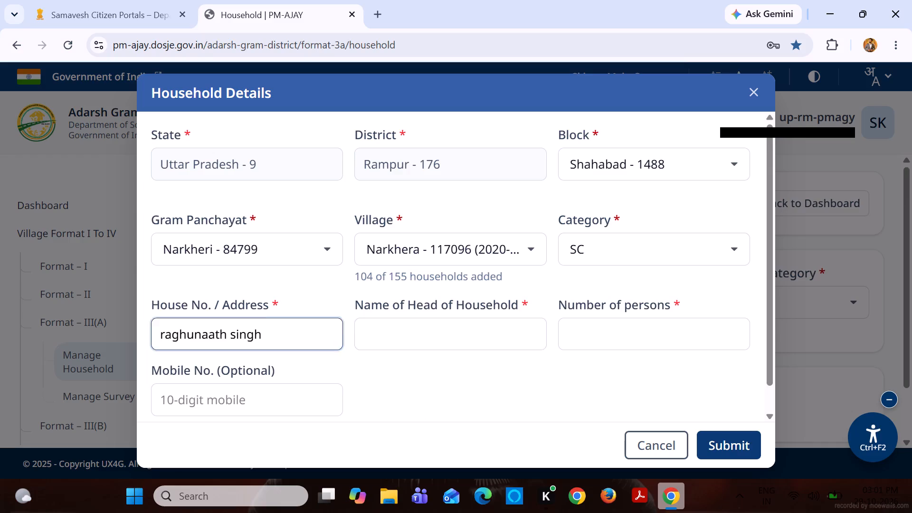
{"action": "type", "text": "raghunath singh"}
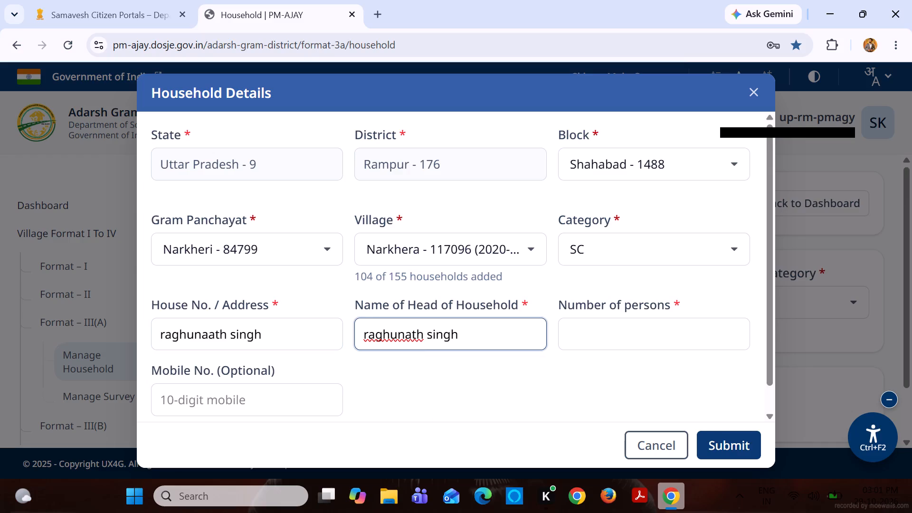
{"action": "left_click", "coordinate": [320, 335]}
{"action": "key", "text": "BackSpace"}
{"action": "key", "text": "BackSpace"}
{"action": "key", "text": "BackSpace"}
{"action": "key", "text": "BackSpace"}
{"action": "key", "text": "BackSpace"}
{"action": "key", "text": "BackSpace"}
{"action": "key", "text": "BackSpace"}
{"action": "key", "text": "BackSpace"}
{"action": "key", "text": "BackSpace"}
{"action": "key", "text": "BackSpace"}
{"action": "key", "text": "BackSpace"}
{"action": "key", "text": "BackSpace"}
{"action": "key", "text": "BackSpace"}
{"action": "key", "text": "BackSpace"}
{"action": "key", "text": "BackSpace"}
{"action": "key", "text": "BackSpace"}
{"action": "key", "text": "BackSpace"}
{"action": "key", "text": "BackSpace"}
{"action": "key", "text": "BackSpace"}
{"action": "key", "text": "BackSpace"}
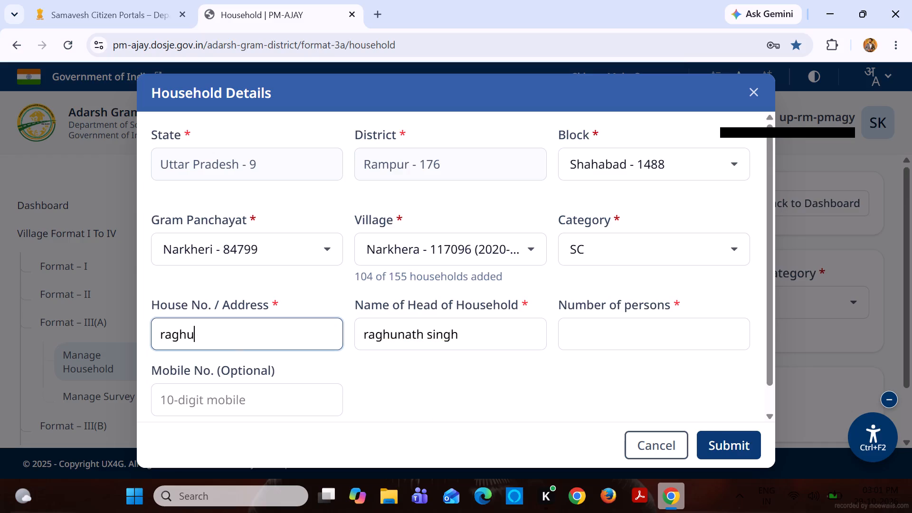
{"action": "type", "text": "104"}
Set the number of persons to 4 and submit the new household's details.
{"action": "left_click", "coordinate": [671, 354]}
{"action": "left_click", "coordinate": [653, 342]}
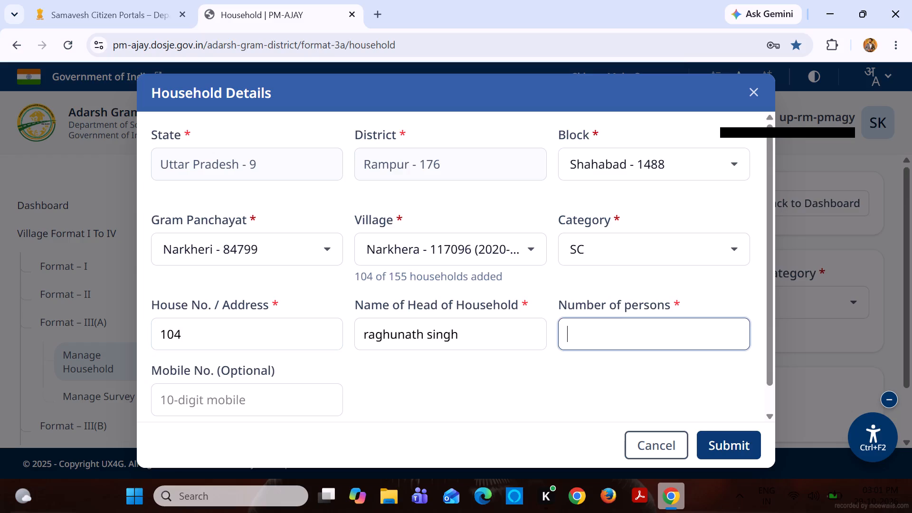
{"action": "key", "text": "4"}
{"action": "left_click", "coordinate": [729, 436]}
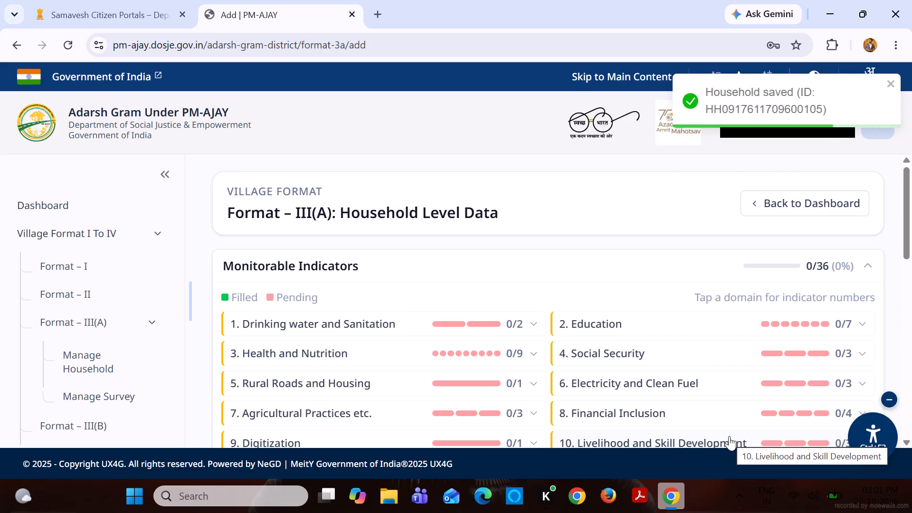
Choose the 1 – Drinking water and Sanitation domain for the new household.
{"action": "scroll", "coordinate": [744, 380], "scroll_direction": "down", "scroll_amount": 10}
{"action": "left_click_drag", "start_coordinate": [806, 283], "coordinate": [842, 266]}
{"action": "left_click", "coordinate": [842, 266]}
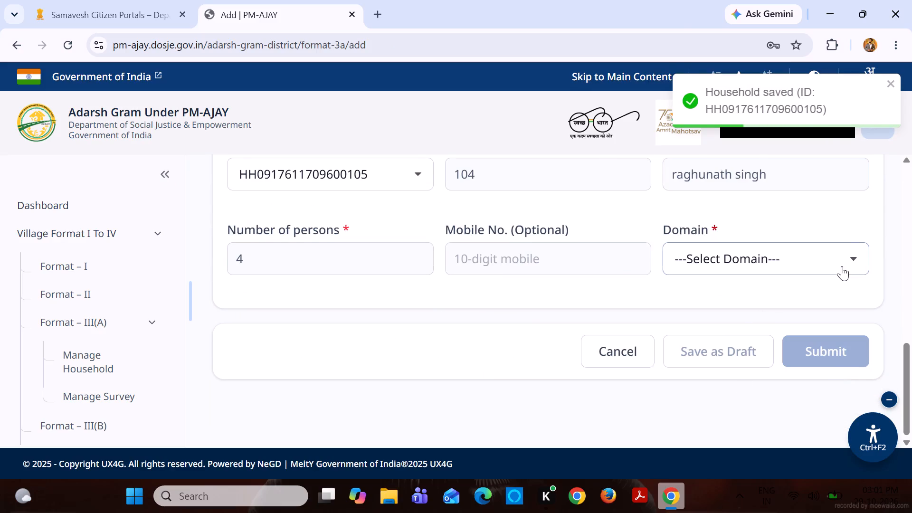
{"action": "left_click", "coordinate": [765, 134]}
{"action": "scroll", "coordinate": [748, 313], "scroll_direction": "down", "scroll_amount": 3}
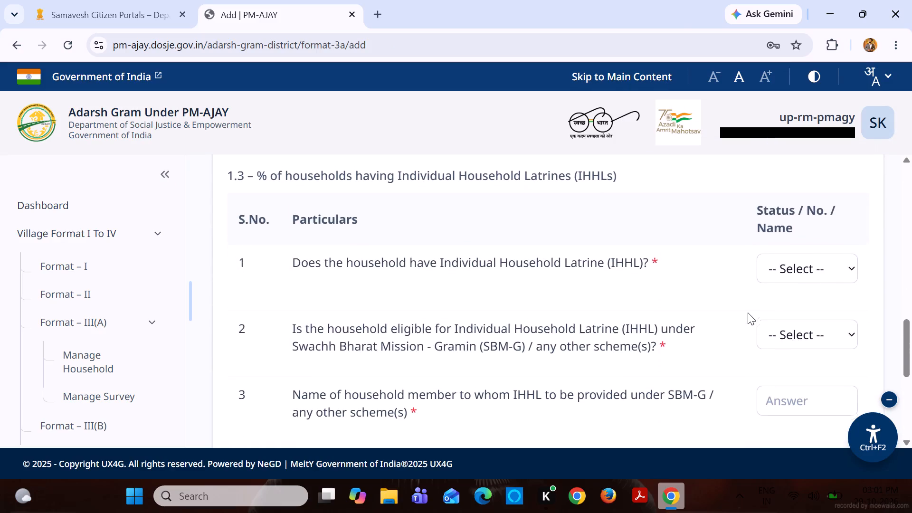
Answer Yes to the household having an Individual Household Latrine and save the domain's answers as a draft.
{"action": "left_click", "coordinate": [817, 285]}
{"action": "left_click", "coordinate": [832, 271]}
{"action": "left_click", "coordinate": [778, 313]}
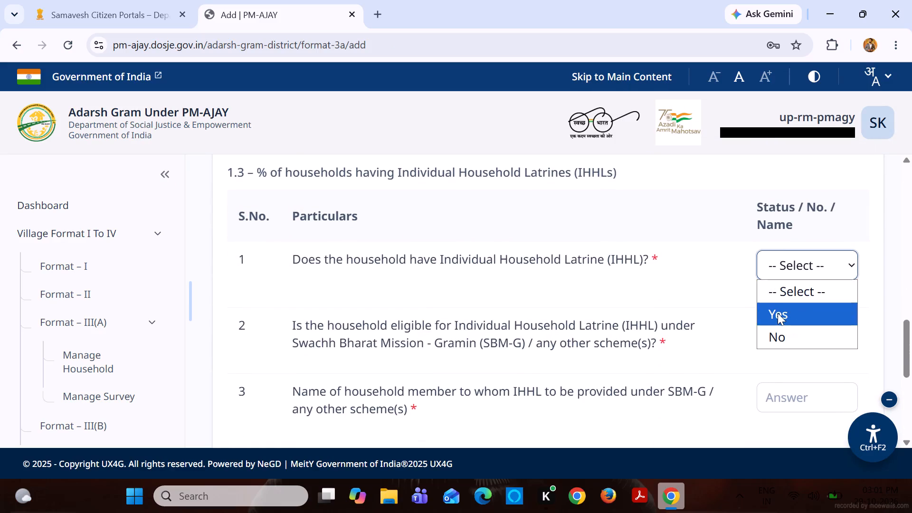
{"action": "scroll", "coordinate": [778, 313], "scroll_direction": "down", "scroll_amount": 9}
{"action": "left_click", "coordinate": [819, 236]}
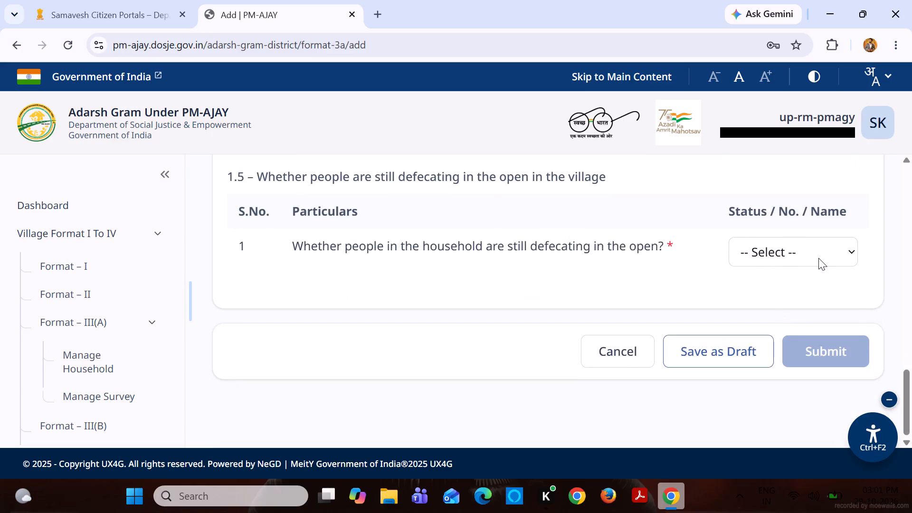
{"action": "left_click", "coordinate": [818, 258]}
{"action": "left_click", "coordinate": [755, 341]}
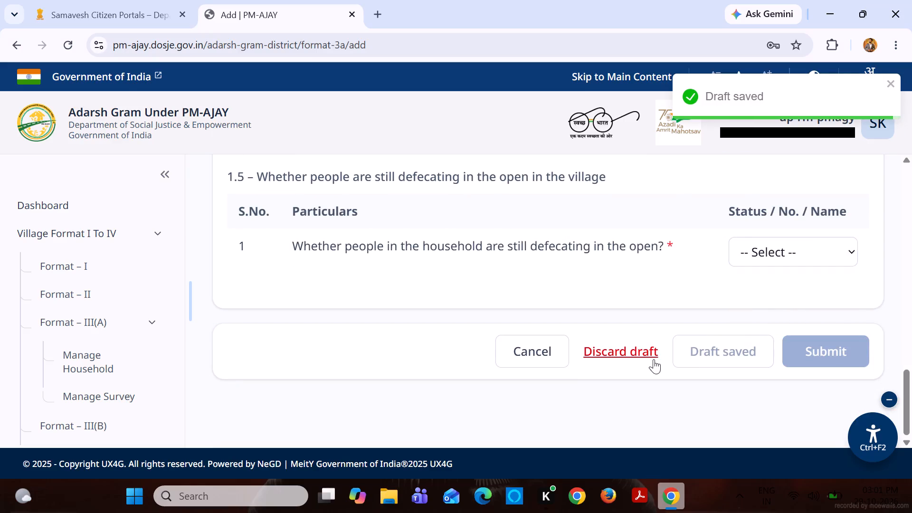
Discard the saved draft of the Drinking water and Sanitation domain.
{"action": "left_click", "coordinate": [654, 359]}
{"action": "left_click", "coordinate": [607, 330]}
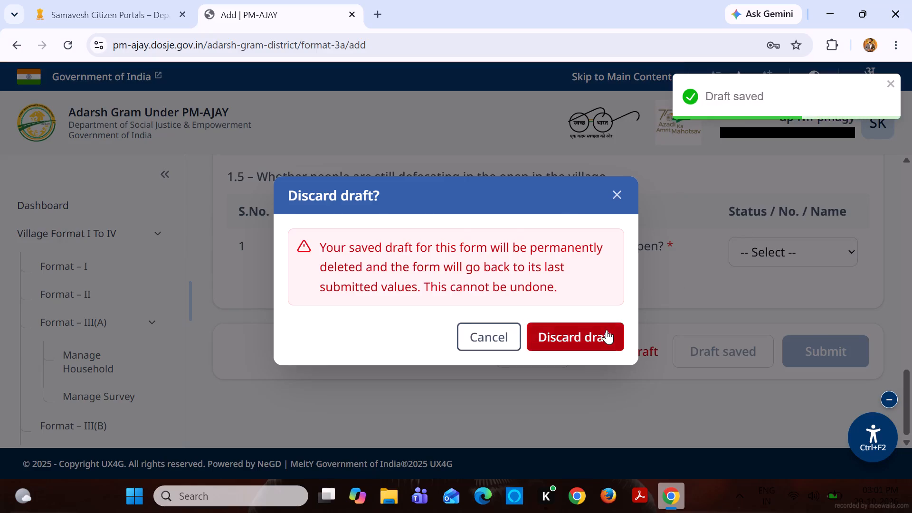
Answer Yes to having an Individual Household Latrine and No to defecating in the open, and submit the domain.
{"action": "scroll", "coordinate": [672, 280], "scroll_direction": "up", "scroll_amount": 2}
{"action": "scroll", "coordinate": [846, 215], "scroll_direction": "up", "scroll_amount": 1}
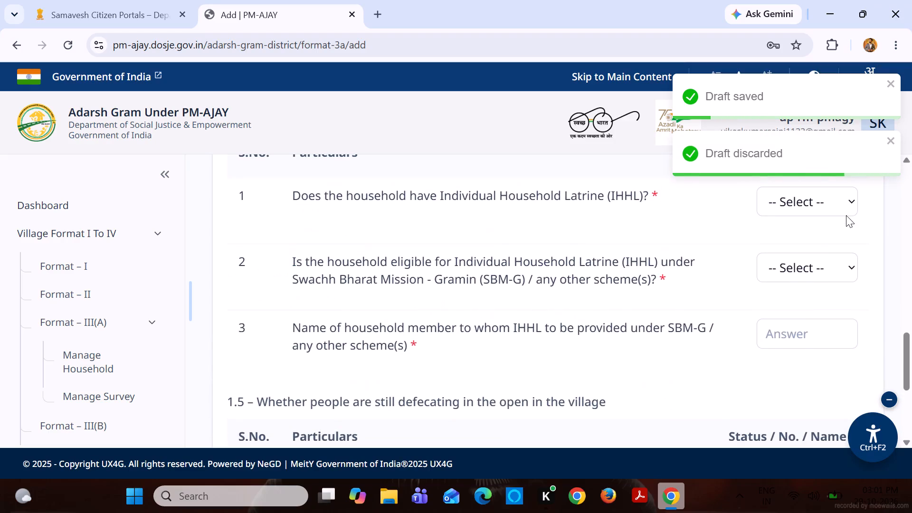
{"action": "left_click_drag", "start_coordinate": [827, 201], "coordinate": [791, 252]}
{"action": "left_click", "coordinate": [791, 252]}
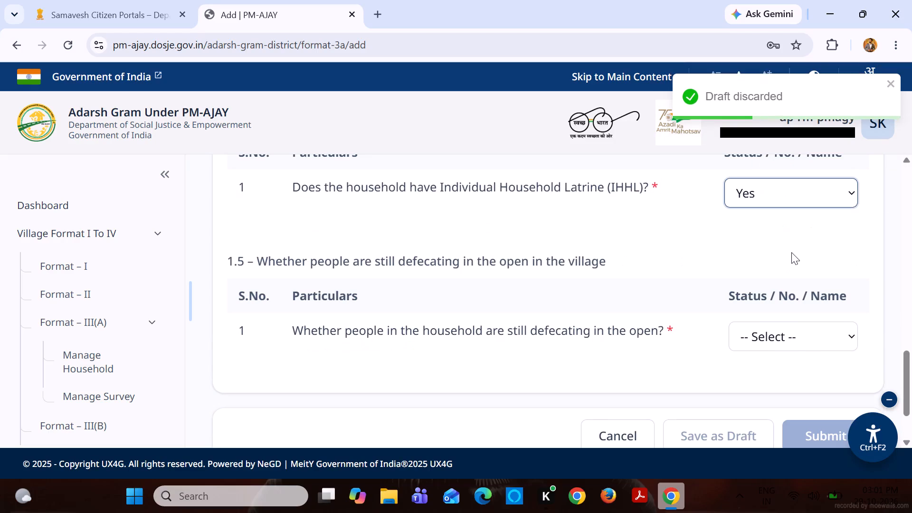
{"action": "scroll", "coordinate": [791, 252], "scroll_direction": "down", "scroll_amount": 3}
{"action": "left_click", "coordinate": [814, 233]}
{"action": "left_click", "coordinate": [822, 253]}
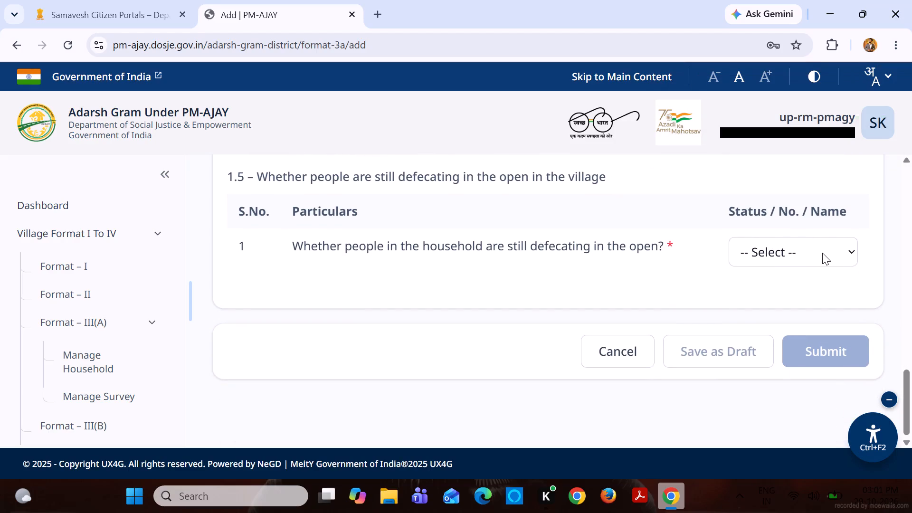
{"action": "left_click", "coordinate": [787, 323]}
{"action": "left_click", "coordinate": [821, 358]}
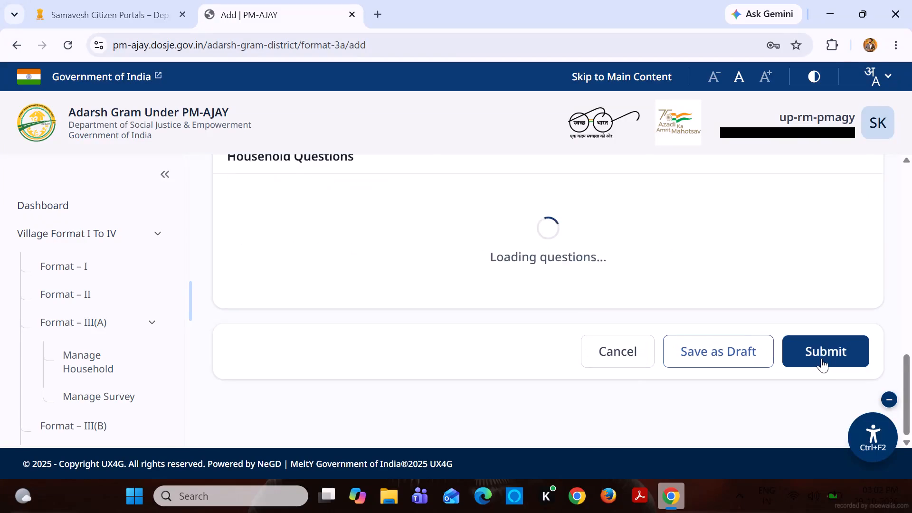
In the 2 – Education domain, set the numbers of children aged 6-10 and 11-13 years to 0.
{"action": "left_click", "coordinate": [788, 217]}
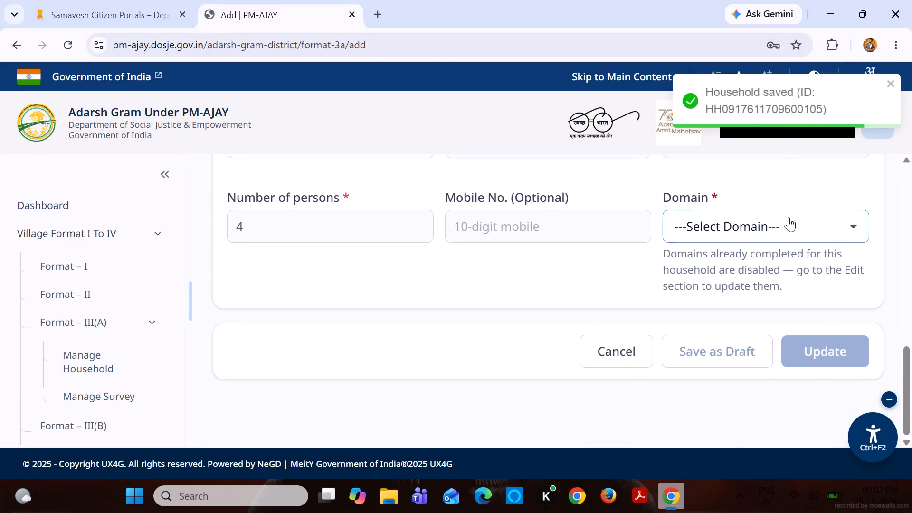
{"action": "left_click", "coordinate": [693, 370]}
{"action": "scroll", "coordinate": [693, 370], "scroll_direction": "down", "scroll_amount": 2}
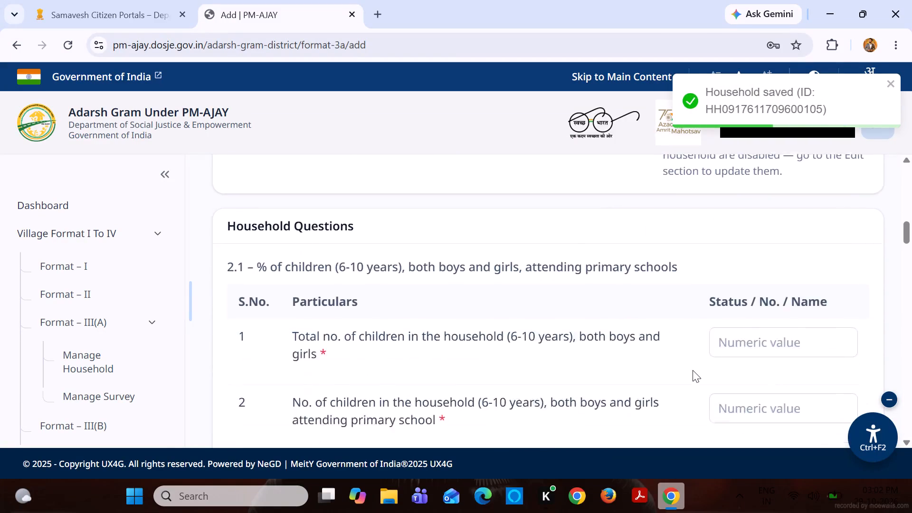
{"action": "scroll", "coordinate": [693, 370], "scroll_direction": "down", "scroll_amount": 1}
{"action": "left_click", "coordinate": [745, 281]}
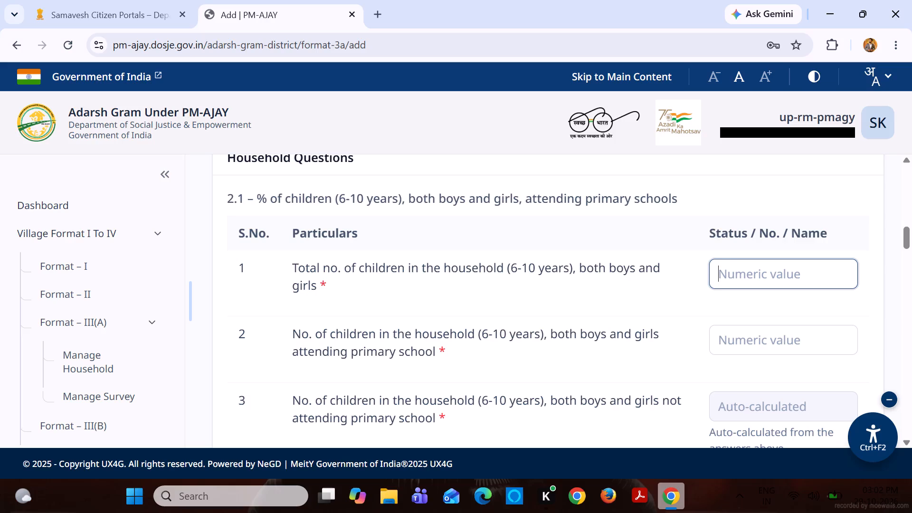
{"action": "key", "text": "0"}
{"action": "scroll", "coordinate": [745, 281], "scroll_direction": "down", "scroll_amount": 4}
{"action": "left_click", "coordinate": [750, 297]}
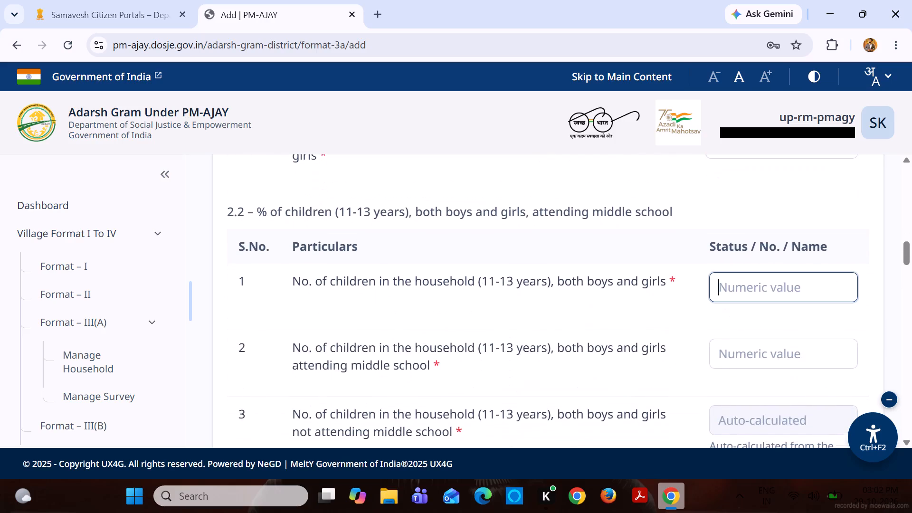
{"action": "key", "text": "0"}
Set the numbers of children aged 14-15 and 16-17 years in the household to 0.
{"action": "scroll", "coordinate": [750, 297], "scroll_direction": "down", "scroll_amount": 4}
{"action": "left_click", "coordinate": [729, 322]}
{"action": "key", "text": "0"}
{"action": "scroll", "coordinate": [731, 311], "scroll_direction": "down", "scroll_amount": 1}
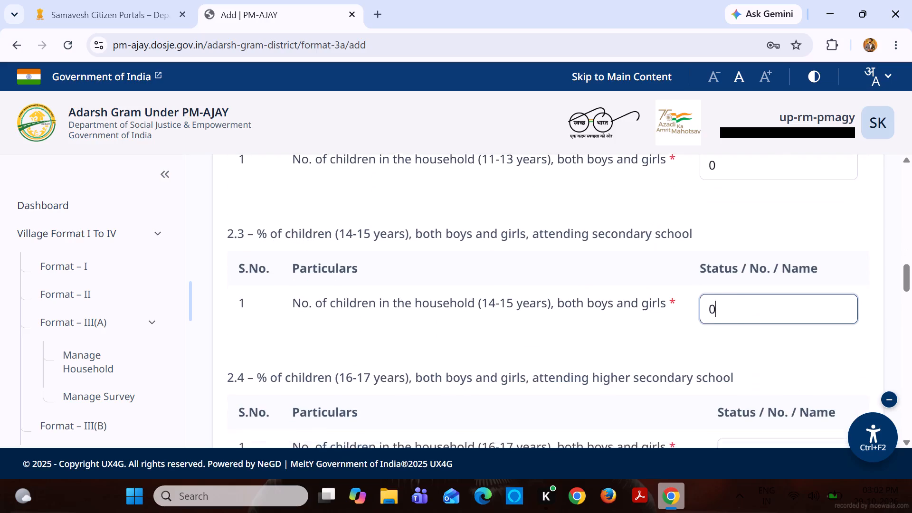
{"action": "scroll", "coordinate": [736, 287], "scroll_direction": "down", "scroll_amount": 2}
{"action": "left_click", "coordinate": [755, 335]}
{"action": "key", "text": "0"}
{"action": "scroll", "coordinate": [755, 332], "scroll_direction": "down", "scroll_amount": 3}
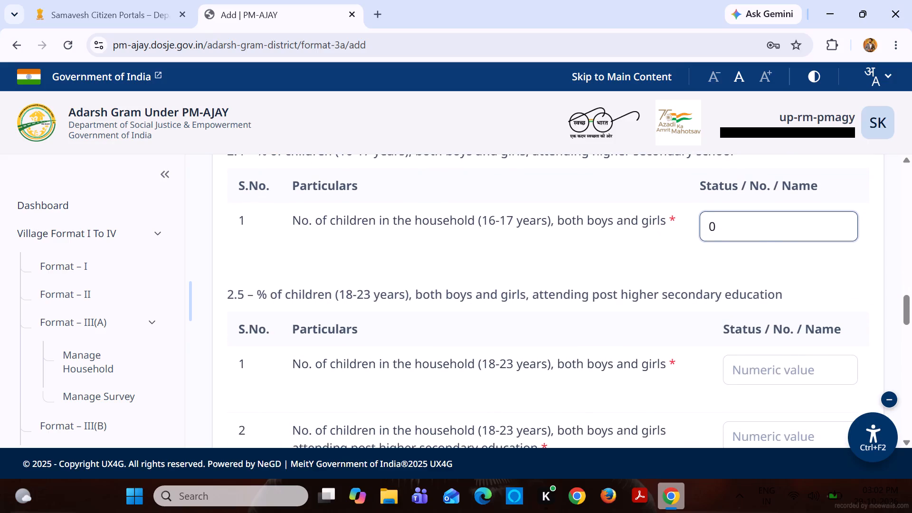
Set the number of children aged 18-23 years to 2 and those attending post higher secondary education to 2.
{"action": "left_click", "coordinate": [760, 367]}
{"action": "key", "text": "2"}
{"action": "scroll", "coordinate": [760, 367], "scroll_direction": "down", "scroll_amount": 2}
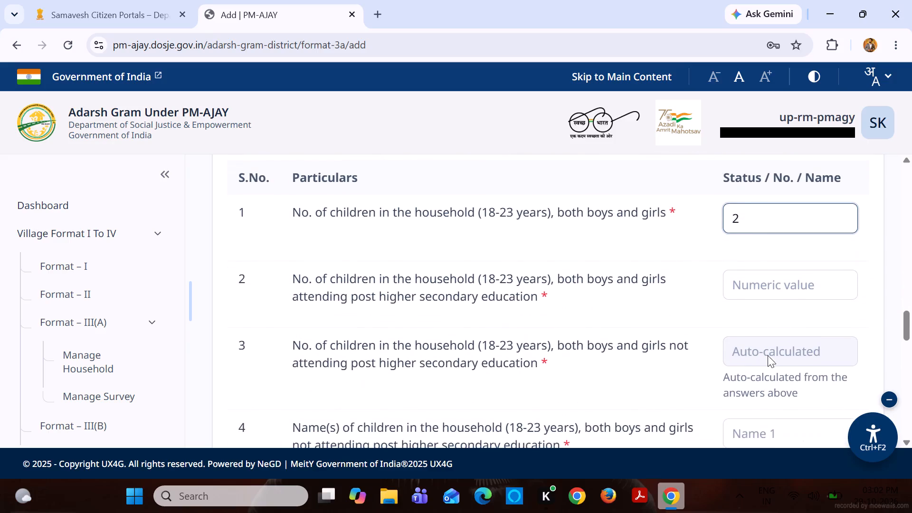
{"action": "left_click", "coordinate": [756, 287]}
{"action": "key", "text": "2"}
{"action": "scroll", "coordinate": [756, 287], "scroll_direction": "down", "scroll_amount": 5}
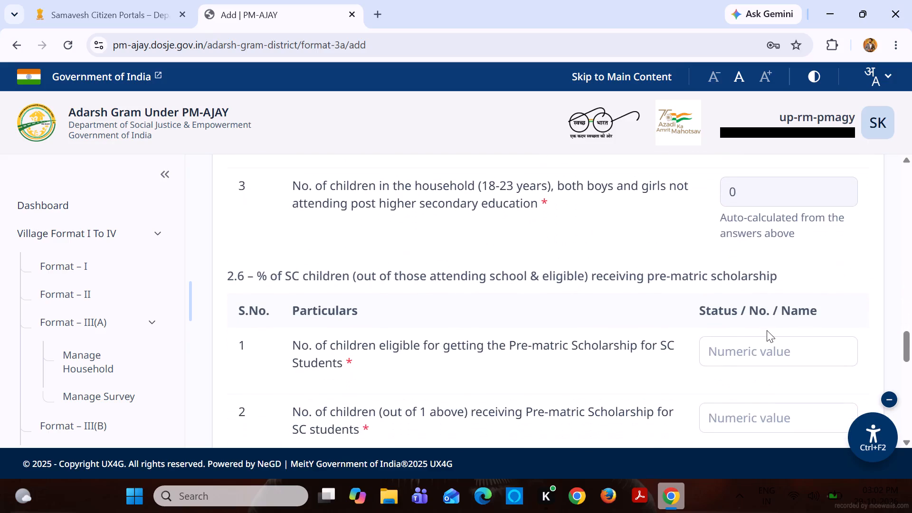
Set the children eligible for Pre-matric and Post-matric Scholarships to 0 and submit the Education domain.
{"action": "left_click", "coordinate": [741, 337]}
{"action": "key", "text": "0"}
{"action": "scroll", "coordinate": [741, 337], "scroll_direction": "down", "scroll_amount": 3}
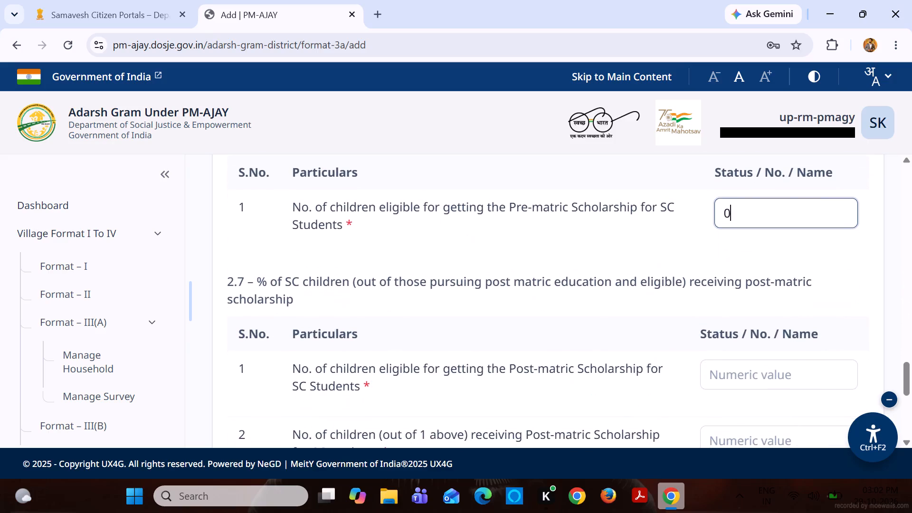
{"action": "left_click", "coordinate": [735, 383]}
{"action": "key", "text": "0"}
{"action": "scroll", "coordinate": [735, 383], "scroll_direction": "down", "scroll_amount": 4}
{"action": "left_click", "coordinate": [801, 369]}
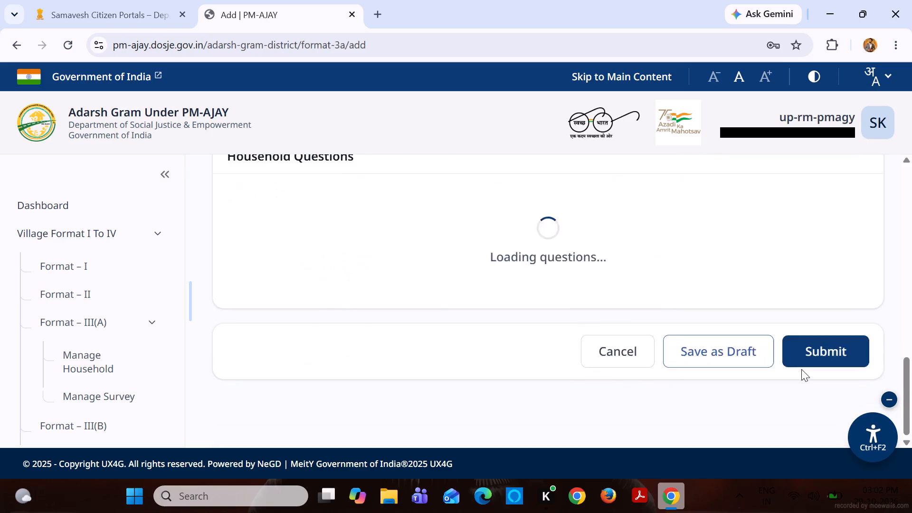
In the 3 – Health and Nutrition domain, answer Yes to the household being covered under any Health Protection Scheme.
{"action": "left_click", "coordinate": [803, 239]}
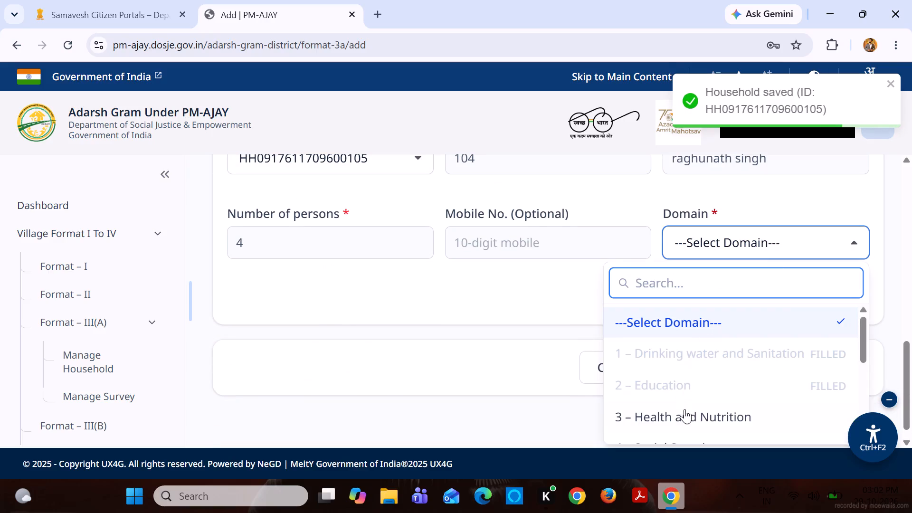
{"action": "left_click", "coordinate": [685, 409]}
{"action": "scroll", "coordinate": [685, 409], "scroll_direction": "down", "scroll_amount": 4}
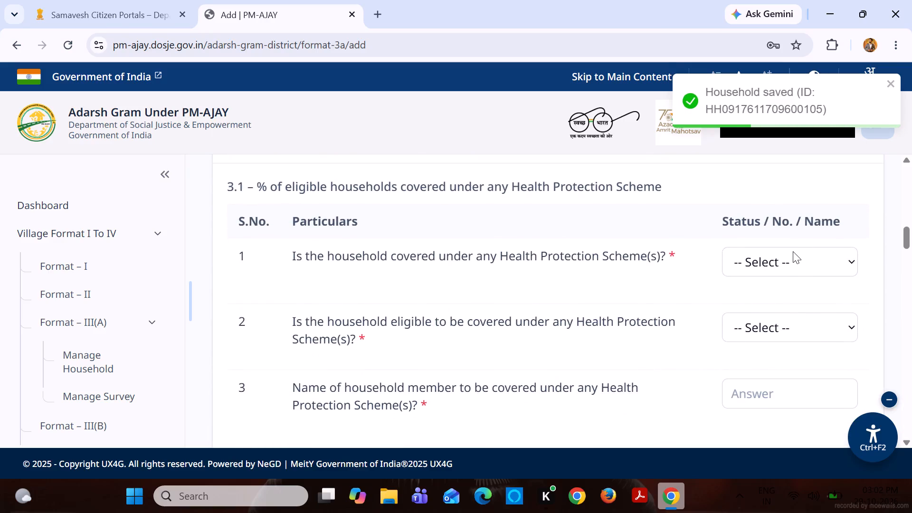
{"action": "left_click", "coordinate": [793, 251]}
{"action": "left_click", "coordinate": [759, 312]}
Set the number of pregnant women and the number of deliveries during the last one year to 0.
{"action": "scroll", "coordinate": [759, 312], "scroll_direction": "down", "scroll_amount": 2}
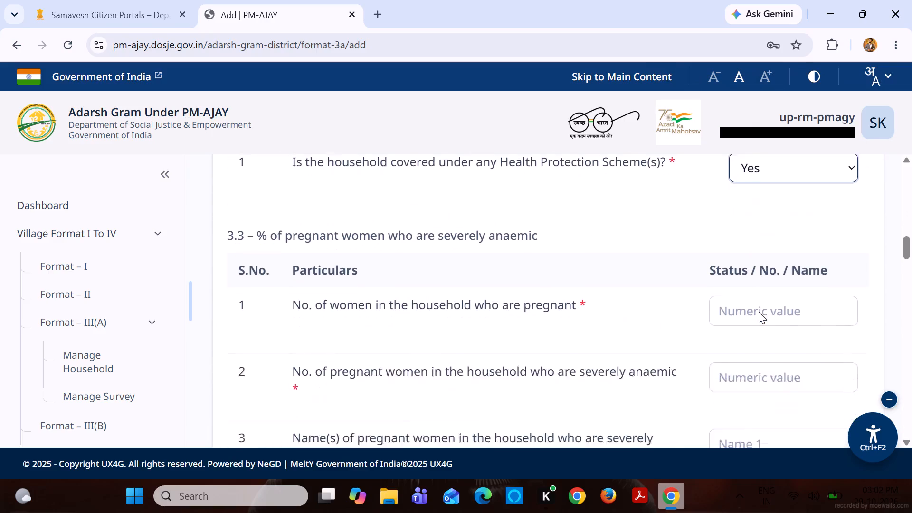
{"action": "scroll", "coordinate": [759, 312], "scroll_direction": "down", "scroll_amount": 1}
{"action": "left_click", "coordinate": [755, 285]}
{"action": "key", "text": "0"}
{"action": "scroll", "coordinate": [755, 285], "scroll_direction": "down", "scroll_amount": 2}
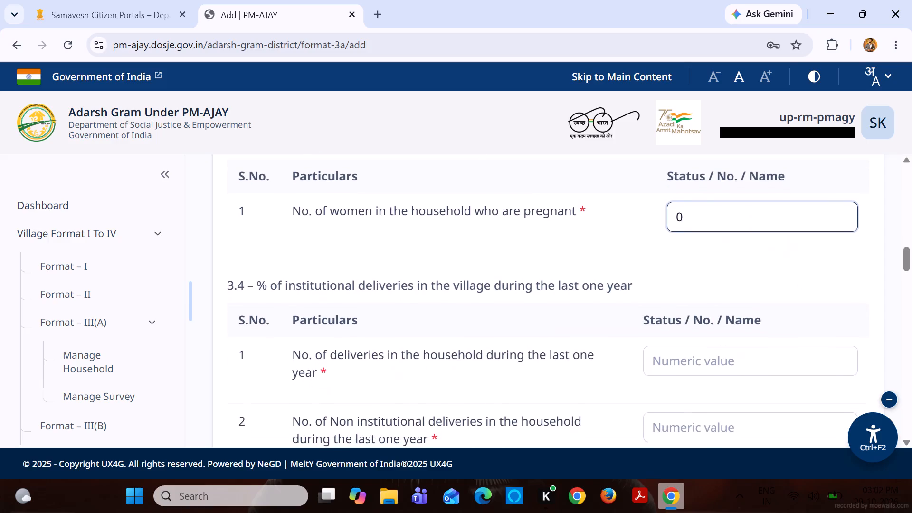
{"action": "left_click", "coordinate": [667, 372]}
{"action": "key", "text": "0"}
{"action": "scroll", "coordinate": [667, 372], "scroll_direction": "down", "scroll_amount": 5}
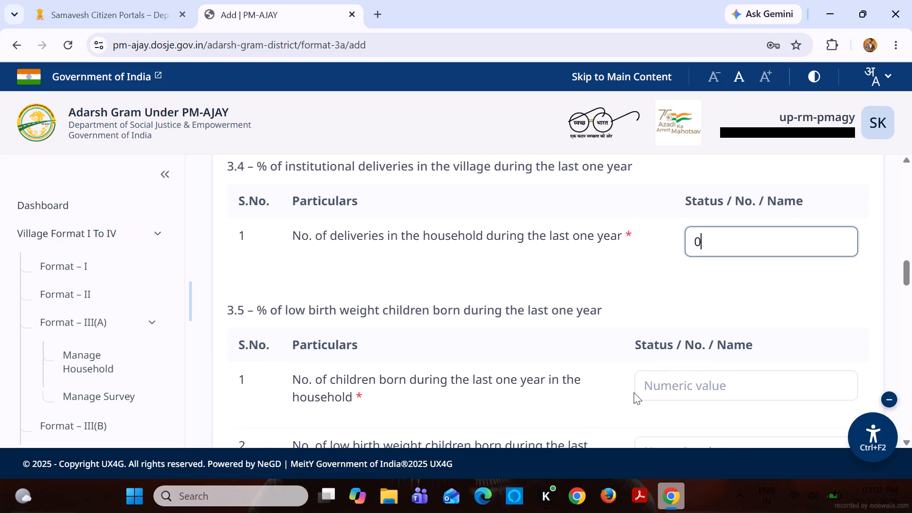
Enter 0 for children born during the last one year, children below one year and children aged 0-5 years.
{"action": "left_click_drag", "start_coordinate": [634, 392], "coordinate": [648, 391]}
{"action": "left_click", "coordinate": [648, 391]}
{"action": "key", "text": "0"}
{"action": "scroll", "coordinate": [648, 391], "scroll_direction": "down", "scroll_amount": 3}
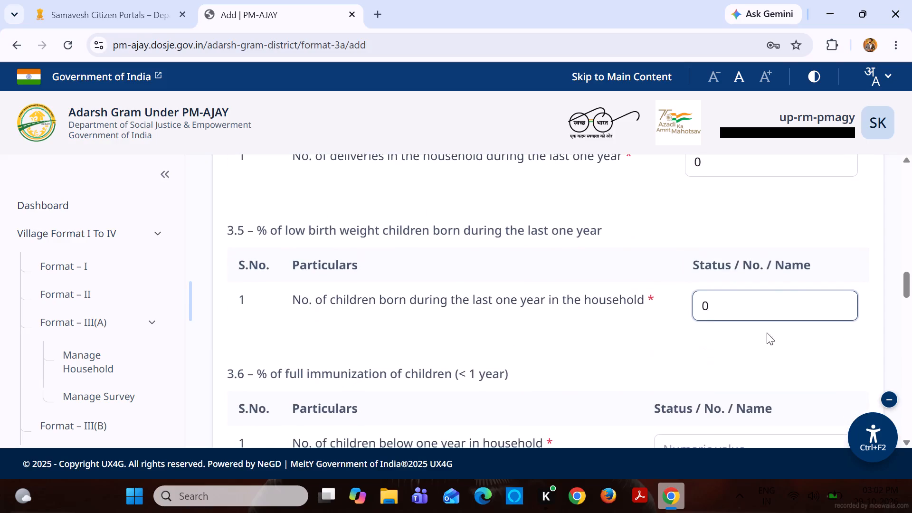
{"action": "scroll", "coordinate": [760, 335], "scroll_direction": "down", "scroll_amount": 3}
{"action": "left_click", "coordinate": [711, 256]}
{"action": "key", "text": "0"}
{"action": "scroll", "coordinate": [712, 252], "scroll_direction": "down", "scroll_amount": 3}
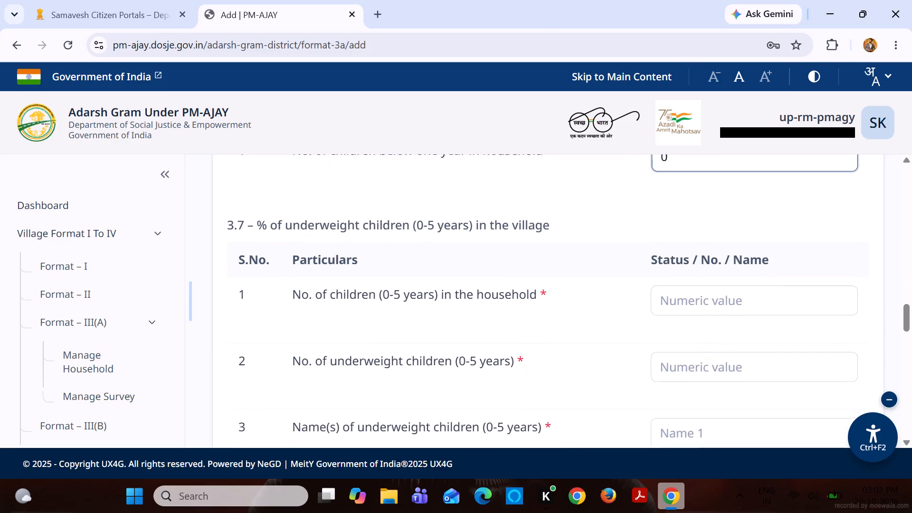
{"action": "left_click", "coordinate": [685, 303]}
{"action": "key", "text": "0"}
{"action": "scroll", "coordinate": [685, 303], "scroll_direction": "down", "scroll_amount": 5}
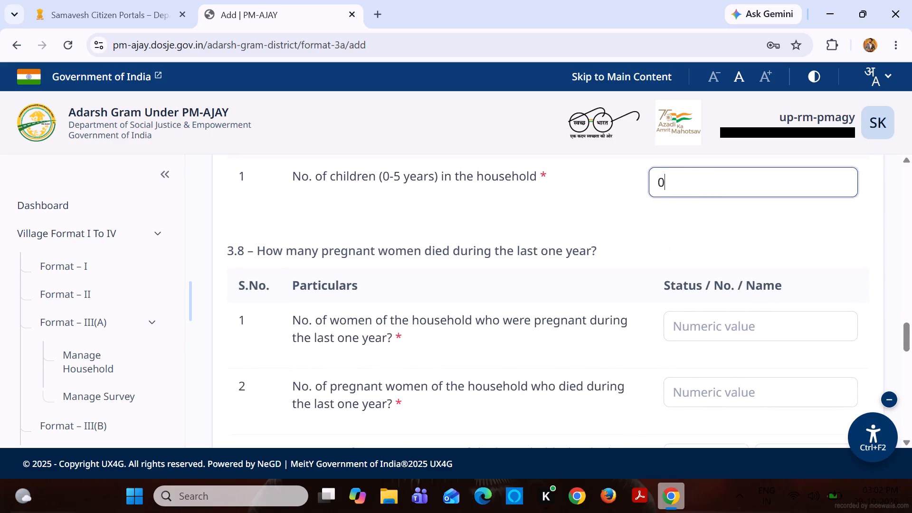
Enter 0 for women pregnant during the last year, children under 1 year and members with communicable diseases, and submit the domain.
{"action": "left_click", "coordinate": [687, 316]}
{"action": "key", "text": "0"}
{"action": "scroll", "coordinate": [687, 316], "scroll_direction": "down", "scroll_amount": 4}
{"action": "left_click", "coordinate": [689, 341]}
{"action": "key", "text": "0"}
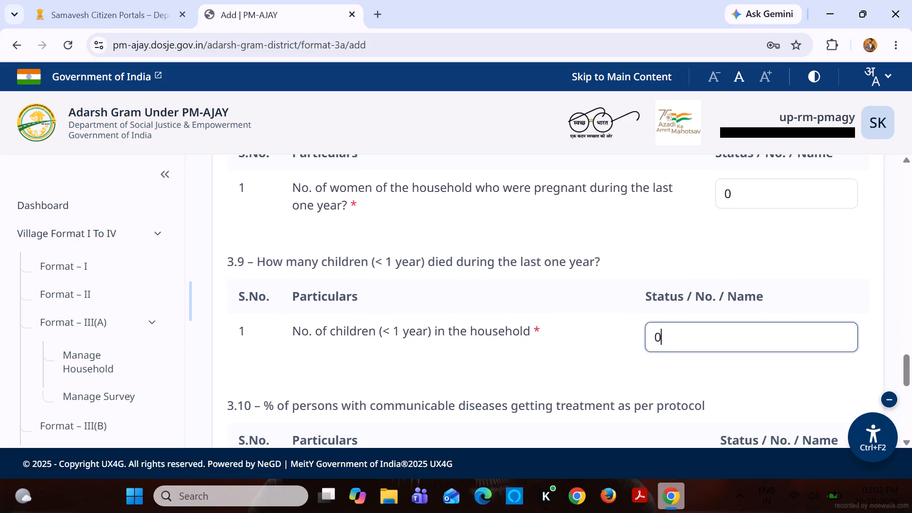
{"action": "scroll", "coordinate": [689, 341], "scroll_direction": "down", "scroll_amount": 6}
{"action": "left_click", "coordinate": [779, 278]}
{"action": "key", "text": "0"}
{"action": "scroll", "coordinate": [779, 278], "scroll_direction": "down", "scroll_amount": 1}
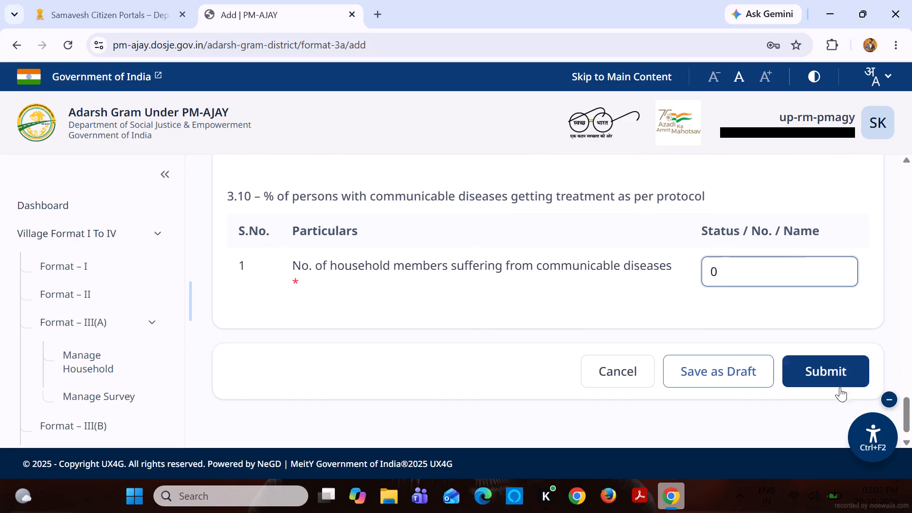
{"action": "left_click", "coordinate": [832, 383]}
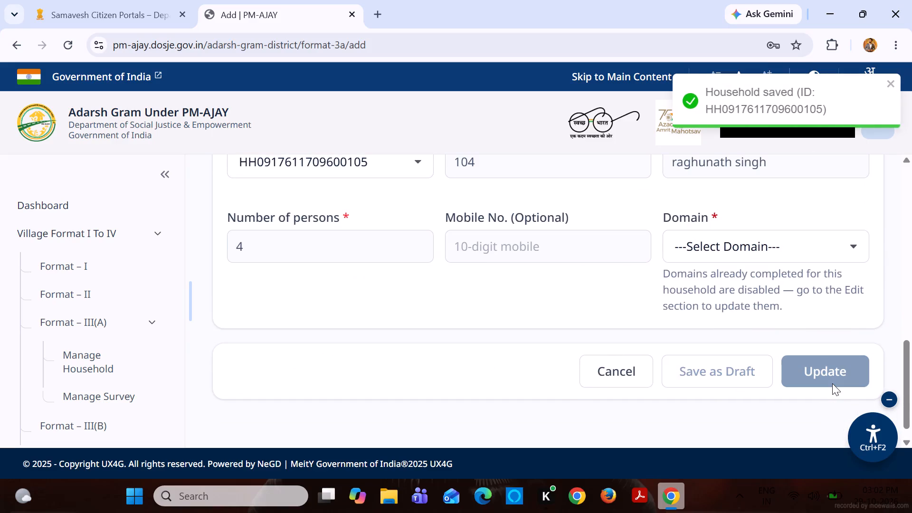
In the 4 – Social Security domain, enter 0 for members eligible for Widow, Old Age and Disability Pension, and submit it.
{"action": "left_click", "coordinate": [824, 252]}
{"action": "scroll", "coordinate": [778, 351], "scroll_direction": "down", "scroll_amount": 1}
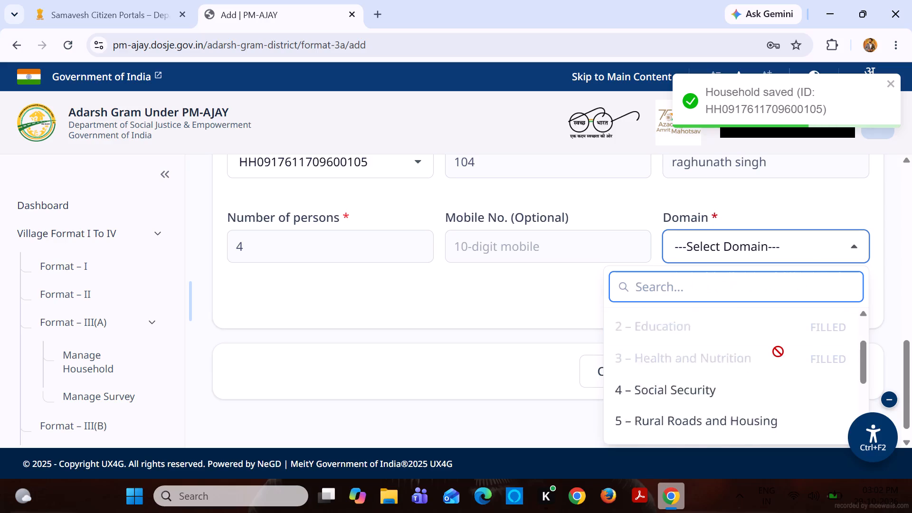
{"action": "scroll", "coordinate": [778, 351], "scroll_direction": "down", "scroll_amount": 1}
{"action": "left_click", "coordinate": [742, 346]}
{"action": "scroll", "coordinate": [742, 346], "scroll_direction": "down", "scroll_amount": 3}
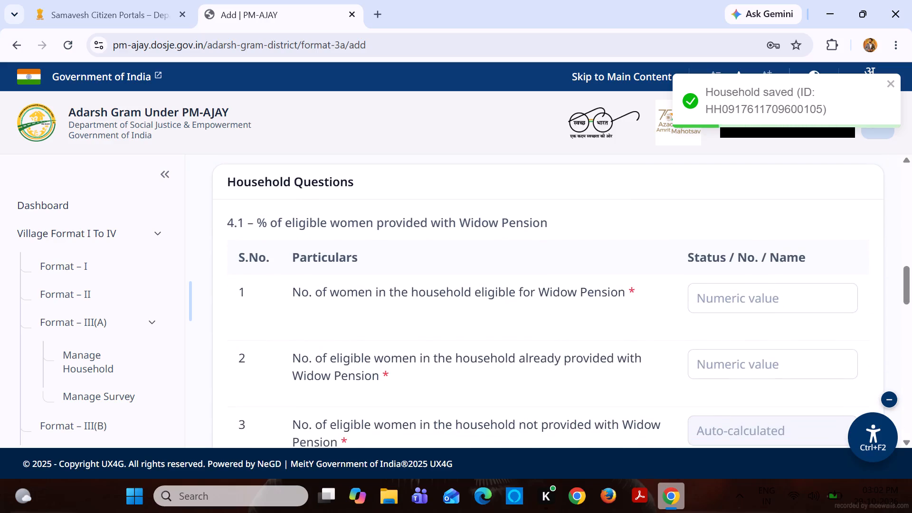
{"action": "left_click", "coordinate": [759, 293]}
{"action": "left_click", "coordinate": [759, 293]}
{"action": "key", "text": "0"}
{"action": "scroll", "coordinate": [759, 293], "scroll_direction": "down", "scroll_amount": 6}
{"action": "left_click", "coordinate": [708, 168]}
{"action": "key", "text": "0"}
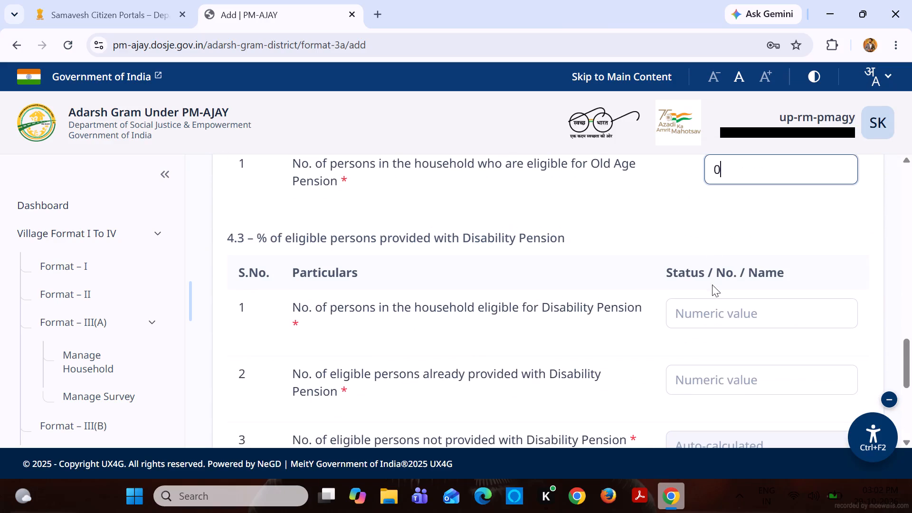
{"action": "left_click", "coordinate": [699, 315]}
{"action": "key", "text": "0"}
{"action": "scroll", "coordinate": [699, 315], "scroll_direction": "down", "scroll_amount": 4}
{"action": "left_click", "coordinate": [818, 367]}
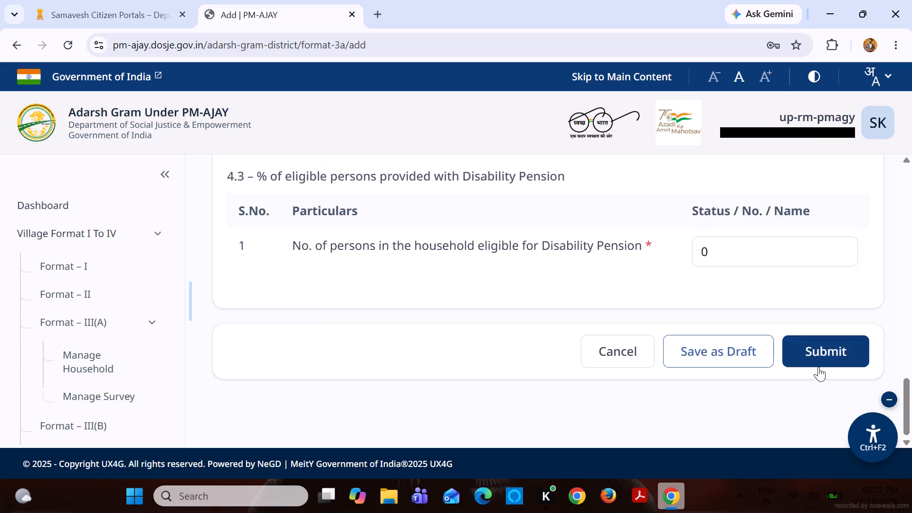
In the 5 – Rural Roads and Housing domain, answer No to living in a Kachcha/unsafe house and submit it.
{"action": "left_click", "coordinate": [808, 230]}
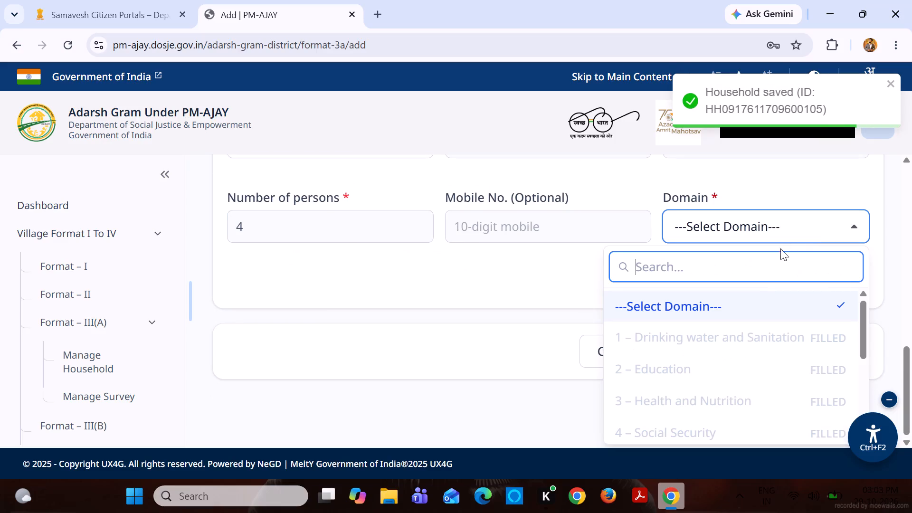
{"action": "scroll", "coordinate": [741, 333], "scroll_direction": "down", "scroll_amount": 3}
{"action": "scroll", "coordinate": [718, 321], "scroll_direction": "up", "scroll_amount": 1}
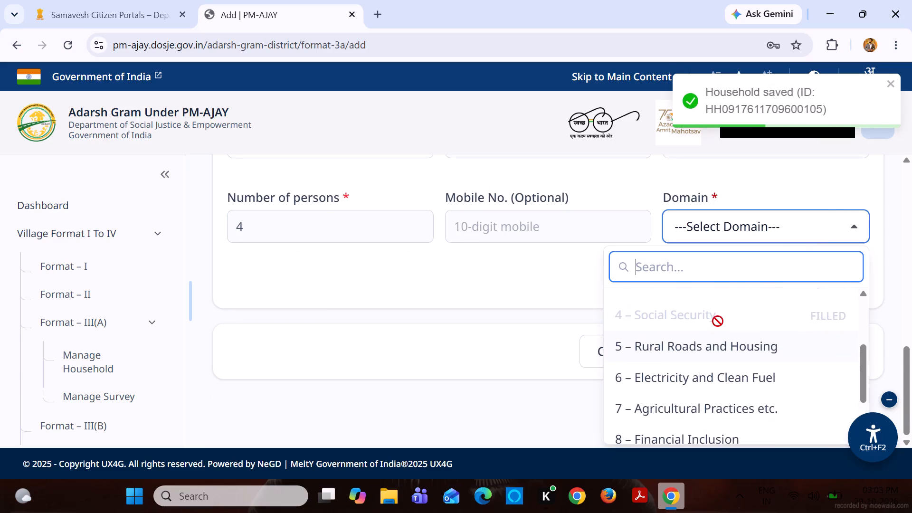
{"action": "left_click", "coordinate": [688, 333]}
{"action": "scroll", "coordinate": [688, 333], "scroll_direction": "down", "scroll_amount": 4}
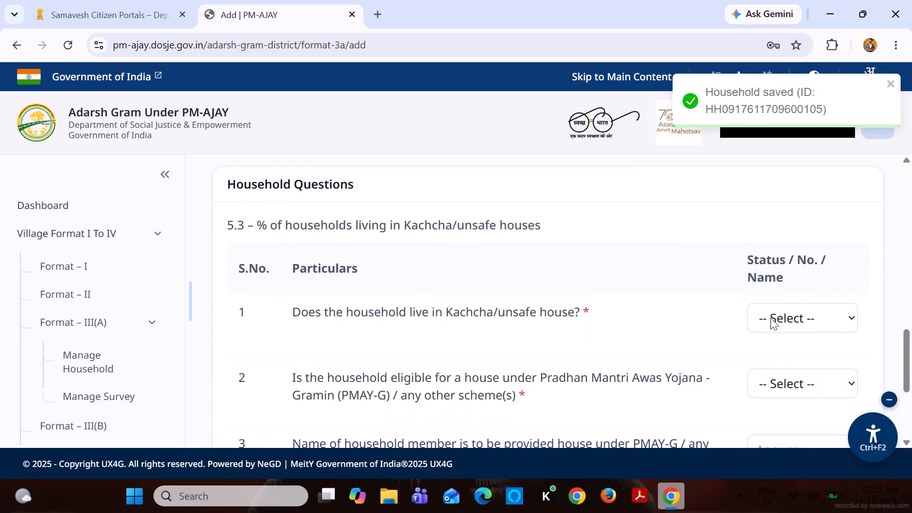
{"action": "left_click", "coordinate": [793, 306]}
{"action": "left_click", "coordinate": [762, 387]}
{"action": "scroll", "coordinate": [762, 387], "scroll_direction": "down", "scroll_amount": 5}
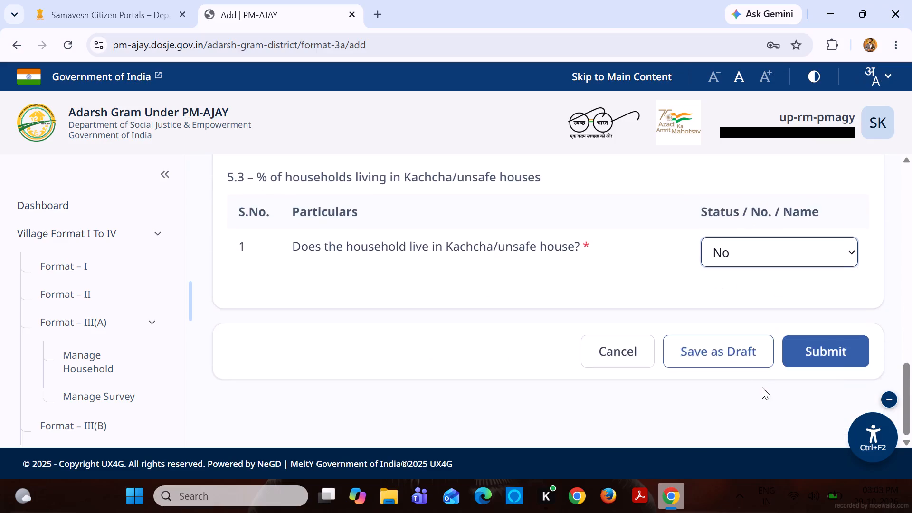
{"action": "left_click", "coordinate": [831, 357]}
Choose the 6 – Electricity and Clean Fuel domain and answer Yes to the house having an electricity connection in 6.2.
{"action": "left_click", "coordinate": [824, 237]}
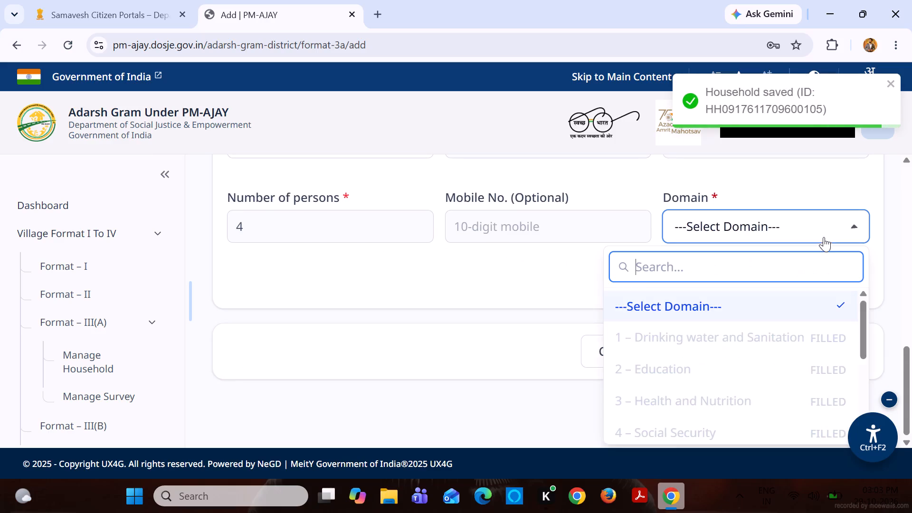
{"action": "scroll", "coordinate": [796, 318], "scroll_direction": "down", "scroll_amount": 5}
{"action": "scroll", "coordinate": [732, 304], "scroll_direction": "up", "scroll_amount": 1}
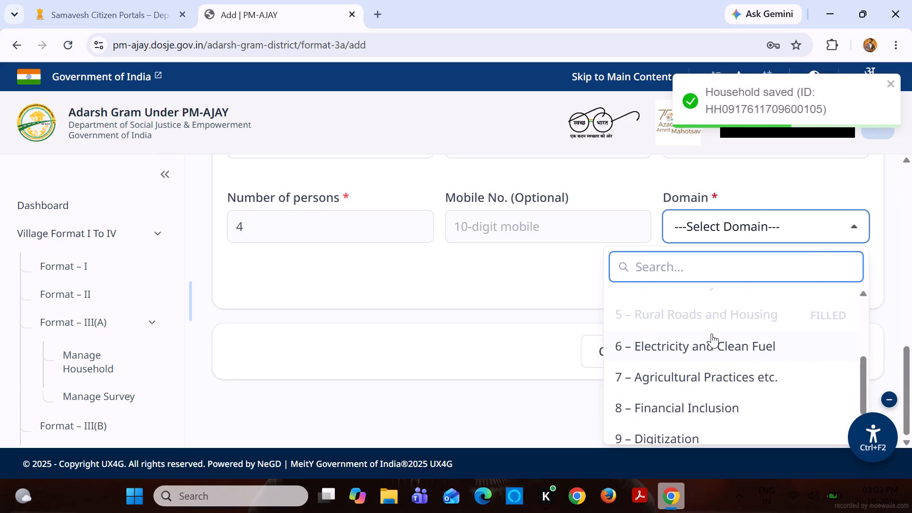
{"action": "left_click", "coordinate": [712, 333]}
{"action": "scroll", "coordinate": [712, 333], "scroll_direction": "down", "scroll_amount": 2}
{"action": "left_click", "coordinate": [814, 355]}
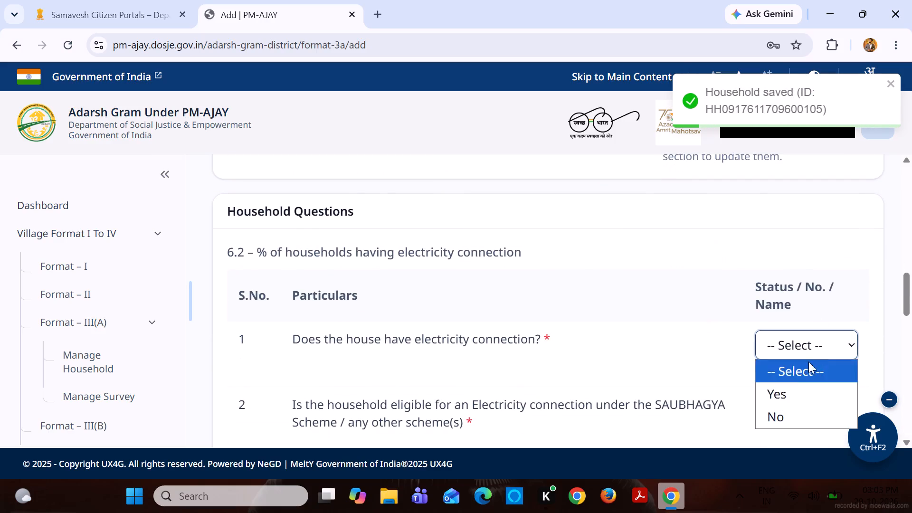
{"action": "left_click", "coordinate": [792, 389]}
Answer Yes to electricity connection and LED bulb use in 6.3 and to clean fuel use in 6.4, and submit the domain.
{"action": "scroll", "coordinate": [792, 389], "scroll_direction": "down", "scroll_amount": 9}
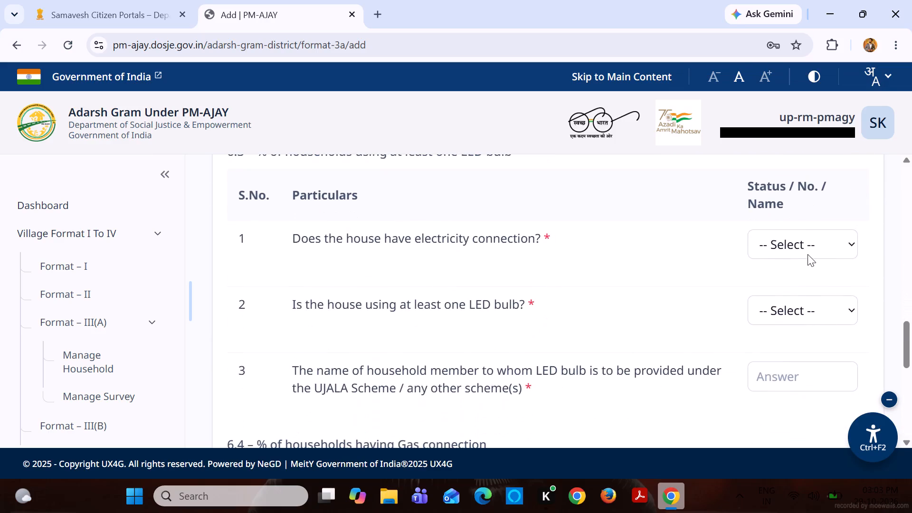
{"action": "left_click_drag", "start_coordinate": [808, 254], "coordinate": [792, 275]}
{"action": "left_click", "coordinate": [789, 281]}
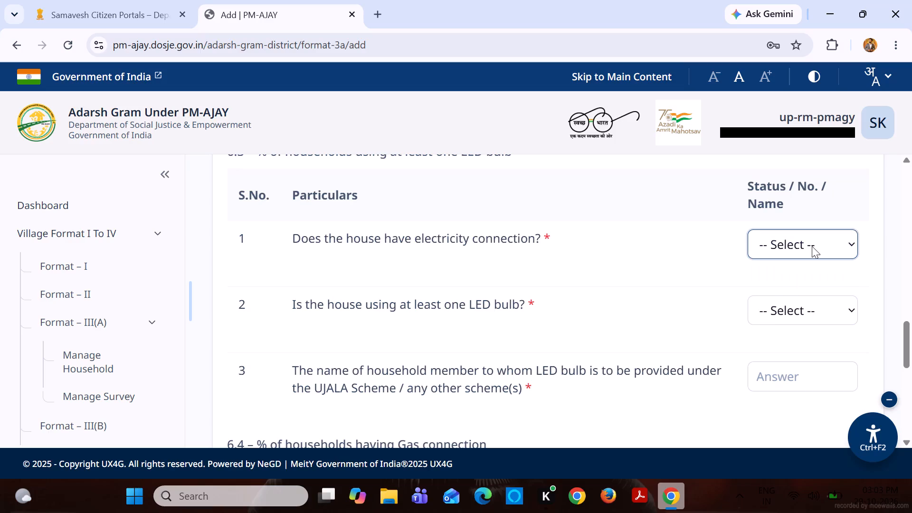
{"action": "left_click", "coordinate": [815, 245]}
{"action": "left_click", "coordinate": [786, 286]}
{"action": "left_click_drag", "start_coordinate": [810, 309], "coordinate": [781, 359]}
{"action": "left_click", "coordinate": [781, 359]}
{"action": "scroll", "coordinate": [781, 359], "scroll_direction": "down", "scroll_amount": 4}
{"action": "left_click_drag", "start_coordinate": [814, 248], "coordinate": [786, 278]}
{"action": "left_click", "coordinate": [786, 278]}
{"action": "scroll", "coordinate": [786, 278], "scroll_direction": "down", "scroll_amount": 2}
{"action": "left_click", "coordinate": [816, 350]}
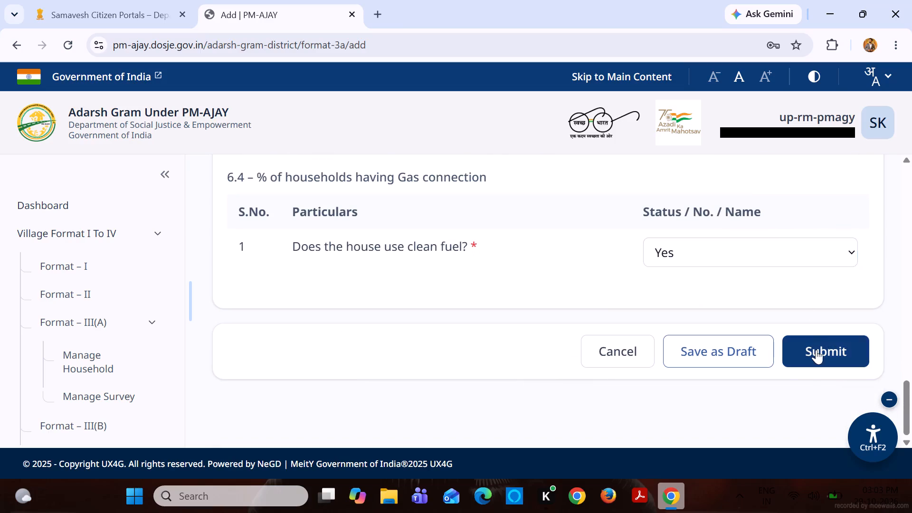
In the 7 – Agricultural Practices etc. domain, answer No to the household being involved in farming and submit it.
{"action": "left_click", "coordinate": [817, 230]}
{"action": "scroll", "coordinate": [769, 333], "scroll_direction": "down", "scroll_amount": 2}
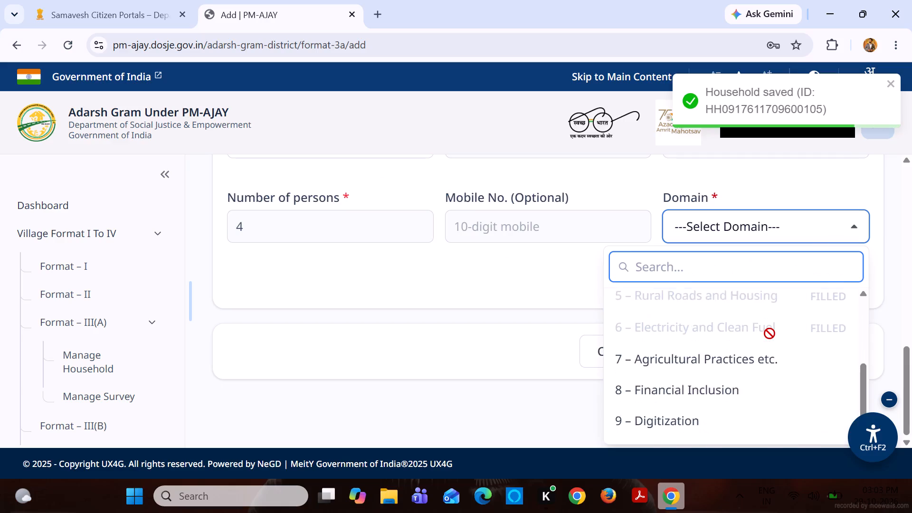
{"action": "scroll", "coordinate": [769, 333], "scroll_direction": "down", "scroll_amount": 1}
{"action": "left_click", "coordinate": [747, 337]}
{"action": "scroll", "coordinate": [747, 337], "scroll_direction": "down", "scroll_amount": 4}
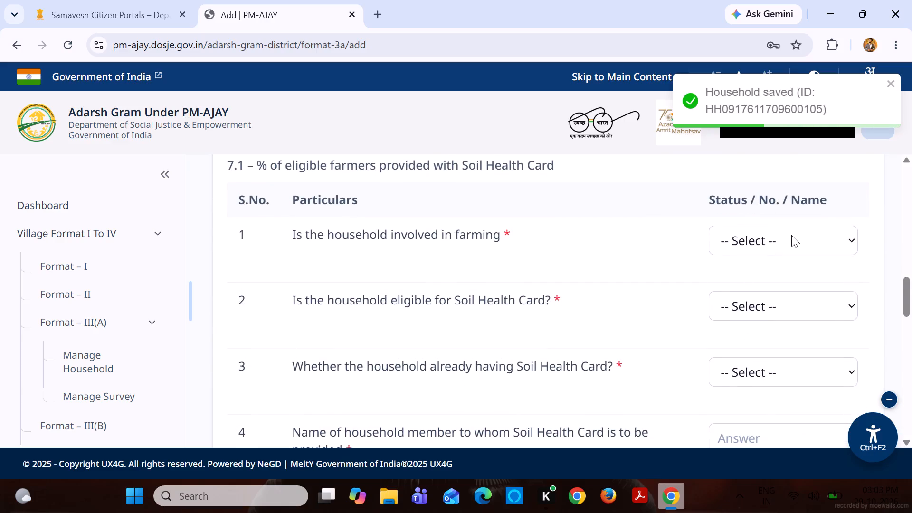
{"action": "left_click_drag", "start_coordinate": [791, 235], "coordinate": [746, 323]}
{"action": "left_click", "coordinate": [746, 323]}
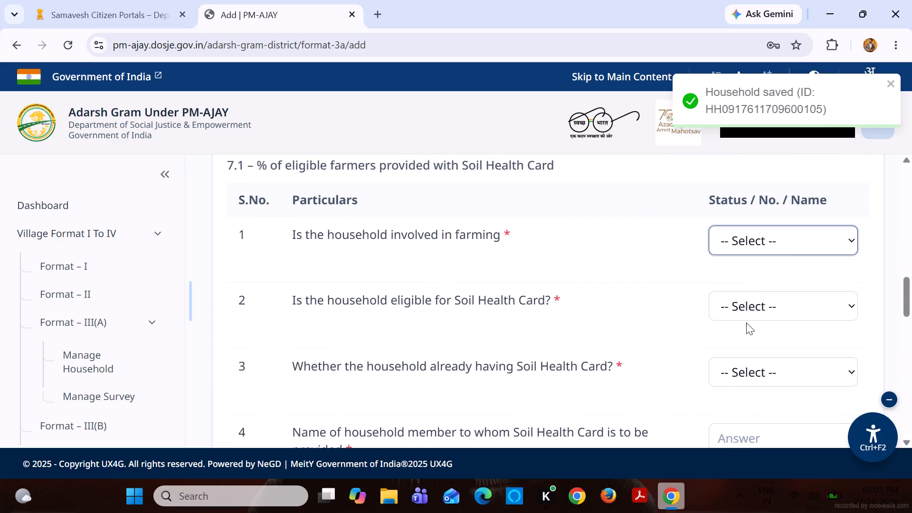
{"action": "scroll", "coordinate": [746, 323], "scroll_direction": "down", "scroll_amount": 6}
{"action": "left_click", "coordinate": [812, 353]}
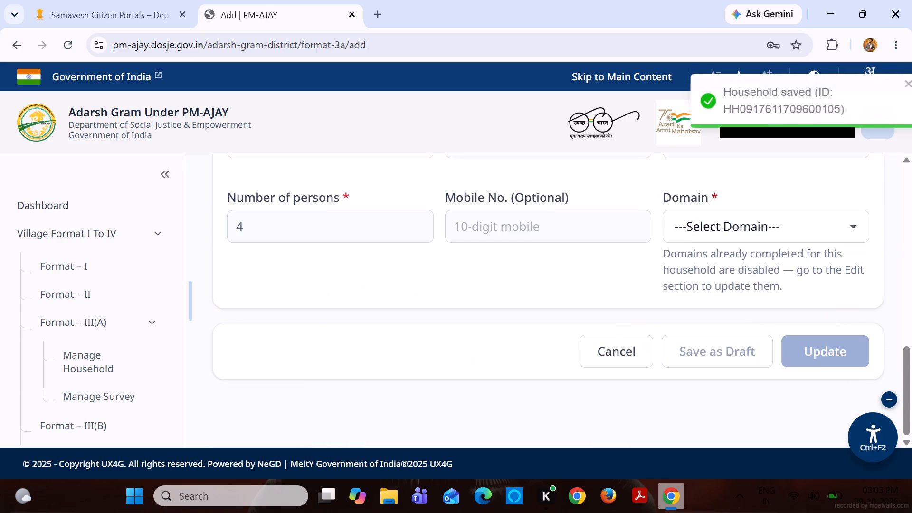
In the 8 – Financial Inclusion domain, enter 4 persons above 5 years and 4 members who already have Aadhaar.
{"action": "left_click", "coordinate": [817, 223]}
{"action": "scroll", "coordinate": [800, 297], "scroll_direction": "down", "scroll_amount": 2}
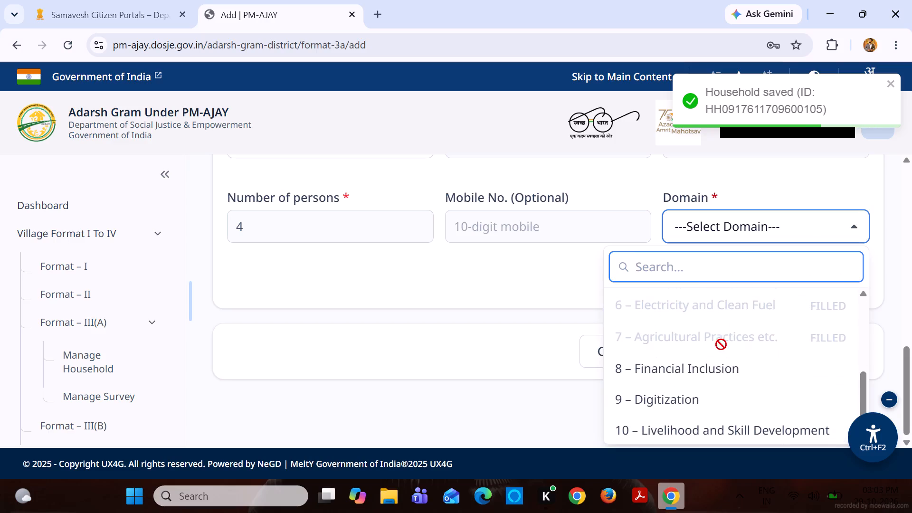
{"action": "left_click", "coordinate": [708, 364]}
{"action": "scroll", "coordinate": [708, 364], "scroll_direction": "down", "scroll_amount": 3}
{"action": "left_click", "coordinate": [727, 260]}
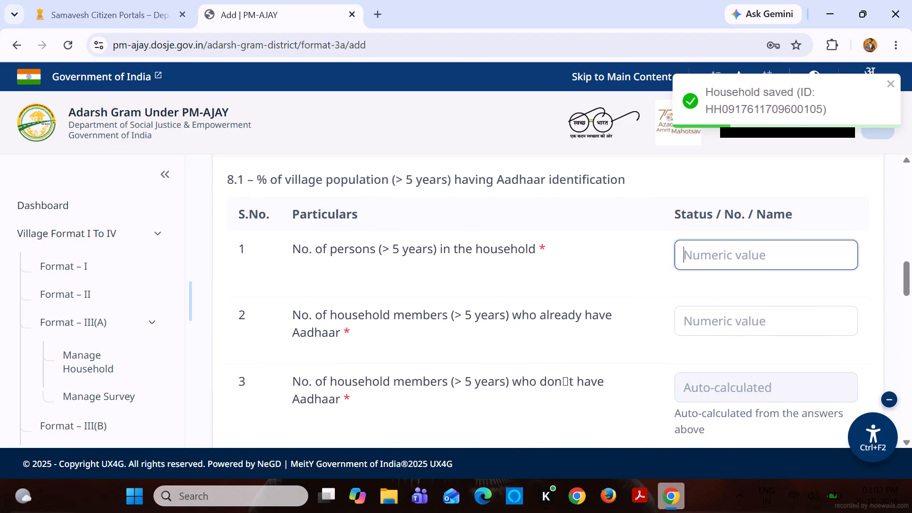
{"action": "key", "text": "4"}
{"action": "left_click", "coordinate": [712, 323]}
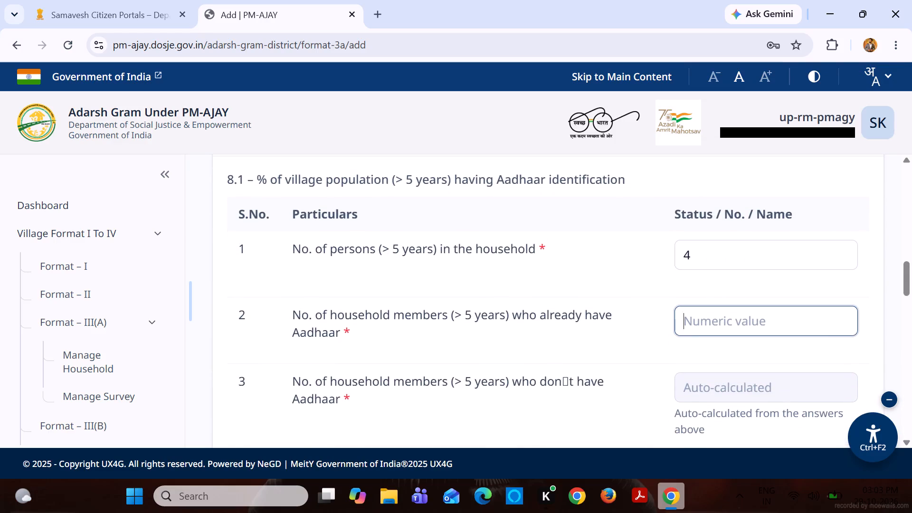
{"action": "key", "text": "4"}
In section 8.2, enter 4 members eligible for a Banks/Post Office account and 4 eligible members who have one.
{"action": "scroll", "coordinate": [712, 323], "scroll_direction": "down", "scroll_amount": 6}
{"action": "left_click", "coordinate": [740, 340]}
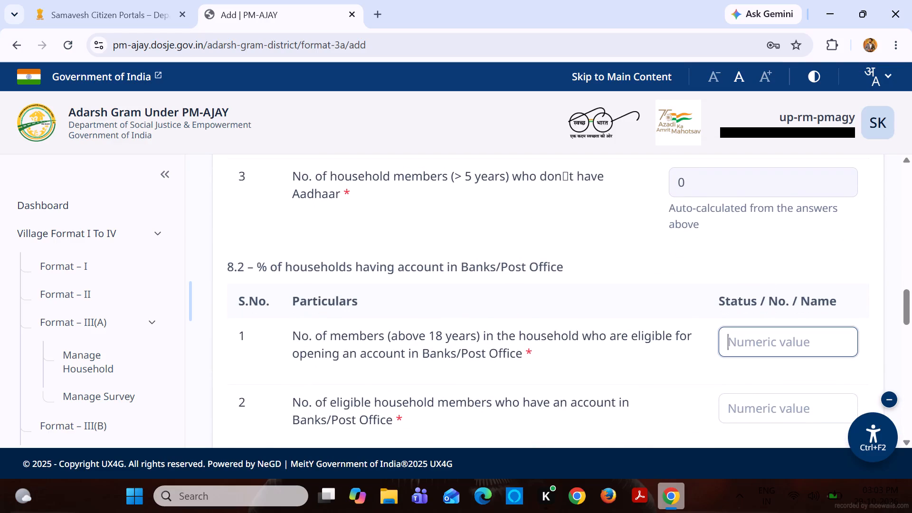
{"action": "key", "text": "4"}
{"action": "scroll", "coordinate": [740, 340], "scroll_direction": "down", "scroll_amount": 4}
{"action": "left_click", "coordinate": [724, 283]}
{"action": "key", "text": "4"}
Enter 0 for members eligible for Suraksha Bima Yojana and for Jeevan Jyoti Bima Yojana, and submit the domain.
{"action": "scroll", "coordinate": [724, 283], "scroll_direction": "down", "scroll_amount": 3}
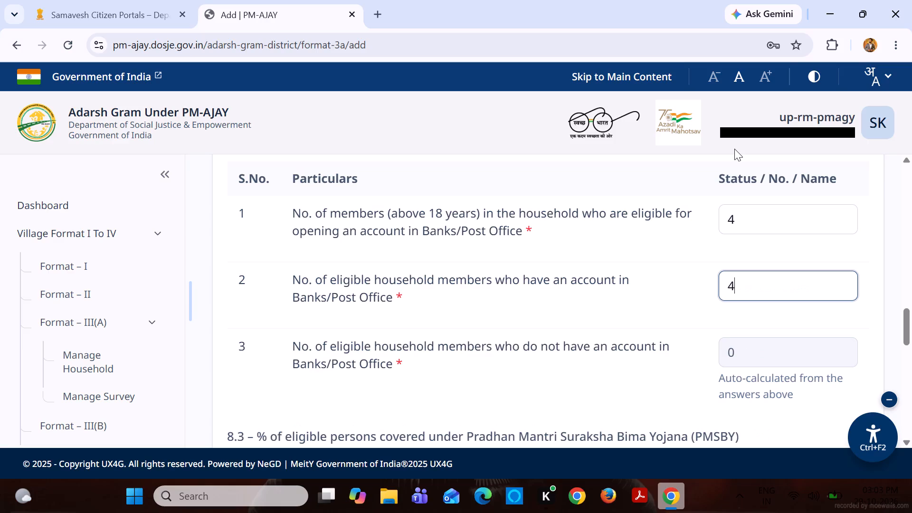
{"action": "scroll", "coordinate": [734, 149], "scroll_direction": "down", "scroll_amount": 9}
{"action": "scroll", "coordinate": [638, 291], "scroll_direction": "down", "scroll_amount": 4}
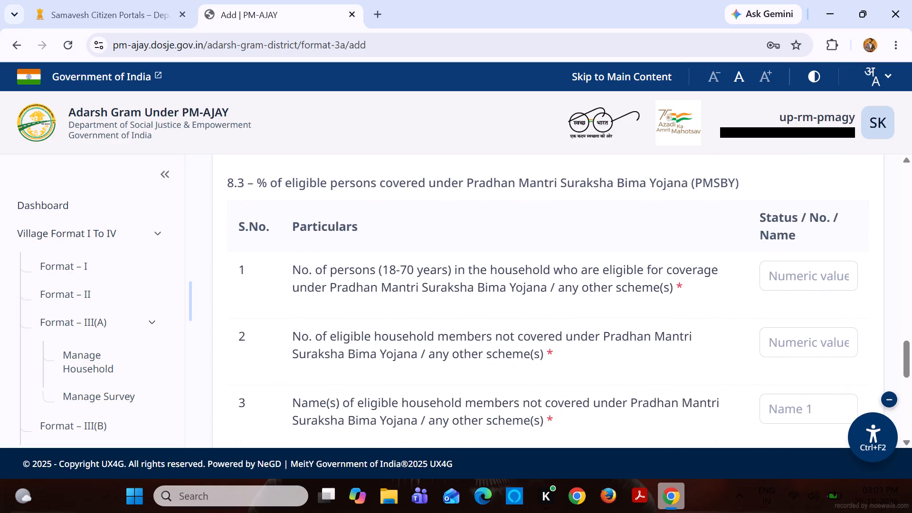
{"action": "left_click", "coordinate": [788, 275]}
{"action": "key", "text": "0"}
{"action": "scroll", "coordinate": [788, 275], "scroll_direction": "down", "scroll_amount": 5}
{"action": "left_click", "coordinate": [785, 221]}
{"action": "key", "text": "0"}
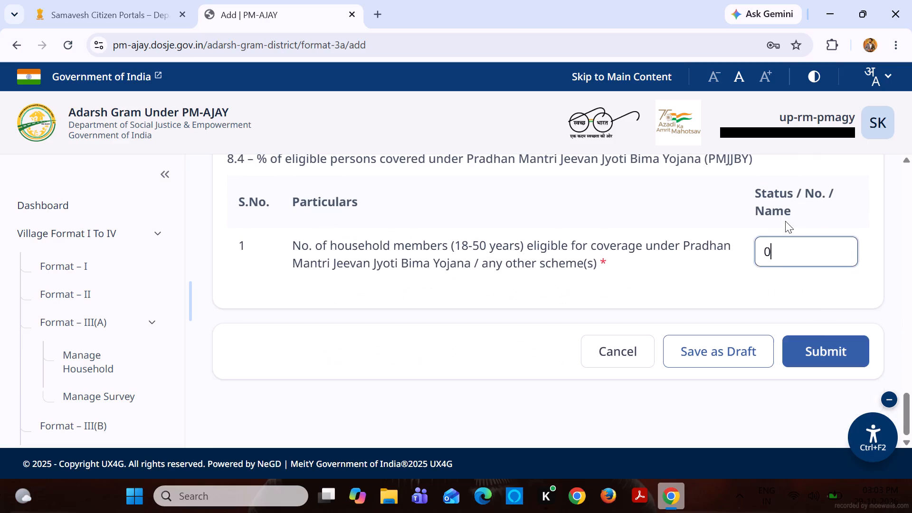
{"action": "left_click", "coordinate": [828, 342]}
In the 9 – Digitization domain, enter 0 for members eligible for PMGDISHA training and submit it.
{"action": "left_click", "coordinate": [830, 220]}
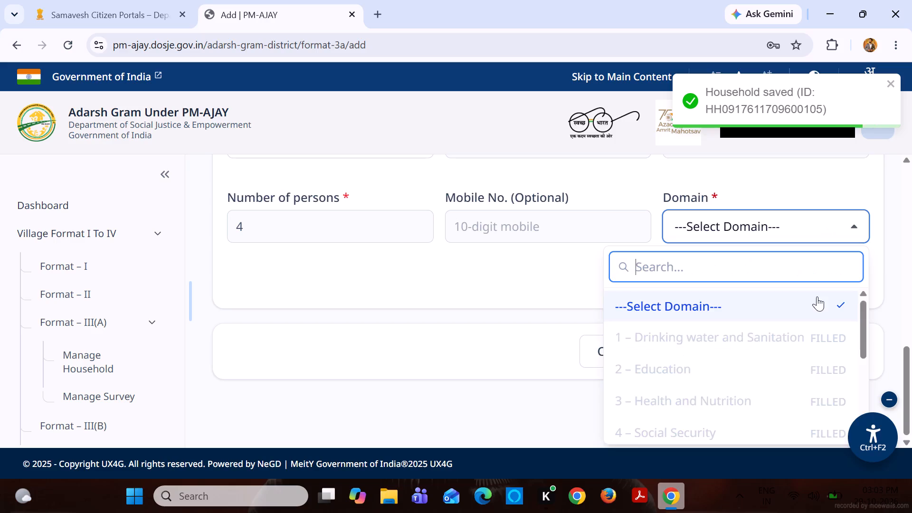
{"action": "scroll", "coordinate": [817, 296], "scroll_direction": "down", "scroll_amount": 5}
{"action": "left_click", "coordinate": [715, 390]}
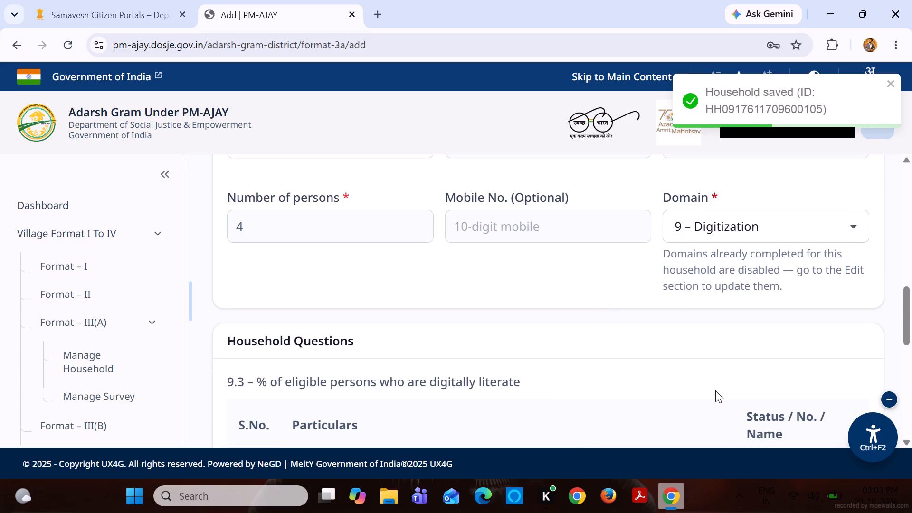
{"action": "scroll", "coordinate": [731, 337], "scroll_direction": "down", "scroll_amount": 2}
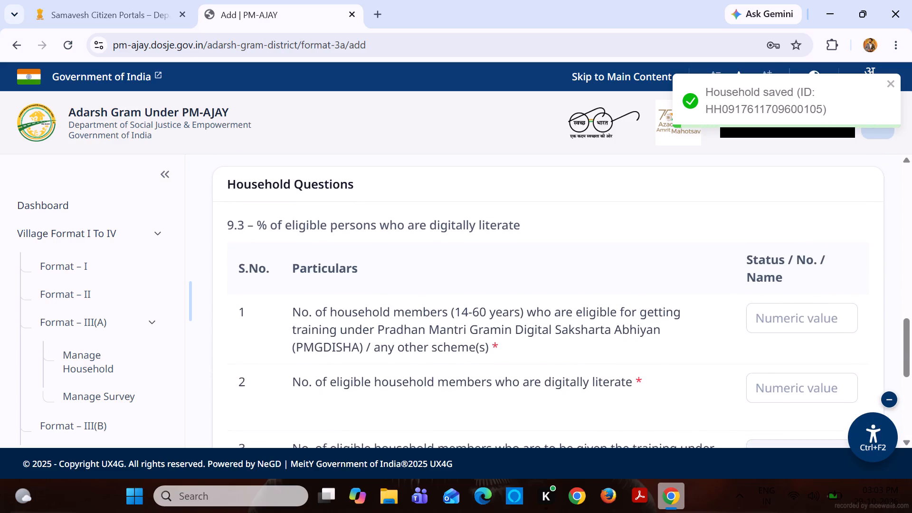
{"action": "left_click", "coordinate": [777, 313]}
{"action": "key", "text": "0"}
{"action": "scroll", "coordinate": [777, 313], "scroll_direction": "down", "scroll_amount": 1}
{"action": "left_click", "coordinate": [827, 350]}
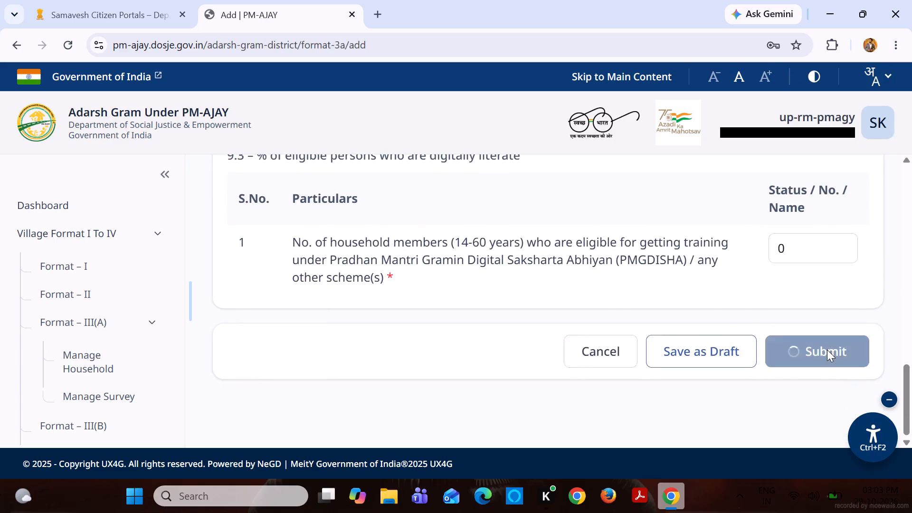
In 10 – Livelihood and Skill Development, enter 0 youth eligible for skill training and bank-linked loans, answer Yes to SHG membership, and submit.
{"action": "left_click", "coordinate": [816, 215]}
{"action": "scroll", "coordinate": [790, 324], "scroll_direction": "down", "scroll_amount": 7}
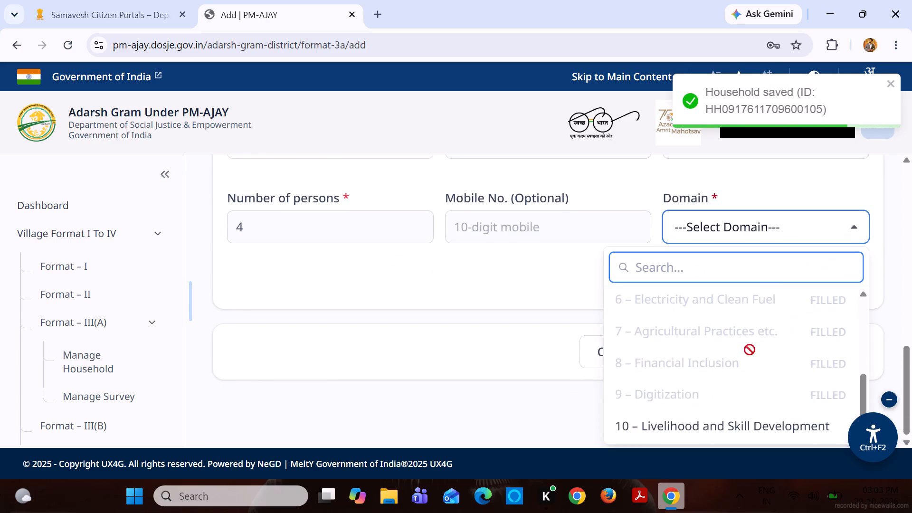
{"action": "left_click", "coordinate": [690, 433]}
{"action": "scroll", "coordinate": [690, 433], "scroll_direction": "down", "scroll_amount": 2}
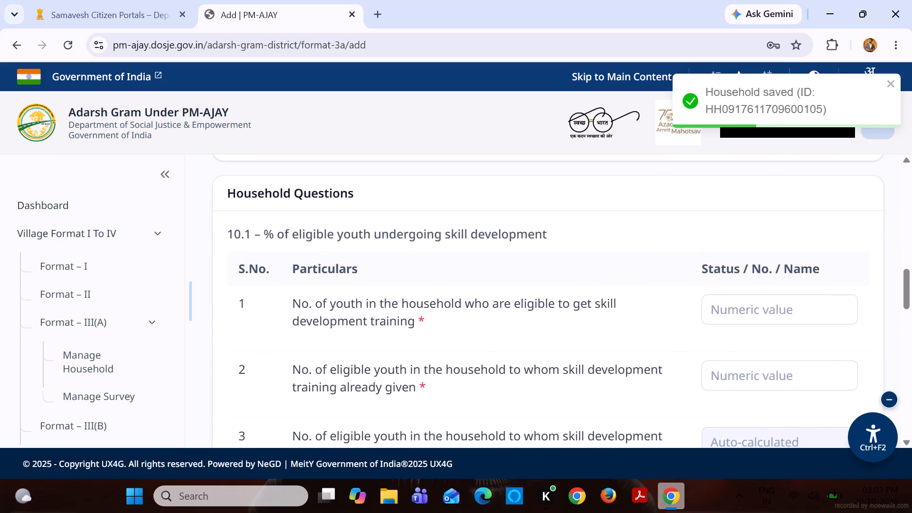
{"action": "left_click", "coordinate": [758, 314]}
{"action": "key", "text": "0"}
{"action": "scroll", "coordinate": [758, 314], "scroll_direction": "down", "scroll_amount": 5}
{"action": "left_click", "coordinate": [741, 208]}
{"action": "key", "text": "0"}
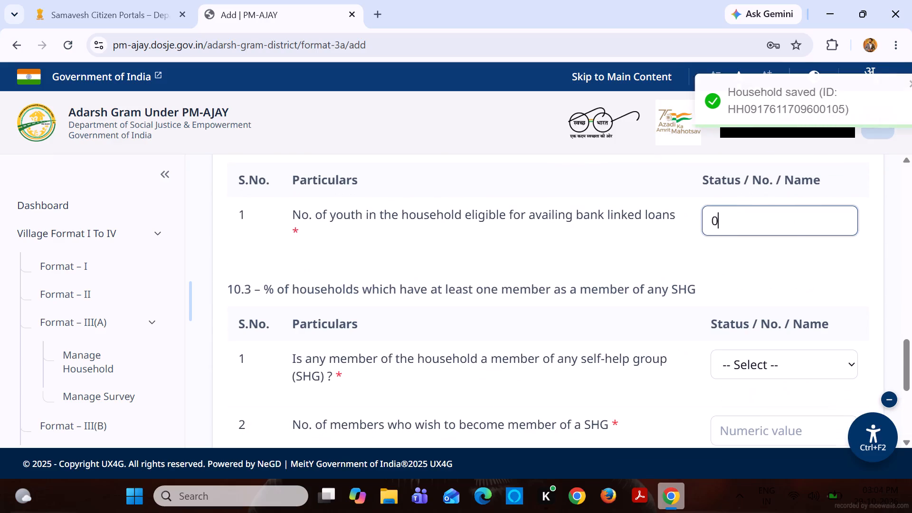
{"action": "left_click_drag", "start_coordinate": [773, 358], "coordinate": [741, 407]}
{"action": "left_click", "coordinate": [741, 407]}
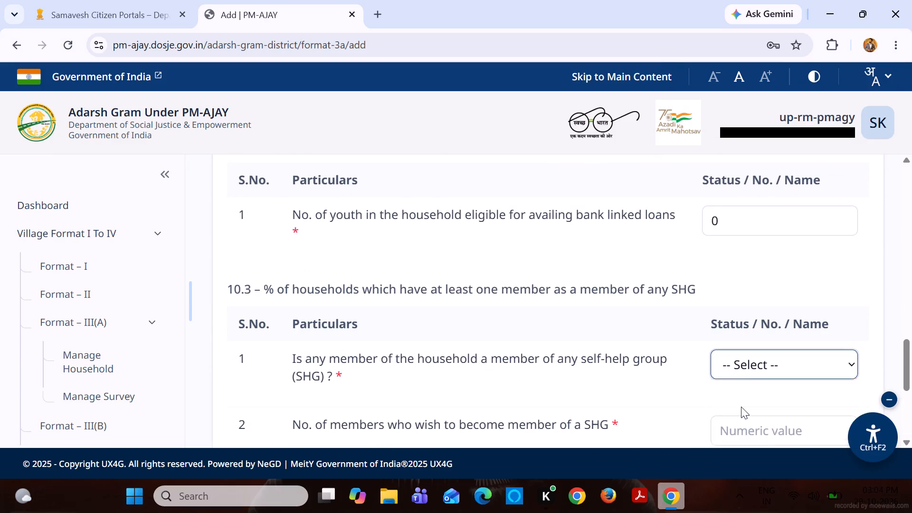
{"action": "scroll", "coordinate": [741, 407], "scroll_direction": "down", "scroll_amount": 6}
{"action": "left_click", "coordinate": [821, 344]}
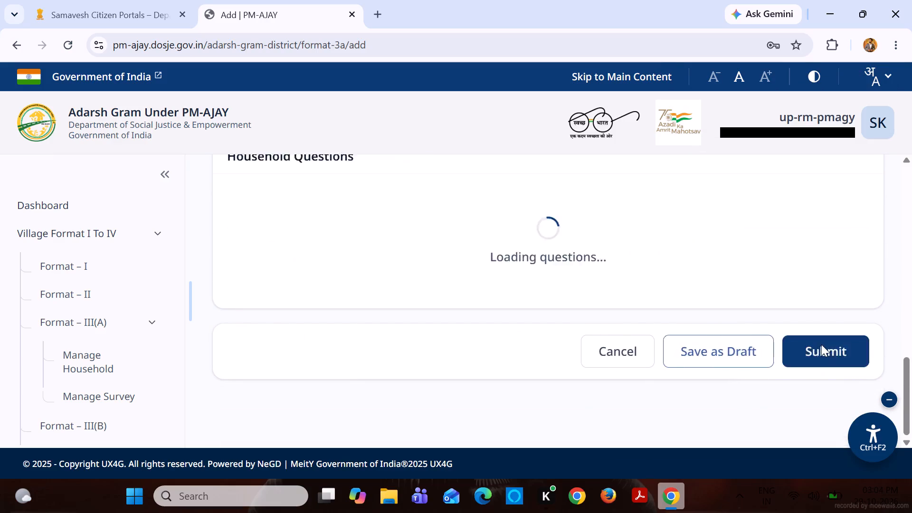
Start a new household entry in Shahabad block, Narkheri gram panchayat, Narkhera village.
{"action": "left_click", "coordinate": [121, 352]}
{"action": "left_click", "coordinate": [676, 204]}
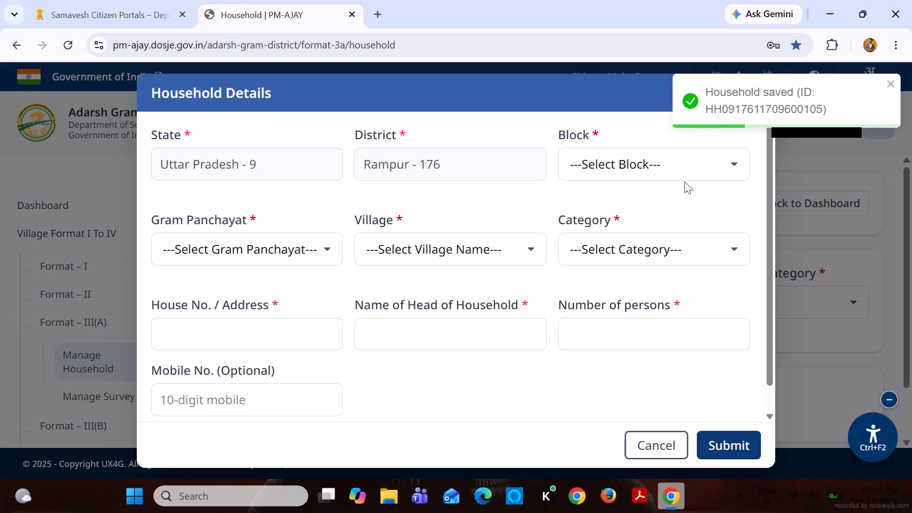
{"action": "left_click", "coordinate": [696, 168]}
{"action": "left_click", "coordinate": [613, 398]}
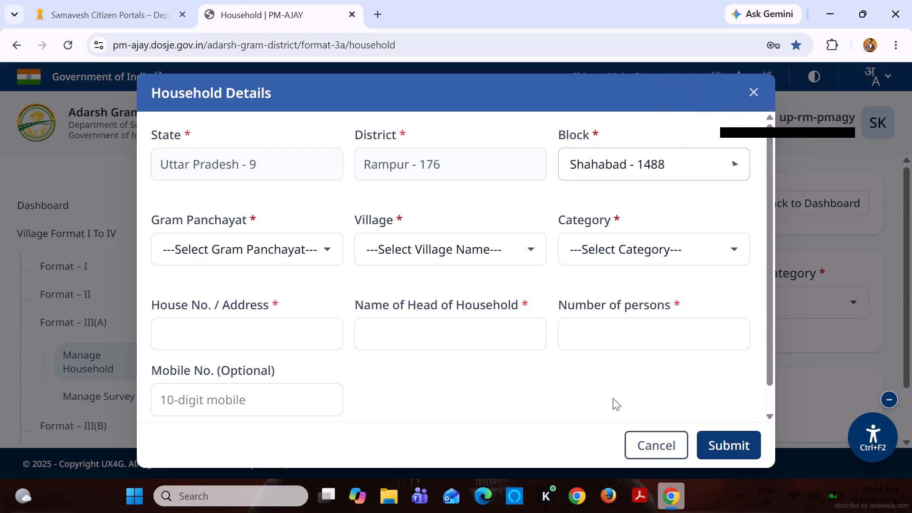
{"action": "left_click", "coordinate": [270, 253]}
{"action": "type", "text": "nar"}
{"action": "left_click", "coordinate": [197, 333]}
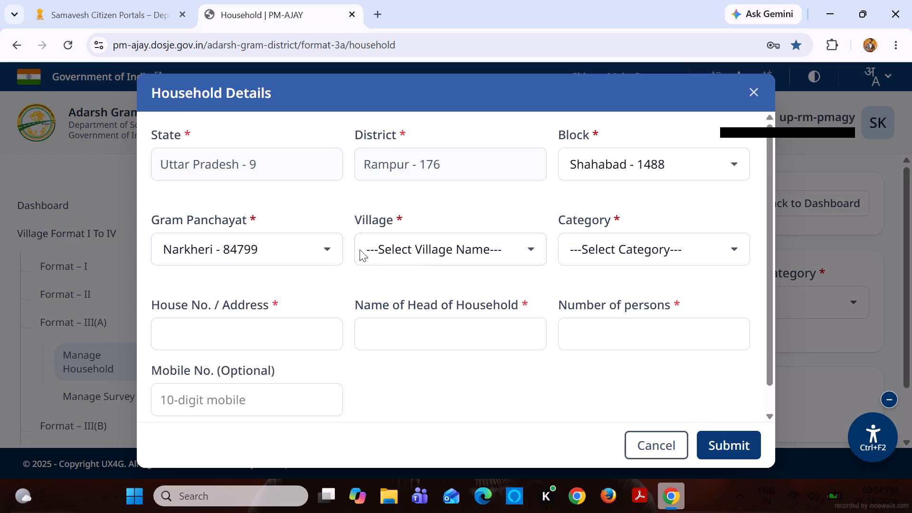
{"action": "left_click", "coordinate": [422, 240]}
{"action": "left_click", "coordinate": [395, 313]}
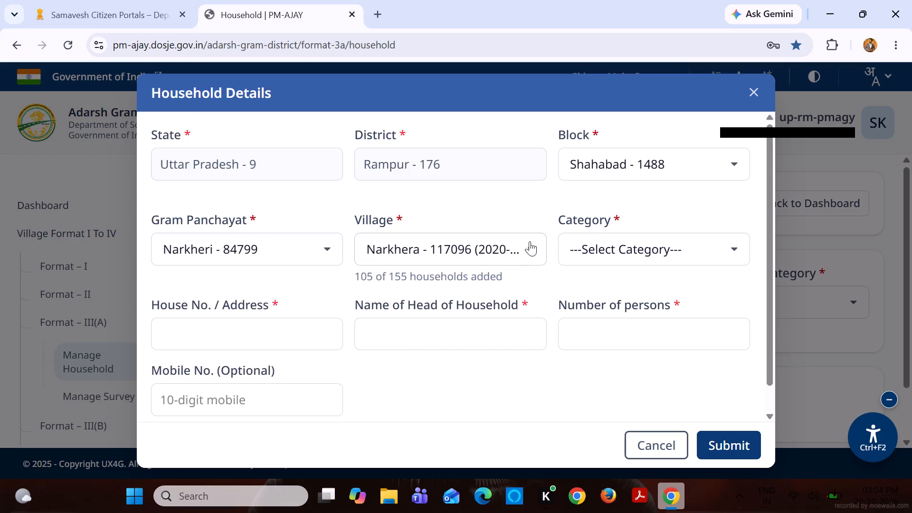
Set category SC, house number 105, the head of household's name and 1 person, and submit the household details.
{"action": "left_click_drag", "start_coordinate": [611, 234], "coordinate": [664, 250]}
{"action": "left_click", "coordinate": [664, 250]}
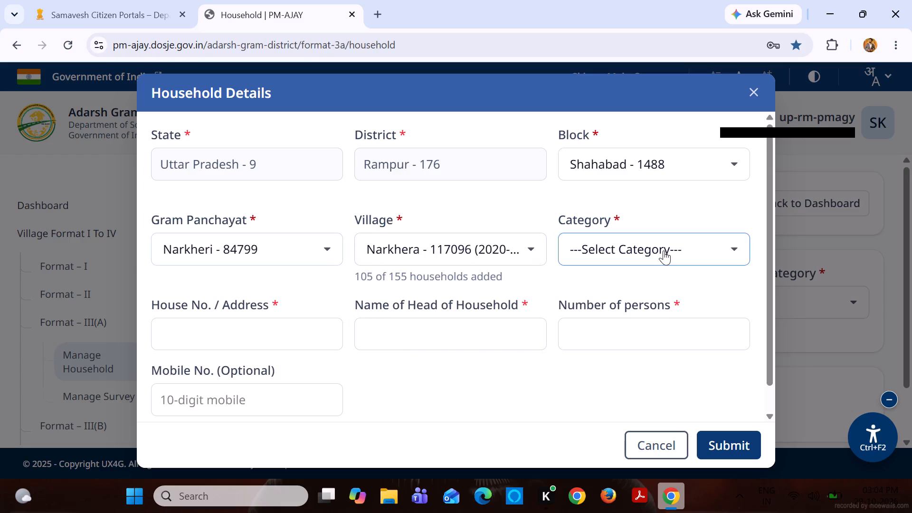
{"action": "left_click", "coordinate": [664, 250]}
{"action": "left_click", "coordinate": [609, 315]}
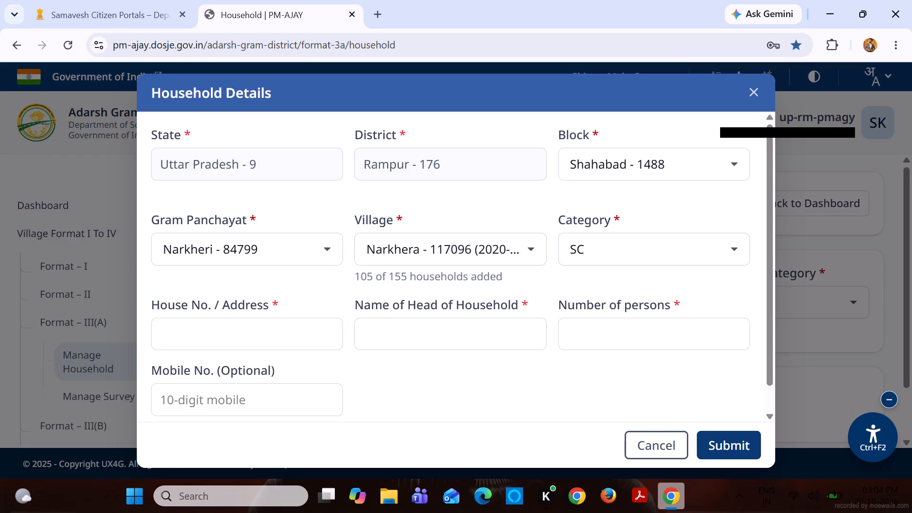
{"action": "left_click", "coordinate": [199, 321]}
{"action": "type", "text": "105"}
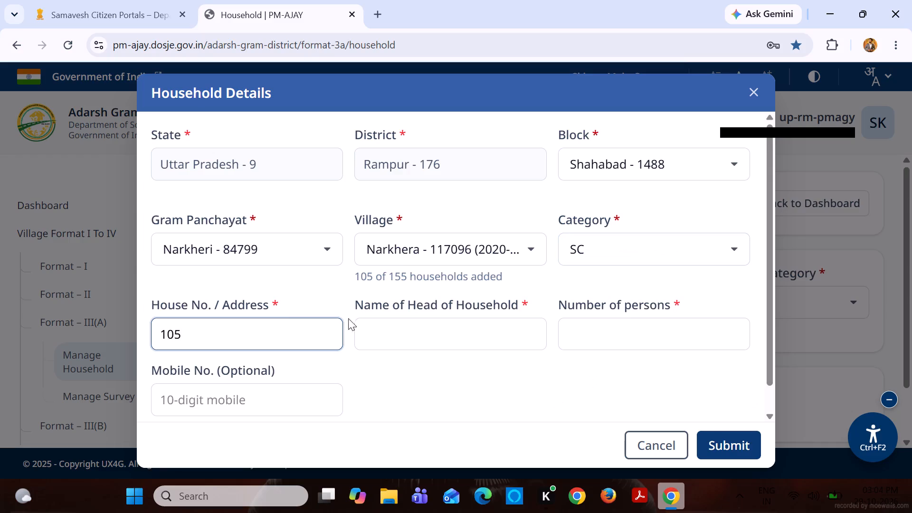
{"action": "left_click", "coordinate": [395, 342]}
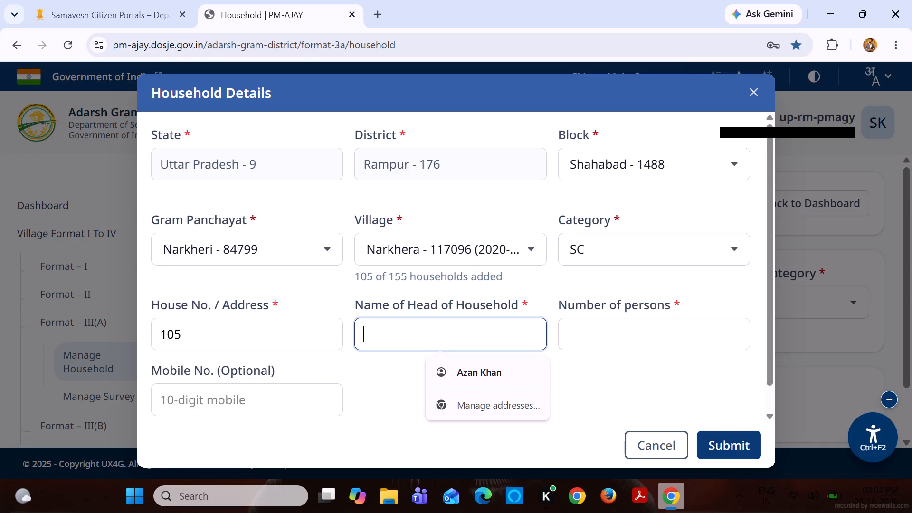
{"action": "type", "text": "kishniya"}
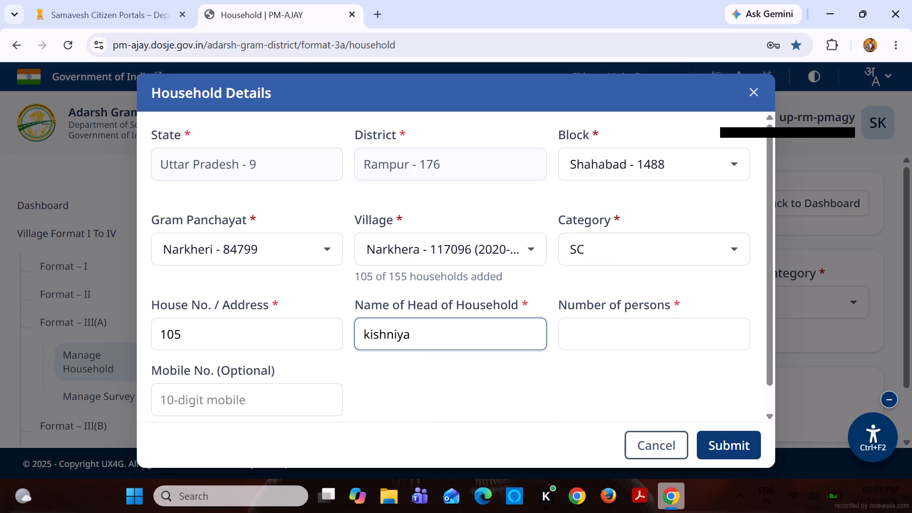
{"action": "left_click", "coordinate": [598, 325]}
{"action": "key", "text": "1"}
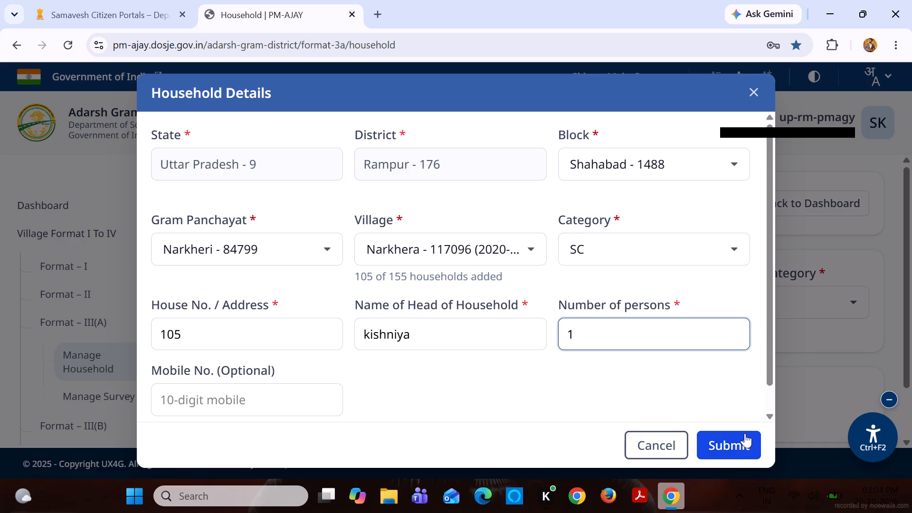
{"action": "left_click", "coordinate": [745, 433]}
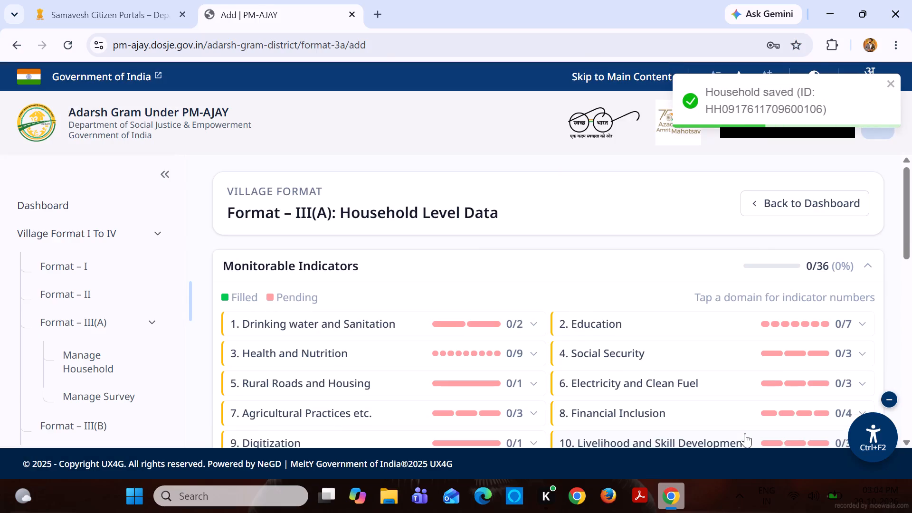
In the 1 – Drinking water and Sanitation domain, answer Yes to having an IHHL and No to open defecation, and submit it.
{"action": "scroll", "coordinate": [777, 361], "scroll_direction": "down", "scroll_amount": 8}
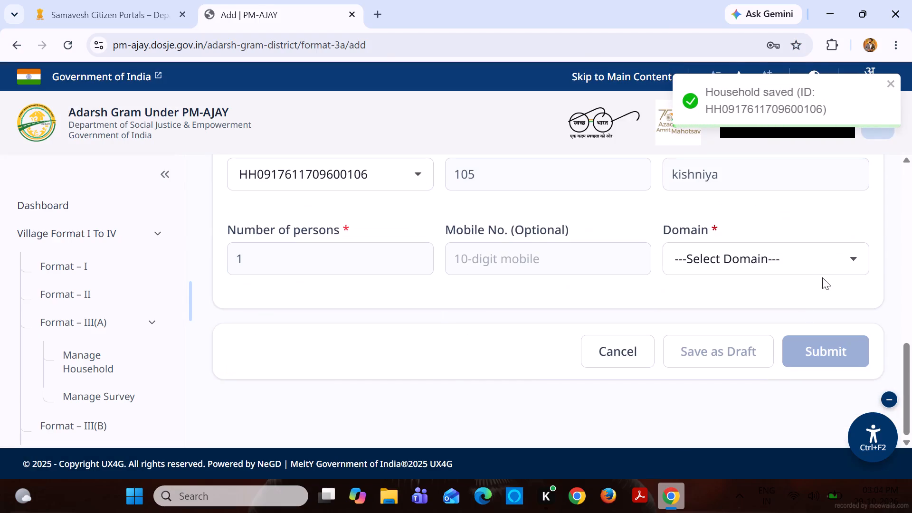
{"action": "left_click", "coordinate": [831, 264]}
{"action": "left_click", "coordinate": [775, 139]}
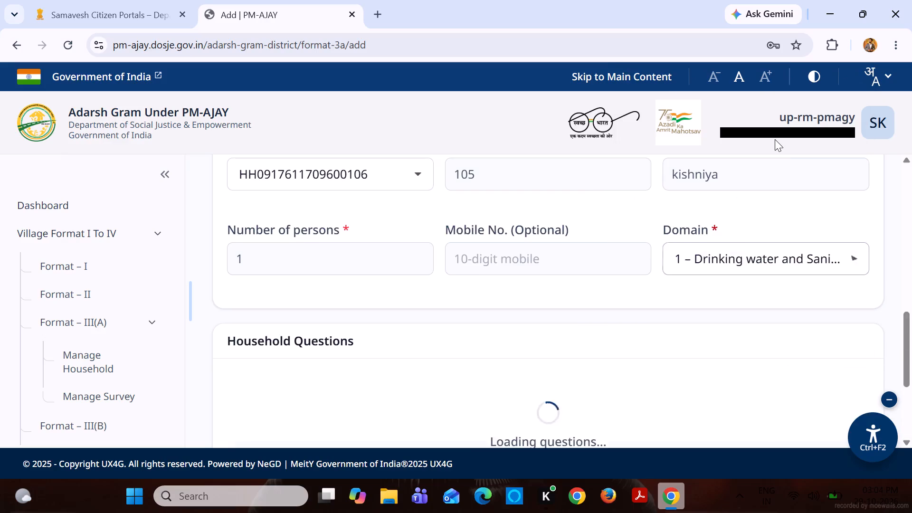
{"action": "scroll", "coordinate": [765, 218], "scroll_direction": "down", "scroll_amount": 3}
{"action": "left_click_drag", "start_coordinate": [818, 254], "coordinate": [781, 305]}
{"action": "left_click", "coordinate": [781, 305]}
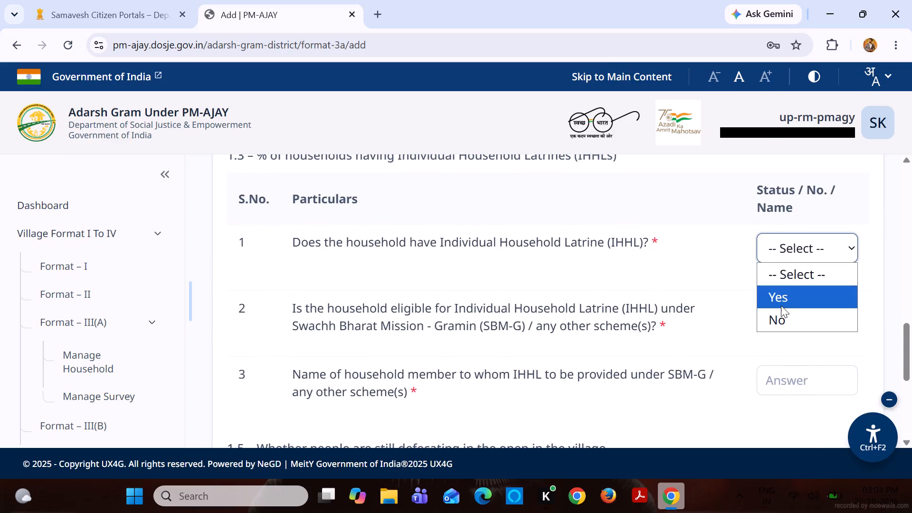
{"action": "scroll", "coordinate": [781, 305], "scroll_direction": "down", "scroll_amount": 3}
{"action": "left_click_drag", "start_coordinate": [820, 257], "coordinate": [763, 325]}
{"action": "left_click", "coordinate": [763, 325]}
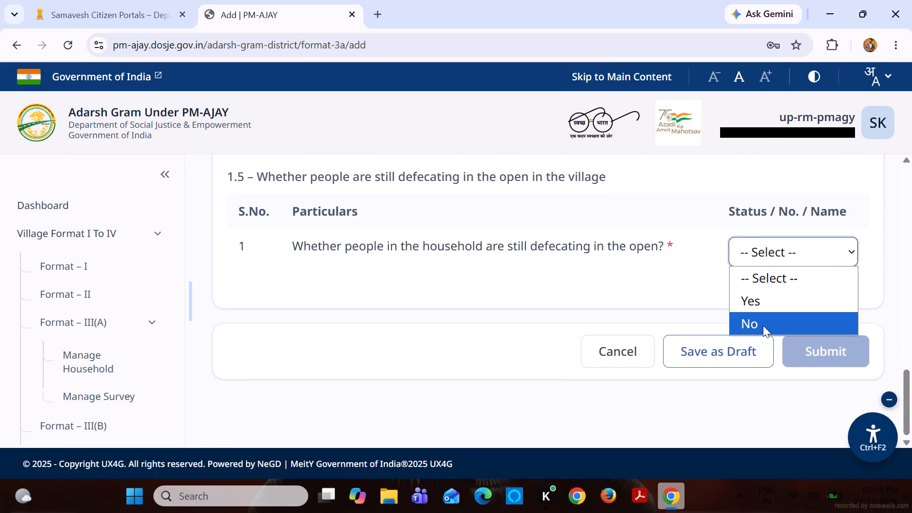
{"action": "left_click", "coordinate": [820, 355]}
Choose the 2 – Education domain and enter 0 for household children aged 6-10, 11-13 and 14-15 years.
{"action": "left_click", "coordinate": [801, 222]}
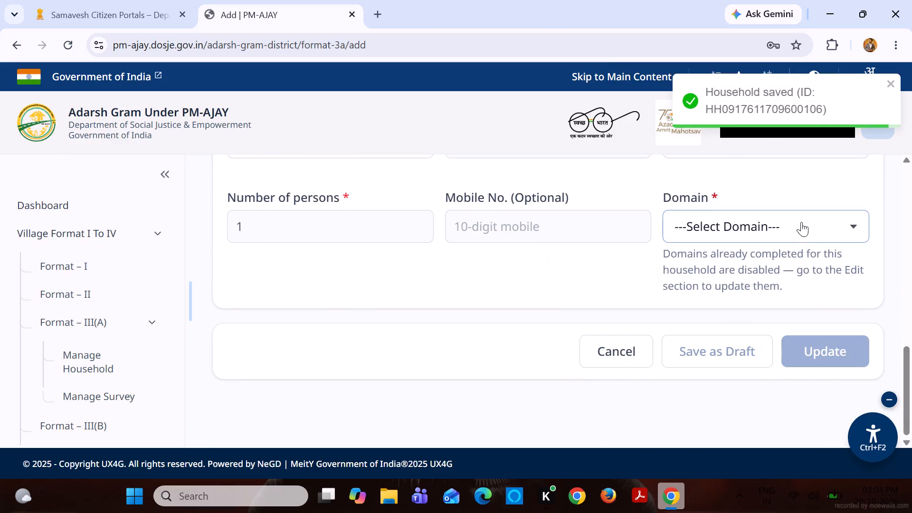
{"action": "left_click", "coordinate": [714, 367]}
{"action": "scroll", "coordinate": [714, 367], "scroll_direction": "down", "scroll_amount": 3}
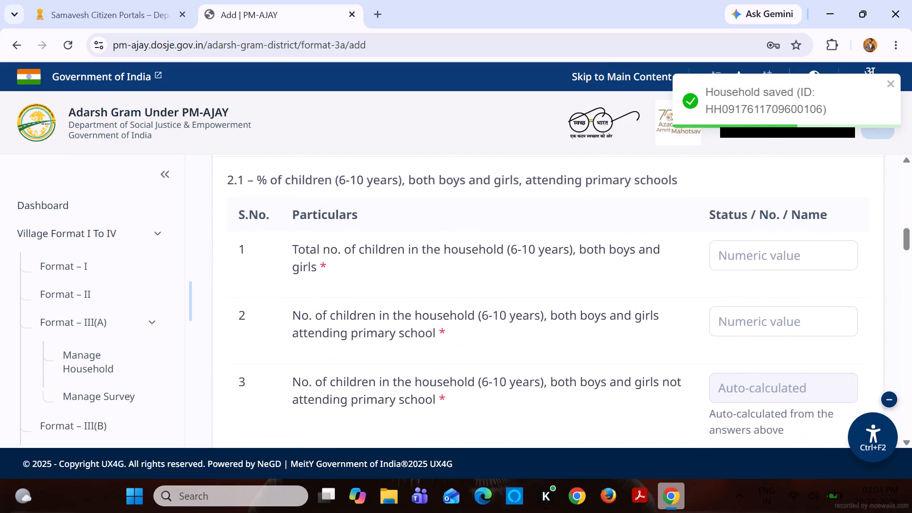
{"action": "left_click", "coordinate": [754, 262]}
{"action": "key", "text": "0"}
{"action": "scroll", "coordinate": [754, 262], "scroll_direction": "down", "scroll_amount": 2}
{"action": "left_click", "coordinate": [741, 259]}
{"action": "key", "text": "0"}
{"action": "scroll", "coordinate": [741, 259], "scroll_direction": "down", "scroll_amount": 1}
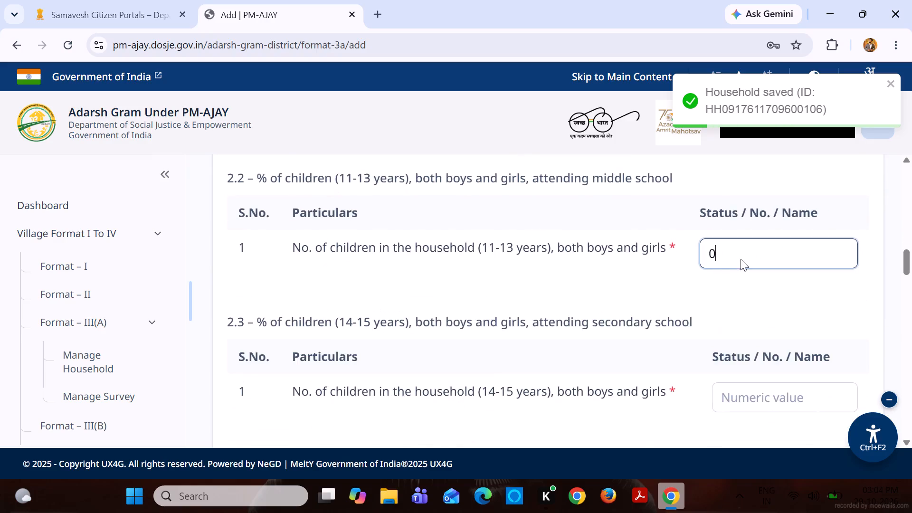
{"action": "scroll", "coordinate": [741, 259], "scroll_direction": "down", "scroll_amount": 2}
{"action": "left_click", "coordinate": [750, 239]}
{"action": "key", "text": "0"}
{"action": "scroll", "coordinate": [750, 239], "scroll_direction": "down", "scroll_amount": 3}
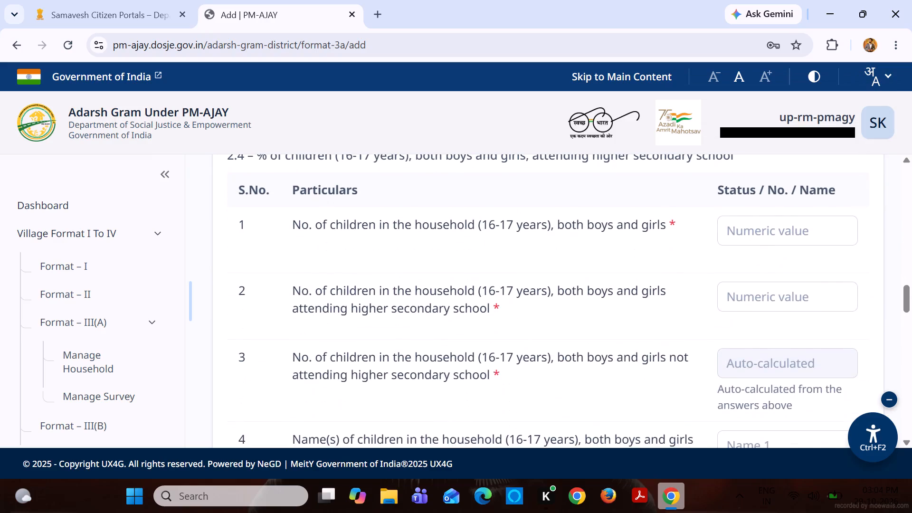
Enter 0 for children aged 16-17 and 18-23 years and for pre-matric and post-matric scholarship eligibility, and submit the Education domain.
{"action": "left_click", "coordinate": [749, 232]}
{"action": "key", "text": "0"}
{"action": "scroll", "coordinate": [749, 232], "scroll_direction": "down", "scroll_amount": 1}
{"action": "left_click", "coordinate": [741, 346]}
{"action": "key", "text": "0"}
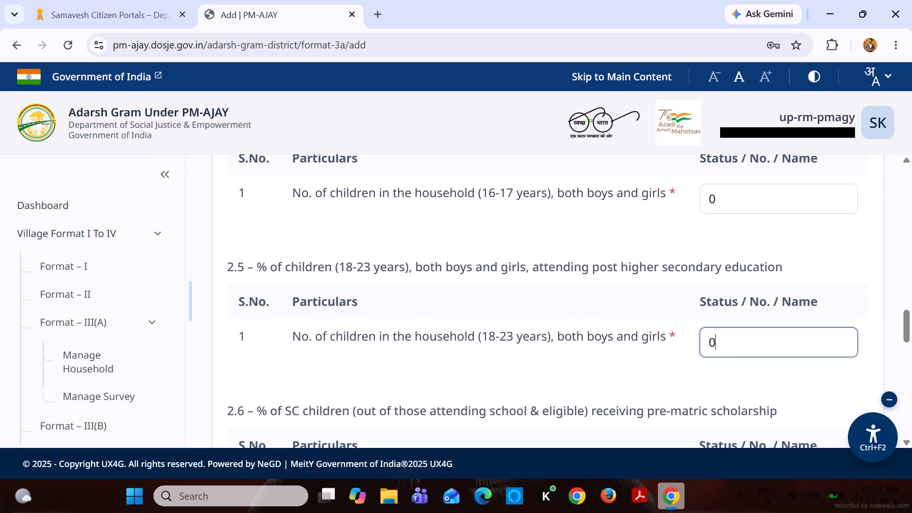
{"action": "scroll", "coordinate": [741, 346], "scroll_direction": "down", "scroll_amount": 4}
{"action": "left_click", "coordinate": [739, 236]}
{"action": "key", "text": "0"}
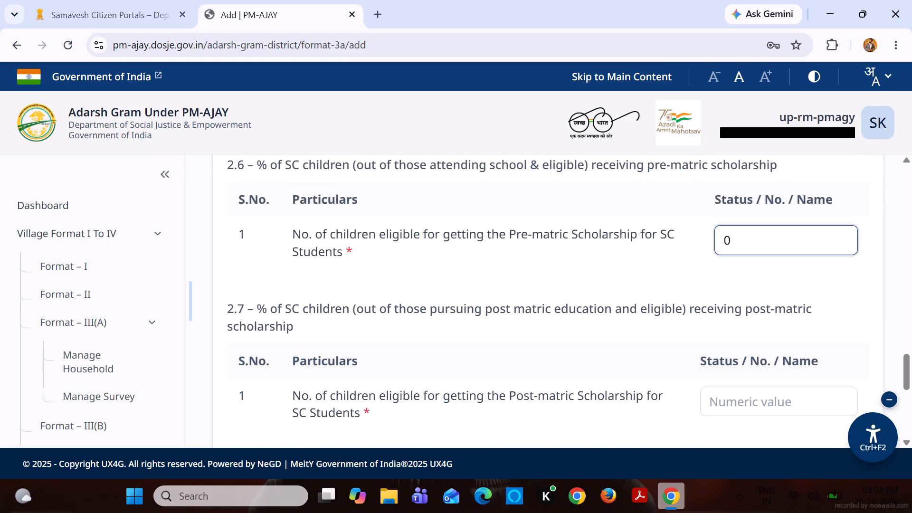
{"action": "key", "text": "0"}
{"action": "key", "text": "BackSpace"}
{"action": "scroll", "coordinate": [739, 394], "scroll_direction": "down", "scroll_amount": 2}
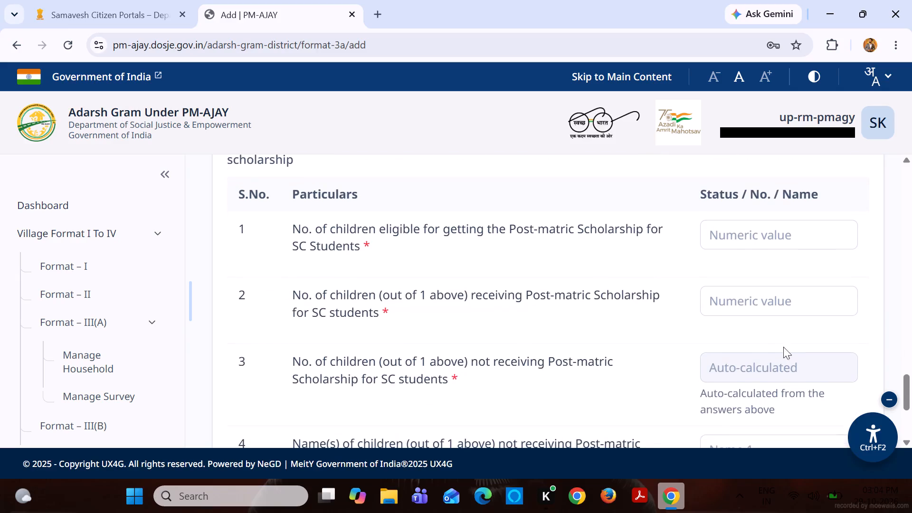
{"action": "left_click", "coordinate": [750, 246]}
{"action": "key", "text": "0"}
{"action": "scroll", "coordinate": [750, 239], "scroll_direction": "down", "scroll_amount": 1}
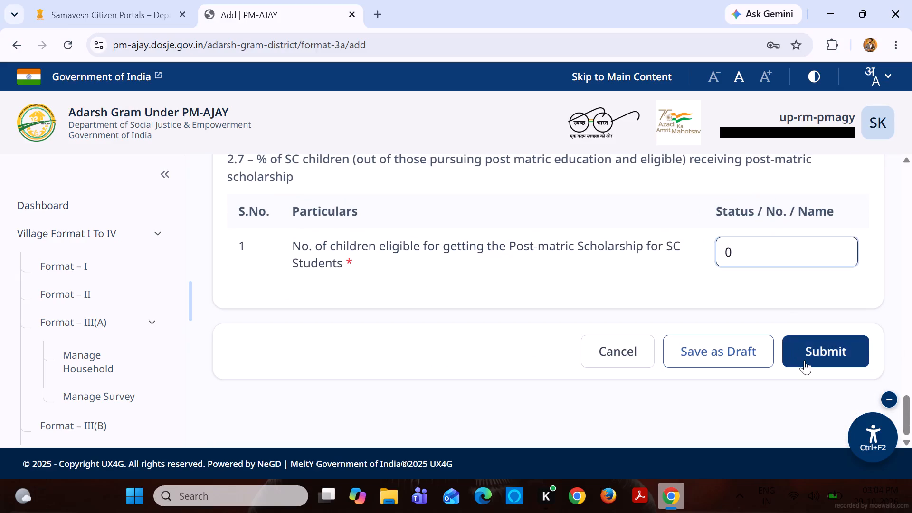
{"action": "left_click", "coordinate": [804, 360]}
Choose the 3 – Health and Nutrition domain, answer Yes to Health Protection Scheme coverage, and enter 0 pregnant women and 0 deliveries.
{"action": "left_click", "coordinate": [793, 221]}
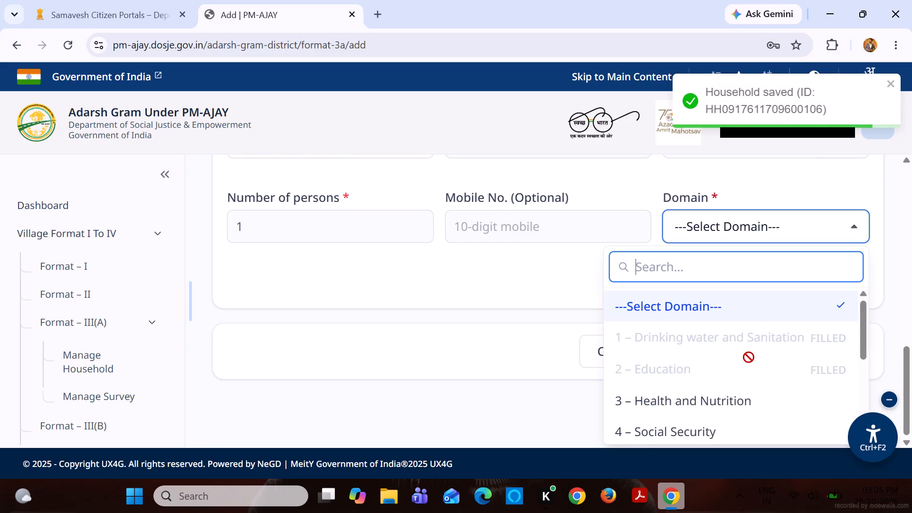
{"action": "scroll", "coordinate": [749, 357], "scroll_direction": "down", "scroll_amount": 1}
{"action": "left_click", "coordinate": [724, 363]}
{"action": "scroll", "coordinate": [724, 363], "scroll_direction": "down", "scroll_amount": 2}
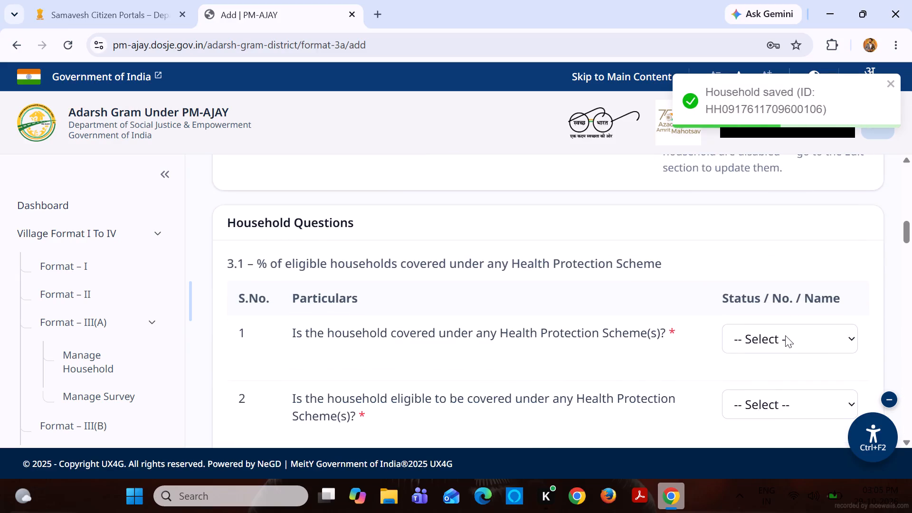
{"action": "left_click_drag", "start_coordinate": [784, 338], "coordinate": [761, 381]}
{"action": "left_click", "coordinate": [761, 381]}
{"action": "scroll", "coordinate": [761, 381], "scroll_direction": "down", "scroll_amount": 2}
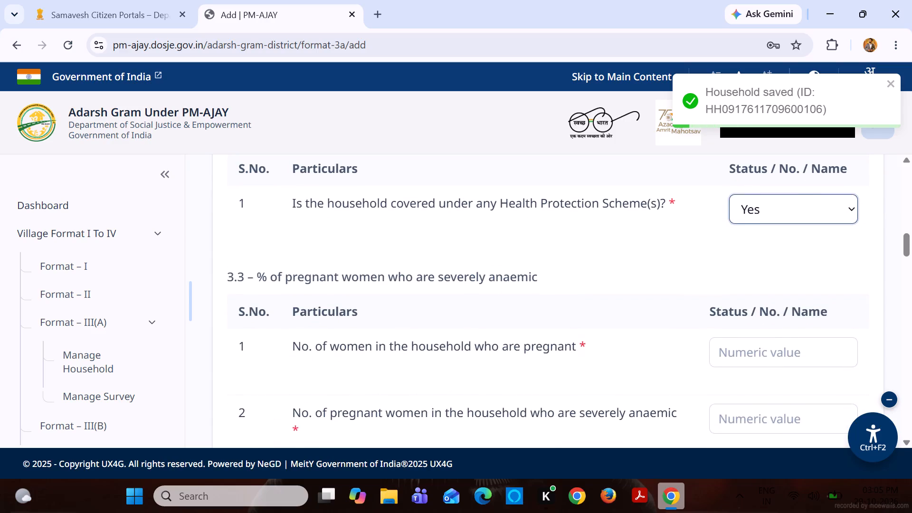
{"action": "left_click", "coordinate": [778, 344]}
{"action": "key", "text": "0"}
{"action": "scroll", "coordinate": [778, 344], "scroll_direction": "down", "scroll_amount": 3}
{"action": "left_click", "coordinate": [718, 364]}
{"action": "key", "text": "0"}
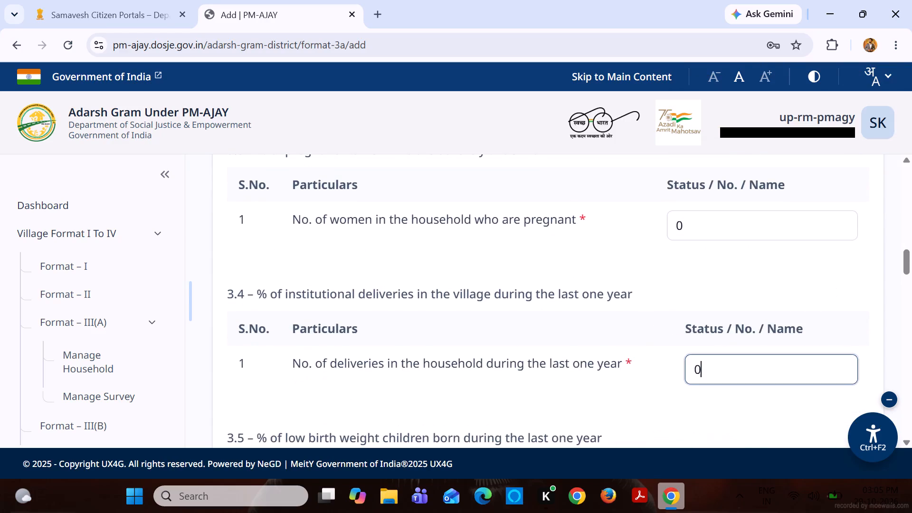
Enter 0 for children born during the last one year (3.5) and for children below one year (3.6).
{"action": "scroll", "coordinate": [718, 364], "scroll_direction": "down", "scroll_amount": 5}
{"action": "left_click", "coordinate": [715, 275]}
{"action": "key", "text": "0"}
{"action": "scroll", "coordinate": [715, 275], "scroll_direction": "down", "scroll_amount": 2}
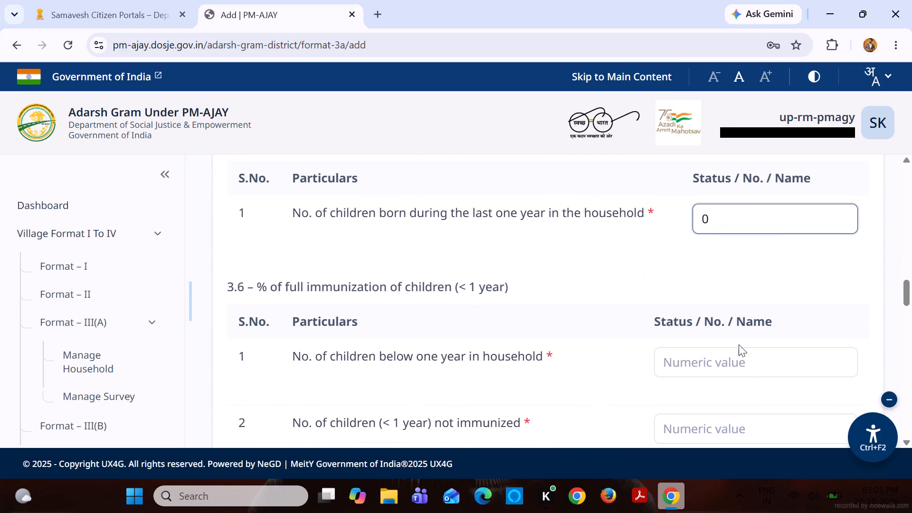
{"action": "left_click", "coordinate": [733, 351]}
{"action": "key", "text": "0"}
Copy the 0 answer from question 3.6 and paste it as the number of children aged 0-5 years in 3.7.
{"action": "scroll", "coordinate": [733, 351], "scroll_direction": "down", "scroll_amount": 4}
{"action": "scroll", "coordinate": [726, 323], "scroll_direction": "up", "scroll_amount": 2}
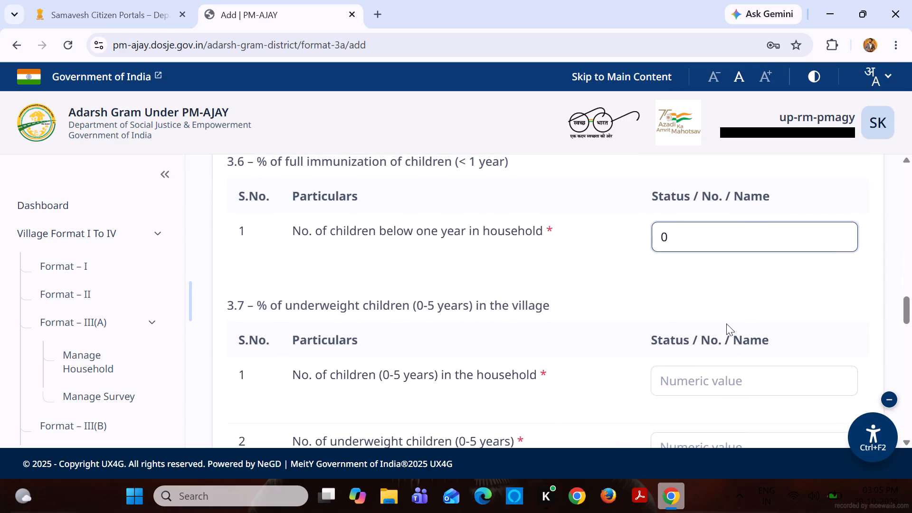
{"action": "left_click", "coordinate": [666, 243]}
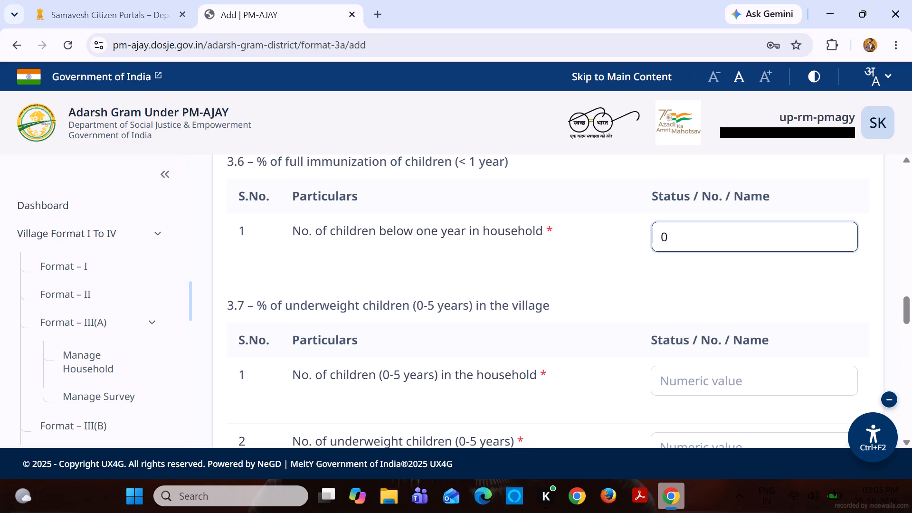
{"action": "key", "text": "ctrl+c"}
{"action": "left_click_drag", "start_coordinate": [665, 241], "coordinate": [659, 241]}
{"action": "left_click_drag", "start_coordinate": [659, 241], "coordinate": [649, 242]}
{"action": "key", "text": "ctrl+c"}
{"action": "key", "text": "ctrl+c"}
{"action": "left_click", "coordinate": [696, 237]}
{"action": "scroll", "coordinate": [696, 237], "scroll_direction": "down", "scroll_amount": 2}
{"action": "left_click", "coordinate": [670, 264]}
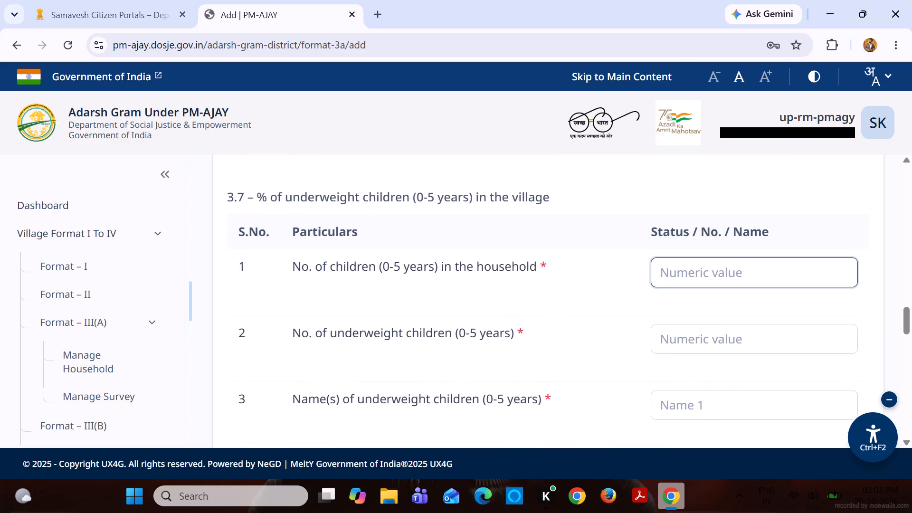
{"action": "key", "text": "ctrl+v"}
Enter 0 for women pregnant during the last one year (3.8) and for children under one year in the household (3.9).
{"action": "scroll", "coordinate": [670, 264], "scroll_direction": "down", "scroll_amount": 3}
{"action": "key", "text": "ctrl+c"}
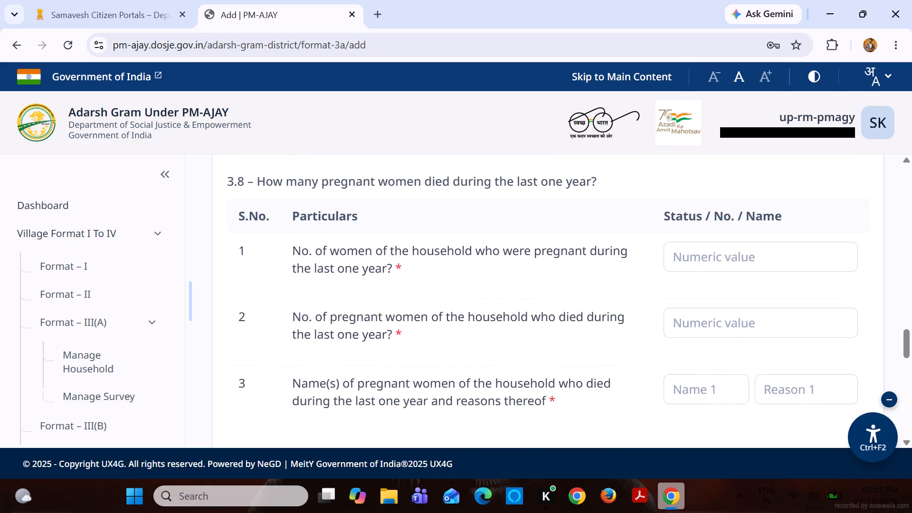
{"action": "left_click", "coordinate": [704, 260]}
{"action": "key", "text": "ctrl+v"}
{"action": "scroll", "coordinate": [704, 260], "scroll_direction": "down", "scroll_amount": 3}
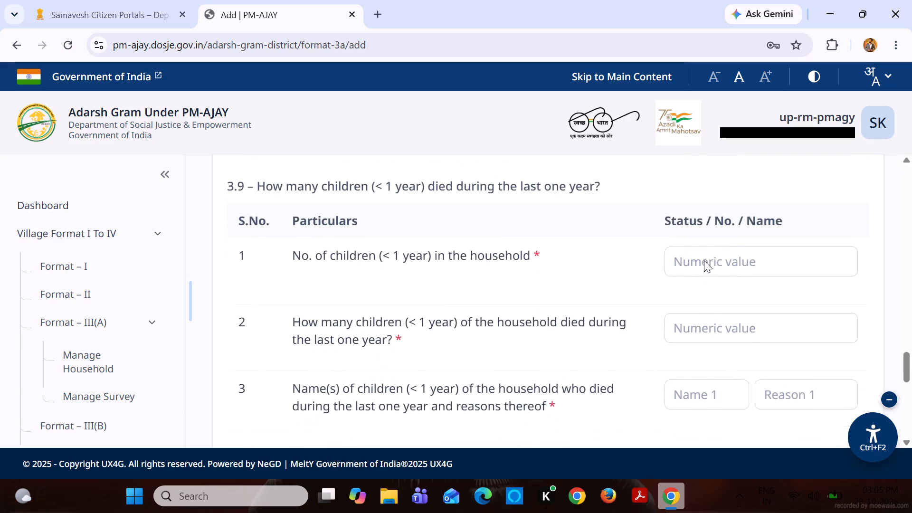
{"action": "left_click", "coordinate": [718, 246]}
{"action": "key", "text": "ctrl+v"}
{"action": "scroll", "coordinate": [718, 246], "scroll_direction": "down", "scroll_amount": 3, "text": "ctrl"}
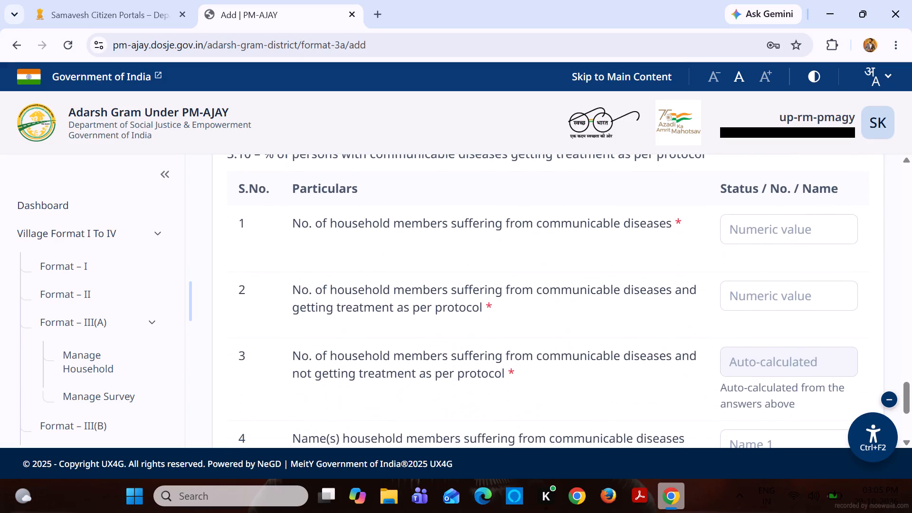
{"action": "key", "text": "ctrl+c"}
{"action": "key", "text": "ctrl+v"}
{"action": "key", "text": "BackSpace"}
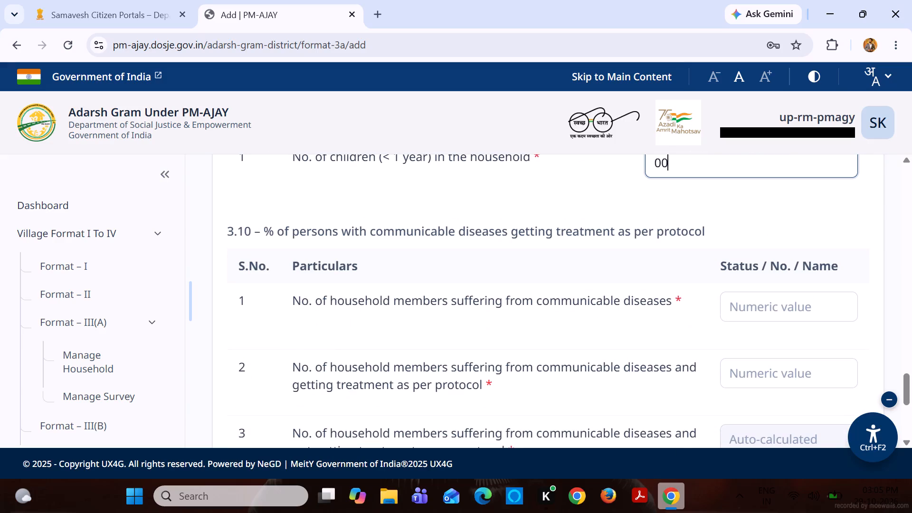
Enter 0 household members suffering from communicable diseases in 3.10 and submit the Health and Nutrition answers.
{"action": "left_click", "coordinate": [779, 324]}
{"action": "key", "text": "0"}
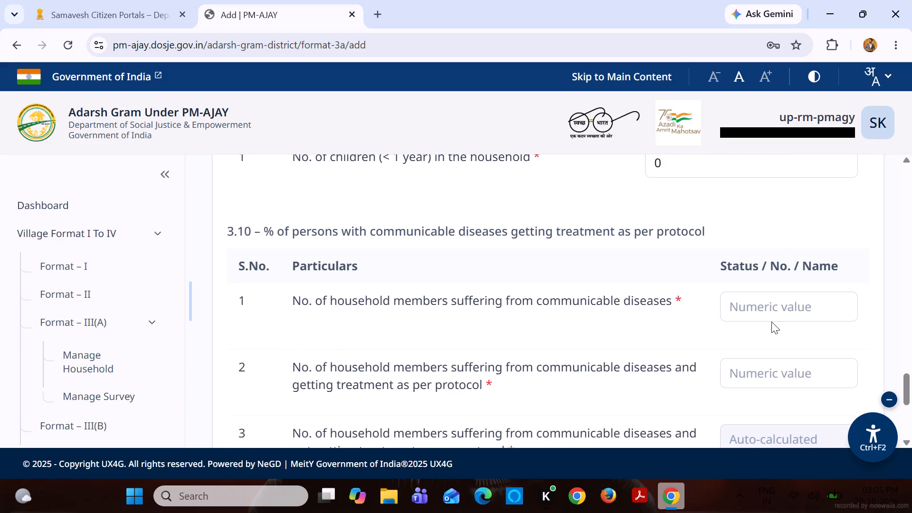
{"action": "left_click", "coordinate": [760, 313]}
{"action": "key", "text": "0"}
{"action": "scroll", "coordinate": [760, 313], "scroll_direction": "down", "scroll_amount": 2}
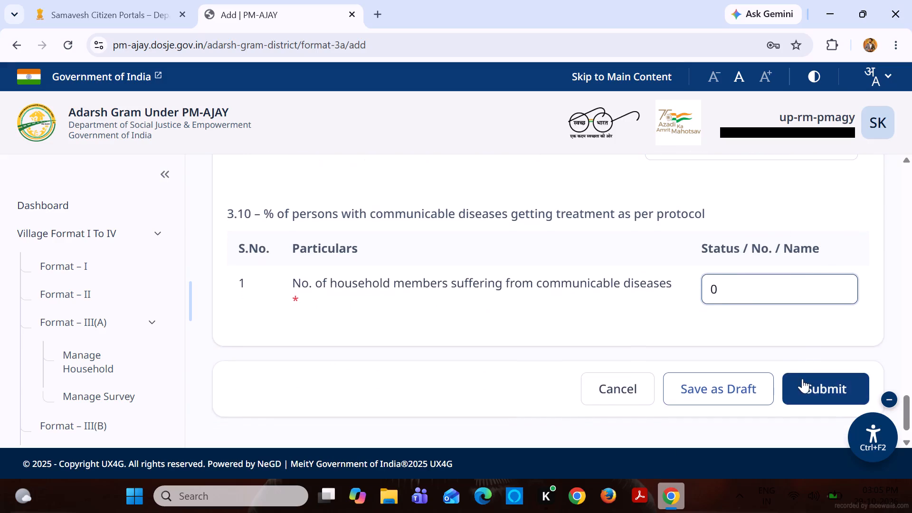
{"action": "left_click", "coordinate": [802, 379]}
Choose the 4 – Social Security domain, enter 0 eligible for Widow Pension, Old Age Pension and the remaining question, and submit.
{"action": "left_click", "coordinate": [805, 247]}
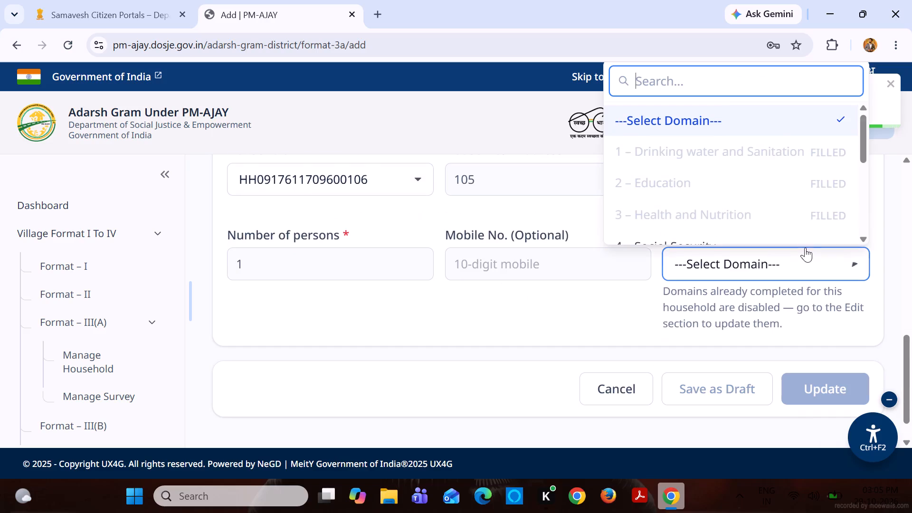
{"action": "left_click", "coordinate": [701, 218]}
{"action": "scroll", "coordinate": [704, 329], "scroll_direction": "down", "scroll_amount": 2}
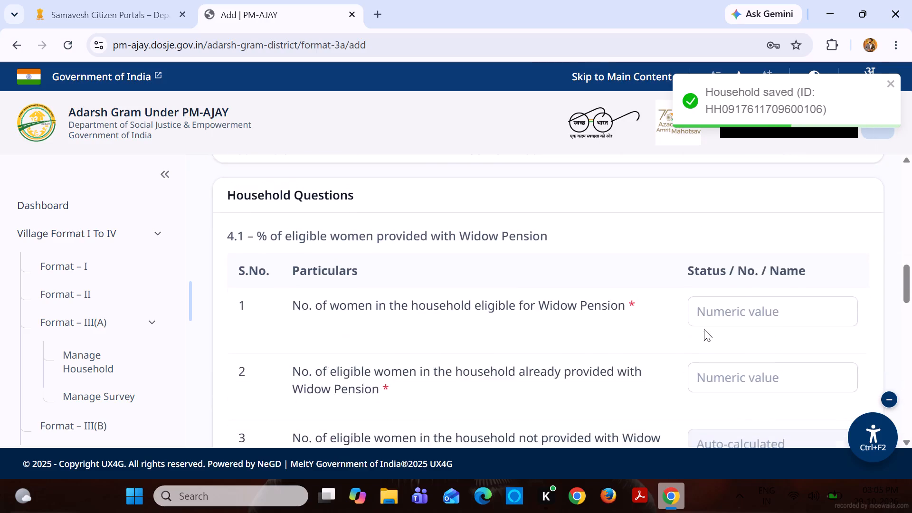
{"action": "left_click", "coordinate": [752, 311]}
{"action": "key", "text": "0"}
{"action": "scroll", "coordinate": [752, 311], "scroll_direction": "down", "scroll_amount": 3}
{"action": "left_click", "coordinate": [710, 343]}
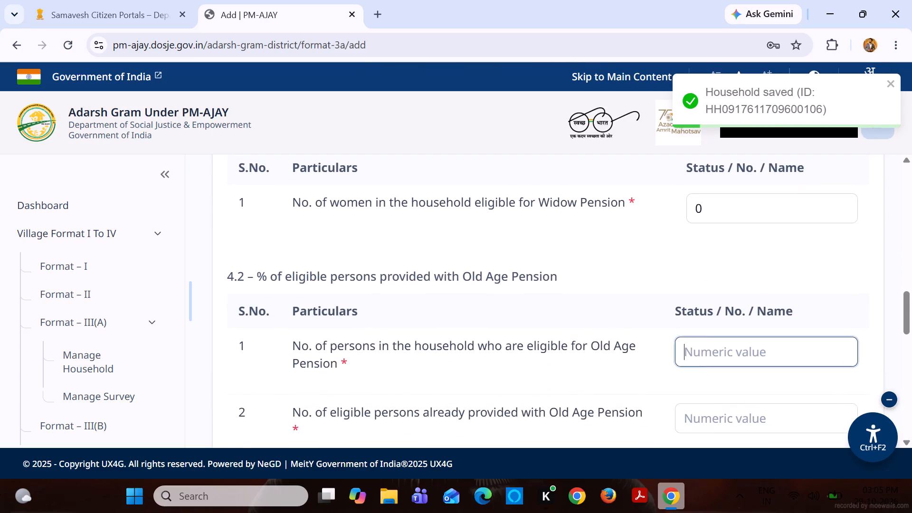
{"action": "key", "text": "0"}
{"action": "scroll", "coordinate": [710, 343], "scroll_direction": "down", "scroll_amount": 3}
{"action": "left_click", "coordinate": [703, 399]}
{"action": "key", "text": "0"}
{"action": "scroll", "coordinate": [703, 399], "scroll_direction": "down", "scroll_amount": 5}
{"action": "left_click", "coordinate": [823, 336]}
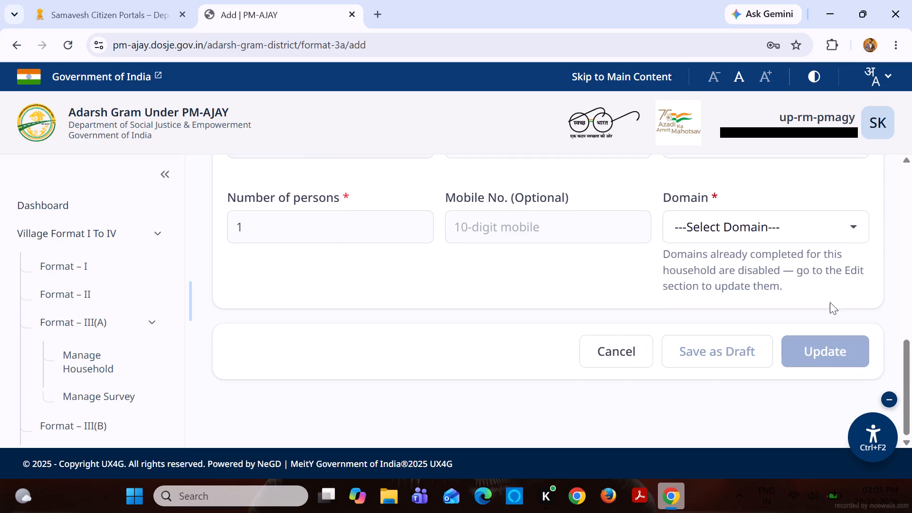
Choose the 5 – Rural Roads and Housing domain, answer No to living in a Kachcha/unsafe house, and submit.
{"action": "left_click", "coordinate": [814, 235]}
{"action": "scroll", "coordinate": [785, 319], "scroll_direction": "down", "scroll_amount": 3}
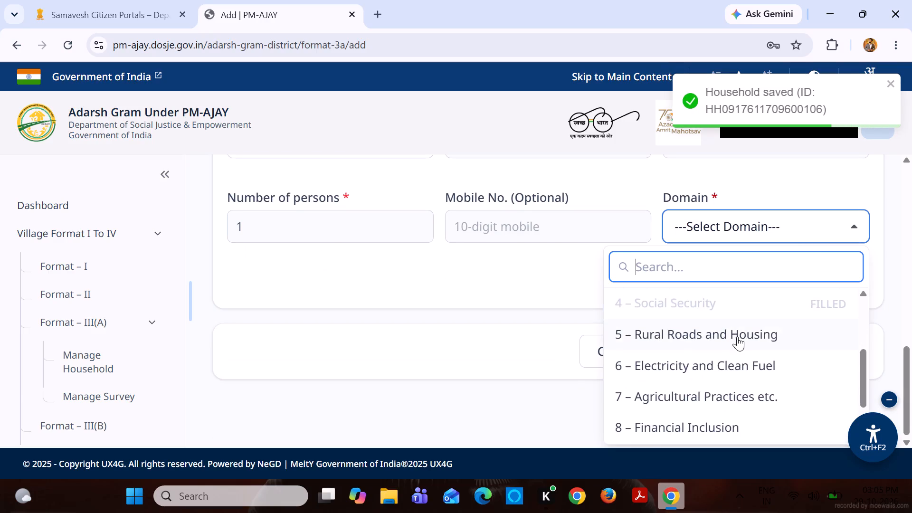
{"action": "left_click", "coordinate": [737, 336]}
{"action": "scroll", "coordinate": [737, 336], "scroll_direction": "down", "scroll_amount": 3}
{"action": "left_click_drag", "start_coordinate": [822, 278], "coordinate": [805, 310]}
{"action": "left_click", "coordinate": [805, 310]}
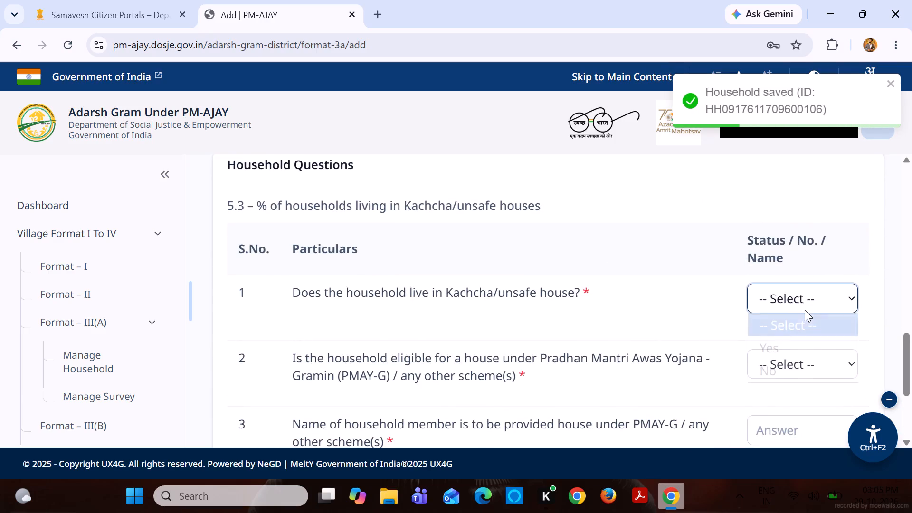
{"action": "left_click", "coordinate": [774, 374]}
{"action": "scroll", "coordinate": [774, 374], "scroll_direction": "down", "scroll_amount": 5}
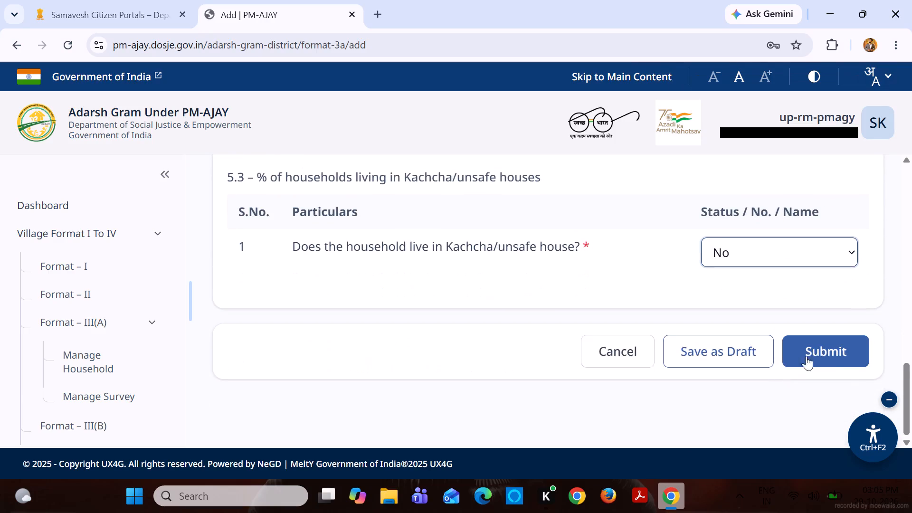
{"action": "left_click", "coordinate": [821, 350]}
Choose the 6 – Electricity and Clean Fuel domain and answer Yes to electricity connection in 6.2 and 6.3 and to LED bulb use.
{"action": "left_click", "coordinate": [814, 237]}
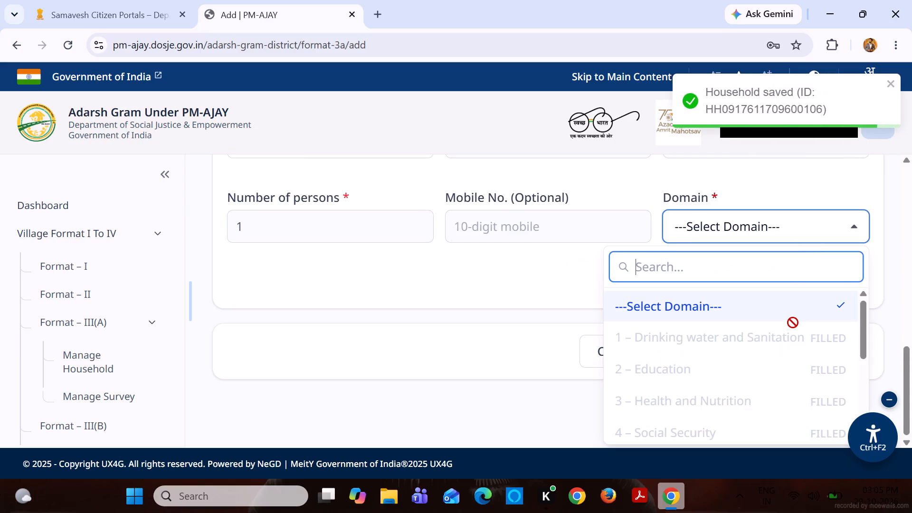
{"action": "scroll", "coordinate": [793, 323], "scroll_direction": "down", "scroll_amount": 5}
{"action": "left_click", "coordinate": [739, 306]}
{"action": "scroll", "coordinate": [739, 306], "scroll_direction": "down", "scroll_amount": 3}
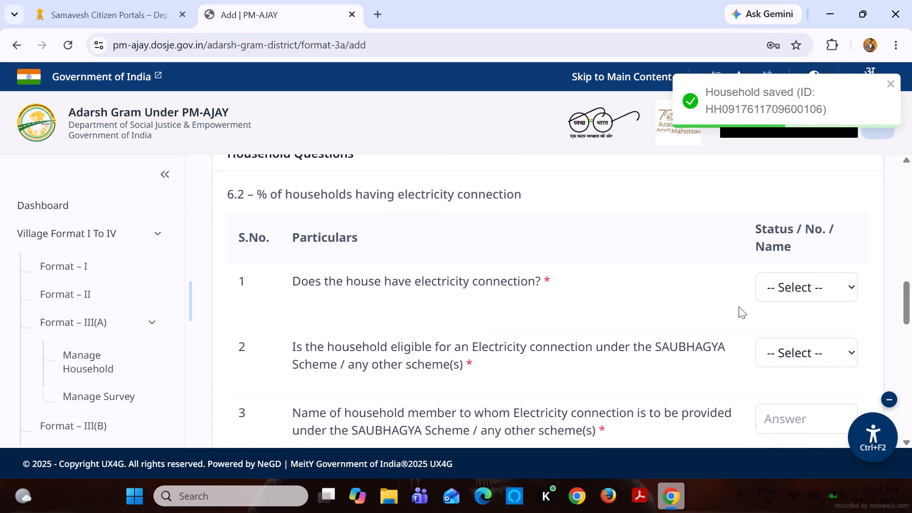
{"action": "left_click_drag", "start_coordinate": [792, 294], "coordinate": [782, 327]}
{"action": "left_click", "coordinate": [782, 327]}
{"action": "scroll", "coordinate": [782, 327], "scroll_direction": "down", "scroll_amount": 1}
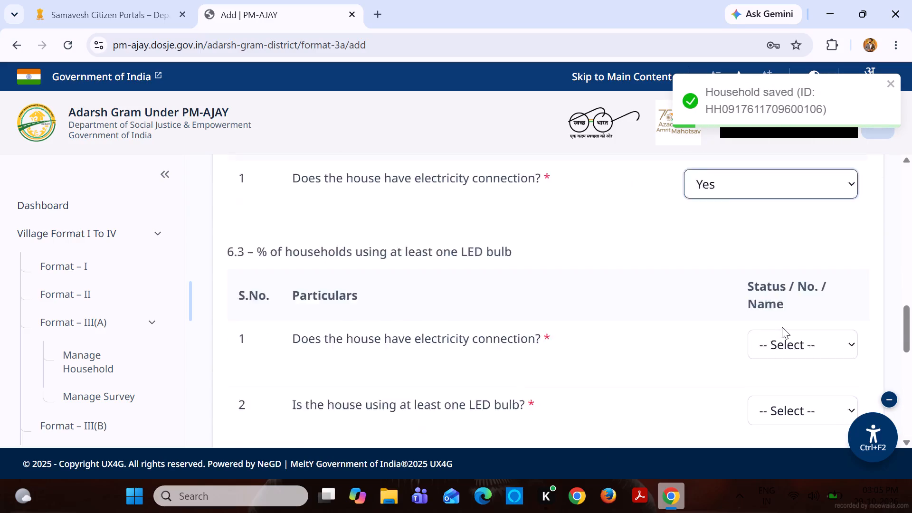
{"action": "scroll", "coordinate": [782, 327], "scroll_direction": "down", "scroll_amount": 1}
{"action": "left_click_drag", "start_coordinate": [816, 288], "coordinate": [778, 339]}
{"action": "left_click", "coordinate": [778, 339]}
{"action": "scroll", "coordinate": [778, 339], "scroll_direction": "down", "scroll_amount": 1}
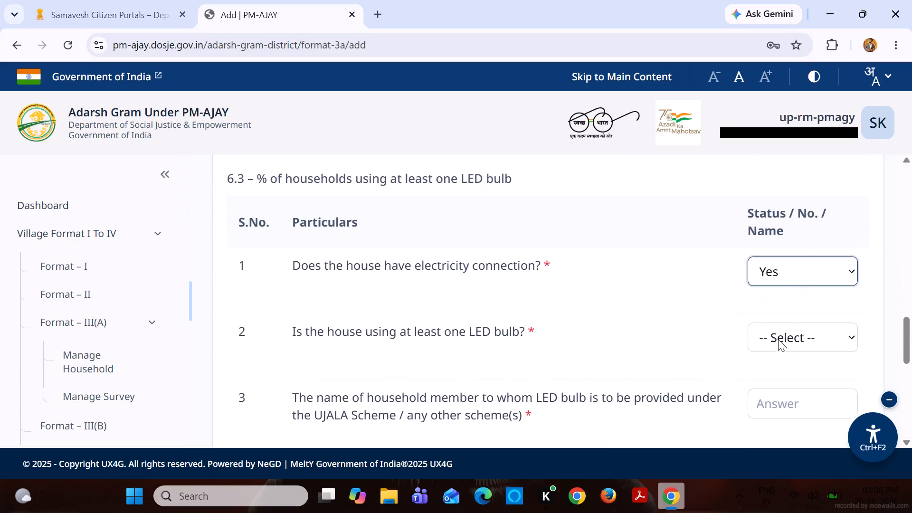
{"action": "scroll", "coordinate": [778, 339], "scroll_direction": "down", "scroll_amount": 1}
{"action": "left_click", "coordinate": [813, 236]}
{"action": "left_click", "coordinate": [786, 281]}
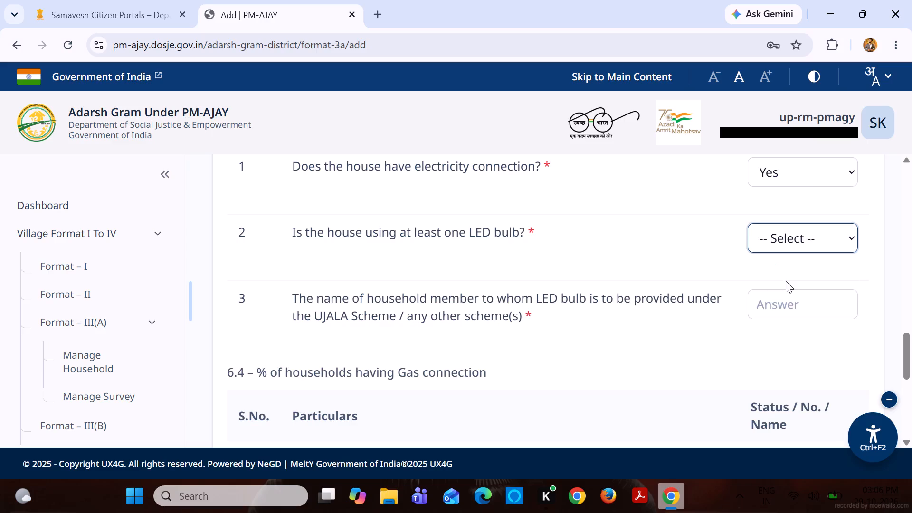
Answer Yes to the house using clean fuel in 6.4 and submit the Electricity and Clean Fuel answers.
{"action": "scroll", "coordinate": [801, 275], "scroll_direction": "down", "scroll_amount": 2}
{"action": "left_click_drag", "start_coordinate": [827, 285], "coordinate": [771, 347]}
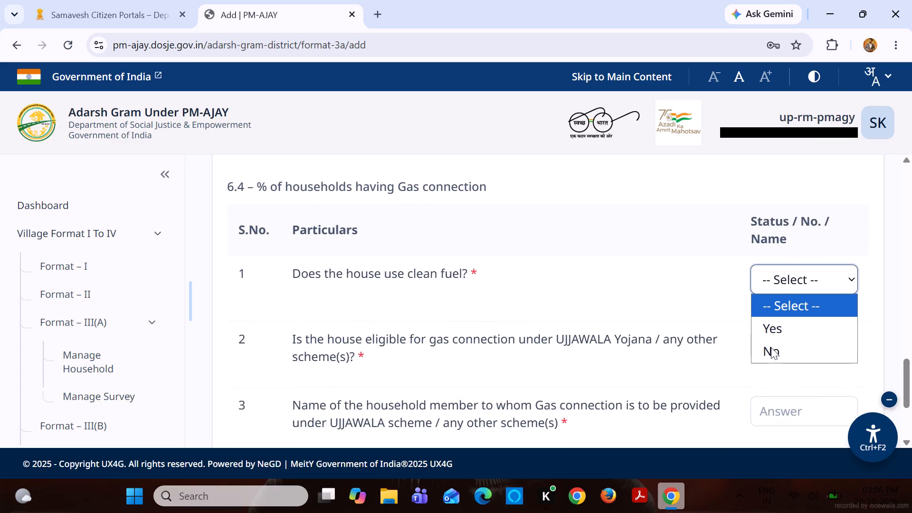
{"action": "left_click", "coordinate": [775, 336]}
{"action": "scroll", "coordinate": [775, 336], "scroll_direction": "down", "scroll_amount": 1}
{"action": "left_click", "coordinate": [813, 338]}
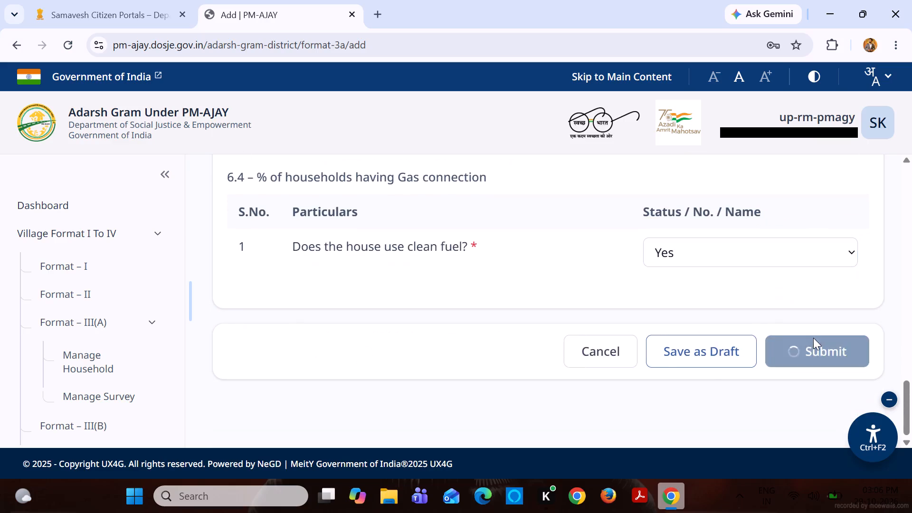
Choose the 7 – Agricultural Practices etc. domain, answer No to the household being involved in farming, and submit.
{"action": "left_click", "coordinate": [826, 232]}
{"action": "scroll", "coordinate": [772, 354], "scroll_direction": "down", "scroll_amount": 2}
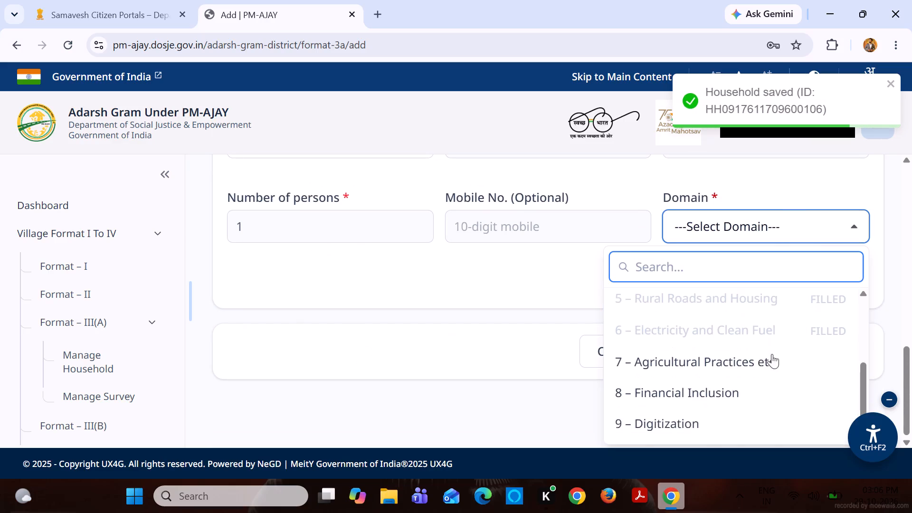
{"action": "scroll", "coordinate": [772, 354], "scroll_direction": "down", "scroll_amount": 1}
{"action": "left_click", "coordinate": [737, 352]}
{"action": "scroll", "coordinate": [737, 352], "scroll_direction": "down", "scroll_amount": 3}
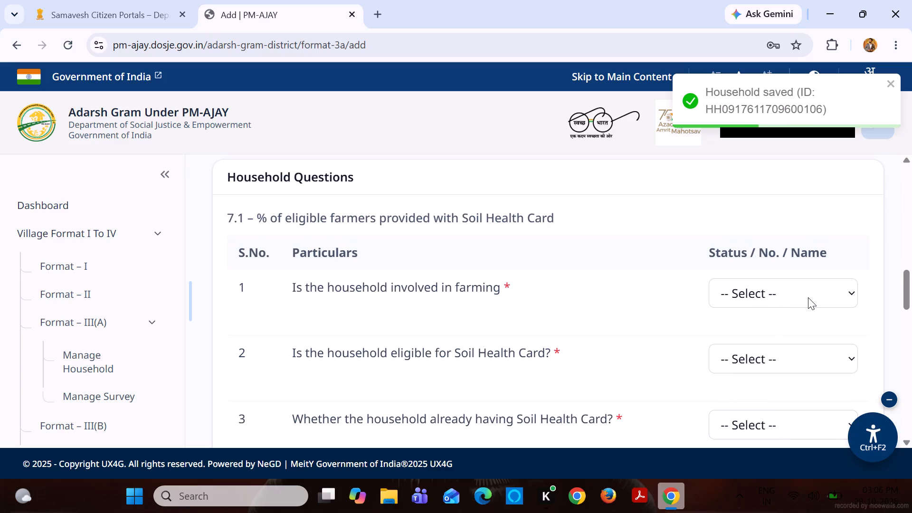
{"action": "left_click_drag", "start_coordinate": [808, 297], "coordinate": [755, 361]}
{"action": "left_click", "coordinate": [755, 361]}
{"action": "scroll", "coordinate": [755, 361], "scroll_direction": "down", "scroll_amount": 7}
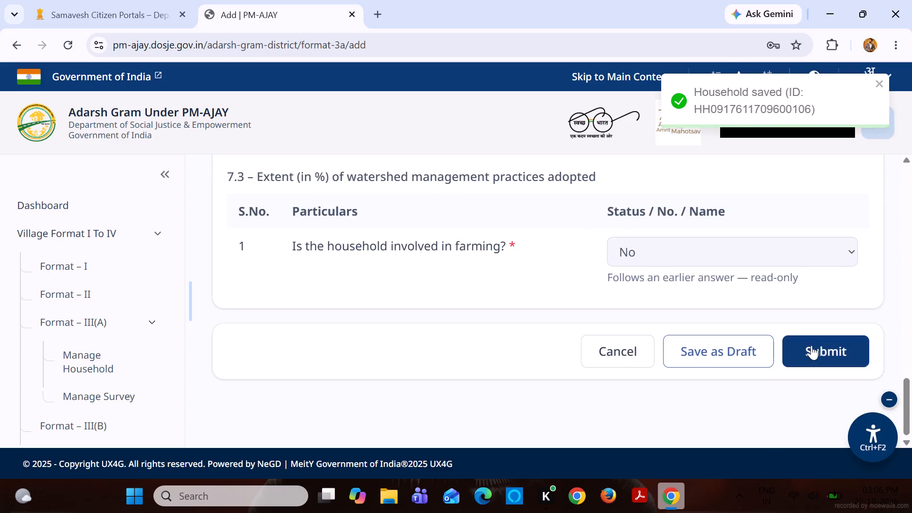
{"action": "left_click", "coordinate": [815, 345]}
Choose the 8 – Financial Inclusion domain and enter 1 person above 5 years and 1 member already having Aadhaar in 8.1.
{"action": "left_click", "coordinate": [823, 231]}
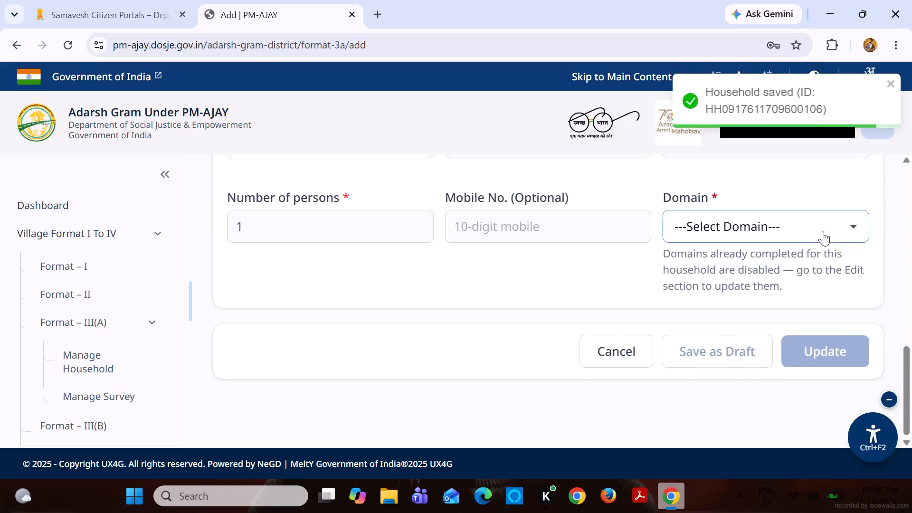
{"action": "scroll", "coordinate": [808, 326], "scroll_direction": "down", "scroll_amount": 4}
{"action": "left_click", "coordinate": [722, 369]}
{"action": "scroll", "coordinate": [722, 369], "scroll_direction": "down", "scroll_amount": 2}
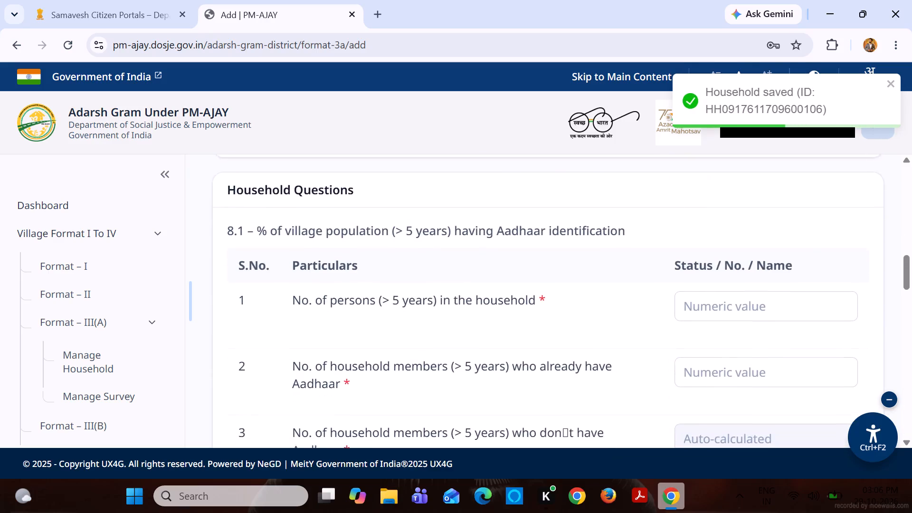
{"action": "left_click", "coordinate": [698, 317]}
{"action": "left_click", "coordinate": [703, 310]}
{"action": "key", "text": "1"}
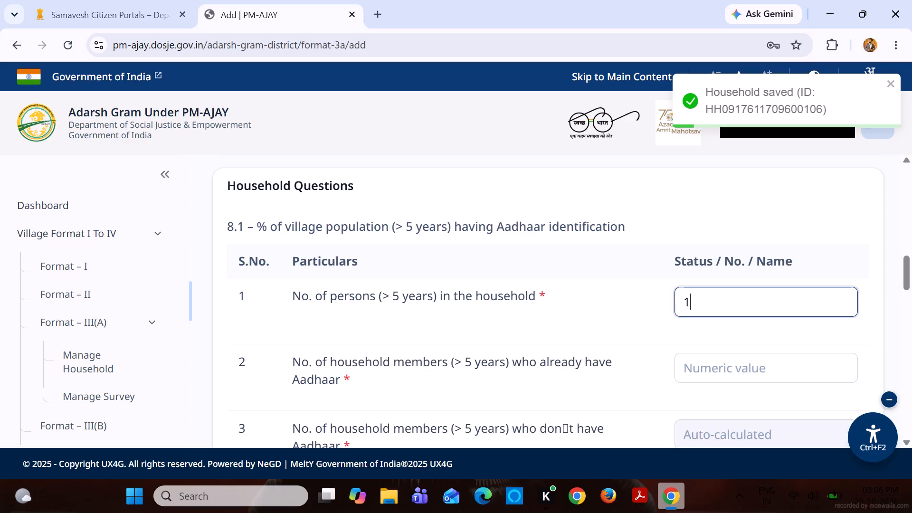
{"action": "left_click", "coordinate": [693, 376]}
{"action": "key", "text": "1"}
Enter 1 member eligible for a Banks/Post Office account and 1 eligible member having an account in 8.2.
{"action": "scroll", "coordinate": [693, 376], "scroll_direction": "down", "scroll_amount": 5}
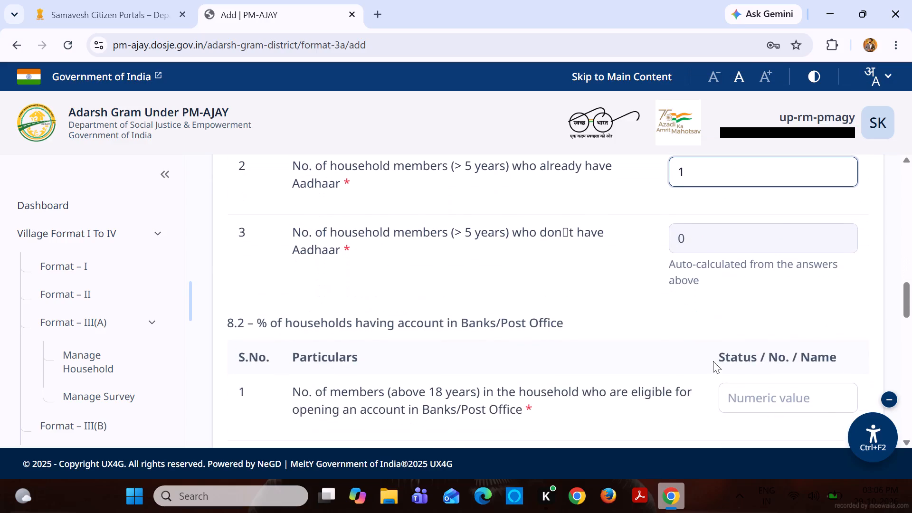
{"action": "scroll", "coordinate": [751, 371], "scroll_direction": "down", "scroll_amount": 2}
{"action": "left_click", "coordinate": [749, 236]}
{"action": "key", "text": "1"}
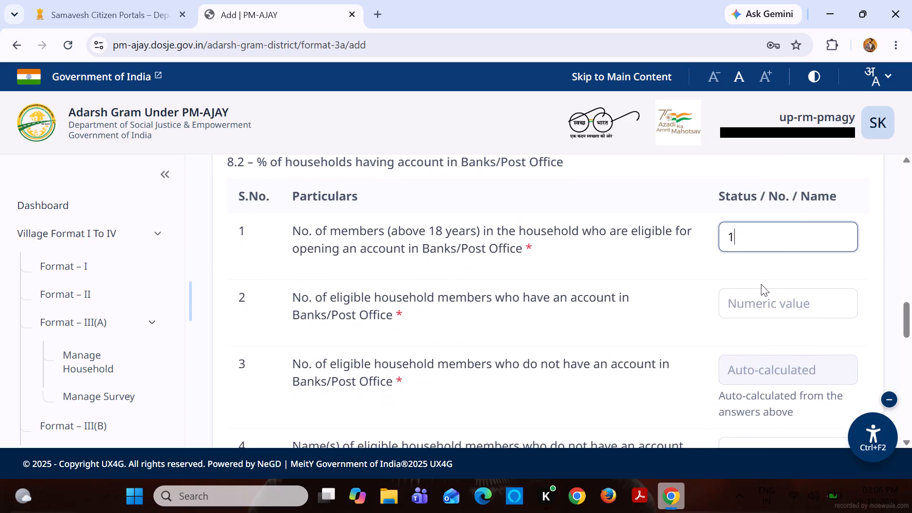
{"action": "left_click", "coordinate": [739, 295]}
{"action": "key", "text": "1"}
Enter 0 members eligible for Suraksha Bima Yojana (8.3) and Jeevan Jyoti Bima Yojana (8.4), and submit the Financial Inclusion answers.
{"action": "scroll", "coordinate": [739, 295], "scroll_direction": "down", "scroll_amount": 6}
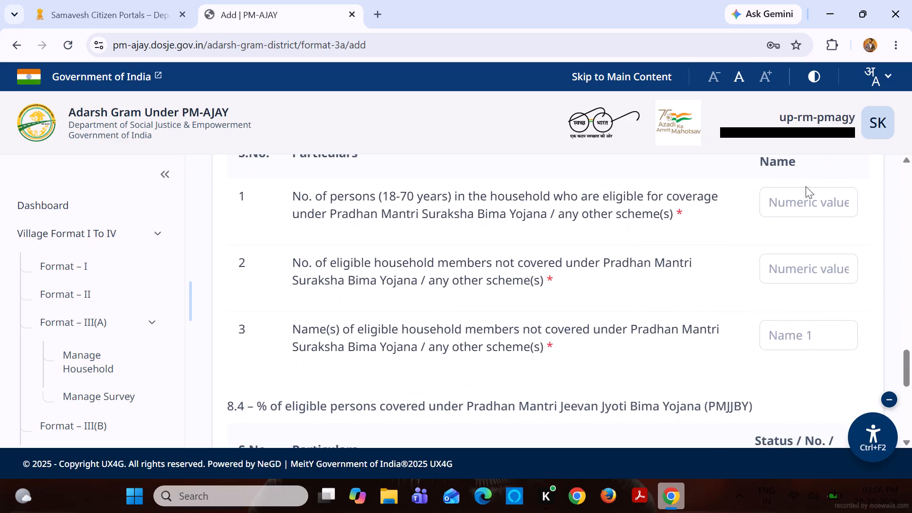
{"action": "left_click", "coordinate": [775, 200]}
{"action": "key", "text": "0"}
{"action": "scroll", "coordinate": [775, 200], "scroll_direction": "down", "scroll_amount": 1}
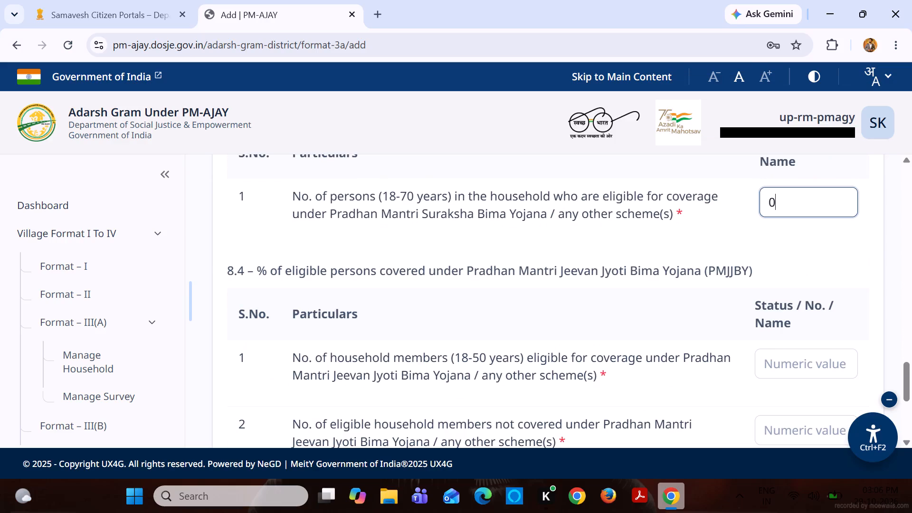
{"action": "left_click", "coordinate": [779, 369]}
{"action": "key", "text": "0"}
{"action": "scroll", "coordinate": [779, 369], "scroll_direction": "down", "scroll_amount": 2}
{"action": "left_click", "coordinate": [820, 351]}
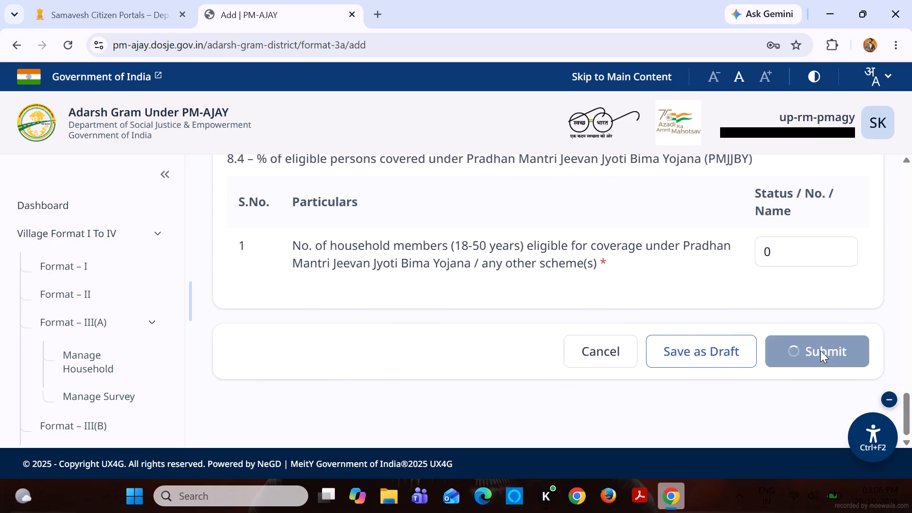
Choose the 9 – Digitization domain, enter 0 members eligible for PMGDISHA training in 9.3, and submit.
{"action": "left_click", "coordinate": [821, 247]}
{"action": "left_click", "coordinate": [824, 243]}
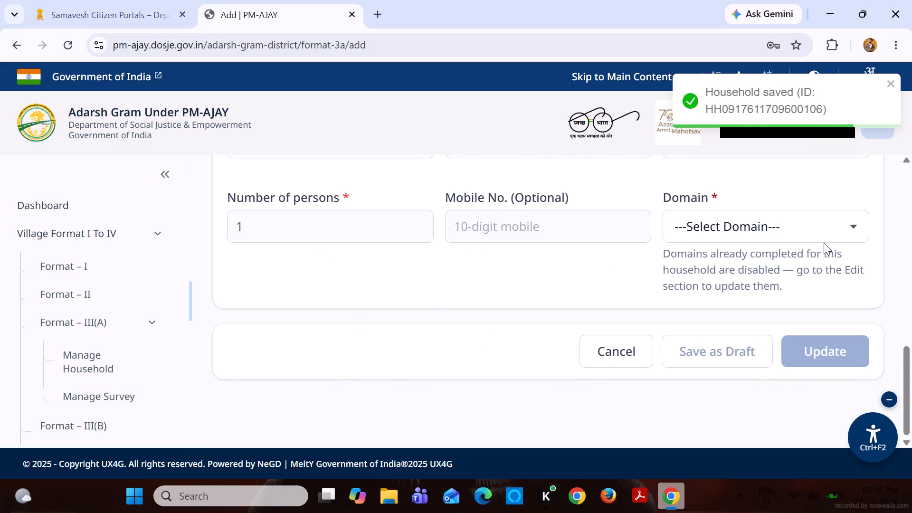
{"action": "left_click", "coordinate": [827, 237]}
{"action": "scroll", "coordinate": [760, 330], "scroll_direction": "down", "scroll_amount": 3}
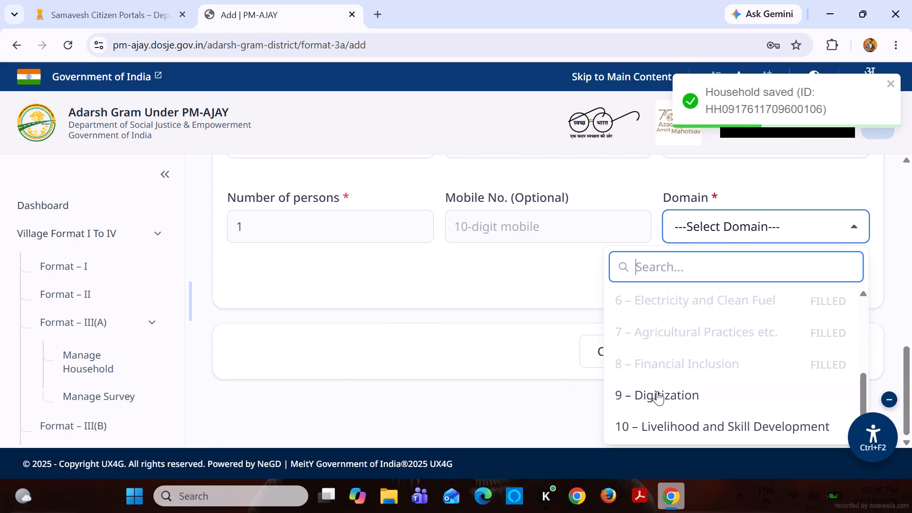
{"action": "left_click", "coordinate": [657, 391]}
{"action": "scroll", "coordinate": [657, 391], "scroll_direction": "down", "scroll_amount": 2}
{"action": "left_click", "coordinate": [766, 340]}
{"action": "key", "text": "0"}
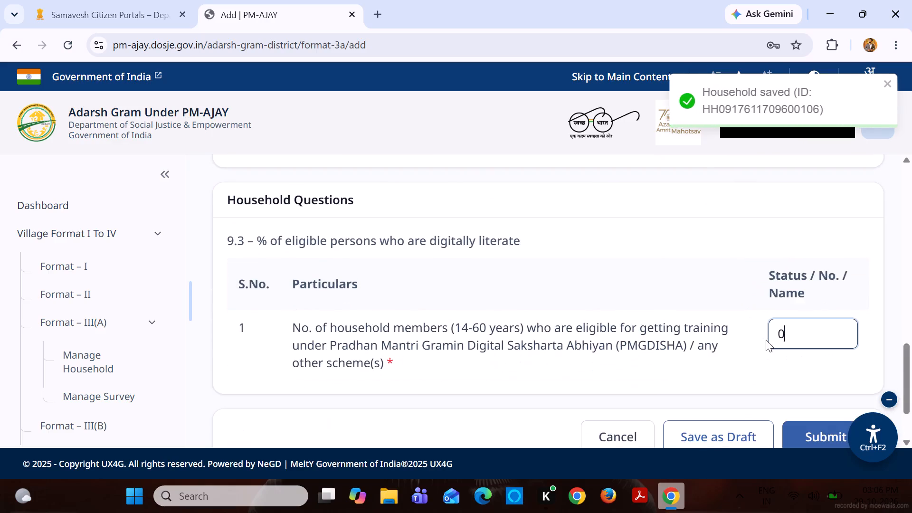
{"action": "scroll", "coordinate": [766, 340], "scroll_direction": "down", "scroll_amount": 2}
{"action": "left_click", "coordinate": [813, 344]}
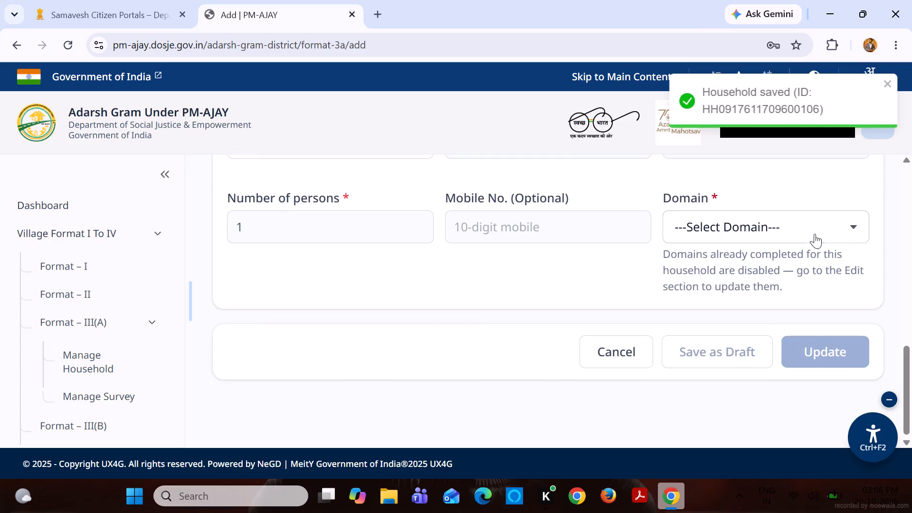
Choose the 10 – Livelihood and Skill Development domain and enter 0 youth eligible for skill training (10.1) and bank linked loans (10.2).
{"action": "left_click", "coordinate": [815, 234]}
{"action": "scroll", "coordinate": [792, 310], "scroll_direction": "down", "scroll_amount": 3}
{"action": "scroll", "coordinate": [751, 329], "scroll_direction": "down", "scroll_amount": 3}
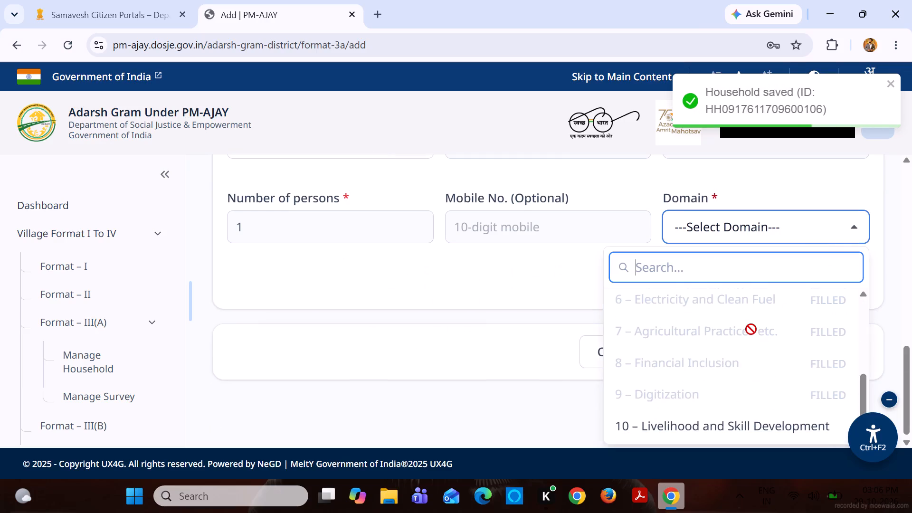
{"action": "left_click", "coordinate": [685, 422]}
{"action": "scroll", "coordinate": [685, 422], "scroll_direction": "down", "scroll_amount": 2}
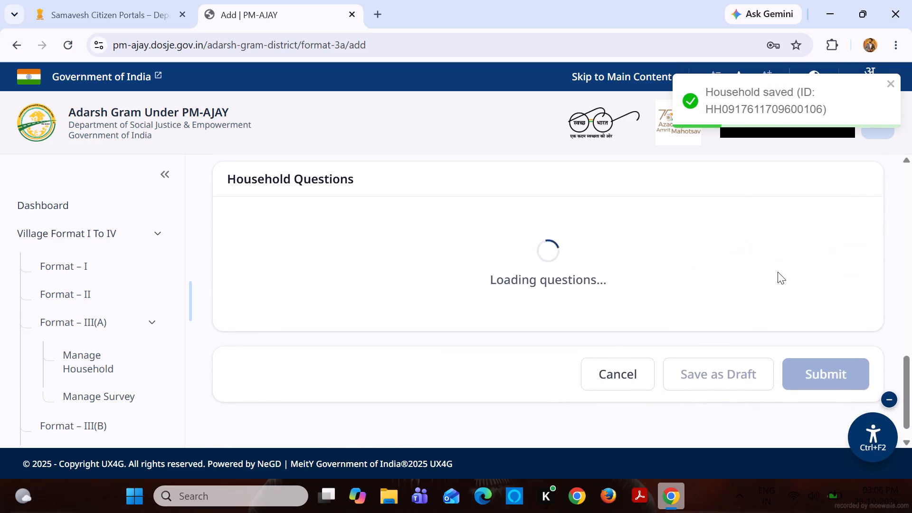
{"action": "left_click", "coordinate": [734, 295]}
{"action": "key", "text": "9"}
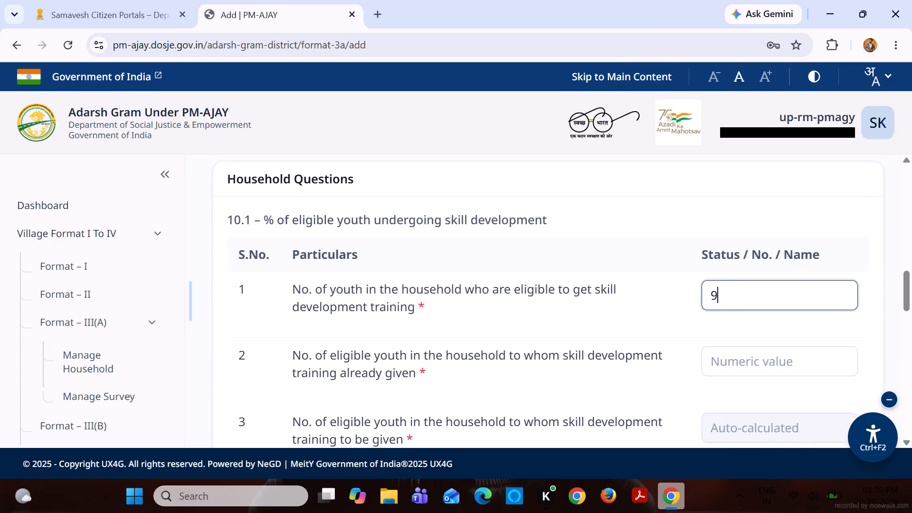
{"action": "key", "text": "BackSpace"}
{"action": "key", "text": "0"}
{"action": "scroll", "coordinate": [734, 295], "scroll_direction": "down", "scroll_amount": 4}
{"action": "left_click", "coordinate": [731, 331]}
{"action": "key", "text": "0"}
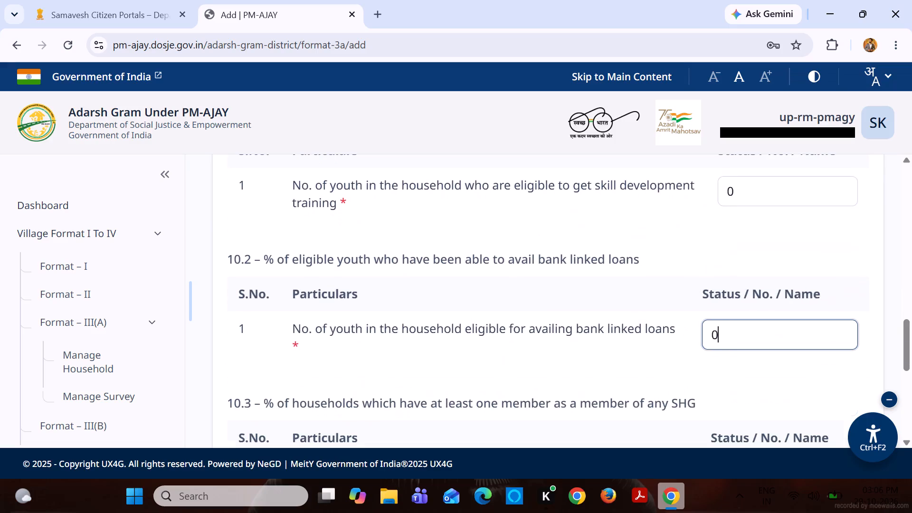
Answer Yes to self-help group membership in 10.3 and submit the Livelihood and Skill Development answers.
{"action": "scroll", "coordinate": [731, 331], "scroll_direction": "down", "scroll_amount": 5}
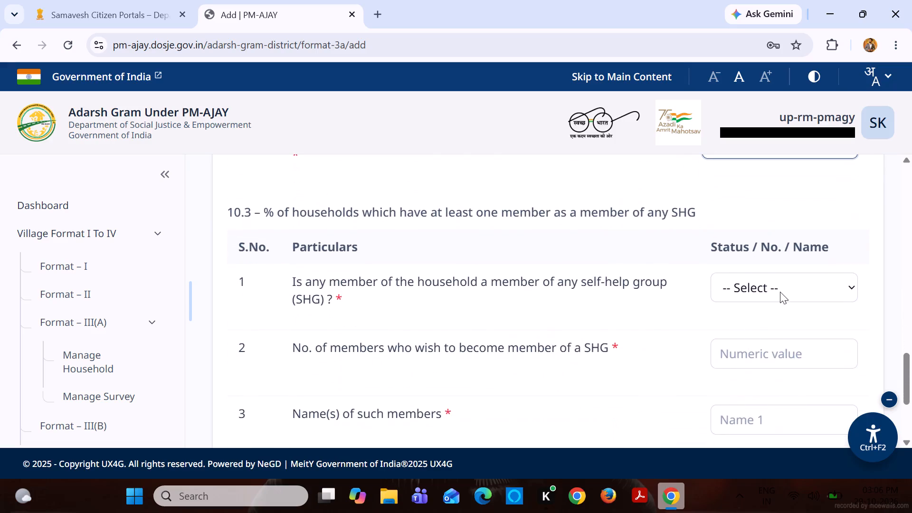
{"action": "left_click_drag", "start_coordinate": [788, 289], "coordinate": [763, 329]}
{"action": "left_click", "coordinate": [763, 329]}
{"action": "scroll", "coordinate": [763, 329], "scroll_direction": "down", "scroll_amount": 3}
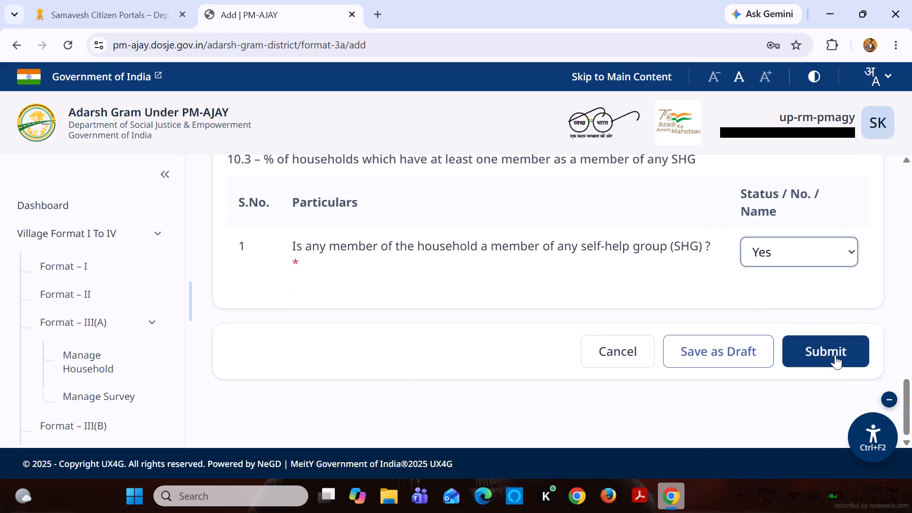
{"action": "left_click", "coordinate": [836, 355]}
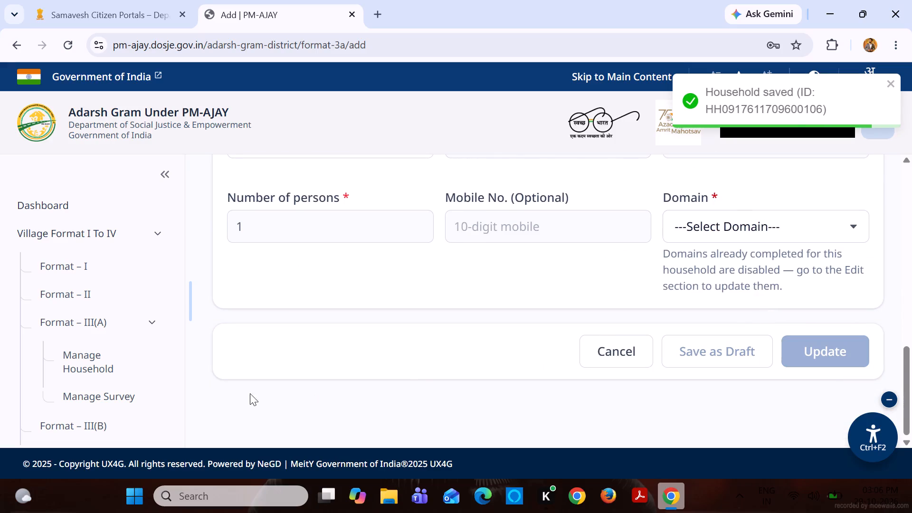
Start adding another household with block Shahabad - 1488, gram panchayat Narkheri - 84799, village Narkhera - 117096 and category SC.
{"action": "left_click", "coordinate": [110, 351]}
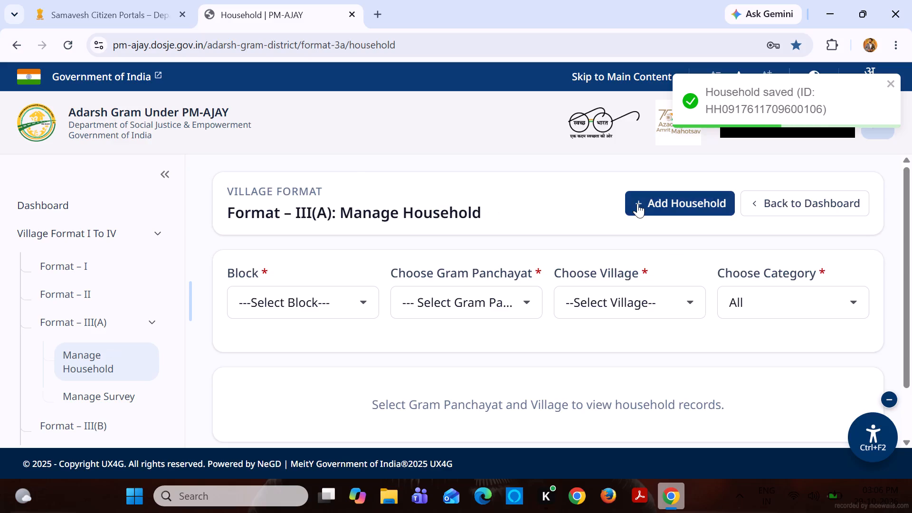
{"action": "left_click", "coordinate": [637, 203]}
{"action": "left_click", "coordinate": [697, 157]}
{"action": "scroll", "coordinate": [666, 313], "scroll_direction": "down", "scroll_amount": 2}
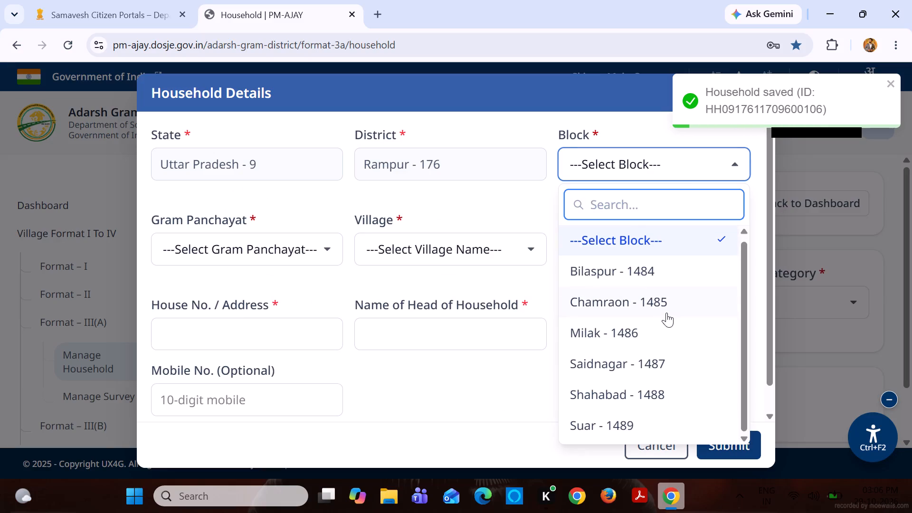
{"action": "scroll", "coordinate": [666, 313], "scroll_direction": "down", "scroll_amount": 1}
{"action": "left_click", "coordinate": [627, 397]}
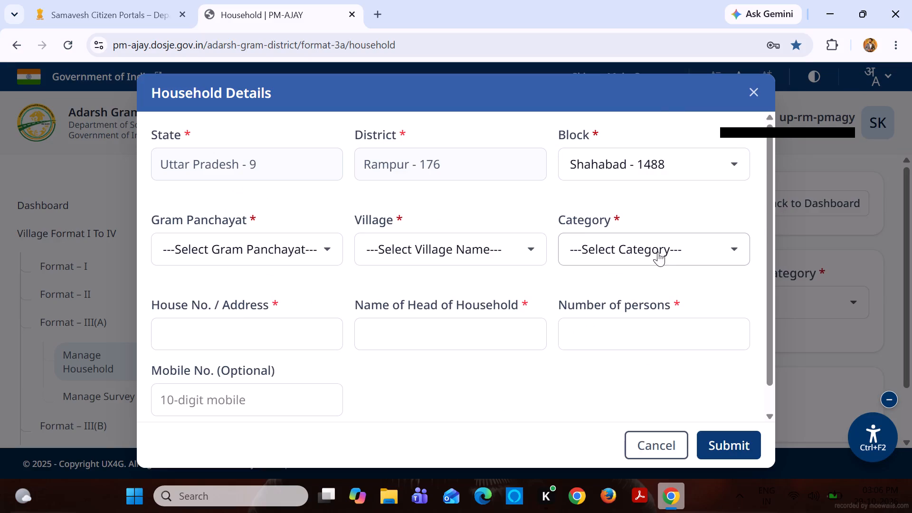
{"action": "left_click", "coordinate": [661, 244]}
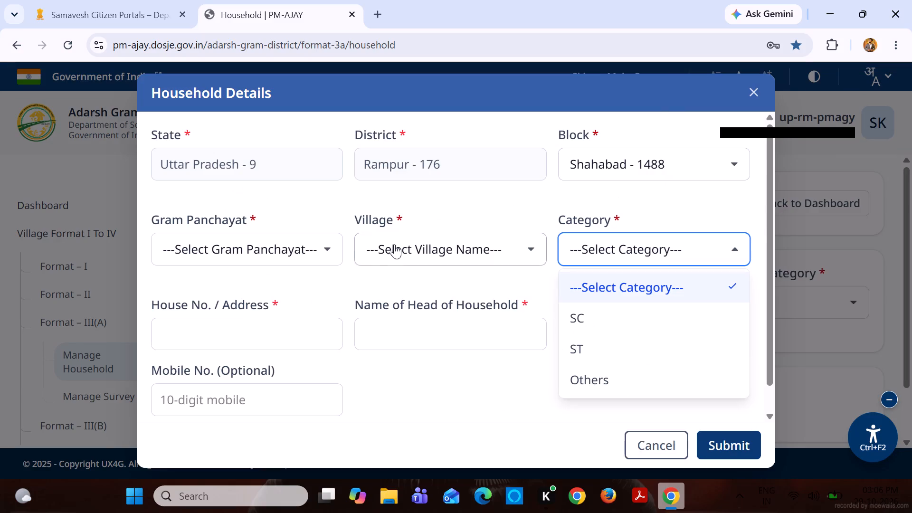
{"action": "left_click", "coordinate": [297, 246]}
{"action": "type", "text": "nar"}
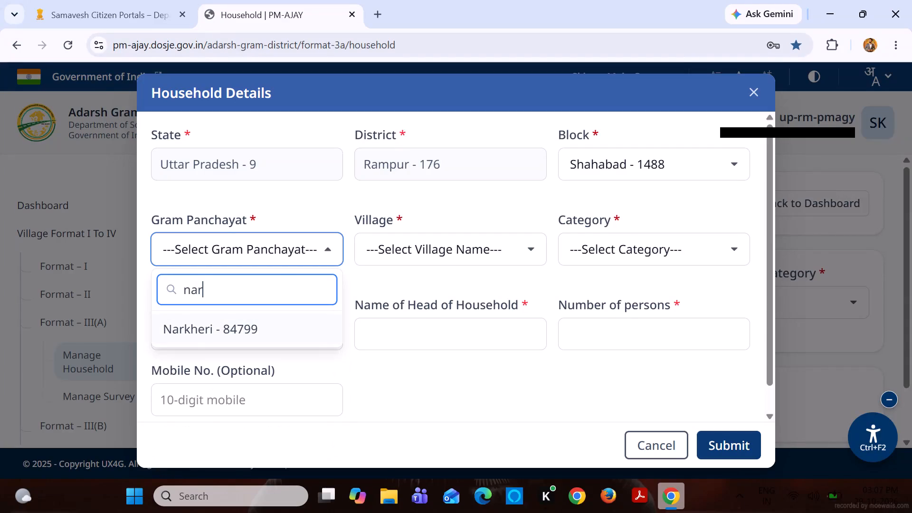
{"action": "left_click", "coordinate": [231, 330]}
{"action": "left_click", "coordinate": [418, 248]}
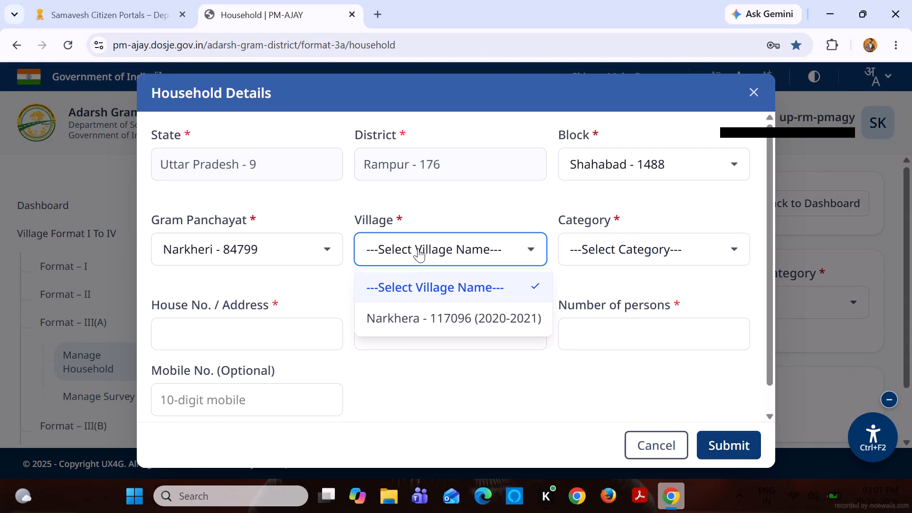
{"action": "left_click", "coordinate": [387, 314]}
{"action": "left_click", "coordinate": [623, 242]}
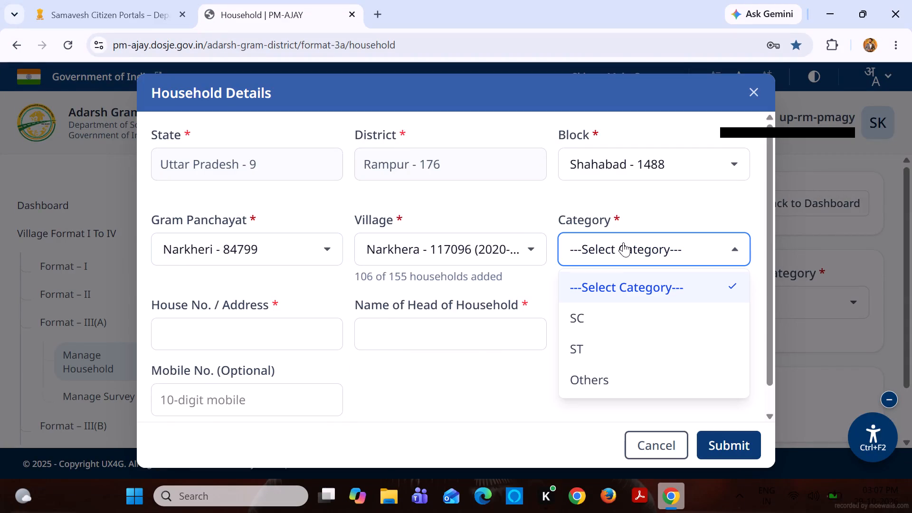
{"action": "left_click", "coordinate": [602, 320]}
Enter house number 106, the name of the head of household and 6 persons, and submit the household details.
{"action": "left_click", "coordinate": [219, 337]}
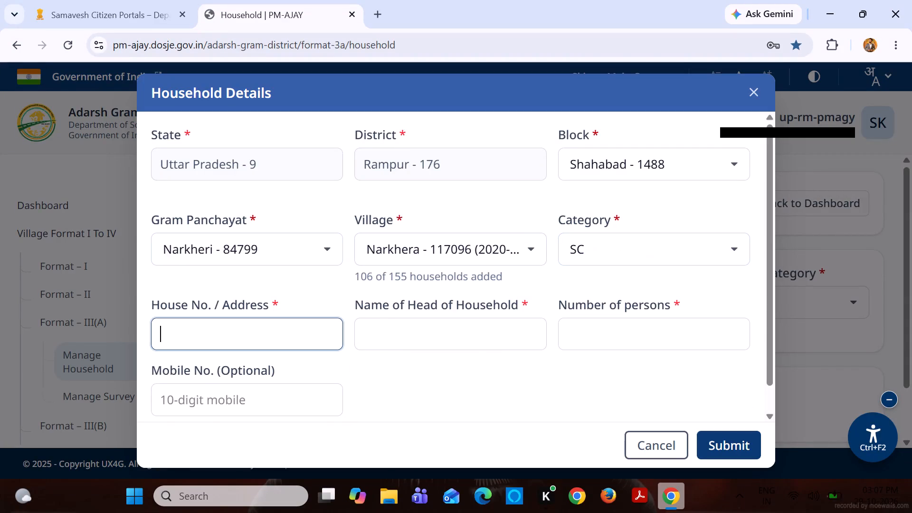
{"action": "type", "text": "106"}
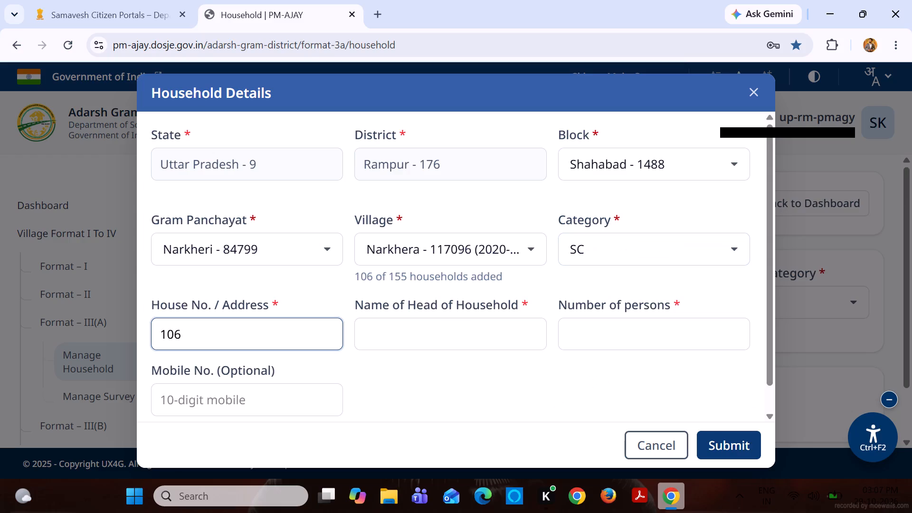
{"action": "left_click", "coordinate": [395, 342]}
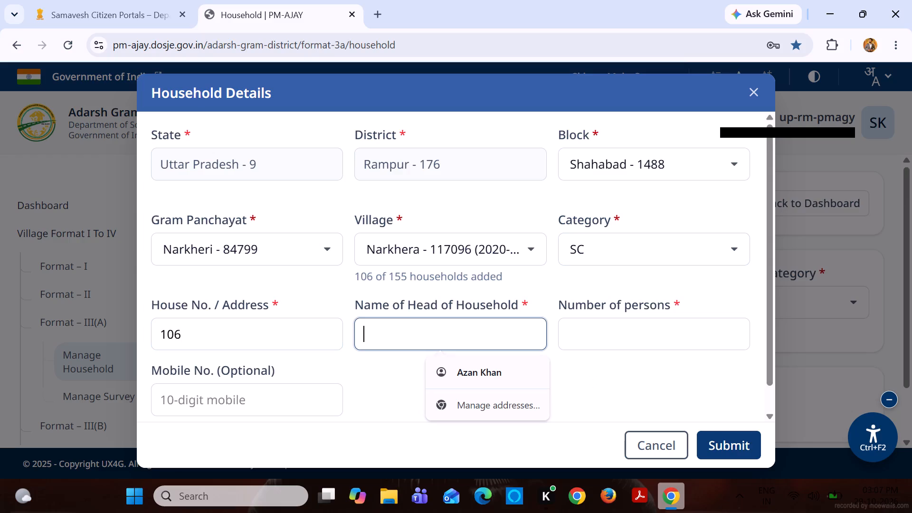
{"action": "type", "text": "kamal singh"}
{"action": "left_click", "coordinate": [638, 336]}
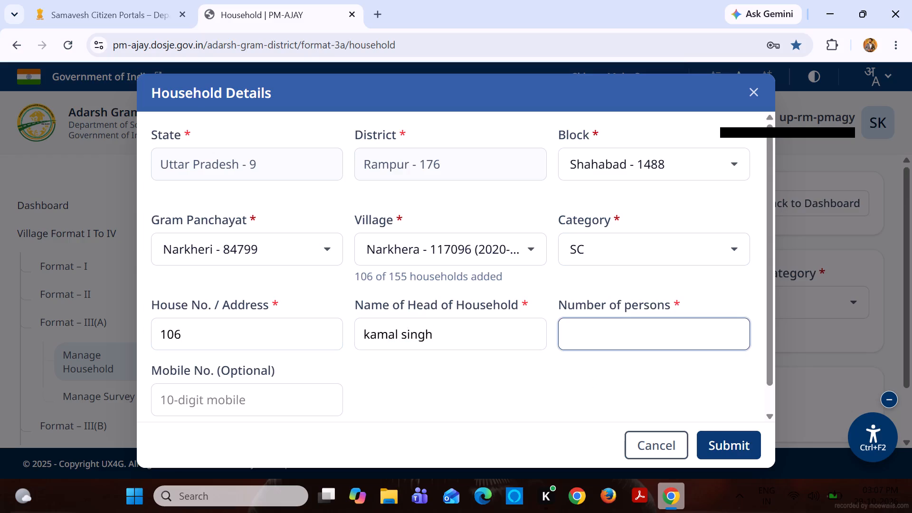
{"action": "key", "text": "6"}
{"action": "left_click", "coordinate": [713, 447]}
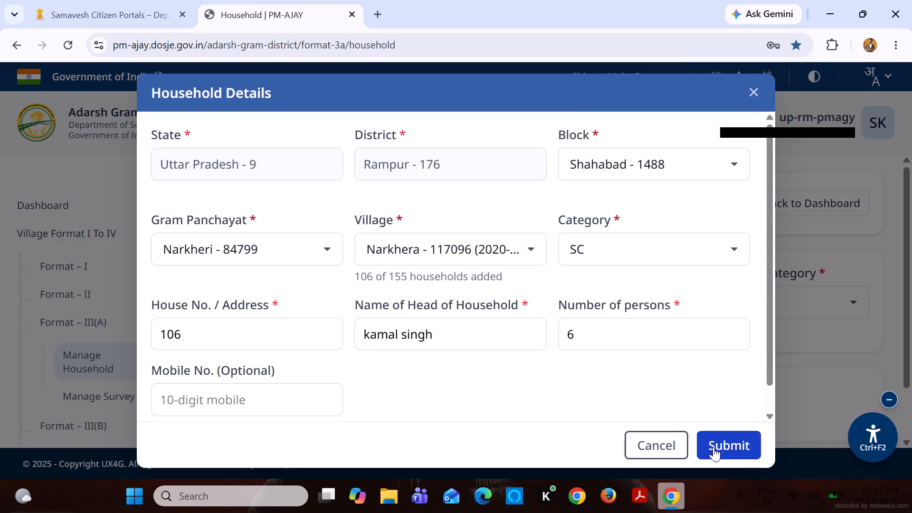
Choose the 1 – Drinking water and Sanitation domain, answer Yes to having an IHHL (1.3) and No to open defecation (1.5), and submit.
{"action": "scroll", "coordinate": [722, 300], "scroll_direction": "down", "scroll_amount": 9}
{"action": "left_click", "coordinate": [805, 253]}
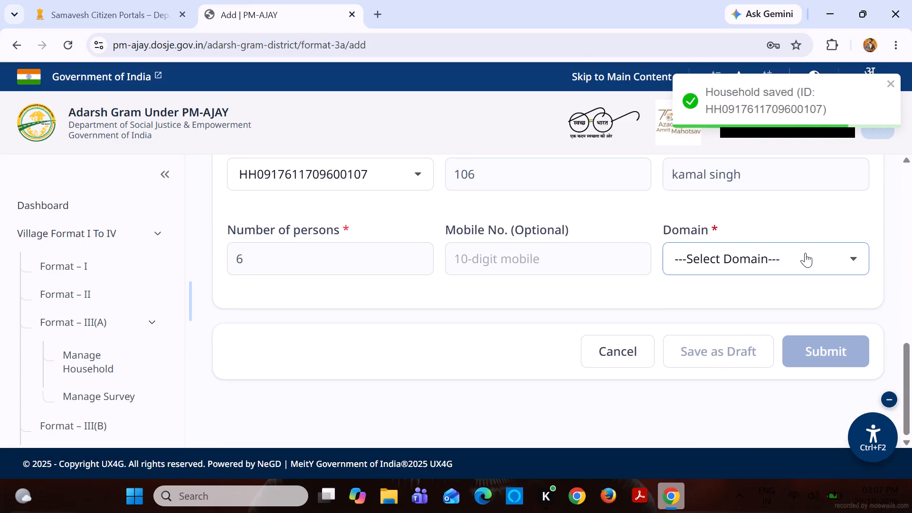
{"action": "left_click", "coordinate": [741, 131]}
{"action": "scroll", "coordinate": [748, 248], "scroll_direction": "down", "scroll_amount": 3}
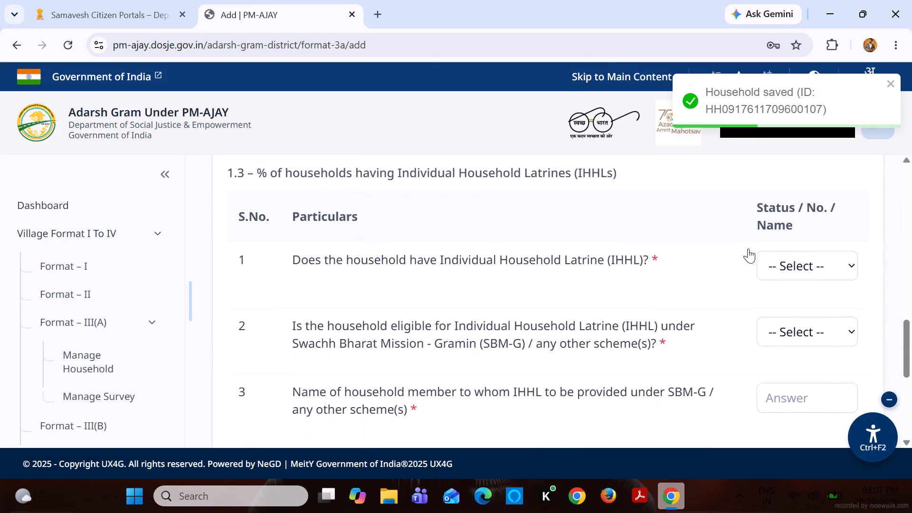
{"action": "left_click", "coordinate": [806, 258]}
{"action": "left_click", "coordinate": [789, 304]}
{"action": "scroll", "coordinate": [789, 304], "scroll_direction": "down", "scroll_amount": 3}
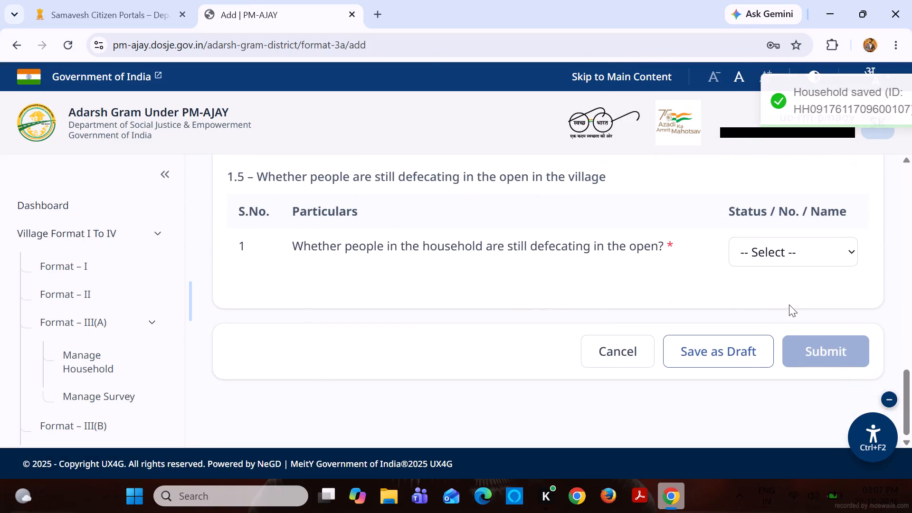
{"action": "left_click_drag", "start_coordinate": [827, 248], "coordinate": [753, 321]}
{"action": "left_click", "coordinate": [753, 321]}
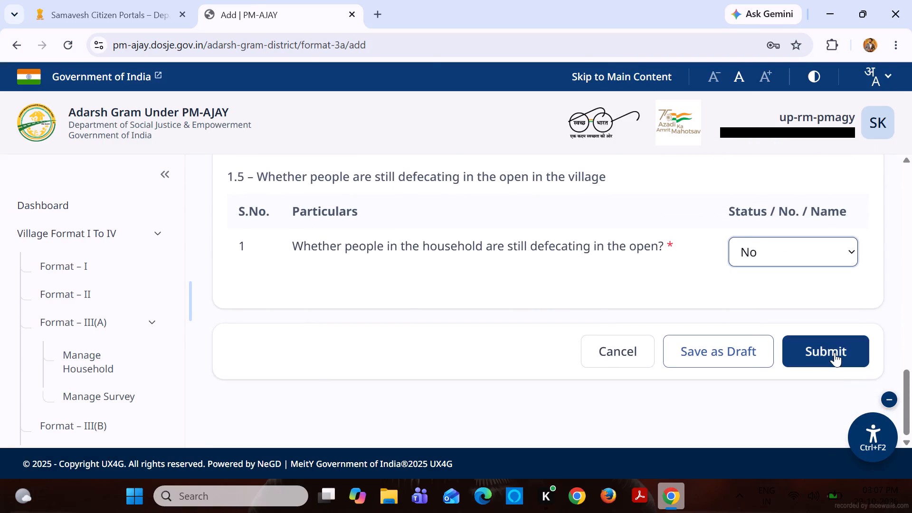
{"action": "left_click", "coordinate": [835, 352]}
Choose the 2 – Education domain and enter 0 children aged 6-10 years (2.1) and 0 children aged 11-13 years (2.2).
{"action": "left_click", "coordinate": [809, 223]}
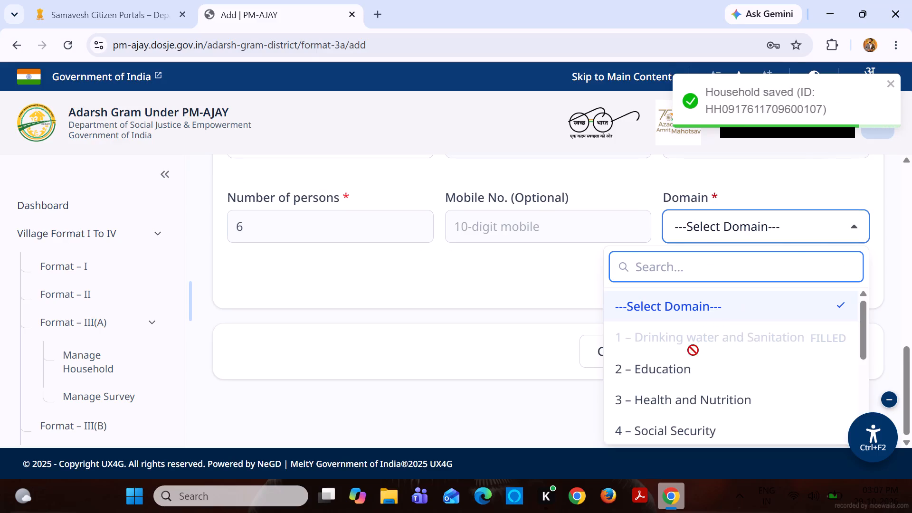
{"action": "left_click", "coordinate": [681, 363]}
{"action": "scroll", "coordinate": [681, 363], "scroll_direction": "down", "scroll_amount": 3}
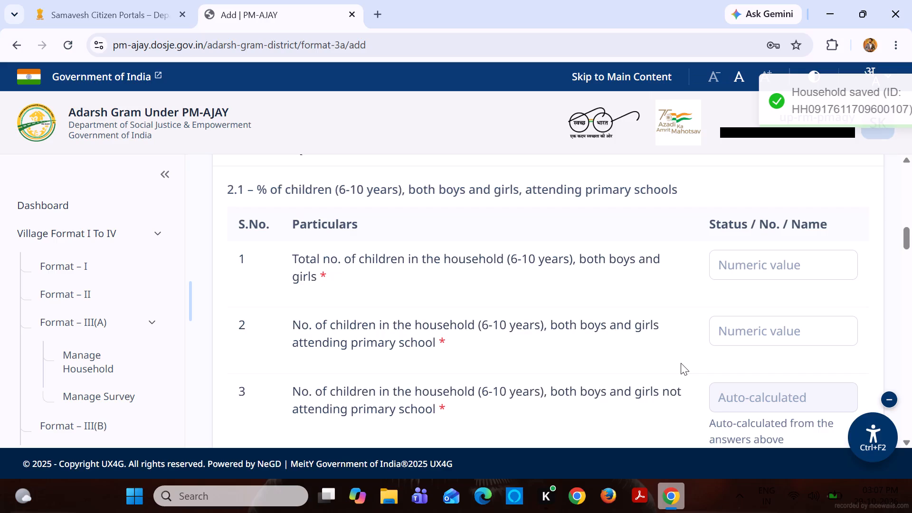
{"action": "left_click", "coordinate": [736, 280]}
{"action": "left_click", "coordinate": [746, 268]}
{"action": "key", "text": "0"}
{"action": "scroll", "coordinate": [746, 268], "scroll_direction": "down", "scroll_amount": 1}
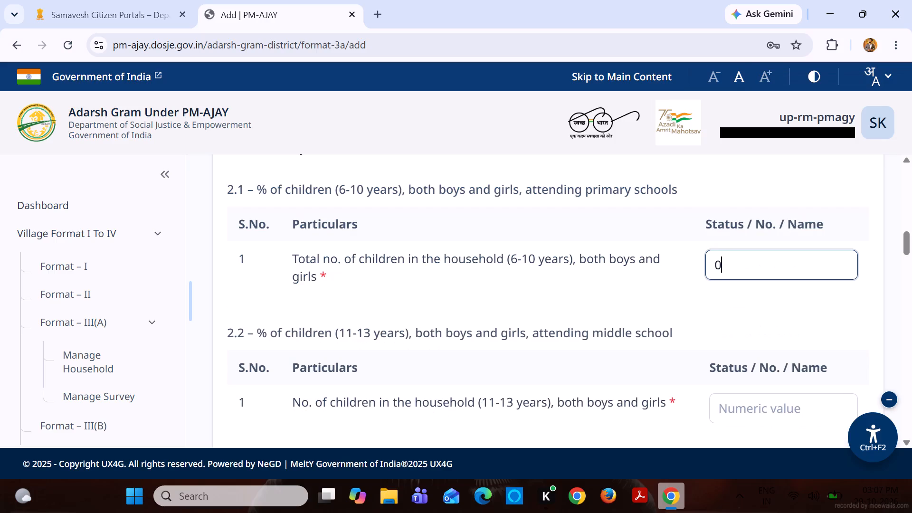
{"action": "left_click", "coordinate": [746, 254]}
{"action": "scroll", "coordinate": [746, 254], "scroll_direction": "down", "scroll_amount": 2}
{"action": "left_click_drag", "start_coordinate": [731, 237], "coordinate": [731, 247]}
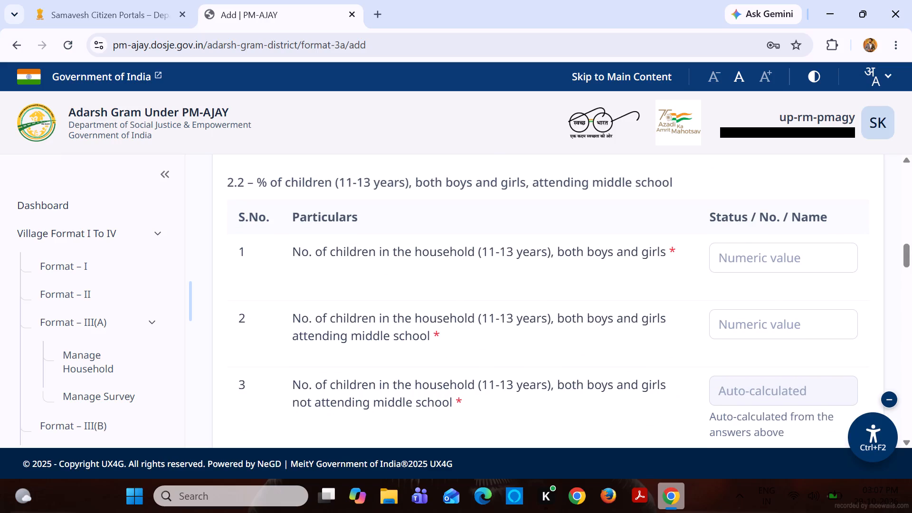
{"action": "left_click", "coordinate": [731, 247]}
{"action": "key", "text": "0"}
Enter 1 child aged 14-15 and 1 attending secondary school (2.3), plus 2 children aged 16-17 and 2 attending higher secondary school (2.4).
{"action": "scroll", "coordinate": [731, 233], "scroll_direction": "down", "scroll_amount": 3}
{"action": "left_click", "coordinate": [755, 293]}
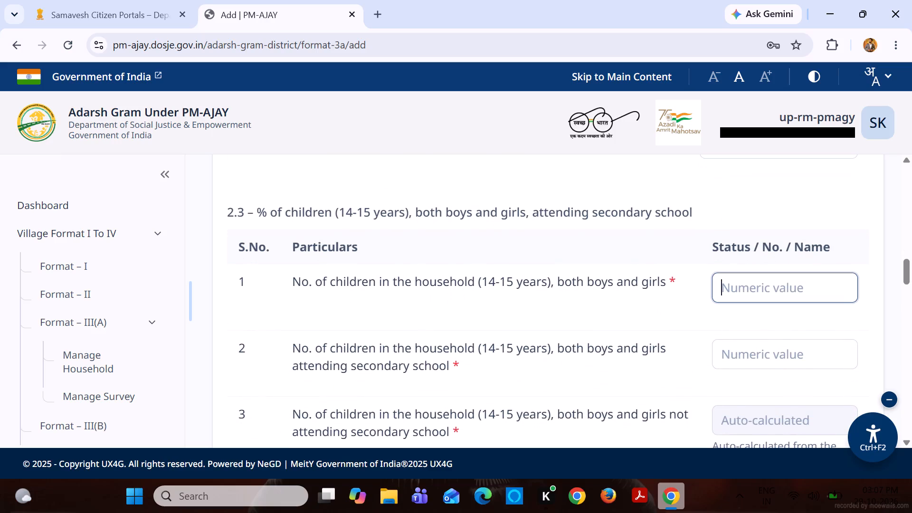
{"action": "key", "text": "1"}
{"action": "left_click", "coordinate": [731, 352]}
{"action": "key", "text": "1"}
{"action": "scroll", "coordinate": [731, 352], "scroll_direction": "down", "scroll_amount": 2}
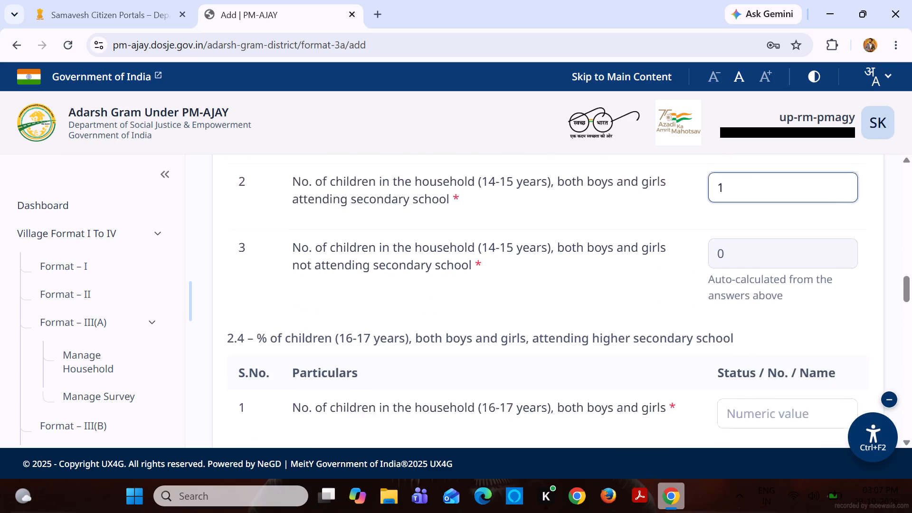
{"action": "scroll", "coordinate": [731, 352], "scroll_direction": "down", "scroll_amount": 2}
{"action": "left_click", "coordinate": [782, 358]}
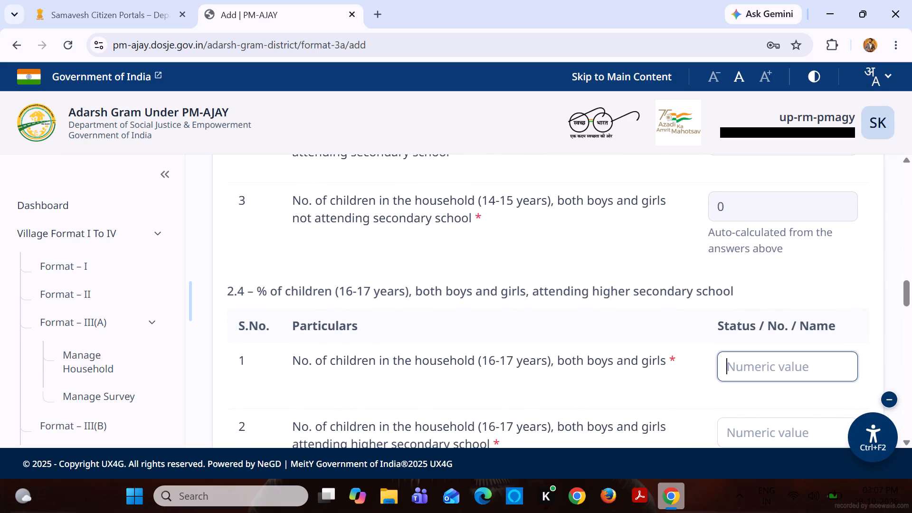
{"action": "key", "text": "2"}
{"action": "scroll", "coordinate": [782, 358], "scroll_direction": "down", "scroll_amount": 3}
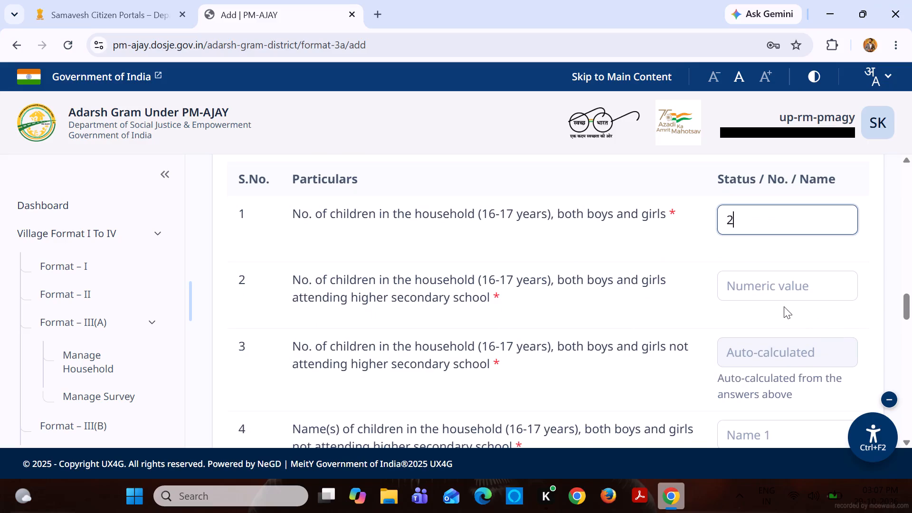
{"action": "left_click", "coordinate": [768, 293]}
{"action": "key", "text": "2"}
Enter 0 children aged 18-23 (2.5) and 0 eligible for Pre-matric (2.6) and Post-matric (2.7) scholarships, and submit the Education answers.
{"action": "scroll", "coordinate": [768, 293], "scroll_direction": "down", "scroll_amount": 4}
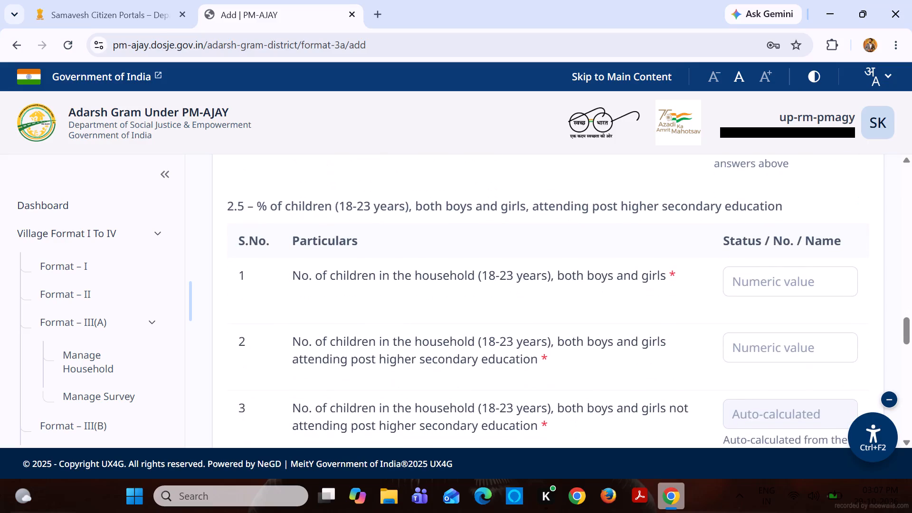
{"action": "left_click", "coordinate": [773, 291]}
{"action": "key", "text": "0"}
{"action": "scroll", "coordinate": [773, 291], "scroll_direction": "down", "scroll_amount": 2}
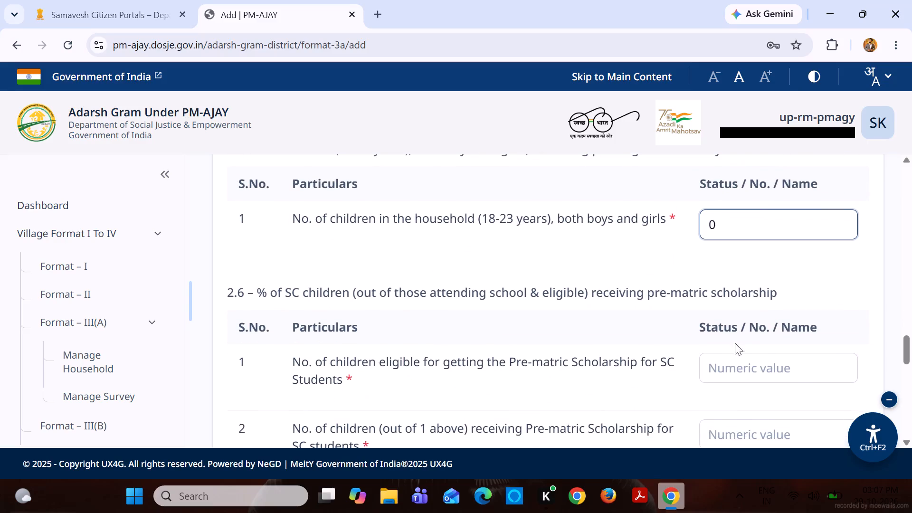
{"action": "left_click", "coordinate": [719, 362]}
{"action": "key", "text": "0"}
{"action": "scroll", "coordinate": [719, 362], "scroll_direction": "down", "scroll_amount": 4}
{"action": "left_click", "coordinate": [704, 380]}
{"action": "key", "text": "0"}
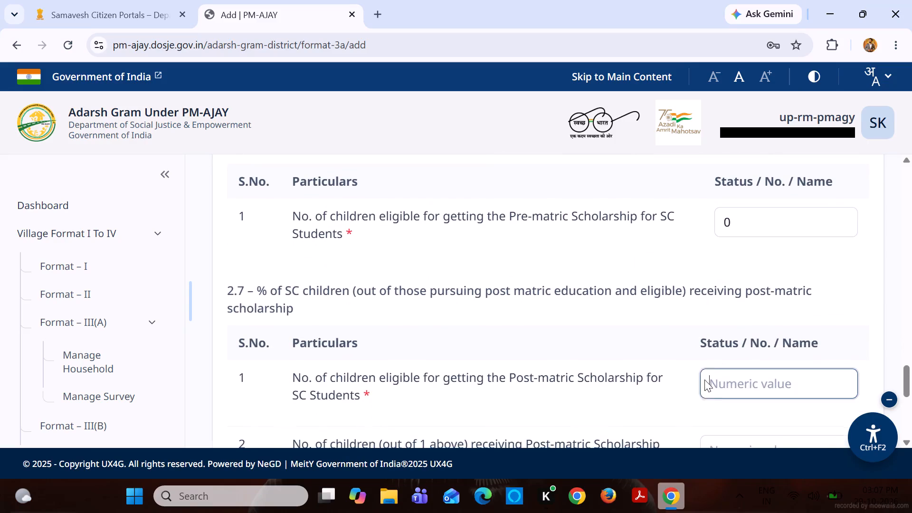
{"action": "scroll", "coordinate": [704, 380], "scroll_direction": "down", "scroll_amount": 4}
{"action": "left_click", "coordinate": [815, 352]}
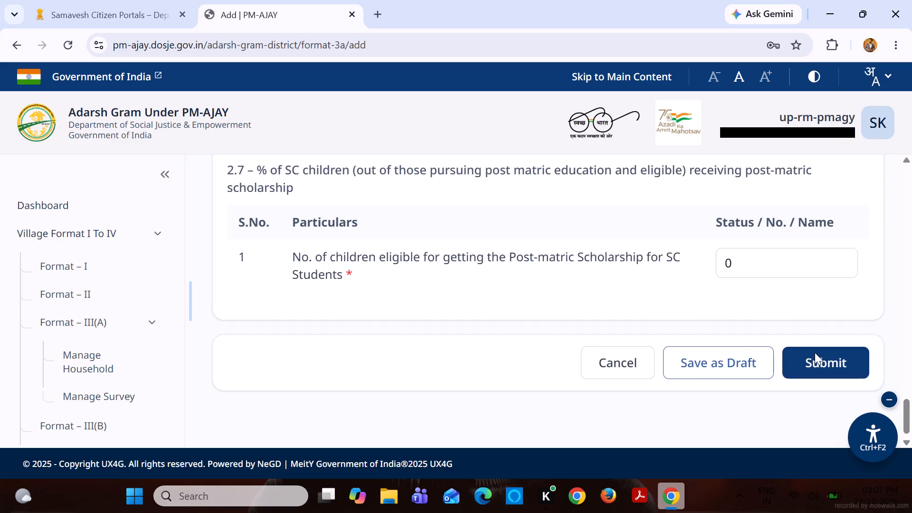
Choose the 3 – Health and Nutrition domain, answer Yes to Health Protection Scheme coverage (3.1), and enter 0 pregnant women (3.3) and 0 deliveries (3.4).
{"action": "left_click_drag", "start_coordinate": [816, 211], "coordinate": [807, 232]}
{"action": "left_click", "coordinate": [807, 232]}
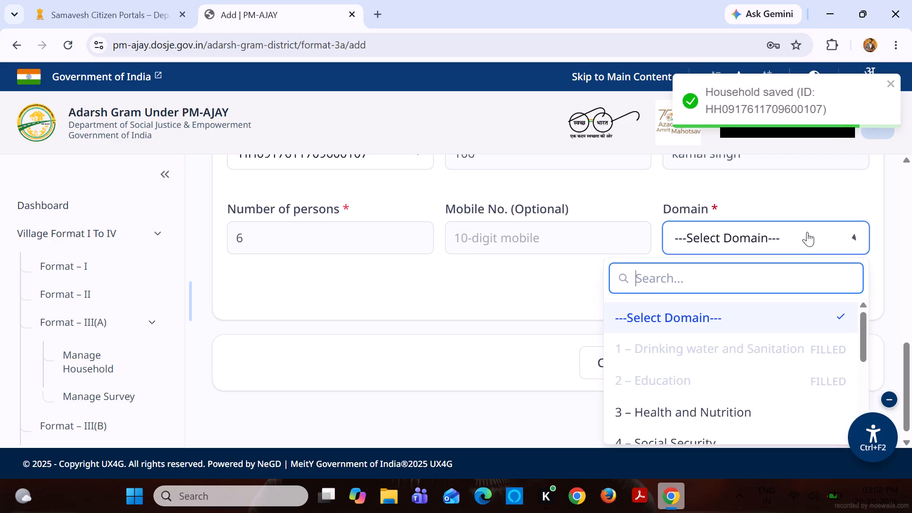
{"action": "left_click", "coordinate": [690, 404]}
{"action": "scroll", "coordinate": [690, 404], "scroll_direction": "down", "scroll_amount": 3}
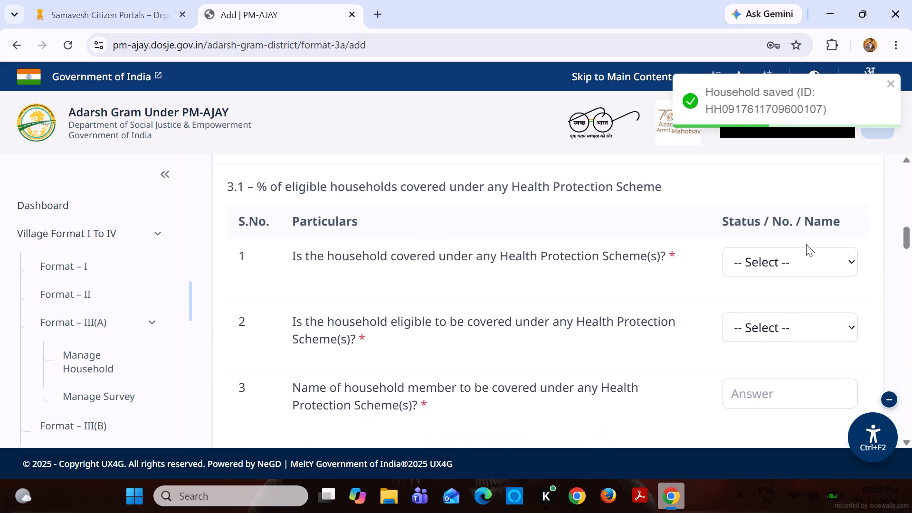
{"action": "left_click", "coordinate": [798, 261]}
{"action": "left_click", "coordinate": [754, 318]}
{"action": "scroll", "coordinate": [754, 318], "scroll_direction": "down", "scroll_amount": 2}
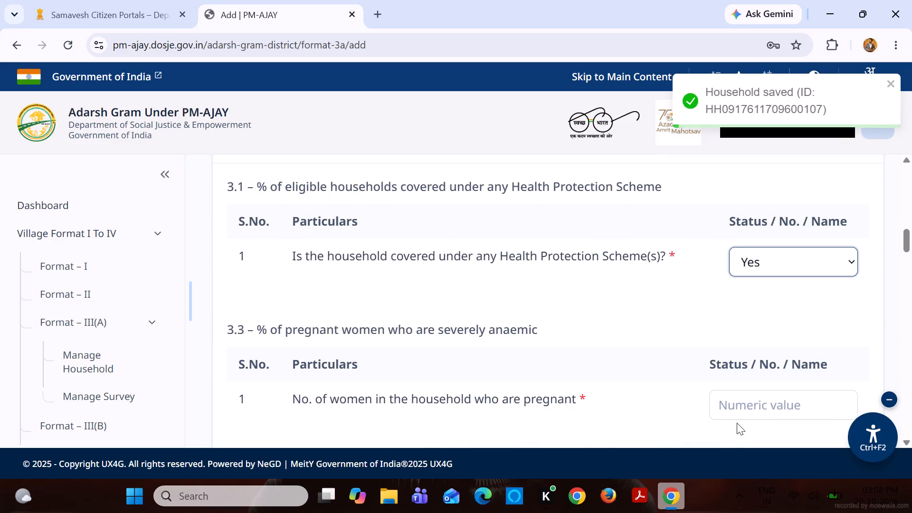
{"action": "left_click", "coordinate": [750, 401]}
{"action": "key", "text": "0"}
{"action": "scroll", "coordinate": [750, 401], "scroll_direction": "down", "scroll_amount": 6}
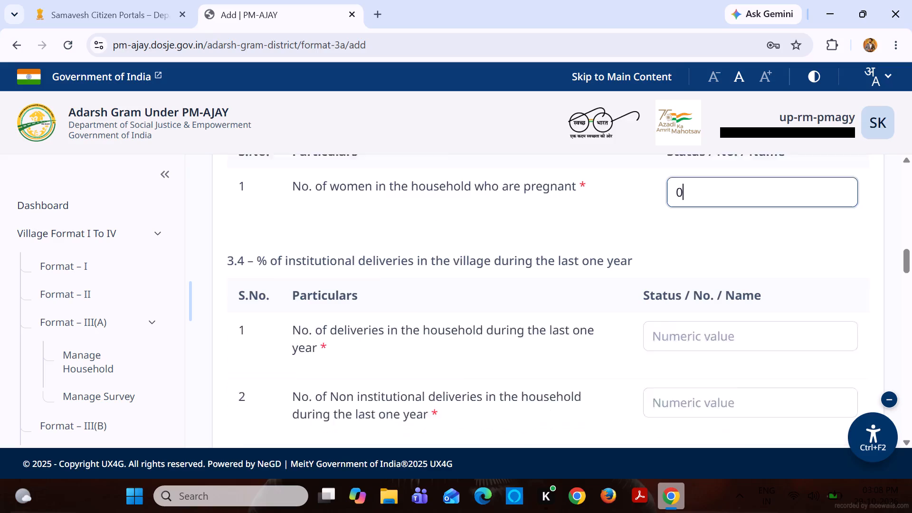
{"action": "scroll", "coordinate": [722, 399], "scroll_direction": "down", "scroll_amount": 1}
{"action": "left_click", "coordinate": [665, 313]}
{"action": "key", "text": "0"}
Enter 0 children born in the last year (3.5), 0 children below one year (3.6), and 0 children aged 0-5 years (3.7).
{"action": "scroll", "coordinate": [665, 313], "scroll_direction": "down", "scroll_amount": 5}
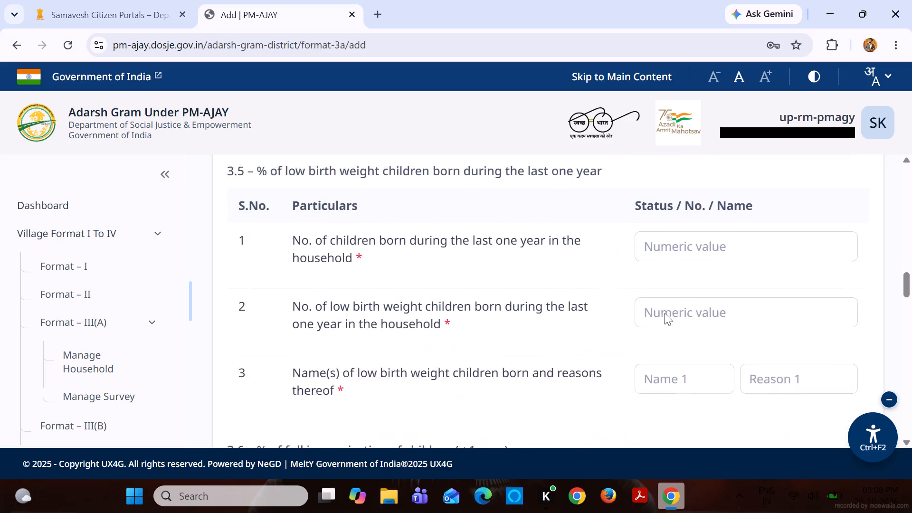
{"action": "left_click", "coordinate": [663, 218]}
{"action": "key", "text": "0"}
{"action": "left_click", "coordinate": [675, 356]}
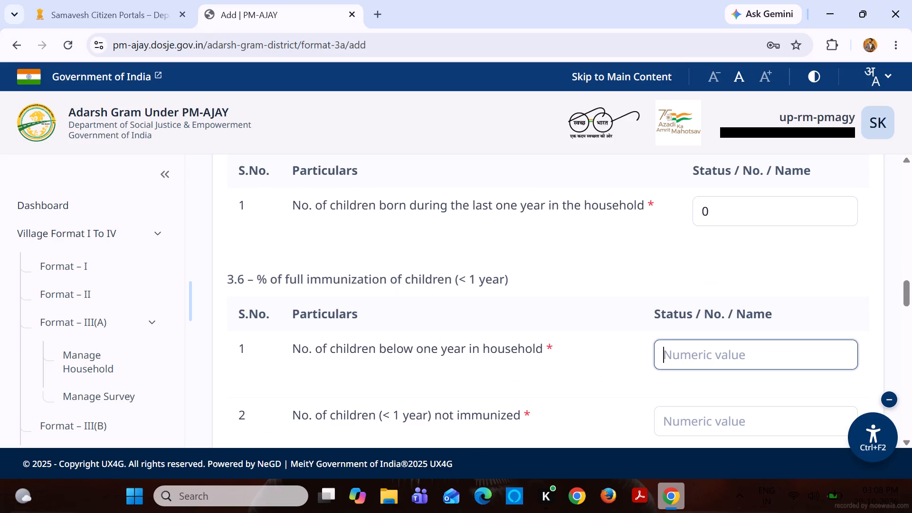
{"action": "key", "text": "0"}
{"action": "scroll", "coordinate": [675, 356], "scroll_direction": "down", "scroll_amount": 4}
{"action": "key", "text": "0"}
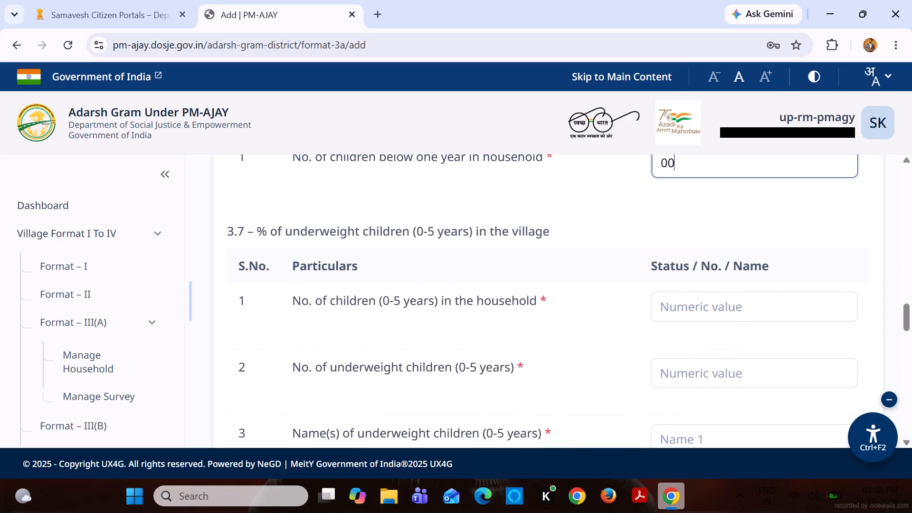
{"action": "key", "text": "BackSpace"}
{"action": "left_click", "coordinate": [691, 309]}
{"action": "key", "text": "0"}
Enter 0 for women pregnant last year (3.8), children under 1 year (3.9) and members with communicable diseases (3.10), and submit the Health and Nutrition answers.
{"action": "scroll", "coordinate": [691, 309], "scroll_direction": "down", "scroll_amount": 2}
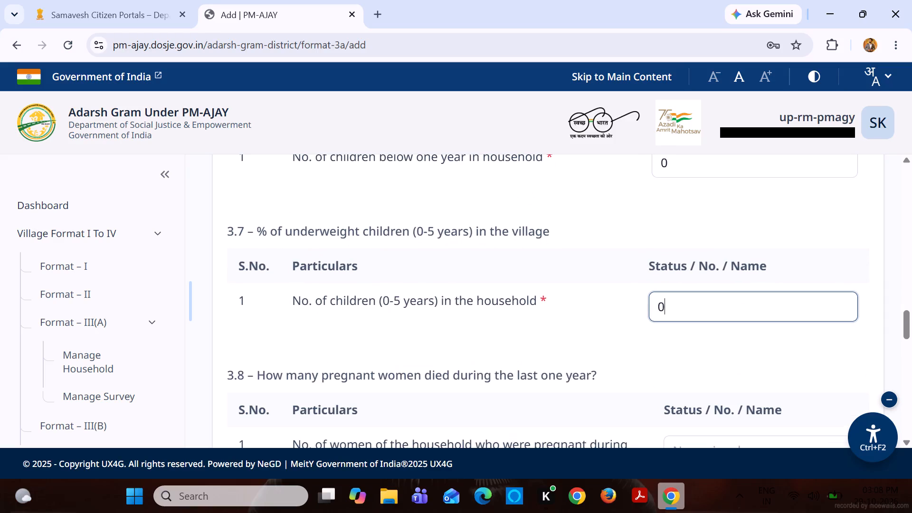
{"action": "scroll", "coordinate": [694, 273], "scroll_direction": "down", "scroll_amount": 4}
{"action": "left_click", "coordinate": [703, 193]}
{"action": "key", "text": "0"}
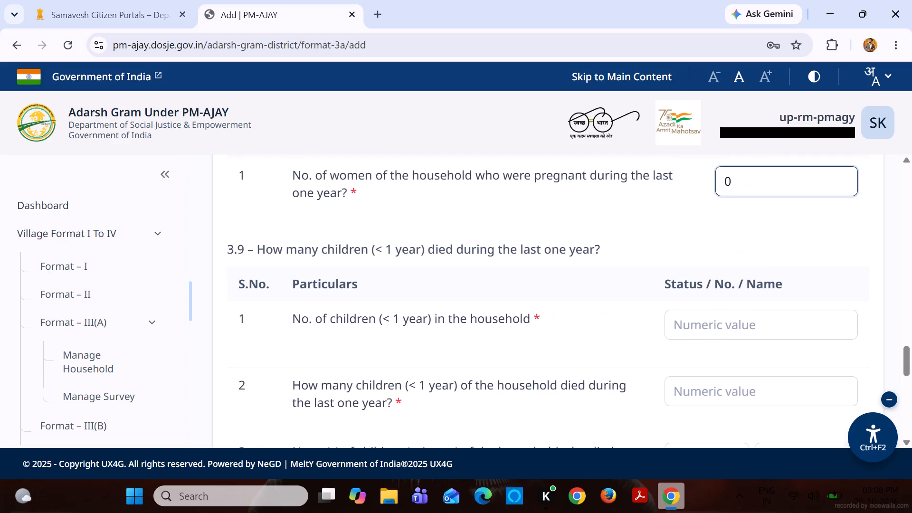
{"action": "left_click", "coordinate": [683, 333]}
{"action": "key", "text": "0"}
{"action": "scroll", "coordinate": [683, 333], "scroll_direction": "down", "scroll_amount": 2}
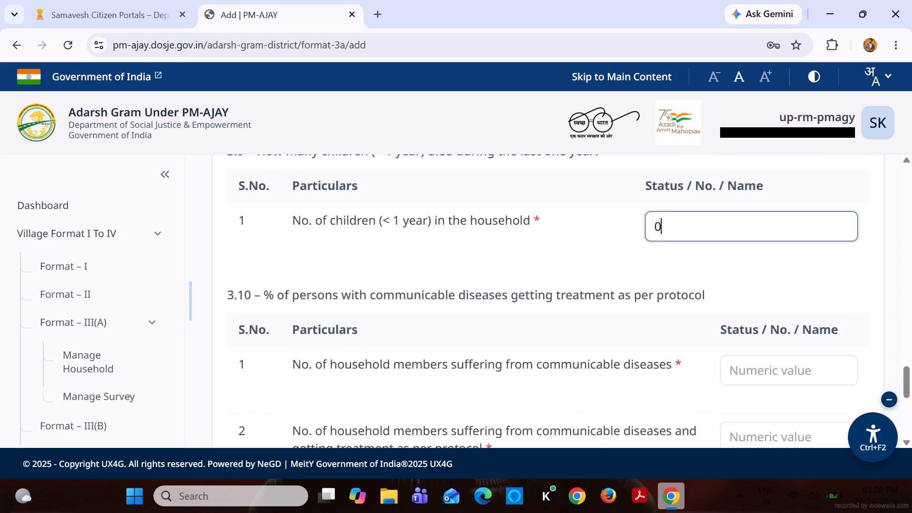
{"action": "left_click", "coordinate": [743, 361]}
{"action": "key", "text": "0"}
{"action": "scroll", "coordinate": [743, 361], "scroll_direction": "down", "scroll_amount": 3}
{"action": "left_click", "coordinate": [820, 347]}
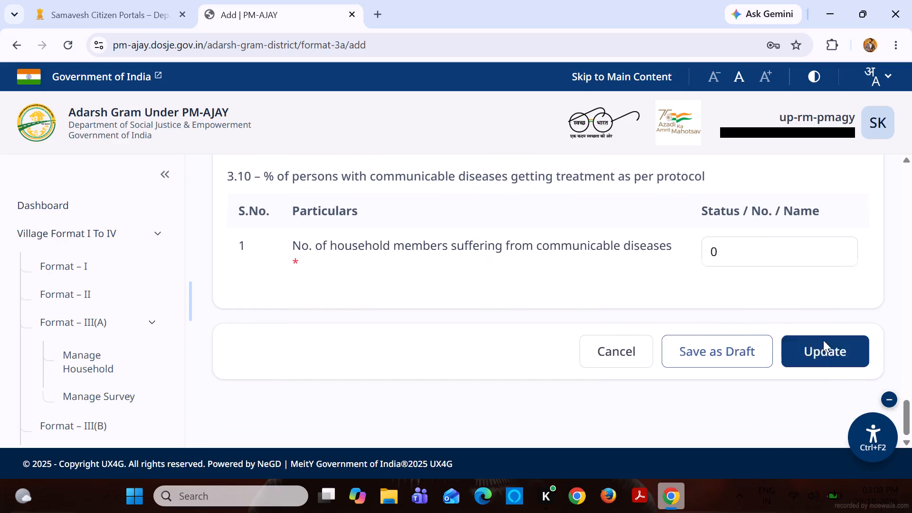
Choose the 4 – Social Security domain, enter 0 persons eligible for Widow (4.1), Old Age (4.2) and Disability (4.3) Pension, and submit.
{"action": "left_click", "coordinate": [809, 209]}
{"action": "left_click", "coordinate": [813, 230]}
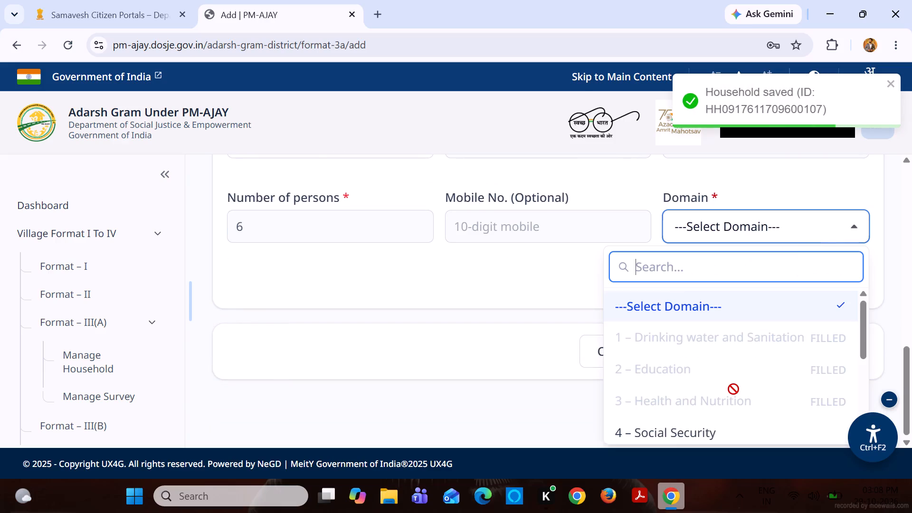
{"action": "scroll", "coordinate": [733, 389], "scroll_direction": "down", "scroll_amount": 1}
{"action": "left_click", "coordinate": [712, 343]}
{"action": "scroll", "coordinate": [712, 343], "scroll_direction": "down", "scroll_amount": 3}
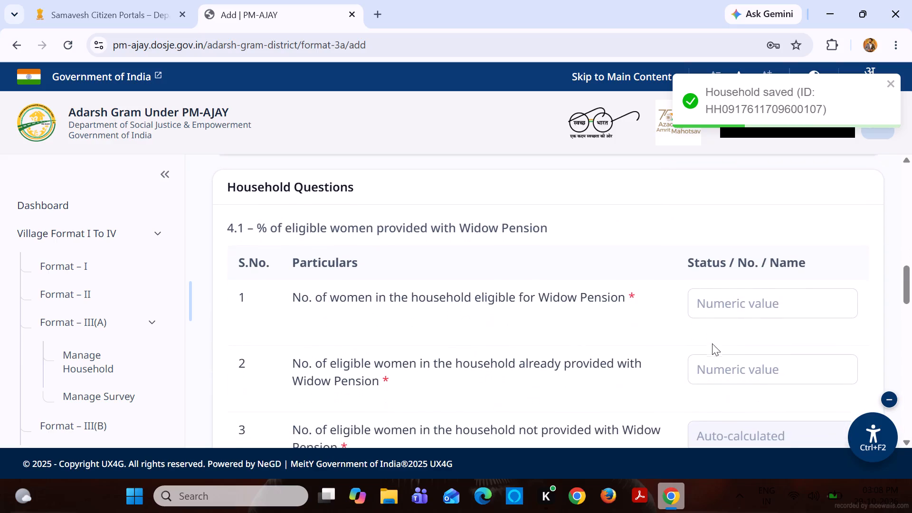
{"action": "left_click", "coordinate": [731, 299]}
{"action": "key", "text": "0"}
{"action": "scroll", "coordinate": [731, 299], "scroll_direction": "down", "scroll_amount": 2}
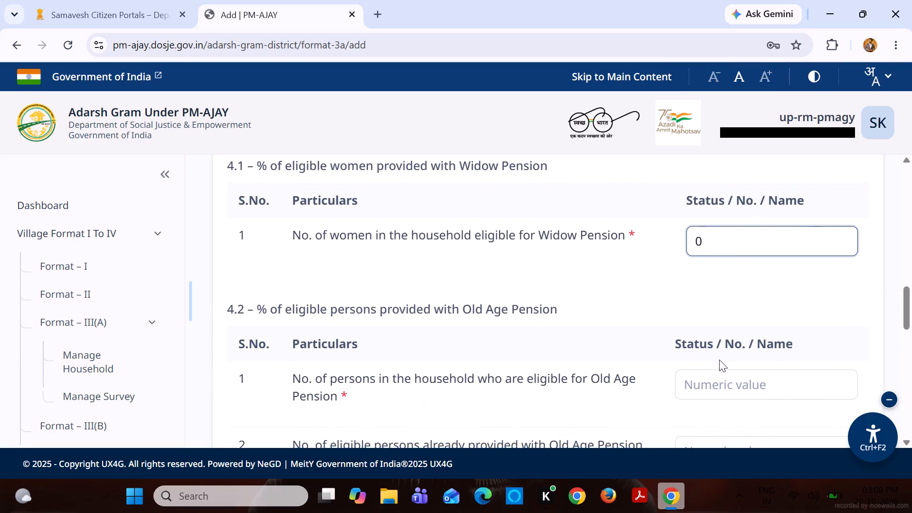
{"action": "left_click", "coordinate": [700, 377]}
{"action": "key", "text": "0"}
{"action": "scroll", "coordinate": [700, 377], "scroll_direction": "down", "scroll_amount": 3}
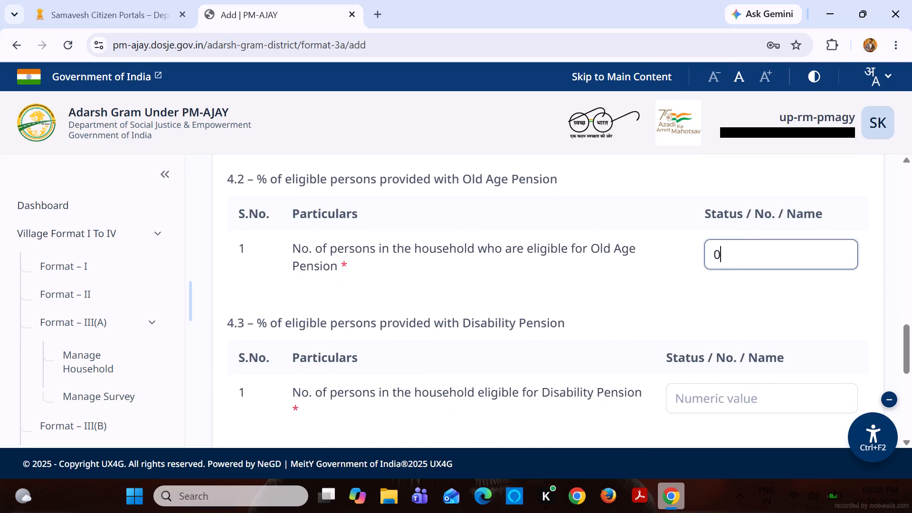
{"action": "left_click", "coordinate": [698, 392]}
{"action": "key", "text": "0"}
{"action": "scroll", "coordinate": [698, 392], "scroll_direction": "down", "scroll_amount": 5}
{"action": "left_click", "coordinate": [825, 342]}
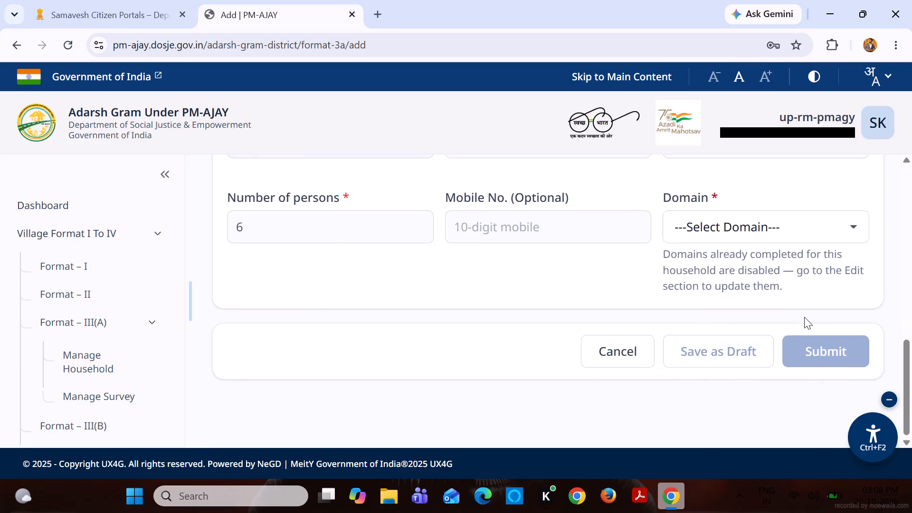
Choose the 5 – Rural Roads and Housing domain, answer No to living in a Kachcha/unsafe house (5.3), and submit.
{"action": "left_click", "coordinate": [799, 220]}
{"action": "scroll", "coordinate": [750, 309], "scroll_direction": "down", "scroll_amount": 1}
{"action": "left_click", "coordinate": [691, 386]}
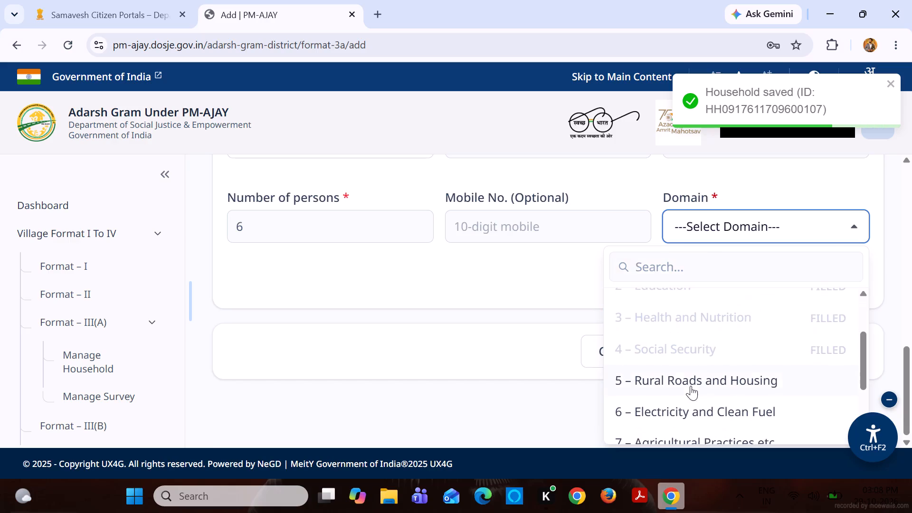
{"action": "scroll", "coordinate": [691, 386], "scroll_direction": "down", "scroll_amount": 3}
{"action": "left_click_drag", "start_coordinate": [824, 291], "coordinate": [788, 352]}
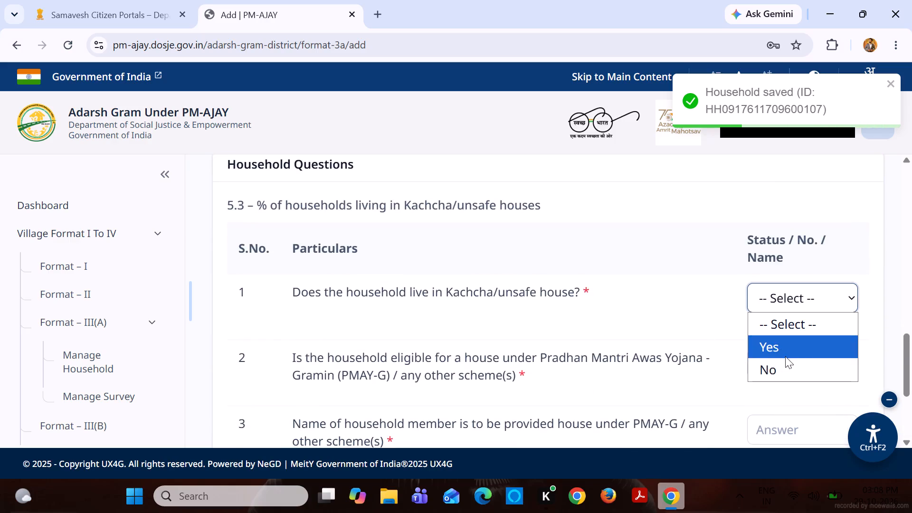
{"action": "left_click", "coordinate": [784, 362]}
{"action": "scroll", "coordinate": [784, 362], "scroll_direction": "down", "scroll_amount": 6}
{"action": "left_click", "coordinate": [834, 347]}
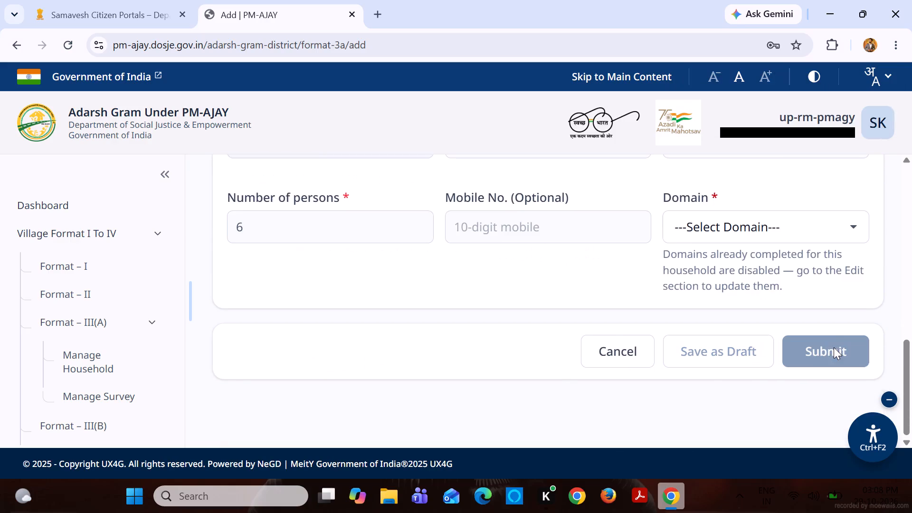
Choose the 6 – Electricity and Clean Fuel domain and answer Yes to electricity connection (6.2 and 6.3) and to using at least one LED bulb.
{"action": "left_click", "coordinate": [824, 218]}
{"action": "scroll", "coordinate": [768, 316], "scroll_direction": "down", "scroll_amount": 2}
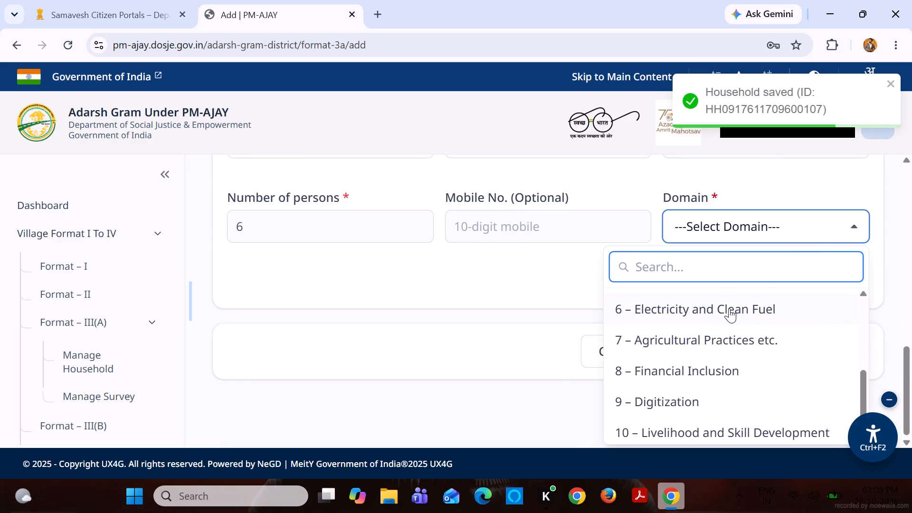
{"action": "left_click", "coordinate": [729, 308]}
{"action": "scroll", "coordinate": [729, 308], "scroll_direction": "down", "scroll_amount": 3}
{"action": "left_click_drag", "start_coordinate": [816, 283], "coordinate": [790, 323]}
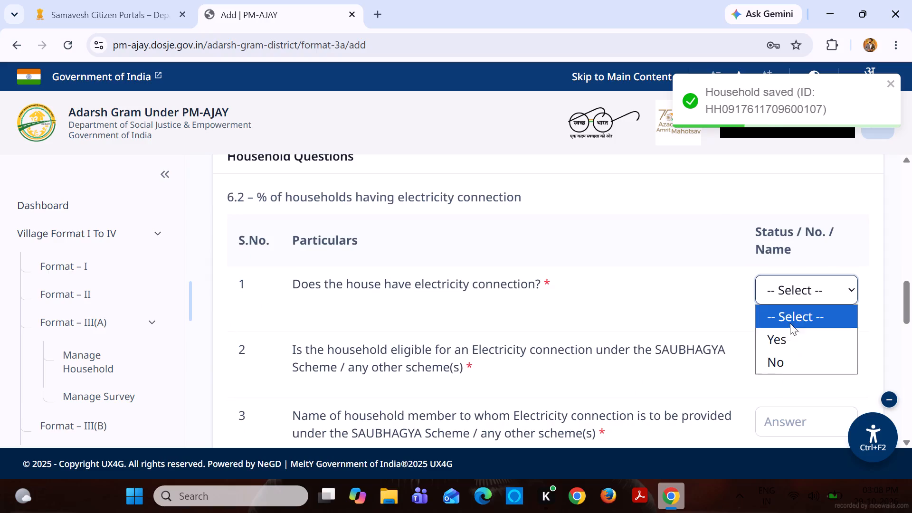
{"action": "left_click_drag", "start_coordinate": [790, 323], "coordinate": [781, 337]}
{"action": "left_click", "coordinate": [781, 337]}
{"action": "scroll", "coordinate": [781, 337], "scroll_direction": "down", "scroll_amount": 2}
{"action": "left_click_drag", "start_coordinate": [810, 306], "coordinate": [779, 348]}
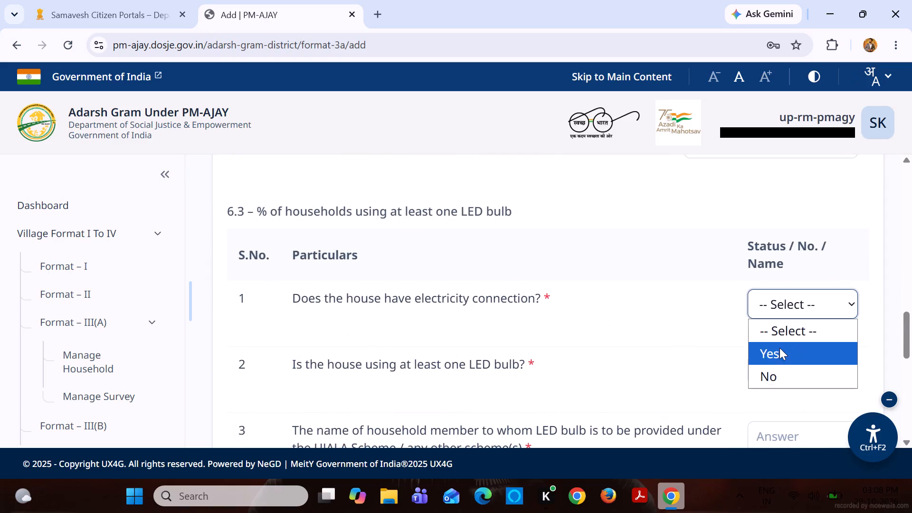
{"action": "left_click", "coordinate": [779, 348]}
{"action": "scroll", "coordinate": [779, 348], "scroll_direction": "down", "scroll_amount": 3}
{"action": "left_click", "coordinate": [807, 361]}
{"action": "left_click", "coordinate": [769, 422]}
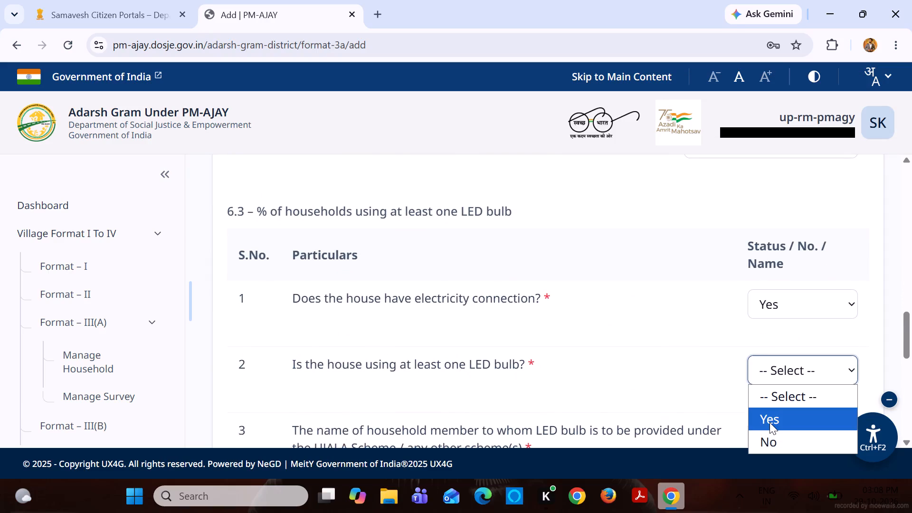
Answer Yes to the house using clean fuel (6.4) and submit the Electricity and Clean Fuel answers.
{"action": "scroll", "coordinate": [769, 422], "scroll_direction": "down", "scroll_amount": 2}
{"action": "left_click_drag", "start_coordinate": [828, 353], "coordinate": [757, 425]}
{"action": "left_click", "coordinate": [757, 425]}
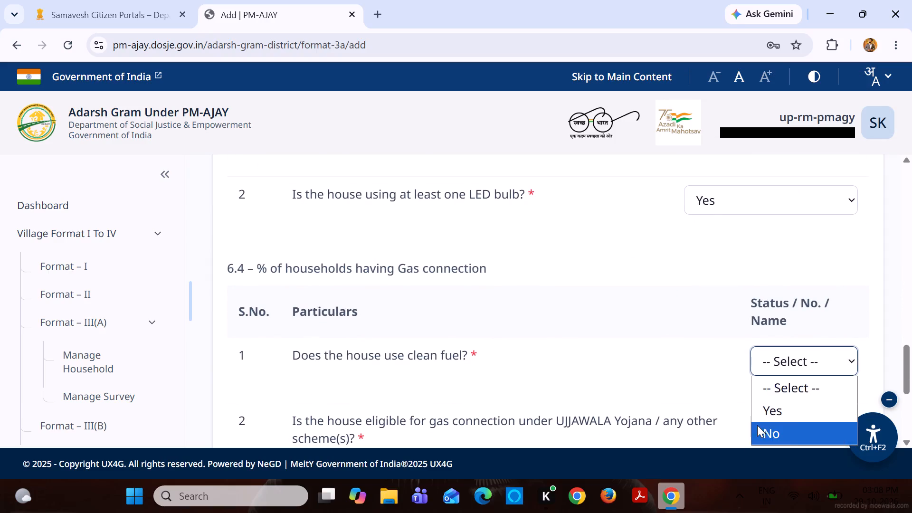
{"action": "left_click", "coordinate": [825, 349]}
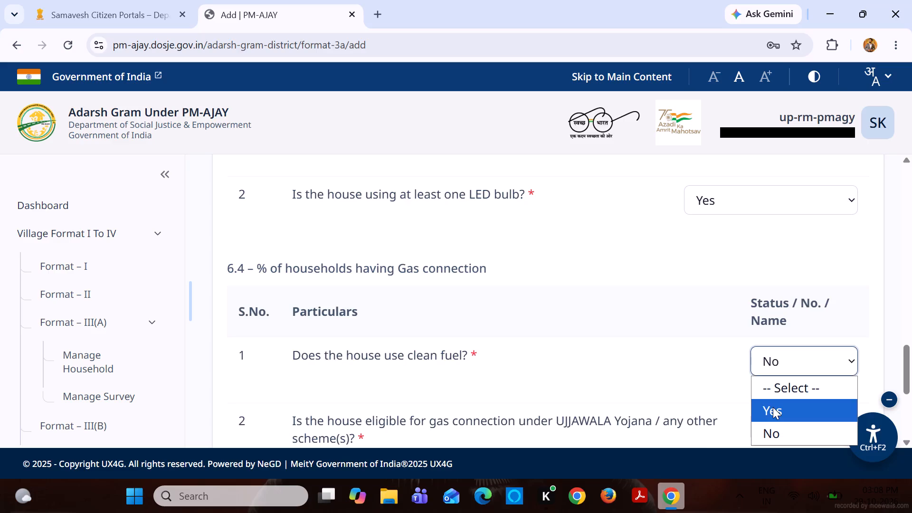
{"action": "left_click", "coordinate": [773, 407]}
{"action": "scroll", "coordinate": [773, 407], "scroll_direction": "down", "scroll_amount": 6}
{"action": "left_click", "coordinate": [843, 349]}
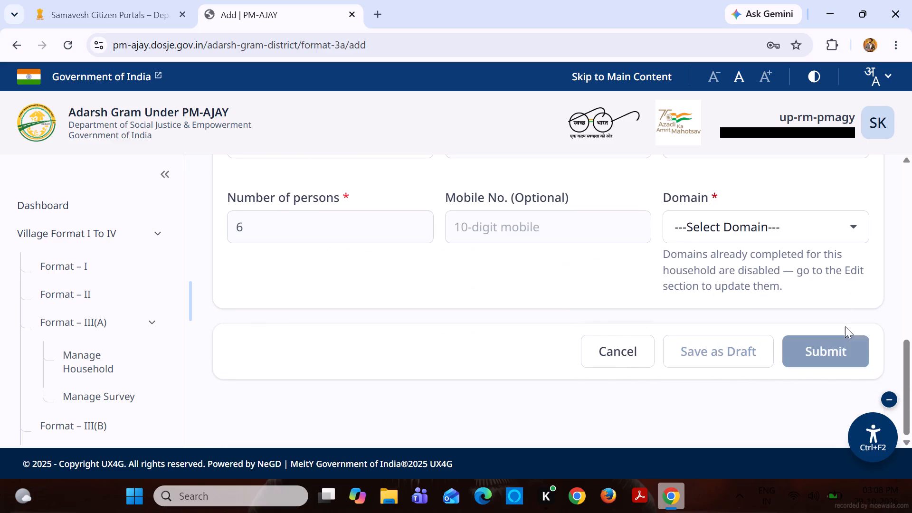
Choose the 7 – Agricultural Practices etc. domain, answer No to the household being involved in farming, and submit.
{"action": "left_click", "coordinate": [827, 230]}
{"action": "scroll", "coordinate": [800, 298], "scroll_direction": "down", "scroll_amount": 1}
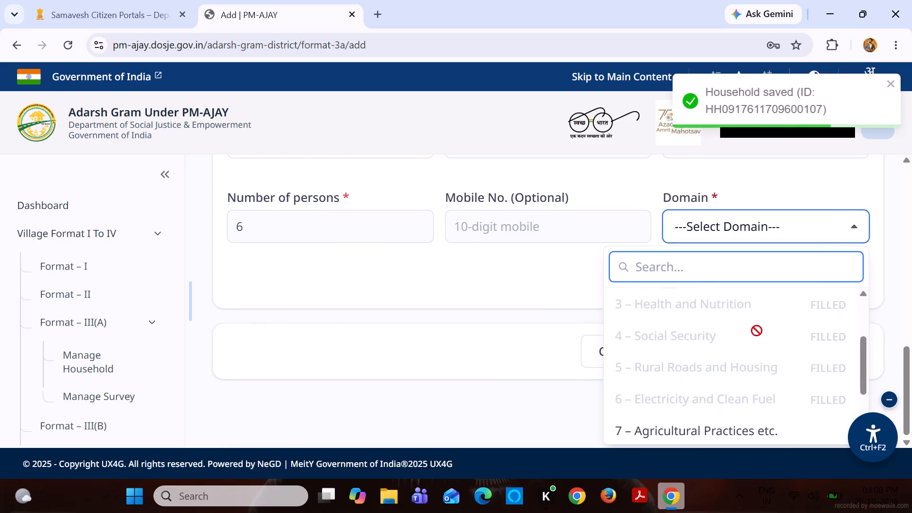
{"action": "left_click", "coordinate": [692, 422]}
{"action": "scroll", "coordinate": [692, 422], "scroll_direction": "down", "scroll_amount": 4}
{"action": "left_click_drag", "start_coordinate": [800, 243], "coordinate": [742, 311]}
{"action": "left_click", "coordinate": [742, 311]}
{"action": "scroll", "coordinate": [742, 311], "scroll_direction": "down", "scroll_amount": 6}
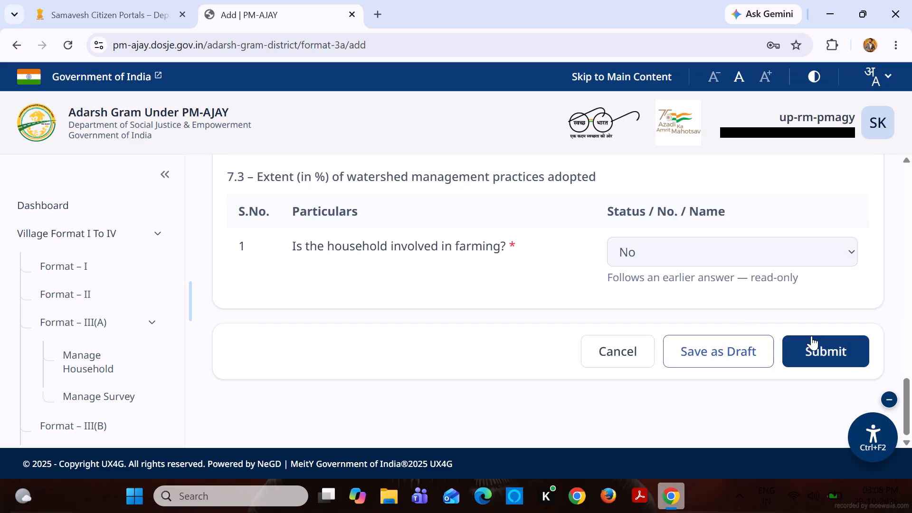
{"action": "left_click", "coordinate": [811, 336]}
Choose the 8 – Financial Inclusion domain and enter 5 persons above 5 years and 5 members who already have Aadhaar (8.1).
{"action": "left_click", "coordinate": [811, 233]}
{"action": "scroll", "coordinate": [777, 348], "scroll_direction": "down", "scroll_amount": 1}
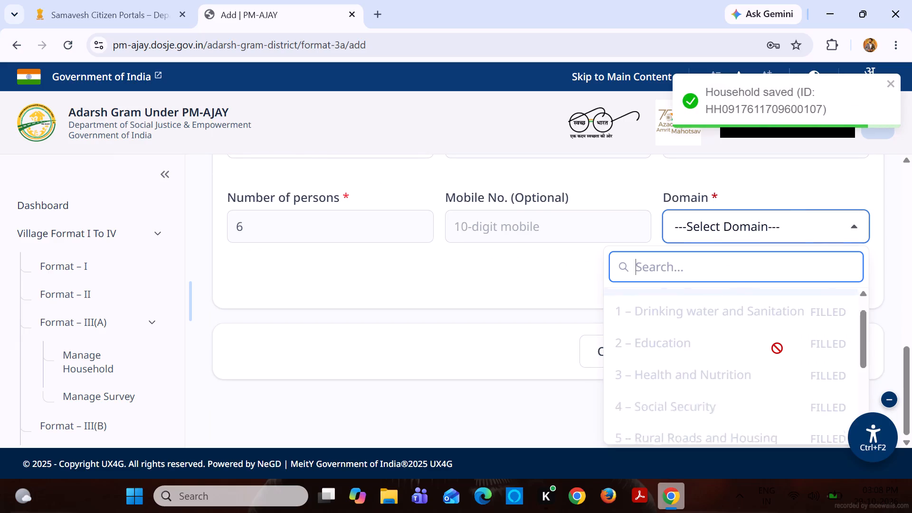
{"action": "scroll", "coordinate": [777, 348], "scroll_direction": "down", "scroll_amount": 3}
{"action": "left_click", "coordinate": [704, 362]}
{"action": "scroll", "coordinate": [704, 362], "scroll_direction": "down", "scroll_amount": 4}
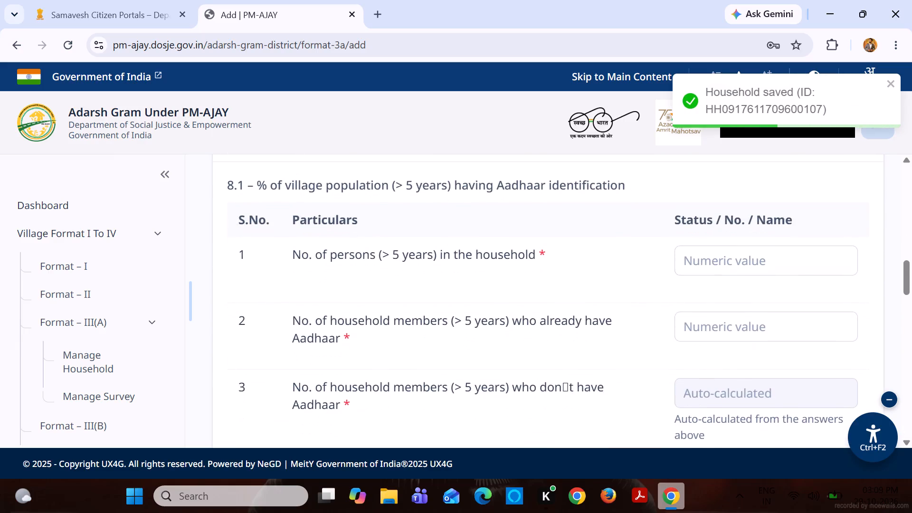
{"action": "left_click", "coordinate": [719, 256]}
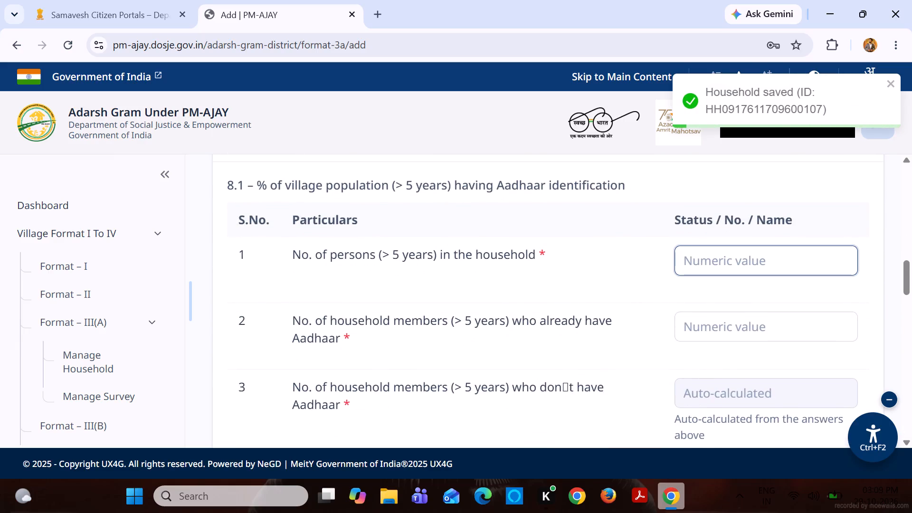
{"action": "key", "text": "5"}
{"action": "left_click", "coordinate": [718, 318]}
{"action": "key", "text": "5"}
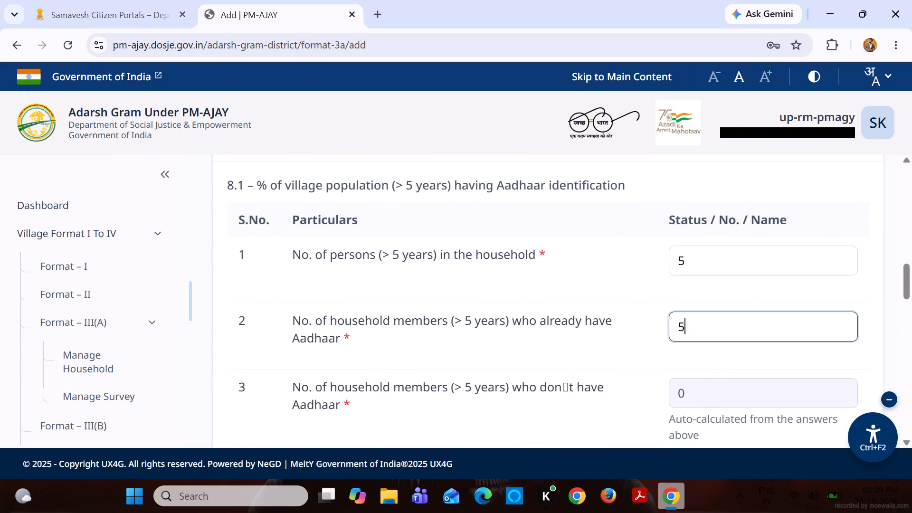
Enter 2 members above 18 years eligible for a bank or post office account and 2 who have an account (8.2).
{"action": "scroll", "coordinate": [718, 318], "scroll_direction": "down", "scroll_amount": 5}
{"action": "left_click", "coordinate": [747, 291]}
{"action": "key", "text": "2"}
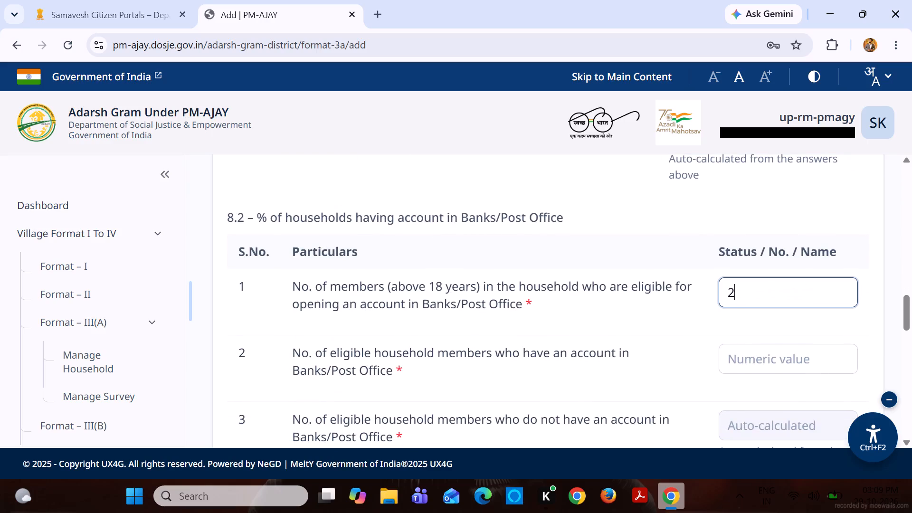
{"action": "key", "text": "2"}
{"action": "key", "text": "BackSpace"}
{"action": "left_click", "coordinate": [776, 351]}
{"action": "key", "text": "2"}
{"action": "scroll", "coordinate": [776, 351], "scroll_direction": "down", "scroll_amount": 7}
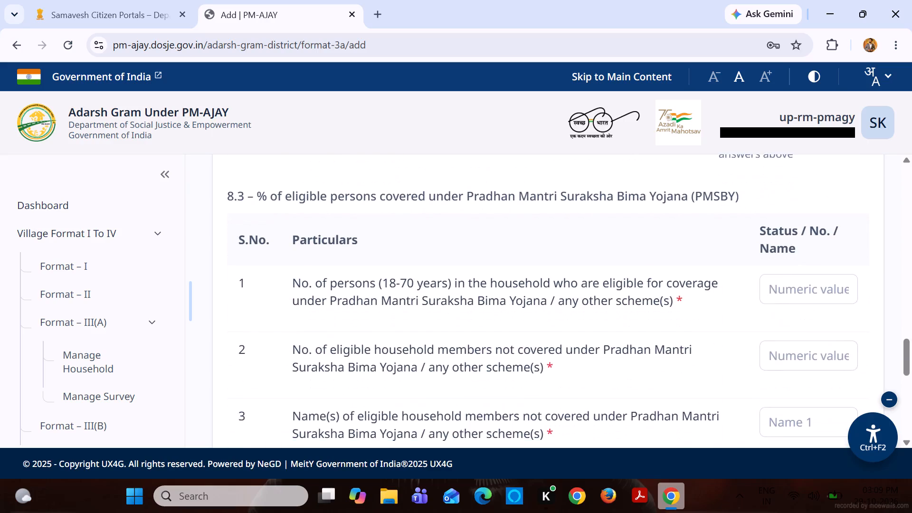
Enter 0 persons eligible for PMSBY (8.3) and 0 members eligible for PMJJBY (8.4), and submit the Financial Inclusion answers.
{"action": "left_click", "coordinate": [813, 298]}
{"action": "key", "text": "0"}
{"action": "scroll", "coordinate": [813, 298], "scroll_direction": "down", "scroll_amount": 3}
{"action": "left_click", "coordinate": [769, 374]}
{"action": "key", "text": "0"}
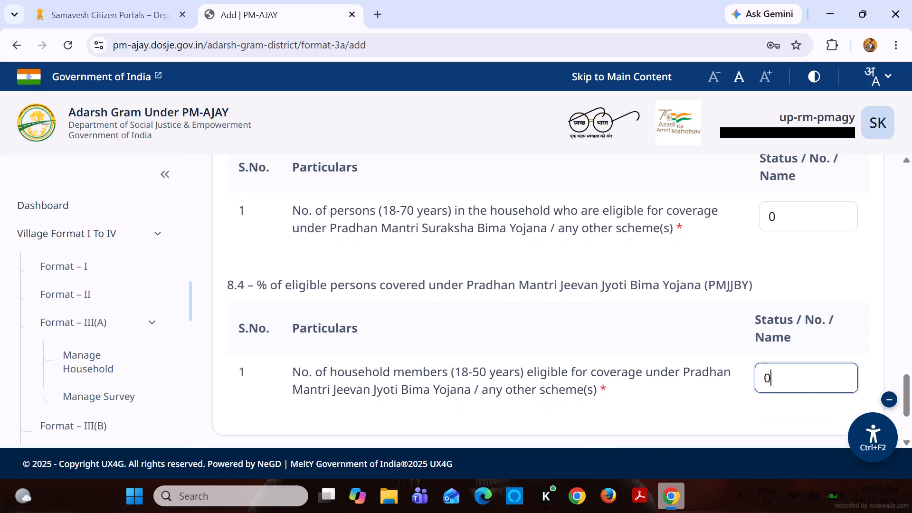
{"action": "scroll", "coordinate": [769, 374], "scroll_direction": "down", "scroll_amount": 4}
{"action": "left_click", "coordinate": [816, 352]}
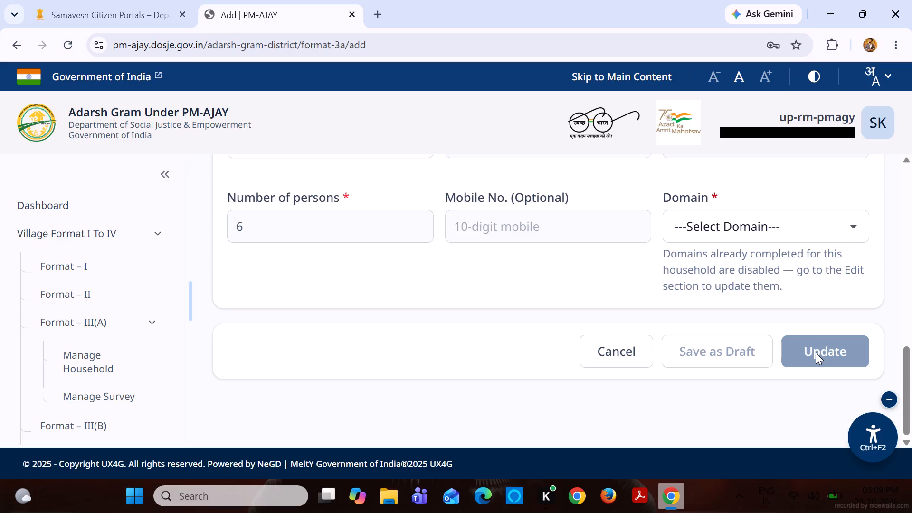
Choose the 9 – Digitization domain, enter 0 members eligible for PMGDISHA training (9.3), and submit.
{"action": "left_click", "coordinate": [832, 231]}
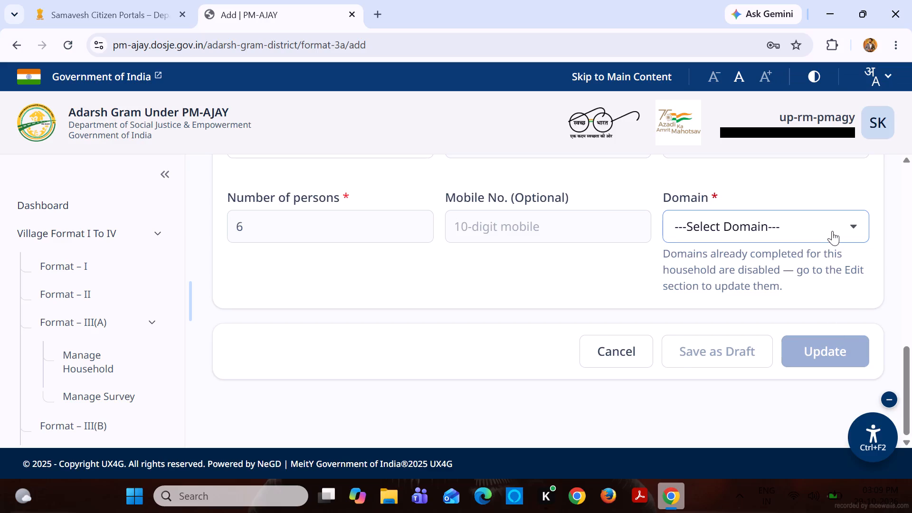
{"action": "scroll", "coordinate": [701, 346], "scroll_direction": "down", "scroll_amount": 7}
{"action": "left_click", "coordinate": [691, 389]}
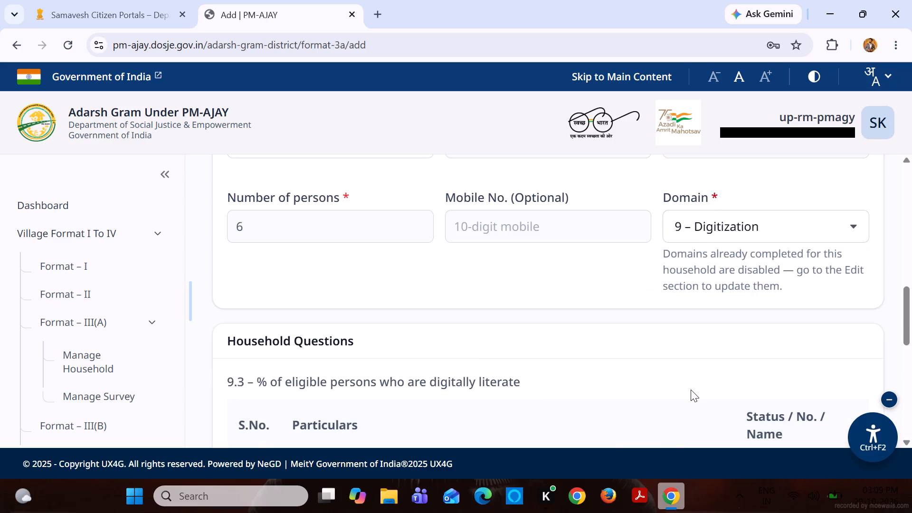
{"action": "scroll", "coordinate": [691, 389], "scroll_direction": "down", "scroll_amount": 2}
{"action": "left_click", "coordinate": [776, 349]}
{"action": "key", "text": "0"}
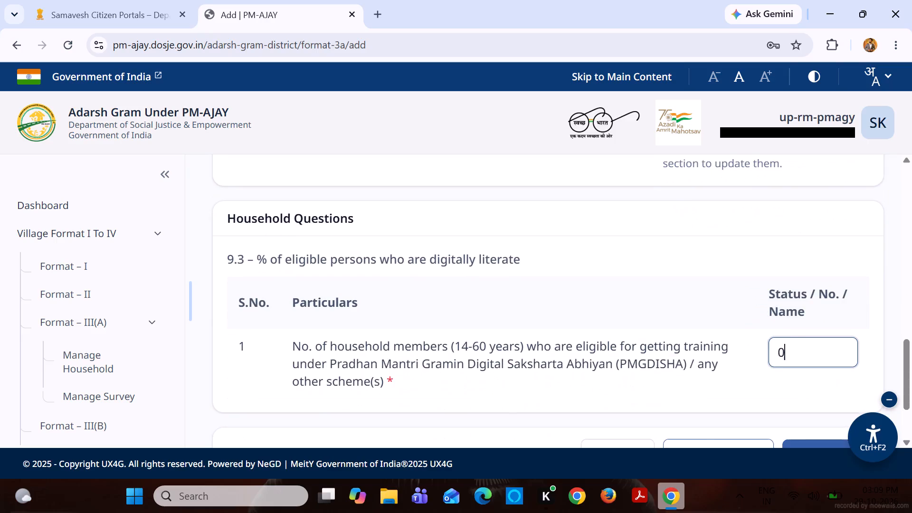
{"action": "scroll", "coordinate": [776, 349], "scroll_direction": "down", "scroll_amount": 2}
{"action": "left_click", "coordinate": [841, 345]}
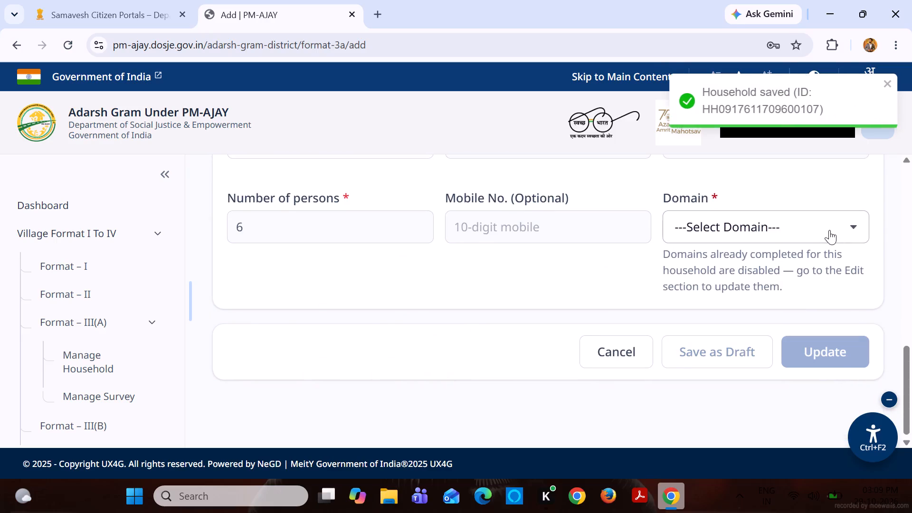
Choose the 10 – Livelihood and Skill Development domain and enter 0 youth eligible for skill training (10.1) and 0 for bank linked loans (10.2).
{"action": "left_click", "coordinate": [829, 230]}
{"action": "scroll", "coordinate": [749, 329], "scroll_direction": "down", "scroll_amount": 6}
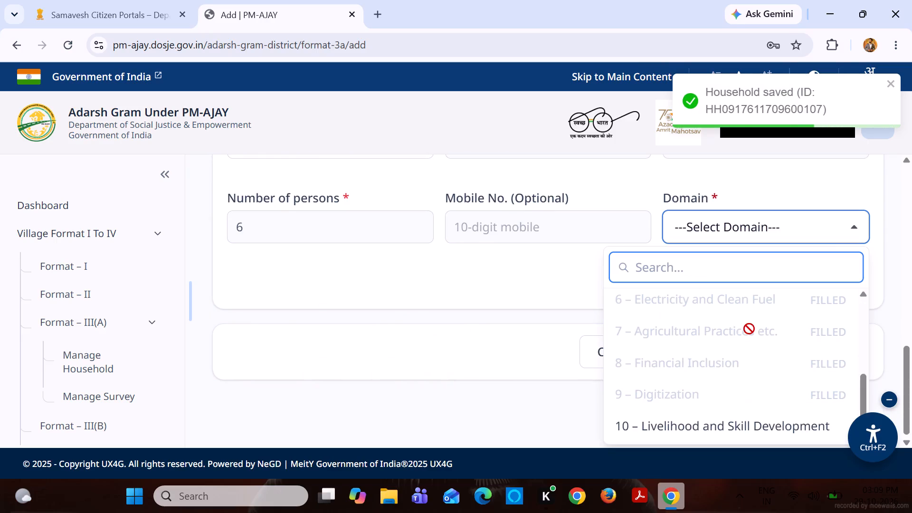
{"action": "left_click", "coordinate": [687, 426]}
{"action": "scroll", "coordinate": [741, 320], "scroll_direction": "down", "scroll_amount": 2}
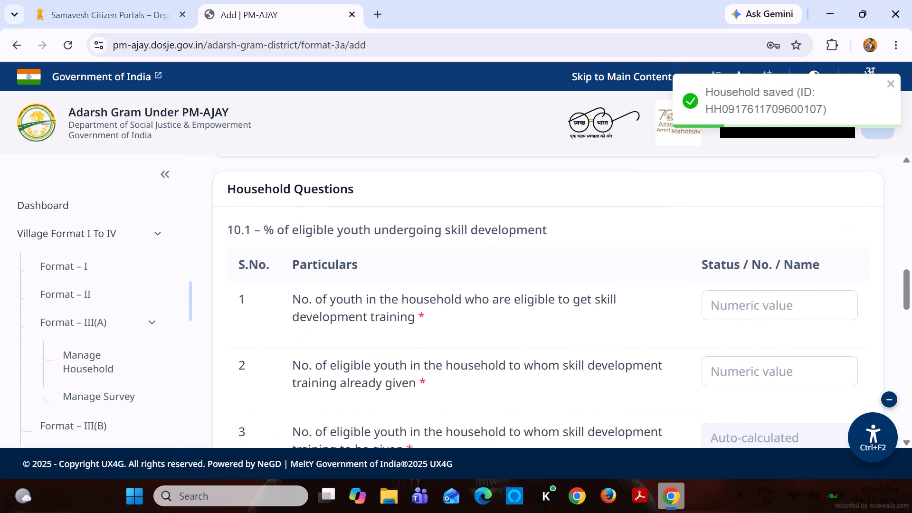
{"action": "left_click", "coordinate": [737, 306]}
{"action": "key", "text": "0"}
{"action": "scroll", "coordinate": [737, 306], "scroll_direction": "down", "scroll_amount": 5}
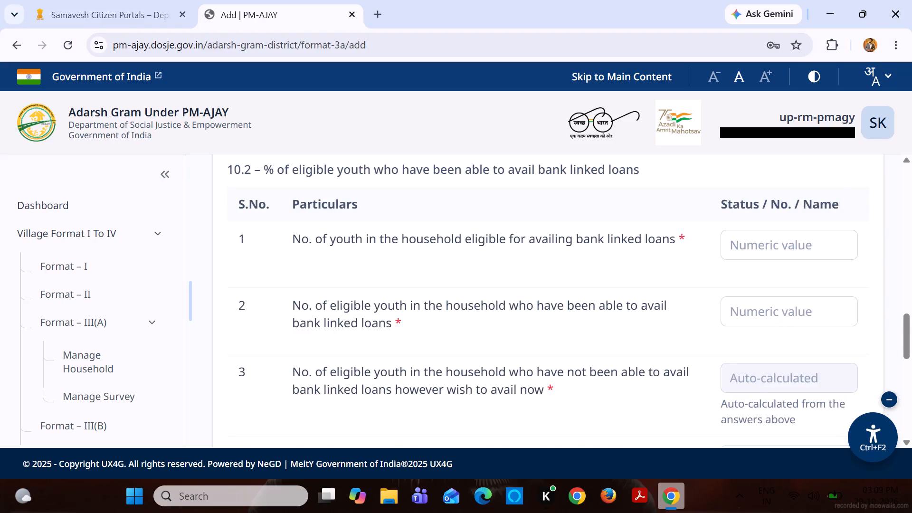
{"action": "left_click", "coordinate": [779, 247]}
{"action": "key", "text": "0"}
Answer Yes to a household member belonging to a self-help group (10.3), submit, and check the domain list for remaining domains.
{"action": "scroll", "coordinate": [779, 247], "scroll_direction": "down", "scroll_amount": 1}
{"action": "left_click_drag", "start_coordinate": [787, 347], "coordinate": [742, 400]}
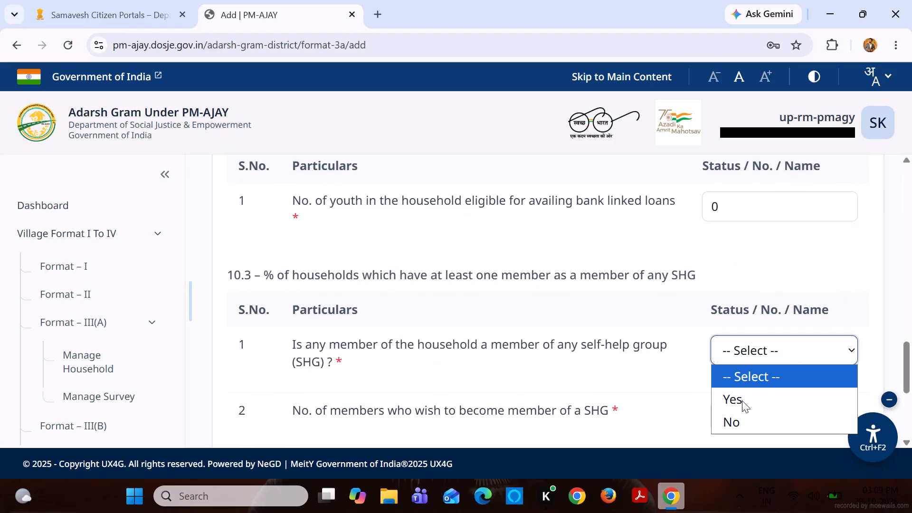
{"action": "left_click", "coordinate": [742, 400]}
{"action": "scroll", "coordinate": [742, 400], "scroll_direction": "down", "scroll_amount": 6}
{"action": "left_click", "coordinate": [847, 347]}
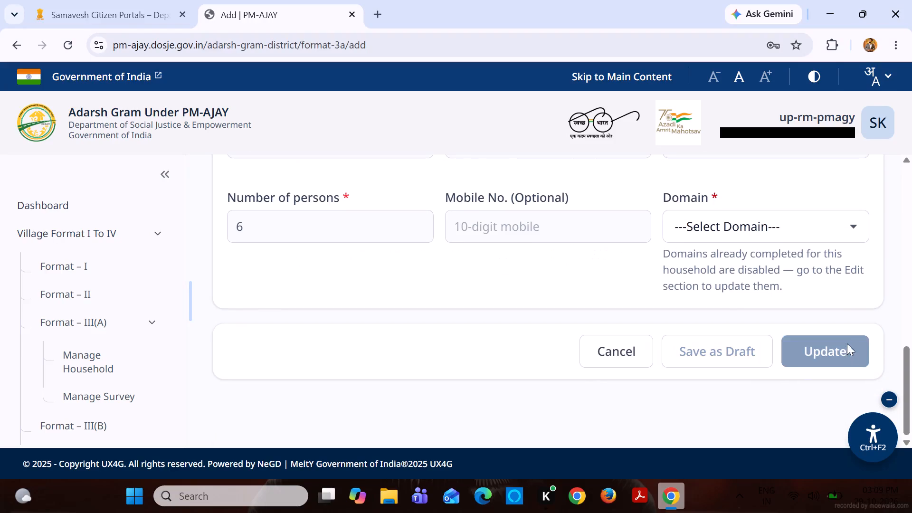
{"action": "left_click", "coordinate": [805, 225]}
{"action": "scroll", "coordinate": [776, 341], "scroll_direction": "down", "scroll_amount": 9}
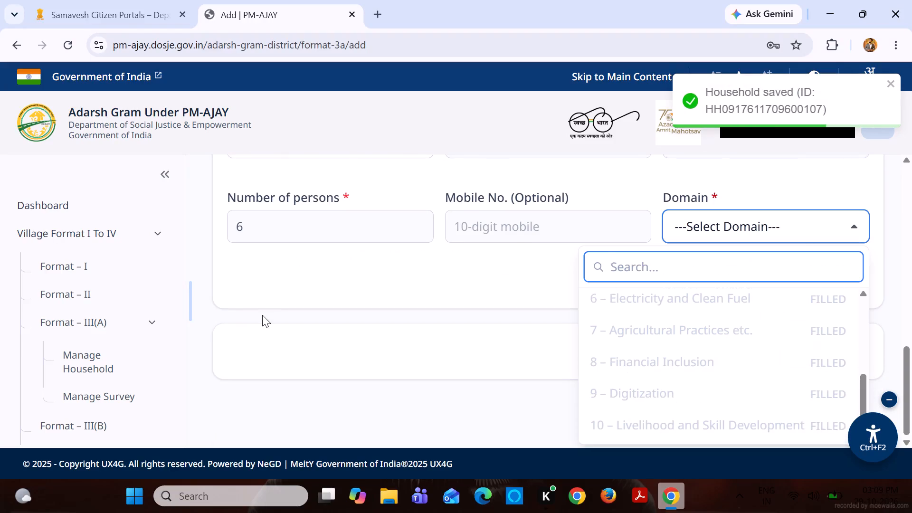
Start a new household record for block Shahabad, gram panchayat Narkheri, village Narkhera, with category SC.
{"action": "left_click", "coordinate": [111, 349]}
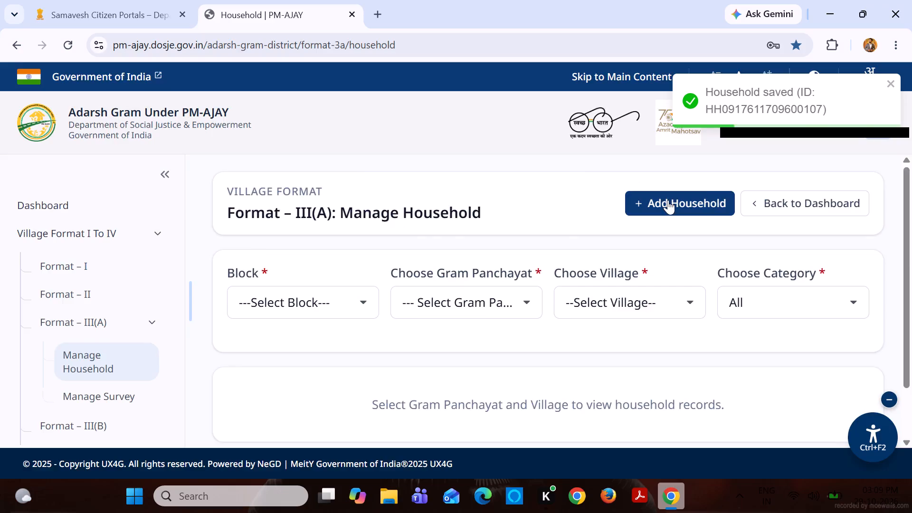
{"action": "left_click", "coordinate": [668, 200]}
{"action": "left_click", "coordinate": [703, 166]}
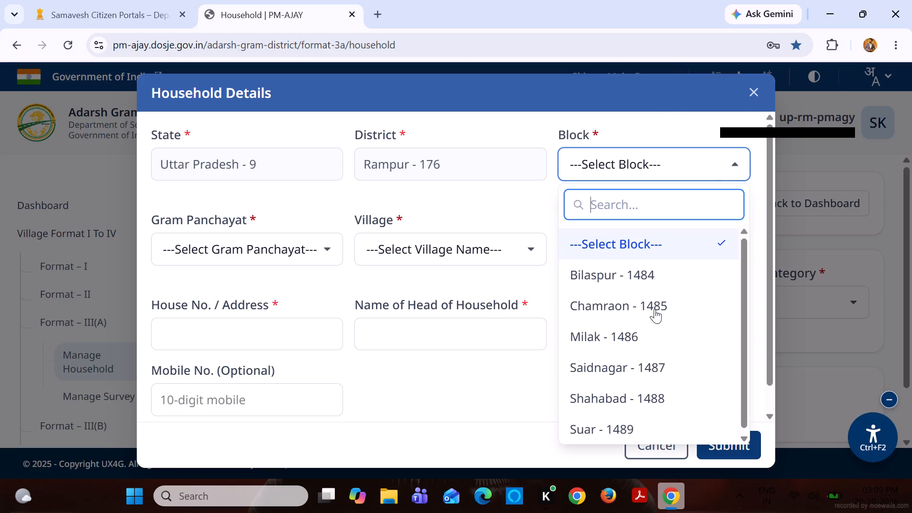
{"action": "left_click", "coordinate": [627, 398]}
{"action": "left_click", "coordinate": [259, 265]}
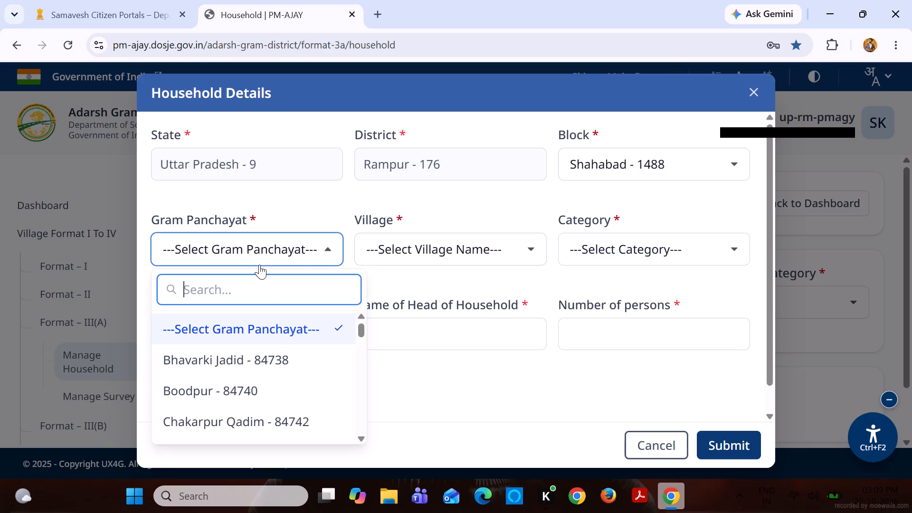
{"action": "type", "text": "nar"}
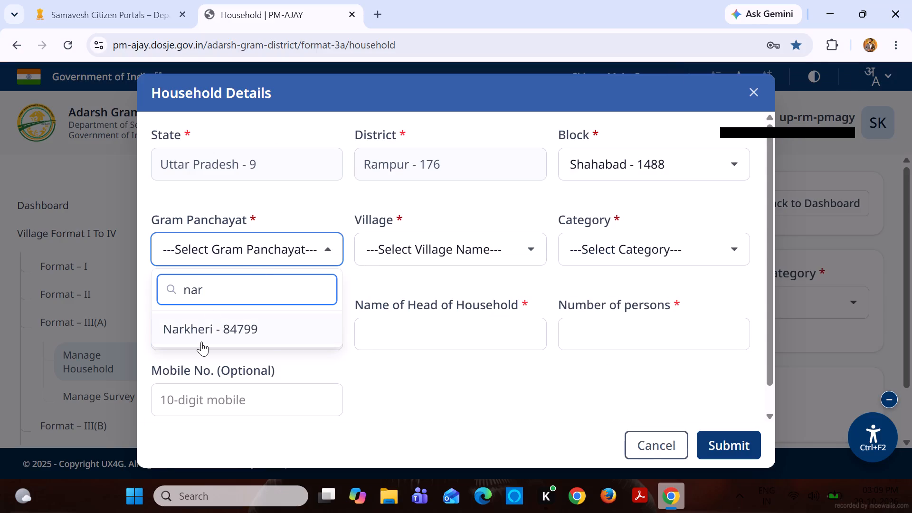
{"action": "left_click", "coordinate": [201, 344]}
{"action": "left_click", "coordinate": [426, 249]}
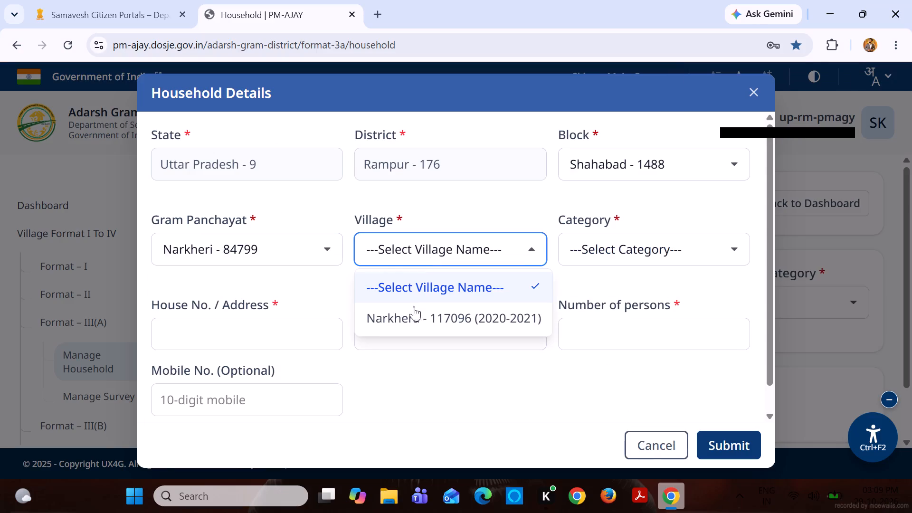
{"action": "left_click", "coordinate": [413, 307]}
{"action": "left_click", "coordinate": [646, 254]}
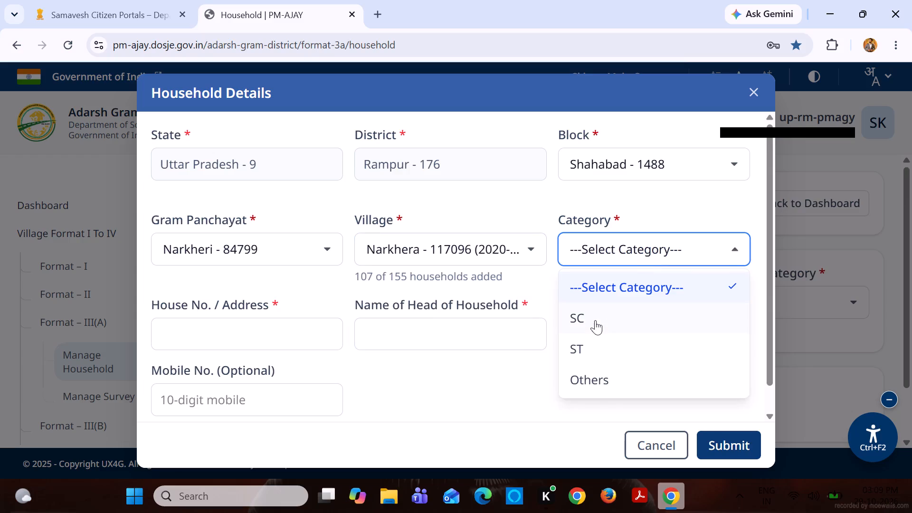
{"action": "left_click", "coordinate": [595, 320]}
Enter house number 107, the name of the head of household and 5 persons, and submit the household details.
{"action": "left_click", "coordinate": [239, 342]}
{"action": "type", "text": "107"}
{"action": "left_click", "coordinate": [421, 332]}
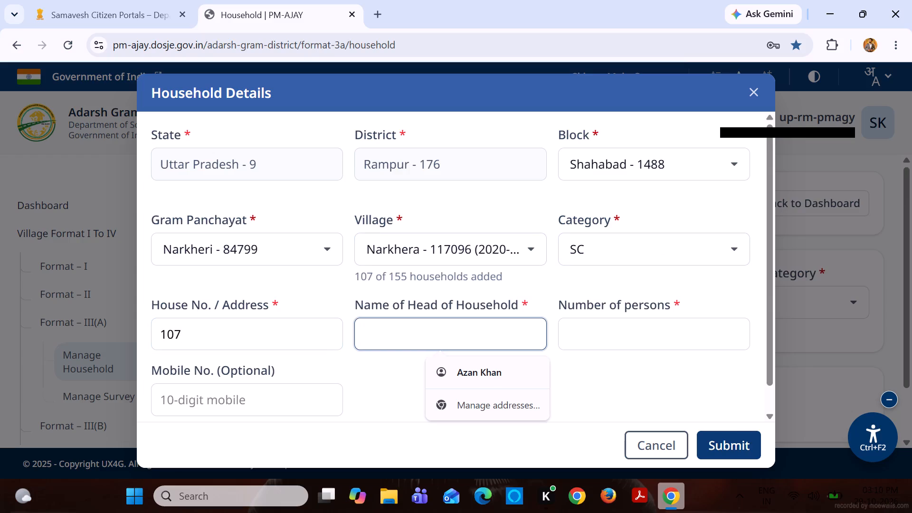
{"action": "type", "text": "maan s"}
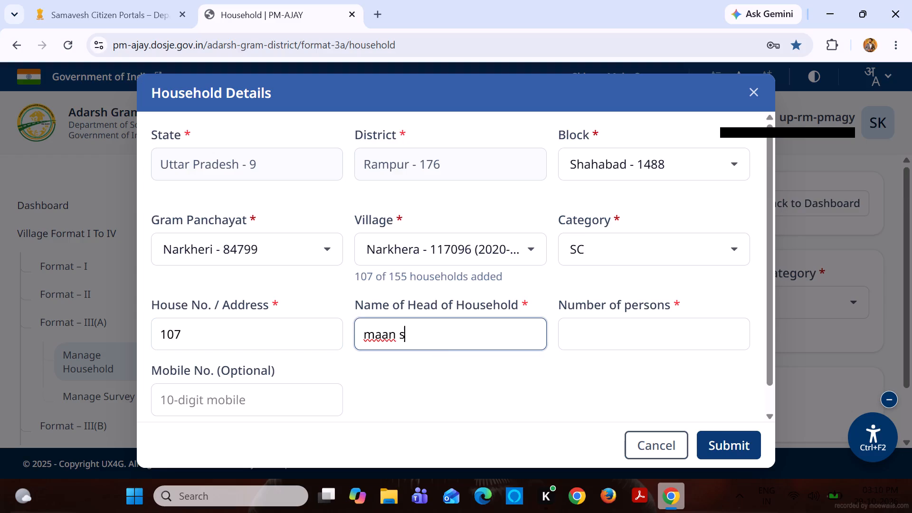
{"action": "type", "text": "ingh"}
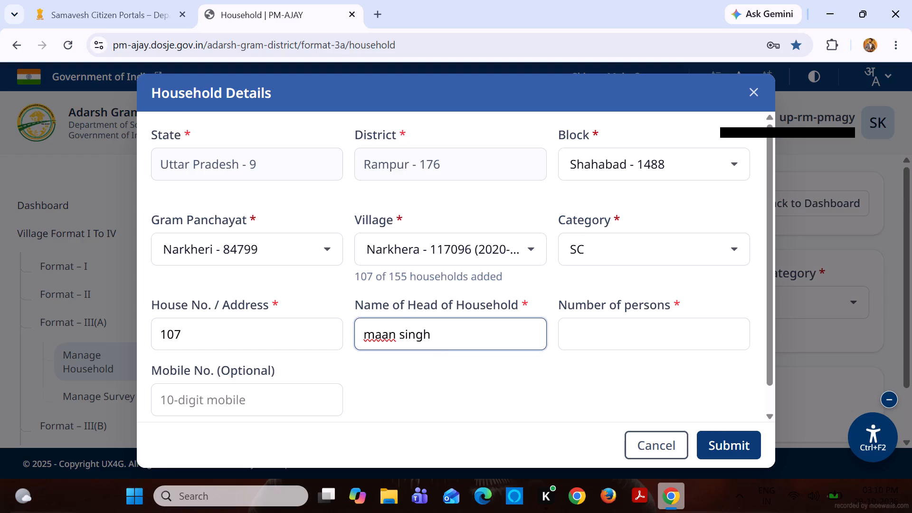
{"action": "left_click", "coordinate": [586, 341]}
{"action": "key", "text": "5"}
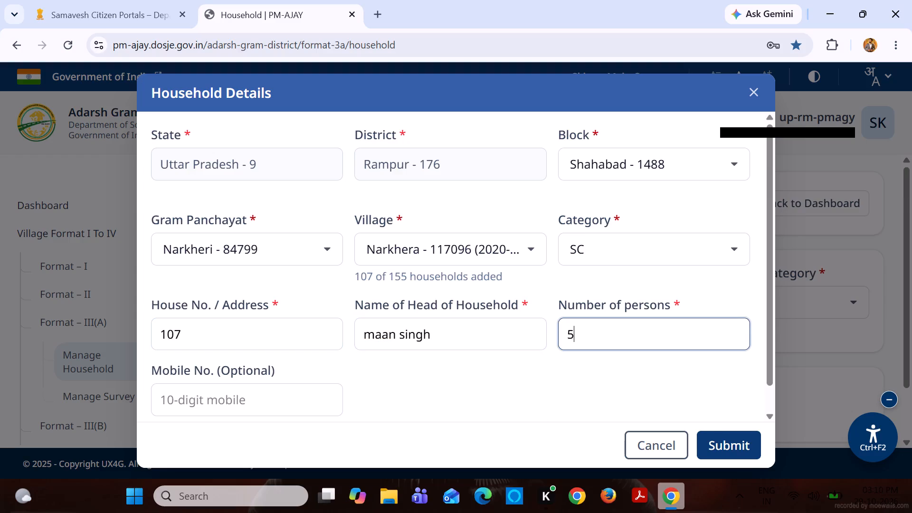
{"action": "left_click", "coordinate": [737, 448]}
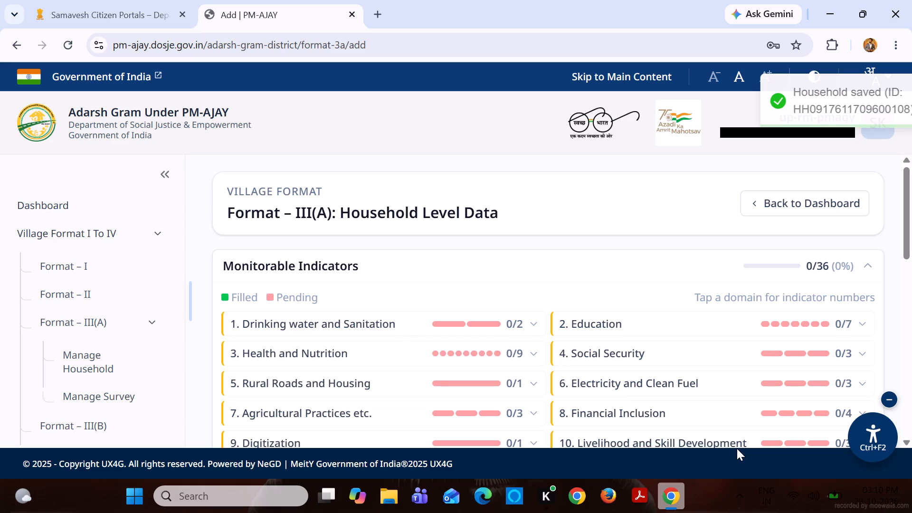
Choose the Drinking water and Sanitation domain, answer Yes to having an individual latrine and No to open defecation (1.5), and submit.
{"action": "scroll", "coordinate": [719, 338], "scroll_direction": "down", "scroll_amount": 7}
{"action": "left_click", "coordinate": [784, 257]}
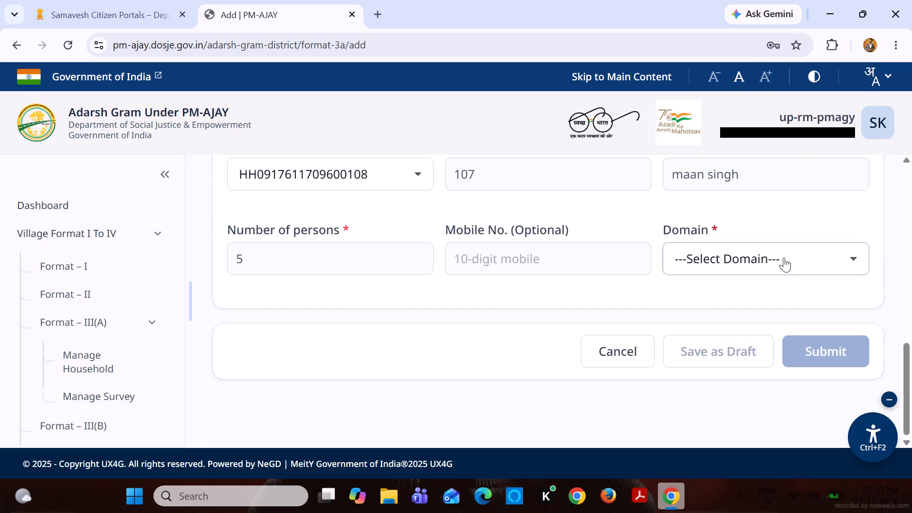
{"action": "left_click", "coordinate": [740, 134]}
{"action": "scroll", "coordinate": [736, 245], "scroll_direction": "down", "scroll_amount": 3}
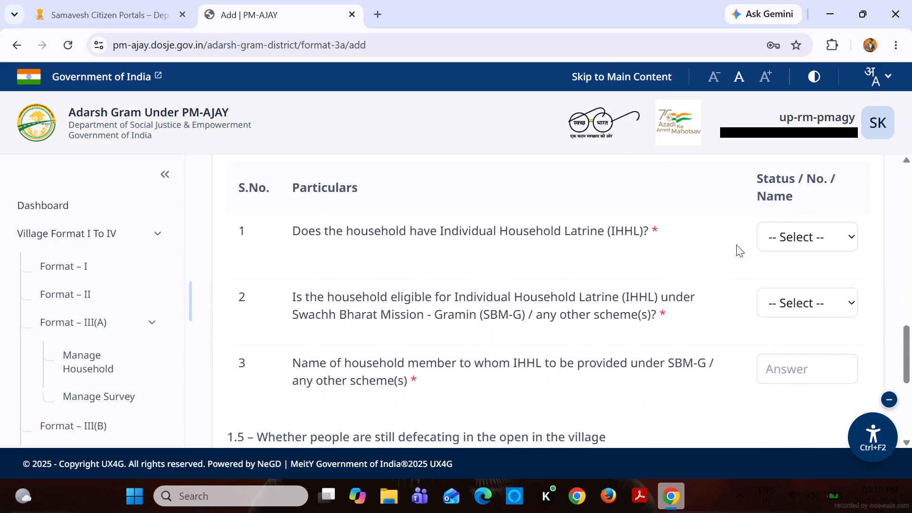
{"action": "left_click_drag", "start_coordinate": [816, 235], "coordinate": [792, 279]}
{"action": "left_click", "coordinate": [792, 279]}
{"action": "scroll", "coordinate": [792, 279], "scroll_direction": "down", "scroll_amount": 2}
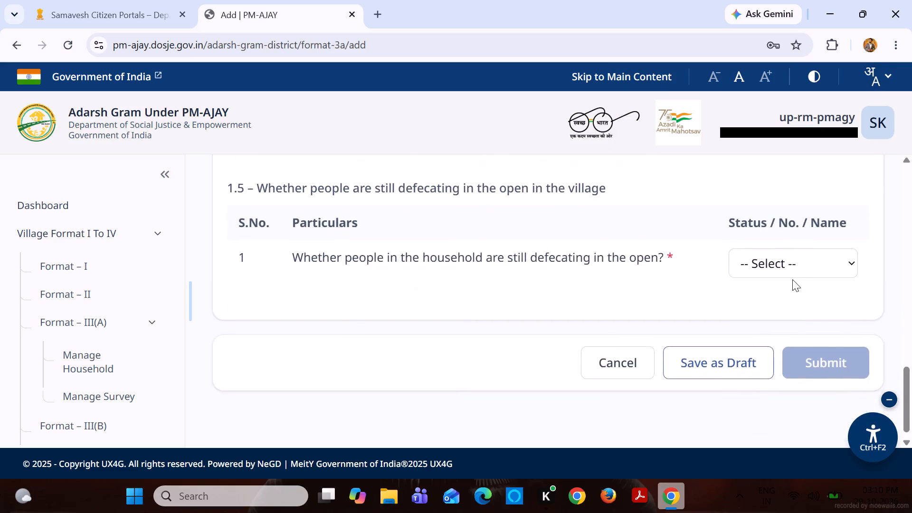
{"action": "left_click_drag", "start_coordinate": [836, 256], "coordinate": [775, 322]}
{"action": "left_click", "coordinate": [775, 322]}
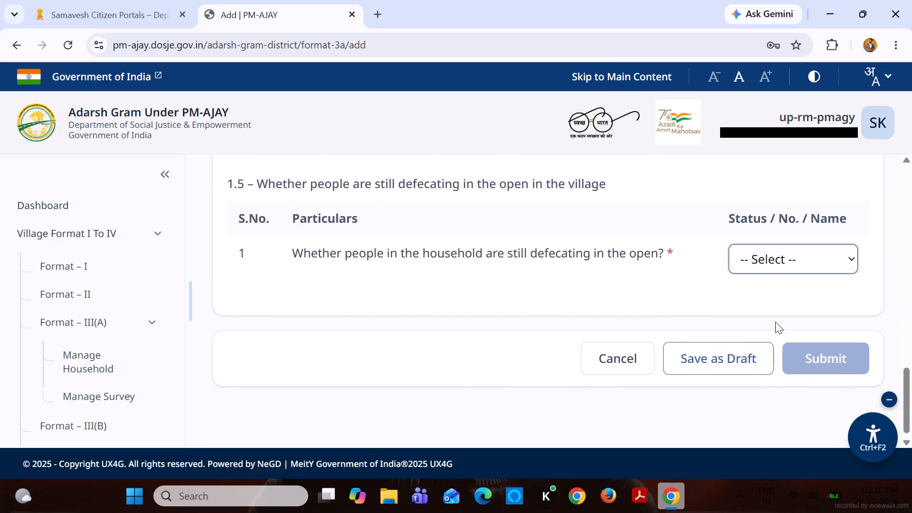
{"action": "left_click", "coordinate": [817, 358]}
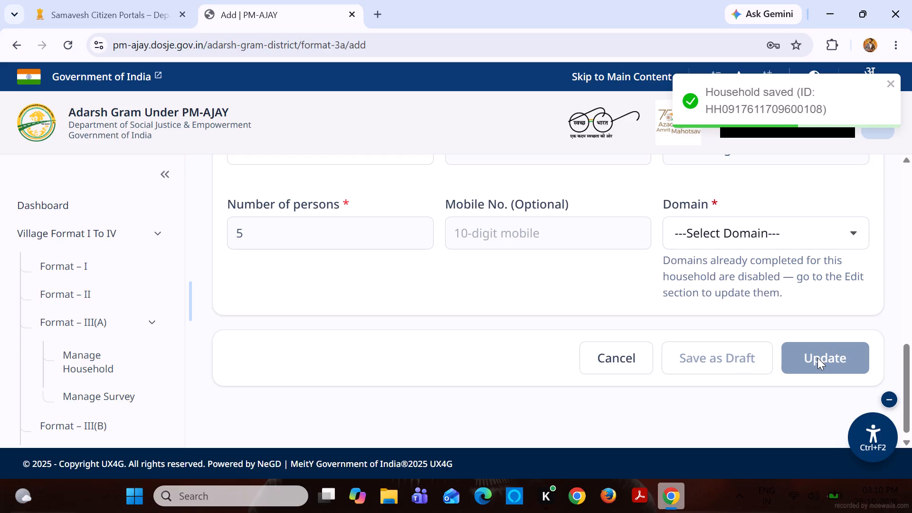
Choose the 2 – Education domain and enter 0 children aged 6-10 years (2.1).
{"action": "left_click_drag", "start_coordinate": [817, 358], "coordinate": [868, 186]}
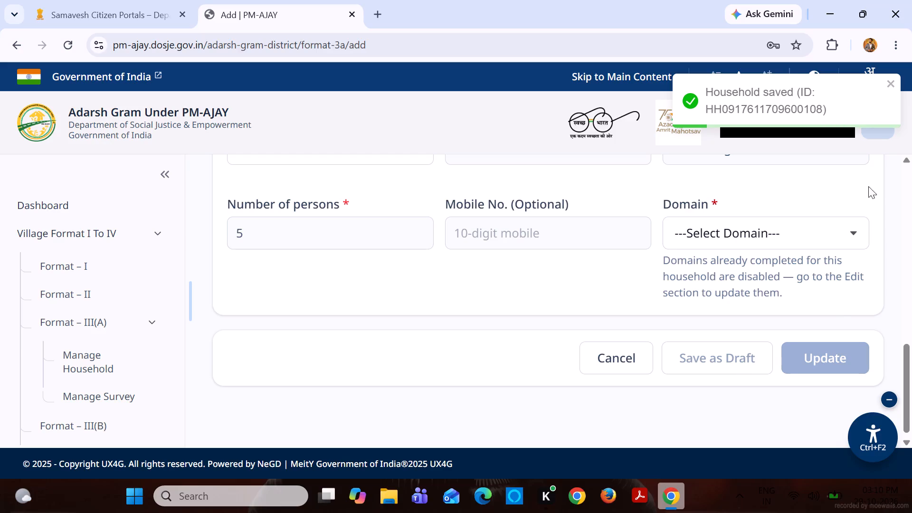
{"action": "left_click_drag", "start_coordinate": [868, 186], "coordinate": [828, 226]}
{"action": "left_click", "coordinate": [828, 226]}
{"action": "left_click", "coordinate": [686, 370]}
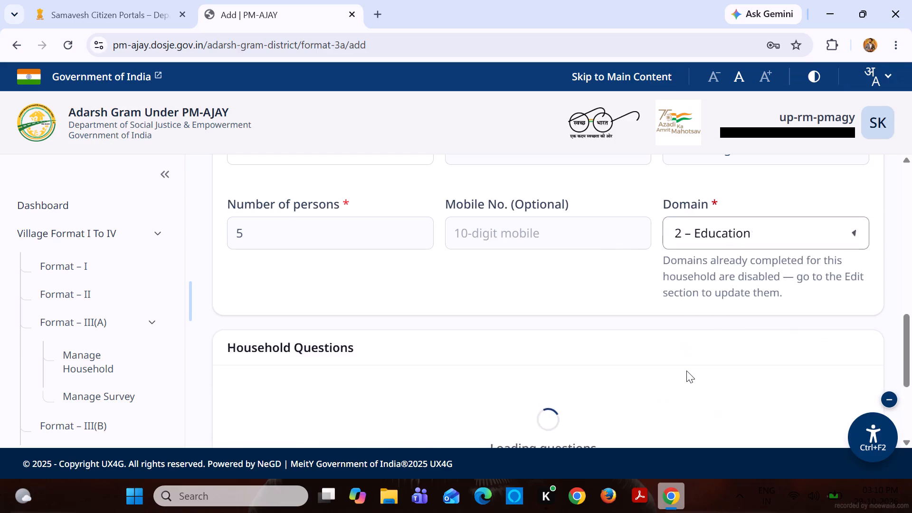
{"action": "scroll", "coordinate": [686, 370], "scroll_direction": "down", "scroll_amount": 3}
{"action": "left_click", "coordinate": [755, 233]}
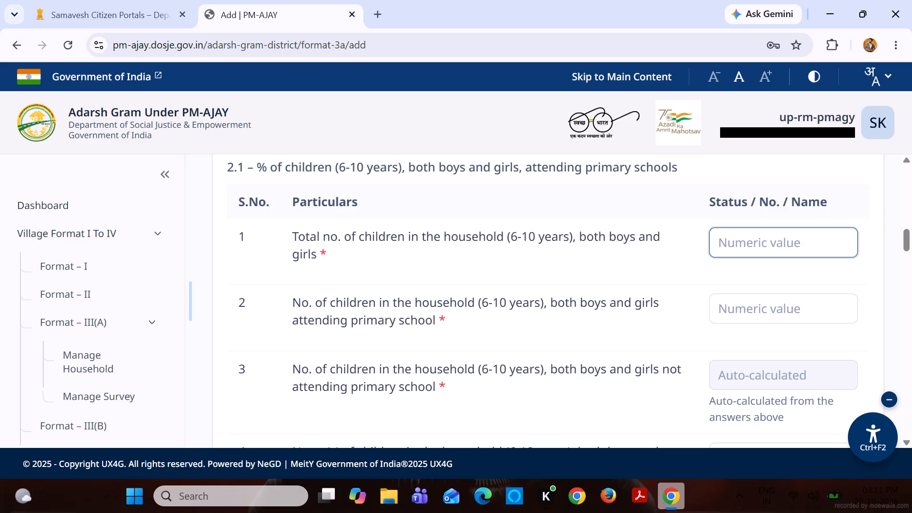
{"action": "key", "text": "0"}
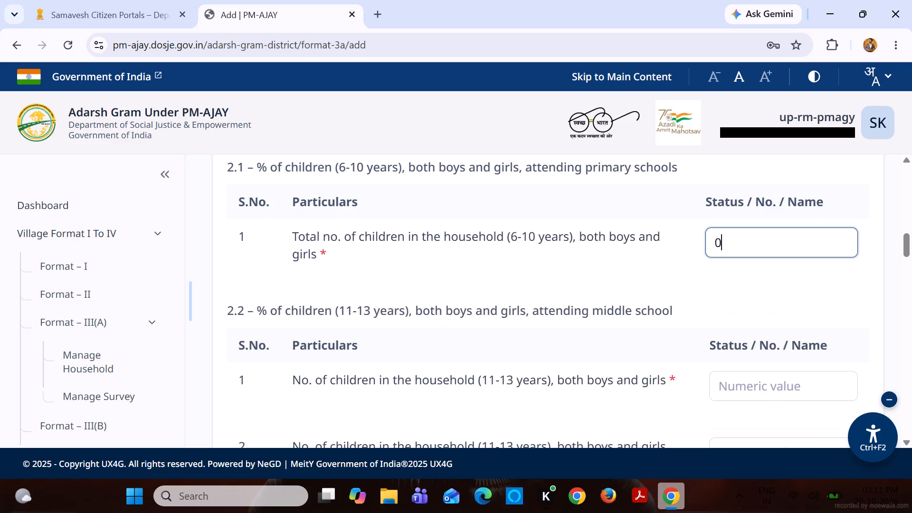
Enter 1 child aged 11-13 years and 1 attending middle school (2.2).
{"action": "scroll", "coordinate": [755, 233], "scroll_direction": "down", "scroll_amount": 1}
{"action": "left_click", "coordinate": [725, 271]}
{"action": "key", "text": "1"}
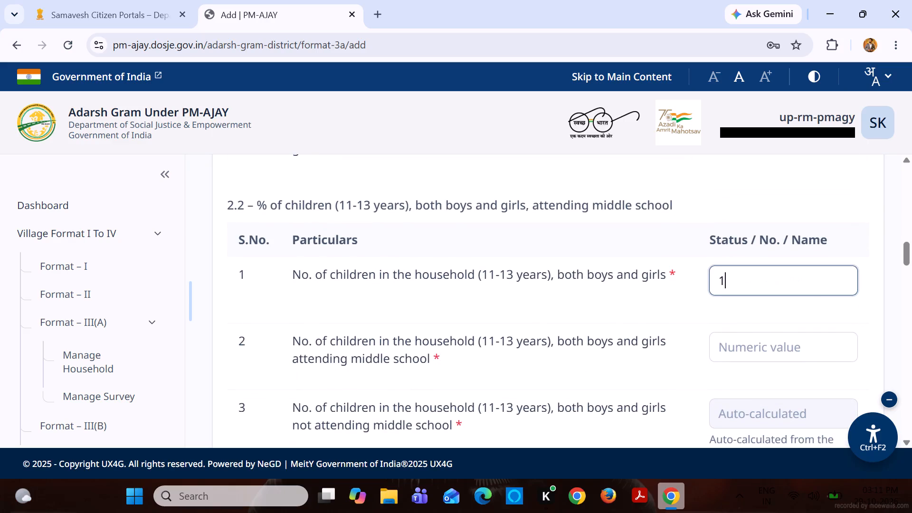
{"action": "left_click", "coordinate": [731, 351]}
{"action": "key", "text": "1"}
Enter 1 child aged 14-15 years and 1 attending secondary school (2.3).
{"action": "scroll", "coordinate": [731, 351], "scroll_direction": "down", "scroll_amount": 4}
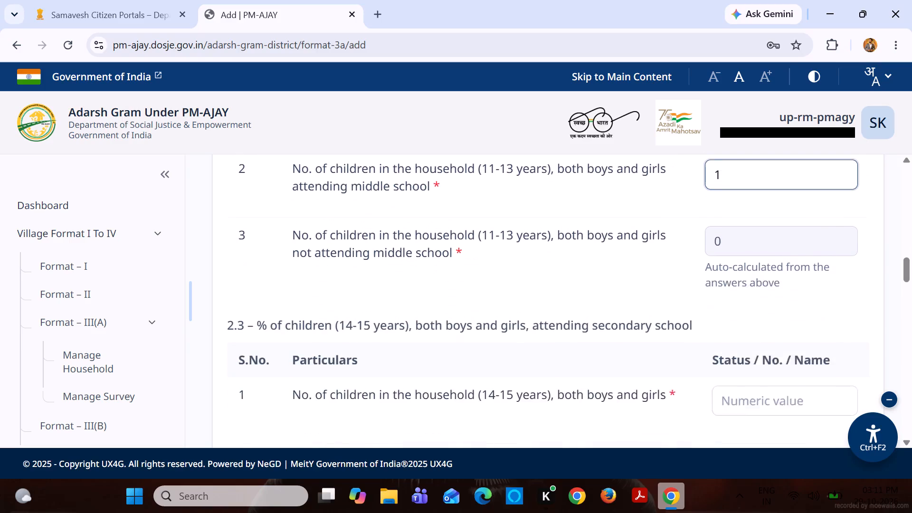
{"action": "left_click", "coordinate": [746, 385]}
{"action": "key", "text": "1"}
{"action": "scroll", "coordinate": [746, 385], "scroll_direction": "down", "scroll_amount": 5}
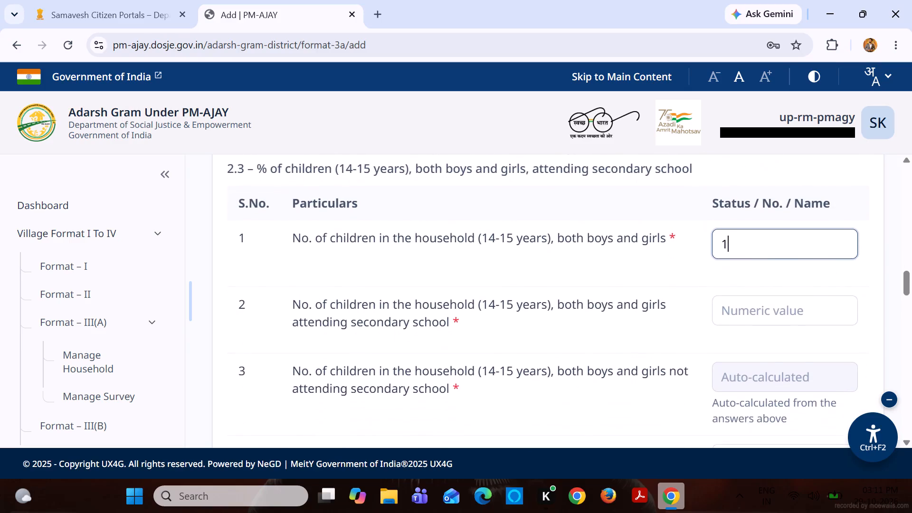
{"action": "left_click", "coordinate": [757, 306]}
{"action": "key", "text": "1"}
Enter 1 child aged 16-17 years and 1 attending higher secondary school (2.4).
{"action": "scroll", "coordinate": [757, 306], "scroll_direction": "down", "scroll_amount": 6}
{"action": "left_click", "coordinate": [755, 285]}
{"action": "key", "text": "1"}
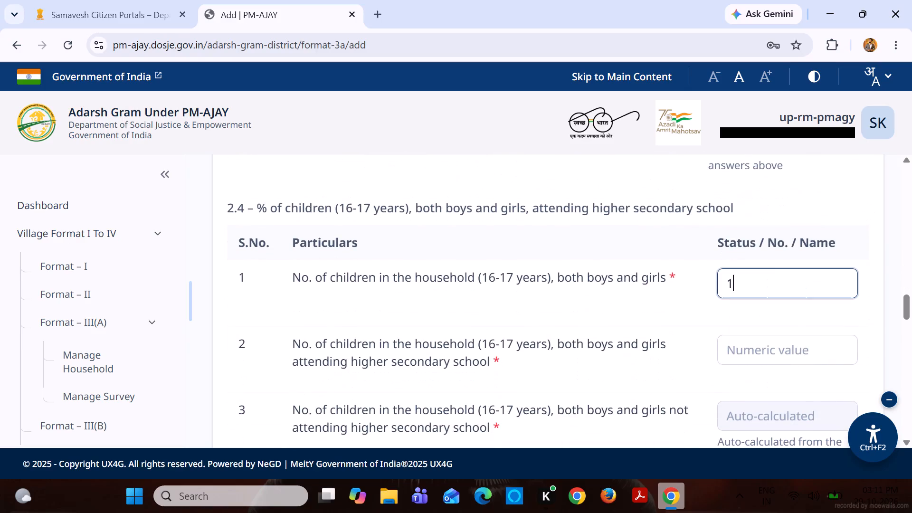
{"action": "left_click", "coordinate": [751, 346]}
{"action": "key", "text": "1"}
Enter 0 children aged 18-23 years (2.5) and 0 eligible for pre-matric (2.6) and post-matric scholarships (2.7), and submit the Education domain.
{"action": "scroll", "coordinate": [751, 346], "scroll_direction": "down", "scroll_amount": 4}
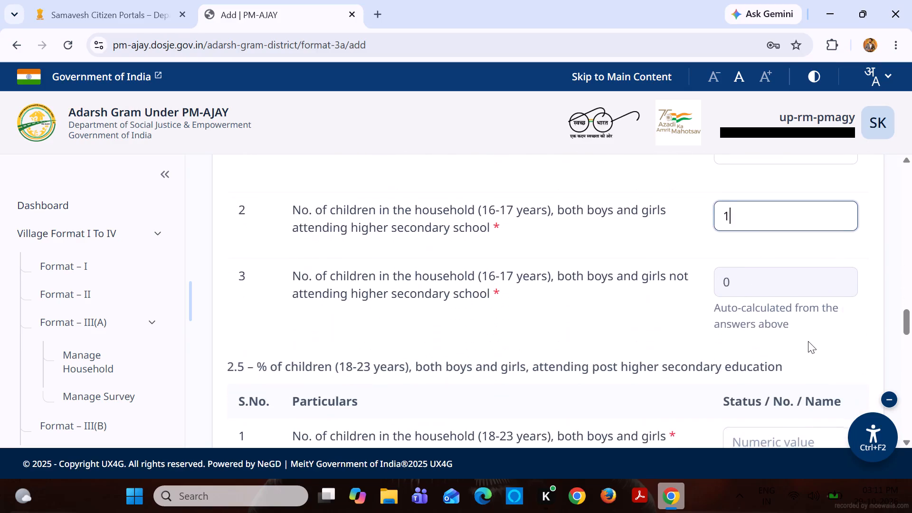
{"action": "scroll", "coordinate": [808, 341], "scroll_direction": "down", "scroll_amount": 2}
{"action": "left_click", "coordinate": [758, 286]}
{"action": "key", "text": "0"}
{"action": "scroll", "coordinate": [758, 286], "scroll_direction": "down", "scroll_amount": 2}
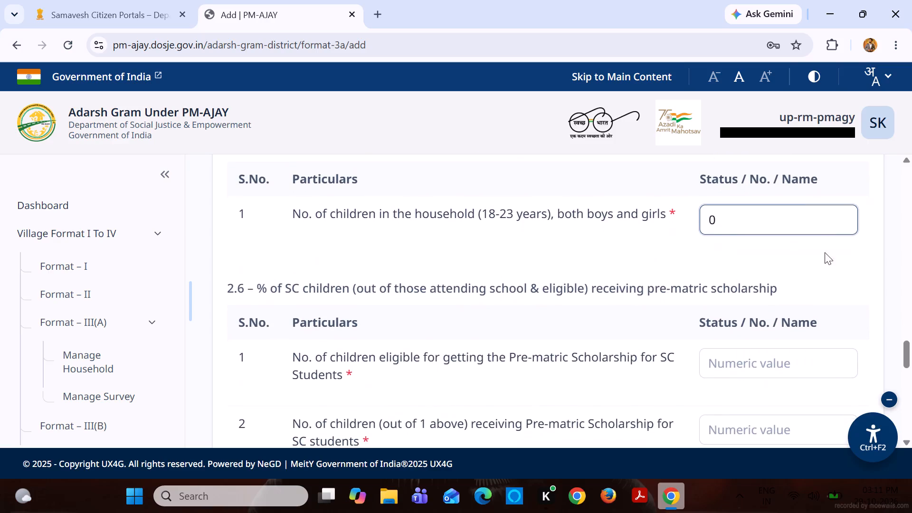
{"action": "left_click", "coordinate": [741, 362]}
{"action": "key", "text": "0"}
{"action": "scroll", "coordinate": [741, 362], "scroll_direction": "down", "scroll_amount": 5}
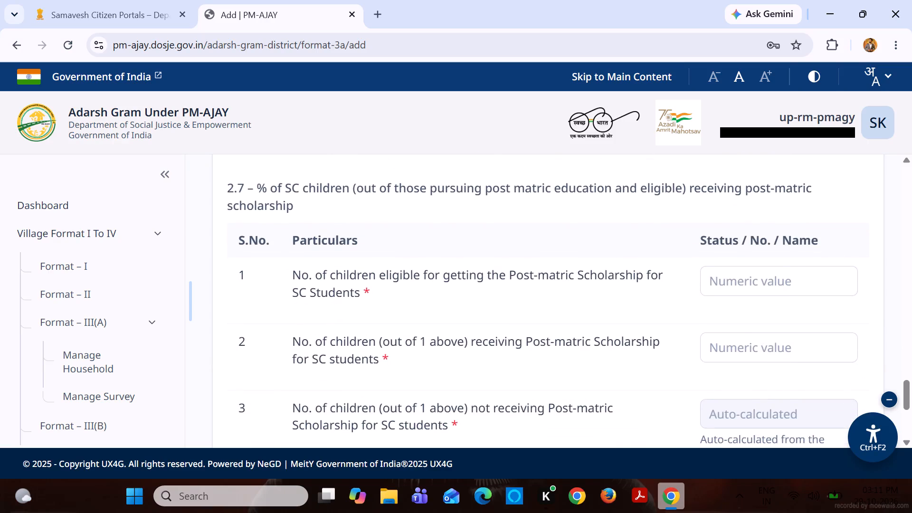
{"action": "left_click", "coordinate": [731, 283]}
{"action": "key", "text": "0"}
{"action": "scroll", "coordinate": [731, 283], "scroll_direction": "down", "scroll_amount": 1}
{"action": "left_click", "coordinate": [815, 339]}
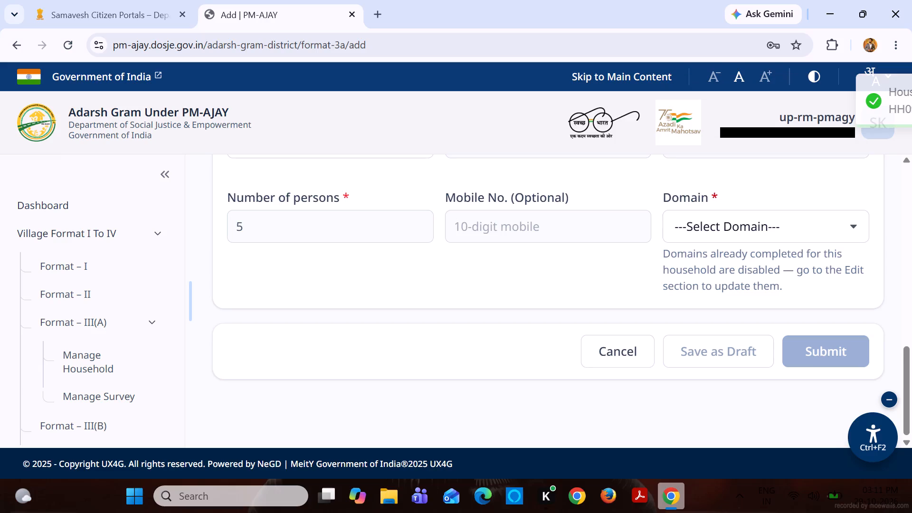
Choose the 3 – Health and Nutrition domain and answer Yes to being covered under a Health Protection Scheme (3.1).
{"action": "left_click", "coordinate": [820, 228]}
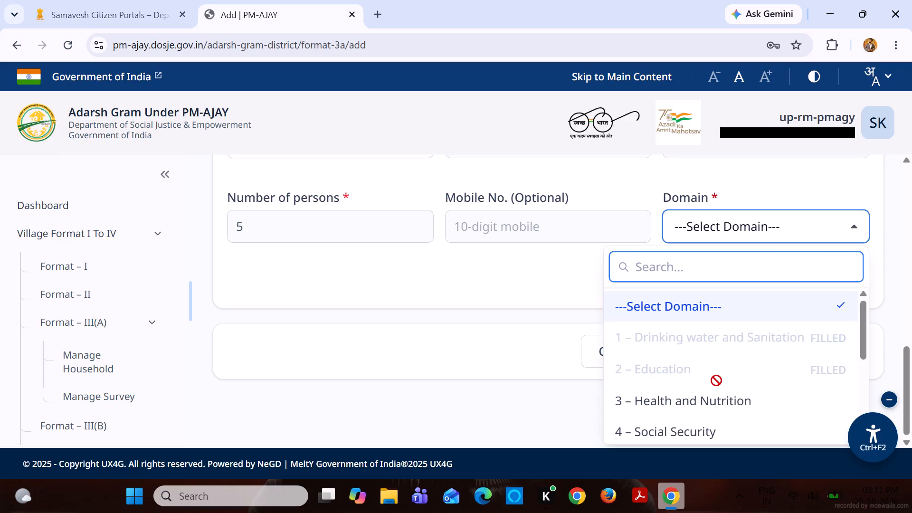
{"action": "left_click", "coordinate": [702, 393]}
{"action": "scroll", "coordinate": [702, 393], "scroll_direction": "down", "scroll_amount": 3}
{"action": "left_click", "coordinate": [794, 337]}
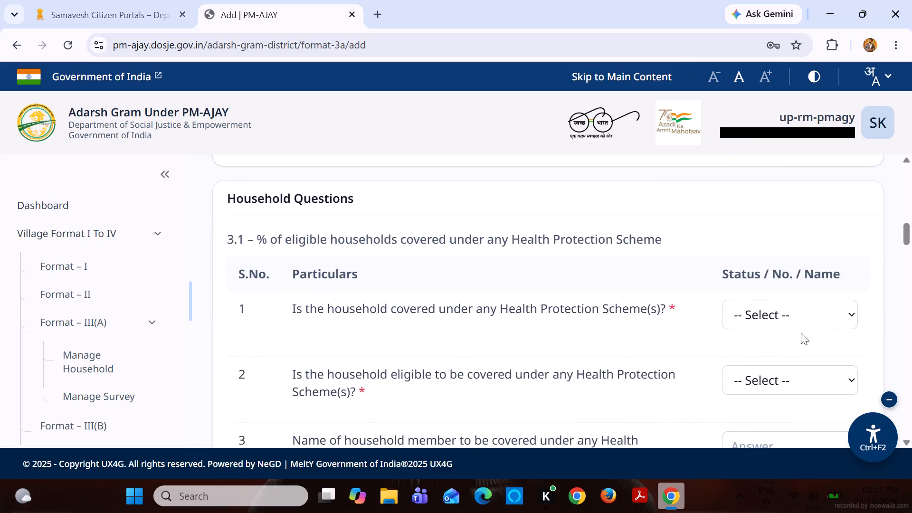
{"action": "left_click_drag", "start_coordinate": [831, 316], "coordinate": [775, 362]}
{"action": "left_click", "coordinate": [775, 362]}
Enter 0 for the first question of 3.3 through 3.7, from pregnant women to children aged 0-5 years.
{"action": "scroll", "coordinate": [775, 362], "scroll_direction": "down", "scroll_amount": 3}
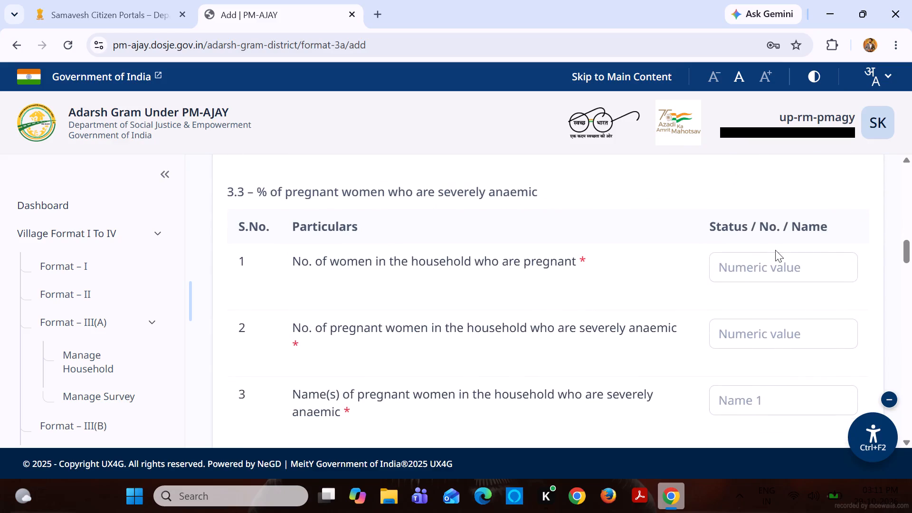
{"action": "left_click", "coordinate": [739, 266]}
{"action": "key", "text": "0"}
{"action": "left_click", "coordinate": [685, 408]}
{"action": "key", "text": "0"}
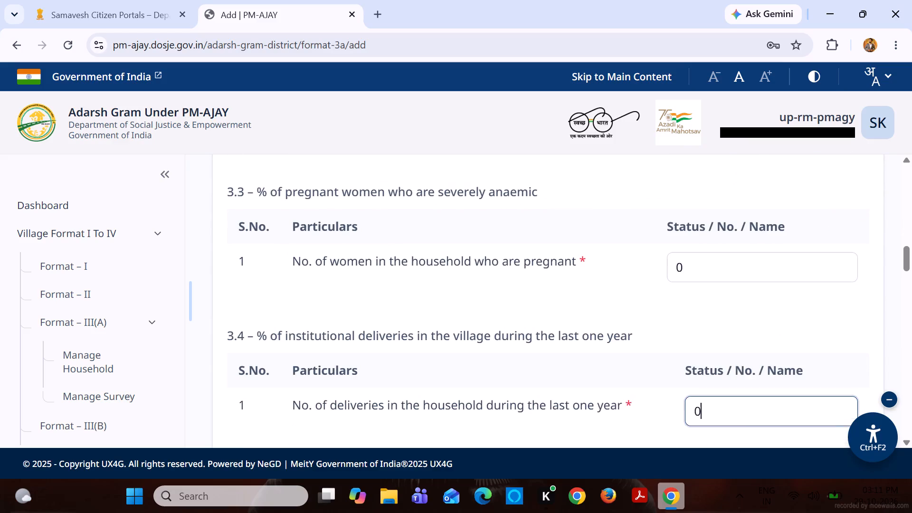
{"action": "scroll", "coordinate": [685, 402], "scroll_direction": "down", "scroll_amount": 5}
{"action": "left_click", "coordinate": [712, 330]}
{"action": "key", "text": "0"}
{"action": "scroll", "coordinate": [712, 330], "scroll_direction": "down", "scroll_amount": 4}
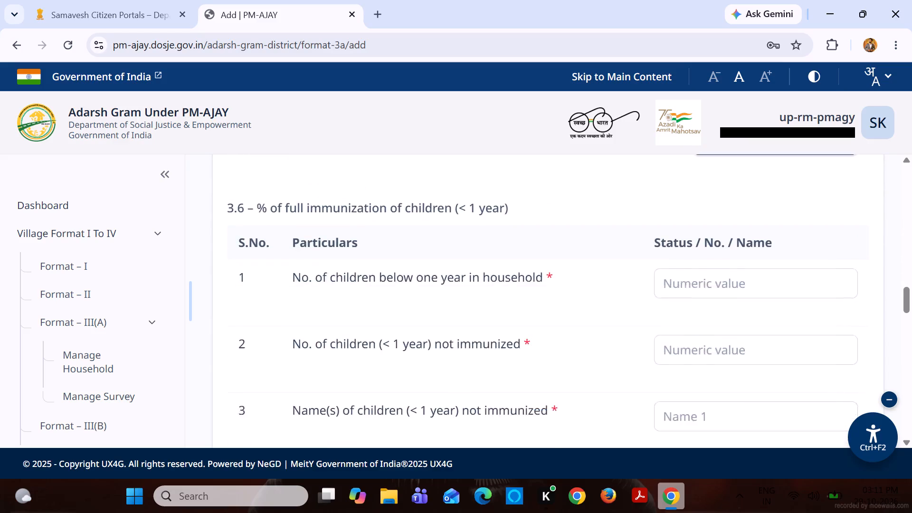
{"action": "scroll", "coordinate": [712, 298], "scroll_direction": "down", "scroll_amount": 2}
{"action": "left_click", "coordinate": [689, 162]}
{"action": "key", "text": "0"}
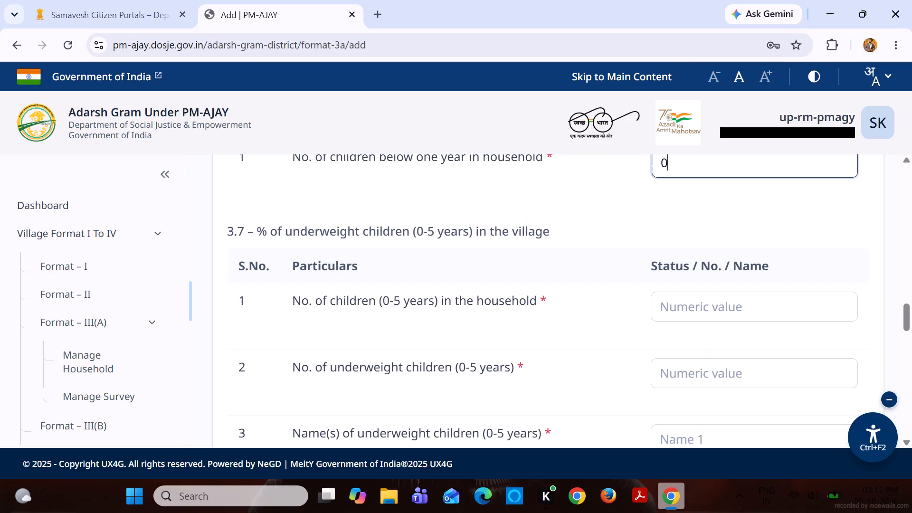
{"action": "left_click", "coordinate": [676, 310]}
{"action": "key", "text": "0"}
Enter 0 for women pregnant last year (3.8), children under 1 year (3.9) and members with communicable diseases (3.10), and submit.
{"action": "scroll", "coordinate": [676, 310], "scroll_direction": "down", "scroll_amount": 5}
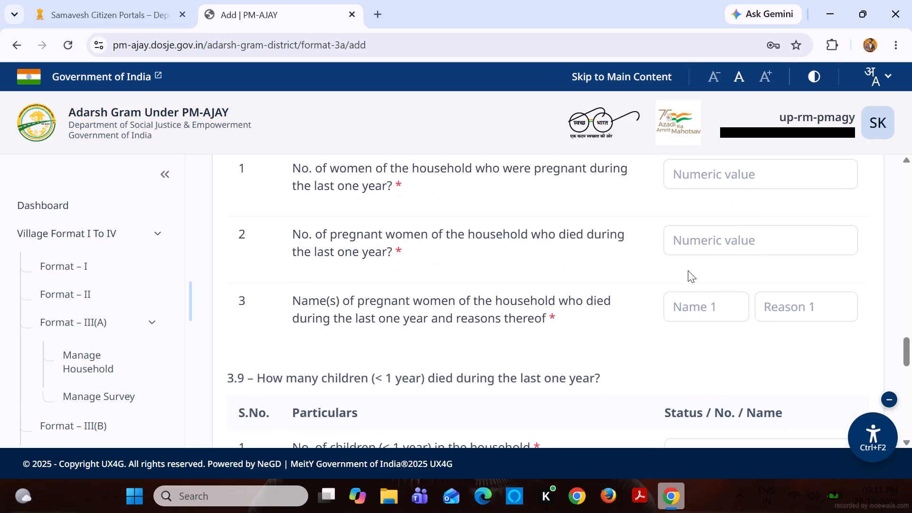
{"action": "left_click", "coordinate": [693, 184]}
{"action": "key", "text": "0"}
{"action": "left_click", "coordinate": [695, 318]}
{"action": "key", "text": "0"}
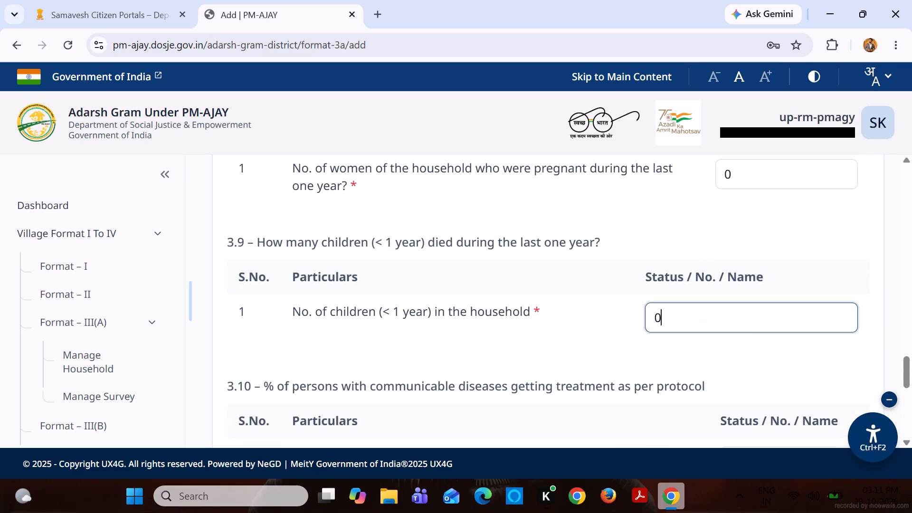
{"action": "scroll", "coordinate": [695, 313], "scroll_direction": "down", "scroll_amount": 6}
{"action": "left_click", "coordinate": [751, 225]}
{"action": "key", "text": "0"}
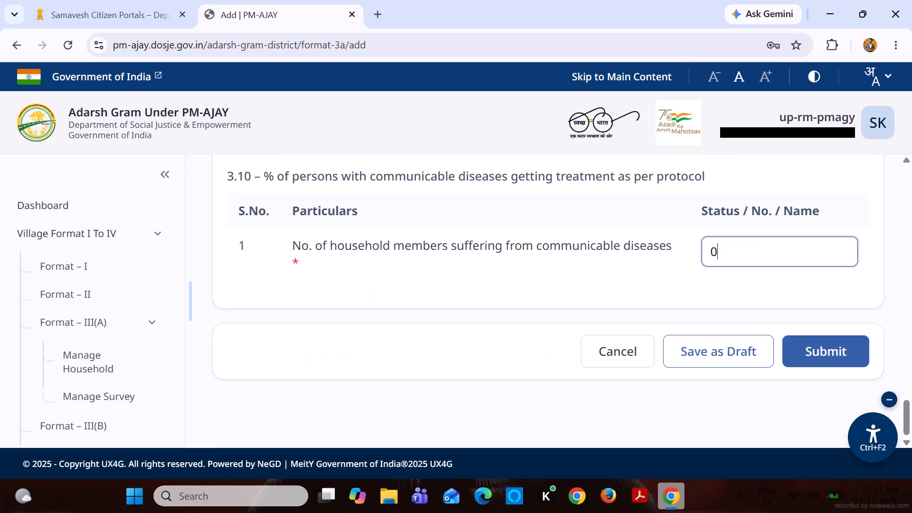
{"action": "left_click", "coordinate": [829, 350]}
Choose the 4 – Social Security domain, enter 0 persons eligible for Widow, Old Age and Disability Pension (4.1-4.3), and submit.
{"action": "left_click", "coordinate": [813, 217]}
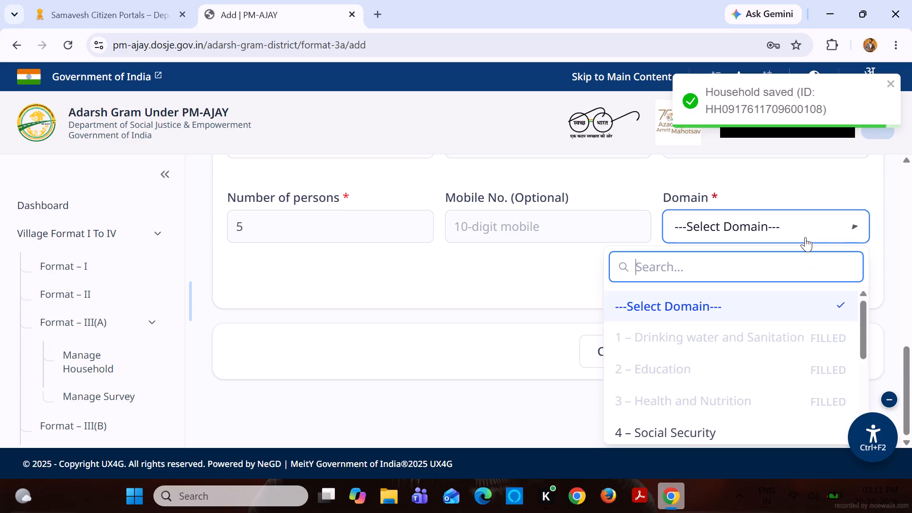
{"action": "scroll", "coordinate": [779, 338], "scroll_direction": "down", "scroll_amount": 1}
{"action": "left_click", "coordinate": [712, 364]}
{"action": "scroll", "coordinate": [712, 364], "scroll_direction": "down", "scroll_amount": 3}
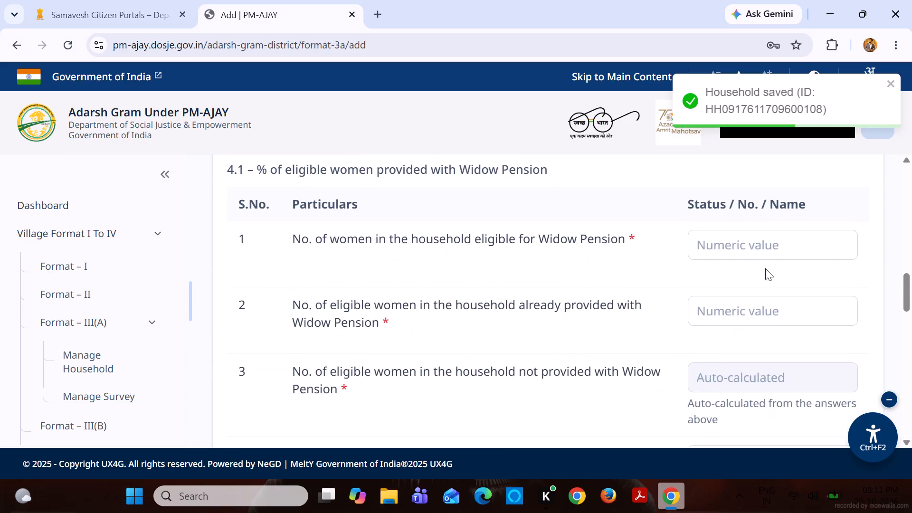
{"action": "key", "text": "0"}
{"action": "double_click", "coordinate": [712, 250]}
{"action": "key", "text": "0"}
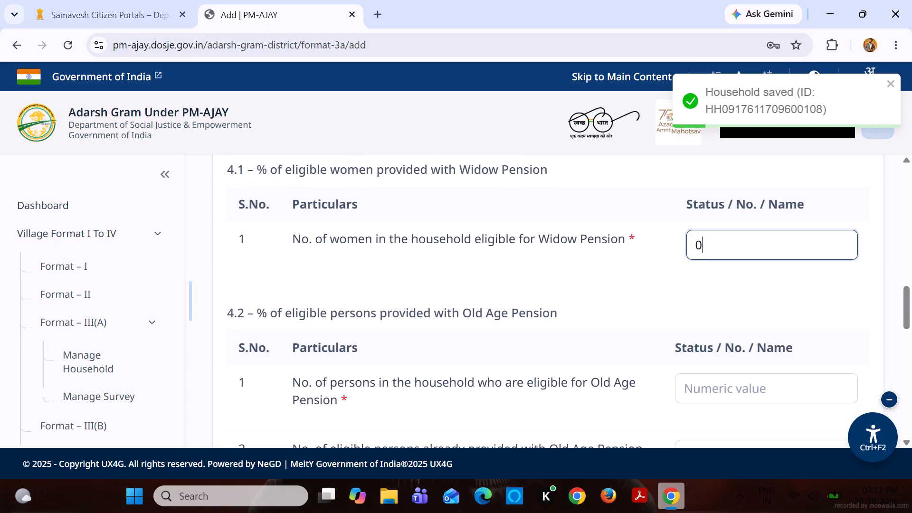
{"action": "left_click", "coordinate": [707, 394]}
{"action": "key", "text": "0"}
{"action": "scroll", "coordinate": [707, 394], "scroll_direction": "down", "scroll_amount": 5}
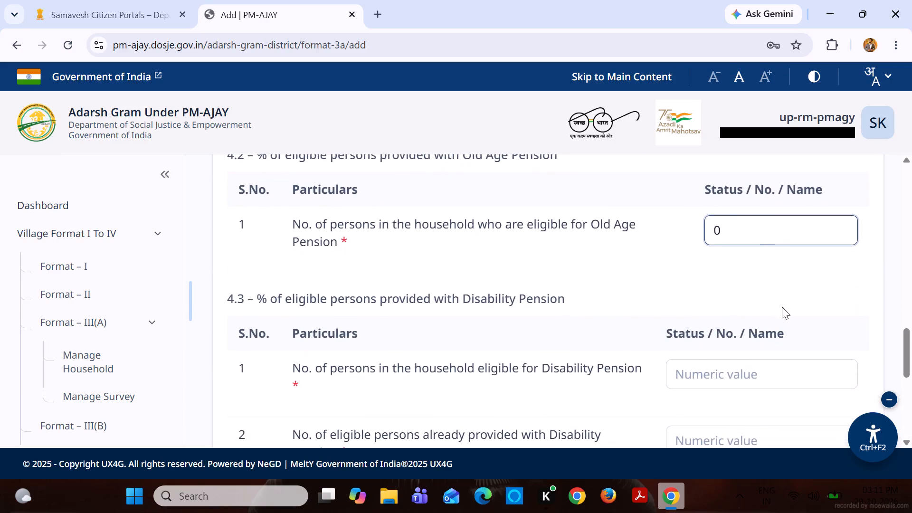
{"action": "left_click", "coordinate": [702, 364]}
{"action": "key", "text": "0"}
{"action": "scroll", "coordinate": [702, 364], "scroll_direction": "down", "scroll_amount": 4}
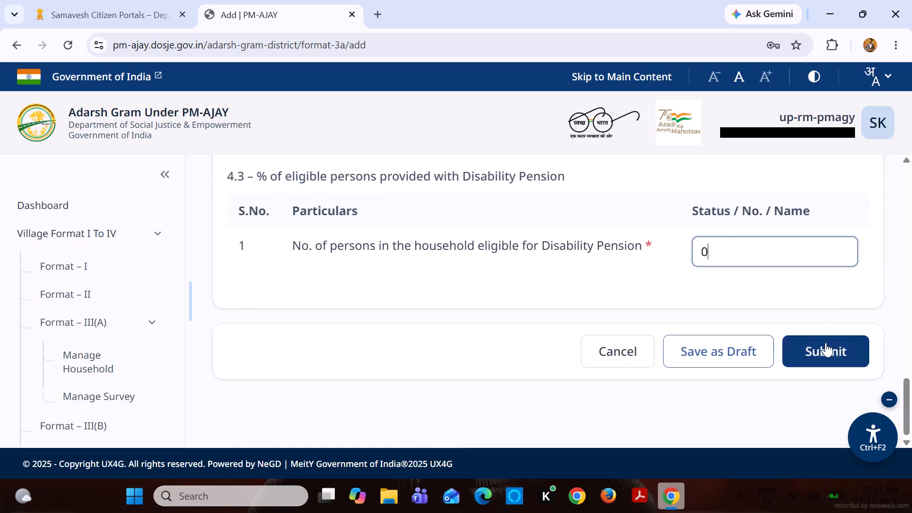
{"action": "left_click", "coordinate": [826, 342]}
Choose the 5 – Rural Roads and Housing domain, answer No to living in a Kachcha/unsafe house, and submit.
{"action": "left_click", "coordinate": [760, 219]}
{"action": "scroll", "coordinate": [752, 298], "scroll_direction": "down", "scroll_amount": 1}
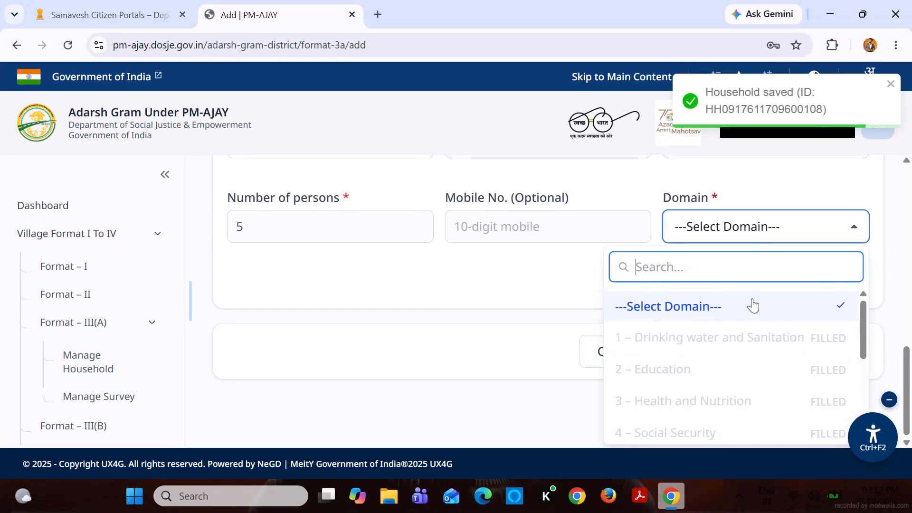
{"action": "scroll", "coordinate": [752, 298], "scroll_direction": "down", "scroll_amount": 2}
{"action": "scroll", "coordinate": [720, 307], "scroll_direction": "up", "scroll_amount": 1}
{"action": "left_click", "coordinate": [694, 329]}
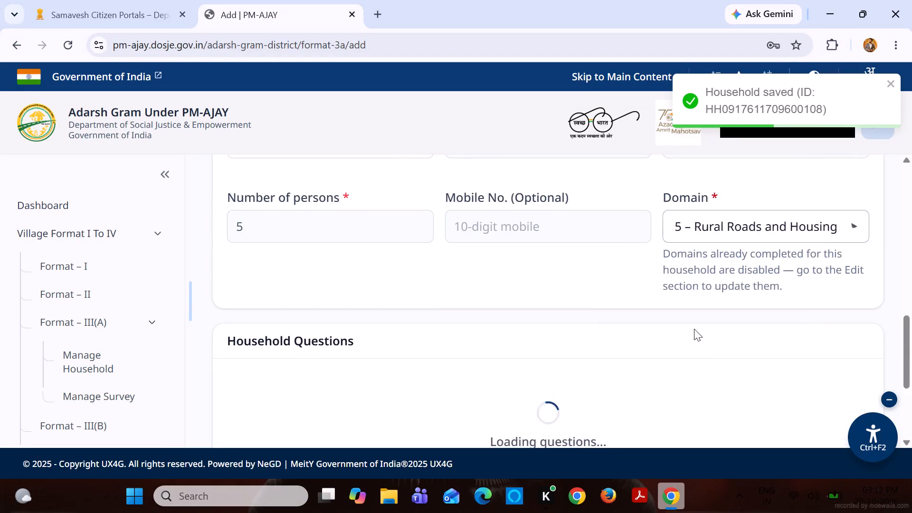
{"action": "scroll", "coordinate": [694, 329], "scroll_direction": "down", "scroll_amount": 4}
{"action": "left_click_drag", "start_coordinate": [792, 249], "coordinate": [771, 319]}
{"action": "left_click", "coordinate": [771, 319]}
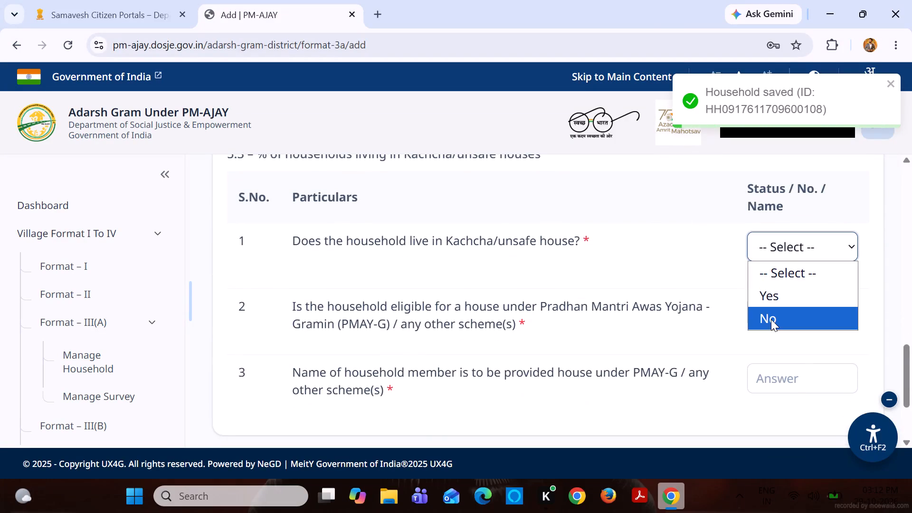
{"action": "left_click", "coordinate": [832, 354]}
Choose domain 6 and answer Yes to the house having an electricity connection (6.2).
{"action": "left_click", "coordinate": [787, 238]}
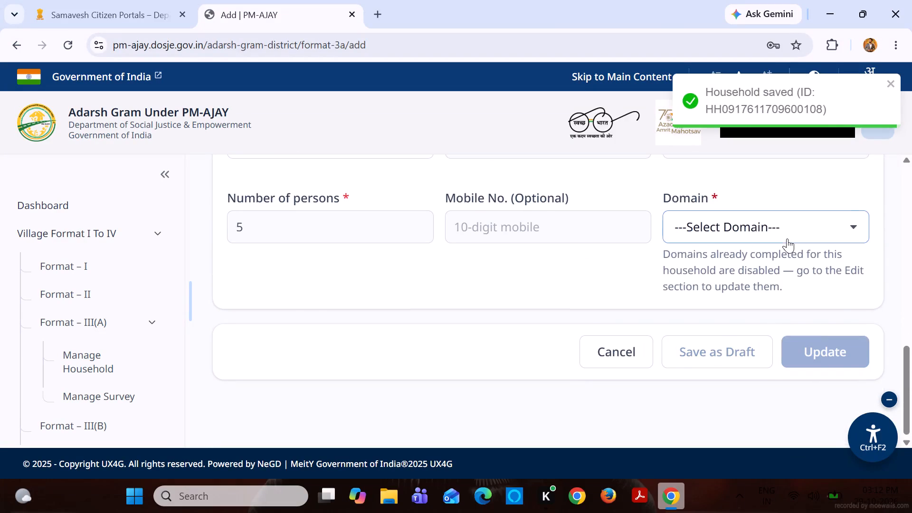
{"action": "scroll", "coordinate": [767, 291], "scroll_direction": "down", "scroll_amount": 3}
{"action": "left_click", "coordinate": [698, 332]}
{"action": "scroll", "coordinate": [698, 332], "scroll_direction": "down", "scroll_amount": 1}
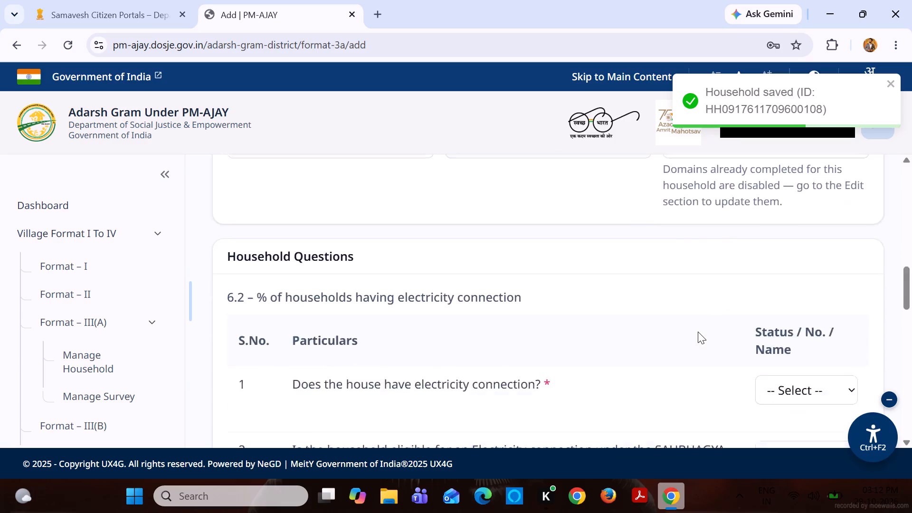
{"action": "scroll", "coordinate": [698, 332], "scroll_direction": "down", "scroll_amount": 1}
{"action": "left_click_drag", "start_coordinate": [806, 326], "coordinate": [786, 365]}
{"action": "left_click", "coordinate": [786, 365]}
{"action": "scroll", "coordinate": [786, 365], "scroll_direction": "down", "scroll_amount": 4}
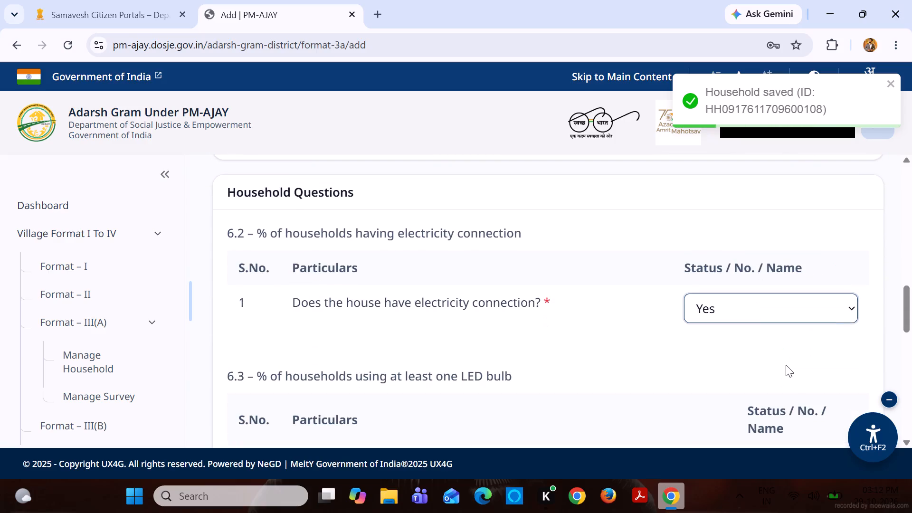
Answer Yes to having an electricity connection and Yes to using at least one LED bulb (6.3).
{"action": "scroll", "coordinate": [786, 365], "scroll_direction": "down", "scroll_amount": 3}
{"action": "left_click_drag", "start_coordinate": [828, 245], "coordinate": [809, 264]}
{"action": "left_click", "coordinate": [809, 264]}
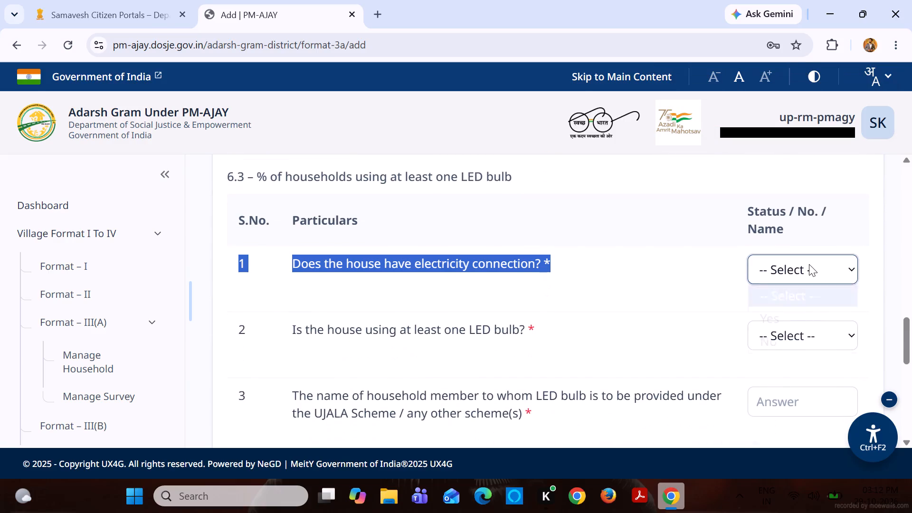
{"action": "left_click", "coordinate": [790, 323]}
{"action": "scroll", "coordinate": [790, 323], "scroll_direction": "down", "scroll_amount": 3}
{"action": "scroll", "coordinate": [823, 190], "scroll_direction": "up", "scroll_amount": 1}
{"action": "left_click_drag", "start_coordinate": [806, 201], "coordinate": [779, 261]}
{"action": "left_click", "coordinate": [779, 261]}
{"action": "scroll", "coordinate": [779, 261], "scroll_direction": "down", "scroll_amount": 1}
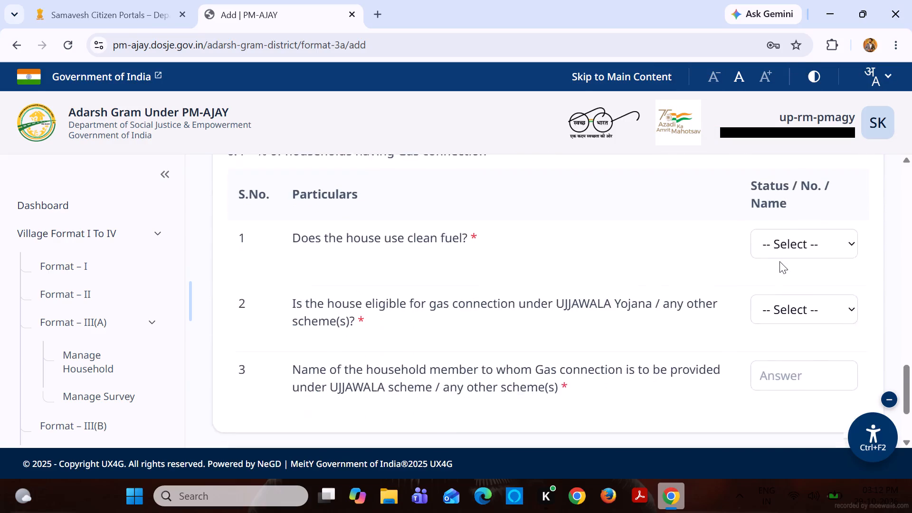
Answer Yes to the house using clean fuel (6.4) and submit the domain 6 answers.
{"action": "scroll", "coordinate": [779, 261], "scroll_direction": "down", "scroll_amount": 1}
{"action": "left_click_drag", "start_coordinate": [815, 244], "coordinate": [789, 273]}
{"action": "left_click_drag", "start_coordinate": [789, 273], "coordinate": [785, 283]}
{"action": "left_click", "coordinate": [785, 283]}
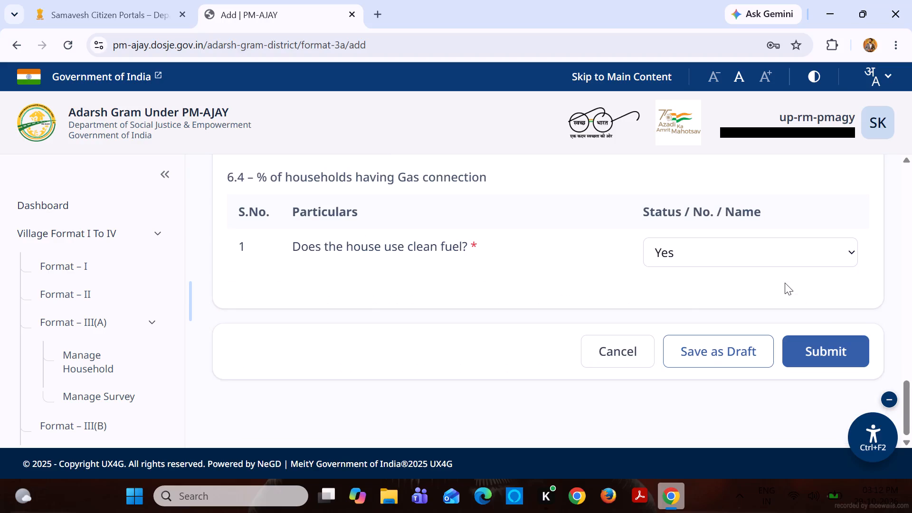
{"action": "left_click", "coordinate": [828, 343]}
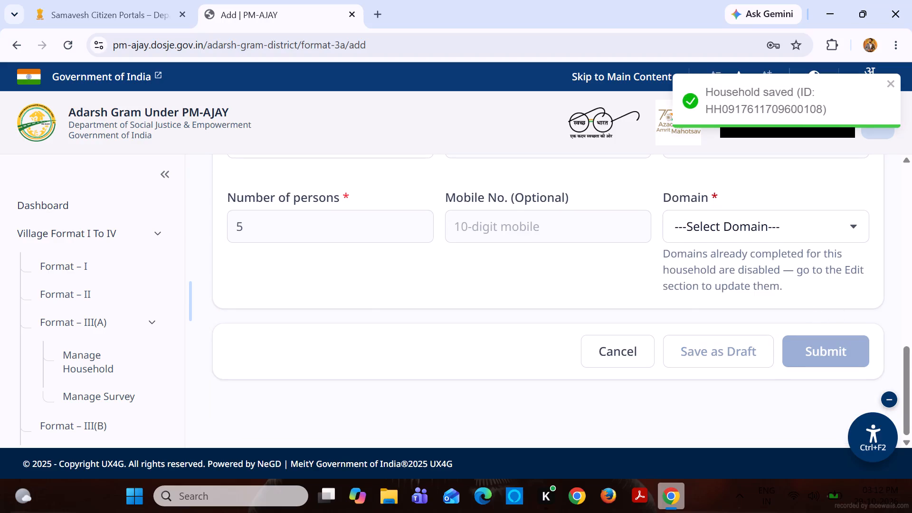
Choose the 7 – Agricultural Practices etc. domain, answer No to the household being involved in farming (7.1), and submit.
{"action": "left_click", "coordinate": [794, 212]}
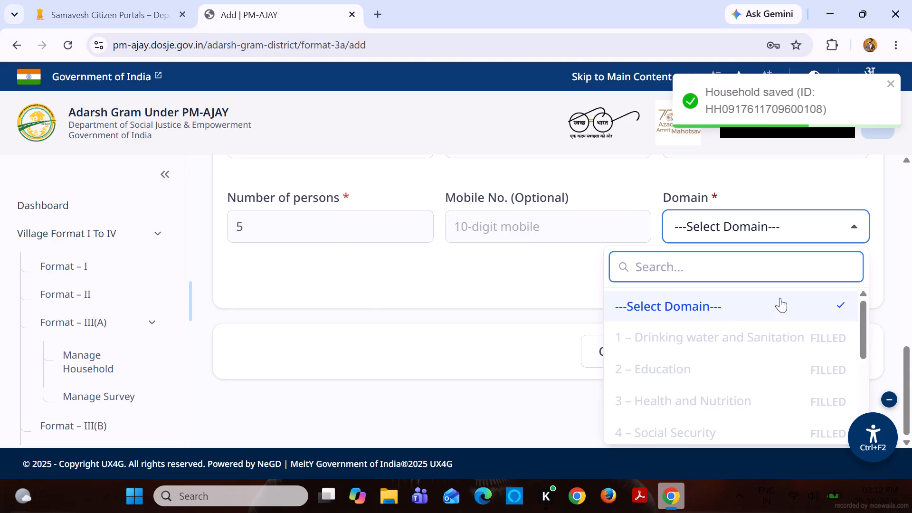
{"action": "scroll", "coordinate": [780, 298], "scroll_direction": "down", "scroll_amount": 7}
{"action": "left_click", "coordinate": [708, 339]}
{"action": "scroll", "coordinate": [708, 339], "scroll_direction": "down", "scroll_amount": 1}
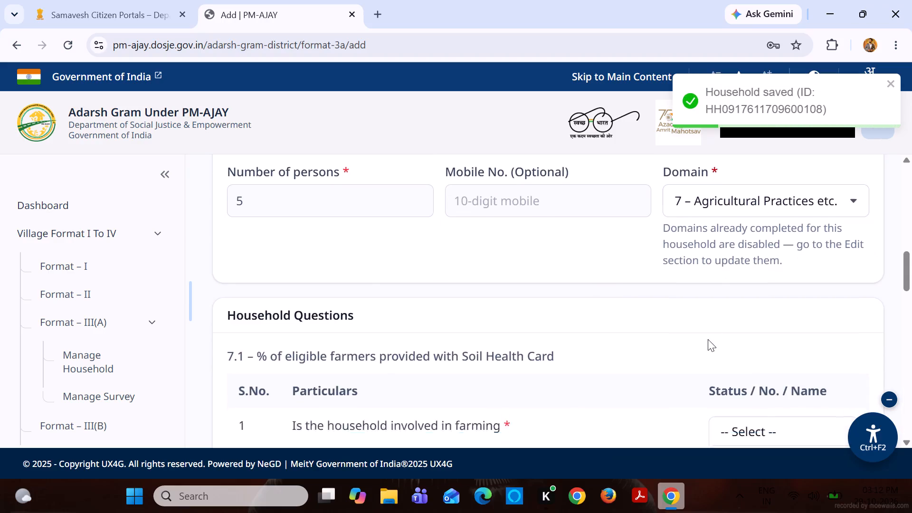
{"action": "scroll", "coordinate": [708, 339], "scroll_direction": "down", "scroll_amount": 1}
{"action": "left_click_drag", "start_coordinate": [790, 353], "coordinate": [746, 430]}
{"action": "left_click", "coordinate": [746, 430]}
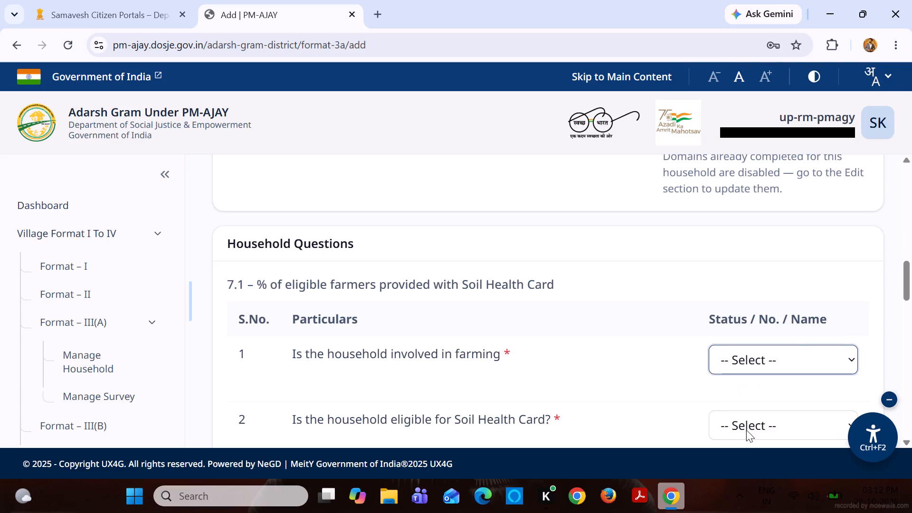
{"action": "scroll", "coordinate": [746, 430], "scroll_direction": "down", "scroll_amount": 4}
{"action": "scroll", "coordinate": [802, 343], "scroll_direction": "down", "scroll_amount": 5}
{"action": "left_click", "coordinate": [830, 357]}
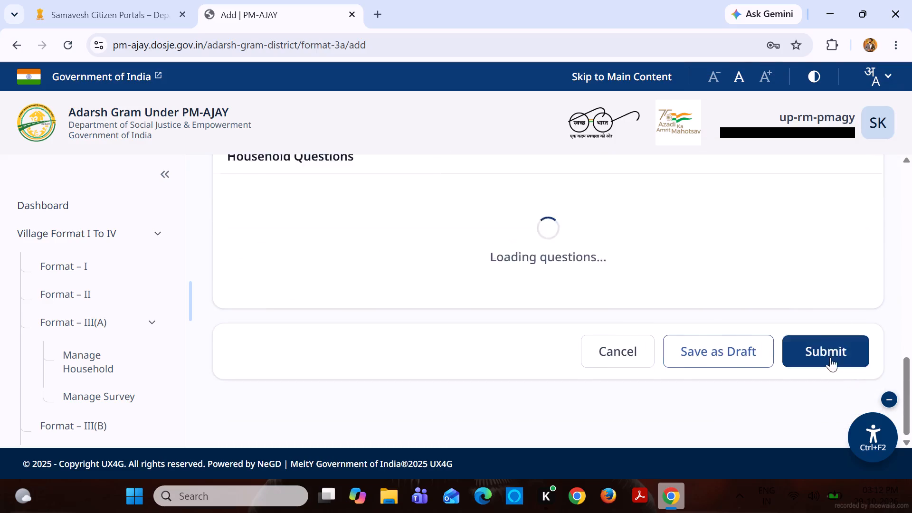
Choose the 8 – Financial Inclusion domain and enter 5 persons above 5 years, with 5 already having Aadhaar.
{"action": "left_click", "coordinate": [822, 223]}
{"action": "scroll", "coordinate": [782, 297], "scroll_direction": "down", "scroll_amount": 8}
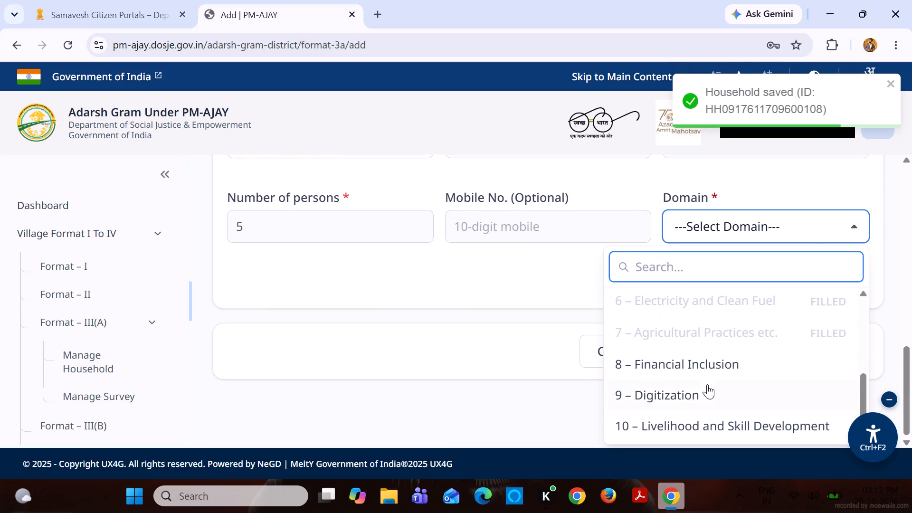
{"action": "left_click", "coordinate": [719, 369]}
{"action": "scroll", "coordinate": [719, 369], "scroll_direction": "down", "scroll_amount": 5}
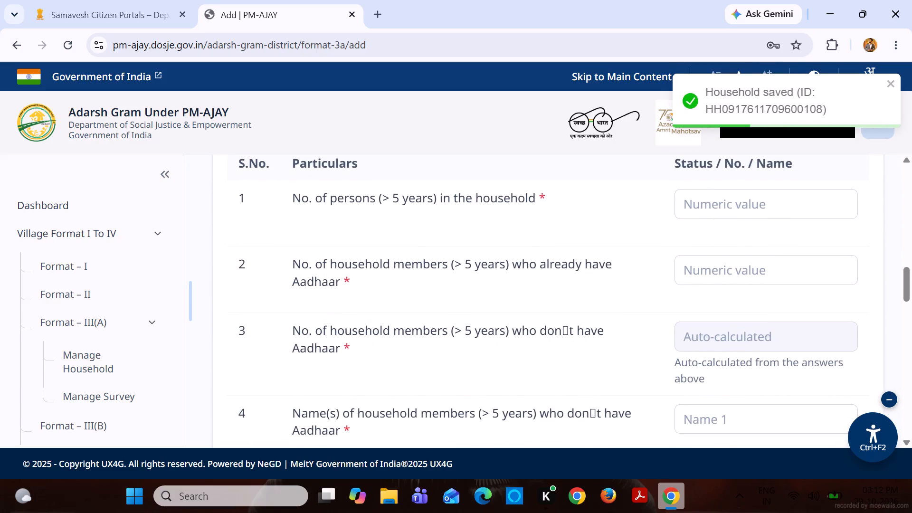
{"action": "left_click", "coordinate": [727, 212]}
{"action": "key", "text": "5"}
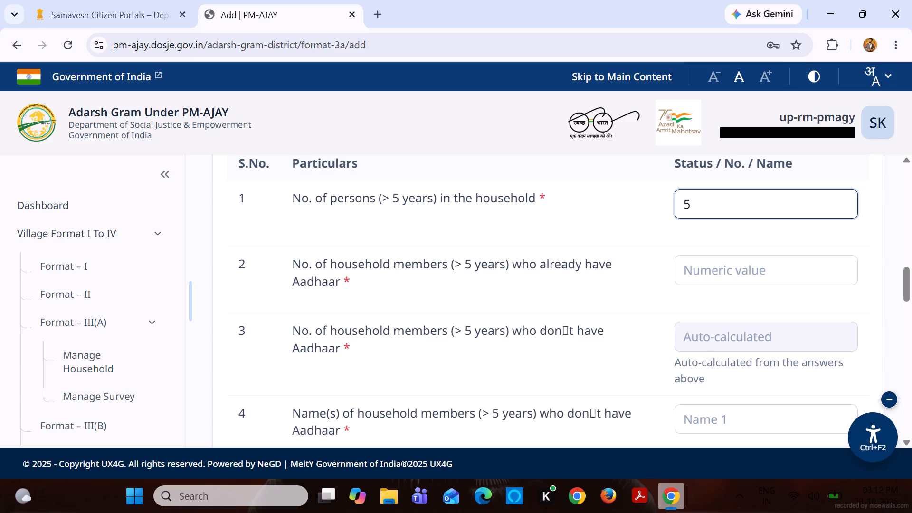
{"action": "left_click", "coordinate": [711, 272]}
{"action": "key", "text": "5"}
Enter 2 members above 18 years eligible for a Banks/Post Office account and 2 eligible members who have one.
{"action": "scroll", "coordinate": [711, 272], "scroll_direction": "down", "scroll_amount": 7}
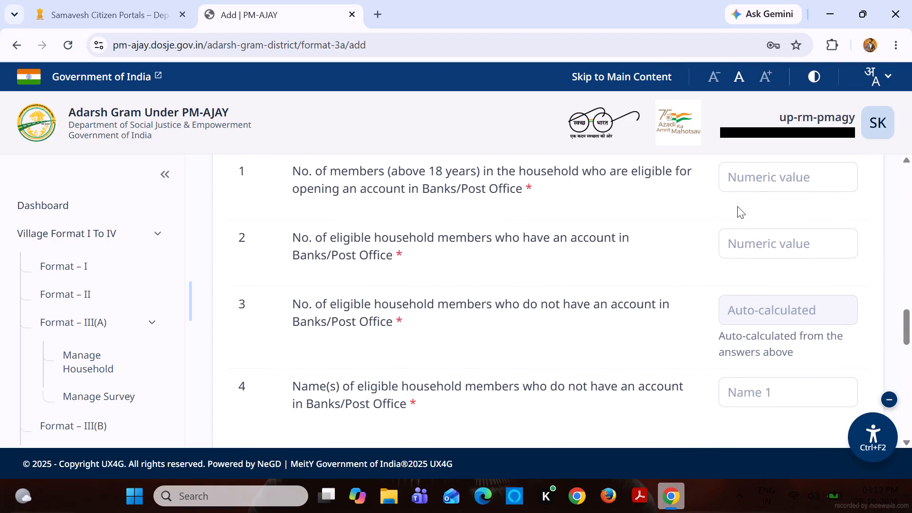
{"action": "left_click", "coordinate": [766, 180]}
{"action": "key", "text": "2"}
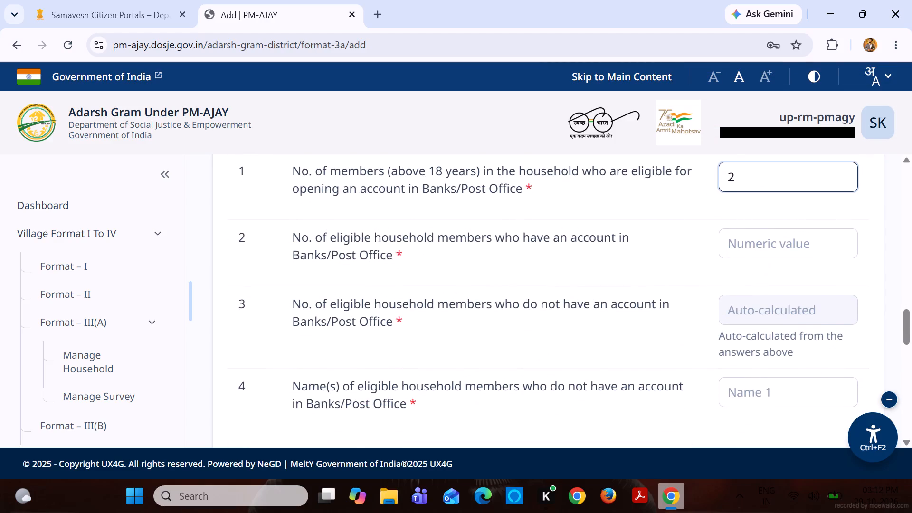
{"action": "left_click", "coordinate": [753, 240]}
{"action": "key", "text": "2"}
Enter 0 persons eligible for PMSBY (8.3) and 0 members eligible for PMJJBY (8.4), and submit the domain 8 answers.
{"action": "scroll", "coordinate": [753, 240], "scroll_direction": "down", "scroll_amount": 5}
{"action": "left_click", "coordinate": [794, 294]}
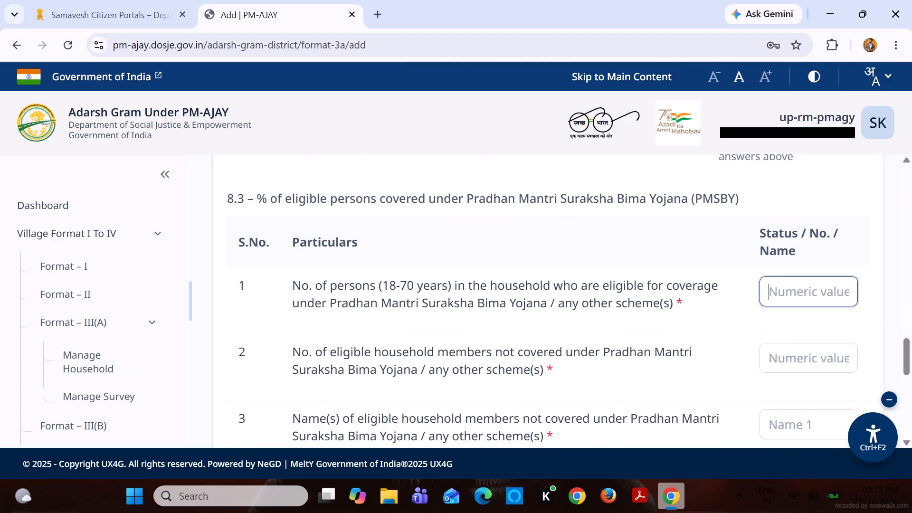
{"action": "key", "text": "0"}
{"action": "scroll", "coordinate": [794, 294], "scroll_direction": "down", "scroll_amount": 1}
{"action": "left_click", "coordinate": [770, 359]}
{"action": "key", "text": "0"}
{"action": "scroll", "coordinate": [770, 359], "scroll_direction": "down", "scroll_amount": 5}
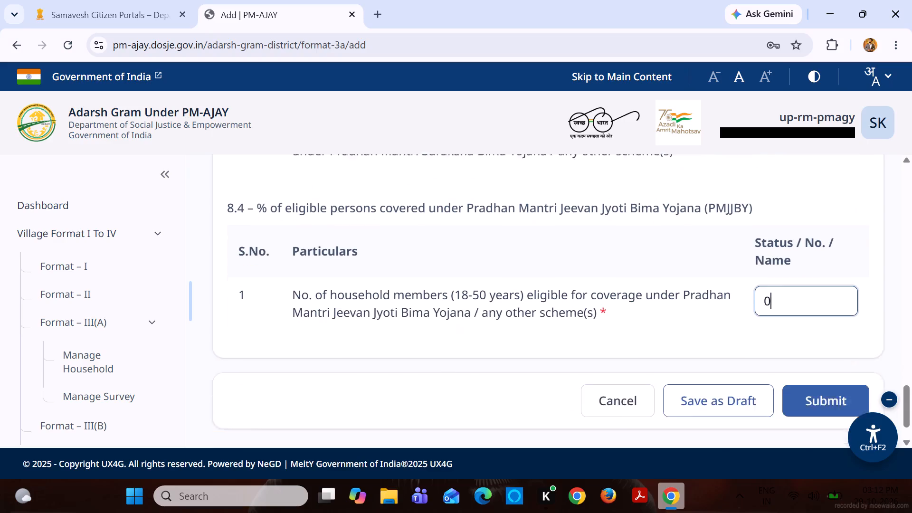
{"action": "left_click", "coordinate": [829, 344]}
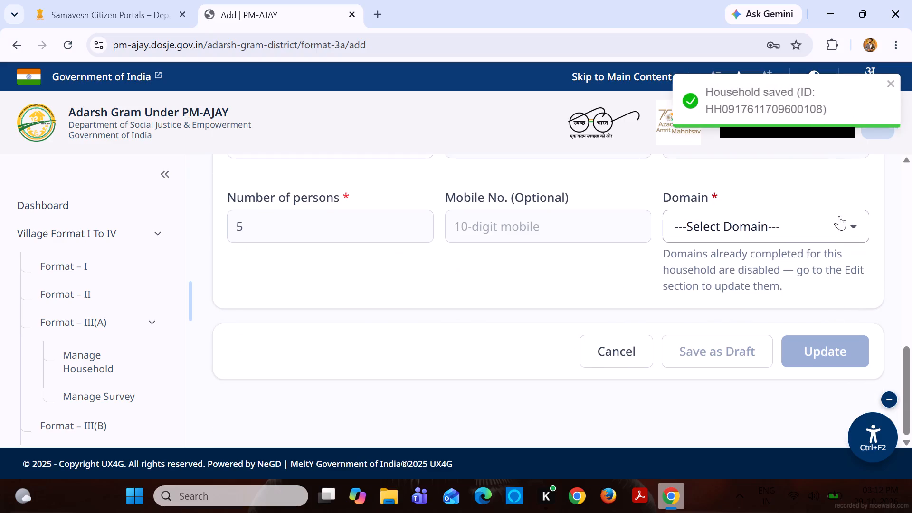
Choose the 9 – Digitization domain, enter 0 members eligible for PMGDISHA training (9.3), and submit.
{"action": "left_click", "coordinate": [839, 216]}
{"action": "scroll", "coordinate": [779, 304], "scroll_direction": "down", "scroll_amount": 9}
{"action": "left_click", "coordinate": [667, 395]}
{"action": "scroll", "coordinate": [667, 395], "scroll_direction": "down", "scroll_amount": 1}
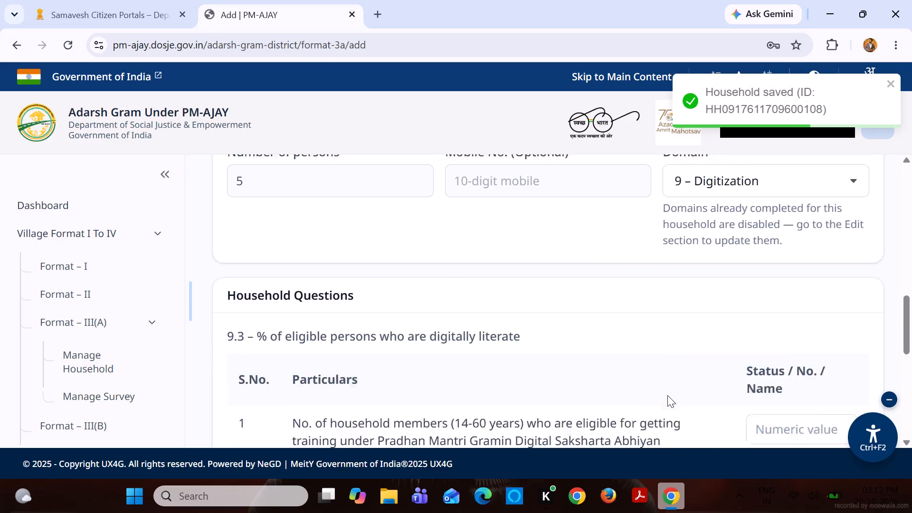
{"action": "scroll", "coordinate": [667, 395], "scroll_direction": "down", "scroll_amount": 2}
{"action": "left_click", "coordinate": [778, 313]}
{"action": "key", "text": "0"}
{"action": "scroll", "coordinate": [778, 313], "scroll_direction": "down", "scroll_amount": 2}
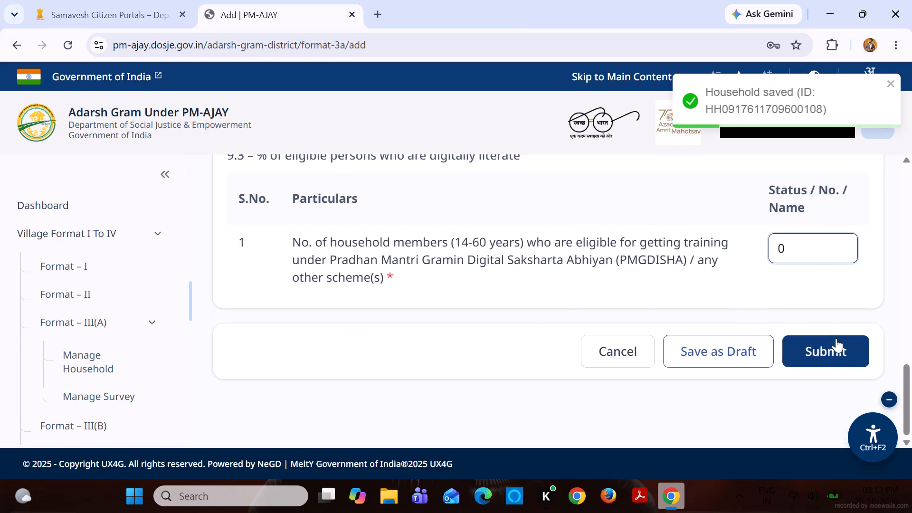
{"action": "left_click", "coordinate": [835, 339]}
Choose the 10 – Livelihood and Skill Development domain and enter 0 youth eligible for skill training and 0 for bank linked loans (10.2).
{"action": "left_click", "coordinate": [837, 236]}
{"action": "scroll", "coordinate": [803, 312], "scroll_direction": "down", "scroll_amount": 6}
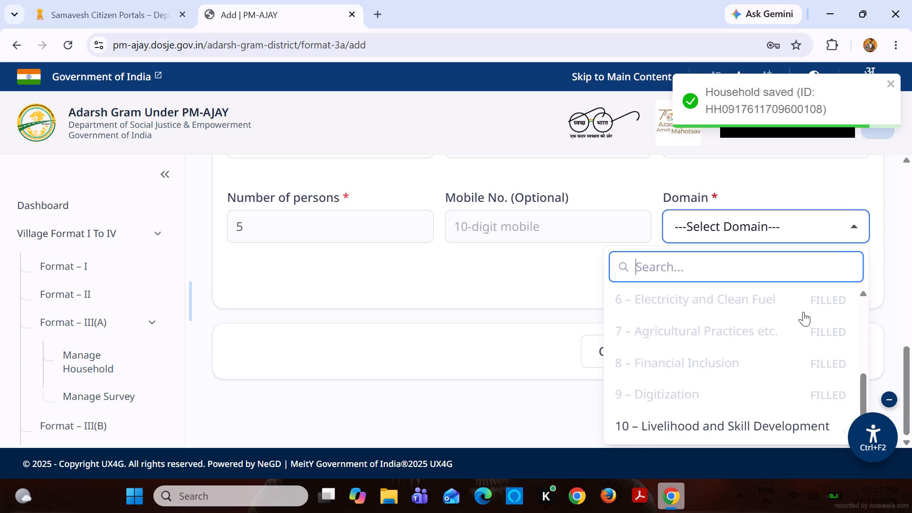
{"action": "scroll", "coordinate": [803, 312], "scroll_direction": "down", "scroll_amount": 2}
{"action": "left_click", "coordinate": [698, 419]}
{"action": "scroll", "coordinate": [698, 419], "scroll_direction": "down", "scroll_amount": 5}
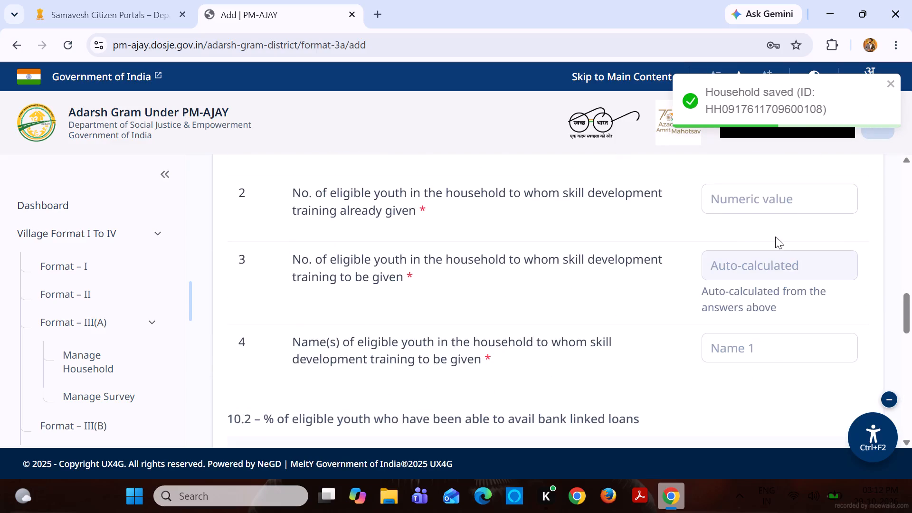
{"action": "scroll", "coordinate": [770, 228], "scroll_direction": "up", "scroll_amount": 1}
{"action": "left_click", "coordinate": [751, 199]}
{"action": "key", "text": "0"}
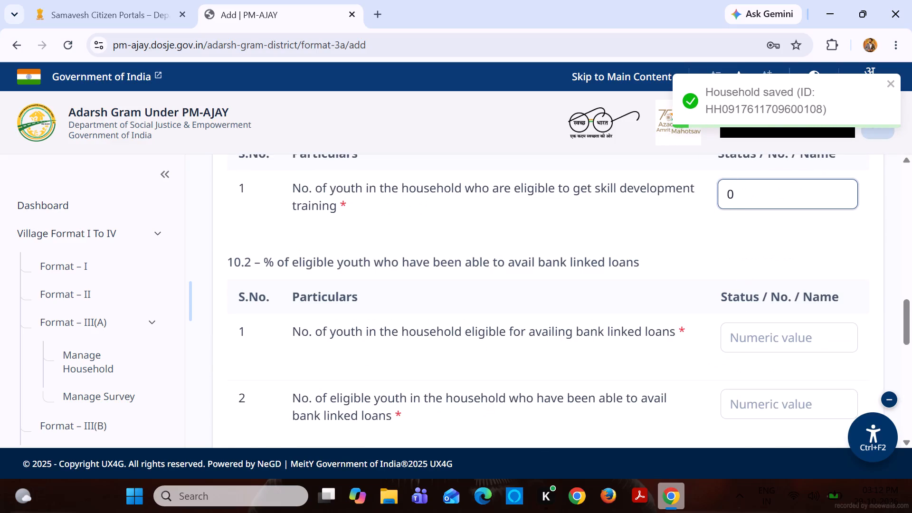
{"action": "left_click", "coordinate": [730, 336]}
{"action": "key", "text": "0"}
Answer Yes to a household member belonging to a self-help group (10.3) and submit the domain 10 answers.
{"action": "scroll", "coordinate": [730, 336], "scroll_direction": "down", "scroll_amount": 4}
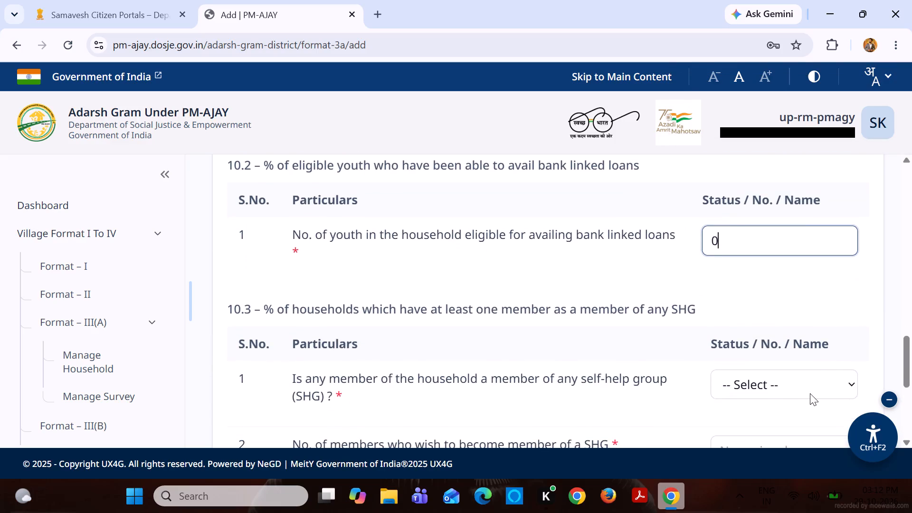
{"action": "left_click_drag", "start_coordinate": [810, 393], "coordinate": [759, 427]}
{"action": "left_click", "coordinate": [759, 427]}
{"action": "scroll", "coordinate": [759, 427], "scroll_direction": "down", "scroll_amount": 9}
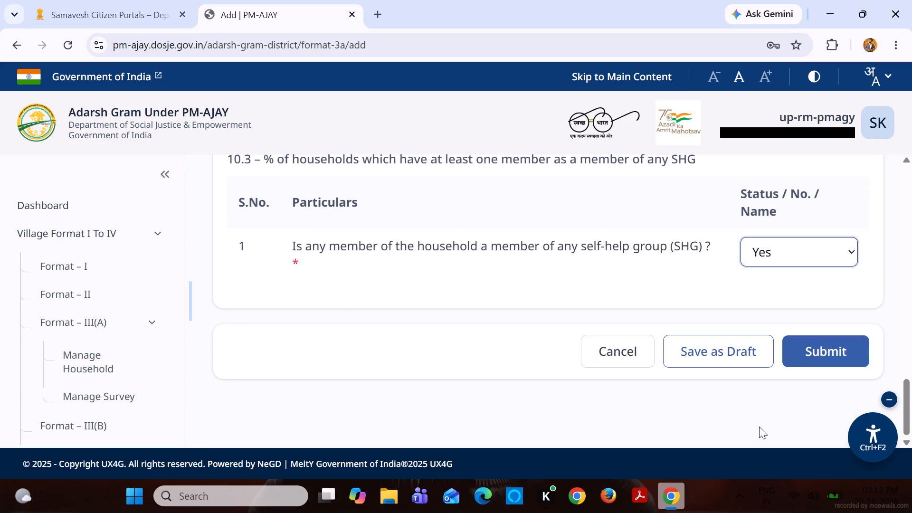
{"action": "left_click", "coordinate": [806, 366]}
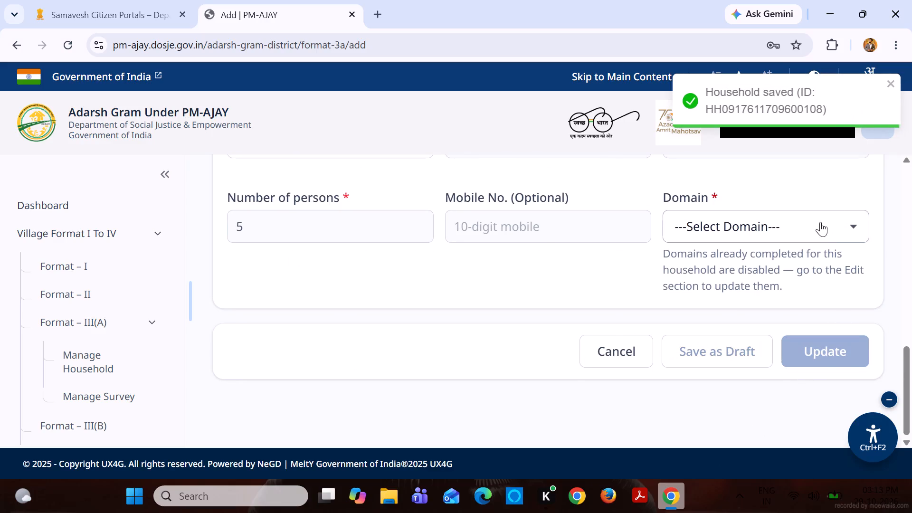
Start a new household under Manage Household with block Shahabad, gram panchayat Narkheri, village Narkhera and category SC.
{"action": "left_click", "coordinate": [820, 222]}
{"action": "scroll", "coordinate": [796, 325], "scroll_direction": "down", "scroll_amount": 9}
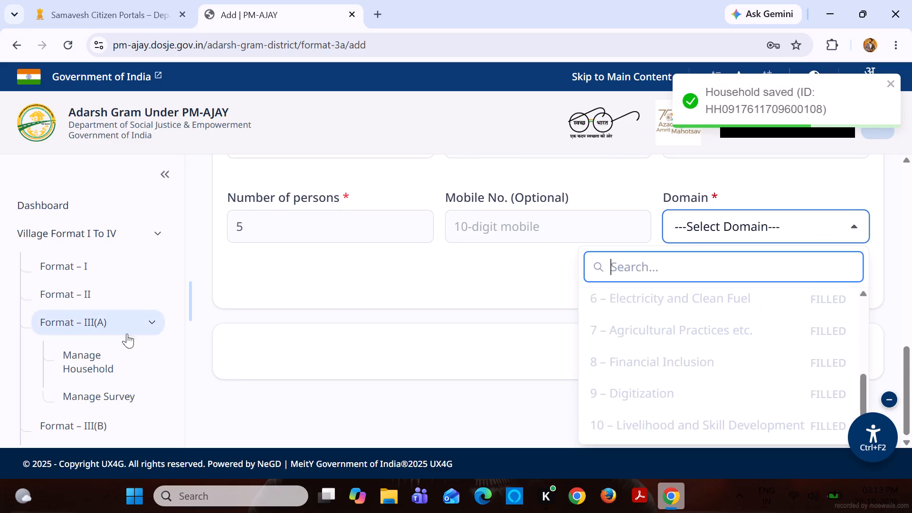
{"action": "left_click", "coordinate": [114, 350]}
{"action": "left_click", "coordinate": [662, 198]}
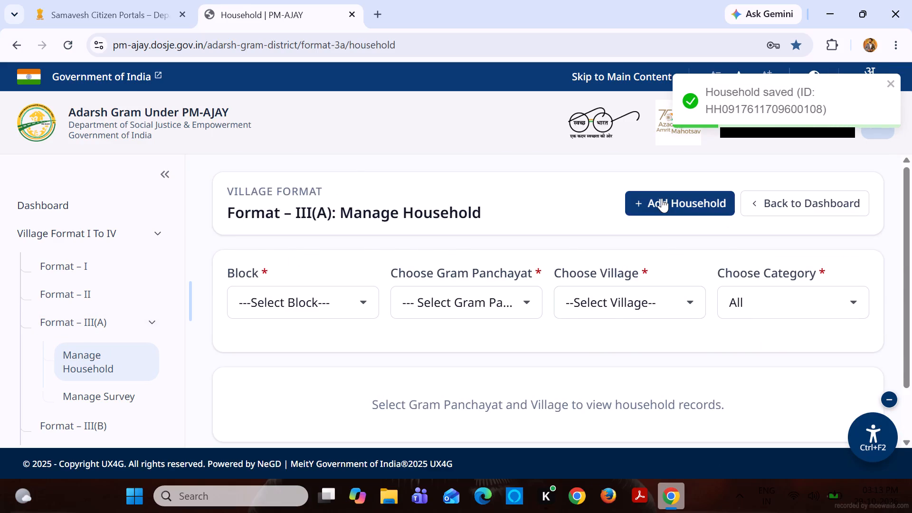
{"action": "left_click", "coordinate": [676, 158]}
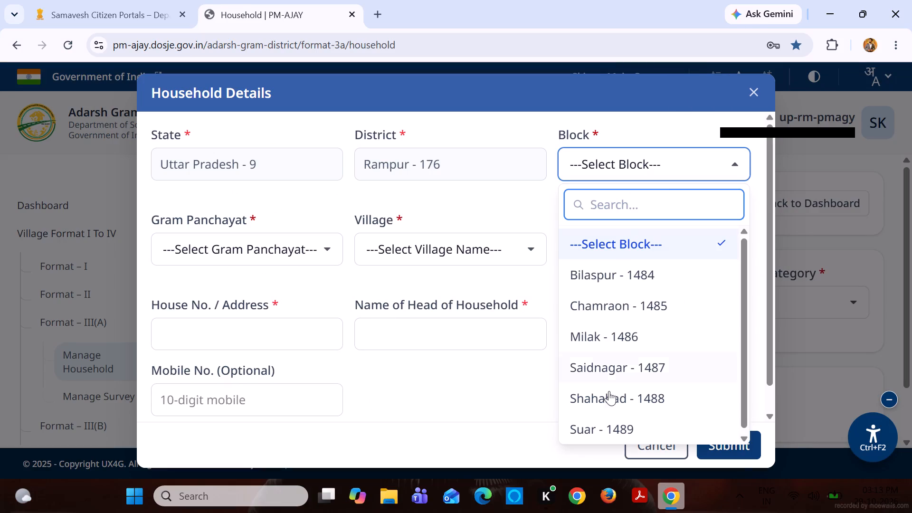
{"action": "left_click_drag", "start_coordinate": [608, 393], "coordinate": [620, 401]}
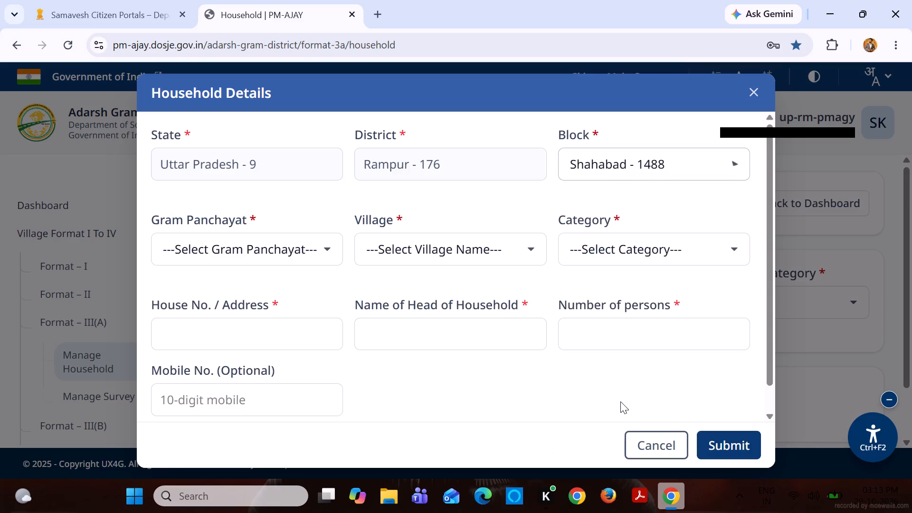
{"action": "left_click", "coordinate": [620, 401]}
{"action": "left_click", "coordinate": [274, 238]}
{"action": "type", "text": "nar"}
{"action": "left_click", "coordinate": [209, 336]}
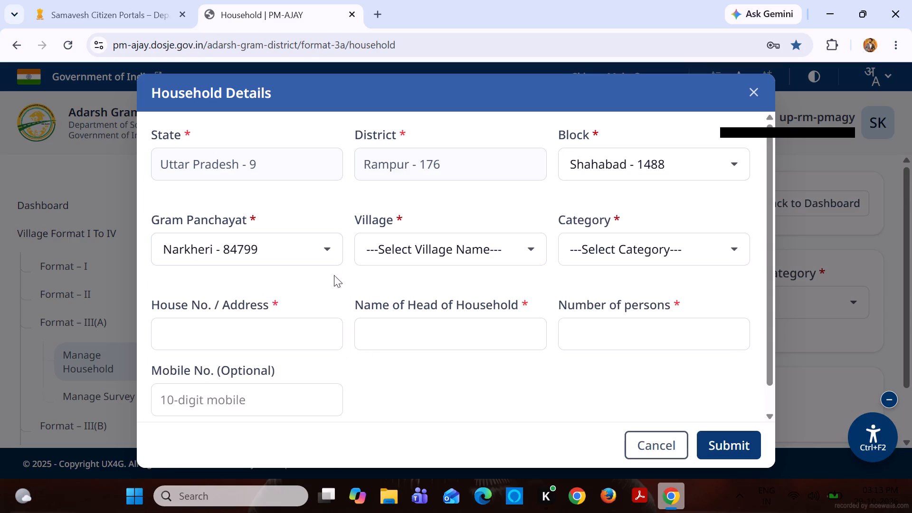
{"action": "left_click_drag", "start_coordinate": [448, 270], "coordinate": [477, 259]}
{"action": "left_click", "coordinate": [477, 259]}
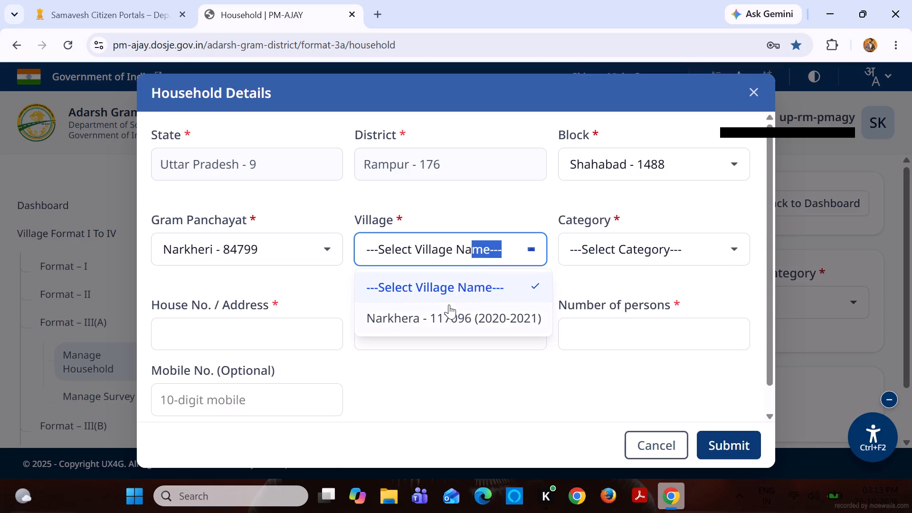
{"action": "left_click", "coordinate": [449, 304]}
{"action": "left_click", "coordinate": [636, 255]}
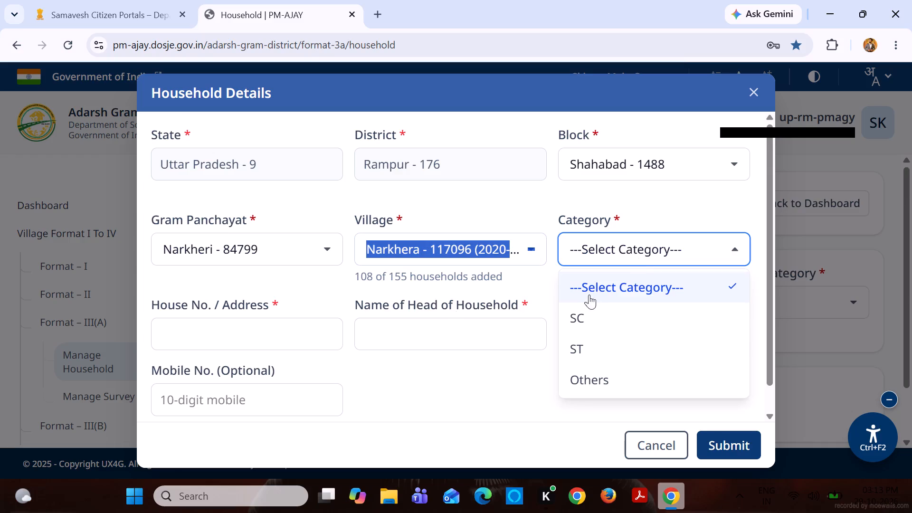
{"action": "left_click", "coordinate": [583, 314]}
Enter house number 108, the name of the head of household and 5 persons, and submit the household details.
{"action": "left_click", "coordinate": [235, 334]}
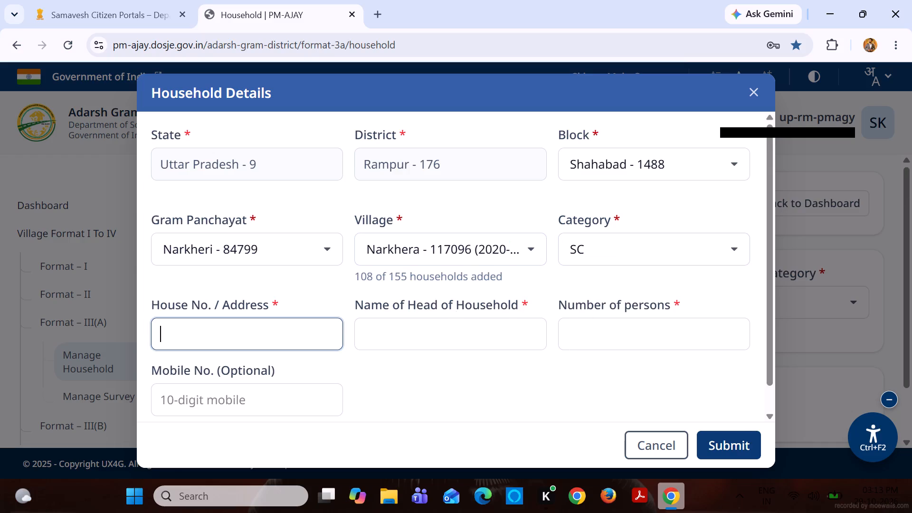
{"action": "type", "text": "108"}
{"action": "left_click", "coordinate": [418, 328]}
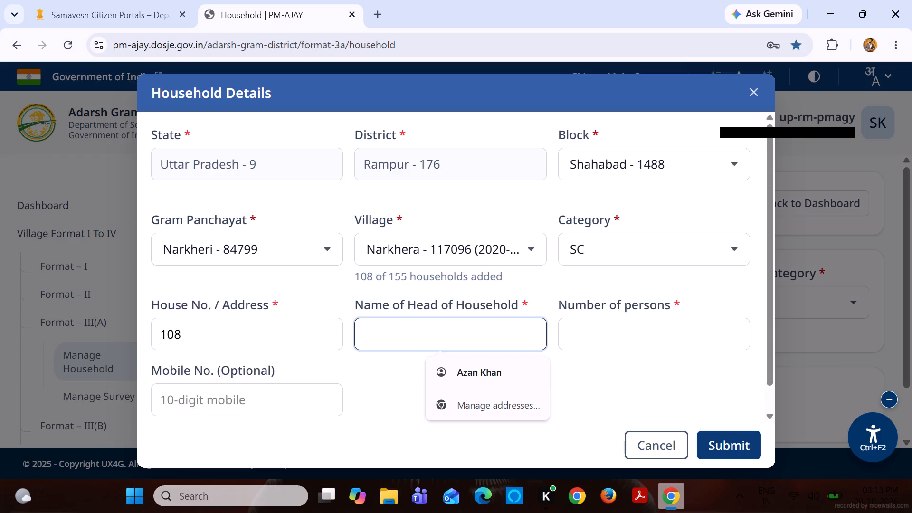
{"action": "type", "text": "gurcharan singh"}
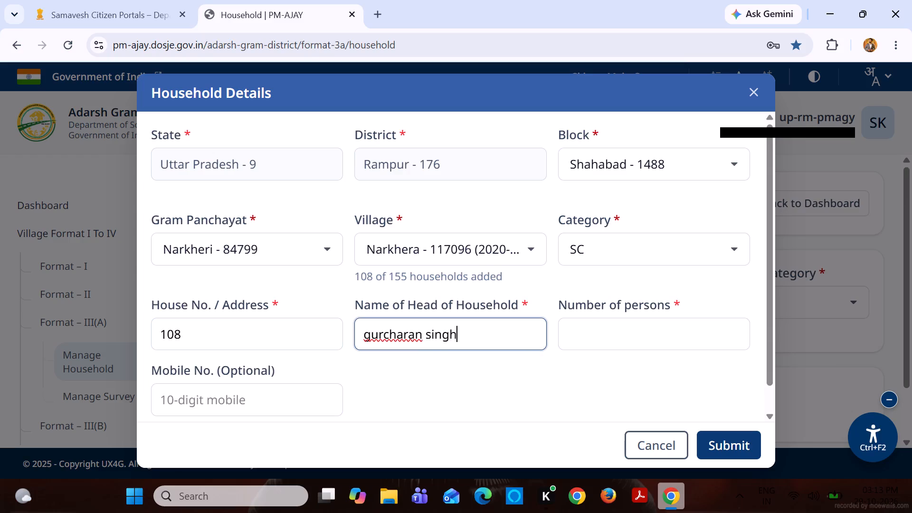
{"action": "left_click", "coordinate": [589, 332]}
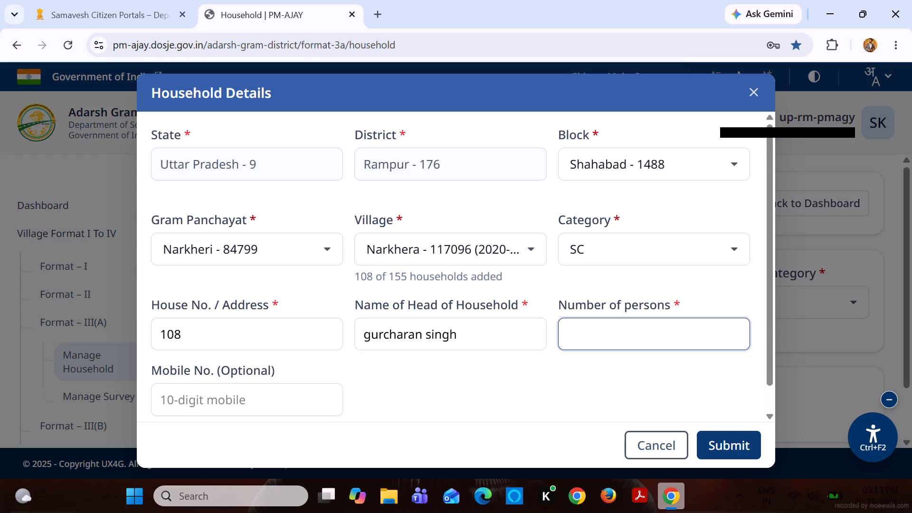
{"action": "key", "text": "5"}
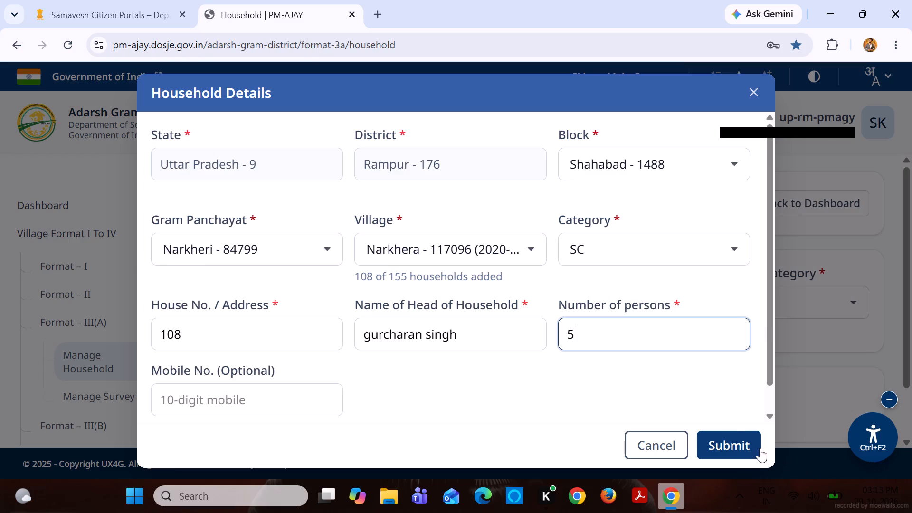
{"action": "left_click", "coordinate": [749, 449]}
Choose the 1 – Drinking water and Sanitation domain, answer Yes to having an IHHL and No to open defecation (1.5), and submit.
{"action": "scroll", "coordinate": [768, 368], "scroll_direction": "down", "scroll_amount": 10}
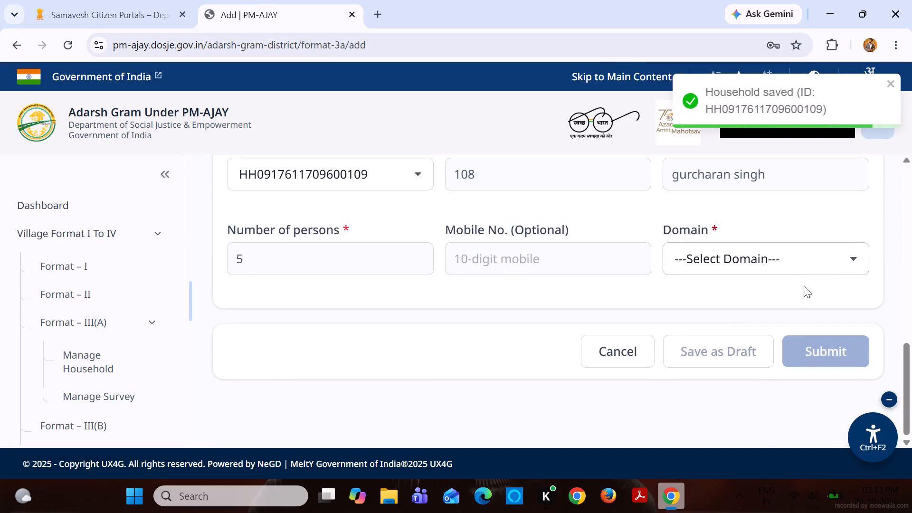
{"action": "left_click", "coordinate": [826, 261]}
{"action": "left_click", "coordinate": [763, 132]}
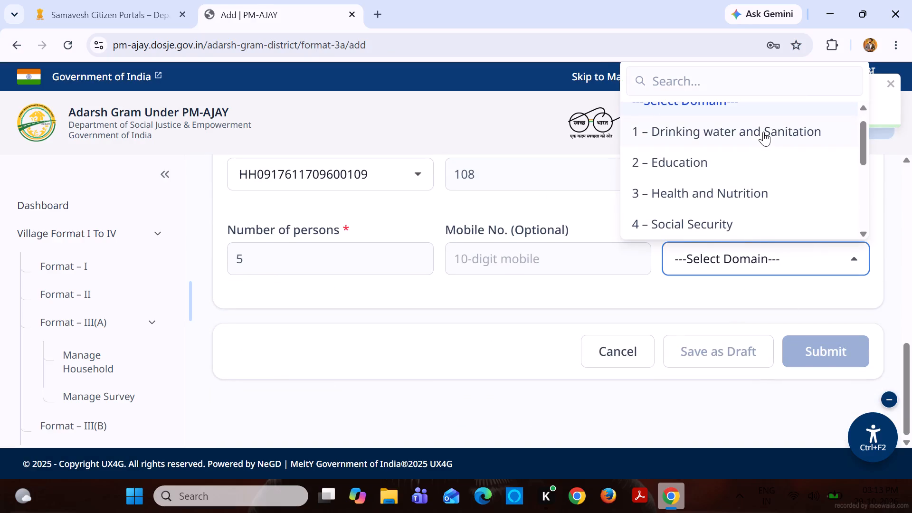
{"action": "scroll", "coordinate": [762, 272], "scroll_direction": "down", "scroll_amount": 4}
{"action": "left_click_drag", "start_coordinate": [814, 241], "coordinate": [784, 290]}
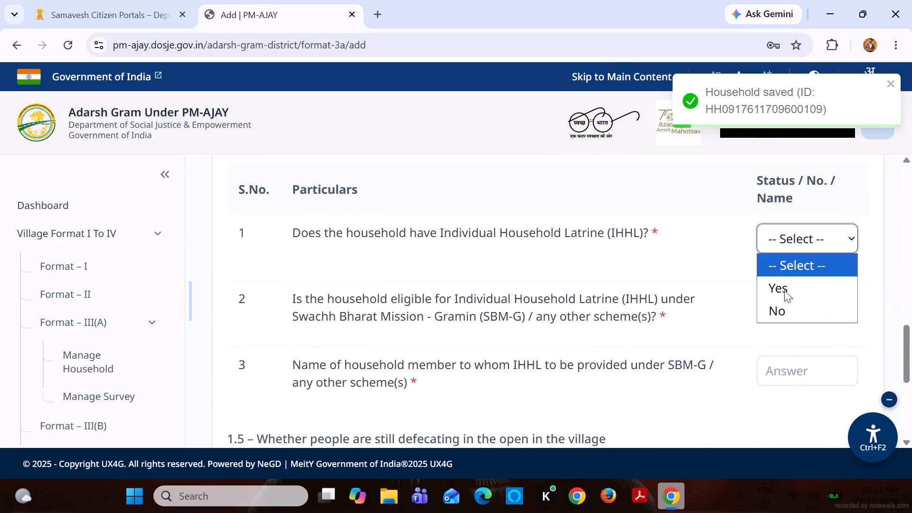
{"action": "left_click", "coordinate": [784, 290]}
{"action": "scroll", "coordinate": [784, 290], "scroll_direction": "down", "scroll_amount": 2}
{"action": "left_click_drag", "start_coordinate": [813, 249], "coordinate": [761, 330]}
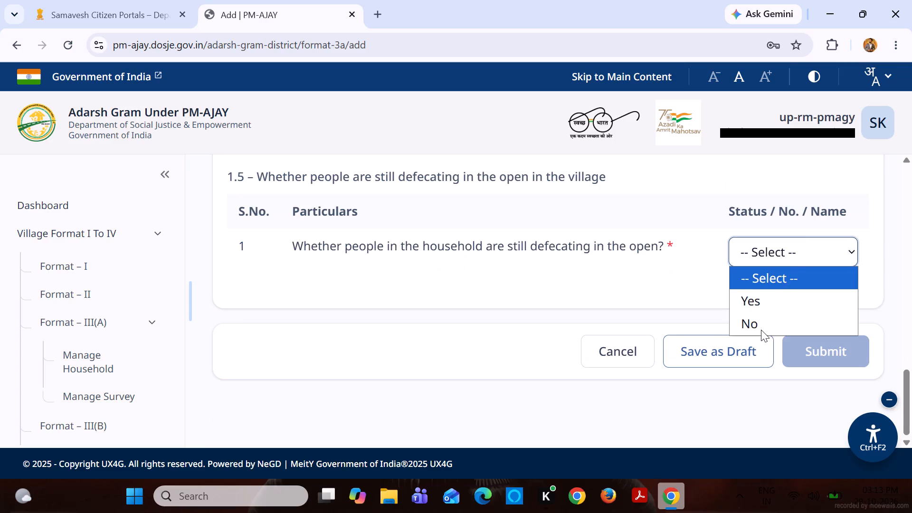
{"action": "left_click", "coordinate": [761, 330]}
{"action": "left_click", "coordinate": [802, 341]}
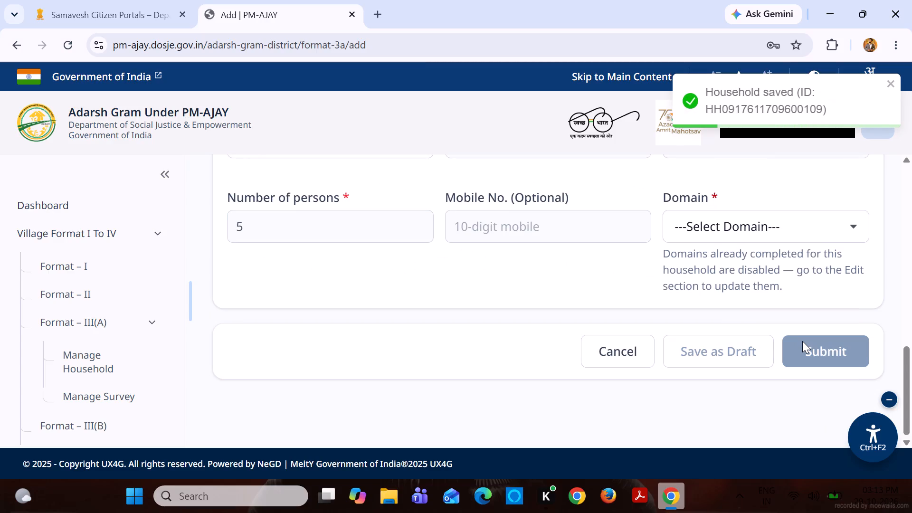
Choose the 2 – Education domain and enter 1 child aged 6-10 years with 1 attending primary school (2.1).
{"action": "left_click", "coordinate": [839, 231]}
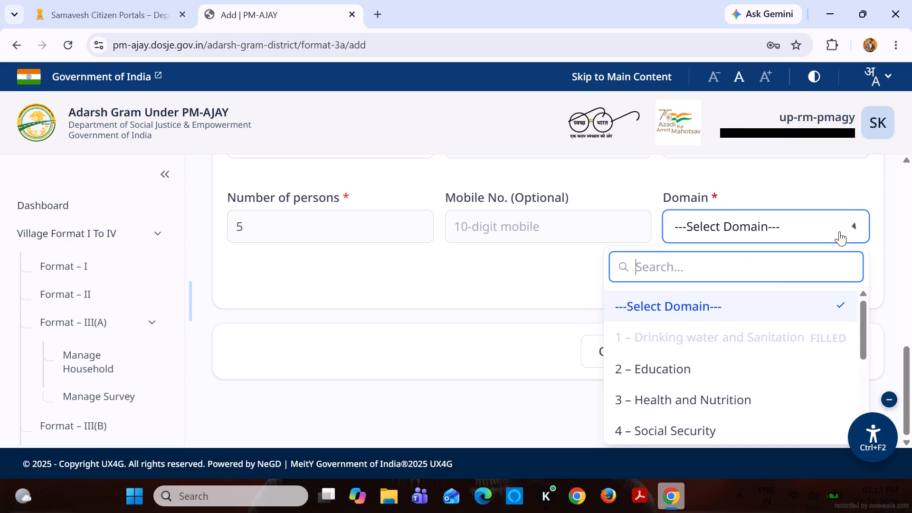
{"action": "left_click", "coordinate": [678, 370]}
{"action": "scroll", "coordinate": [678, 370], "scroll_direction": "down", "scroll_amount": 5}
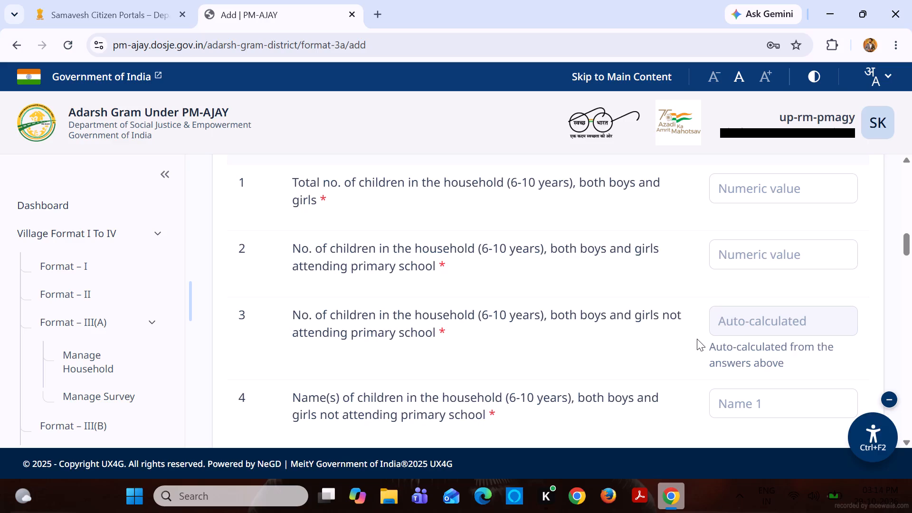
{"action": "scroll", "coordinate": [729, 306], "scroll_direction": "up", "scroll_amount": 1}
{"action": "left_click", "coordinate": [745, 249]}
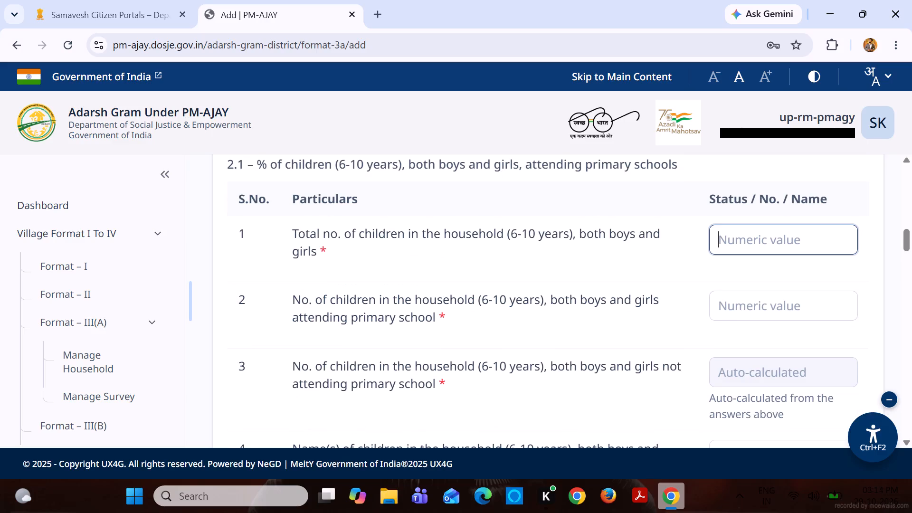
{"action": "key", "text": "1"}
{"action": "left_click", "coordinate": [743, 299]}
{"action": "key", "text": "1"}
Enter 0 children aged 11-13 (2.2), 1 child aged 14-15 with 1 attending secondary school (2.3), and 0 aged 16-17 (2.4).
{"action": "scroll", "coordinate": [743, 299], "scroll_direction": "down", "scroll_amount": 4}
{"action": "left_click", "coordinate": [741, 335]}
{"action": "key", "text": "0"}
{"action": "scroll", "coordinate": [741, 335], "scroll_direction": "down", "scroll_amount": 2}
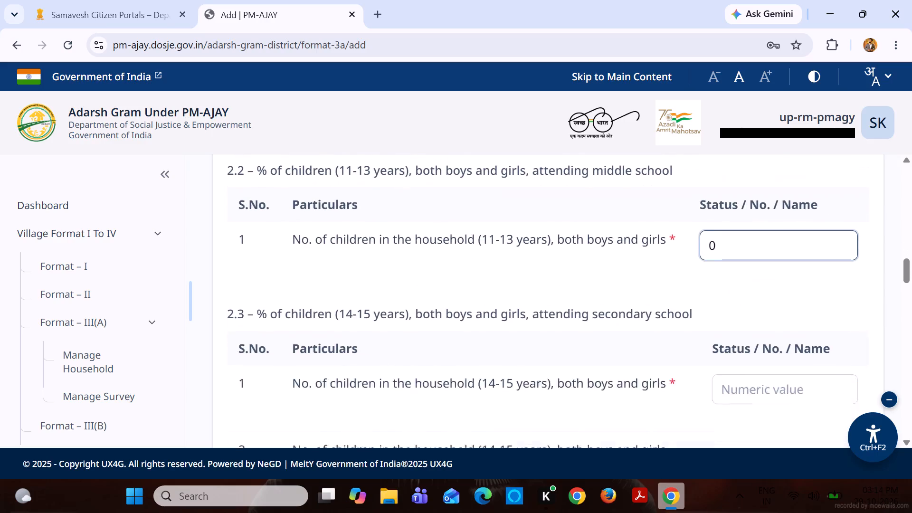
{"action": "scroll", "coordinate": [741, 335], "scroll_direction": "down", "scroll_amount": 1}
{"action": "left_click", "coordinate": [750, 313]}
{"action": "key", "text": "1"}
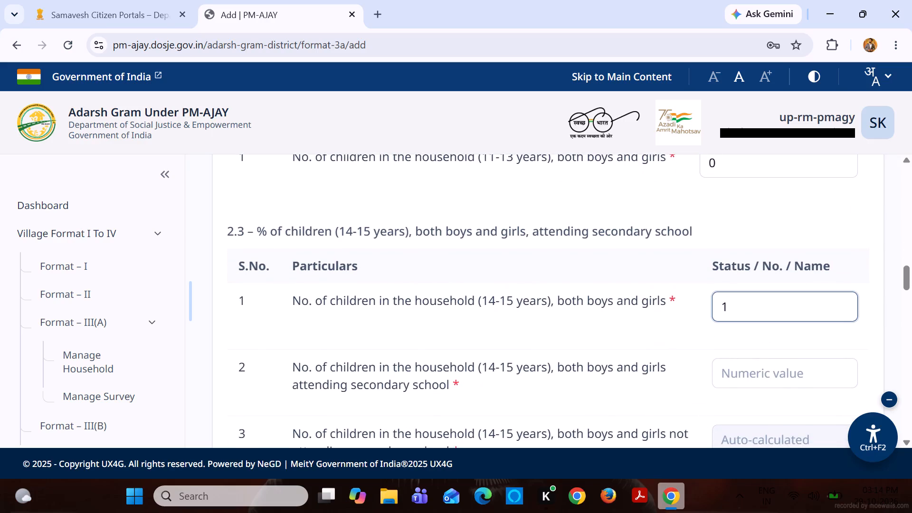
{"action": "left_click", "coordinate": [737, 367]}
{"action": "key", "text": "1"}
{"action": "scroll", "coordinate": [737, 367], "scroll_direction": "down", "scroll_amount": 5}
{"action": "left_click", "coordinate": [768, 307]}
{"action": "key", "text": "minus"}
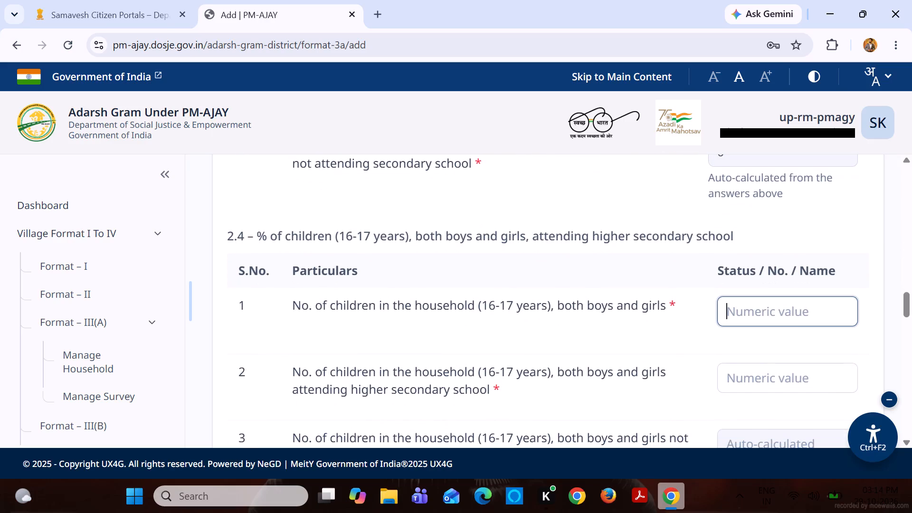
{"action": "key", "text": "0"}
{"action": "scroll", "coordinate": [768, 307], "scroll_direction": "down", "scroll_amount": 4}
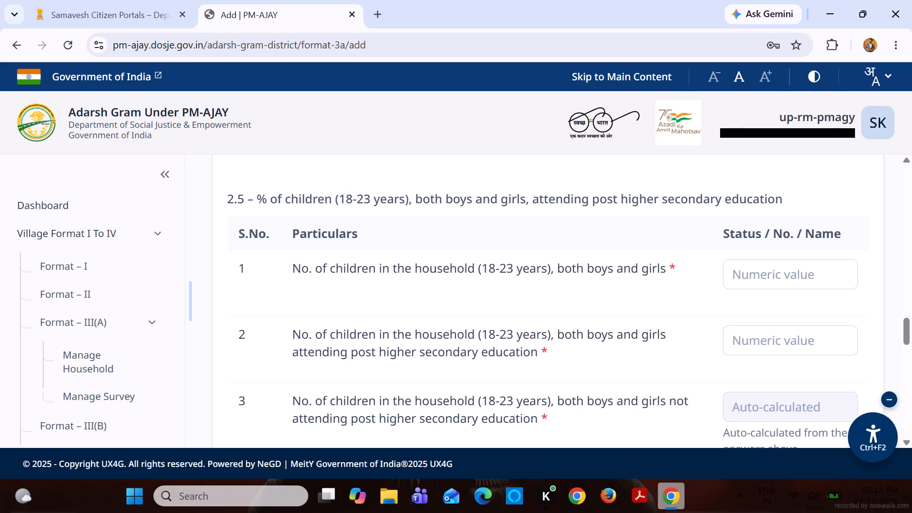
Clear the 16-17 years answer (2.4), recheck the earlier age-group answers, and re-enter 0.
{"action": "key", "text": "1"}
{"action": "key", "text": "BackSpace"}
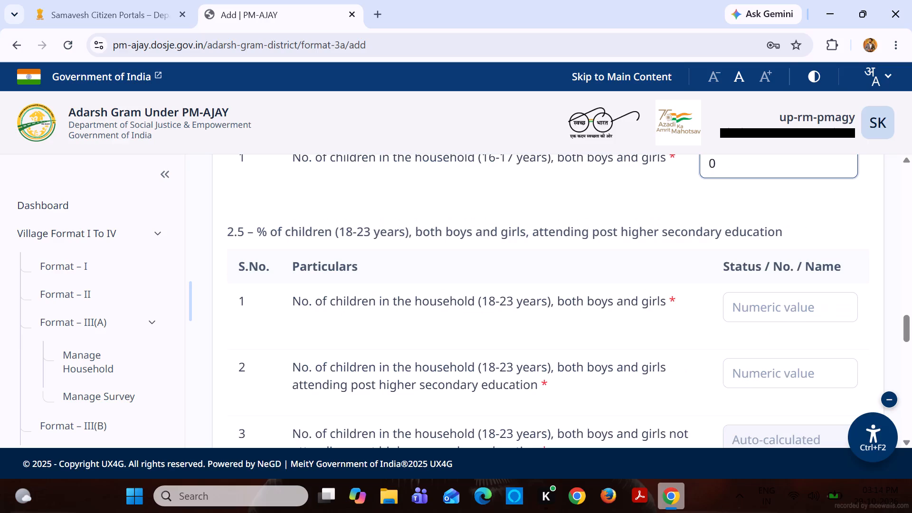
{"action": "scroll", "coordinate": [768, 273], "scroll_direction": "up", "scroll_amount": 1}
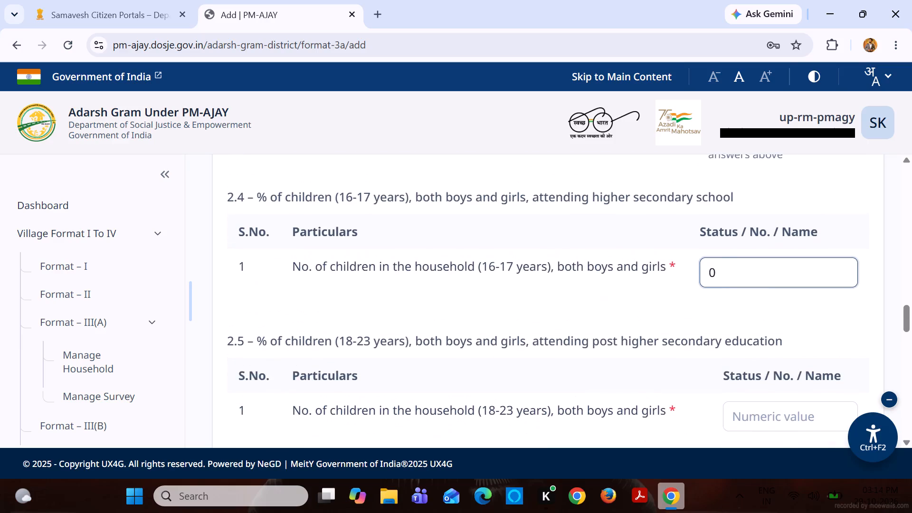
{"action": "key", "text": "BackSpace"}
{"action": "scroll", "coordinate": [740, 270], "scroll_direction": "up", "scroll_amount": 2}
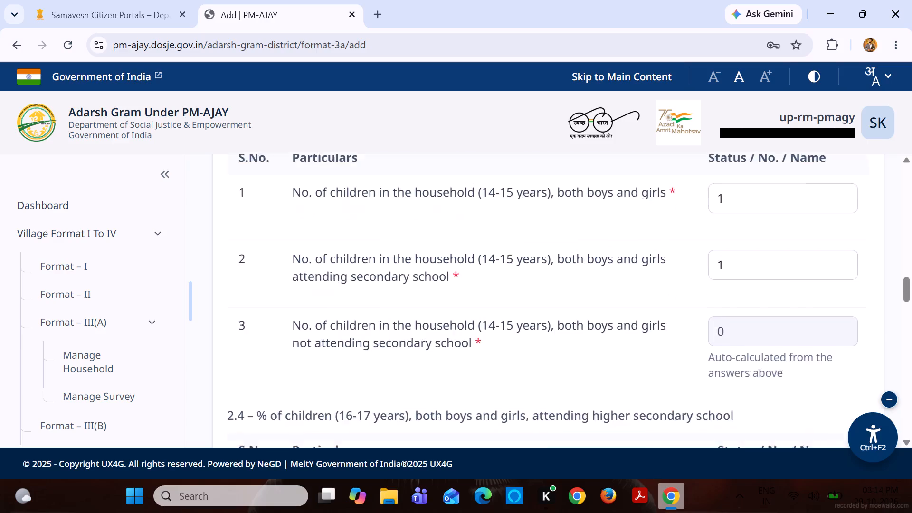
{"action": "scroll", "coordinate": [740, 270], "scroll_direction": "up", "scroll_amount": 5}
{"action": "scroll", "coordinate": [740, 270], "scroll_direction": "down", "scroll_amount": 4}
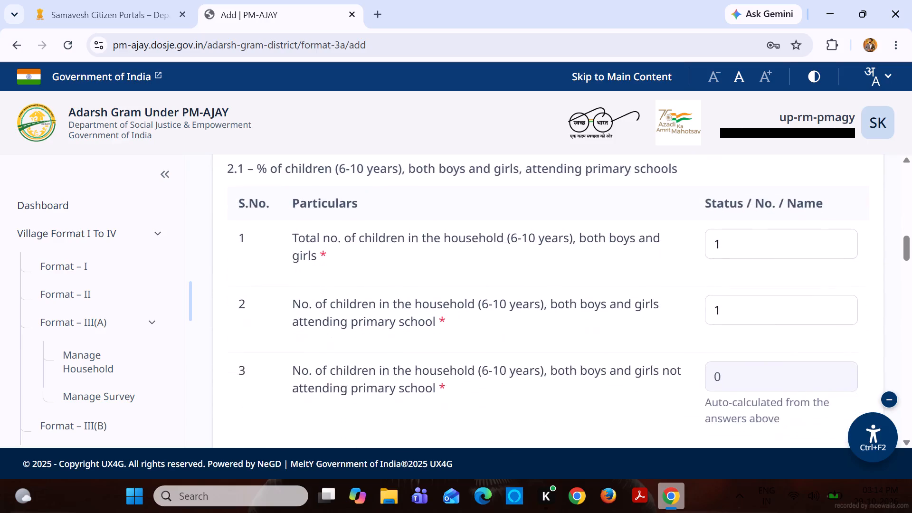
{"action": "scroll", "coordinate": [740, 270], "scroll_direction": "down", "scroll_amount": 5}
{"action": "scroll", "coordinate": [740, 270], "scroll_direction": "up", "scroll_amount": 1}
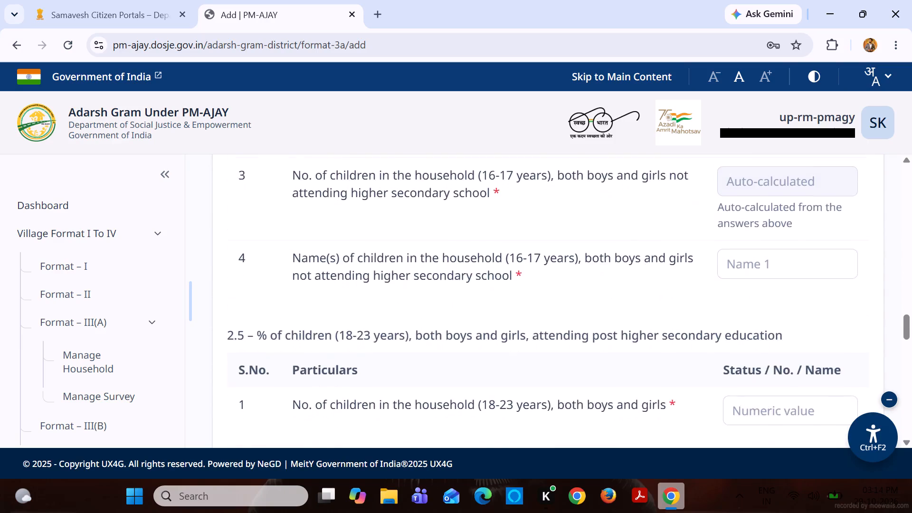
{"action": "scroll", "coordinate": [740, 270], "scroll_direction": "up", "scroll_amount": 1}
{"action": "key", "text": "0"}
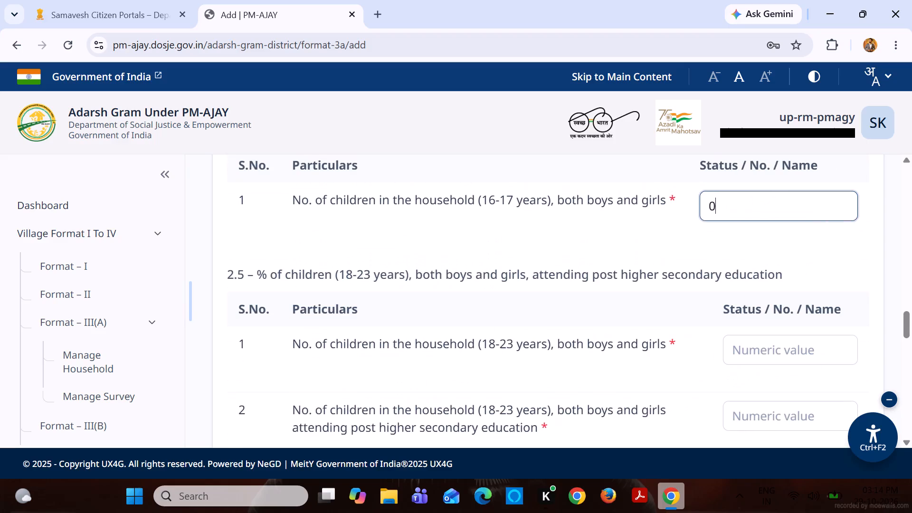
Enter 1 child aged 18-23 years with 1 attending post higher secondary education (2.5).
{"action": "scroll", "coordinate": [740, 270], "scroll_direction": "down", "scroll_amount": 1}
{"action": "left_click", "coordinate": [750, 312]}
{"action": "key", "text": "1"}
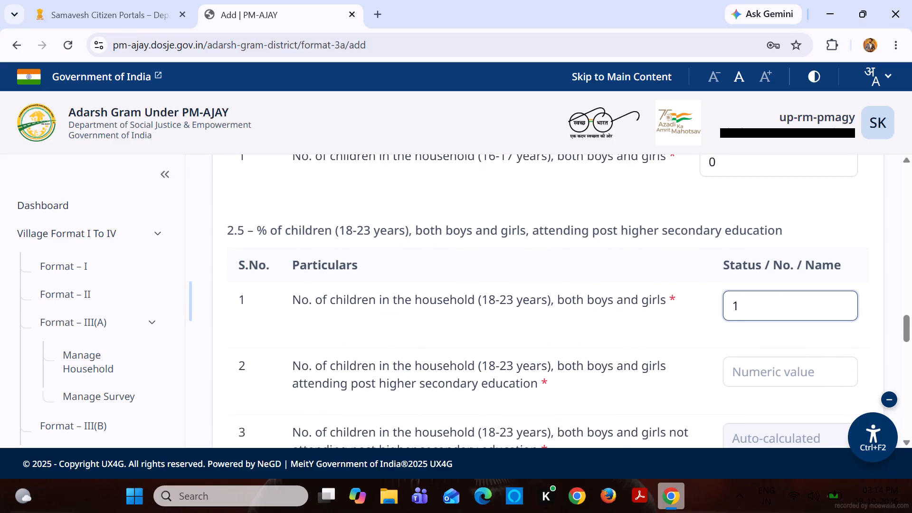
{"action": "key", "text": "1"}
{"action": "key", "text": "BackSpace"}
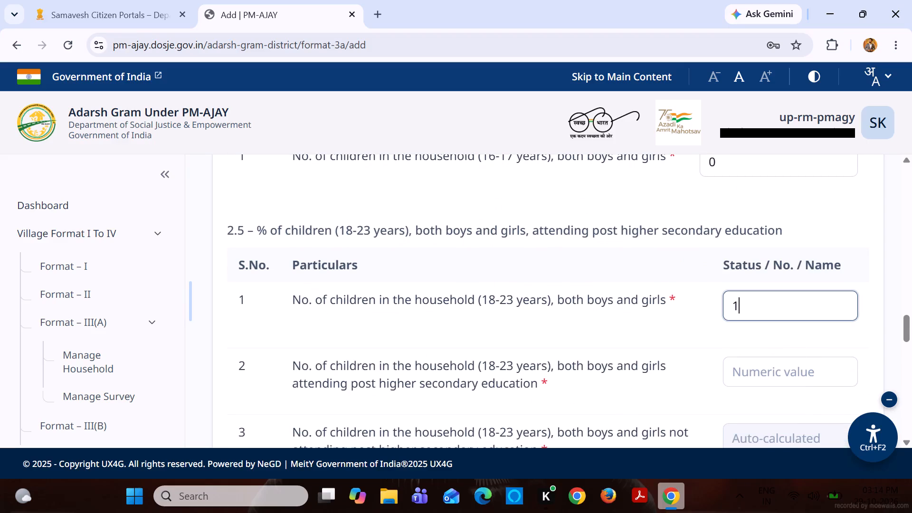
{"action": "left_click", "coordinate": [766, 377]}
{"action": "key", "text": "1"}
Enter 0 children eligible for the Pre-matric (2.6) and Post-matric (2.7) Scholarships and submit the Education answers.
{"action": "scroll", "coordinate": [765, 366], "scroll_direction": "down", "scroll_amount": 6}
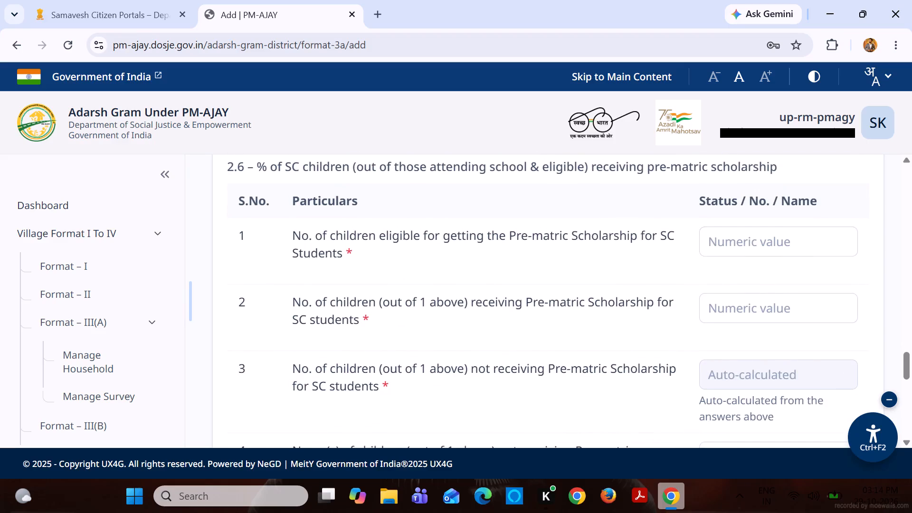
{"action": "left_click", "coordinate": [769, 243]}
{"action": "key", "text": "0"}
{"action": "scroll", "coordinate": [769, 243], "scroll_direction": "down", "scroll_amount": 1}
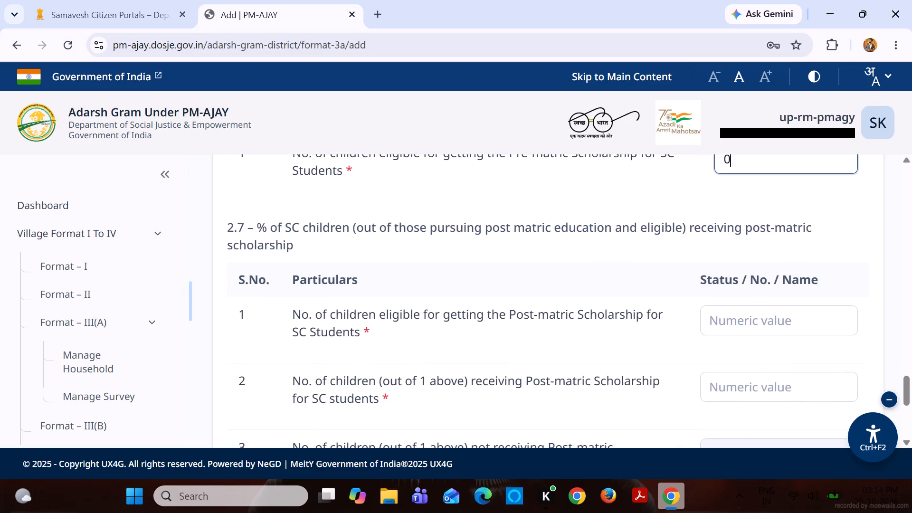
{"action": "left_click", "coordinate": [737, 315]}
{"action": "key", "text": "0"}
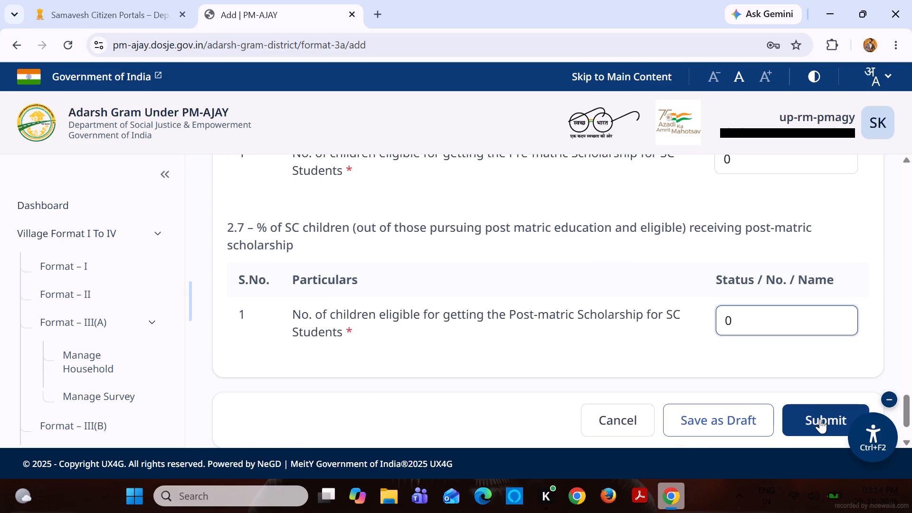
{"action": "left_click", "coordinate": [802, 415]}
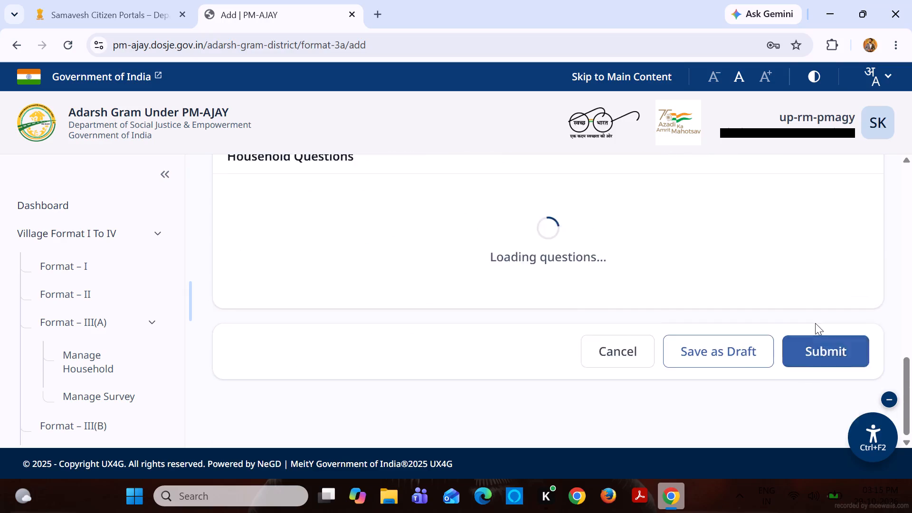
Choose the 3 – Health and Nutrition domain and answer Yes to being covered under a Health Protection Scheme (3.1).
{"action": "scroll", "coordinate": [815, 323], "scroll_direction": "down", "scroll_amount": 7}
{"action": "left_click", "coordinate": [831, 216]}
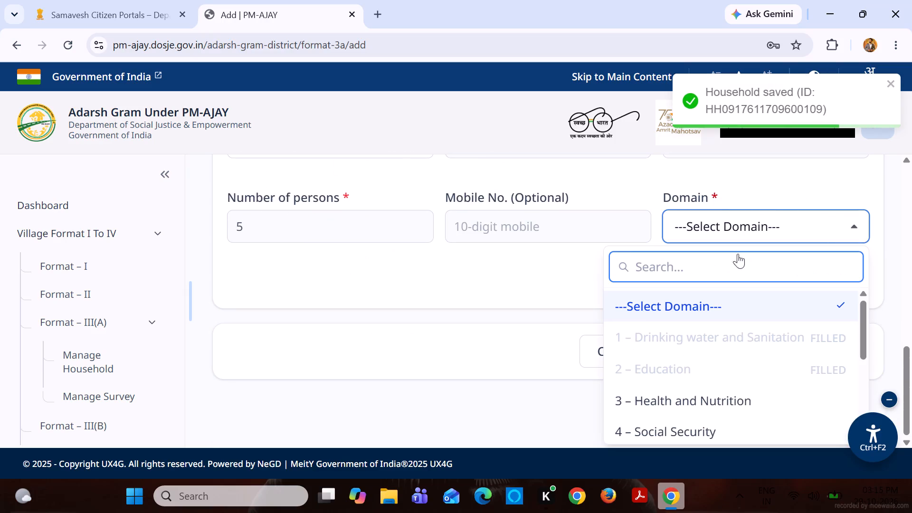
{"action": "left_click", "coordinate": [691, 391]}
{"action": "scroll", "coordinate": [691, 391], "scroll_direction": "down", "scroll_amount": 3}
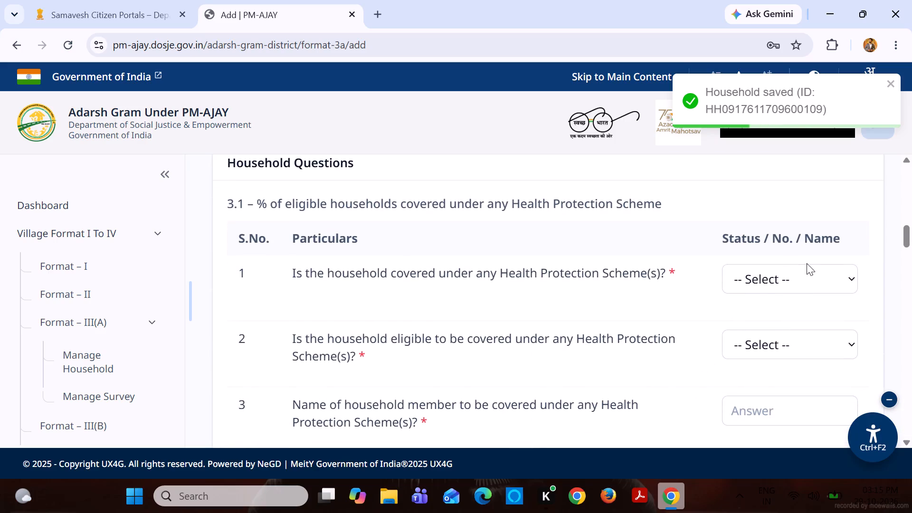
{"action": "left_click_drag", "start_coordinate": [809, 263], "coordinate": [800, 285]}
{"action": "left_click_drag", "start_coordinate": [800, 285], "coordinate": [773, 318]}
{"action": "left_click", "coordinate": [773, 318]}
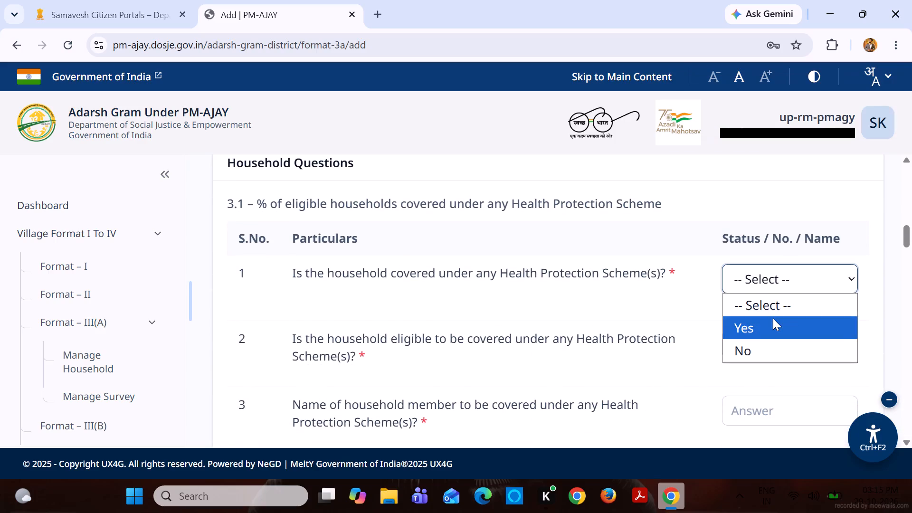
Enter 0 for pregnant women, deliveries, children born in the last year, children below one year and children aged 0-5 (3.3 to 3.7).
{"action": "scroll", "coordinate": [773, 318], "scroll_direction": "down", "scroll_amount": 3}
{"action": "left_click", "coordinate": [754, 259]}
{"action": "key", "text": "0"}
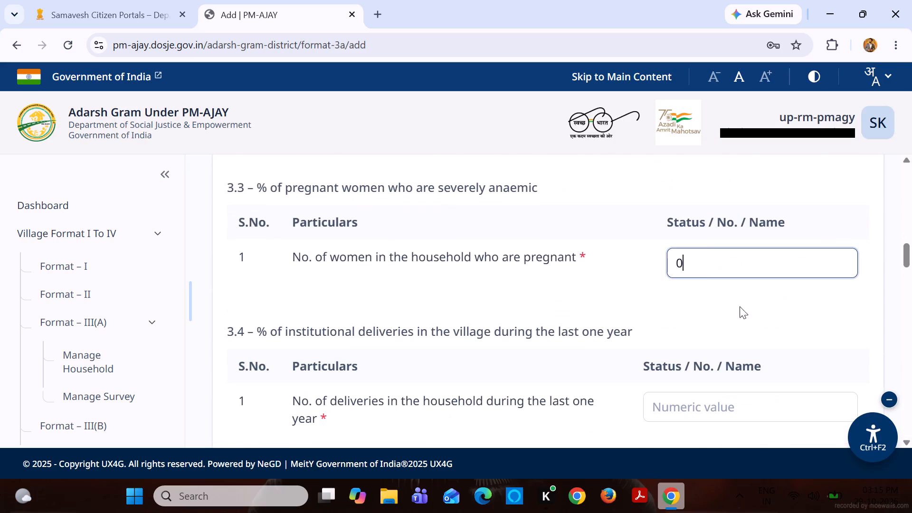
{"action": "left_click", "coordinate": [703, 420]}
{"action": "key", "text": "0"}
{"action": "scroll", "coordinate": [703, 420], "scroll_direction": "down", "scroll_amount": 5}
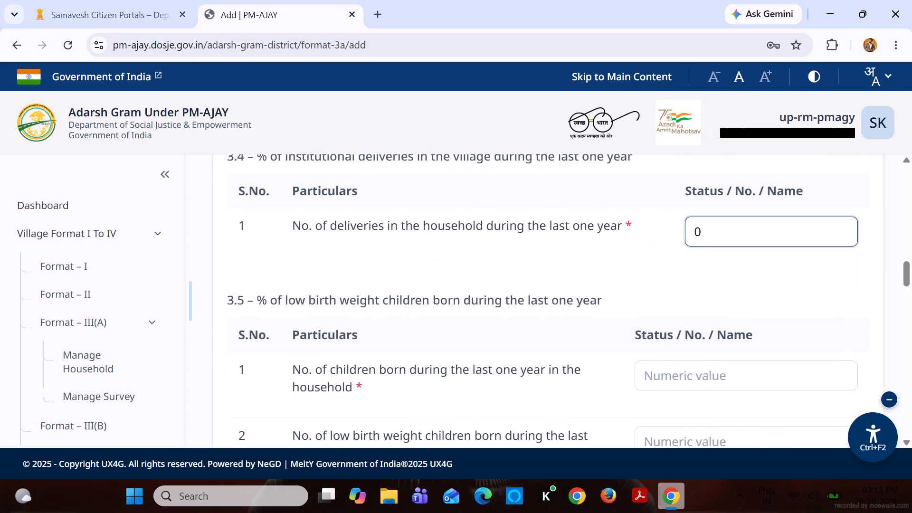
{"action": "left_click", "coordinate": [665, 370]}
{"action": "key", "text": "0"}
{"action": "scroll", "coordinate": [665, 370], "scroll_direction": "down", "scroll_amount": 3}
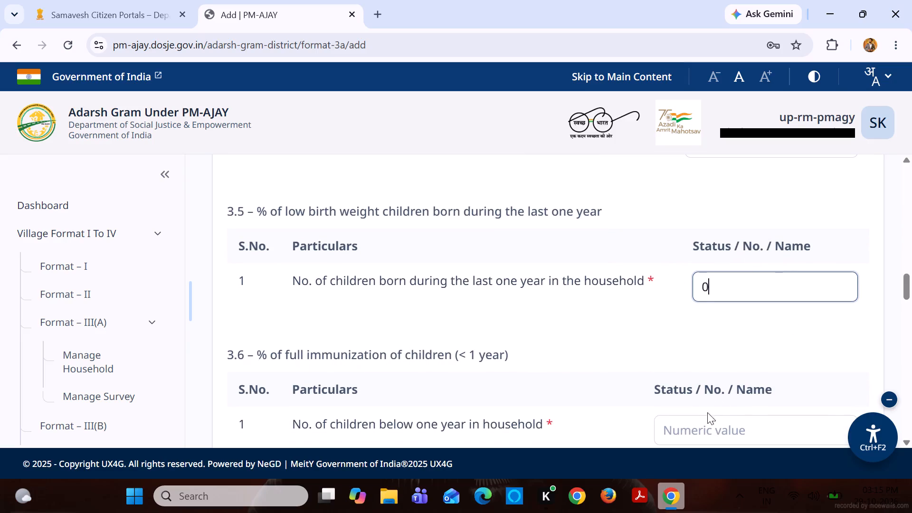
{"action": "left_click", "coordinate": [706, 416]}
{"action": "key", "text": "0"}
{"action": "scroll", "coordinate": [706, 416], "scroll_direction": "down", "scroll_amount": 5}
{"action": "left_click", "coordinate": [685, 382]}
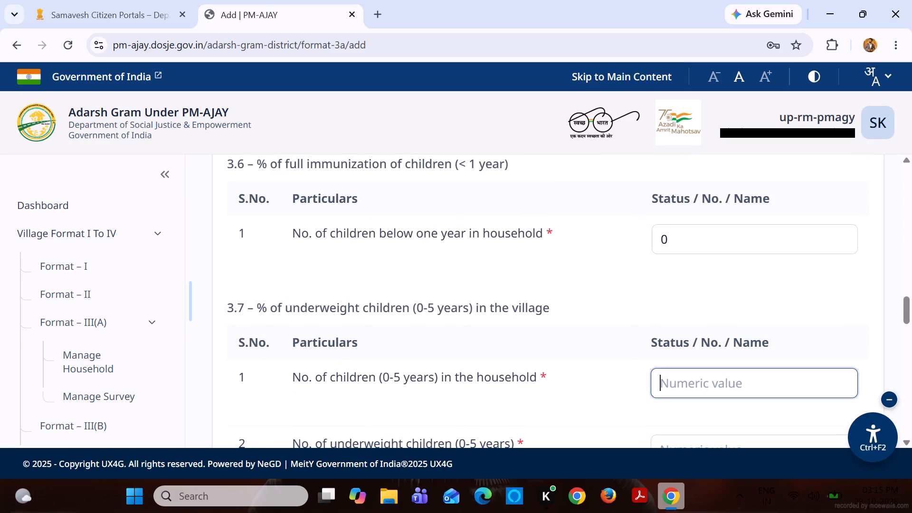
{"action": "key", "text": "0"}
Enter 0 for women pregnant last year (3.8), children under 1 year (3.9) and members with communicable diseases (3.10), and submit.
{"action": "scroll", "coordinate": [685, 382], "scroll_direction": "down", "scroll_amount": 5}
{"action": "scroll", "coordinate": [744, 323], "scroll_direction": "down", "scroll_amount": 2}
{"action": "left_click", "coordinate": [721, 301]}
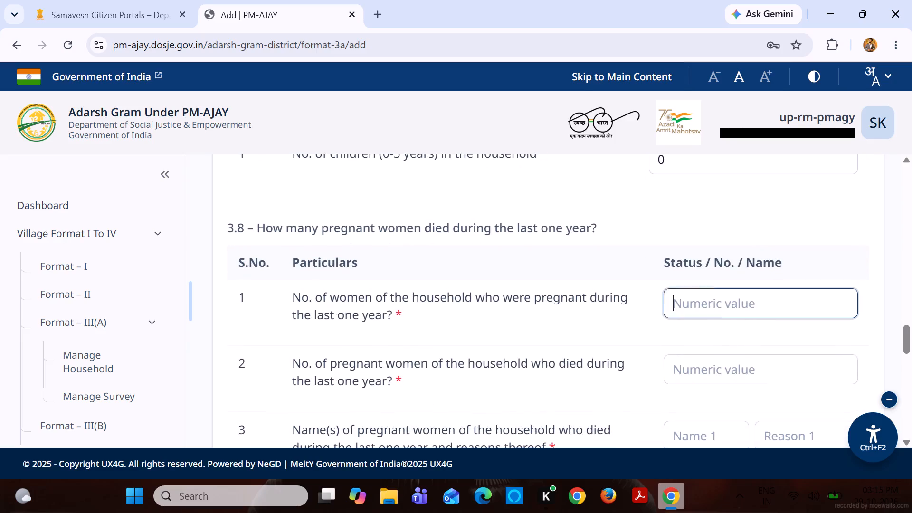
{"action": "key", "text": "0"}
{"action": "scroll", "coordinate": [721, 301], "scroll_direction": "down", "scroll_amount": 3}
{"action": "left_click", "coordinate": [712, 366]}
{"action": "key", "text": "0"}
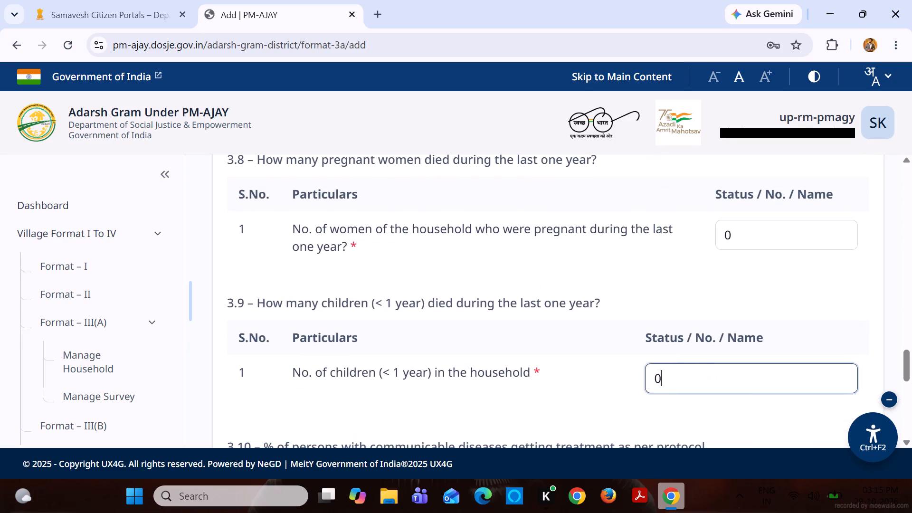
{"action": "scroll", "coordinate": [712, 366], "scroll_direction": "down", "scroll_amount": 4}
{"action": "left_click", "coordinate": [766, 414]}
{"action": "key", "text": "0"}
{"action": "scroll", "coordinate": [766, 414], "scroll_direction": "down", "scroll_amount": 2}
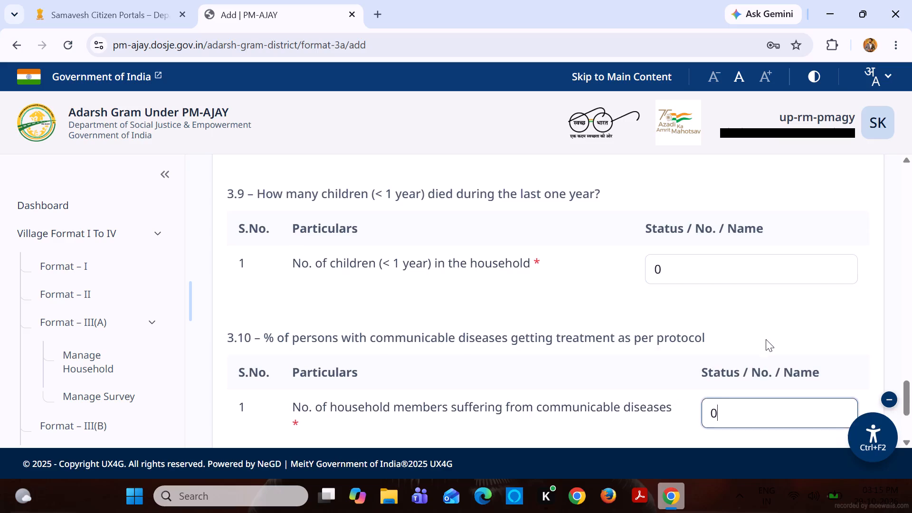
{"action": "scroll", "coordinate": [766, 339], "scroll_direction": "down", "scroll_amount": 3}
{"action": "left_click", "coordinate": [830, 342]}
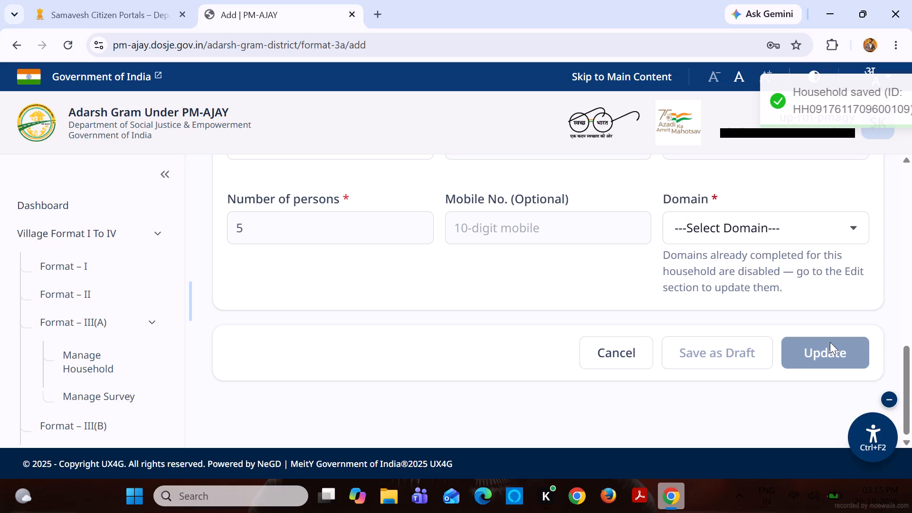
Choose the 4 – Social Security domain and enter 0 for women in the household eligible for Widow Pension (4.1).
{"action": "left_click", "coordinate": [818, 223]}
{"action": "scroll", "coordinate": [763, 335], "scroll_direction": "down", "scroll_amount": 2}
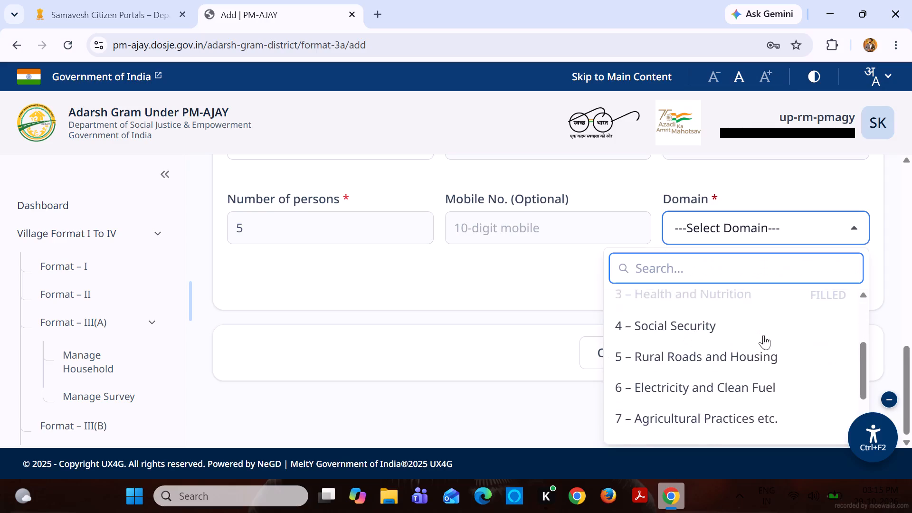
{"action": "left_click", "coordinate": [711, 307]}
{"action": "scroll", "coordinate": [711, 307], "scroll_direction": "down", "scroll_amount": 3}
{"action": "left_click", "coordinate": [748, 273]}
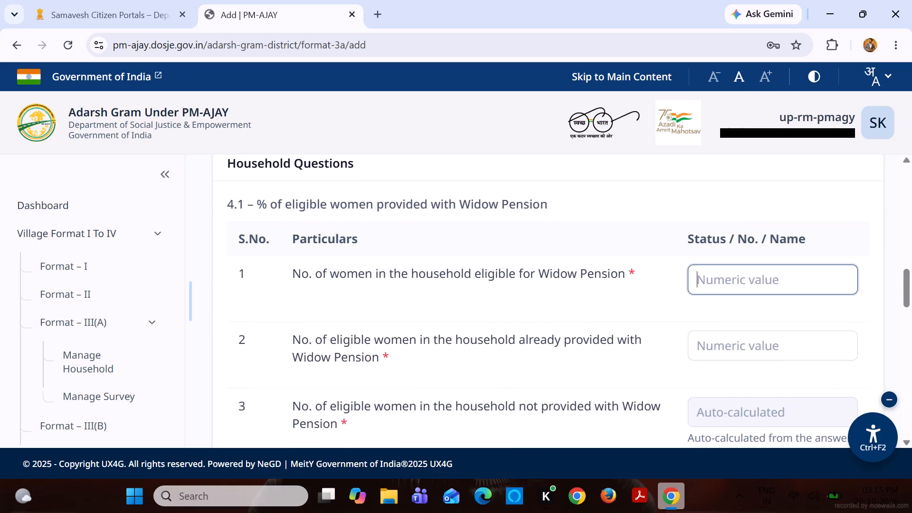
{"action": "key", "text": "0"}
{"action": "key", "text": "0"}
{"action": "key", "text": "BackSpace"}
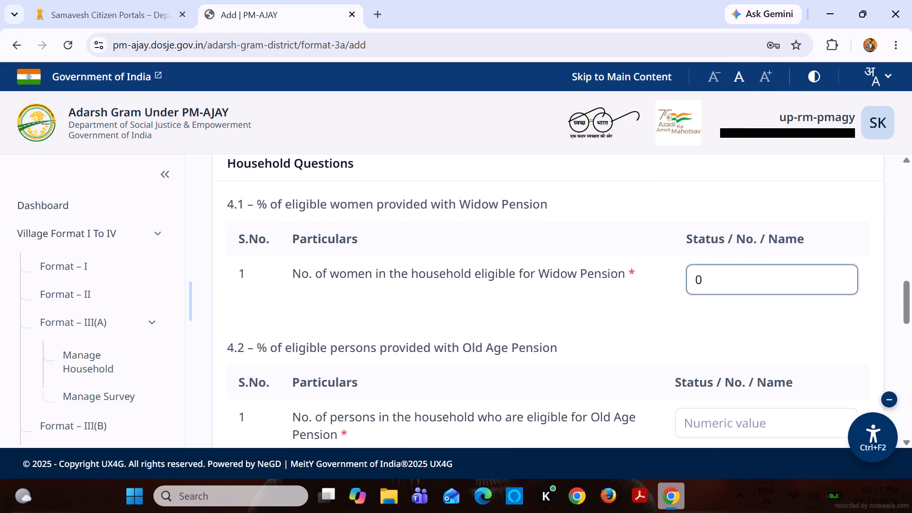
Enter 0 for persons eligible for Old Age Pension (4.2) and Disability Pension (4.3), and submit the Social Security answers.
{"action": "left_click", "coordinate": [717, 414]}
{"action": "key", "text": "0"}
{"action": "scroll", "coordinate": [717, 414], "scroll_direction": "down", "scroll_amount": 4}
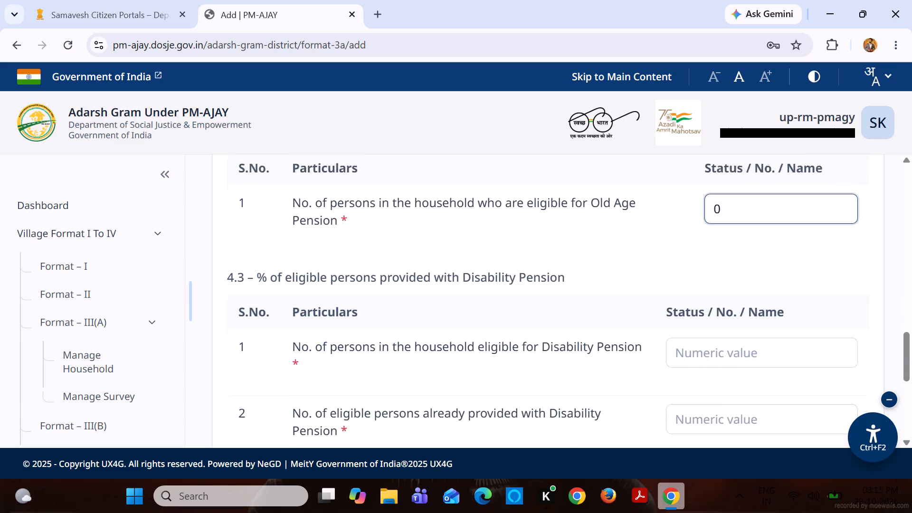
{"action": "left_click", "coordinate": [702, 344]}
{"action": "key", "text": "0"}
{"action": "scroll", "coordinate": [702, 344], "scroll_direction": "down", "scroll_amount": 3}
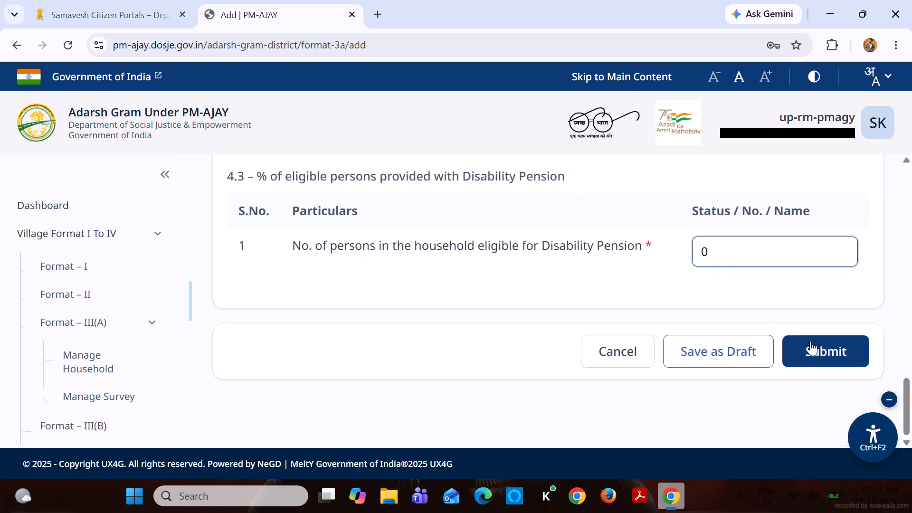
{"action": "left_click", "coordinate": [810, 341]}
Choose the 5 – Rural Roads and Housing domain, answer No to living in a Kachcha/unsafe house (5.3), and submit.
{"action": "left_click_drag", "start_coordinate": [798, 221], "coordinate": [750, 341]}
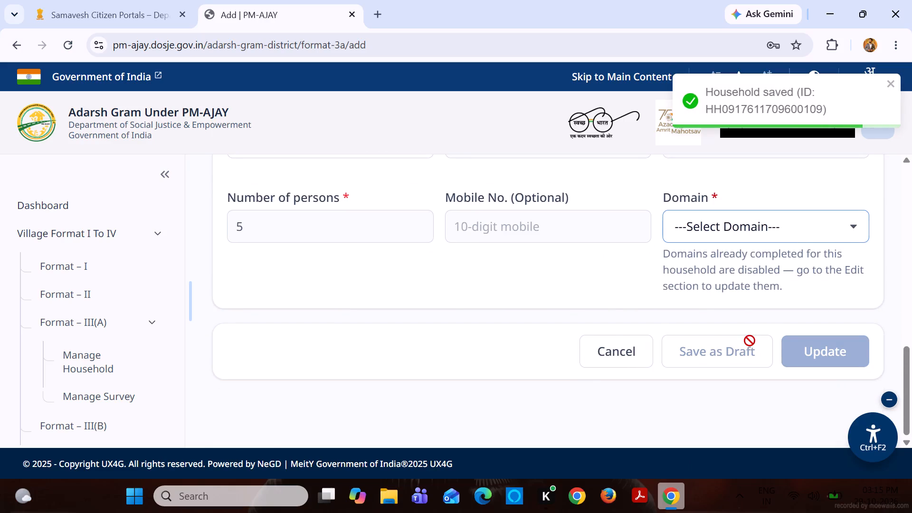
{"action": "left_click", "coordinate": [845, 216]}
{"action": "scroll", "coordinate": [771, 304], "scroll_direction": "down", "scroll_amount": 2}
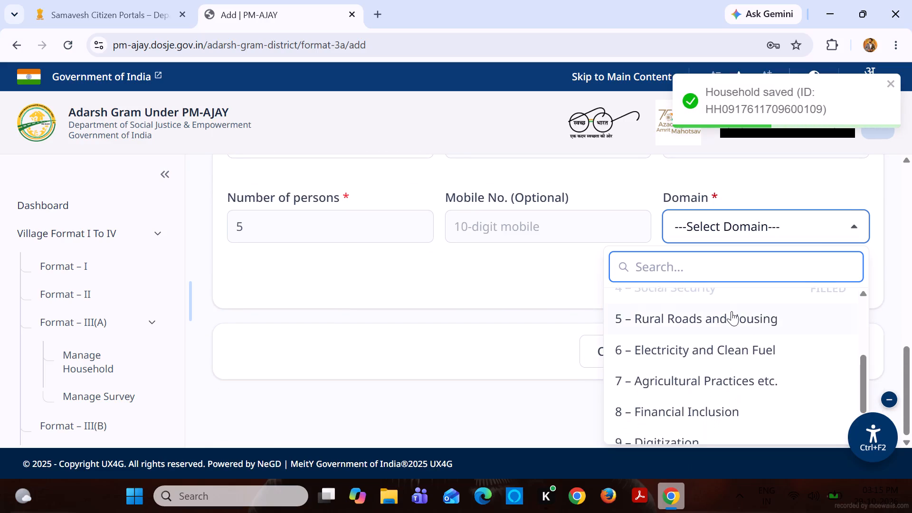
{"action": "left_click", "coordinate": [731, 311]}
{"action": "scroll", "coordinate": [731, 311], "scroll_direction": "down", "scroll_amount": 2}
{"action": "left_click_drag", "start_coordinate": [805, 342], "coordinate": [780, 398]}
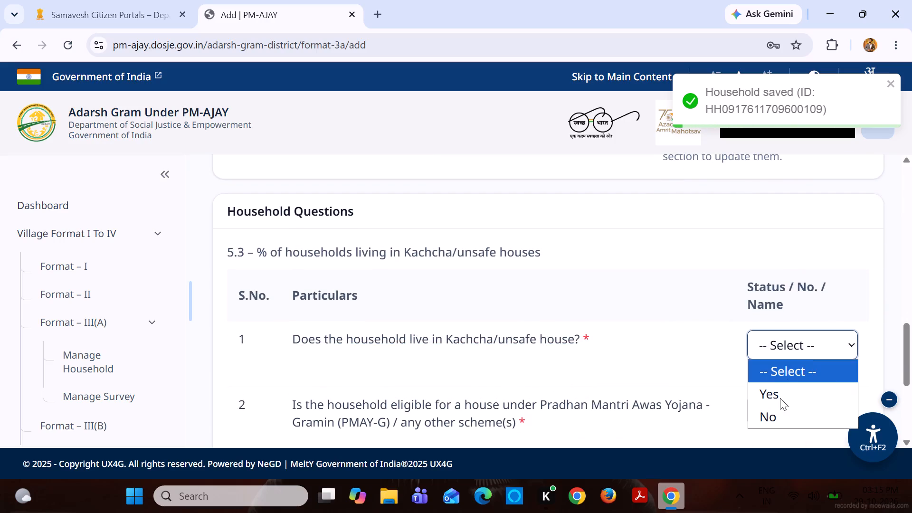
{"action": "left_click_drag", "start_coordinate": [780, 398], "coordinate": [777, 408]}
{"action": "left_click", "coordinate": [776, 408]}
{"action": "scroll", "coordinate": [776, 408], "scroll_direction": "down", "scroll_amount": 2}
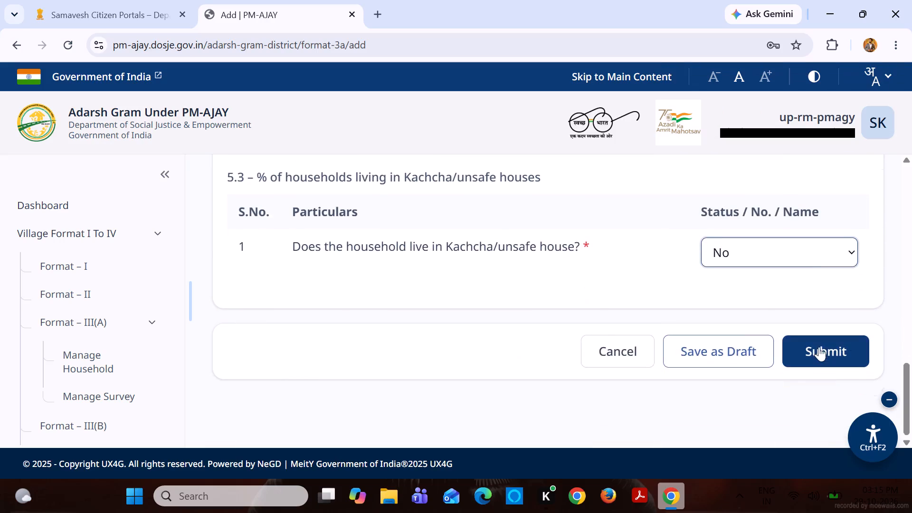
{"action": "left_click", "coordinate": [821, 345]}
Choose the 6 – Electricity and Clean Fuel domain and answer Yes to the house having an electricity connection (6.2).
{"action": "left_click", "coordinate": [823, 233]}
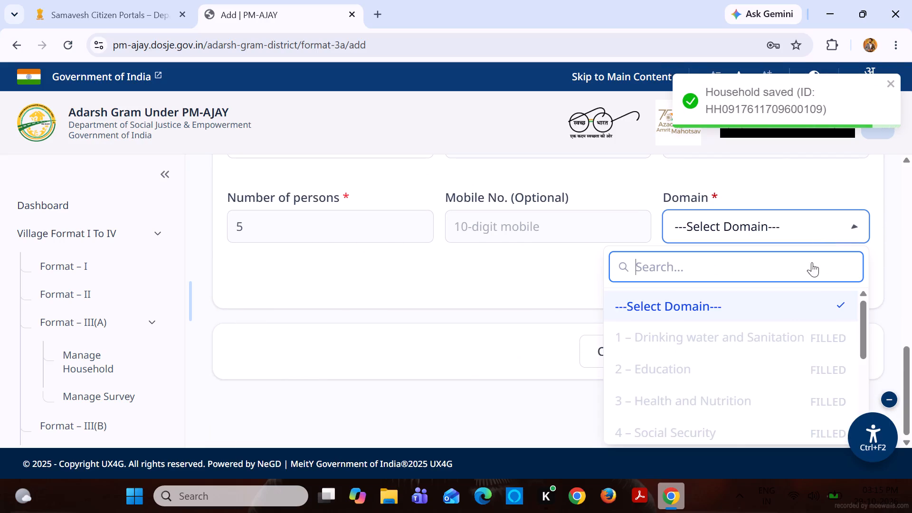
{"action": "scroll", "coordinate": [794, 303], "scroll_direction": "down", "scroll_amount": 2}
{"action": "left_click", "coordinate": [716, 356]}
{"action": "scroll", "coordinate": [716, 356], "scroll_direction": "down", "scroll_amount": 2}
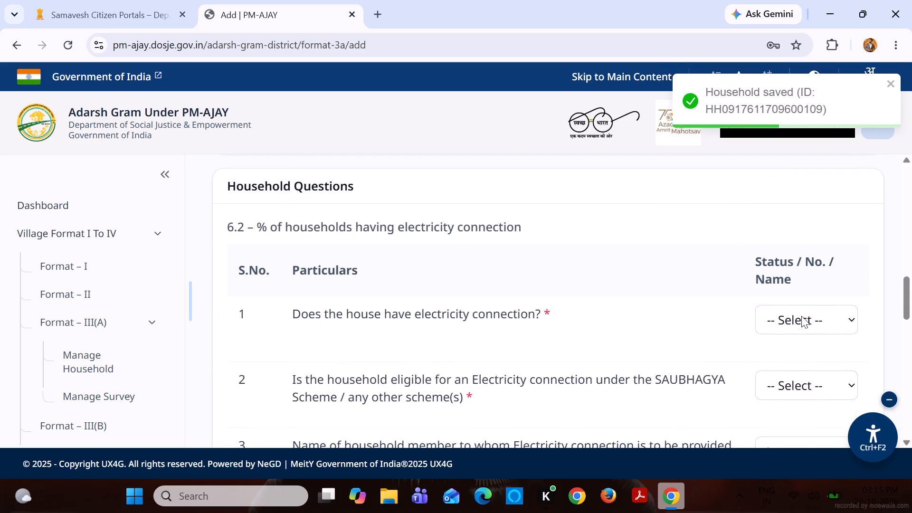
{"action": "left_click_drag", "start_coordinate": [802, 316], "coordinate": [791, 361]}
{"action": "left_click", "coordinate": [791, 361]}
Answer Yes to electricity connection and LED bulb use (6.3) and to clean fuel use (6.4), and submit the domain.
{"action": "scroll", "coordinate": [791, 361], "scroll_direction": "down", "scroll_amount": 4}
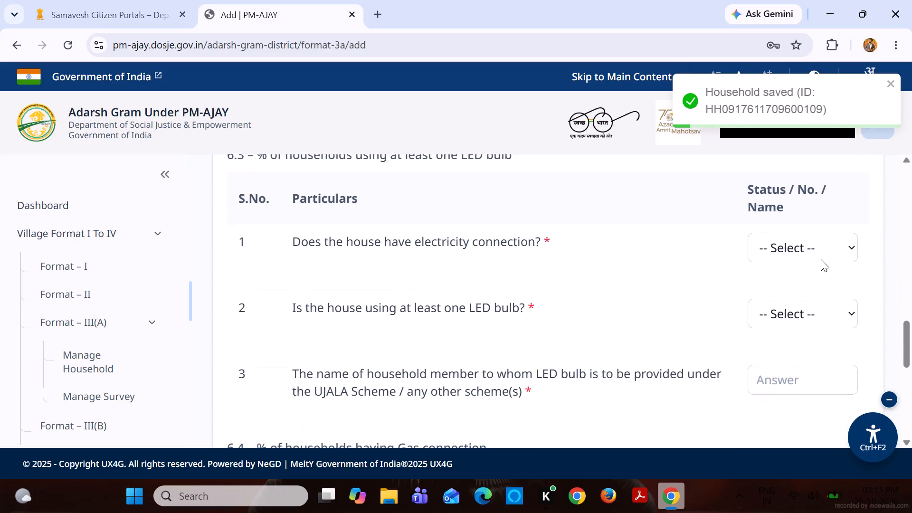
{"action": "left_click_drag", "start_coordinate": [821, 259], "coordinate": [788, 295]}
{"action": "left_click", "coordinate": [788, 295]}
{"action": "left_click", "coordinate": [810, 320]}
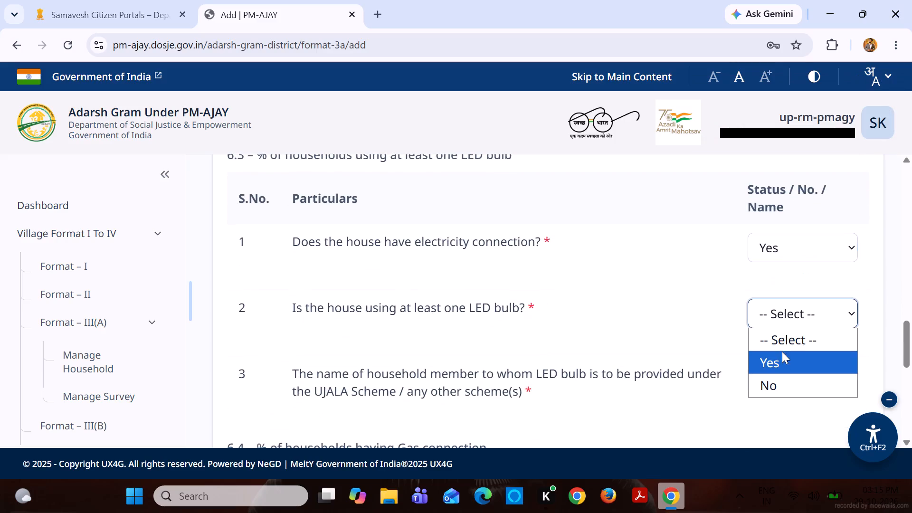
{"action": "left_click", "coordinate": [779, 357]}
{"action": "scroll", "coordinate": [779, 357], "scroll_direction": "down", "scroll_amount": 3}
{"action": "left_click_drag", "start_coordinate": [824, 285], "coordinate": [783, 332]}
{"action": "left_click", "coordinate": [783, 332]}
{"action": "scroll", "coordinate": [783, 332], "scroll_direction": "down", "scroll_amount": 1}
{"action": "left_click", "coordinate": [831, 356]}
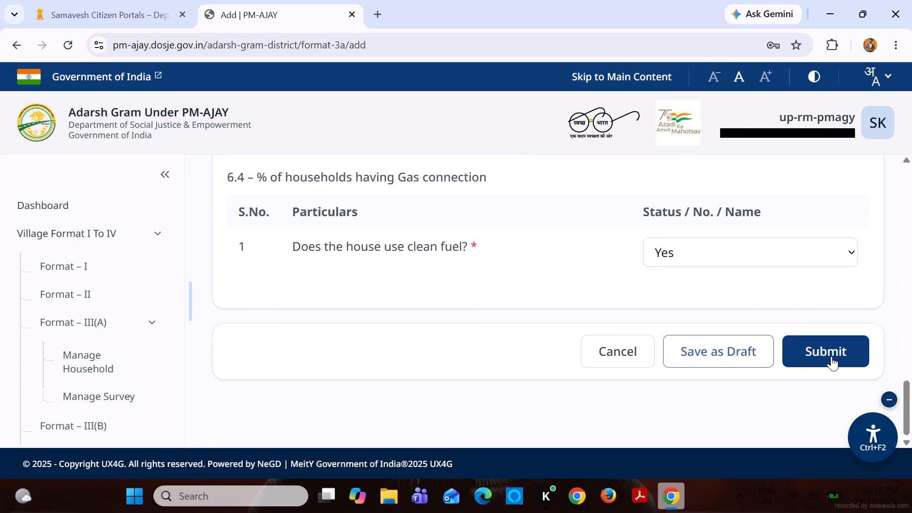
Choose the 7 – Agricultural Practices etc. domain, answer No to the household being involved in farming (7.1), and submit.
{"action": "left_click", "coordinate": [818, 235]}
{"action": "scroll", "coordinate": [774, 343], "scroll_direction": "down", "scroll_amount": 4}
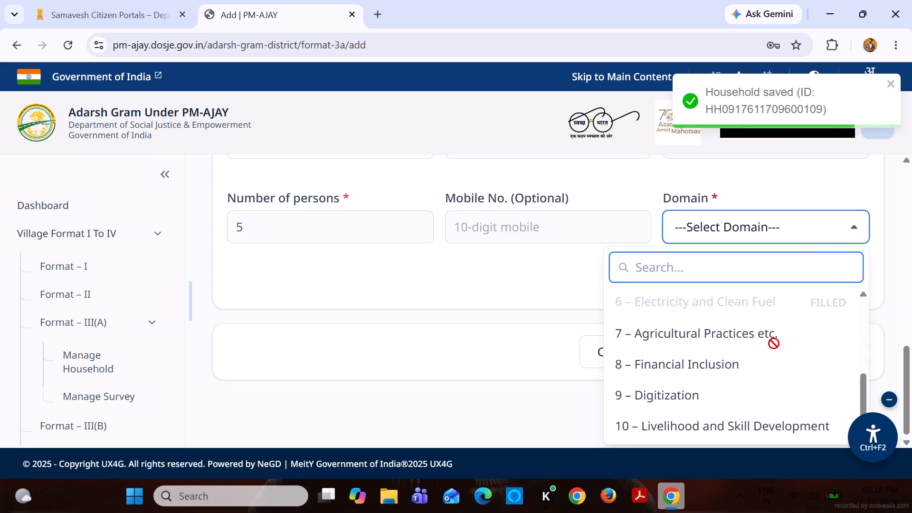
{"action": "left_click", "coordinate": [734, 337]}
{"action": "scroll", "coordinate": [734, 337], "scroll_direction": "down", "scroll_amount": 4}
{"action": "left_click_drag", "start_coordinate": [780, 237], "coordinate": [760, 271]}
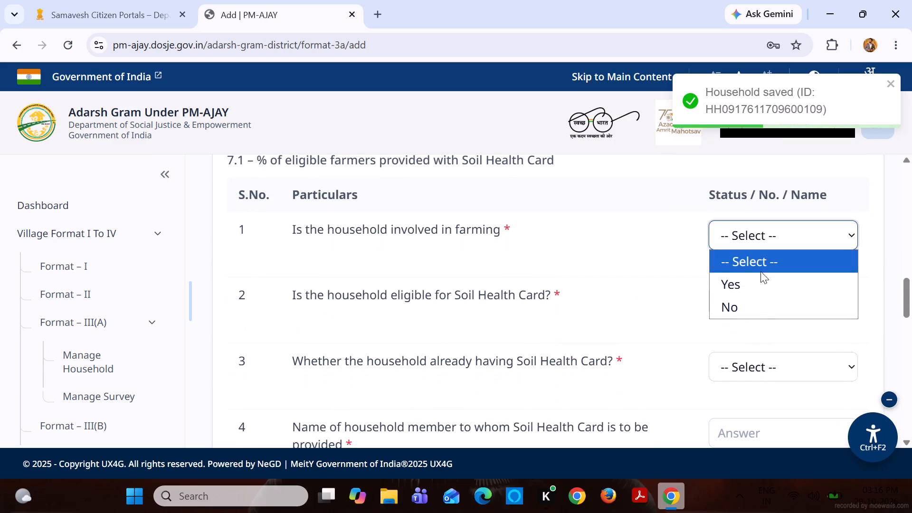
{"action": "left_click_drag", "start_coordinate": [760, 271], "coordinate": [745, 302]}
{"action": "left_click", "coordinate": [745, 302]}
{"action": "scroll", "coordinate": [745, 302], "scroll_direction": "down", "scroll_amount": 9}
{"action": "left_click", "coordinate": [821, 343]}
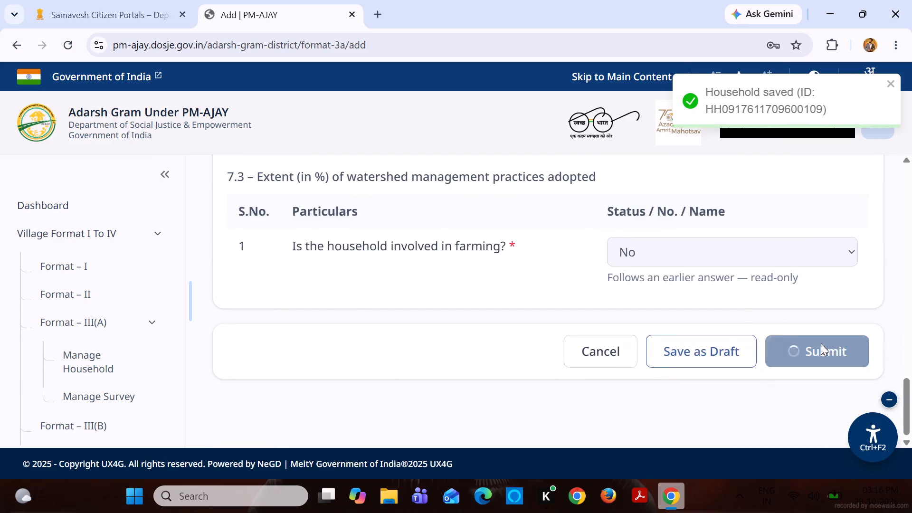
Choose the 8 – Financial Inclusion domain and enter 5 persons above 5 years and 5 members already having Aadhaar (8.1).
{"action": "left_click", "coordinate": [805, 233]}
{"action": "scroll", "coordinate": [777, 348], "scroll_direction": "down", "scroll_amount": 7}
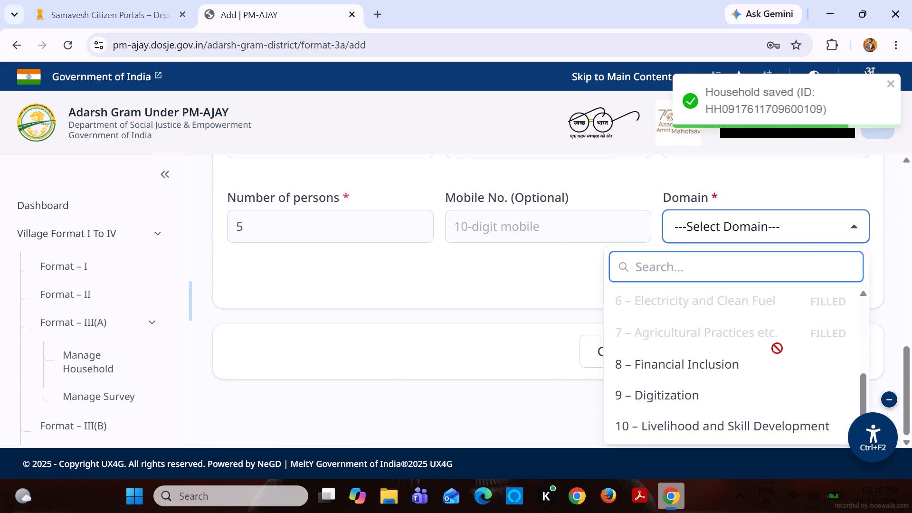
{"action": "left_click", "coordinate": [711, 370]}
{"action": "scroll", "coordinate": [711, 370], "scroll_direction": "down", "scroll_amount": 3}
{"action": "left_click", "coordinate": [722, 283]}
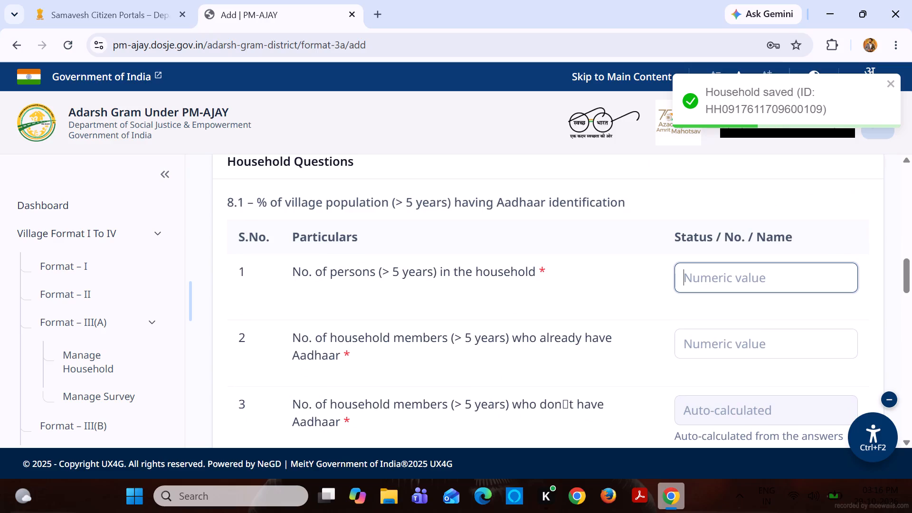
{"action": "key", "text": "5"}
{"action": "left_click", "coordinate": [698, 341]}
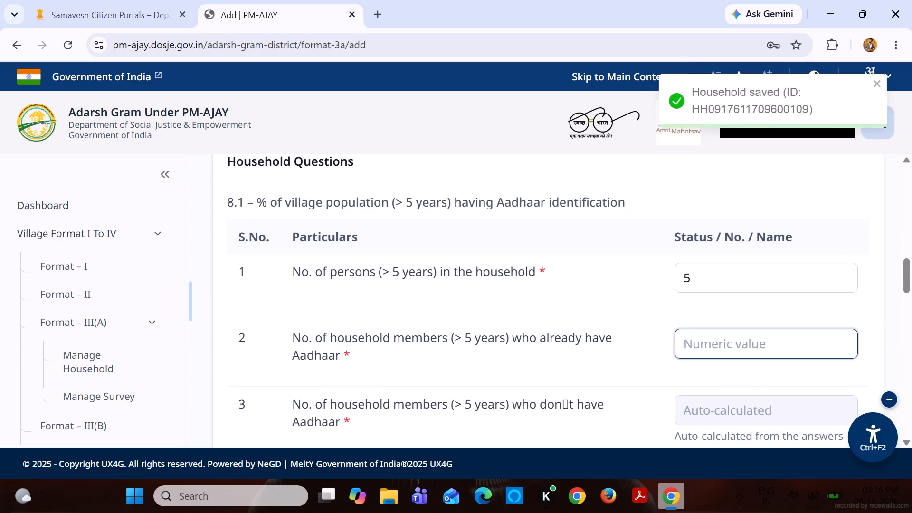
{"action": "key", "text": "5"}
Enter 3 members above 18 years eligible for a Banks/Post Office account and 3 already having one (8.2).
{"action": "scroll", "coordinate": [698, 341], "scroll_direction": "down", "scroll_amount": 5}
{"action": "left_click", "coordinate": [772, 306]}
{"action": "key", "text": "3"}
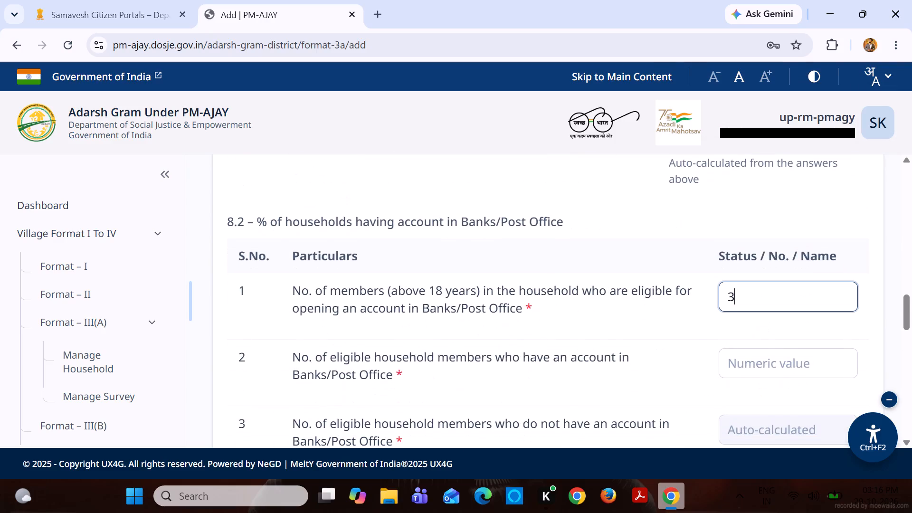
{"action": "left_click", "coordinate": [751, 358]}
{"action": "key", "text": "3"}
Enter 0 persons eligible for PMSBY (8.3) and PMJJBY (8.4) coverage and submit the Financial Inclusion answers.
{"action": "scroll", "coordinate": [751, 358], "scroll_direction": "down", "scroll_amount": 3}
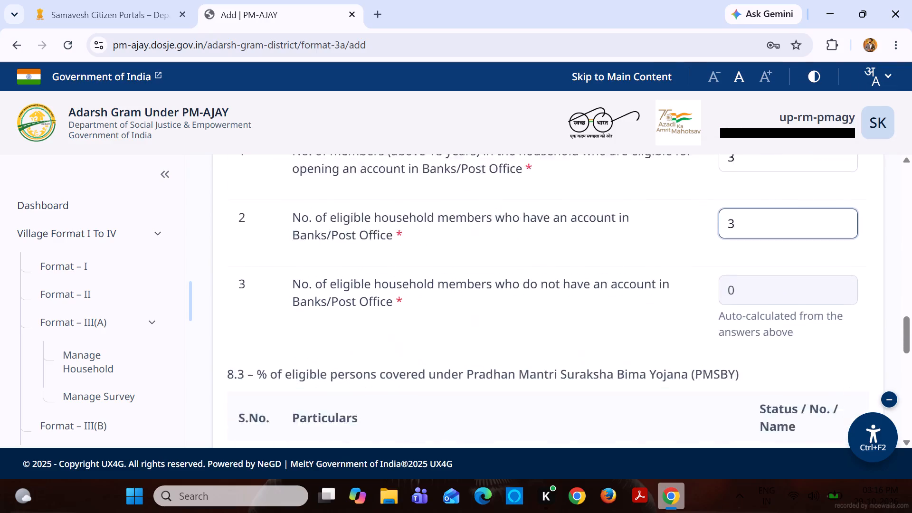
{"action": "scroll", "coordinate": [751, 358], "scroll_direction": "down", "scroll_amount": 2}
{"action": "left_click_drag", "start_coordinate": [796, 370], "coordinate": [795, 356]}
{"action": "left_click", "coordinate": [795, 356]}
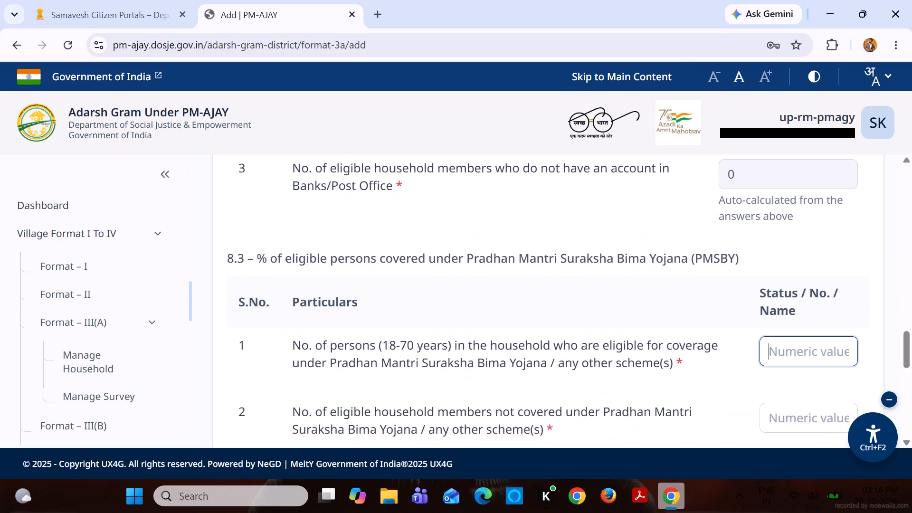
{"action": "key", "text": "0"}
{"action": "scroll", "coordinate": [795, 356], "scroll_direction": "down", "scroll_amount": 4}
{"action": "left_click", "coordinate": [770, 273]}
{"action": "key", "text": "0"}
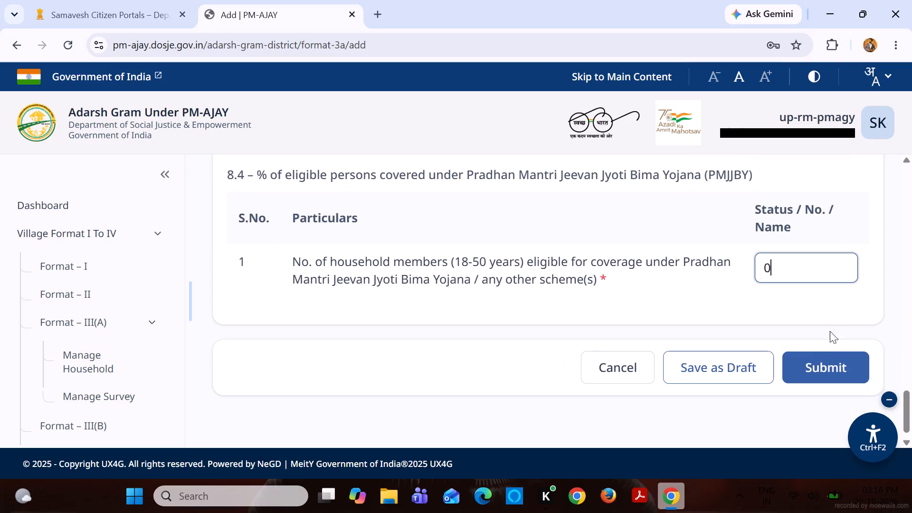
{"action": "left_click", "coordinate": [825, 364]}
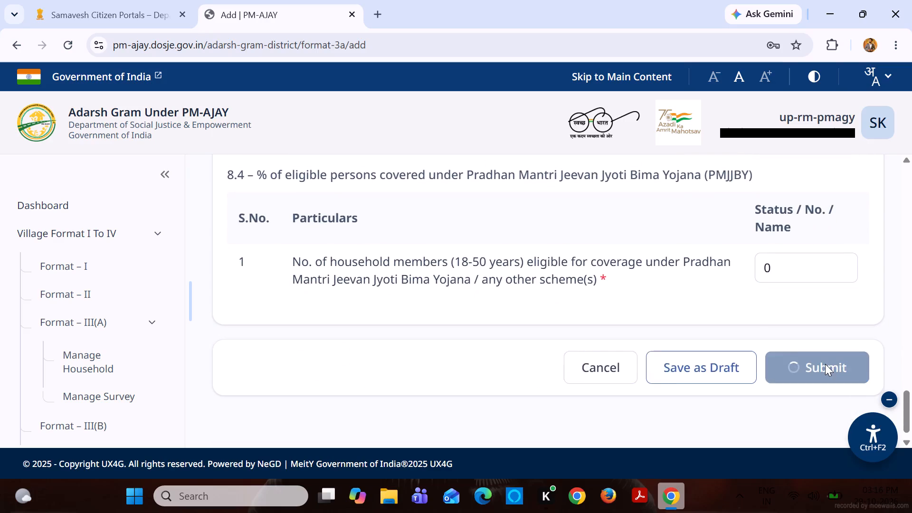
Choose the 9 – Digitization domain, enter 0 members eligible for PMGDISHA training (9.3), and submit.
{"action": "left_click", "coordinate": [824, 247]}
{"action": "scroll", "coordinate": [784, 352], "scroll_direction": "down", "scroll_amount": 5}
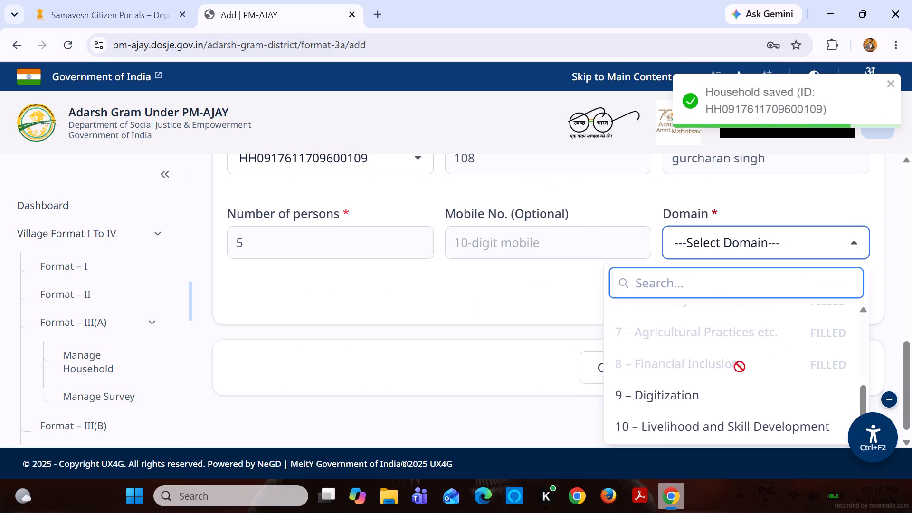
{"action": "left_click", "coordinate": [693, 392]}
{"action": "scroll", "coordinate": [693, 392], "scroll_direction": "down", "scroll_amount": 3}
{"action": "left_click", "coordinate": [780, 332]}
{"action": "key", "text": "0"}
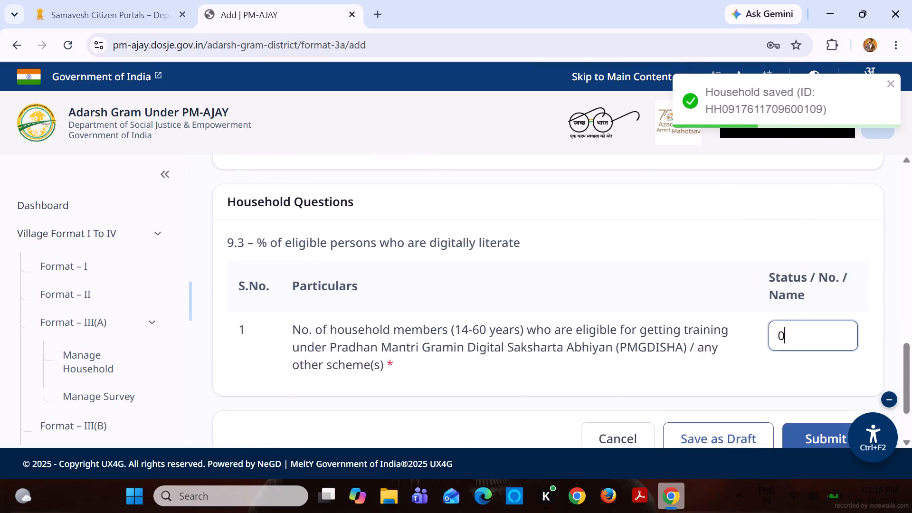
{"action": "scroll", "coordinate": [780, 332], "scroll_direction": "down", "scroll_amount": 2}
{"action": "left_click", "coordinate": [807, 352]}
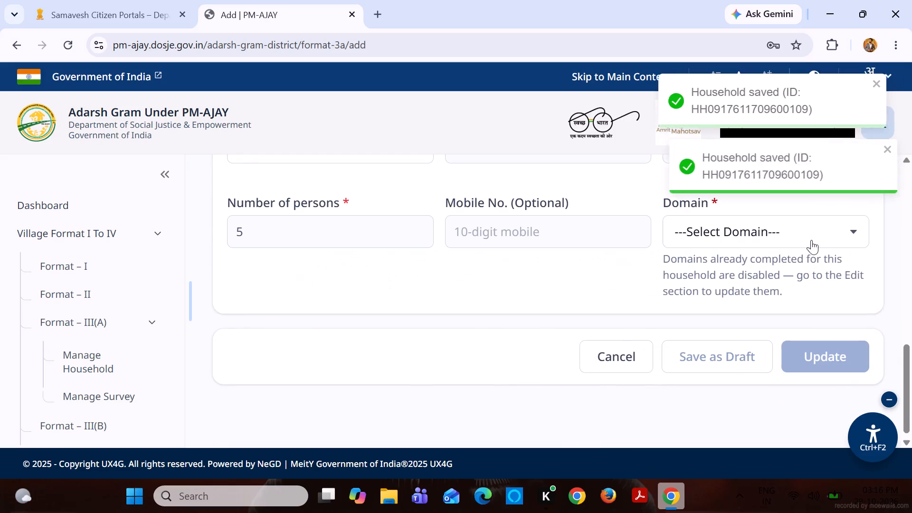
Choose 10 – Livelihood and Skill Development, enter 0 youth eligible for skill training (10.1) and bank loans (10.2), answer the last question, and submit.
{"action": "left_click", "coordinate": [811, 239]}
{"action": "scroll", "coordinate": [800, 304], "scroll_direction": "down", "scroll_amount": 7}
{"action": "left_click", "coordinate": [679, 426]}
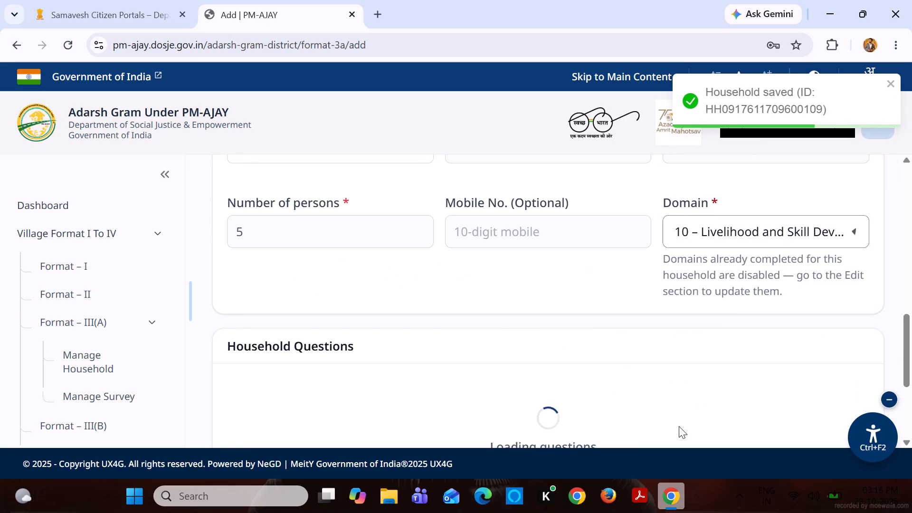
{"action": "scroll", "coordinate": [679, 426], "scroll_direction": "down", "scroll_amount": 3}
{"action": "left_click", "coordinate": [740, 254]}
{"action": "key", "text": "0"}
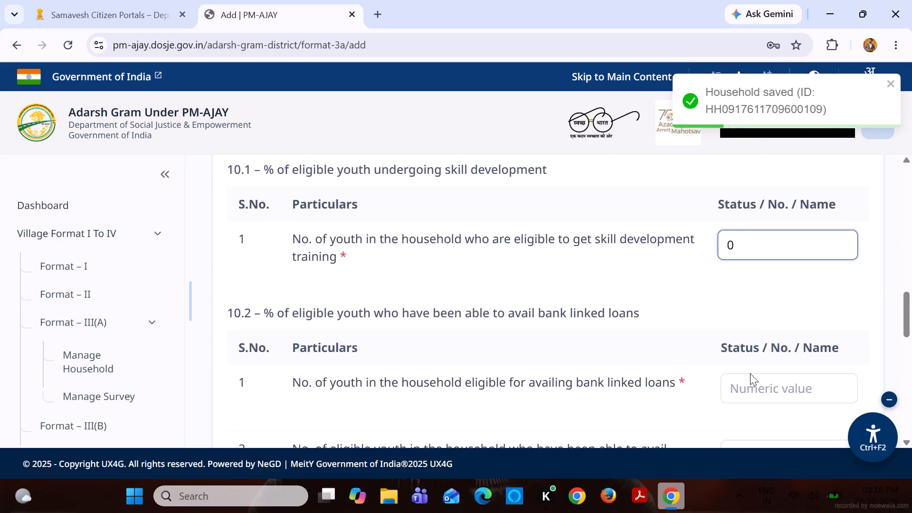
{"action": "left_click", "coordinate": [749, 385]}
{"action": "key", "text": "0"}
{"action": "scroll", "coordinate": [749, 385], "scroll_direction": "down", "scroll_amount": 6}
{"action": "left_click_drag", "start_coordinate": [781, 239], "coordinate": [742, 282]}
{"action": "left_click", "coordinate": [742, 282]}
{"action": "left_click", "coordinate": [812, 343]}
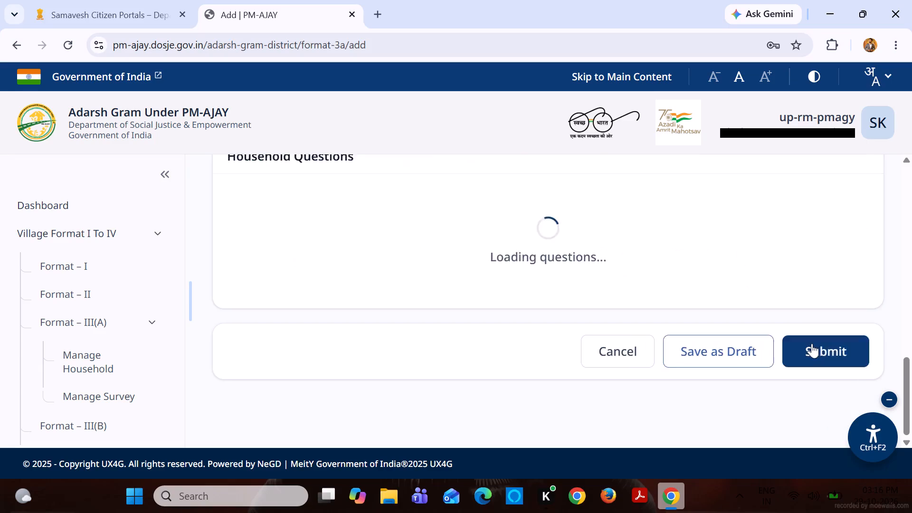
{"action": "left_click", "coordinate": [818, 216]}
{"action": "scroll", "coordinate": [798, 321], "scroll_direction": "down", "scroll_amount": 8}
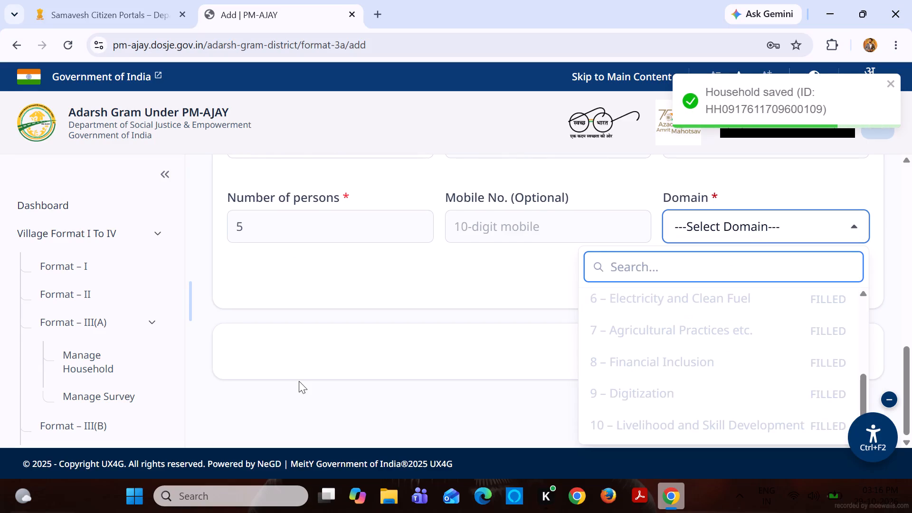
Start adding a household with block Shahabad - 1488, Gram Panchayat Narkheri - 84799, village Narkhera - 117096, and category SC.
{"action": "left_click", "coordinate": [62, 352]}
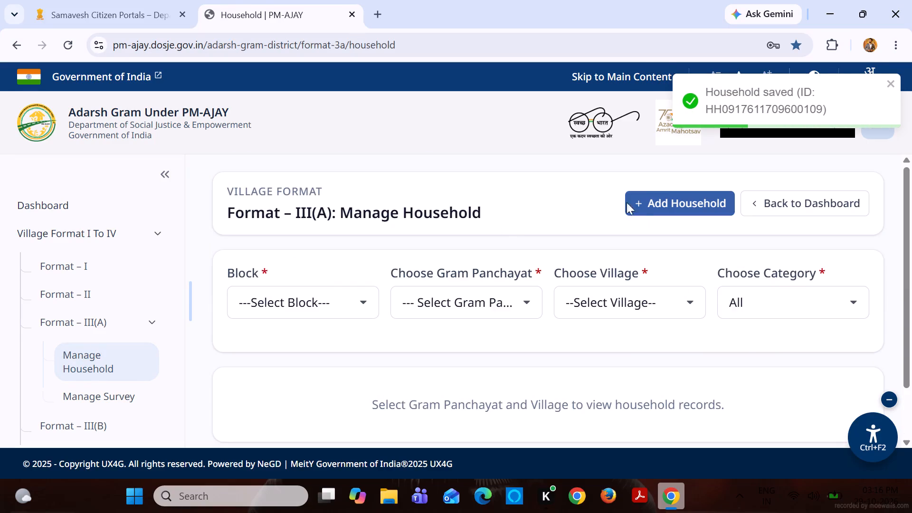
{"action": "left_click", "coordinate": [642, 199]}
{"action": "left_click", "coordinate": [686, 148]}
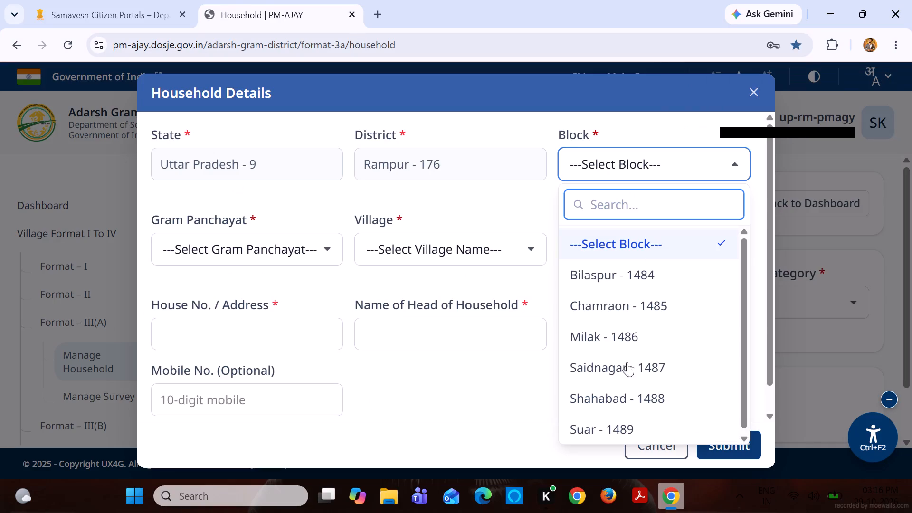
{"action": "left_click", "coordinate": [626, 398]}
{"action": "left_click", "coordinate": [282, 247]}
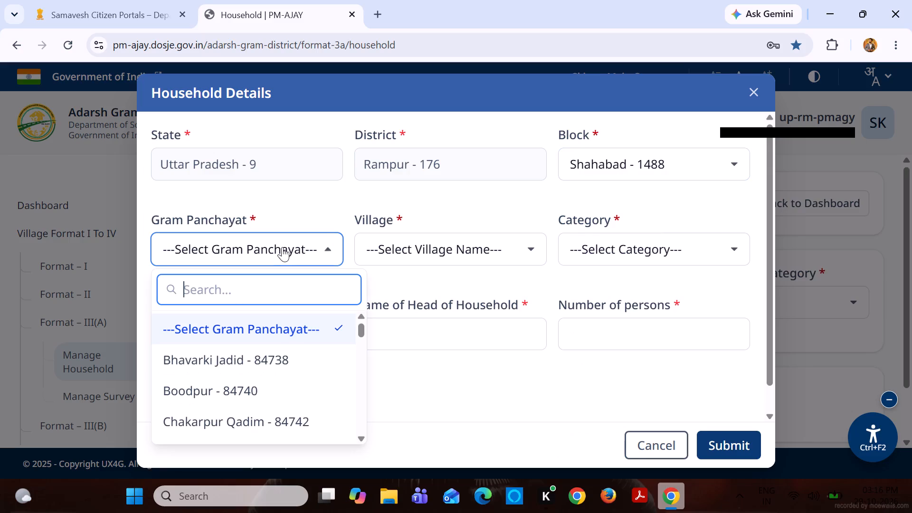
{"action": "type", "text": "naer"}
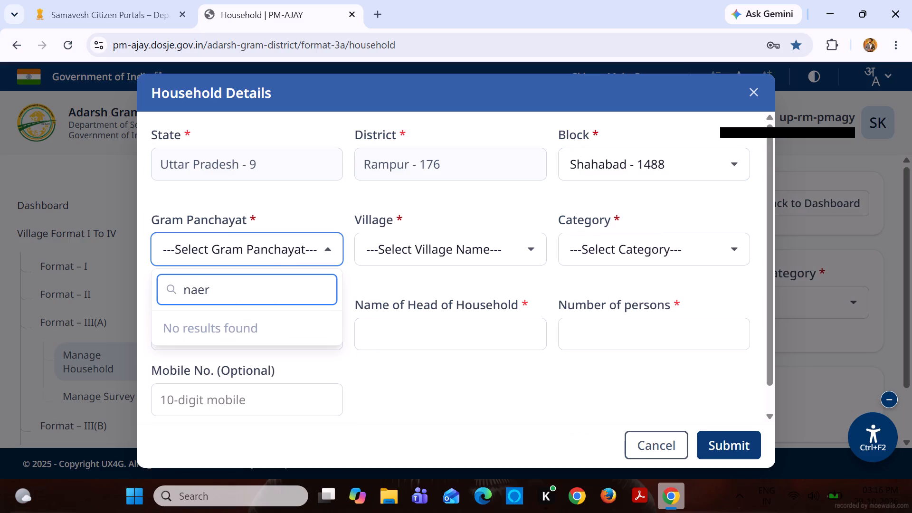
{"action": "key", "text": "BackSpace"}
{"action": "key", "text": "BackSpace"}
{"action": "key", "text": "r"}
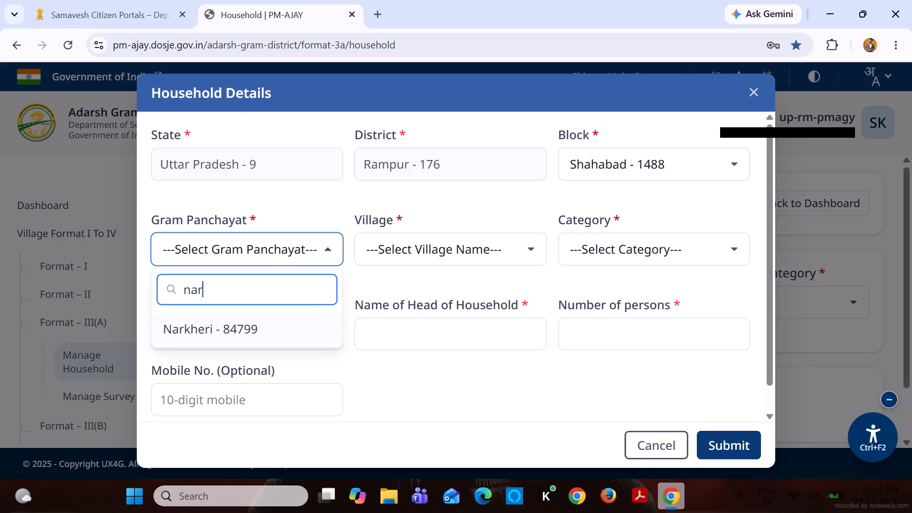
{"action": "left_click", "coordinate": [239, 316]}
{"action": "left_click", "coordinate": [425, 252]}
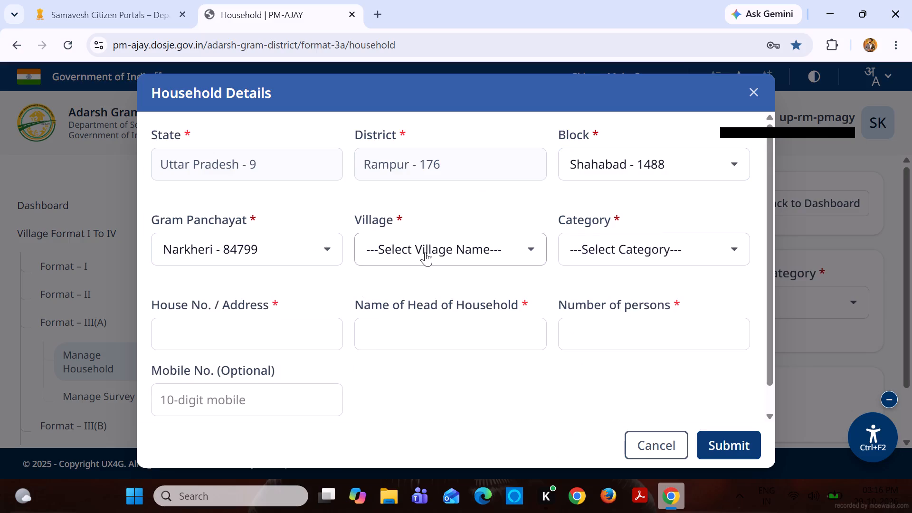
{"action": "left_click", "coordinate": [398, 313]}
{"action": "left_click", "coordinate": [637, 241]}
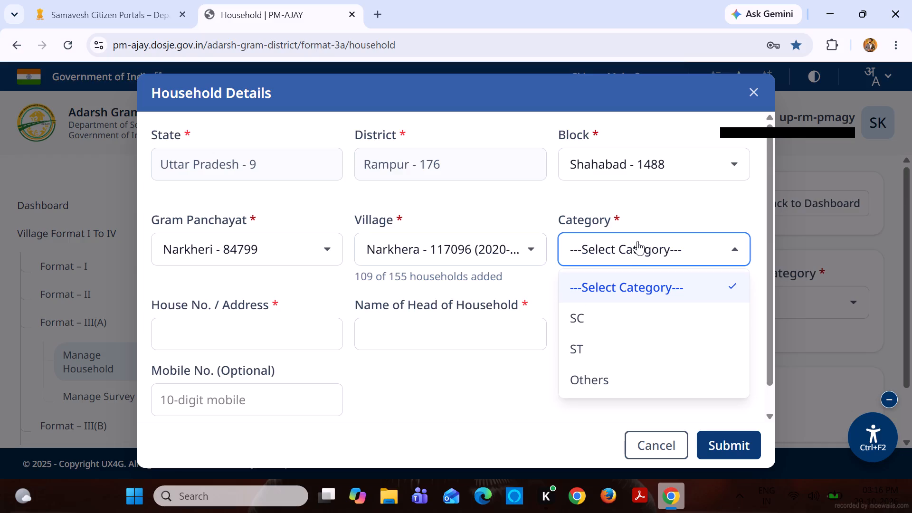
{"action": "left_click", "coordinate": [591, 314]}
Enter house number 109, the name of the head of household, and 2 persons, and submit the household details.
{"action": "left_click_drag", "start_coordinate": [196, 358], "coordinate": [226, 339]}
{"action": "left_click", "coordinate": [226, 339]}
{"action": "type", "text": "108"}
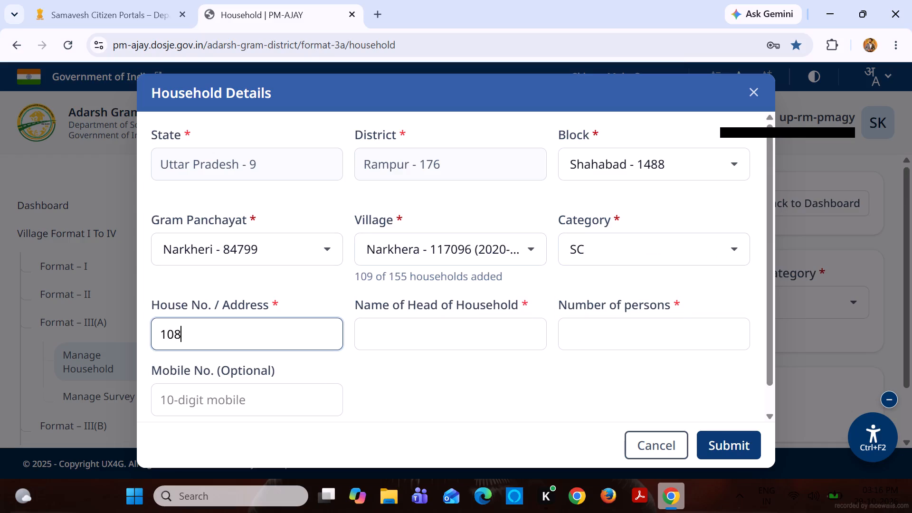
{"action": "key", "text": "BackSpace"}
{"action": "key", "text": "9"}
{"action": "left_click", "coordinate": [416, 342]}
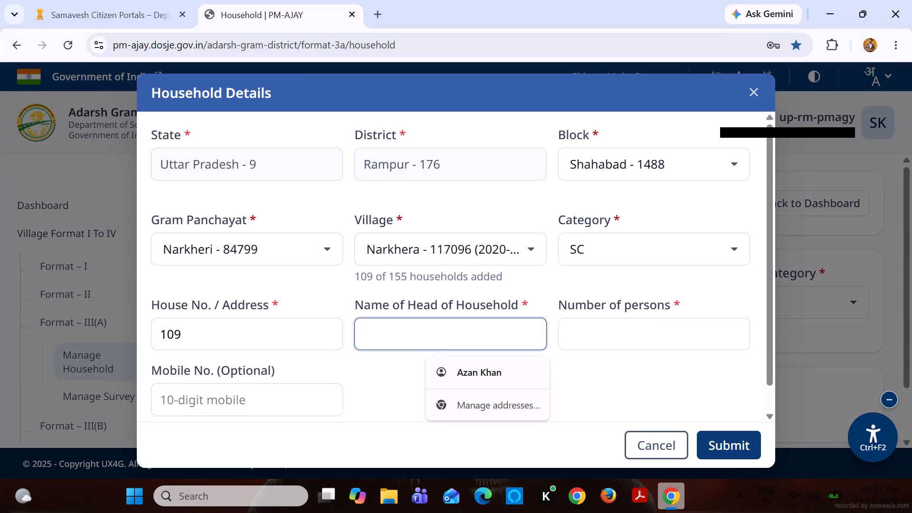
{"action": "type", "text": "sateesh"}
{"action": "left_click", "coordinate": [669, 337]}
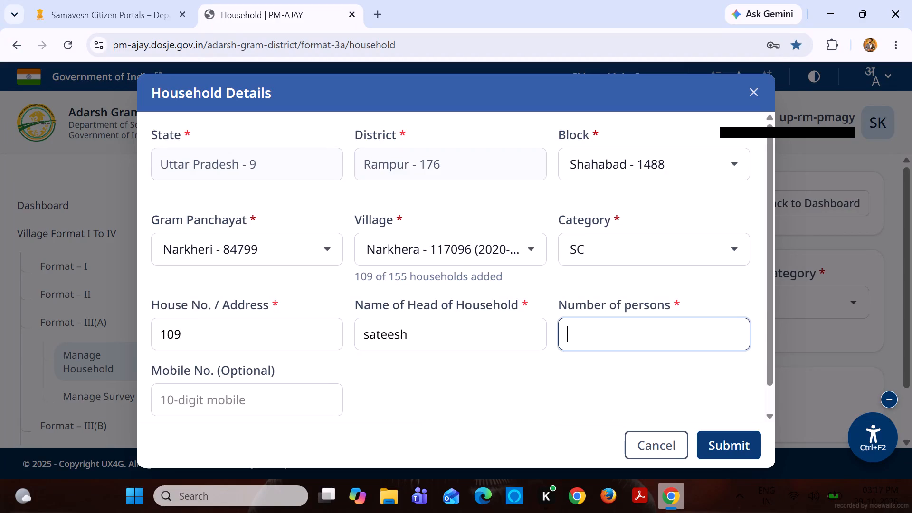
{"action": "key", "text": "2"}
{"action": "left_click", "coordinate": [732, 444]}
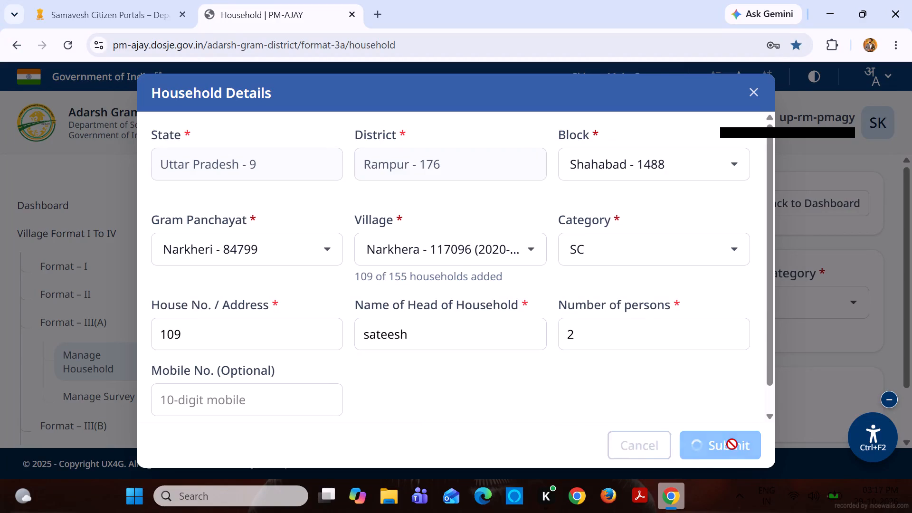
Choose the 1 – Drinking water and Sanitation domain, answer the household latrine and open defecation (1.5) questions, and submit.
{"action": "scroll", "coordinate": [718, 367], "scroll_direction": "down", "scroll_amount": 8}
{"action": "left_click", "coordinate": [826, 259]}
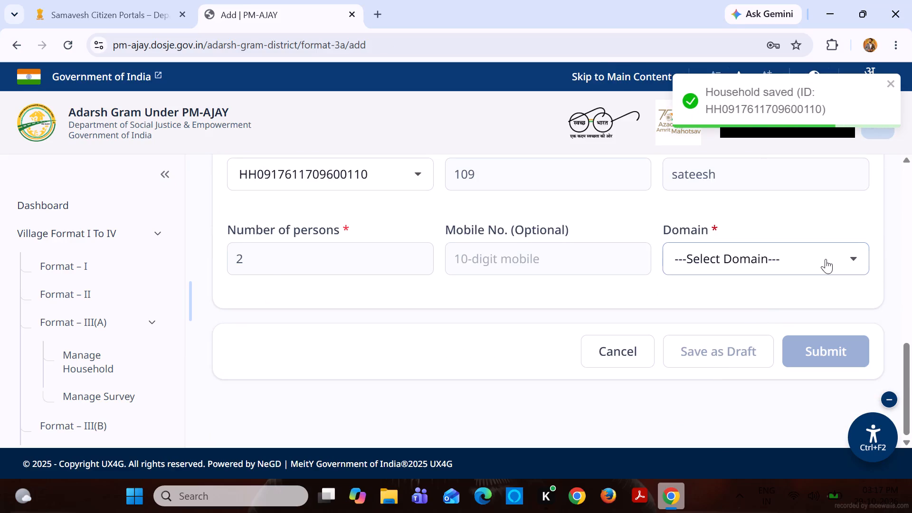
{"action": "left_click", "coordinate": [768, 129]}
{"action": "scroll", "coordinate": [748, 274], "scroll_direction": "down", "scroll_amount": 4}
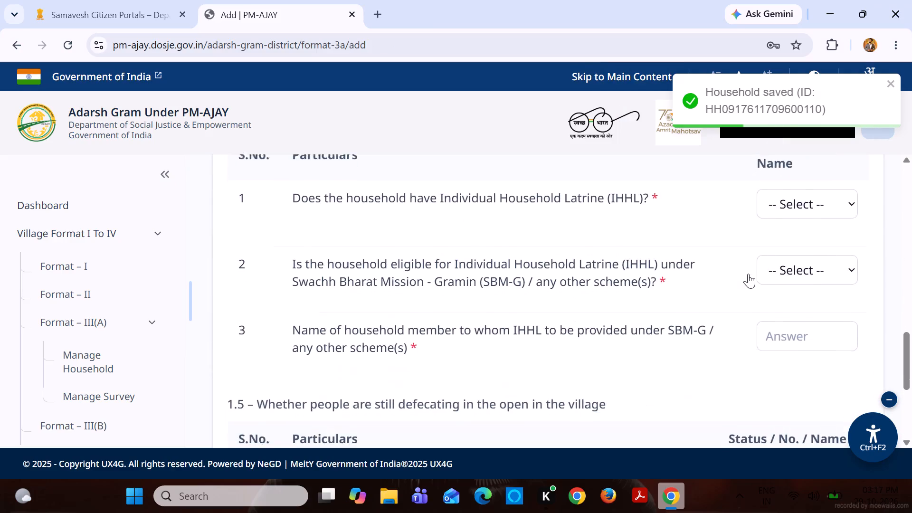
{"action": "left_click_drag", "start_coordinate": [828, 197], "coordinate": [778, 258]}
{"action": "left_click", "coordinate": [778, 258]}
{"action": "scroll", "coordinate": [778, 258], "scroll_direction": "down", "scroll_amount": 3}
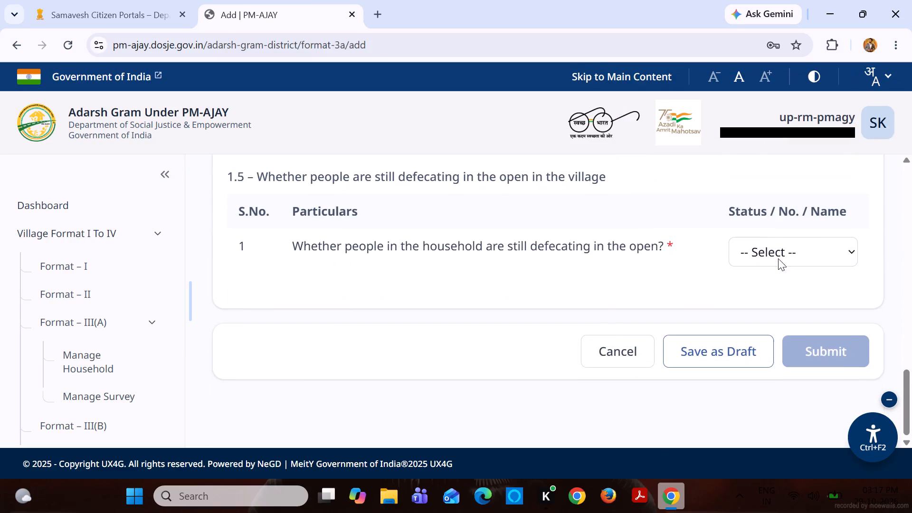
{"action": "left_click_drag", "start_coordinate": [815, 232], "coordinate": [812, 244]}
{"action": "left_click_drag", "start_coordinate": [812, 244], "coordinate": [760, 322]}
{"action": "left_click", "coordinate": [760, 322]}
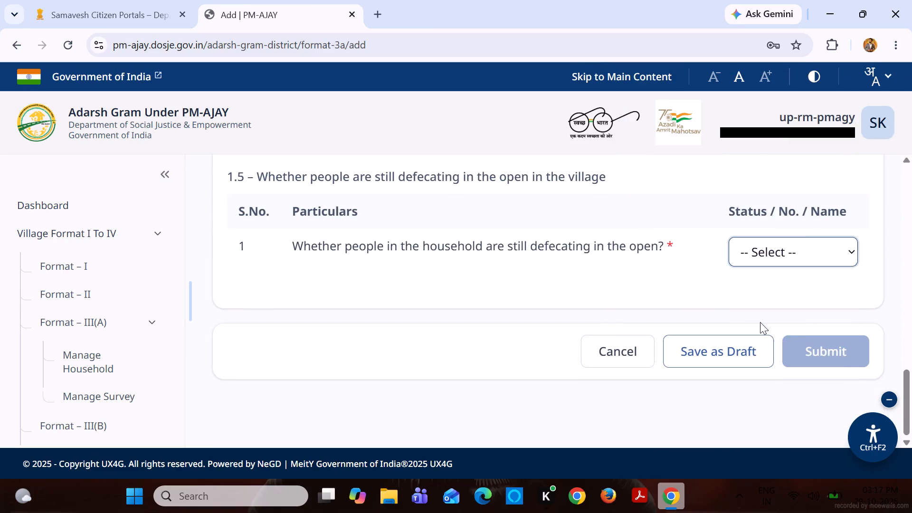
{"action": "left_click", "coordinate": [816, 344]}
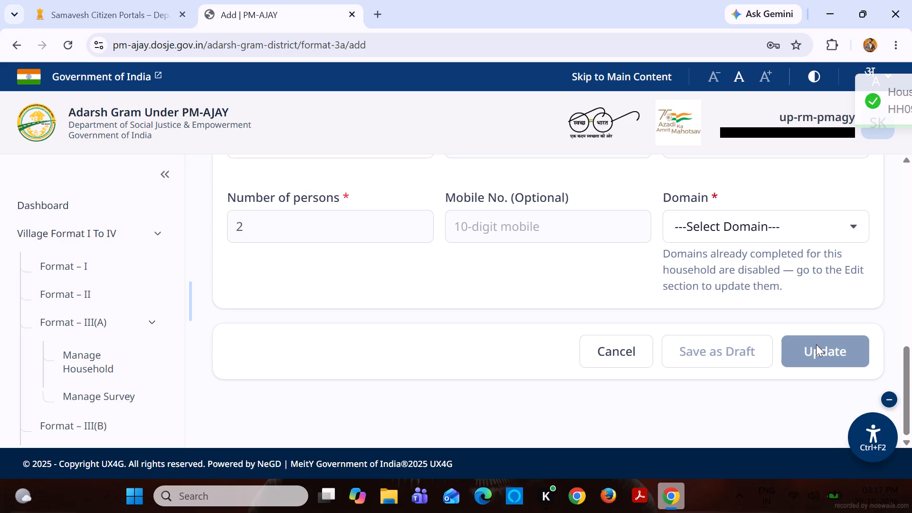
Choose the 2 – Education domain and enter 0 children for ages 6-10, 11-13, 14-15 and 16-17 (2.1 to 2.4).
{"action": "left_click", "coordinate": [831, 220]}
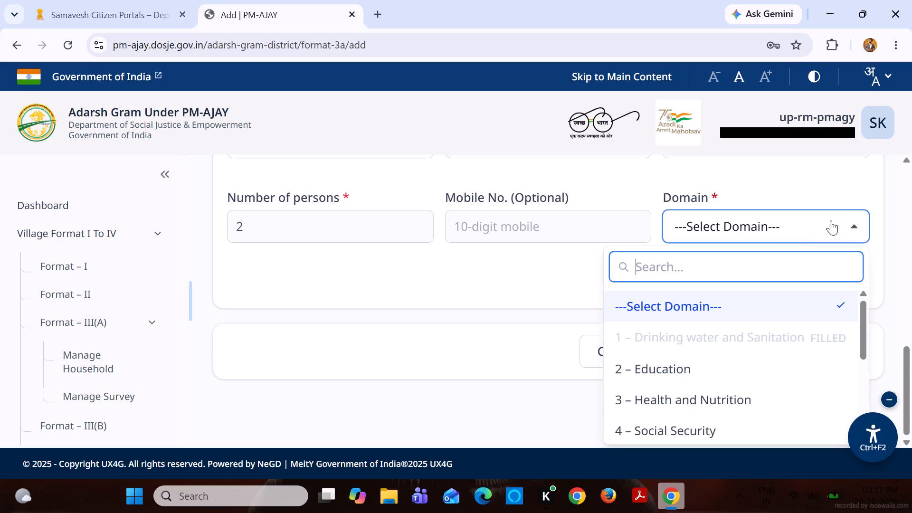
{"action": "left_click", "coordinate": [711, 366]}
{"action": "scroll", "coordinate": [711, 366], "scroll_direction": "down", "scroll_amount": 3}
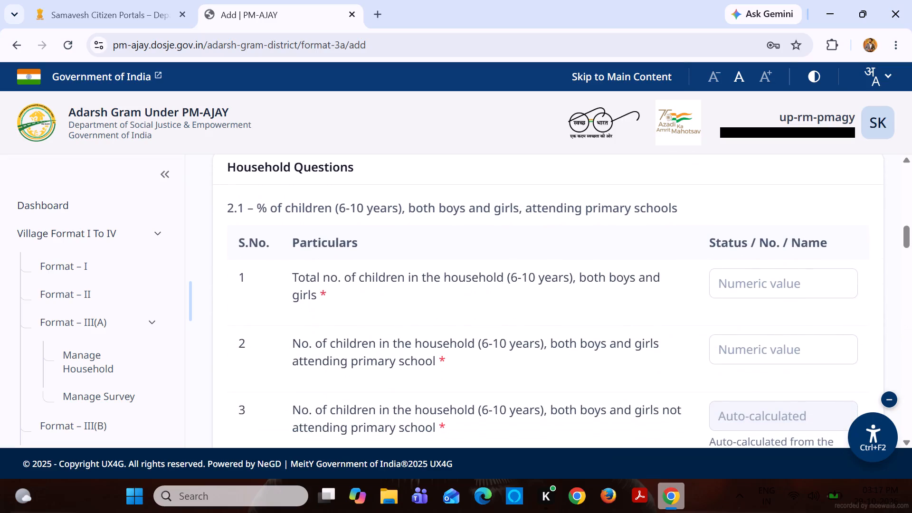
{"action": "left_click", "coordinate": [770, 279]}
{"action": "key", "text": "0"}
{"action": "scroll", "coordinate": [770, 279], "scroll_direction": "down", "scroll_amount": 3}
{"action": "left_click", "coordinate": [742, 284]}
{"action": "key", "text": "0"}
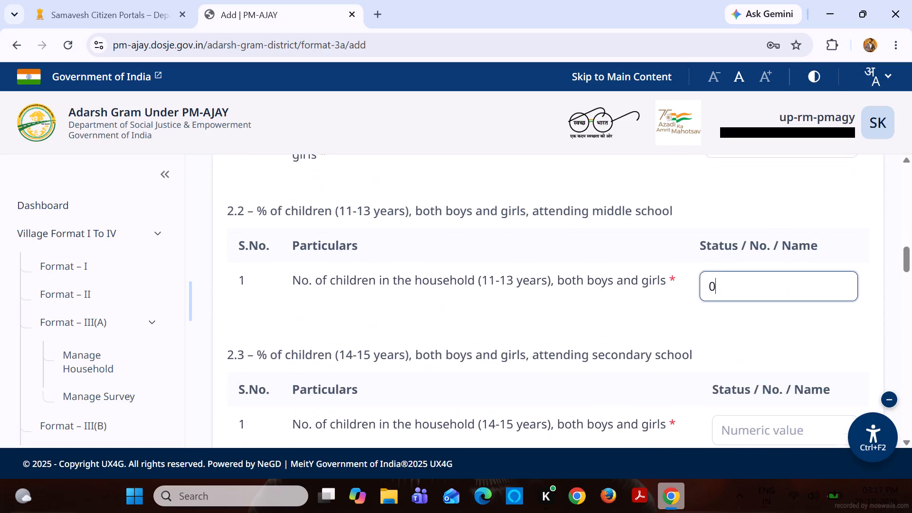
{"action": "scroll", "coordinate": [742, 284], "scroll_direction": "down", "scroll_amount": 4}
{"action": "left_click", "coordinate": [740, 209]}
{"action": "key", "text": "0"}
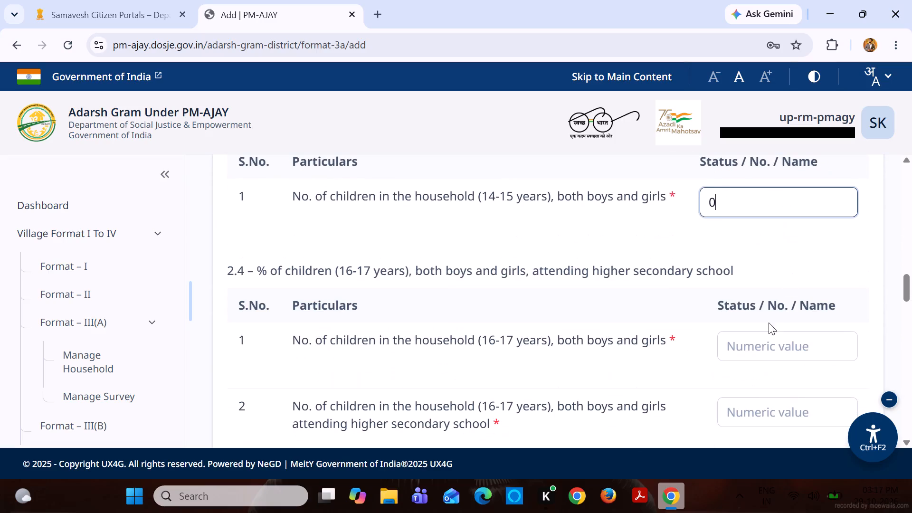
{"action": "left_click", "coordinate": [750, 344]}
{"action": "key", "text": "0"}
Enter 0 children aged 18-23 (2.5) and 0 eligible for Pre-matric (2.6) and Post-matric (2.7) scholarships, and submit the Education answers.
{"action": "scroll", "coordinate": [750, 344], "scroll_direction": "down", "scroll_amount": 5}
{"action": "left_click", "coordinate": [757, 237]}
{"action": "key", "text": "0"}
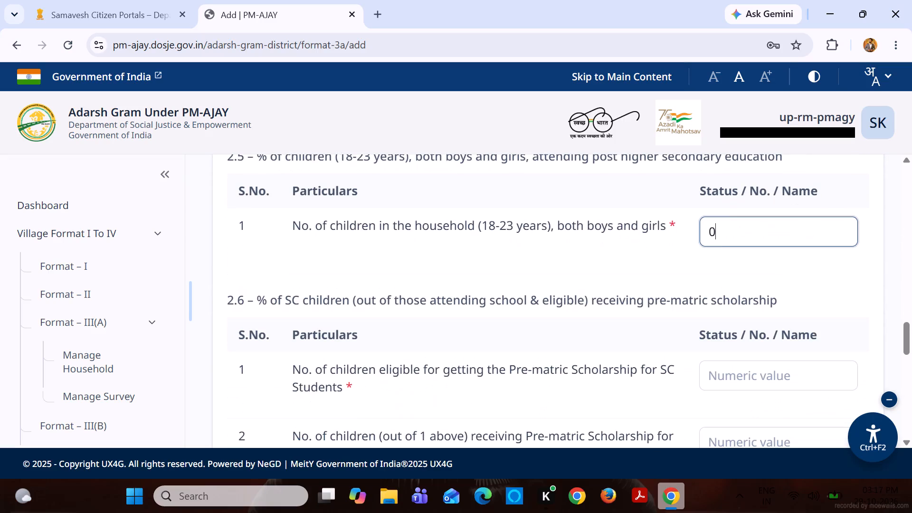
{"action": "left_click", "coordinate": [746, 374]}
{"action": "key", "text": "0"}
{"action": "scroll", "coordinate": [746, 374], "scroll_direction": "down", "scroll_amount": 4}
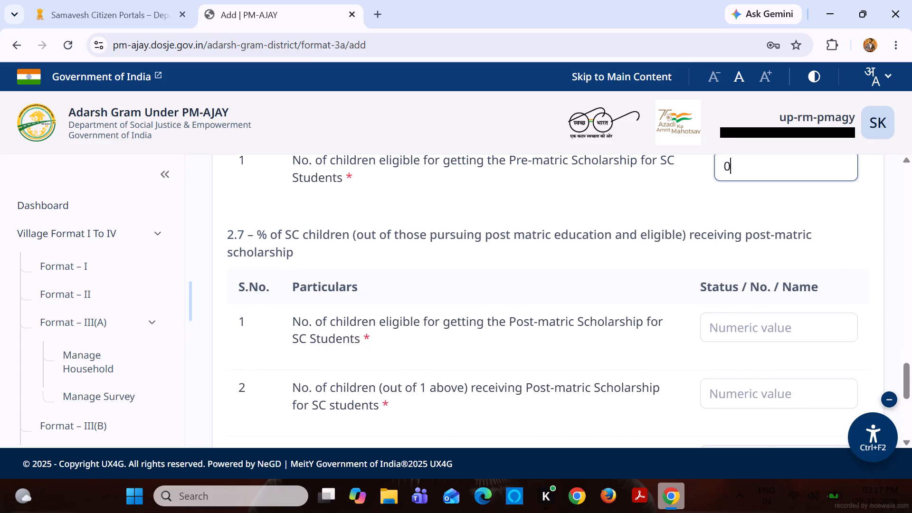
{"action": "left_click", "coordinate": [734, 326]}
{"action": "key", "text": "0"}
{"action": "scroll", "coordinate": [734, 326], "scroll_direction": "down", "scroll_amount": 1}
{"action": "left_click", "coordinate": [820, 349]}
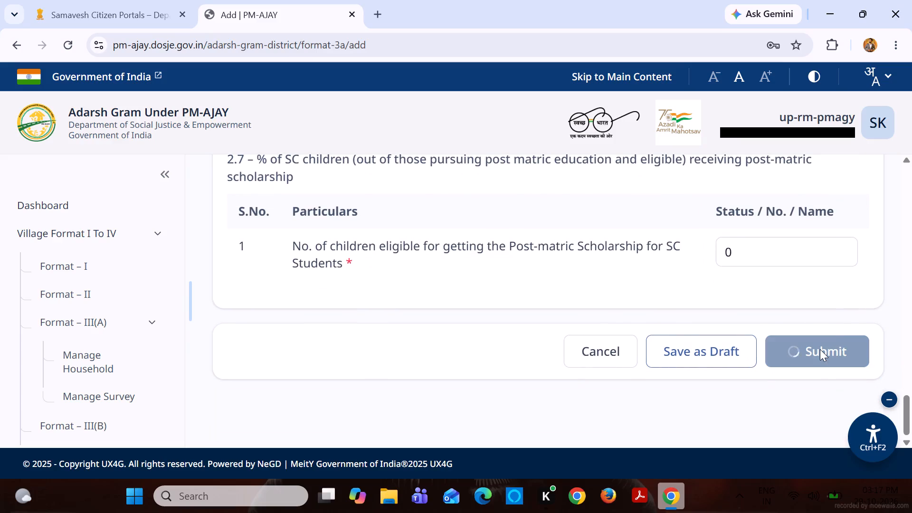
Choose 3 – Health and Nutrition, answer Yes for Health Protection Scheme coverage (3.1), and enter 0 pregnant women (3.3) and 0 deliveries (3.4).
{"action": "left_click", "coordinate": [789, 218]}
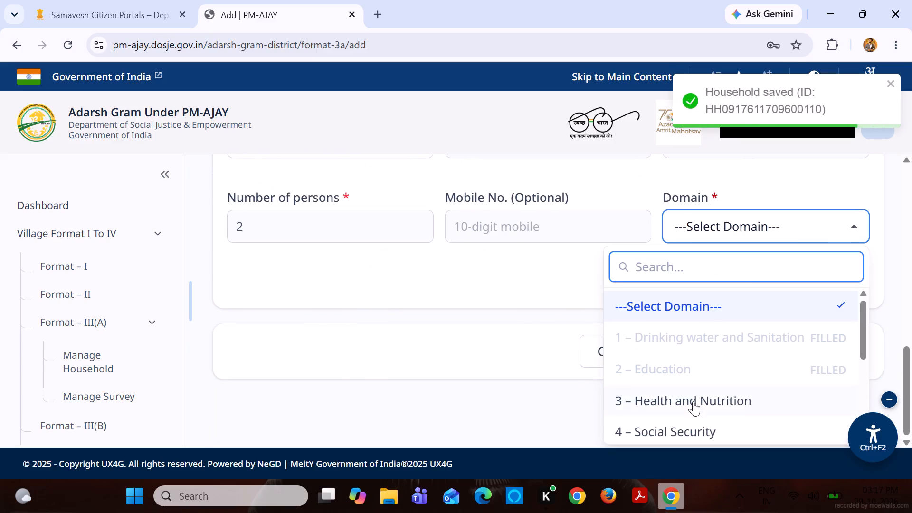
{"action": "left_click", "coordinate": [693, 401]}
{"action": "scroll", "coordinate": [693, 401], "scroll_direction": "down", "scroll_amount": 3}
{"action": "left_click_drag", "start_coordinate": [802, 237], "coordinate": [758, 276]}
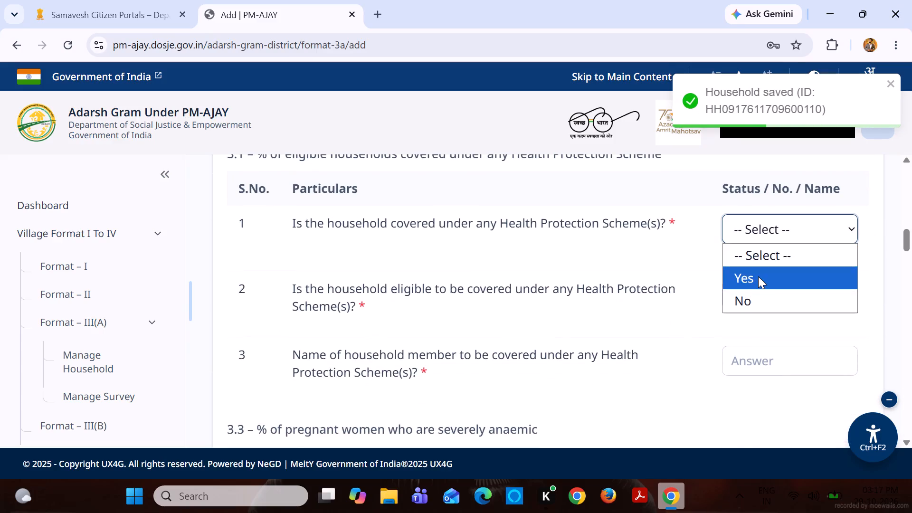
{"action": "left_click", "coordinate": [758, 276]}
{"action": "scroll", "coordinate": [758, 276], "scroll_direction": "down", "scroll_amount": 2}
{"action": "left_click", "coordinate": [745, 259]}
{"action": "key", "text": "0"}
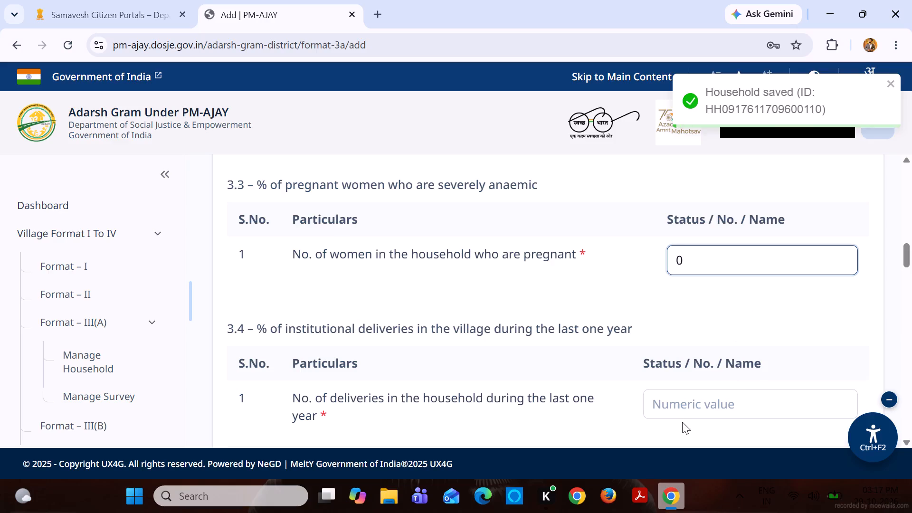
{"action": "left_click", "coordinate": [686, 416]}
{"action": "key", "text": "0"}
Enter 0 for children born in the last year (3.5), the following question, and children aged 0-5 years (3.7).
{"action": "scroll", "coordinate": [686, 416], "scroll_direction": "down", "scroll_amount": 4}
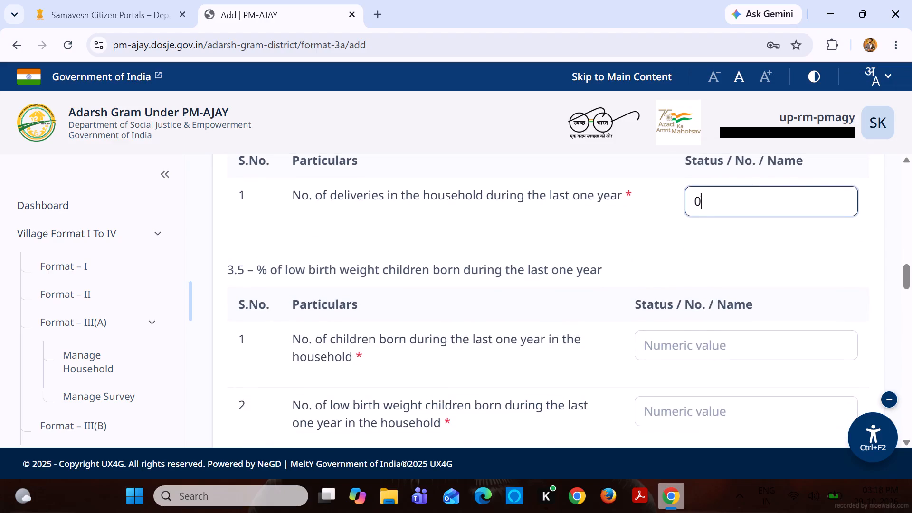
{"action": "left_click", "coordinate": [687, 346]}
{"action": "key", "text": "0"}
{"action": "scroll", "coordinate": [687, 346], "scroll_direction": "down", "scroll_amount": 4}
{"action": "left_click", "coordinate": [684, 279]}
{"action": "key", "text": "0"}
{"action": "scroll", "coordinate": [684, 279], "scroll_direction": "down", "scroll_amount": 3}
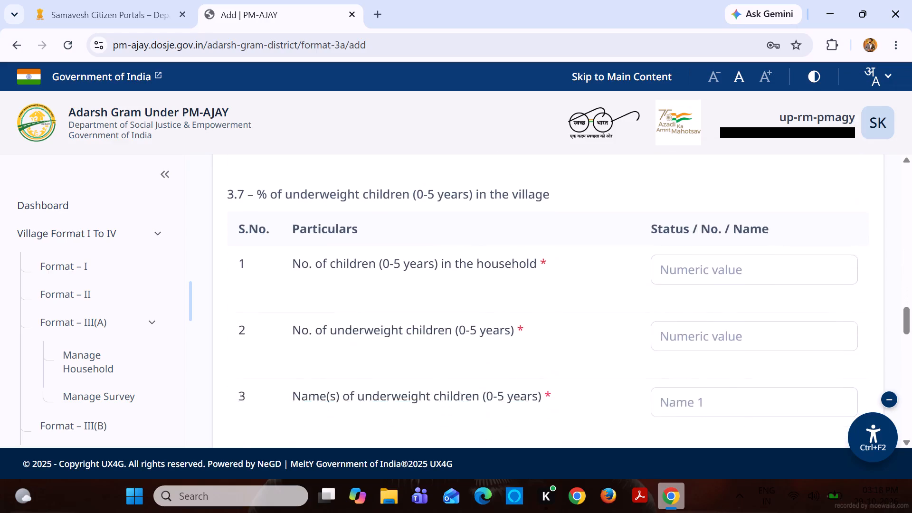
{"action": "left_click", "coordinate": [692, 250]}
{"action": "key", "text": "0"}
Enter 0 women pregnant last year (3.8), 0 children under 1 year, and 0 members with communicable diseases (3.10), and submit.
{"action": "scroll", "coordinate": [692, 250], "scroll_direction": "down", "scroll_amount": 2}
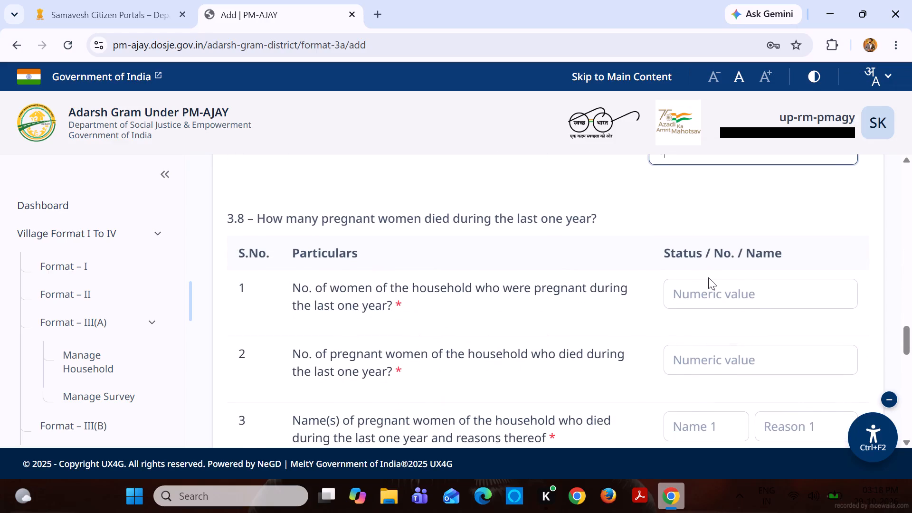
{"action": "left_click", "coordinate": [708, 277]}
{"action": "left_click", "coordinate": [705, 285]}
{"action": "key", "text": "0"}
{"action": "scroll", "coordinate": [705, 285], "scroll_direction": "down", "scroll_amount": 4}
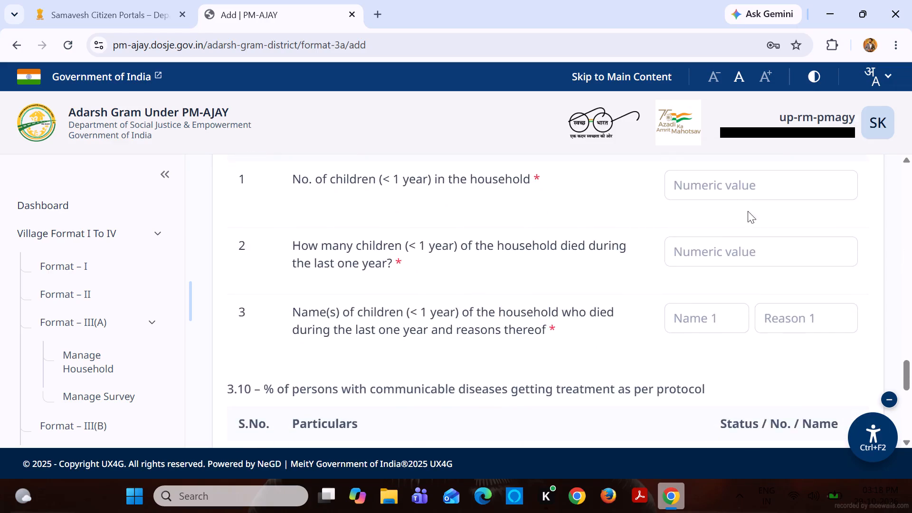
{"action": "left_click", "coordinate": [697, 187]}
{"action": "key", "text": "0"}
{"action": "left_click", "coordinate": [760, 324]}
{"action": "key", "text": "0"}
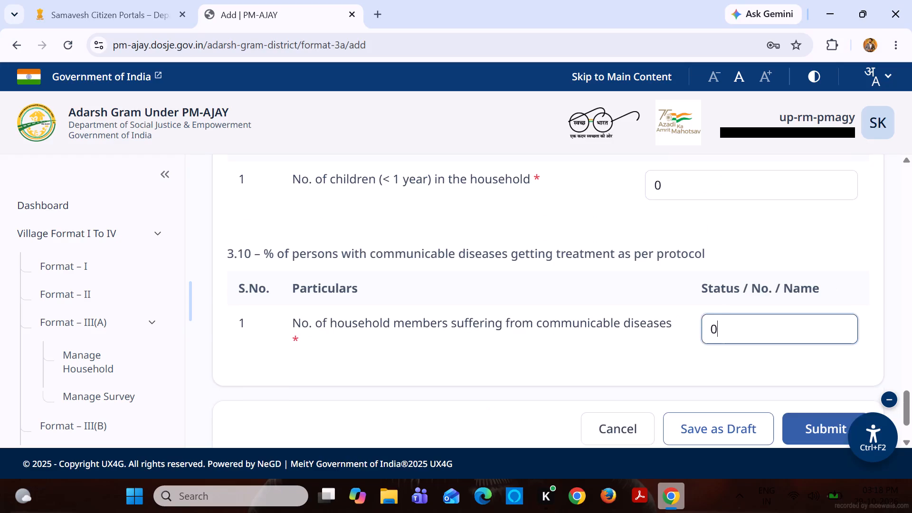
{"action": "scroll", "coordinate": [760, 324], "scroll_direction": "down", "scroll_amount": 3}
{"action": "left_click", "coordinate": [822, 340]}
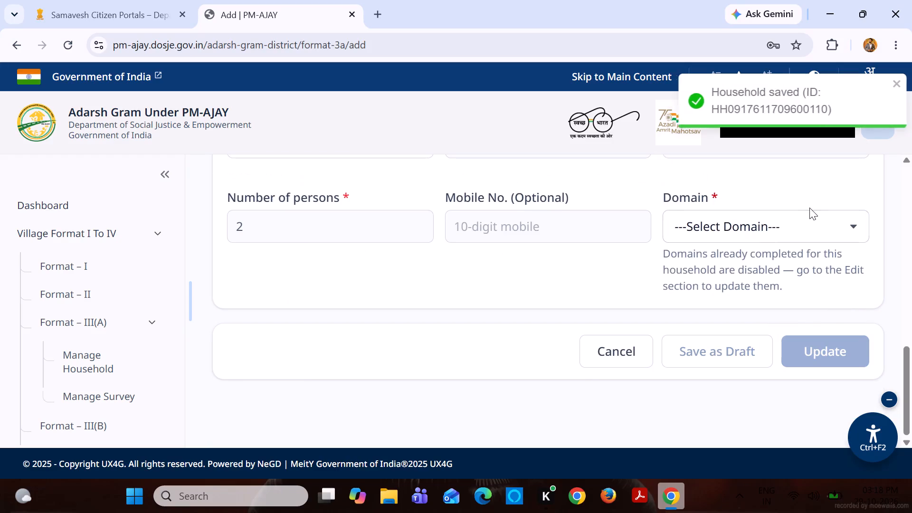
Choose the 4 – Social Security domain and enter 0 for its first question and 0 persons eligible for Old Age Pension.
{"action": "left_click", "coordinate": [809, 208]}
{"action": "left_click", "coordinate": [809, 223]}
{"action": "scroll", "coordinate": [768, 315], "scroll_direction": "down", "scroll_amount": 1}
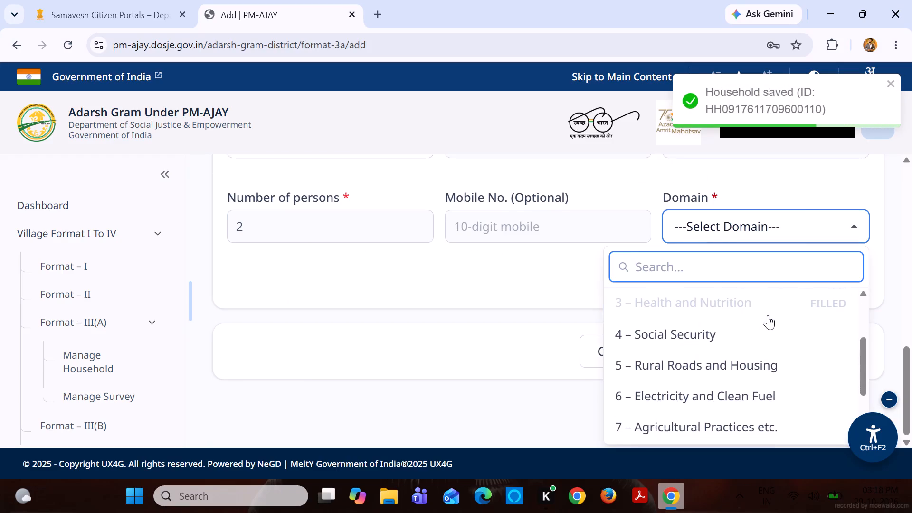
{"action": "left_click", "coordinate": [719, 326]}
{"action": "scroll", "coordinate": [719, 326], "scroll_direction": "down", "scroll_amount": 3}
{"action": "left_click_drag", "start_coordinate": [784, 265], "coordinate": [776, 281]}
{"action": "left_click", "coordinate": [776, 281]}
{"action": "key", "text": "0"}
{"action": "scroll", "coordinate": [776, 281], "scroll_direction": "down", "scroll_amount": 3}
{"action": "left_click", "coordinate": [722, 269]}
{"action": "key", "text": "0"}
Enter 0 persons eligible for Disability Pension (4.3) and submit the Social Security answers.
{"action": "scroll", "coordinate": [722, 269], "scroll_direction": "down", "scroll_amount": 1}
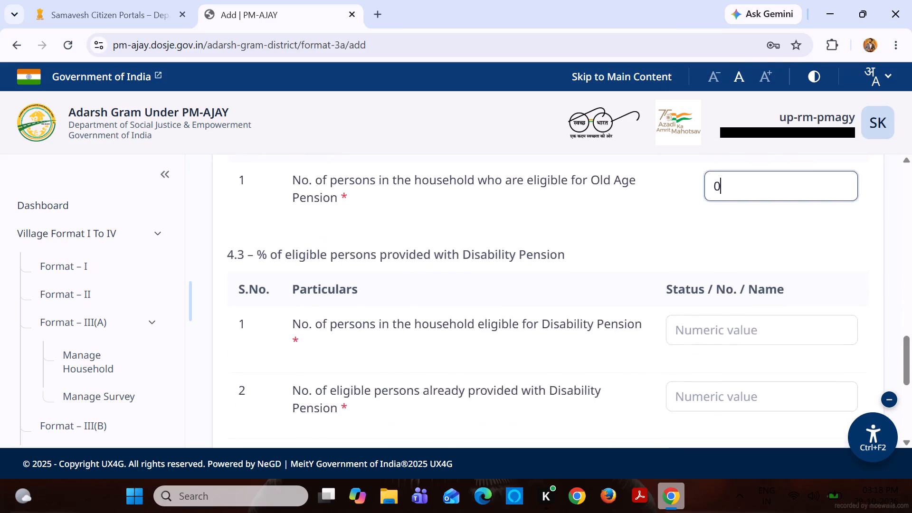
{"action": "scroll", "coordinate": [722, 269], "scroll_direction": "down", "scroll_amount": 1}
{"action": "left_click", "coordinate": [680, 289]}
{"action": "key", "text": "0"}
{"action": "scroll", "coordinate": [680, 289], "scroll_direction": "down", "scroll_amount": 1}
{"action": "left_click", "coordinate": [843, 350]}
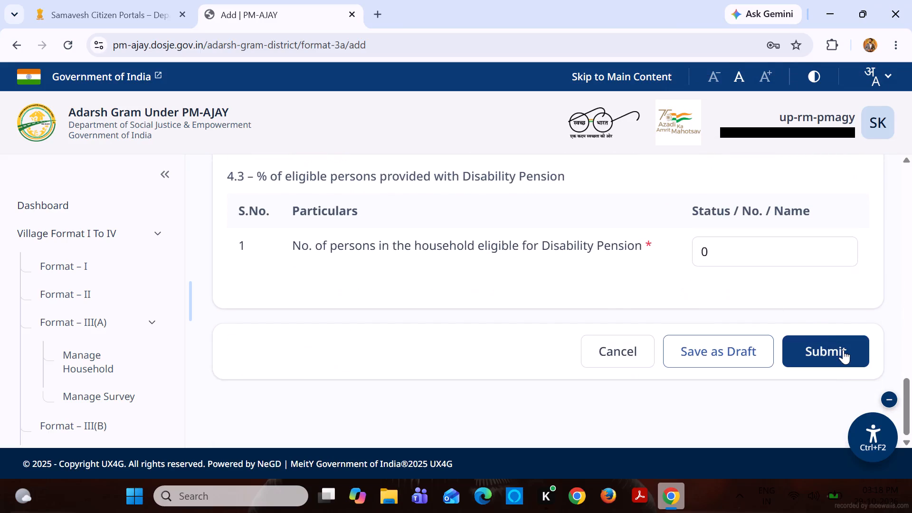
Choose the 5 – Rural Roads and Housing domain, answer No to living in a Kachcha/unsafe house (5.3), and submit.
{"action": "left_click", "coordinate": [807, 238]}
{"action": "scroll", "coordinate": [747, 333], "scroll_direction": "down", "scroll_amount": 1}
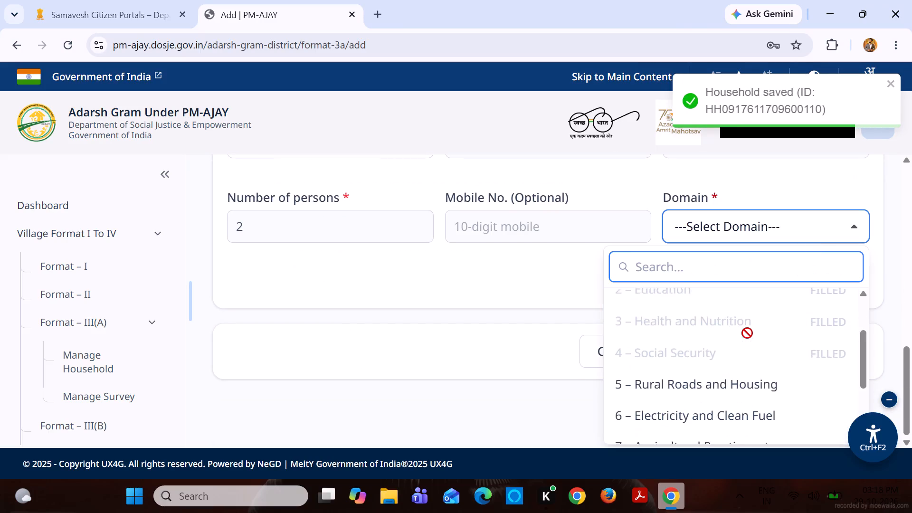
{"action": "scroll", "coordinate": [747, 333], "scroll_direction": "down", "scroll_amount": 1}
{"action": "left_click", "coordinate": [707, 345]}
{"action": "scroll", "coordinate": [707, 345], "scroll_direction": "down", "scroll_amount": 2}
{"action": "left_click_drag", "start_coordinate": [790, 312], "coordinate": [783, 381]}
{"action": "left_click", "coordinate": [783, 381]}
{"action": "scroll", "coordinate": [783, 381], "scroll_direction": "down", "scroll_amount": 4}
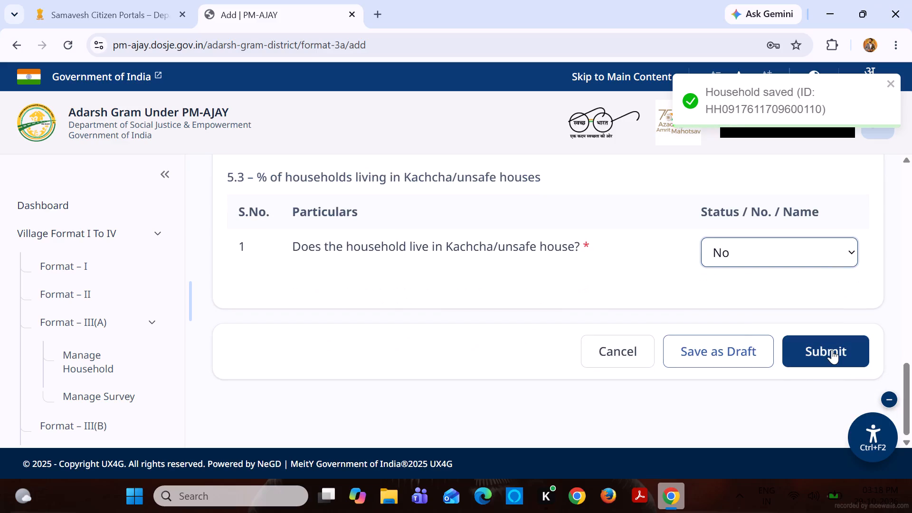
{"action": "left_click", "coordinate": [832, 350]}
Choose the 6 – Electricity and Clean Fuel domain and answer Yes to the house having an electricity connection (6.2).
{"action": "left_click", "coordinate": [820, 227]}
{"action": "scroll", "coordinate": [777, 342], "scroll_direction": "down", "scroll_amount": 1}
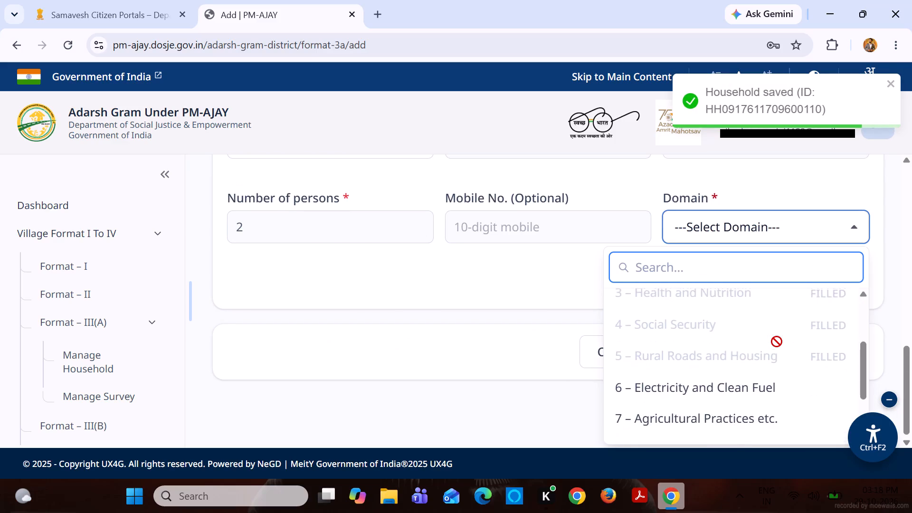
{"action": "scroll", "coordinate": [777, 342], "scroll_direction": "down", "scroll_amount": 1}
{"action": "left_click", "coordinate": [731, 370]}
{"action": "scroll", "coordinate": [731, 370], "scroll_direction": "down", "scroll_amount": 2}
{"action": "left_click_drag", "start_coordinate": [813, 303], "coordinate": [798, 327]}
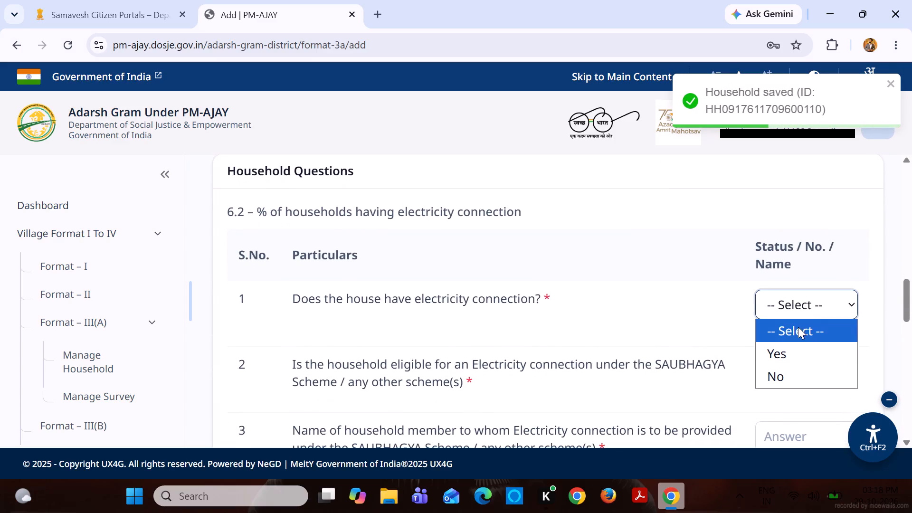
{"action": "left_click_drag", "start_coordinate": [798, 327], "coordinate": [784, 350]}
{"action": "left_click", "coordinate": [784, 350]}
Answer Yes to electricity connection and LED bulb use in the LED bulb section and Yes to clean fuel (6.4), and submit.
{"action": "scroll", "coordinate": [784, 350], "scroll_direction": "down", "scroll_amount": 3}
{"action": "left_click_drag", "start_coordinate": [822, 237], "coordinate": [782, 278]}
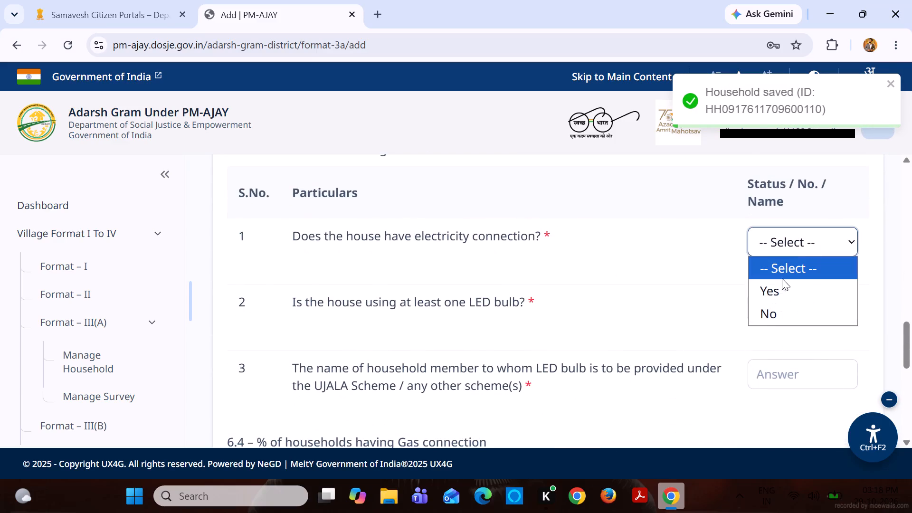
{"action": "left_click_drag", "start_coordinate": [782, 278], "coordinate": [779, 285]}
{"action": "left_click", "coordinate": [779, 285]}
{"action": "left_click_drag", "start_coordinate": [820, 305], "coordinate": [789, 347]}
{"action": "left_click", "coordinate": [789, 347]}
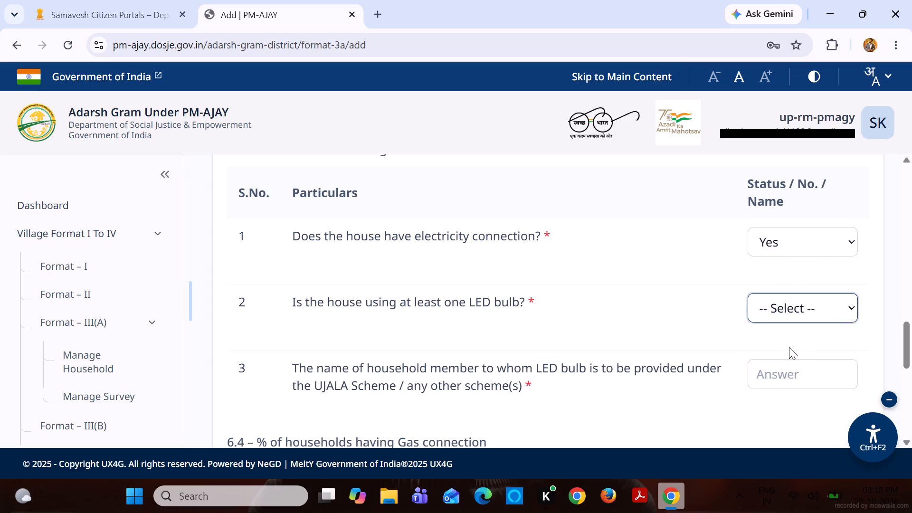
{"action": "scroll", "coordinate": [789, 347], "scroll_direction": "down", "scroll_amount": 3}
{"action": "left_click_drag", "start_coordinate": [816, 275], "coordinate": [778, 322]}
{"action": "left_click", "coordinate": [778, 322]}
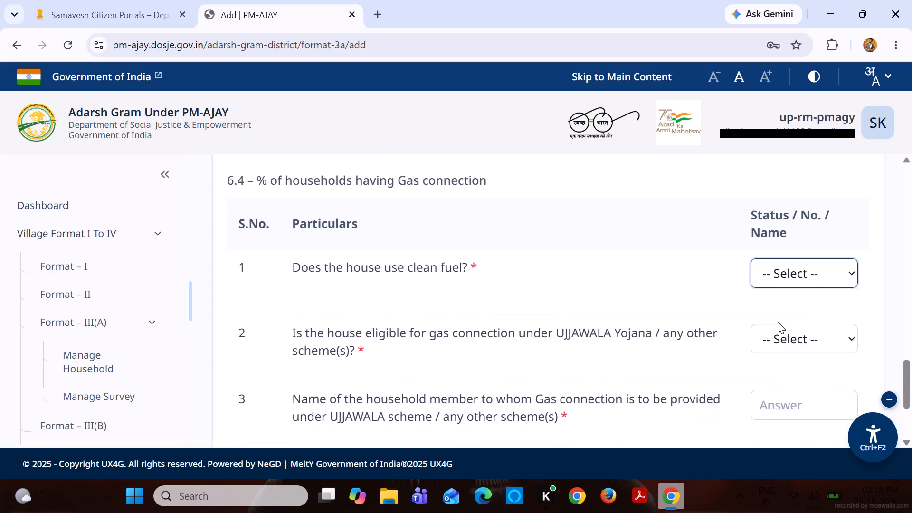
{"action": "scroll", "coordinate": [778, 322], "scroll_direction": "down", "scroll_amount": 4}
{"action": "left_click", "coordinate": [814, 347]}
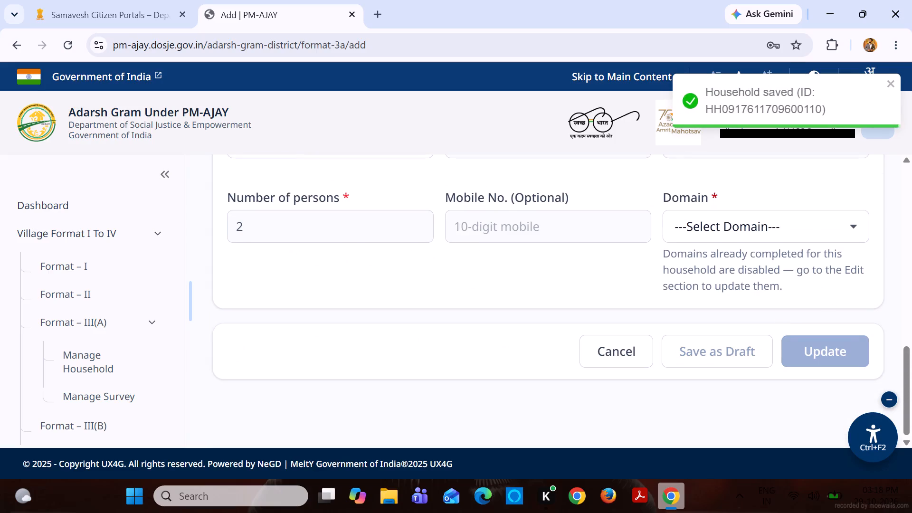
Choose the 7 – Agricultural Practices etc. domain, answer No to the household being involved in farming (7.1), and submit.
{"action": "left_click", "coordinate": [816, 233]}
{"action": "scroll", "coordinate": [761, 342], "scroll_direction": "down", "scroll_amount": 2}
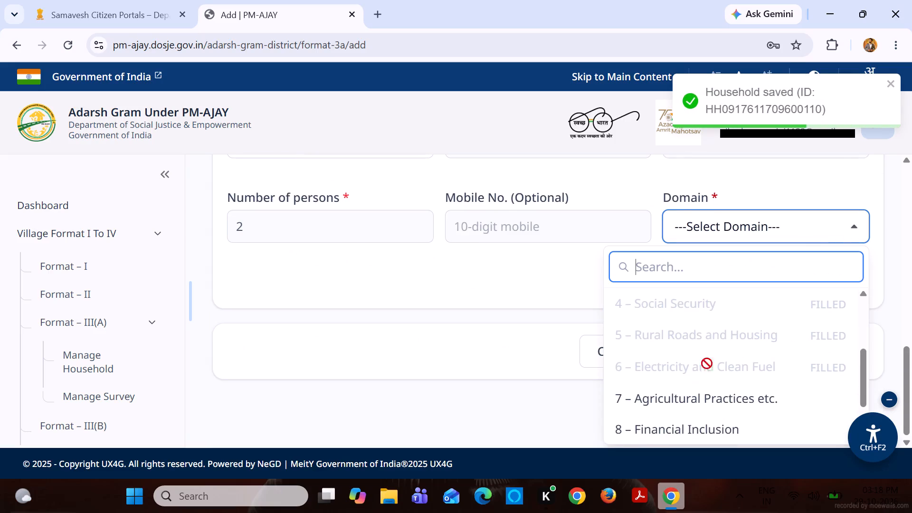
{"action": "left_click", "coordinate": [672, 397]}
{"action": "scroll", "coordinate": [672, 397], "scroll_direction": "down", "scroll_amount": 2}
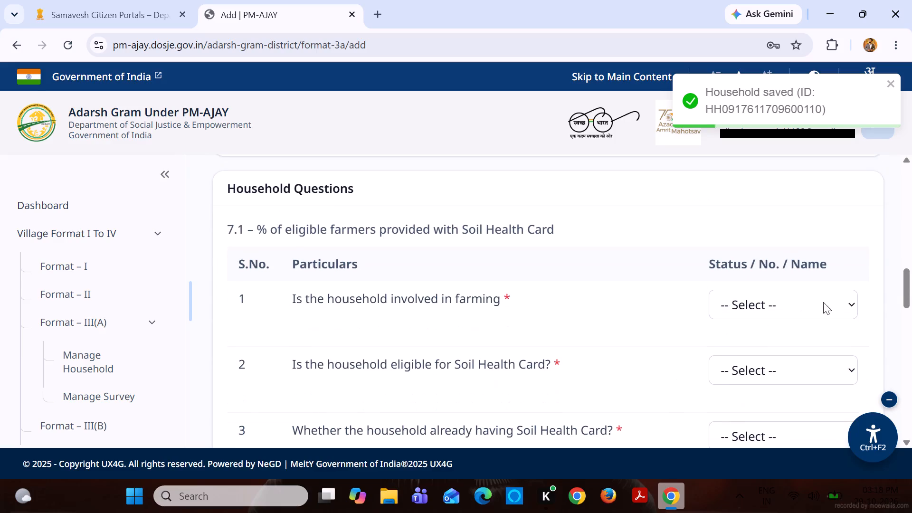
{"action": "left_click_drag", "start_coordinate": [828, 298], "coordinate": [753, 374]}
{"action": "left_click", "coordinate": [753, 374]}
{"action": "scroll", "coordinate": [753, 374], "scroll_direction": "down", "scroll_amount": 7}
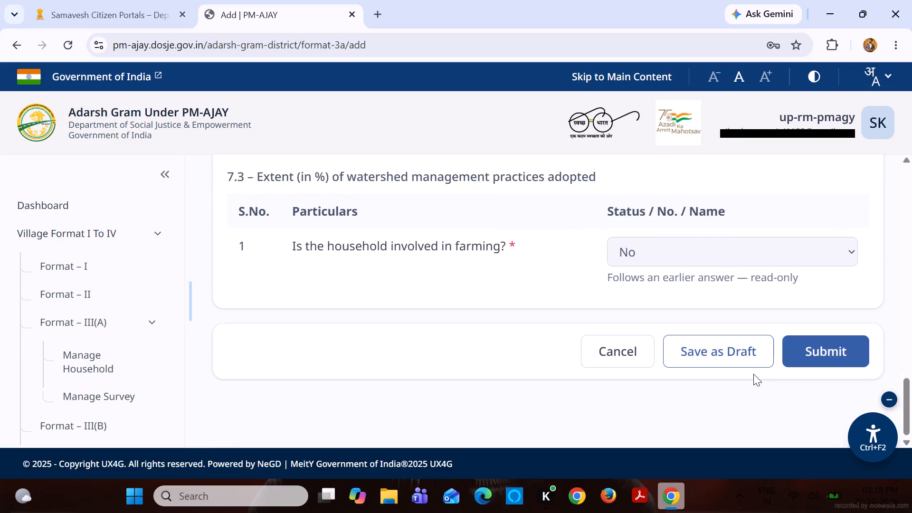
{"action": "left_click", "coordinate": [825, 338]}
Choose the 8 – Financial Inclusion domain and enter 2 persons over 5 years and 2 members who already have Aadhaar.
{"action": "left_click", "coordinate": [815, 212]}
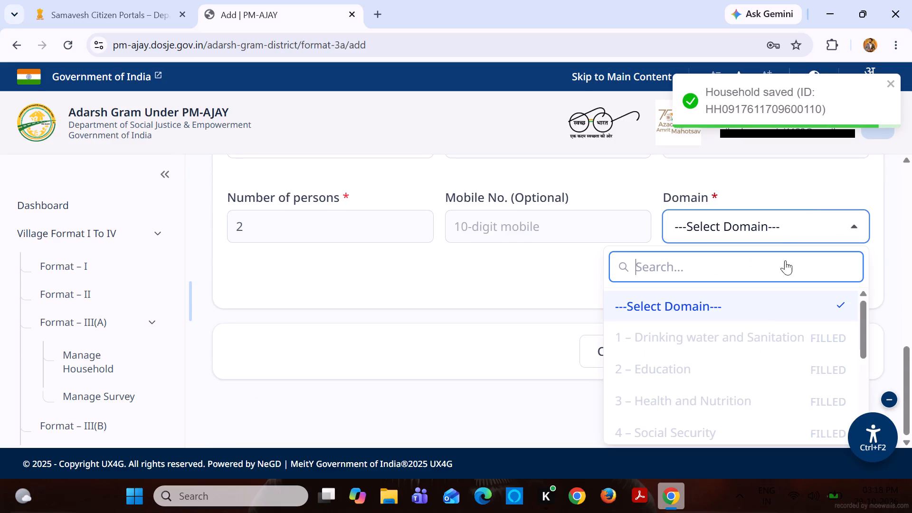
{"action": "scroll", "coordinate": [761, 317], "scroll_direction": "down", "scroll_amount": 6}
{"action": "left_click", "coordinate": [708, 361]}
{"action": "scroll", "coordinate": [708, 361], "scroll_direction": "down", "scroll_amount": 4}
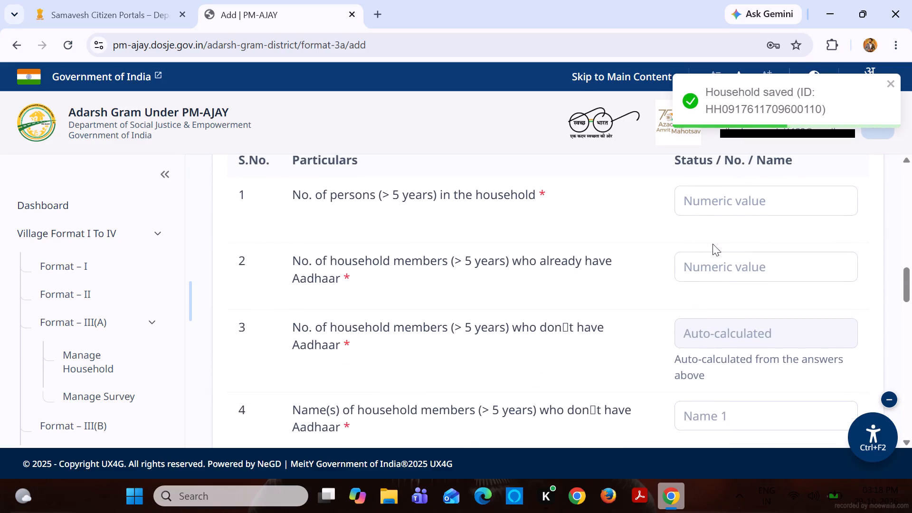
{"action": "left_click", "coordinate": [708, 194]}
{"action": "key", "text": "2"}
{"action": "left_click", "coordinate": [703, 268]}
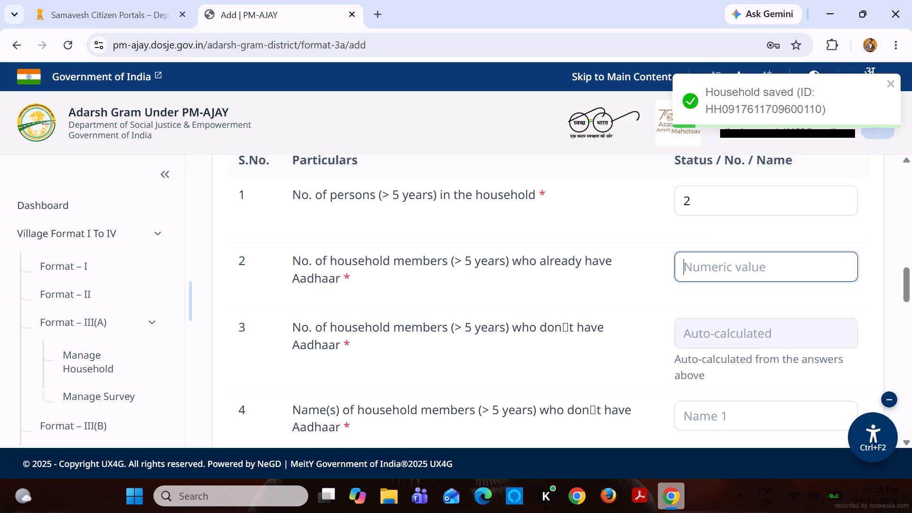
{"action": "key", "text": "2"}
Enter 2 members eligible for a Banks/Post Office account and 2 eligible members who have one (8.2).
{"action": "scroll", "coordinate": [703, 268], "scroll_direction": "down", "scroll_amount": 3}
{"action": "left_click", "coordinate": [745, 319]}
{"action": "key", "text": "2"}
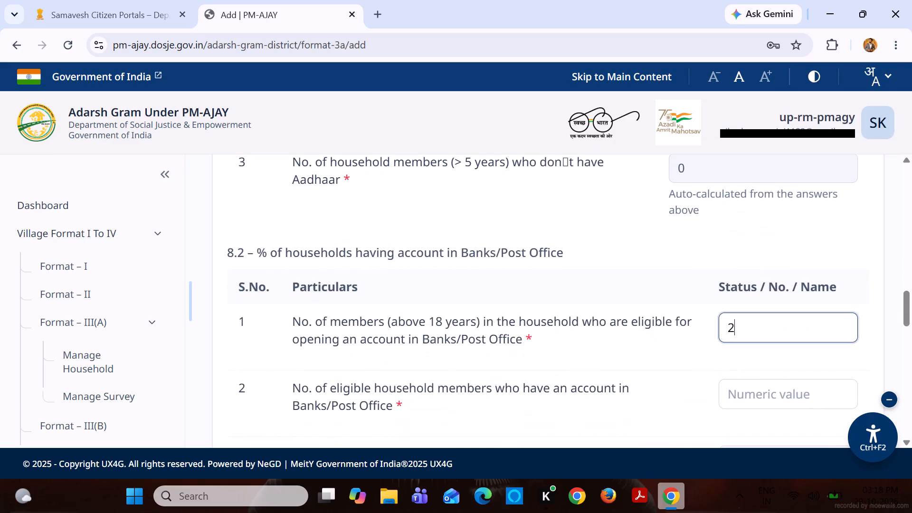
{"action": "scroll", "coordinate": [745, 319], "scroll_direction": "down", "scroll_amount": 5}
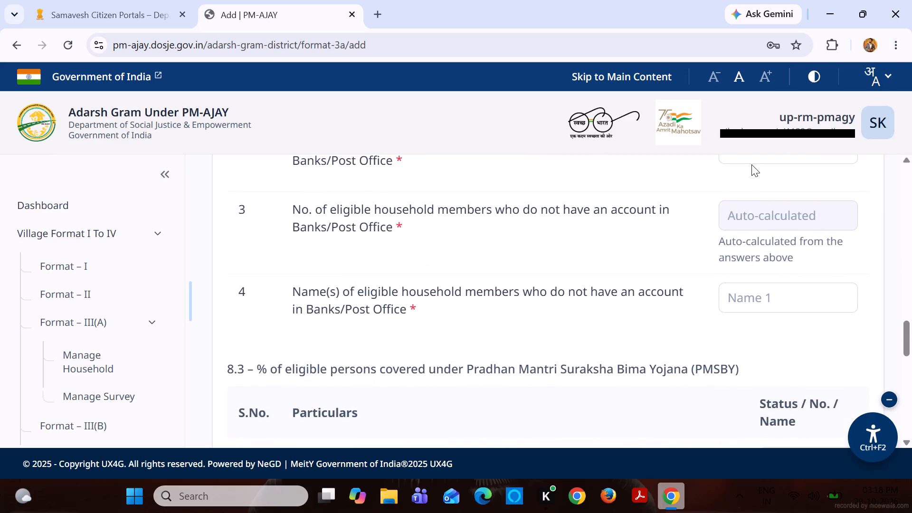
{"action": "left_click", "coordinate": [756, 161]}
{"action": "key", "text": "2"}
Enter 0 persons eligible for Suraksha Bima Yojana (8.3) and 0 for Jeevan Jyoti Bima Yojana (8.4), and submit the Financial Inclusion answers.
{"action": "scroll", "coordinate": [756, 161], "scroll_direction": "down", "scroll_amount": 3}
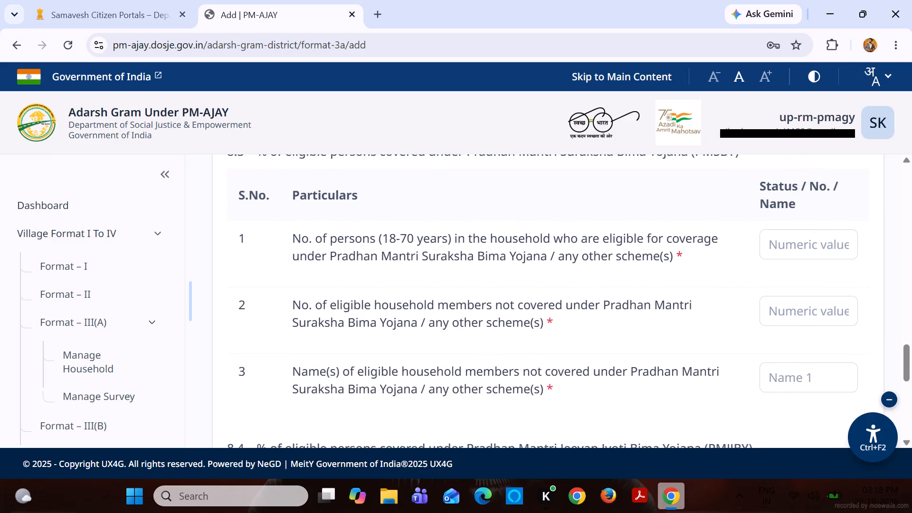
{"action": "left_click", "coordinate": [795, 245]}
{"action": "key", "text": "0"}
{"action": "scroll", "coordinate": [795, 245], "scroll_direction": "down", "scroll_amount": 2}
{"action": "left_click", "coordinate": [783, 255]}
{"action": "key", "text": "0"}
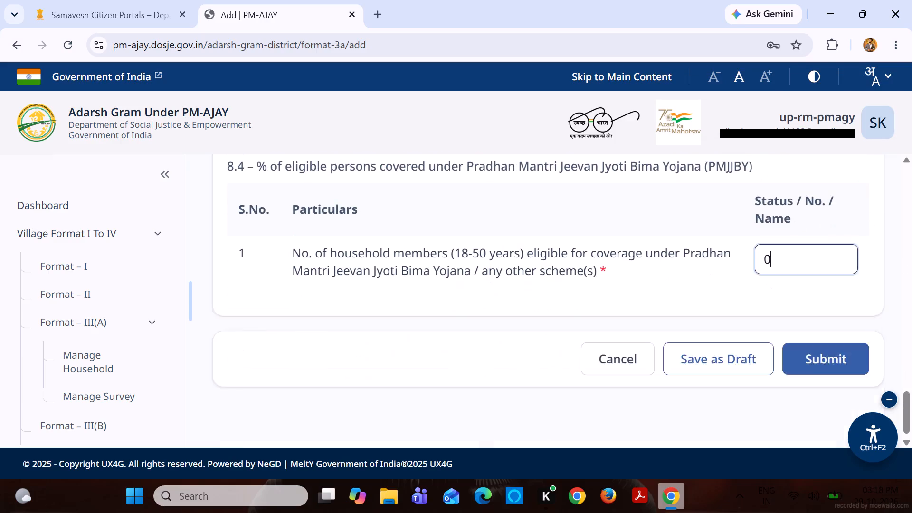
{"action": "left_click", "coordinate": [832, 357]}
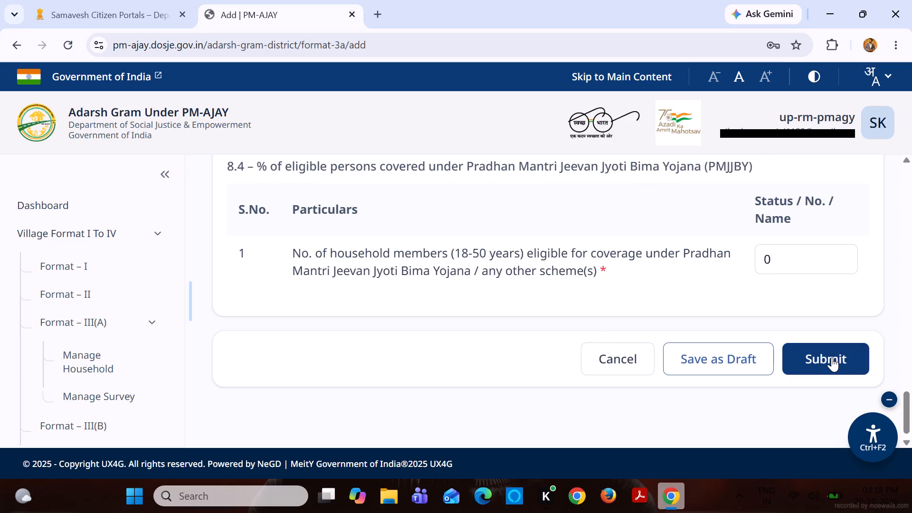
Choose domain 9, enter 0 members aged 14-60 eligible for PMGDISHA training (9.3), and submit.
{"action": "left_click", "coordinate": [798, 238]}
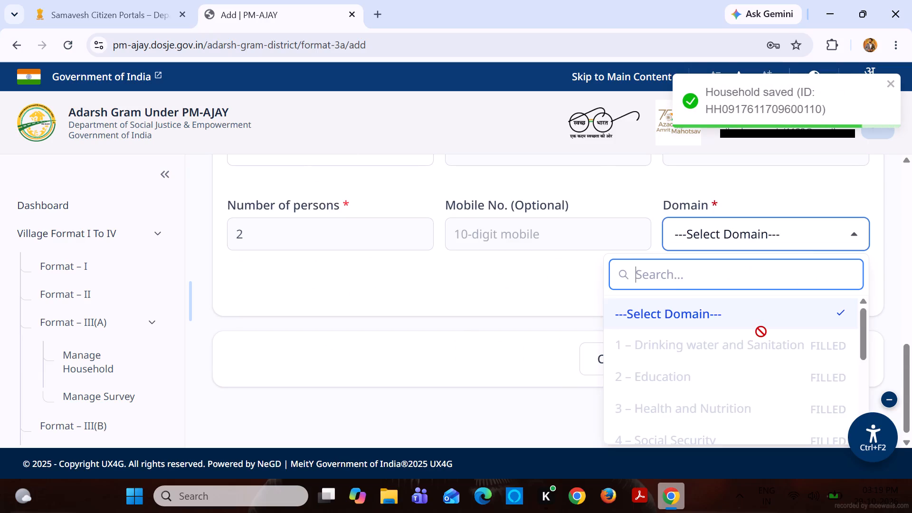
{"action": "scroll", "coordinate": [761, 332], "scroll_direction": "down", "scroll_amount": 7}
{"action": "left_click", "coordinate": [703, 384]}
{"action": "scroll", "coordinate": [703, 384], "scroll_direction": "down", "scroll_amount": 3}
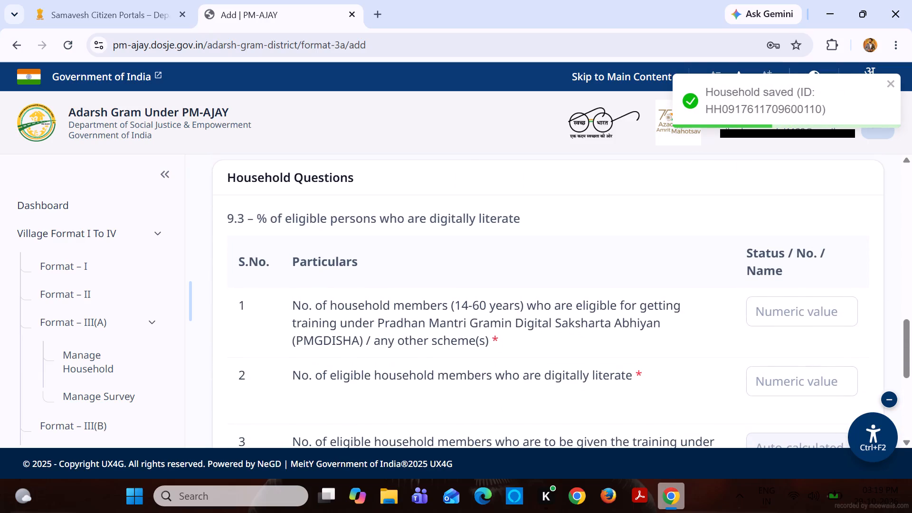
{"action": "left_click", "coordinate": [818, 321]}
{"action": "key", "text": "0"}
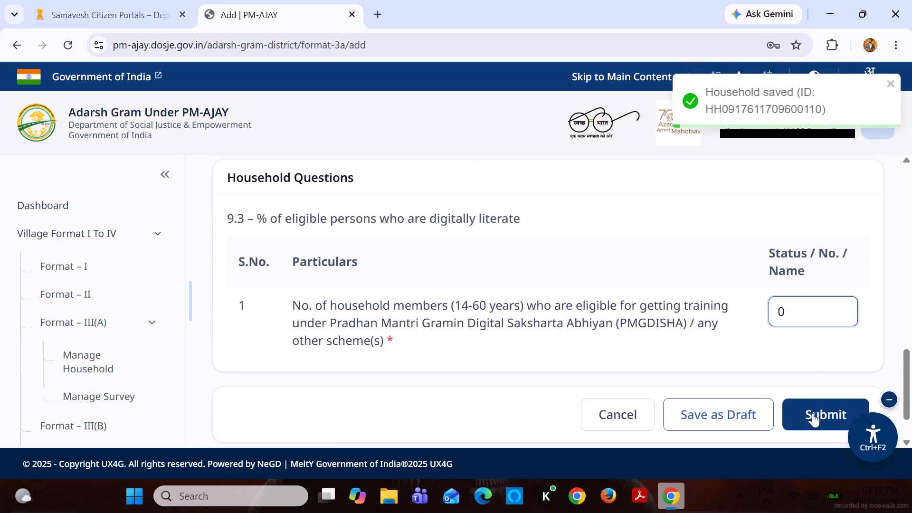
{"action": "left_click", "coordinate": [813, 413]}
Choose the 10 – Livelihood and Skill Development domain and enter 0 for the skill development question (10.1) and 0 youth eligible for bank linked loans.
{"action": "left_click_drag", "start_coordinate": [811, 271], "coordinate": [804, 282]}
{"action": "left_click", "coordinate": [804, 282]}
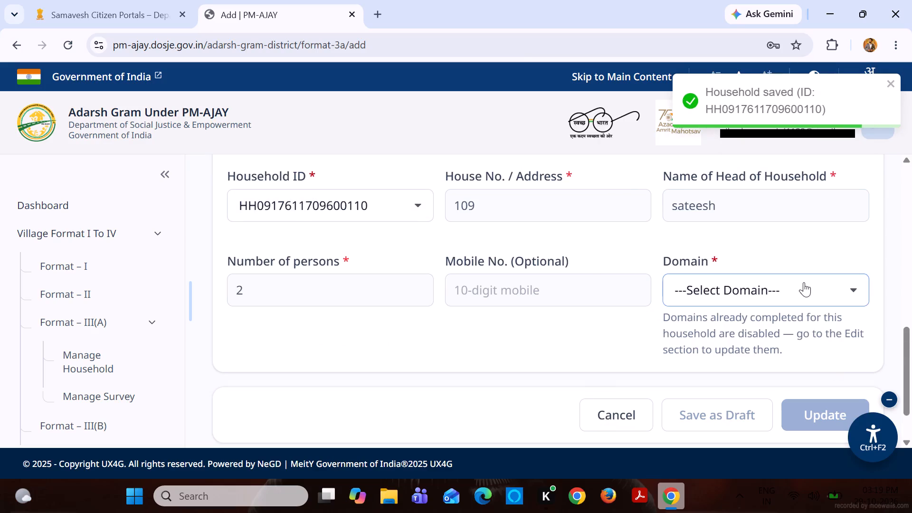
{"action": "scroll", "coordinate": [772, 202], "scroll_direction": "down", "scroll_amount": 7}
{"action": "left_click", "coordinate": [728, 244]}
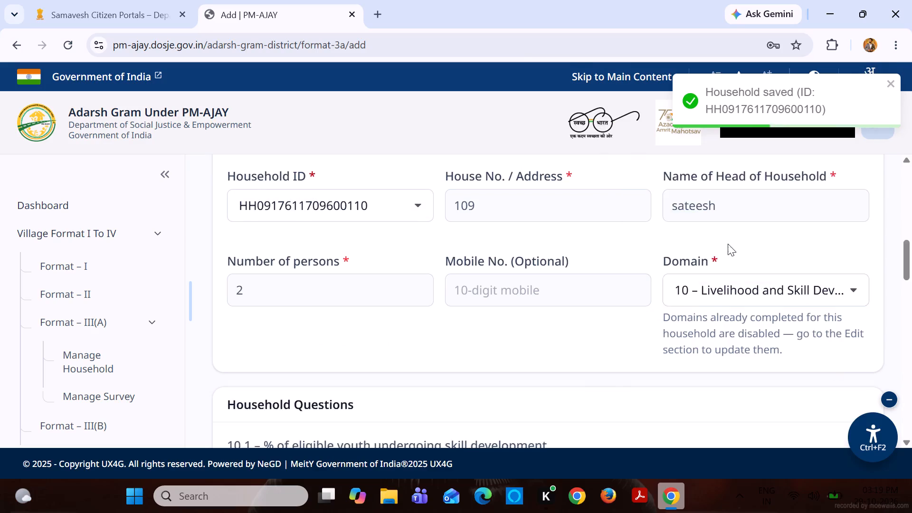
{"action": "scroll", "coordinate": [728, 244], "scroll_direction": "down", "scroll_amount": 3}
{"action": "left_click", "coordinate": [770, 310]}
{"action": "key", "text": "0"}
{"action": "scroll", "coordinate": [770, 310], "scroll_direction": "down", "scroll_amount": 4}
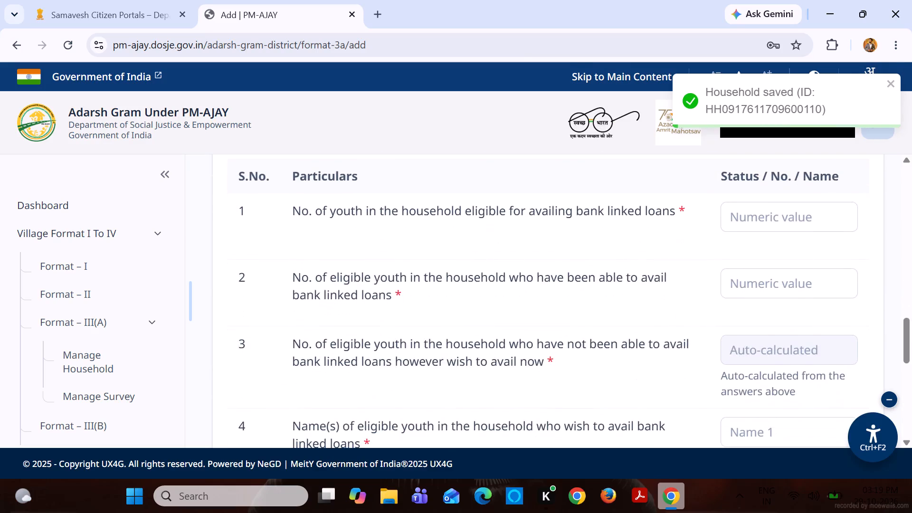
{"action": "left_click", "coordinate": [751, 223]}
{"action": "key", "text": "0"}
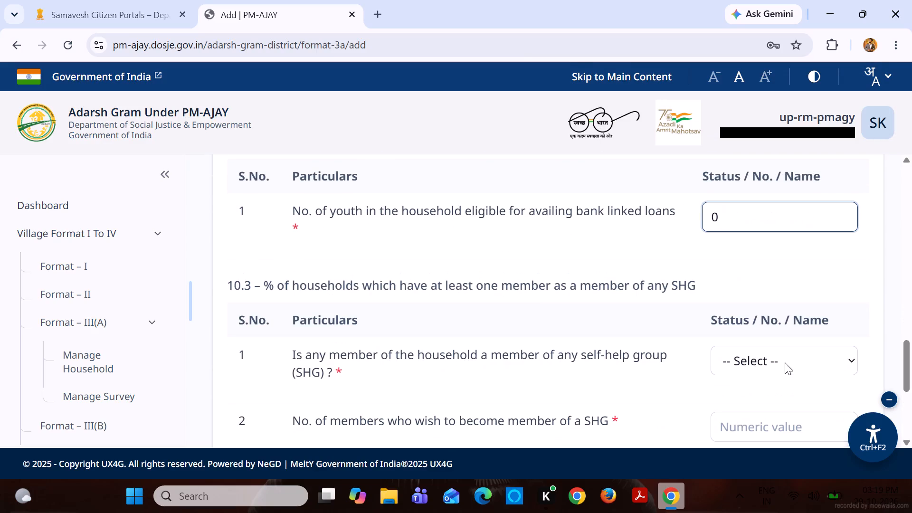
Answer Yes to a household member belonging to a self-help group (10.3) and submit the Livelihood answers.
{"action": "left_click", "coordinate": [785, 362]}
{"action": "left_click", "coordinate": [760, 403]}
{"action": "scroll", "coordinate": [760, 403], "scroll_direction": "down", "scroll_amount": 4}
{"action": "scroll", "coordinate": [797, 370], "scroll_direction": "down", "scroll_amount": 4}
{"action": "left_click", "coordinate": [832, 351]}
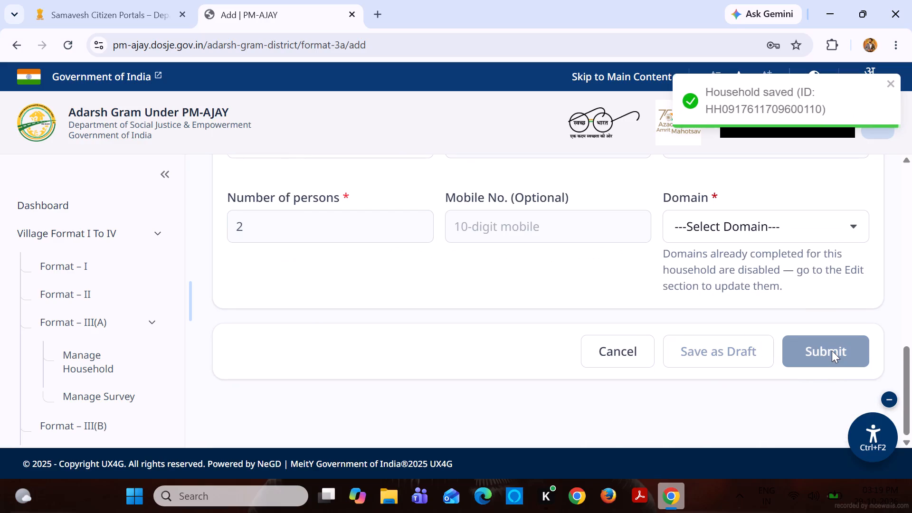
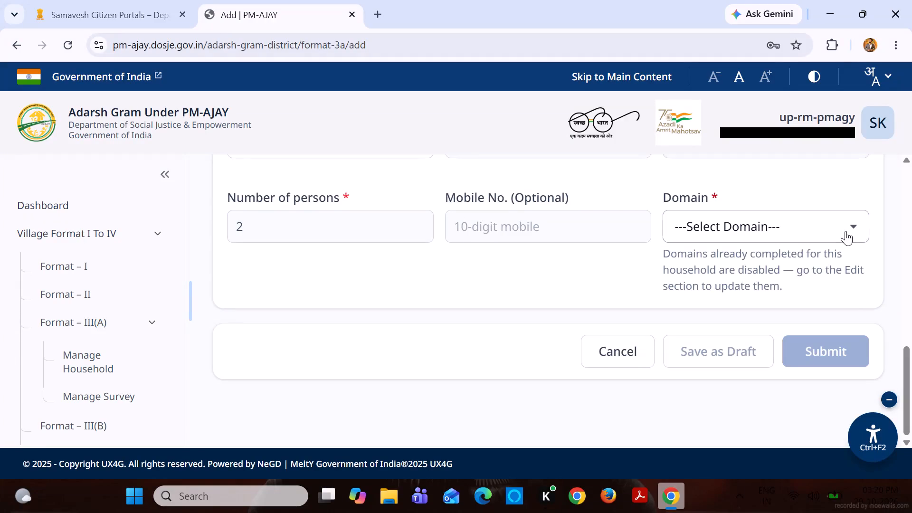
Start a new household record with block Shahabad, gram panchayat Narkheri, village Narkhera and category SC.
{"action": "left_click", "coordinate": [845, 231]}
{"action": "scroll", "coordinate": [774, 361], "scroll_direction": "down", "scroll_amount": 9}
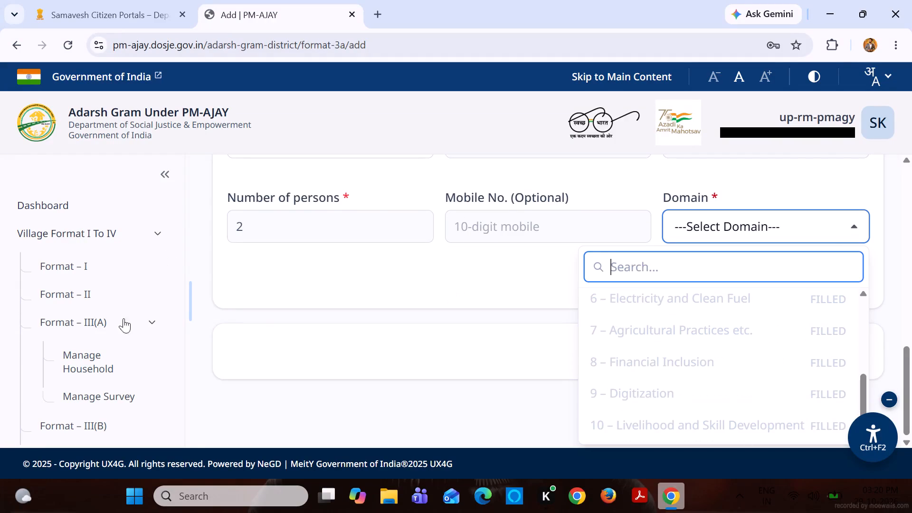
{"action": "left_click", "coordinate": [117, 352]}
{"action": "left_click", "coordinate": [644, 212]}
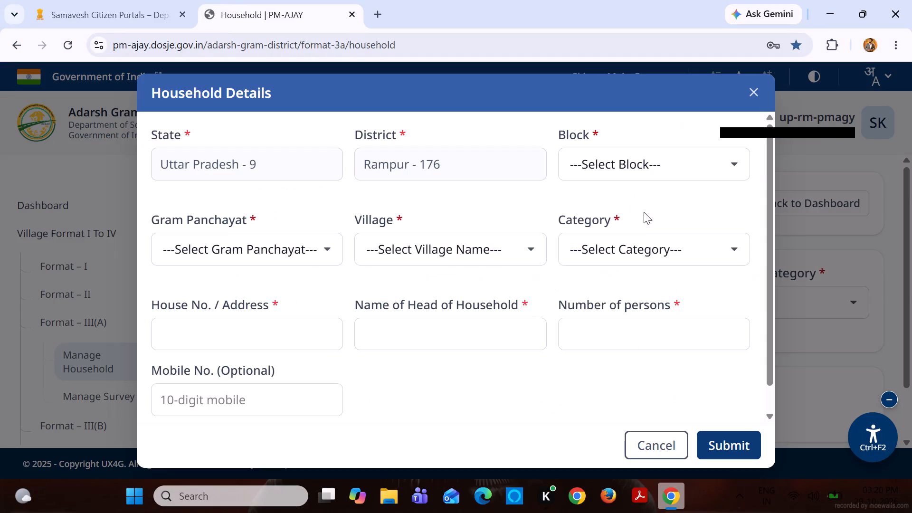
{"action": "left_click", "coordinate": [675, 156]}
{"action": "left_click", "coordinate": [601, 403]}
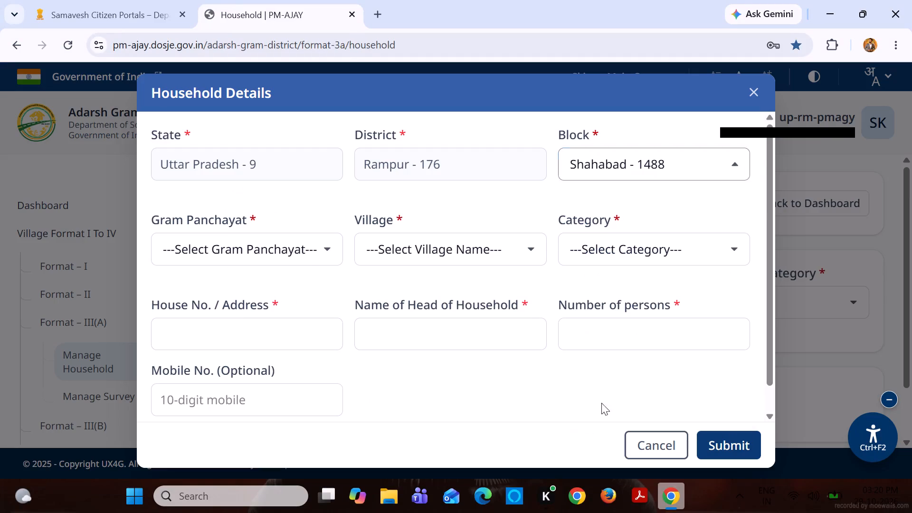
{"action": "left_click", "coordinate": [297, 251]}
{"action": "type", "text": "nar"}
{"action": "left_click", "coordinate": [208, 341]}
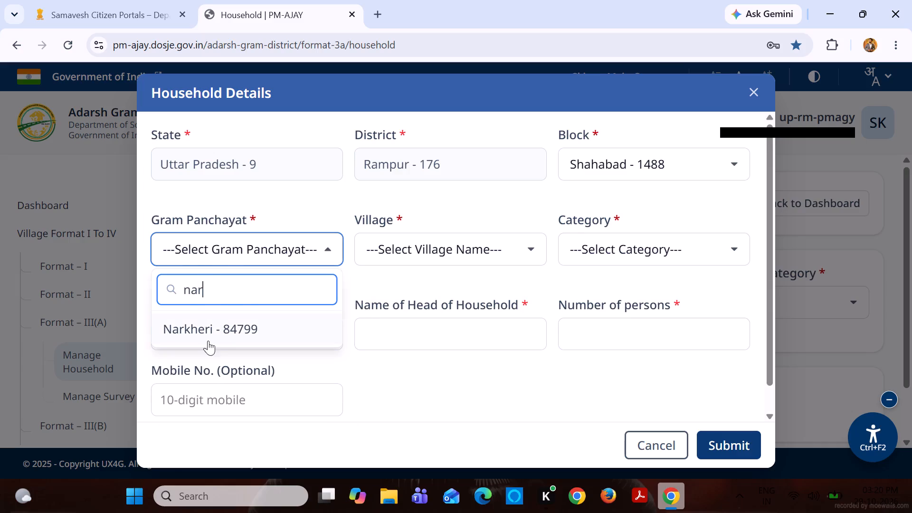
{"action": "left_click", "coordinate": [451, 250]}
{"action": "left_click", "coordinate": [415, 315]}
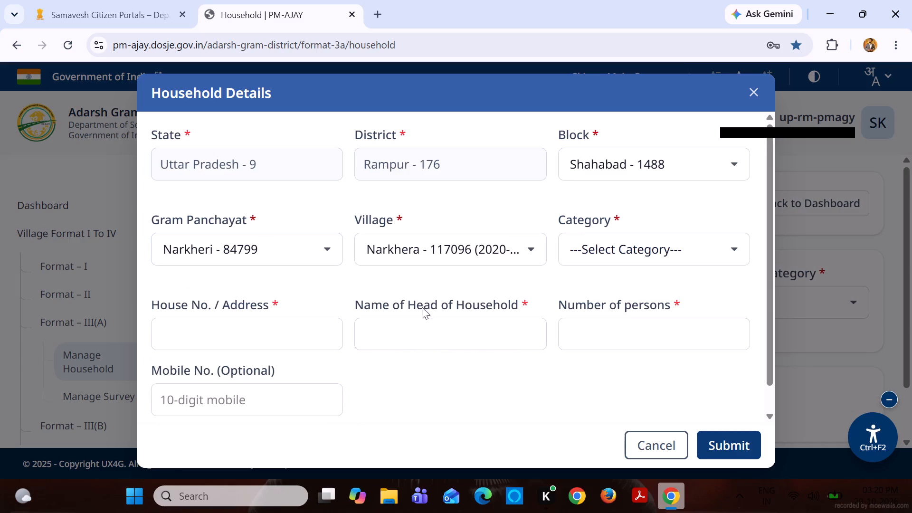
{"action": "left_click", "coordinate": [633, 240]}
{"action": "left_click", "coordinate": [607, 305]}
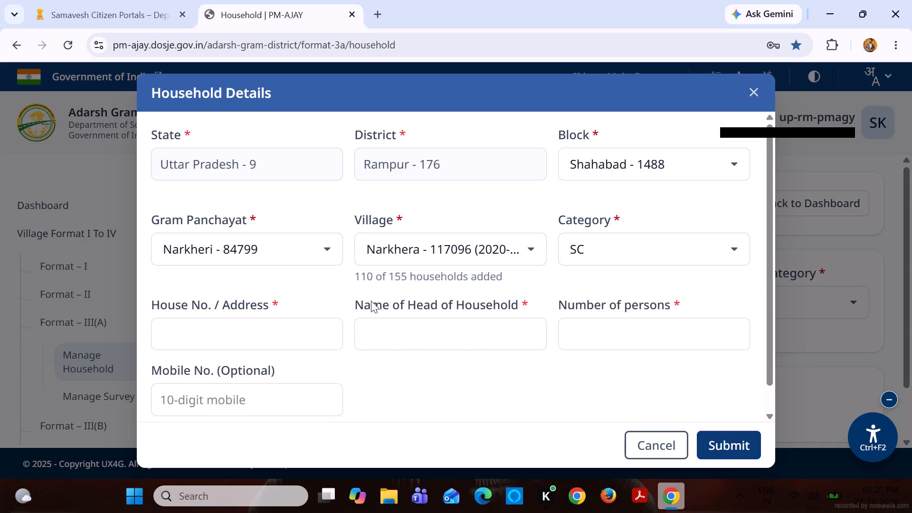
Enter house number 110, the head of household's name and 6 persons, and submit the household details.
{"action": "left_click", "coordinate": [230, 339]}
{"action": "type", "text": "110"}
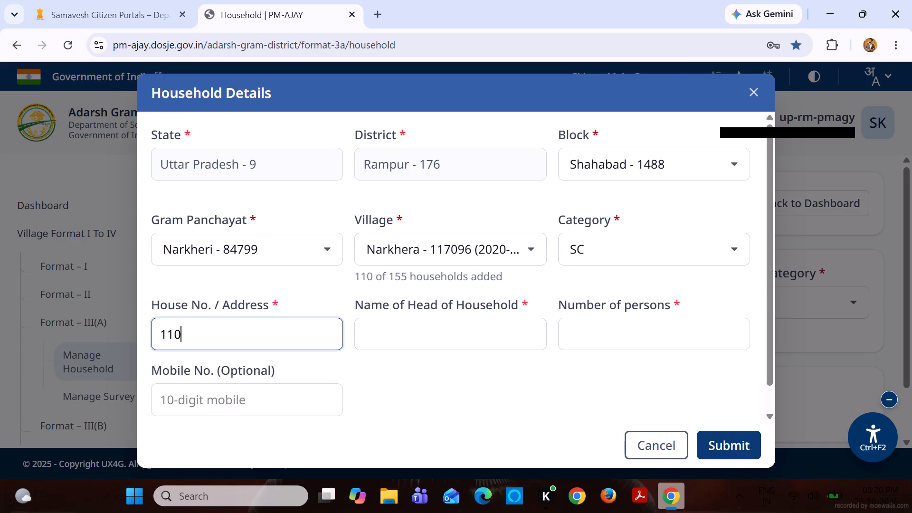
{"action": "left_click", "coordinate": [404, 328]}
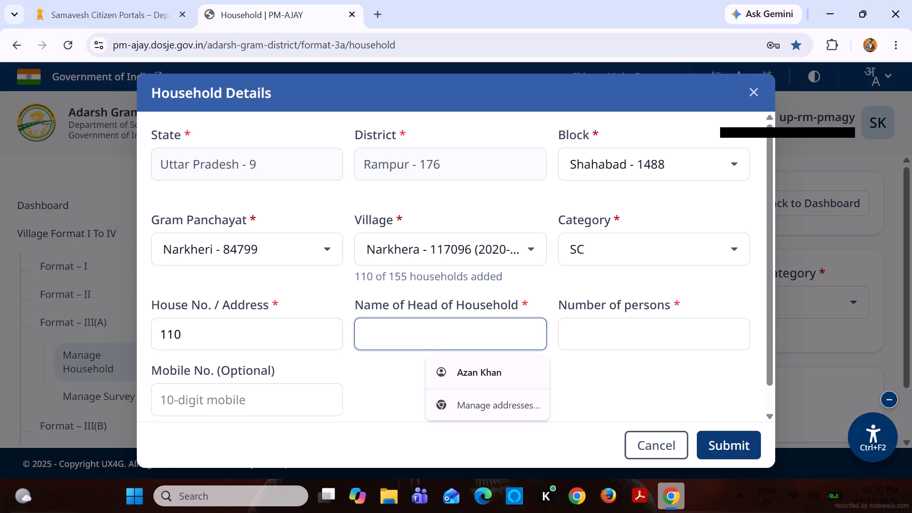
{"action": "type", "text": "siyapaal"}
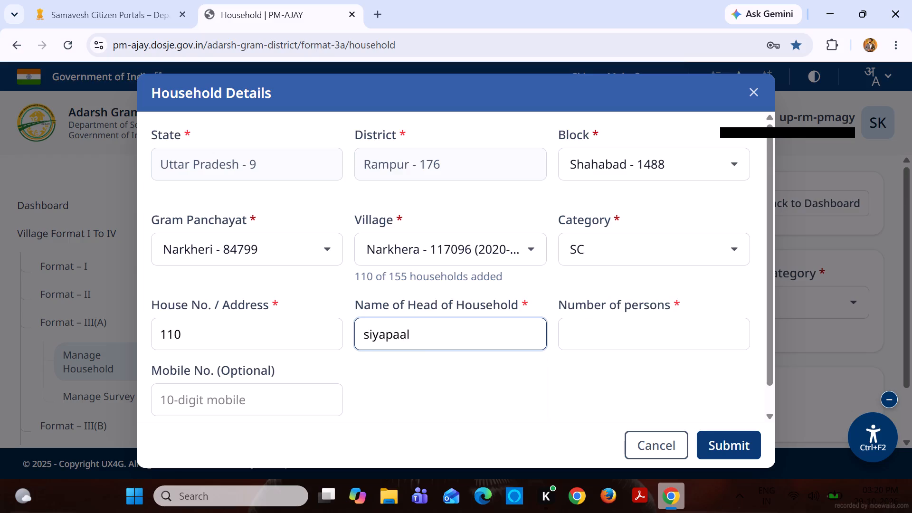
{"action": "left_click", "coordinate": [582, 316]}
{"action": "left_click", "coordinate": [582, 321]}
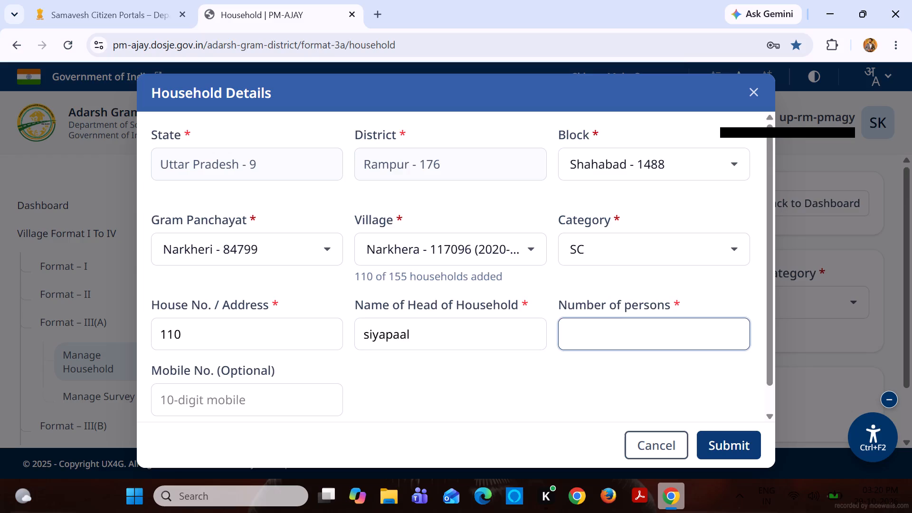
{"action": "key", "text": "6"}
{"action": "left_click", "coordinate": [708, 441]}
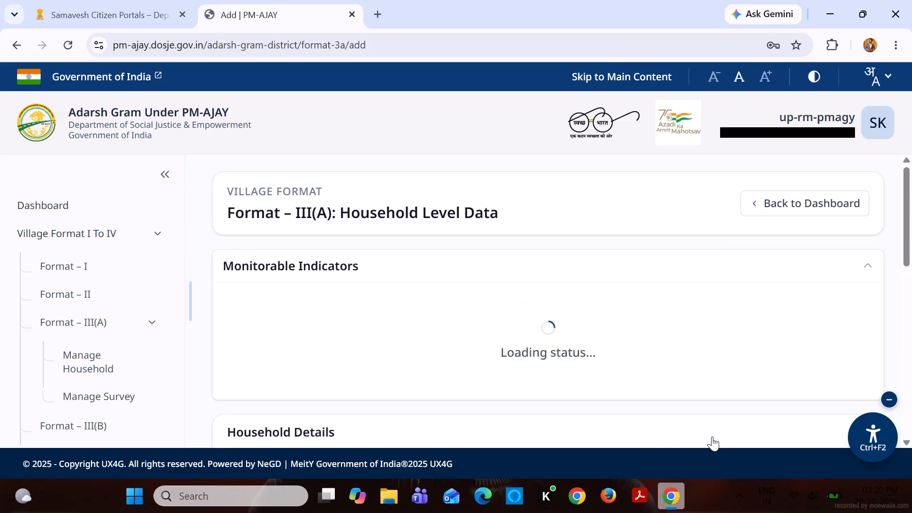
Choose domain 1 – Drinking water and Sanitation, answer Yes to having a household latrine (1.3) and No to open defecation (1.5), and submit.
{"action": "scroll", "coordinate": [750, 352], "scroll_direction": "down", "scroll_amount": 9}
{"action": "left_click", "coordinate": [833, 268]}
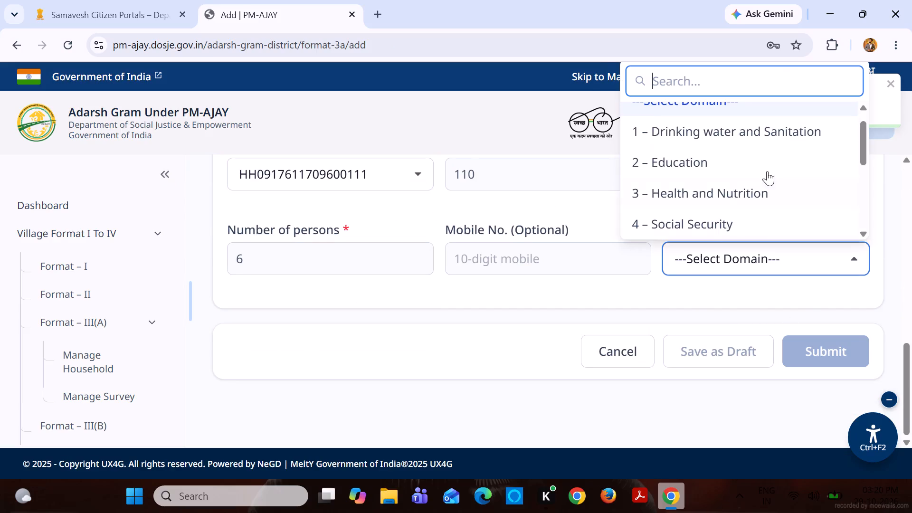
{"action": "left_click", "coordinate": [757, 136]}
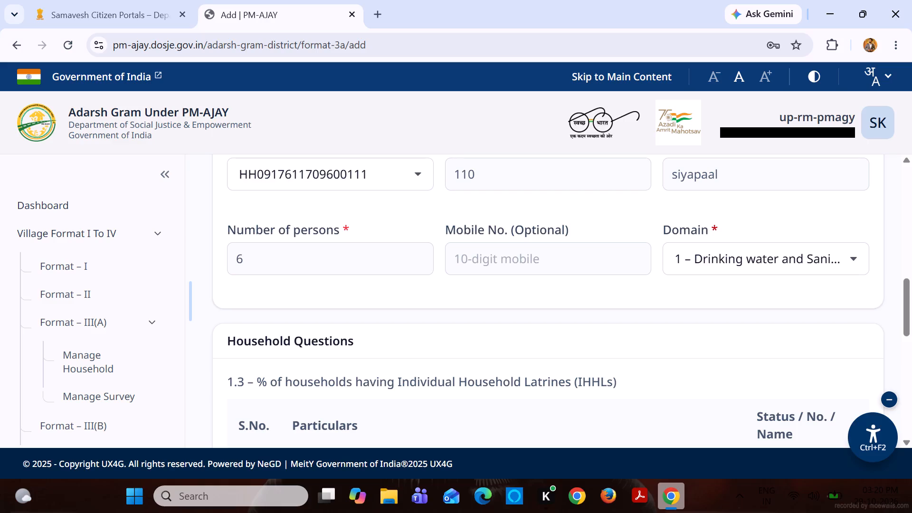
{"action": "scroll", "coordinate": [740, 273], "scroll_direction": "down", "scroll_amount": 3}
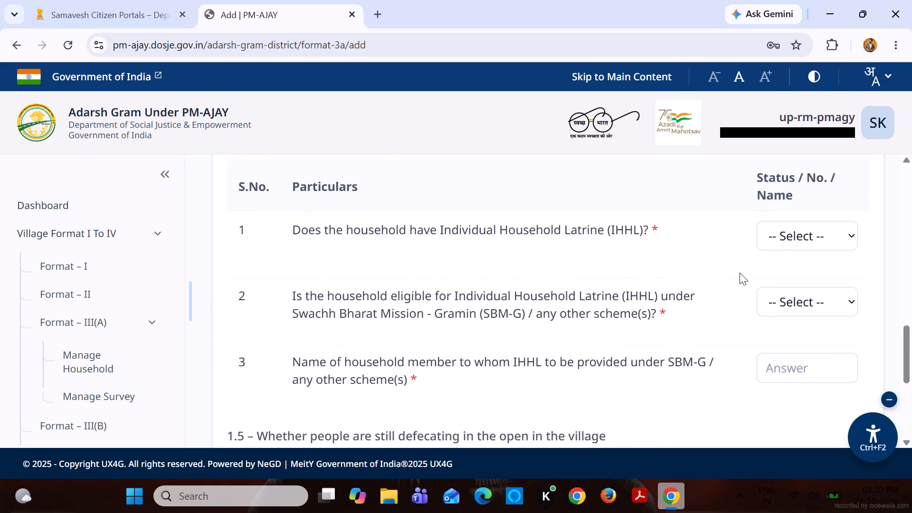
{"action": "left_click_drag", "start_coordinate": [845, 245], "coordinate": [788, 290]}
{"action": "left_click", "coordinate": [788, 290]}
{"action": "scroll", "coordinate": [788, 290], "scroll_direction": "down", "scroll_amount": 2}
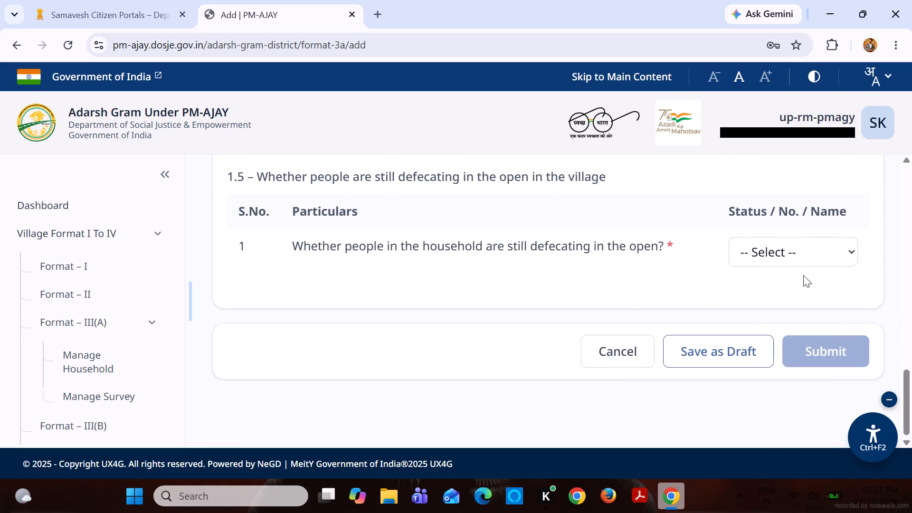
{"action": "left_click_drag", "start_coordinate": [823, 249], "coordinate": [759, 315]}
{"action": "left_click", "coordinate": [759, 315]}
{"action": "left_click", "coordinate": [843, 346]}
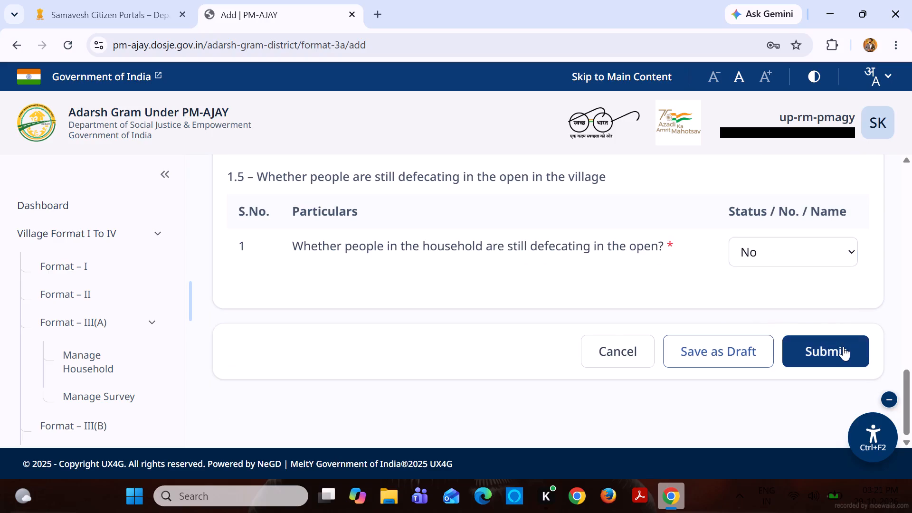
Choose the 2 – Education domain and enter 0 children aged 6-10 years in the household (2.1).
{"action": "left_click", "coordinate": [817, 232]}
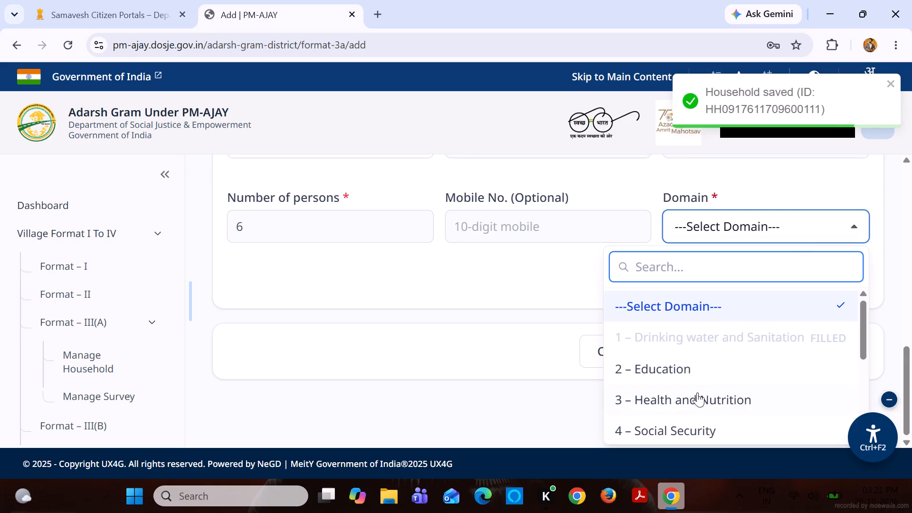
{"action": "left_click", "coordinate": [703, 374]}
{"action": "scroll", "coordinate": [703, 374], "scroll_direction": "down", "scroll_amount": 2}
{"action": "left_click", "coordinate": [742, 316]}
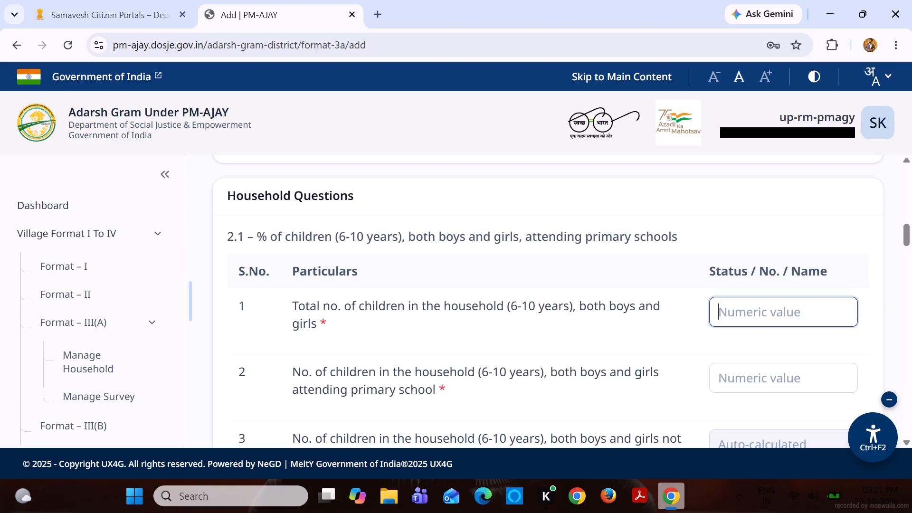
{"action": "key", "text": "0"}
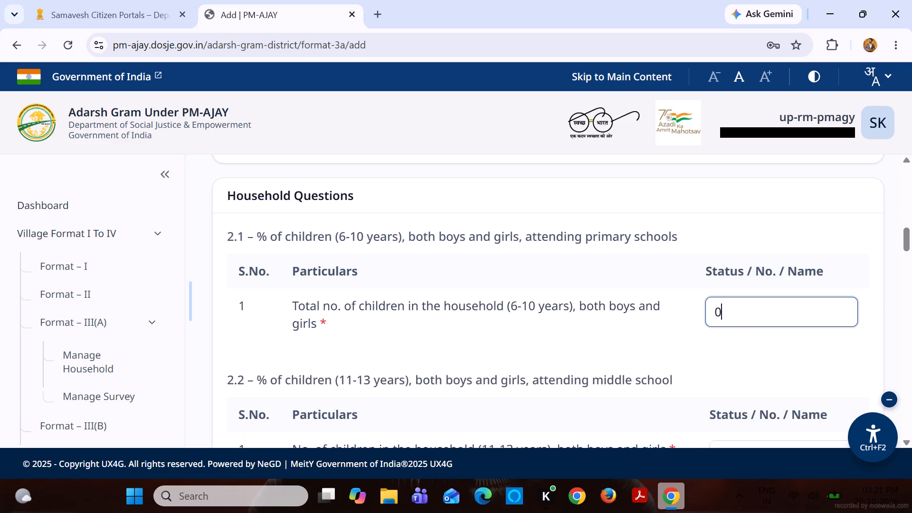
Enter 1 child aged 11-13 years in the household and 1 attending middle school (2.2).
{"action": "scroll", "coordinate": [742, 316], "scroll_direction": "down", "scroll_amount": 3}
{"action": "left_click", "coordinate": [750, 356]}
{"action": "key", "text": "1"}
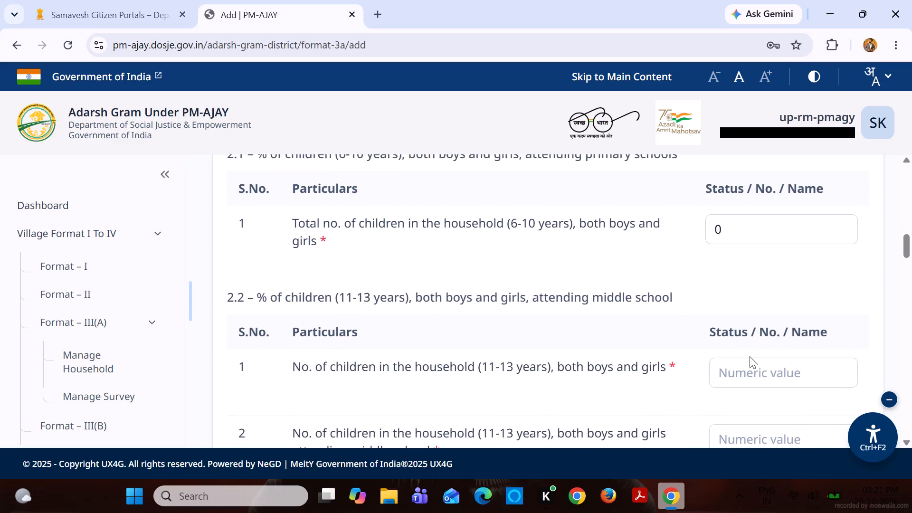
{"action": "scroll", "coordinate": [750, 356], "scroll_direction": "down", "scroll_amount": 1}
{"action": "left_click", "coordinate": [721, 265]}
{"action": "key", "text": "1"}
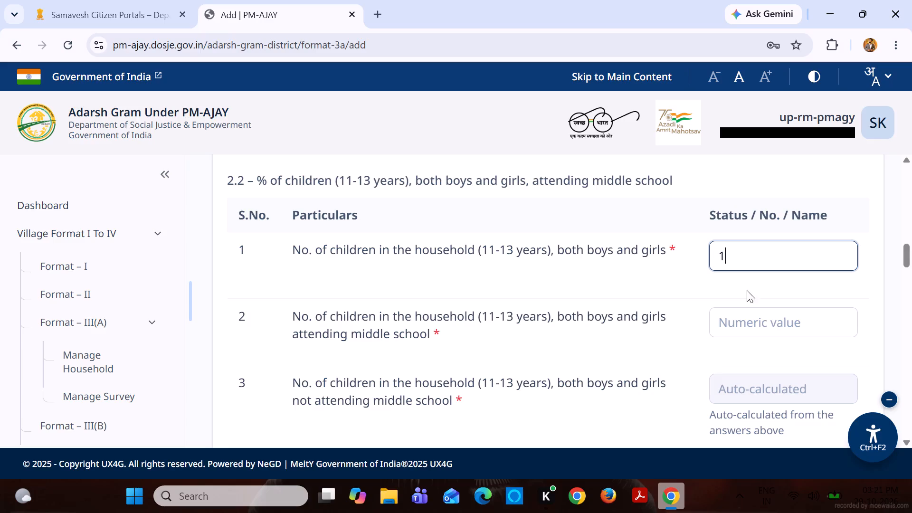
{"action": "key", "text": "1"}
{"action": "key", "text": "BackSpace"}
{"action": "left_click", "coordinate": [745, 336]}
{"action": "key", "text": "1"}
Enter 0 children aged 14-15 (2.3), and 1 child aged 16-17 with 1 attending higher secondary school (2.4).
{"action": "scroll", "coordinate": [745, 336], "scroll_direction": "down", "scroll_amount": 4}
{"action": "scroll", "coordinate": [739, 228], "scroll_direction": "down", "scroll_amount": 1}
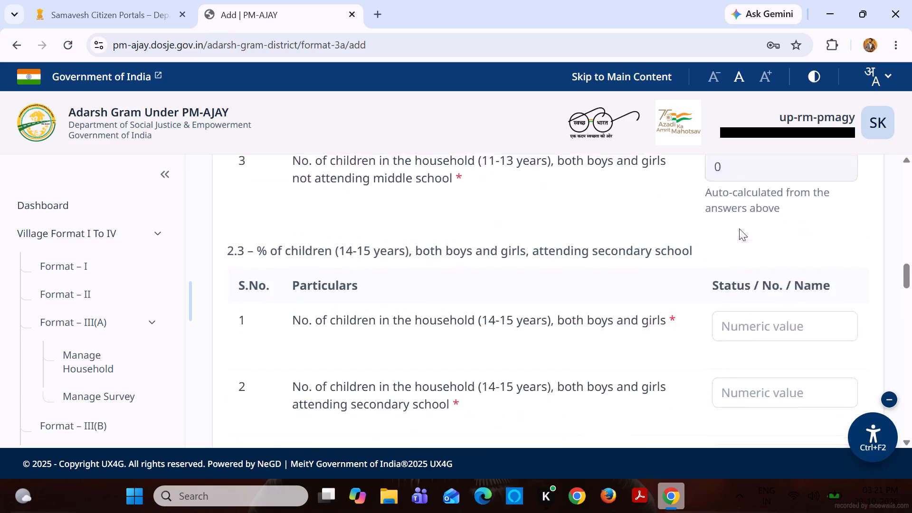
{"action": "scroll", "coordinate": [739, 228], "scroll_direction": "down", "scroll_amount": 1}
{"action": "left_click", "coordinate": [733, 280]}
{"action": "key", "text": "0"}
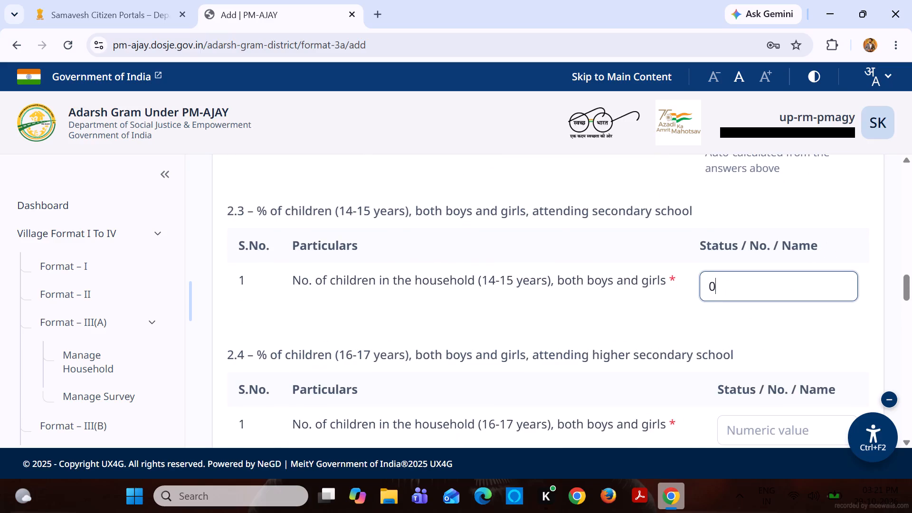
{"action": "scroll", "coordinate": [733, 280], "scroll_direction": "down", "scroll_amount": 1}
{"action": "left_click_drag", "start_coordinate": [743, 319], "coordinate": [743, 328]}
{"action": "left_click", "coordinate": [743, 328]}
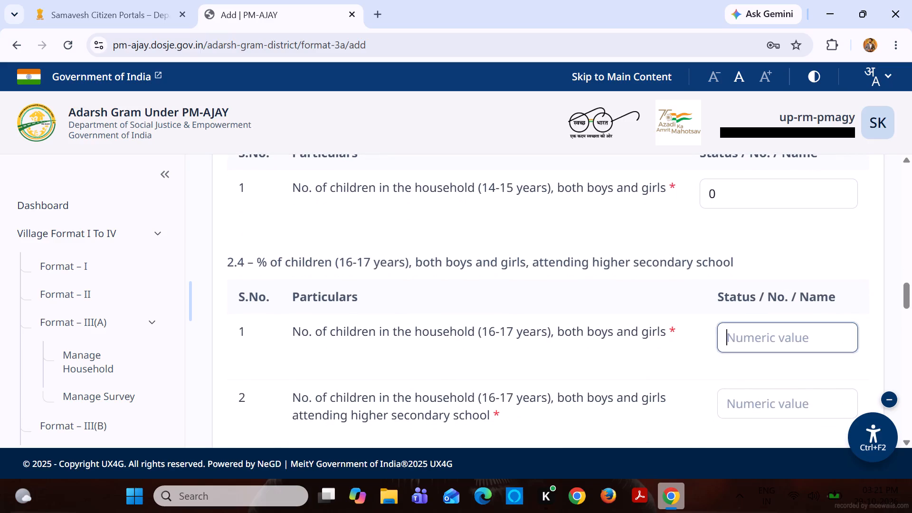
{"action": "key", "text": "grave"}
{"action": "scroll", "coordinate": [743, 328], "scroll_direction": "down", "scroll_amount": 1}
{"action": "key", "text": "BackSpace"}
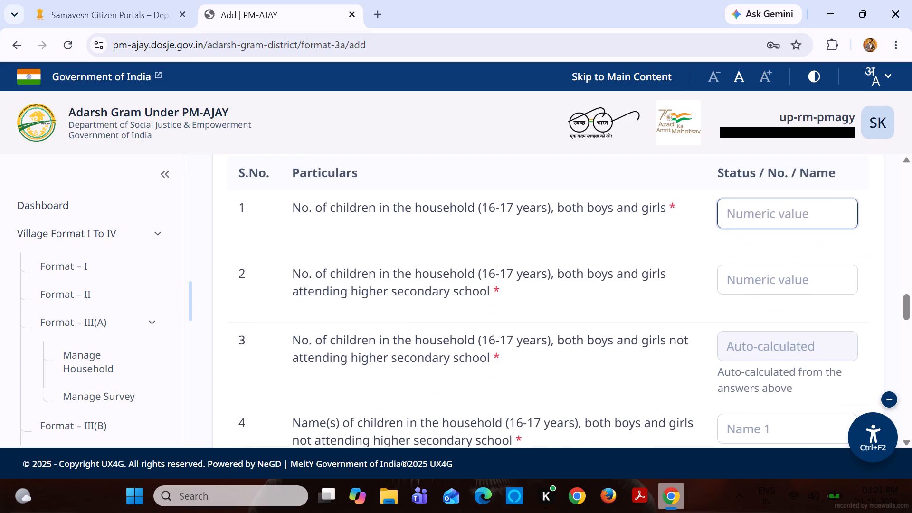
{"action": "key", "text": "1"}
{"action": "left_click", "coordinate": [750, 276]}
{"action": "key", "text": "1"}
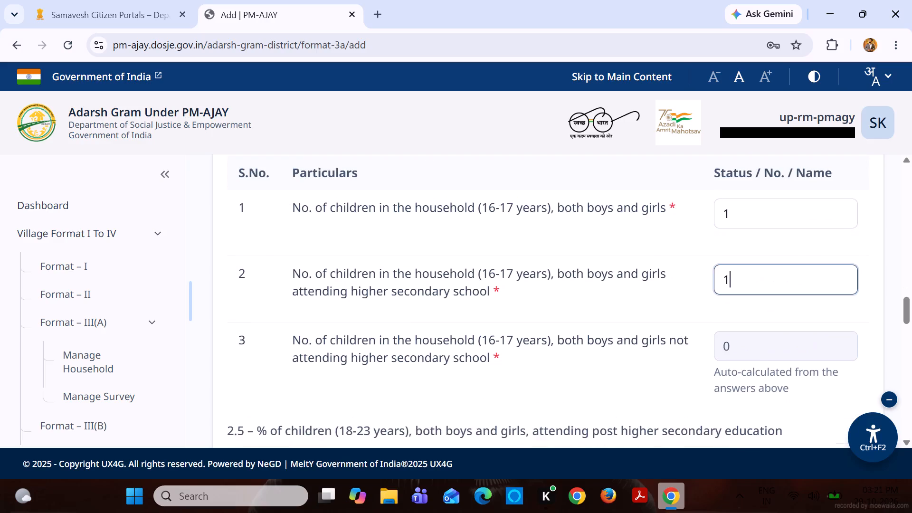
Enter 0 children aged 18-23 (2.5) and 0 eligible for pre-matric (2.6) and post-matric (2.7) scholarships, and submit the Education answers.
{"action": "scroll", "coordinate": [750, 276], "scroll_direction": "down", "scroll_amount": 4}
{"action": "left_click", "coordinate": [762, 312]}
{"action": "left_click_drag", "start_coordinate": [762, 310], "coordinate": [758, 283]}
{"action": "left_click", "coordinate": [758, 283]}
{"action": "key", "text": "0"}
{"action": "scroll", "coordinate": [758, 283], "scroll_direction": "down", "scroll_amount": 3}
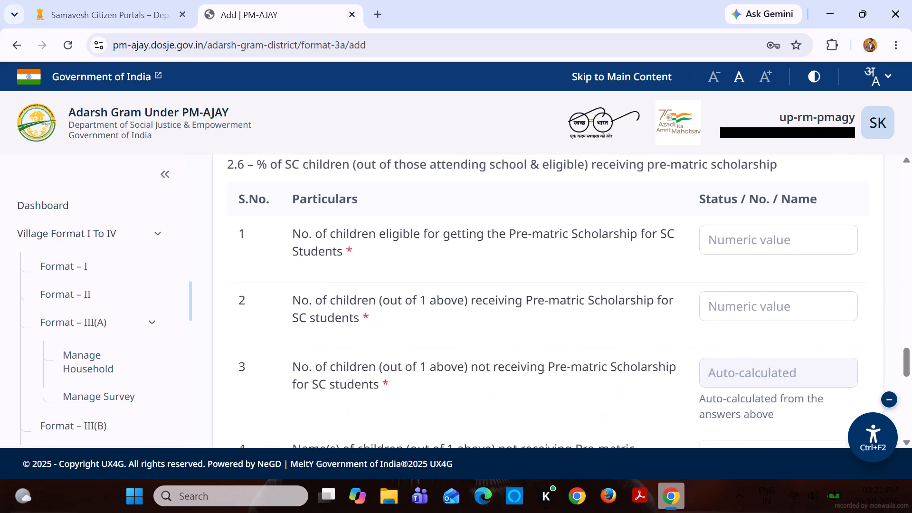
{"action": "left_click", "coordinate": [730, 204]}
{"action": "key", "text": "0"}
{"action": "left_click", "coordinate": [722, 376]}
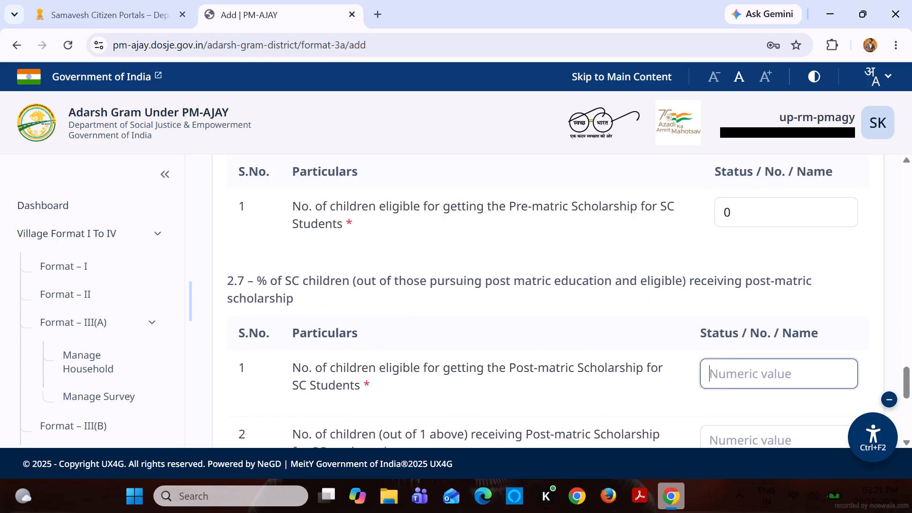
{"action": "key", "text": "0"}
{"action": "scroll", "coordinate": [722, 376], "scroll_direction": "down", "scroll_amount": 3}
{"action": "left_click", "coordinate": [839, 340]}
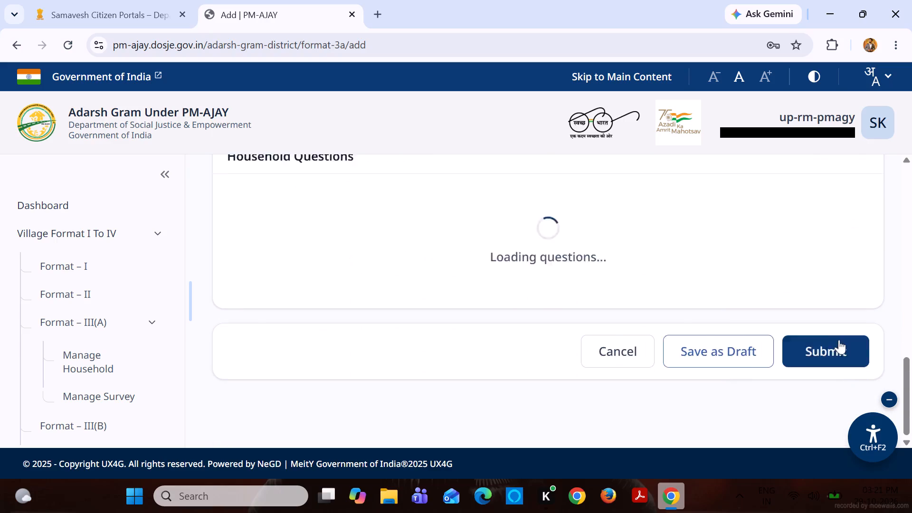
Choose the 3 – Health and Nutrition domain and answer Yes to coverage under a Health Protection Scheme (3.1).
{"action": "left_click", "coordinate": [817, 234]}
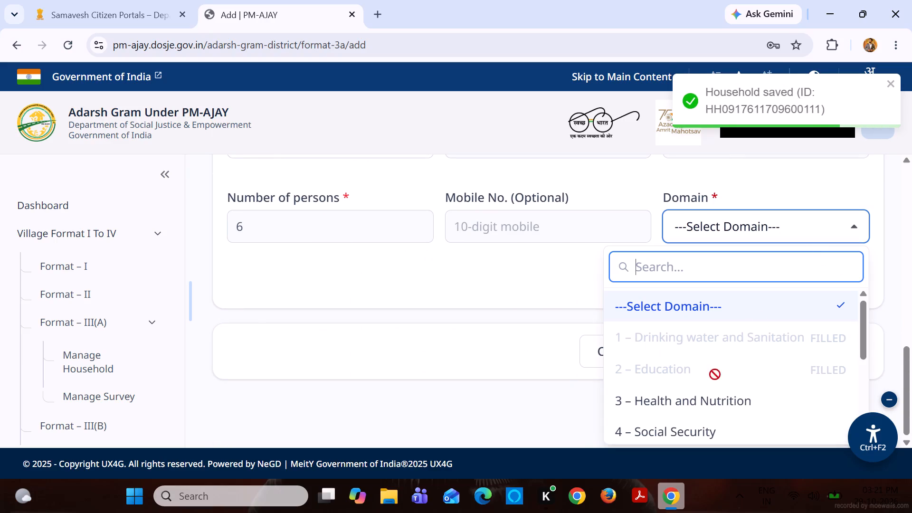
{"action": "left_click", "coordinate": [700, 405]}
{"action": "scroll", "coordinate": [742, 324], "scroll_direction": "down", "scroll_amount": 3}
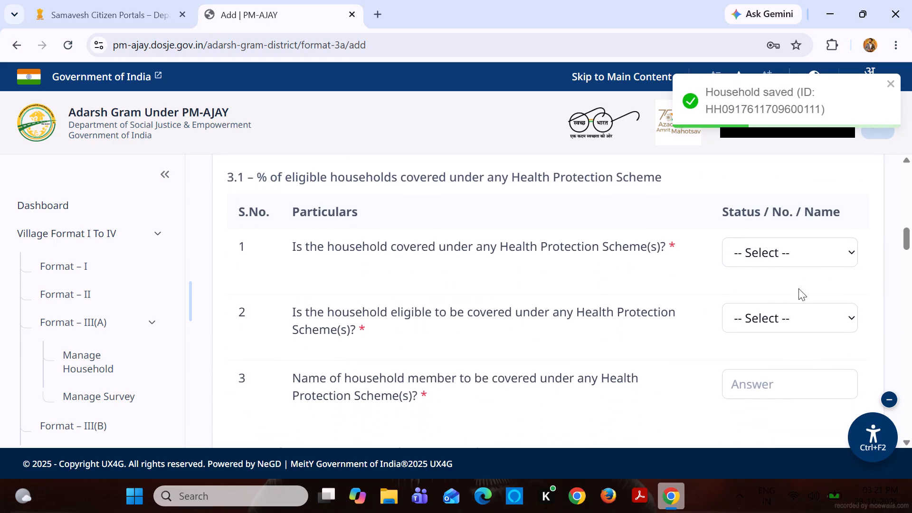
{"action": "left_click_drag", "start_coordinate": [801, 235], "coordinate": [791, 245]}
{"action": "left_click", "coordinate": [791, 245]}
{"action": "left_click", "coordinate": [750, 307]}
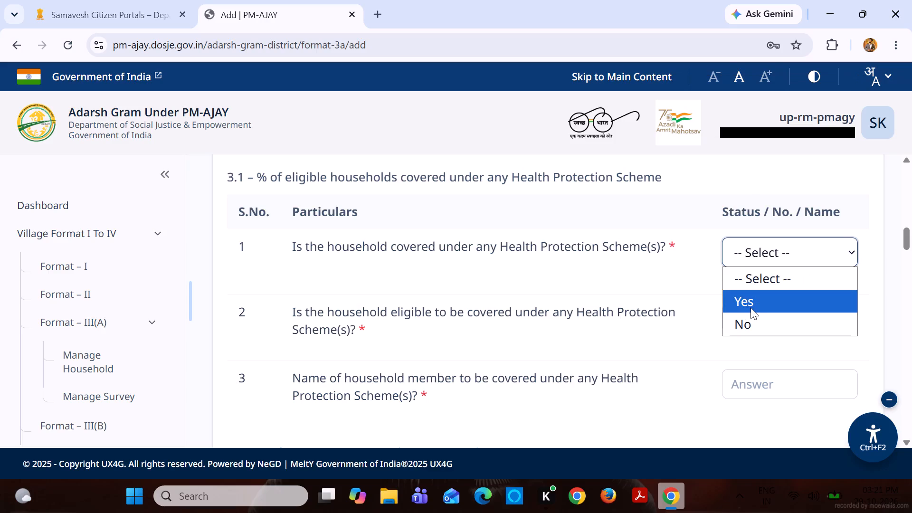
Enter 0 pregnant women in the household (3.3), 0 for 3.4 and 3.5, and 0 children below one year (3.6).
{"action": "scroll", "coordinate": [750, 307], "scroll_direction": "down", "scroll_amount": 1}
{"action": "left_click", "coordinate": [792, 273]}
{"action": "left_click", "coordinate": [754, 294]}
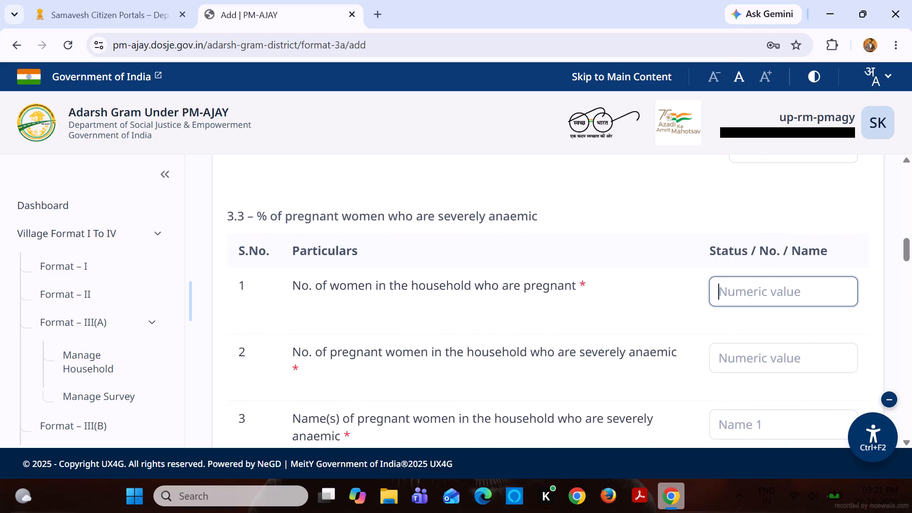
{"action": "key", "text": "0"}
{"action": "scroll", "coordinate": [754, 294], "scroll_direction": "down", "scroll_amount": 3}
{"action": "left_click", "coordinate": [718, 280]}
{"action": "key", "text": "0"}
{"action": "scroll", "coordinate": [718, 280], "scroll_direction": "down", "scroll_amount": 2}
{"action": "left_click", "coordinate": [683, 257]}
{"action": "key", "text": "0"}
{"action": "scroll", "coordinate": [683, 257], "scroll_direction": "down", "scroll_amount": 2}
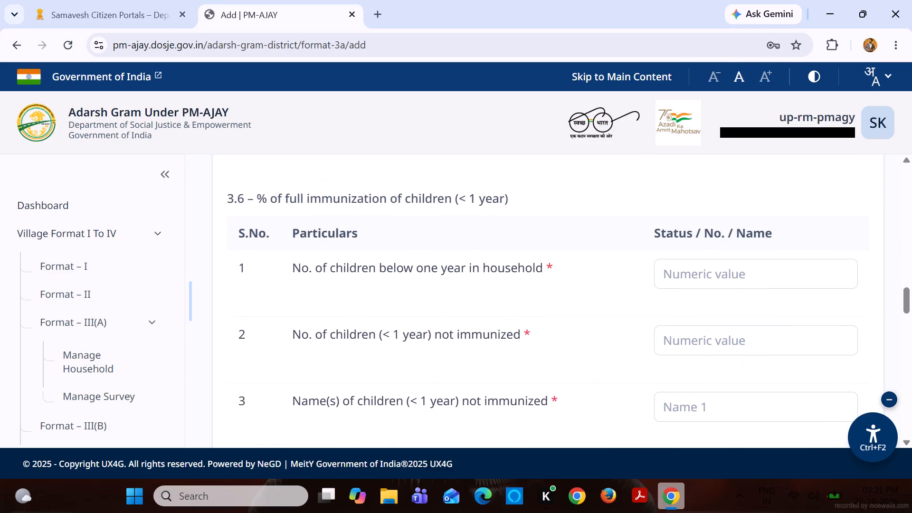
{"action": "left_click", "coordinate": [665, 268]}
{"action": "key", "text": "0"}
Enter 0 children aged 0-5 years in the household (3.7) and 0 women pregnant during the last one year (3.8).
{"action": "scroll", "coordinate": [665, 268], "scroll_direction": "down", "scroll_amount": 2}
{"action": "left_click", "coordinate": [692, 264]}
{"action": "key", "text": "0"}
{"action": "scroll", "coordinate": [692, 264], "scroll_direction": "down", "scroll_amount": 1}
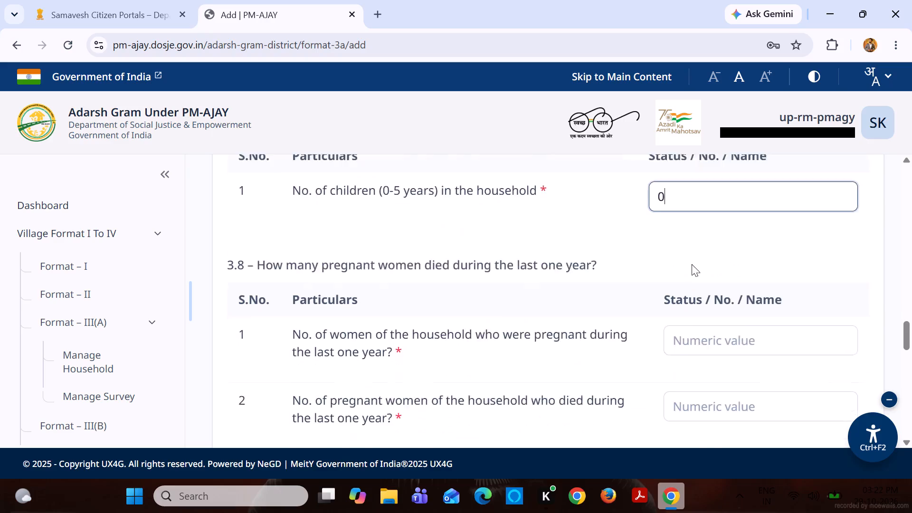
{"action": "scroll", "coordinate": [692, 264], "scroll_direction": "down", "scroll_amount": 1}
{"action": "left_click", "coordinate": [686, 303]}
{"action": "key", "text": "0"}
Enter 0 children under 1 year (3.9) and 0 members suffering from communicable diseases (3.10), and submit the Health and Nutrition answers.
{"action": "scroll", "coordinate": [686, 303], "scroll_direction": "down", "scroll_amount": 2}
{"action": "left_click", "coordinate": [700, 291]}
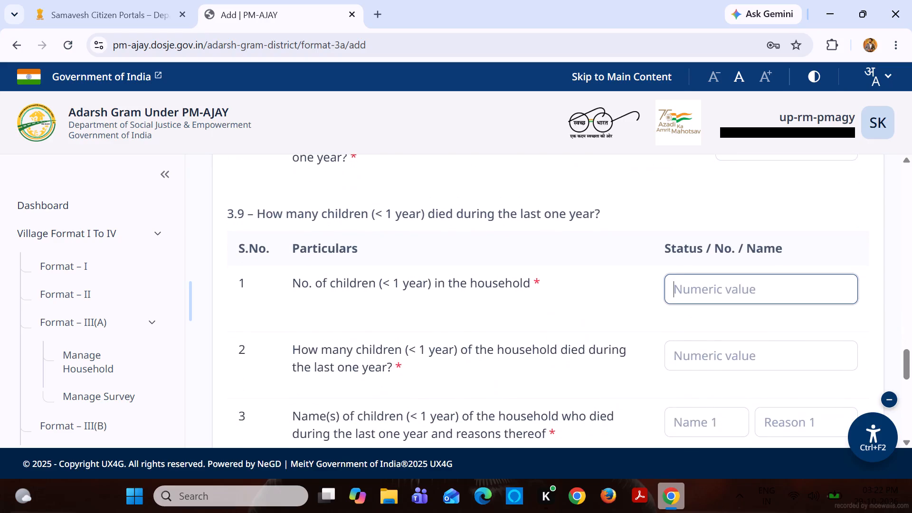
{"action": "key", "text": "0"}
{"action": "scroll", "coordinate": [700, 291], "scroll_direction": "down", "scroll_amount": 2}
{"action": "left_click", "coordinate": [757, 277]}
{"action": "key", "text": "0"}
{"action": "scroll", "coordinate": [757, 277], "scroll_direction": "down", "scroll_amount": 1}
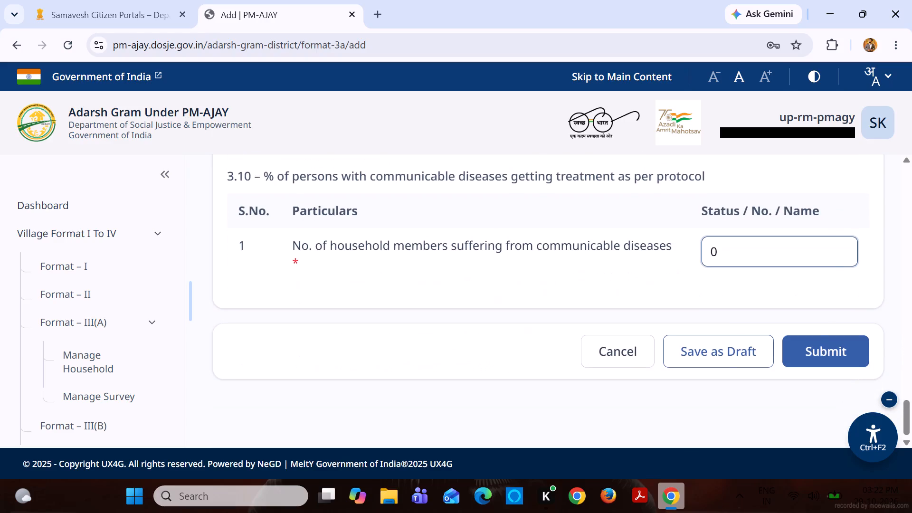
{"action": "left_click", "coordinate": [813, 353]}
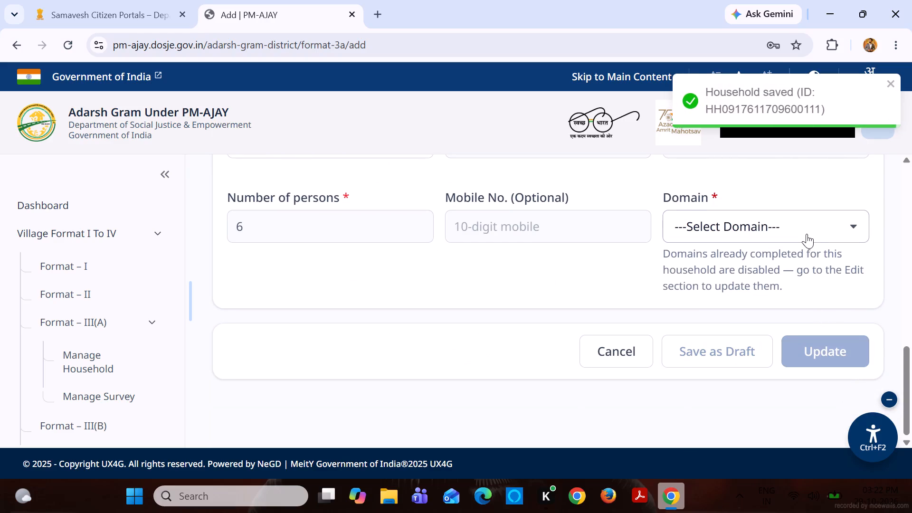
Choose the 4 – Social Security domain and enter 0 women eligible for Widow Pension (4.1) and 0 persons eligible for Old Age Pension (4.2).
{"action": "left_click", "coordinate": [807, 234]}
{"action": "scroll", "coordinate": [774, 330], "scroll_direction": "down", "scroll_amount": 1}
{"action": "left_click", "coordinate": [682, 377]}
{"action": "scroll", "coordinate": [682, 377], "scroll_direction": "down", "scroll_amount": 2}
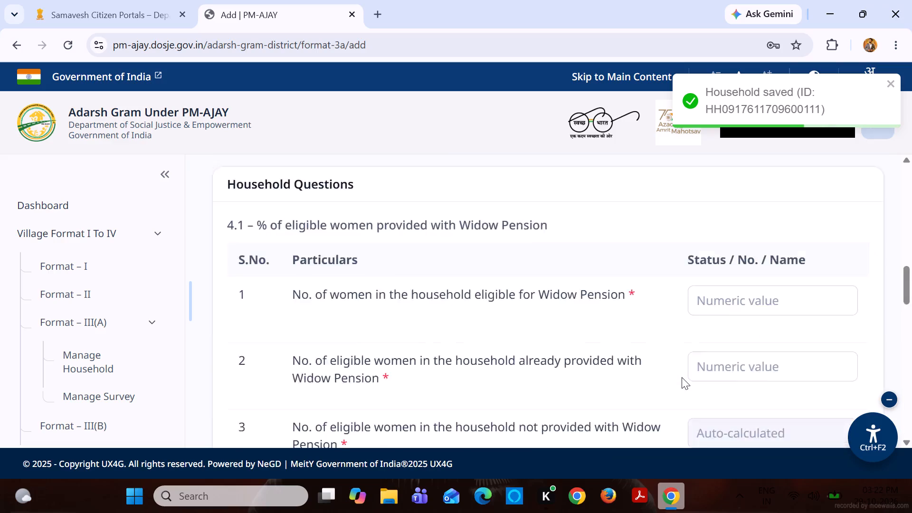
{"action": "scroll", "coordinate": [682, 377], "scroll_direction": "down", "scroll_amount": 1}
{"action": "left_click", "coordinate": [732, 208]}
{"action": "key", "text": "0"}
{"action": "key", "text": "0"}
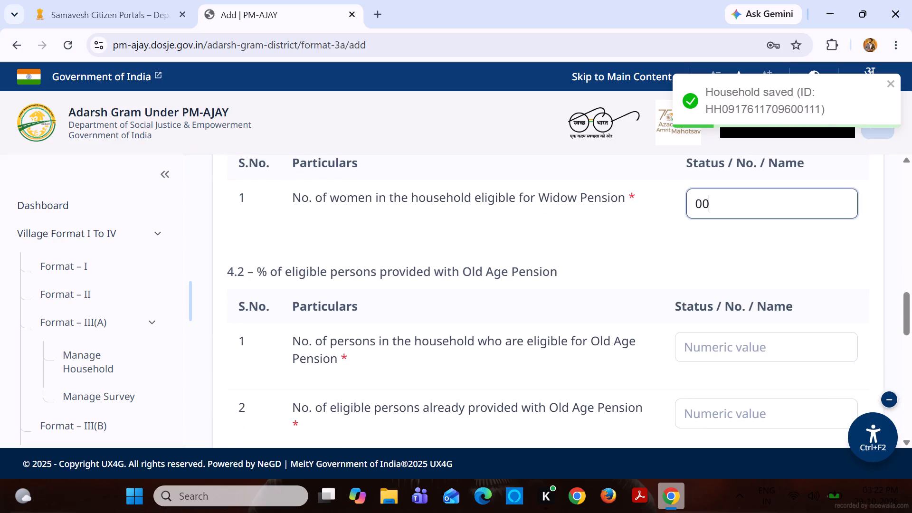
{"action": "key", "text": "BackSpace"}
{"action": "left_click", "coordinate": [713, 356]}
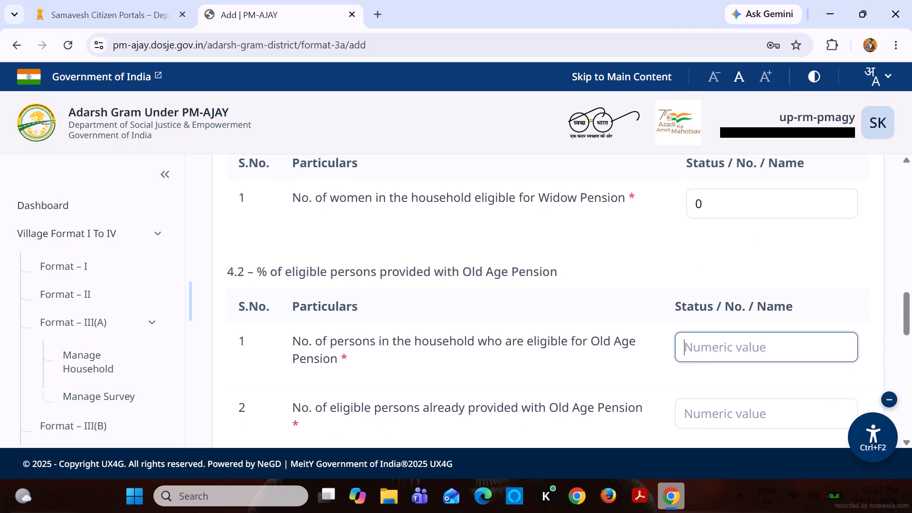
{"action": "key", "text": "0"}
Enter 0 persons eligible for Disability Pension (4.3) and submit the Social Security answers.
{"action": "scroll", "coordinate": [714, 349], "scroll_direction": "down", "scroll_amount": 3}
{"action": "scroll", "coordinate": [727, 264], "scroll_direction": "down", "scroll_amount": 2}
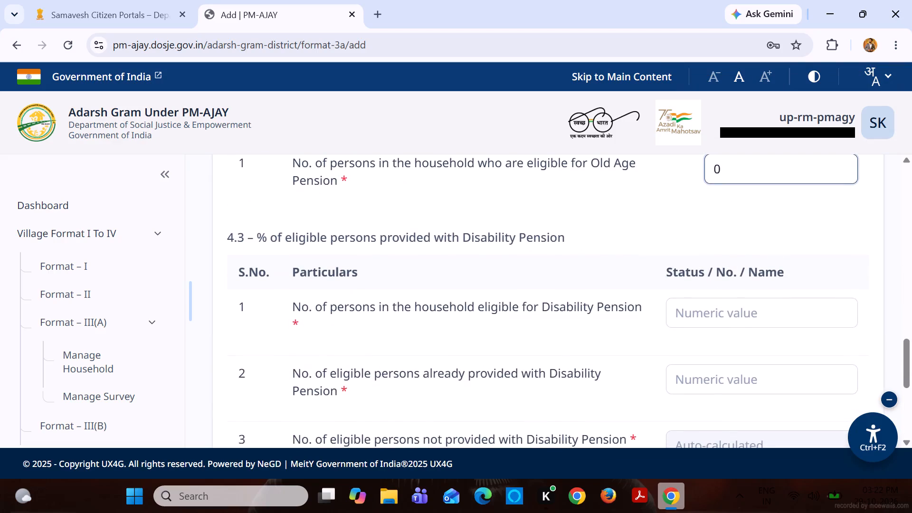
{"action": "left_click", "coordinate": [691, 308]}
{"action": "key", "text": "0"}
{"action": "scroll", "coordinate": [691, 308], "scroll_direction": "down", "scroll_amount": 2}
{"action": "left_click", "coordinate": [817, 365]}
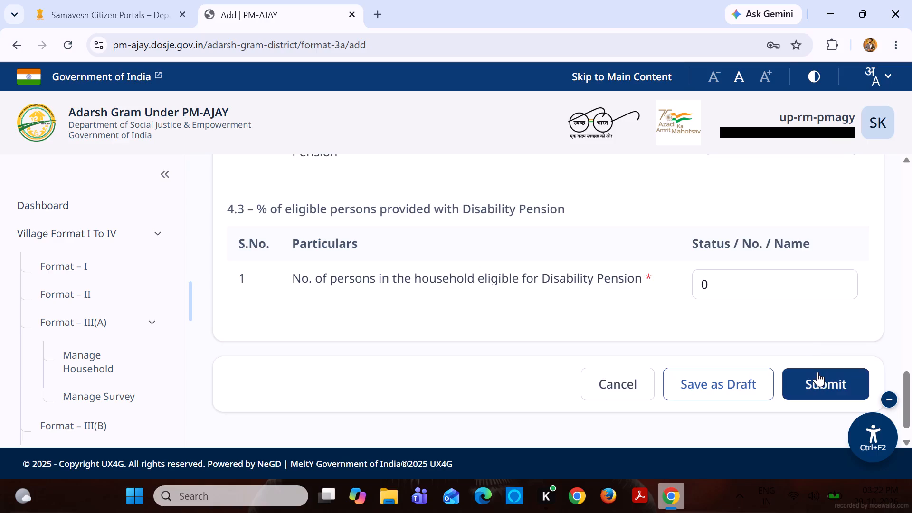
{"action": "left_click", "coordinate": [817, 372]}
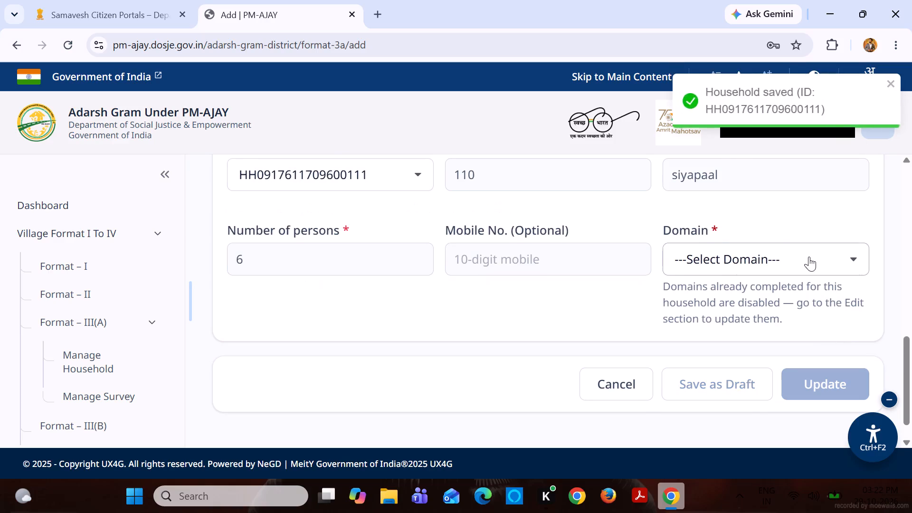
Choose the 5 – Rural Roads and Housing domain, answer No to living in a Kachcha/unsafe house (5.3), and submit it.
{"action": "left_click", "coordinate": [809, 256]}
{"action": "scroll", "coordinate": [741, 177], "scroll_direction": "down", "scroll_amount": 2}
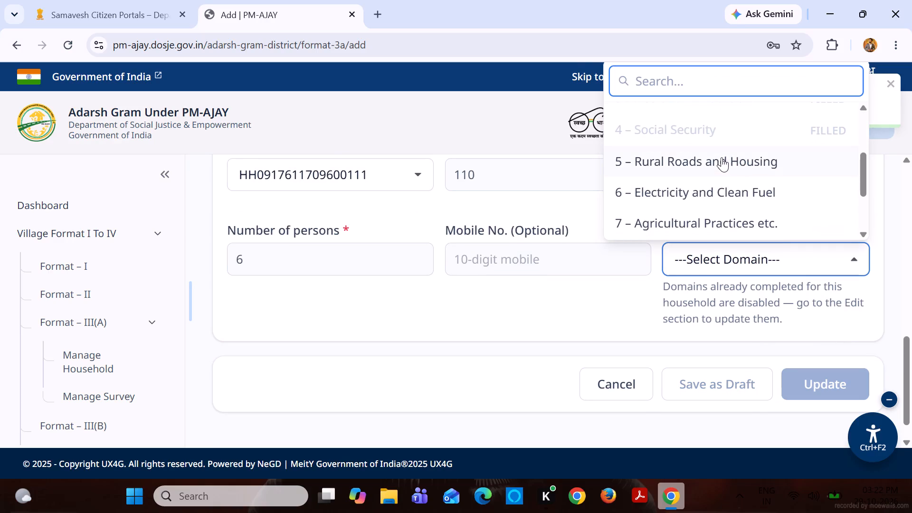
{"action": "left_click", "coordinate": [722, 157]}
{"action": "scroll", "coordinate": [722, 157], "scroll_direction": "down", "scroll_amount": 2}
{"action": "left_click_drag", "start_coordinate": [795, 342], "coordinate": [795, 353]}
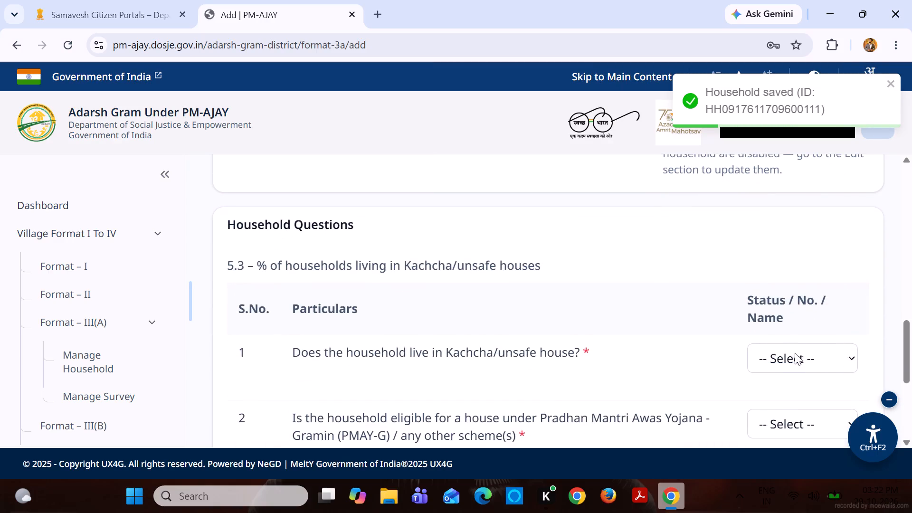
{"action": "left_click_drag", "start_coordinate": [795, 353], "coordinate": [795, 355]}
{"action": "left_click", "coordinate": [795, 355]}
{"action": "left_click", "coordinate": [756, 434]}
{"action": "scroll", "coordinate": [756, 434], "scroll_direction": "down", "scroll_amount": 4}
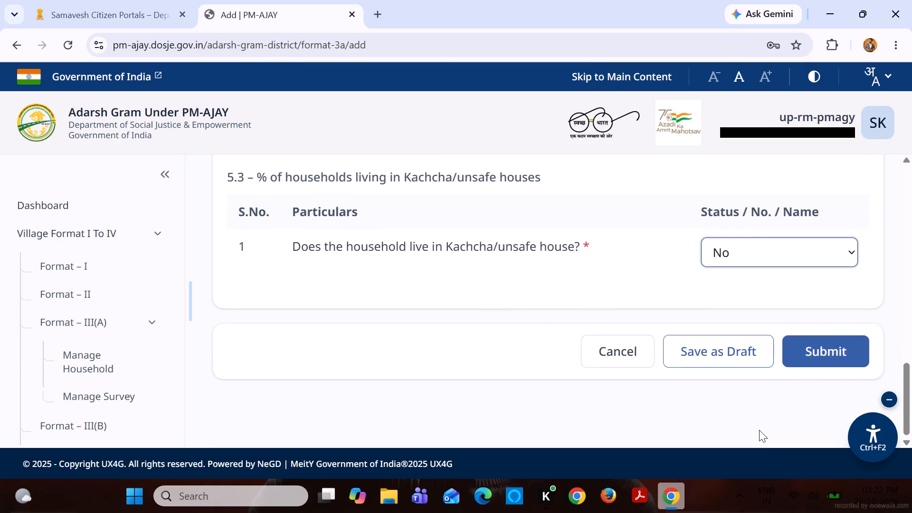
{"action": "left_click", "coordinate": [829, 337]}
Choose the 6 – Electricity and Clean Fuel domain and answer Yes to the house having an electricity connection (6.2).
{"action": "left_click", "coordinate": [822, 232]}
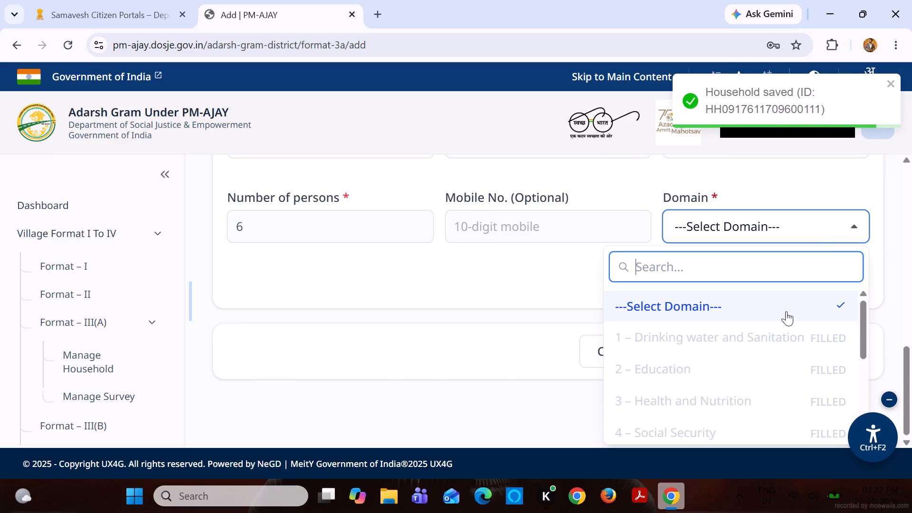
{"action": "scroll", "coordinate": [786, 311], "scroll_direction": "down", "scroll_amount": 3}
{"action": "left_click", "coordinate": [732, 311]}
{"action": "scroll", "coordinate": [732, 311], "scroll_direction": "down", "scroll_amount": 3}
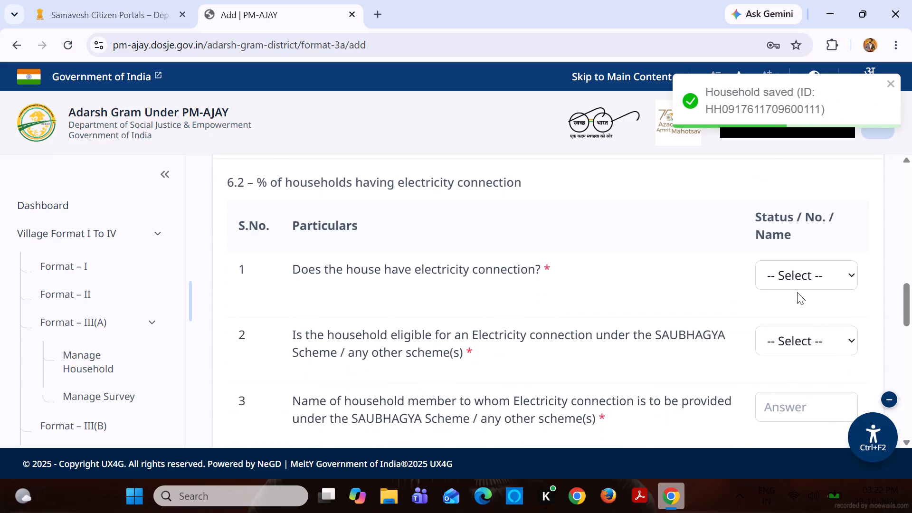
{"action": "left_click", "coordinate": [812, 288]}
{"action": "left_click", "coordinate": [786, 316]}
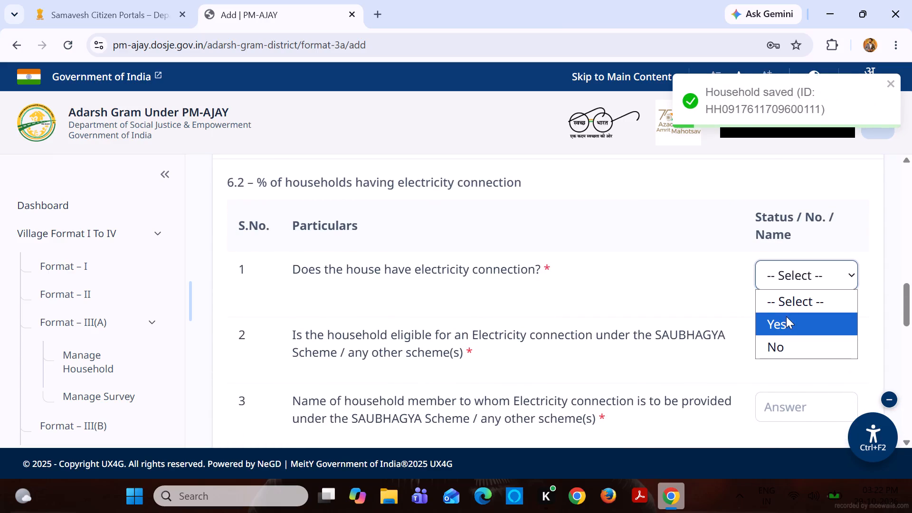
Answer Yes in the LED bulb section (6.3) to having an electricity connection and to using at least one LED bulb.
{"action": "scroll", "coordinate": [786, 316], "scroll_direction": "down", "scroll_amount": 5}
{"action": "left_click_drag", "start_coordinate": [833, 239], "coordinate": [777, 286]}
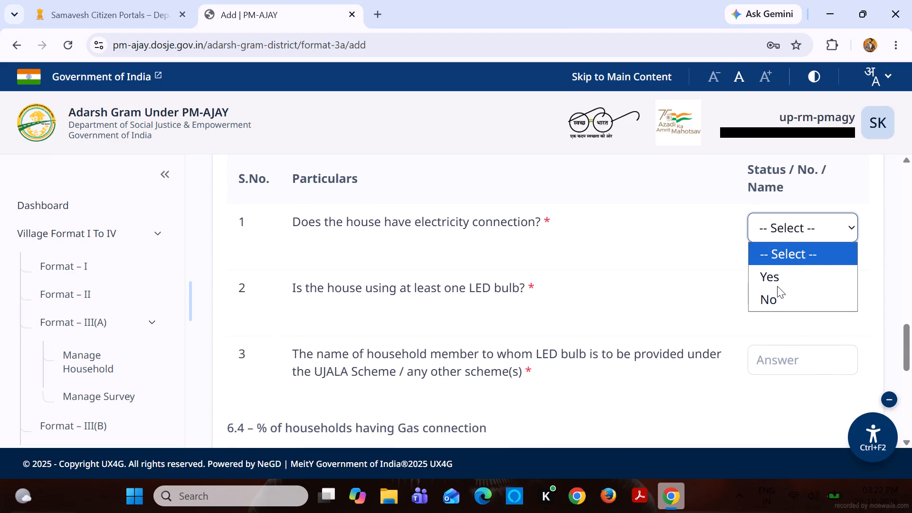
{"action": "left_click", "coordinate": [777, 286]}
{"action": "scroll", "coordinate": [777, 286], "scroll_direction": "down", "scroll_amount": 2}
{"action": "left_click_drag", "start_coordinate": [817, 161], "coordinate": [780, 220]}
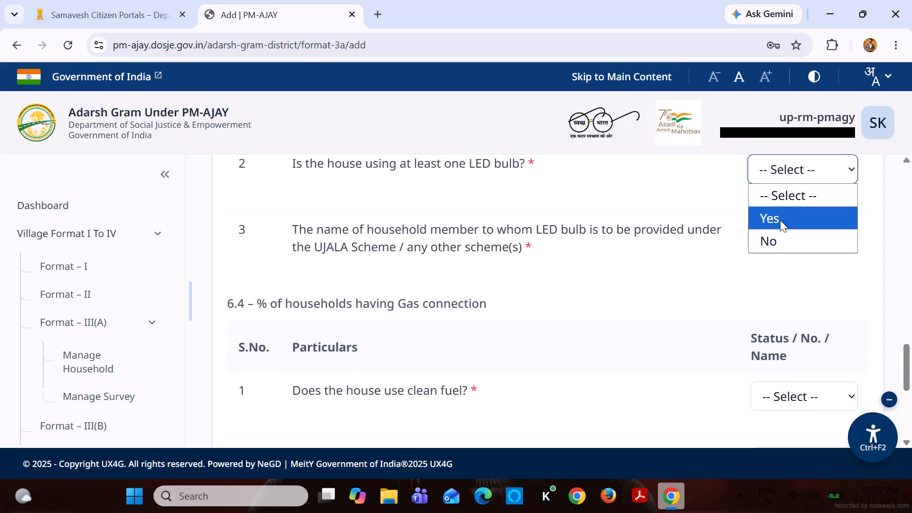
{"action": "left_click", "coordinate": [780, 220]}
Answer Yes to the house using clean fuel (6.4) and submit the Electricity and Clean Fuel answers.
{"action": "scroll", "coordinate": [780, 220], "scroll_direction": "down", "scroll_amount": 1}
{"action": "left_click_drag", "start_coordinate": [807, 243], "coordinate": [773, 281]}
{"action": "left_click", "coordinate": [773, 281]}
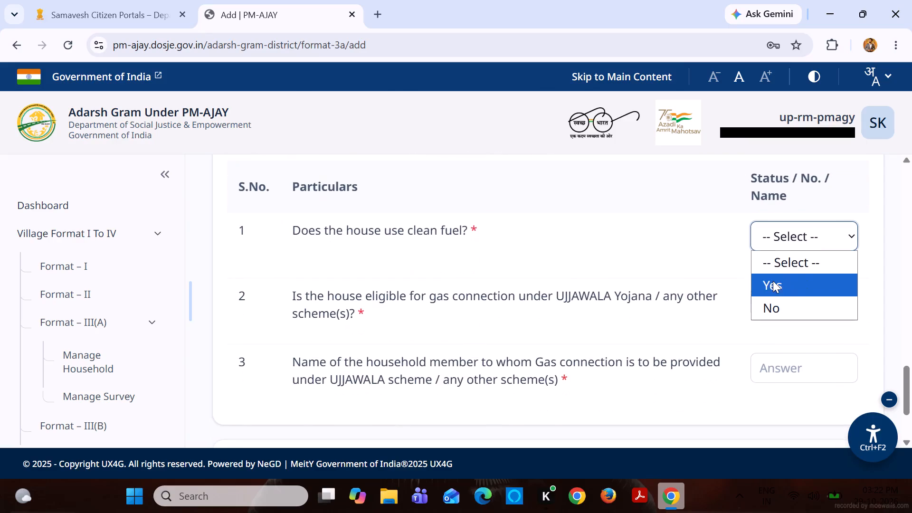
{"action": "scroll", "coordinate": [773, 281], "scroll_direction": "down", "scroll_amount": 3}
{"action": "left_click", "coordinate": [816, 351]}
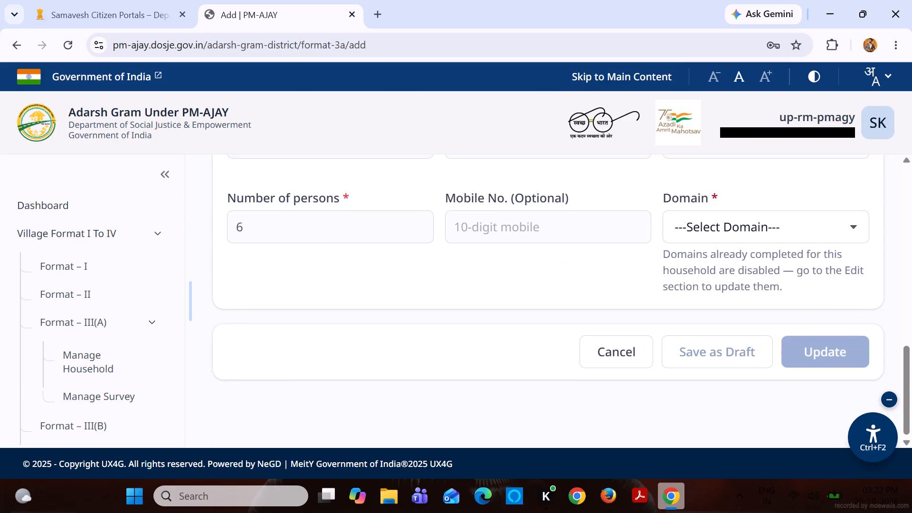
Choose the 7 – Agricultural Practices etc. domain, answer No to the household being involved in farming (7.1), and submit it.
{"action": "left_click", "coordinate": [815, 231]}
{"action": "scroll", "coordinate": [741, 339], "scroll_direction": "down", "scroll_amount": 3}
{"action": "left_click", "coordinate": [720, 336]}
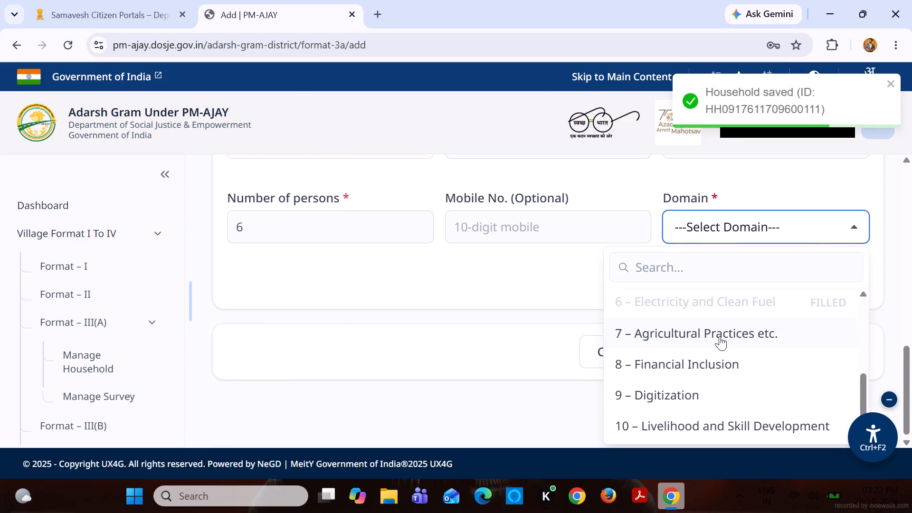
{"action": "scroll", "coordinate": [720, 336], "scroll_direction": "down", "scroll_amount": 3}
{"action": "left_click", "coordinate": [800, 260]}
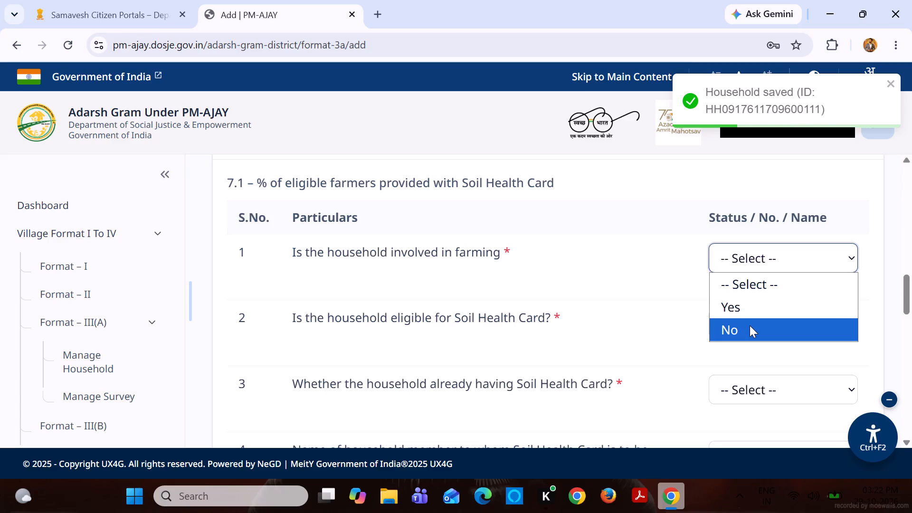
{"action": "left_click", "coordinate": [750, 325]}
{"action": "scroll", "coordinate": [750, 325], "scroll_direction": "down", "scroll_amount": 6}
{"action": "left_click", "coordinate": [816, 351]}
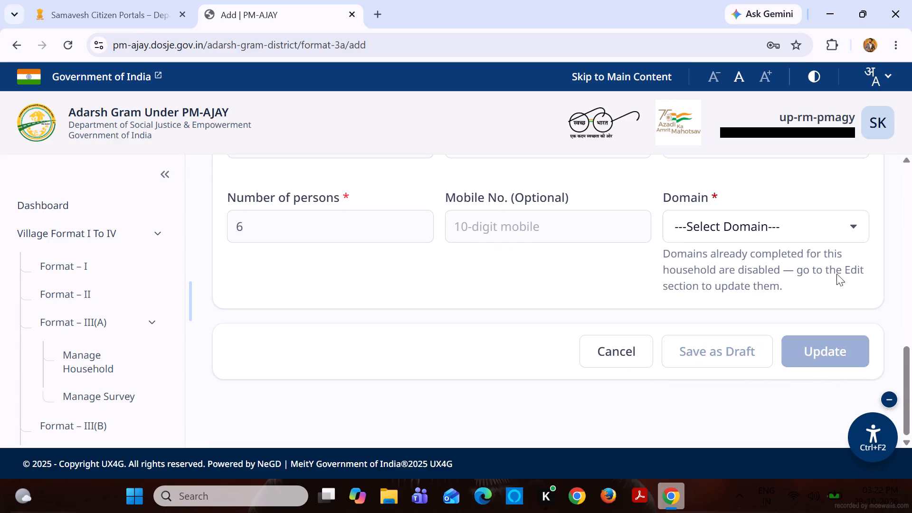
Choose the 8 – Financial Inclusion domain and enter 4 persons above 5 years, with 4 already having Aadhaar (8.1).
{"action": "left_click", "coordinate": [822, 225]}
{"action": "scroll", "coordinate": [788, 309], "scroll_direction": "down", "scroll_amount": 2}
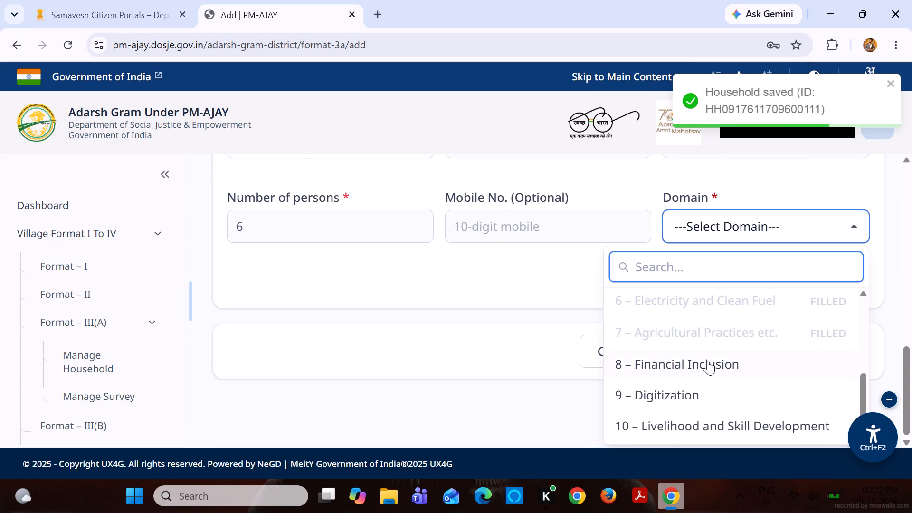
{"action": "left_click", "coordinate": [708, 361]}
{"action": "scroll", "coordinate": [708, 361], "scroll_direction": "down", "scroll_amount": 3}
{"action": "left_click", "coordinate": [756, 302]}
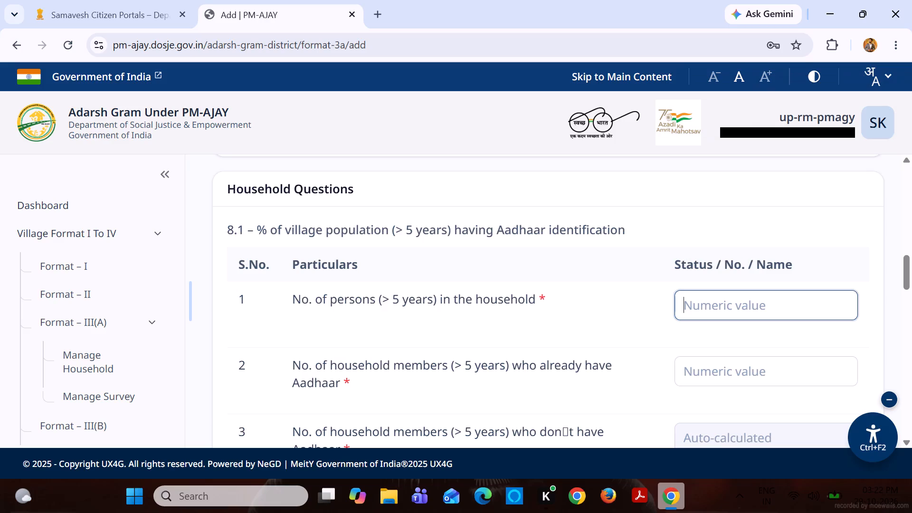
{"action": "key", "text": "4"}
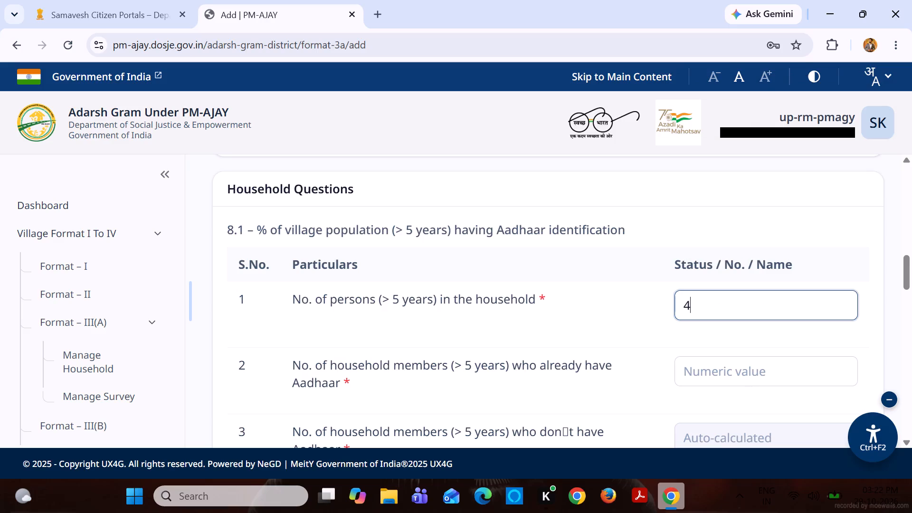
{"action": "left_click", "coordinate": [747, 380]}
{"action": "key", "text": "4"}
Enter 2 members above 18 years eligible for a Banks/Post Office account and 2 who have an account (8.2).
{"action": "scroll", "coordinate": [747, 380], "scroll_direction": "down", "scroll_amount": 5}
{"action": "scroll", "coordinate": [745, 266], "scroll_direction": "down", "scroll_amount": 1}
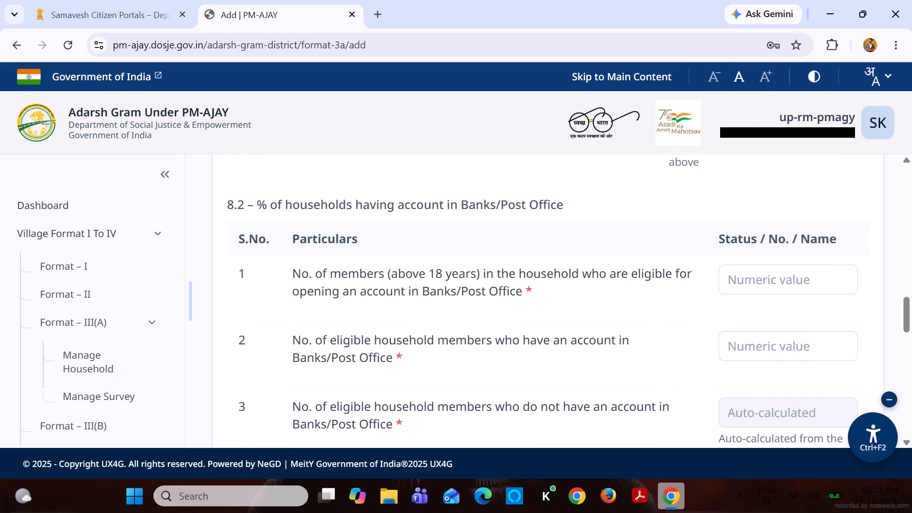
{"action": "left_click", "coordinate": [757, 279]}
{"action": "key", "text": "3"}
{"action": "key", "text": "BackSpace"}
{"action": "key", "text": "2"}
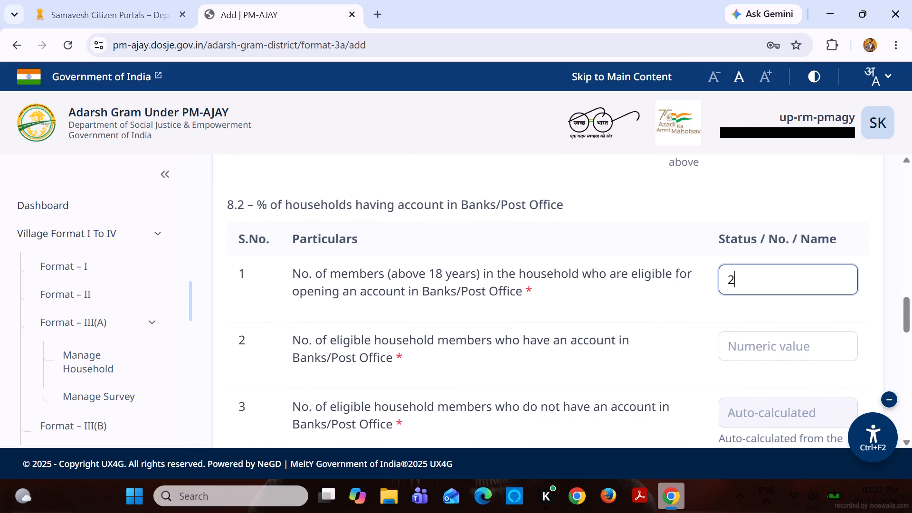
{"action": "left_click", "coordinate": [759, 341]}
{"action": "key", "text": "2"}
Enter 0 persons eligible for PMSBY coverage (8.3) and 0 eligible for PMJJBY coverage (8.4), and submit the Financial Inclusion answers.
{"action": "scroll", "coordinate": [757, 332], "scroll_direction": "down", "scroll_amount": 3}
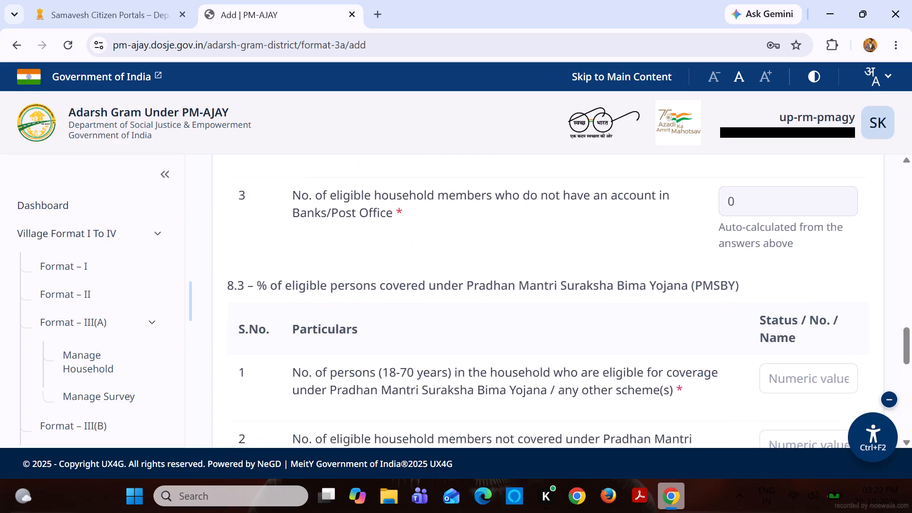
{"action": "scroll", "coordinate": [744, 264], "scroll_direction": "down", "scroll_amount": 2}
{"action": "left_click", "coordinate": [805, 257]}
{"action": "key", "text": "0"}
{"action": "scroll", "coordinate": [805, 257], "scroll_direction": "down", "scroll_amount": 2}
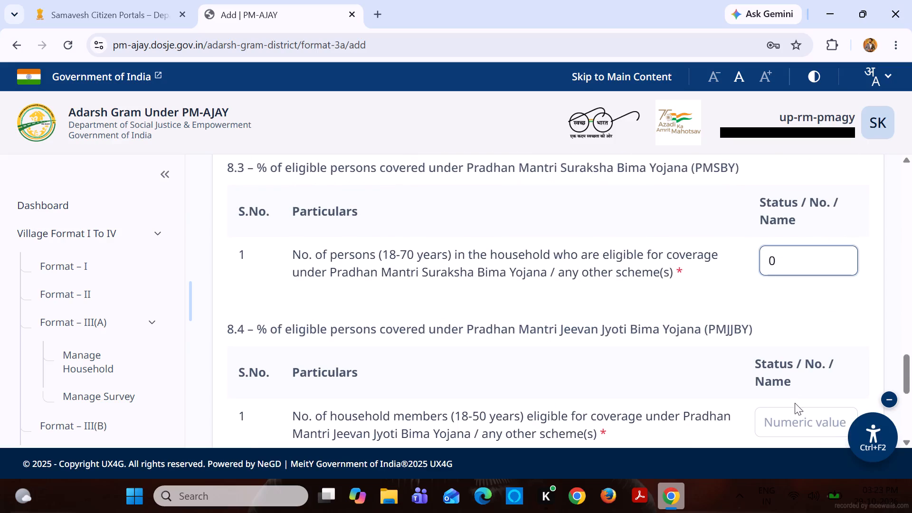
{"action": "left_click", "coordinate": [795, 408]}
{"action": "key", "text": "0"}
{"action": "scroll", "coordinate": [795, 408], "scroll_direction": "down", "scroll_amount": 5}
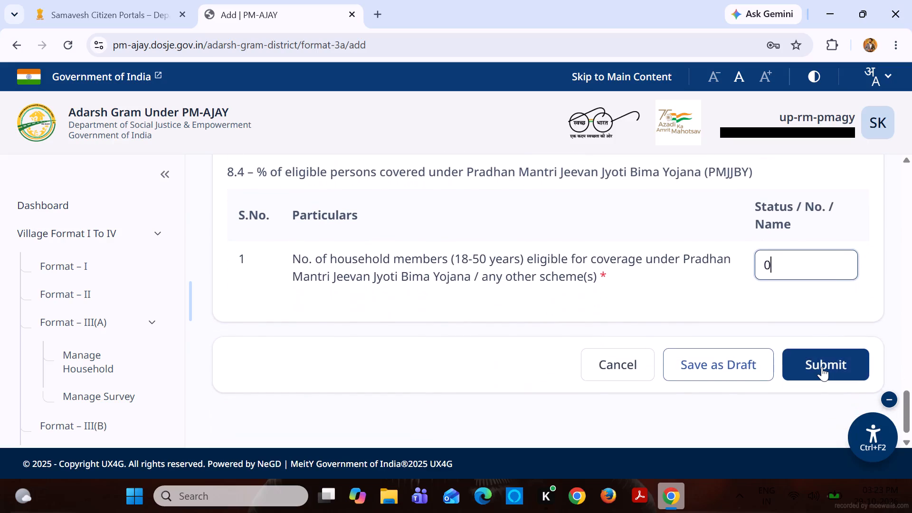
{"action": "left_click", "coordinate": [822, 367]}
Choose the 9 – Digitization domain, enter 0 members eligible for PMGDISHA training (9.3), and submit it.
{"action": "left_click", "coordinate": [836, 232]}
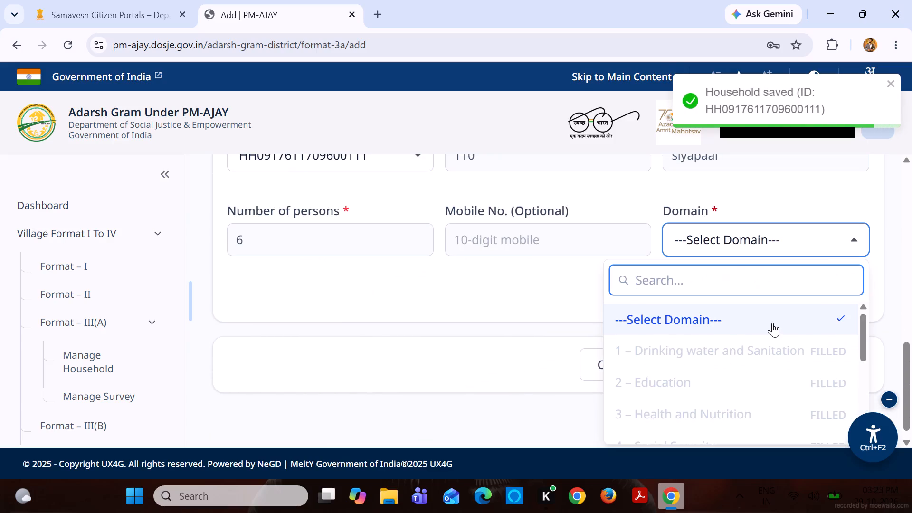
{"action": "scroll", "coordinate": [772, 323], "scroll_direction": "down", "scroll_amount": 7}
{"action": "left_click", "coordinate": [703, 406]}
{"action": "scroll", "coordinate": [703, 406], "scroll_direction": "down", "scroll_amount": 1}
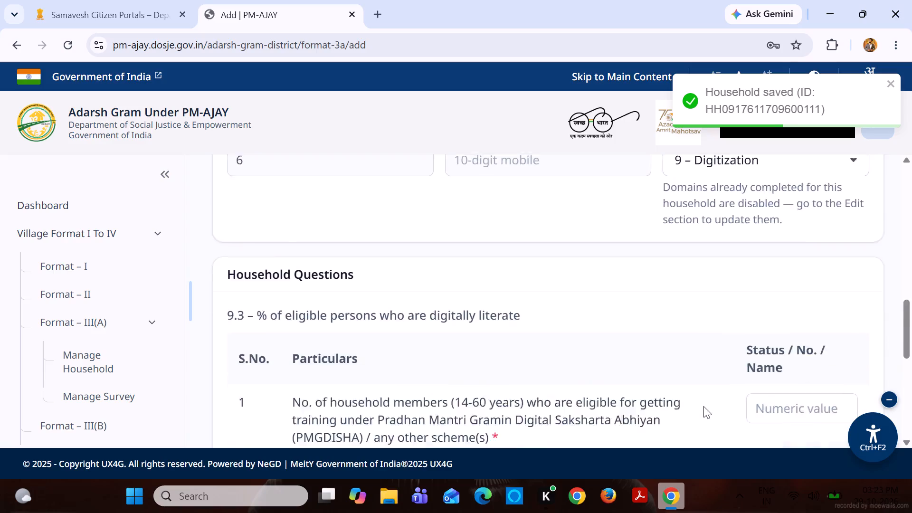
{"action": "scroll", "coordinate": [703, 406], "scroll_direction": "down", "scroll_amount": 1}
{"action": "left_click", "coordinate": [795, 319]}
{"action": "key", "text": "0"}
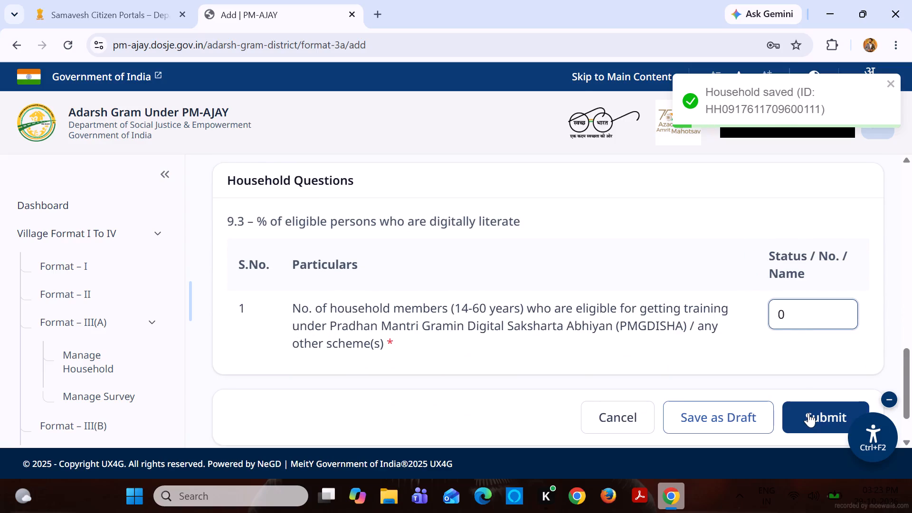
{"action": "left_click", "coordinate": [808, 413]}
Choose domain 10 and enter 0 youth eligible for skill development training (10.1) and 0 eligible for bank linked loans (10.2).
{"action": "left_click", "coordinate": [814, 278]}
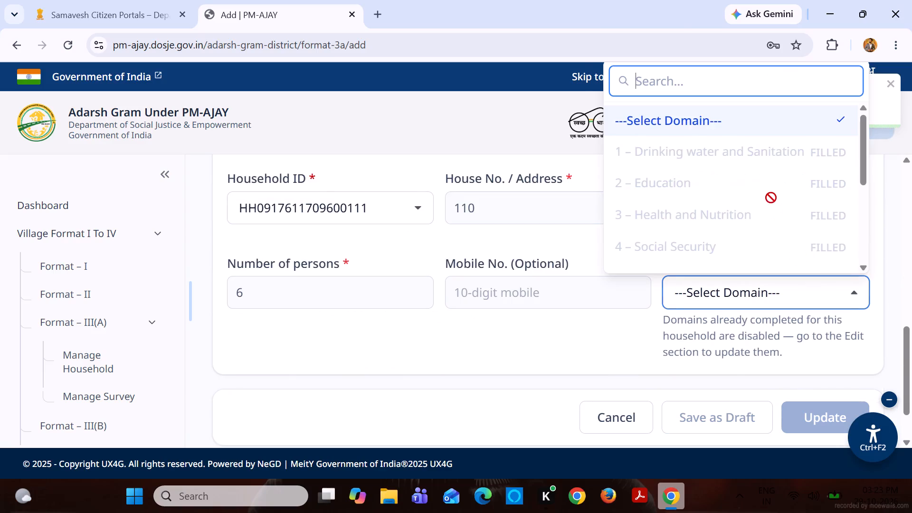
{"action": "scroll", "coordinate": [771, 198], "scroll_direction": "down", "scroll_amount": 4}
{"action": "left_click", "coordinate": [731, 243]}
{"action": "scroll", "coordinate": [731, 243], "scroll_direction": "down", "scroll_amount": 3}
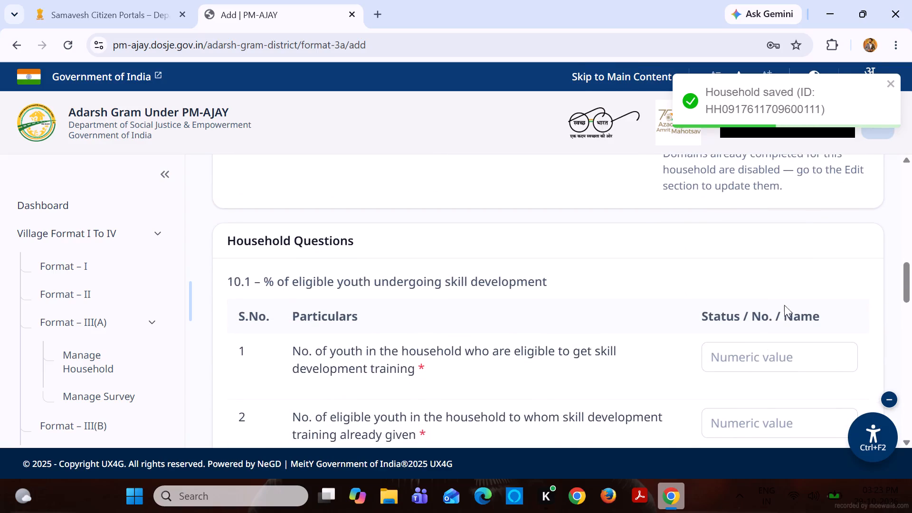
{"action": "left_click", "coordinate": [743, 351]}
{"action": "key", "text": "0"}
{"action": "scroll", "coordinate": [743, 351], "scroll_direction": "down", "scroll_amount": 3}
{"action": "scroll", "coordinate": [754, 265], "scroll_direction": "down", "scroll_amount": 1}
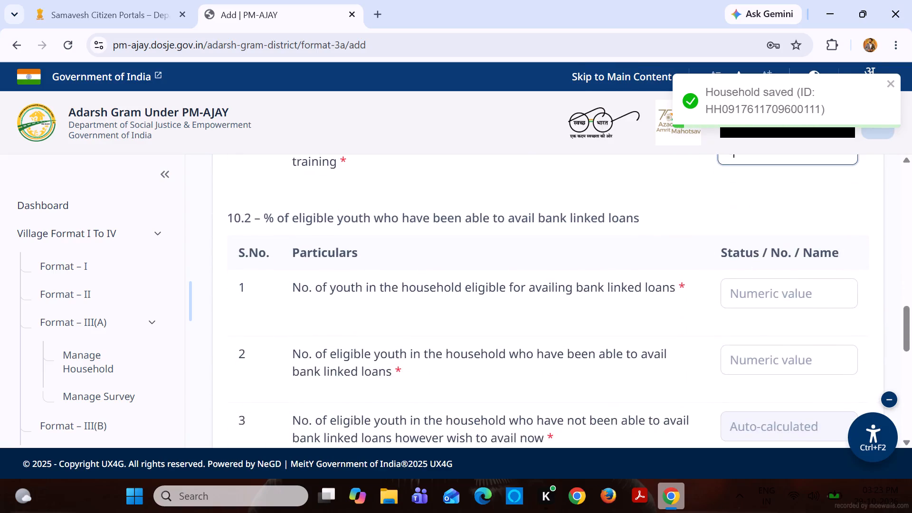
{"action": "left_click", "coordinate": [742, 281]}
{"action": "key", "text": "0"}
Answer Yes to a household member belonging to a self-help group (10.3) and submit the domain 10 answers.
{"action": "scroll", "coordinate": [742, 281], "scroll_direction": "down", "scroll_amount": 3}
{"action": "left_click", "coordinate": [779, 371]}
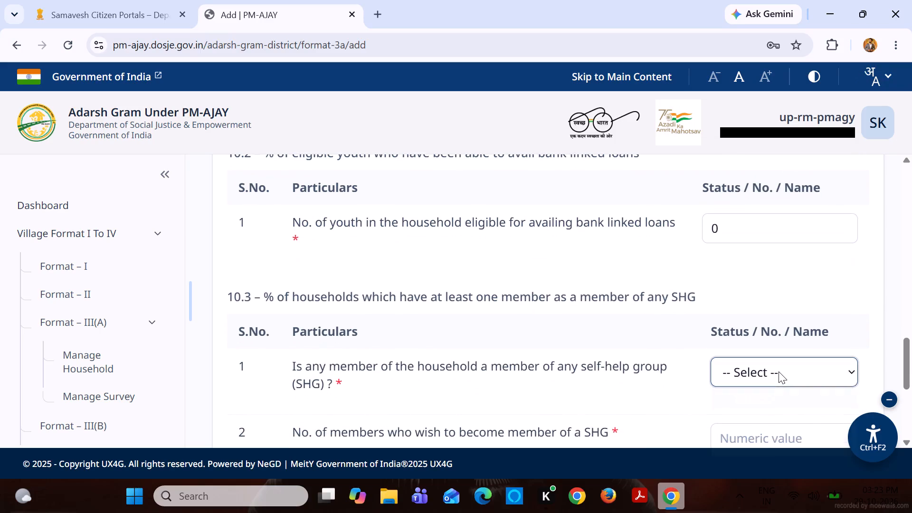
{"action": "left_click", "coordinate": [751, 408]}
{"action": "left_click_drag", "start_coordinate": [788, 381], "coordinate": [744, 413]}
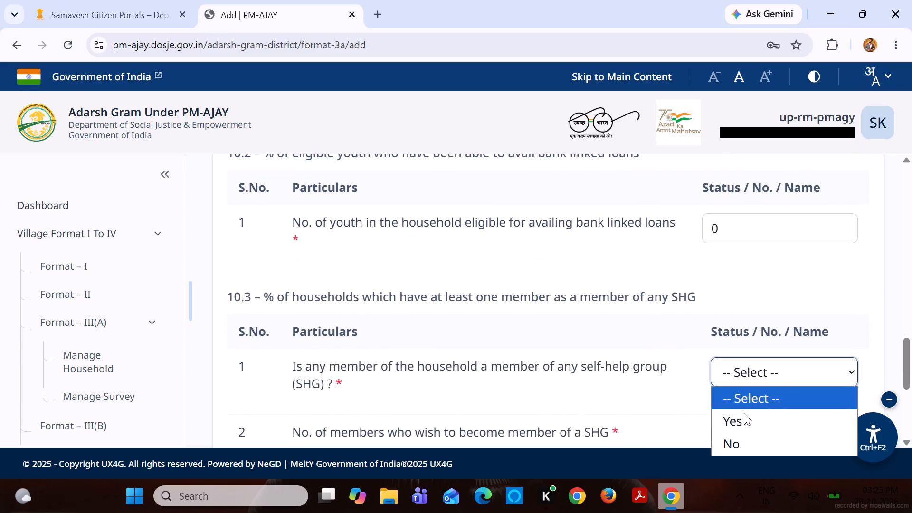
{"action": "left_click_drag", "start_coordinate": [744, 413], "coordinate": [739, 417]}
{"action": "left_click", "coordinate": [739, 417]}
{"action": "scroll", "coordinate": [739, 417], "scroll_direction": "down", "scroll_amount": 6}
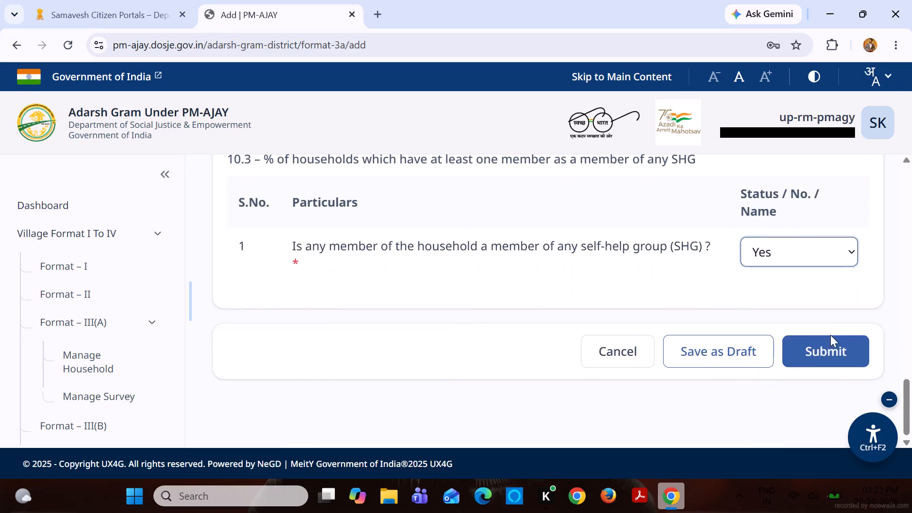
{"action": "left_click", "coordinate": [809, 351]}
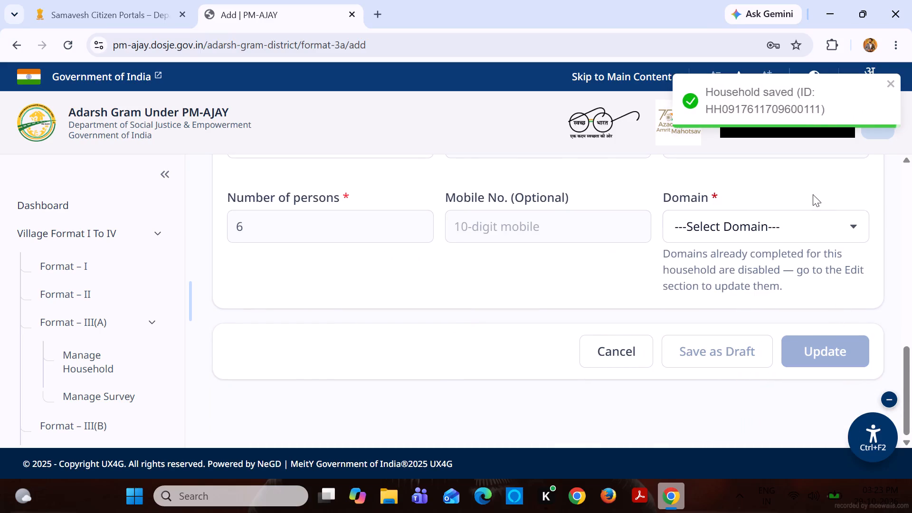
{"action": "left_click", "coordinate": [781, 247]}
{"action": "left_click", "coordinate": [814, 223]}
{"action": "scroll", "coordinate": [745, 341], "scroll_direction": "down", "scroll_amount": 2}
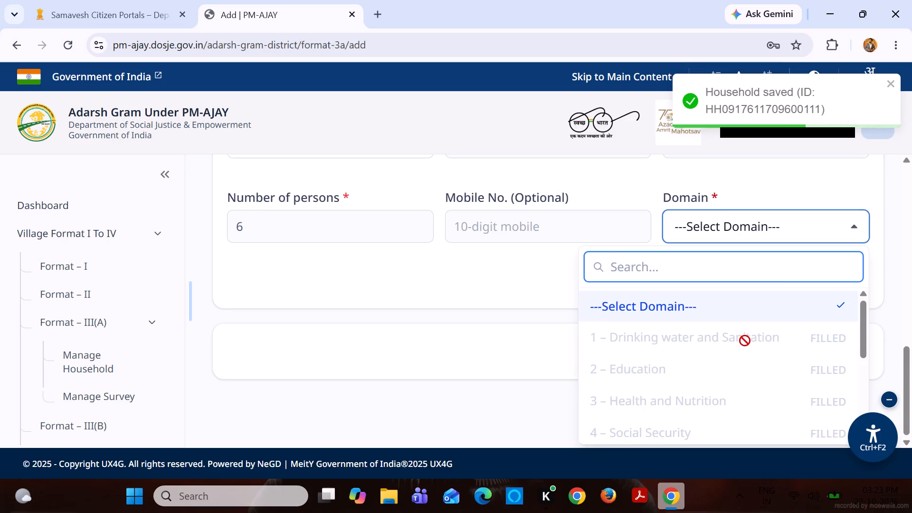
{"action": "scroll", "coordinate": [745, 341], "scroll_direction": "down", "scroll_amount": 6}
{"action": "left_click", "coordinate": [68, 376]}
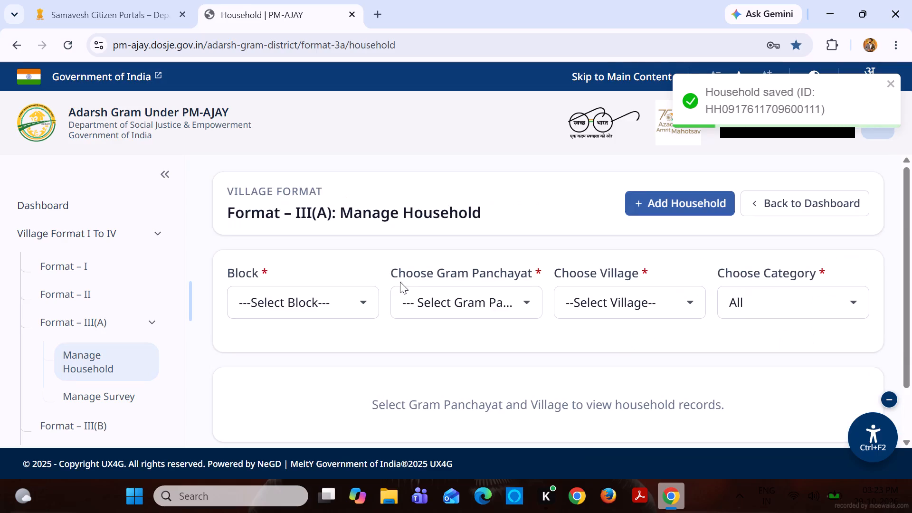
{"action": "left_click", "coordinate": [677, 201]}
{"action": "left_click", "coordinate": [728, 171]}
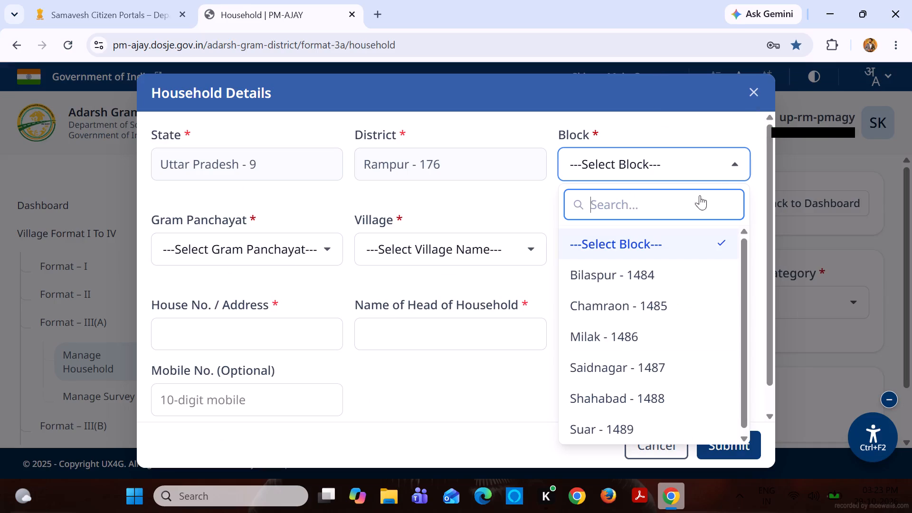
{"action": "left_click", "coordinate": [591, 392]}
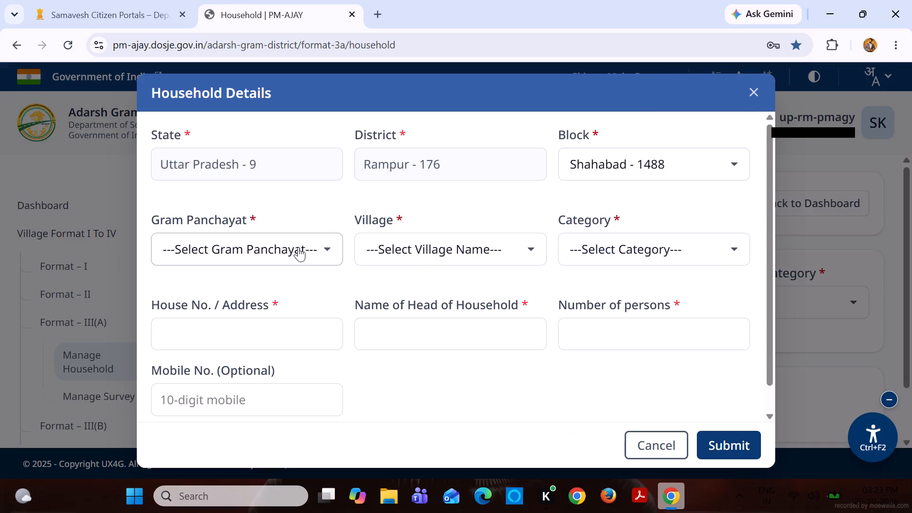
{"action": "left_click", "coordinate": [298, 247]}
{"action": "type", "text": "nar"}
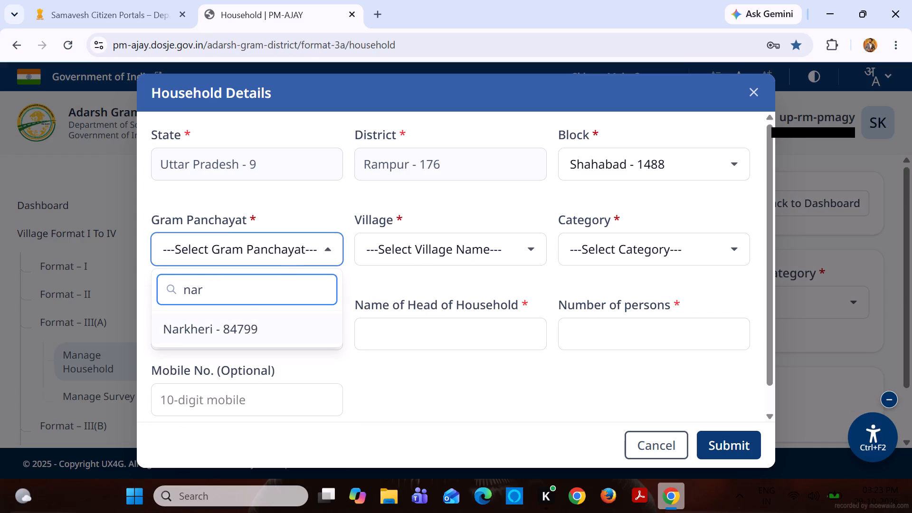
{"action": "left_click", "coordinate": [231, 322]}
{"action": "left_click", "coordinate": [430, 250]}
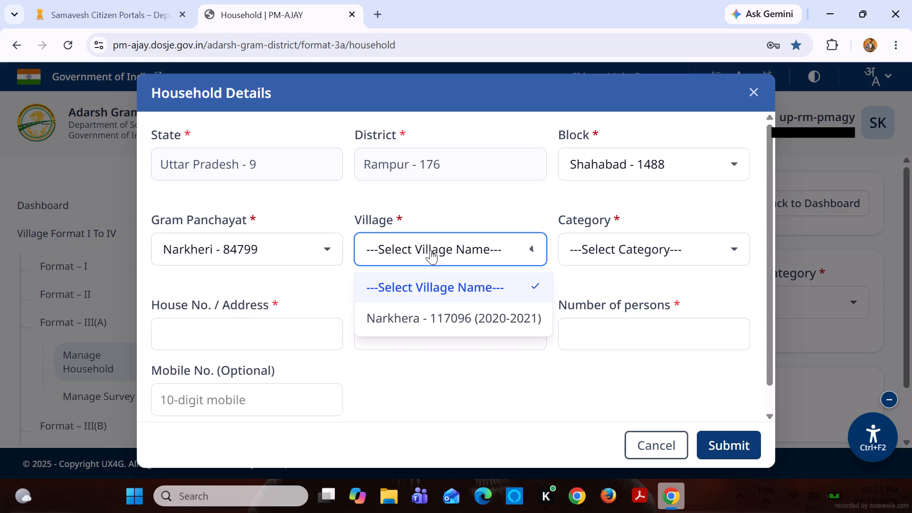
{"action": "left_click", "coordinate": [396, 312]}
{"action": "left_click", "coordinate": [647, 247]}
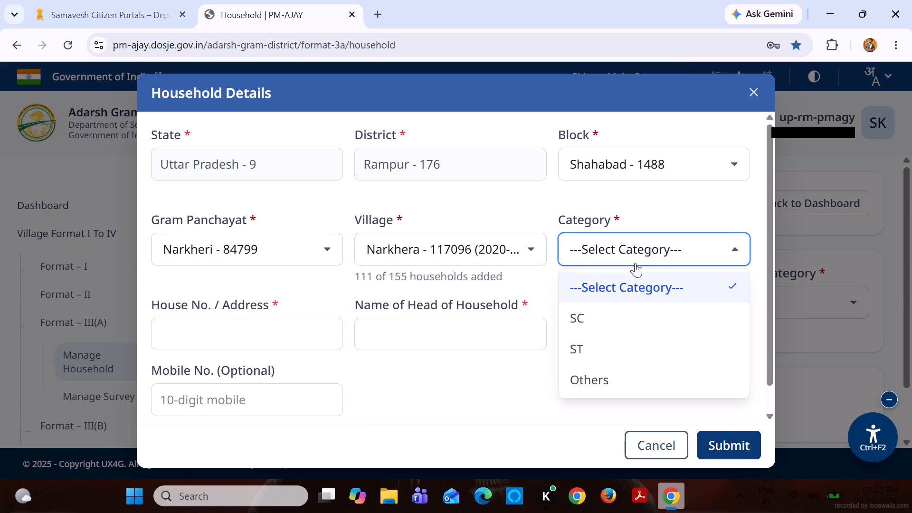
{"action": "left_click", "coordinate": [612, 305]}
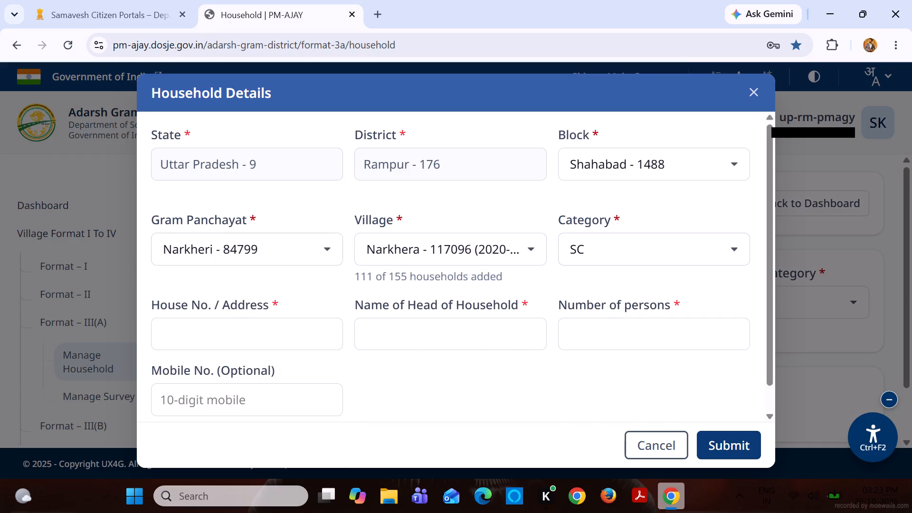
Enter house number 111, the head of household's name and 2 persons, and submit the household details.
{"action": "left_click", "coordinate": [275, 323]}
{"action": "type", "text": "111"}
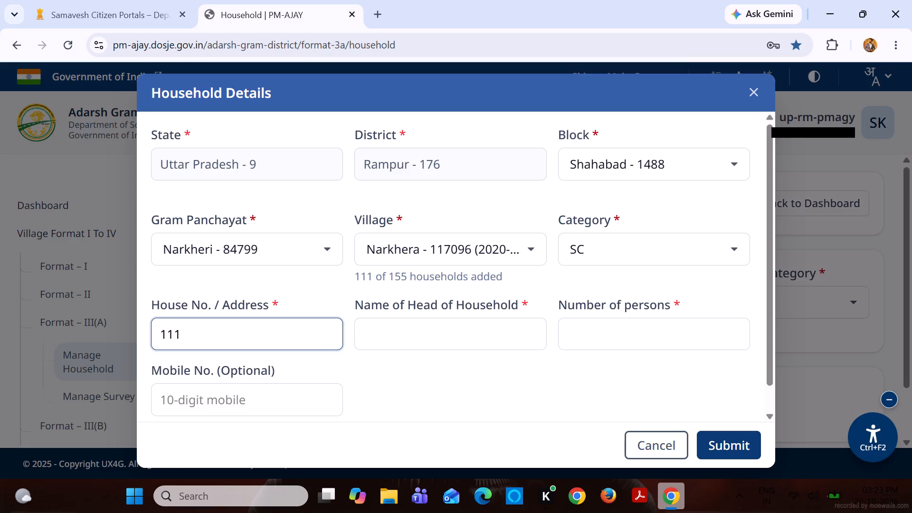
{"action": "double_click", "coordinate": [360, 333]}
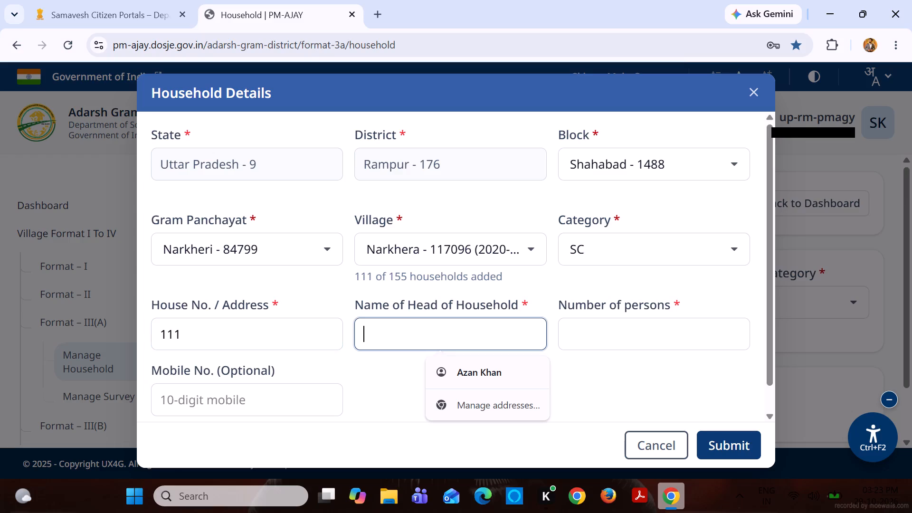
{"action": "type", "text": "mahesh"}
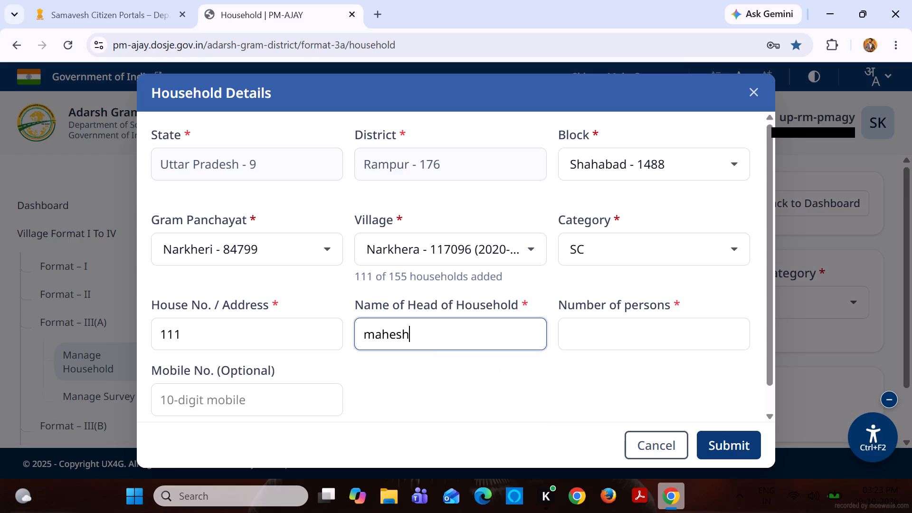
{"action": "left_click", "coordinate": [624, 344]}
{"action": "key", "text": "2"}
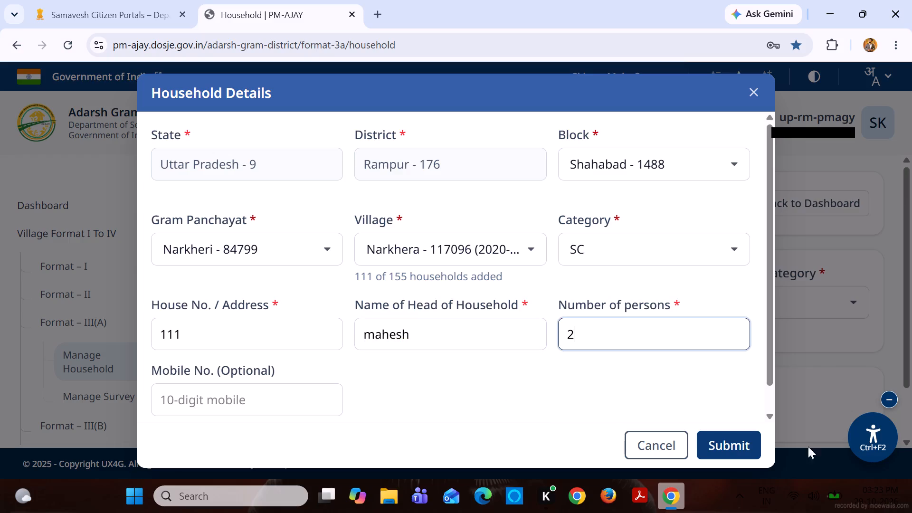
{"action": "left_click", "coordinate": [733, 447]}
Choose the 1 – Drinking water and Sanitation domain, answer Yes to having a household latrine and No to open defecation (1.5), and submit.
{"action": "scroll", "coordinate": [755, 362], "scroll_direction": "down", "scroll_amount": 8}
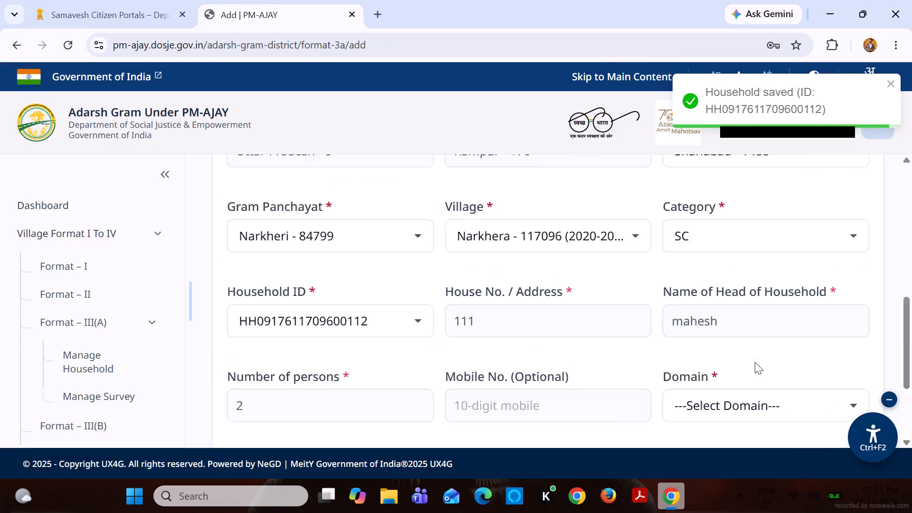
{"action": "left_click", "coordinate": [838, 258]}
{"action": "left_click", "coordinate": [759, 136]}
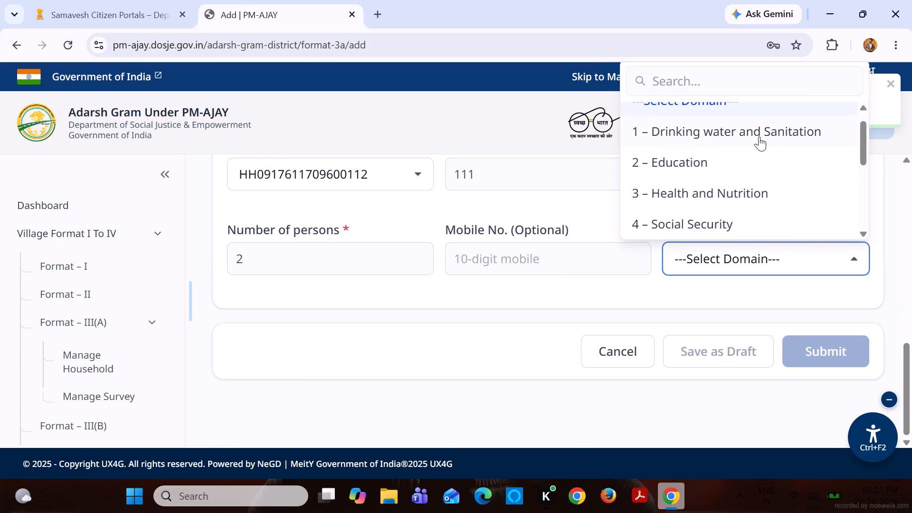
{"action": "scroll", "coordinate": [738, 328], "scroll_direction": "down", "scroll_amount": 4}
{"action": "left_click_drag", "start_coordinate": [803, 220], "coordinate": [817, 199]}
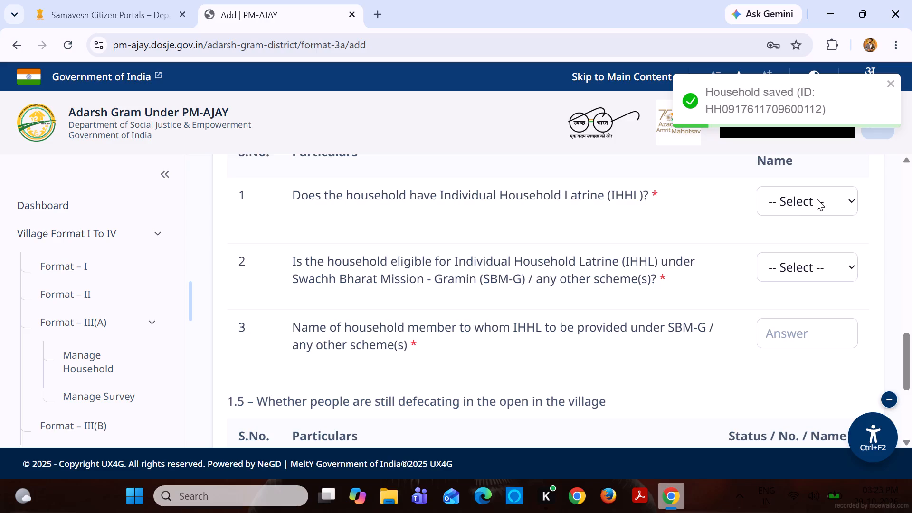
{"action": "left_click", "coordinate": [817, 199]}
{"action": "left_click", "coordinate": [773, 242]}
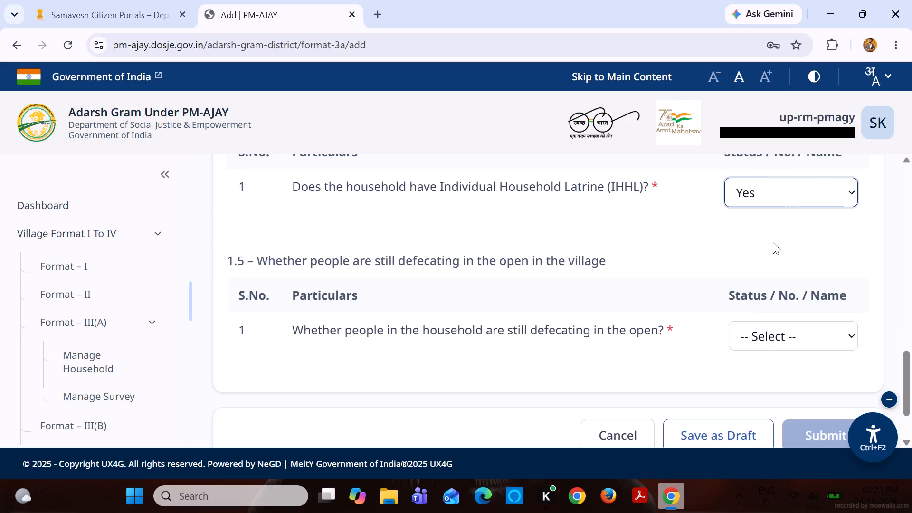
{"action": "left_click", "coordinate": [808, 338]}
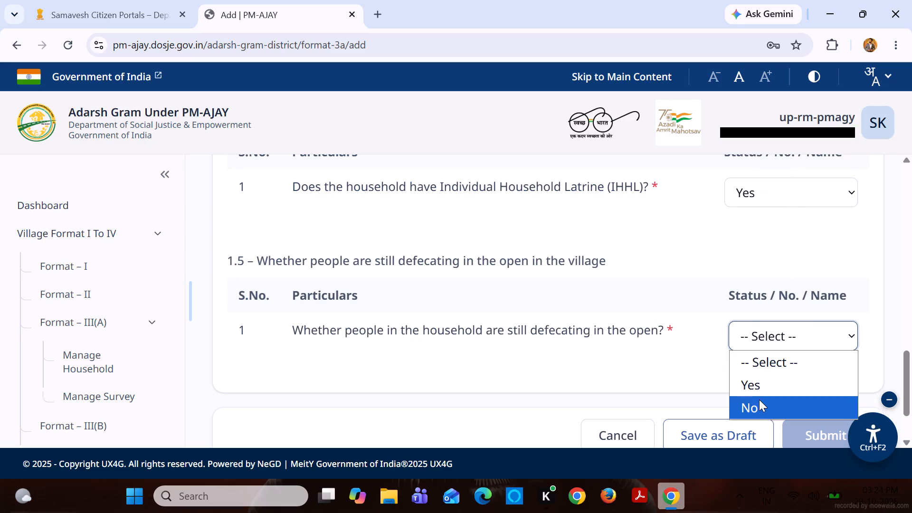
{"action": "left_click", "coordinate": [759, 399]}
{"action": "left_click", "coordinate": [805, 423]}
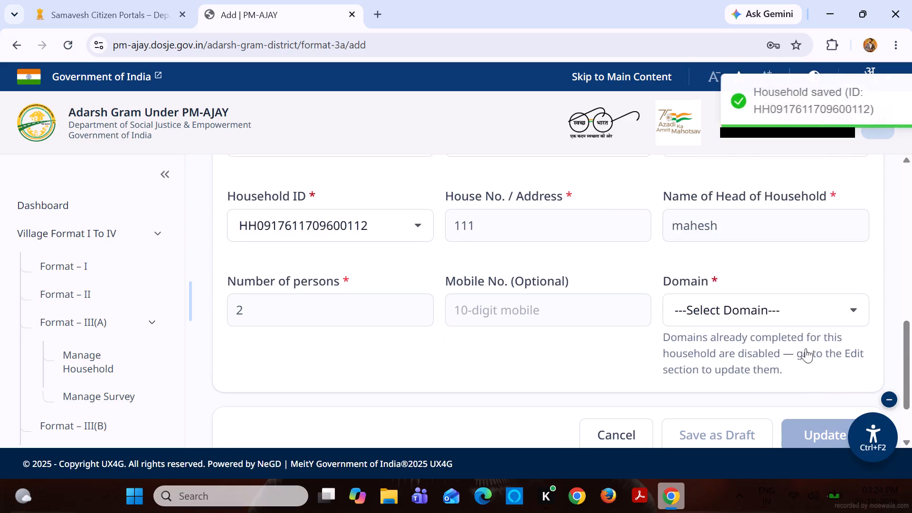
Choose the 2 – Education domain and enter 0 children aged 6-10 years (2.1) and 0 aged 11-13 years (2.2).
{"action": "left_click", "coordinate": [794, 313]}
{"action": "left_click", "coordinate": [711, 181]}
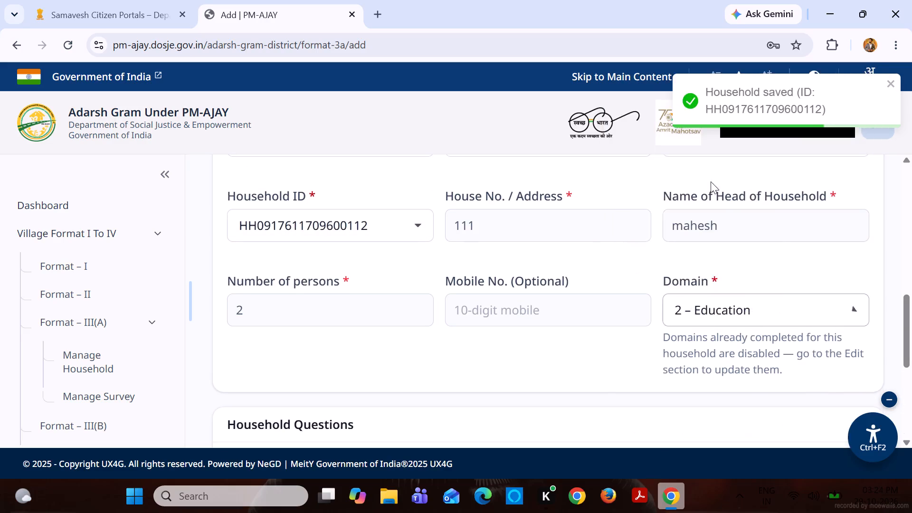
{"action": "scroll", "coordinate": [761, 322], "scroll_direction": "down", "scroll_amount": 5}
{"action": "left_click", "coordinate": [774, 279]}
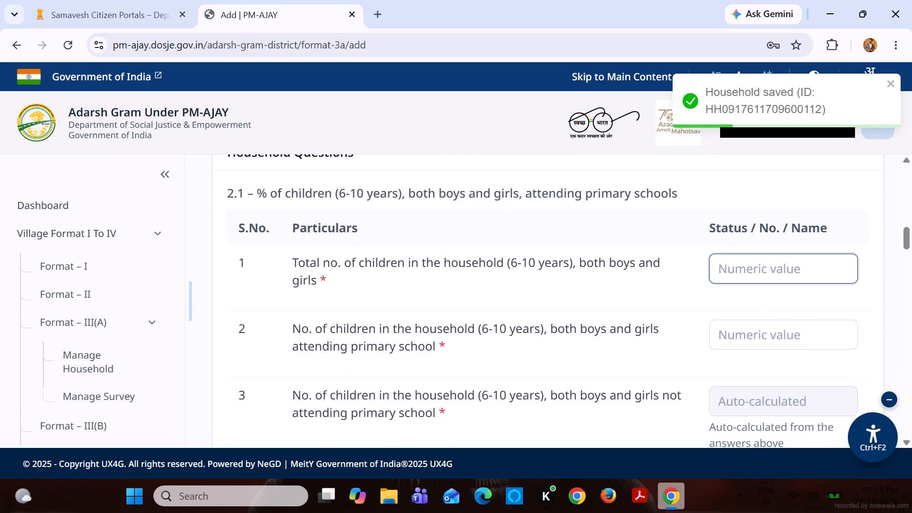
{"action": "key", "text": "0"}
{"action": "scroll", "coordinate": [774, 279], "scroll_direction": "down", "scroll_amount": 2}
{"action": "left_click", "coordinate": [766, 371]}
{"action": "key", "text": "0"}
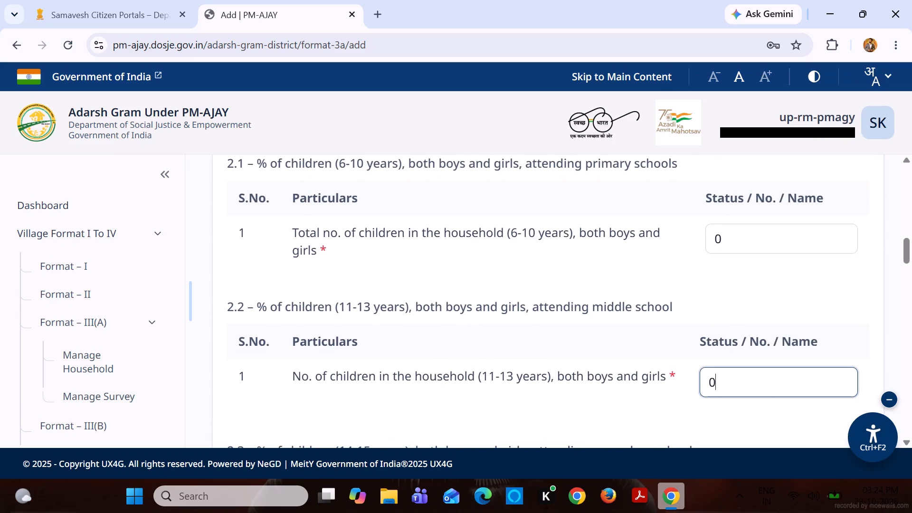
Enter 0 children aged 14-15 years (2.3) and 0 aged 16-17 years (2.4).
{"action": "scroll", "coordinate": [766, 371], "scroll_direction": "down", "scroll_amount": 5}
{"action": "left_click", "coordinate": [754, 312]}
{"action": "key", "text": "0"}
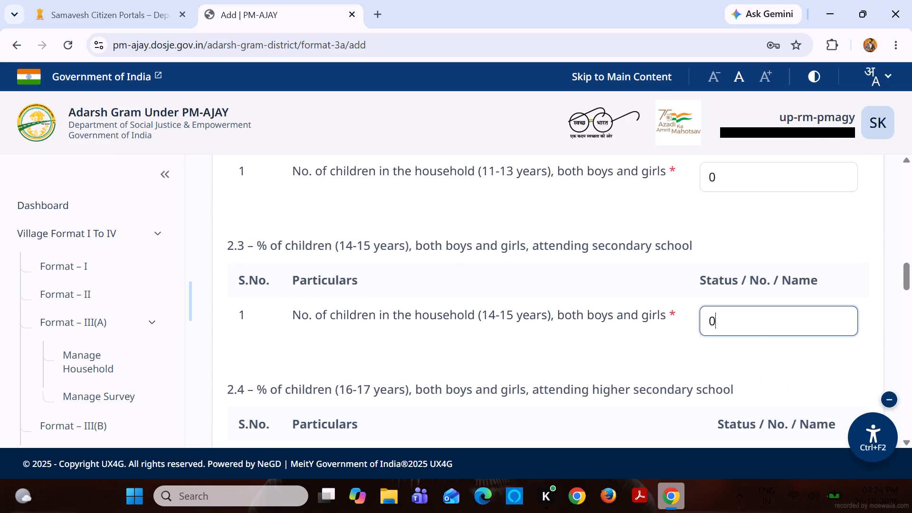
{"action": "scroll", "coordinate": [754, 312], "scroll_direction": "down", "scroll_amount": 3}
{"action": "scroll", "coordinate": [791, 281], "scroll_direction": "down", "scroll_amount": 3}
{"action": "left_click", "coordinate": [736, 222]}
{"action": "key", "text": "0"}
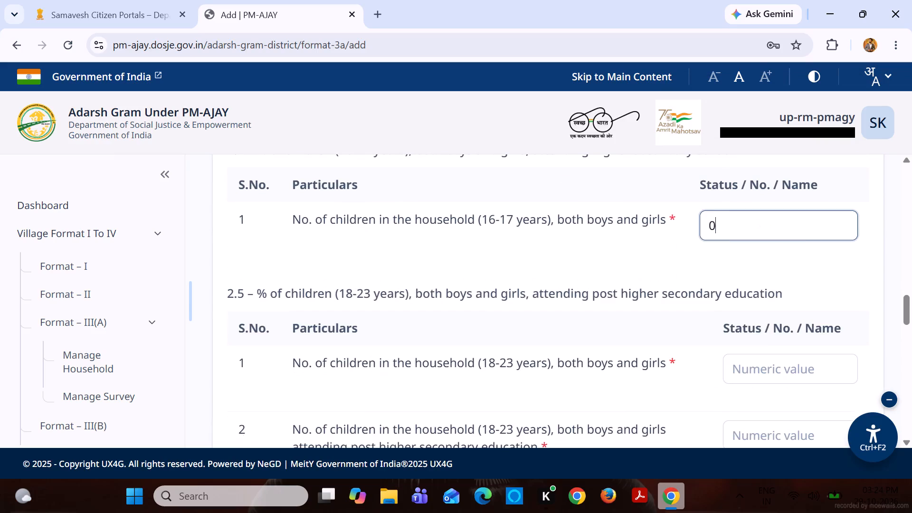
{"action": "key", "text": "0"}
{"action": "key", "text": "BackSpace"}
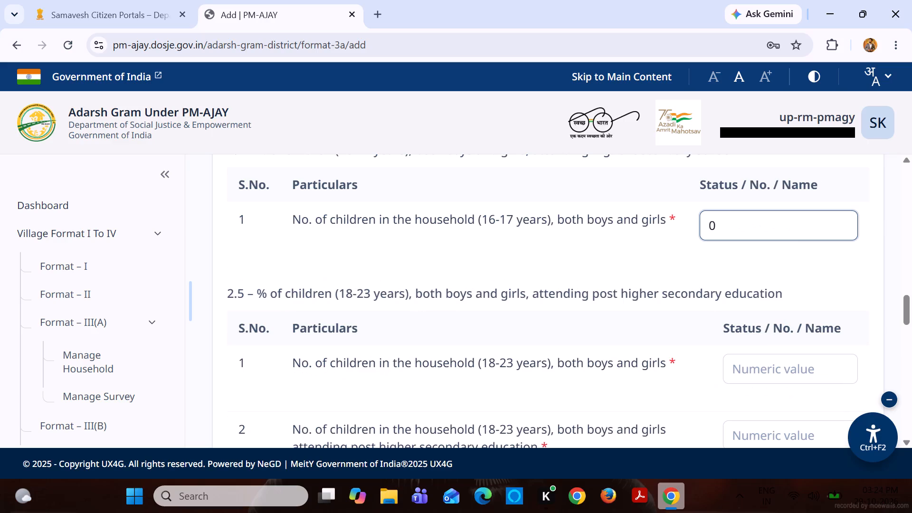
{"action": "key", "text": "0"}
{"action": "key", "text": "BackSpace"}
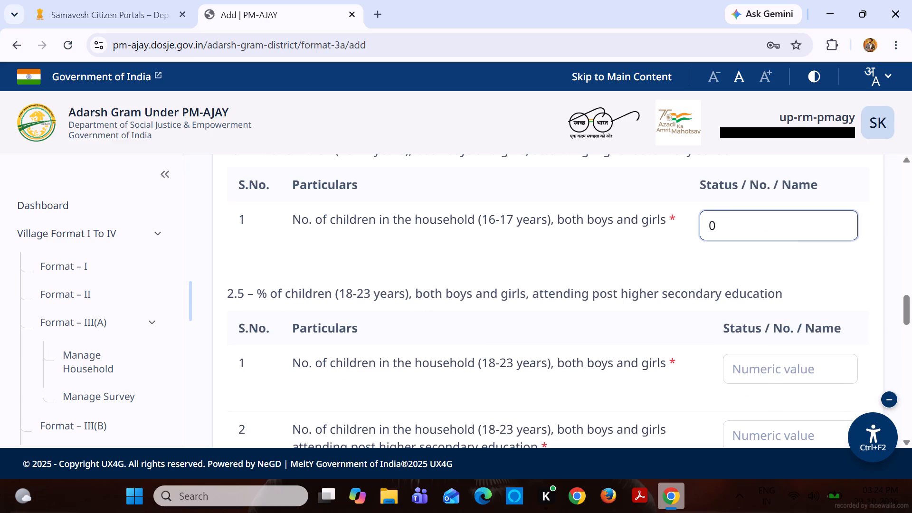
Enter 0 children aged 18-23 years (2.5), 0 eligible for pre-matric (2.6) and 0 for post-matric scholarship (2.7), and submit the Education answers.
{"action": "double_click", "coordinate": [785, 377]}
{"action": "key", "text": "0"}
{"action": "scroll", "coordinate": [785, 377], "scroll_direction": "down", "scroll_amount": 3}
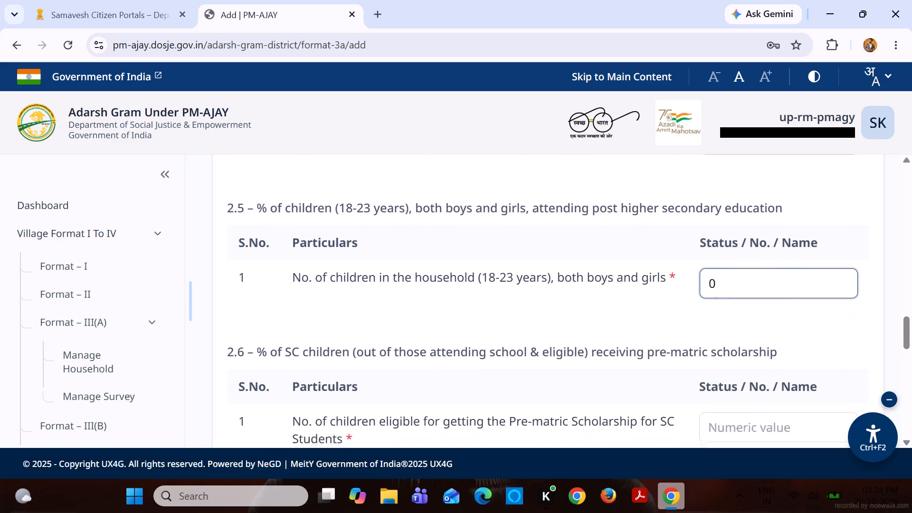
{"action": "scroll", "coordinate": [786, 283], "scroll_direction": "down", "scroll_amount": 1}
{"action": "left_click", "coordinate": [771, 380]}
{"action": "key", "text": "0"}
{"action": "scroll", "coordinate": [771, 380], "scroll_direction": "down", "scroll_amount": 5}
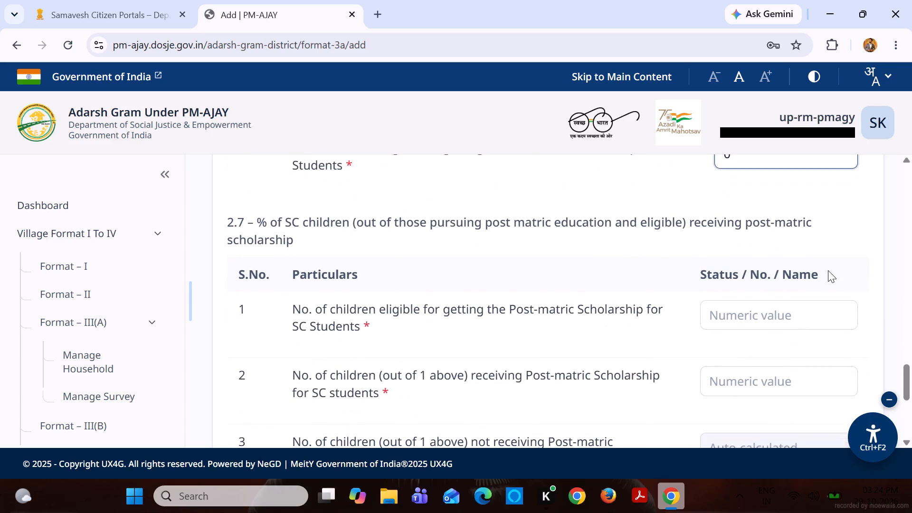
{"action": "left_click", "coordinate": [719, 306]}
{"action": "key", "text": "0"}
{"action": "scroll", "coordinate": [719, 306], "scroll_direction": "down", "scroll_amount": 2}
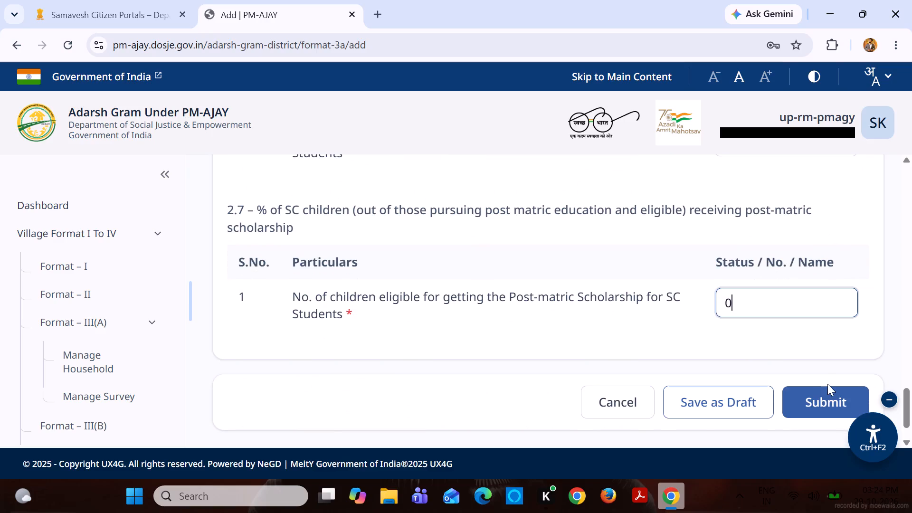
{"action": "left_click_drag", "start_coordinate": [827, 384], "coordinate": [827, 393]}
{"action": "left_click", "coordinate": [827, 393]}
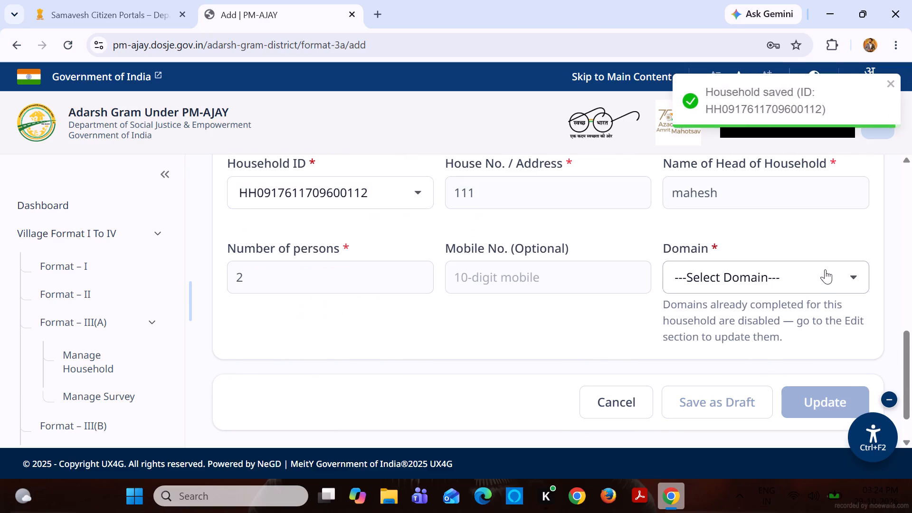
Choose the 3 – Health and Nutrition domain, answer Yes to Health Protection Scheme coverage (3.1) and enter 0 for pregnant women (3.3).
{"action": "left_click", "coordinate": [825, 269]}
{"action": "left_click", "coordinate": [692, 196]}
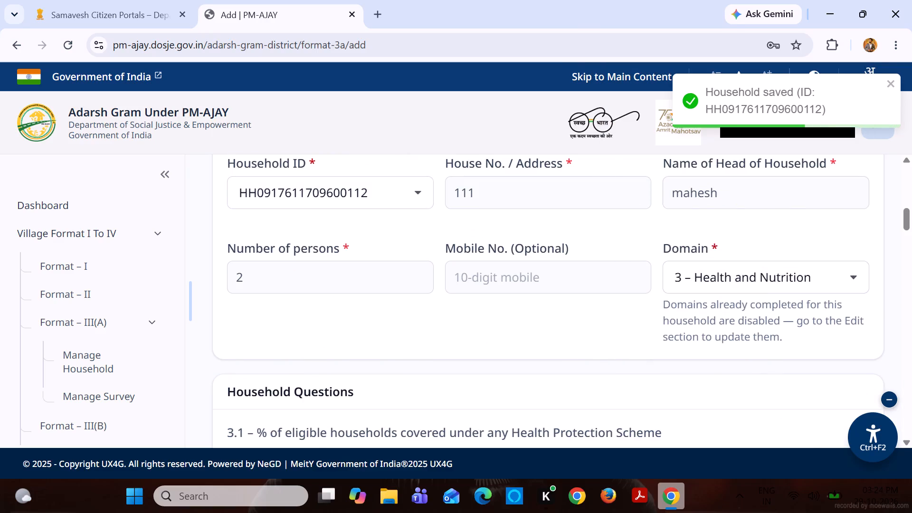
{"action": "scroll", "coordinate": [749, 324], "scroll_direction": "down", "scroll_amount": 2}
{"action": "left_click_drag", "start_coordinate": [783, 340], "coordinate": [761, 381]}
{"action": "left_click", "coordinate": [761, 381]}
{"action": "scroll", "coordinate": [761, 381], "scroll_direction": "down", "scroll_amount": 1}
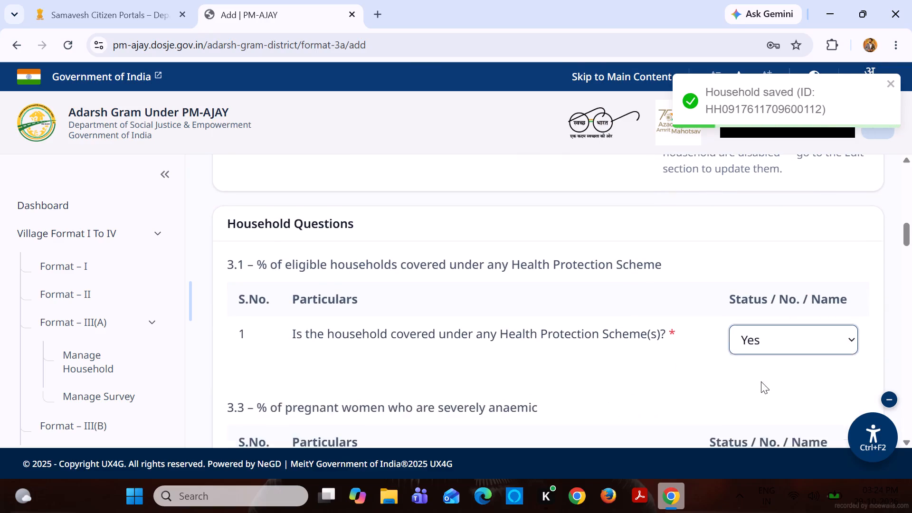
{"action": "scroll", "coordinate": [761, 381], "scroll_direction": "down", "scroll_amount": 3}
{"action": "left_click", "coordinate": [748, 291]}
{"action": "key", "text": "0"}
{"action": "scroll", "coordinate": [748, 291], "scroll_direction": "down", "scroll_amount": 3}
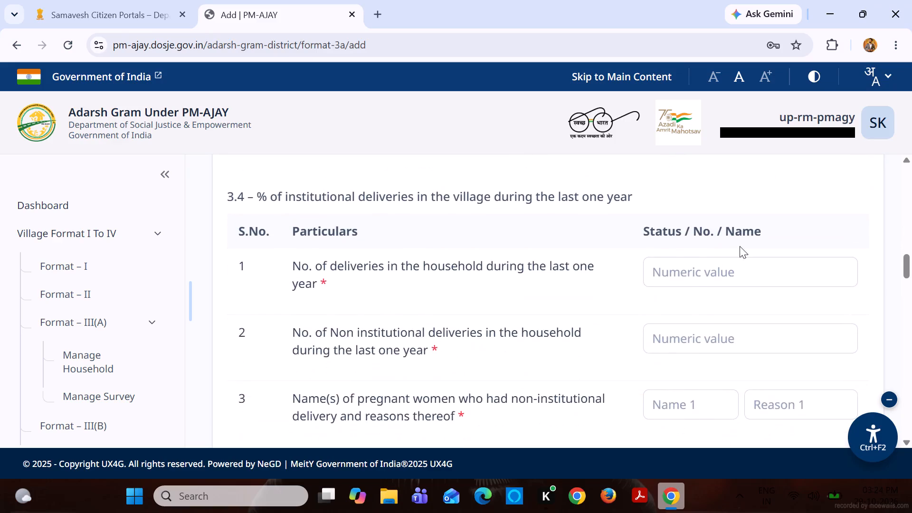
Enter 0 deliveries (3.4), 0 children born (3.5), 0 children below one year (3.6) and 00 children aged 0-5 years (3.7).
{"action": "left_click", "coordinate": [646, 272]}
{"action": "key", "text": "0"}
{"action": "left_click", "coordinate": [651, 406]}
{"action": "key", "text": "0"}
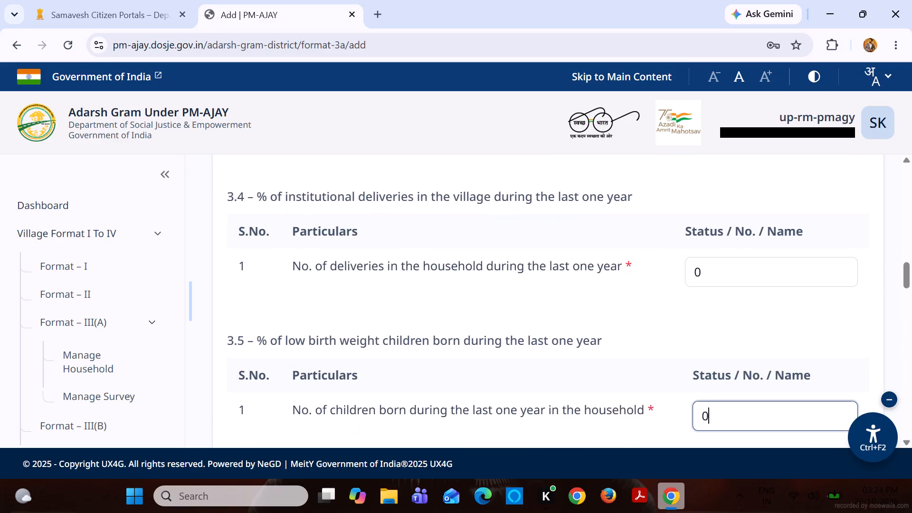
{"action": "scroll", "coordinate": [651, 406], "scroll_direction": "down", "scroll_amount": 5}
{"action": "left_click", "coordinate": [701, 203]}
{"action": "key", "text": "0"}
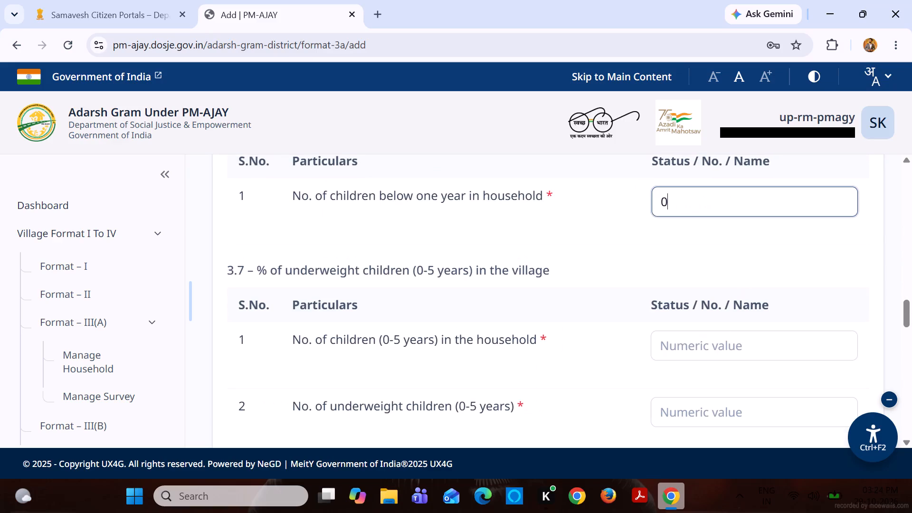
{"action": "left_click", "coordinate": [707, 346]}
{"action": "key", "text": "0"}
{"action": "scroll", "coordinate": [707, 346], "scroll_direction": "down", "scroll_amount": 3}
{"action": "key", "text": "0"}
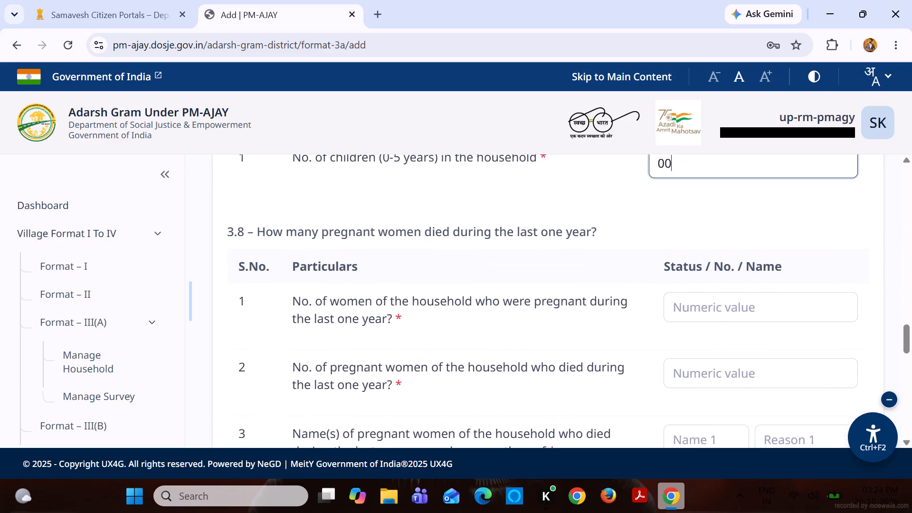
Enter 0 pregnant women (3.8), 0 for 3.9 and 0 members with communicable diseases (3.10), and submit the Health and Nutrition answers.
{"action": "left_click", "coordinate": [707, 299]}
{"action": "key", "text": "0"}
{"action": "scroll", "coordinate": [707, 299], "scroll_direction": "down", "scroll_amount": 4}
{"action": "left_click", "coordinate": [718, 254]}
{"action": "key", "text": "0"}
{"action": "scroll", "coordinate": [718, 254], "scroll_direction": "down", "scroll_amount": 2}
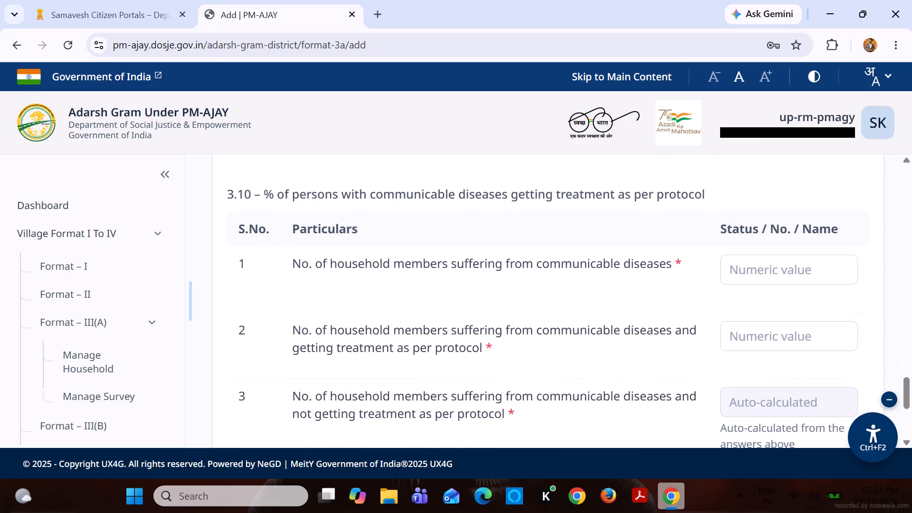
{"action": "left_click", "coordinate": [747, 271]}
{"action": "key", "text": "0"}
{"action": "scroll", "coordinate": [747, 271], "scroll_direction": "down", "scroll_amount": 1}
{"action": "left_click", "coordinate": [814, 360]}
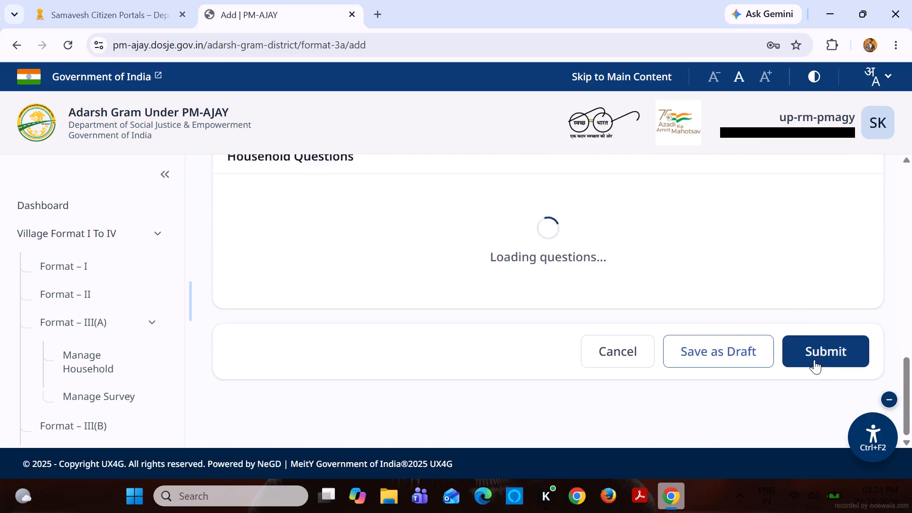
Choose the 4 – Social Security domain, enter 0 eligible for Widow (4.1), Old Age (4.2) and Disability Pension (4.3), and submit.
{"action": "left_click", "coordinate": [823, 218]}
{"action": "scroll", "coordinate": [768, 327], "scroll_direction": "down", "scroll_amount": 1}
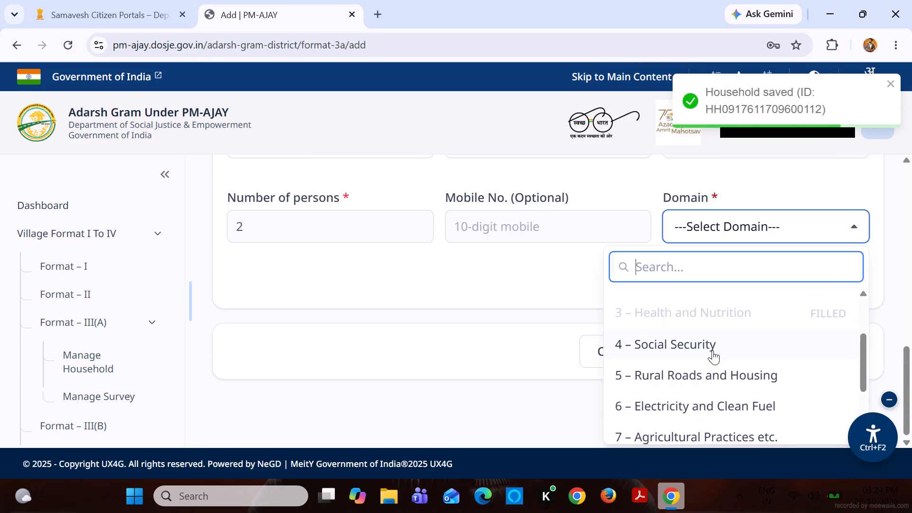
{"action": "left_click", "coordinate": [712, 350]}
{"action": "scroll", "coordinate": [712, 350], "scroll_direction": "down", "scroll_amount": 2}
{"action": "left_click", "coordinate": [731, 322]}
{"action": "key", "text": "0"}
{"action": "scroll", "coordinate": [731, 322], "scroll_direction": "down", "scroll_amount": 1}
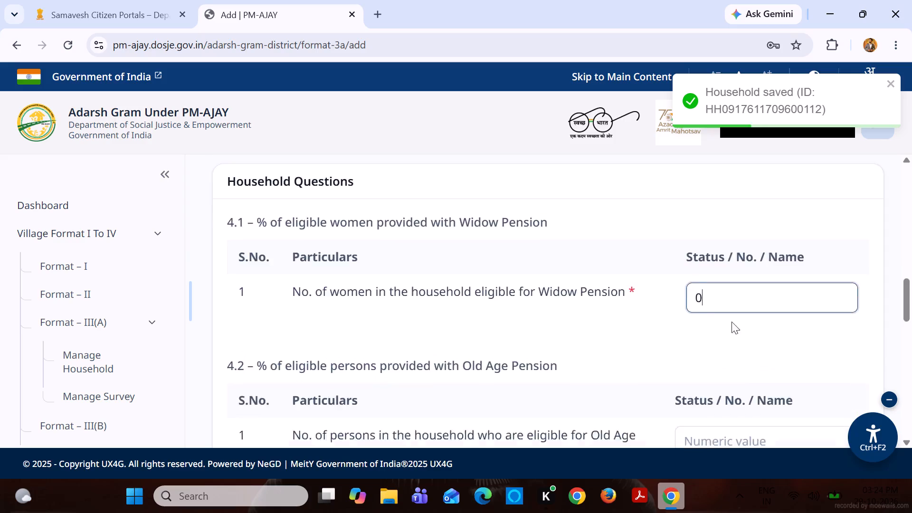
{"action": "scroll", "coordinate": [731, 322], "scroll_direction": "down", "scroll_amount": 2}
{"action": "left_click", "coordinate": [707, 293]}
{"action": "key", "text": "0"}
{"action": "scroll", "coordinate": [707, 293], "scroll_direction": "down", "scroll_amount": 2}
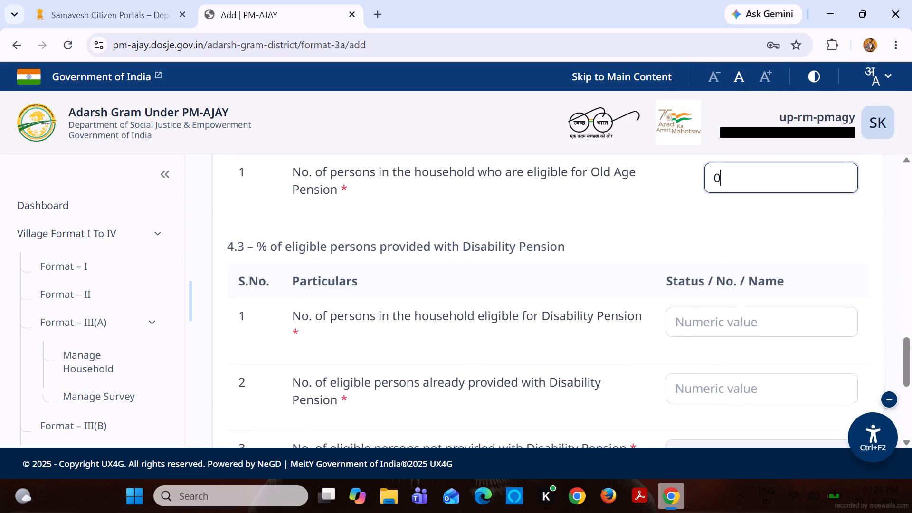
{"action": "left_click", "coordinate": [693, 322]}
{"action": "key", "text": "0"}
{"action": "scroll", "coordinate": [693, 322], "scroll_direction": "down", "scroll_amount": 2}
{"action": "left_click", "coordinate": [817, 336]}
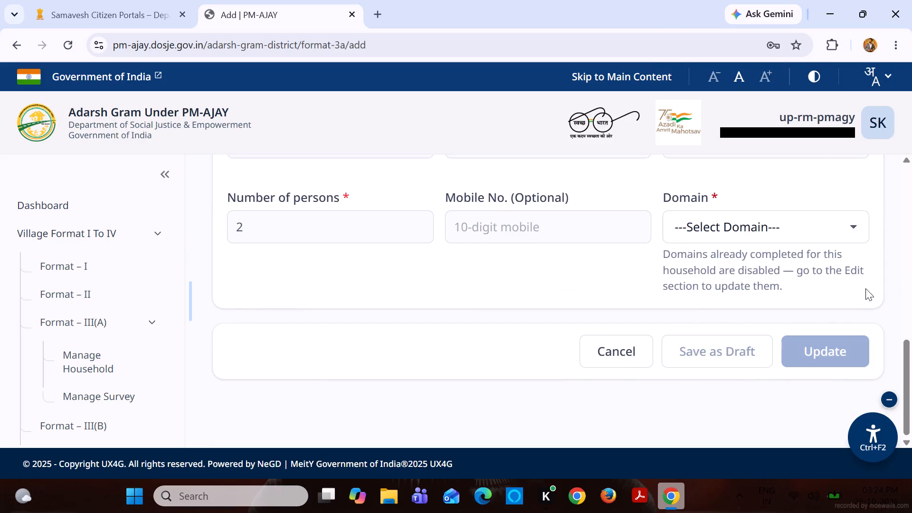
Choose the 5 – Rural Roads and Housing domain, answer No to living in a Kachcha/unsafe house (5.3), and submit.
{"action": "left_click", "coordinate": [822, 215]}
{"action": "scroll", "coordinate": [774, 309], "scroll_direction": "down", "scroll_amount": 1}
{"action": "left_click", "coordinate": [712, 352]}
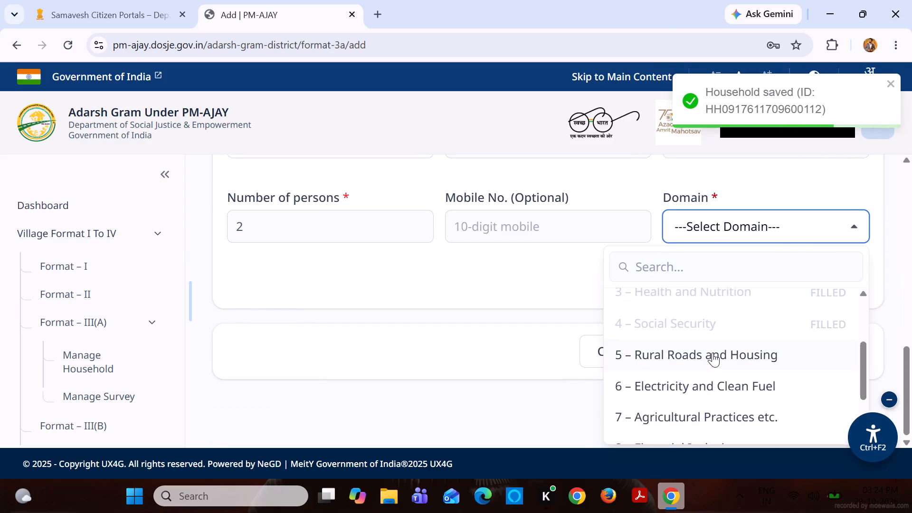
{"action": "scroll", "coordinate": [712, 352], "scroll_direction": "down", "scroll_amount": 2}
{"action": "left_click_drag", "start_coordinate": [806, 351], "coordinate": [773, 412]}
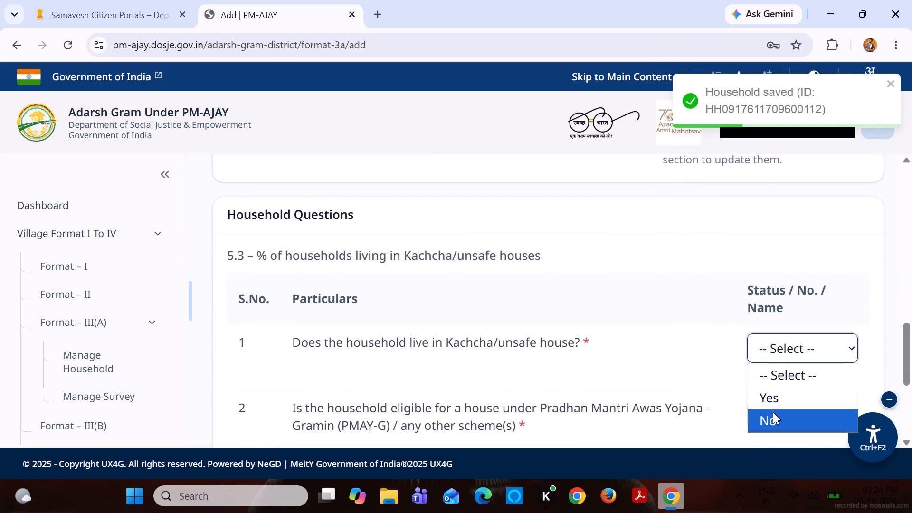
{"action": "left_click", "coordinate": [773, 412]}
{"action": "scroll", "coordinate": [773, 412], "scroll_direction": "down", "scroll_amount": 6}
{"action": "left_click", "coordinate": [829, 345]}
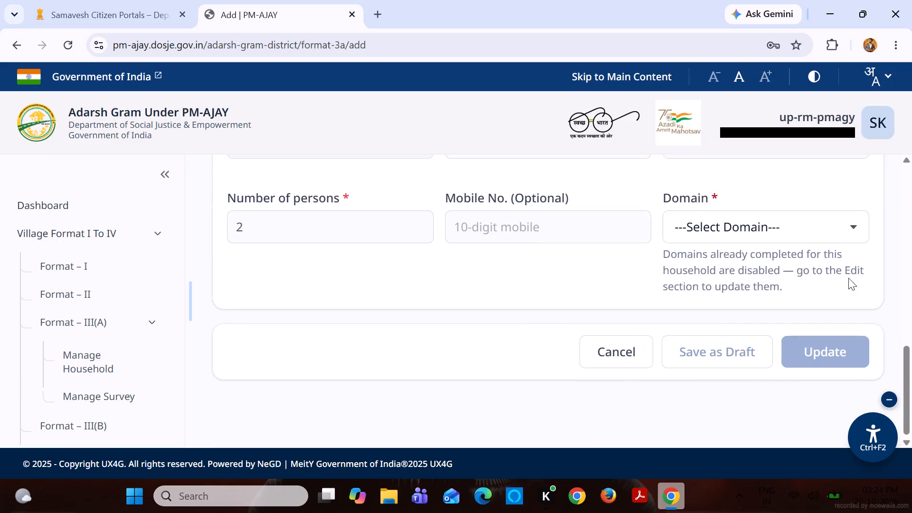
Choose the 6 – Electricity and Clean Fuel domain and answer Yes to having an electricity connection in both 6.2 and 6.3.
{"action": "left_click", "coordinate": [816, 233]}
{"action": "scroll", "coordinate": [781, 325], "scroll_direction": "down", "scroll_amount": 2}
{"action": "left_click", "coordinate": [722, 346]}
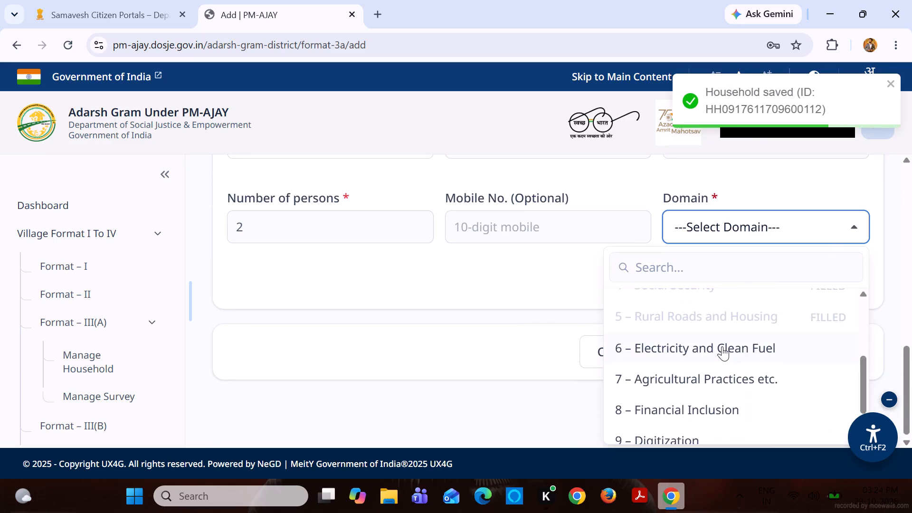
{"action": "scroll", "coordinate": [722, 346], "scroll_direction": "down", "scroll_amount": 2}
{"action": "left_click_drag", "start_coordinate": [827, 302], "coordinate": [782, 351]}
{"action": "left_click", "coordinate": [782, 351]}
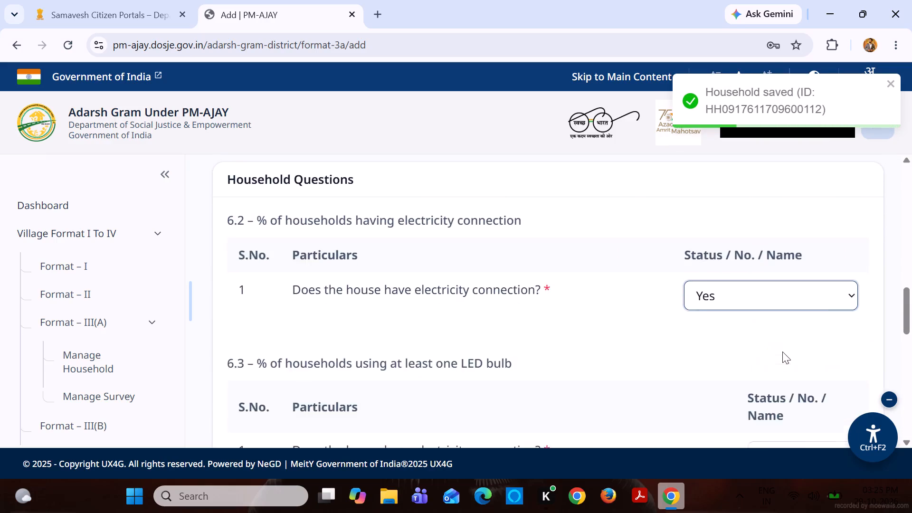
{"action": "scroll", "coordinate": [782, 351], "scroll_direction": "down", "scroll_amount": 2}
{"action": "left_click_drag", "start_coordinate": [819, 298], "coordinate": [785, 356]}
{"action": "left_click", "coordinate": [785, 356]}
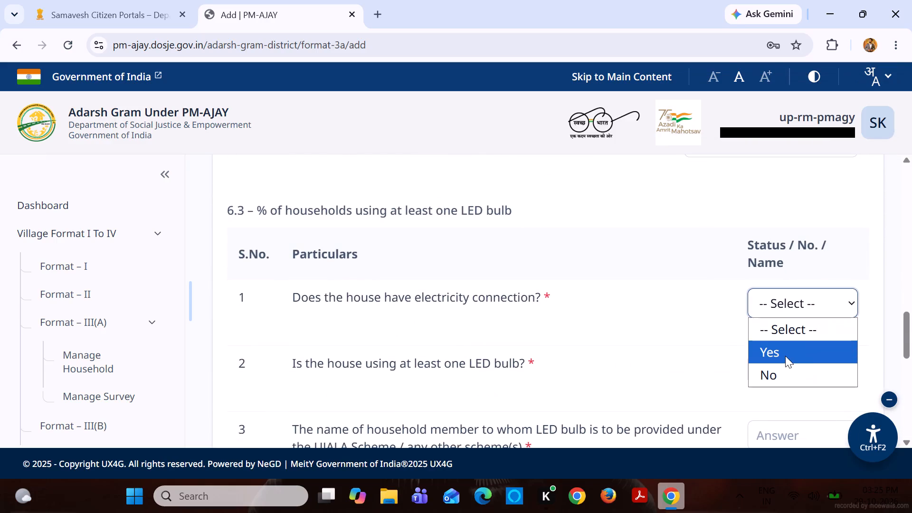
Answer Yes to using at least one LED bulb (6.3) and Yes to using clean fuel (6.4), and submit.
{"action": "scroll", "coordinate": [785, 356], "scroll_direction": "down", "scroll_amount": 3}
{"action": "left_click_drag", "start_coordinate": [813, 372], "coordinate": [779, 414]}
{"action": "left_click", "coordinate": [779, 414]}
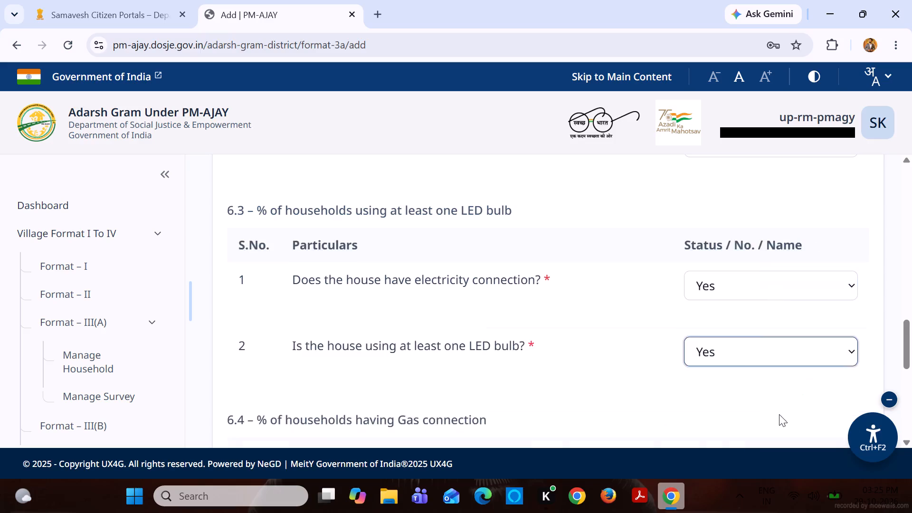
{"action": "scroll", "coordinate": [779, 414], "scroll_direction": "down", "scroll_amount": 4}
{"action": "left_click_drag", "start_coordinate": [815, 272], "coordinate": [789, 311]}
{"action": "left_click", "coordinate": [789, 311]}
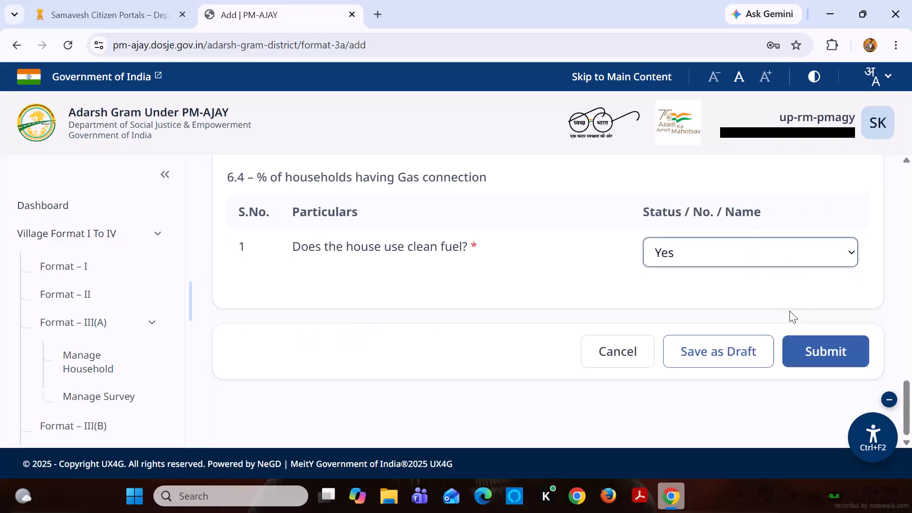
{"action": "scroll", "coordinate": [789, 311], "scroll_direction": "down", "scroll_amount": 2}
{"action": "left_click", "coordinate": [824, 340]}
Choose the 7 – Agricultural Practices etc. domain, answer No to the household being involved in farming (7.1), and submit.
{"action": "left_click", "coordinate": [799, 219]}
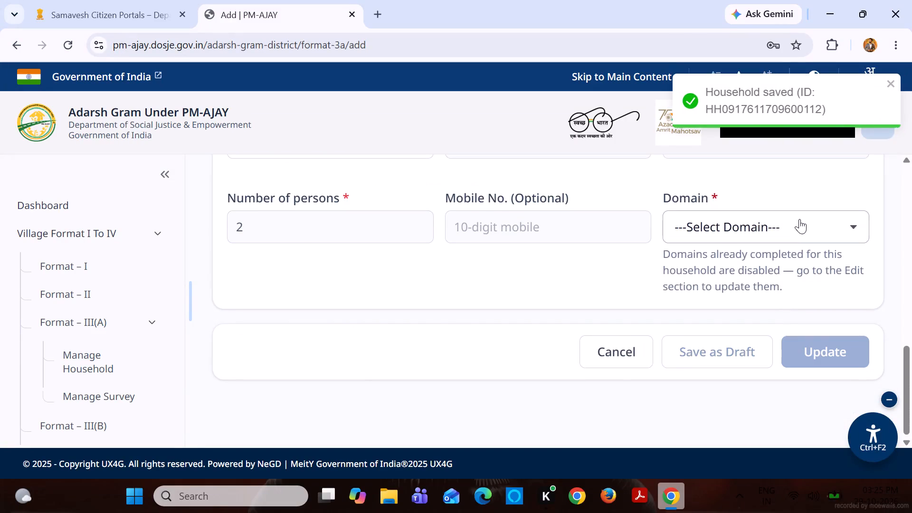
{"action": "scroll", "coordinate": [797, 344], "scroll_direction": "down", "scroll_amount": 2}
{"action": "left_click", "coordinate": [699, 413]}
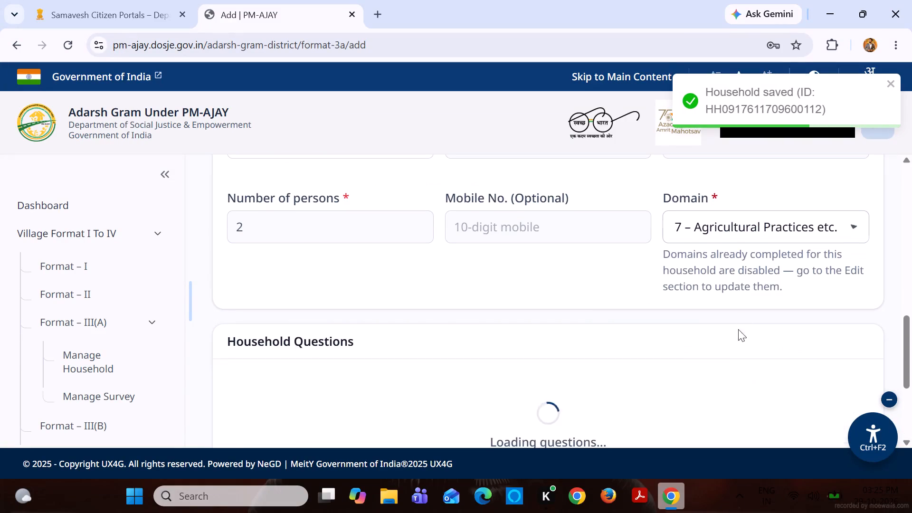
{"action": "scroll", "coordinate": [743, 313], "scroll_direction": "down", "scroll_amount": 3}
{"action": "left_click_drag", "start_coordinate": [795, 241], "coordinate": [751, 317]}
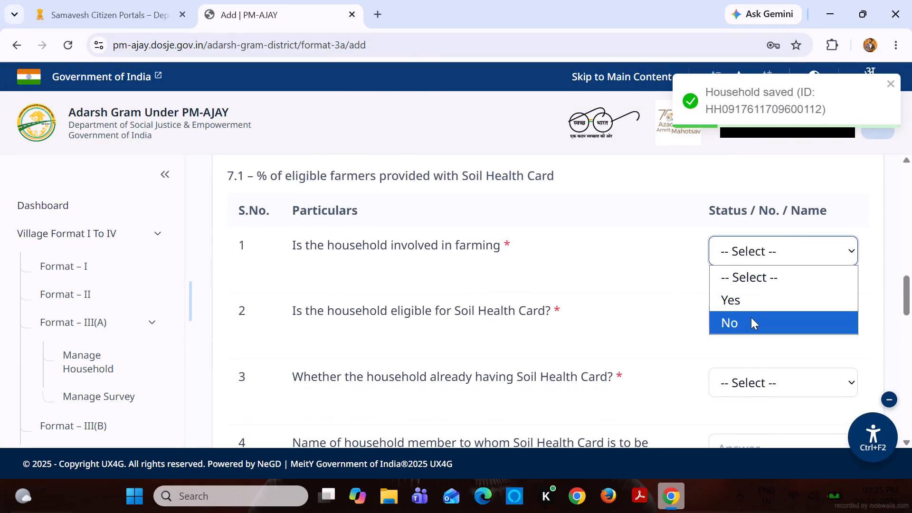
{"action": "left_click", "coordinate": [751, 317]}
{"action": "scroll", "coordinate": [751, 317], "scroll_direction": "down", "scroll_amount": 5}
{"action": "left_click", "coordinate": [817, 358]}
{"action": "left_click", "coordinate": [817, 358]}
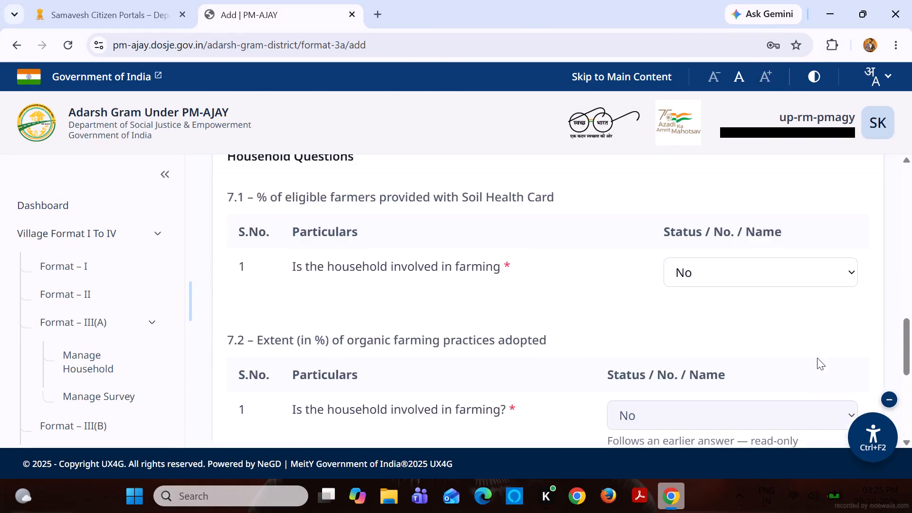
Choose the 8 – Financial Inclusion domain and enter 2 persons above 5 years and 2 already having Aadhaar (8.1).
{"action": "left_click", "coordinate": [810, 228]}
{"action": "scroll", "coordinate": [783, 321], "scroll_direction": "down", "scroll_amount": 4}
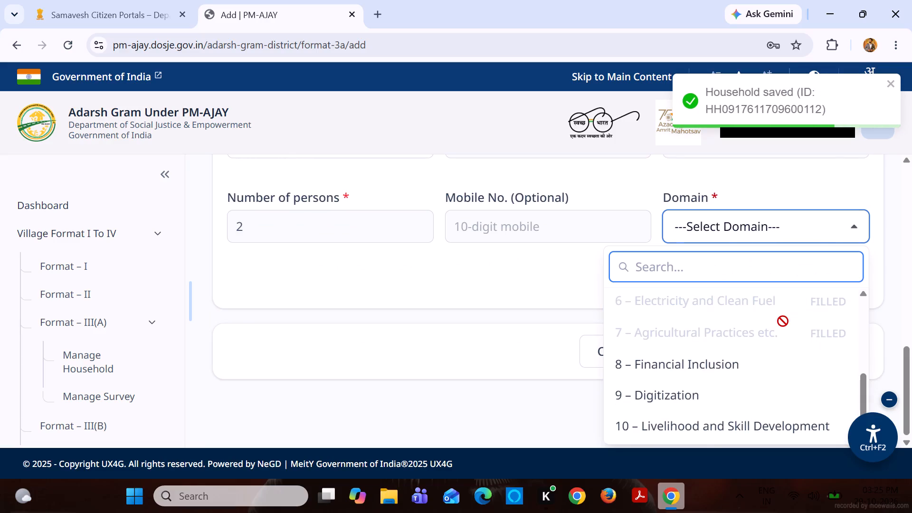
{"action": "left_click", "coordinate": [703, 372]}
{"action": "scroll", "coordinate": [703, 372], "scroll_direction": "down", "scroll_amount": 3}
{"action": "left_click_drag", "start_coordinate": [716, 258], "coordinate": [708, 274]}
{"action": "left_click", "coordinate": [708, 274]}
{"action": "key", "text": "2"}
{"action": "left_click", "coordinate": [708, 354]}
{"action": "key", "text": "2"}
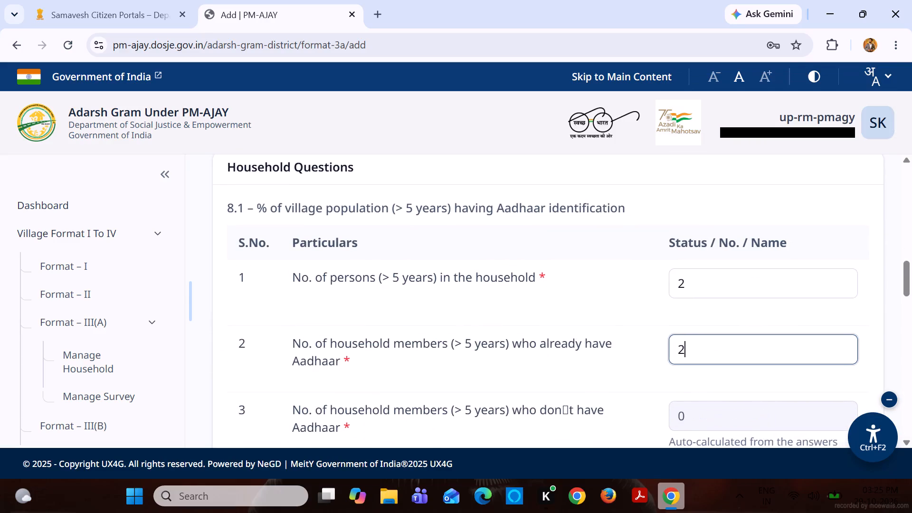
Enter 2 members eligible for a Banks/Post Office account and 2 eligible members who have one.
{"action": "scroll", "coordinate": [708, 354], "scroll_direction": "down", "scroll_amount": 4}
{"action": "left_click", "coordinate": [750, 372]}
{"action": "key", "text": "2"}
{"action": "scroll", "coordinate": [750, 372], "scroll_direction": "down", "scroll_amount": 4}
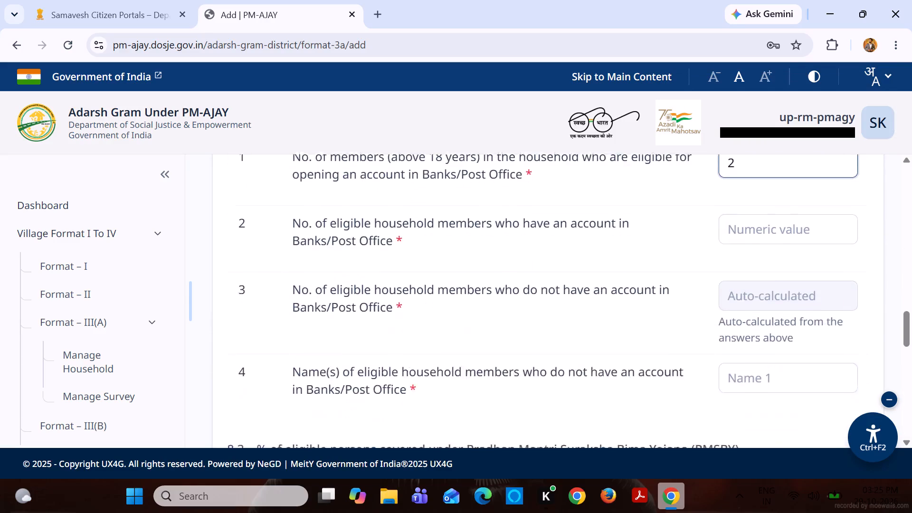
{"action": "left_click", "coordinate": [737, 205]}
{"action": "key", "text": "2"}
{"action": "scroll", "coordinate": [737, 205], "scroll_direction": "down", "scroll_amount": 2}
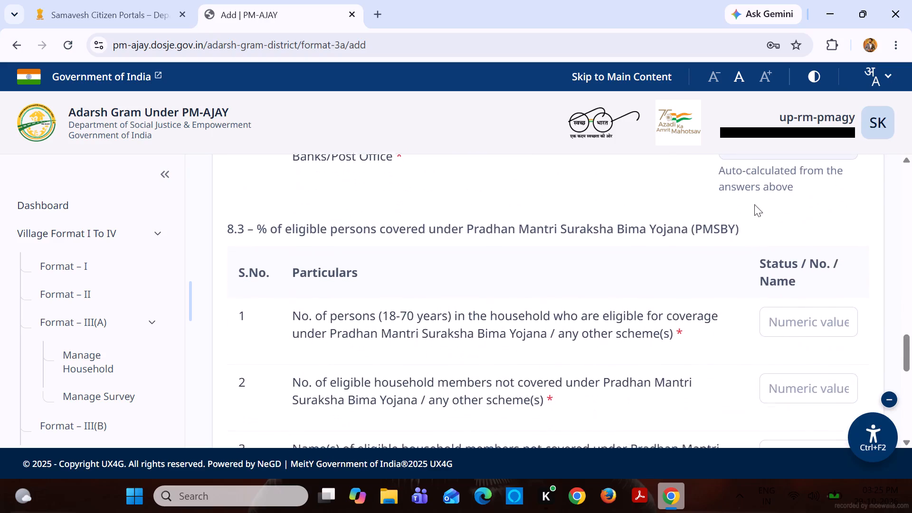
Enter 0 members eligible for PMSBY (8.3) and 0 eligible for PMJJBY (8.4), and submit the Financial Inclusion answers.
{"action": "left_click", "coordinate": [793, 323]}
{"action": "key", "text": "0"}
{"action": "scroll", "coordinate": [793, 323], "scroll_direction": "down", "scroll_amount": 4}
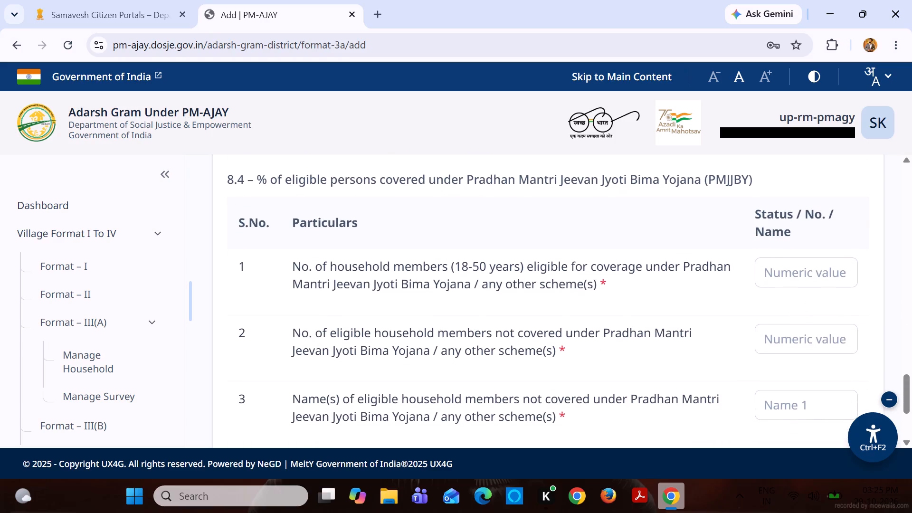
{"action": "left_click", "coordinate": [785, 267]}
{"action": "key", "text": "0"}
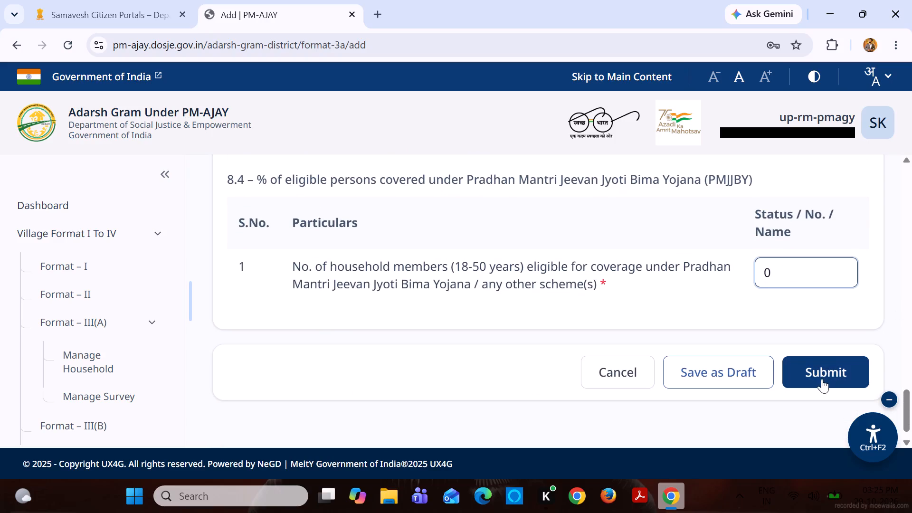
{"action": "left_click", "coordinate": [822, 379]}
Choose the 9 – Digitization domain, enter 0 members aged 14-60 eligible for PMGDISHA training (9.3), and submit.
{"action": "left_click", "coordinate": [822, 248]}
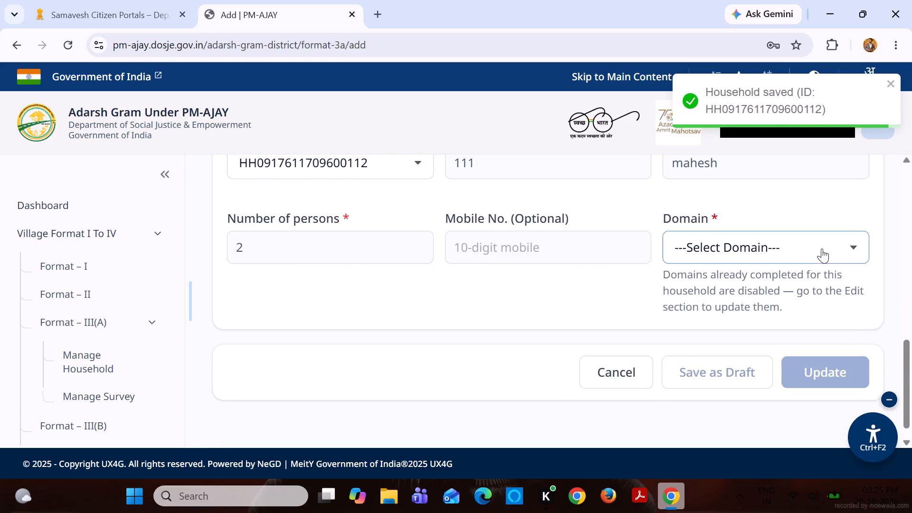
{"action": "scroll", "coordinate": [787, 331], "scroll_direction": "down", "scroll_amount": 9}
{"action": "left_click", "coordinate": [705, 403]}
{"action": "scroll", "coordinate": [705, 403], "scroll_direction": "down", "scroll_amount": 2}
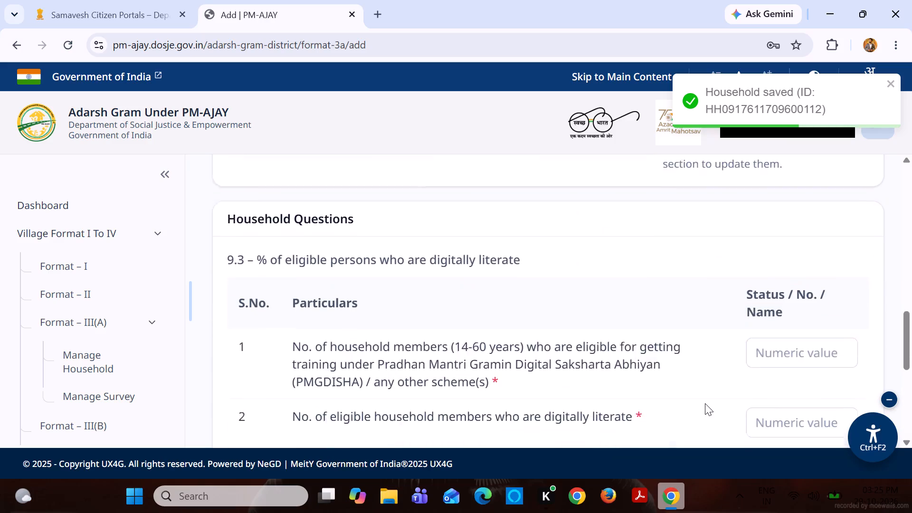
{"action": "scroll", "coordinate": [705, 403], "scroll_direction": "down", "scroll_amount": 1}
{"action": "left_click", "coordinate": [767, 275]}
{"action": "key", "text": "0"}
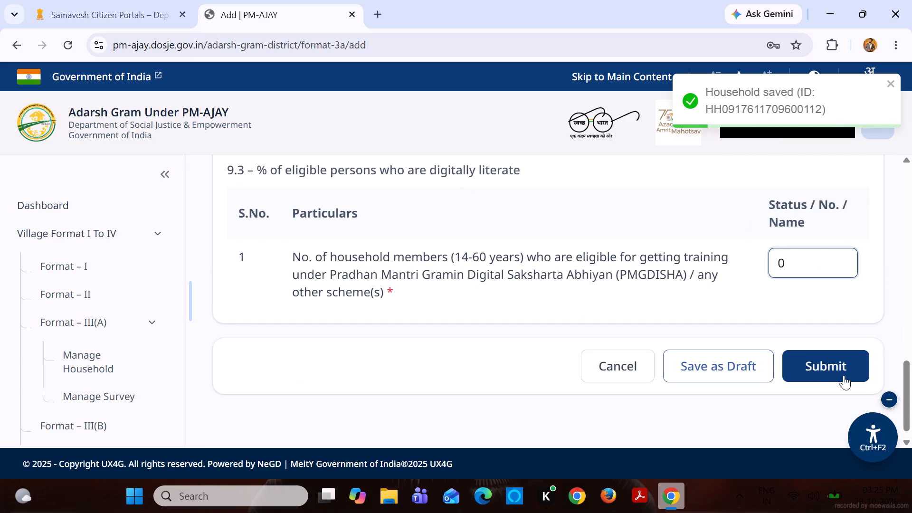
{"action": "left_click", "coordinate": [831, 370]}
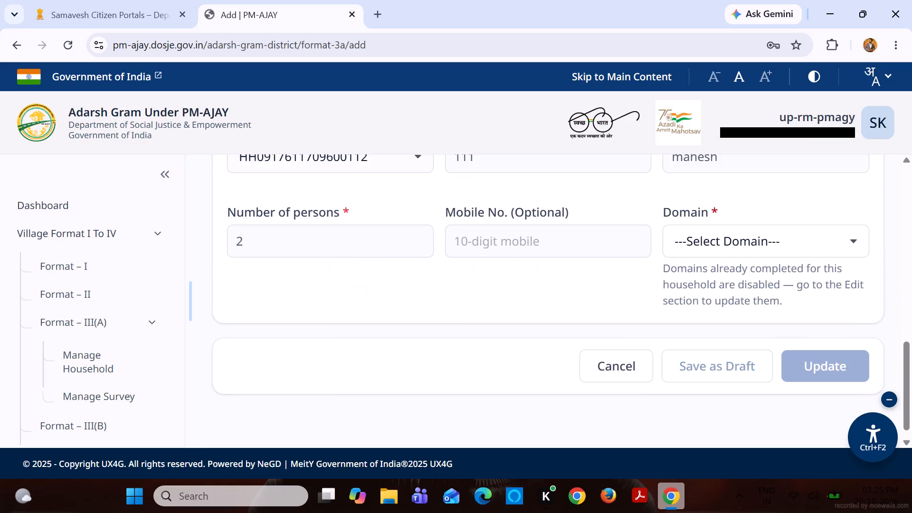
For the 10 – Livelihood and Skill Development domain, enter 0 youth eligible for skill training and 0 for bank-linked loans, answer Yes to SHG membership, and submit.
{"action": "left_click", "coordinate": [818, 238]}
{"action": "scroll", "coordinate": [779, 317], "scroll_direction": "down", "scroll_amount": 8}
{"action": "left_click", "coordinate": [673, 428]}
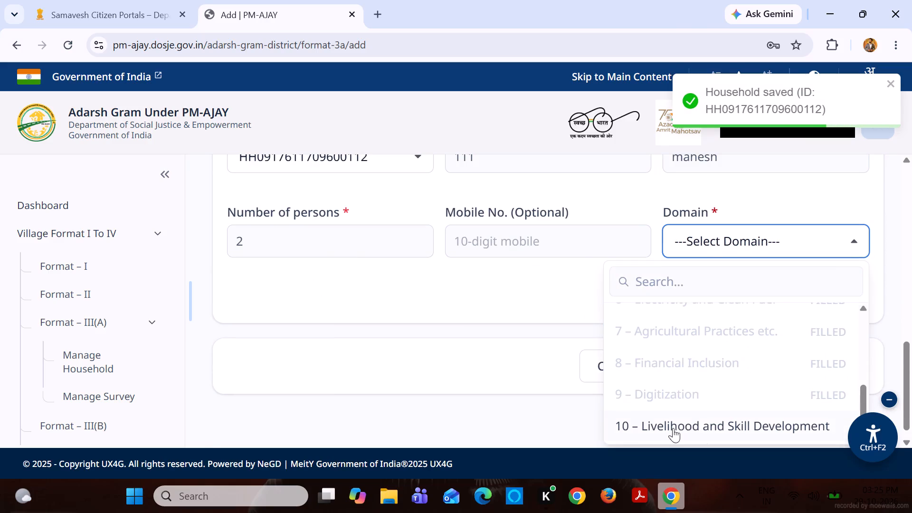
{"action": "scroll", "coordinate": [749, 311], "scroll_direction": "down", "scroll_amount": 2}
{"action": "left_click", "coordinate": [761, 231]}
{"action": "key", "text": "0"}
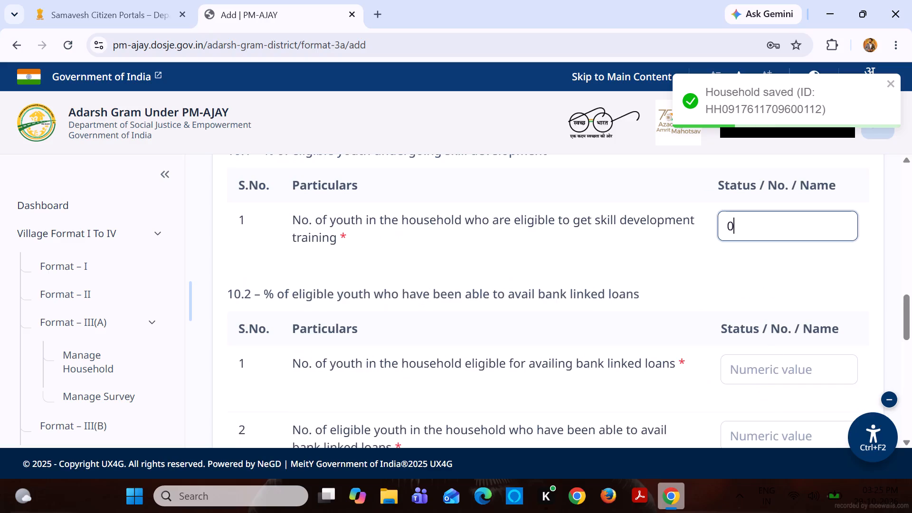
{"action": "left_click", "coordinate": [752, 361]}
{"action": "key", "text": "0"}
{"action": "scroll", "coordinate": [752, 361], "scroll_direction": "down", "scroll_amount": 4}
{"action": "left_click_drag", "start_coordinate": [806, 232], "coordinate": [752, 285]}
{"action": "left_click", "coordinate": [752, 285]}
{"action": "scroll", "coordinate": [752, 285], "scroll_direction": "down", "scroll_amount": 4}
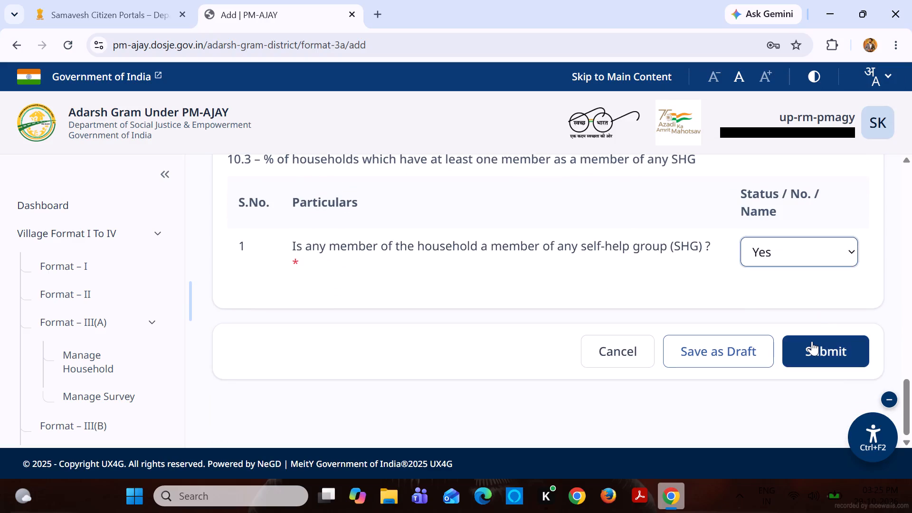
{"action": "left_click", "coordinate": [812, 341]}
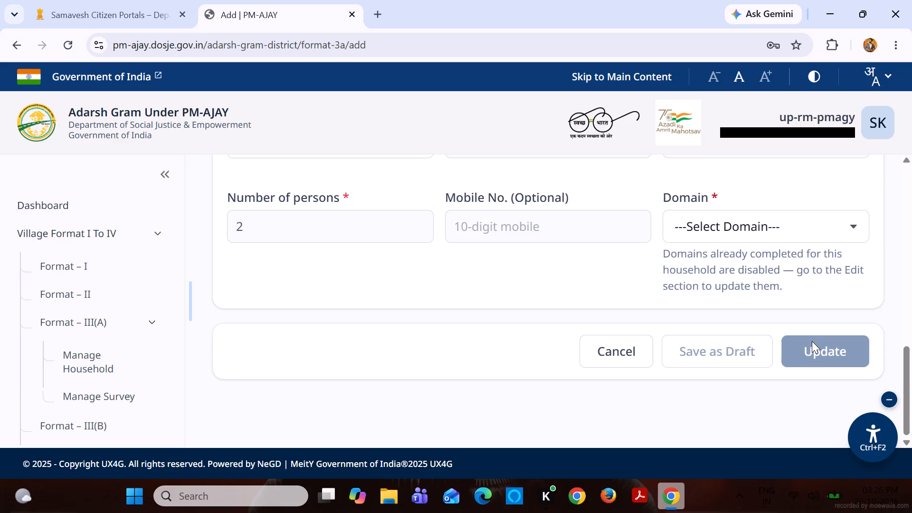
Check the domain list for unfilled domains, then start a new household in block Shahabad, Gram Panchayat Narkheri, village Narkhera, category SC.
{"action": "left_click", "coordinate": [834, 228]}
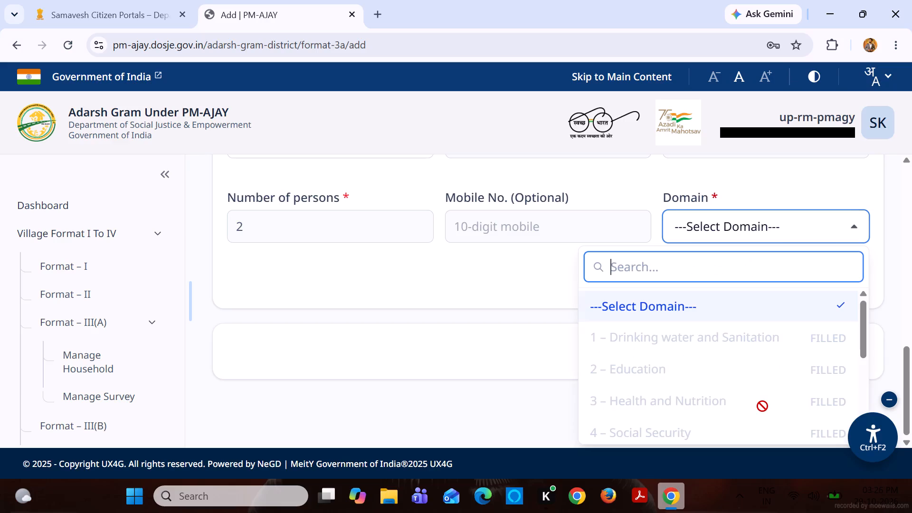
{"action": "scroll", "coordinate": [762, 406], "scroll_direction": "down", "scroll_amount": 7}
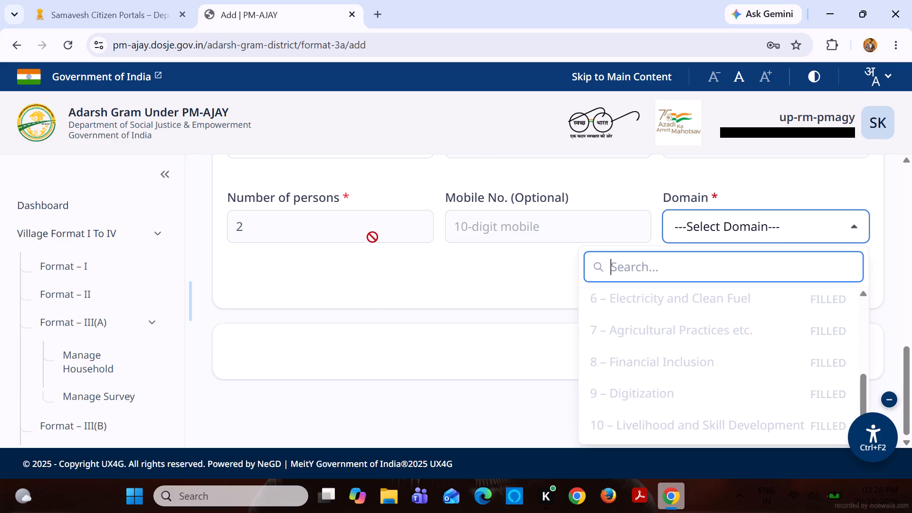
{"action": "left_click", "coordinate": [75, 358]}
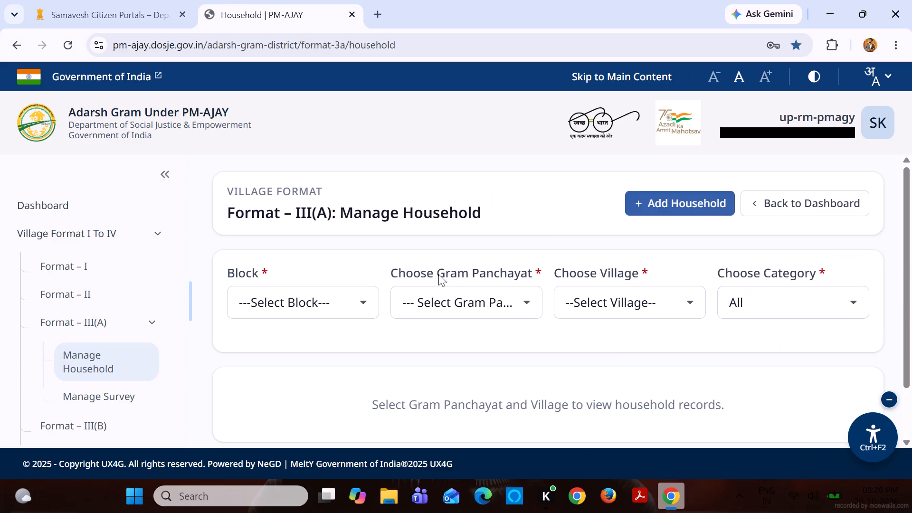
{"action": "left_click", "coordinate": [692, 197]}
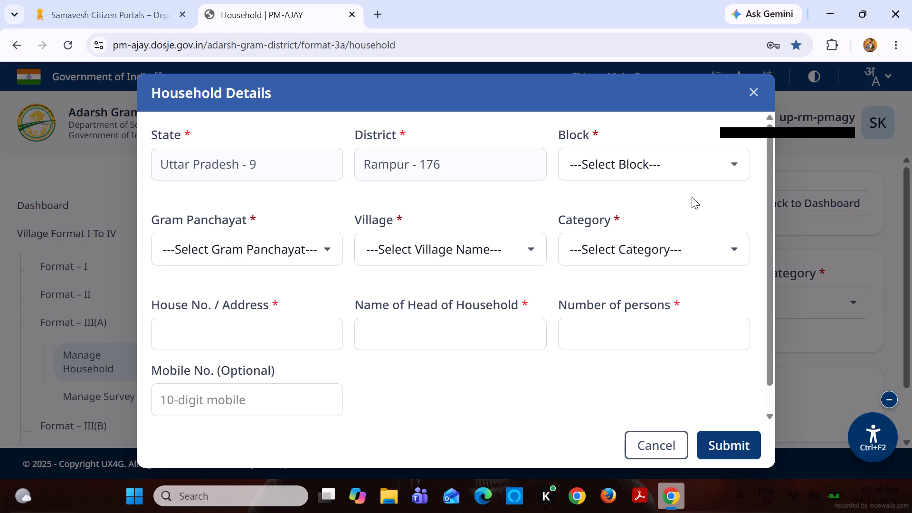
{"action": "left_click", "coordinate": [715, 157]}
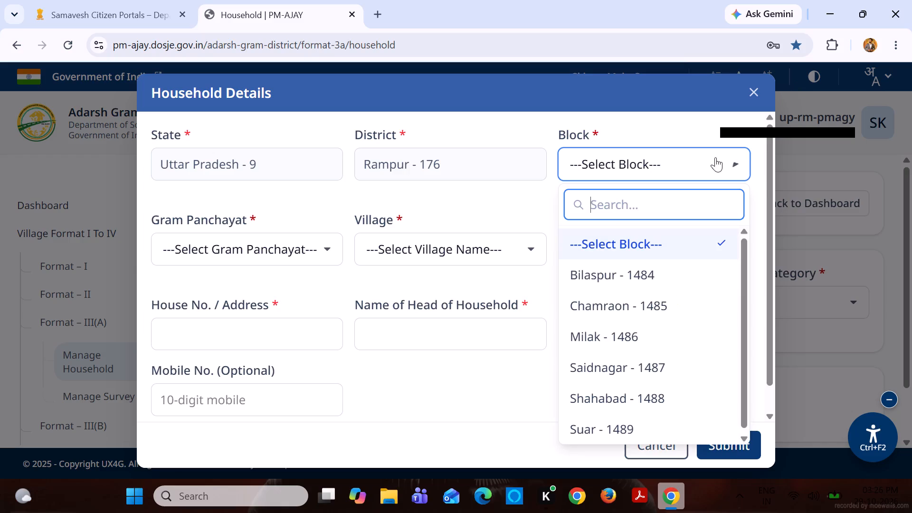
{"action": "left_click", "coordinate": [631, 403]}
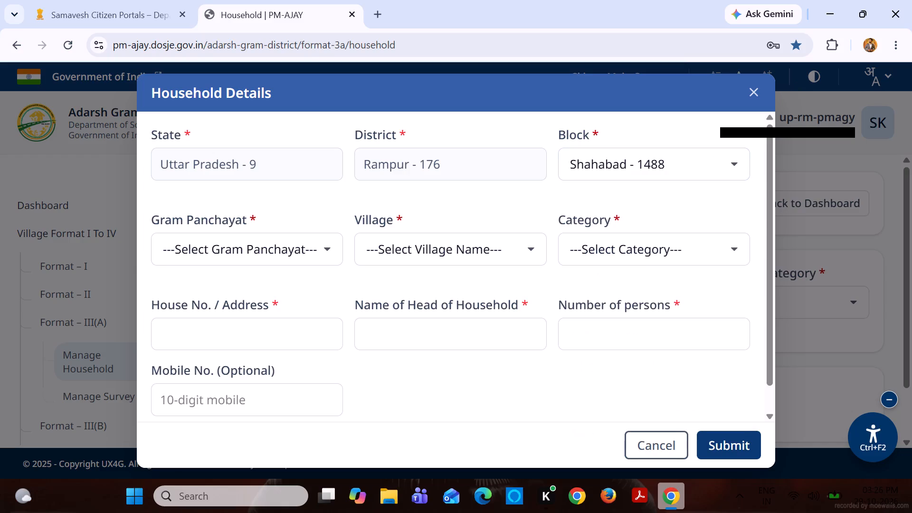
{"action": "left_click", "coordinate": [285, 257]}
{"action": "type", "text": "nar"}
{"action": "left_click", "coordinate": [211, 329]}
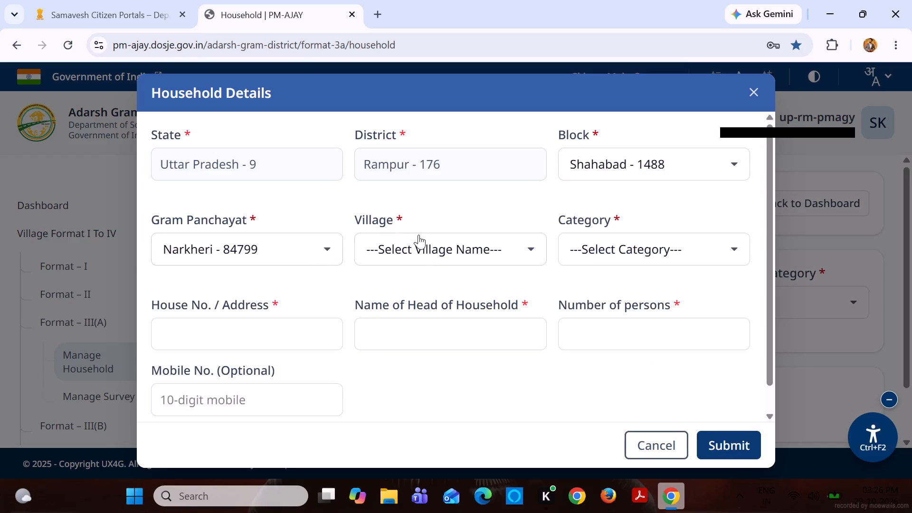
{"action": "left_click", "coordinate": [433, 241]}
{"action": "left_click", "coordinate": [405, 329]}
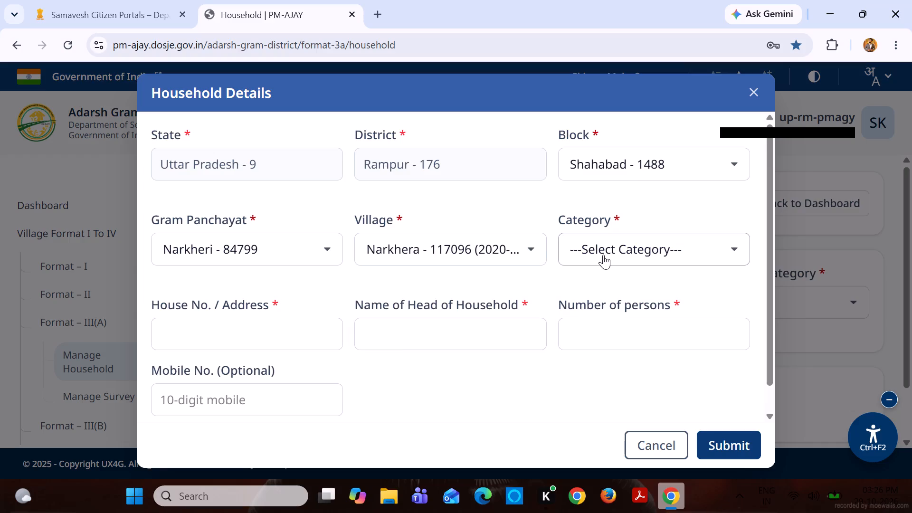
{"action": "left_click", "coordinate": [603, 255]}
{"action": "left_click", "coordinate": [578, 317]}
Enter house number 112, the name of the head of household and 2 persons, and submit the household details.
{"action": "left_click", "coordinate": [242, 351]}
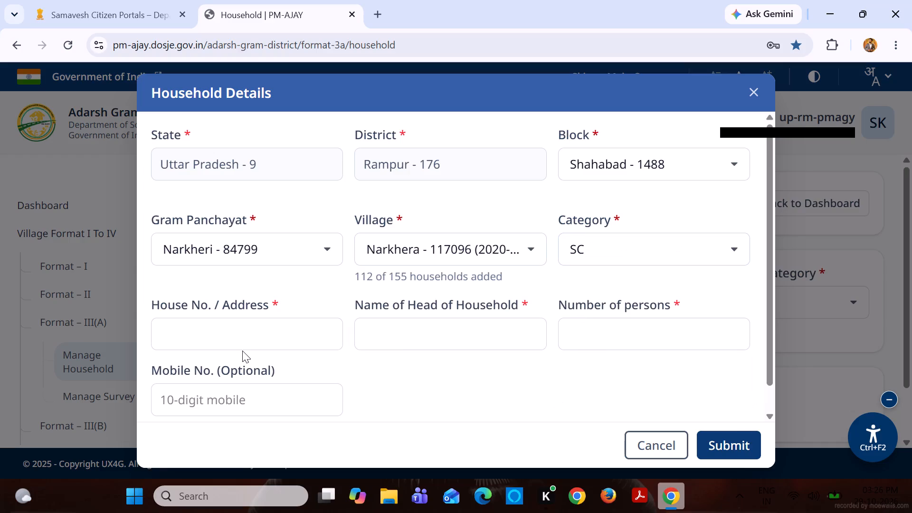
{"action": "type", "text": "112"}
{"action": "left_click", "coordinate": [232, 334]}
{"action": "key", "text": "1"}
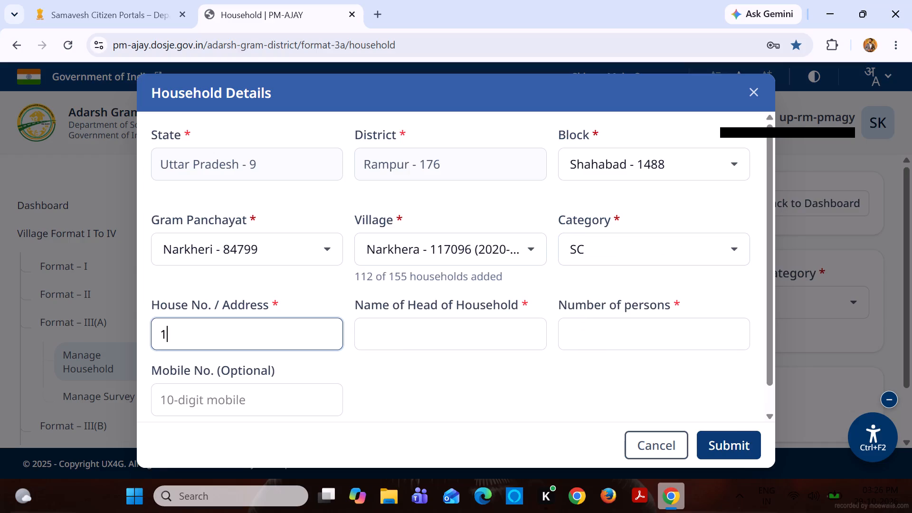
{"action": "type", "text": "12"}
{"action": "left_click", "coordinate": [367, 327]}
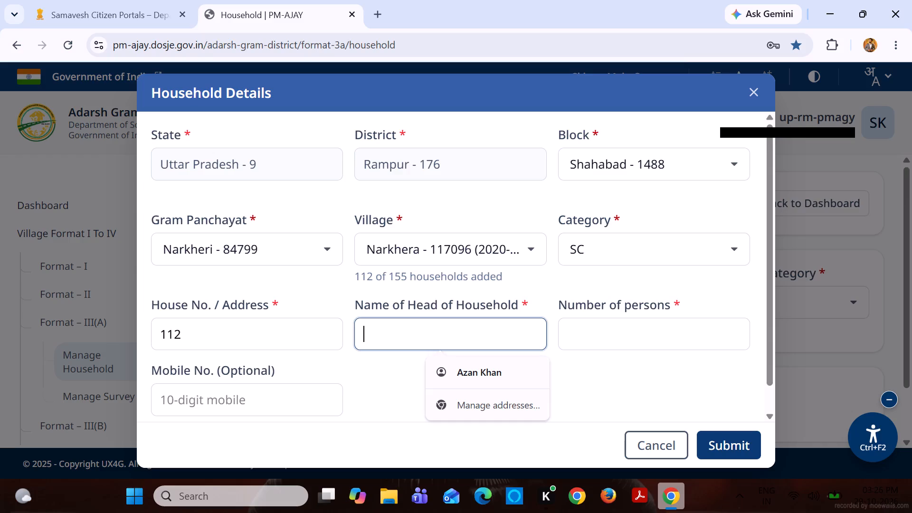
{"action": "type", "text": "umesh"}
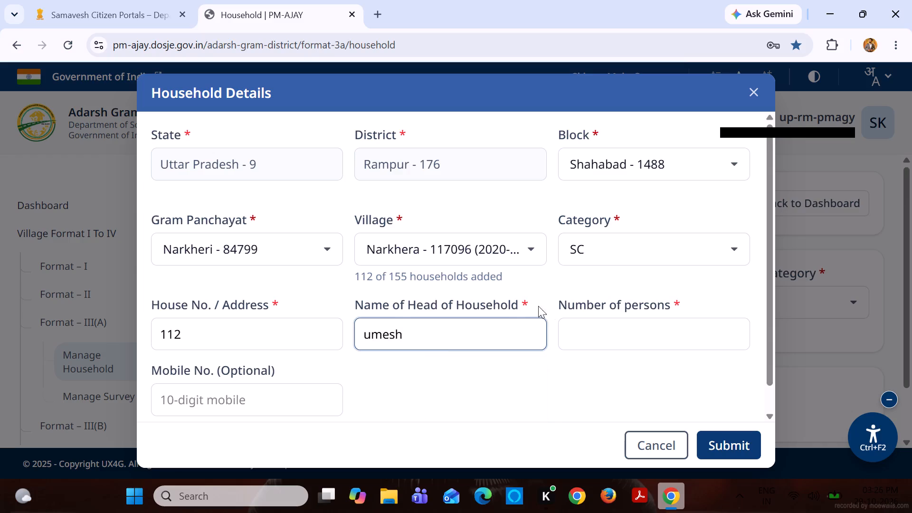
{"action": "left_click", "coordinate": [601, 331]}
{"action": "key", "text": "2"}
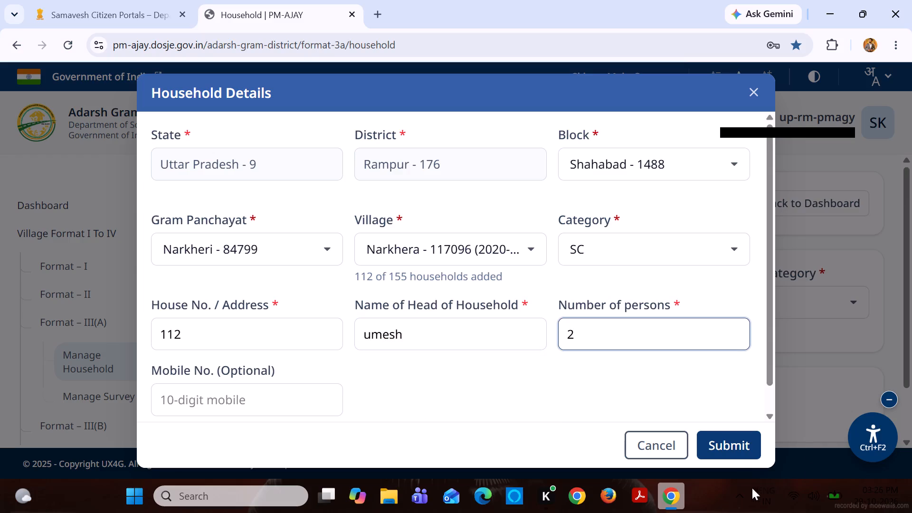
{"action": "left_click", "coordinate": [740, 461]}
{"action": "left_click", "coordinate": [739, 459]}
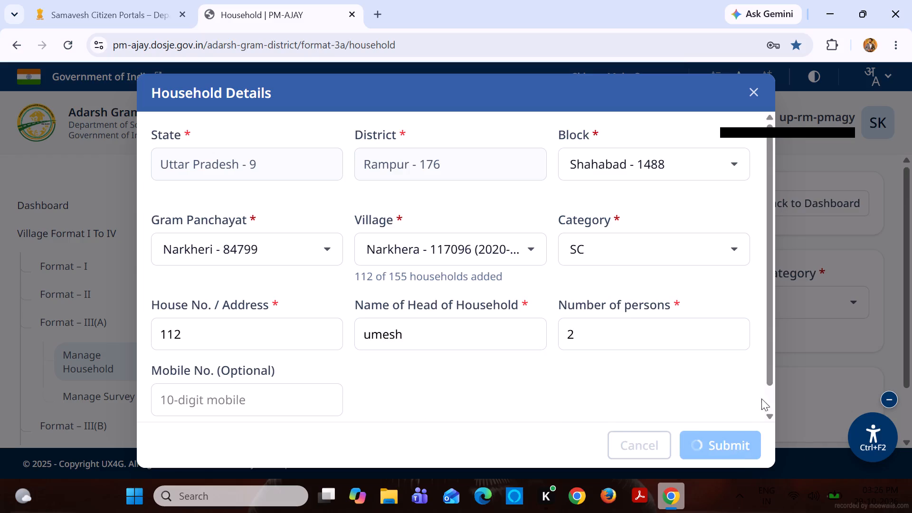
Choose the 1 – Drinking water and Sanitation domain, answer Yes to having an IHHL (1.3) and No to open defecation (1.5), and submit.
{"action": "scroll", "coordinate": [770, 311], "scroll_direction": "down", "scroll_amount": 8}
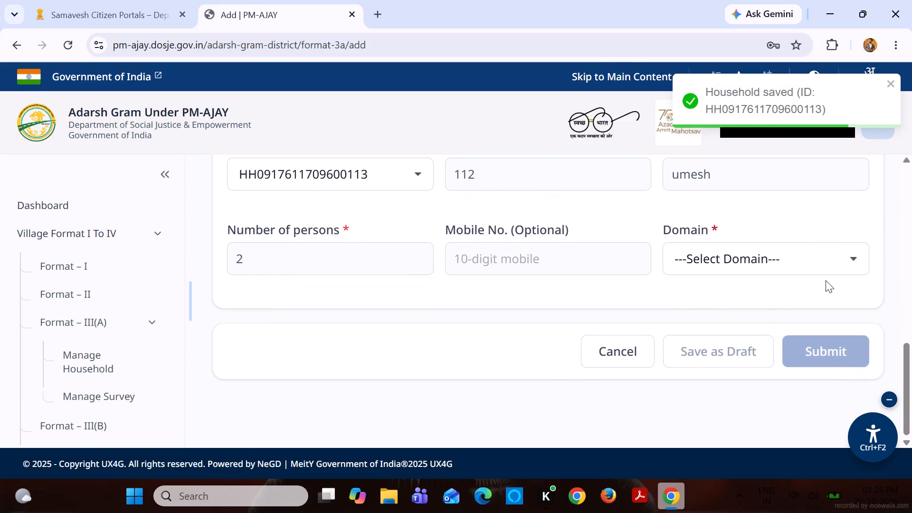
{"action": "left_click", "coordinate": [829, 271]}
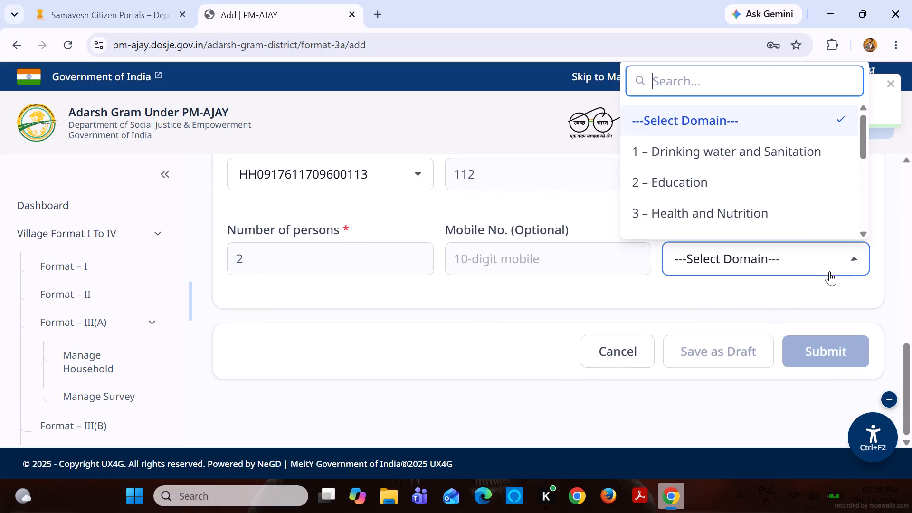
{"action": "left_click", "coordinate": [753, 136]}
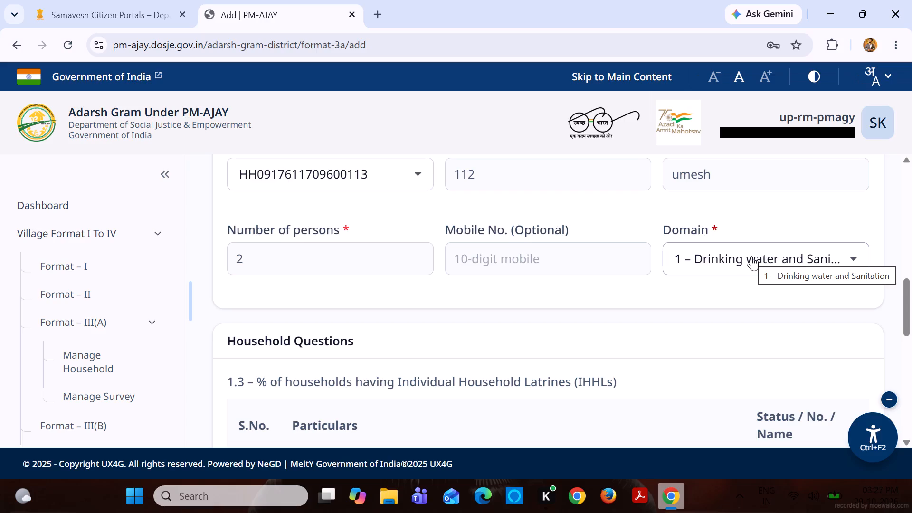
{"action": "scroll", "coordinate": [738, 322], "scroll_direction": "down", "scroll_amount": 4}
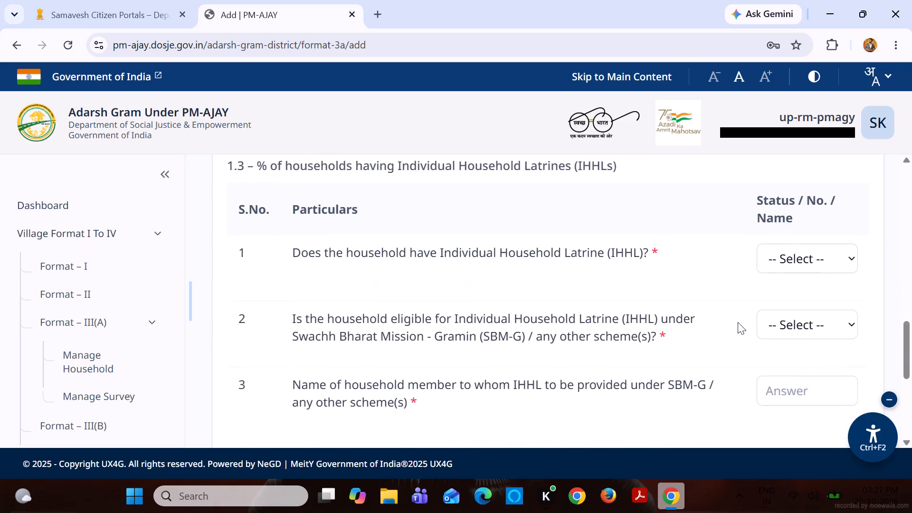
{"action": "left_click_drag", "start_coordinate": [833, 230], "coordinate": [787, 290]}
{"action": "left_click", "coordinate": [787, 290]}
{"action": "scroll", "coordinate": [787, 290], "scroll_direction": "down", "scroll_amount": 1}
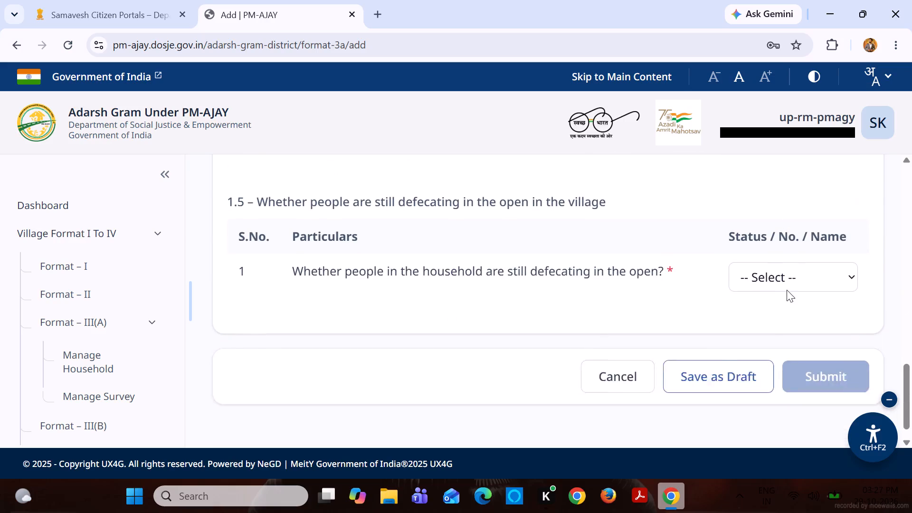
{"action": "scroll", "coordinate": [787, 290], "scroll_direction": "down", "scroll_amount": 1}
{"action": "left_click", "coordinate": [802, 257]}
{"action": "left_click", "coordinate": [777, 327]}
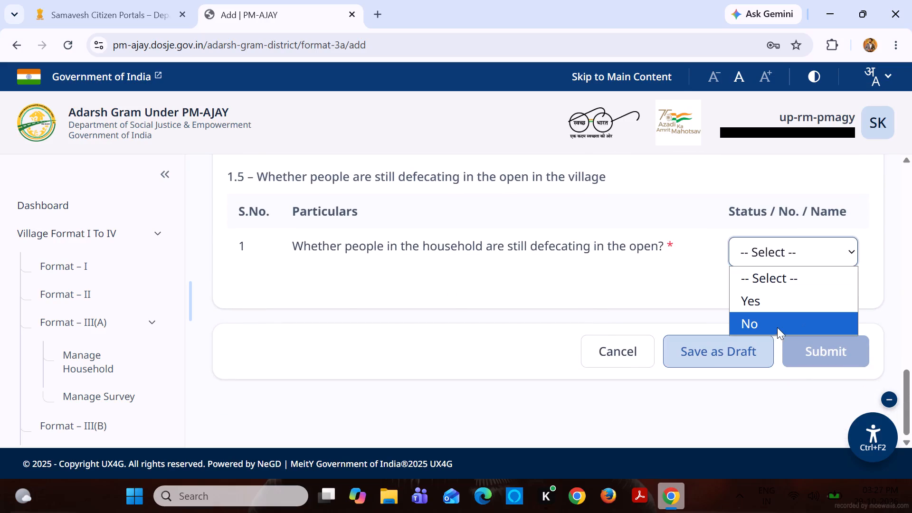
{"action": "left_click", "coordinate": [826, 350]}
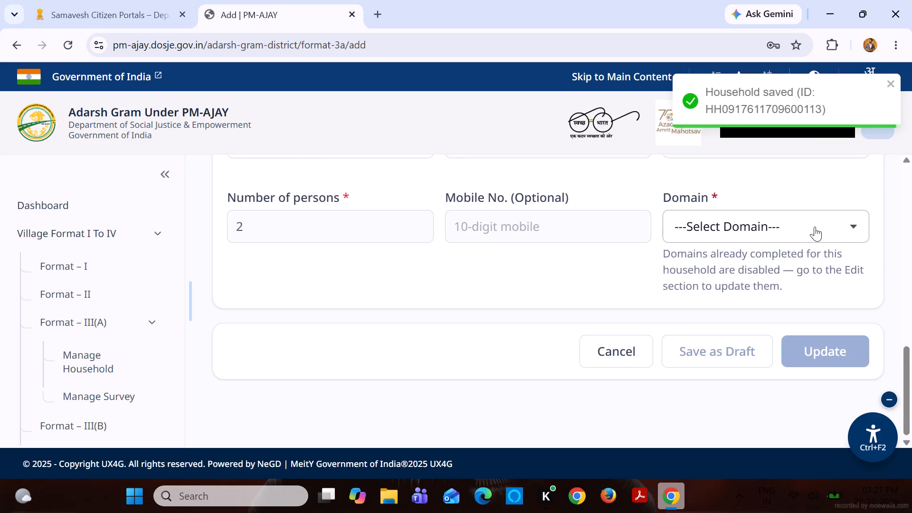
Choose the 2 – Education domain and enter 0 children aged 6-10 (2.1), 0 aged 11-13 (2.2) and 0 aged 14-15 (2.3).
{"action": "left_click", "coordinate": [815, 227]}
{"action": "left_click", "coordinate": [677, 369]}
{"action": "scroll", "coordinate": [677, 369], "scroll_direction": "down", "scroll_amount": 2}
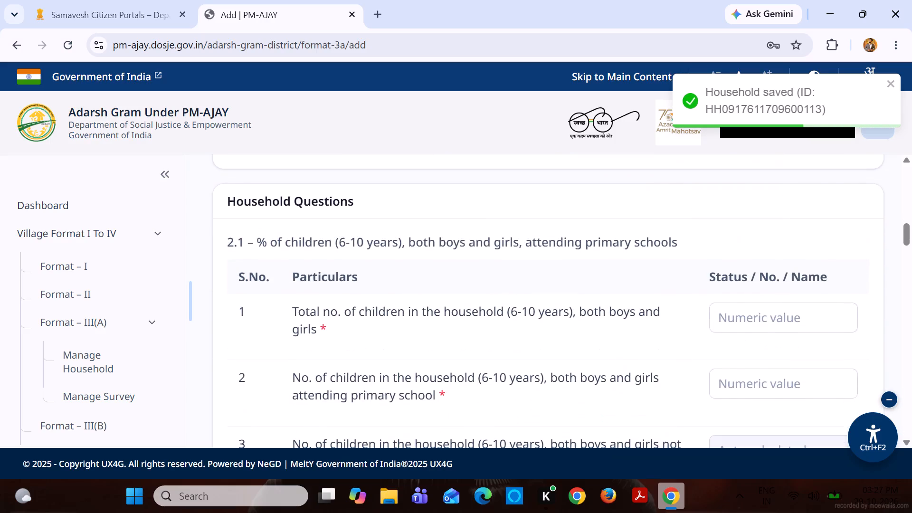
{"action": "left_click", "coordinate": [768, 317]}
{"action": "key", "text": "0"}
{"action": "scroll", "coordinate": [768, 317], "scroll_direction": "down", "scroll_amount": 2}
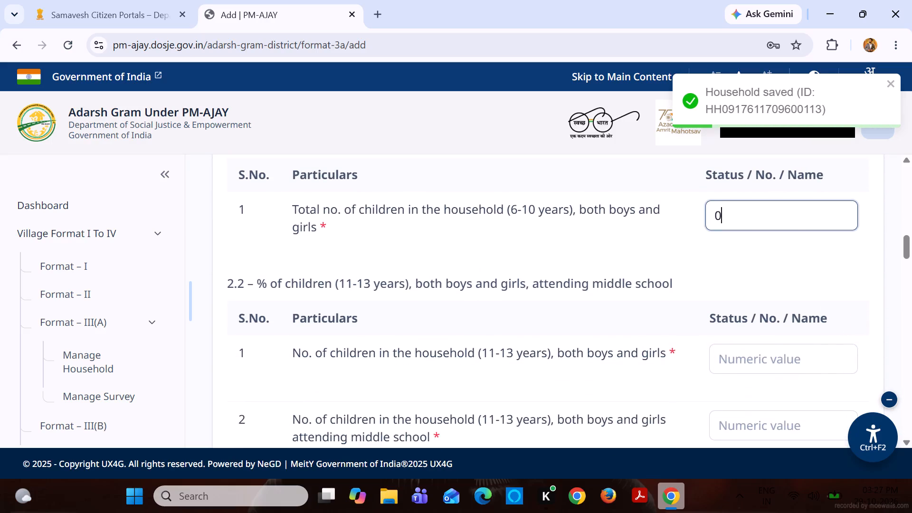
{"action": "left_click", "coordinate": [749, 345]}
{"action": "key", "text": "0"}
{"action": "scroll", "coordinate": [750, 341], "scroll_direction": "down", "scroll_amount": 3}
{"action": "scroll", "coordinate": [789, 319], "scroll_direction": "down", "scroll_amount": 2}
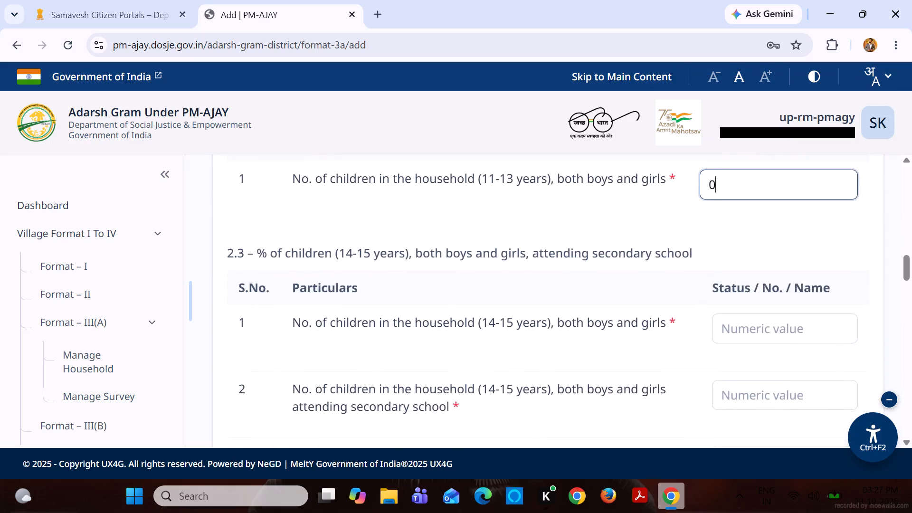
{"action": "left_click", "coordinate": [732, 324]}
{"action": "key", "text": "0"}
{"action": "scroll", "coordinate": [732, 324], "scroll_direction": "down", "scroll_amount": 5}
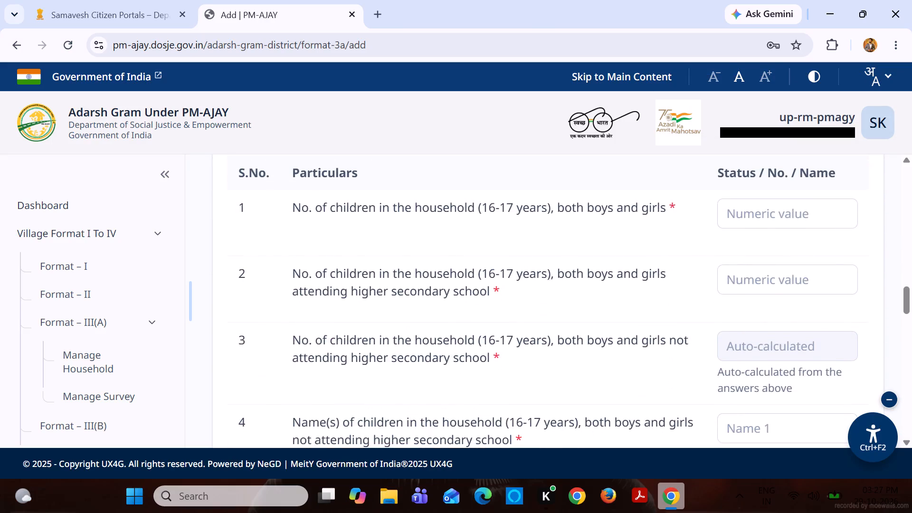
Enter 0 children aged 16-17 (2.4) and 18-23 (2.5), 0 eligible for Pre-matric (2.6) and Post-matric Scholarship (2.7), and submit.
{"action": "left_click", "coordinate": [746, 212]}
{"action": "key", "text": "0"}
{"action": "left_click", "coordinate": [759, 352]}
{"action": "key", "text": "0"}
{"action": "scroll", "coordinate": [759, 352], "scroll_direction": "down", "scroll_amount": 3}
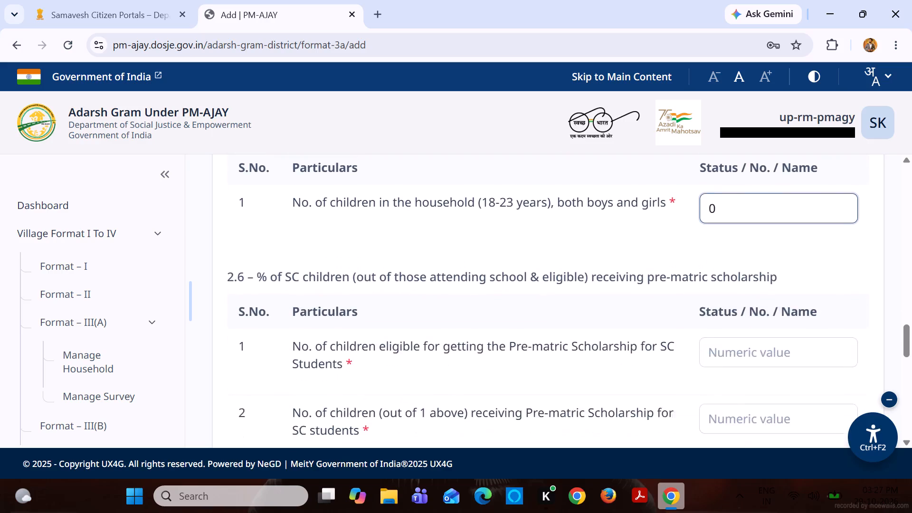
{"action": "left_click", "coordinate": [725, 339]}
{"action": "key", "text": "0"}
{"action": "scroll", "coordinate": [725, 339], "scroll_direction": "down", "scroll_amount": 3}
{"action": "double_click", "coordinate": [742, 291]}
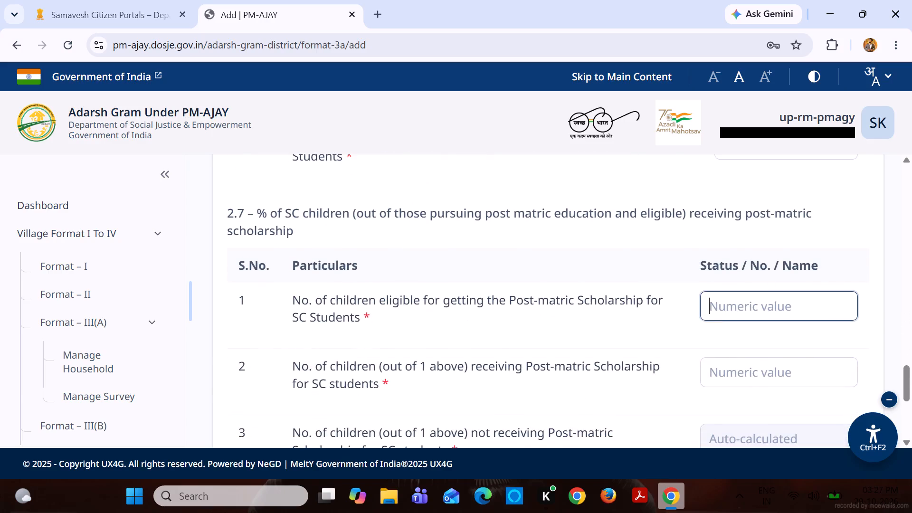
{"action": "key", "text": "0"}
{"action": "scroll", "coordinate": [742, 291], "scroll_direction": "down", "scroll_amount": 2}
{"action": "left_click", "coordinate": [817, 336]}
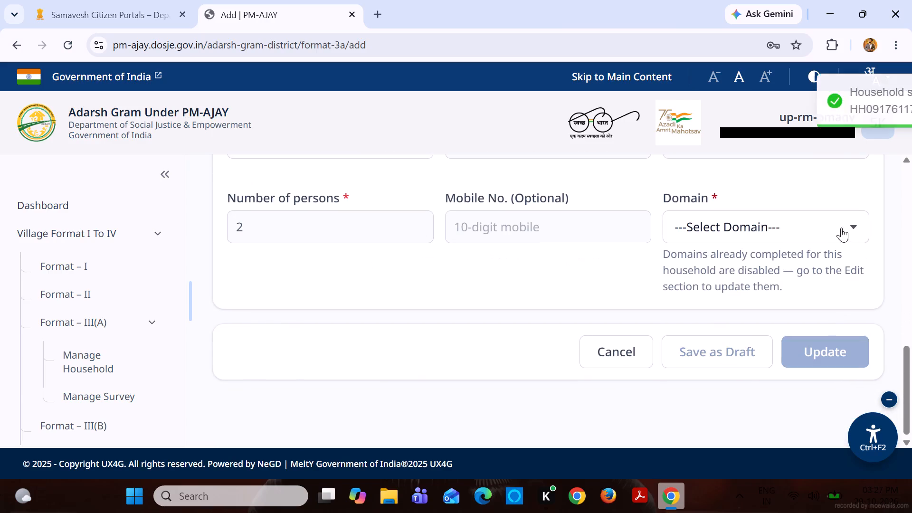
Choose the 3 – Health and Nutrition domain and answer Yes to the household being covered under a Health Protection Scheme (3.1).
{"action": "left_click", "coordinate": [820, 224]}
{"action": "scroll", "coordinate": [754, 352], "scroll_direction": "down", "scroll_amount": 1}
{"action": "left_click", "coordinate": [723, 370]}
{"action": "scroll", "coordinate": [723, 370], "scroll_direction": "down", "scroll_amount": 3}
{"action": "left_click_drag", "start_coordinate": [806, 279], "coordinate": [768, 309]}
{"action": "left_click", "coordinate": [768, 309]}
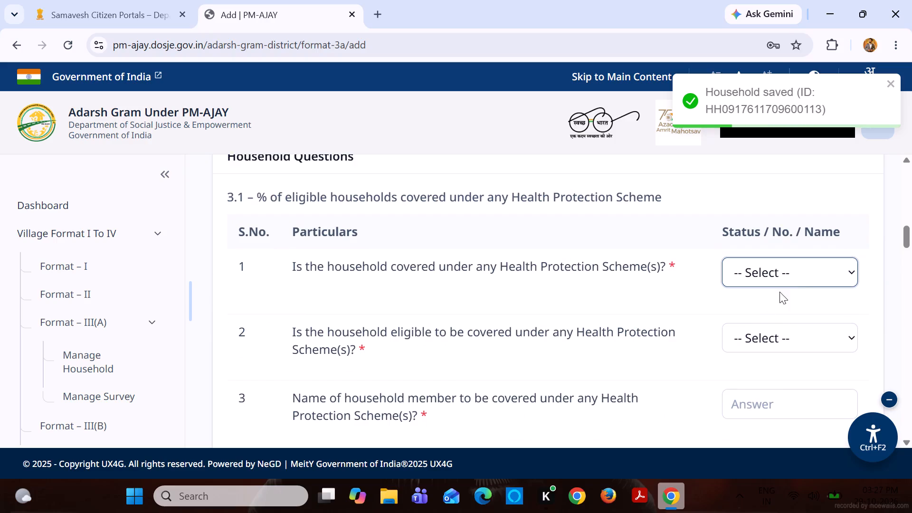
{"action": "left_click", "coordinate": [801, 270]}
{"action": "left_click", "coordinate": [747, 328]}
Enter 0 pregnant women (3.3), 0 deliveries (3.4) and 0 children born during the last one year (3.5).
{"action": "scroll", "coordinate": [747, 328], "scroll_direction": "down", "scroll_amount": 2}
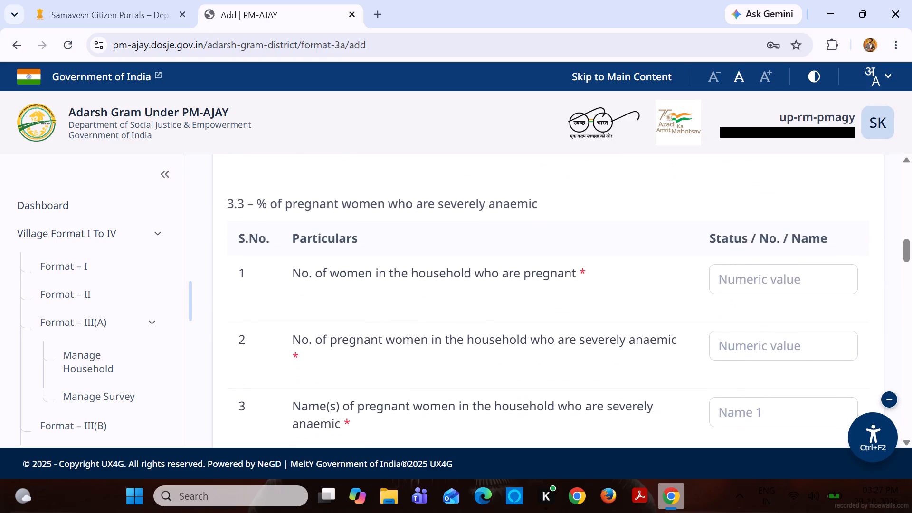
{"action": "left_click", "coordinate": [725, 291]}
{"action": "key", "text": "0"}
{"action": "scroll", "coordinate": [725, 291], "scroll_direction": "down", "scroll_amount": 2}
{"action": "left_click", "coordinate": [657, 287]}
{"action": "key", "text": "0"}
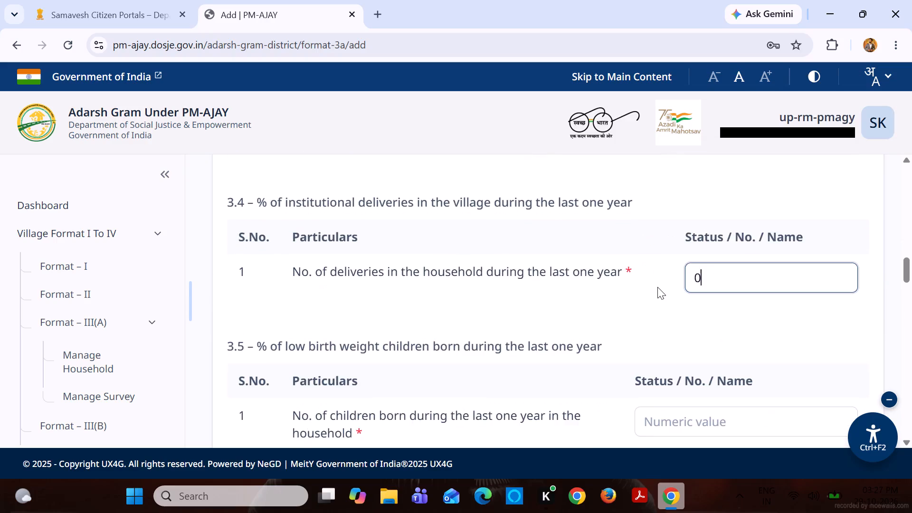
{"action": "scroll", "coordinate": [657, 287], "scroll_direction": "down", "scroll_amount": 1}
{"action": "left_click", "coordinate": [659, 305]}
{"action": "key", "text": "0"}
Enter 0 children below one year (3.6), 0 children aged 0-5 (3.7) and 0 women pregnant during the last year (3.8).
{"action": "scroll", "coordinate": [659, 305], "scroll_direction": "down", "scroll_amount": 2}
{"action": "left_click", "coordinate": [696, 268]}
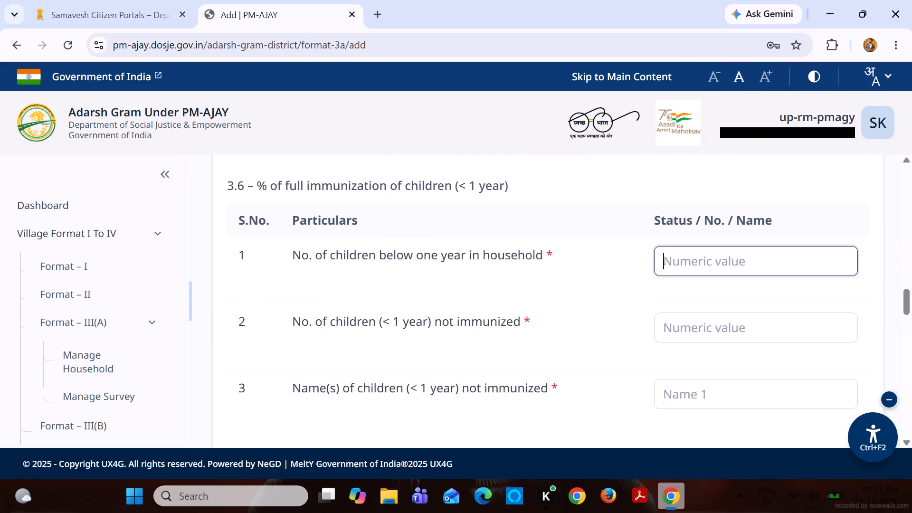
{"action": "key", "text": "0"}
{"action": "scroll", "coordinate": [696, 268], "scroll_direction": "down", "scroll_amount": 1}
{"action": "left_click", "coordinate": [698, 284]}
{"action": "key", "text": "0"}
{"action": "scroll", "coordinate": [698, 284], "scroll_direction": "down", "scroll_amount": 1}
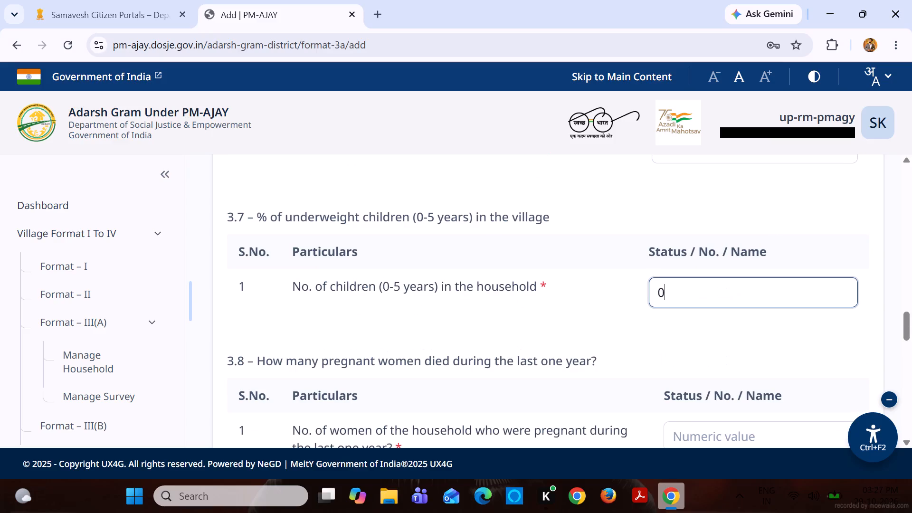
{"action": "scroll", "coordinate": [703, 48], "scroll_direction": "down", "scroll_amount": 1}
{"action": "scroll", "coordinate": [715, 222], "scroll_direction": "down", "scroll_amount": 2}
{"action": "left_click", "coordinate": [692, 243]}
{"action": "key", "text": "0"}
Enter 0 children under 1 year (3.9) and 0 members with communicable diseases (3.10), and submit the health domain.
{"action": "scroll", "coordinate": [692, 243], "scroll_direction": "down", "scroll_amount": 1}
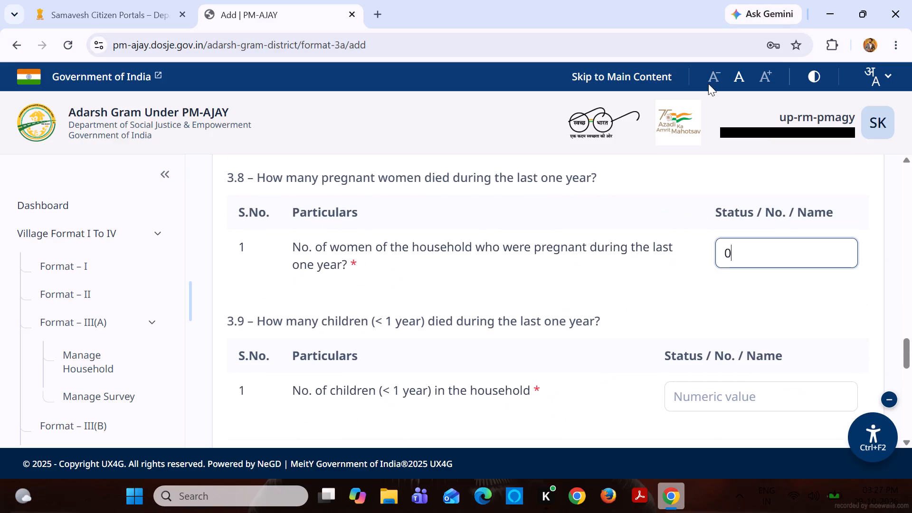
{"action": "left_click", "coordinate": [710, 394]}
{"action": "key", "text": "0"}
{"action": "scroll", "coordinate": [710, 394], "scroll_direction": "down", "scroll_amount": 3}
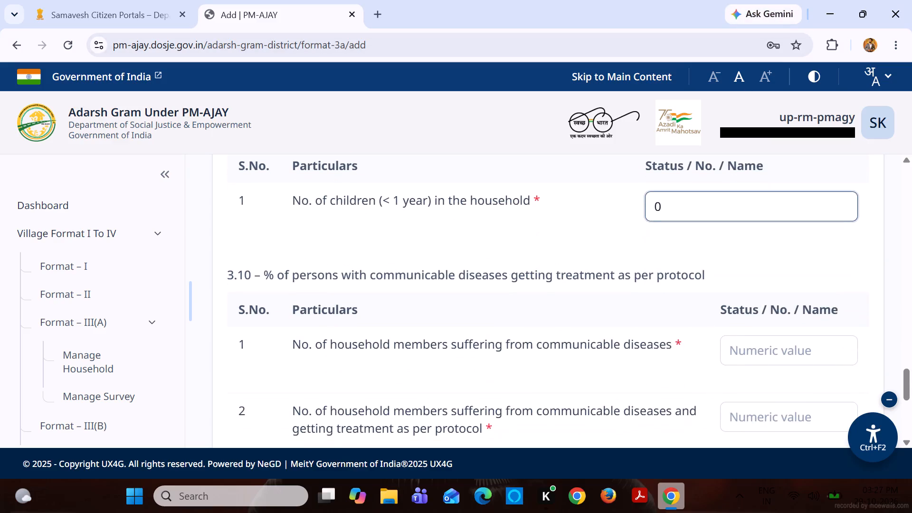
{"action": "left_click", "coordinate": [744, 352]}
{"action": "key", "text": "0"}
{"action": "scroll", "coordinate": [744, 352], "scroll_direction": "down", "scroll_amount": 2}
{"action": "left_click", "coordinate": [854, 363]}
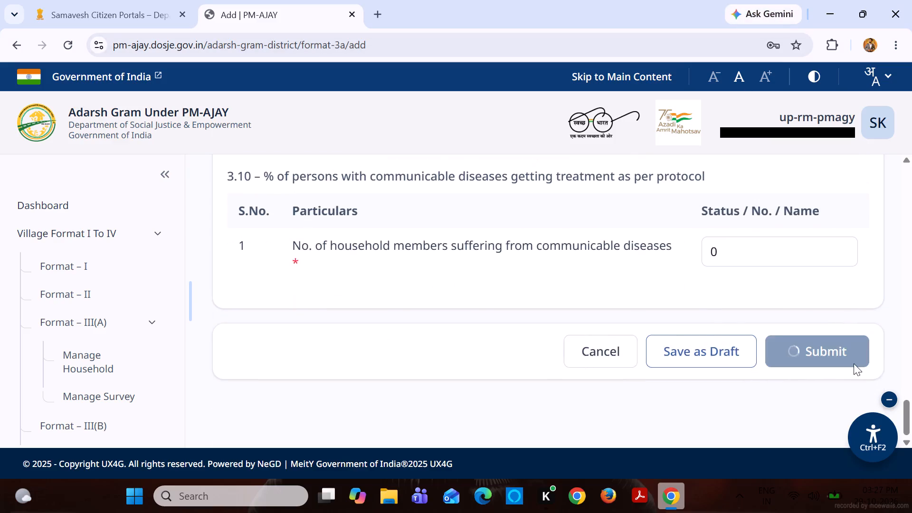
Choose the 4 – Social Security domain, enter 0 persons eligible for Widow (4.1), Old Age (4.2) and Disability Pension (4.3), and submit.
{"action": "left_click", "coordinate": [821, 237]}
{"action": "scroll", "coordinate": [794, 319], "scroll_direction": "down", "scroll_amount": 1}
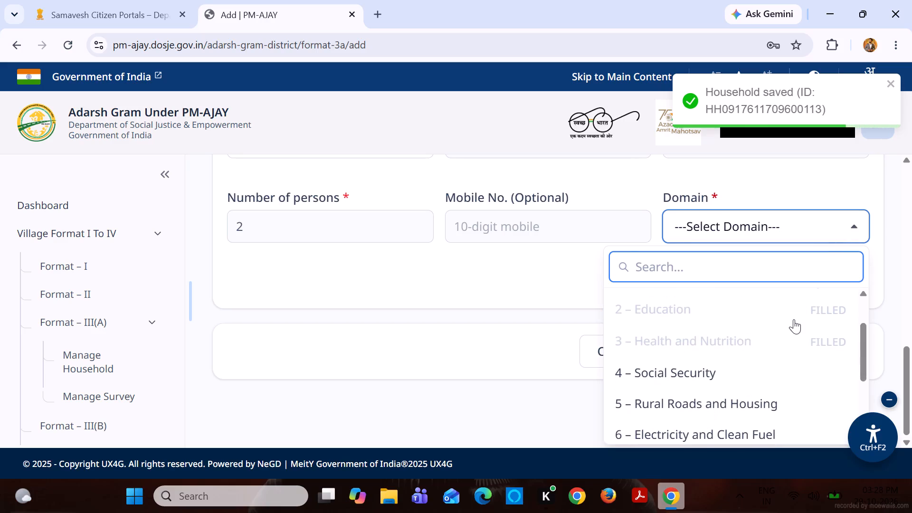
{"action": "left_click", "coordinate": [714, 364]}
{"action": "scroll", "coordinate": [714, 364], "scroll_direction": "down", "scroll_amount": 2}
{"action": "left_click", "coordinate": [749, 267]}
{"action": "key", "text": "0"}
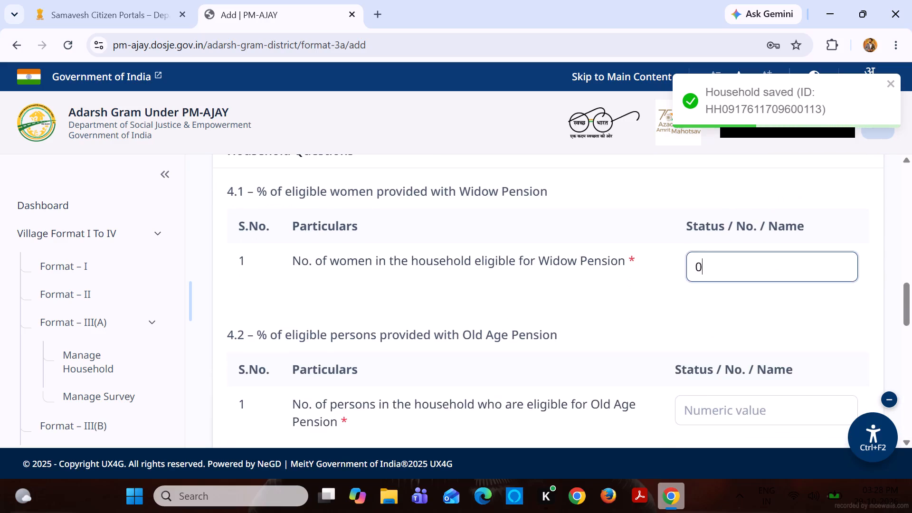
{"action": "scroll", "coordinate": [749, 267], "scroll_direction": "down", "scroll_amount": 2}
{"action": "left_click", "coordinate": [680, 317]}
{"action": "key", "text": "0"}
{"action": "scroll", "coordinate": [680, 317], "scroll_direction": "down", "scroll_amount": 2}
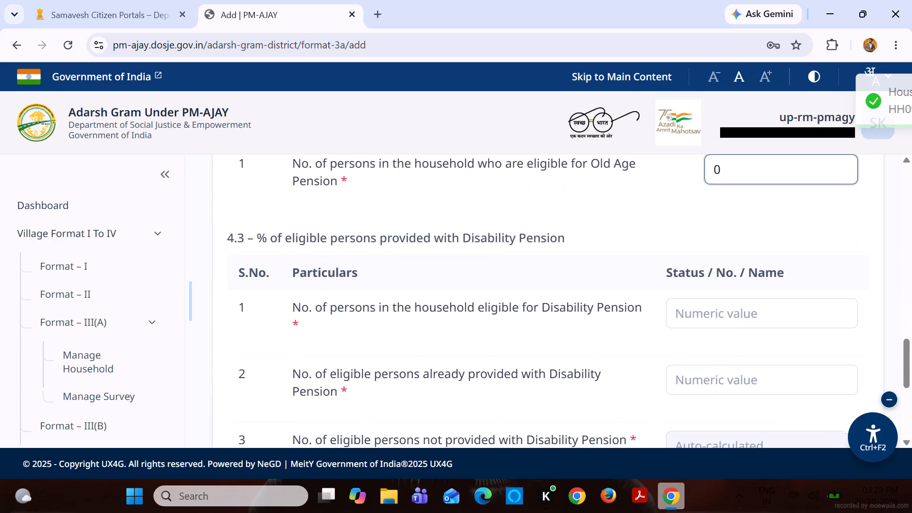
{"action": "left_click", "coordinate": [710, 320]}
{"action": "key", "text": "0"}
{"action": "scroll", "coordinate": [710, 320], "scroll_direction": "down", "scroll_amount": 2}
{"action": "left_click", "coordinate": [829, 338]}
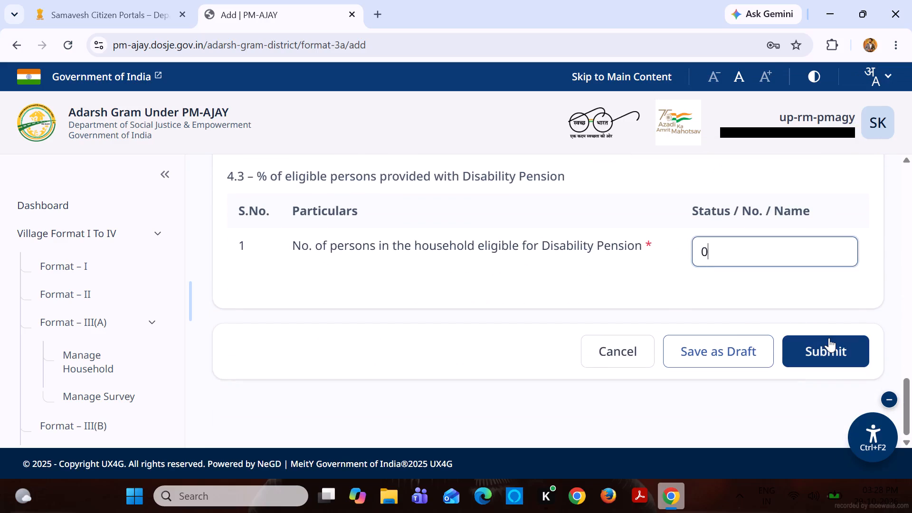
Choose the 5 – Rural Roads and Housing domain, answer No to living in a Kachcha/unsafe house (5.3), and submit.
{"action": "left_click", "coordinate": [811, 223]}
{"action": "scroll", "coordinate": [764, 327], "scroll_direction": "down", "scroll_amount": 1}
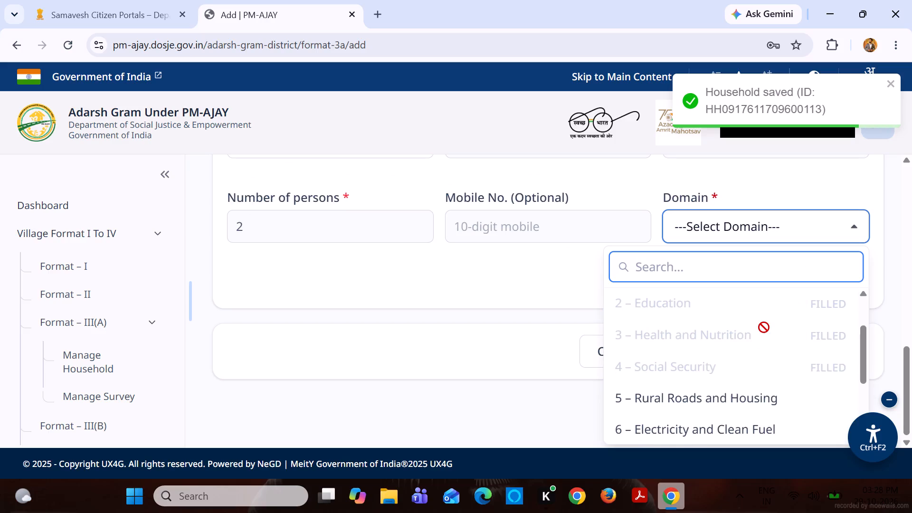
{"action": "left_click", "coordinate": [698, 394]}
{"action": "scroll", "coordinate": [698, 394], "scroll_direction": "down", "scroll_amount": 2}
{"action": "left_click_drag", "start_coordinate": [808, 319], "coordinate": [789, 390]}
{"action": "left_click", "coordinate": [789, 390]}
{"action": "scroll", "coordinate": [789, 390], "scroll_direction": "down", "scroll_amount": 5}
{"action": "left_click", "coordinate": [820, 346]}
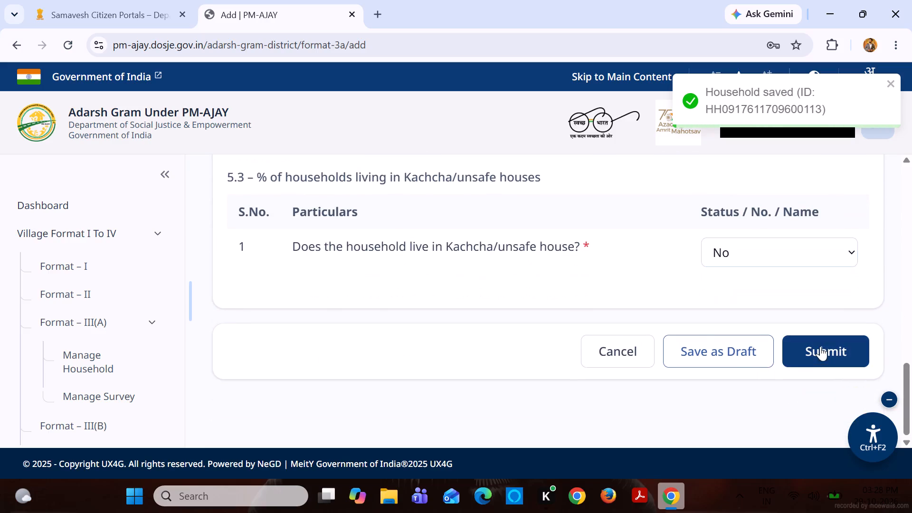
Choose the 6 – Electricity and Clean Fuel domain and answer Yes to having an electricity connection (6.2).
{"action": "left_click", "coordinate": [801, 241]}
{"action": "scroll", "coordinate": [767, 323], "scroll_direction": "down", "scroll_amount": 2}
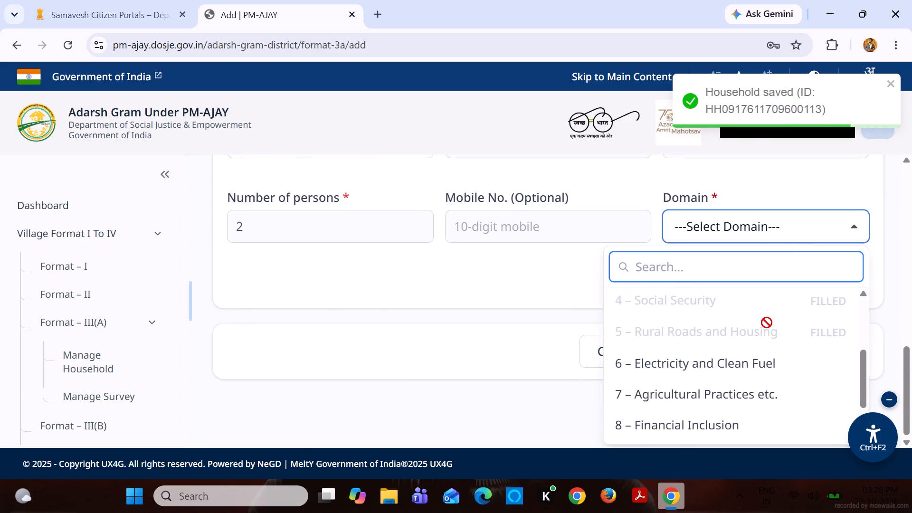
{"action": "left_click", "coordinate": [718, 359]}
{"action": "scroll", "coordinate": [718, 359], "scroll_direction": "down", "scroll_amount": 3}
{"action": "left_click", "coordinate": [825, 258]}
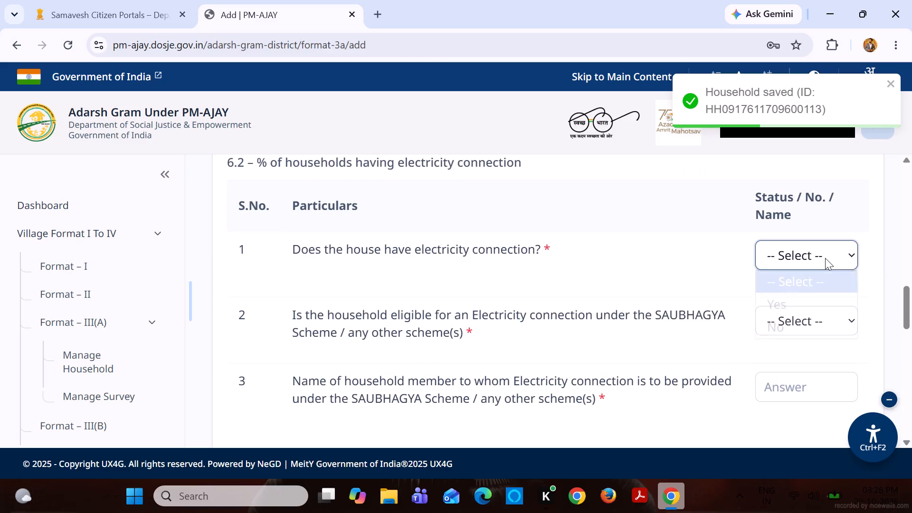
{"action": "left_click", "coordinate": [788, 304]}
In 6.3, answer Yes to having an electricity connection and Yes to using at least one LED bulb.
{"action": "scroll", "coordinate": [788, 304], "scroll_direction": "down", "scroll_amount": 2}
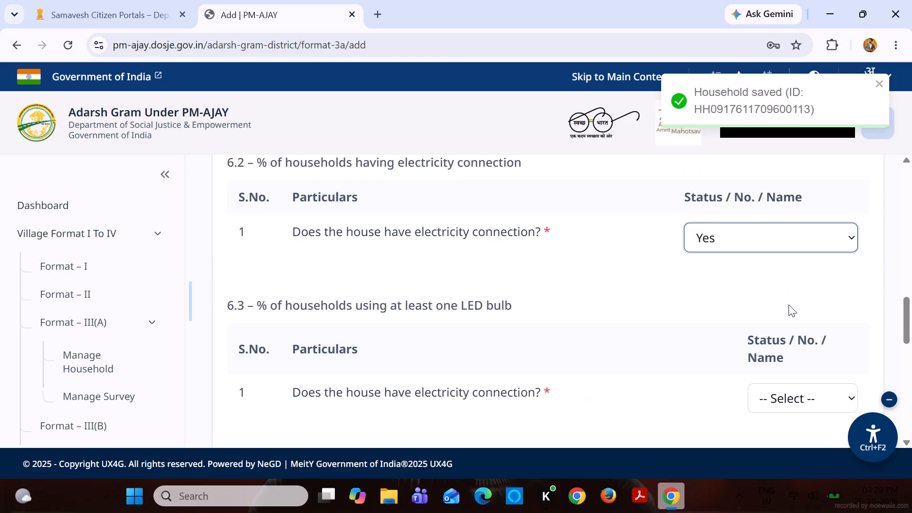
{"action": "scroll", "coordinate": [788, 304], "scroll_direction": "down", "scroll_amount": 4}
{"action": "left_click_drag", "start_coordinate": [819, 228], "coordinate": [782, 279]}
{"action": "left_click", "coordinate": [782, 279]}
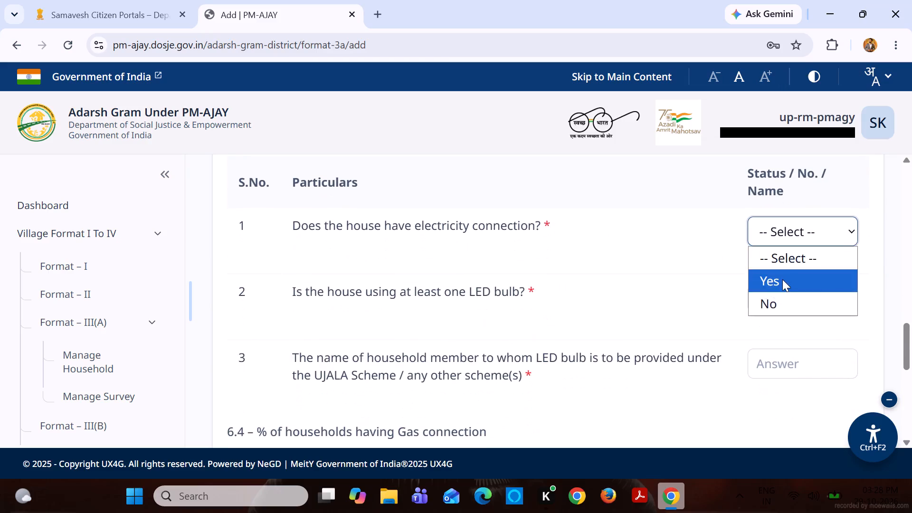
{"action": "scroll", "coordinate": [782, 279], "scroll_direction": "down", "scroll_amount": 3}
{"action": "left_click_drag", "start_coordinate": [810, 304], "coordinate": [792, 332]}
{"action": "left_click_drag", "start_coordinate": [792, 332], "coordinate": [792, 337]}
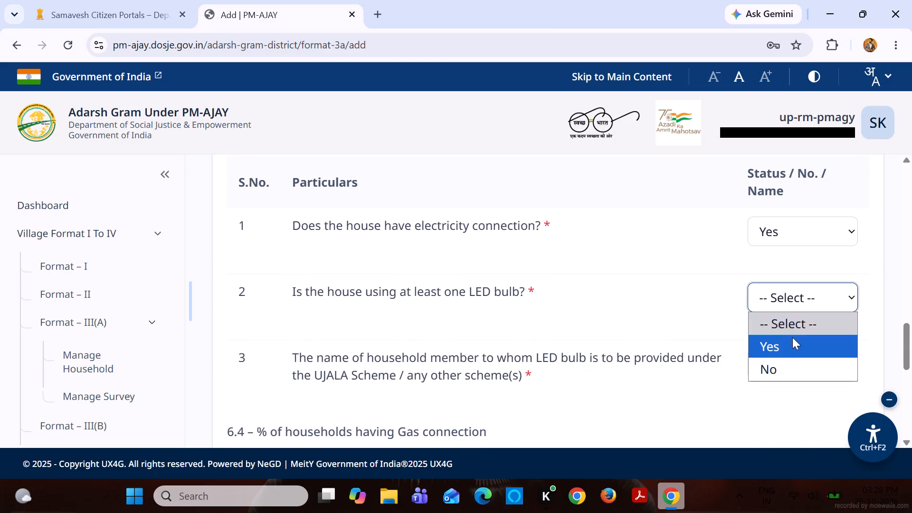
{"action": "left_click_drag", "start_coordinate": [792, 337], "coordinate": [794, 340]}
{"action": "left_click", "coordinate": [794, 340]}
Answer Yes to the house using clean fuel (6.4) and submit the electricity and clean fuel domain.
{"action": "scroll", "coordinate": [794, 340], "scroll_direction": "down", "scroll_amount": 2}
{"action": "left_click_drag", "start_coordinate": [817, 279], "coordinate": [779, 330]}
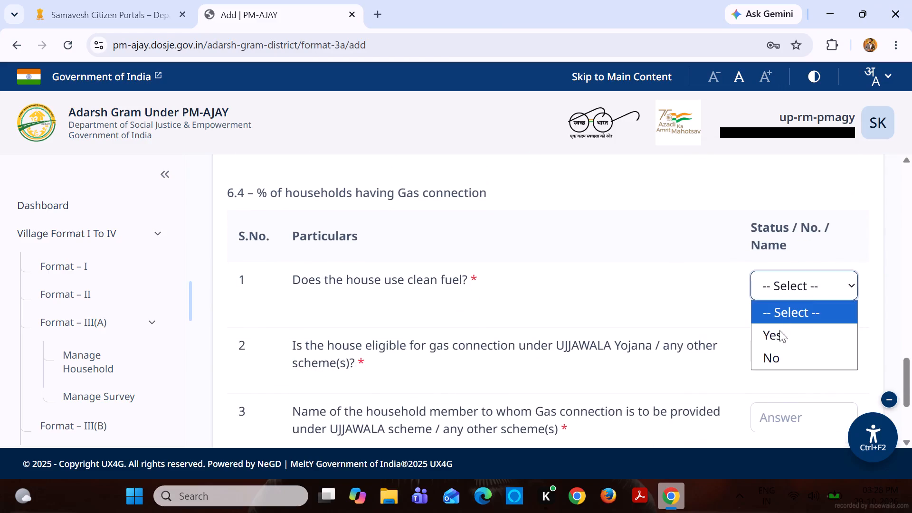
{"action": "left_click_drag", "start_coordinate": [779, 330], "coordinate": [779, 332]}
{"action": "left_click", "coordinate": [779, 332]}
{"action": "scroll", "coordinate": [779, 332], "scroll_direction": "down", "scroll_amount": 2}
{"action": "left_click", "coordinate": [838, 339]}
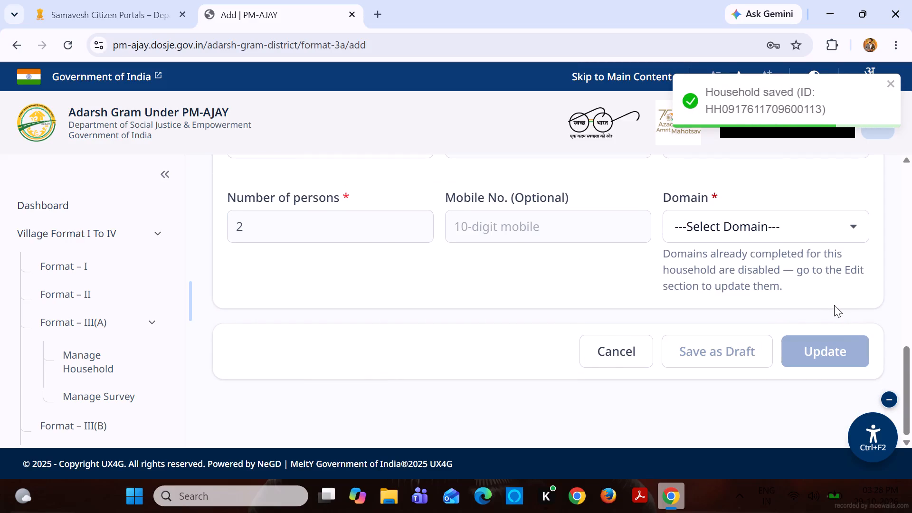
Choose the 7 – Agricultural Practices etc. domain, answer No to the household being involved in farming (7.1), and submit.
{"action": "left_click", "coordinate": [812, 237]}
{"action": "scroll", "coordinate": [751, 365], "scroll_direction": "down", "scroll_amount": 8}
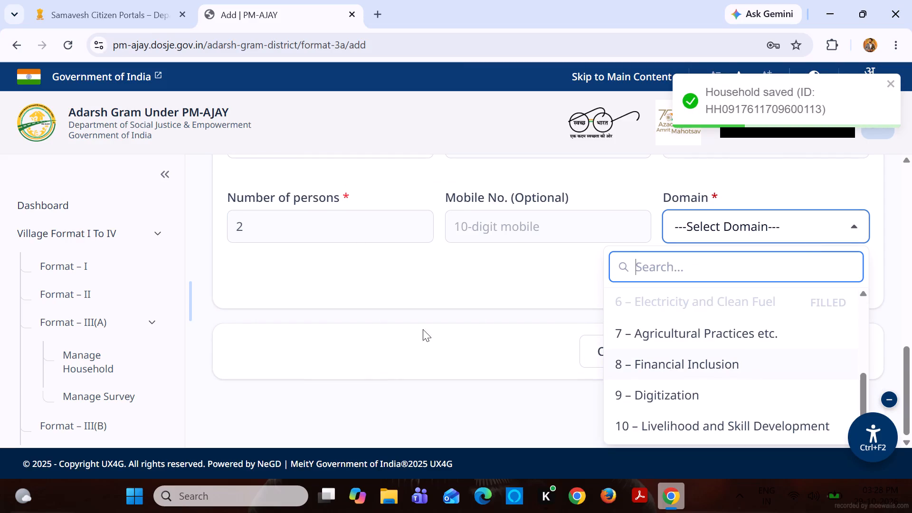
{"action": "left_click", "coordinate": [771, 338]}
{"action": "scroll", "coordinate": [771, 338], "scroll_direction": "down", "scroll_amount": 4}
{"action": "left_click", "coordinate": [805, 250]}
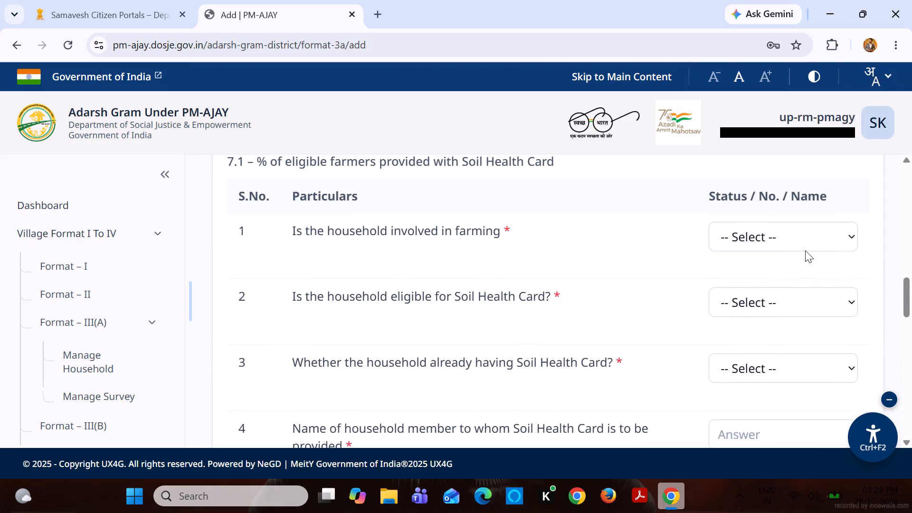
{"action": "left_click", "coordinate": [747, 313]}
{"action": "scroll", "coordinate": [747, 313], "scroll_direction": "down", "scroll_amount": 5}
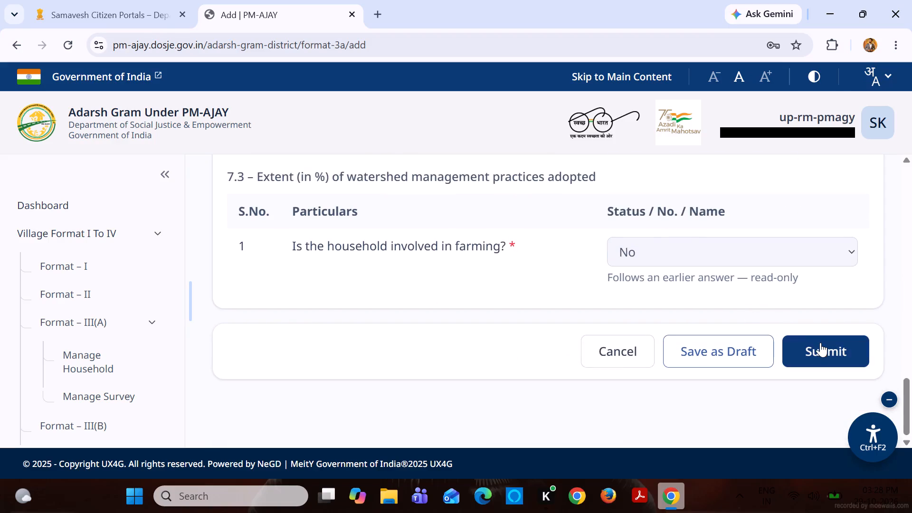
{"action": "left_click", "coordinate": [820, 342]}
Choose the 8 – Financial Inclusion domain; enter 2 persons over 5 years, 2 with Aadhaar, 2 eligible for bank accounts and 2 with accounts.
{"action": "left_click", "coordinate": [830, 231]}
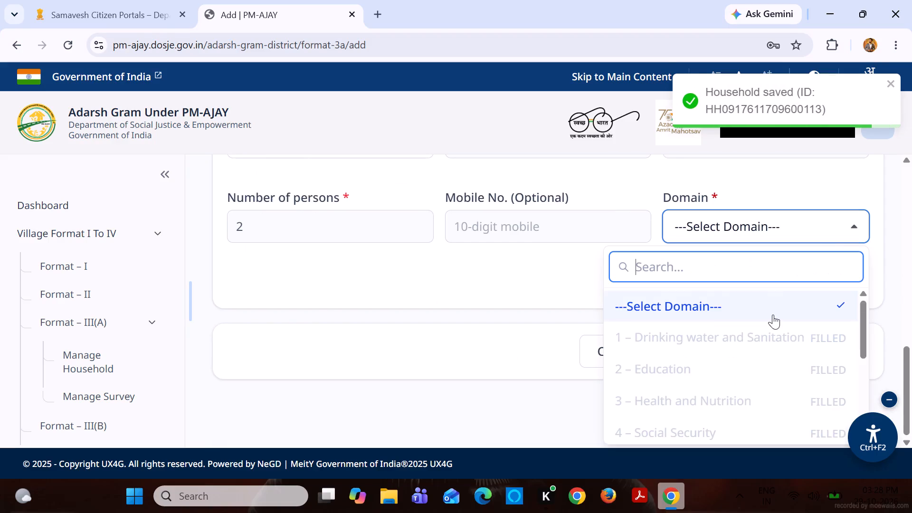
{"action": "scroll", "coordinate": [773, 314], "scroll_direction": "down", "scroll_amount": 6}
{"action": "left_click", "coordinate": [693, 360]}
{"action": "scroll", "coordinate": [693, 360], "scroll_direction": "down", "scroll_amount": 4}
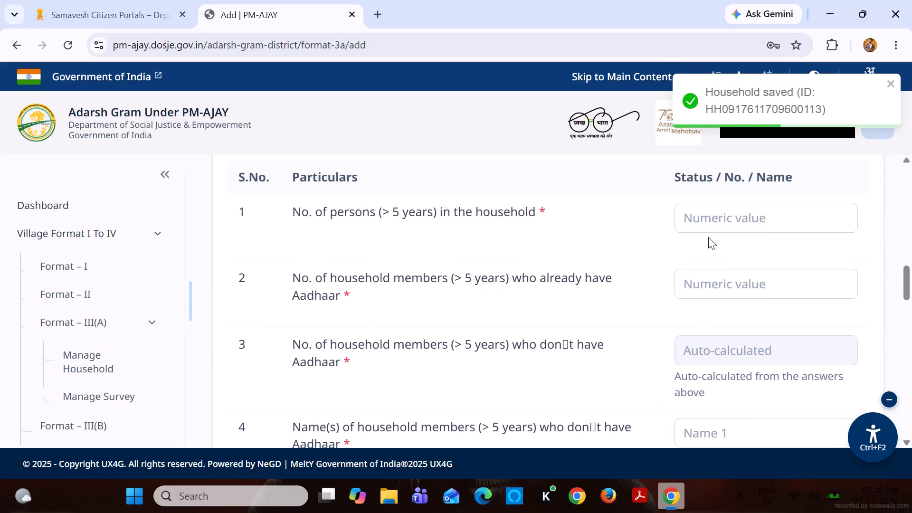
{"action": "left_click", "coordinate": [723, 213]}
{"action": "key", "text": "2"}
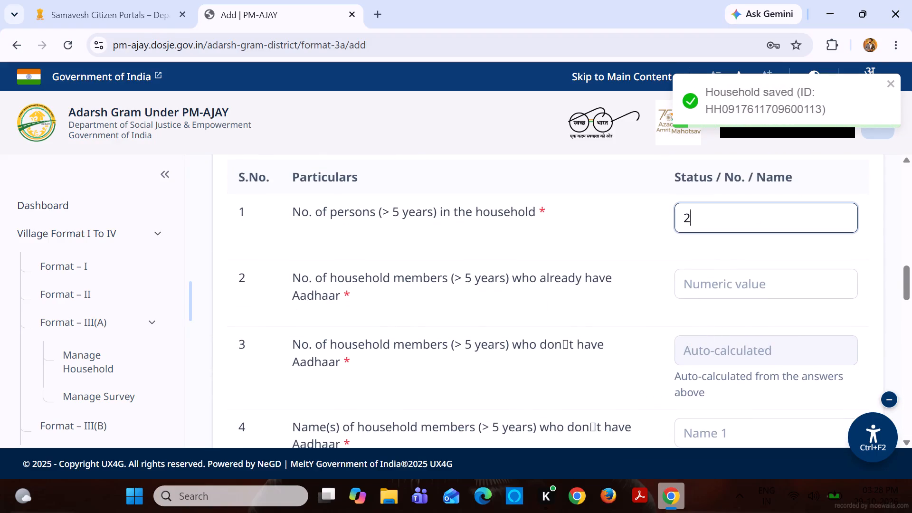
{"action": "left_click", "coordinate": [704, 292]}
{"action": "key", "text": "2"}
{"action": "scroll", "coordinate": [704, 292], "scroll_direction": "down", "scroll_amount": 5}
{"action": "left_click", "coordinate": [762, 208]}
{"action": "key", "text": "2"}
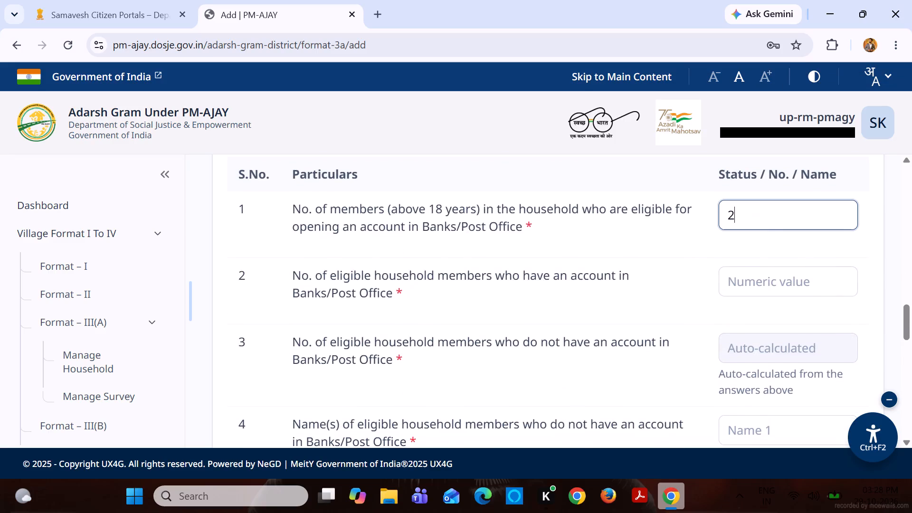
{"action": "left_click", "coordinate": [741, 283]}
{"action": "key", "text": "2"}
Enter 0 persons eligible for PMSBY (8.3) and 0 eligible for PMJJBY (8.4), and submit the financial inclusion domain.
{"action": "scroll", "coordinate": [741, 283], "scroll_direction": "down", "scroll_amount": 4}
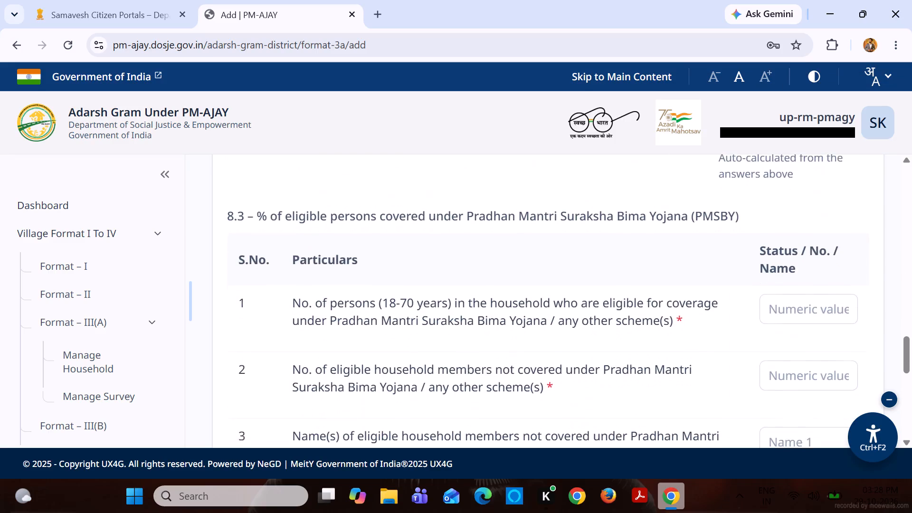
{"action": "left_click", "coordinate": [798, 305]}
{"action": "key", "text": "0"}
{"action": "scroll", "coordinate": [798, 305], "scroll_direction": "down", "scroll_amount": 2}
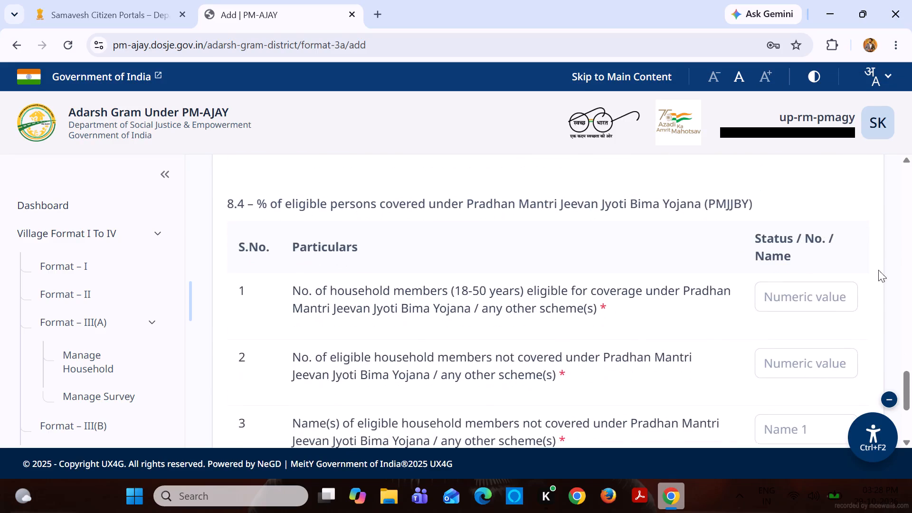
{"action": "left_click", "coordinate": [806, 292]}
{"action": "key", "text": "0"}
{"action": "scroll", "coordinate": [806, 292], "scroll_direction": "down", "scroll_amount": 1}
{"action": "left_click_drag", "start_coordinate": [808, 324], "coordinate": [809, 337]}
{"action": "left_click", "coordinate": [809, 337]}
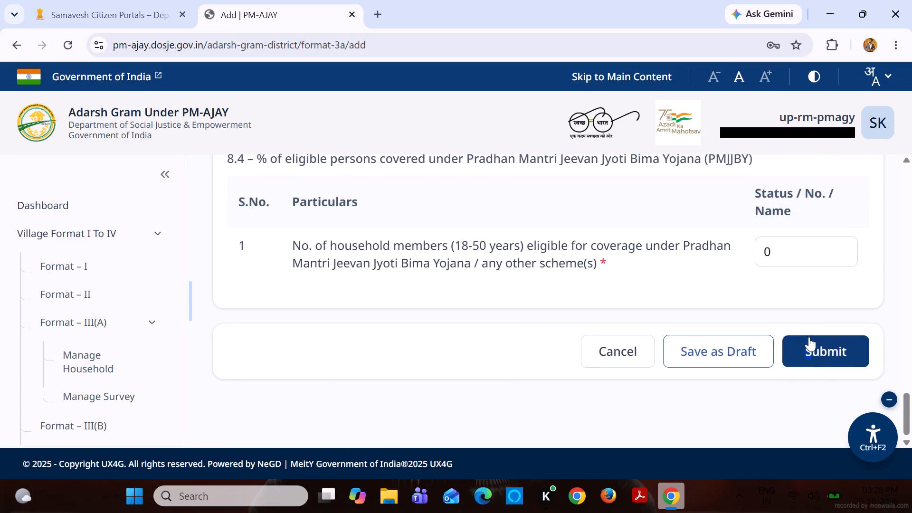
Choose domain 9, enter 0 household members eligible for digital literacy training under PMGDISHA (9.3), and submit.
{"action": "left_click", "coordinate": [799, 249]}
{"action": "left_click", "coordinate": [813, 239]}
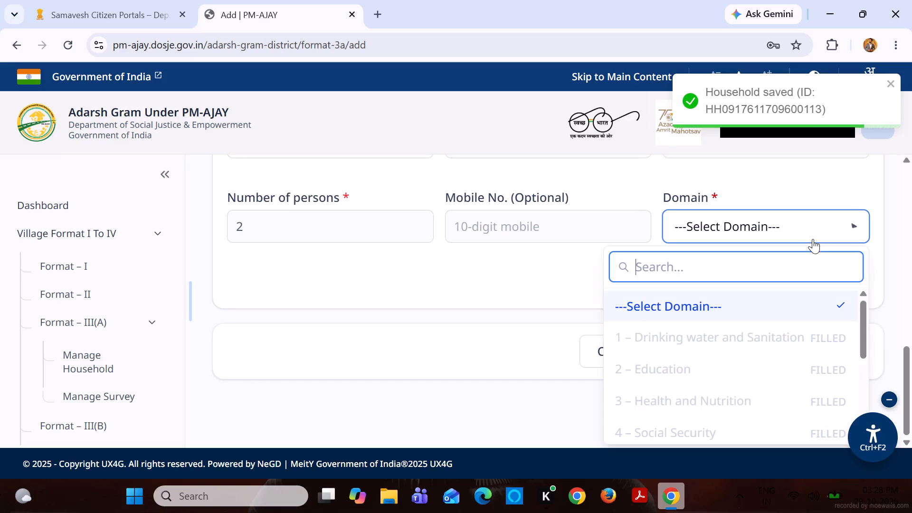
{"action": "scroll", "coordinate": [783, 356], "scroll_direction": "down", "scroll_amount": 7}
{"action": "left_click", "coordinate": [700, 395]}
{"action": "scroll", "coordinate": [700, 395], "scroll_direction": "down", "scroll_amount": 2}
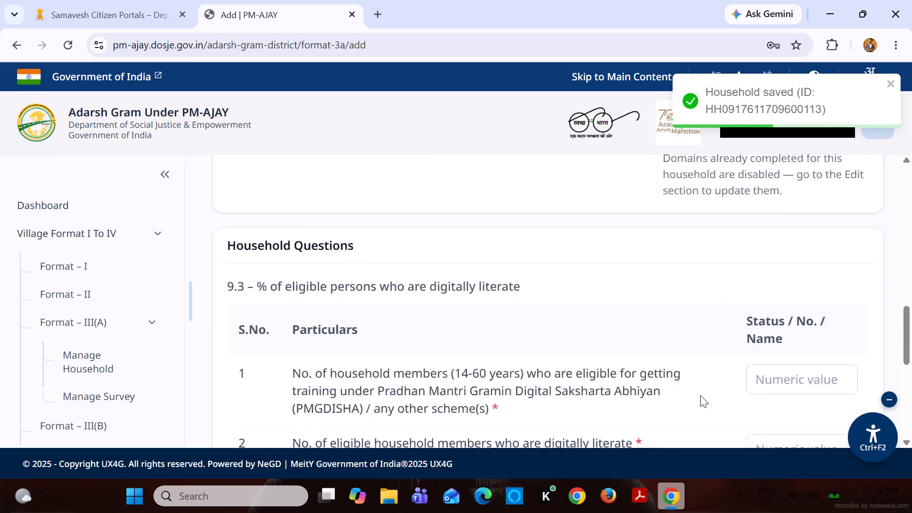
{"action": "scroll", "coordinate": [700, 395], "scroll_direction": "down", "scroll_amount": 1}
{"action": "left_click", "coordinate": [778, 238]}
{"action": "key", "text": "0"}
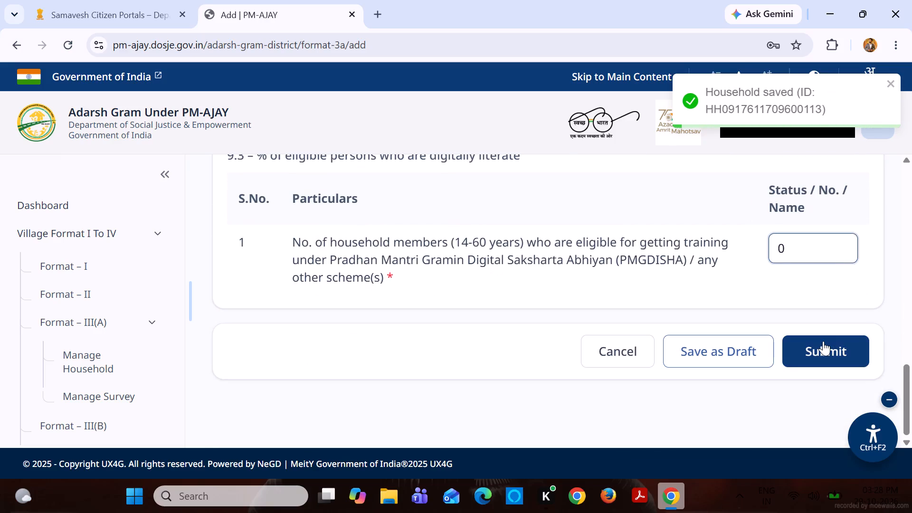
{"action": "left_click", "coordinate": [822, 360]}
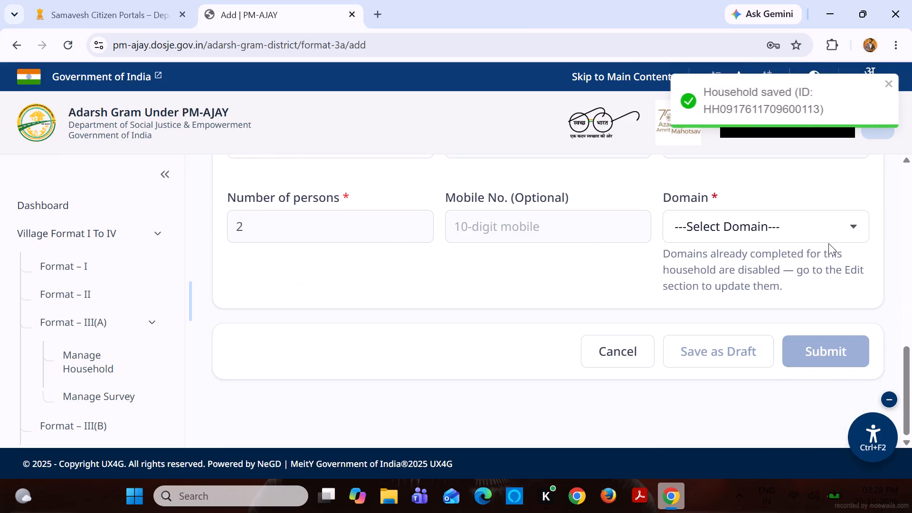
Choose the 10 – Livelihood and Skill Development domain; enter 0 youth eligible for skill training and 0 eligible for bank linked loans (10.2).
{"action": "left_click", "coordinate": [823, 227]}
{"action": "scroll", "coordinate": [754, 346], "scroll_direction": "down", "scroll_amount": 7}
{"action": "left_click", "coordinate": [674, 435]}
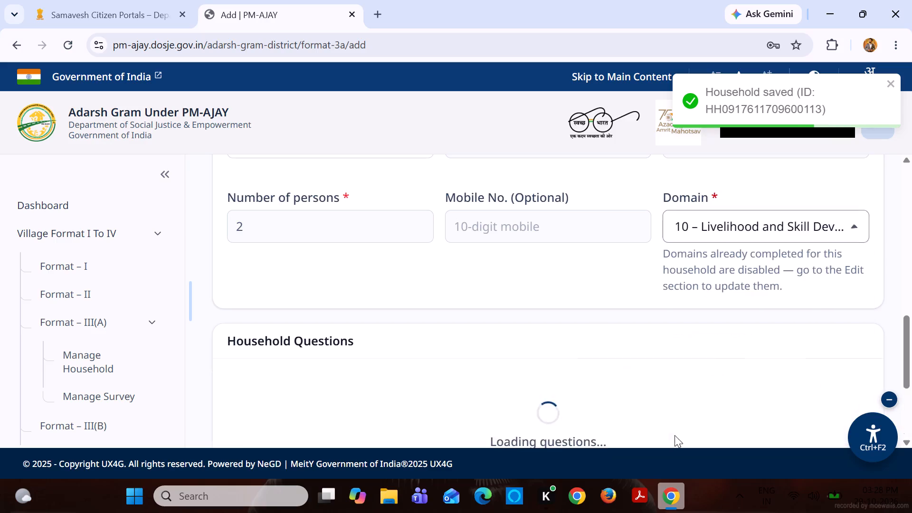
{"action": "scroll", "coordinate": [714, 358], "scroll_direction": "down", "scroll_amount": 2}
{"action": "left_click", "coordinate": [753, 317]}
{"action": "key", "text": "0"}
{"action": "scroll", "coordinate": [753, 311], "scroll_direction": "down", "scroll_amount": 4}
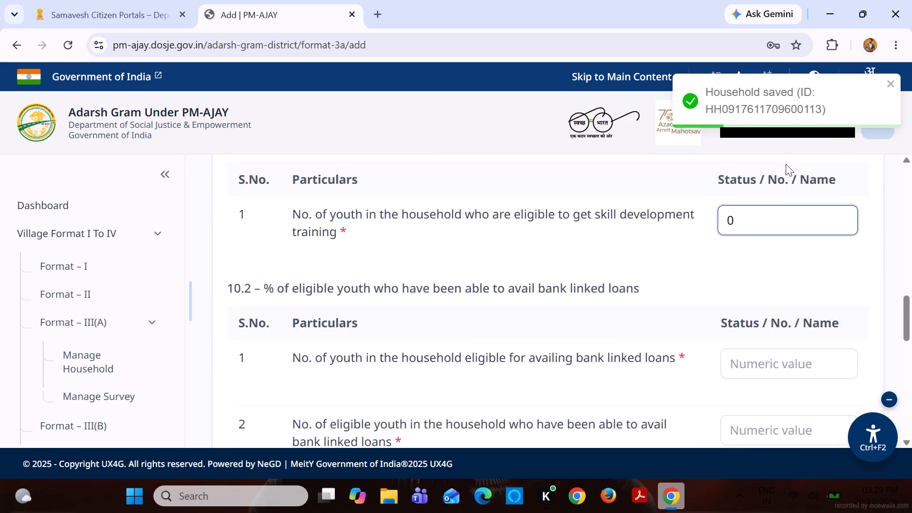
{"action": "left_click", "coordinate": [751, 316]}
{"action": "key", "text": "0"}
Answer Yes to a household member belonging to a self-help group (10.3) and submit the livelihood domain.
{"action": "scroll", "coordinate": [751, 316], "scroll_direction": "down", "scroll_amount": 2}
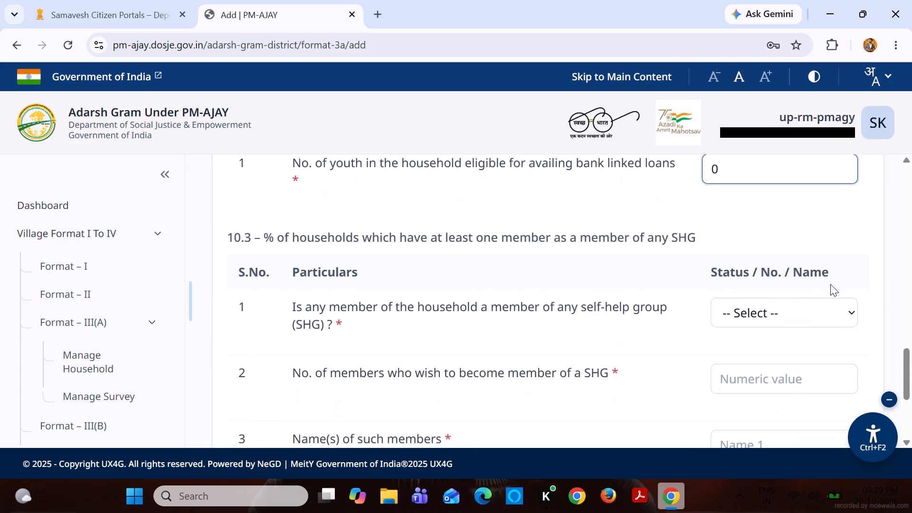
{"action": "left_click", "coordinate": [765, 321]}
{"action": "left_click", "coordinate": [741, 365]}
{"action": "scroll", "coordinate": [741, 365], "scroll_direction": "down", "scroll_amount": 1}
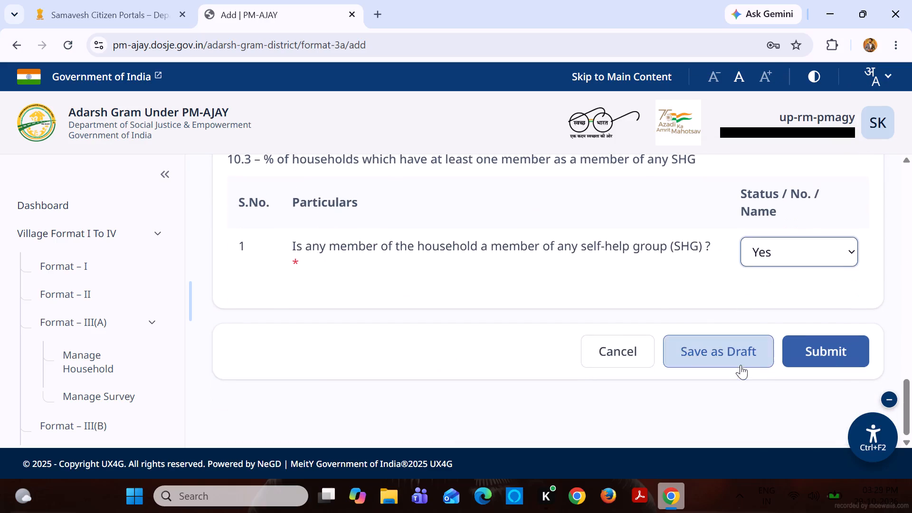
{"action": "left_click", "coordinate": [804, 342]}
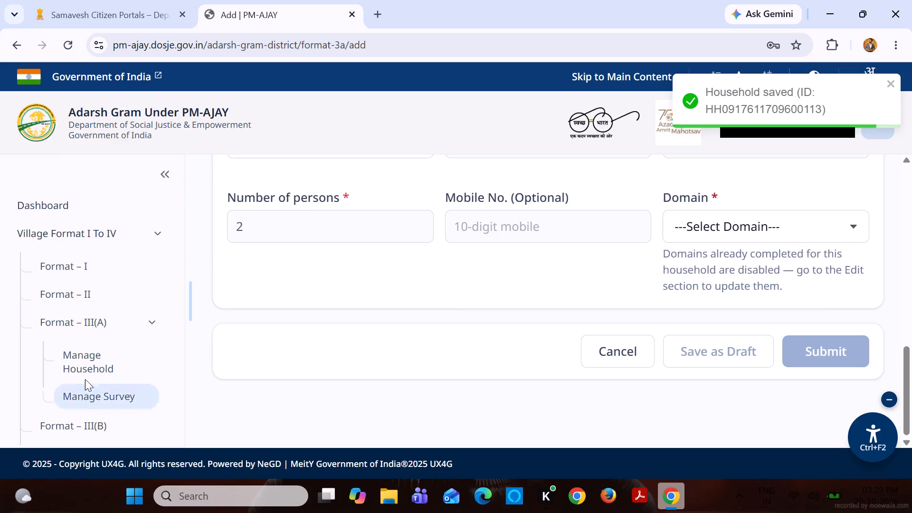
Start a new household record with block Shahabad - 1488, Gram Panchayat Narkheri - 84799 and village Narkhera - 117096.
{"action": "left_click", "coordinate": [99, 365]}
{"action": "left_click", "coordinate": [651, 207]}
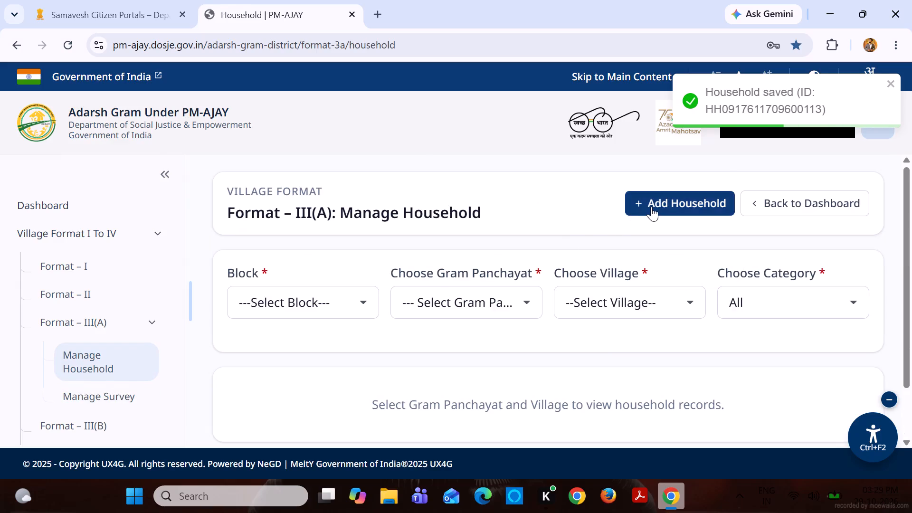
{"action": "left_click", "coordinate": [668, 171]}
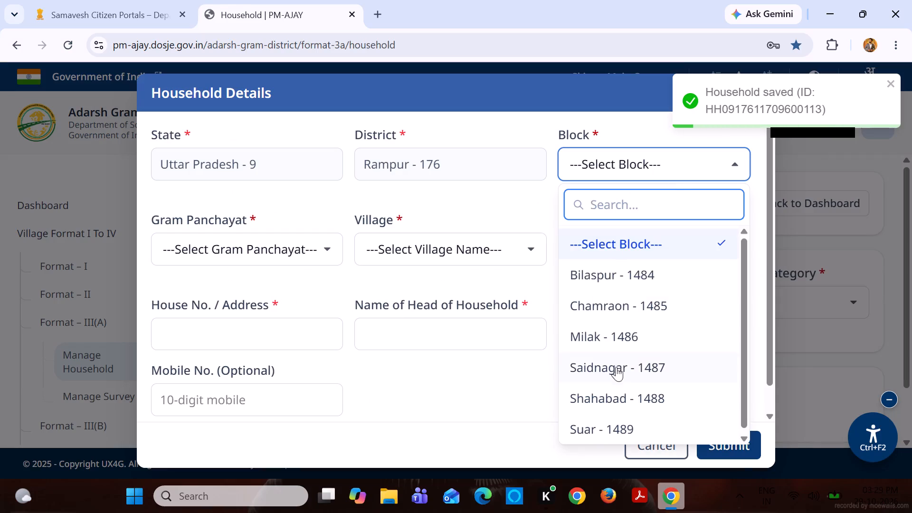
{"action": "left_click", "coordinate": [622, 396]}
{"action": "left_click", "coordinate": [318, 258]}
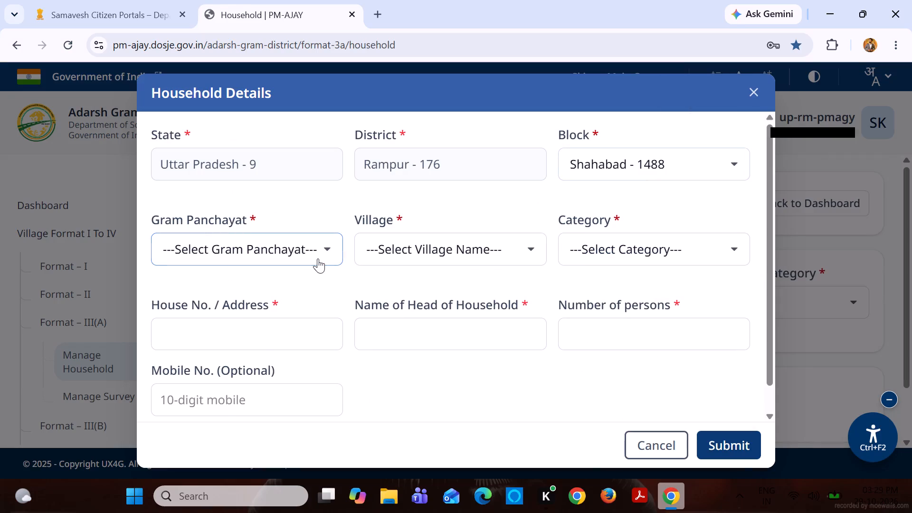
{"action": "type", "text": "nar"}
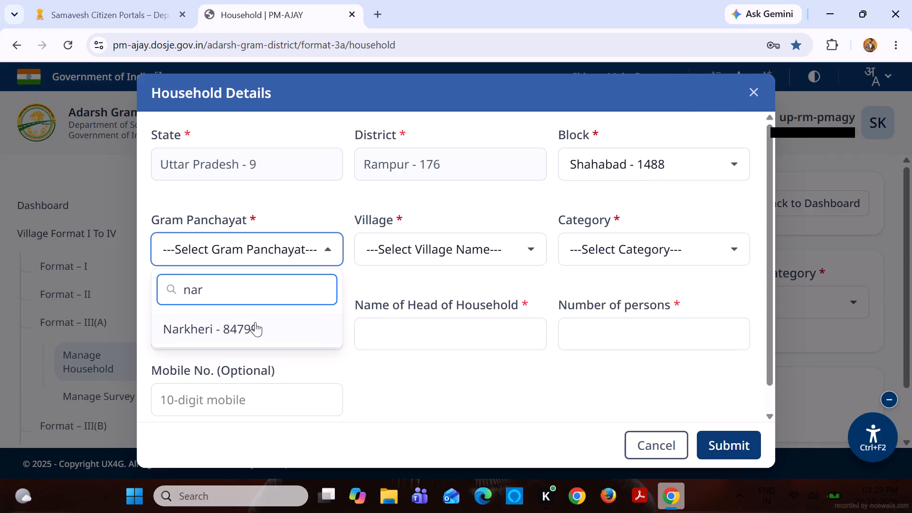
{"action": "left_click", "coordinate": [255, 322]}
{"action": "left_click", "coordinate": [493, 254]}
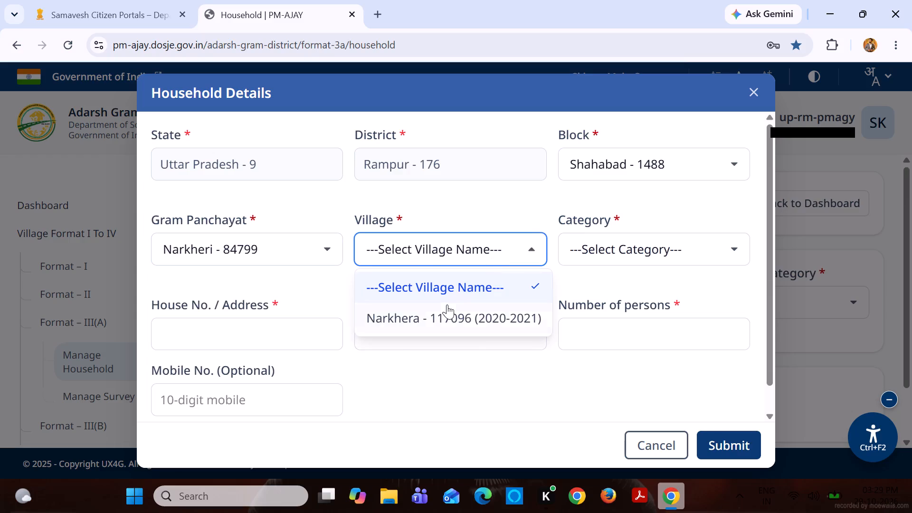
{"action": "left_click", "coordinate": [447, 304]}
Set the category to SC, enter house number 113, the head of household's name and 2 persons, and submit the household details.
{"action": "left_click", "coordinate": [661, 229]}
{"action": "left_click", "coordinate": [662, 250]}
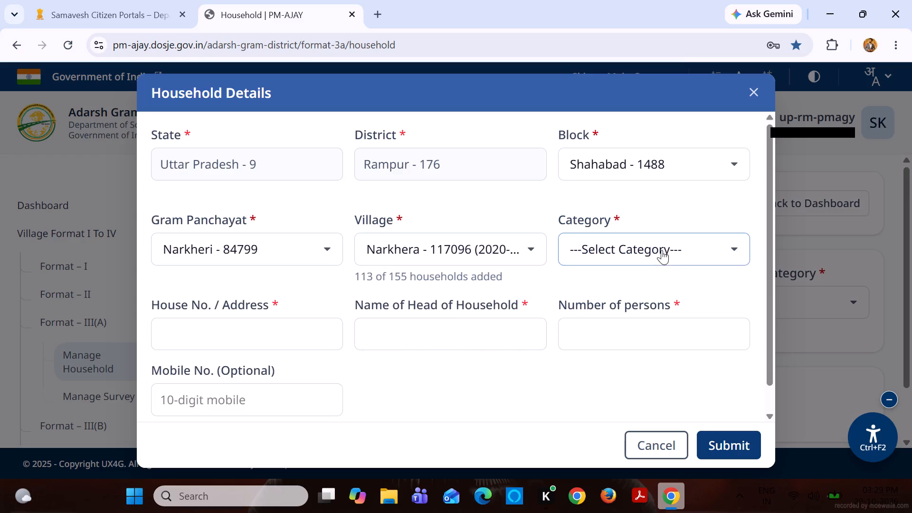
{"action": "left_click", "coordinate": [607, 310]}
{"action": "left_click", "coordinate": [246, 326]}
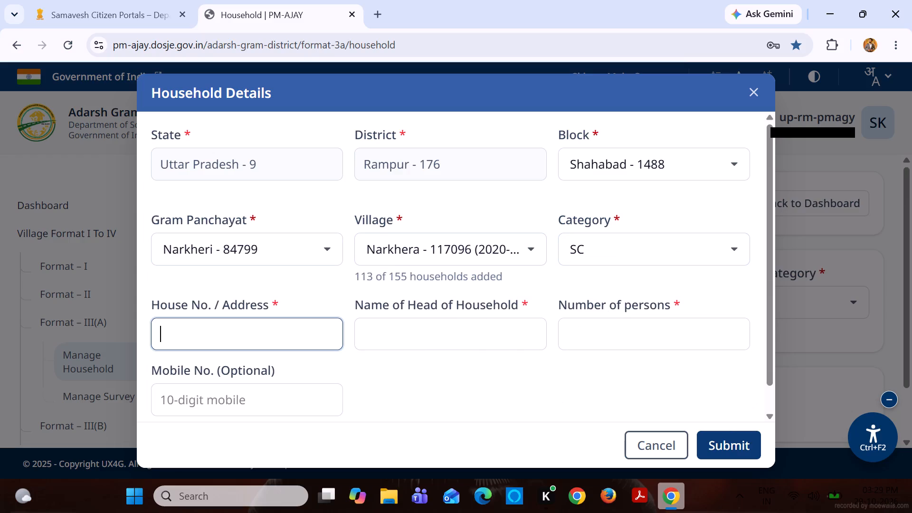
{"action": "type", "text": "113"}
{"action": "left_click", "coordinate": [425, 332]}
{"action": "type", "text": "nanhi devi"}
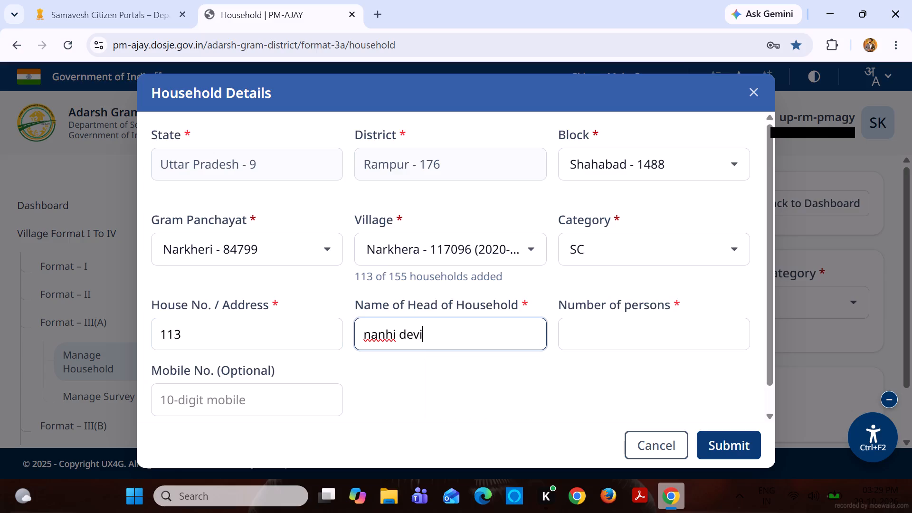
{"action": "left_click", "coordinate": [584, 333]}
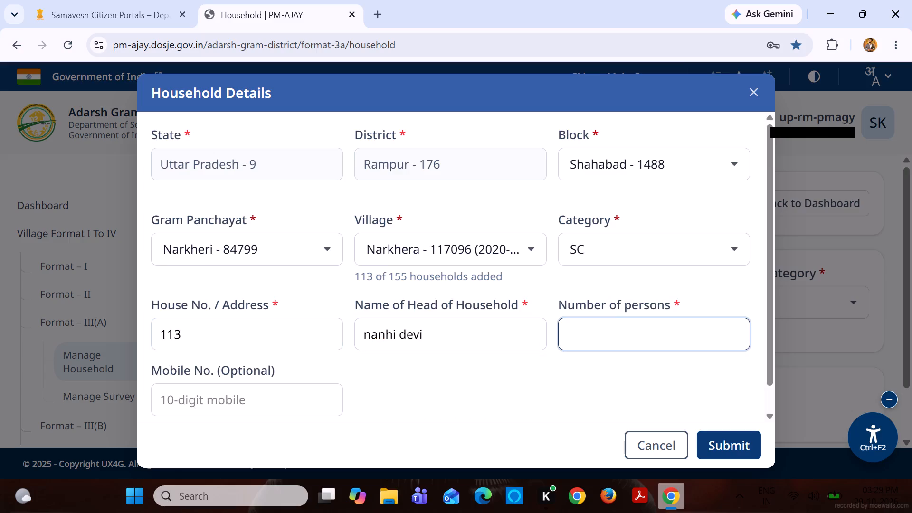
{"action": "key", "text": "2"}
{"action": "left_click", "coordinate": [709, 443]}
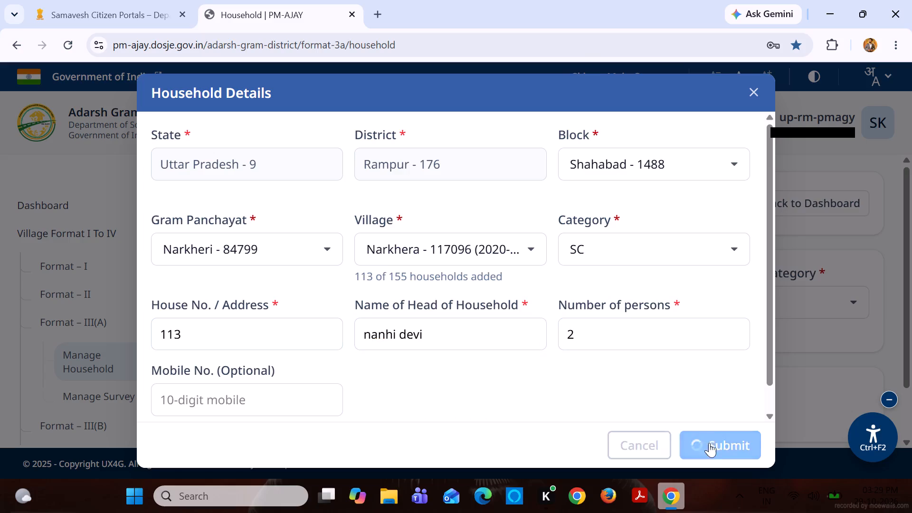
Choose the 1 – Drinking water and Sanitation domain, answer Yes to having a household latrine (1.3) and No to open defecation (1.5), and submit.
{"action": "scroll", "coordinate": [777, 335], "scroll_direction": "down", "scroll_amount": 7}
{"action": "left_click", "coordinate": [855, 247]}
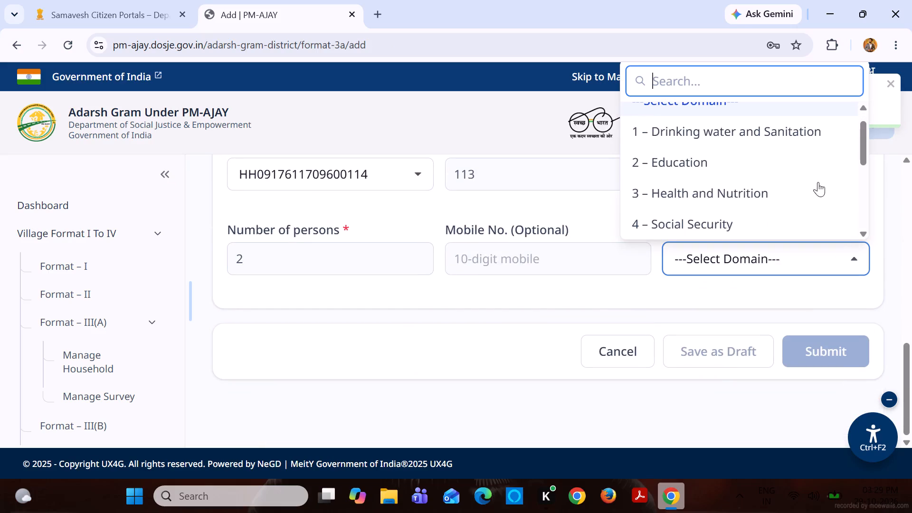
{"action": "left_click", "coordinate": [790, 131]}
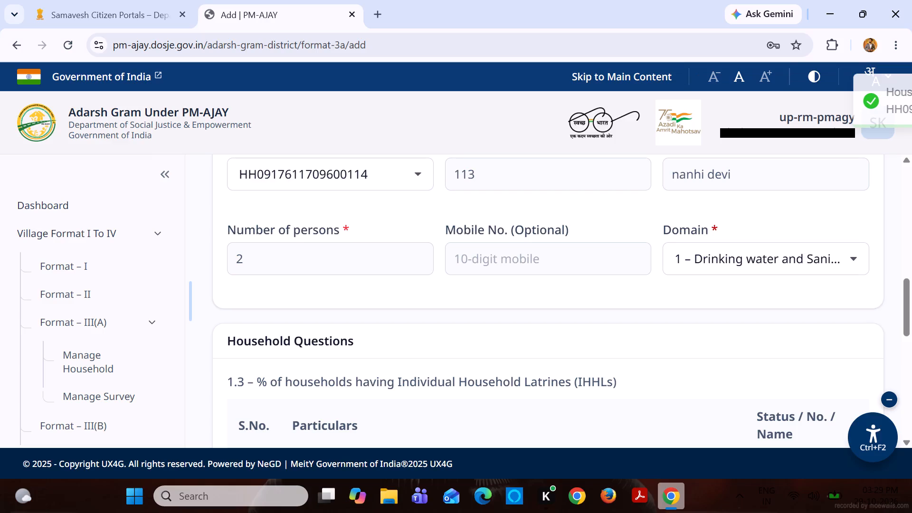
{"action": "scroll", "coordinate": [790, 131], "scroll_direction": "down", "scroll_amount": 3}
{"action": "scroll", "coordinate": [766, 308], "scroll_direction": "down", "scroll_amount": 5}
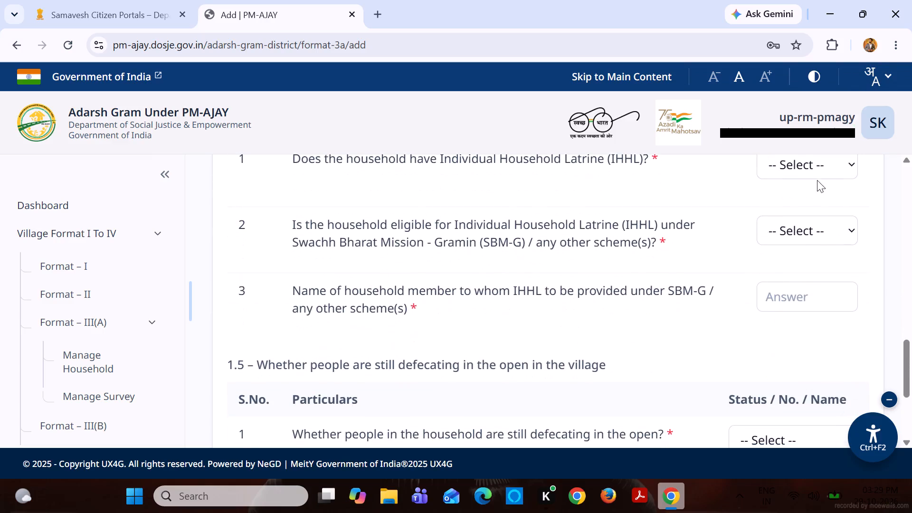
{"action": "left_click", "coordinate": [814, 170]}
{"action": "left_click", "coordinate": [783, 215]}
{"action": "scroll", "coordinate": [783, 215], "scroll_direction": "down", "scroll_amount": 3}
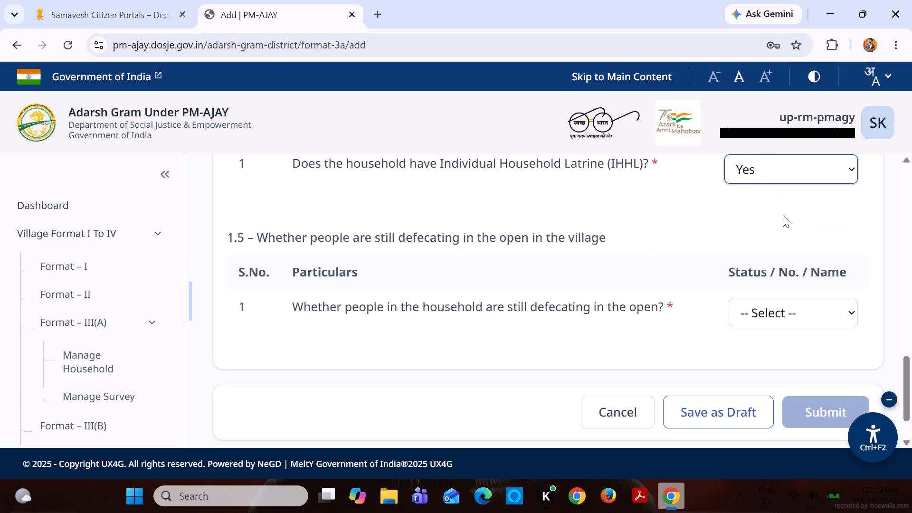
{"action": "left_click", "coordinate": [783, 215]}
{"action": "scroll", "coordinate": [783, 215], "scroll_direction": "down", "scroll_amount": 3}
{"action": "left_click_drag", "start_coordinate": [834, 258], "coordinate": [771, 315]}
{"action": "left_click", "coordinate": [771, 315]}
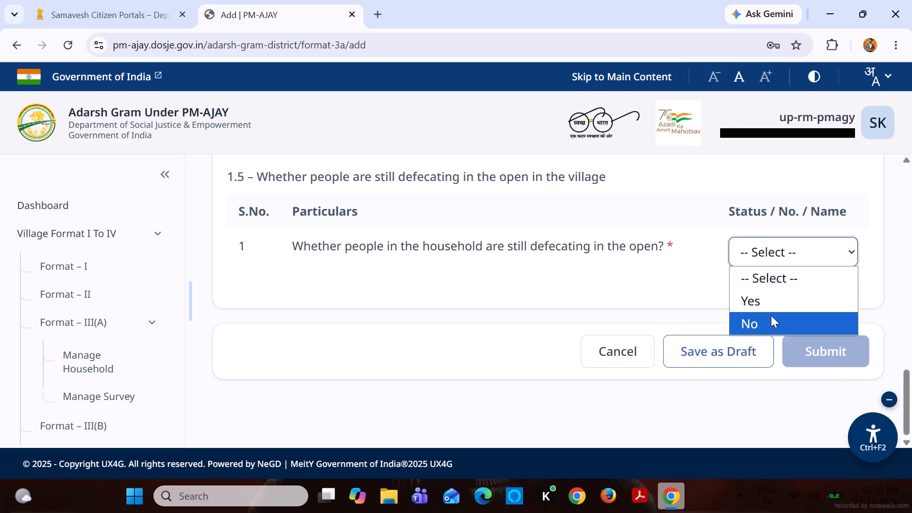
{"action": "left_click", "coordinate": [836, 361]}
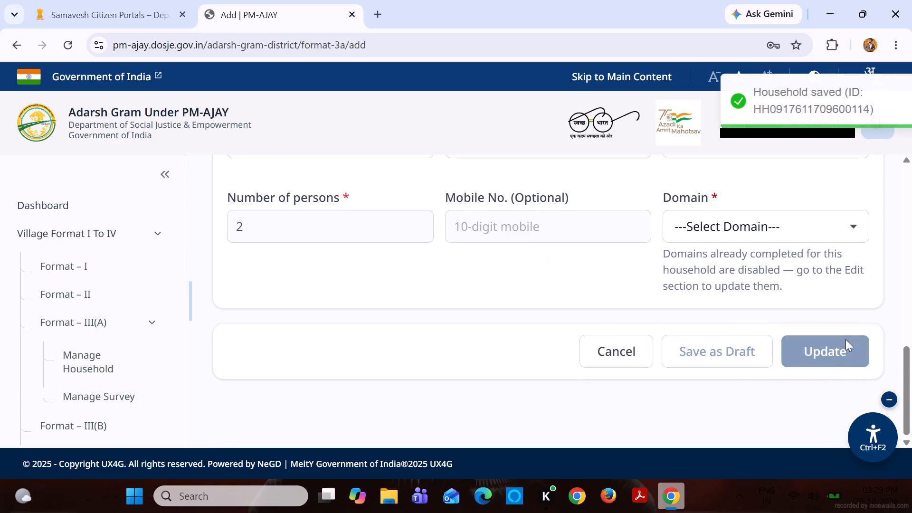
Choose the 2 – Education domain and enter 0 children for the 6-10, 11-13 and 14-15 year age groups (2.1 to 2.3).
{"action": "left_click", "coordinate": [804, 216]}
{"action": "left_click", "coordinate": [679, 367]}
{"action": "scroll", "coordinate": [679, 367], "scroll_direction": "down", "scroll_amount": 2}
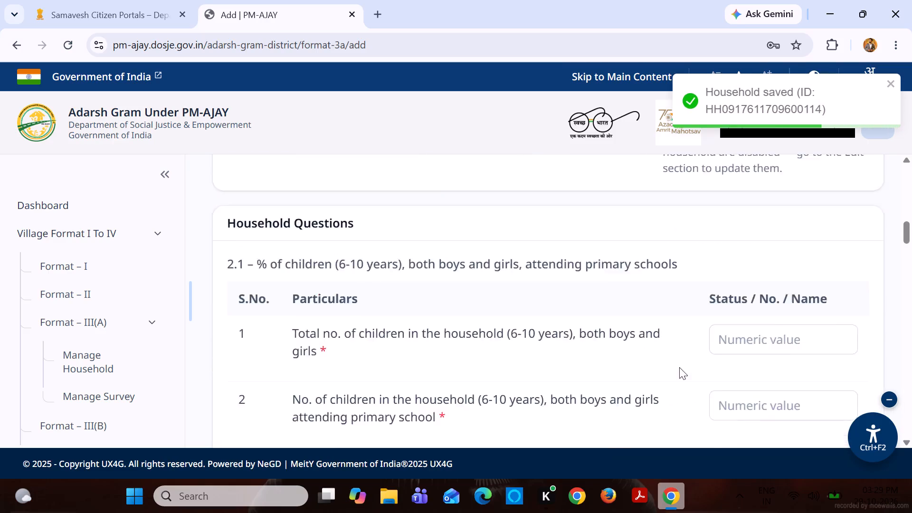
{"action": "scroll", "coordinate": [679, 367], "scroll_direction": "down", "scroll_amount": 1}
{"action": "left_click", "coordinate": [738, 257]}
{"action": "left_click", "coordinate": [741, 247]}
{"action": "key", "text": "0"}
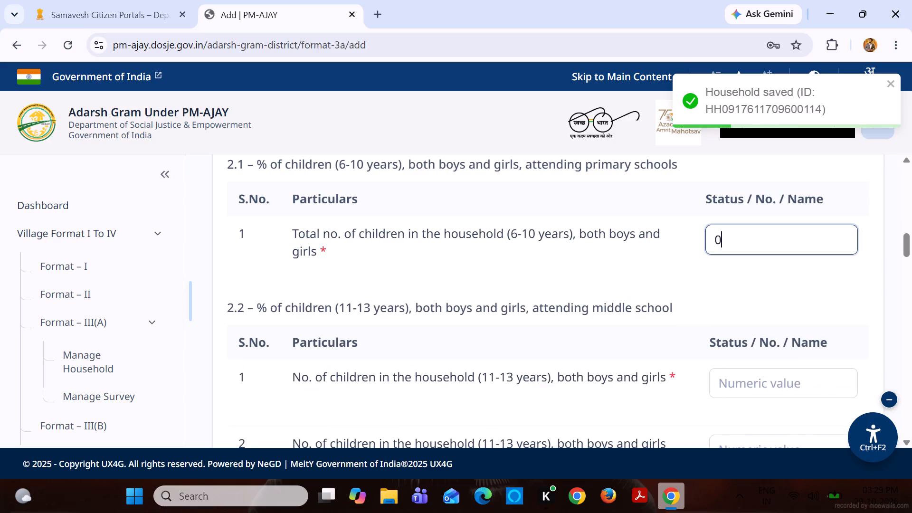
{"action": "scroll", "coordinate": [741, 247], "scroll_direction": "down", "scroll_amount": 2}
{"action": "left_click", "coordinate": [733, 356]}
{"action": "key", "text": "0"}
{"action": "scroll", "coordinate": [733, 356], "scroll_direction": "down", "scroll_amount": 4}
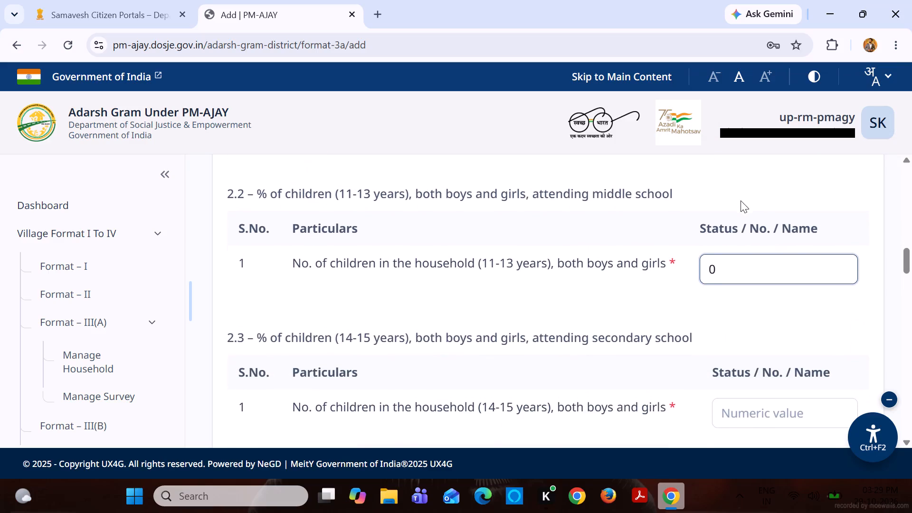
{"action": "left_click", "coordinate": [745, 408]}
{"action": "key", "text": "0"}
Enter 0 children aged 16-17 years (2.4) and 0 children aged 18-23 years (2.5).
{"action": "scroll", "coordinate": [745, 400], "scroll_direction": "down", "scroll_amount": 5}
{"action": "scroll", "coordinate": [743, 235], "scroll_direction": "down", "scroll_amount": 1}
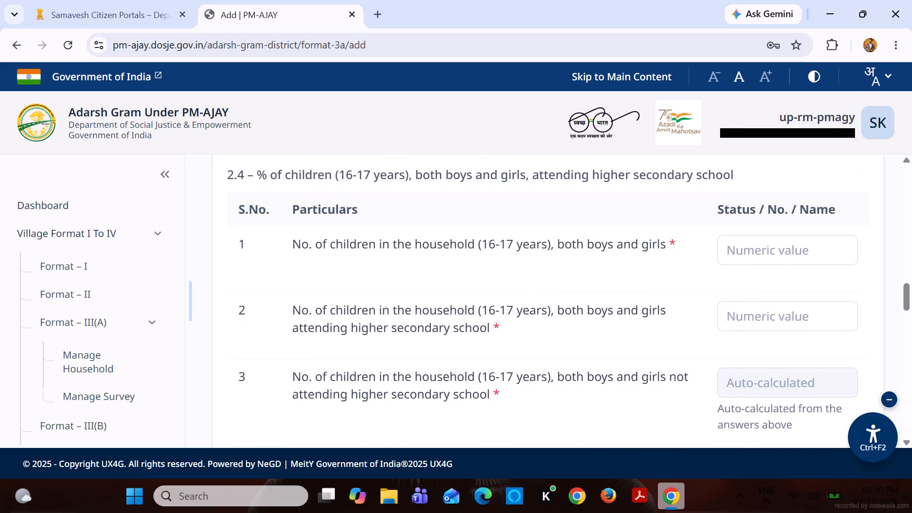
{"action": "left_click", "coordinate": [756, 240]}
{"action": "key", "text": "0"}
{"action": "scroll", "coordinate": [756, 240], "scroll_direction": "down", "scroll_amount": 2}
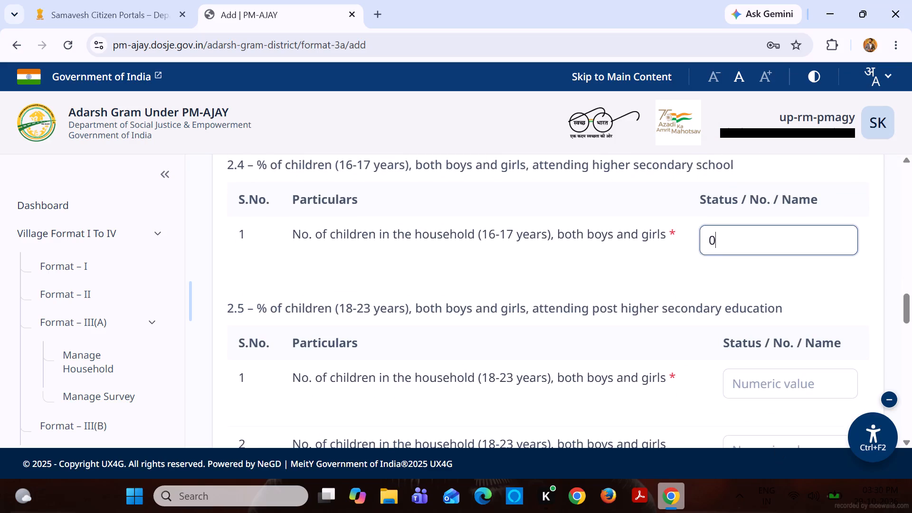
{"action": "left_click", "coordinate": [757, 372]}
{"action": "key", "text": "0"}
Enter 0 children eligible for the Pre-matric Scholarship (2.6) and 0 for the Post-matric Scholarship (2.7), and submit the education domain.
{"action": "scroll", "coordinate": [757, 372], "scroll_direction": "down", "scroll_amount": 4}
{"action": "left_click", "coordinate": [725, 358]}
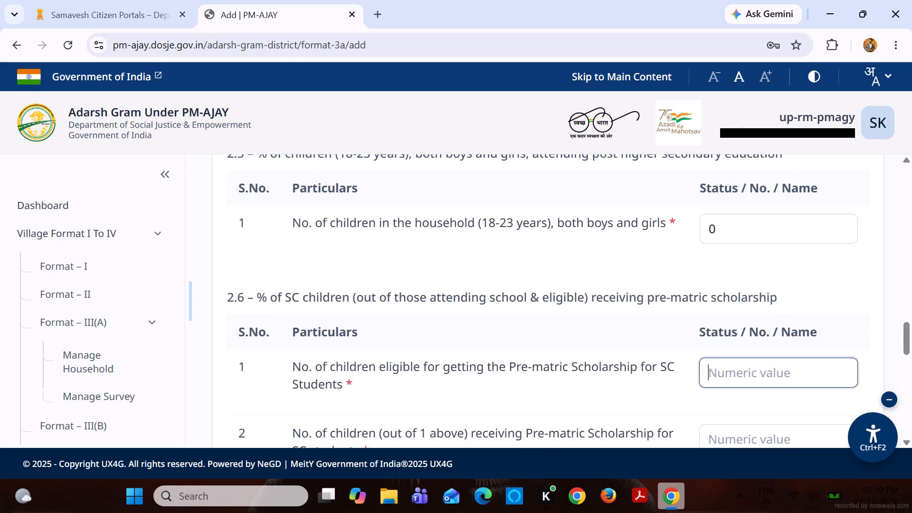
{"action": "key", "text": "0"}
{"action": "scroll", "coordinate": [725, 350], "scroll_direction": "down", "scroll_amount": 4}
{"action": "left_click", "coordinate": [726, 381]}
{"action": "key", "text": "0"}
{"action": "scroll", "coordinate": [726, 381], "scroll_direction": "down", "scroll_amount": 2}
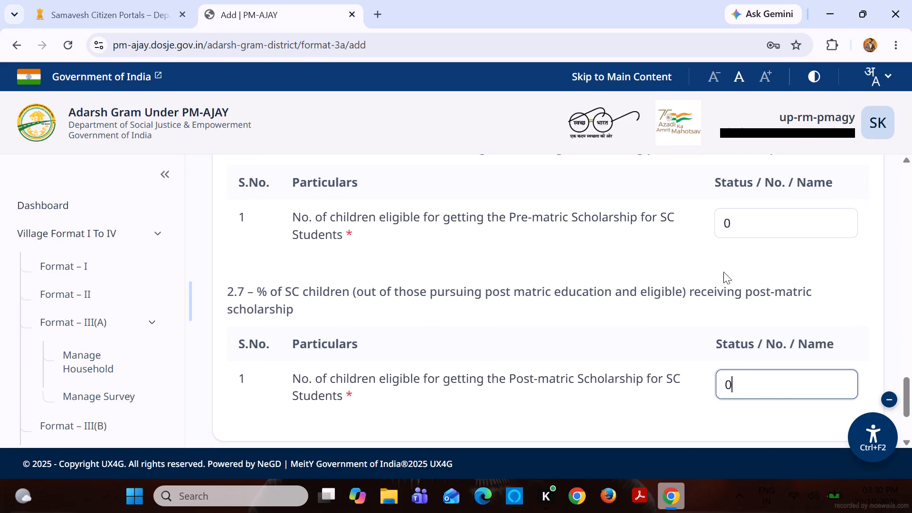
{"action": "scroll", "coordinate": [723, 272], "scroll_direction": "down", "scroll_amount": 2}
{"action": "left_click", "coordinate": [828, 372]}
{"action": "left_click", "coordinate": [828, 367]}
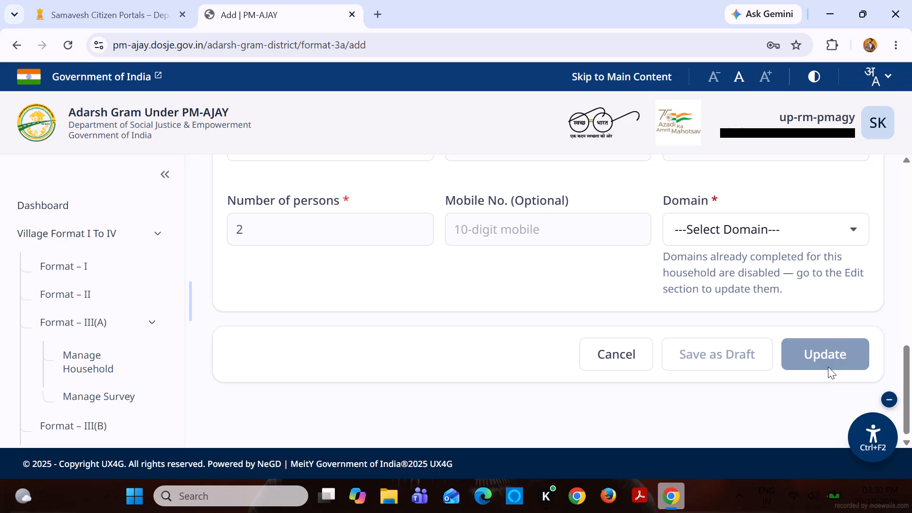
Choose the 3 – Health and Nutrition domain, answer its opening question, and enter 0 pregnant women in the household (3.3).
{"action": "left_click", "coordinate": [849, 227]}
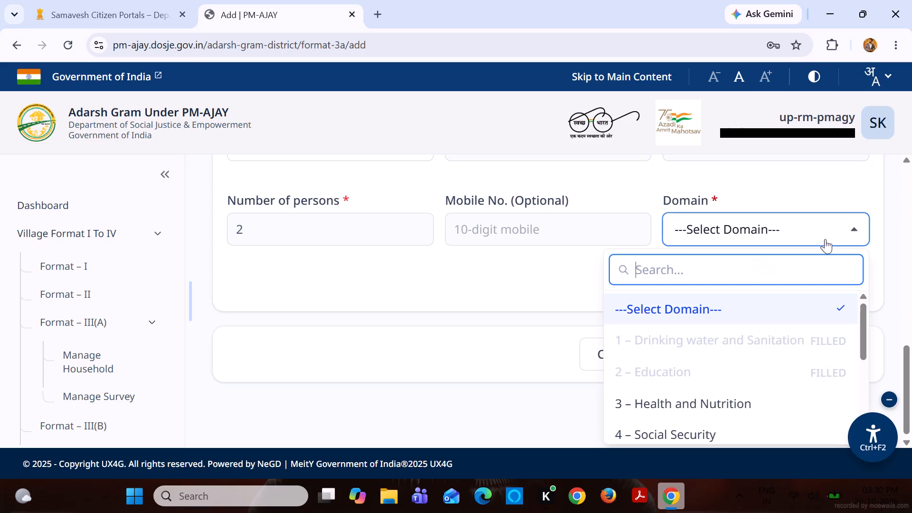
{"action": "left_click", "coordinate": [706, 395]}
{"action": "scroll", "coordinate": [706, 395], "scroll_direction": "down", "scroll_amount": 2}
{"action": "left_click_drag", "start_coordinate": [798, 315], "coordinate": [746, 366]}
{"action": "left_click", "coordinate": [746, 366]}
{"action": "scroll", "coordinate": [746, 366], "scroll_direction": "down", "scroll_amount": 3}
{"action": "left_click", "coordinate": [761, 285]}
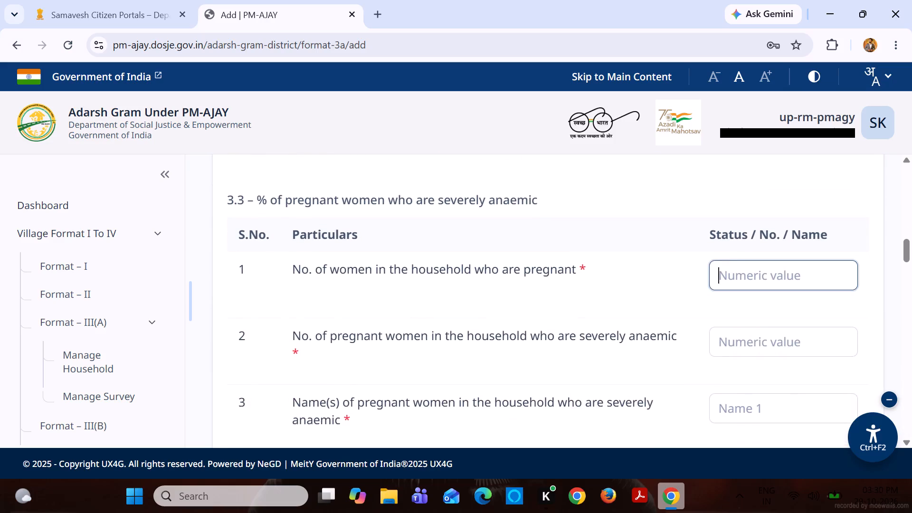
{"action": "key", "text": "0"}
Enter 0 deliveries (3.4) and 0 children born during the last one year (3.5), and 0 children below one year (3.6).
{"action": "scroll", "coordinate": [761, 285], "scroll_direction": "down", "scroll_amount": 2}
{"action": "left_click", "coordinate": [669, 318]}
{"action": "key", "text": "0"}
{"action": "scroll", "coordinate": [669, 318], "scroll_direction": "down", "scroll_amount": 3}
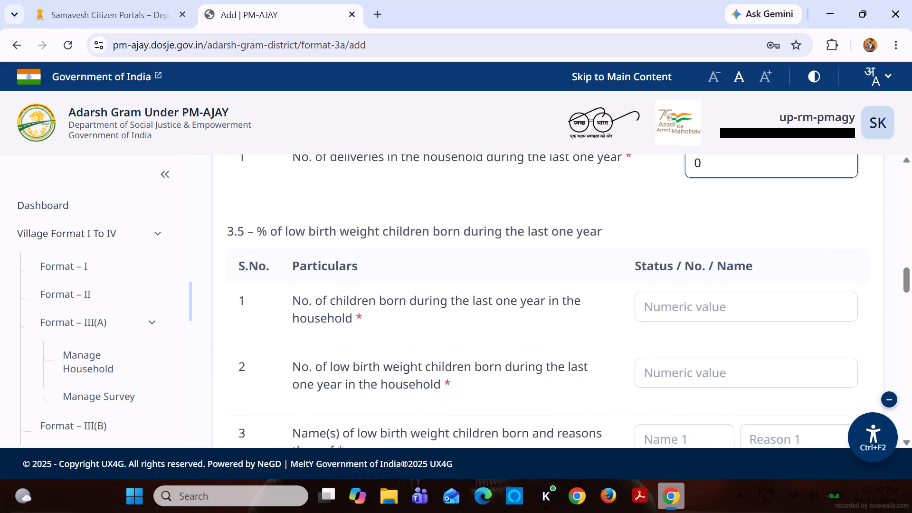
{"action": "left_click", "coordinate": [664, 304]}
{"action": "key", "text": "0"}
{"action": "scroll", "coordinate": [664, 304], "scroll_direction": "down", "scroll_amount": 2}
{"action": "left_click", "coordinate": [703, 266]}
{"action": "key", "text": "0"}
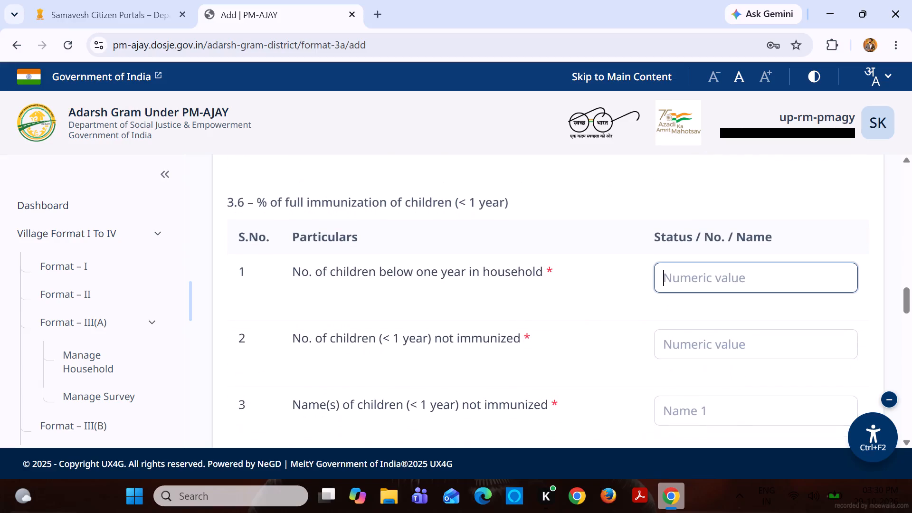
Enter 0 for the first item of 3.7 and 0 women pregnant during the last one year (3.8).
{"action": "scroll", "coordinate": [703, 266], "scroll_direction": "down", "scroll_amount": 2}
{"action": "left_click", "coordinate": [706, 256]}
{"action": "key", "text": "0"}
{"action": "scroll", "coordinate": [706, 256], "scroll_direction": "down", "scroll_amount": 2}
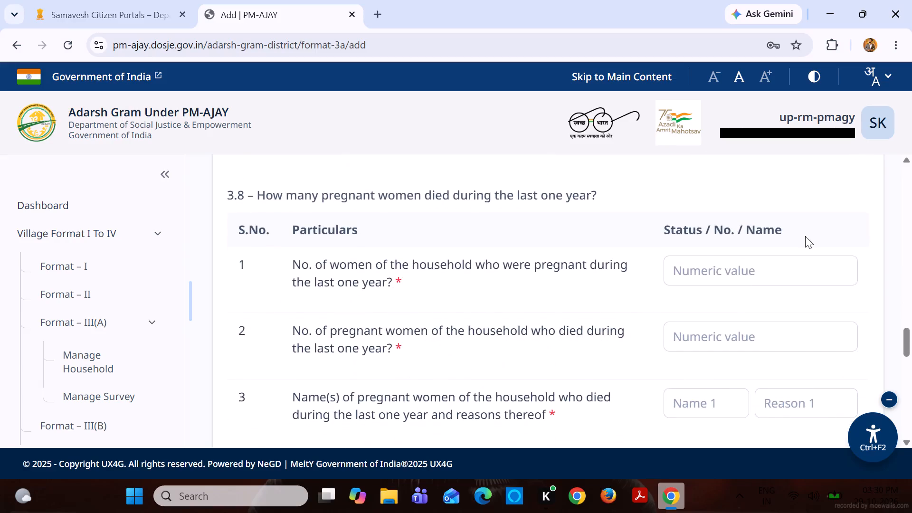
{"action": "left_click", "coordinate": [721, 262]}
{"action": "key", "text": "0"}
Enter 0 children under 1 year (3.9) and 0 members suffering from communicable diseases (3.10), and submit the health domain.
{"action": "scroll", "coordinate": [721, 262], "scroll_direction": "down", "scroll_amount": 2}
{"action": "left_click", "coordinate": [737, 203]}
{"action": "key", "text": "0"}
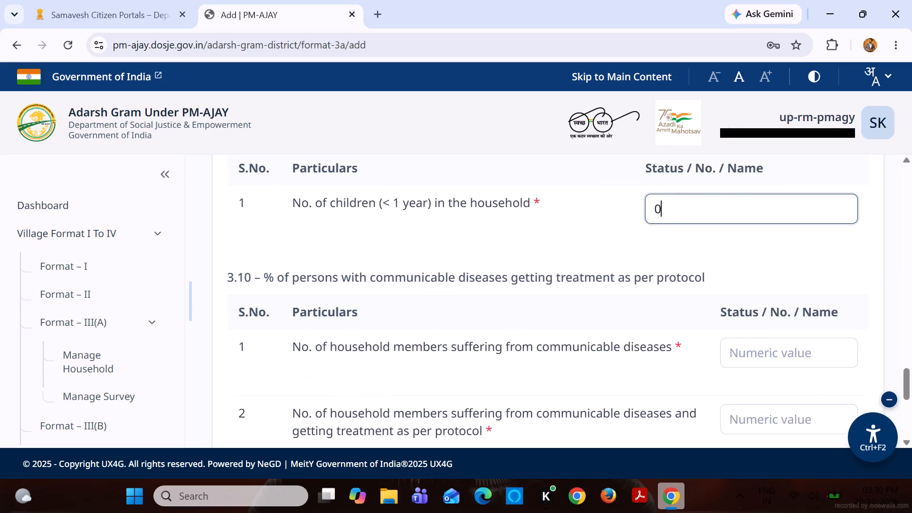
{"action": "scroll", "coordinate": [737, 203], "scroll_direction": "down", "scroll_amount": 1}
{"action": "left_click", "coordinate": [750, 241]}
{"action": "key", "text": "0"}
{"action": "scroll", "coordinate": [750, 241], "scroll_direction": "down", "scroll_amount": 1}
{"action": "left_click", "coordinate": [810, 360]}
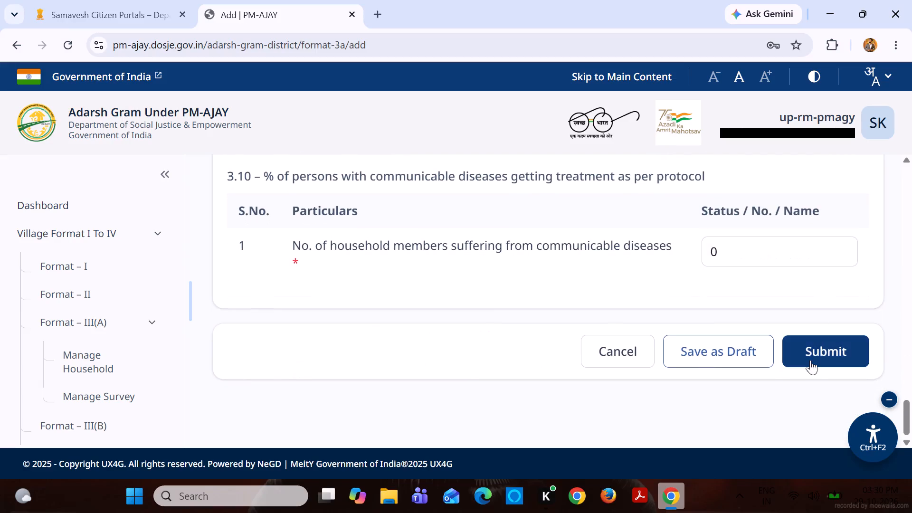
Choose the 4 – Social Security domain, enter 0 persons eligible for each of the three pensions, including Widow and Disability Pension, and submit.
{"action": "left_click", "coordinate": [774, 222]}
{"action": "scroll", "coordinate": [732, 330], "scroll_direction": "down", "scroll_amount": 1}
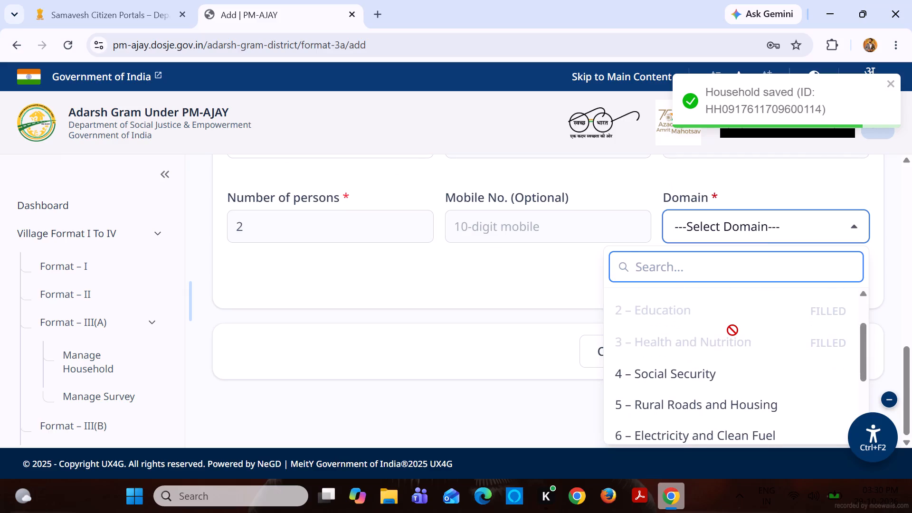
{"action": "left_click", "coordinate": [692, 354]}
{"action": "left_click", "coordinate": [686, 360]}
{"action": "scroll", "coordinate": [686, 360], "scroll_direction": "down", "scroll_amount": 3}
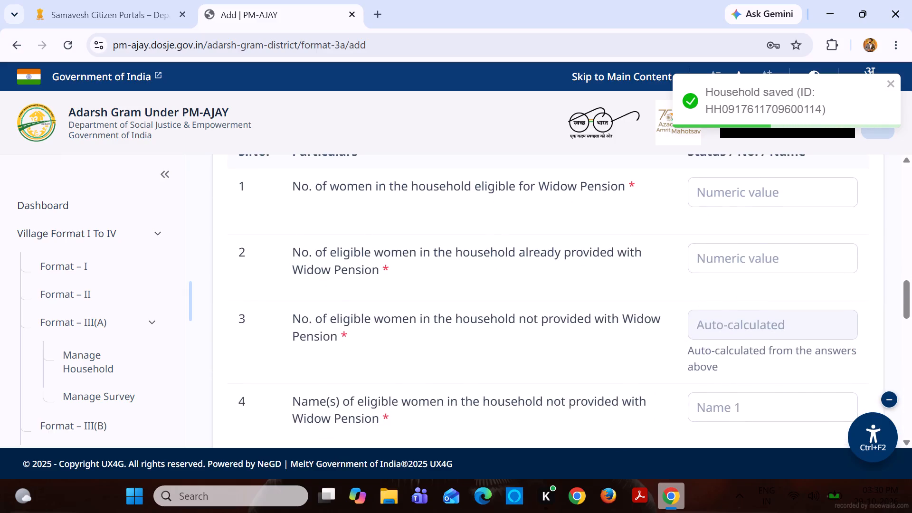
{"action": "left_click", "coordinate": [720, 188]}
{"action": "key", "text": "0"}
{"action": "left_click", "coordinate": [702, 345]}
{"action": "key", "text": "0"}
{"action": "scroll", "coordinate": [702, 345], "scroll_direction": "down", "scroll_amount": 3}
{"action": "left_click", "coordinate": [698, 253]}
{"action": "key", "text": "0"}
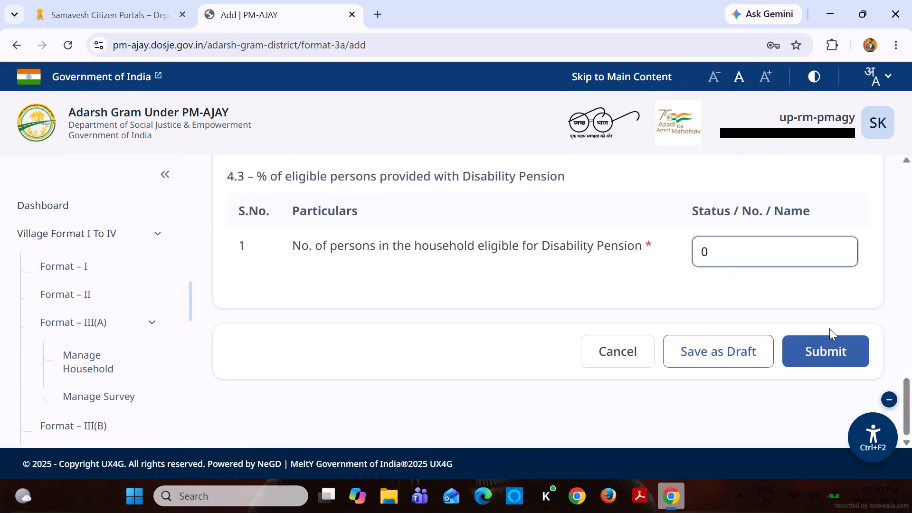
{"action": "left_click", "coordinate": [829, 333]}
{"action": "left_click", "coordinate": [829, 345]}
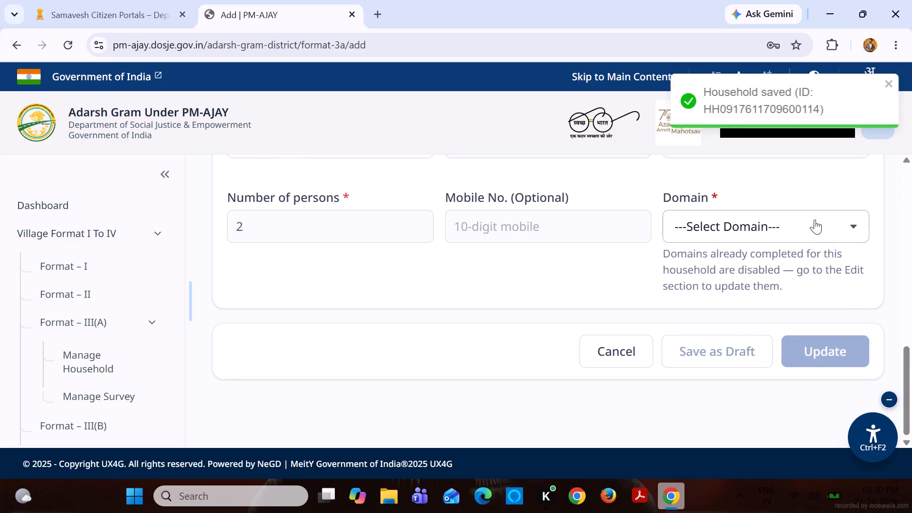
Choose the 5 – Rural Roads and Housing domain, answer No to living in a Kachcha/unsafe house (5.3), and submit.
{"action": "left_click", "coordinate": [815, 219]}
{"action": "scroll", "coordinate": [768, 298], "scroll_direction": "down", "scroll_amount": 1}
{"action": "left_click", "coordinate": [700, 354]}
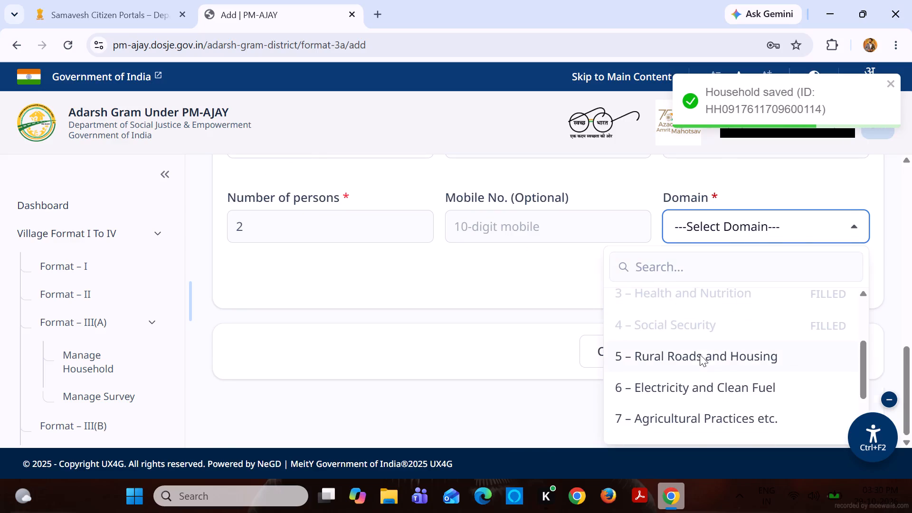
{"action": "scroll", "coordinate": [700, 354], "scroll_direction": "down", "scroll_amount": 3}
{"action": "left_click_drag", "start_coordinate": [803, 306], "coordinate": [789, 373]}
{"action": "left_click", "coordinate": [789, 373]}
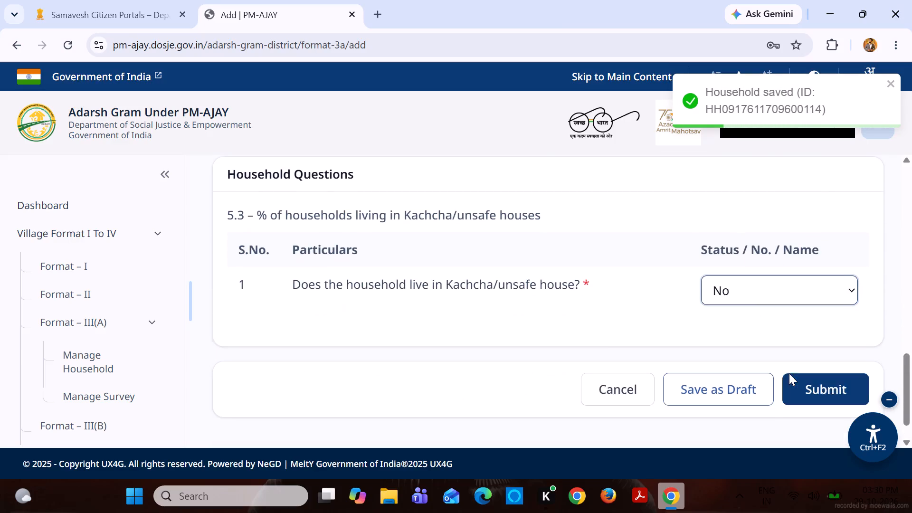
{"action": "scroll", "coordinate": [789, 373], "scroll_direction": "down", "scroll_amount": 6}
{"action": "left_click", "coordinate": [827, 343]}
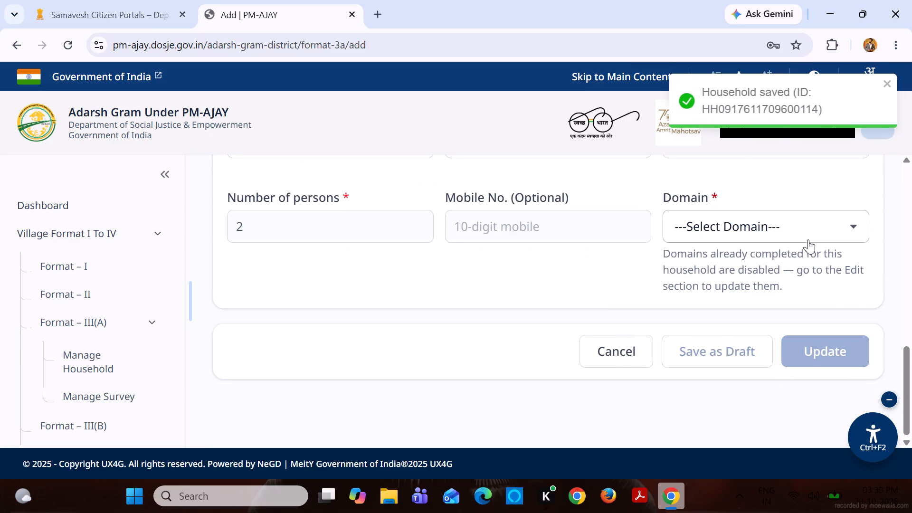
Choose the 6 – Electricity and Clean Fuel domain and answer Yes to the house having an electricity connection (6.2).
{"action": "left_click", "coordinate": [808, 239]}
{"action": "scroll", "coordinate": [765, 346], "scroll_direction": "down", "scroll_amount": 4}
{"action": "scroll", "coordinate": [702, 304], "scroll_direction": "up", "scroll_amount": 1}
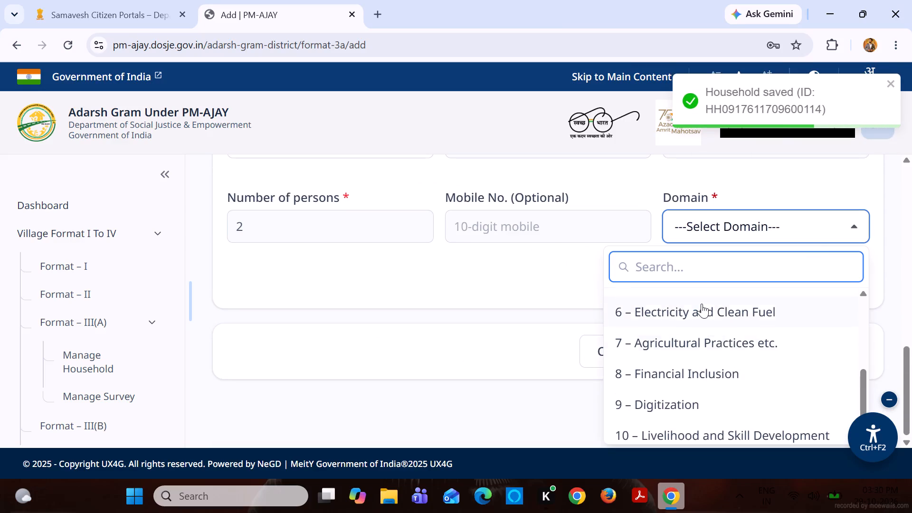
{"action": "scroll", "coordinate": [702, 304], "scroll_direction": "up", "scroll_amount": 1}
{"action": "left_click", "coordinate": [680, 326]}
{"action": "scroll", "coordinate": [680, 326], "scroll_direction": "down", "scroll_amount": 3}
{"action": "double_click", "coordinate": [808, 266]}
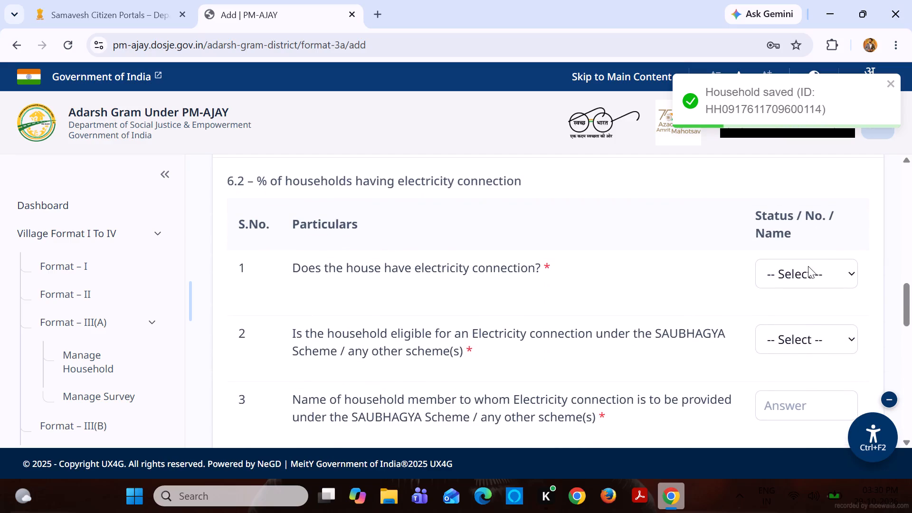
{"action": "left_click_drag", "start_coordinate": [808, 266], "coordinate": [785, 306]}
{"action": "left_click", "coordinate": [775, 325]}
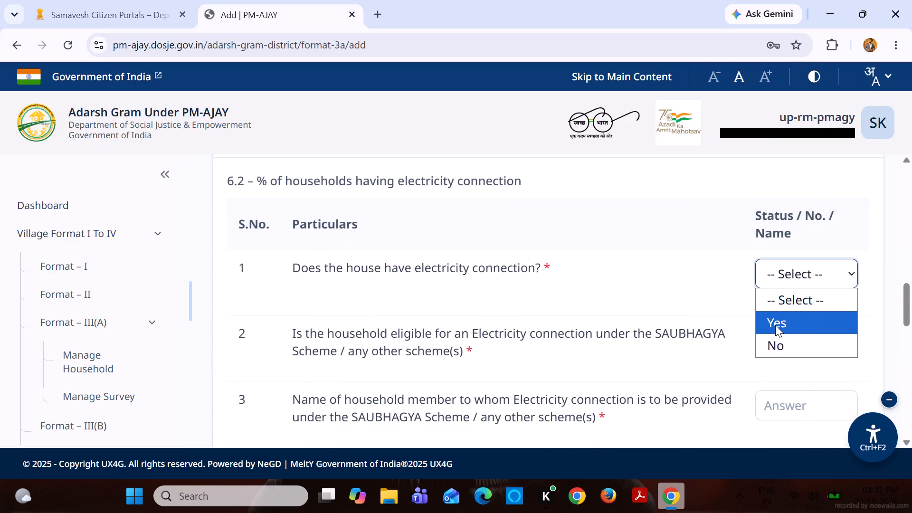
In the LED bulb section, answer Yes to having an electricity connection and Yes to using at least one LED bulb.
{"action": "scroll", "coordinate": [775, 325], "scroll_direction": "down", "scroll_amount": 6}
{"action": "scroll", "coordinate": [824, 184], "scroll_direction": "up", "scroll_amount": 1}
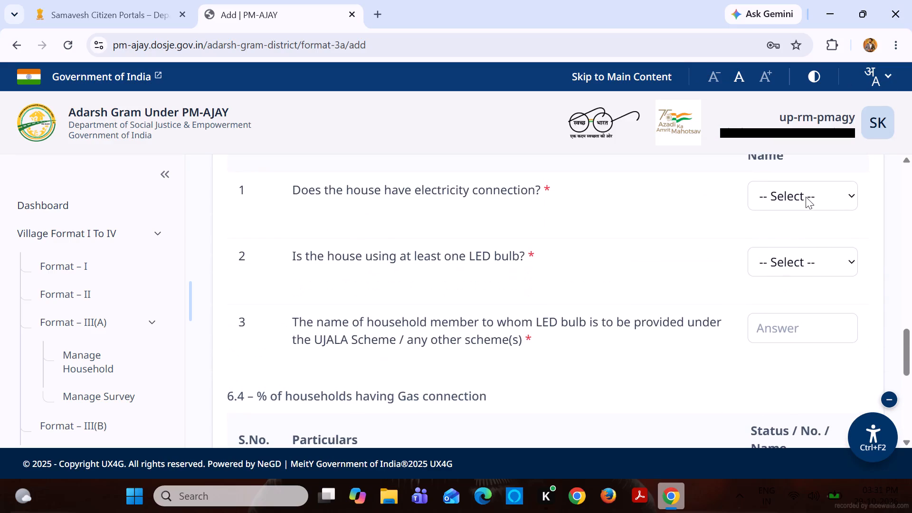
{"action": "left_click_drag", "start_coordinate": [806, 197], "coordinate": [781, 245]}
{"action": "left_click", "coordinate": [781, 245]}
{"action": "left_click_drag", "start_coordinate": [819, 259], "coordinate": [816, 263]}
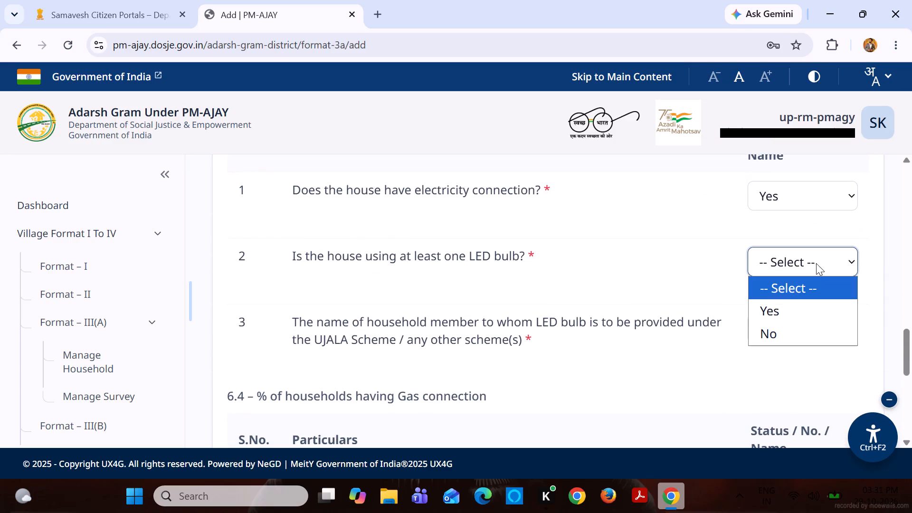
{"action": "left_click_drag", "start_coordinate": [816, 263], "coordinate": [776, 311]}
{"action": "left_click", "coordinate": [776, 311]}
Answer Yes to the house using clean fuel (6.4) and submit the electricity domain.
{"action": "scroll", "coordinate": [776, 311], "scroll_direction": "down", "scroll_amount": 2}
{"action": "left_click_drag", "start_coordinate": [814, 253], "coordinate": [777, 286]}
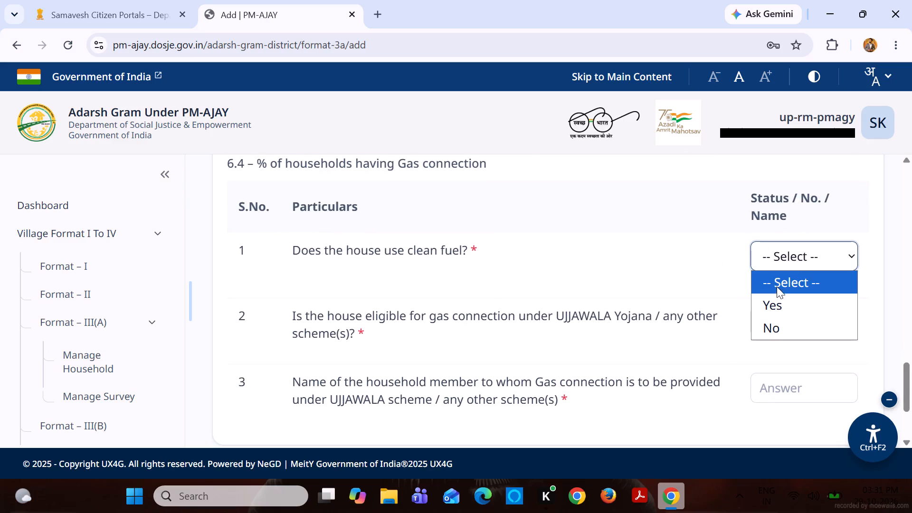
{"action": "left_click_drag", "start_coordinate": [777, 286], "coordinate": [776, 292]}
{"action": "left_click_drag", "start_coordinate": [776, 292], "coordinate": [777, 302]}
{"action": "left_click", "coordinate": [777, 302]}
{"action": "scroll", "coordinate": [777, 302], "scroll_direction": "down", "scroll_amount": 1}
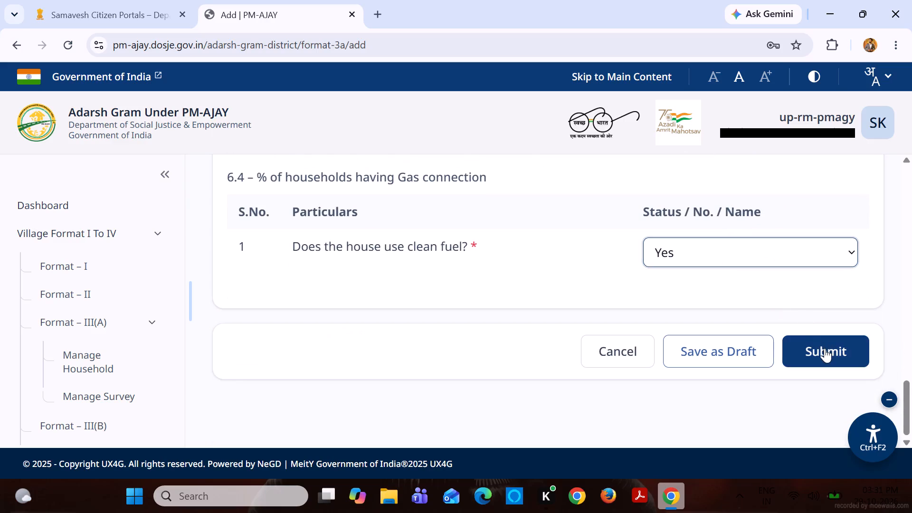
{"action": "left_click", "coordinate": [825, 348]}
Choose the 7 – Agricultural Practices etc. domain, answer No to the household being involved in farming, and submit.
{"action": "left_click", "coordinate": [815, 228]}
{"action": "scroll", "coordinate": [787, 316], "scroll_direction": "down", "scroll_amount": 4}
{"action": "left_click", "coordinate": [725, 340]}
{"action": "scroll", "coordinate": [725, 340], "scroll_direction": "down", "scroll_amount": 4}
{"action": "left_click_drag", "start_coordinate": [793, 180], "coordinate": [754, 260]}
{"action": "left_click", "coordinate": [754, 260]}
{"action": "scroll", "coordinate": [754, 260], "scroll_direction": "down", "scroll_amount": 7}
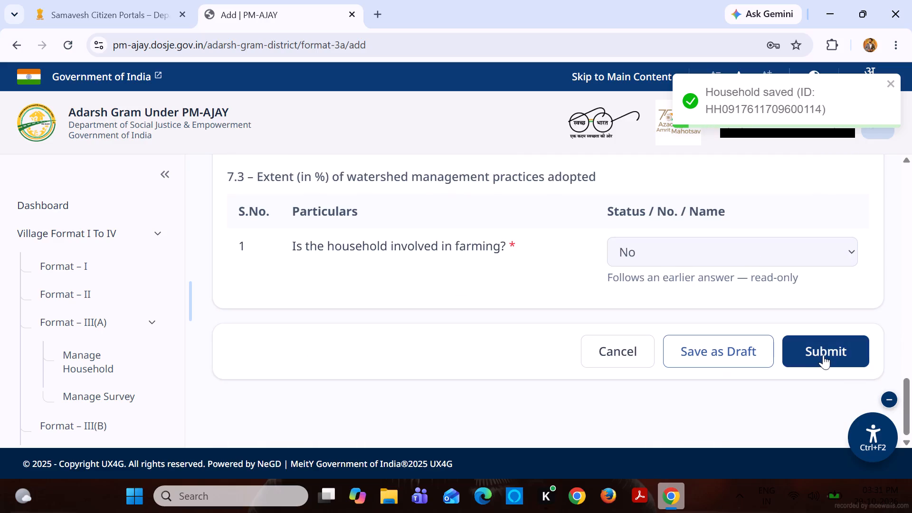
{"action": "left_click", "coordinate": [823, 356]}
Choose the 8 – Financial Inclusion domain and enter 2 persons above 5 years and 2 members already having Aadhaar (8.1).
{"action": "left_click_drag", "start_coordinate": [835, 204], "coordinate": [829, 224]}
{"action": "left_click", "coordinate": [829, 224]}
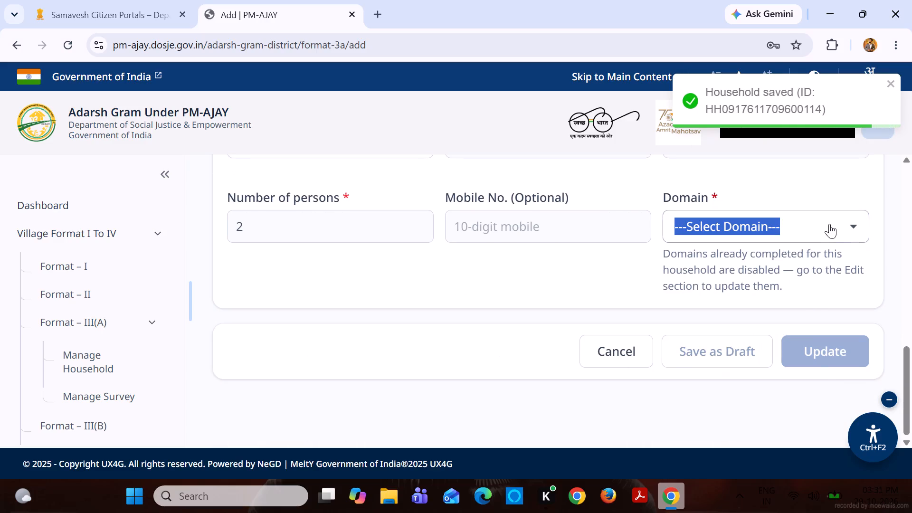
{"action": "scroll", "coordinate": [783, 315], "scroll_direction": "down", "scroll_amount": 4}
{"action": "left_click", "coordinate": [718, 353]}
{"action": "scroll", "coordinate": [718, 353], "scroll_direction": "down", "scroll_amount": 1}
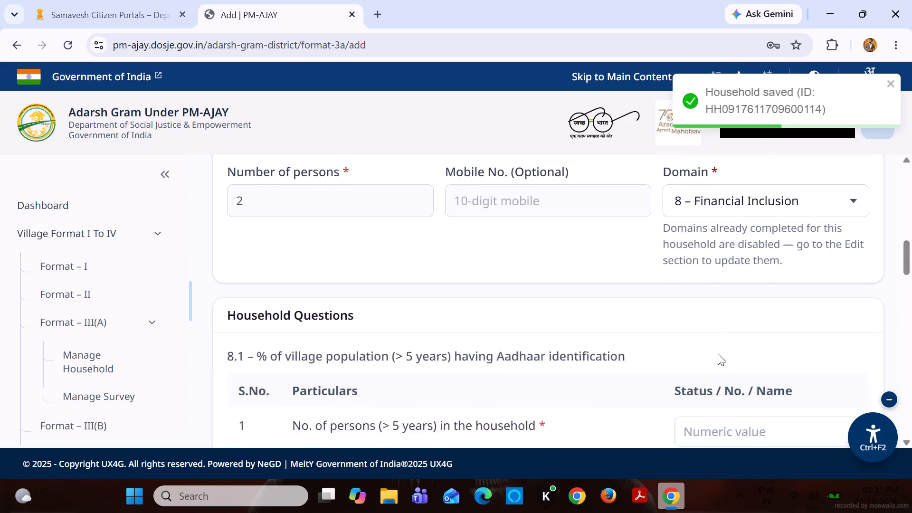
{"action": "scroll", "coordinate": [718, 353], "scroll_direction": "down", "scroll_amount": 2}
{"action": "left_click", "coordinate": [718, 244]}
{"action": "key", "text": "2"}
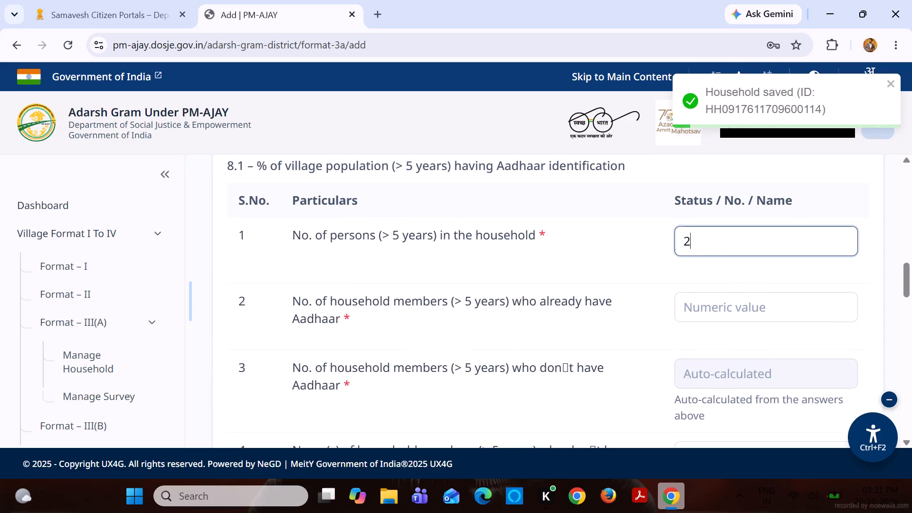
{"action": "left_click", "coordinate": [719, 299]}
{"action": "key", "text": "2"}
Enter 2 members eligible for opening a Banks/Post Office account and 2 eligible members having an account (8.2).
{"action": "scroll", "coordinate": [719, 299], "scroll_direction": "down", "scroll_amount": 3}
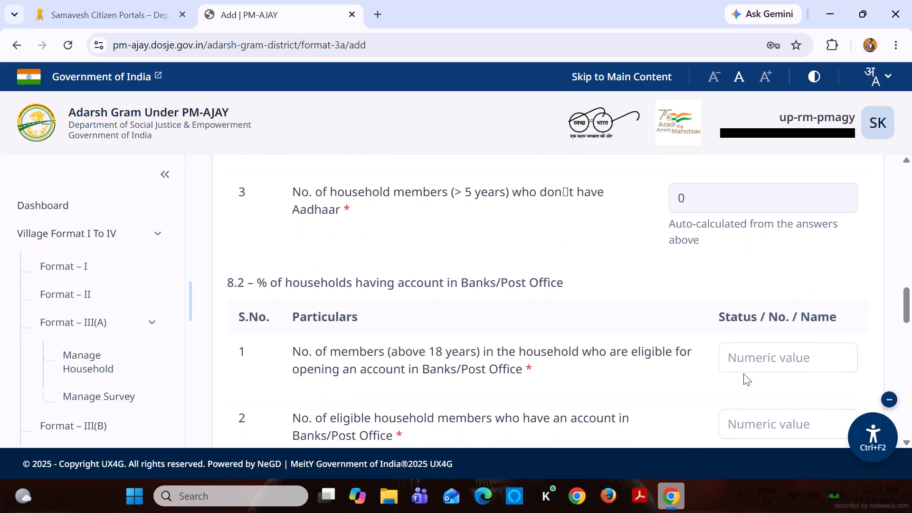
{"action": "left_click_drag", "start_coordinate": [743, 373], "coordinate": [760, 360]}
{"action": "left_click", "coordinate": [760, 360]}
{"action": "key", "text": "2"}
{"action": "left_click", "coordinate": [756, 423]}
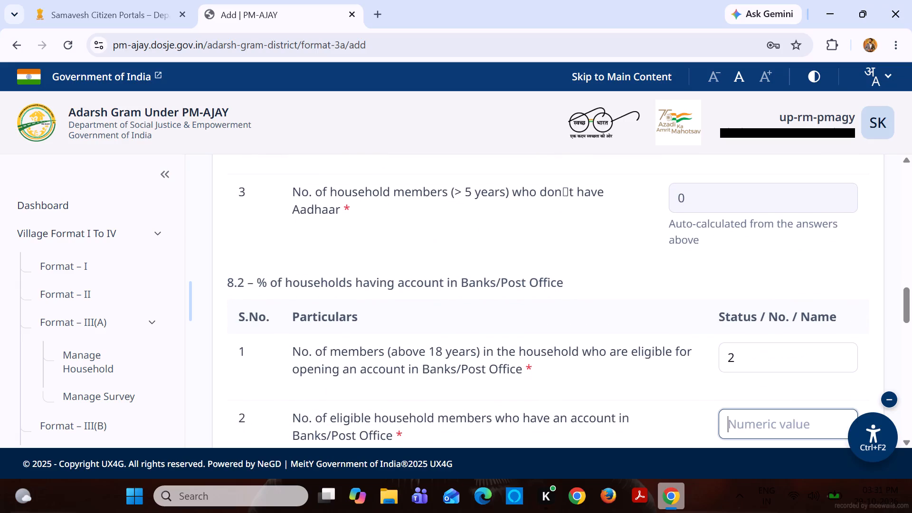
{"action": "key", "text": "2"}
Enter 0 persons eligible for Suraksha Bima Yojana (8.3) and 0 for Jeevan Jyoti Bima Yojana (8.4), and submit the financial inclusion domain.
{"action": "scroll", "coordinate": [756, 423], "scroll_direction": "down", "scroll_amount": 4}
{"action": "left_click", "coordinate": [793, 398]}
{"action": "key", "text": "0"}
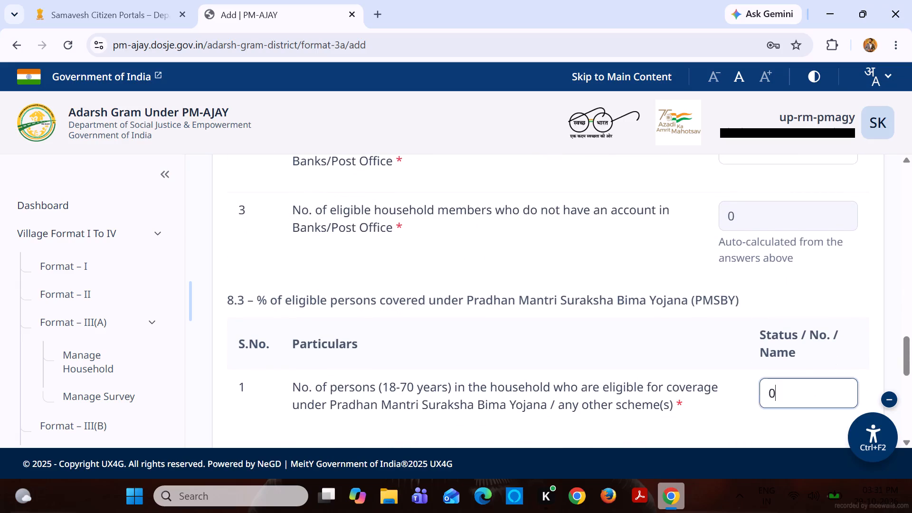
{"action": "scroll", "coordinate": [793, 398], "scroll_direction": "down", "scroll_amount": 3}
{"action": "left_click", "coordinate": [782, 390]}
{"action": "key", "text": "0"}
{"action": "scroll", "coordinate": [782, 390], "scroll_direction": "down", "scroll_amount": 2}
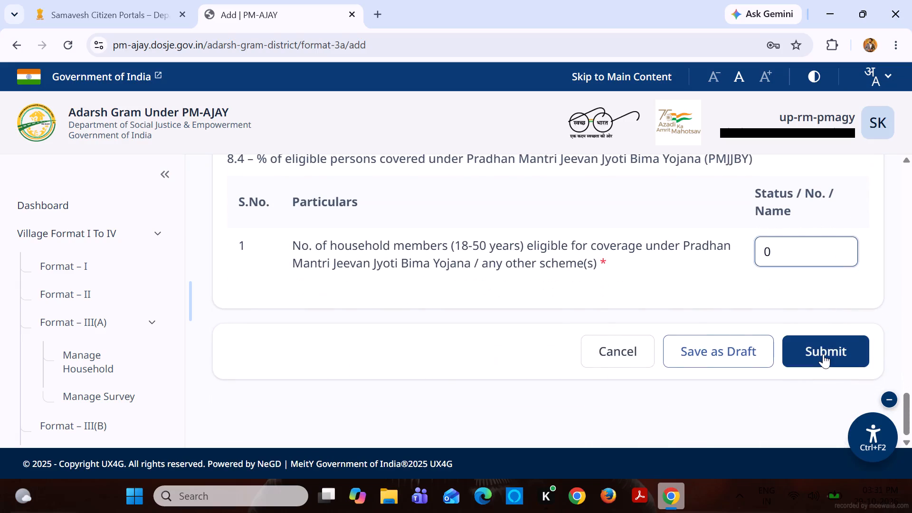
{"action": "left_click", "coordinate": [823, 354]}
Choose the 9 – Digitization domain, enter 0 members eligible for PMGDISHA training (9.3), and submit.
{"action": "left_click", "coordinate": [808, 219]}
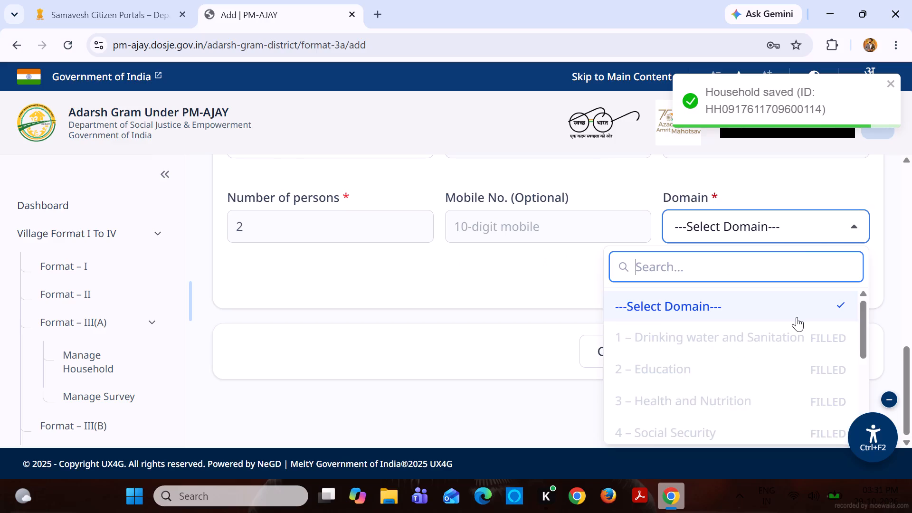
{"action": "scroll", "coordinate": [797, 317], "scroll_direction": "down", "scroll_amount": 7}
{"action": "left_click", "coordinate": [707, 398]}
{"action": "scroll", "coordinate": [707, 398], "scroll_direction": "down", "scroll_amount": 3}
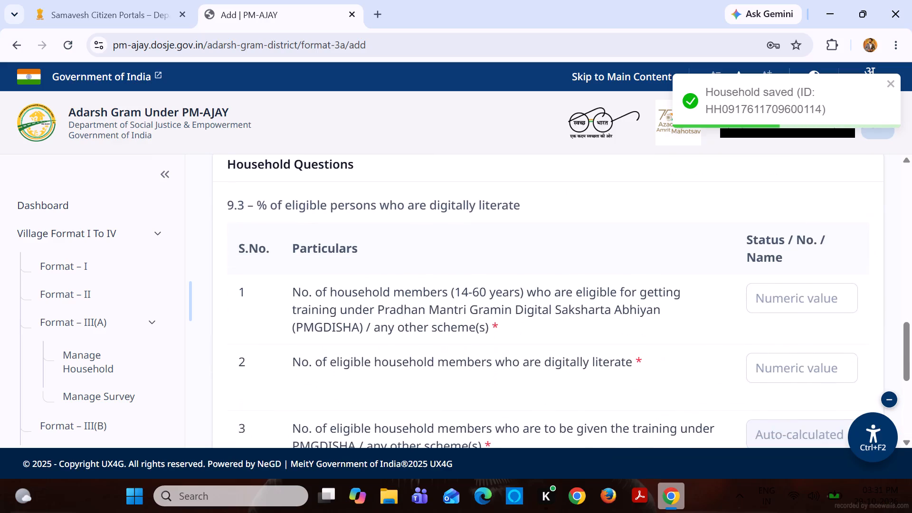
{"action": "left_click", "coordinate": [788, 304]}
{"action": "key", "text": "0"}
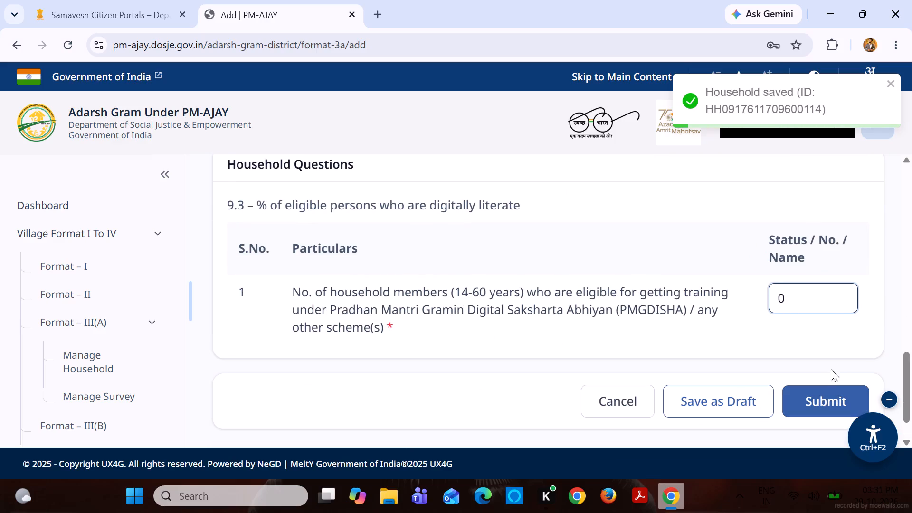
{"action": "left_click", "coordinate": [820, 400]}
Choose the 10 – Livelihood and Skill Development domain; enter 00 youth eligible for skill development training (10.1) and 0 for bank linked loans (10.2).
{"action": "left_click", "coordinate": [799, 234]}
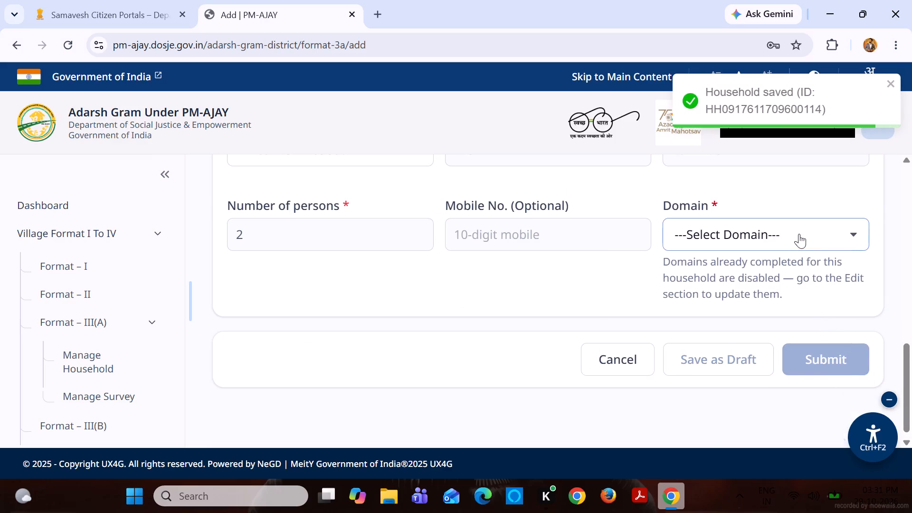
{"action": "scroll", "coordinate": [791, 320], "scroll_direction": "down", "scroll_amount": 6}
{"action": "left_click", "coordinate": [722, 416]}
{"action": "scroll", "coordinate": [748, 344], "scroll_direction": "down", "scroll_amount": 3}
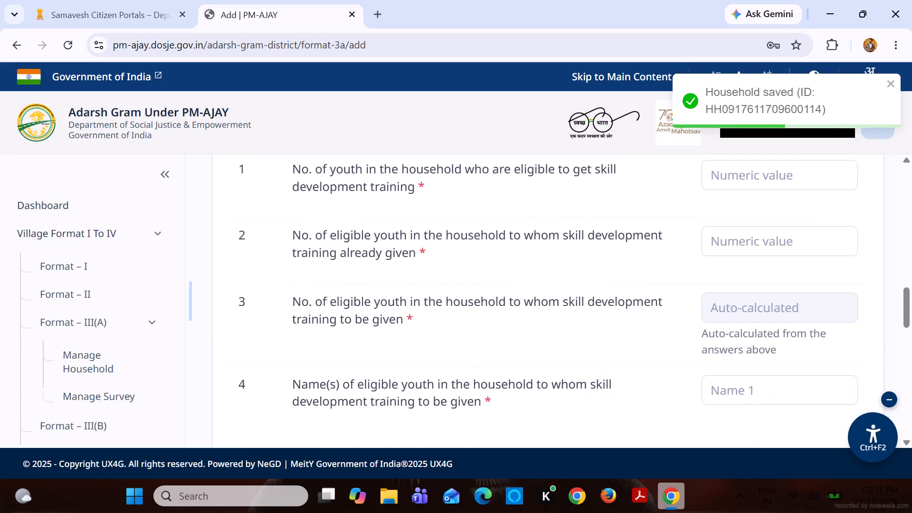
{"action": "left_click", "coordinate": [744, 183]}
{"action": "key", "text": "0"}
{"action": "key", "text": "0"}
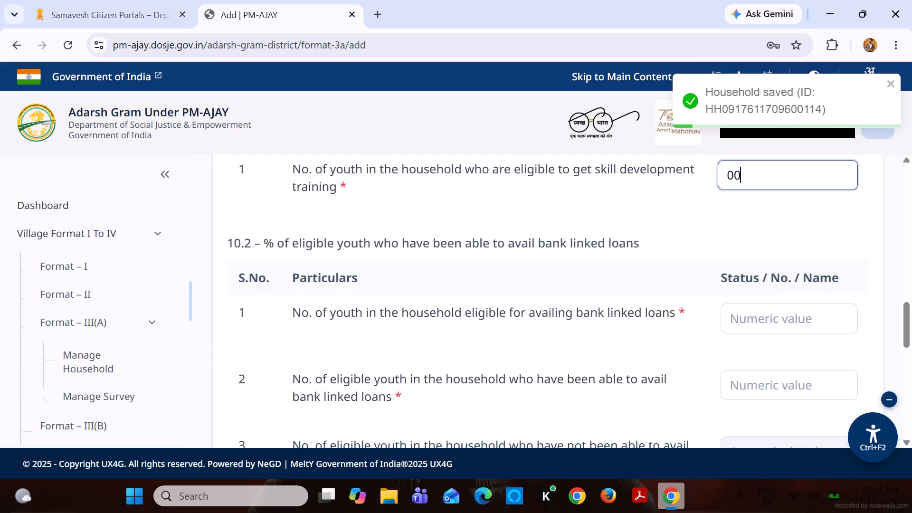
{"action": "left_click", "coordinate": [777, 332]}
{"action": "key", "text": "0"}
Answer No to any member being in a self-help group and enter 0 members wishing to join an SHG (10.3).
{"action": "scroll", "coordinate": [777, 332], "scroll_direction": "down", "scroll_amount": 3}
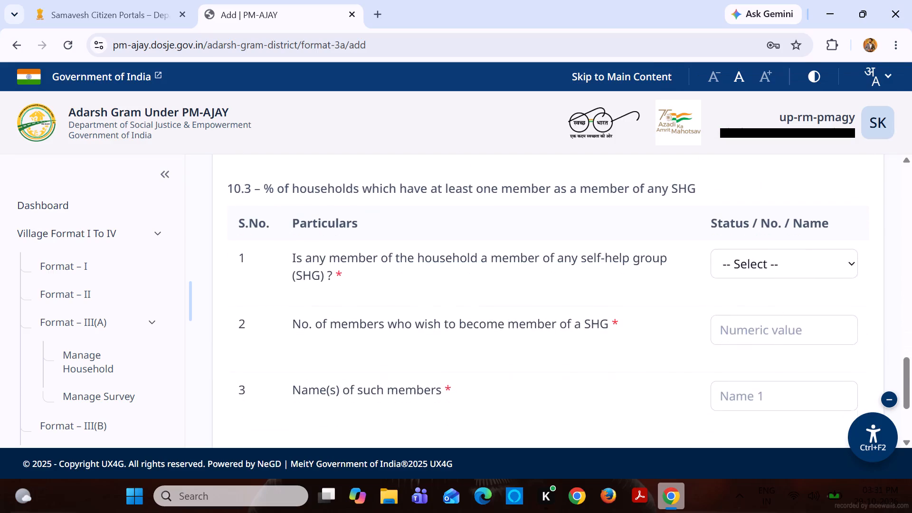
{"action": "left_click", "coordinate": [752, 271]}
{"action": "double_click", "coordinate": [743, 335]}
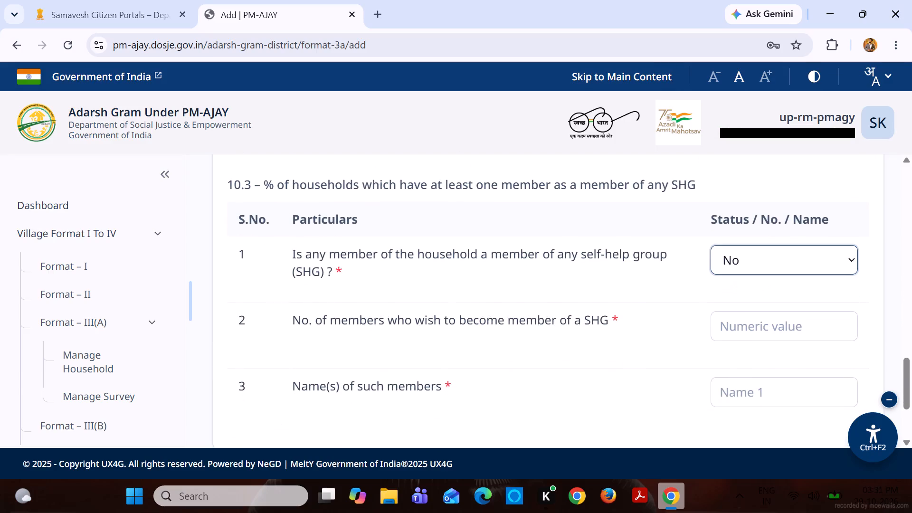
{"action": "left_click", "coordinate": [743, 335]}
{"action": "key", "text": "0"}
Correct the number of youth eligible for skill development training (10.1) to 0 and submit the livelihood domain.
{"action": "scroll", "coordinate": [743, 335], "scroll_direction": "up", "scroll_amount": 4}
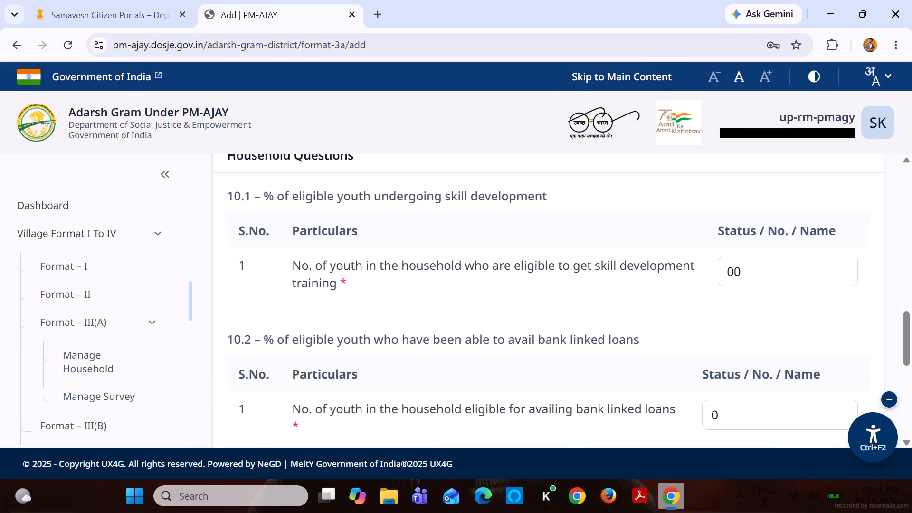
{"action": "left_click", "coordinate": [767, 265]}
{"action": "key", "text": "BackSpace"}
{"action": "scroll", "coordinate": [794, 312], "scroll_direction": "down", "scroll_amount": 6}
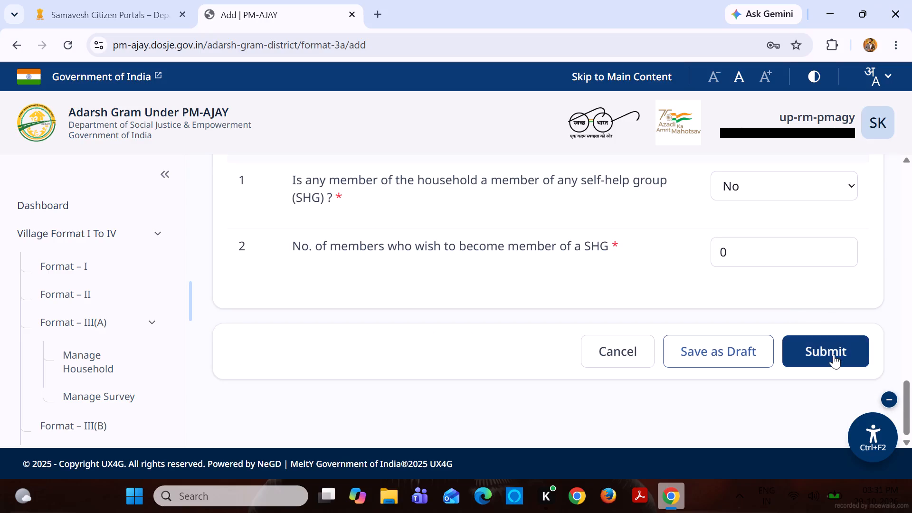
{"action": "left_click", "coordinate": [834, 354]}
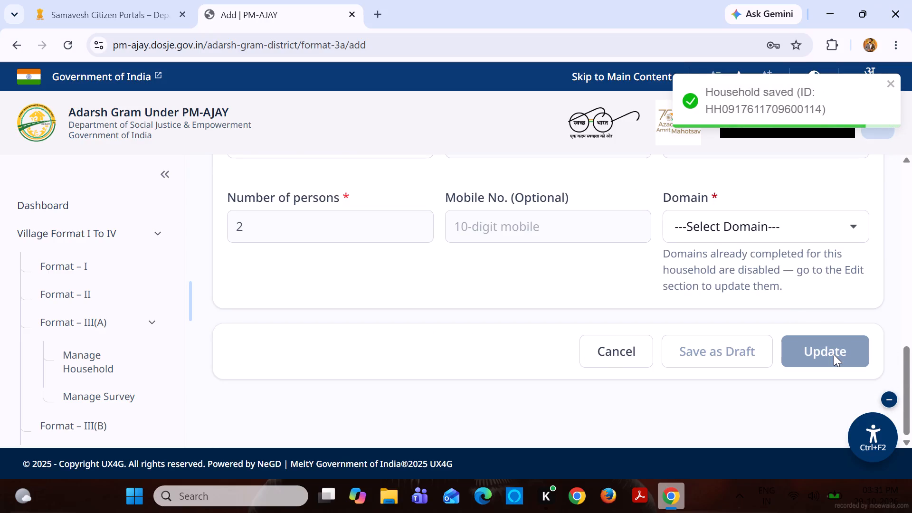
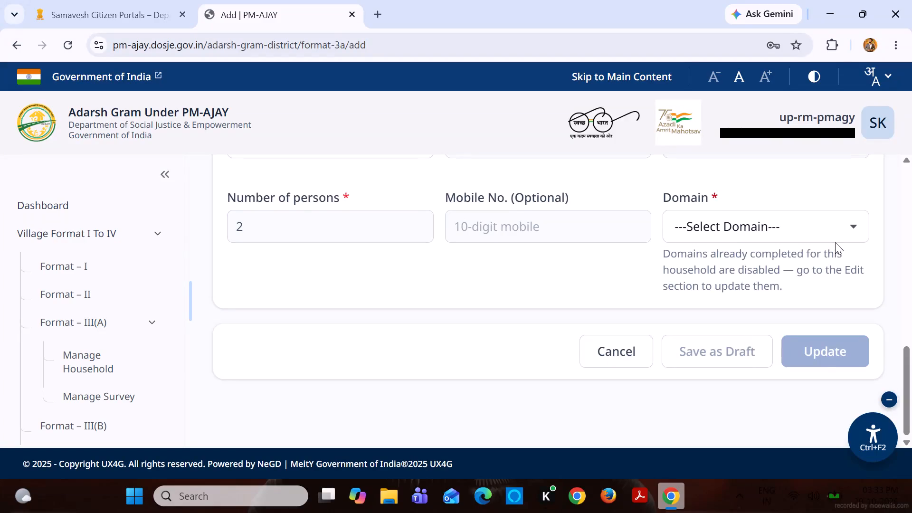
Check the current household's domain list through to its last entries for domains still left to fill.
{"action": "left_click", "coordinate": [835, 242]}
{"action": "scroll", "coordinate": [776, 353], "scroll_direction": "down", "scroll_amount": 11}
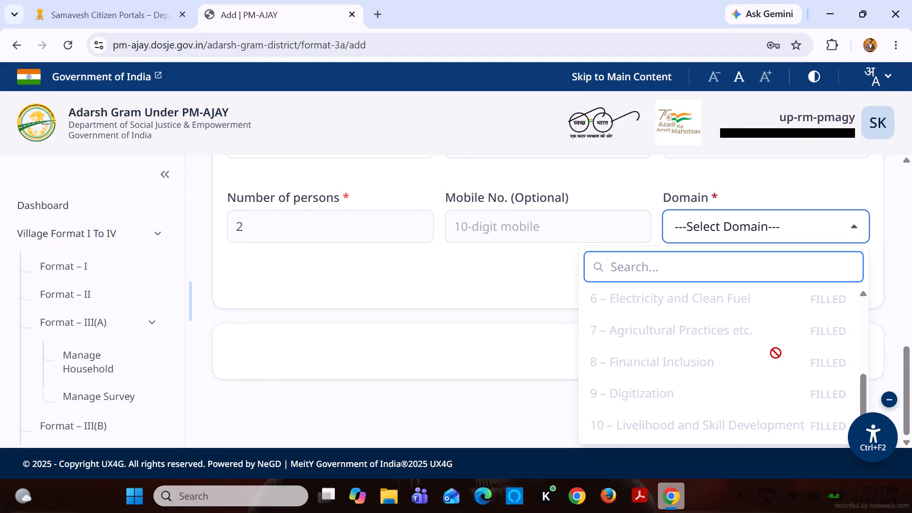
Go to Manage Household under Format – III(A) and start a new household entry.
{"action": "left_click", "coordinate": [114, 356]}
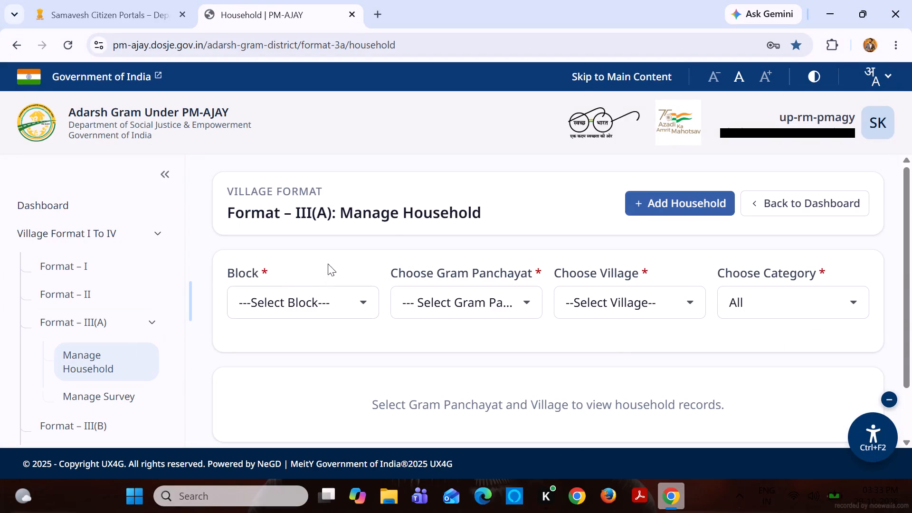
{"action": "left_click_drag", "start_coordinate": [679, 180], "coordinate": [682, 189]}
{"action": "left_click", "coordinate": [682, 189]}
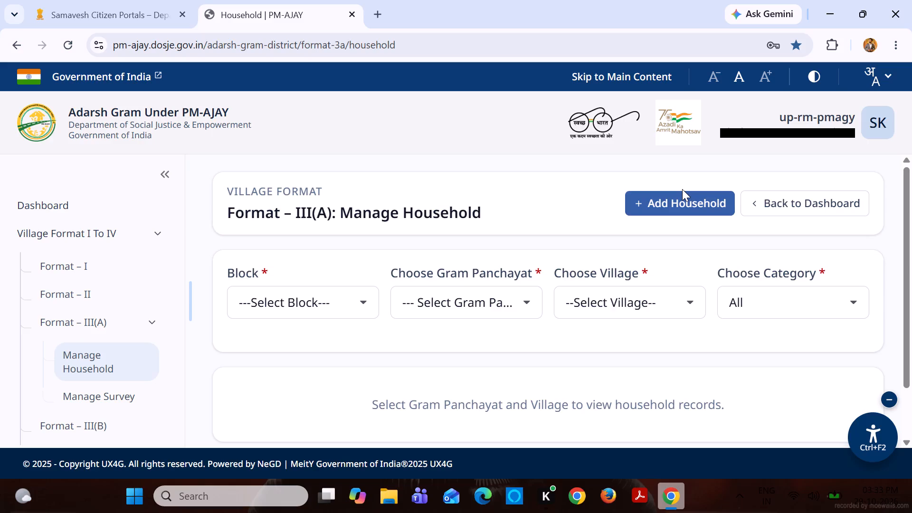
{"action": "left_click", "coordinate": [680, 196]}
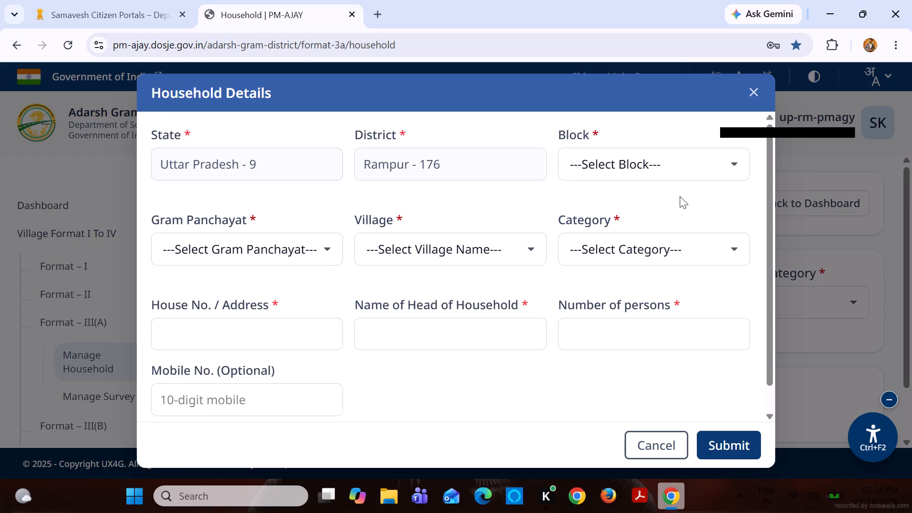
Set the new household's block to Shahabad - 1488 and open the Gram Panchayat choices.
{"action": "left_click", "coordinate": [687, 164]}
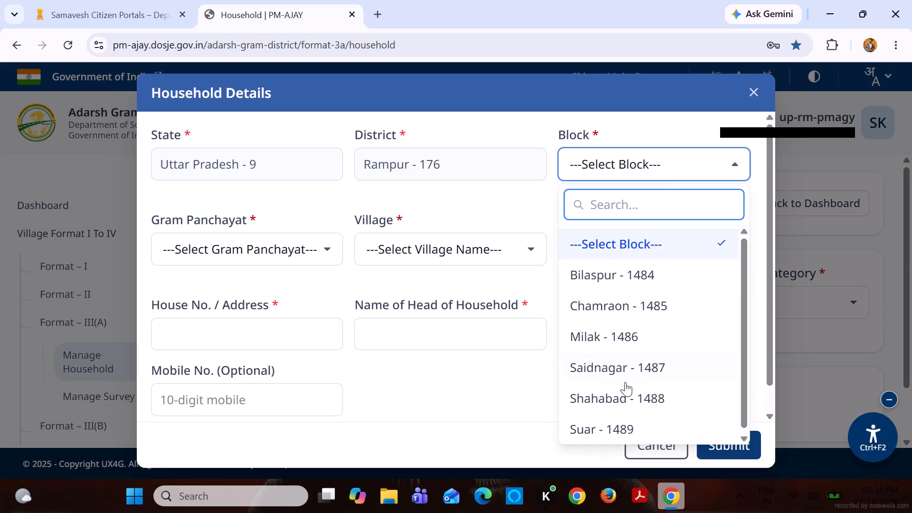
{"action": "left_click", "coordinate": [622, 388]}
{"action": "left_click", "coordinate": [295, 249]}
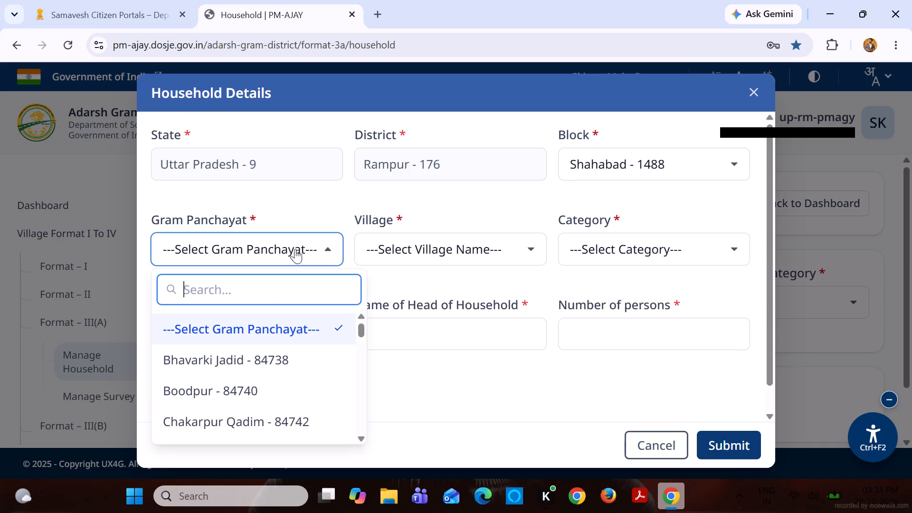
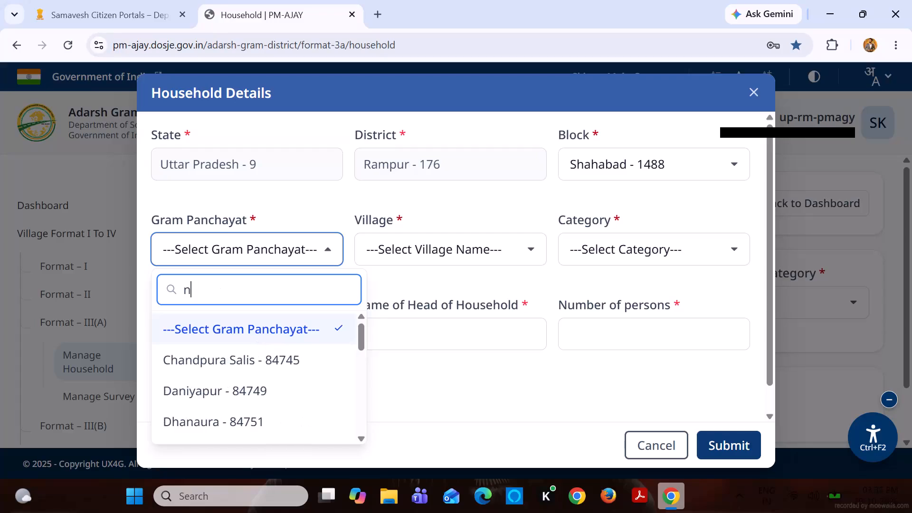
Set the new household's Gram Panchayat to Narkheri - 84799, village to Narkhera - 117096 and category to SC.
{"action": "left_click", "coordinate": [199, 341]}
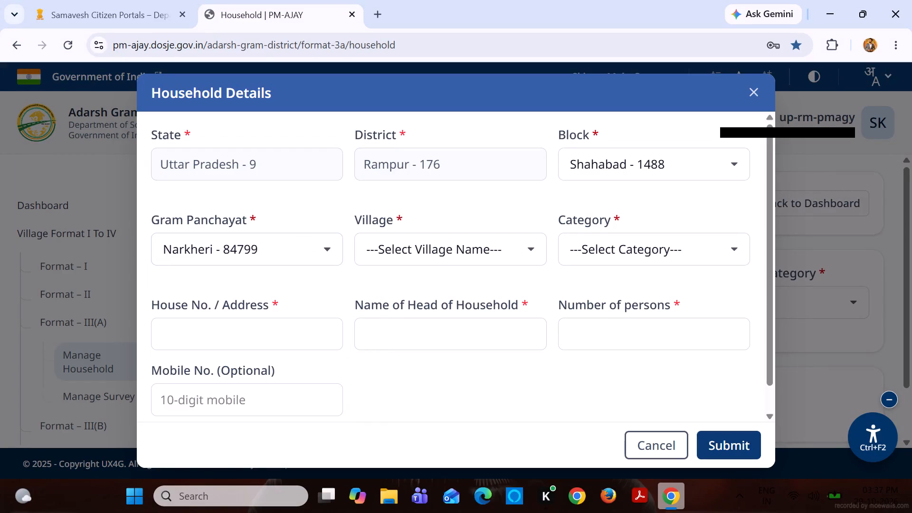
{"action": "left_click", "coordinate": [434, 261]}
{"action": "left_click", "coordinate": [390, 315]}
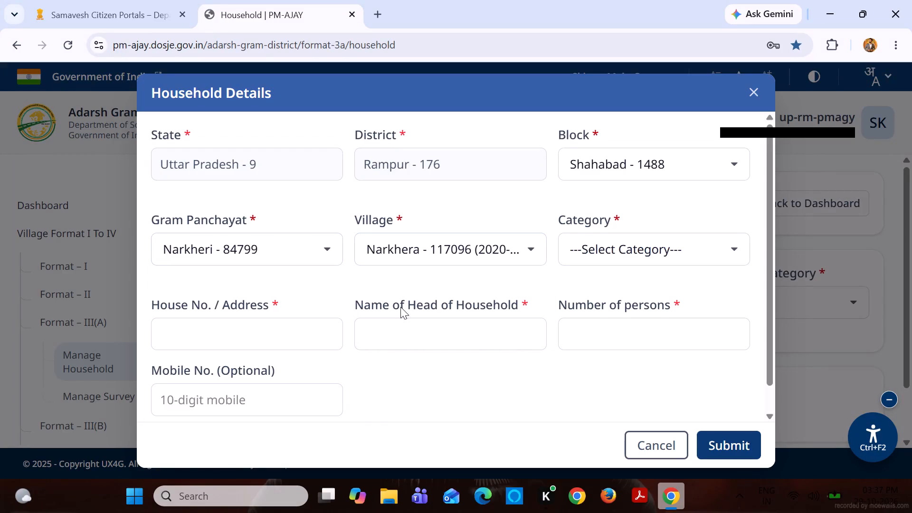
{"action": "left_click", "coordinate": [620, 237]}
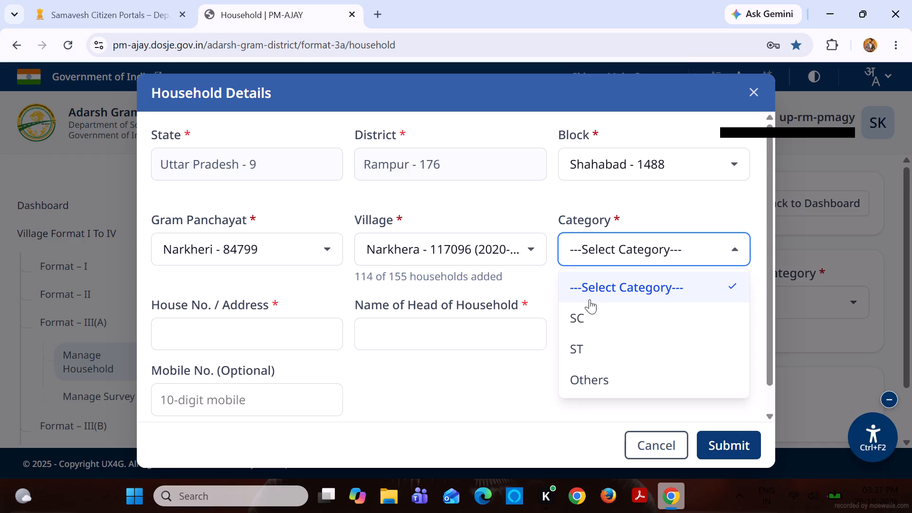
{"action": "left_click", "coordinate": [583, 312]}
Enter house number 114, the head of household's name and 8 persons, and submit the new household.
{"action": "left_click", "coordinate": [295, 345]}
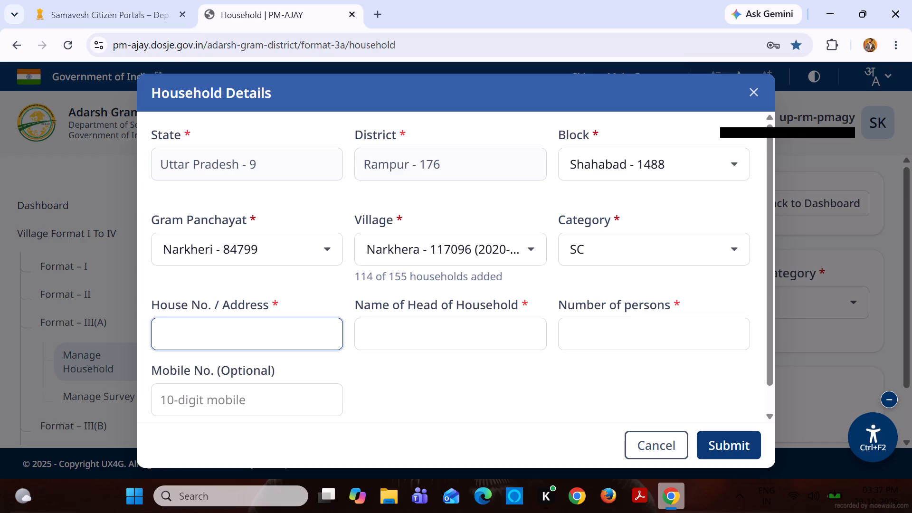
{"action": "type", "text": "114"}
{"action": "left_click", "coordinate": [398, 332]}
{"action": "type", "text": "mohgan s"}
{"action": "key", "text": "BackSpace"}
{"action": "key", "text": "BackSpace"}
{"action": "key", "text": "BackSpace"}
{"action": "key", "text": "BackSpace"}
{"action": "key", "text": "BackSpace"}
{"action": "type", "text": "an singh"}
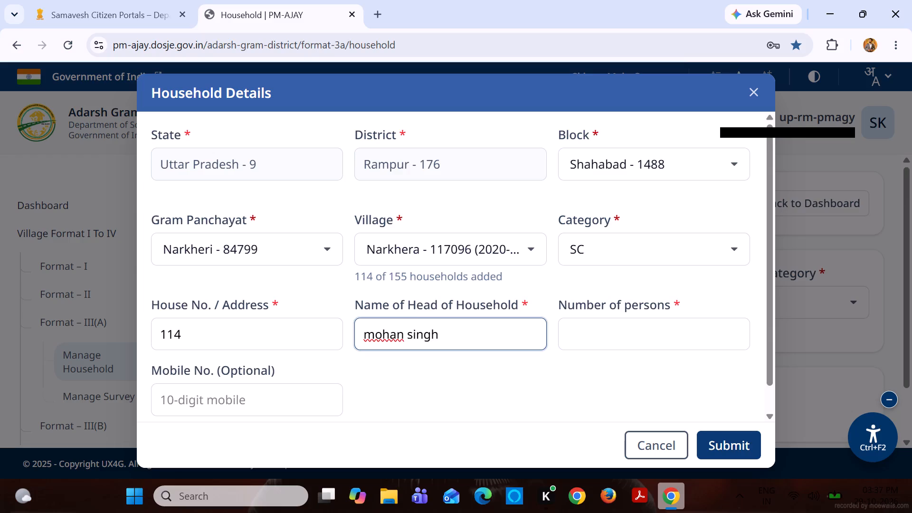
{"action": "left_click", "coordinate": [602, 335]}
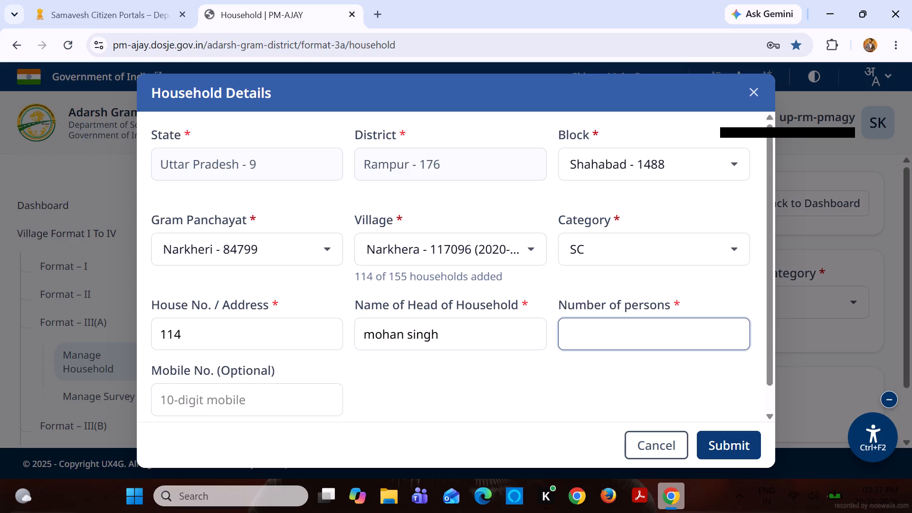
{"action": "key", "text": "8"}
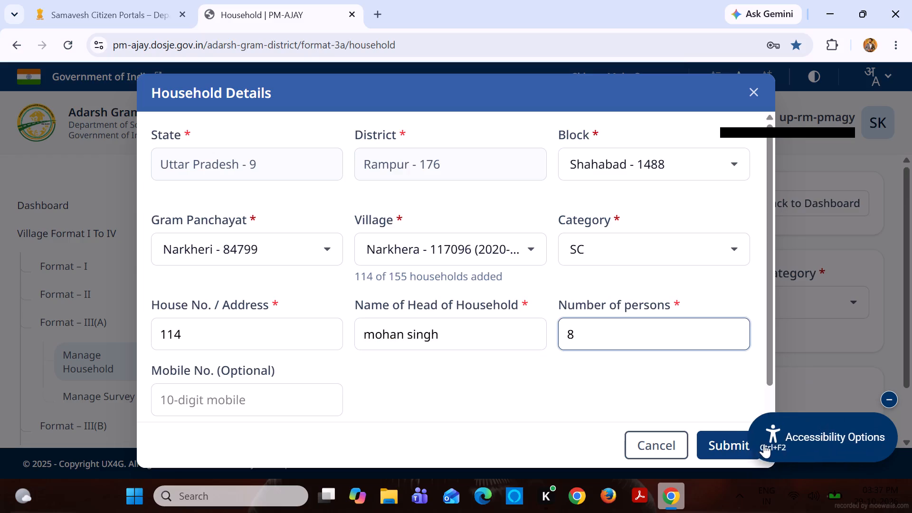
{"action": "left_click", "coordinate": [727, 440]}
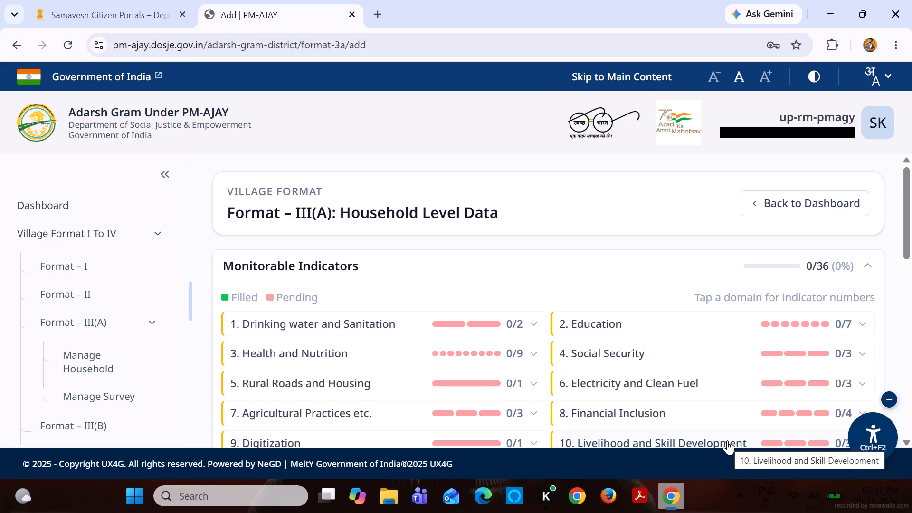
Fill the Drinking water and Sanitation domain with Yes for an individual household latrine and No for open defecation, and submit it.
{"action": "scroll", "coordinate": [759, 360], "scroll_direction": "down", "scroll_amount": 7}
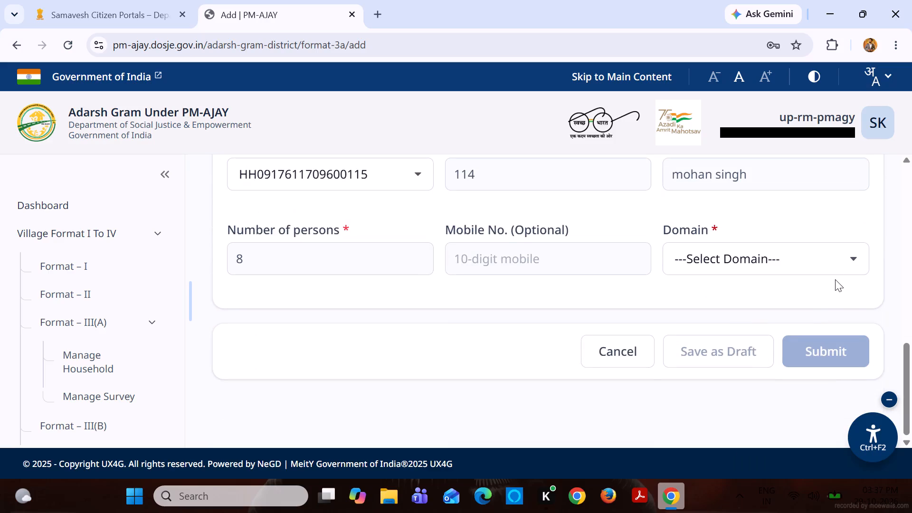
{"action": "left_click", "coordinate": [829, 256]}
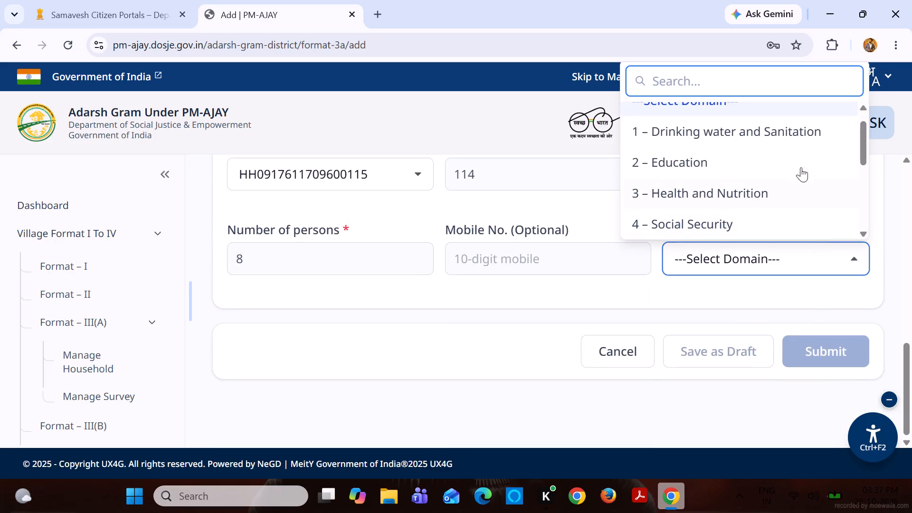
{"action": "left_click", "coordinate": [785, 135]}
{"action": "scroll", "coordinate": [732, 283], "scroll_direction": "down", "scroll_amount": 3}
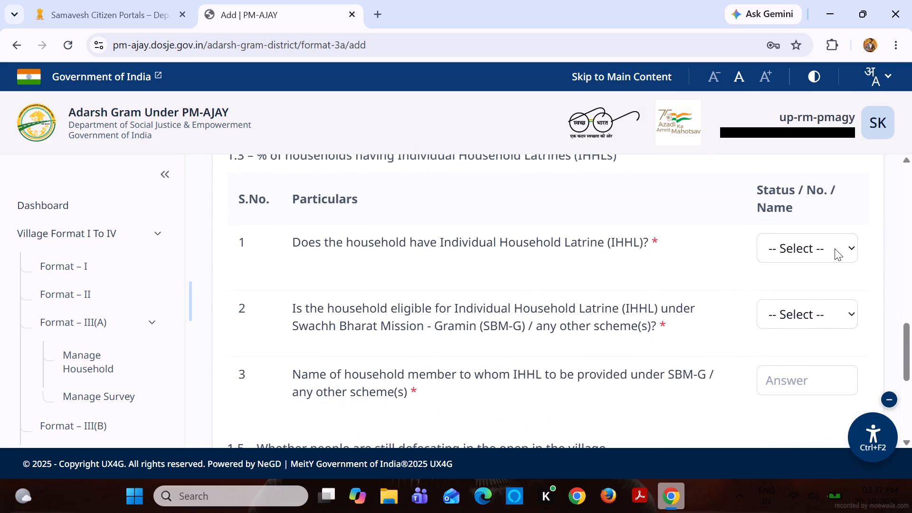
{"action": "left_click", "coordinate": [835, 248]}
{"action": "left_click", "coordinate": [797, 287]}
{"action": "scroll", "coordinate": [797, 287], "scroll_direction": "down", "scroll_amount": 2}
{"action": "left_click_drag", "start_coordinate": [838, 246], "coordinate": [748, 325]}
{"action": "left_click", "coordinate": [748, 325]}
{"action": "left_click", "coordinate": [807, 336]}
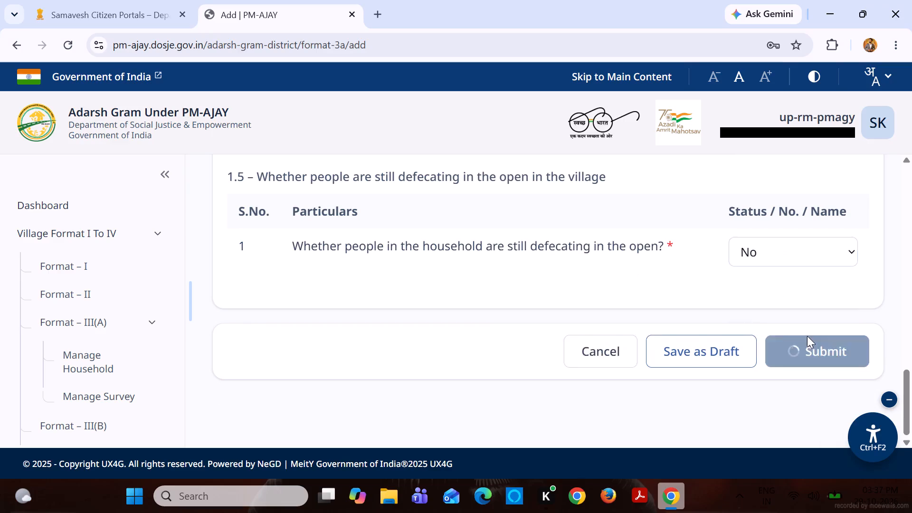
Choose domain 2 – Education and record 2 children aged 6-10 years, with 2 attending primary school.
{"action": "left_click", "coordinate": [829, 221]}
{"action": "left_click", "coordinate": [687, 360]}
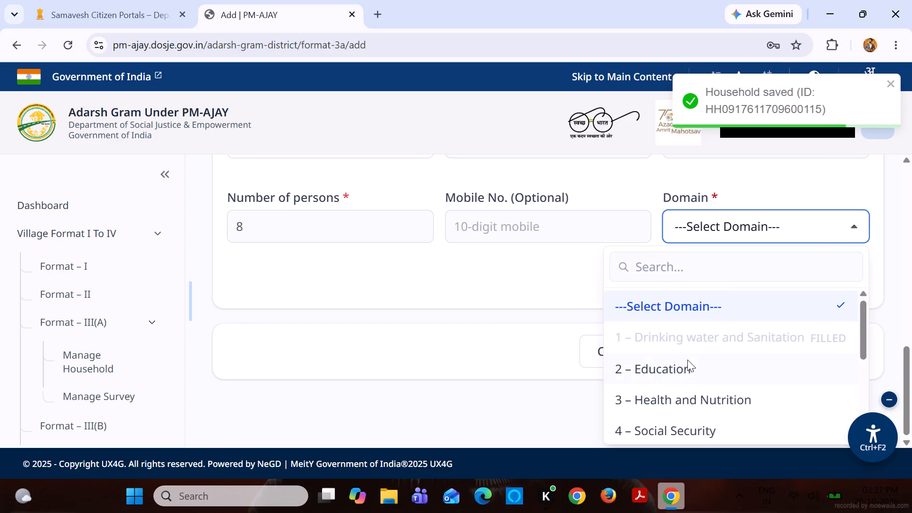
{"action": "scroll", "coordinate": [687, 360], "scroll_direction": "down", "scroll_amount": 2}
{"action": "left_click", "coordinate": [741, 311]}
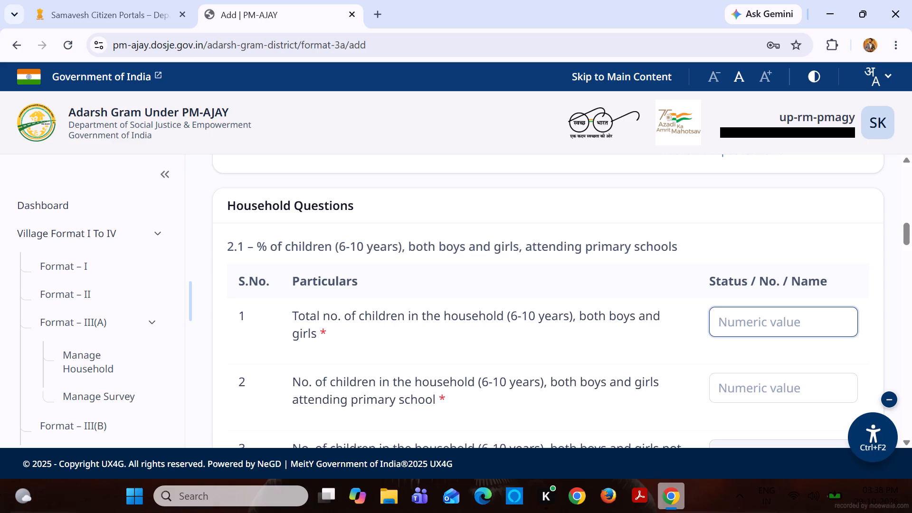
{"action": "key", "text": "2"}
{"action": "left_click", "coordinate": [718, 386]}
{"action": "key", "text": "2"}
Under 2.2, record 1 child aged 11-13 years and 1 attending middle school.
{"action": "scroll", "coordinate": [718, 386], "scroll_direction": "down", "scroll_amount": 5}
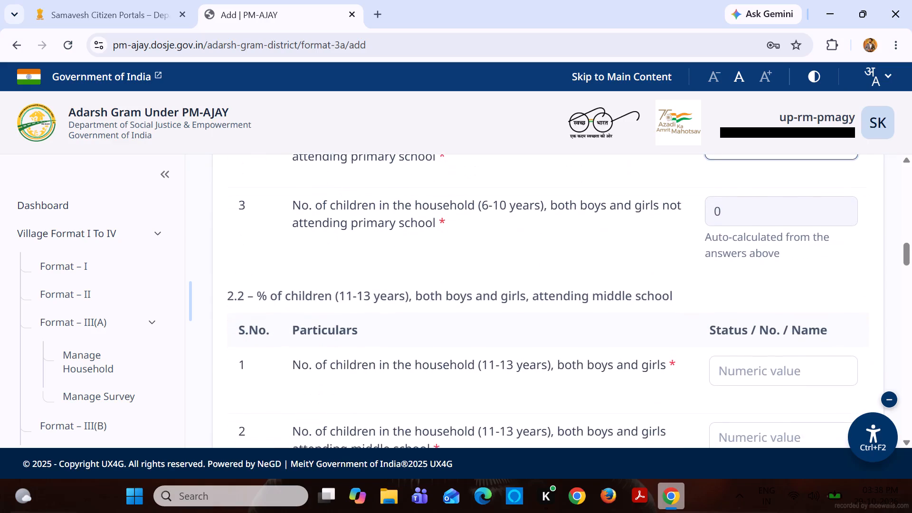
{"action": "left_click_drag", "start_coordinate": [791, 350], "coordinate": [768, 362]}
{"action": "left_click", "coordinate": [768, 362]}
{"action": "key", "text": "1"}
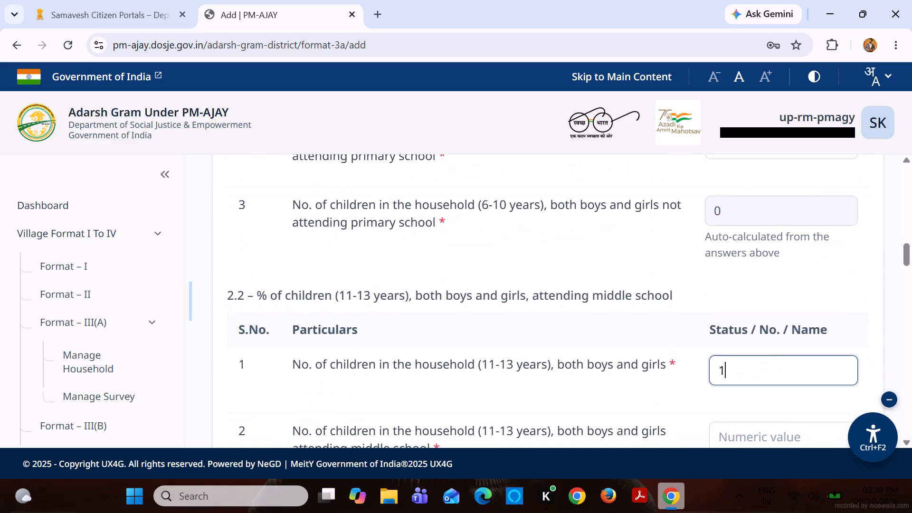
{"action": "scroll", "coordinate": [768, 362], "scroll_direction": "down", "scroll_amount": 3}
{"action": "left_click", "coordinate": [737, 268]}
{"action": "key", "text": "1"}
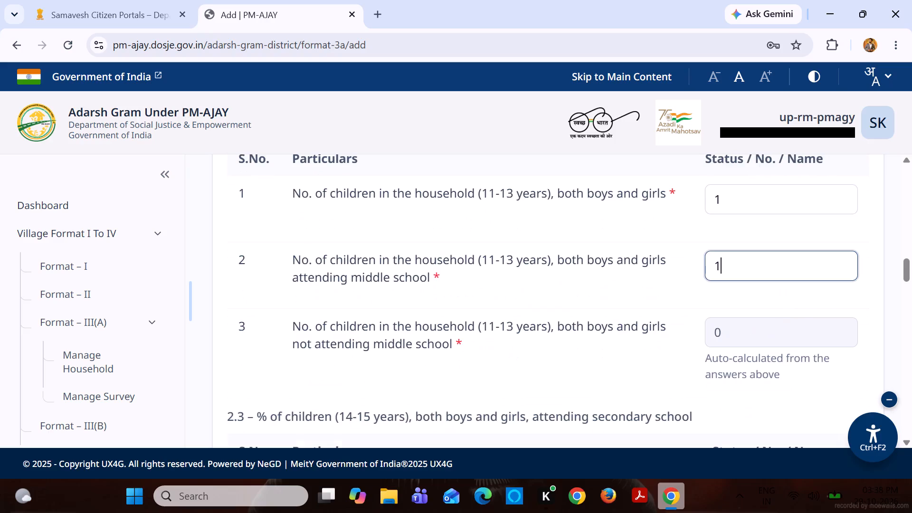
Under 2.3, record 1 child aged 14-15 years and 1 attending secondary school.
{"action": "scroll", "coordinate": [737, 268], "scroll_direction": "down", "scroll_amount": 4}
{"action": "left_click", "coordinate": [738, 308]}
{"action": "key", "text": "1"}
{"action": "scroll", "coordinate": [738, 308], "scroll_direction": "down", "scroll_amount": 1}
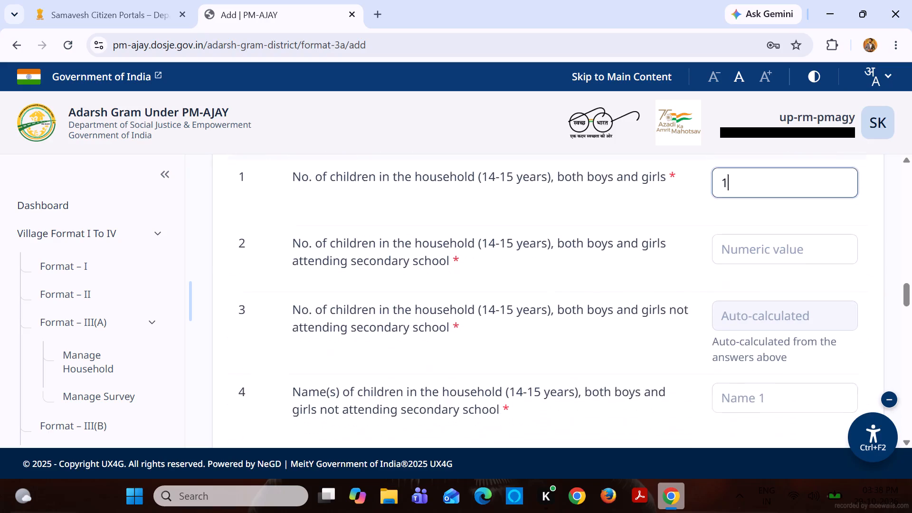
{"action": "scroll", "coordinate": [738, 308], "scroll_direction": "down", "scroll_amount": 1}
{"action": "left_click", "coordinate": [748, 237]}
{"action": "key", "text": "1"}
Record 0 children aged 16-17 years, and 2 aged 18-23 years with 2 attending post higher secondary education.
{"action": "scroll", "coordinate": [748, 237], "scroll_direction": "down", "scroll_amount": 5}
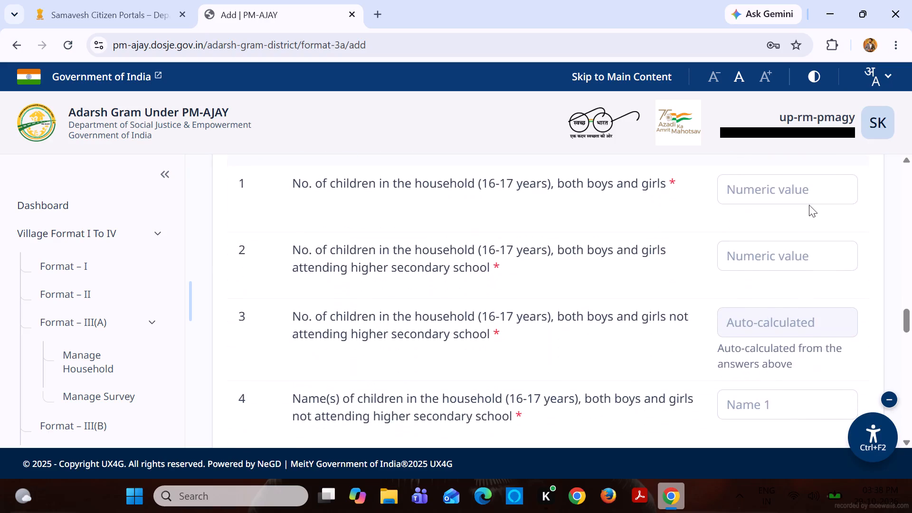
{"action": "left_click", "coordinate": [777, 197]}
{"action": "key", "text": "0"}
{"action": "scroll", "coordinate": [777, 197], "scroll_direction": "down", "scroll_amount": 2}
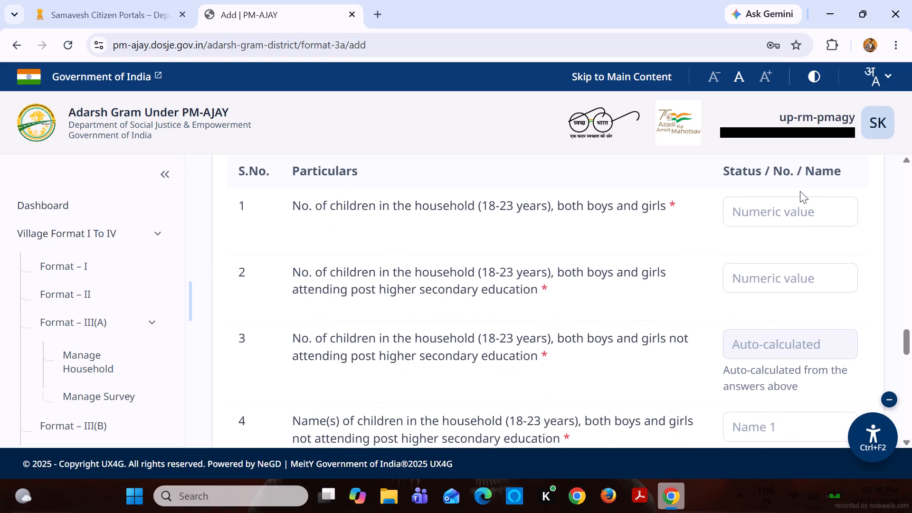
{"action": "left_click", "coordinate": [754, 221]}
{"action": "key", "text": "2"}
{"action": "left_click", "coordinate": [741, 285]}
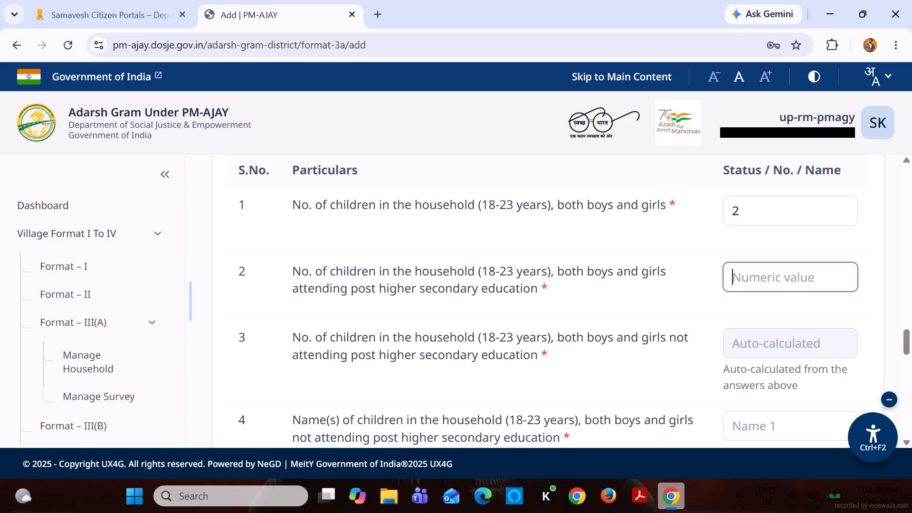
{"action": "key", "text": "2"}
Enter 0 children eligible for the Pre-matric Scholarship and 0 for the Post-matric Scholarship, and submit the Education domain.
{"action": "scroll", "coordinate": [741, 285], "scroll_direction": "down", "scroll_amount": 4}
{"action": "left_click", "coordinate": [752, 269]}
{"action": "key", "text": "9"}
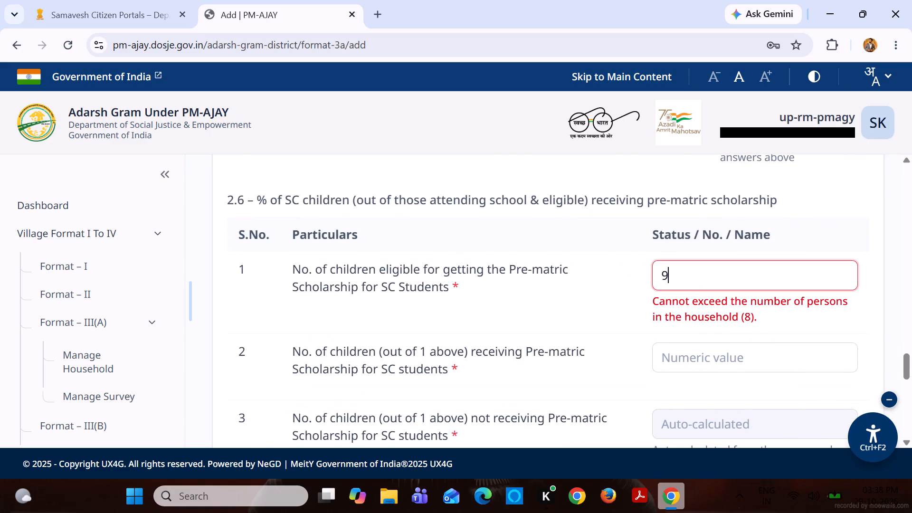
{"action": "key", "text": "BackSpace"}
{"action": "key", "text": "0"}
{"action": "scroll", "coordinate": [752, 269], "scroll_direction": "down", "scroll_amount": 2}
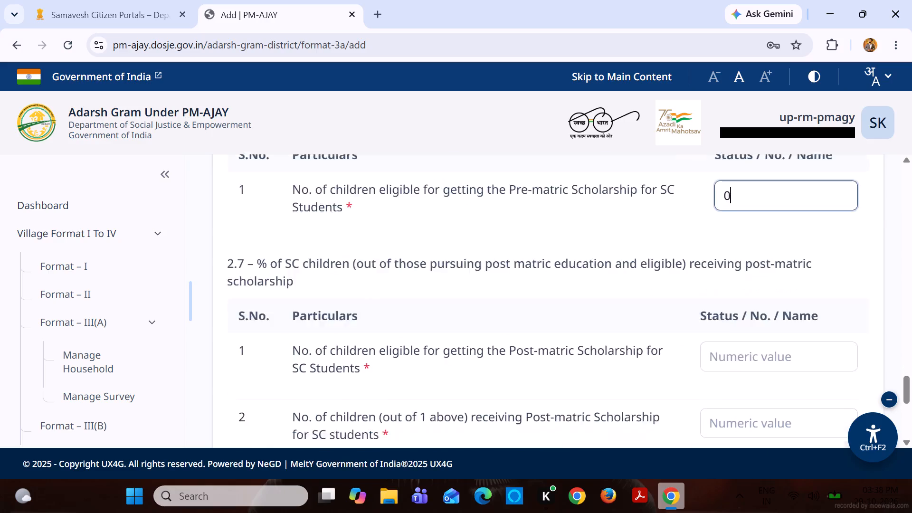
{"action": "scroll", "coordinate": [752, 269], "scroll_direction": "down", "scroll_amount": 1}
{"action": "left_click", "coordinate": [720, 219]}
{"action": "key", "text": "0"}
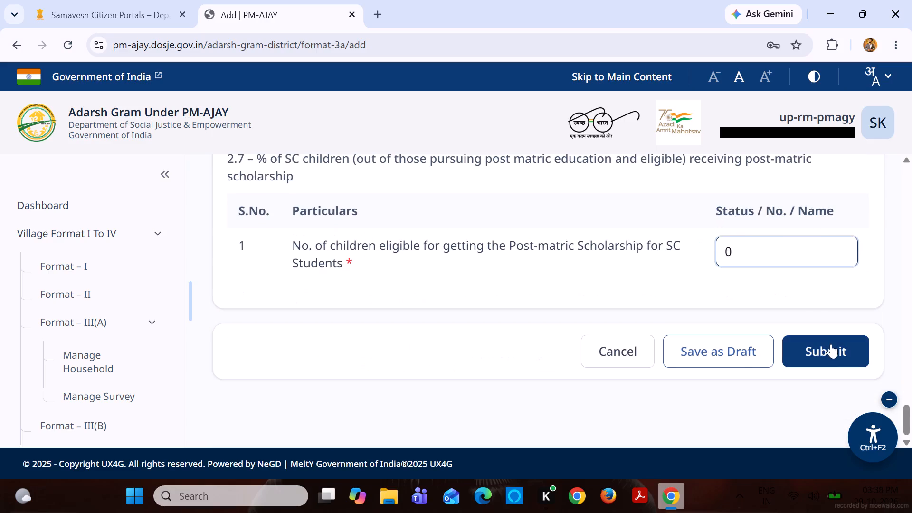
{"action": "left_click", "coordinate": [831, 344]}
Choose domain 3 – Health and Nutrition and answer Yes to coverage under any Health Protection Scheme.
{"action": "left_click", "coordinate": [836, 228]}
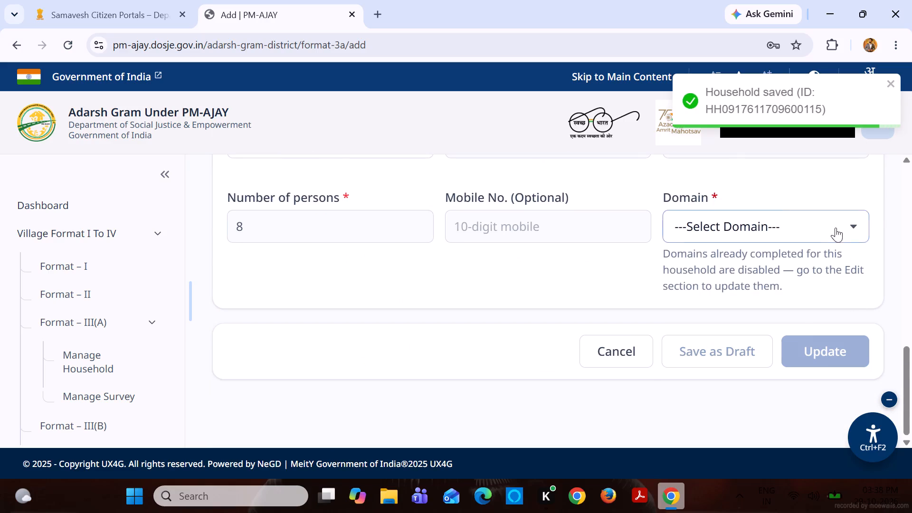
{"action": "left_click", "coordinate": [696, 395]}
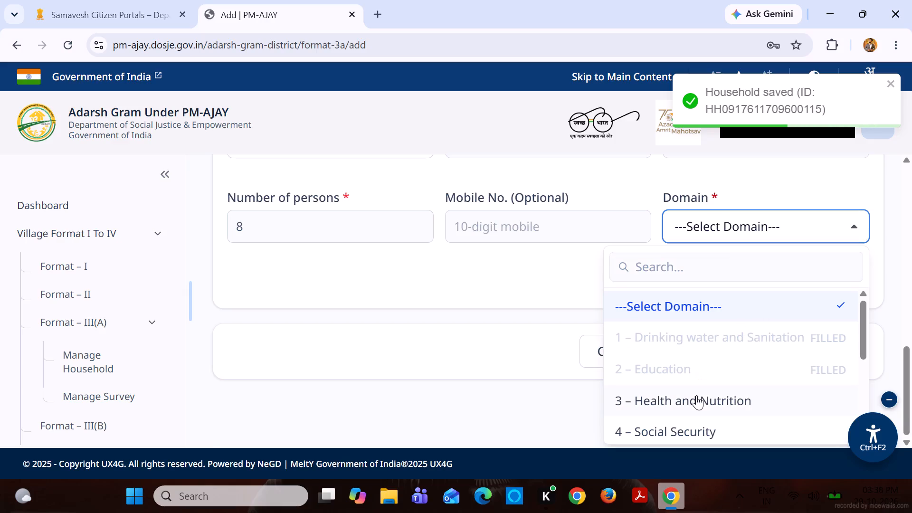
{"action": "scroll", "coordinate": [696, 395], "scroll_direction": "down", "scroll_amount": 3}
{"action": "left_click_drag", "start_coordinate": [772, 286], "coordinate": [747, 328]}
{"action": "left_click", "coordinate": [747, 328]}
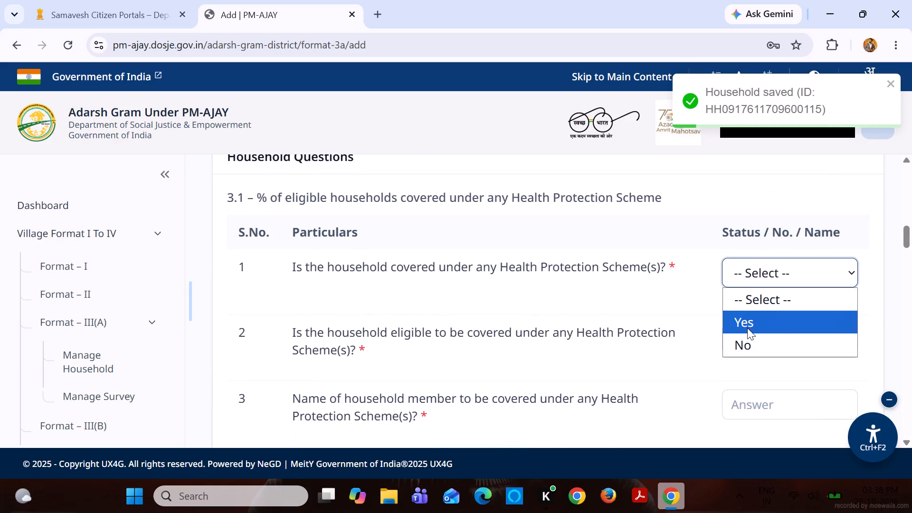
Enter 0 pregnant women in the household and 0 for the first question on institutional deliveries under 3.4.
{"action": "scroll", "coordinate": [747, 328], "scroll_direction": "down", "scroll_amount": 5}
{"action": "left_click", "coordinate": [748, 198]}
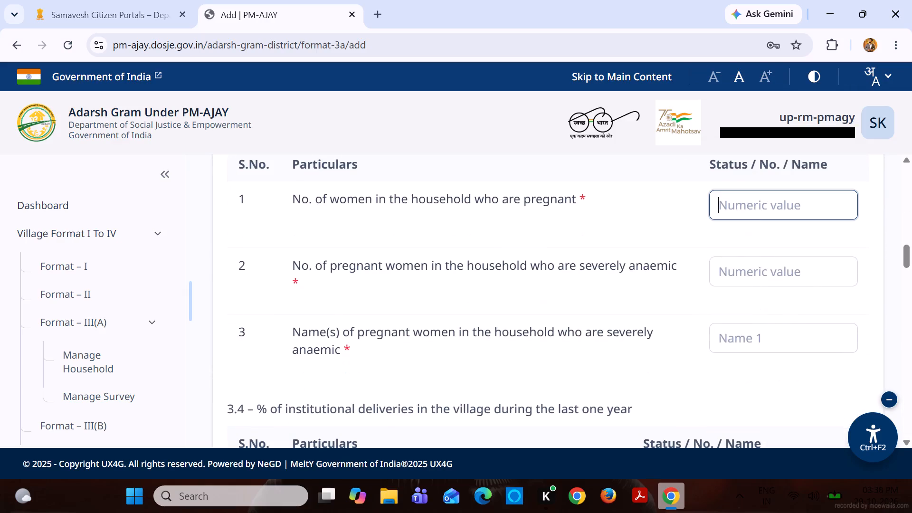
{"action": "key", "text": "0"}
{"action": "scroll", "coordinate": [748, 198], "scroll_direction": "down", "scroll_amount": 1}
{"action": "left_click", "coordinate": [697, 240]}
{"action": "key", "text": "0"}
Enter 0 children born during the last one year under 3.5 and 0 children below one year under 3.6.
{"action": "scroll", "coordinate": [697, 240], "scroll_direction": "down", "scroll_amount": 3}
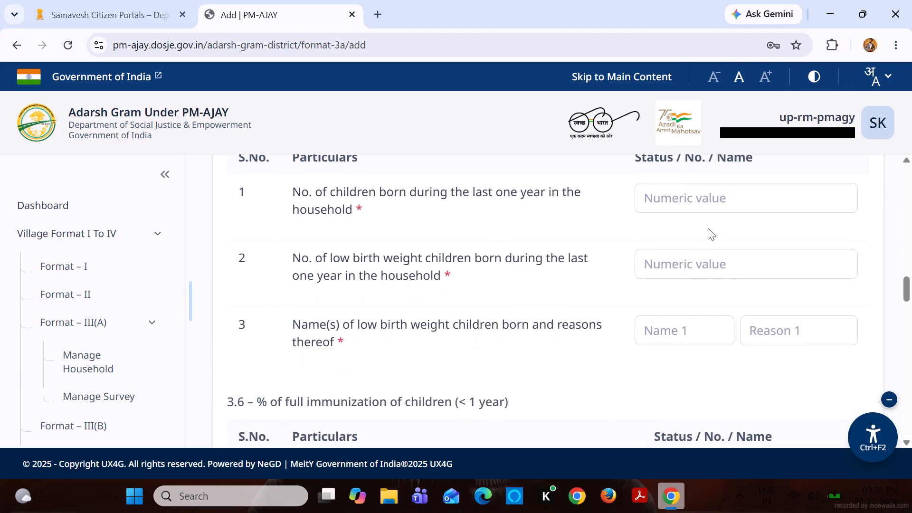
{"action": "left_click", "coordinate": [659, 191]}
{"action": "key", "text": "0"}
{"action": "left_click", "coordinate": [686, 331]}
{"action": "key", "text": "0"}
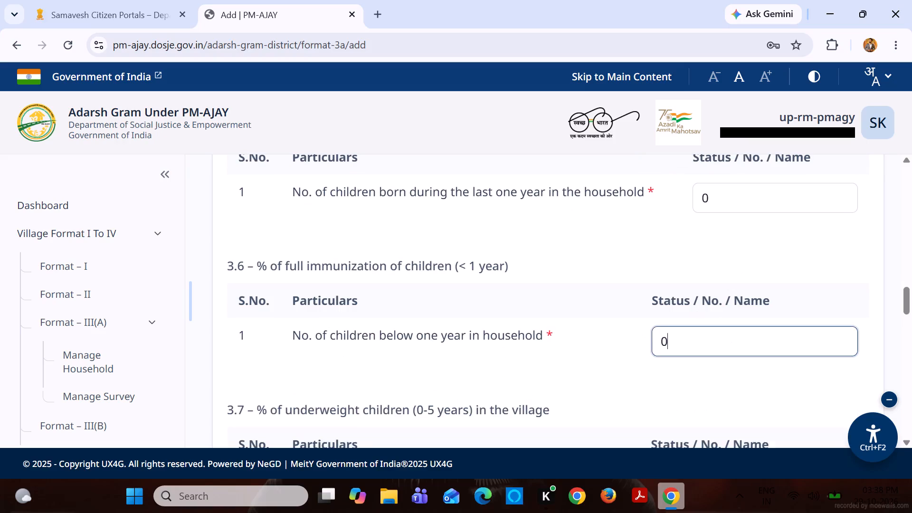
Enter 0 for the underweight children (0-5 years) question under 3.7 and 0 women pregnant during the last one year under 3.8.
{"action": "scroll", "coordinate": [686, 331], "scroll_direction": "down", "scroll_amount": 3}
{"action": "left_click", "coordinate": [676, 268]}
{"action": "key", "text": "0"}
{"action": "scroll", "coordinate": [676, 268], "scroll_direction": "down", "scroll_amount": 1}
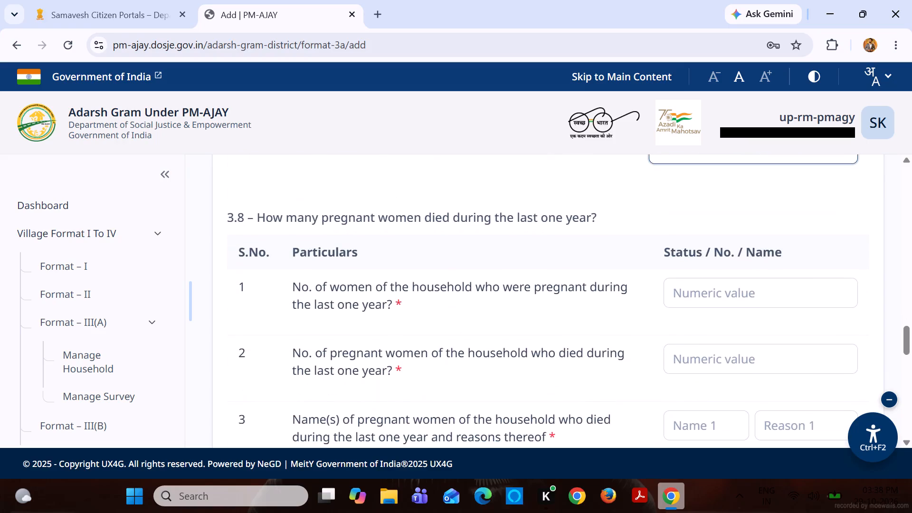
{"action": "left_click", "coordinate": [703, 305]}
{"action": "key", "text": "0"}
{"action": "scroll", "coordinate": [703, 305], "scroll_direction": "down", "scroll_amount": 2}
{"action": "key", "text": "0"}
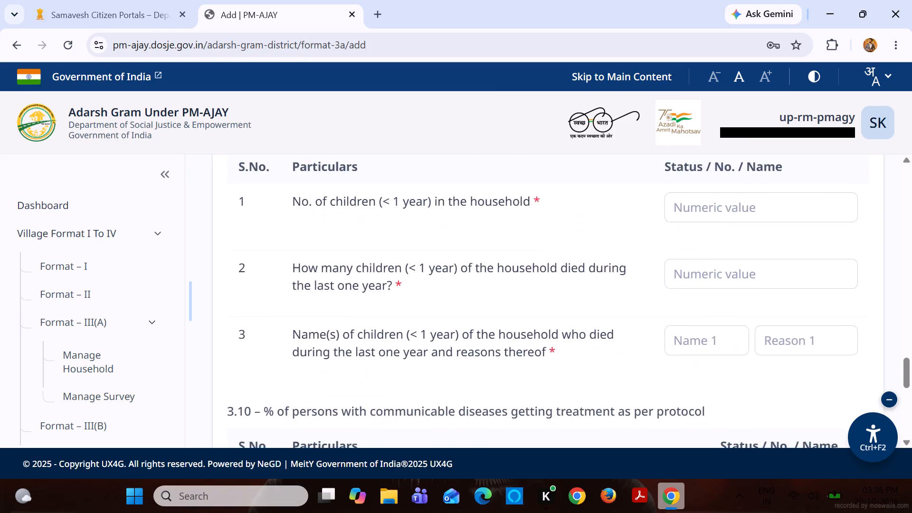
{"action": "key", "text": "BackSpace"}
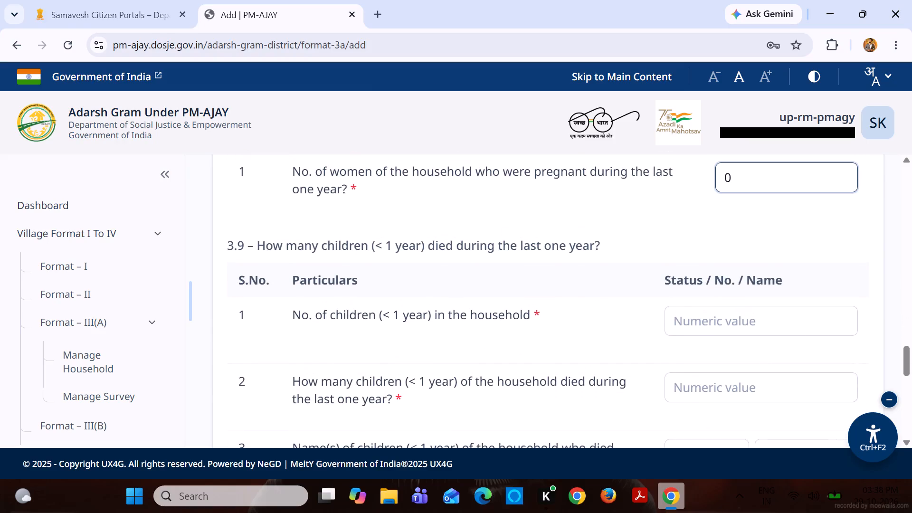
Enter 0 children below one year under 3.9 and 0 members with communicable diseases under 3.10, and submit the domain.
{"action": "left_click", "coordinate": [714, 327]}
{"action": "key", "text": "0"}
{"action": "scroll", "coordinate": [714, 327], "scroll_direction": "down", "scroll_amount": 3}
{"action": "left_click", "coordinate": [756, 251]}
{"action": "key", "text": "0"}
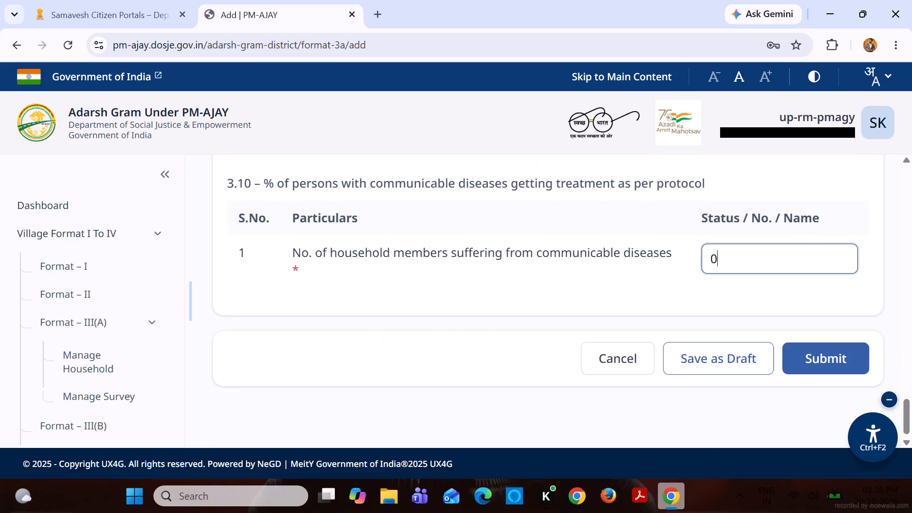
{"action": "scroll", "coordinate": [756, 251], "scroll_direction": "down", "scroll_amount": 1}
{"action": "left_click", "coordinate": [814, 363]}
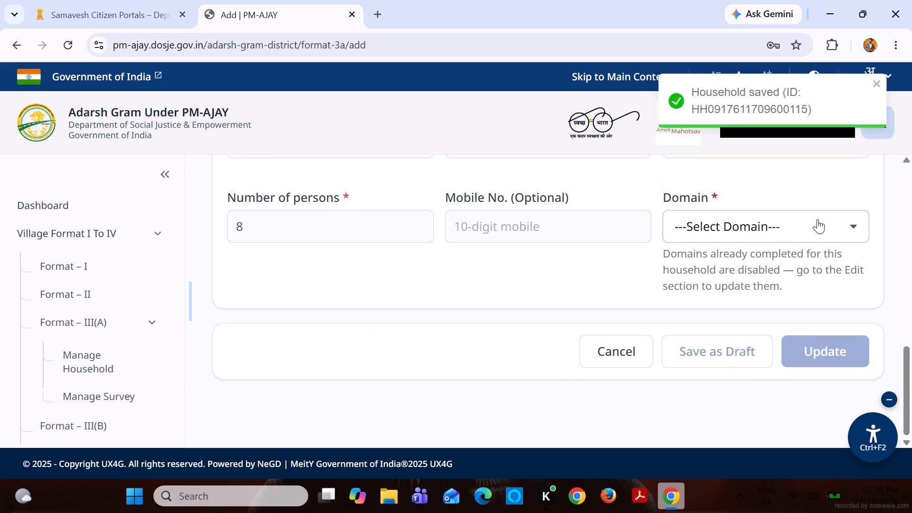
Fill domain 4 – Social Security with 0 persons eligible for Widow, Old Age and Disability Pension under 4.1 to 4.3, and submit it.
{"action": "left_click", "coordinate": [817, 219]}
{"action": "scroll", "coordinate": [769, 325], "scroll_direction": "down", "scroll_amount": 1}
{"action": "left_click", "coordinate": [704, 323]}
{"action": "scroll", "coordinate": [704, 323], "scroll_direction": "down", "scroll_amount": 2}
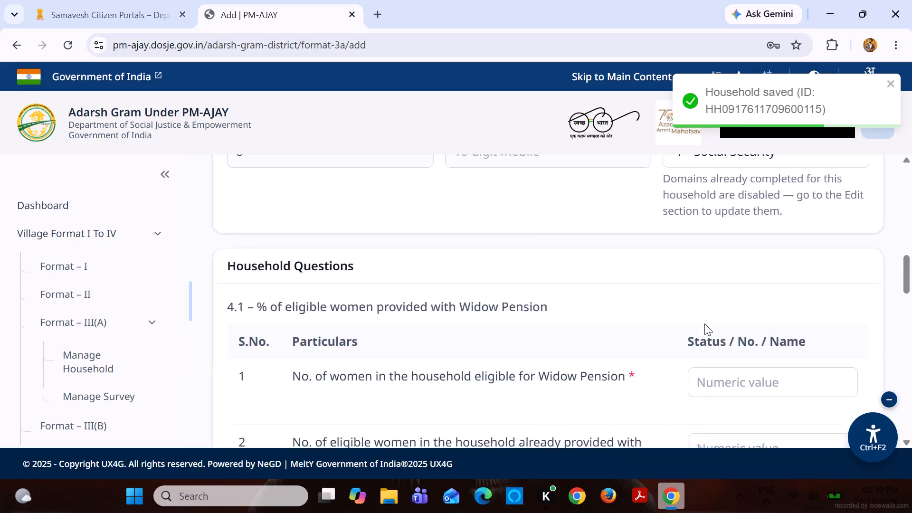
{"action": "scroll", "coordinate": [704, 323], "scroll_direction": "down", "scroll_amount": 1}
{"action": "left_click", "coordinate": [733, 243]}
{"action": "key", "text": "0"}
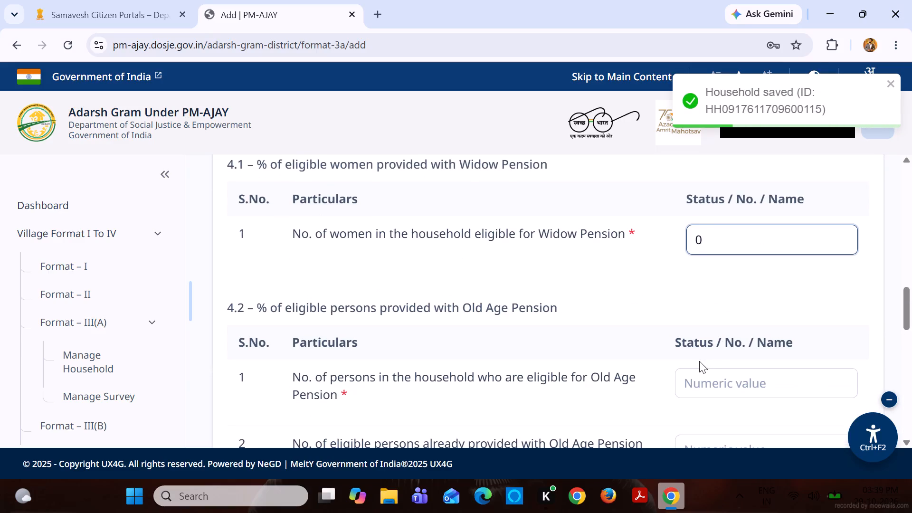
{"action": "left_click", "coordinate": [697, 368]}
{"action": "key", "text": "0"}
{"action": "scroll", "coordinate": [697, 368], "scroll_direction": "down", "scroll_amount": 3}
{"action": "left_click", "coordinate": [703, 261]}
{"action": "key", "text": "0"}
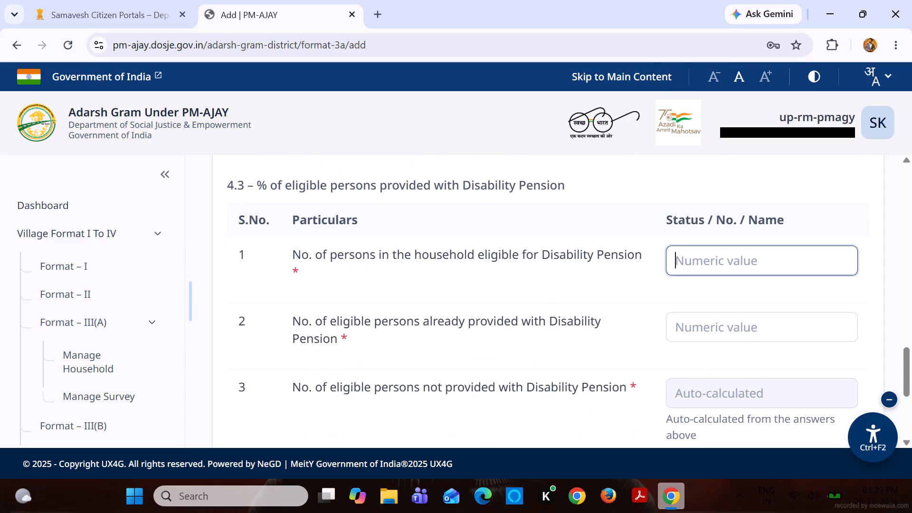
{"action": "left_click", "coordinate": [823, 344]}
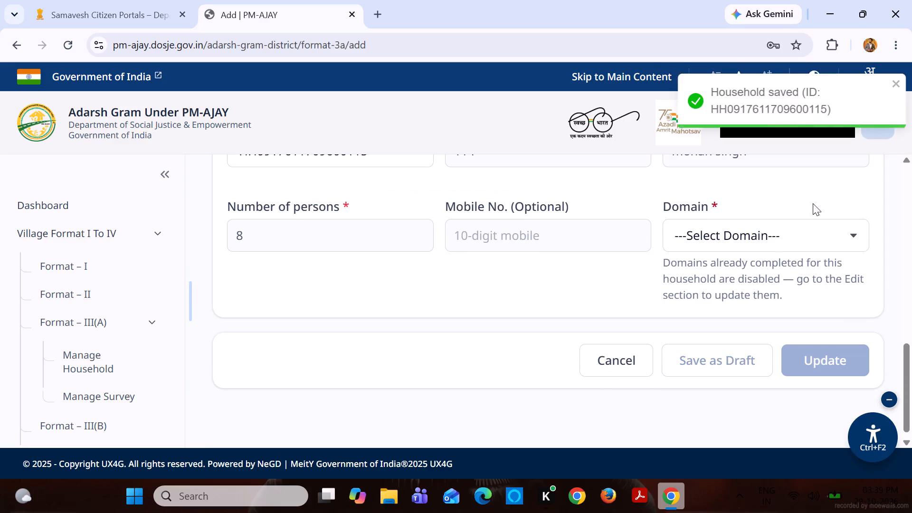
Choose domain 5 – Rural Roads and Housing, answer its household question and submit the domain.
{"action": "left_click", "coordinate": [777, 252]}
{"action": "left_click", "coordinate": [817, 237]}
{"action": "scroll", "coordinate": [739, 329], "scroll_direction": "down", "scroll_amount": 1}
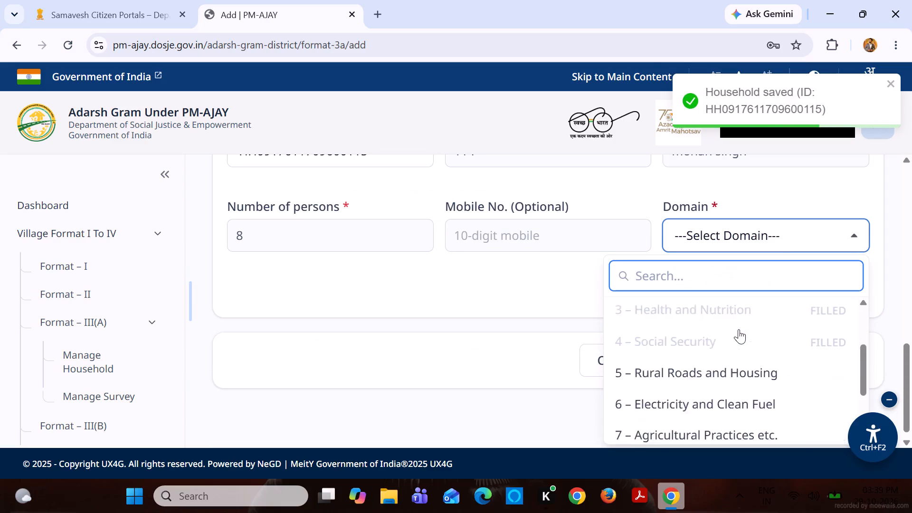
{"action": "scroll", "coordinate": [739, 329], "scroll_direction": "down", "scroll_amount": 1}
{"action": "left_click", "coordinate": [696, 367]}
{"action": "scroll", "coordinate": [696, 367], "scroll_direction": "down", "scroll_amount": 3}
{"action": "left_click_drag", "start_coordinate": [804, 262], "coordinate": [762, 324]}
{"action": "left_click", "coordinate": [762, 324]}
{"action": "left_click", "coordinate": [819, 360]}
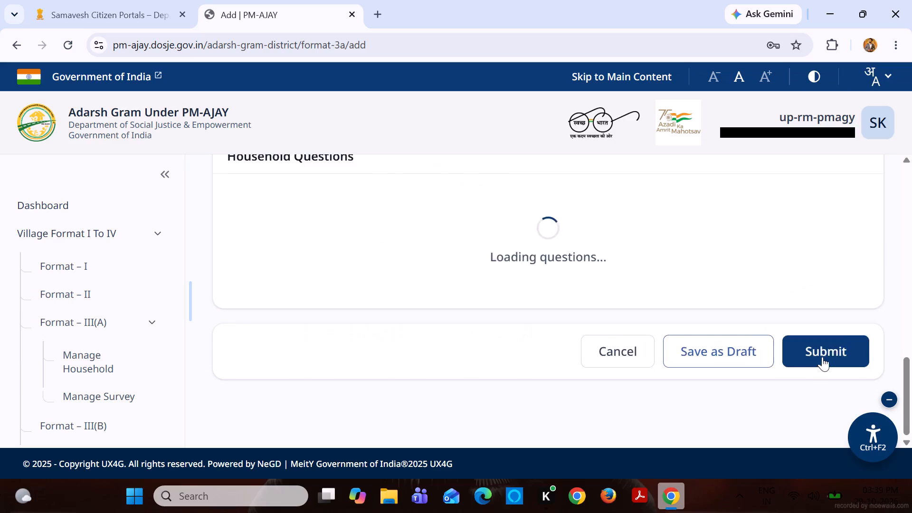
Choose domain 6 – Electricity and Clean Fuel and answer Yes to the house having an electricity connection under 6.2.
{"action": "left_click", "coordinate": [829, 227]}
{"action": "scroll", "coordinate": [771, 294], "scroll_direction": "down", "scroll_amount": 1}
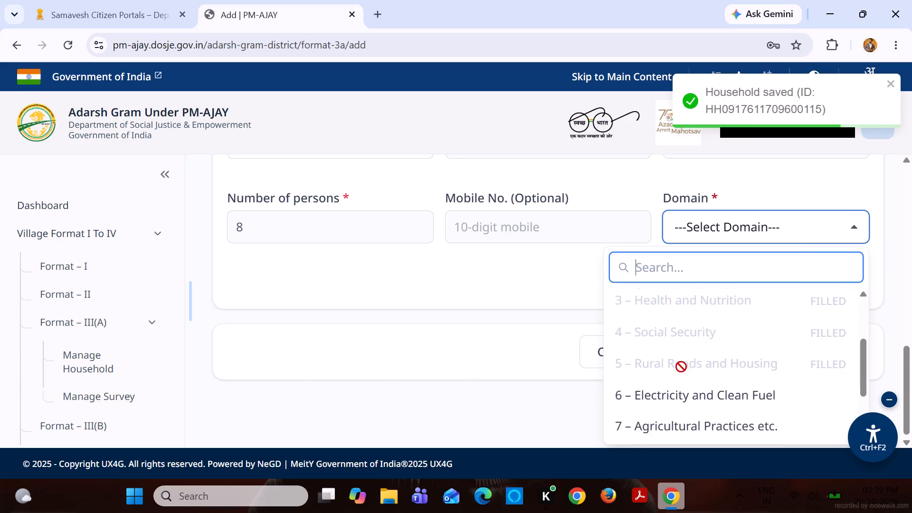
{"action": "left_click", "coordinate": [677, 388]}
{"action": "scroll", "coordinate": [677, 388], "scroll_direction": "down", "scroll_amount": 2}
{"action": "left_click_drag", "start_coordinate": [799, 315], "coordinate": [787, 339]}
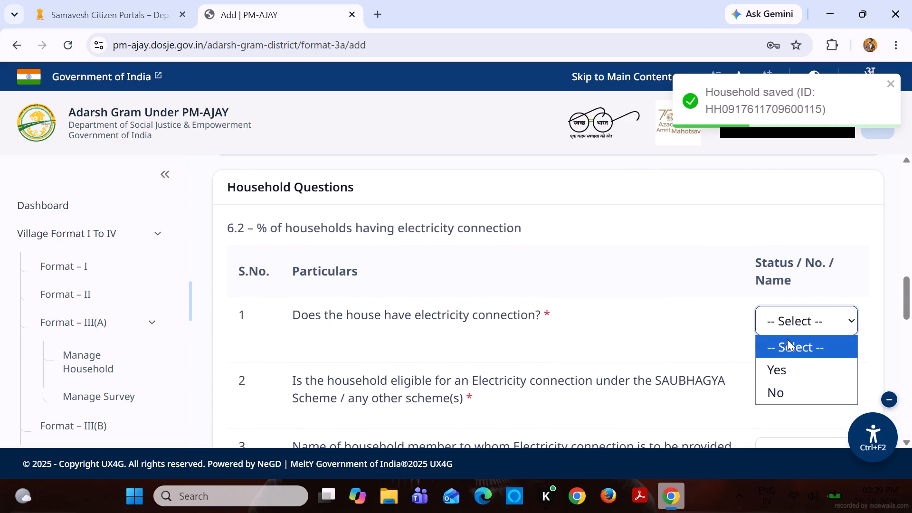
{"action": "left_click_drag", "start_coordinate": [787, 339], "coordinate": [785, 349]}
{"action": "left_click", "coordinate": [779, 364]}
Answer the remaining domain 6 questions, with Yes for clean fuel use under 6.4, and submit the domain.
{"action": "scroll", "coordinate": [779, 364], "scroll_direction": "down", "scroll_amount": 2}
{"action": "left_click_drag", "start_coordinate": [838, 299], "coordinate": [786, 345]}
{"action": "left_click", "coordinate": [786, 345]}
{"action": "scroll", "coordinate": [786, 345], "scroll_direction": "down", "scroll_amount": 2}
{"action": "left_click_drag", "start_coordinate": [836, 224], "coordinate": [778, 280]}
{"action": "left_click", "coordinate": [778, 280]}
{"action": "scroll", "coordinate": [778, 280], "scroll_direction": "down", "scroll_amount": 1}
{"action": "left_click_drag", "start_coordinate": [809, 286], "coordinate": [770, 329]}
{"action": "left_click", "coordinate": [770, 329]}
{"action": "scroll", "coordinate": [770, 329], "scroll_direction": "down", "scroll_amount": 2}
{"action": "left_click", "coordinate": [822, 346]}
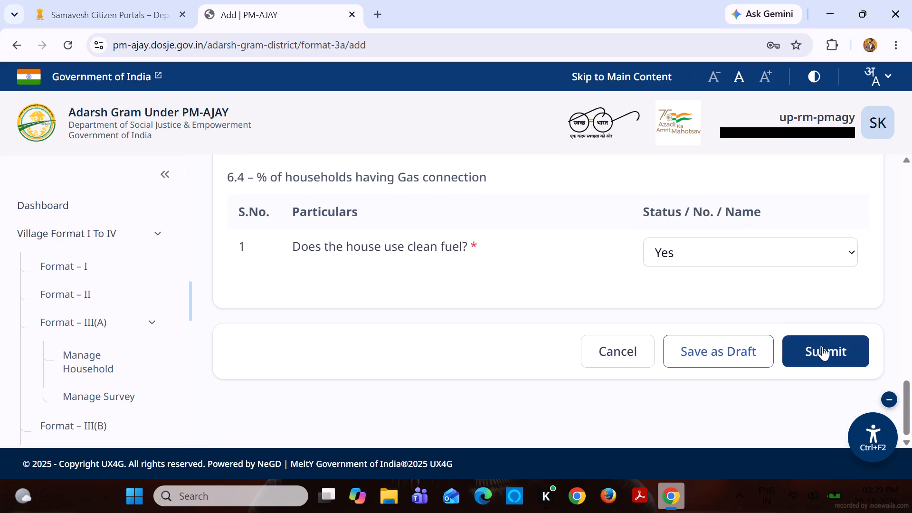
Choose domain 7 – Agricultural Practices etc., answer No to the household being involved in farming, and submit the domain.
{"action": "left_click_drag", "start_coordinate": [817, 245], "coordinate": [840, 228]}
{"action": "left_click", "coordinate": [840, 228]}
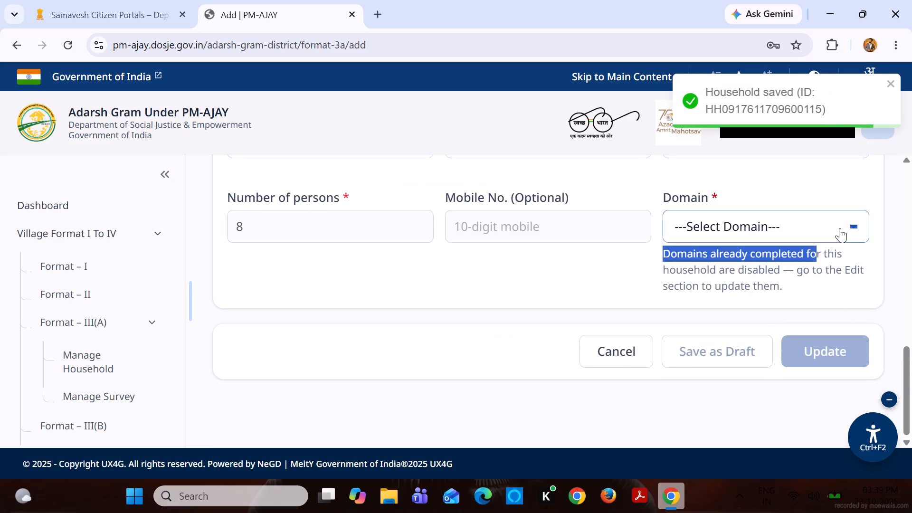
{"action": "scroll", "coordinate": [775, 339], "scroll_direction": "down", "scroll_amount": 3}
{"action": "left_click", "coordinate": [722, 351]}
{"action": "scroll", "coordinate": [722, 351], "scroll_direction": "down", "scroll_amount": 2}
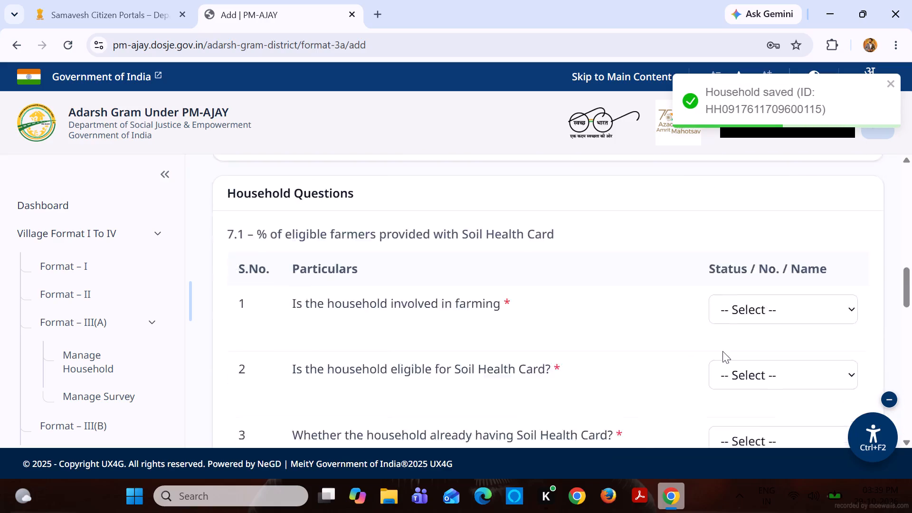
{"action": "scroll", "coordinate": [722, 351], "scroll_direction": "down", "scroll_amount": 1}
{"action": "left_click_drag", "start_coordinate": [788, 223], "coordinate": [745, 299]}
{"action": "left_click", "coordinate": [745, 299]}
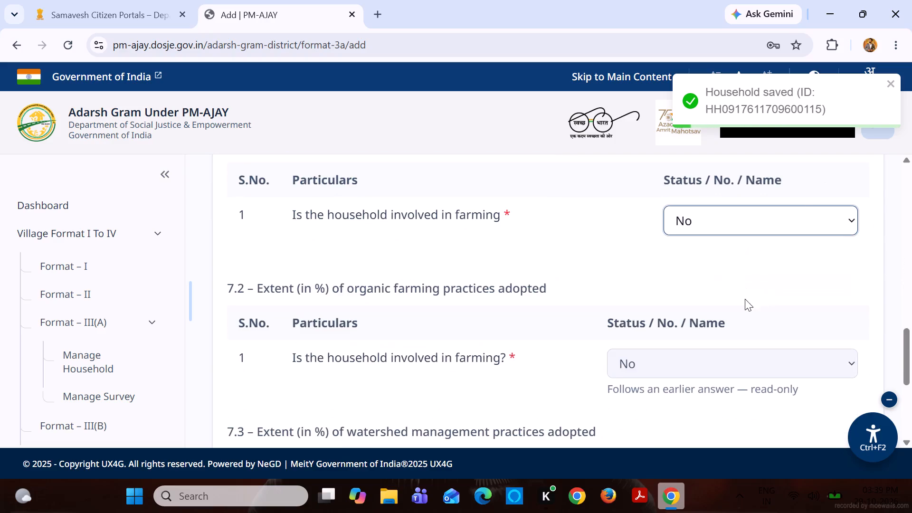
{"action": "scroll", "coordinate": [773, 310], "scroll_direction": "down", "scroll_amount": 5}
{"action": "left_click", "coordinate": [828, 342]}
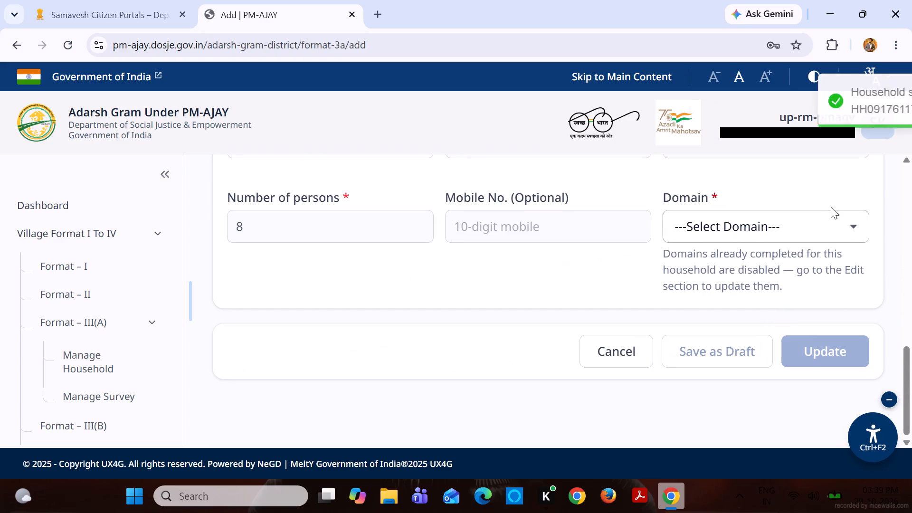
Choose domain 8 – Financial Inclusion and enter 8 persons above 5 years and 8 members already having Aadhaar under 8.1.
{"action": "left_click", "coordinate": [809, 225]}
{"action": "scroll", "coordinate": [780, 309], "scroll_direction": "down", "scroll_amount": 7}
{"action": "left_click", "coordinate": [714, 356]}
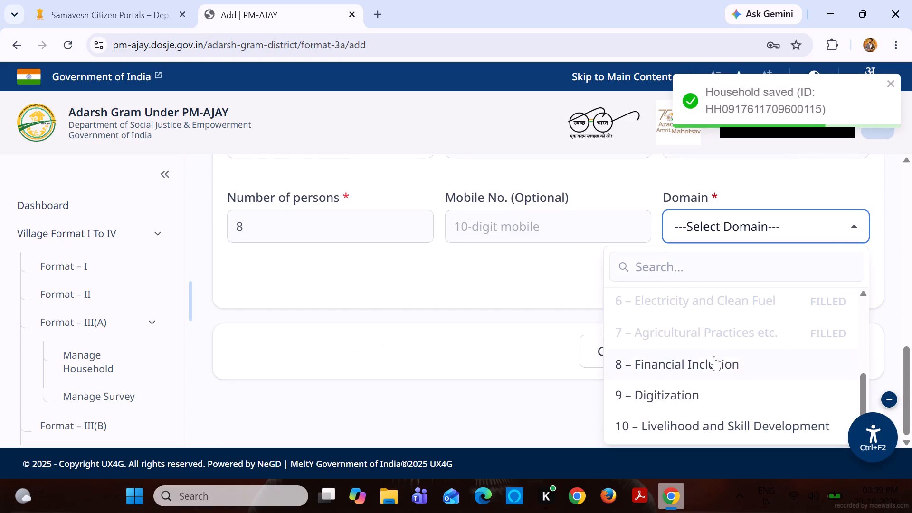
{"action": "scroll", "coordinate": [714, 356], "scroll_direction": "down", "scroll_amount": 2}
{"action": "left_click", "coordinate": [753, 278]}
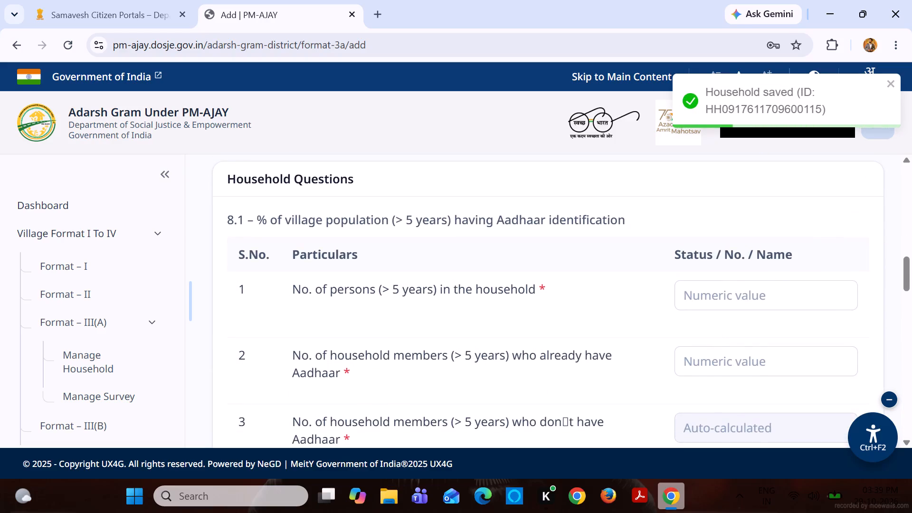
{"action": "left_click", "coordinate": [730, 291]}
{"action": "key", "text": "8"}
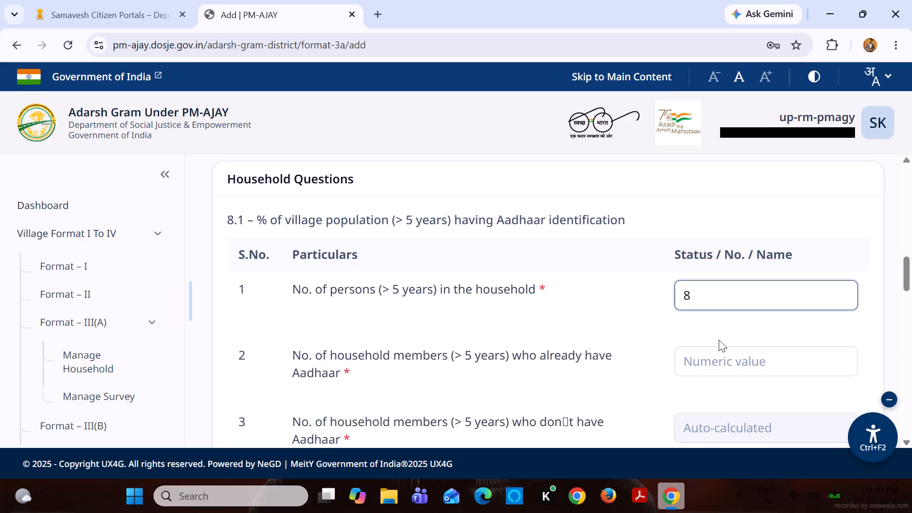
{"action": "left_click", "coordinate": [715, 365]}
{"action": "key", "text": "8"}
Enter 3 members eligible for a Banks/Post Office account and 3 who have one under 8.2.
{"action": "scroll", "coordinate": [715, 365], "scroll_direction": "down", "scroll_amount": 5}
{"action": "left_click", "coordinate": [753, 268]}
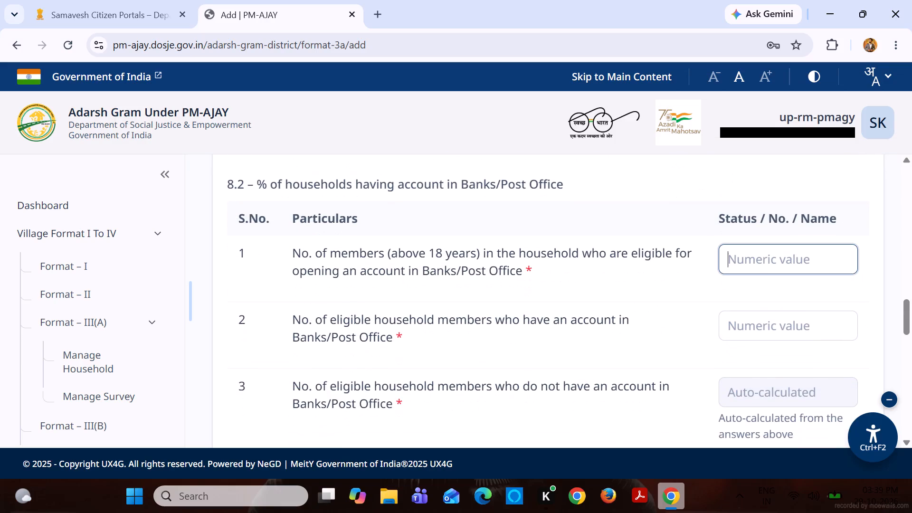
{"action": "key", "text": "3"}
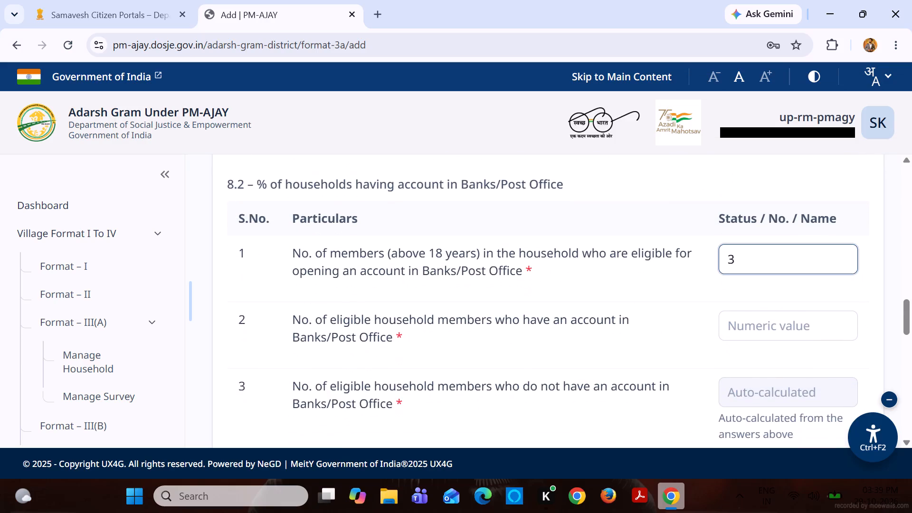
{"action": "left_click", "coordinate": [760, 322]}
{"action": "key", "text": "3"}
Enter 0 eligible persons for PMSBY under 8.3 and 0 for PMJJBY under 8.4, and submit the domain.
{"action": "scroll", "coordinate": [760, 322], "scroll_direction": "down", "scroll_amount": 4}
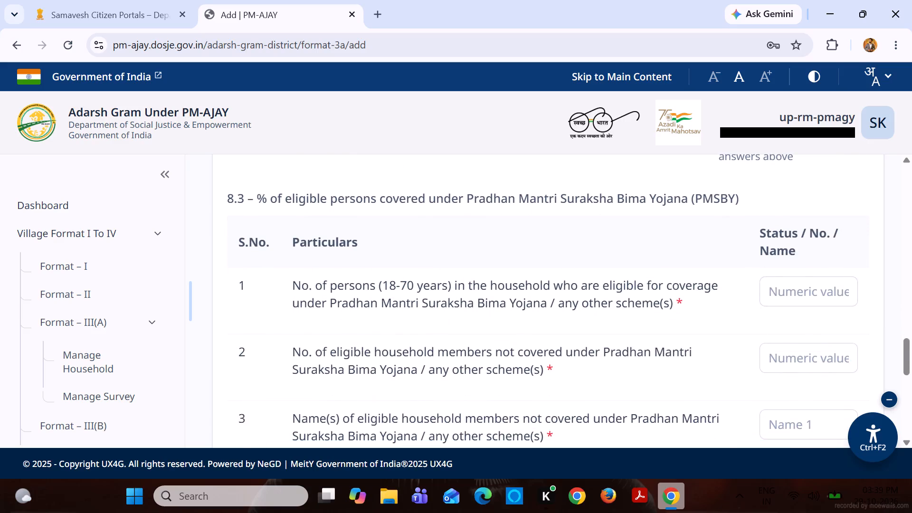
{"action": "left_click", "coordinate": [797, 299]}
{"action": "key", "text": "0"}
{"action": "scroll", "coordinate": [797, 299], "scroll_direction": "down", "scroll_amount": 2}
{"action": "double_click", "coordinate": [787, 290]}
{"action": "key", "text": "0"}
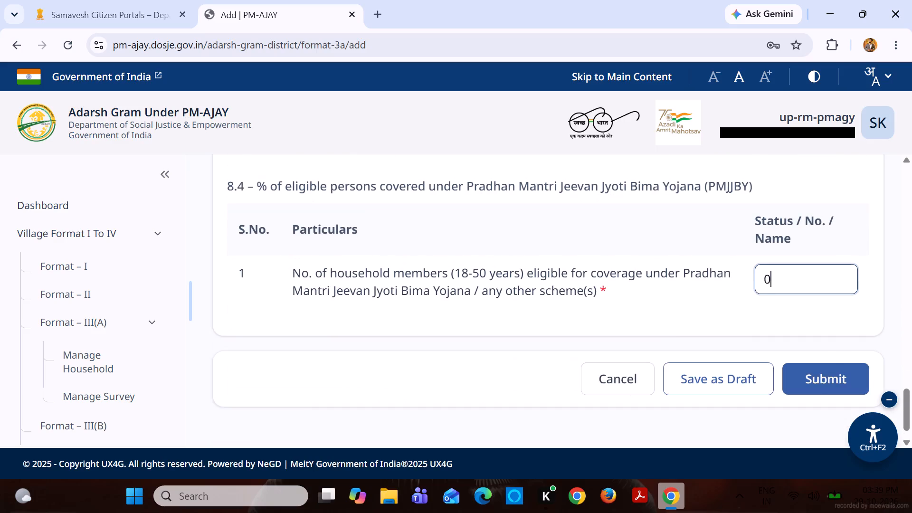
{"action": "scroll", "coordinate": [787, 290], "scroll_direction": "down", "scroll_amount": 1}
{"action": "left_click", "coordinate": [820, 340]}
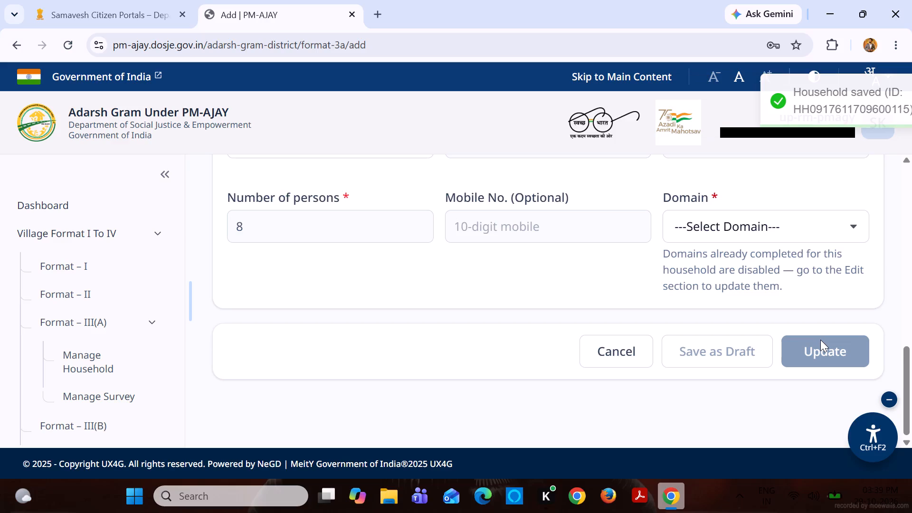
Choose domain 9 – Digitization, enter 0 members eligible for PMGDISHA training under 9.3, and submit the domain.
{"action": "left_click", "coordinate": [831, 228]}
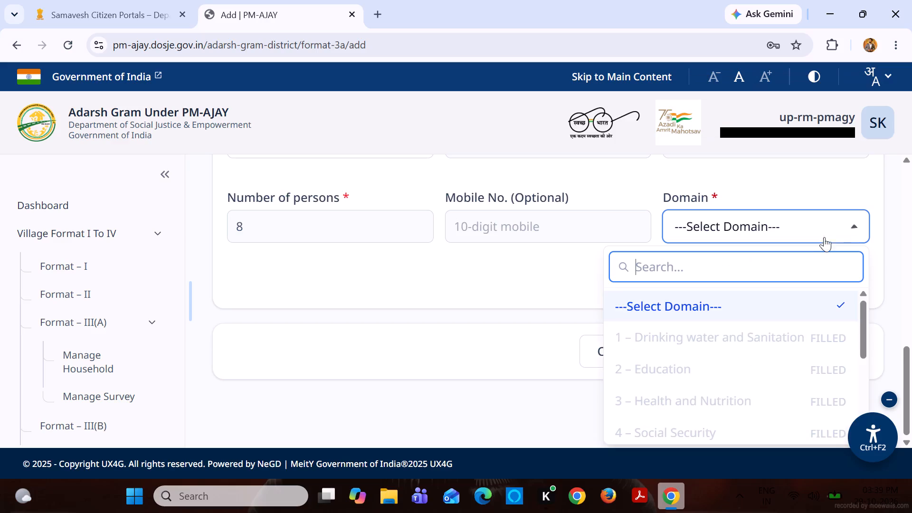
{"action": "scroll", "coordinate": [755, 356], "scroll_direction": "down", "scroll_amount": 7}
{"action": "left_click", "coordinate": [705, 384]}
{"action": "scroll", "coordinate": [705, 384], "scroll_direction": "down", "scroll_amount": 2}
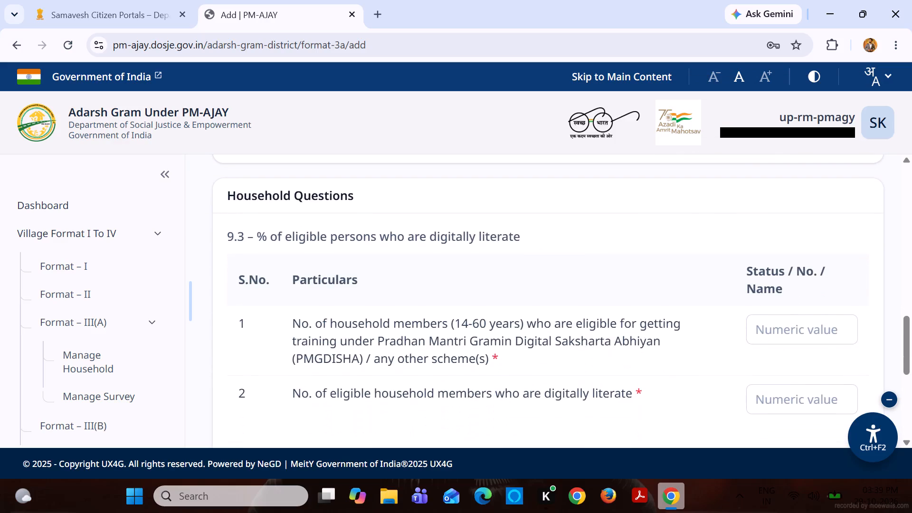
{"action": "left_click", "coordinate": [784, 329]}
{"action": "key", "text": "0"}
{"action": "scroll", "coordinate": [784, 329], "scroll_direction": "down", "scroll_amount": 2}
{"action": "left_click", "coordinate": [833, 358]}
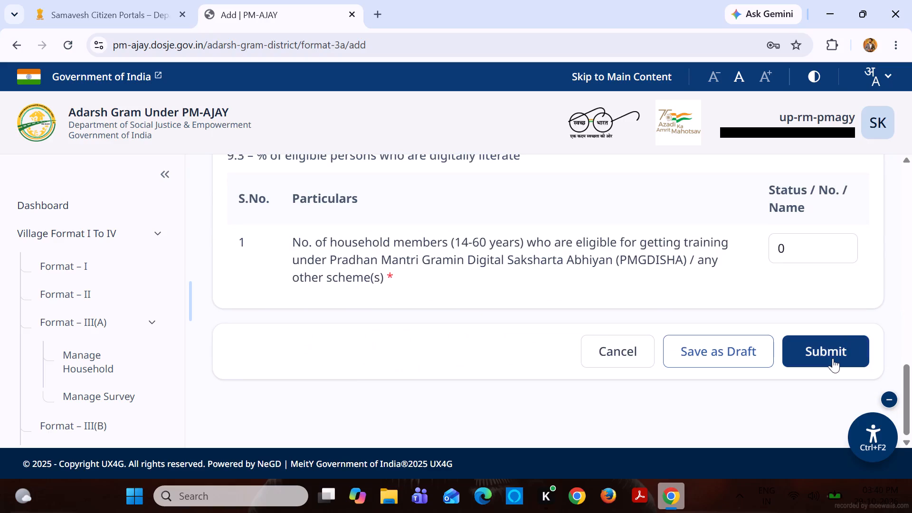
Fill domain 10 – Livelihood and Skill Development with 0 eligible youth under 10.1 and 10.2 and Yes for SHG membership, and submit it.
{"action": "left_click", "coordinate": [821, 238]}
{"action": "scroll", "coordinate": [767, 326], "scroll_direction": "down", "scroll_amount": 7}
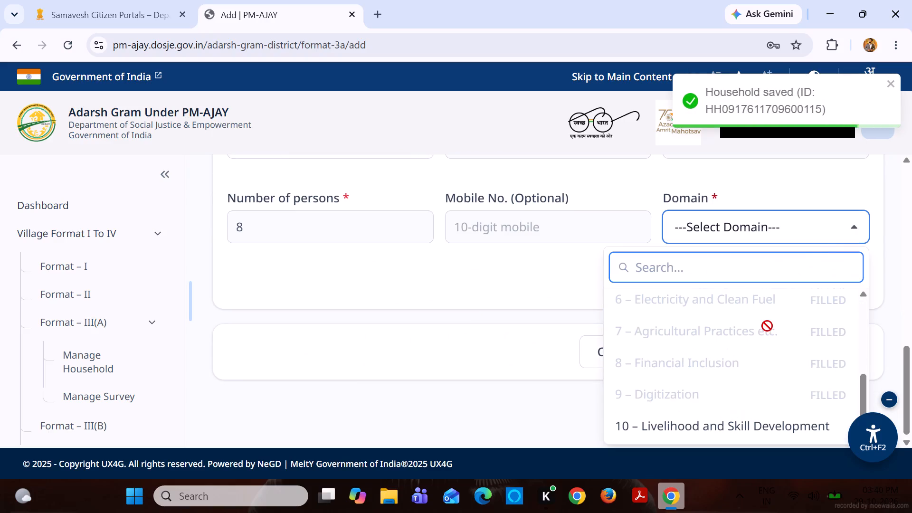
{"action": "left_click", "coordinate": [702, 420]}
{"action": "scroll", "coordinate": [787, 355], "scroll_direction": "down", "scroll_amount": 3}
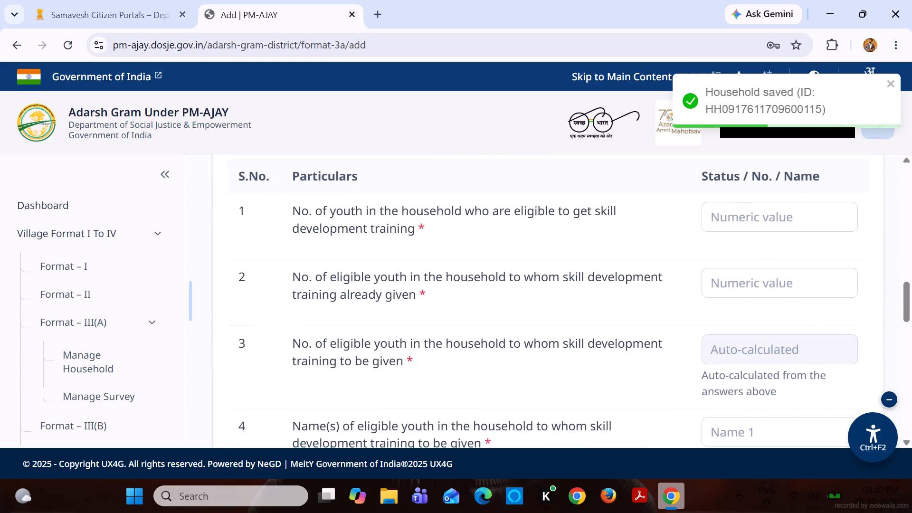
{"action": "left_click", "coordinate": [750, 218]}
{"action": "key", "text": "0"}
{"action": "left_click", "coordinate": [740, 362]}
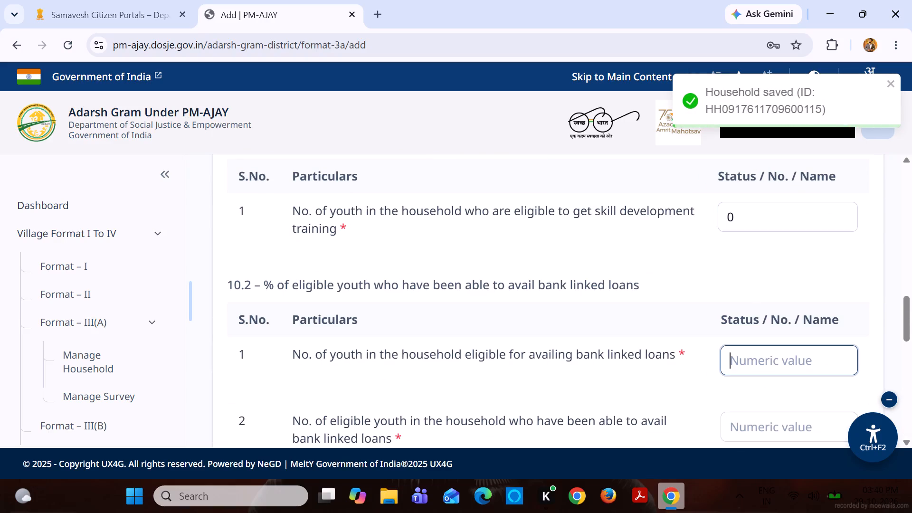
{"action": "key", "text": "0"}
{"action": "scroll", "coordinate": [740, 362], "scroll_direction": "down", "scroll_amount": 4}
{"action": "left_click", "coordinate": [807, 259]}
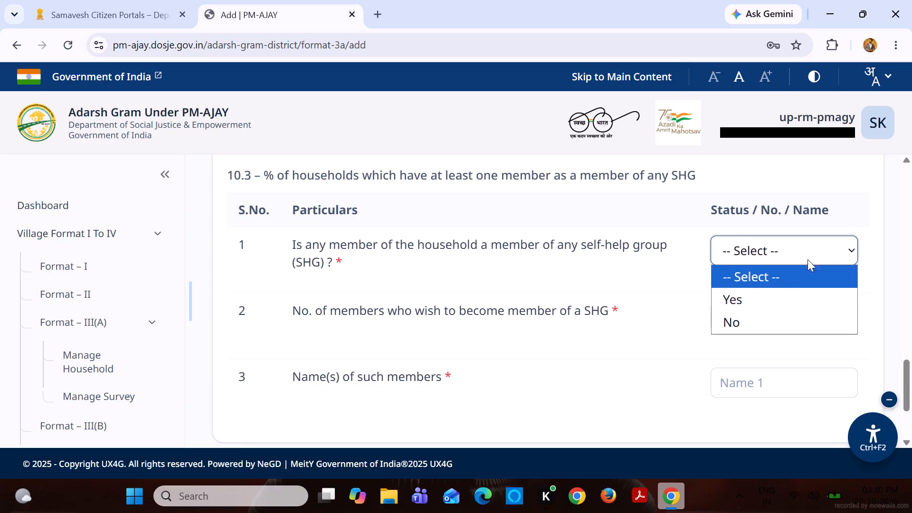
{"action": "left_click", "coordinate": [766, 298]}
{"action": "left_click", "coordinate": [822, 362]}
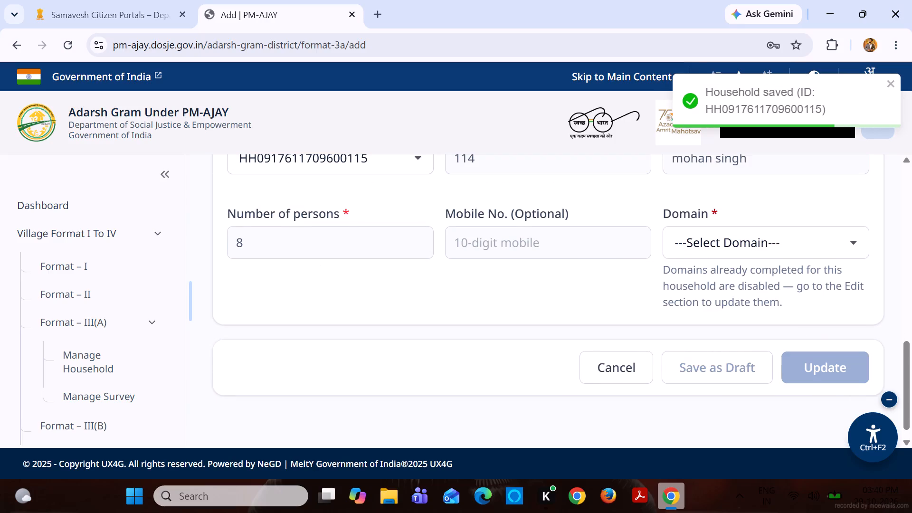
{"action": "left_click", "coordinate": [830, 241]}
{"action": "scroll", "coordinate": [762, 366], "scroll_direction": "down", "scroll_amount": 8}
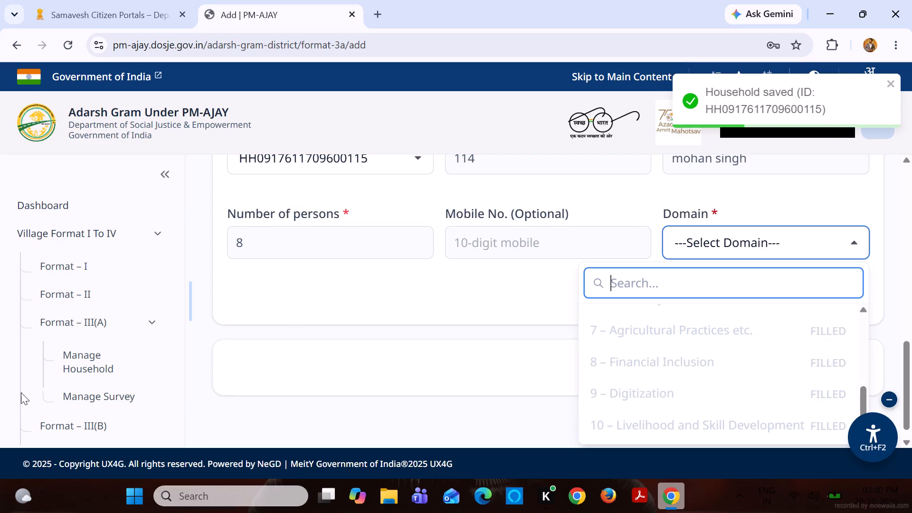
Start a new household record for Shahabad block, Narkheri gram panchayat, Narkhera village, with category SC.
{"action": "left_click", "coordinate": [93, 363]}
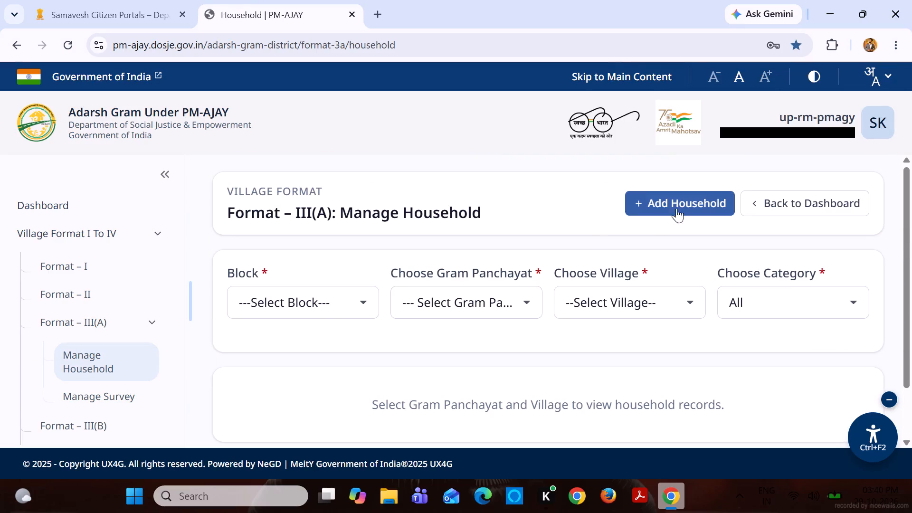
{"action": "left_click", "coordinate": [685, 202]}
{"action": "left_click", "coordinate": [686, 175]}
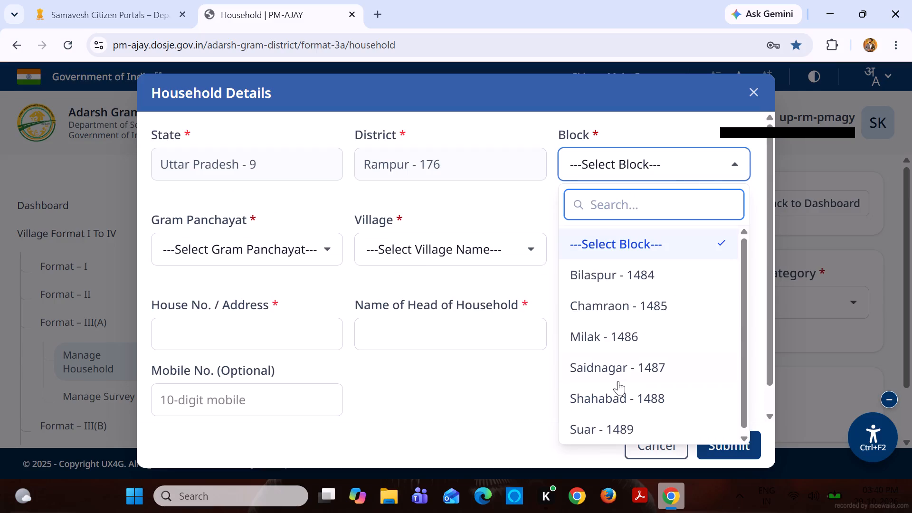
{"action": "left_click", "coordinate": [616, 389]}
{"action": "left_click", "coordinate": [315, 241]}
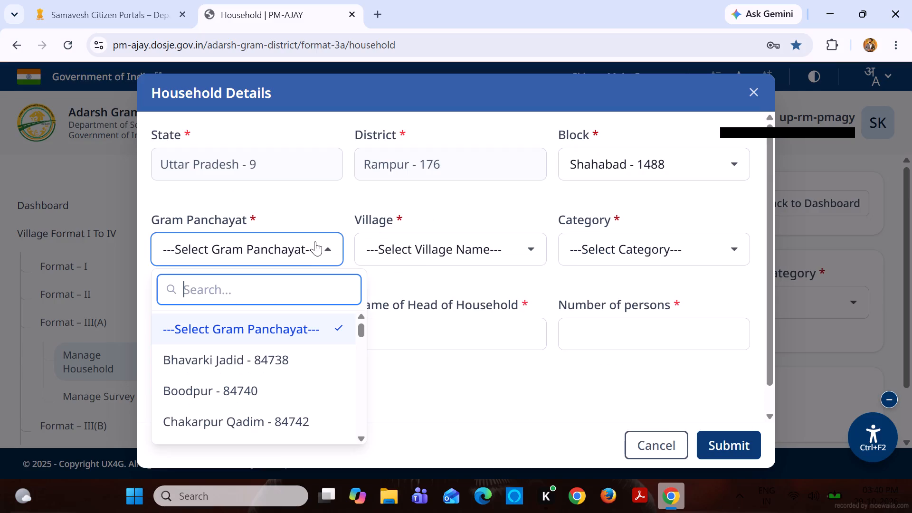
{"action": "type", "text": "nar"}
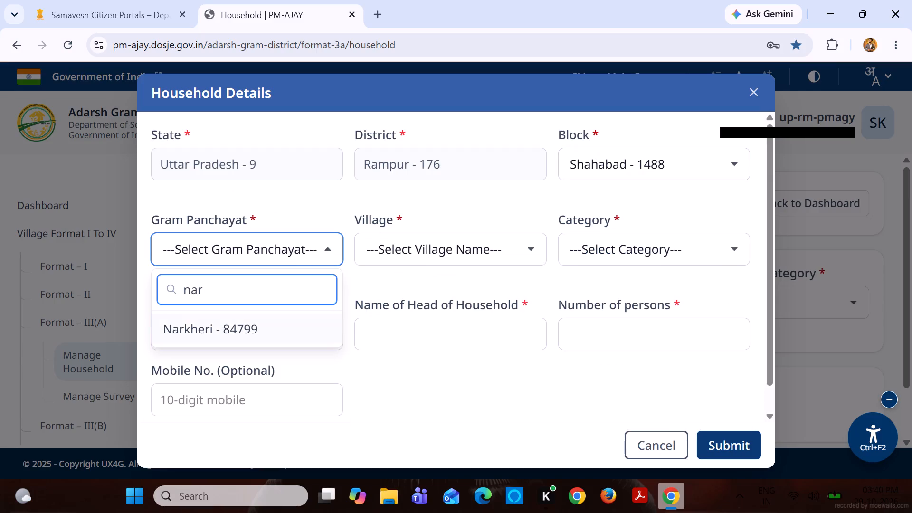
{"action": "left_click", "coordinate": [199, 327]}
{"action": "left_click", "coordinate": [469, 255]}
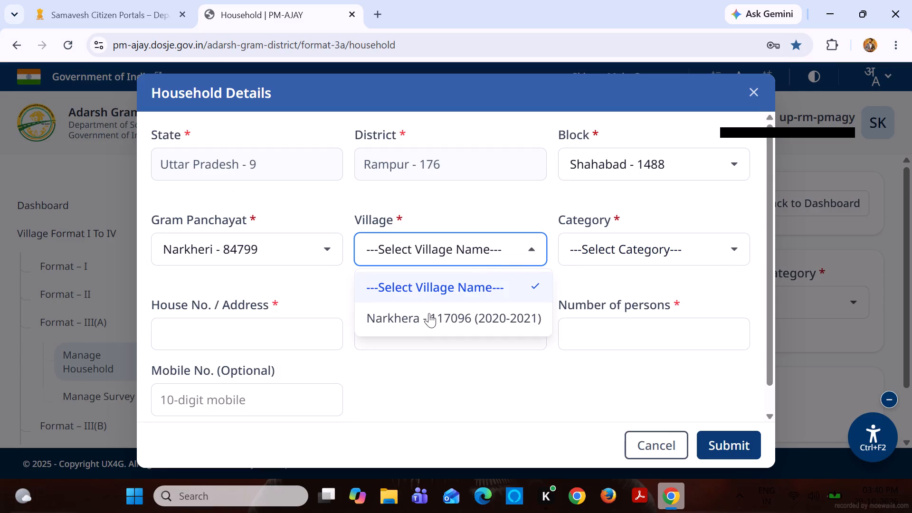
{"action": "left_click", "coordinate": [428, 313]}
{"action": "left_click", "coordinate": [658, 238]}
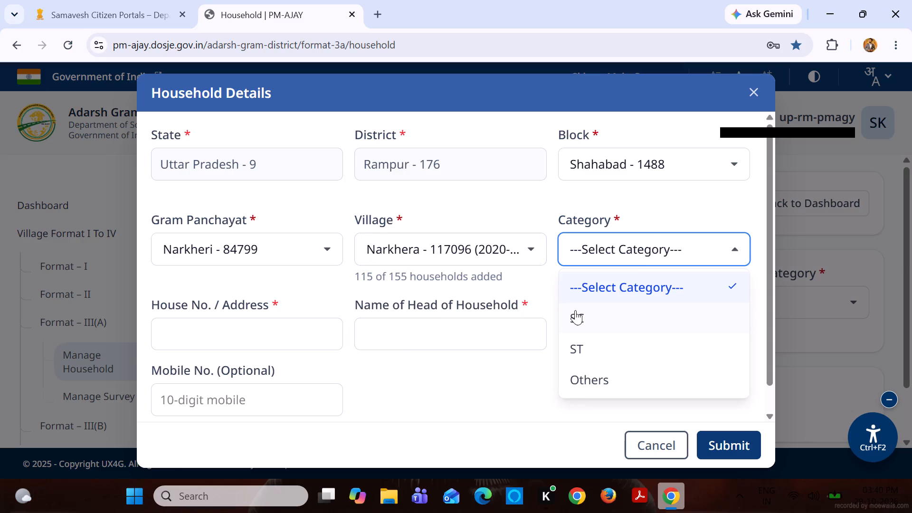
{"action": "left_click", "coordinate": [575, 310]}
Enter house number 115, the name of the head of household and 2 persons, and submit the household details.
{"action": "left_click", "coordinate": [239, 340]}
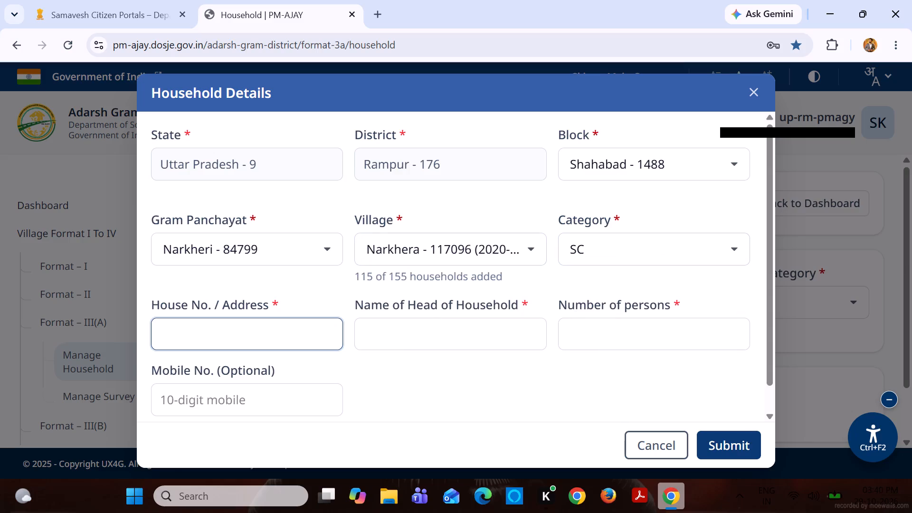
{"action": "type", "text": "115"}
{"action": "left_click", "coordinate": [432, 333]}
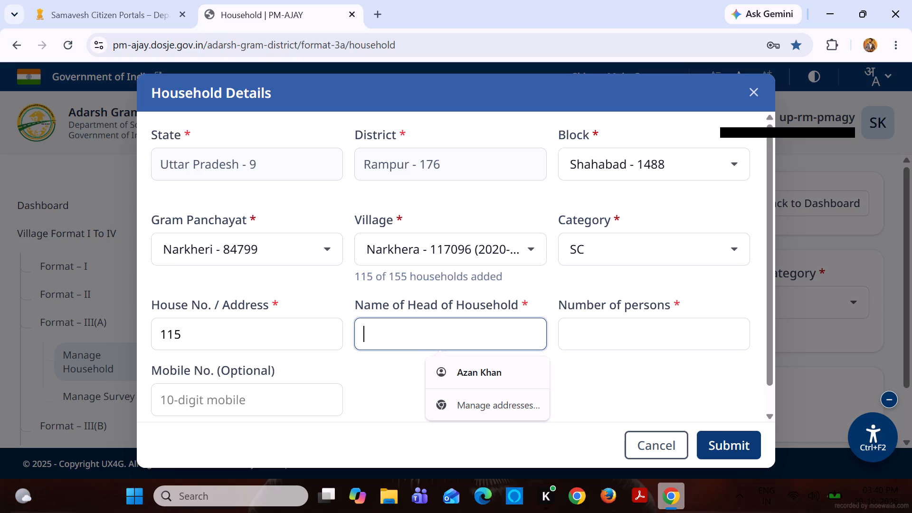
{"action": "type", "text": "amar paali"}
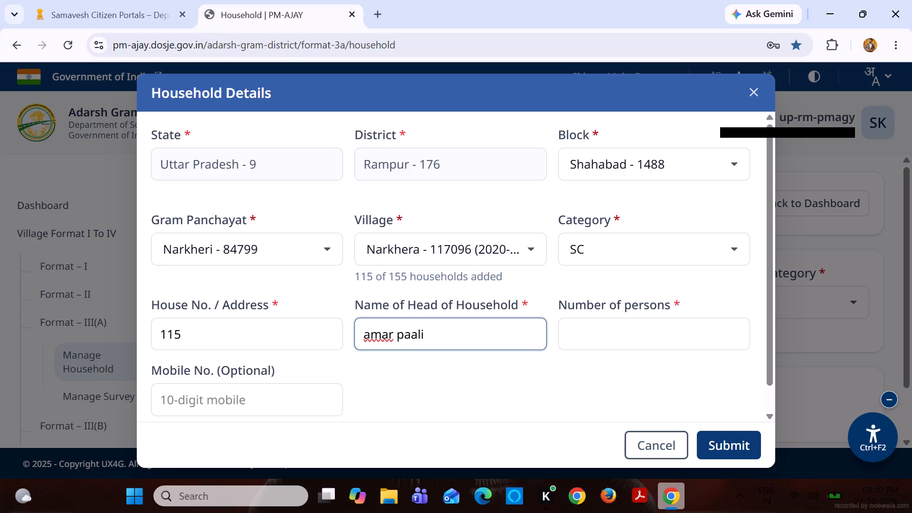
{"action": "left_click", "coordinate": [633, 329]}
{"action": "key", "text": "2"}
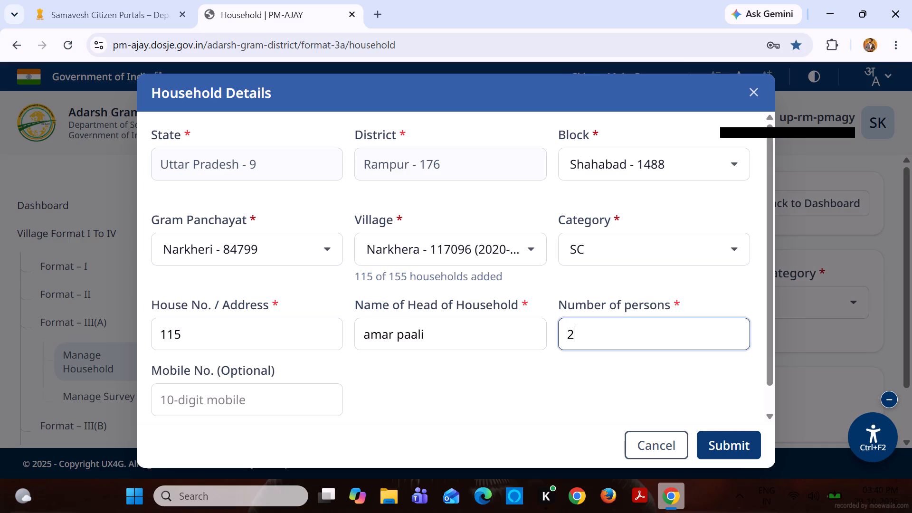
{"action": "left_click", "coordinate": [737, 437]}
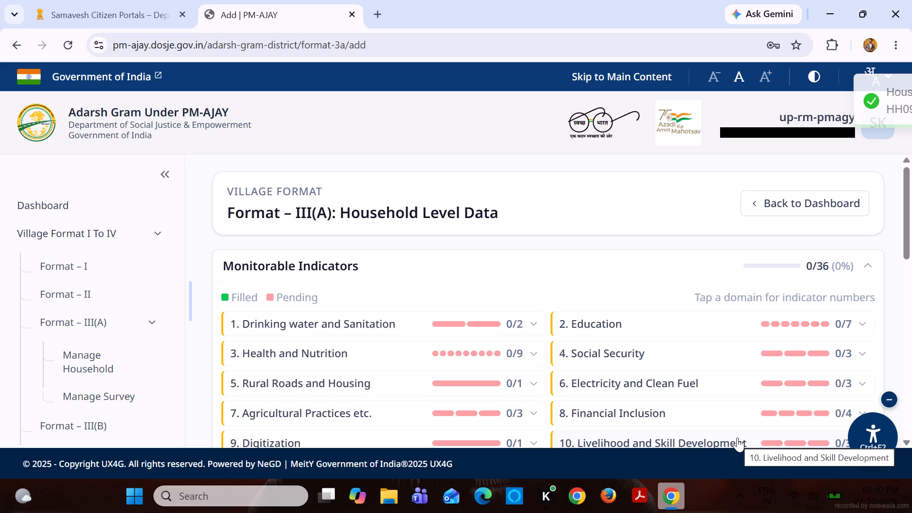
Fill domain 1 – Drinking water and Sanitation with Yes for having a household latrine and No for open defecation, and submit it.
{"action": "scroll", "coordinate": [758, 357], "scroll_direction": "down", "scroll_amount": 7}
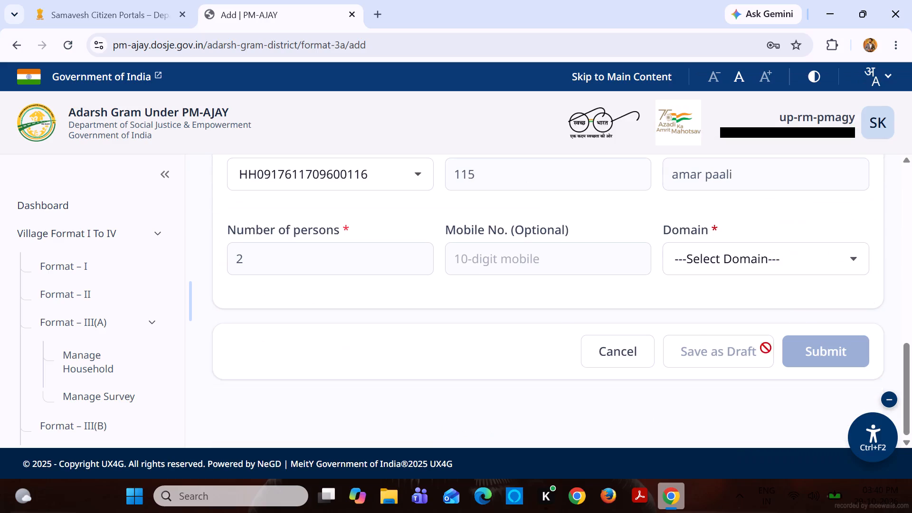
{"action": "left_click", "coordinate": [802, 266]}
{"action": "left_click", "coordinate": [751, 134]}
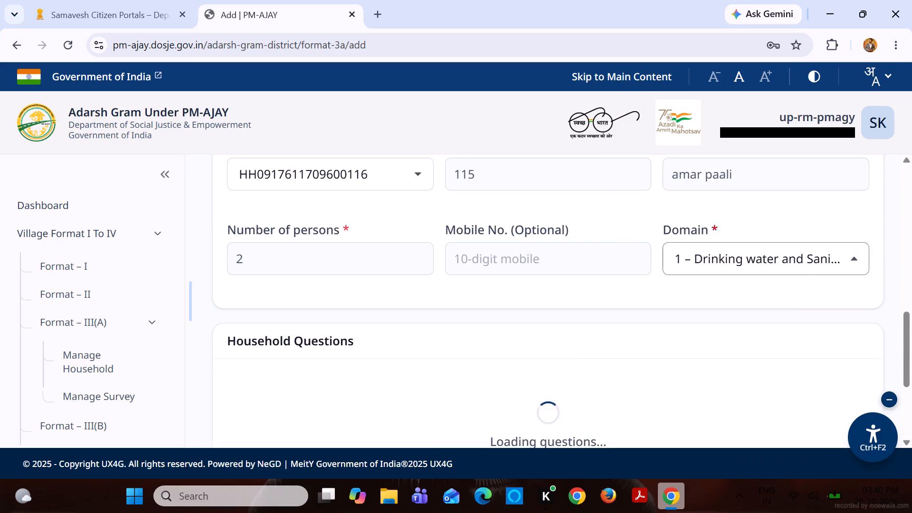
{"action": "scroll", "coordinate": [745, 304], "scroll_direction": "down", "scroll_amount": 2}
{"action": "left_click_drag", "start_coordinate": [812, 297], "coordinate": [789, 345]}
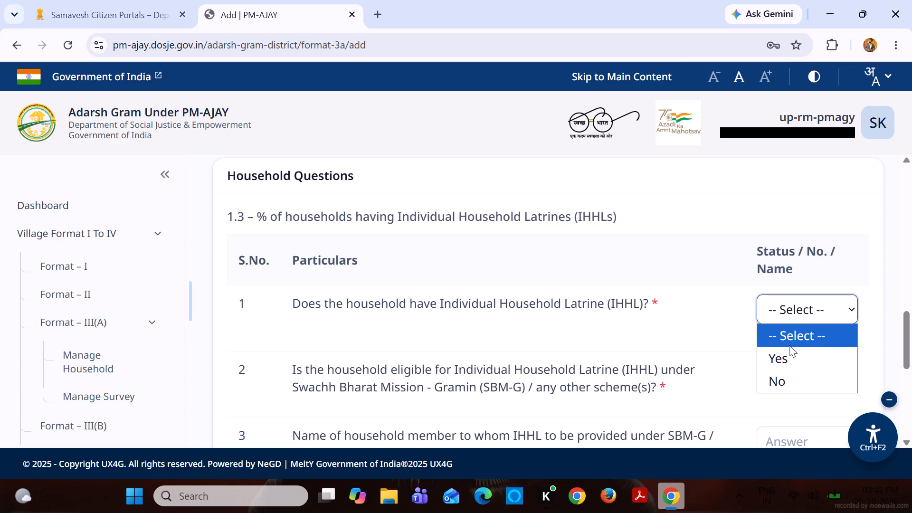
{"action": "left_click", "coordinate": [786, 352]}
{"action": "scroll", "coordinate": [786, 352], "scroll_direction": "down", "scroll_amount": 2}
{"action": "left_click_drag", "start_coordinate": [805, 333], "coordinate": [755, 394]}
{"action": "left_click", "coordinate": [755, 394]}
{"action": "left_click", "coordinate": [824, 415]}
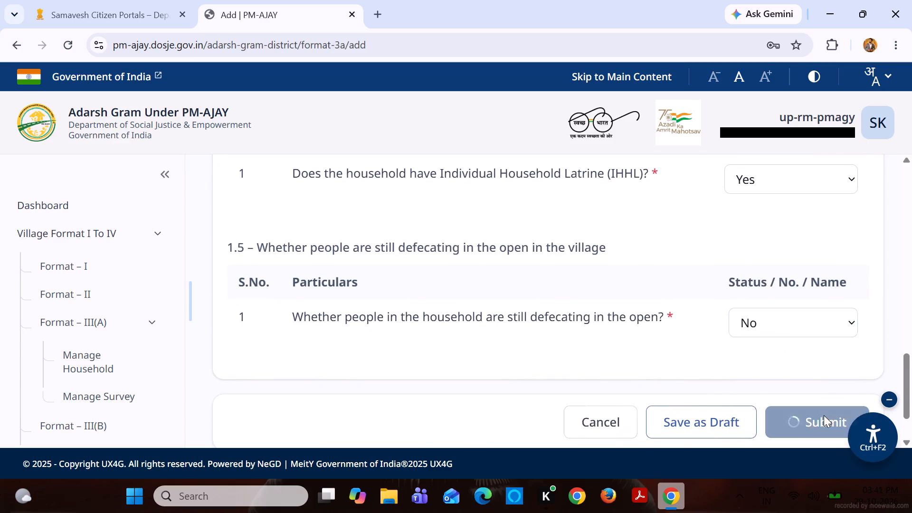
Choose domain 2 – Education and enter 0 children aged 6-10 under 2.1 and 0 aged 11-13 under 2.2.
{"action": "left_click", "coordinate": [791, 286]}
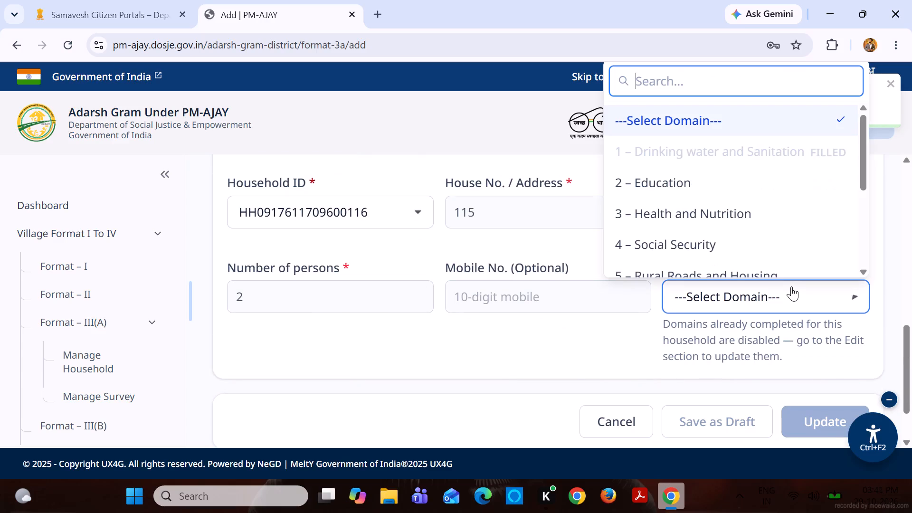
{"action": "left_click", "coordinate": [687, 160]}
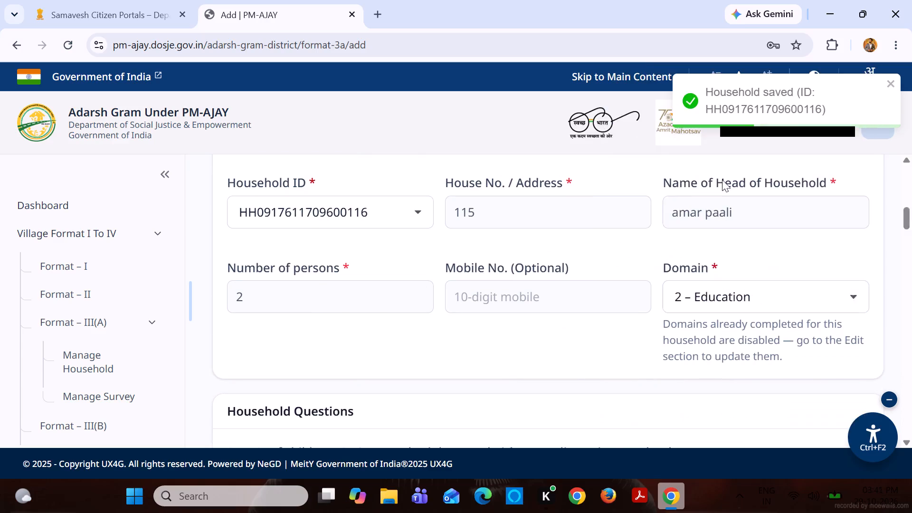
{"action": "scroll", "coordinate": [703, 245], "scroll_direction": "down", "scroll_amount": 2}
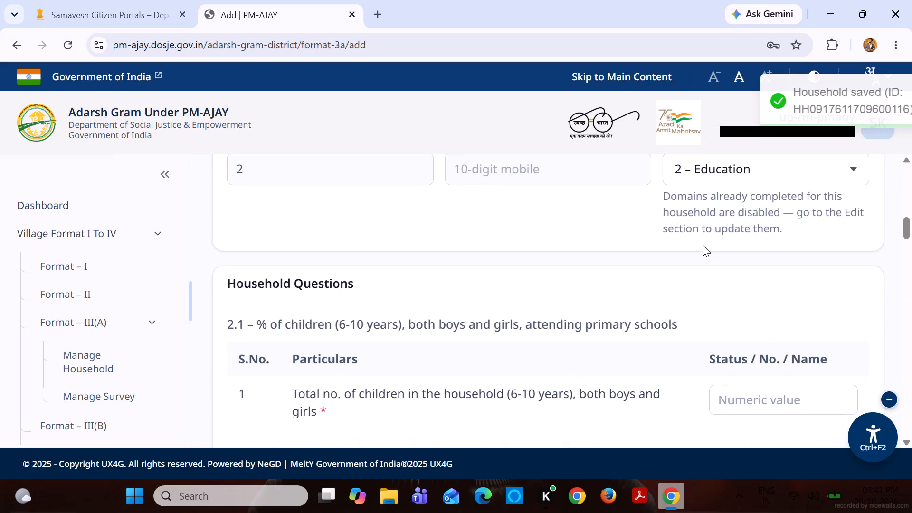
{"action": "scroll", "coordinate": [727, 302], "scroll_direction": "down", "scroll_amount": 1}
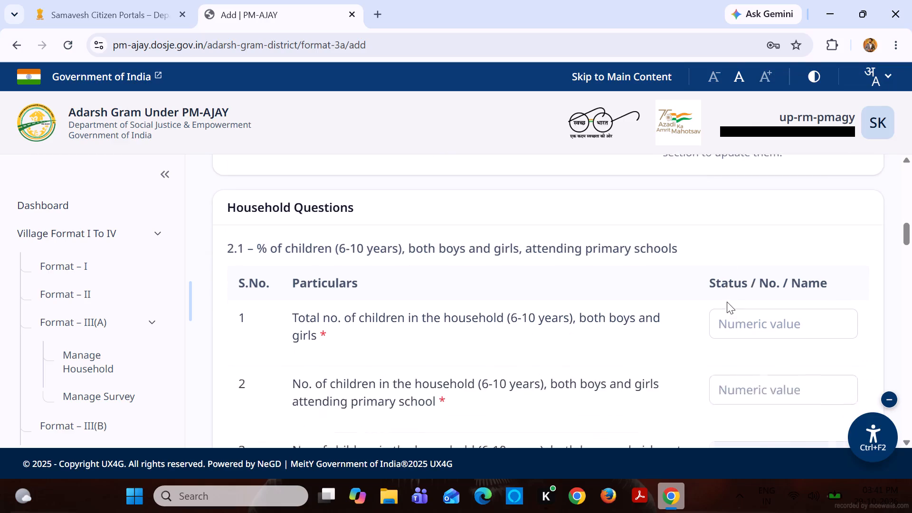
{"action": "scroll", "coordinate": [727, 302], "scroll_direction": "down", "scroll_amount": 1}
{"action": "left_click", "coordinate": [757, 297]}
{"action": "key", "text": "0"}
{"action": "scroll", "coordinate": [757, 297], "scroll_direction": "down", "scroll_amount": 3}
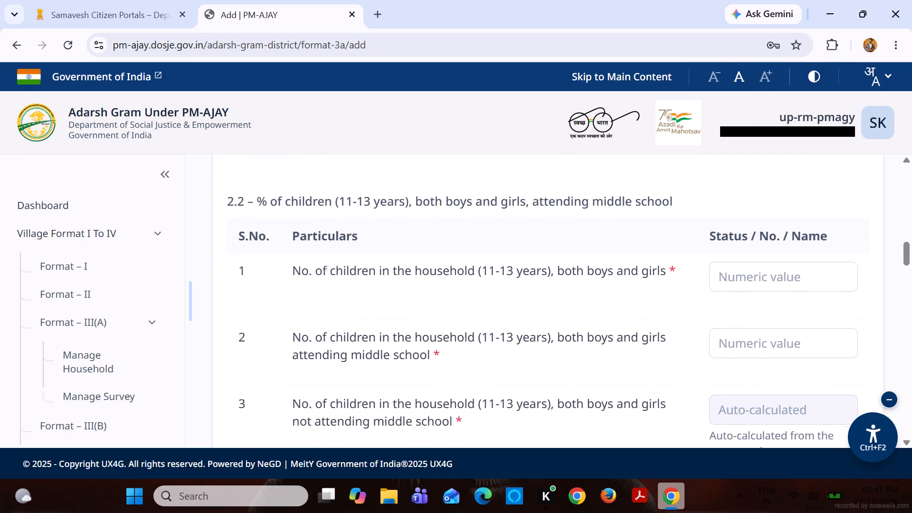
{"action": "left_click", "coordinate": [775, 257]}
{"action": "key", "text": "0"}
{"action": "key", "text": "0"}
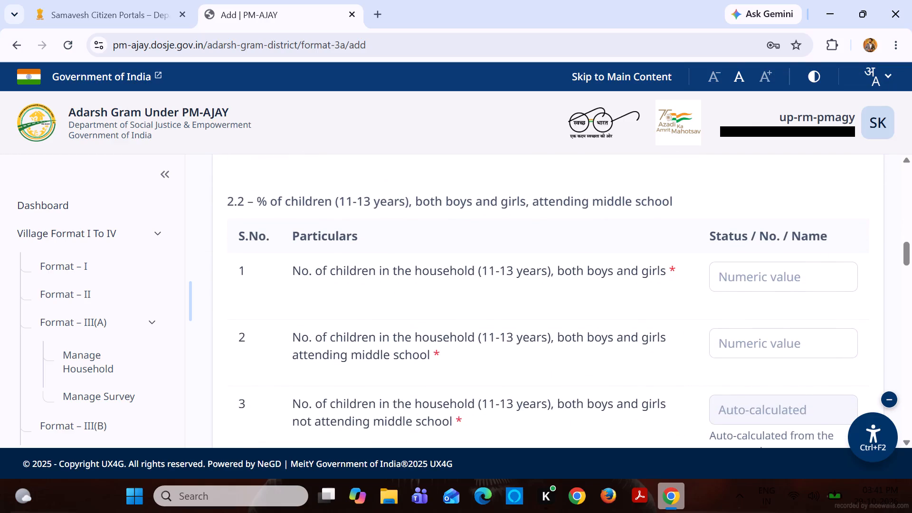
{"action": "double_click", "coordinate": [731, 276]}
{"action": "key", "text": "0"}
Enter 0 children aged 14-15 under 2.3, 0 aged 16-17 under 2.4 and 0 aged 18-23 under 2.5.
{"action": "scroll", "coordinate": [731, 276], "scroll_direction": "down", "scroll_amount": 3}
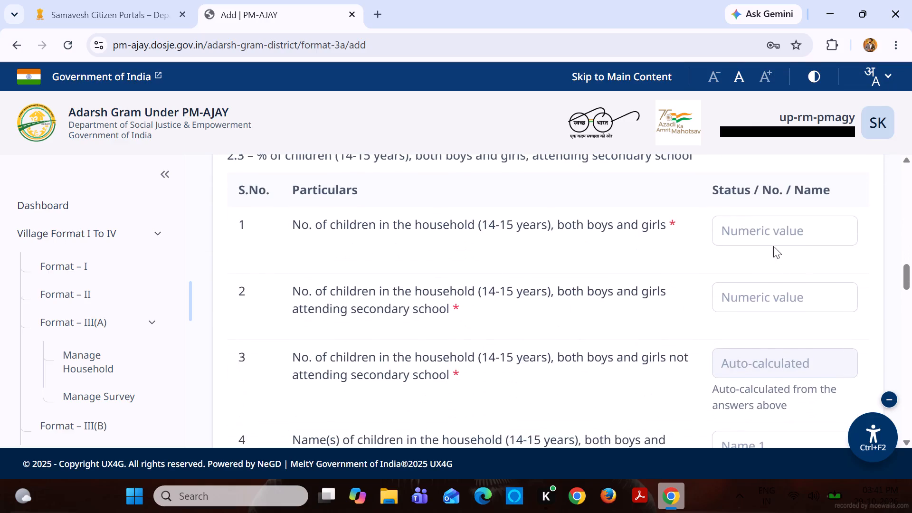
{"action": "left_click", "coordinate": [758, 230]}
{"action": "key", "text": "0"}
{"action": "scroll", "coordinate": [758, 230], "scroll_direction": "down", "scroll_amount": 1}
{"action": "left_click", "coordinate": [737, 277]}
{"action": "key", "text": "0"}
{"action": "scroll", "coordinate": [737, 277], "scroll_direction": "down", "scroll_amount": 1}
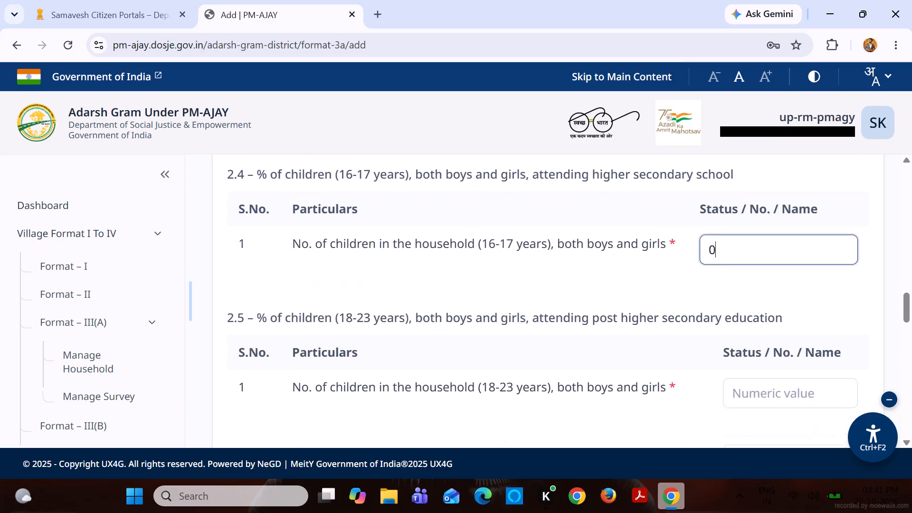
{"action": "scroll", "coordinate": [737, 277], "scroll_direction": "down", "scroll_amount": 1}
{"action": "left_click", "coordinate": [775, 279]}
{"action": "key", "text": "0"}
Enter 0 children eligible for the Pre-matric Scholarship under 2.6 and 0 for the Post-matric Scholarship under 2.7, and submit the domain.
{"action": "scroll", "coordinate": [775, 279], "scroll_direction": "down", "scroll_amount": 3}
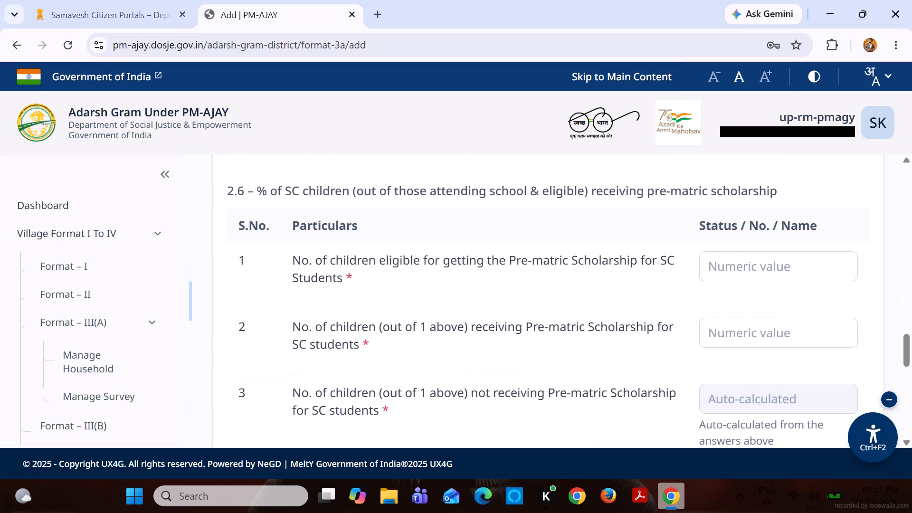
{"action": "left_click", "coordinate": [737, 266]}
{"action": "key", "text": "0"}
{"action": "scroll", "coordinate": [737, 266], "scroll_direction": "down", "scroll_amount": 2}
{"action": "left_click", "coordinate": [729, 267]}
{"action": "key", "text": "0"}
{"action": "scroll", "coordinate": [729, 267], "scroll_direction": "down", "scroll_amount": 1}
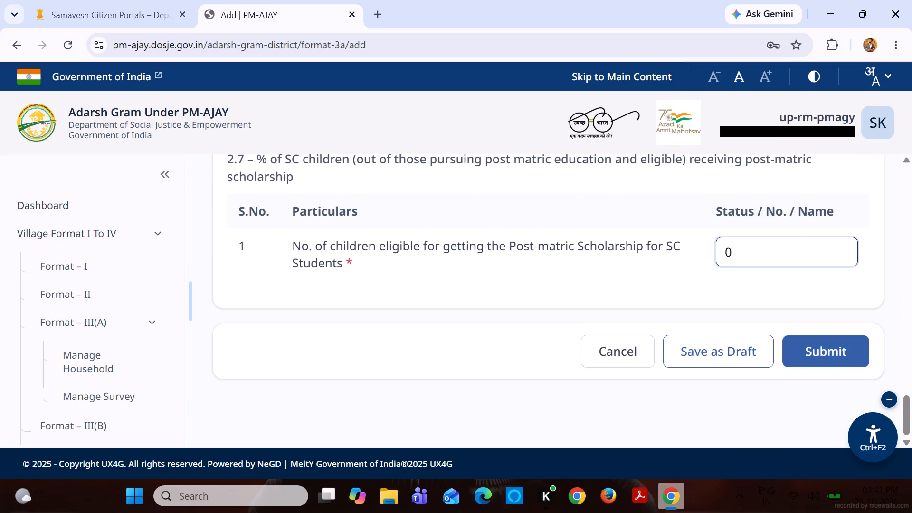
{"action": "scroll", "coordinate": [729, 267], "scroll_direction": "down", "scroll_amount": 1}
{"action": "left_click", "coordinate": [815, 339]}
Choose domain 3 – Health and Nutrition, answer Yes for health scheme coverage under 3.1, and enter 0 pregnant women (3.3) and 0 deliveries (3.4).
{"action": "left_click", "coordinate": [797, 225]}
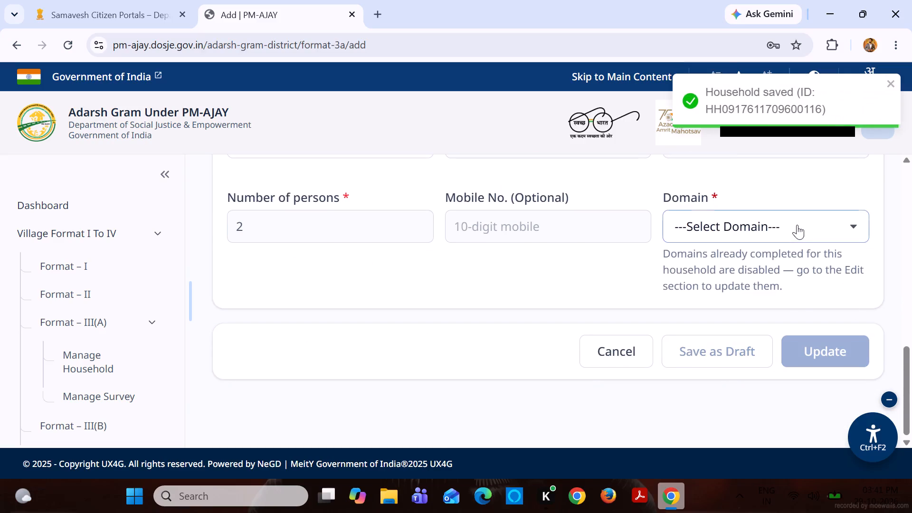
{"action": "left_click", "coordinate": [693, 395]}
{"action": "scroll", "coordinate": [752, 339], "scroll_direction": "down", "scroll_amount": 2}
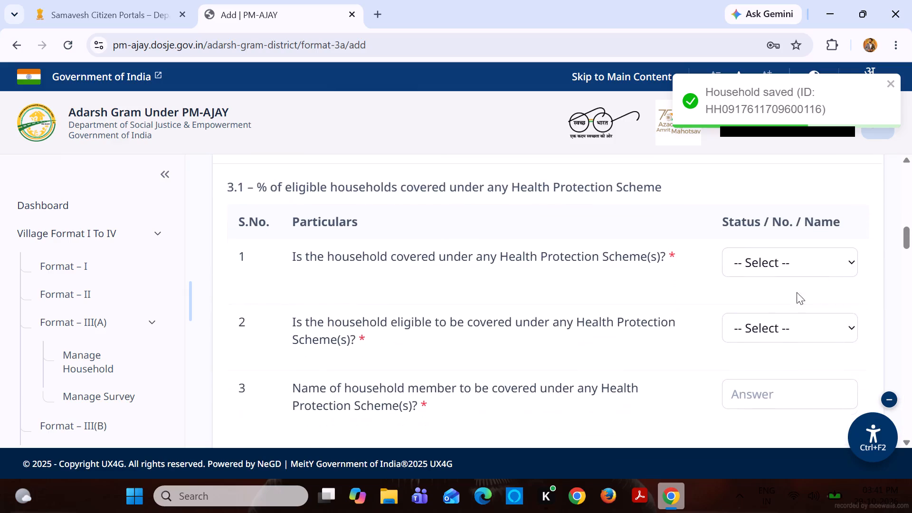
{"action": "left_click_drag", "start_coordinate": [795, 258], "coordinate": [767, 306]}
{"action": "left_click", "coordinate": [767, 306]}
{"action": "scroll", "coordinate": [767, 306], "scroll_direction": "down", "scroll_amount": 2}
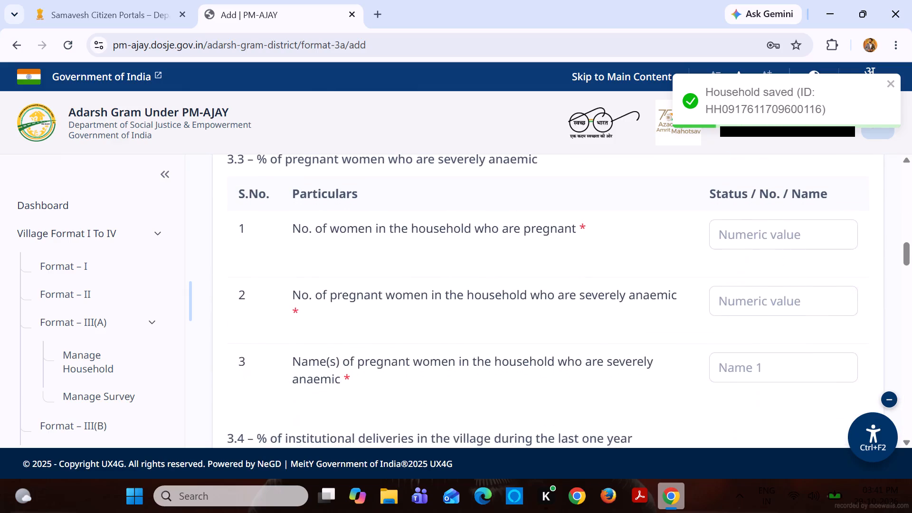
{"action": "left_click", "coordinate": [745, 235]}
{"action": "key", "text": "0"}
{"action": "left_click", "coordinate": [700, 380]}
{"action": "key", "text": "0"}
Enter 0 children born last year under 3.5, 0 children below one year under 3.6 and 0 children aged 0-5 under 3.7.
{"action": "scroll", "coordinate": [700, 380], "scroll_direction": "down", "scroll_amount": 2}
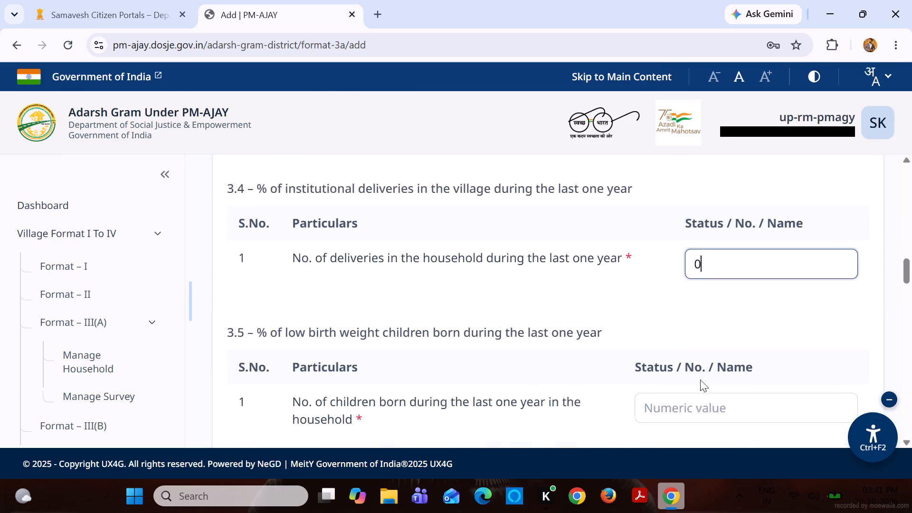
{"action": "scroll", "coordinate": [700, 380], "scroll_direction": "down", "scroll_amount": 1}
{"action": "left_click", "coordinate": [650, 364]}
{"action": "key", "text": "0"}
{"action": "scroll", "coordinate": [650, 364], "scroll_direction": "down", "scroll_amount": 3}
{"action": "left_click", "coordinate": [683, 286]}
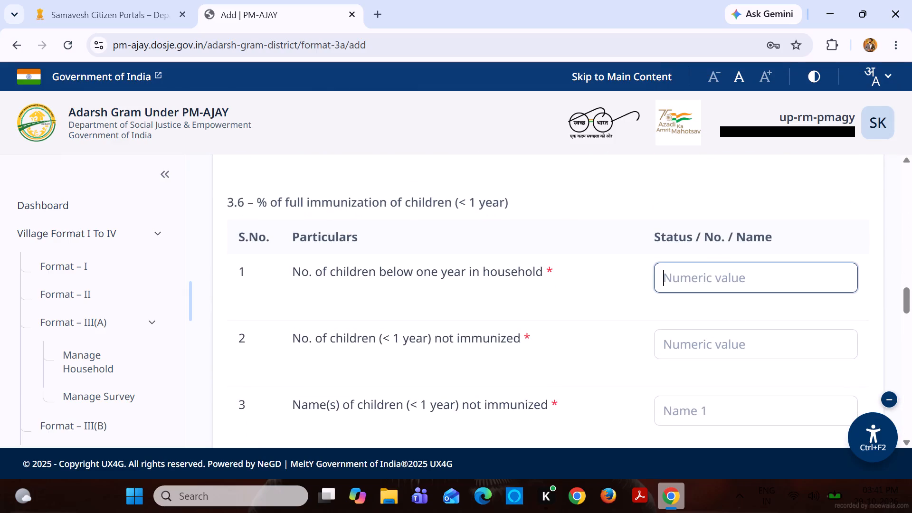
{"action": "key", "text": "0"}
{"action": "left_click", "coordinate": [702, 428]}
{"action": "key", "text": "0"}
Enter 0 women pregnant last year (3.8), 0 children under one (3.9) and 0 members with communicable diseases (3.10), and submit the domain.
{"action": "scroll", "coordinate": [702, 428], "scroll_direction": "down", "scroll_amount": 4}
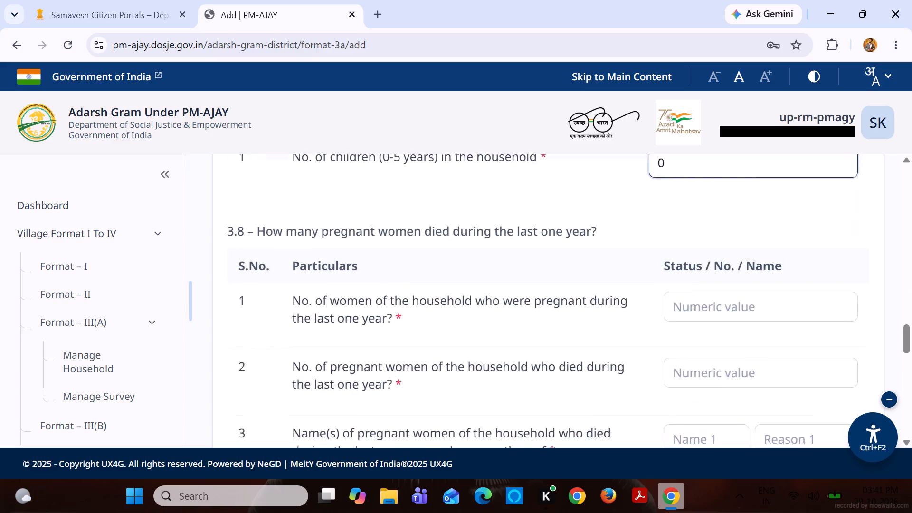
{"action": "left_click", "coordinate": [702, 281]}
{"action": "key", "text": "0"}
{"action": "left_click", "coordinate": [709, 438]}
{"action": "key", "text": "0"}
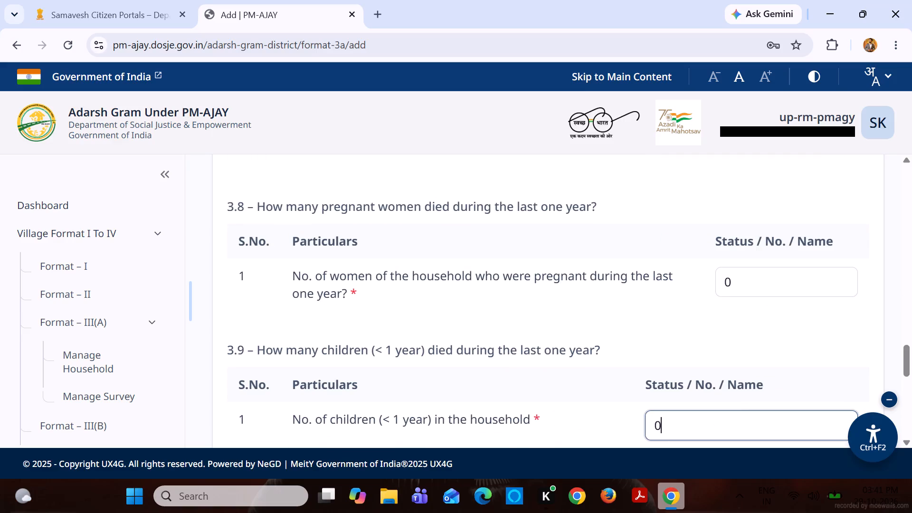
{"action": "scroll", "coordinate": [709, 438], "scroll_direction": "down", "scroll_amount": 3}
{"action": "left_click", "coordinate": [740, 358]}
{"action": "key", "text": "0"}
{"action": "scroll", "coordinate": [740, 358], "scroll_direction": "down", "scroll_amount": 4}
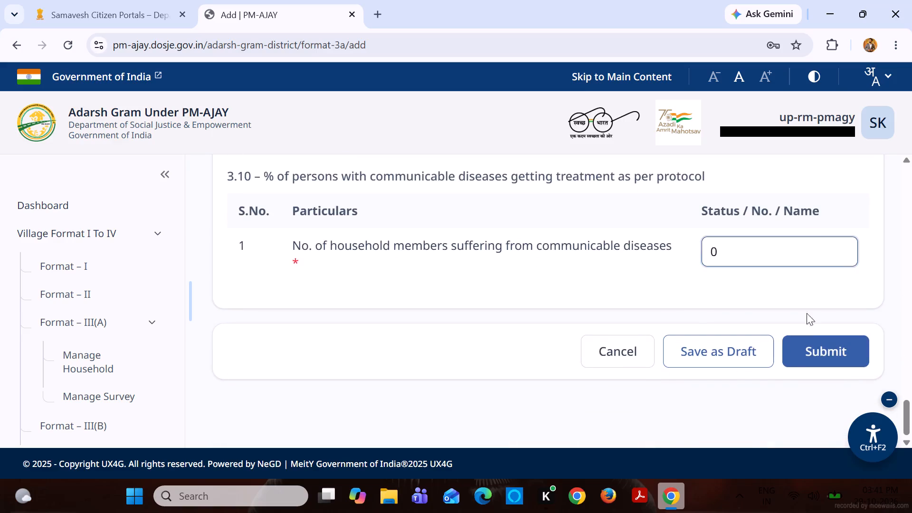
{"action": "left_click", "coordinate": [810, 335]}
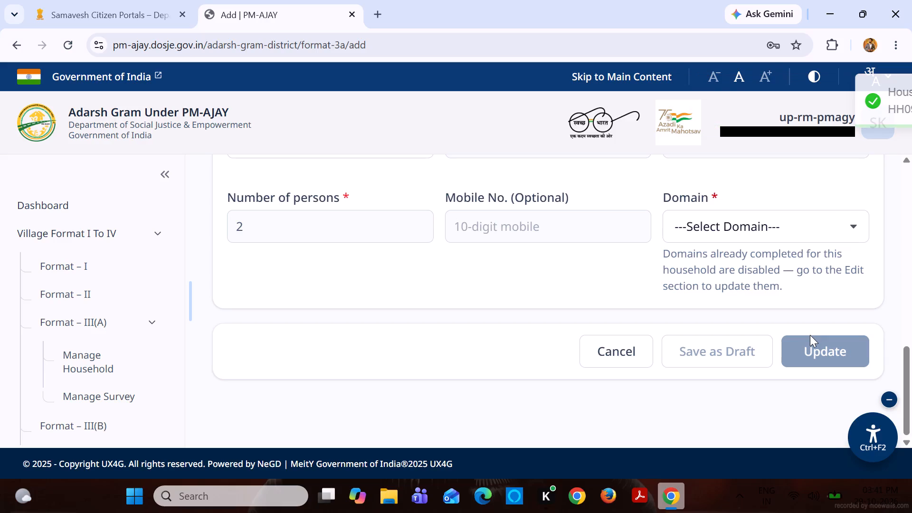
Fill domain 4 – Social Security with 0 persons eligible for Widow Pension (4.1), Old Age Pension (4.2) and Disability Pension (4.3), and submit it.
{"action": "left_click", "coordinate": [820, 211]}
{"action": "left_click", "coordinate": [682, 437]}
{"action": "scroll", "coordinate": [718, 387], "scroll_direction": "down", "scroll_amount": 1}
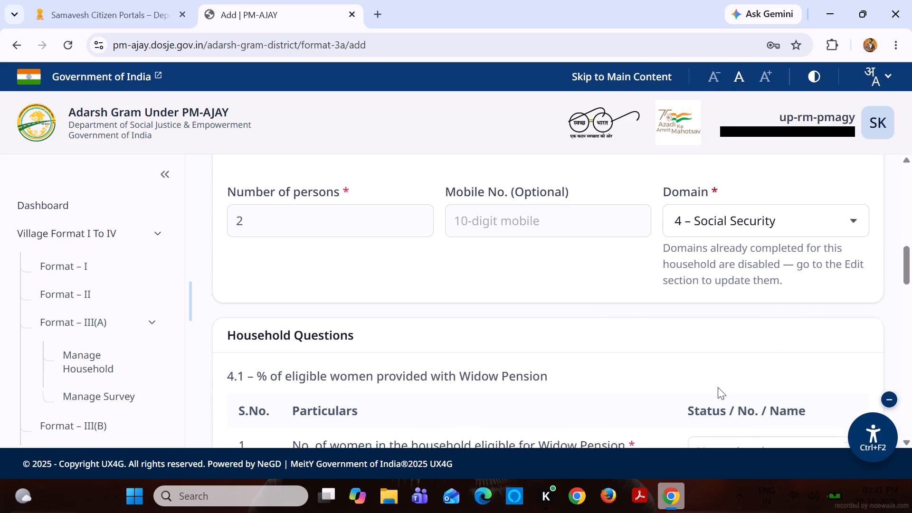
{"action": "scroll", "coordinate": [718, 387], "scroll_direction": "down", "scroll_amount": 1}
{"action": "left_click", "coordinate": [736, 317]}
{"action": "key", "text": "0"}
{"action": "scroll", "coordinate": [736, 317], "scroll_direction": "down", "scroll_amount": 2}
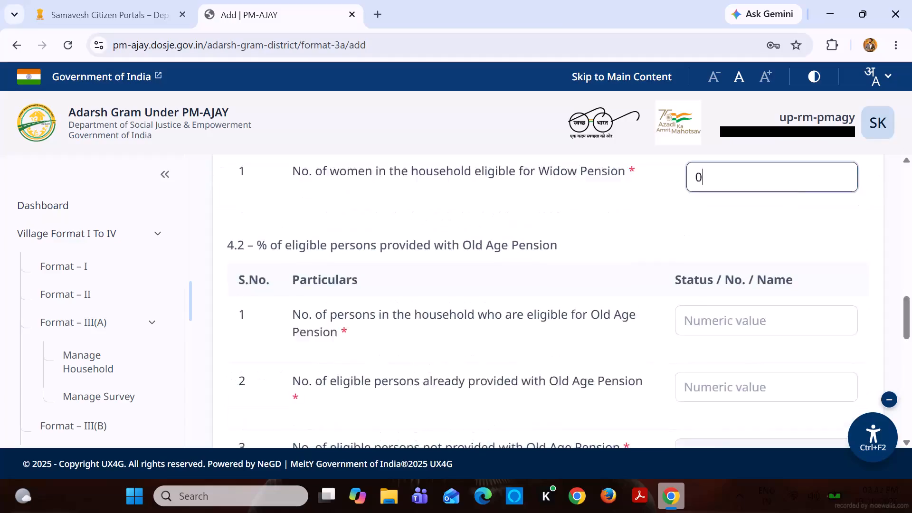
{"action": "scroll", "coordinate": [736, 317], "scroll_direction": "down", "scroll_amount": 1}
{"action": "left_click", "coordinate": [712, 233]}
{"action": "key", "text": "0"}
{"action": "scroll", "coordinate": [712, 233], "scroll_direction": "down", "scroll_amount": 1}
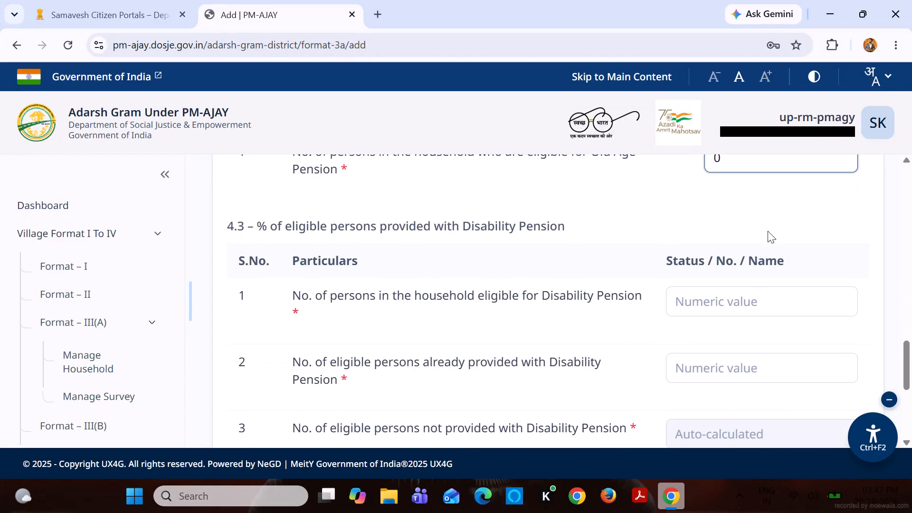
{"action": "left_click", "coordinate": [686, 289]}
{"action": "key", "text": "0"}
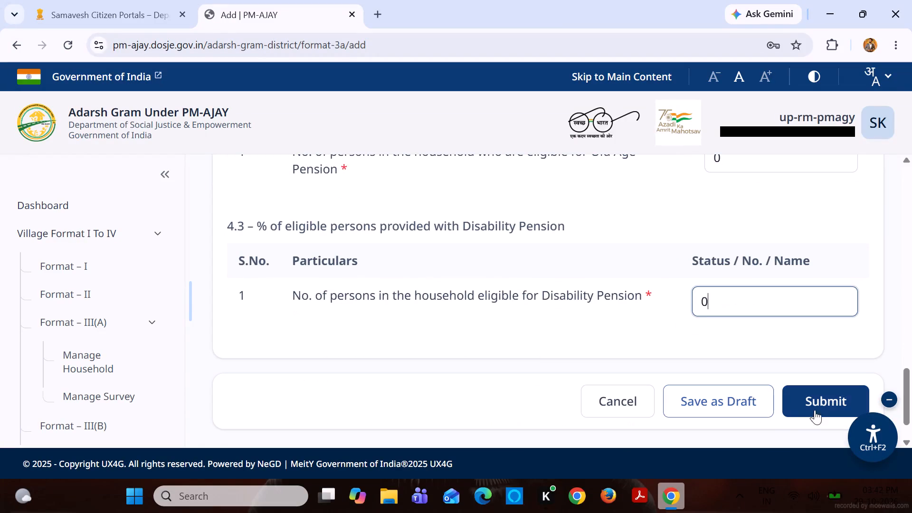
{"action": "left_click", "coordinate": [817, 406]}
Choose domain 5 – Rural Roads and Housing, answer No for living in a Kachcha/unsafe house under 5.3, and submit the domain.
{"action": "left_click", "coordinate": [823, 280]}
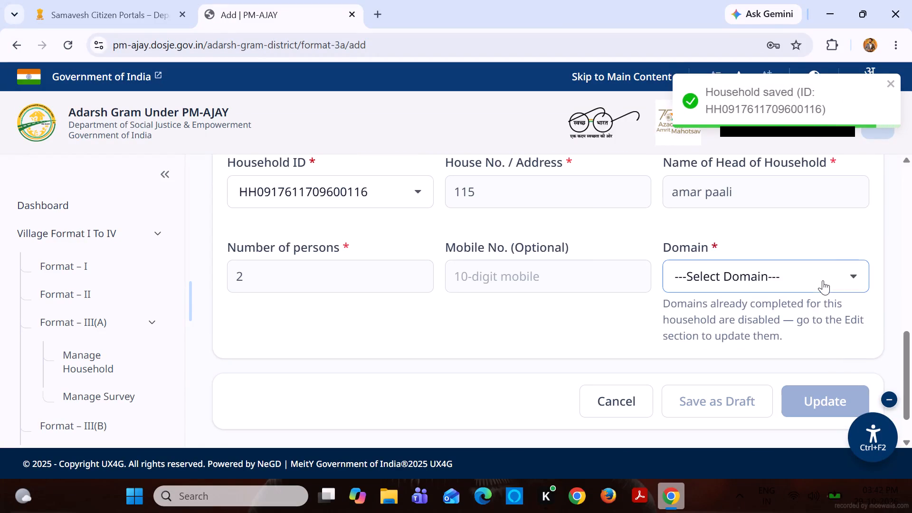
{"action": "scroll", "coordinate": [745, 194], "scroll_direction": "down", "scroll_amount": 1}
{"action": "left_click", "coordinate": [682, 206]}
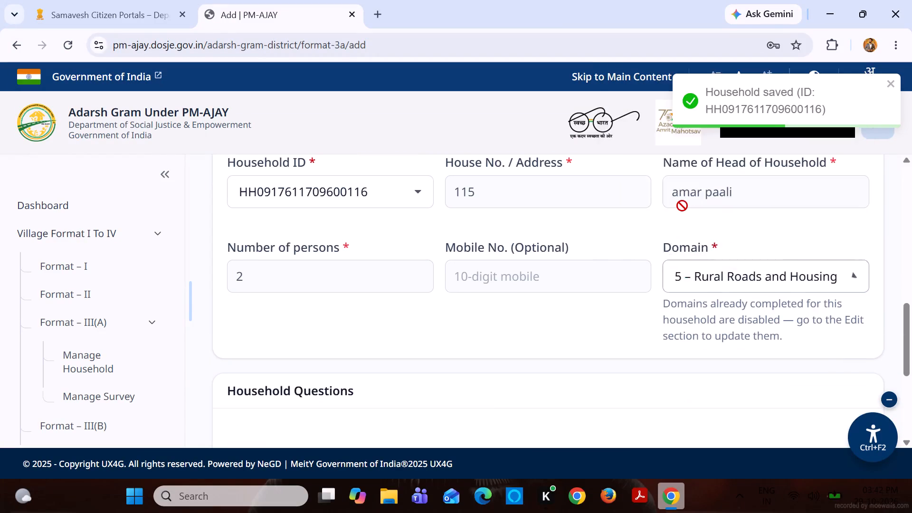
{"action": "scroll", "coordinate": [682, 206], "scroll_direction": "down", "scroll_amount": 3}
{"action": "left_click_drag", "start_coordinate": [789, 332], "coordinate": [779, 407]}
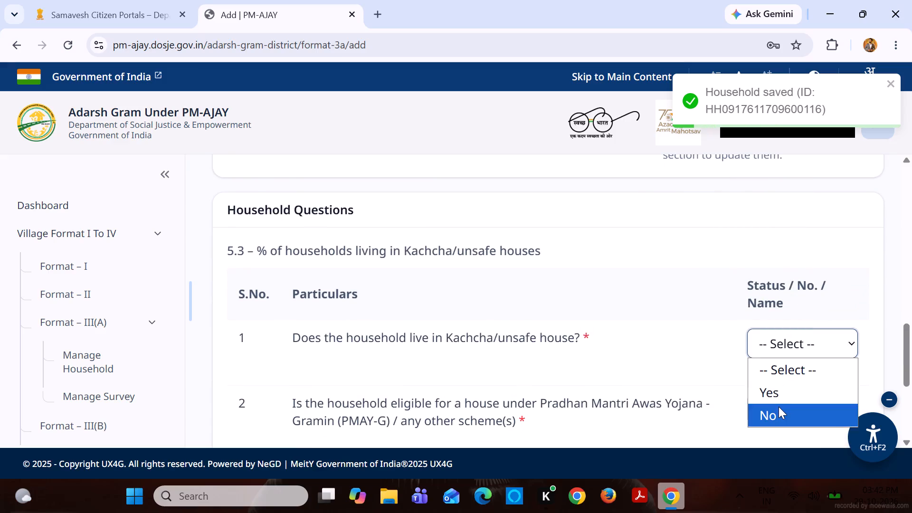
{"action": "left_click", "coordinate": [779, 407]}
{"action": "scroll", "coordinate": [779, 407], "scroll_direction": "down", "scroll_amount": 6}
{"action": "left_click", "coordinate": [832, 364]}
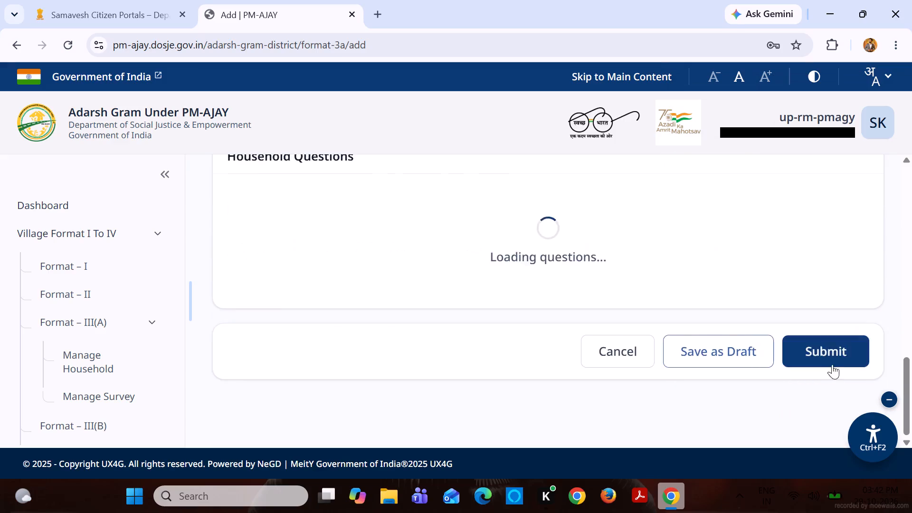
Choose domain 6 – Electricity and Clean Fuel and answer Yes for the house having an electricity connection under 6.2.
{"action": "left_click", "coordinate": [847, 212]}
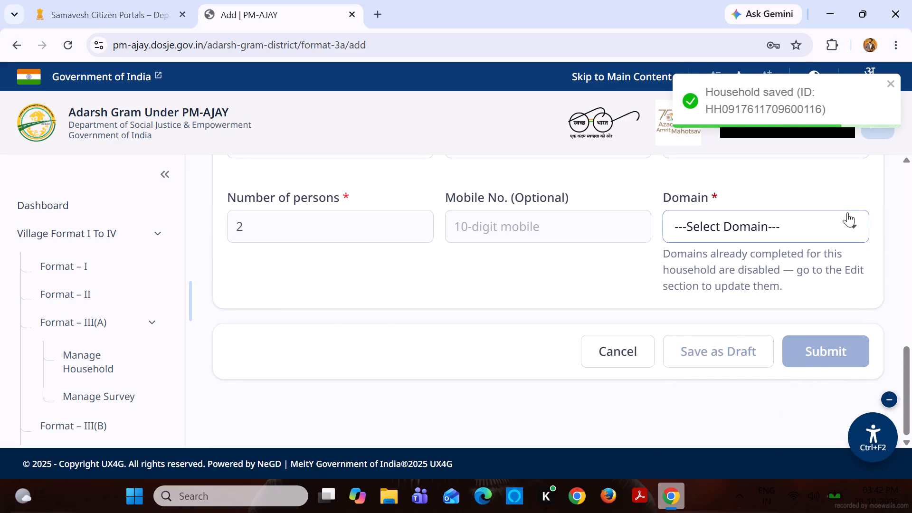
{"action": "scroll", "coordinate": [746, 341], "scroll_direction": "down", "scroll_amount": 2}
{"action": "left_click", "coordinate": [685, 380]}
{"action": "scroll", "coordinate": [732, 333], "scroll_direction": "down", "scroll_amount": 1}
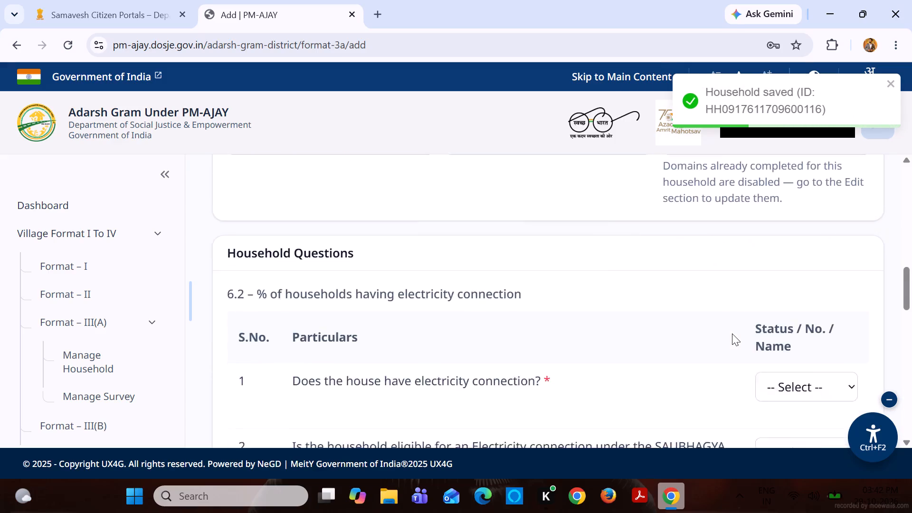
{"action": "scroll", "coordinate": [732, 333], "scroll_direction": "down", "scroll_amount": 1}
{"action": "left_click_drag", "start_coordinate": [815, 278], "coordinate": [792, 325]}
{"action": "left_click", "coordinate": [792, 325]}
Under 6.3, answer Yes for the electricity connection and Yes for using at least one LED bulb.
{"action": "scroll", "coordinate": [792, 325], "scroll_direction": "down", "scroll_amount": 2}
{"action": "left_click_drag", "start_coordinate": [821, 260], "coordinate": [781, 310]}
{"action": "left_click", "coordinate": [781, 310]}
{"action": "scroll", "coordinate": [781, 310], "scroll_direction": "down", "scroll_amount": 1}
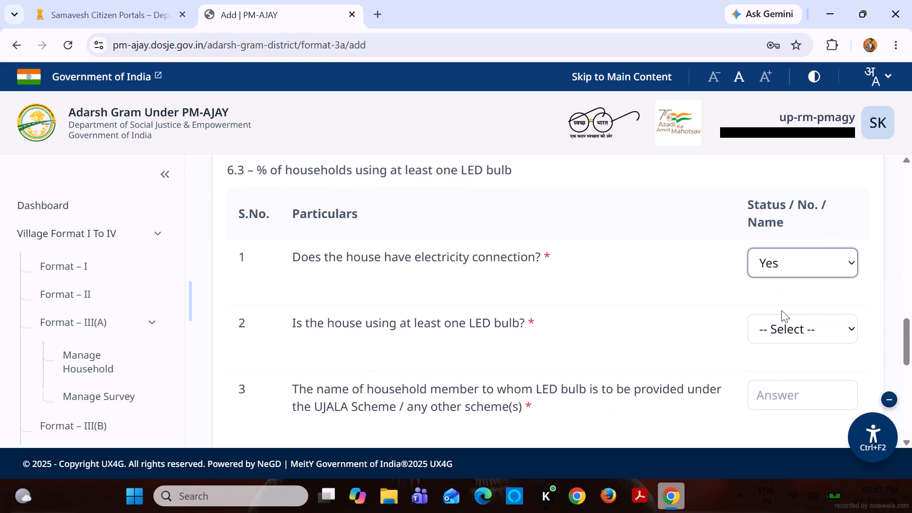
{"action": "scroll", "coordinate": [781, 310], "scroll_direction": "down", "scroll_amount": 1}
{"action": "left_click_drag", "start_coordinate": [811, 329], "coordinate": [777, 378]}
{"action": "left_click", "coordinate": [777, 378]}
Answer Yes for the house using clean fuel under 6.4 and submit the domain.
{"action": "scroll", "coordinate": [777, 378], "scroll_direction": "down", "scroll_amount": 3}
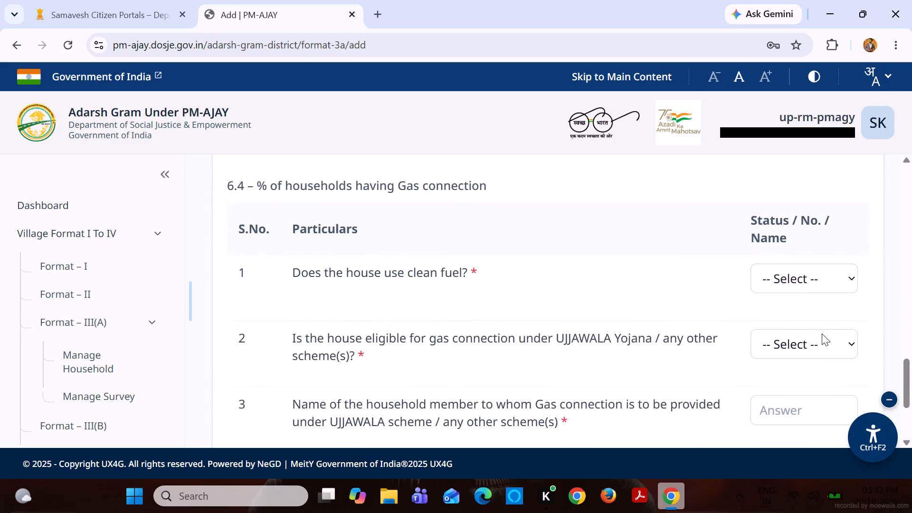
{"action": "left_click", "coordinate": [823, 275]}
{"action": "left_click", "coordinate": [779, 328]}
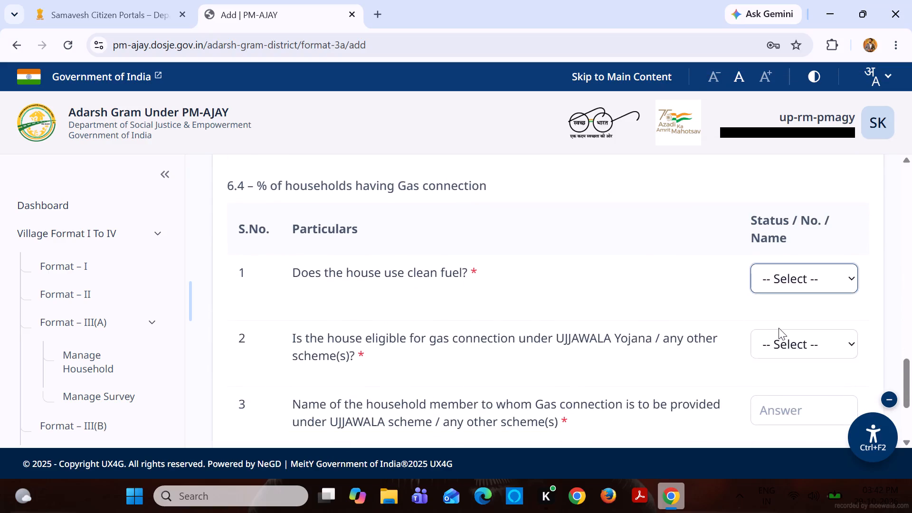
{"action": "scroll", "coordinate": [779, 328], "scroll_direction": "down", "scroll_amount": 1}
{"action": "left_click", "coordinate": [824, 356]}
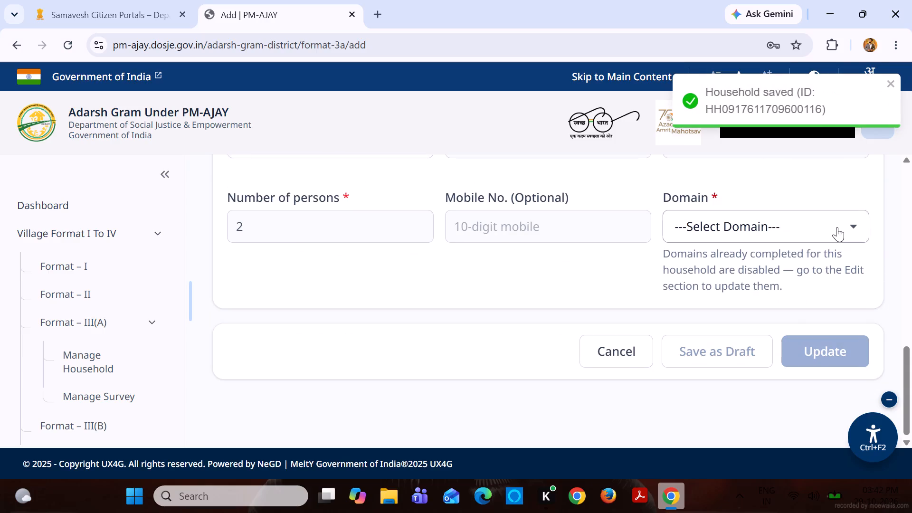
Choose domain 7 – Agricultural Practices etc., answer No for the household being involved in farming under 7.1, and submit the domain.
{"action": "left_click", "coordinate": [837, 227]}
{"action": "scroll", "coordinate": [790, 309], "scroll_direction": "down", "scroll_amount": 2}
{"action": "left_click", "coordinate": [715, 408]}
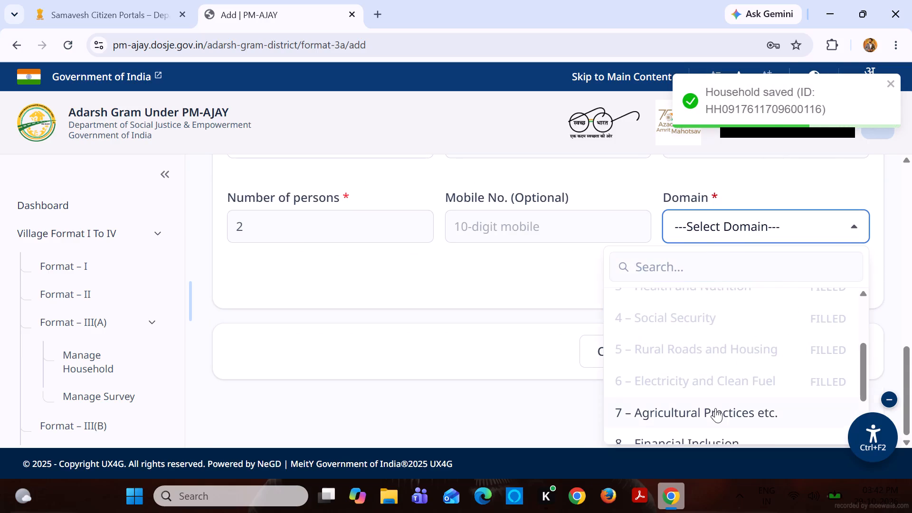
{"action": "scroll", "coordinate": [715, 408], "scroll_direction": "down", "scroll_amount": 3}
{"action": "left_click", "coordinate": [787, 250]}
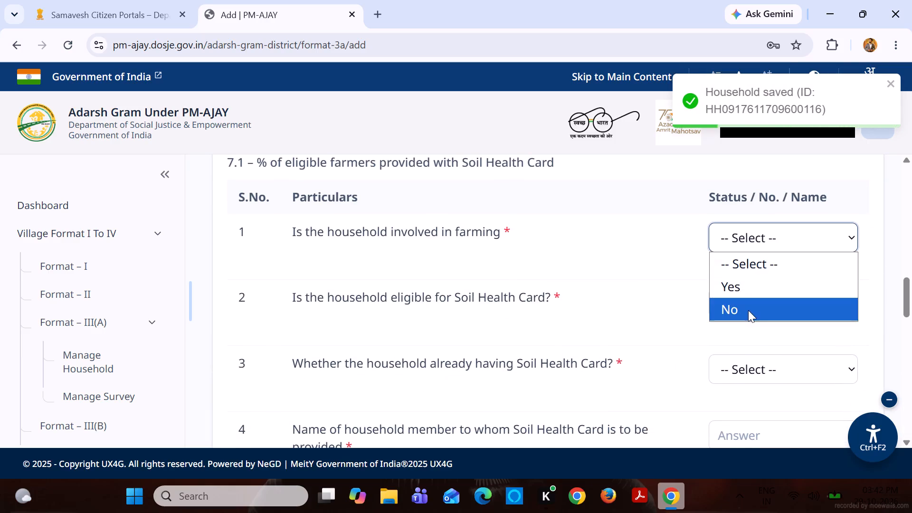
{"action": "left_click", "coordinate": [748, 310]}
{"action": "scroll", "coordinate": [748, 310], "scroll_direction": "down", "scroll_amount": 6}
{"action": "left_click", "coordinate": [829, 354]}
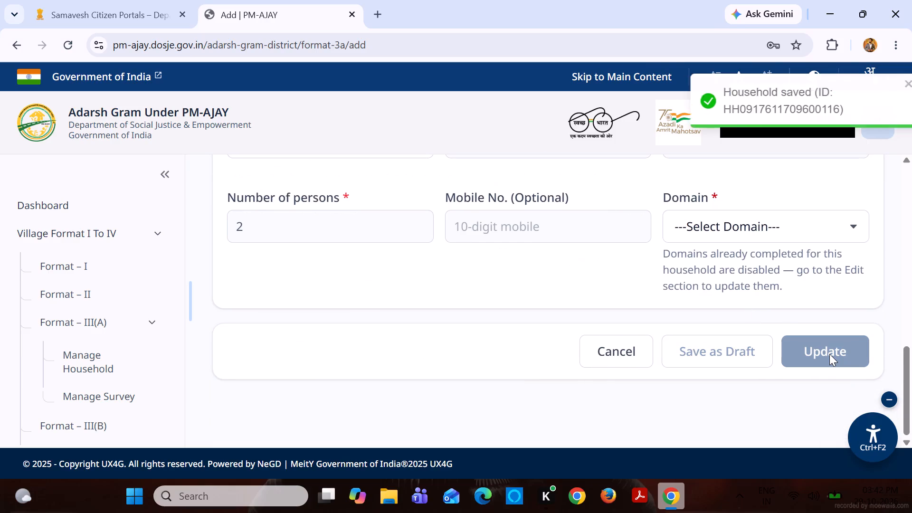
Choose domain 8 – Financial Inclusion for the household.
{"action": "left_click", "coordinate": [837, 215]}
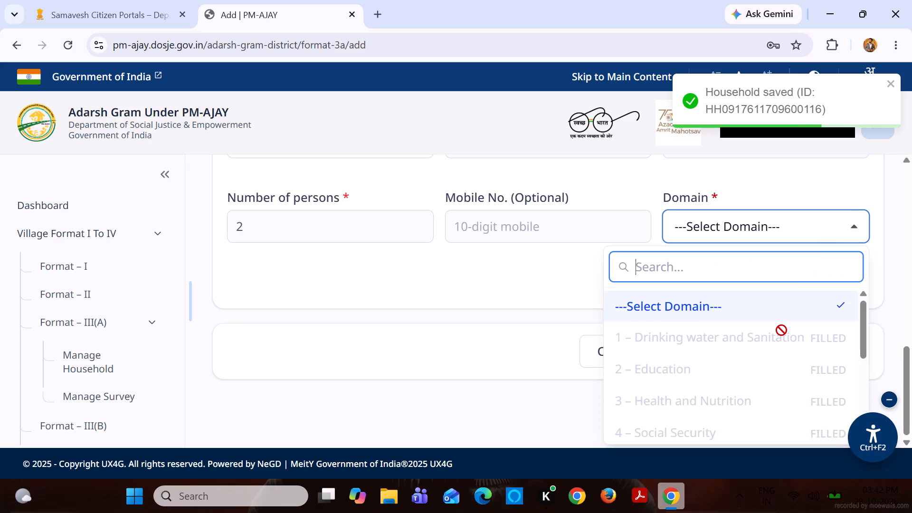
{"action": "scroll", "coordinate": [781, 330], "scroll_direction": "down", "scroll_amount": 3}
{"action": "left_click", "coordinate": [709, 420]}
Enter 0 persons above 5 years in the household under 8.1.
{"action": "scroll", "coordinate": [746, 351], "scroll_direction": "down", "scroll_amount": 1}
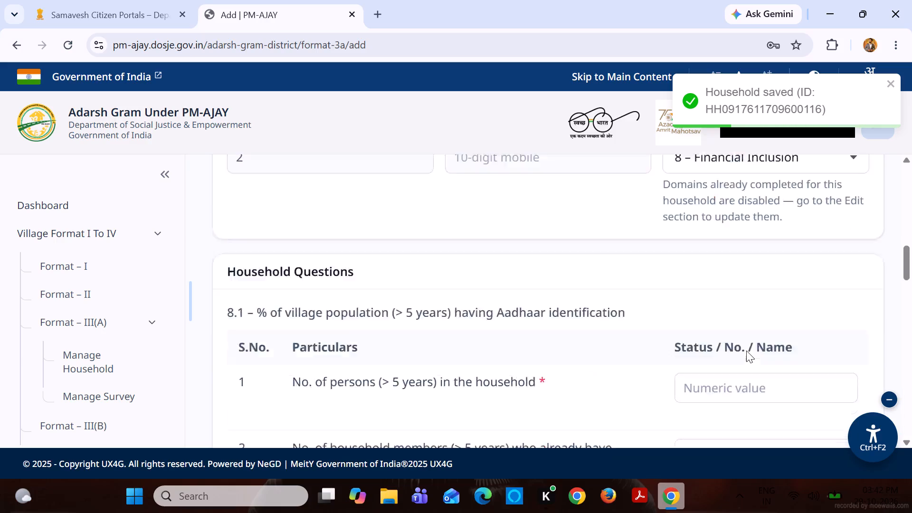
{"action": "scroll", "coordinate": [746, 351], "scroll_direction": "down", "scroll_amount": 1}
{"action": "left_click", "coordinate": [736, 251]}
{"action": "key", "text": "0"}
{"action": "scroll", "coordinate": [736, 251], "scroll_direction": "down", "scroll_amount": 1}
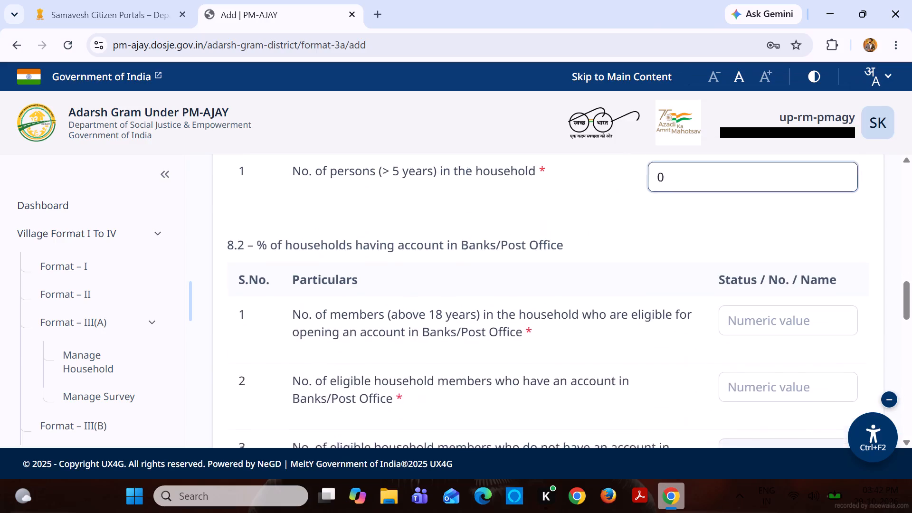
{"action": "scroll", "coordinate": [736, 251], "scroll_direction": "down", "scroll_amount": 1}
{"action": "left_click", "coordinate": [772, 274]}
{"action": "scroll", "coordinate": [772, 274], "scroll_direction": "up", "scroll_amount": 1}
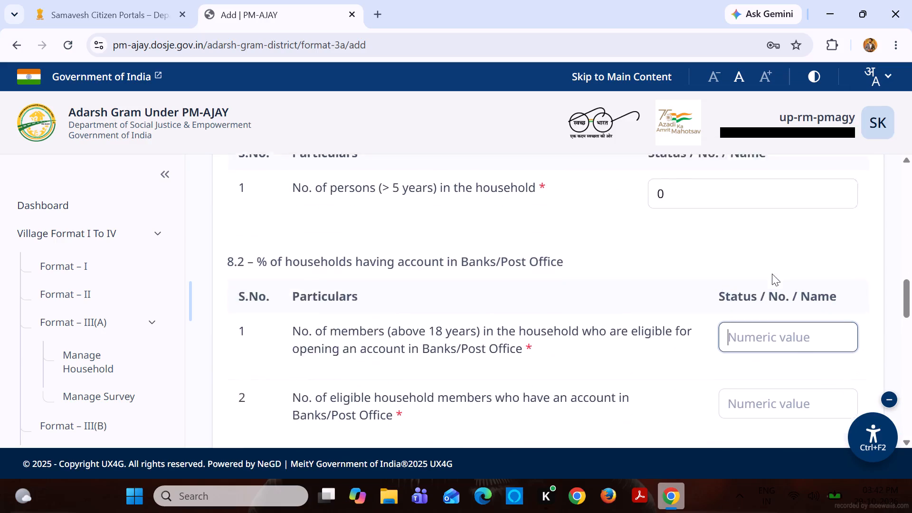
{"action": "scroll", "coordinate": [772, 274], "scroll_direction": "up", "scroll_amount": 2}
Under 8.1, set the persons above 5 years to 2 and enter 2 members who already have Aadhaar.
{"action": "left_click", "coordinate": [704, 311]}
{"action": "key", "text": "BackSpace"}
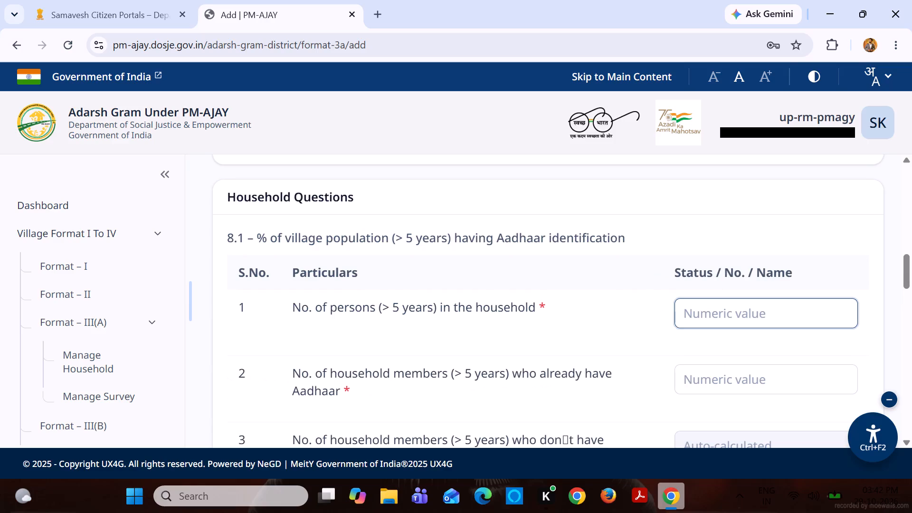
{"action": "key", "text": "BackSpace"}
{"action": "key", "text": "BackSpace"}
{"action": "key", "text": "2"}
{"action": "left_click", "coordinate": [741, 391]}
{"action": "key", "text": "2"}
Under 8.2, enter 2 members above 18 eligible for a Bank/Post Office account and 2 who have an account.
{"action": "scroll", "coordinate": [741, 391], "scroll_direction": "down", "scroll_amount": 3}
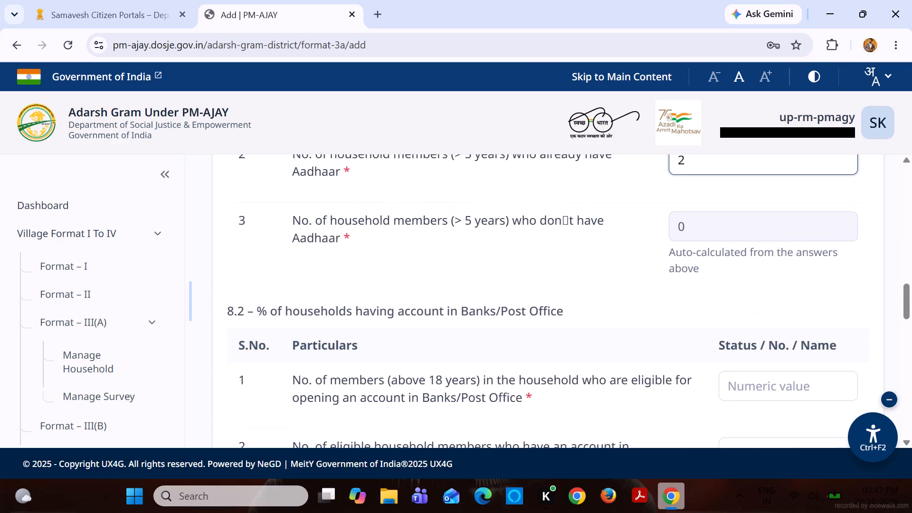
{"action": "left_click", "coordinate": [764, 384]}
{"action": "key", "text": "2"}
{"action": "scroll", "coordinate": [764, 384], "scroll_direction": "down", "scroll_amount": 3}
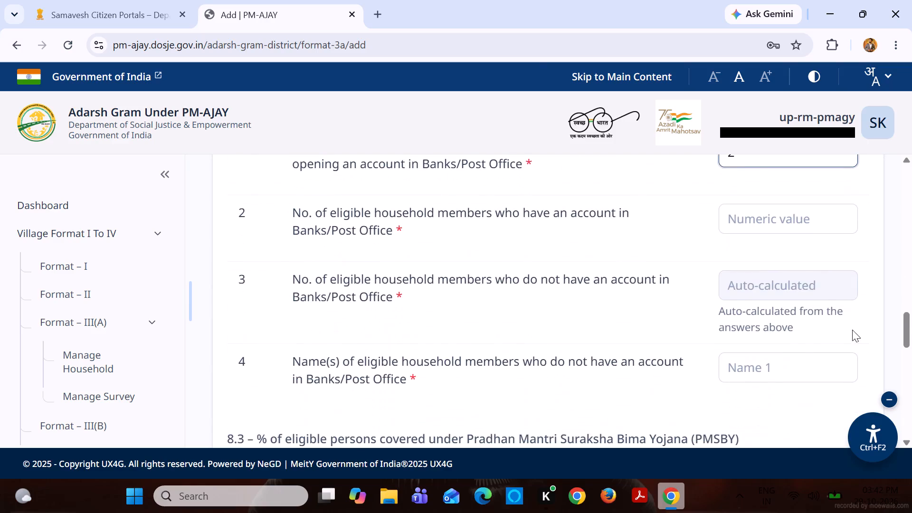
{"action": "left_click", "coordinate": [779, 226]}
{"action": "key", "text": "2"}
Enter 0 persons eligible for Suraksha Bima Yojana (8.3) and 0 for Jeevan Jyoti Bima Yojana (8.4), and submit the domain.
{"action": "scroll", "coordinate": [779, 226], "scroll_direction": "down", "scroll_amount": 3}
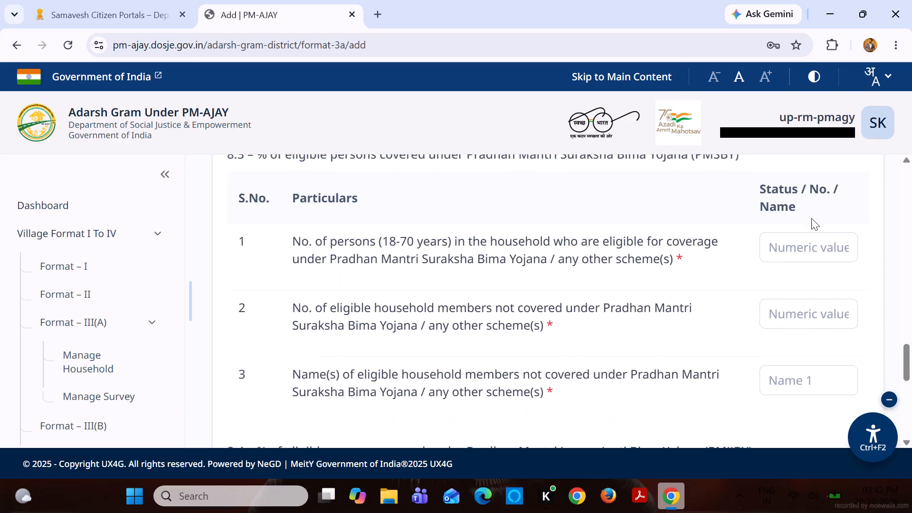
{"action": "left_click", "coordinate": [796, 238]}
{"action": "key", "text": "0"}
{"action": "scroll", "coordinate": [796, 238], "scroll_direction": "down", "scroll_amount": 3}
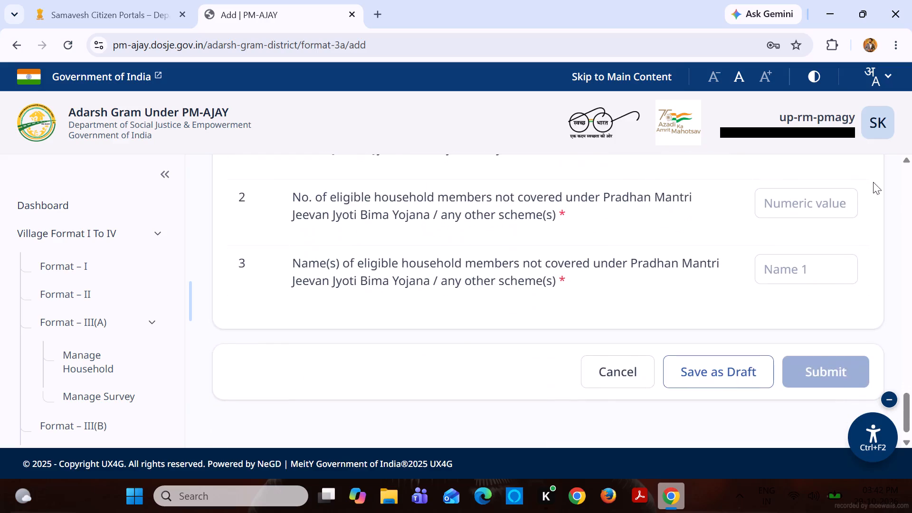
{"action": "scroll", "coordinate": [832, 188], "scroll_direction": "up", "scroll_amount": 1}
{"action": "left_click", "coordinate": [797, 249]}
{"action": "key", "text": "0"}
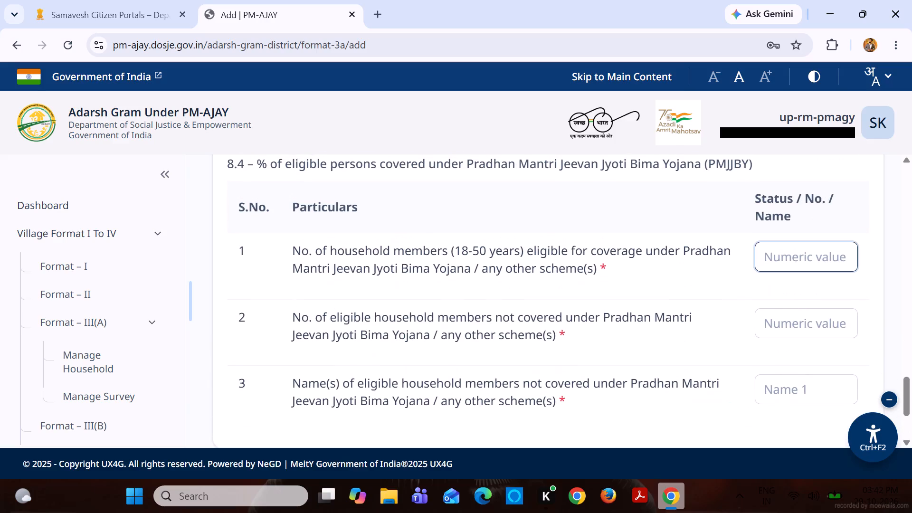
{"action": "left_click", "coordinate": [836, 357]}
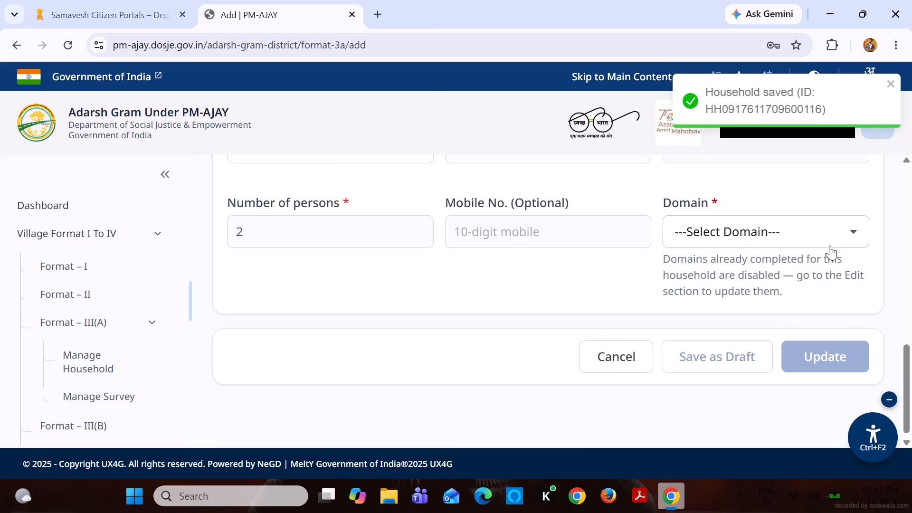
Choose domain 9 – Digitization, enter 0 members eligible for PMGDISHA training under 9.3, and submit the domain.
{"action": "left_click", "coordinate": [831, 238]}
{"action": "scroll", "coordinate": [763, 358], "scroll_direction": "down", "scroll_amount": 6}
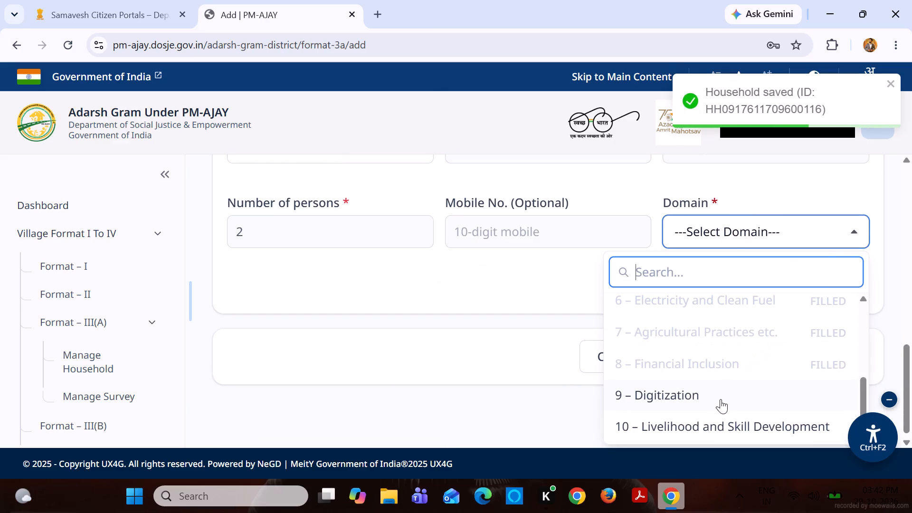
{"action": "left_click", "coordinate": [721, 399]}
{"action": "scroll", "coordinate": [721, 399], "scroll_direction": "down", "scroll_amount": 3}
{"action": "left_click", "coordinate": [800, 273]}
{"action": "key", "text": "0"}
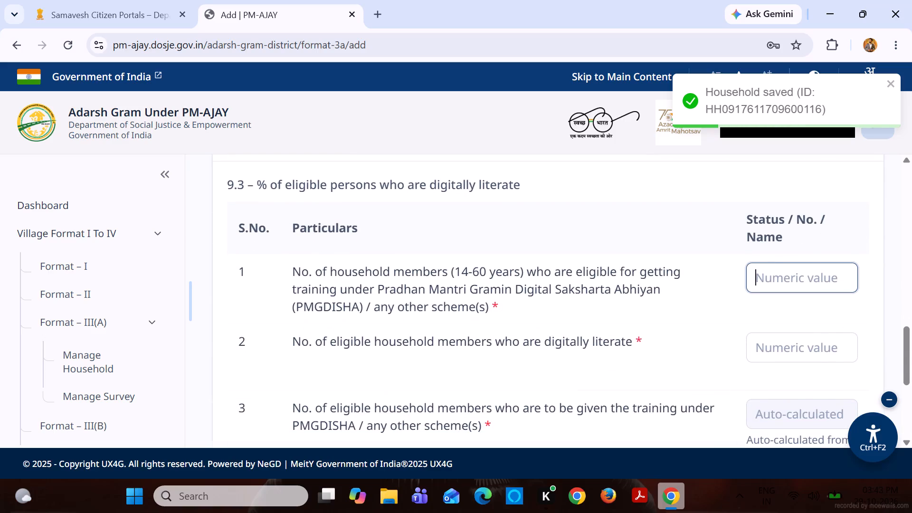
{"action": "scroll", "coordinate": [800, 273], "scroll_direction": "down", "scroll_amount": 1}
{"action": "left_click", "coordinate": [804, 361]}
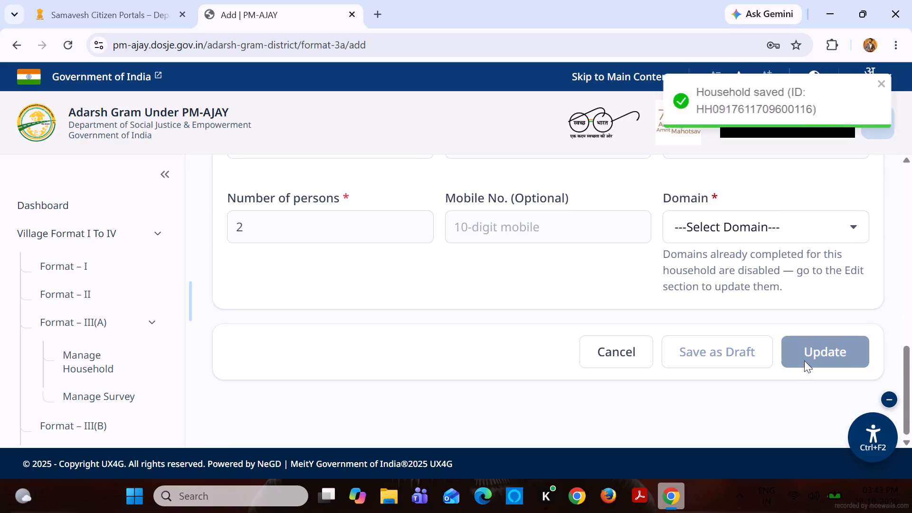
Choose domain 10 and enter 0 youth eligible for skill development training (10.1) and 0 eligible for bank linked loans (10.2).
{"action": "left_click", "coordinate": [817, 246]}
{"action": "left_click", "coordinate": [824, 233]}
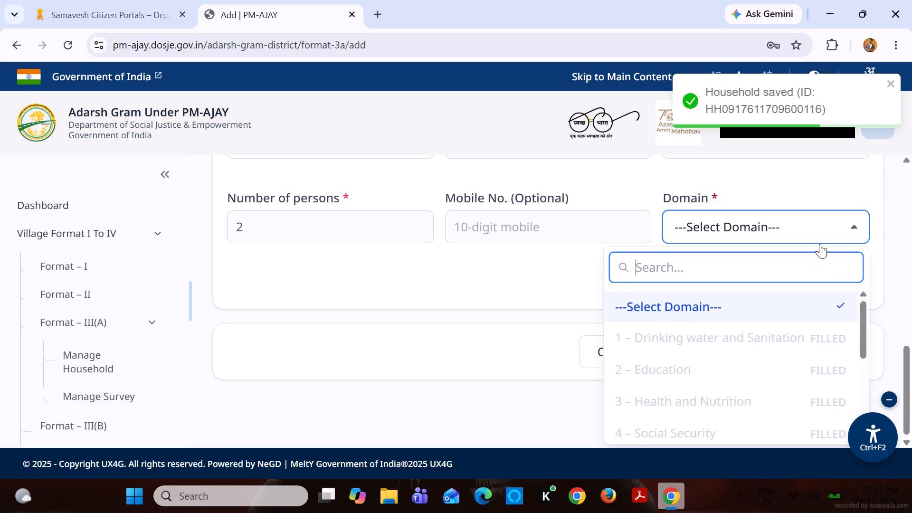
{"action": "scroll", "coordinate": [780, 349], "scroll_direction": "down", "scroll_amount": 7}
{"action": "left_click", "coordinate": [706, 420]}
{"action": "scroll", "coordinate": [747, 342], "scroll_direction": "down", "scroll_amount": 2}
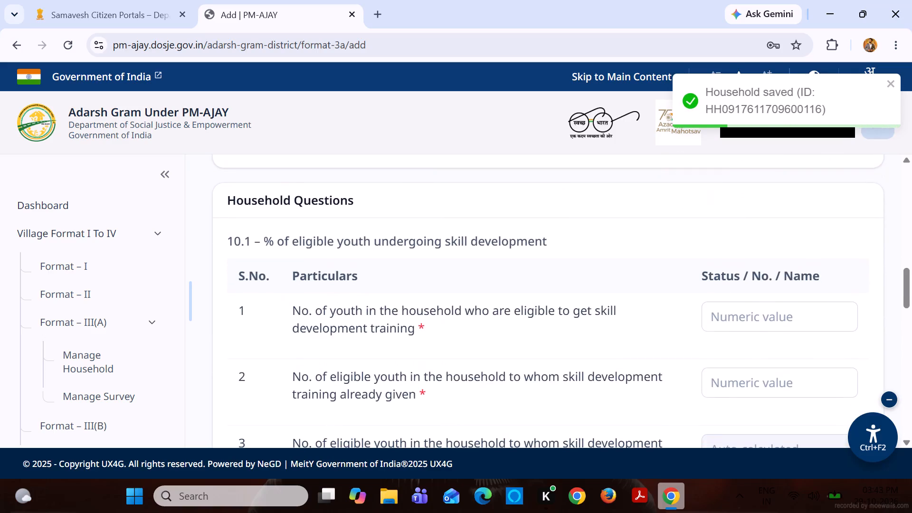
{"action": "left_click_drag", "start_coordinate": [770, 296], "coordinate": [768, 309]}
{"action": "left_click", "coordinate": [768, 309]}
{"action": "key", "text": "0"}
{"action": "scroll", "coordinate": [768, 309], "scroll_direction": "down", "scroll_amount": 2}
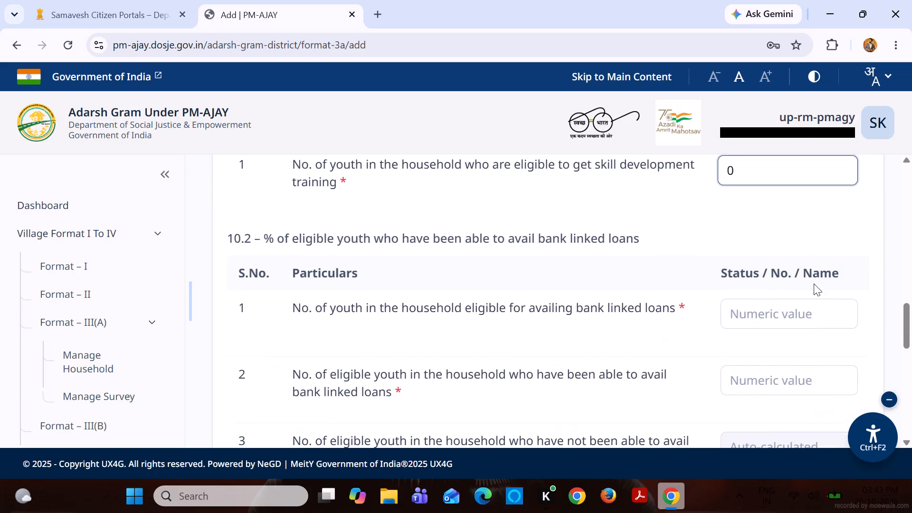
{"action": "left_click", "coordinate": [788, 297]}
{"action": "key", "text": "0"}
{"action": "left_click", "coordinate": [766, 301]}
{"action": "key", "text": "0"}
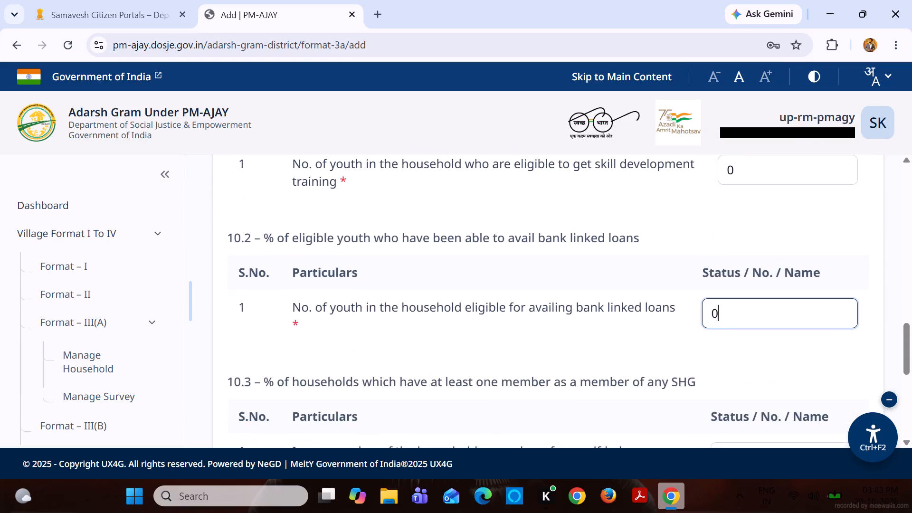
Under 10.3, answer Yes to a household member belonging to a self-help group, submit the domain, and check the domain list.
{"action": "scroll", "coordinate": [766, 301], "scroll_direction": "down", "scroll_amount": 3}
{"action": "left_click", "coordinate": [774, 232]}
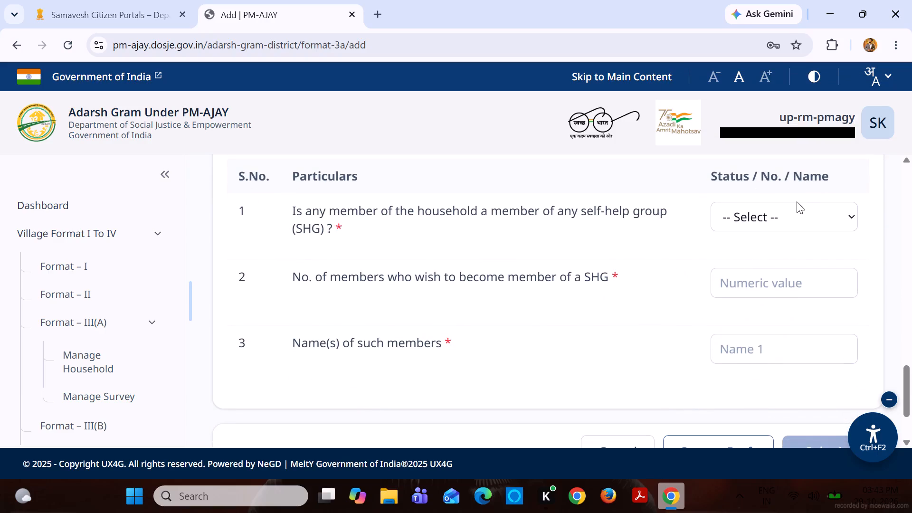
{"action": "left_click_drag", "start_coordinate": [797, 201], "coordinate": [738, 256]}
{"action": "left_click", "coordinate": [738, 256]}
{"action": "left_click", "coordinate": [834, 354]}
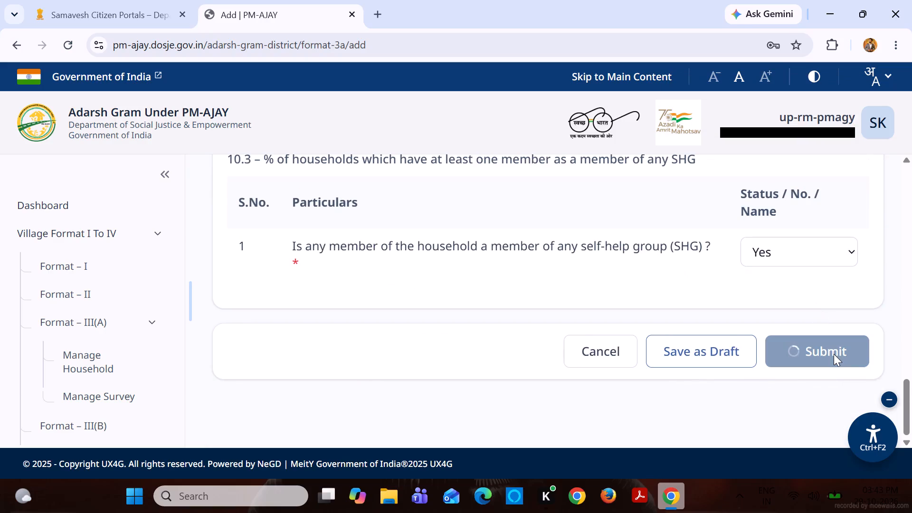
{"action": "left_click", "coordinate": [833, 226]}
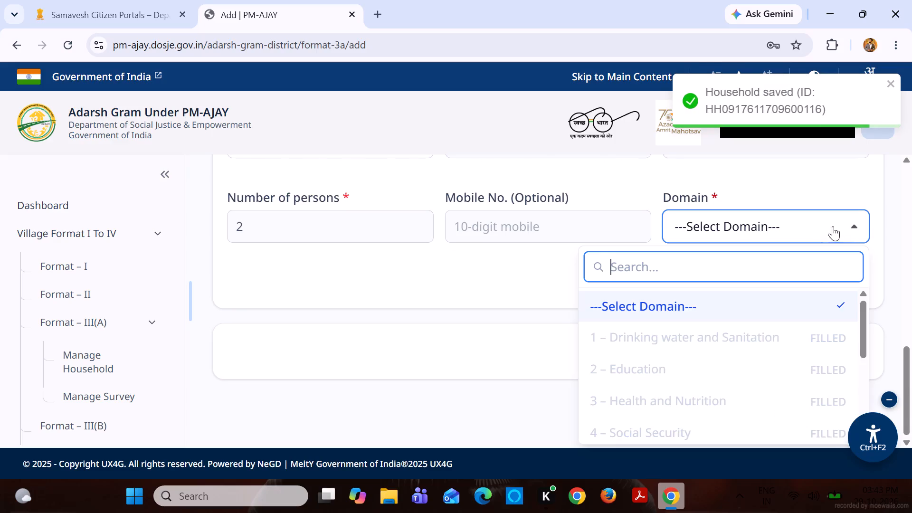
{"action": "scroll", "coordinate": [767, 416], "scroll_direction": "down", "scroll_amount": 12}
Start a new household record with block Shahabad - 1488, Gram Panchayat Narkheri - 84799, village Narkhera - 117096 and category SC.
{"action": "left_click", "coordinate": [115, 359]}
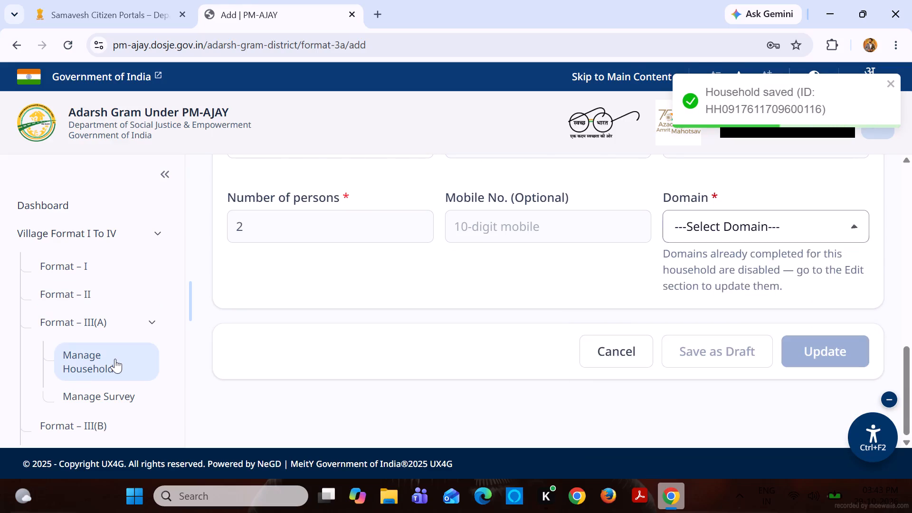
{"action": "left_click", "coordinate": [665, 209]}
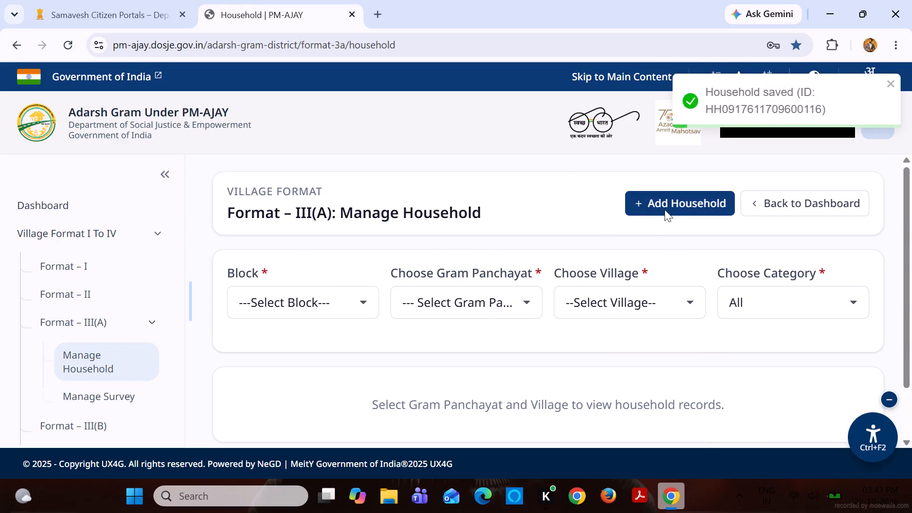
{"action": "left_click", "coordinate": [708, 174]}
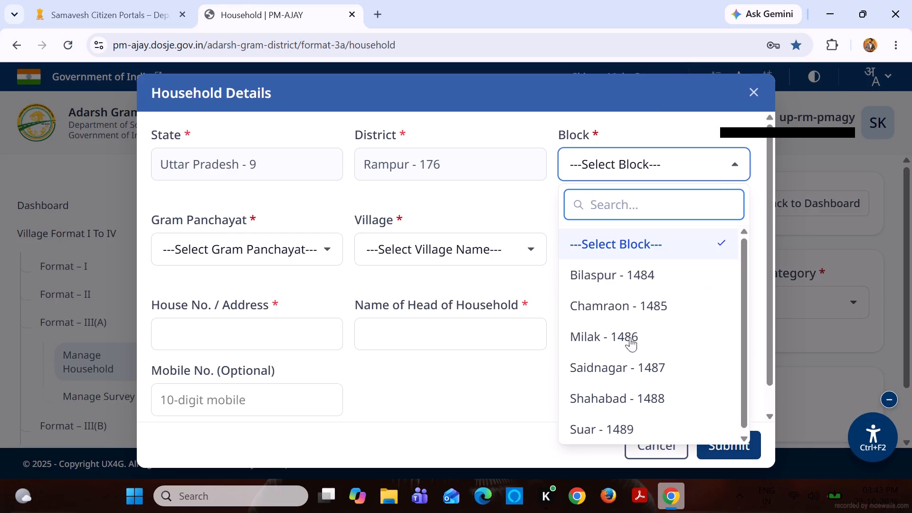
{"action": "left_click", "coordinate": [625, 393]}
{"action": "left_click", "coordinate": [279, 261]}
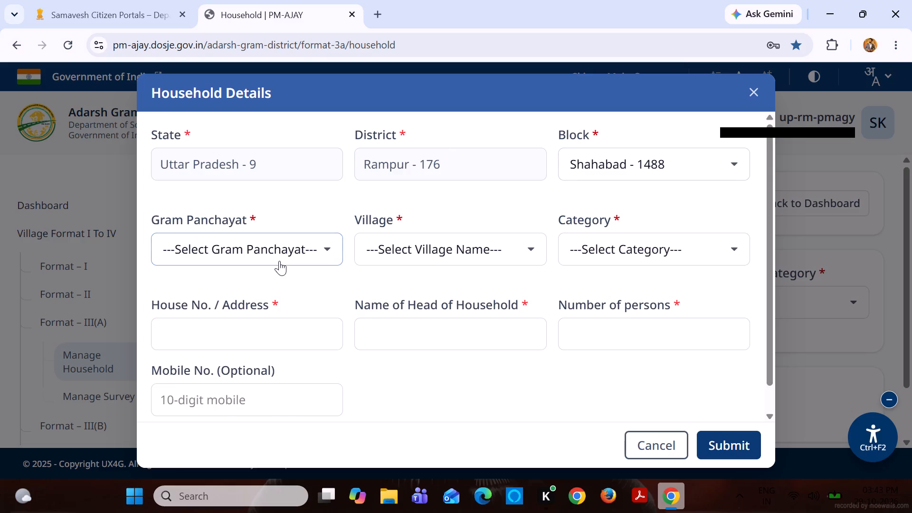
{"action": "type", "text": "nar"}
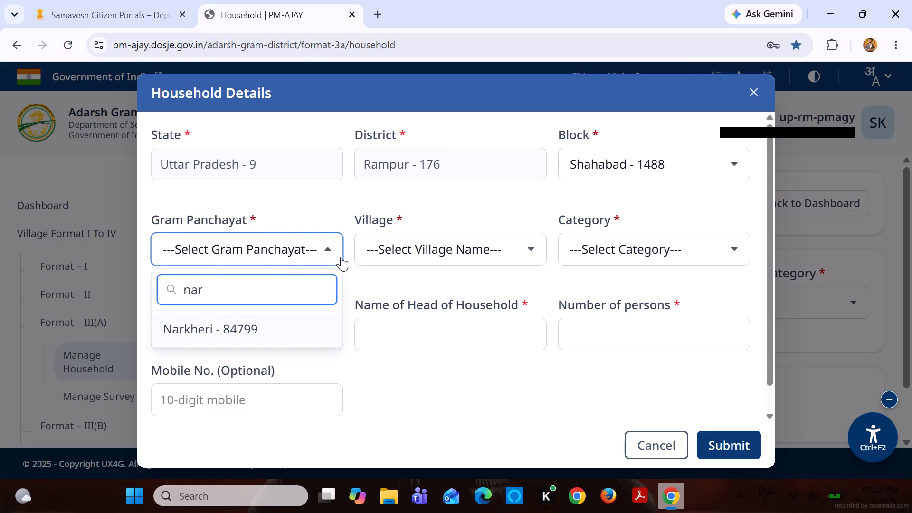
{"action": "left_click", "coordinate": [253, 341]}
{"action": "left_click", "coordinate": [445, 251]}
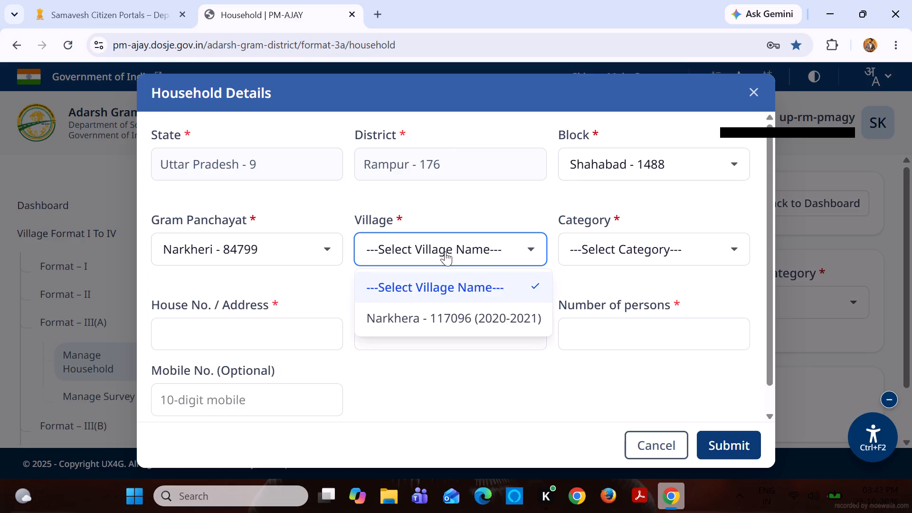
{"action": "left_click", "coordinate": [417, 307]}
{"action": "left_click", "coordinate": [645, 240]}
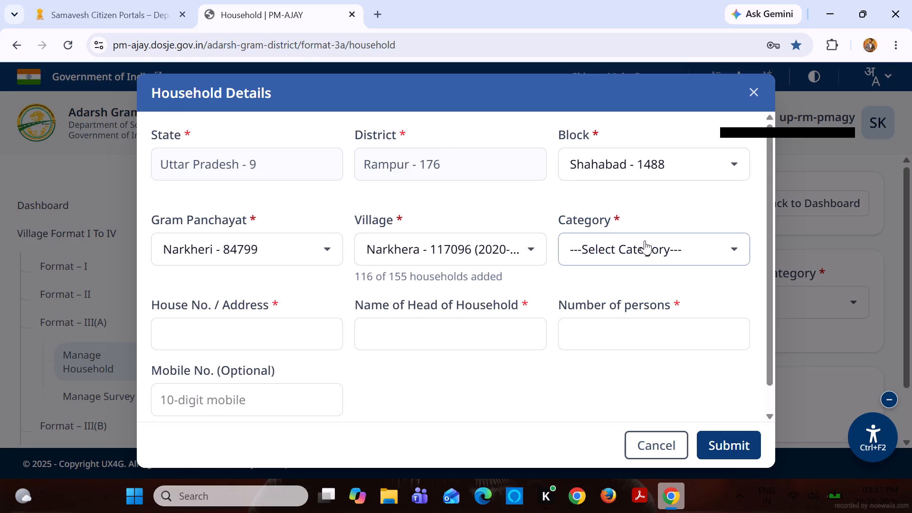
{"action": "left_click", "coordinate": [589, 318]}
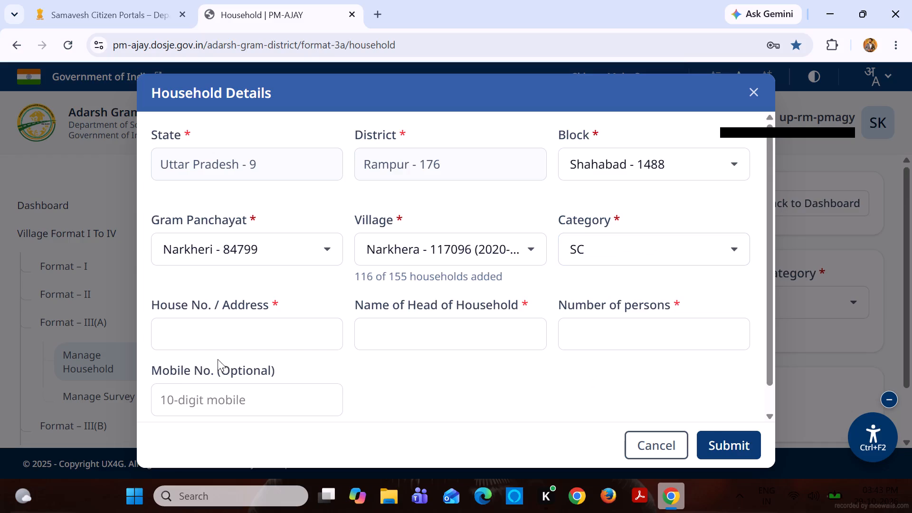
Enter house number 116, the head of household's name and 2 persons, and submit the household record.
{"action": "left_click", "coordinate": [224, 349]}
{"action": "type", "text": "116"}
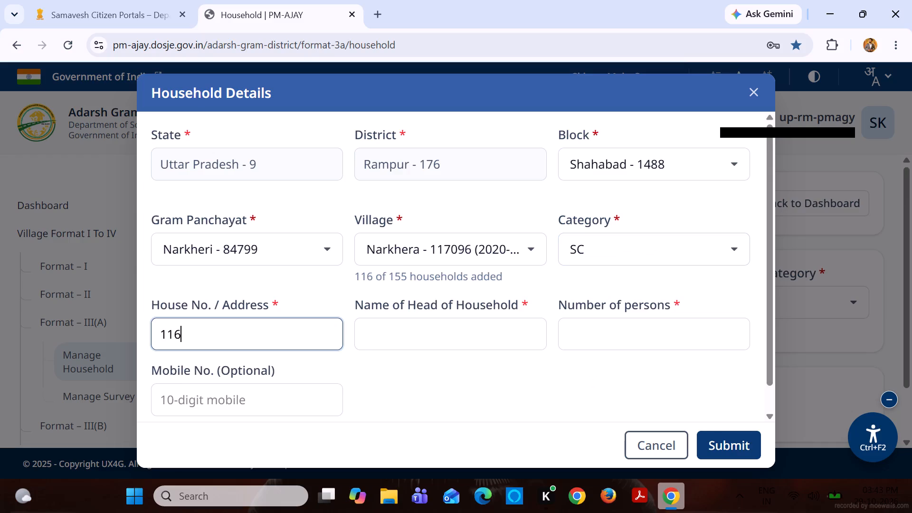
{"action": "left_click", "coordinate": [413, 335]}
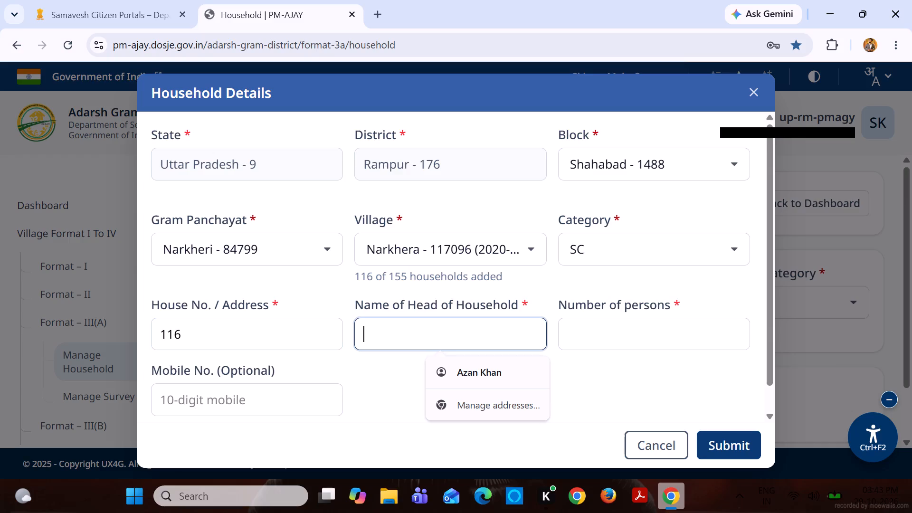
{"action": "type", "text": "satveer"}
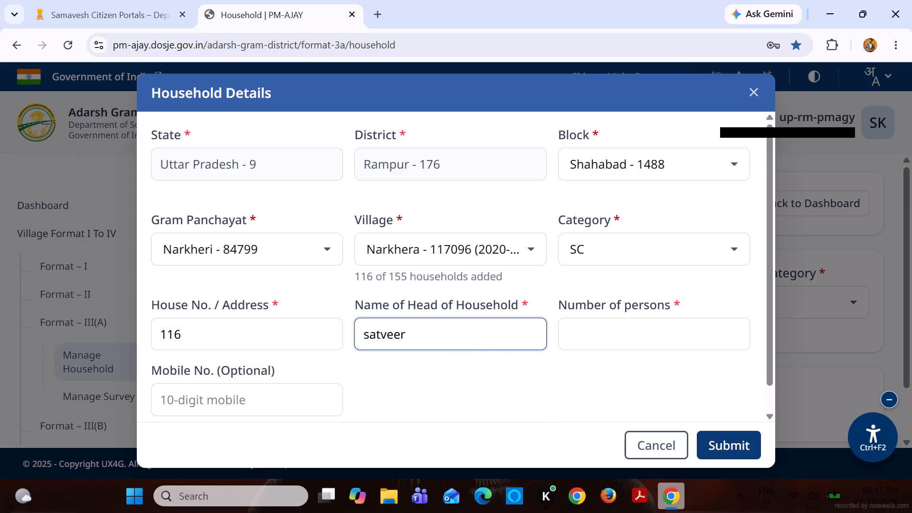
{"action": "left_click", "coordinate": [604, 339]}
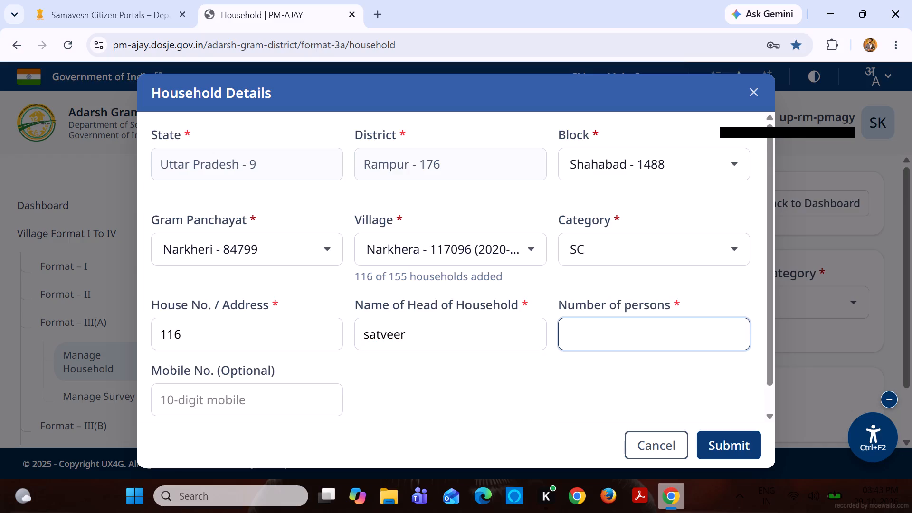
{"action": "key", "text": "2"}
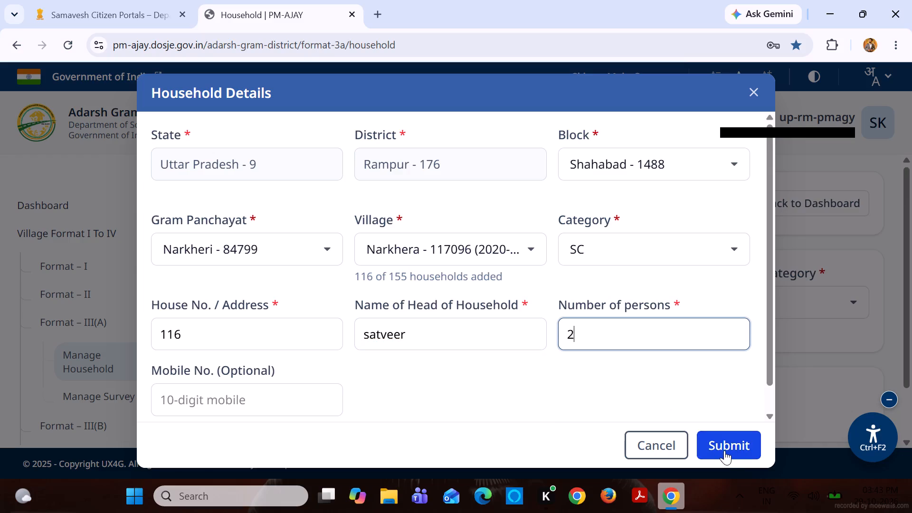
{"action": "left_click", "coordinate": [724, 450]}
Choose domain 1 – Drinking water and Sanitation, answer Yes to having an IHHL and No to open defecation (1.5), and submit the domain.
{"action": "scroll", "coordinate": [781, 363], "scroll_direction": "down", "scroll_amount": 7}
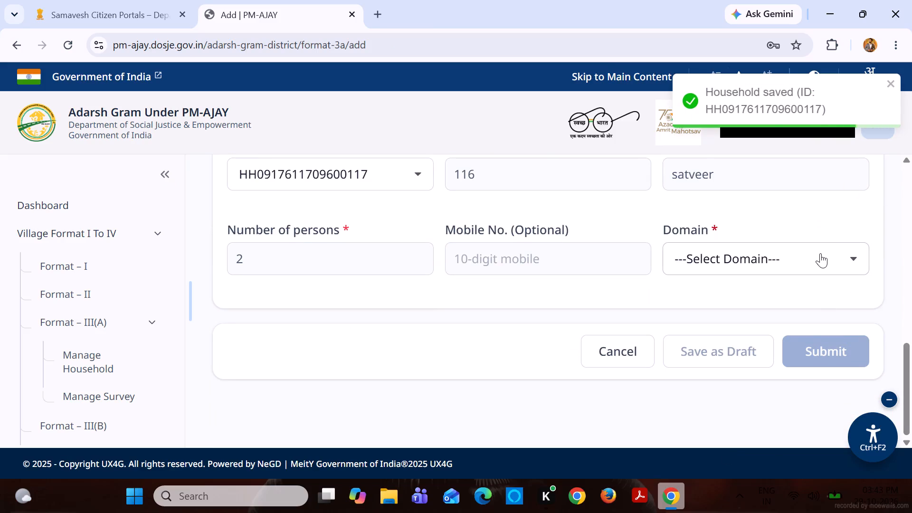
{"action": "left_click", "coordinate": [820, 253]}
{"action": "left_click", "coordinate": [751, 131]}
{"action": "scroll", "coordinate": [779, 270], "scroll_direction": "down", "scroll_amount": 3}
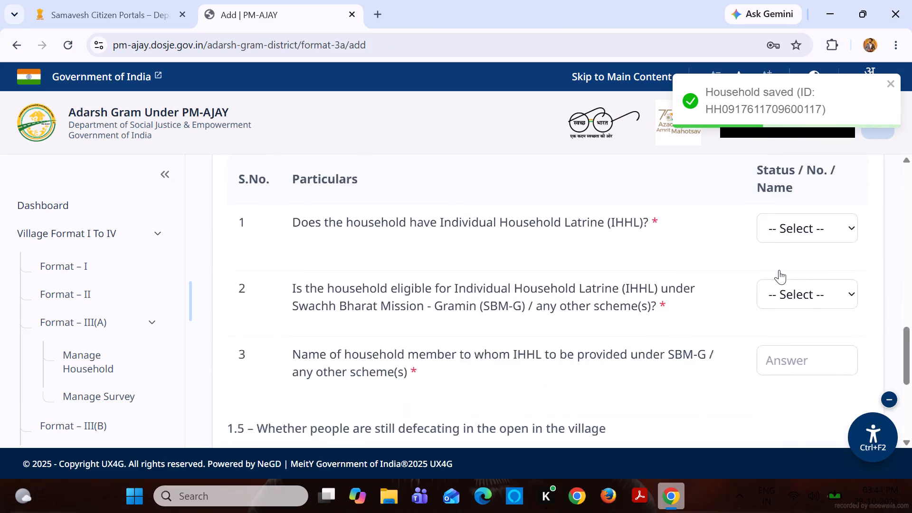
{"action": "left_click_drag", "start_coordinate": [810, 203], "coordinate": [836, 185]}
{"action": "left_click_drag", "start_coordinate": [836, 185], "coordinate": [792, 234]}
{"action": "left_click", "coordinate": [792, 234]}
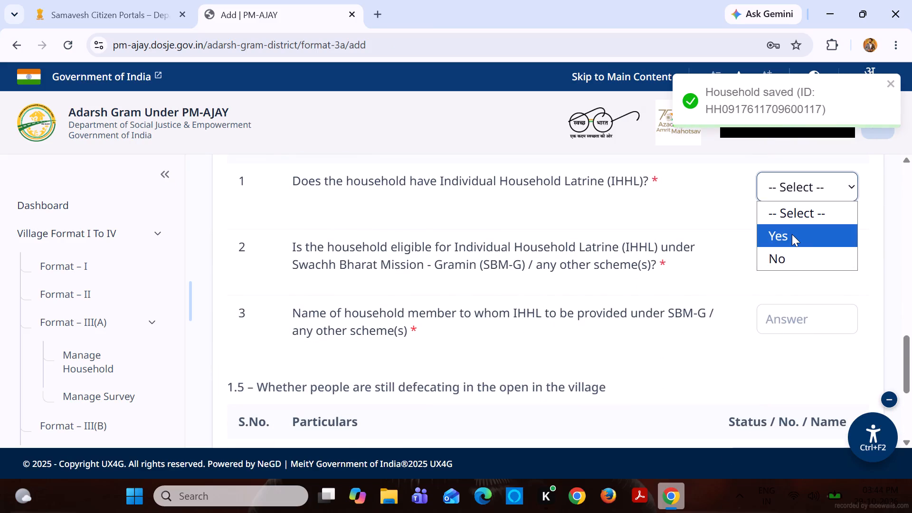
{"action": "scroll", "coordinate": [792, 234], "scroll_direction": "down", "scroll_amount": 2}
{"action": "left_click_drag", "start_coordinate": [811, 252], "coordinate": [771, 314]}
{"action": "left_click", "coordinate": [771, 314]}
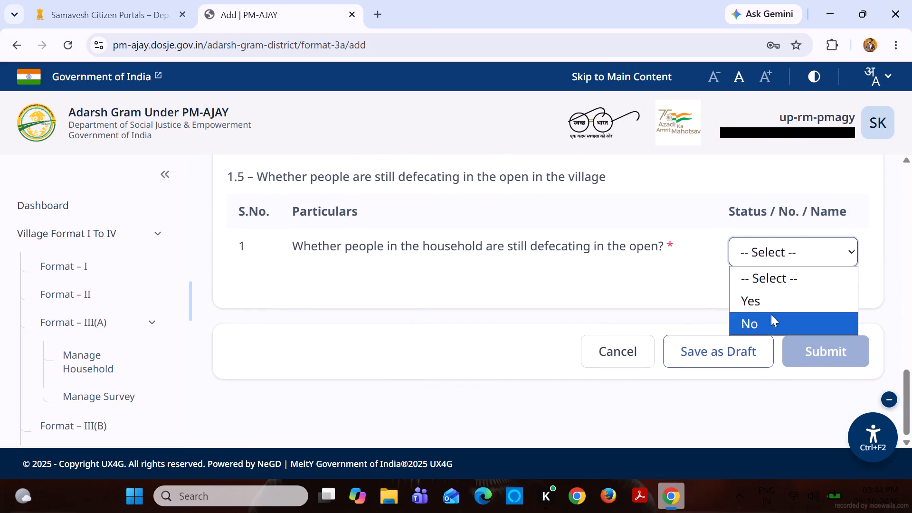
{"action": "left_click", "coordinate": [835, 362]}
Choose domain 2 – Education and enter 0 children for ages 6-10 (2.1), 11-13 (2.2) and 14-15 (2.3).
{"action": "left_click", "coordinate": [815, 225]}
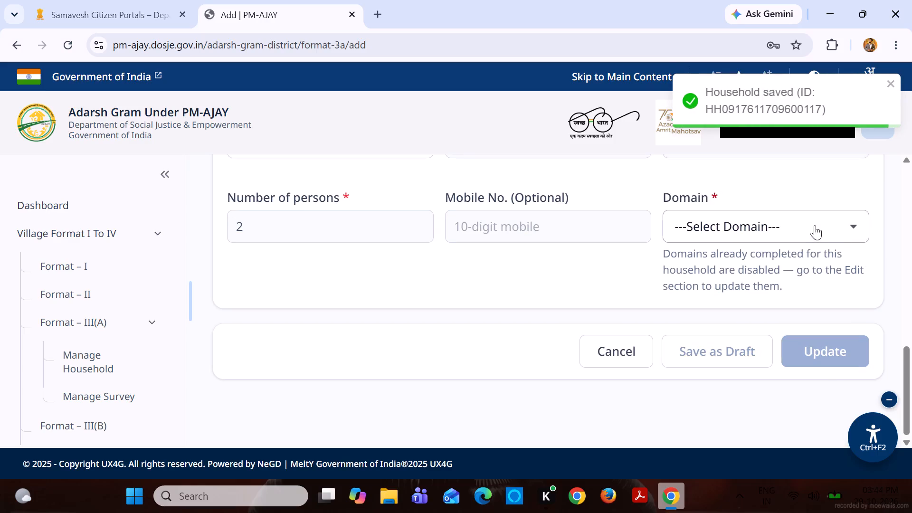
{"action": "scroll", "coordinate": [775, 299], "scroll_direction": "down", "scroll_amount": 1}
{"action": "left_click", "coordinate": [722, 312]}
{"action": "scroll", "coordinate": [722, 312], "scroll_direction": "down", "scroll_amount": 3}
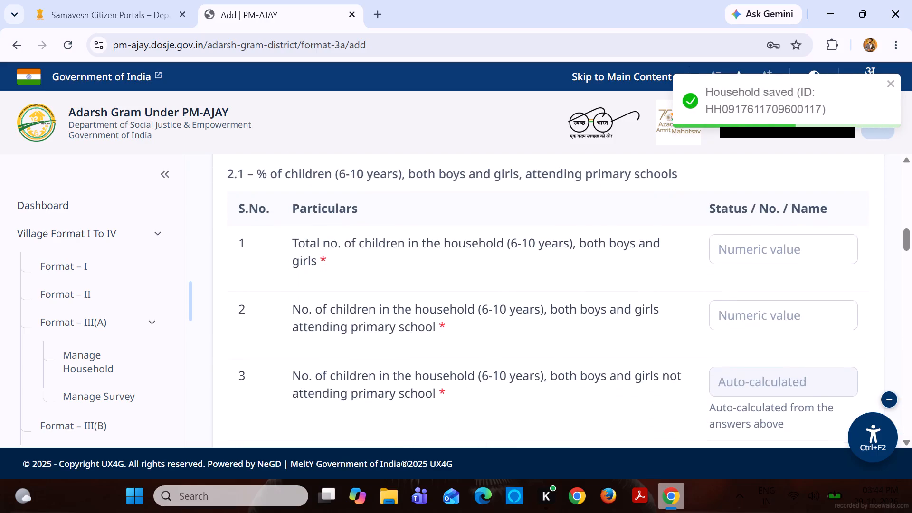
{"action": "left_click", "coordinate": [761, 249]}
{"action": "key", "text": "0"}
{"action": "scroll", "coordinate": [761, 249], "scroll_direction": "down", "scroll_amount": 1}
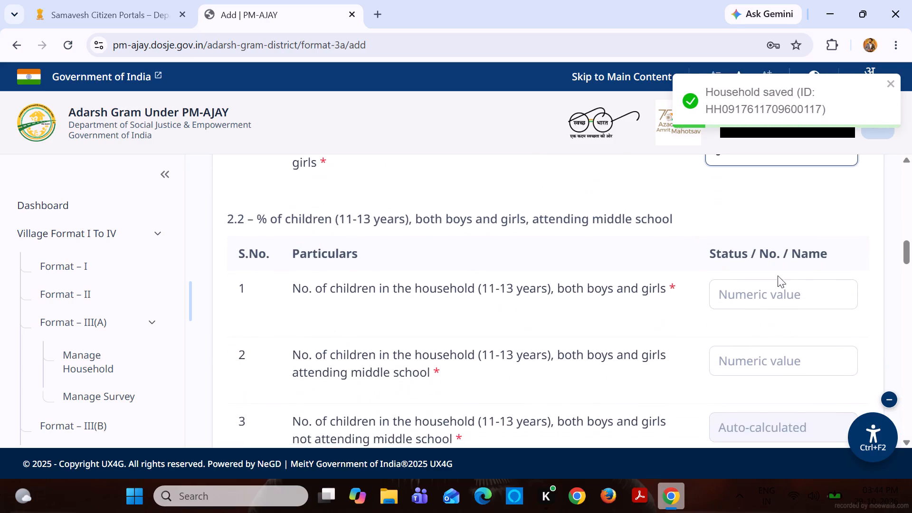
{"action": "left_click", "coordinate": [751, 289]}
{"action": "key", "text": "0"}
{"action": "scroll", "coordinate": [751, 289], "scroll_direction": "down", "scroll_amount": 3}
{"action": "left_click", "coordinate": [759, 237]}
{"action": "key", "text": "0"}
Enter 0 children for ages 16-17 (2.4) and 18-23 (2.5), 0 eligible for pre-matric (2.6) and post-matric (2.7) scholarships, and submit the domain.
{"action": "scroll", "coordinate": [759, 237], "scroll_direction": "down", "scroll_amount": 1}
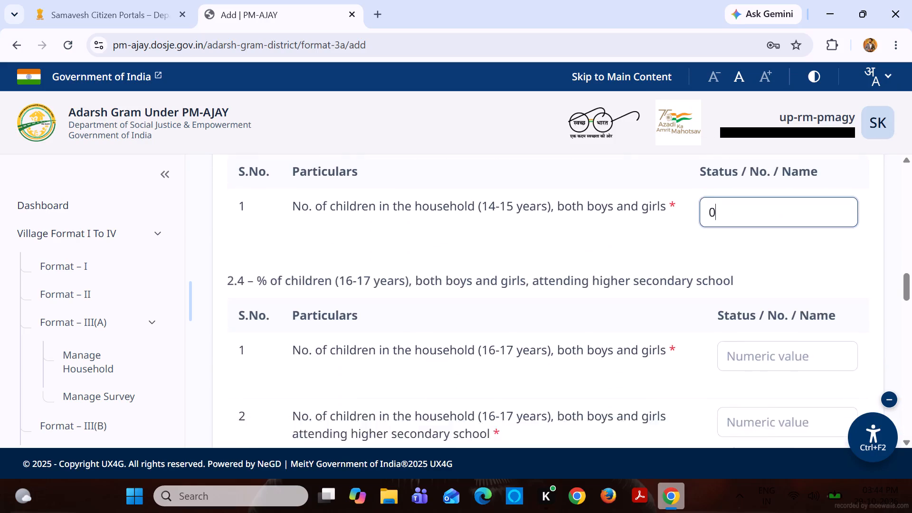
{"action": "scroll", "coordinate": [759, 237], "scroll_direction": "down", "scroll_amount": 1}
{"action": "left_click", "coordinate": [755, 284]}
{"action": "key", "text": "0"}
{"action": "scroll", "coordinate": [755, 284], "scroll_direction": "down", "scroll_amount": 2}
{"action": "left_click", "coordinate": [743, 294]}
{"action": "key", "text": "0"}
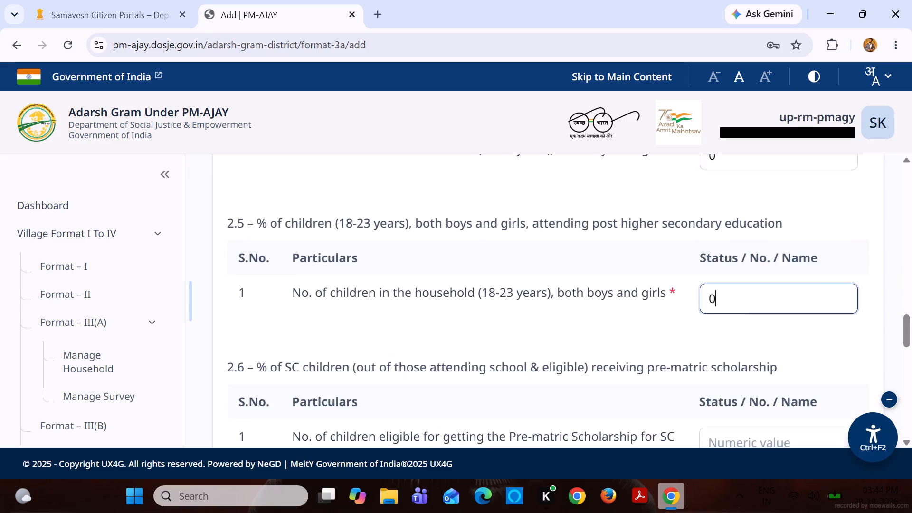
{"action": "scroll", "coordinate": [743, 294], "scroll_direction": "down", "scroll_amount": 2}
{"action": "left_click", "coordinate": [718, 287]}
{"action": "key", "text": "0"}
{"action": "scroll", "coordinate": [718, 287], "scroll_direction": "down", "scroll_amount": 1}
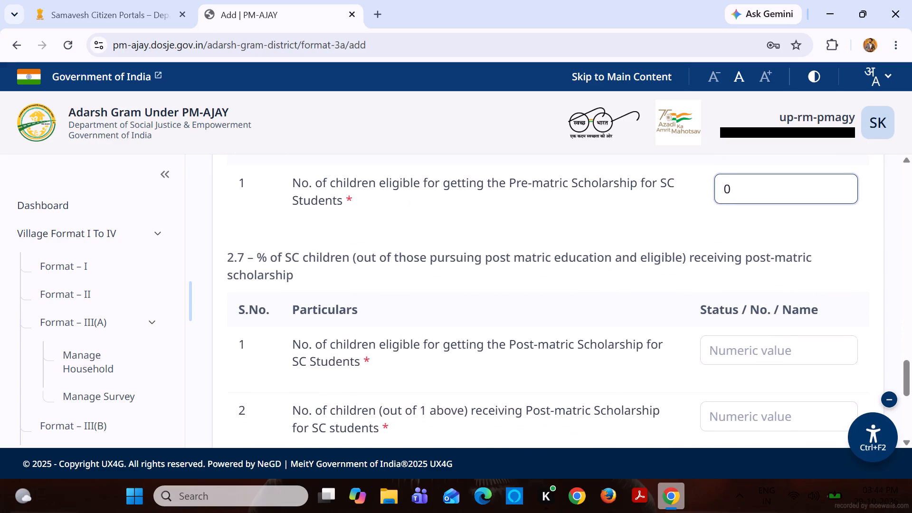
{"action": "left_click", "coordinate": [745, 339]}
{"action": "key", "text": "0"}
{"action": "scroll", "coordinate": [745, 339], "scroll_direction": "down", "scroll_amount": 1}
{"action": "left_click", "coordinate": [827, 338]}
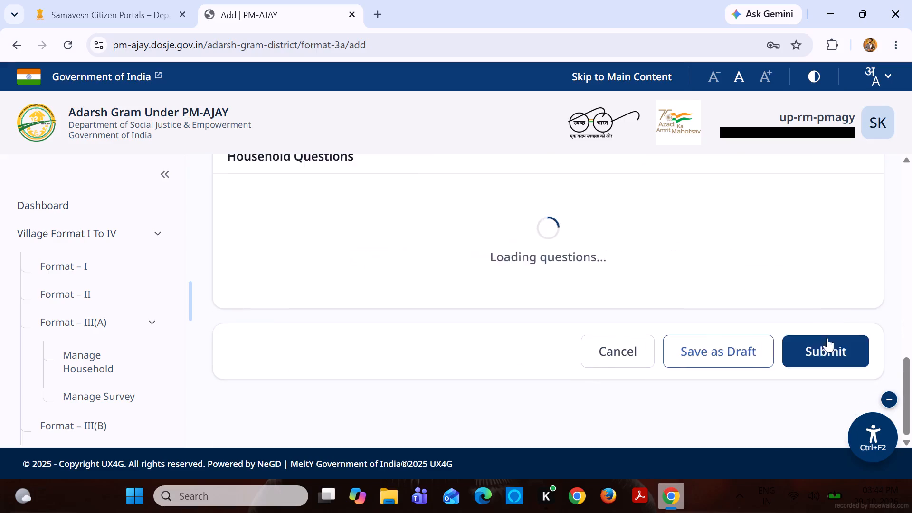
Choose domain 3 – Health and Nutrition and answer Yes to coverage under a Health Protection Scheme (3.1).
{"action": "left_click", "coordinate": [802, 227]}
{"action": "scroll", "coordinate": [752, 324], "scroll_direction": "down", "scroll_amount": 1}
{"action": "left_click", "coordinate": [695, 379]}
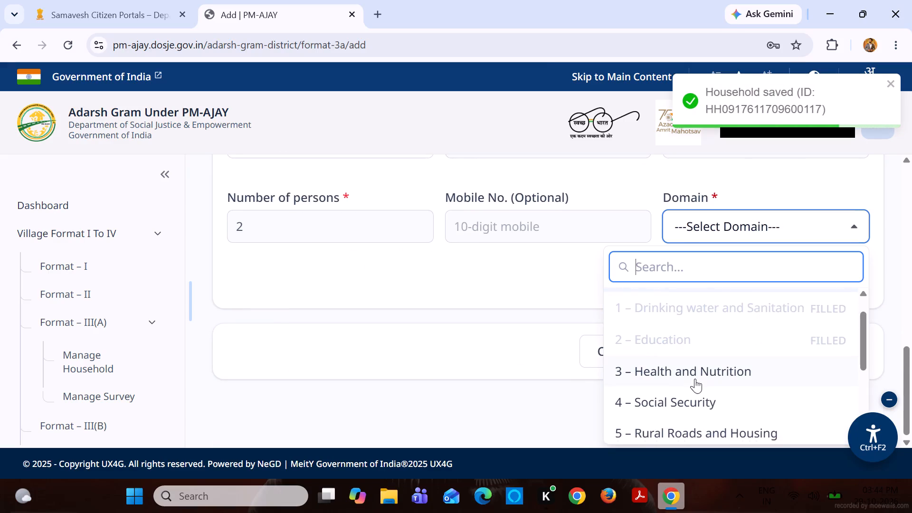
{"action": "scroll", "coordinate": [695, 379], "scroll_direction": "down", "scroll_amount": 2}
{"action": "left_click_drag", "start_coordinate": [780, 316], "coordinate": [763, 361]}
{"action": "left_click", "coordinate": [763, 361]}
{"action": "left_click_drag", "start_coordinate": [829, 317], "coordinate": [775, 369]}
{"action": "left_click", "coordinate": [775, 369]}
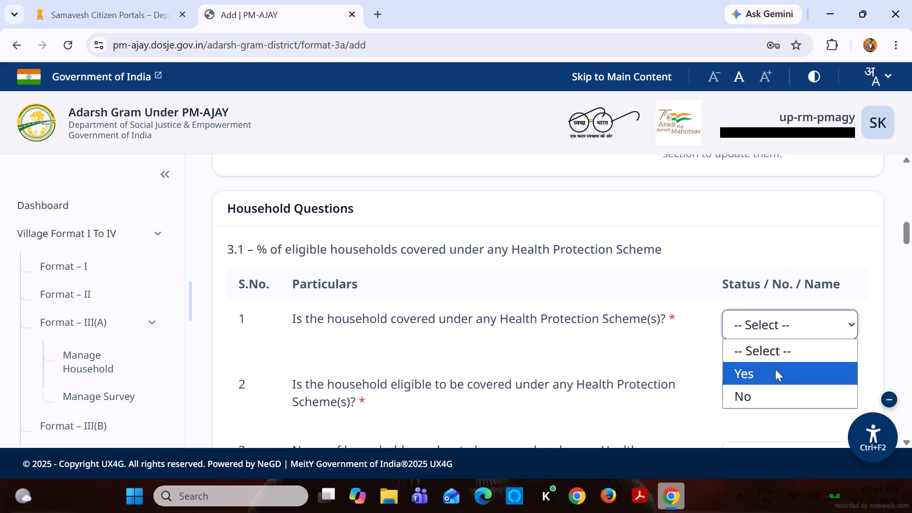
Enter 0 pregnant women (3.3), 0 deliveries in the last year (3.4), 0 children born (3.5) and 0 children below one year (3.6).
{"action": "scroll", "coordinate": [775, 369], "scroll_direction": "down", "scroll_amount": 4}
{"action": "left_click", "coordinate": [735, 276]}
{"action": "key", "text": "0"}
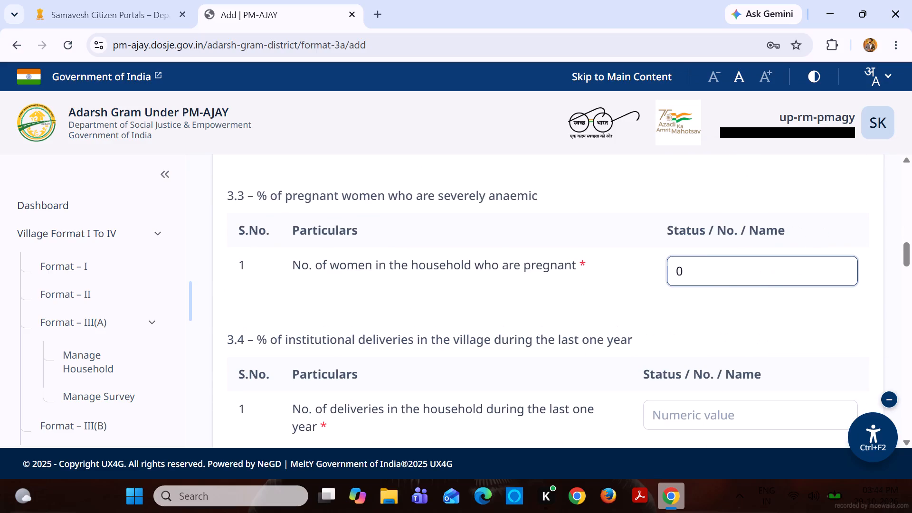
{"action": "left_click", "coordinate": [704, 406]}
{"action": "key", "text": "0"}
{"action": "scroll", "coordinate": [704, 406], "scroll_direction": "down", "scroll_amount": 3}
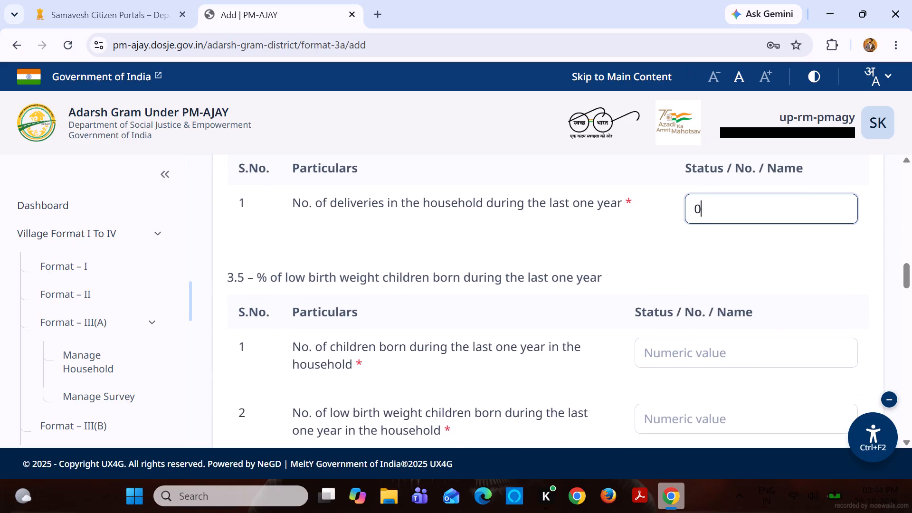
{"action": "left_click", "coordinate": [698, 340]}
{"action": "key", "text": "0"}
{"action": "scroll", "coordinate": [698, 340], "scroll_direction": "down", "scroll_amount": 3}
{"action": "left_click", "coordinate": [716, 303]}
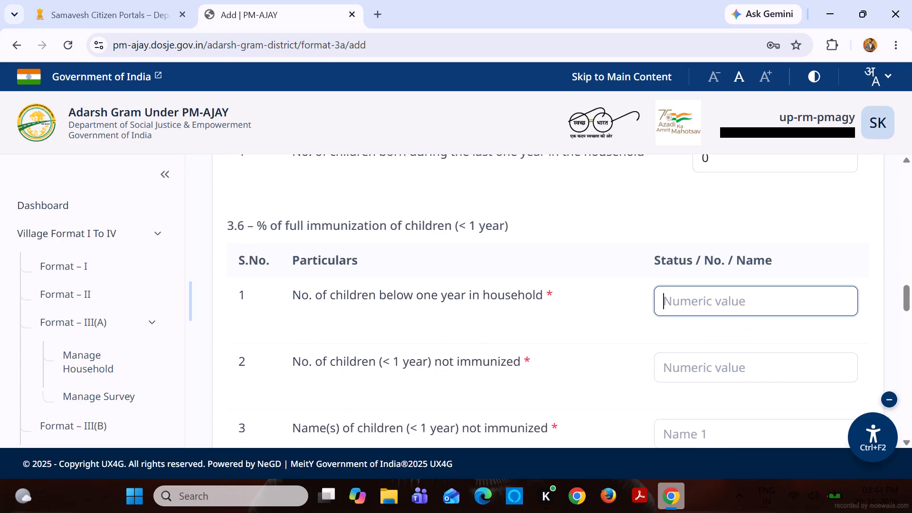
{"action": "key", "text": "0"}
Enter 0 for 3.7, women pregnant in the last year (3.8), children under one (3.9) and communicable diseases (3.10), and submit the domain.
{"action": "scroll", "coordinate": [716, 303], "scroll_direction": "down", "scroll_amount": 2}
{"action": "left_click", "coordinate": [677, 291]}
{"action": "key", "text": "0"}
{"action": "scroll", "coordinate": [677, 291], "scroll_direction": "down", "scroll_amount": 1}
{"action": "left_click", "coordinate": [705, 323]}
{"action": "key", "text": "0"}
{"action": "scroll", "coordinate": [705, 323], "scroll_direction": "down", "scroll_amount": 1}
{"action": "left_click", "coordinate": [689, 341]}
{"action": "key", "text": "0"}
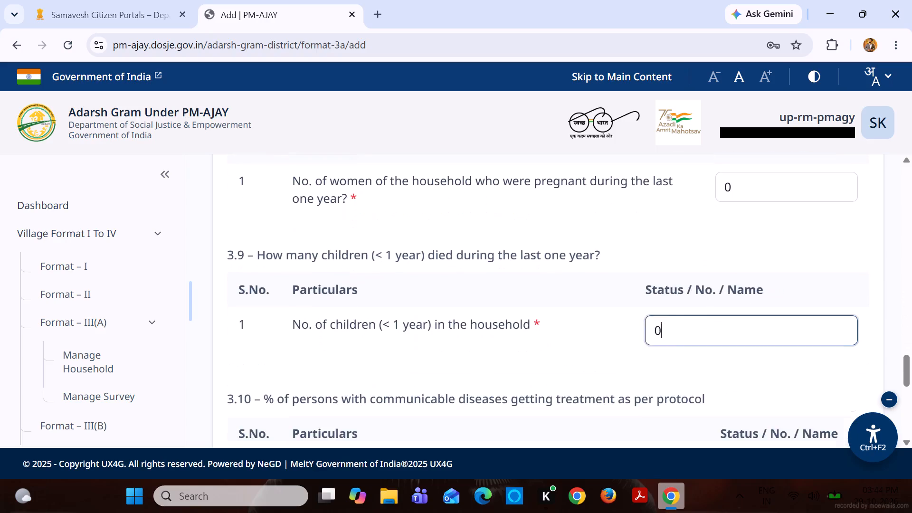
{"action": "scroll", "coordinate": [689, 341], "scroll_direction": "down", "scroll_amount": 1}
{"action": "left_click", "coordinate": [770, 306]}
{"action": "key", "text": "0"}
{"action": "scroll", "coordinate": [770, 306], "scroll_direction": "down", "scroll_amount": 1}
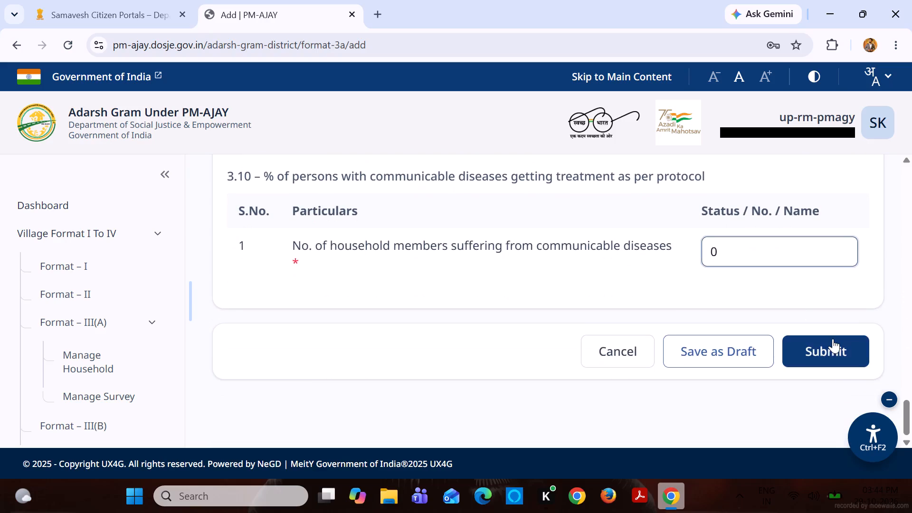
{"action": "left_click", "coordinate": [831, 340]}
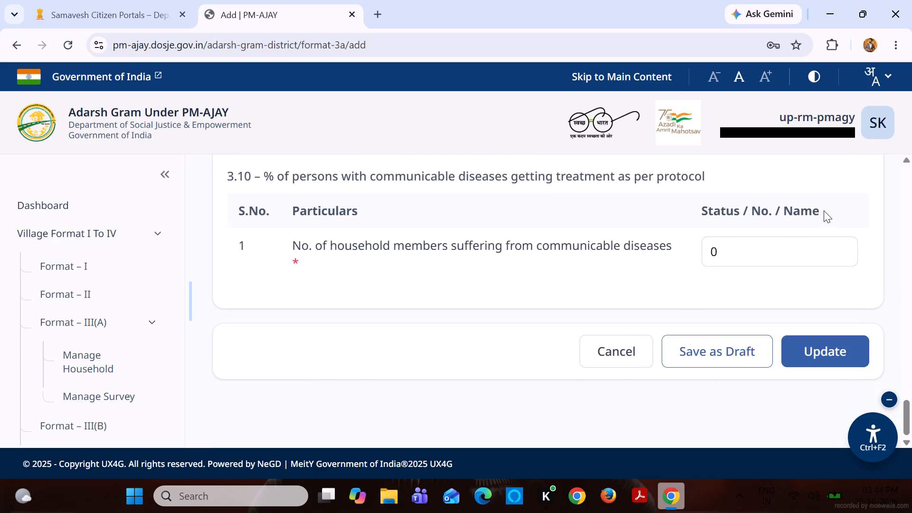
Choose domain 4 – Social Security, enter 0 eligible for Widow (4.1), Old Age (4.2) and Disability Pension (4.3), and submit the domain.
{"action": "left_click", "coordinate": [835, 245]}
{"action": "left_click", "coordinate": [836, 242]}
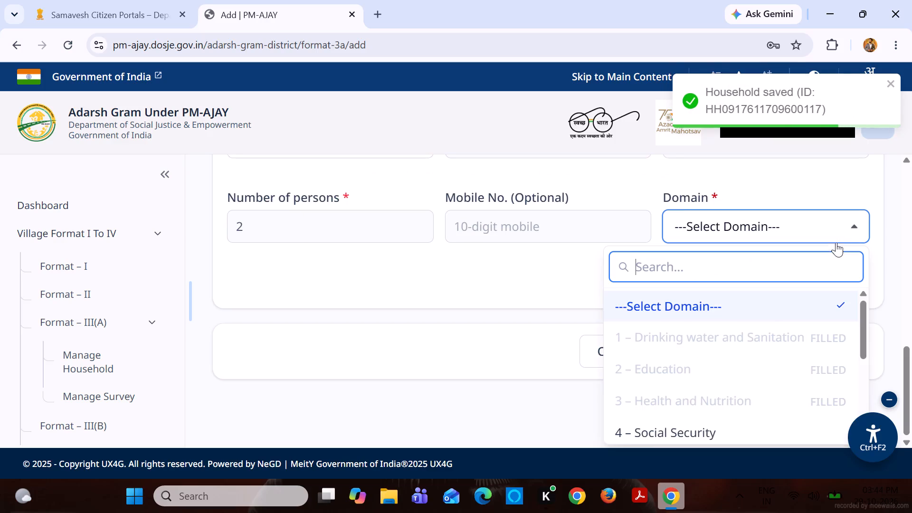
{"action": "scroll", "coordinate": [767, 324], "scroll_direction": "down", "scroll_amount": 1}
{"action": "left_click", "coordinate": [730, 327]}
{"action": "scroll", "coordinate": [730, 327], "scroll_direction": "down", "scroll_amount": 2}
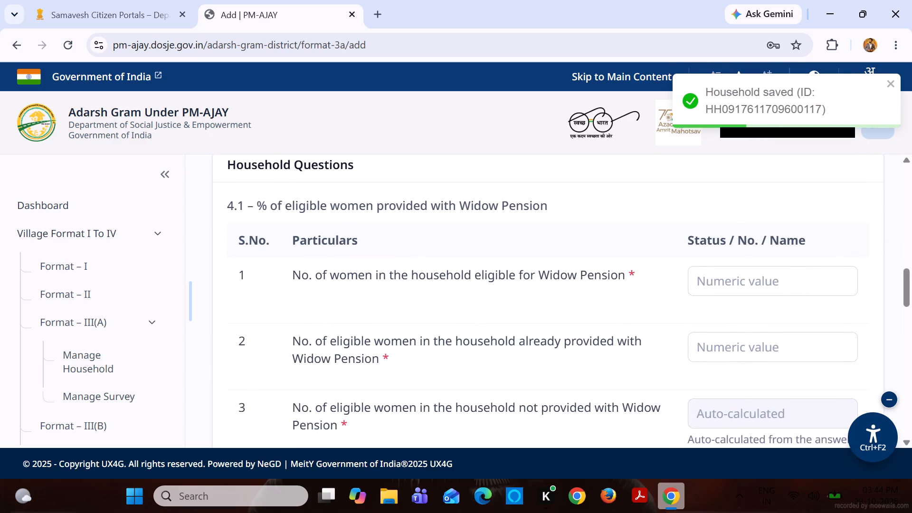
{"action": "left_click", "coordinate": [758, 294]}
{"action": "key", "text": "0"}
{"action": "scroll", "coordinate": [758, 294], "scroll_direction": "down", "scroll_amount": 1}
{"action": "left_click", "coordinate": [693, 319]}
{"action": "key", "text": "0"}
{"action": "scroll", "coordinate": [693, 319], "scroll_direction": "down", "scroll_amount": 2}
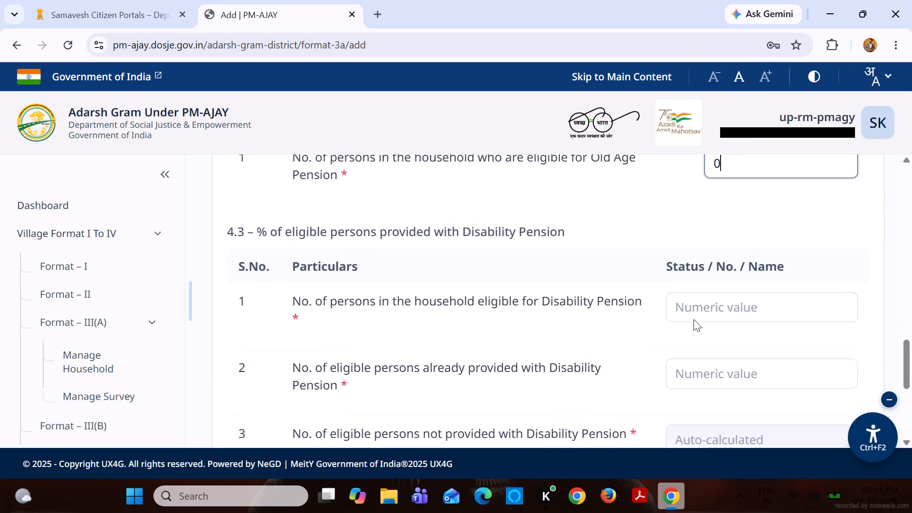
{"action": "left_click", "coordinate": [719, 294]}
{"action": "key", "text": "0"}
{"action": "scroll", "coordinate": [719, 294], "scroll_direction": "down", "scroll_amount": 2}
{"action": "left_click", "coordinate": [825, 342]}
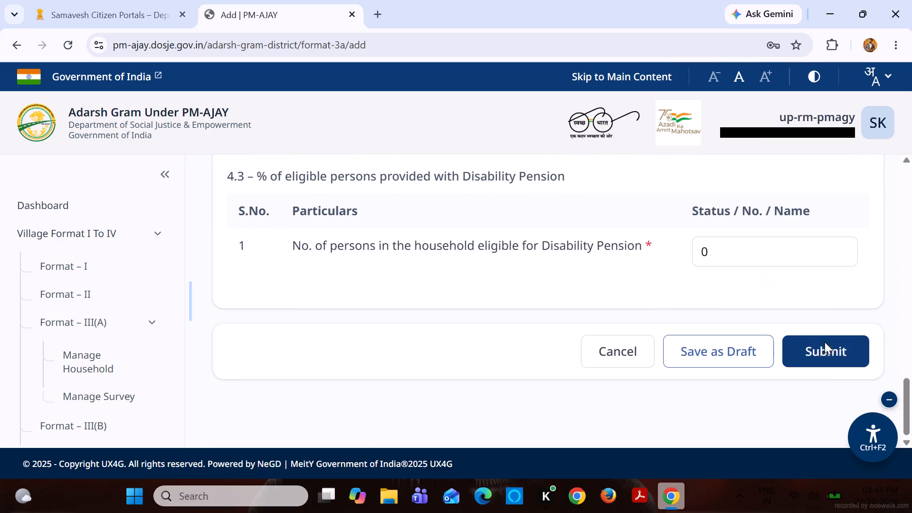
Choose domain 5, answer No to living in a Kachcha/unsafe house (5.3), and submit the domain.
{"action": "left_click", "coordinate": [796, 229]}
{"action": "scroll", "coordinate": [762, 327], "scroll_direction": "down", "scroll_amount": 7}
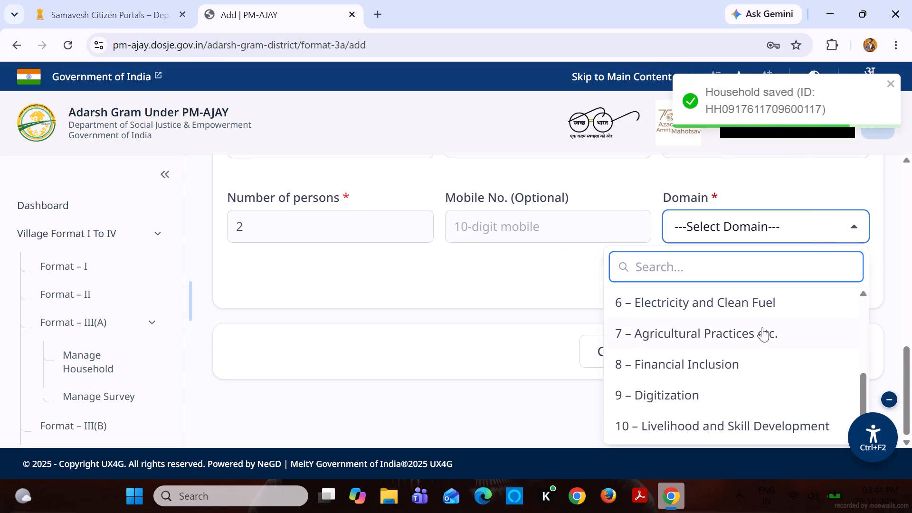
{"action": "scroll", "coordinate": [712, 341], "scroll_direction": "up", "scroll_amount": 1}
{"action": "left_click", "coordinate": [698, 335]}
{"action": "scroll", "coordinate": [698, 335], "scroll_direction": "down", "scroll_amount": 2}
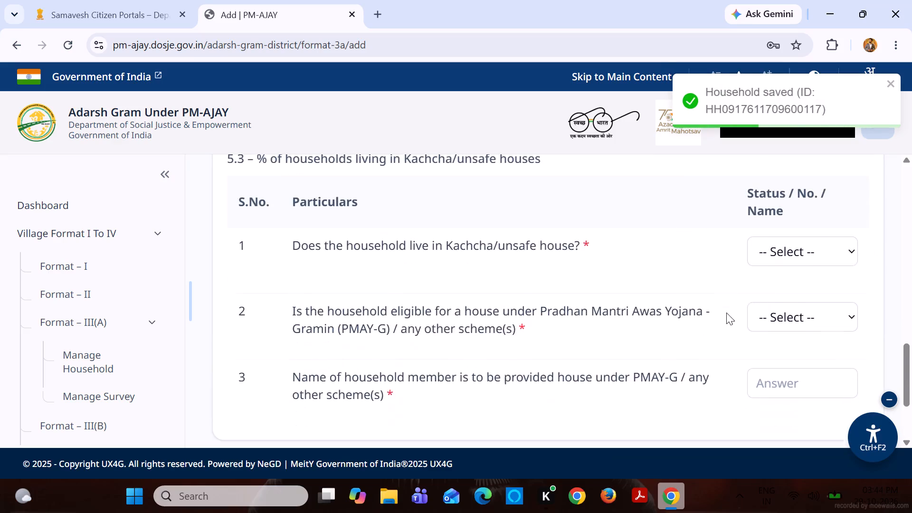
{"action": "left_click_drag", "start_coordinate": [823, 242], "coordinate": [776, 317]}
{"action": "left_click", "coordinate": [776, 317]}
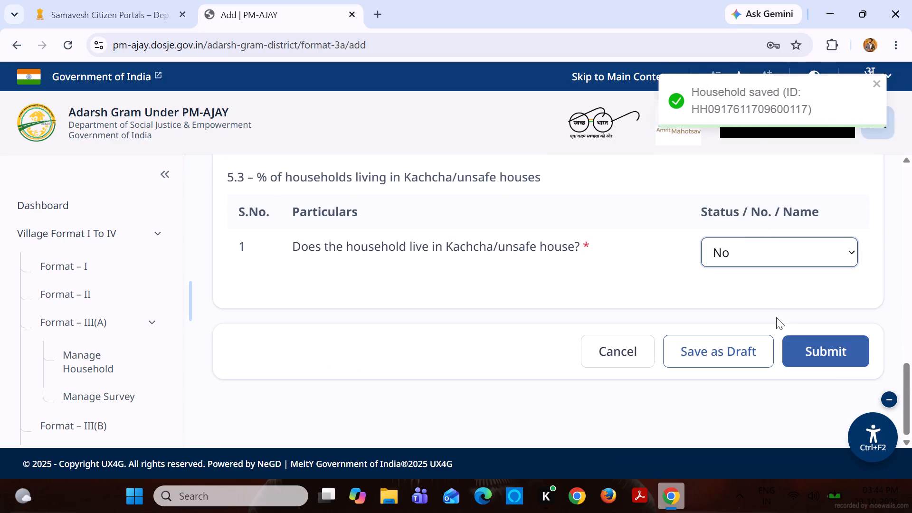
{"action": "left_click", "coordinate": [836, 359]}
Choose domain 6 – Electricity and Clean Fuel and answer Yes to having an electricity connection in both 6.2 and 6.3.
{"action": "left_click", "coordinate": [816, 216]}
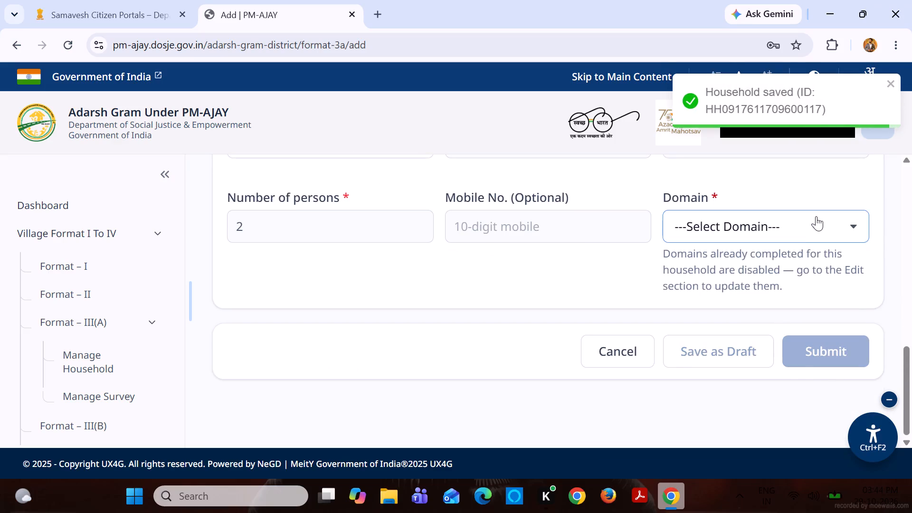
{"action": "scroll", "coordinate": [794, 312], "scroll_direction": "down", "scroll_amount": 3}
{"action": "left_click", "coordinate": [757, 309]}
{"action": "scroll", "coordinate": [757, 309], "scroll_direction": "down", "scroll_amount": 2}
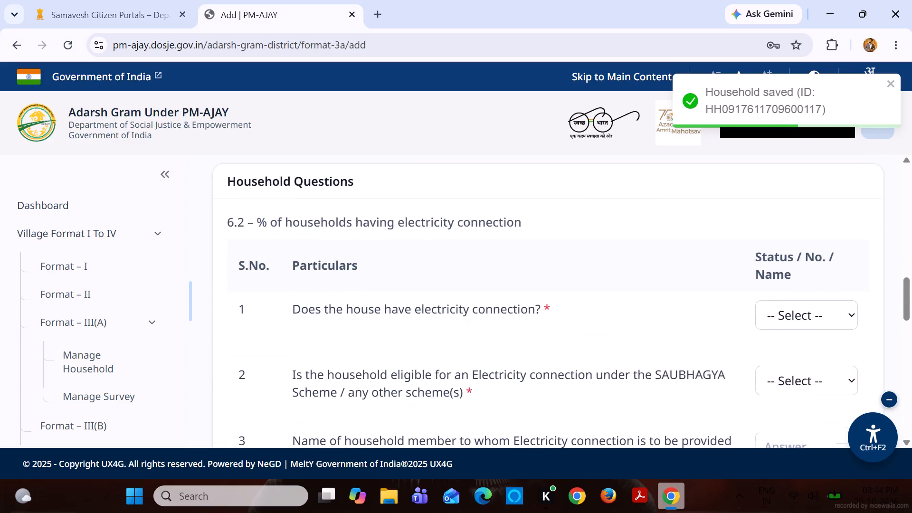
{"action": "left_click_drag", "start_coordinate": [828, 309], "coordinate": [802, 354]}
{"action": "left_click", "coordinate": [802, 354]}
{"action": "scroll", "coordinate": [802, 354], "scroll_direction": "down", "scroll_amount": 3}
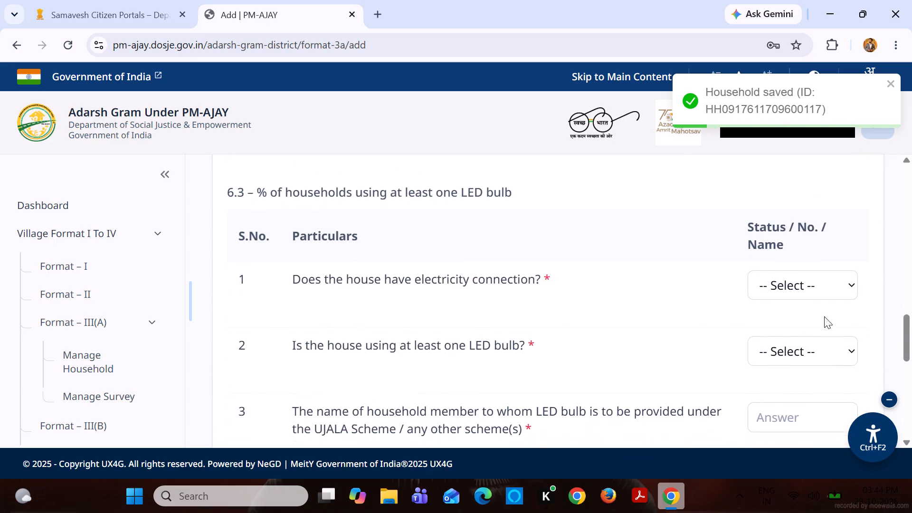
{"action": "left_click_drag", "start_coordinate": [810, 286], "coordinate": [786, 319]}
{"action": "left_click", "coordinate": [786, 319]}
{"action": "left_click", "coordinate": [784, 323]}
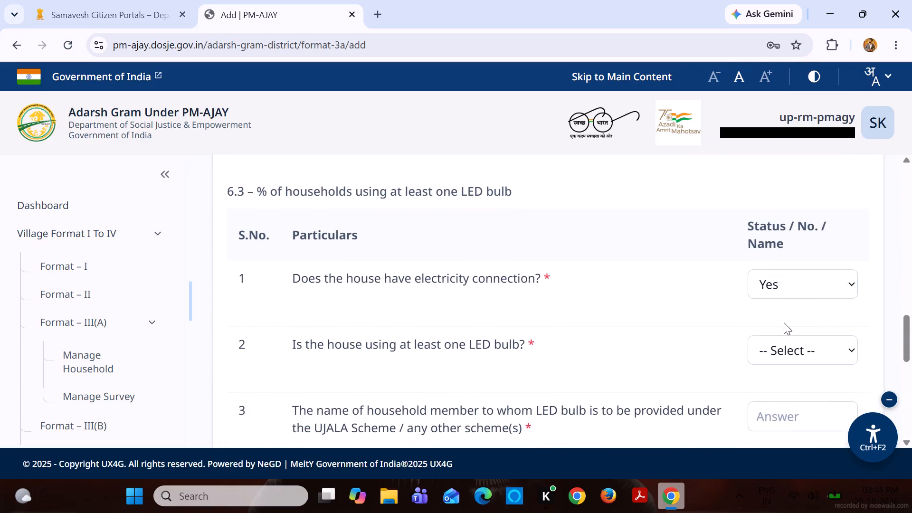
Answer Yes to using at least one LED bulb (6.3) and Yes to using clean fuel (6.4), and submit the domain.
{"action": "scroll", "coordinate": [784, 323], "scroll_direction": "down", "scroll_amount": 1}
{"action": "left_click", "coordinate": [824, 290]}
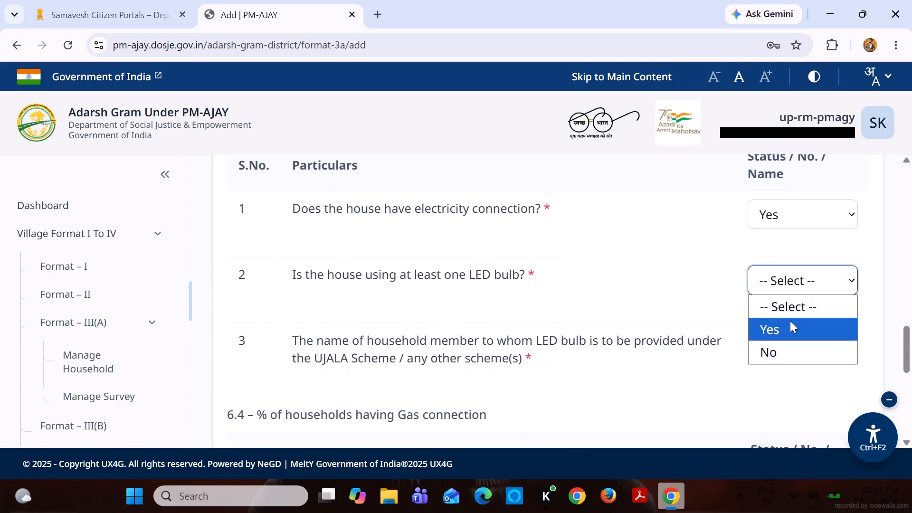
{"action": "left_click", "coordinate": [790, 321]}
{"action": "scroll", "coordinate": [790, 321], "scroll_direction": "down", "scroll_amount": 1}
{"action": "left_click_drag", "start_coordinate": [809, 346], "coordinate": [779, 383]}
{"action": "left_click", "coordinate": [779, 383]}
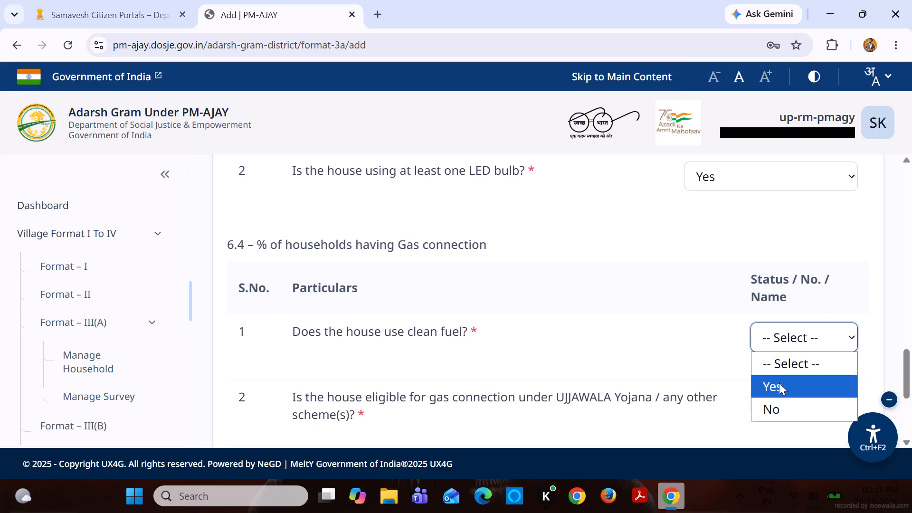
{"action": "scroll", "coordinate": [779, 383], "scroll_direction": "down", "scroll_amount": 3}
{"action": "left_click", "coordinate": [835, 345]}
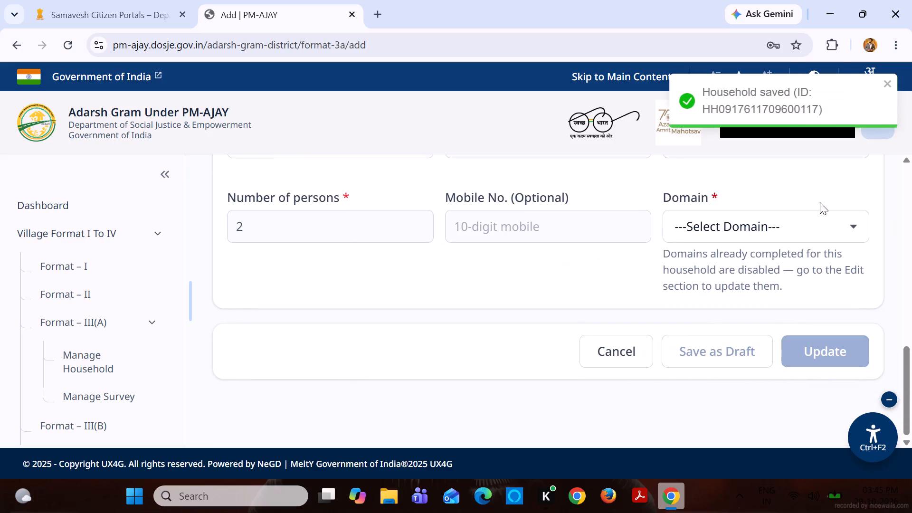
Choose domain 7 – Agricultural Practices etc., answer No to the household being involved in farming (7.1), and submit the domain.
{"action": "left_click", "coordinate": [804, 228]}
{"action": "scroll", "coordinate": [760, 327], "scroll_direction": "down", "scroll_amount": 14}
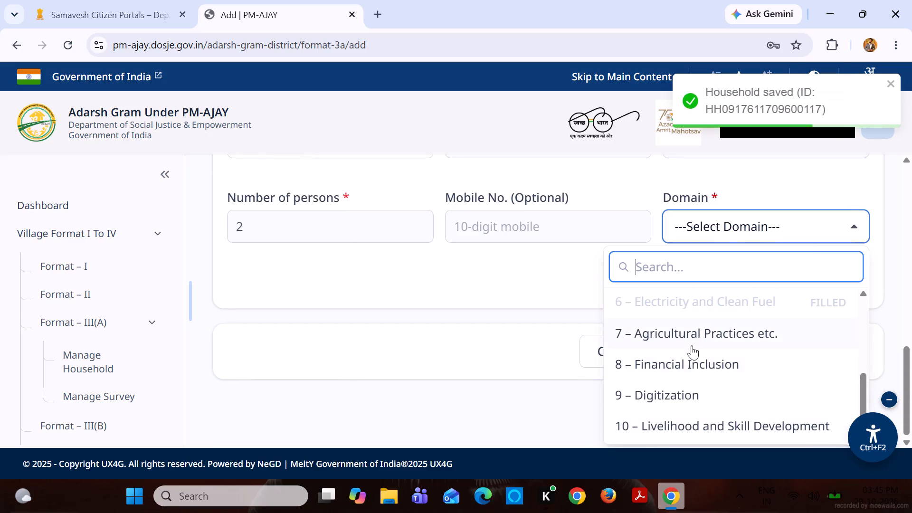
{"action": "left_click", "coordinate": [692, 345]}
{"action": "scroll", "coordinate": [692, 345], "scroll_direction": "down", "scroll_amount": 3}
{"action": "left_click_drag", "start_coordinate": [779, 239], "coordinate": [778, 242]}
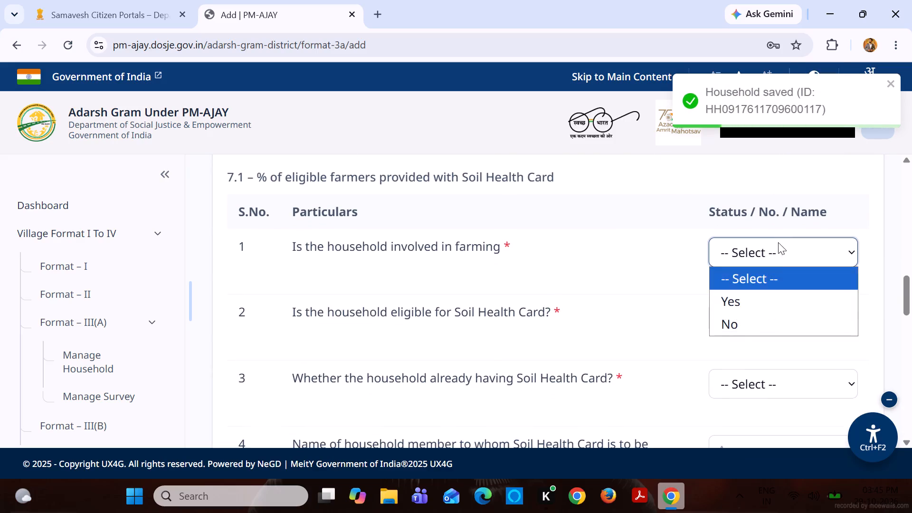
{"action": "left_click_drag", "start_coordinate": [778, 242], "coordinate": [747, 325]}
{"action": "left_click", "coordinate": [747, 325]}
{"action": "scroll", "coordinate": [747, 325], "scroll_direction": "down", "scroll_amount": 5}
{"action": "left_click", "coordinate": [816, 352]}
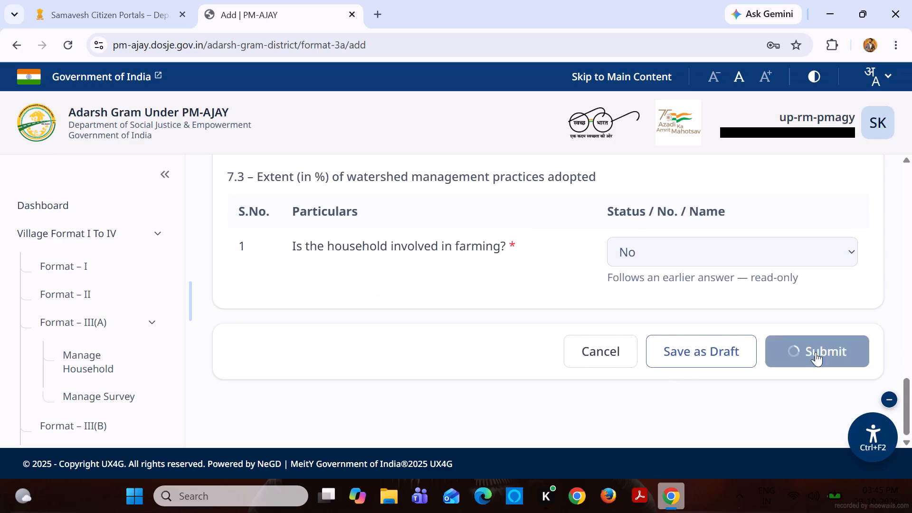
Choose domain 8 – Financial Inclusion and enter 2 persons above 5 years and 2 members already having Aadhaar (8.1).
{"action": "left_click_drag", "start_coordinate": [799, 219], "coordinate": [786, 307]}
{"action": "scroll", "coordinate": [786, 307], "scroll_direction": "down", "scroll_amount": 1}
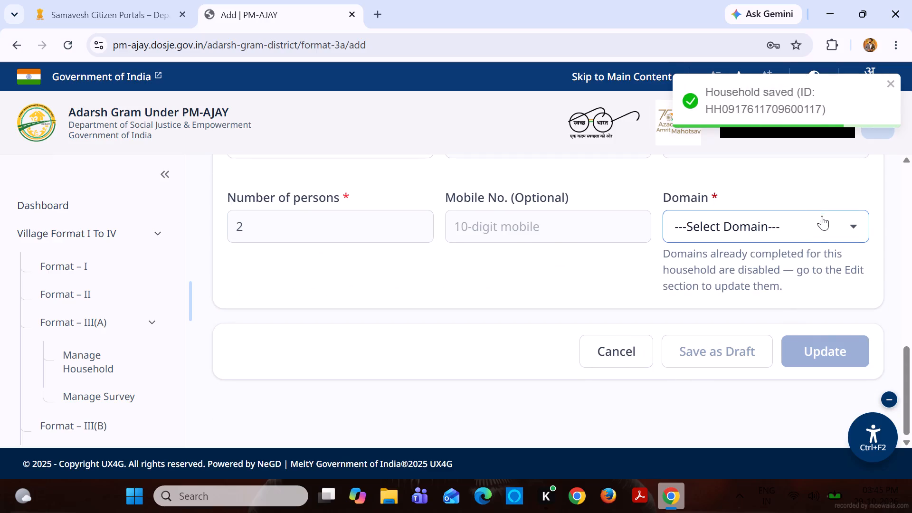
{"action": "left_click", "coordinate": [823, 212]}
{"action": "scroll", "coordinate": [798, 299], "scroll_direction": "down", "scroll_amount": 8}
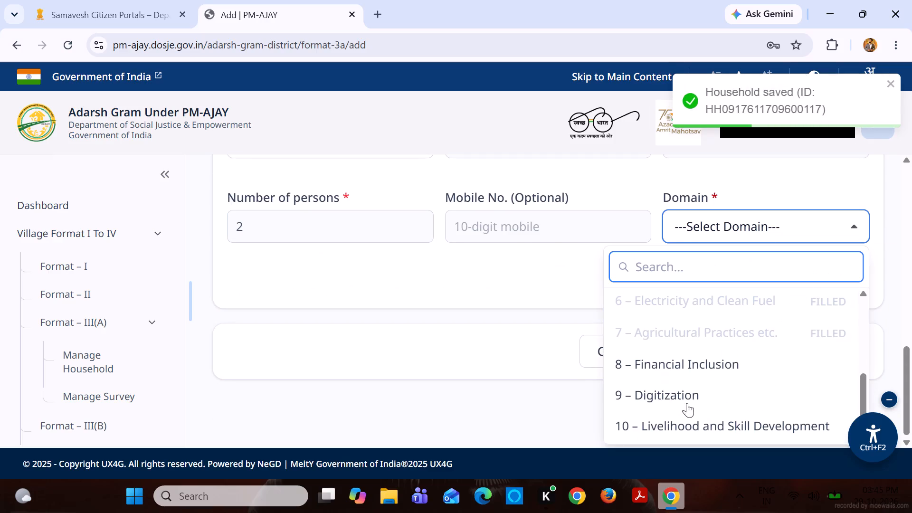
{"action": "left_click", "coordinate": [726, 365]}
{"action": "scroll", "coordinate": [726, 365], "scroll_direction": "down", "scroll_amount": 2}
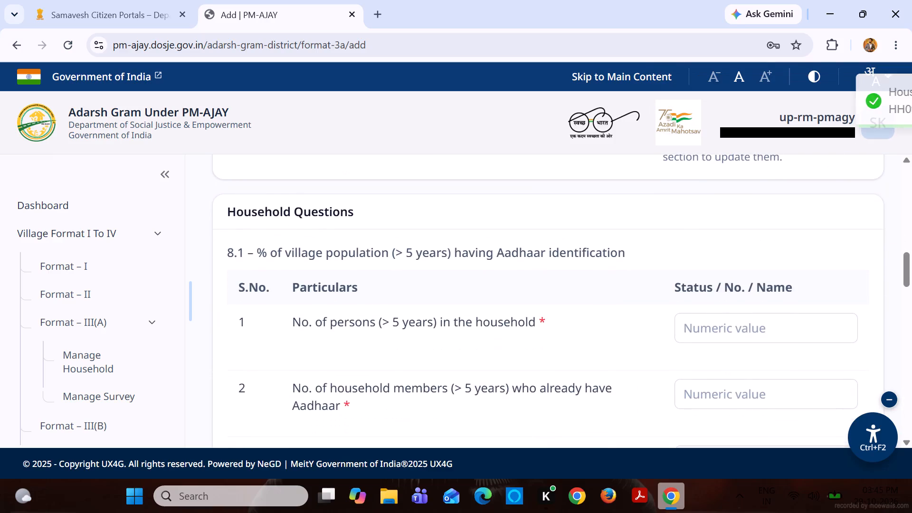
{"action": "left_click", "coordinate": [734, 329]}
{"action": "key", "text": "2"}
{"action": "left_click", "coordinate": [730, 393]}
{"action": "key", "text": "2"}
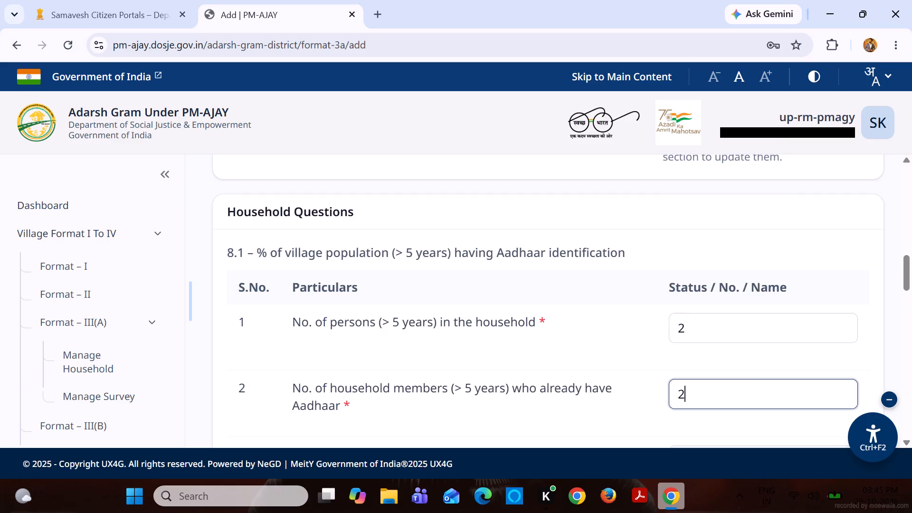
Enter 2 adult members eligible for a Banks/Post Office account and 2 eligible members who have an account (8.2).
{"action": "scroll", "coordinate": [730, 393], "scroll_direction": "down", "scroll_amount": 3}
{"action": "left_click", "coordinate": [755, 382]}
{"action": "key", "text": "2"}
{"action": "scroll", "coordinate": [755, 382], "scroll_direction": "down", "scroll_amount": 2}
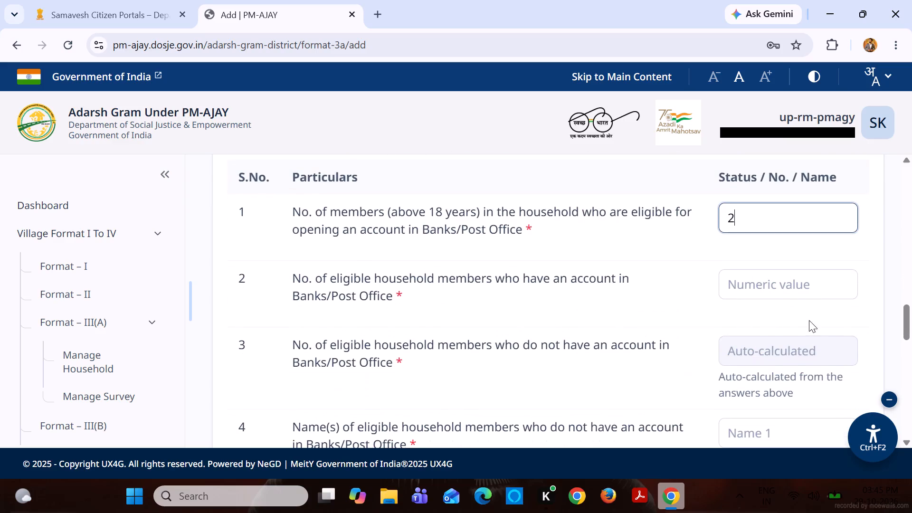
{"action": "left_click", "coordinate": [731, 285]}
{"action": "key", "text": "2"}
Enter 0 persons eligible for Suraksha Bima Yojana (8.3) and 0 for Jeevan Jyoti Bima Yojana (8.4), and submit the domain.
{"action": "scroll", "coordinate": [731, 285], "scroll_direction": "down", "scroll_amount": 2}
{"action": "scroll", "coordinate": [714, 331], "scroll_direction": "right", "scroll_amount": 1}
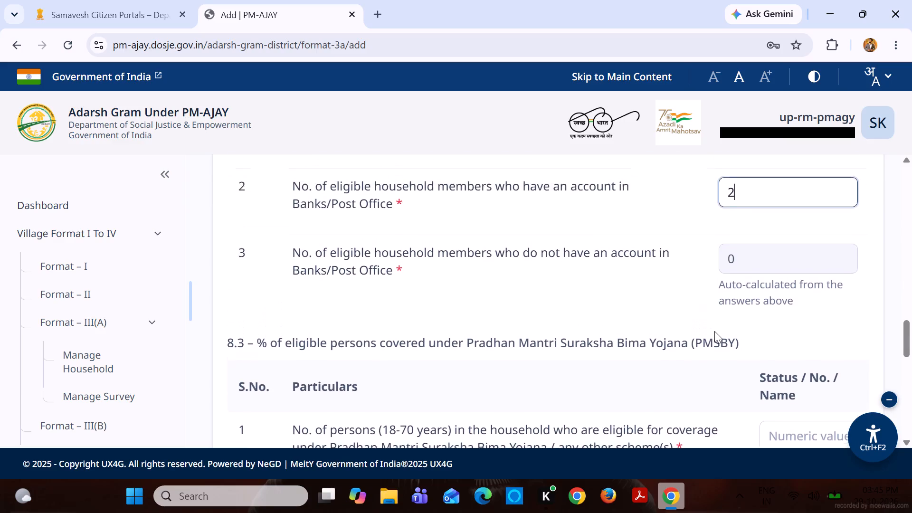
{"action": "scroll", "coordinate": [714, 331], "scroll_direction": "right", "scroll_amount": 1}
{"action": "left_click", "coordinate": [798, 304]}
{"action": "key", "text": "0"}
{"action": "scroll", "coordinate": [798, 304], "scroll_direction": "down", "scroll_amount": 1}
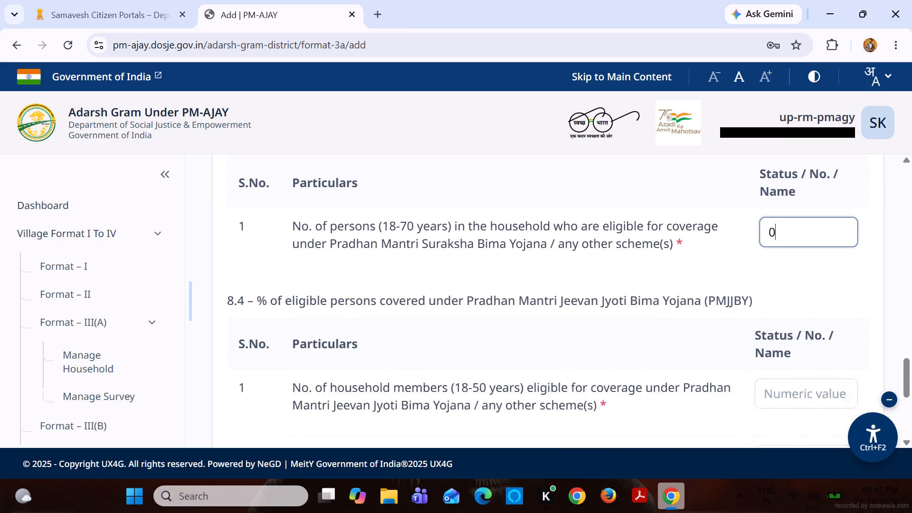
{"action": "scroll", "coordinate": [798, 304], "scroll_direction": "down", "scroll_amount": 1}
{"action": "left_click", "coordinate": [788, 254]}
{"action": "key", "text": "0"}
{"action": "left_click", "coordinate": [832, 360]}
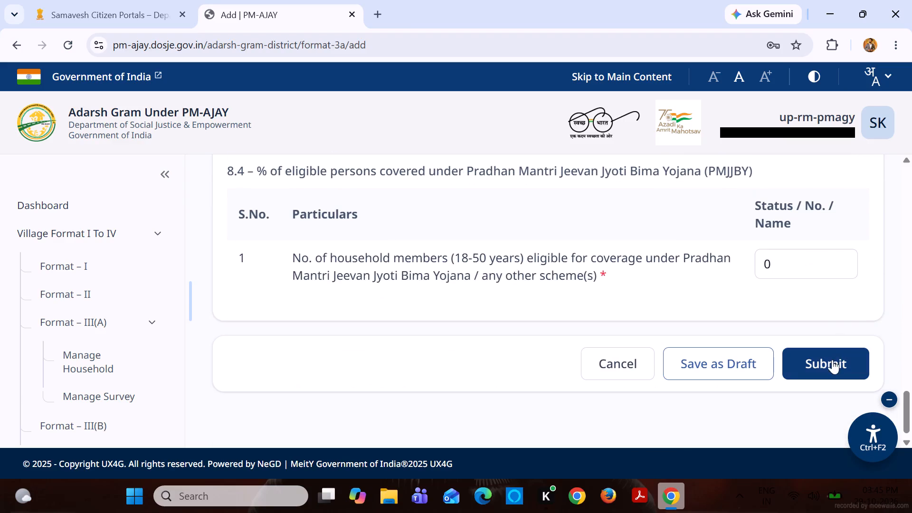
Choose domain 9 – Digitization, enter 0 members eligible for PMGDISHA training (9.3), and submit the domain.
{"action": "left_click_drag", "start_coordinate": [833, 234], "coordinate": [771, 344]}
{"action": "scroll", "coordinate": [771, 344], "scroll_direction": "down", "scroll_amount": 1}
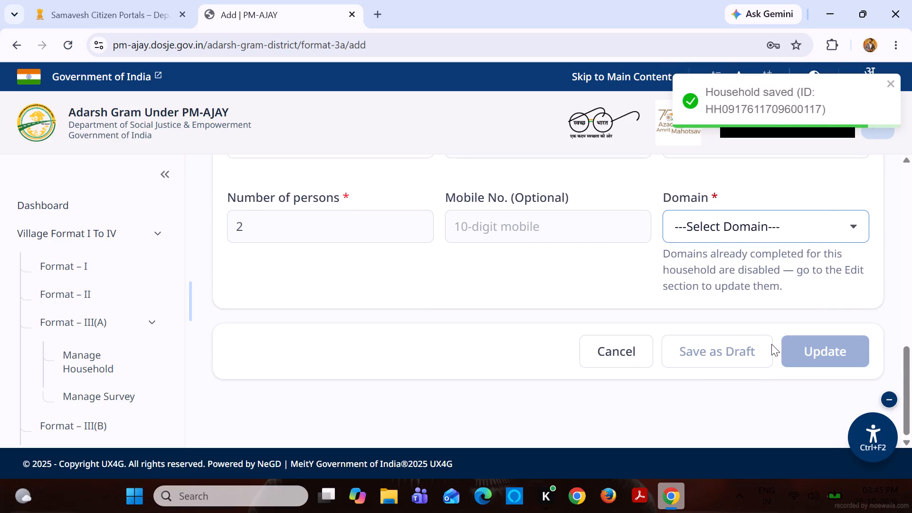
{"action": "left_click", "coordinate": [813, 213]}
{"action": "scroll", "coordinate": [761, 343], "scroll_direction": "down", "scroll_amount": 13}
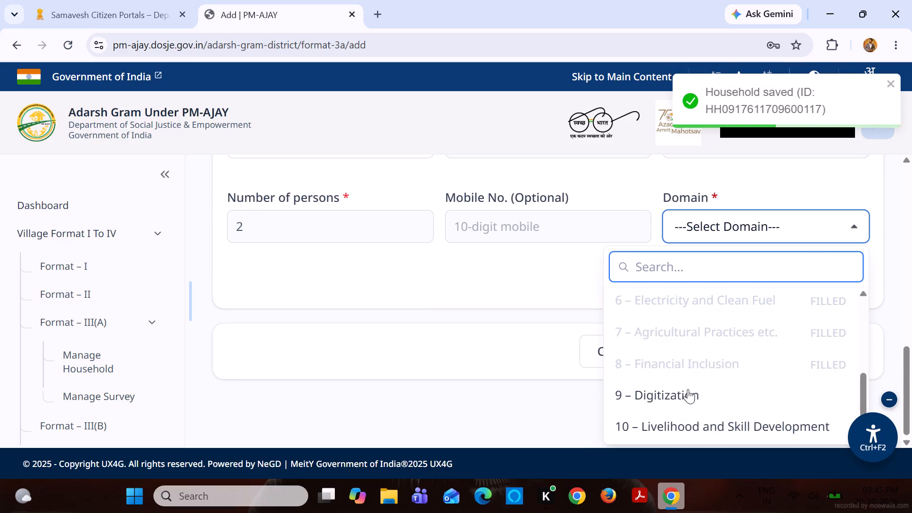
{"action": "left_click", "coordinate": [683, 393]}
{"action": "scroll", "coordinate": [683, 393], "scroll_direction": "down", "scroll_amount": 2}
{"action": "left_click", "coordinate": [769, 284]}
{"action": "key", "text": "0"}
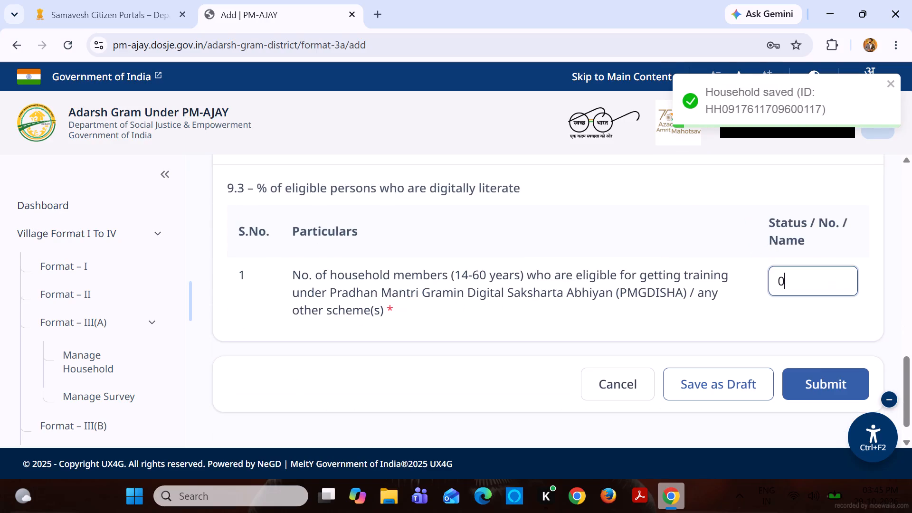
{"action": "left_click", "coordinate": [824, 377]}
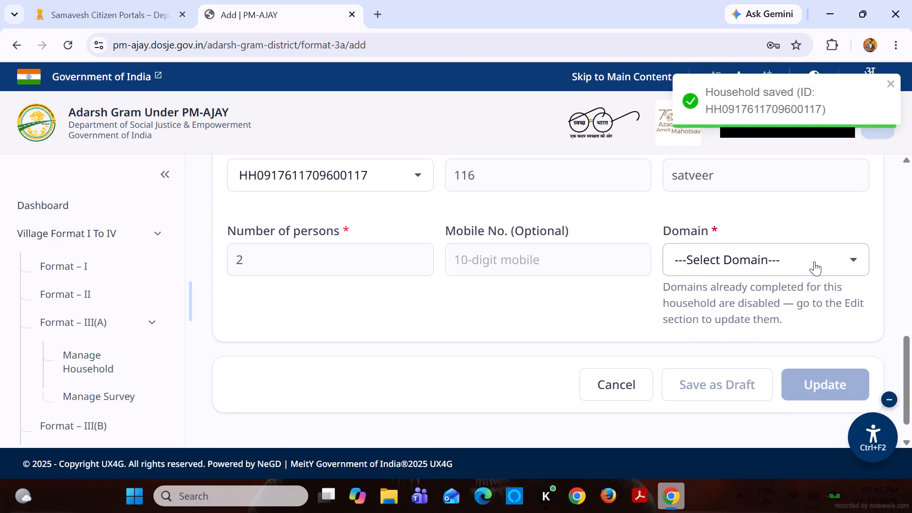
Choose domain 10 and enter 0 youth eligible for skill development training (10.1) and 0 youth eligible for bank linked loans.
{"action": "left_click_drag", "start_coordinate": [814, 261], "coordinate": [771, 378]}
{"action": "left_click", "coordinate": [825, 260]}
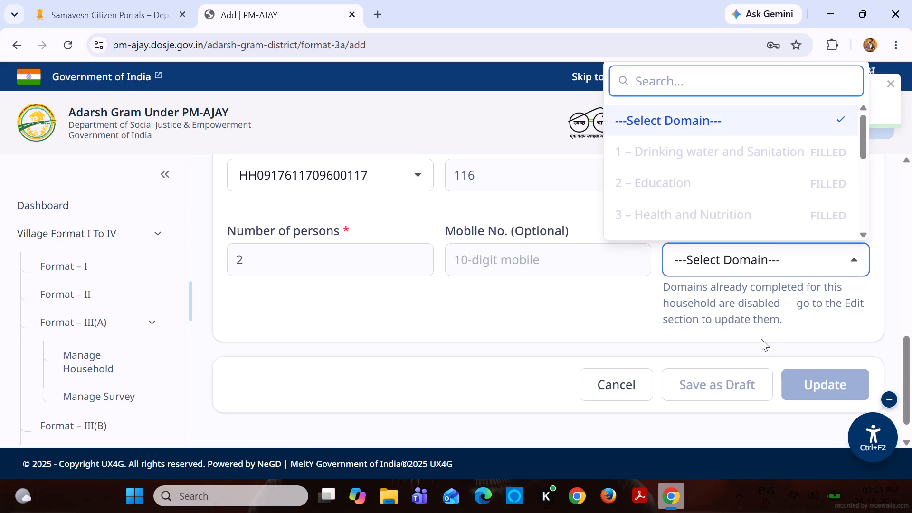
{"action": "scroll", "coordinate": [765, 173], "scroll_direction": "down", "scroll_amount": 9}
{"action": "left_click", "coordinate": [688, 234]}
{"action": "scroll", "coordinate": [688, 234], "scroll_direction": "down", "scroll_amount": 2}
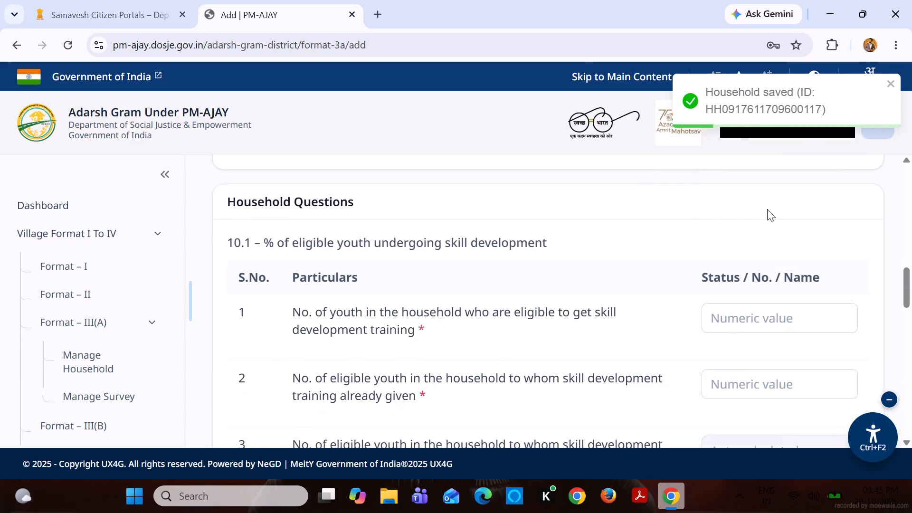
{"action": "left_click", "coordinate": [732, 318]}
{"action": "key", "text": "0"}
{"action": "scroll", "coordinate": [732, 318], "scroll_direction": "down", "scroll_amount": 3}
{"action": "left_click", "coordinate": [739, 227]}
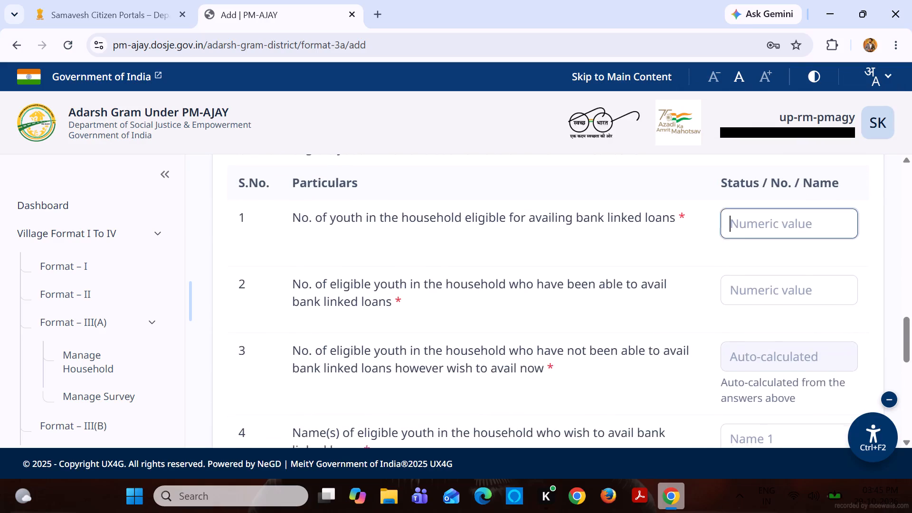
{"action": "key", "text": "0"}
Answer Yes to self-help group (SHG) membership, submit domain 10, and check the household's domain list for remaining domains.
{"action": "scroll", "coordinate": [739, 227], "scroll_direction": "down", "scroll_amount": 3}
{"action": "left_click_drag", "start_coordinate": [806, 190], "coordinate": [741, 251]}
{"action": "left_click", "coordinate": [741, 251]}
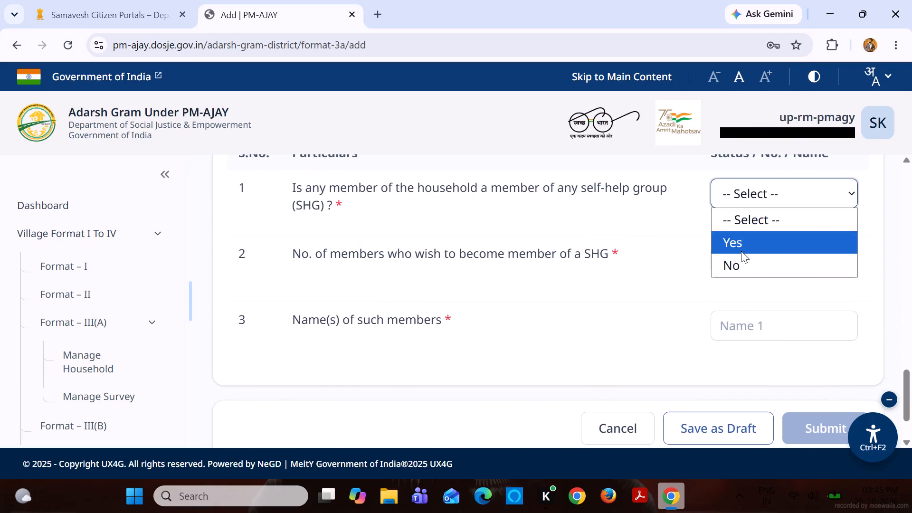
{"action": "left_click_drag", "start_coordinate": [837, 332], "coordinate": [836, 344]}
{"action": "left_click", "coordinate": [836, 344]}
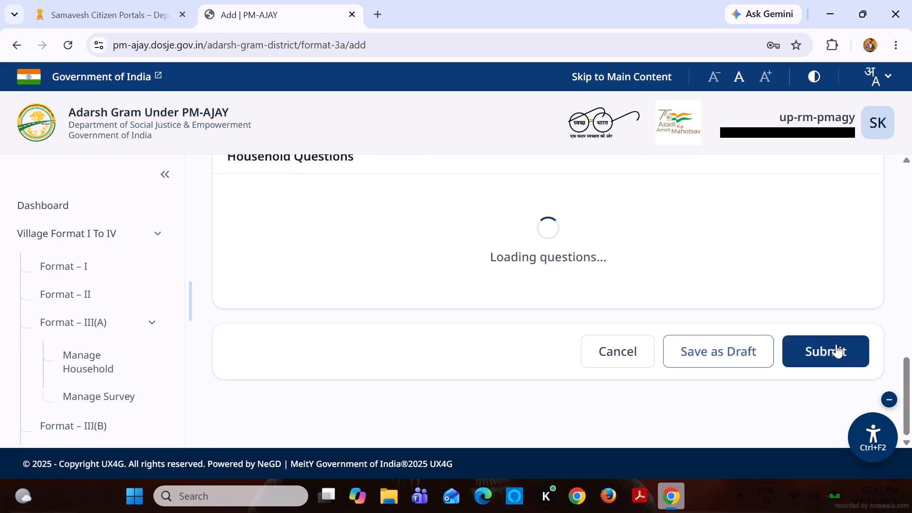
{"action": "left_click", "coordinate": [789, 245]}
{"action": "left_click", "coordinate": [835, 219]}
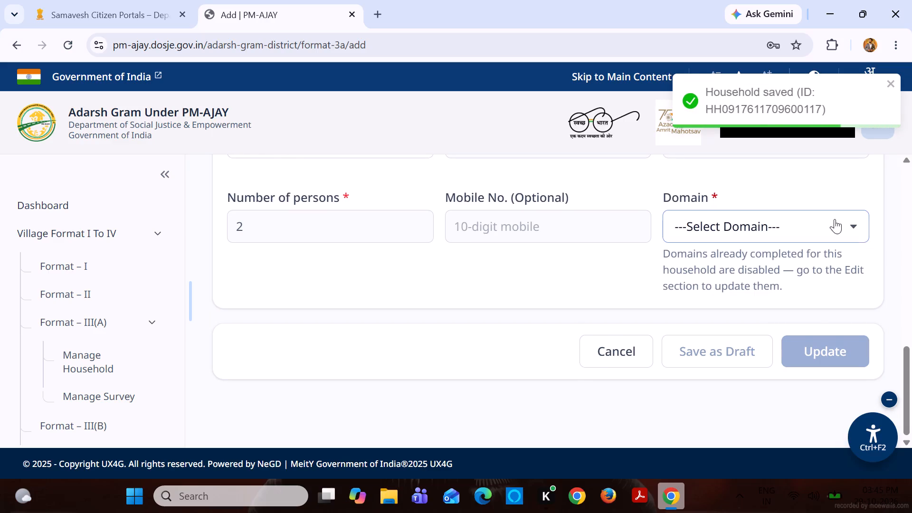
{"action": "scroll", "coordinate": [779, 318], "scroll_direction": "down", "scroll_amount": 11}
Add a new household under Manage Household with block Shahabad - 1488, gram panchayat Narkheri - 84799, village Narkhera - 117096 and category SC.
{"action": "left_click", "coordinate": [114, 367]}
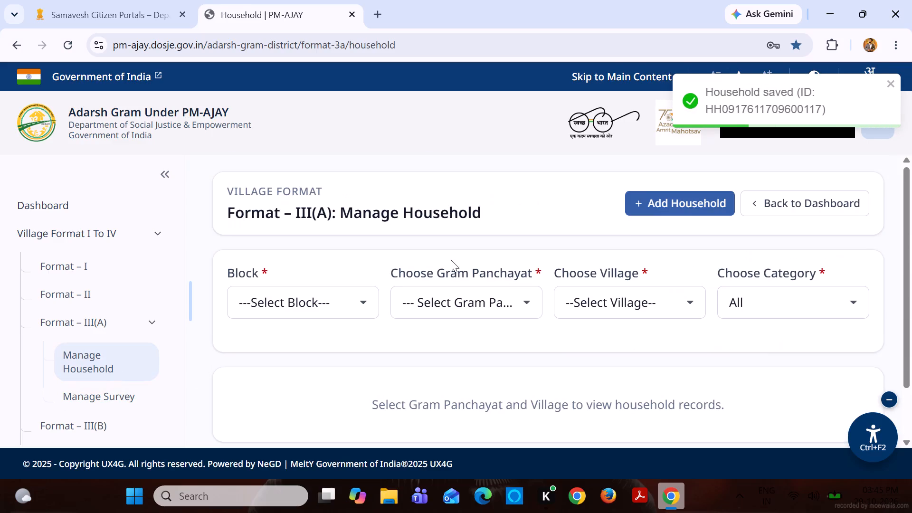
{"action": "left_click", "coordinate": [678, 206]}
{"action": "left_click", "coordinate": [734, 154]}
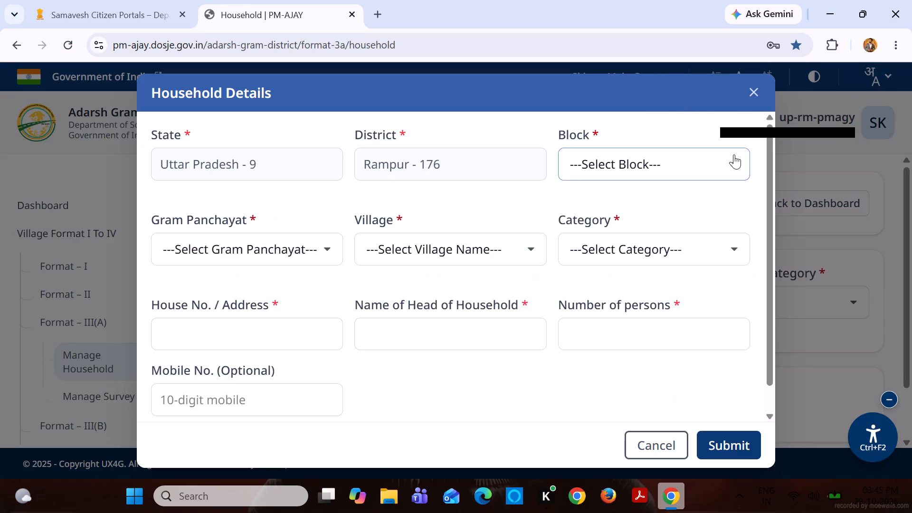
{"action": "left_click", "coordinate": [605, 390]}
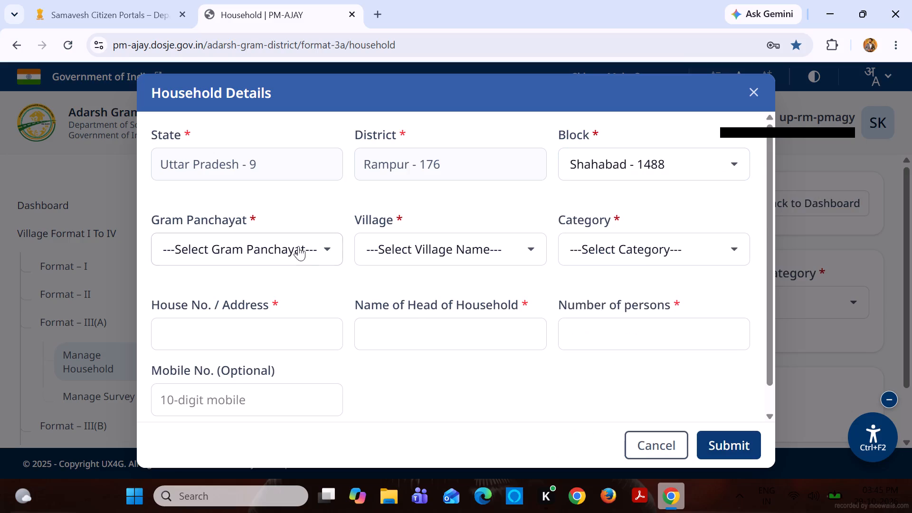
{"action": "left_click", "coordinate": [297, 245]}
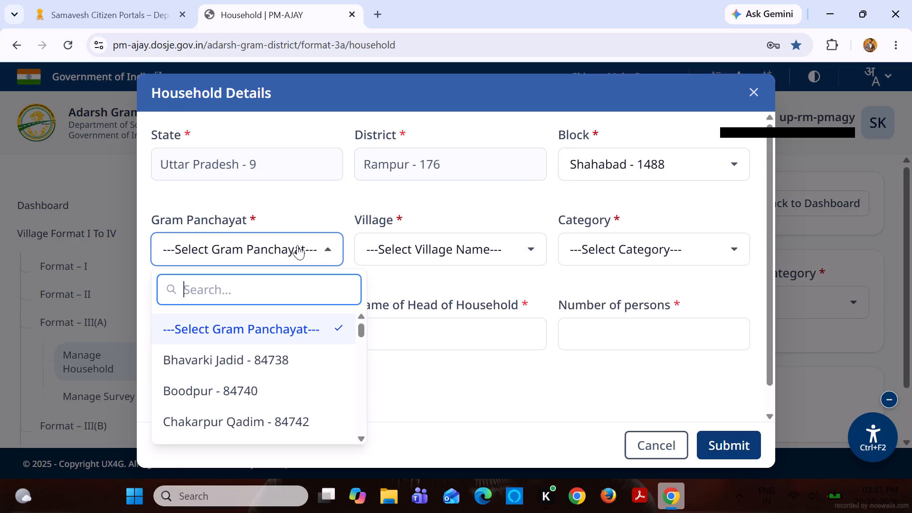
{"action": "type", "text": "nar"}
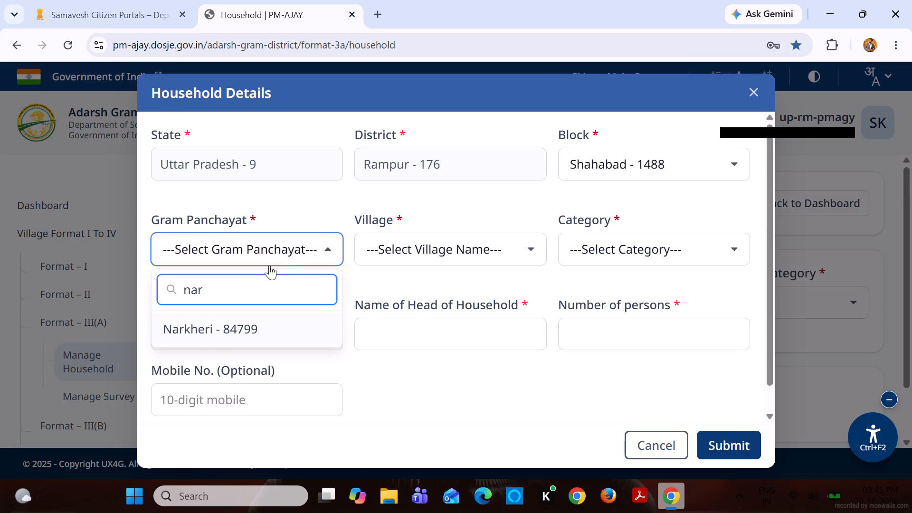
{"action": "left_click", "coordinate": [200, 333]}
{"action": "left_click", "coordinate": [487, 252]}
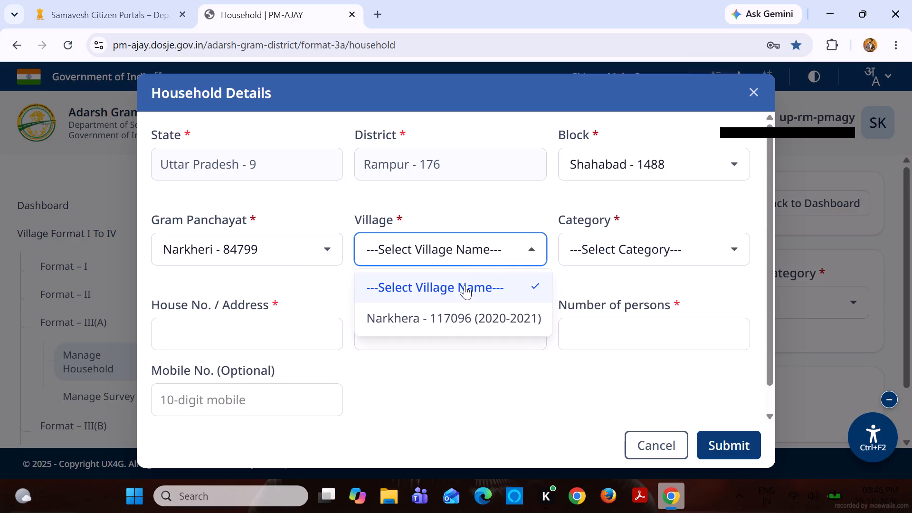
{"action": "left_click", "coordinate": [434, 311]}
{"action": "left_click", "coordinate": [658, 240]}
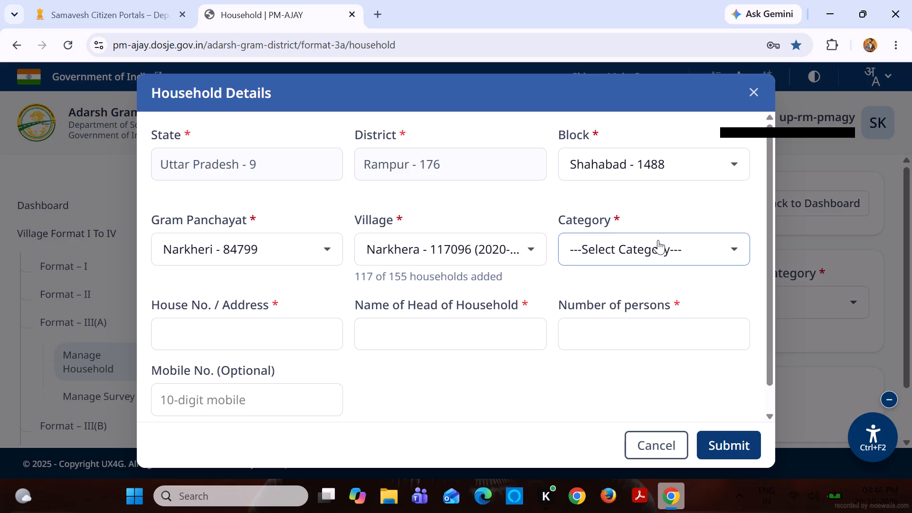
{"action": "left_click", "coordinate": [605, 306]}
Enter 117 as the new household's house number and start filling in the name of its head.
{"action": "left_click", "coordinate": [192, 326]}
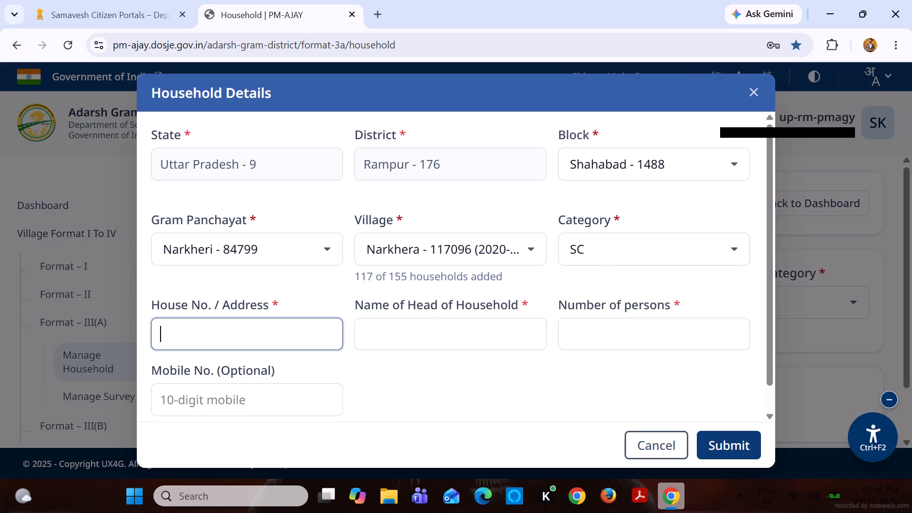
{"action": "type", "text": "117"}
{"action": "left_click", "coordinate": [423, 337]}
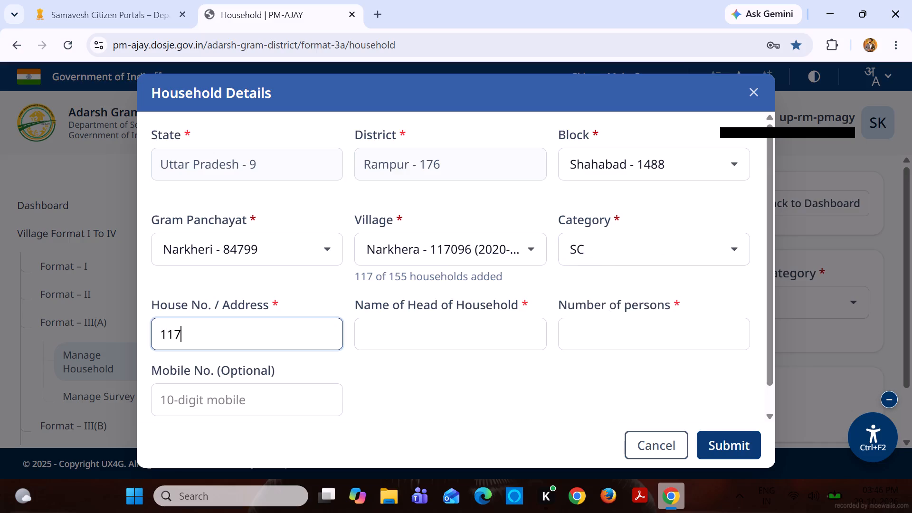
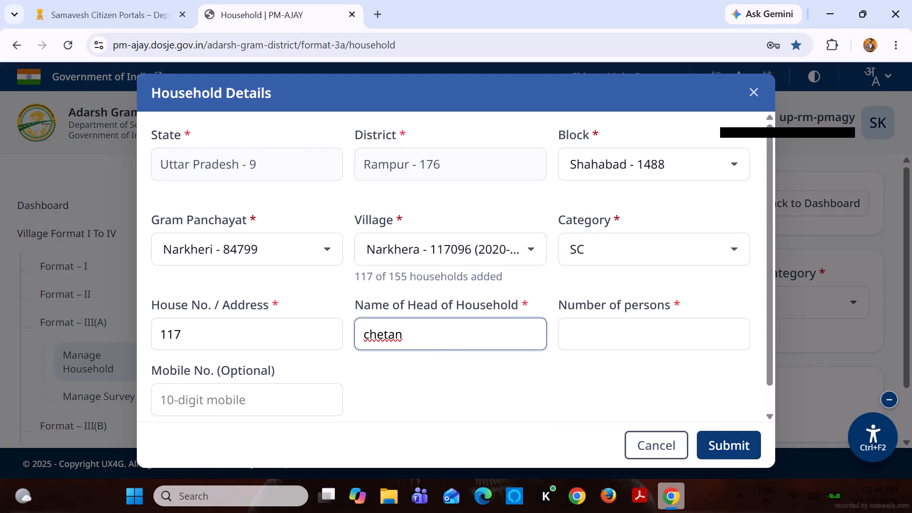
Set the number of persons to 1 and submit the new household's details.
{"action": "left_click", "coordinate": [616, 342]}
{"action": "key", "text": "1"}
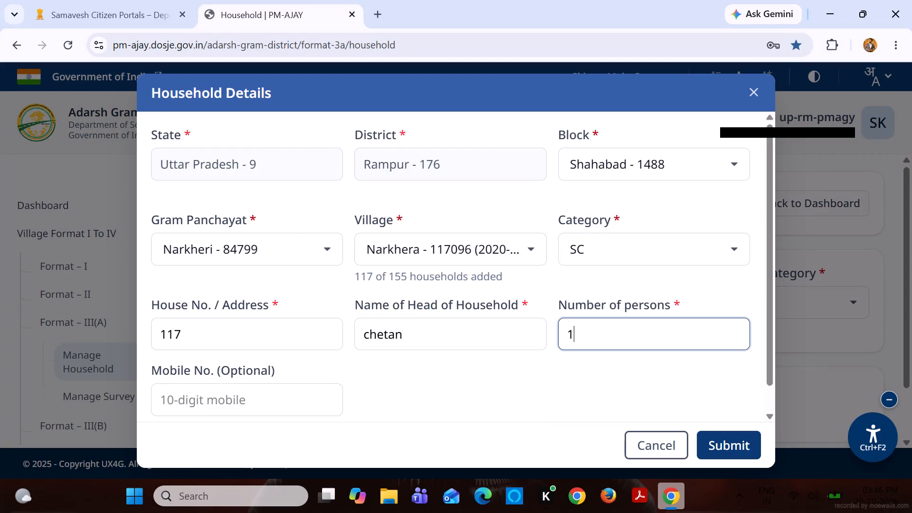
{"action": "left_click", "coordinate": [758, 447]}
Choose domain 1 – Drinking water and Sanitation, answer the household latrine question (1.3), answer No to open defecation (1.5) and submit.
{"action": "scroll", "coordinate": [768, 361], "scroll_direction": "down", "scroll_amount": 7}
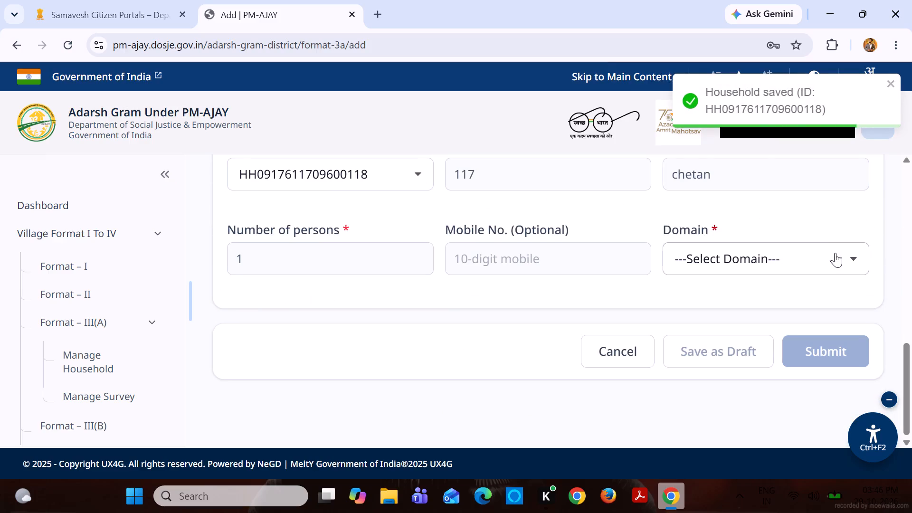
{"action": "left_click", "coordinate": [834, 257]}
{"action": "left_click", "coordinate": [766, 131]}
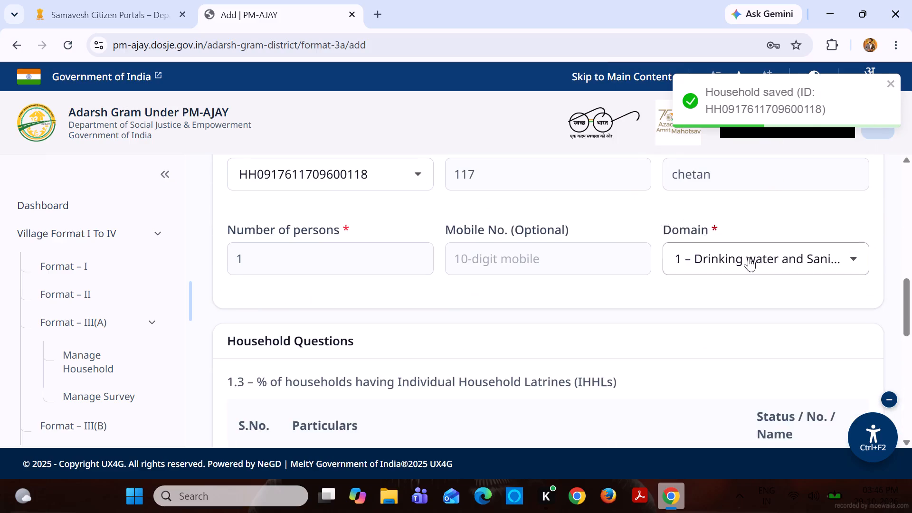
{"action": "scroll", "coordinate": [749, 257], "scroll_direction": "down", "scroll_amount": 3}
{"action": "left_click_drag", "start_coordinate": [845, 216], "coordinate": [802, 265]}
{"action": "left_click", "coordinate": [802, 265]}
{"action": "scroll", "coordinate": [802, 265], "scroll_direction": "down", "scroll_amount": 1}
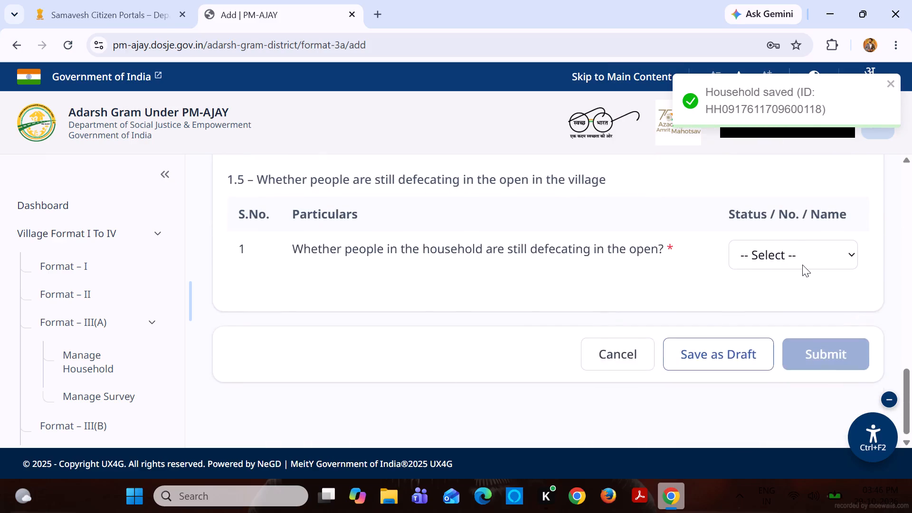
{"action": "scroll", "coordinate": [802, 265], "scroll_direction": "down", "scroll_amount": 1}
{"action": "left_click", "coordinate": [798, 254]}
{"action": "left_click", "coordinate": [767, 315]}
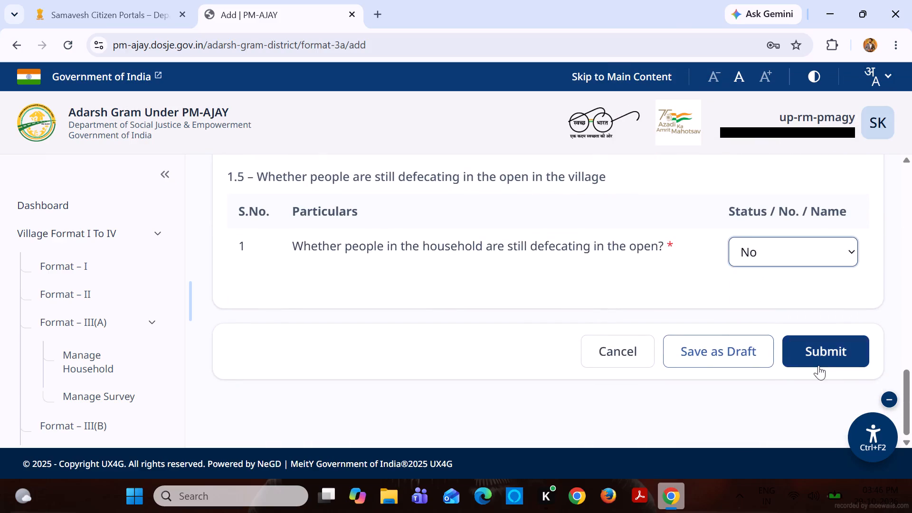
{"action": "left_click", "coordinate": [818, 365]}
Choose domain 2 – Education and enter 0 children for each age group in items 2.1 to 2.4.
{"action": "left_click", "coordinate": [803, 239]}
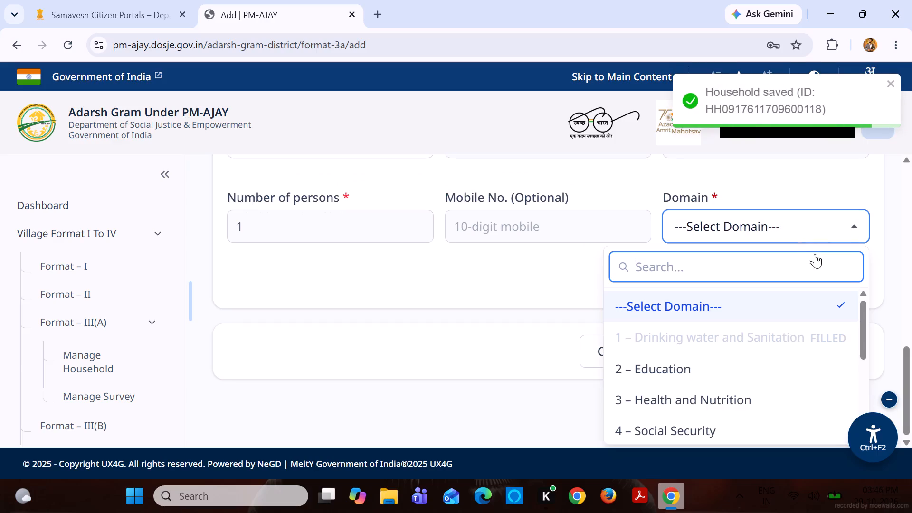
{"action": "left_click", "coordinate": [733, 368]}
{"action": "scroll", "coordinate": [733, 368], "scroll_direction": "down", "scroll_amount": 3}
{"action": "left_click", "coordinate": [758, 347]}
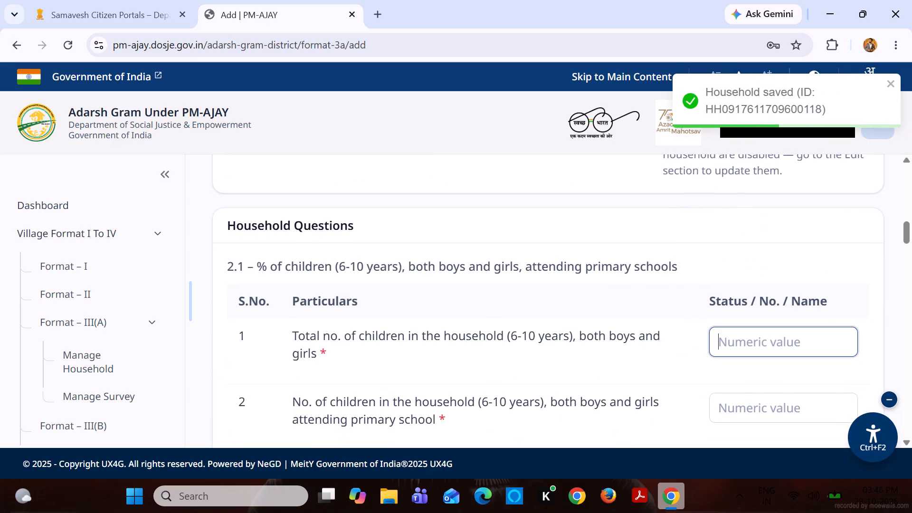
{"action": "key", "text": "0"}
{"action": "scroll", "coordinate": [758, 347], "scroll_direction": "down", "scroll_amount": 4}
{"action": "left_click", "coordinate": [773, 275]}
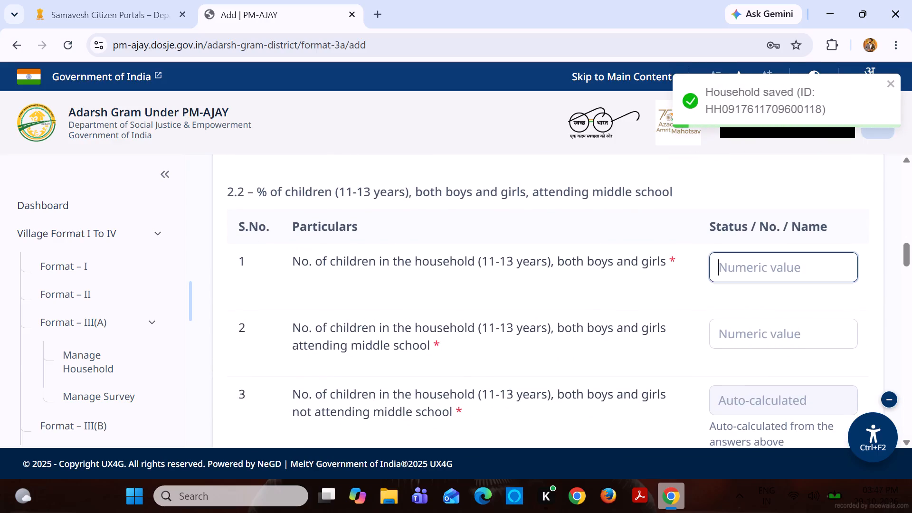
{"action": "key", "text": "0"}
{"action": "scroll", "coordinate": [773, 275], "scroll_direction": "down", "scroll_amount": 2}
{"action": "left_click", "coordinate": [750, 255]}
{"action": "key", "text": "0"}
{"action": "scroll", "coordinate": [750, 255], "scroll_direction": "down", "scroll_amount": 1}
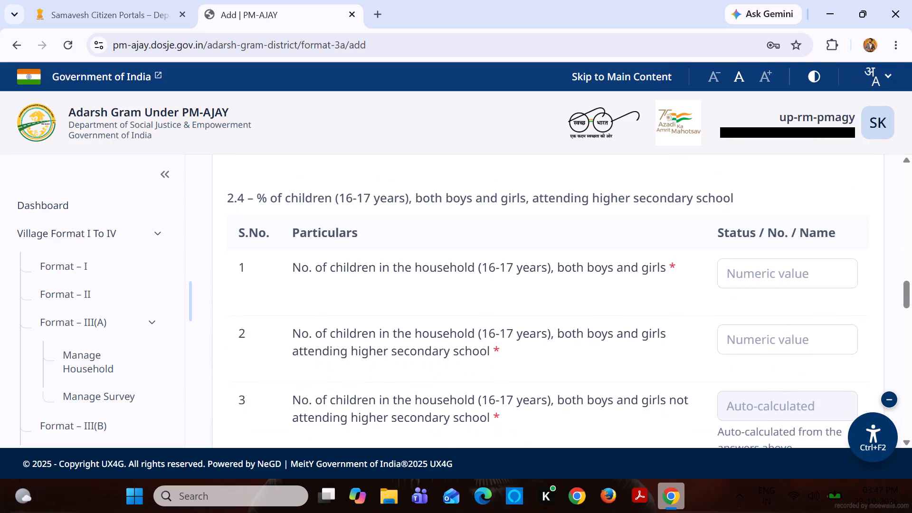
{"action": "left_click", "coordinate": [759, 268]}
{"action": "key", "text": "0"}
Enter 0 for item 2.5 and 0 children eligible for pre-matric (2.6) and post-matric (2.7) scholarships, and submit domain 2.
{"action": "scroll", "coordinate": [759, 268], "scroll_direction": "down", "scroll_amount": 2}
{"action": "left_click", "coordinate": [773, 283]}
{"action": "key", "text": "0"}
{"action": "scroll", "coordinate": [773, 283], "scroll_direction": "down", "scroll_amount": 1}
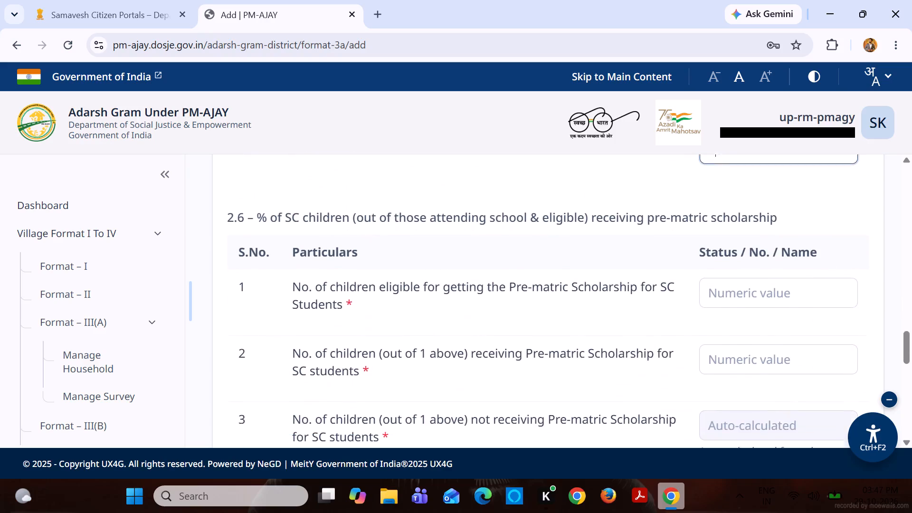
{"action": "left_click", "coordinate": [762, 275]}
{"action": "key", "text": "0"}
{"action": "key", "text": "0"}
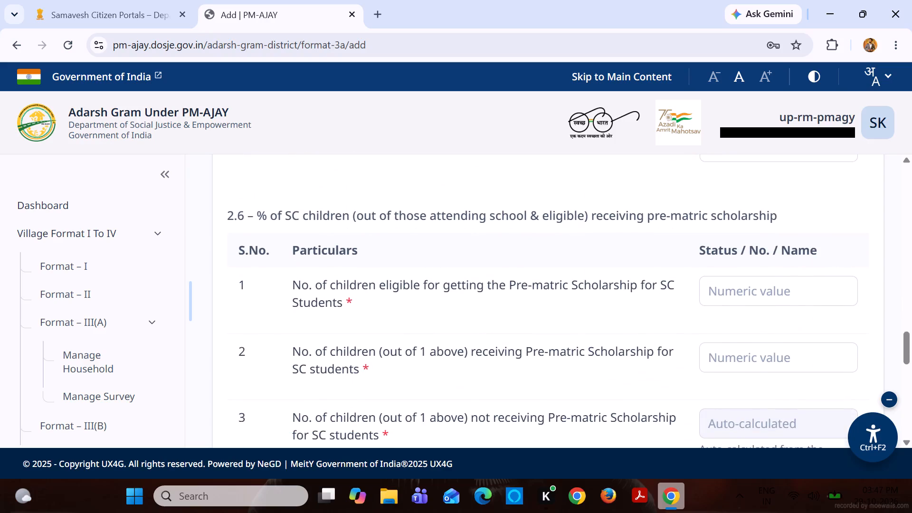
{"action": "double_click", "coordinate": [712, 294]}
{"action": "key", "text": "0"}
{"action": "scroll", "coordinate": [712, 294], "scroll_direction": "down", "scroll_amount": 2}
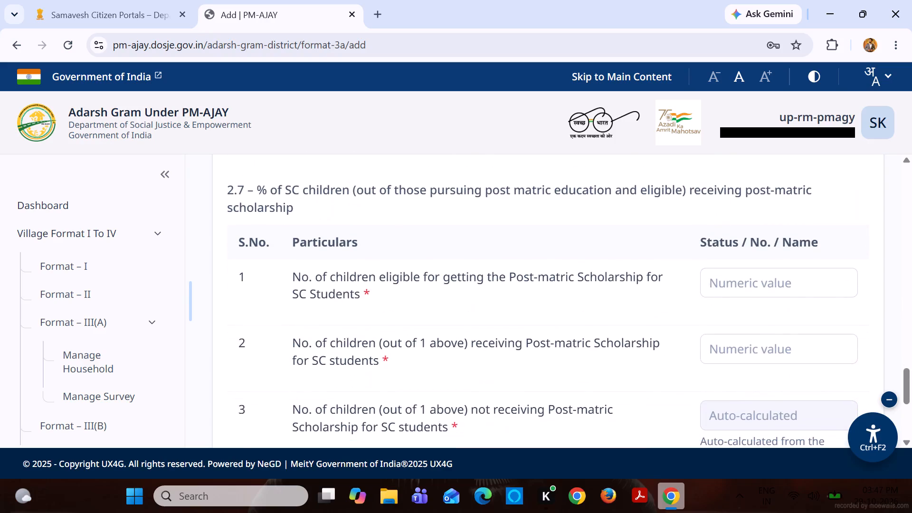
{"action": "left_click", "coordinate": [755, 274]}
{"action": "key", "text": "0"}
{"action": "scroll", "coordinate": [755, 274], "scroll_direction": "down", "scroll_amount": 2}
{"action": "left_click", "coordinate": [817, 352]}
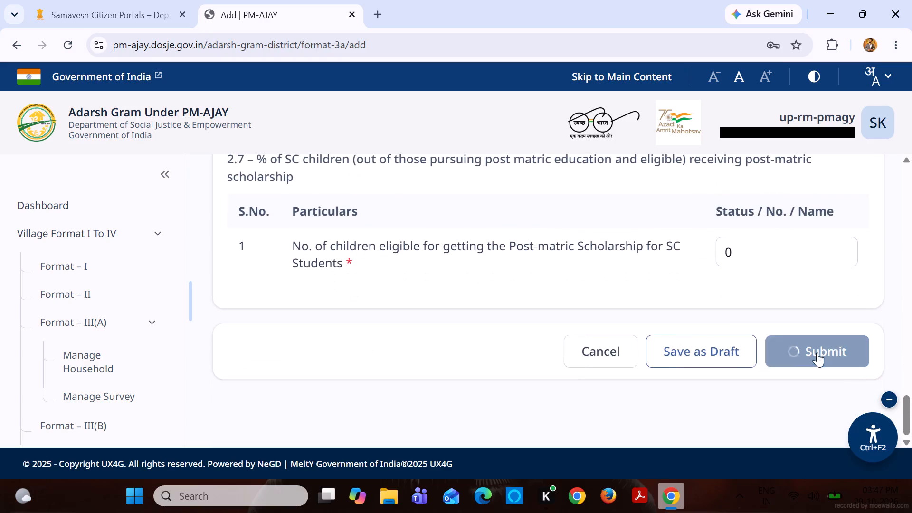
Choose domain 3 – Health and Nutrition, answer Yes to health protection scheme coverage and enter 0 pregnant women (3.3).
{"action": "left_click", "coordinate": [819, 230]}
{"action": "left_click", "coordinate": [687, 405]}
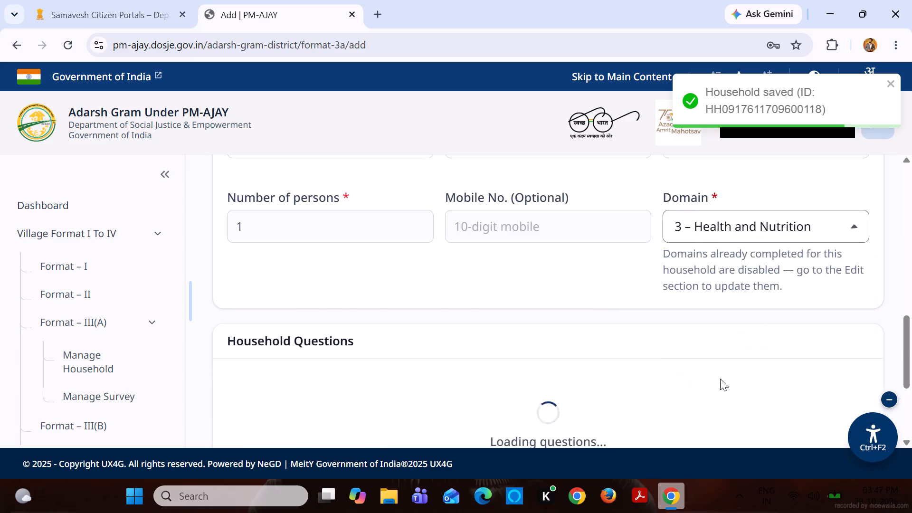
{"action": "scroll", "coordinate": [754, 316], "scroll_direction": "down", "scroll_amount": 2}
{"action": "left_click", "coordinate": [811, 259]}
{"action": "left_click_drag", "start_coordinate": [799, 274], "coordinate": [764, 338]}
{"action": "left_click", "coordinate": [764, 338]}
{"action": "scroll", "coordinate": [764, 338], "scroll_direction": "down", "scroll_amount": 2}
{"action": "scroll", "coordinate": [823, 316], "scroll_direction": "down", "scroll_amount": 1}
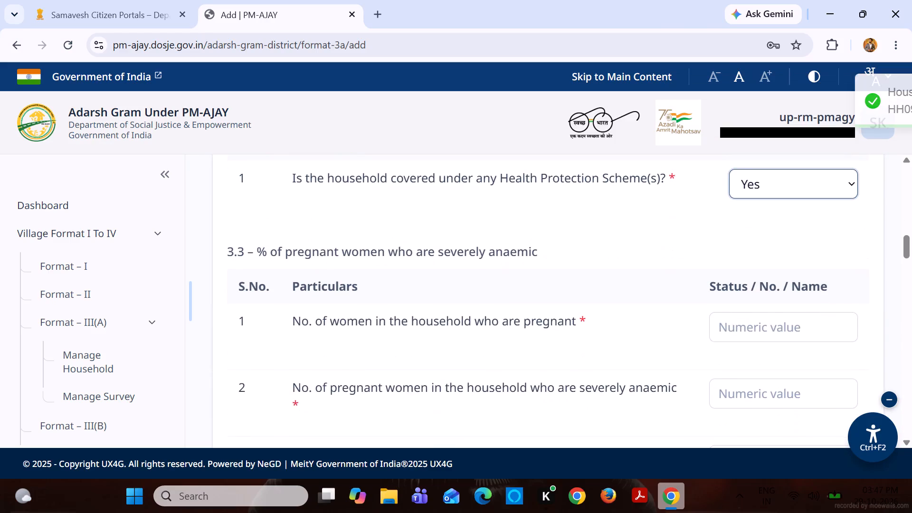
{"action": "left_click", "coordinate": [746, 328]}
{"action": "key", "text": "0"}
Enter 0 for deliveries (3.4), children born in the last year (3.5), item 3.6 and children aged 0-5 years (3.7).
{"action": "scroll", "coordinate": [746, 328], "scroll_direction": "down", "scroll_amount": 2}
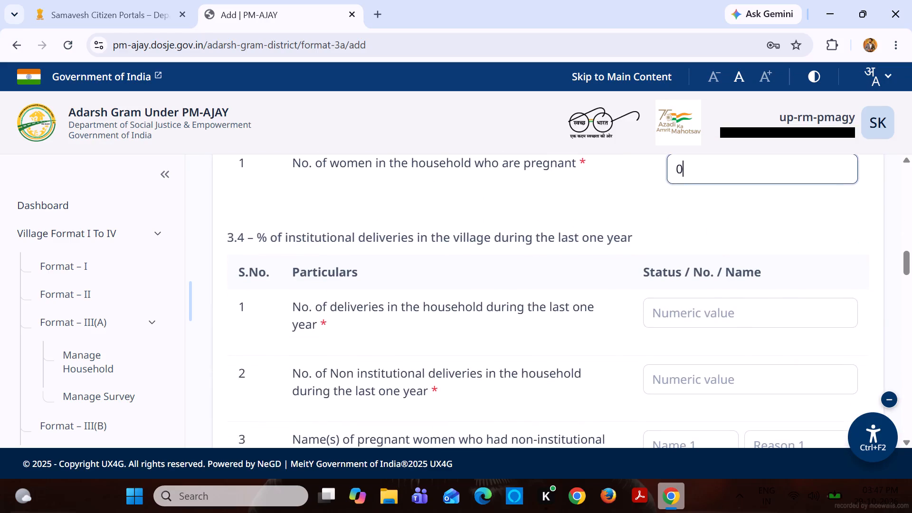
{"action": "left_click", "coordinate": [684, 297]}
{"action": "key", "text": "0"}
{"action": "scroll", "coordinate": [684, 297], "scroll_direction": "down", "scroll_amount": 2}
{"action": "left_click_drag", "start_coordinate": [722, 270], "coordinate": [668, 288]}
{"action": "left_click", "coordinate": [668, 288]}
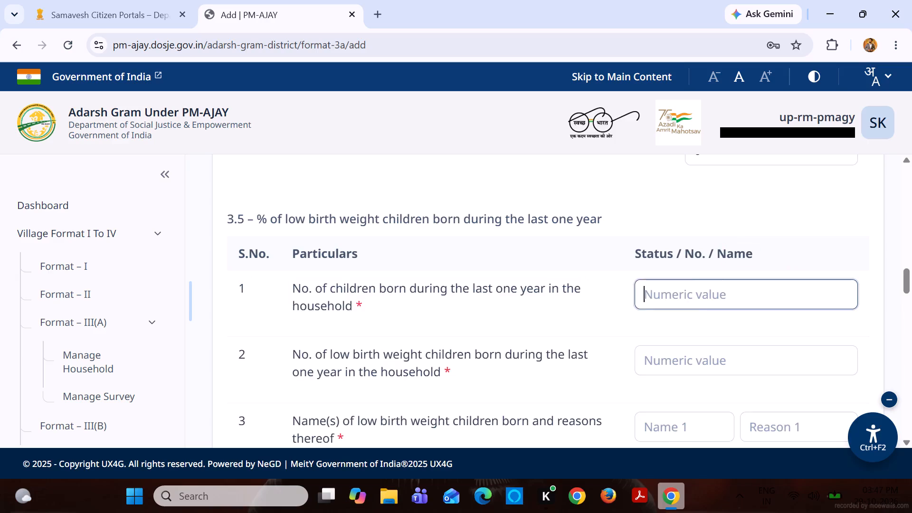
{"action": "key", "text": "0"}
{"action": "scroll", "coordinate": [668, 288], "scroll_direction": "down", "scroll_amount": 2}
{"action": "left_click", "coordinate": [682, 261]}
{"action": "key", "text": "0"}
{"action": "scroll", "coordinate": [682, 261], "scroll_direction": "down", "scroll_amount": 2}
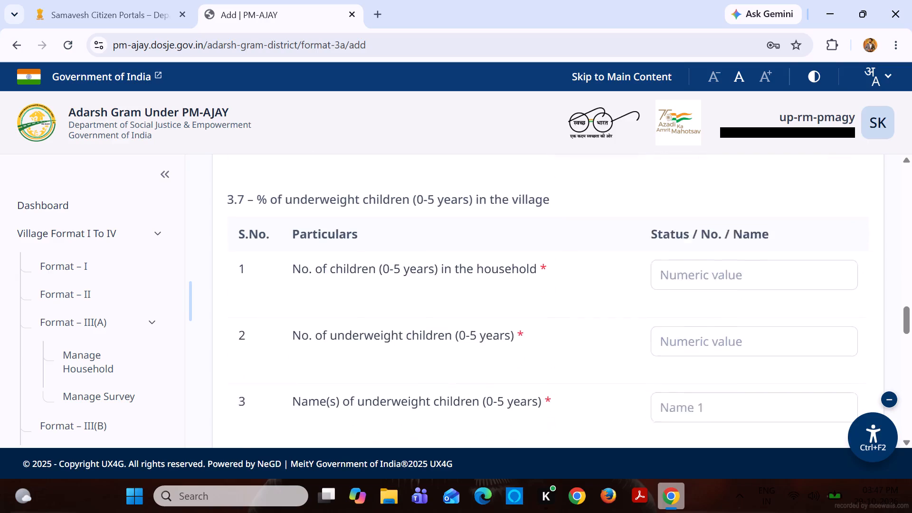
{"action": "left_click", "coordinate": [703, 234]}
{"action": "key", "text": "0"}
Enter 0 for women pregnant last year (3.8), children under 1 year (3.9) and members with communicable diseases (3.10), and submit domain 3.
{"action": "scroll", "coordinate": [703, 234], "scroll_direction": "down", "scroll_amount": 1}
{"action": "left_click", "coordinate": [711, 249]}
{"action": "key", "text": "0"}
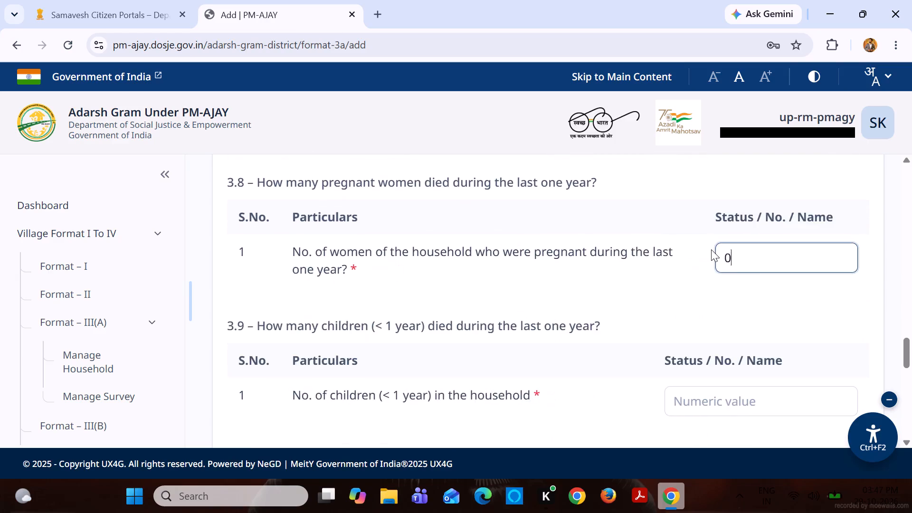
{"action": "scroll", "coordinate": [711, 249], "scroll_direction": "down", "scroll_amount": 1}
{"action": "left_click", "coordinate": [703, 264]}
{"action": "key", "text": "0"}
{"action": "scroll", "coordinate": [703, 264], "scroll_direction": "down", "scroll_amount": 1}
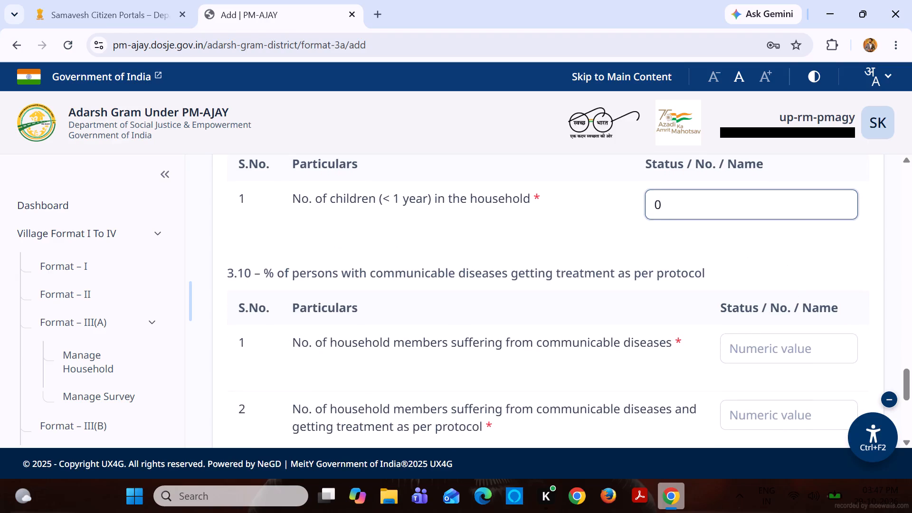
{"action": "left_click", "coordinate": [742, 343]}
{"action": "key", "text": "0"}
{"action": "scroll", "coordinate": [742, 343], "scroll_direction": "down", "scroll_amount": 2}
{"action": "left_click", "coordinate": [833, 336]}
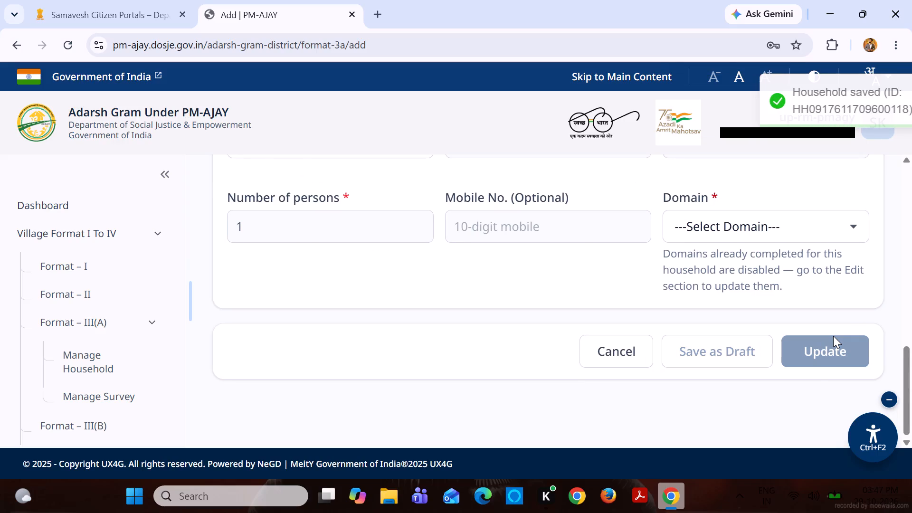
Fill domain 4 – Social Security with 0 persons eligible for Widow, Old Age and Disability Pension (4.1 to 4.3) and submit it.
{"action": "left_click", "coordinate": [839, 231]}
{"action": "scroll", "coordinate": [749, 330], "scroll_direction": "down", "scroll_amount": 1}
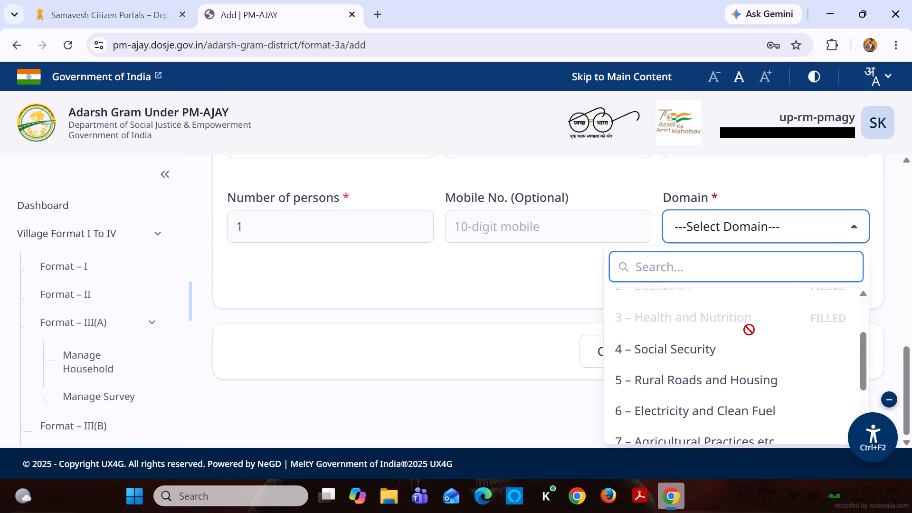
{"action": "left_click", "coordinate": [699, 341]}
{"action": "scroll", "coordinate": [699, 341], "scroll_direction": "down", "scroll_amount": 3}
{"action": "left_click", "coordinate": [767, 298]}
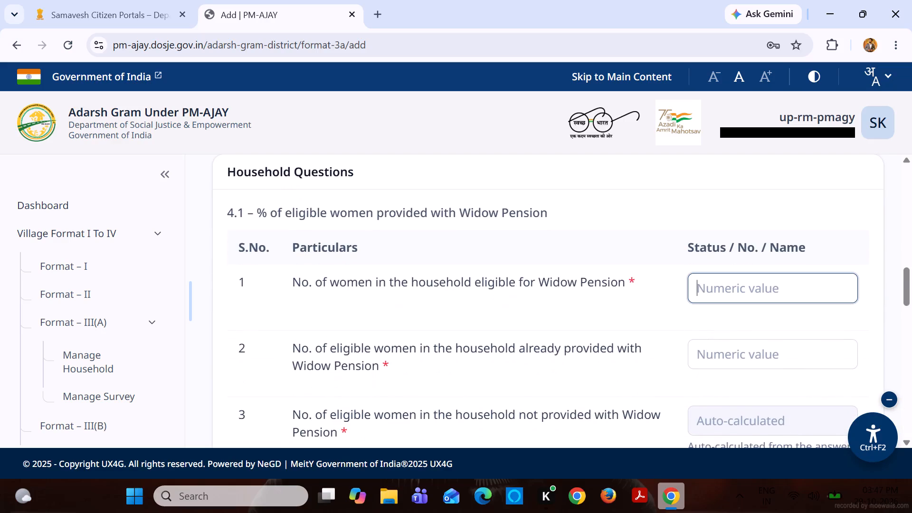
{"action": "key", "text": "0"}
{"action": "scroll", "coordinate": [767, 298], "scroll_direction": "down", "scroll_amount": 2}
{"action": "left_click", "coordinate": [706, 304]}
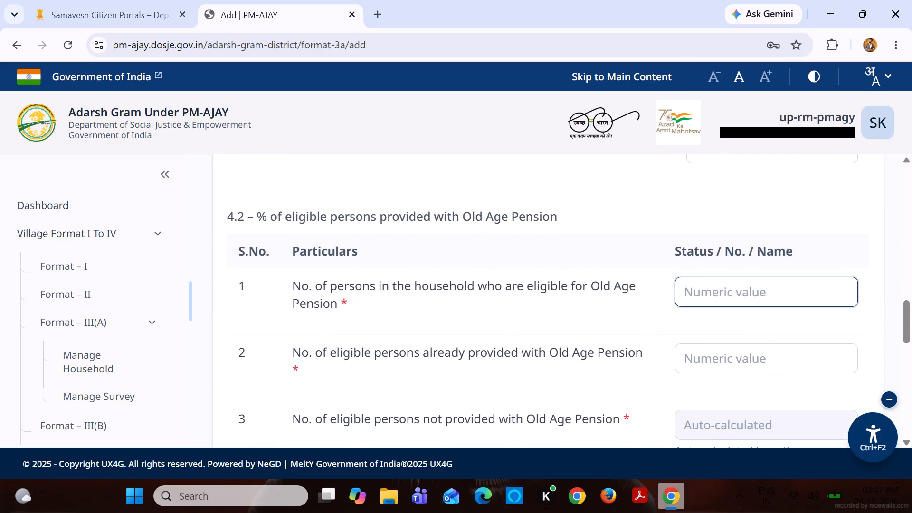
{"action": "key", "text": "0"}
{"action": "scroll", "coordinate": [706, 304], "scroll_direction": "down", "scroll_amount": 2}
{"action": "left_click", "coordinate": [684, 313]}
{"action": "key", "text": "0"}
{"action": "scroll", "coordinate": [684, 313], "scroll_direction": "down", "scroll_amount": 1}
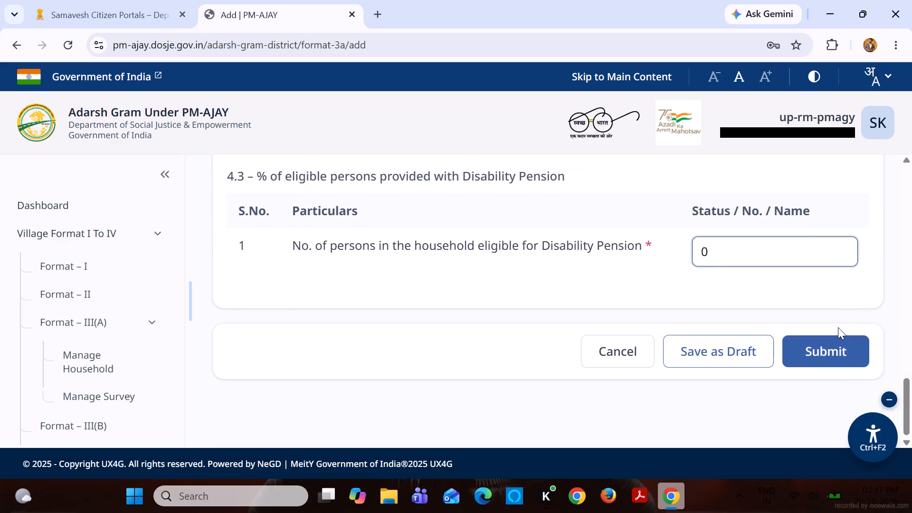
{"action": "left_click", "coordinate": [823, 349]}
Choose domain 5 – Rural Roads and Housing, answer No to living in a Kachcha/unsafe house (5.3) and submit.
{"action": "left_click", "coordinate": [826, 228]}
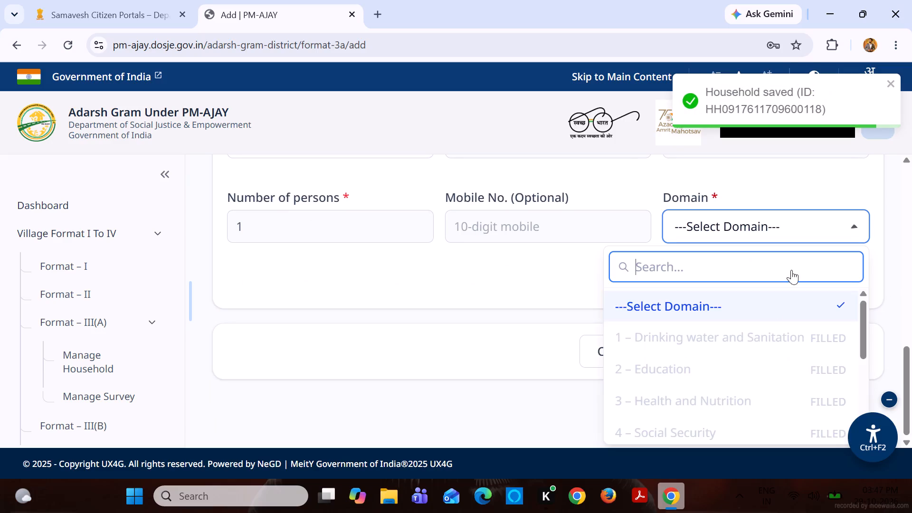
{"action": "scroll", "coordinate": [772, 303], "scroll_direction": "down", "scroll_amount": 2}
{"action": "scroll", "coordinate": [737, 311], "scroll_direction": "up", "scroll_amount": 1}
{"action": "left_click", "coordinate": [719, 326]}
{"action": "scroll", "coordinate": [719, 326], "scroll_direction": "down", "scroll_amount": 2}
{"action": "left_click_drag", "start_coordinate": [814, 285], "coordinate": [776, 366]}
{"action": "left_click", "coordinate": [776, 366]}
{"action": "scroll", "coordinate": [776, 366], "scroll_direction": "down", "scroll_amount": 2}
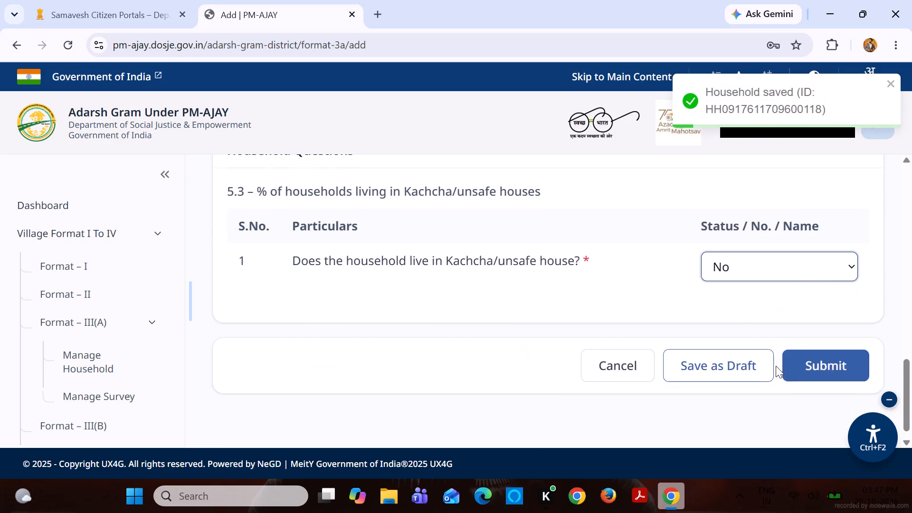
{"action": "scroll", "coordinate": [776, 366], "scroll_direction": "down", "scroll_amount": 5}
{"action": "left_click", "coordinate": [832, 341]}
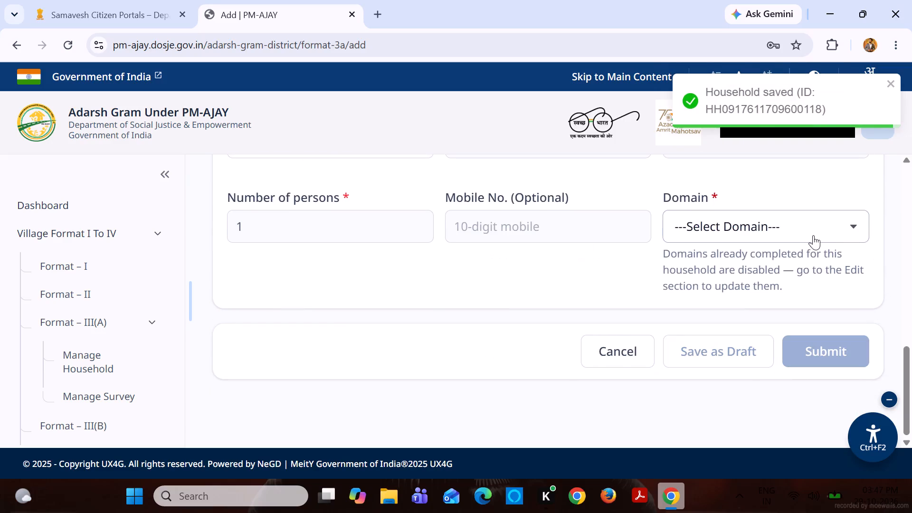
Choose domain 6 – Electricity and Clean Fuel and answer Yes to the house having an electricity connection (6.2).
{"action": "left_click", "coordinate": [813, 235]}
{"action": "scroll", "coordinate": [785, 323], "scroll_direction": "down", "scroll_amount": 1}
{"action": "left_click", "coordinate": [718, 380]}
{"action": "scroll", "coordinate": [718, 380], "scroll_direction": "down", "scroll_amount": 3}
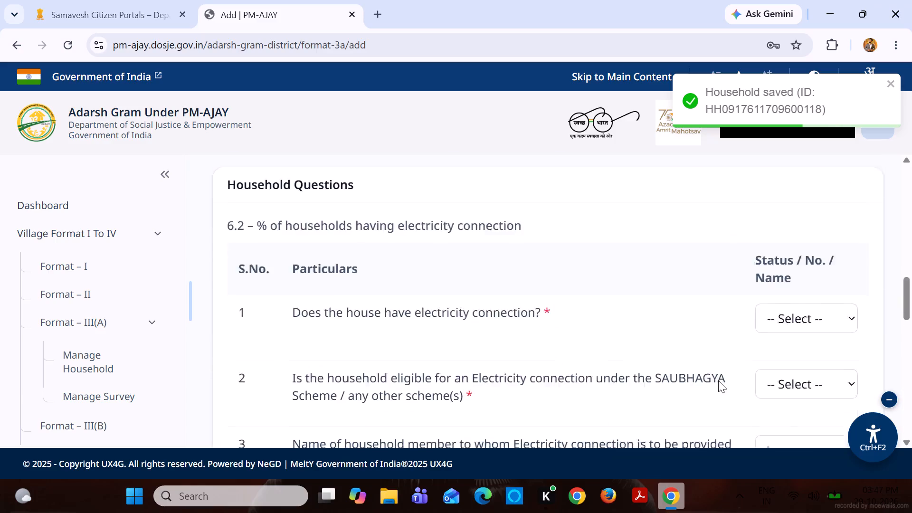
{"action": "left_click_drag", "start_coordinate": [819, 239], "coordinate": [782, 287]}
{"action": "left_click", "coordinate": [782, 287]}
Answer Yes to electricity connection and LED bulb use (6.3) and Yes to clean fuel use (6.4), and submit domain 6.
{"action": "scroll", "coordinate": [782, 287], "scroll_direction": "down", "scroll_amount": 2}
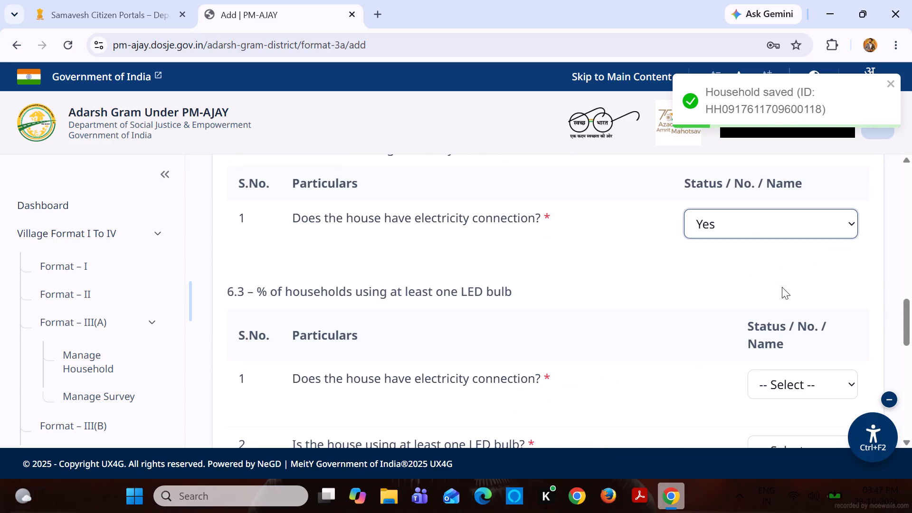
{"action": "scroll", "coordinate": [782, 287], "scroll_direction": "down", "scroll_amount": 2}
{"action": "scroll", "coordinate": [839, 284], "scroll_direction": "down", "scroll_amount": 4}
{"action": "left_click_drag", "start_coordinate": [828, 195], "coordinate": [808, 215]}
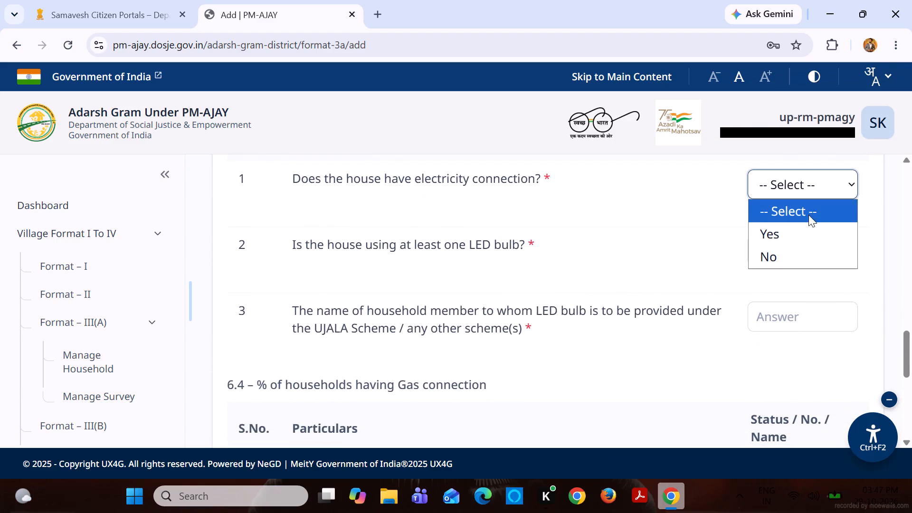
{"action": "left_click_drag", "start_coordinate": [808, 215], "coordinate": [798, 228]}
{"action": "left_click", "coordinate": [798, 228]}
{"action": "left_click_drag", "start_coordinate": [827, 250], "coordinate": [805, 293]}
{"action": "left_click", "coordinate": [805, 293]}
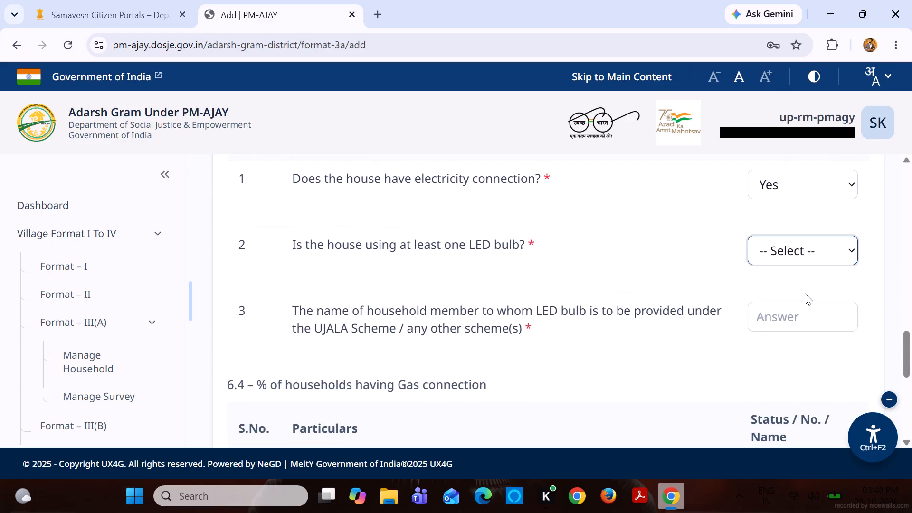
{"action": "scroll", "coordinate": [805, 293], "scroll_direction": "down", "scroll_amount": 3}
{"action": "left_click_drag", "start_coordinate": [800, 192], "coordinate": [787, 230]}
{"action": "left_click", "coordinate": [787, 230]}
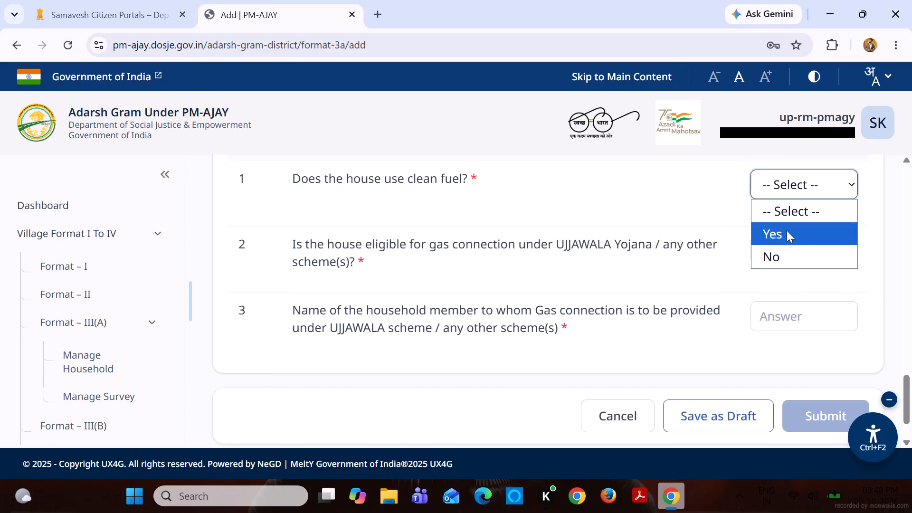
{"action": "left_click", "coordinate": [813, 364]}
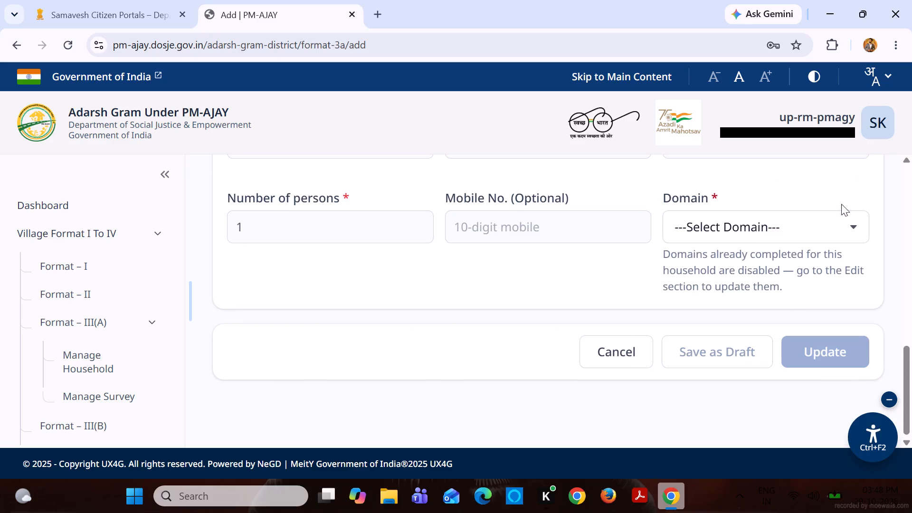
Choose domain 7 – Agricultural Practices etc., answer No to the household being involved in farming (7.1) and submit.
{"action": "left_click", "coordinate": [789, 231]}
{"action": "scroll", "coordinate": [754, 348], "scroll_direction": "down", "scroll_amount": 3}
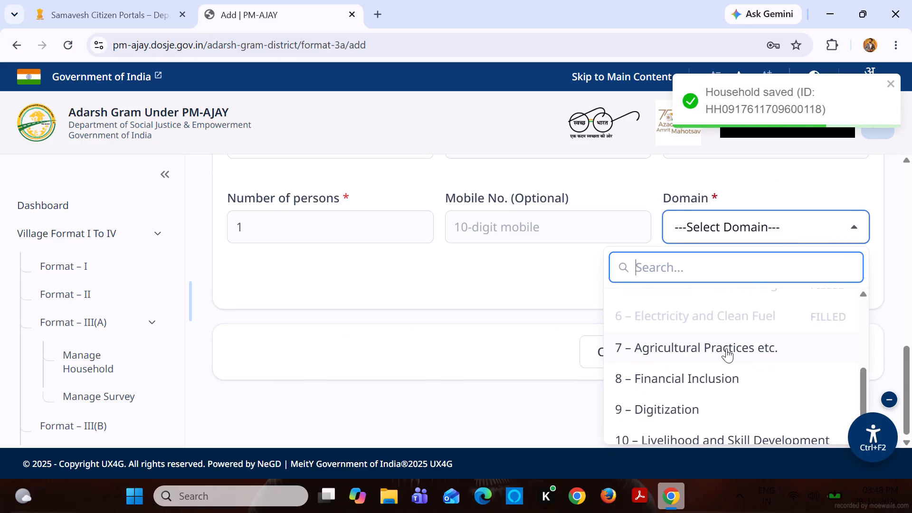
{"action": "left_click", "coordinate": [726, 348]}
{"action": "scroll", "coordinate": [726, 348], "scroll_direction": "down", "scroll_amount": 3}
{"action": "left_click_drag", "start_coordinate": [808, 262], "coordinate": [762, 334]}
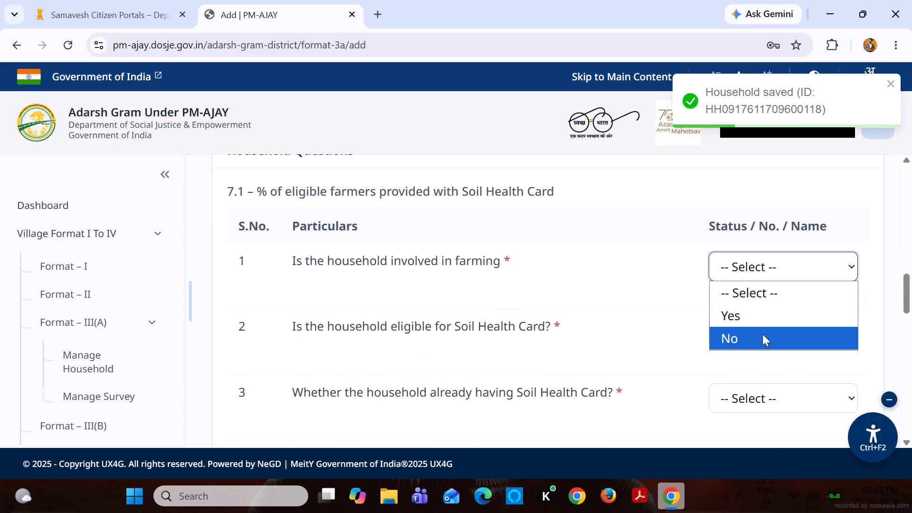
{"action": "left_click", "coordinate": [762, 334]}
{"action": "scroll", "coordinate": [762, 334], "scroll_direction": "down", "scroll_amount": 8}
{"action": "left_click", "coordinate": [810, 348]}
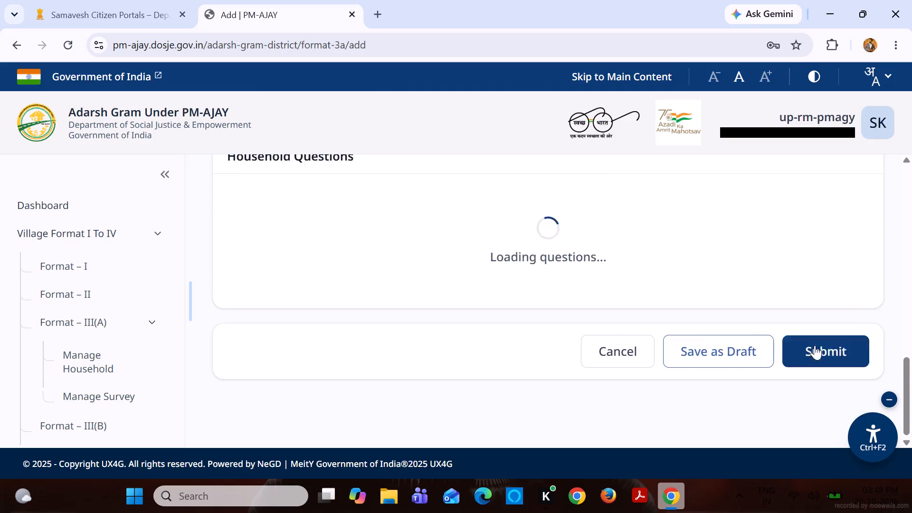
Choose domain 8 – Financial Inclusion and enter 2 persons above 5 years and 2 members who already have Aadhaar (8.1).
{"action": "left_click", "coordinate": [796, 241]}
{"action": "scroll", "coordinate": [770, 305], "scroll_direction": "down", "scroll_amount": 3}
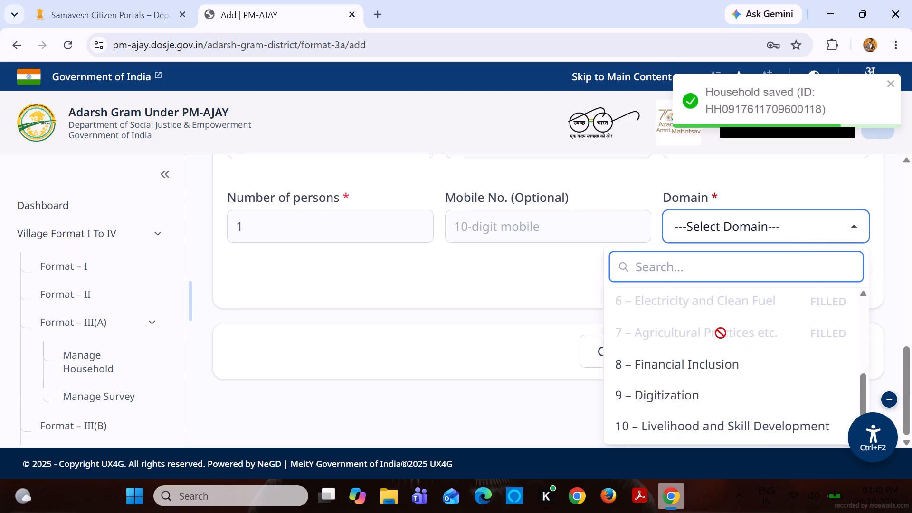
{"action": "left_click", "coordinate": [700, 354]}
{"action": "scroll", "coordinate": [700, 354], "scroll_direction": "down", "scroll_amount": 3}
{"action": "left_click", "coordinate": [745, 232]}
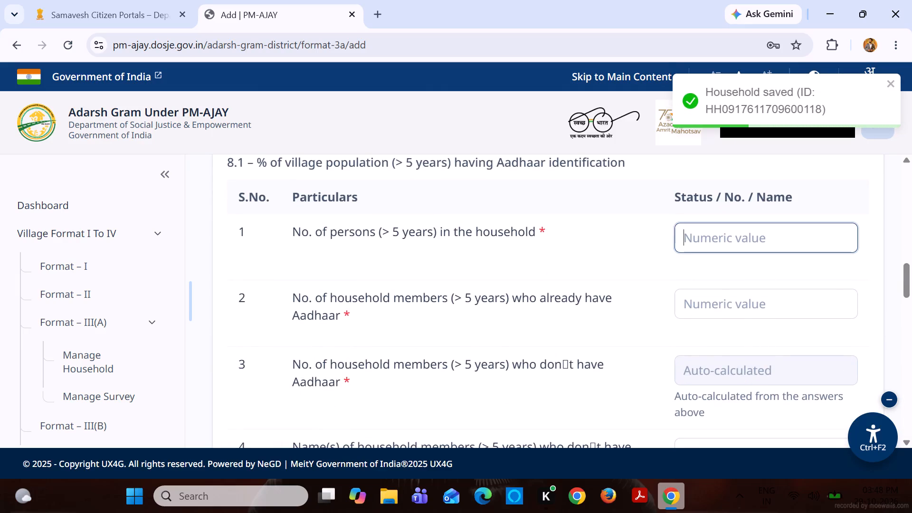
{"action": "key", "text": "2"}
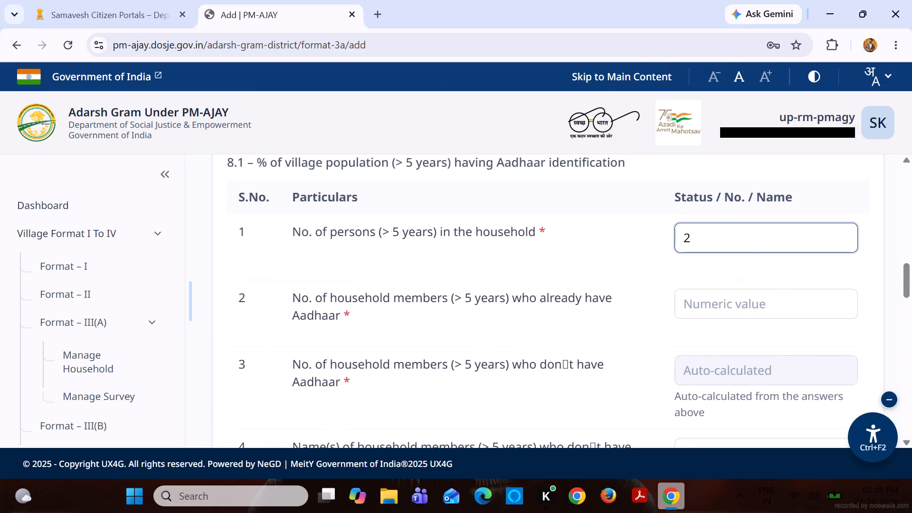
{"action": "left_click", "coordinate": [722, 302]}
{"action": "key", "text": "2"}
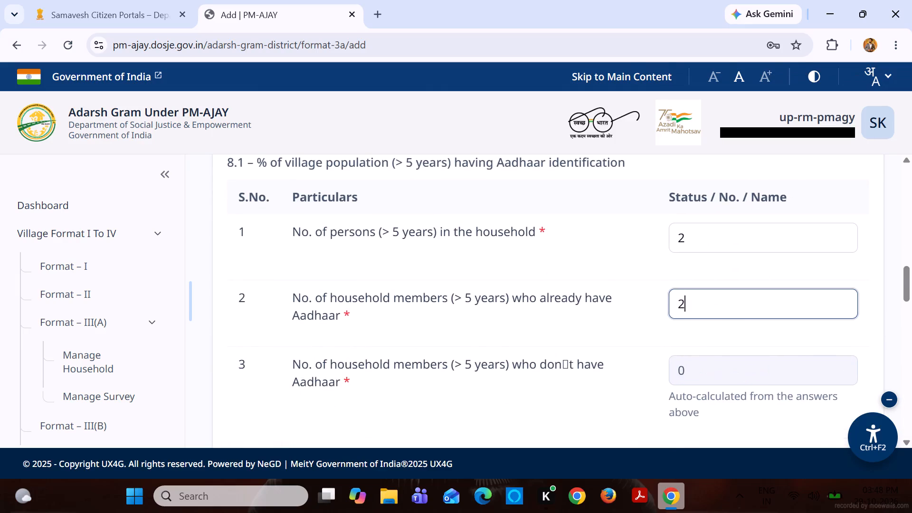
Correct 8.1 to 1 person above 5 years in the household and 1 member who already has Aadhaar.
{"action": "scroll", "coordinate": [722, 302], "scroll_direction": "up", "scroll_amount": 1}
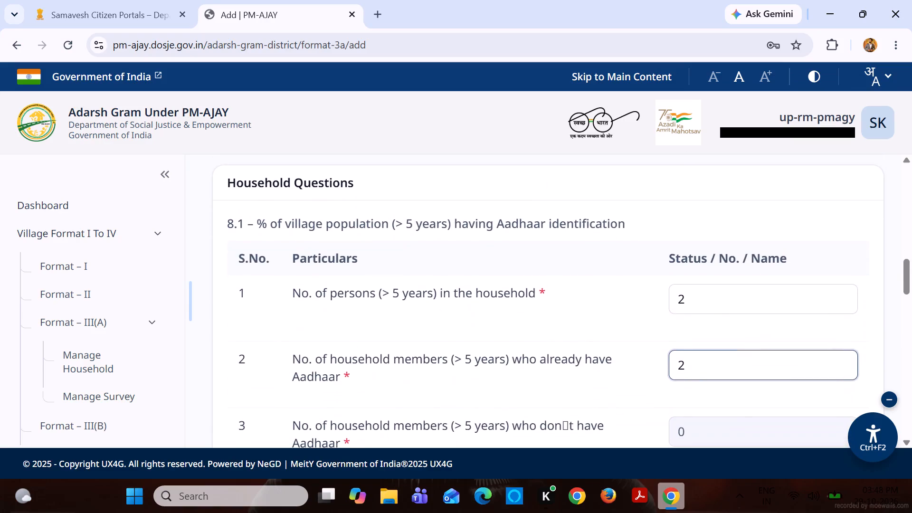
{"action": "left_click", "coordinate": [712, 314]}
{"action": "left_click", "coordinate": [715, 309]}
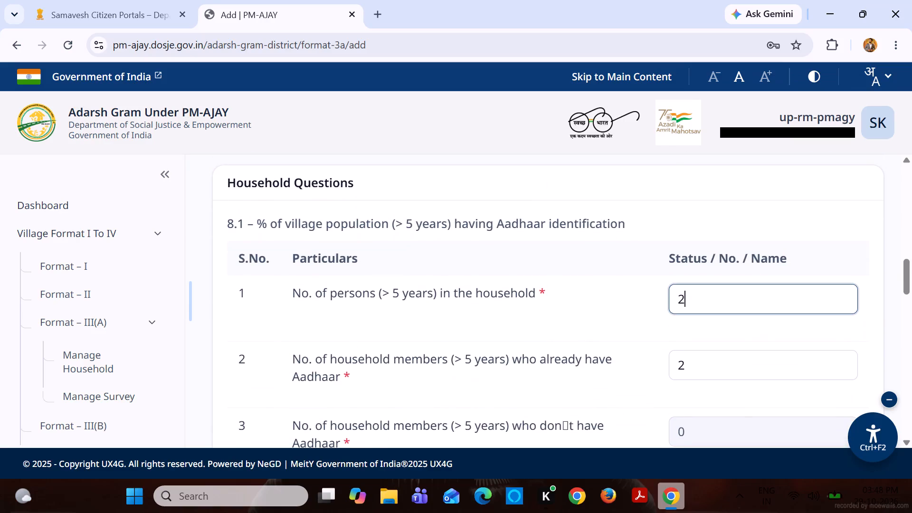
{"action": "key", "text": "BackSpace"}
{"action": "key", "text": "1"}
{"action": "left_click", "coordinate": [643, 359]}
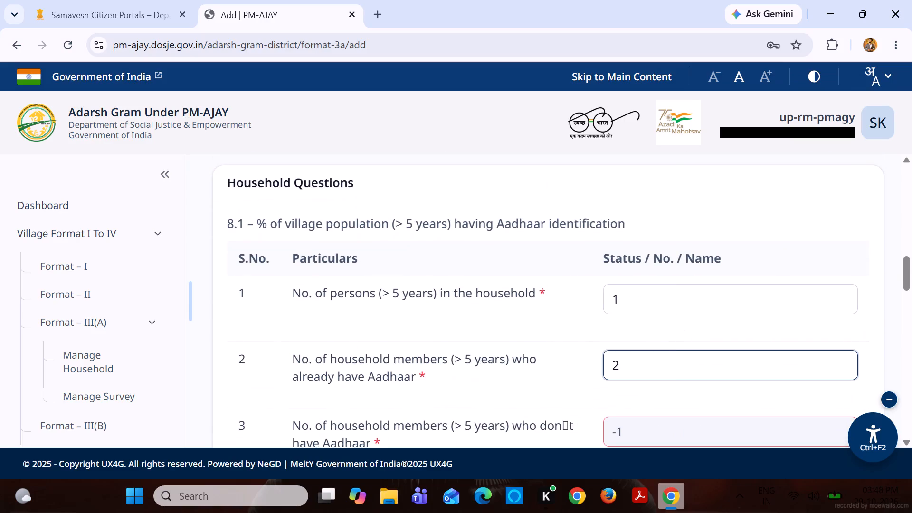
{"action": "key", "text": "BackSpace"}
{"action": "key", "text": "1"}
Enter 0 members eligible for a Bank/Post Office account, Suraksha Bima and Jeevan Jyoti Bima (8.2 to 8.4), and submit domain 8.
{"action": "scroll", "coordinate": [643, 359], "scroll_direction": "down", "scroll_amount": 5}
{"action": "left_click", "coordinate": [766, 277]}
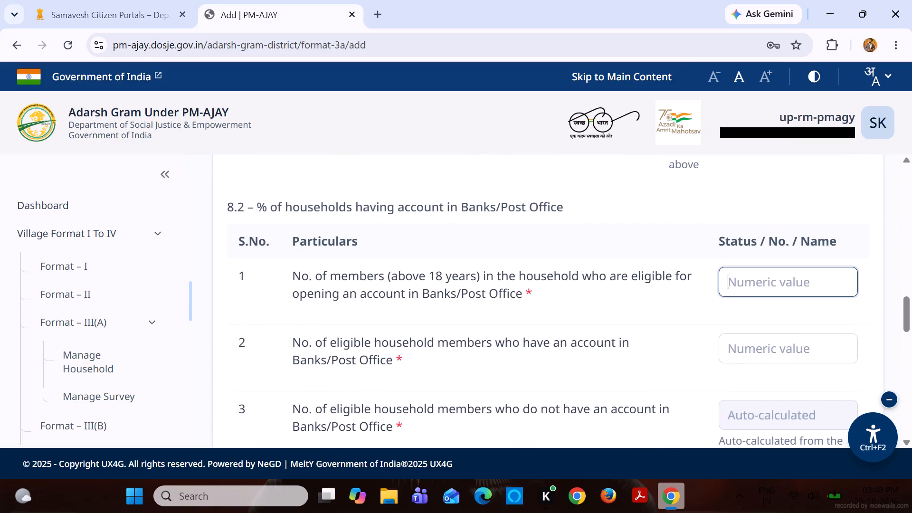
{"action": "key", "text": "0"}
{"action": "scroll", "coordinate": [766, 277], "scroll_direction": "down", "scroll_amount": 4}
{"action": "left_click", "coordinate": [798, 196]}
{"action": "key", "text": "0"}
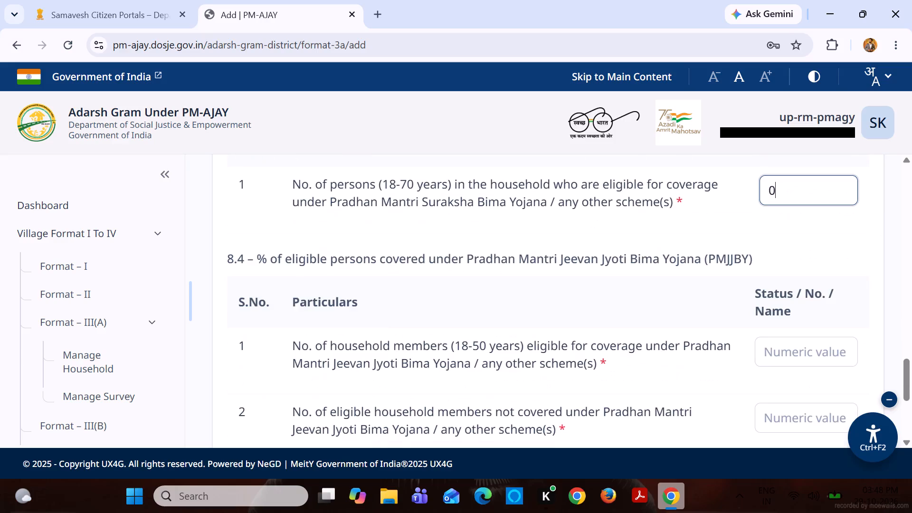
{"action": "scroll", "coordinate": [798, 196], "scroll_direction": "down", "scroll_amount": 2}
{"action": "left_click", "coordinate": [789, 199]}
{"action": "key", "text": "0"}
{"action": "scroll", "coordinate": [789, 199], "scroll_direction": "down", "scroll_amount": 1}
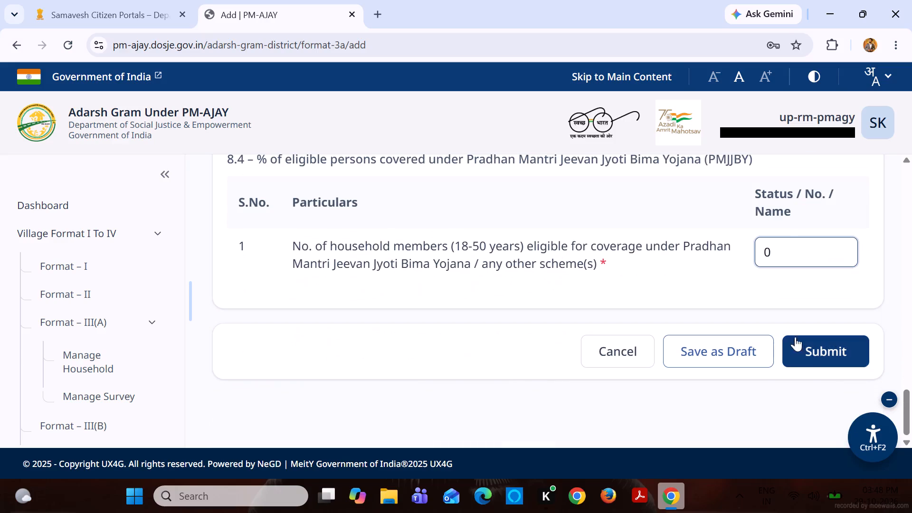
{"action": "left_click", "coordinate": [805, 361]}
Choose domain 9 – Digitization, enter 0 members eligible for PMGDISHA training (9.3) and submit.
{"action": "left_click", "coordinate": [818, 225]}
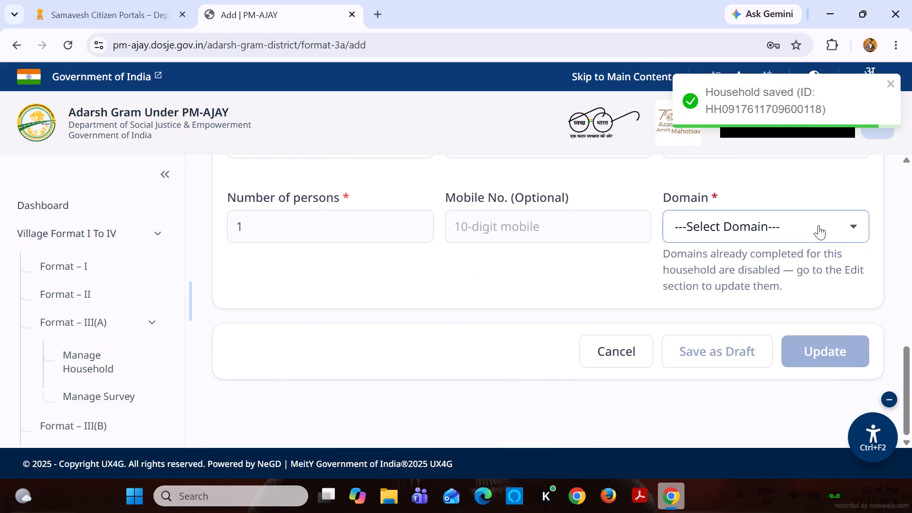
{"action": "scroll", "coordinate": [756, 343], "scroll_direction": "down", "scroll_amount": 7}
{"action": "left_click", "coordinate": [681, 391]}
{"action": "scroll", "coordinate": [681, 391], "scroll_direction": "down", "scroll_amount": 2}
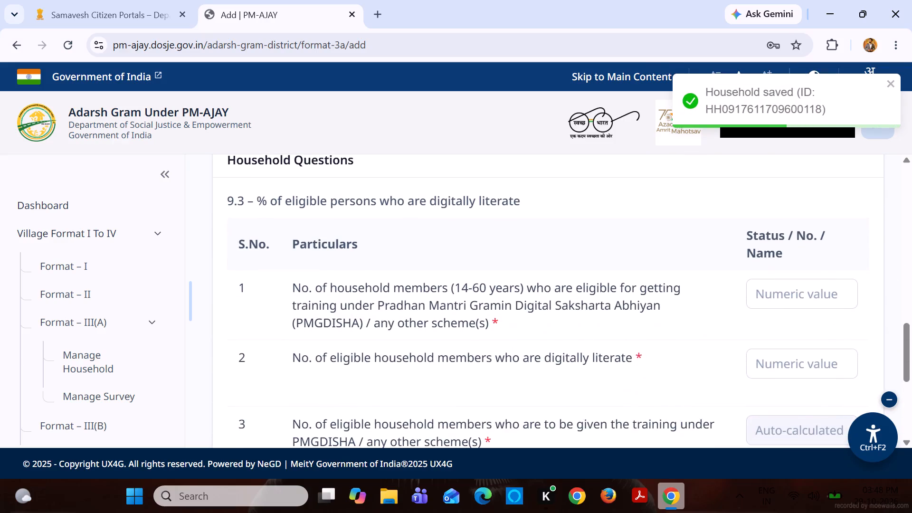
{"action": "left_click", "coordinate": [793, 292]}
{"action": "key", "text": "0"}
{"action": "left_click", "coordinate": [824, 398]}
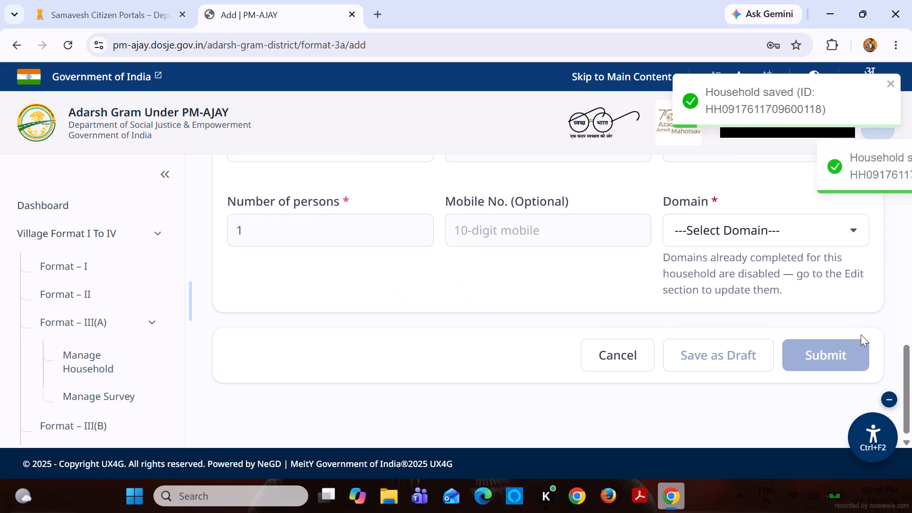
Choose domain 10 – Livelihood and Skill Development and enter 0 youth eligible for skill training (10.1) and bank linked loans (10.2).
{"action": "left_click", "coordinate": [817, 232]}
{"action": "scroll", "coordinate": [788, 342], "scroll_direction": "down", "scroll_amount": 9}
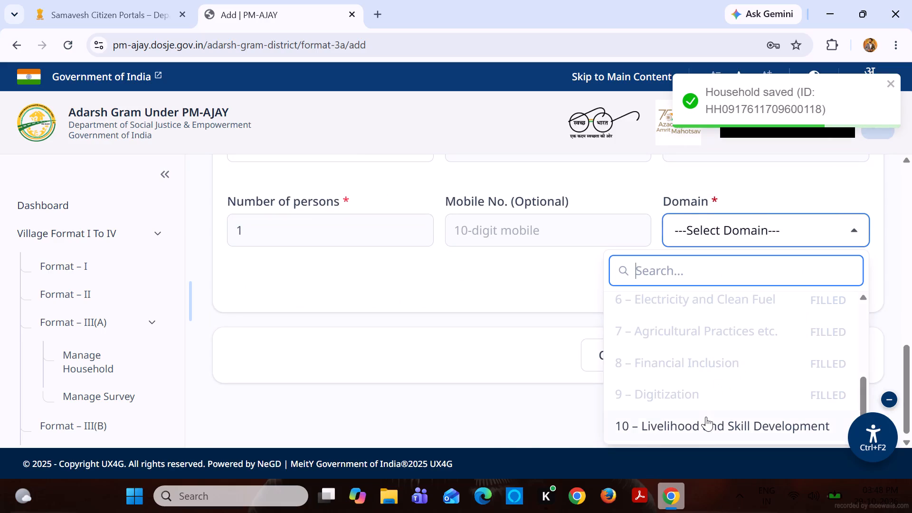
{"action": "left_click", "coordinate": [706, 417]}
{"action": "scroll", "coordinate": [753, 309], "scroll_direction": "down", "scroll_amount": 2}
{"action": "left_click", "coordinate": [736, 304]}
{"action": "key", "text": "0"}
{"action": "scroll", "coordinate": [736, 304], "scroll_direction": "down", "scroll_amount": 2}
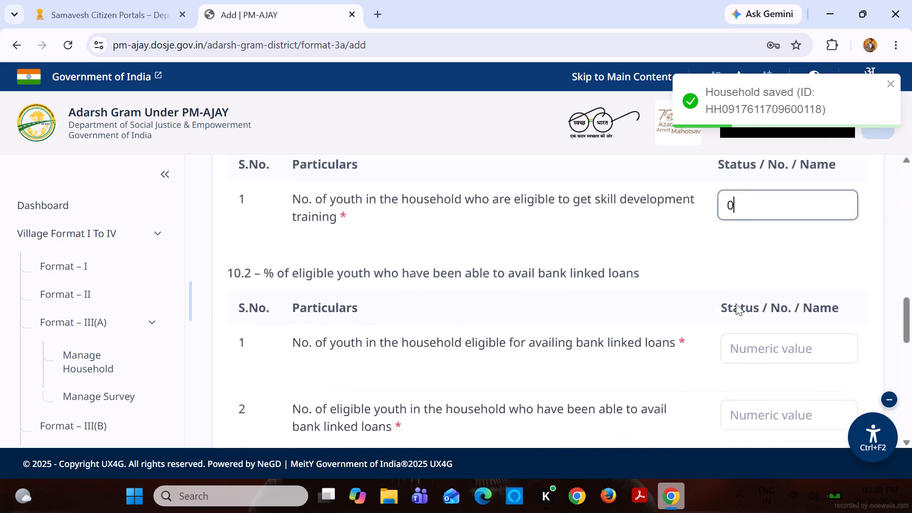
{"action": "scroll", "coordinate": [736, 304], "scroll_direction": "down", "scroll_amount": 3}
{"action": "scroll", "coordinate": [774, 180], "scroll_direction": "up", "scroll_amount": 1}
{"action": "left_click", "coordinate": [754, 197]}
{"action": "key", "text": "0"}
Answer No to self-help group membership, enter 0 members wishing to join an SHG (10.3), and submit domain 10.
{"action": "scroll", "coordinate": [754, 197], "scroll_direction": "up", "scroll_amount": 1}
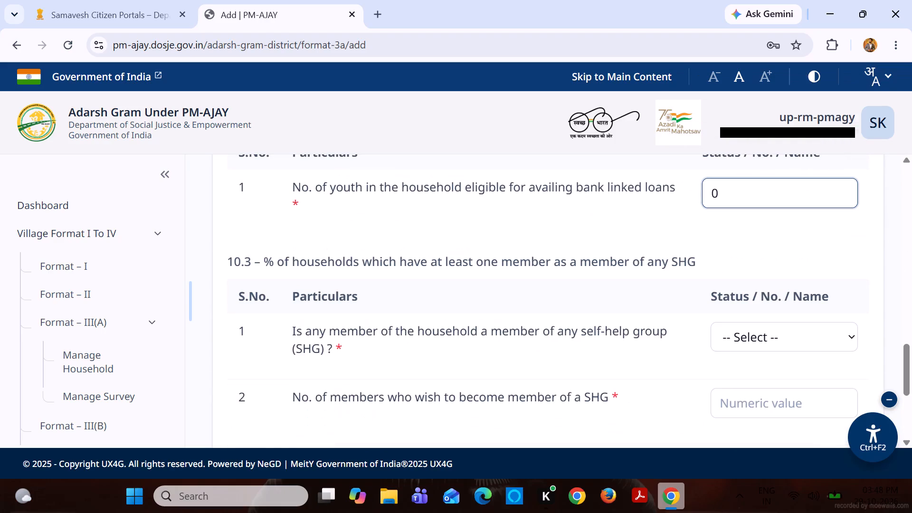
{"action": "scroll", "coordinate": [754, 197], "scroll_direction": "up", "scroll_amount": 1}
{"action": "left_click", "coordinate": [750, 353]}
{"action": "left_click_drag", "start_coordinate": [779, 341], "coordinate": [741, 397]}
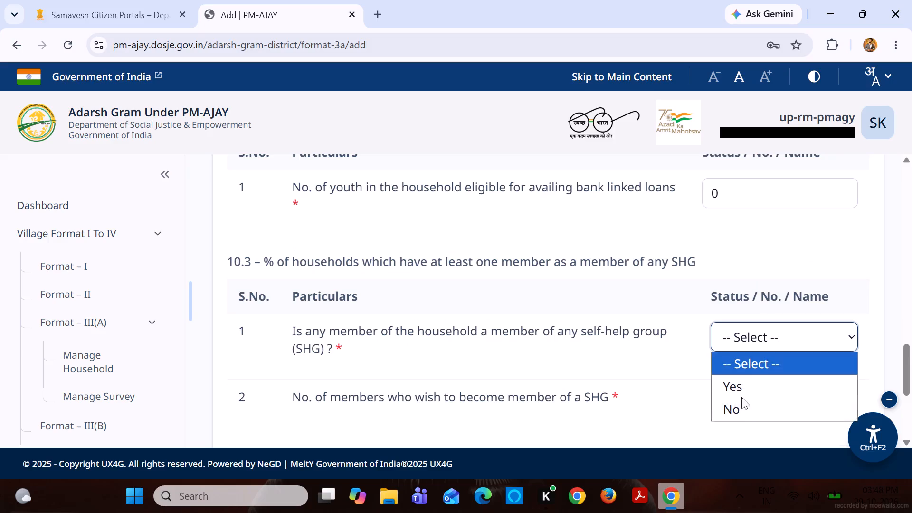
{"action": "left_click_drag", "start_coordinate": [741, 397], "coordinate": [736, 418]}
{"action": "left_click", "coordinate": [736, 418]}
{"action": "left_click", "coordinate": [748, 399]}
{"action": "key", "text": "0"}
{"action": "scroll", "coordinate": [748, 399], "scroll_direction": "down", "scroll_amount": 3}
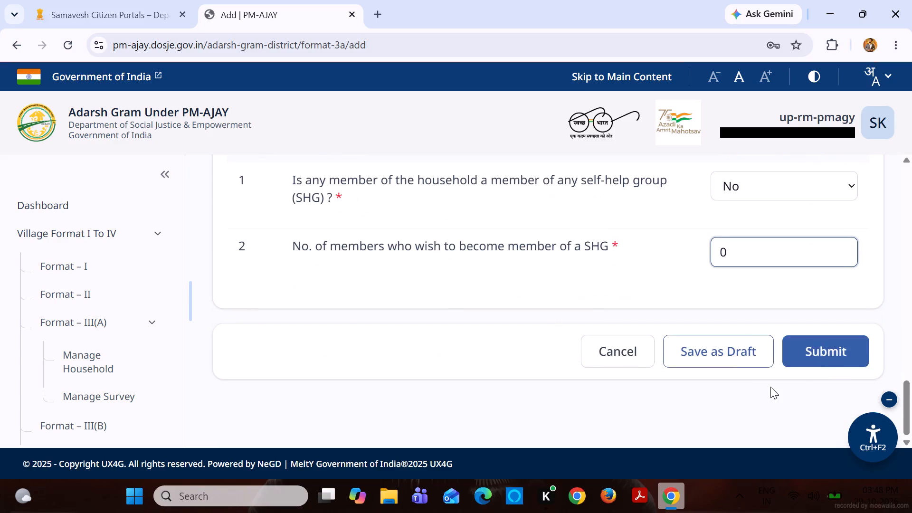
{"action": "left_click", "coordinate": [831, 358]}
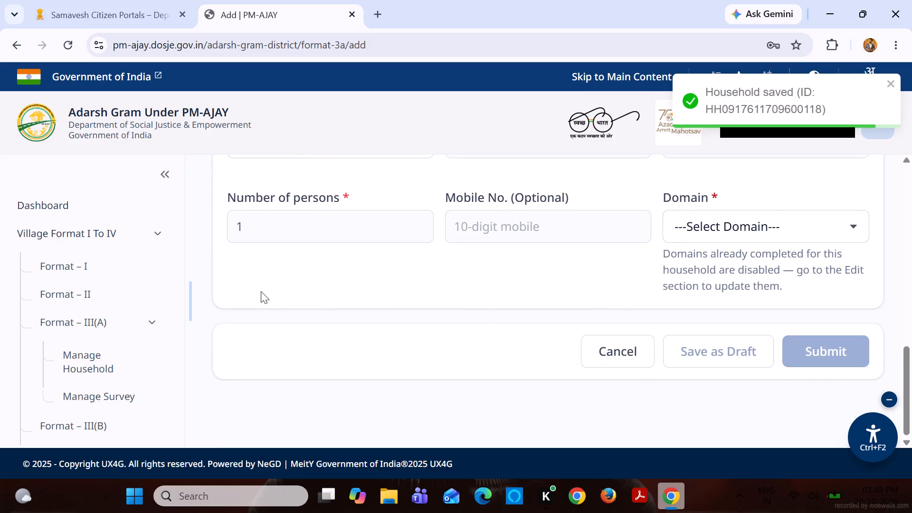
Start a new household record for block Shahabad - 1488, Gram Panchayat Narkheri - 84799, village Narkhera - 117096, category SC.
{"action": "left_click", "coordinate": [147, 352]}
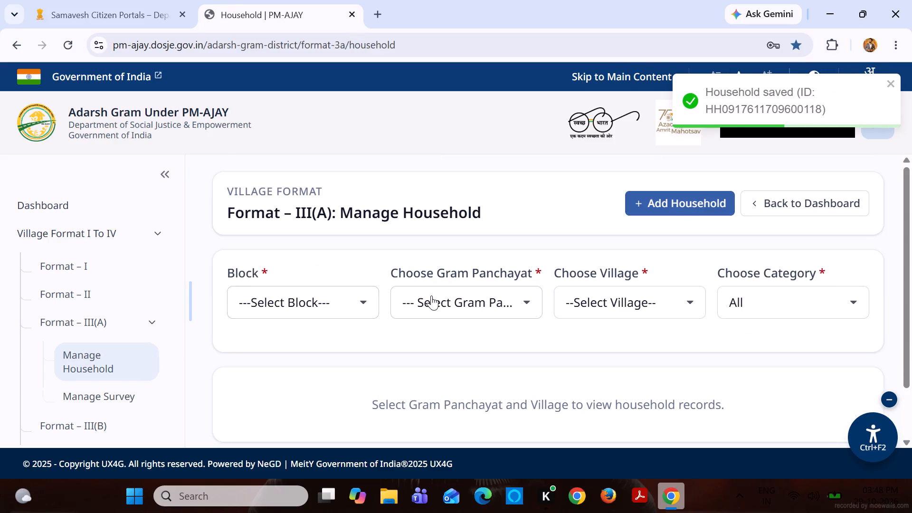
{"action": "left_click", "coordinate": [691, 210]}
{"action": "left_click", "coordinate": [673, 162]}
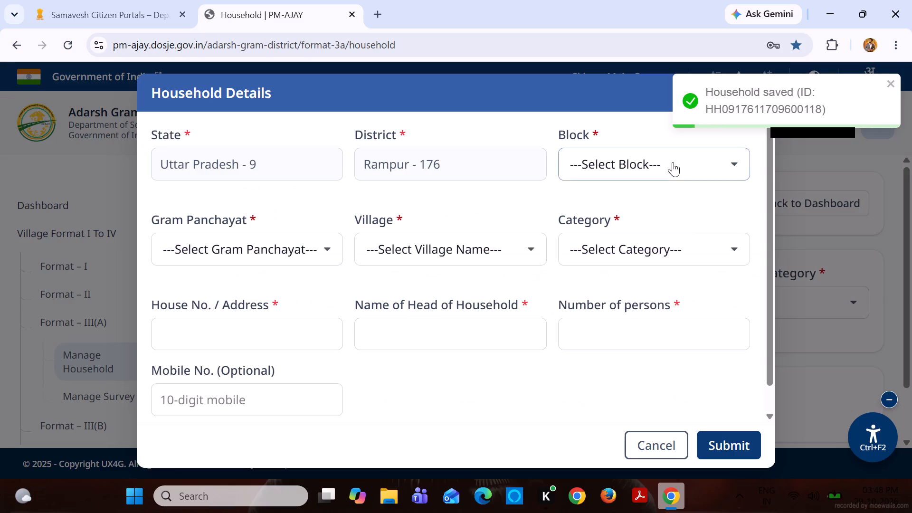
{"action": "left_click", "coordinate": [599, 392]}
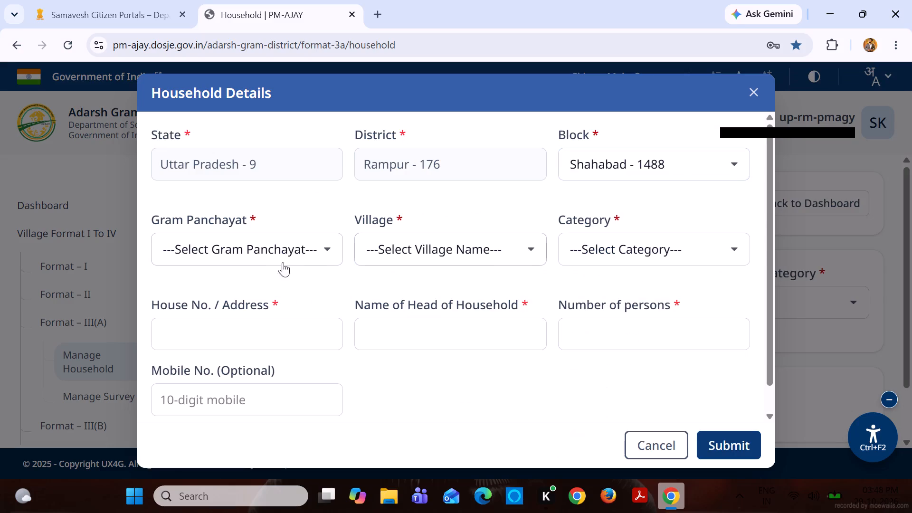
{"action": "left_click", "coordinate": [266, 252]}
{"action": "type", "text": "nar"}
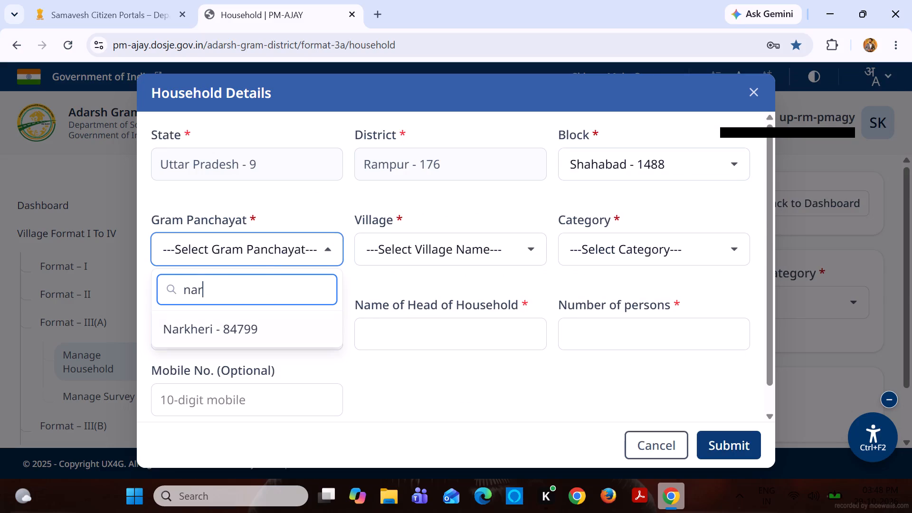
{"action": "left_click", "coordinate": [180, 333]}
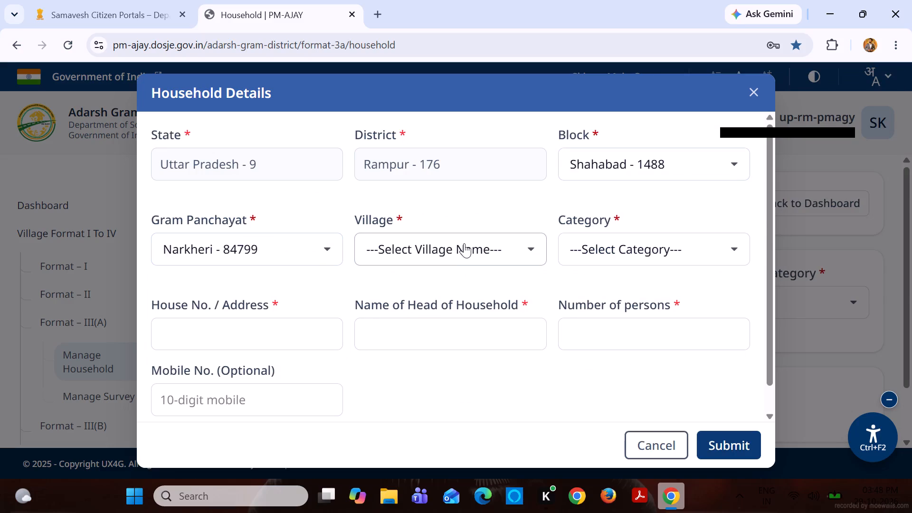
{"action": "left_click", "coordinate": [464, 243]}
{"action": "left_click", "coordinate": [405, 309]}
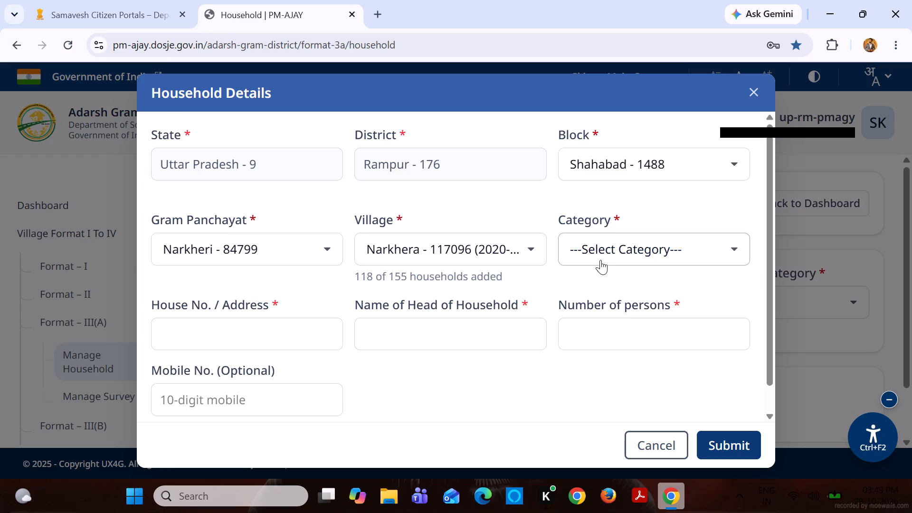
{"action": "left_click", "coordinate": [600, 260]}
{"action": "left_click", "coordinate": [576, 309]}
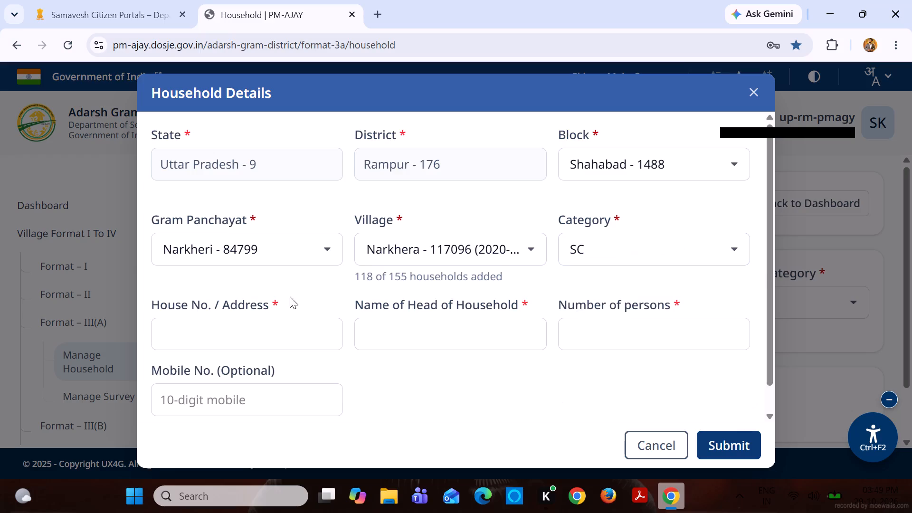
Enter house number 118, the head of household's name and 5 persons, and submit the new household.
{"action": "left_click", "coordinate": [173, 334]}
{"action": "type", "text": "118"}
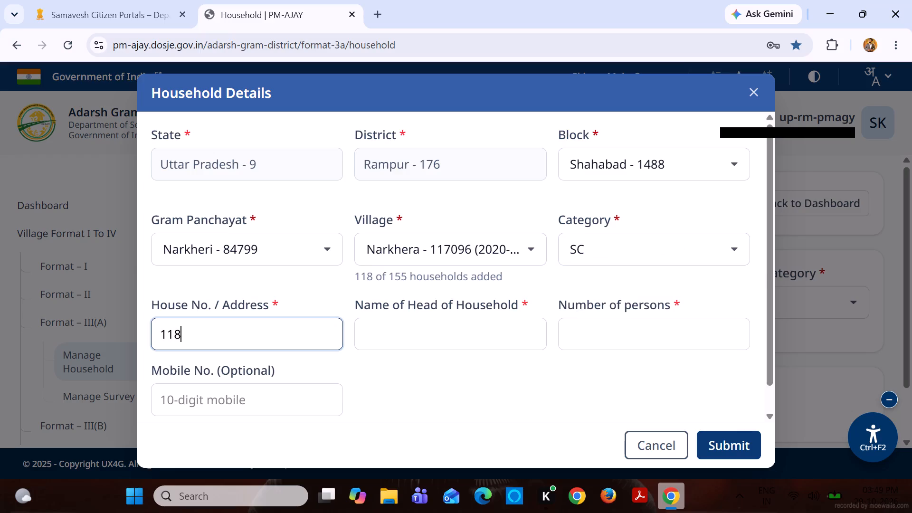
{"action": "left_click", "coordinate": [390, 322]}
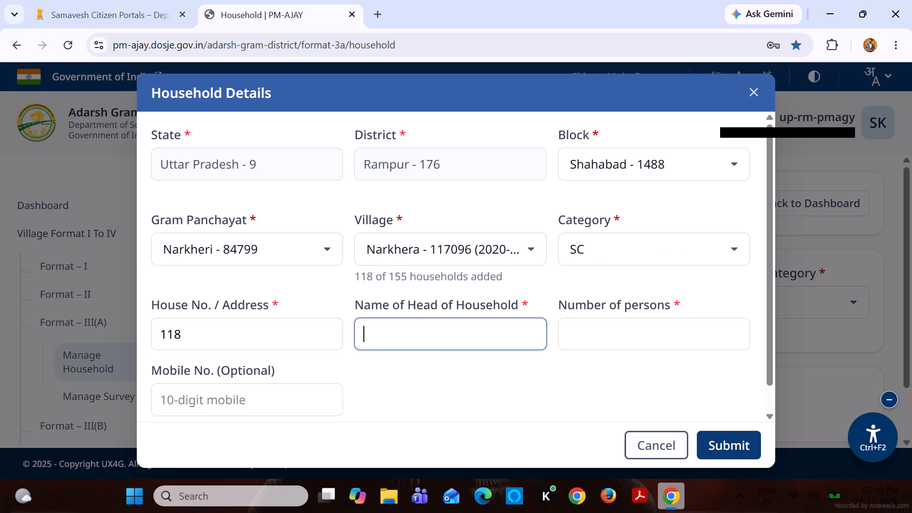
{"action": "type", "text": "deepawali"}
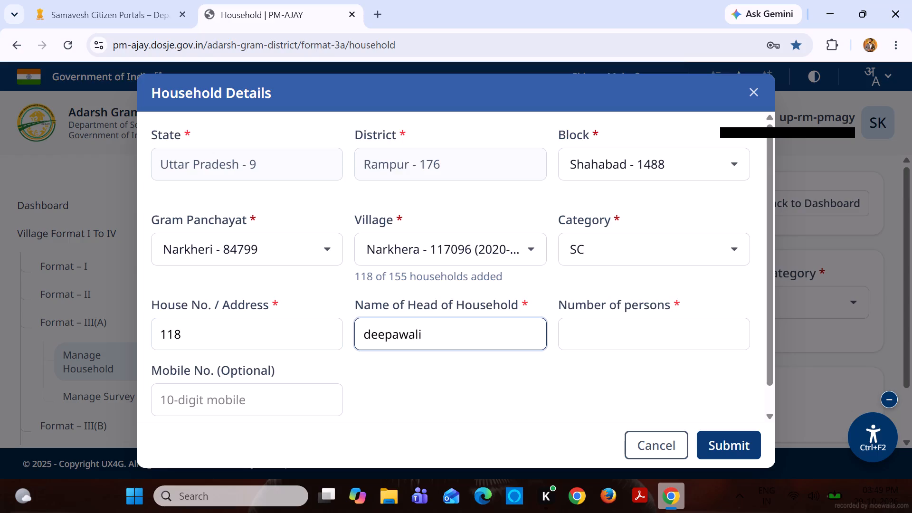
{"action": "left_click", "coordinate": [600, 320]}
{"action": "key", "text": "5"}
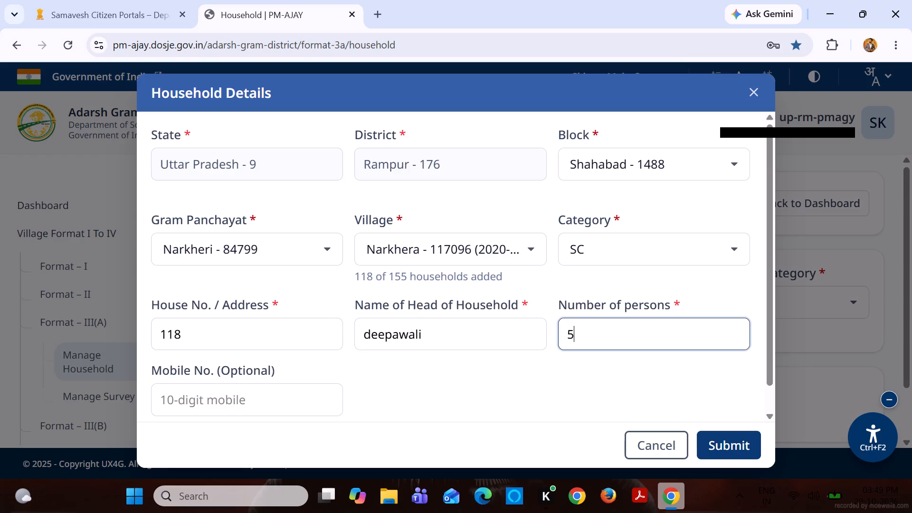
{"action": "left_click", "coordinate": [715, 438]}
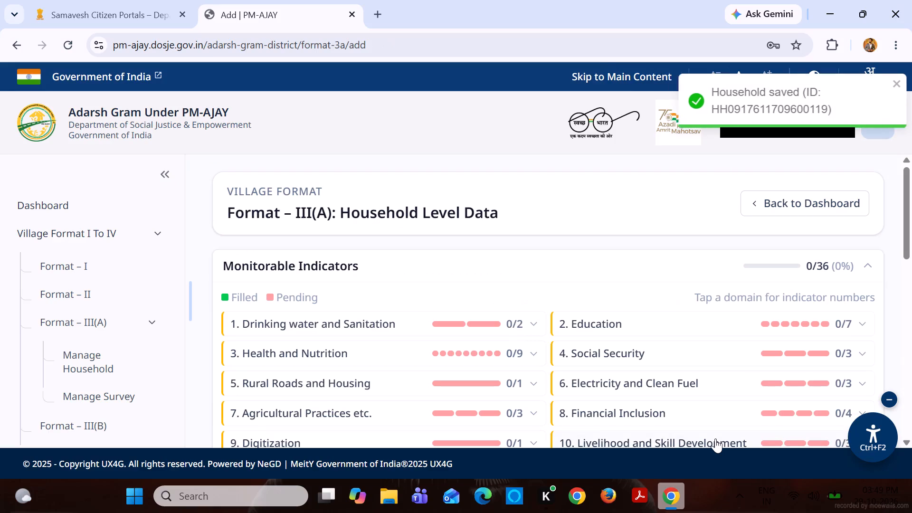
Choose domain 1 – Drinking water and Sanitation, answer Yes to household latrine (1.3) and No to open defecation (1.5), and submit it.
{"action": "scroll", "coordinate": [716, 300], "scroll_direction": "down", "scroll_amount": 9}
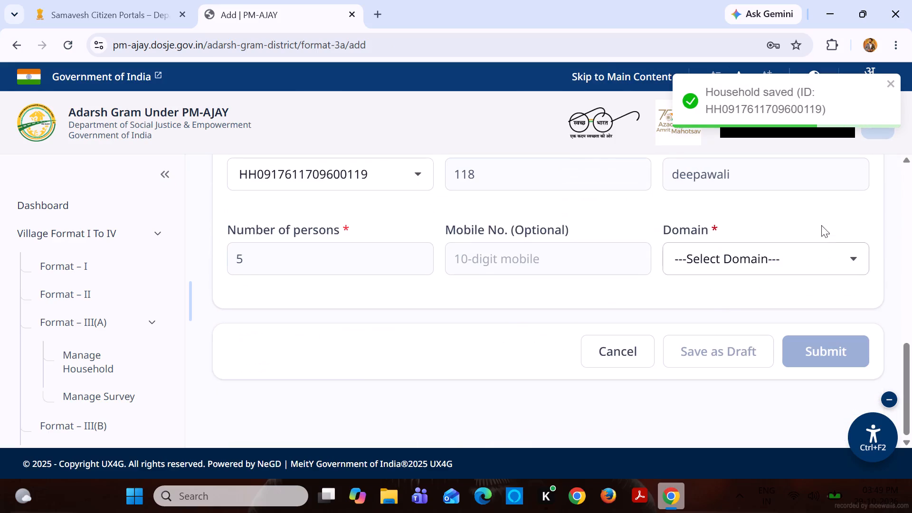
{"action": "left_click", "coordinate": [805, 265]}
{"action": "left_click", "coordinate": [786, 137]}
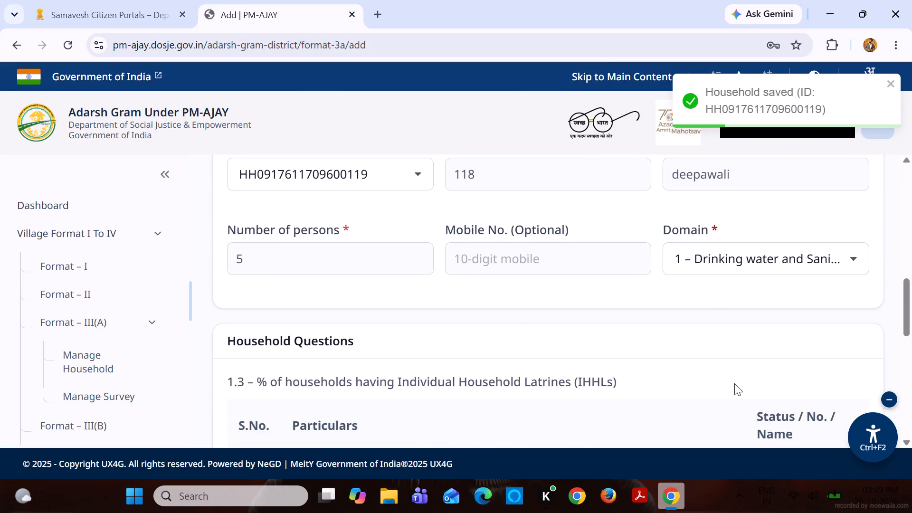
{"action": "scroll", "coordinate": [734, 383], "scroll_direction": "down", "scroll_amount": 2}
{"action": "left_click", "coordinate": [816, 312]}
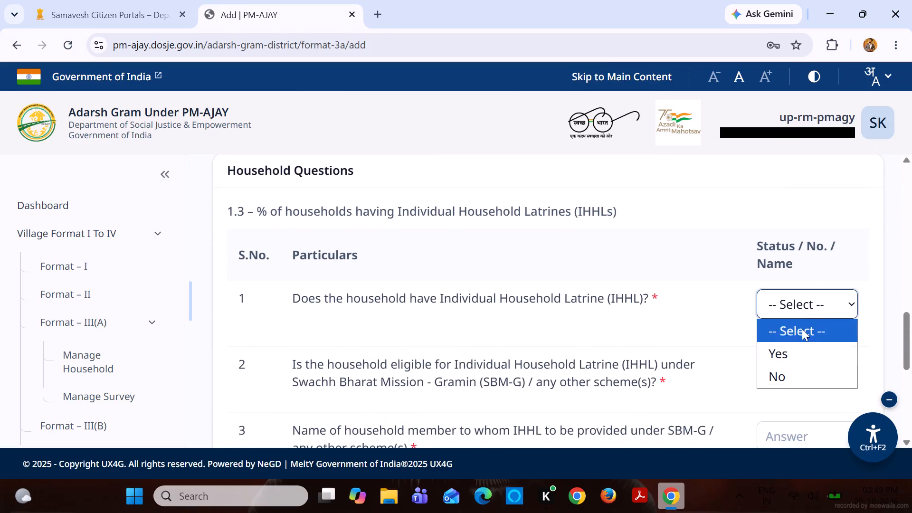
{"action": "left_click", "coordinate": [794, 347]}
{"action": "scroll", "coordinate": [794, 347], "scroll_direction": "down", "scroll_amount": 3}
{"action": "scroll", "coordinate": [822, 319], "scroll_direction": "down", "scroll_amount": 5}
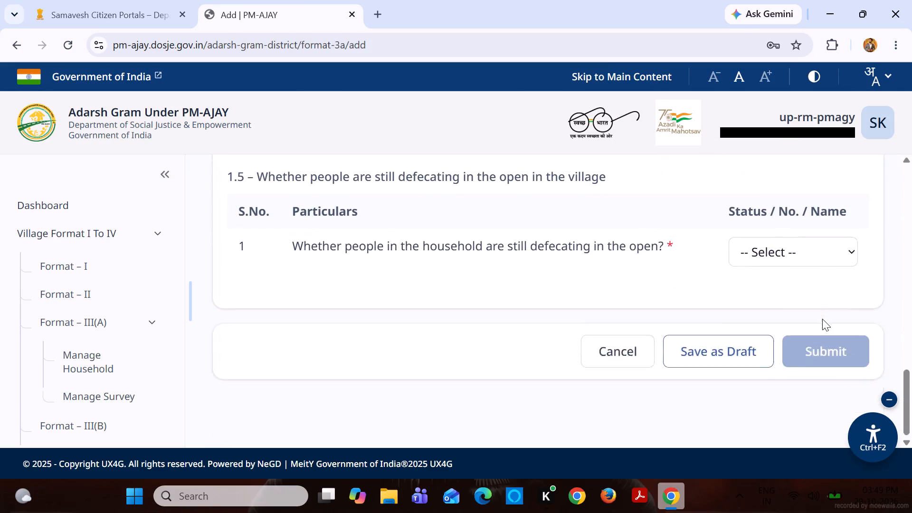
{"action": "left_click", "coordinate": [820, 244]}
{"action": "left_click", "coordinate": [748, 328]}
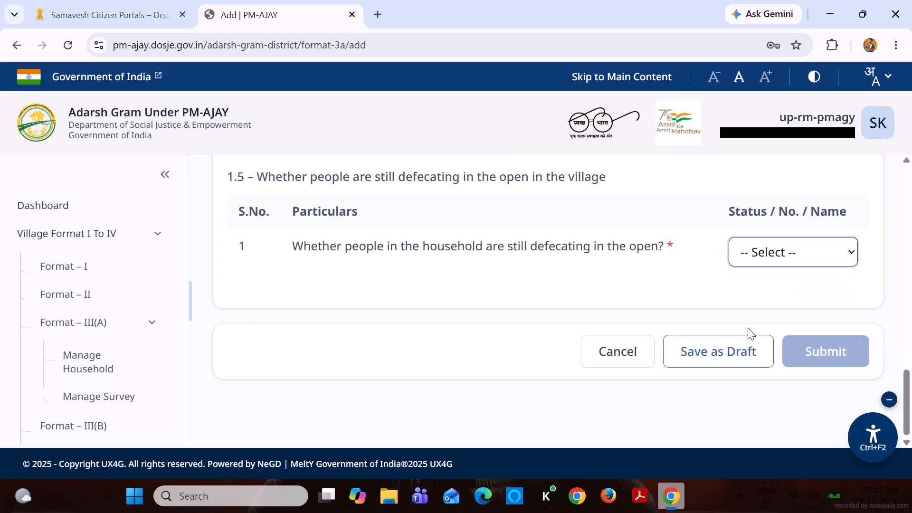
{"action": "left_click", "coordinate": [828, 352]}
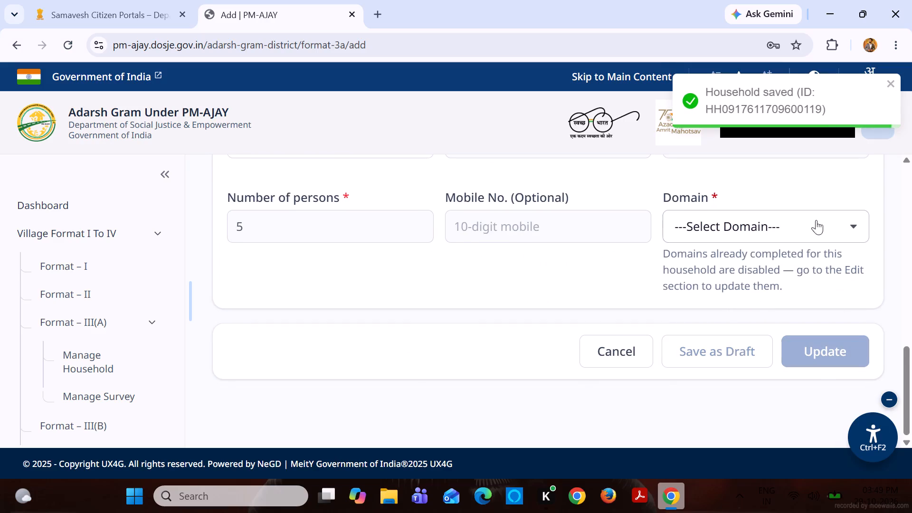
Choose domain 2 – Education and enter 2 children aged 6-10 years, with 2 attending primary school (2.1).
{"action": "left_click", "coordinate": [816, 220]}
{"action": "left_click", "coordinate": [683, 368]}
{"action": "scroll", "coordinate": [683, 368], "scroll_direction": "down", "scroll_amount": 3}
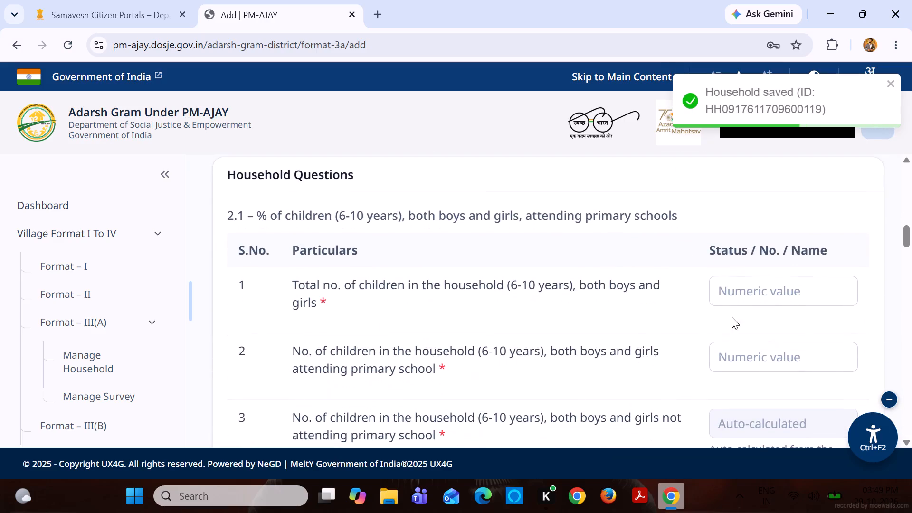
{"action": "left_click", "coordinate": [764, 293]}
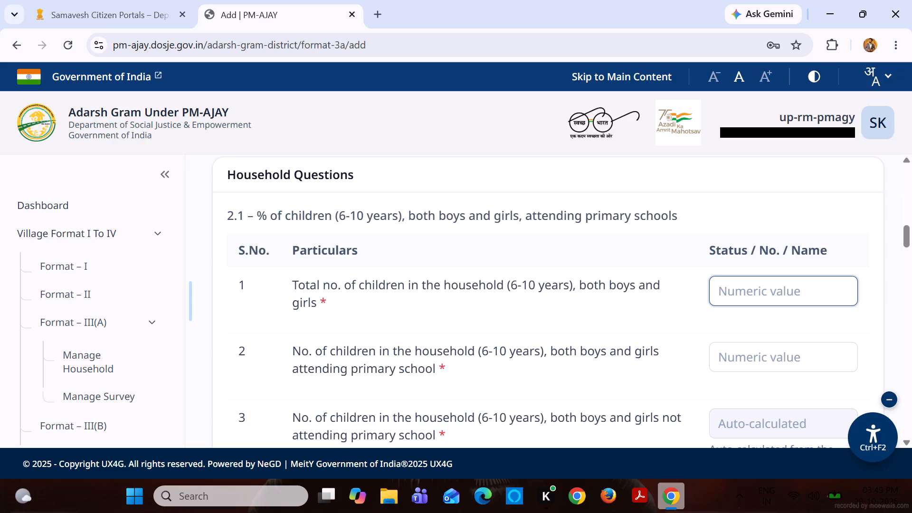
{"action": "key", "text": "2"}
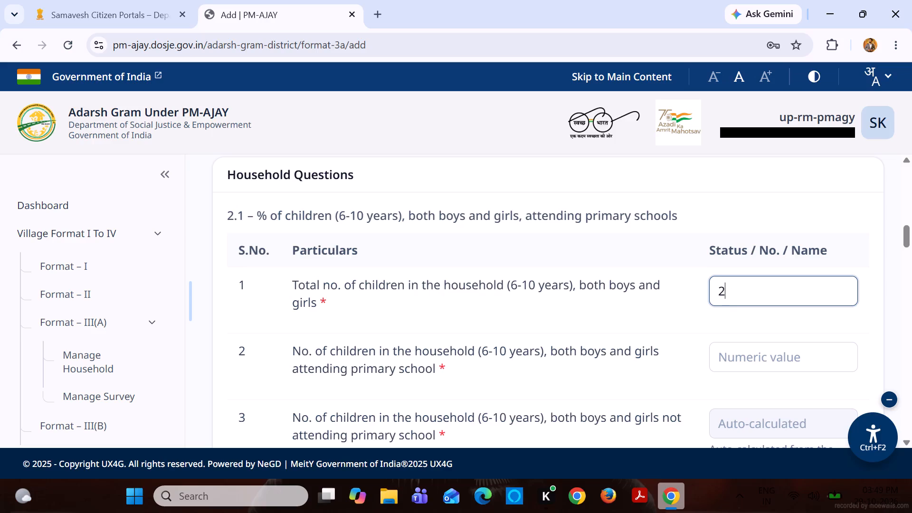
{"action": "left_click", "coordinate": [730, 361]}
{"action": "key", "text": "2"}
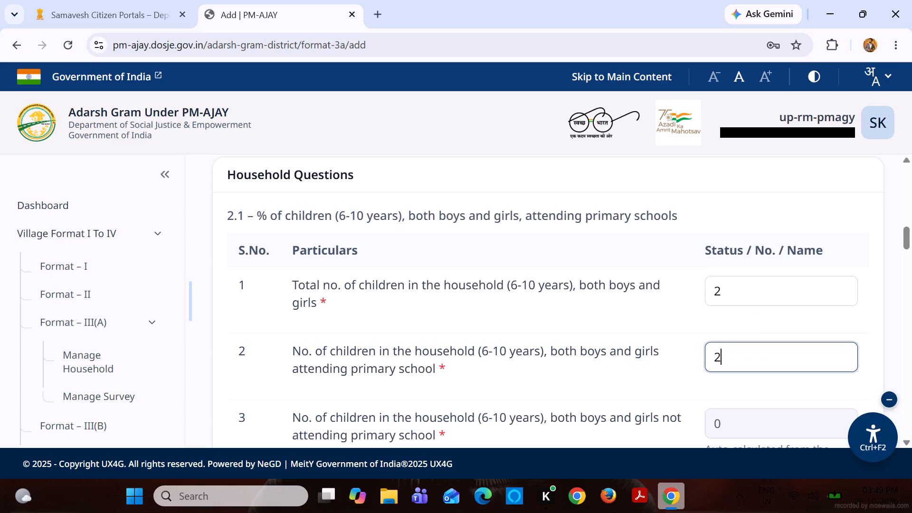
Enter 0 children aged 11-13 years (2.2) and 1 child aged 14-15 years, with 1 attending secondary school (2.3).
{"action": "scroll", "coordinate": [730, 361], "scroll_direction": "down", "scroll_amount": 2}
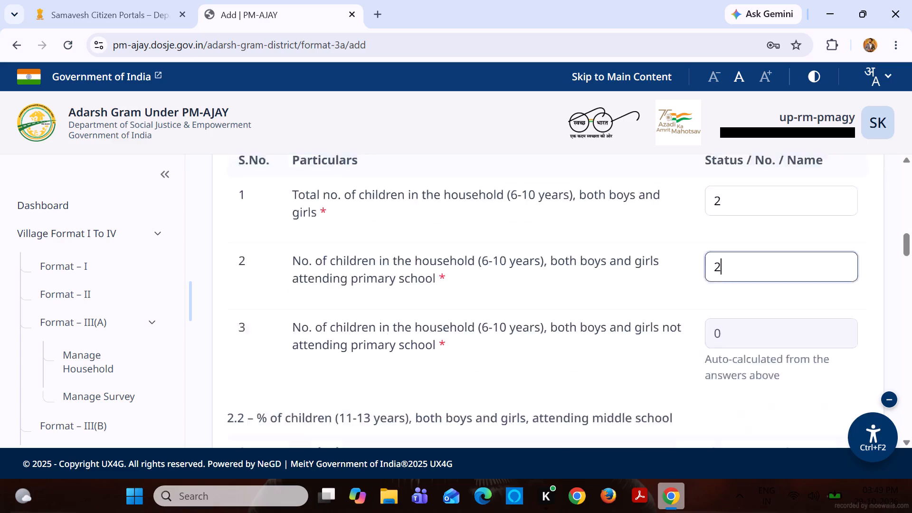
{"action": "scroll", "coordinate": [730, 361], "scroll_direction": "down", "scroll_amount": 2}
{"action": "left_click", "coordinate": [741, 315]}
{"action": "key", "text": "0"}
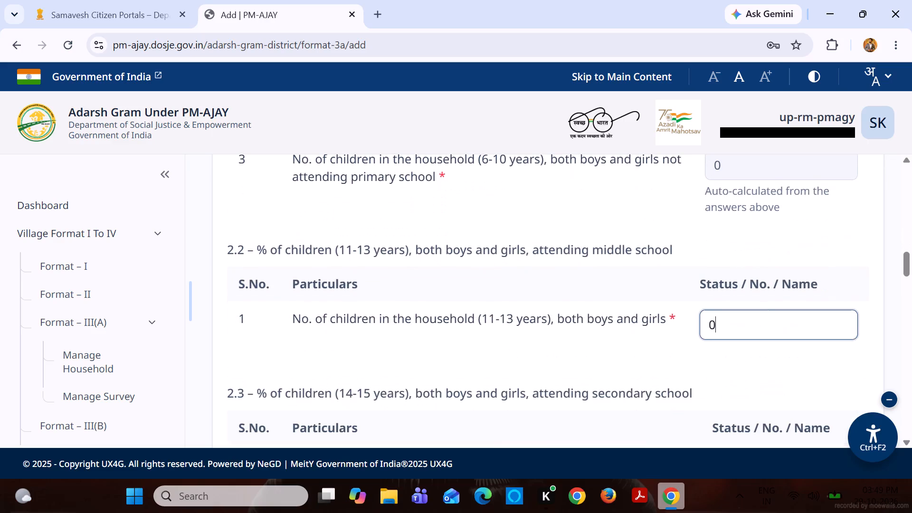
{"action": "scroll", "coordinate": [741, 315], "scroll_direction": "down", "scroll_amount": 3}
{"action": "left_click", "coordinate": [750, 278]}
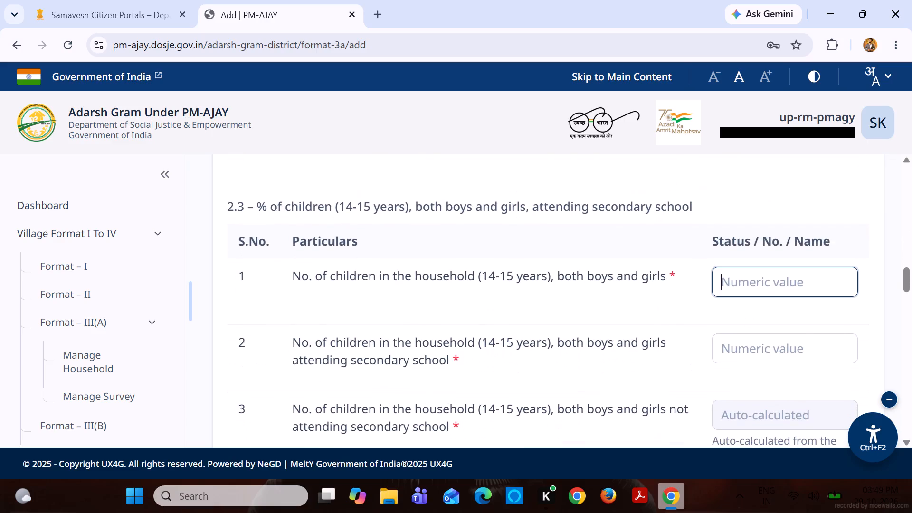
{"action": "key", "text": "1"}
{"action": "left_click", "coordinate": [754, 345]}
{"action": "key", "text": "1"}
Enter 0 children aged 16-17 years (2.4) and 0 children aged 18-23 years (2.5).
{"action": "scroll", "coordinate": [754, 345], "scroll_direction": "down", "scroll_amount": 2}
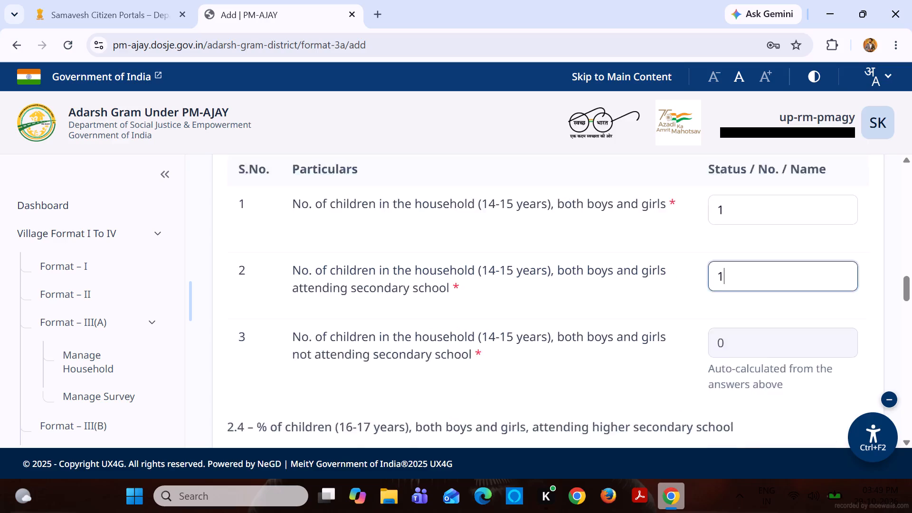
{"action": "scroll", "coordinate": [754, 345], "scroll_direction": "down", "scroll_amount": 2}
{"action": "scroll", "coordinate": [778, 319], "scroll_direction": "right", "scroll_amount": 2}
{"action": "scroll", "coordinate": [778, 319], "scroll_direction": "down", "scroll_amount": 1}
{"action": "left_click", "coordinate": [761, 299]}
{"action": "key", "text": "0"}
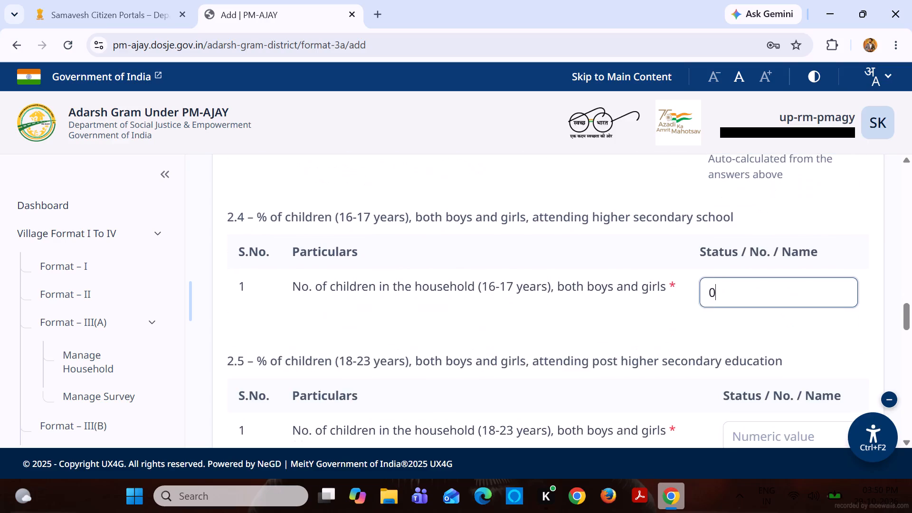
{"action": "scroll", "coordinate": [761, 299], "scroll_direction": "down", "scroll_amount": 3}
{"action": "double_click", "coordinate": [730, 245]}
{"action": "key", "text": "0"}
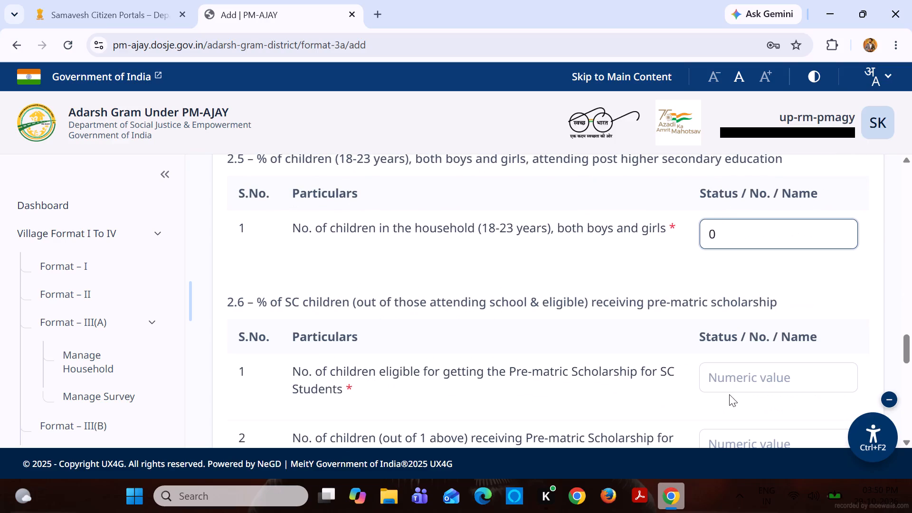
Enter 0 children eligible for the pre-matric (2.6) and post-matric (2.7) scholarships, and submit domain 2.
{"action": "left_click", "coordinate": [736, 380]}
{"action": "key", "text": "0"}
{"action": "scroll", "coordinate": [736, 380], "scroll_direction": "down", "scroll_amount": 3}
{"action": "left_click_drag", "start_coordinate": [736, 290], "coordinate": [731, 306]}
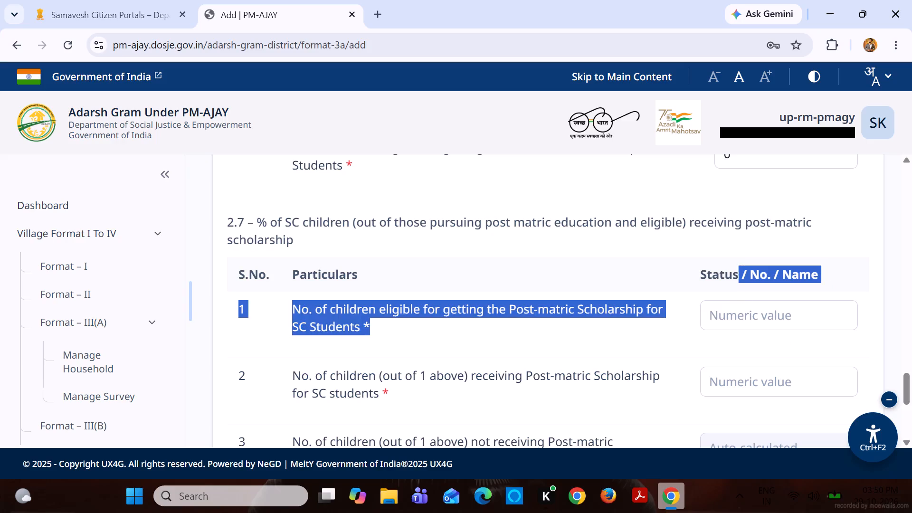
{"action": "left_click_drag", "start_coordinate": [731, 306], "coordinate": [730, 308]}
{"action": "left_click", "coordinate": [730, 308]}
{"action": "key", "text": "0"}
{"action": "scroll", "coordinate": [730, 308], "scroll_direction": "down", "scroll_amount": 1}
{"action": "left_click", "coordinate": [829, 363]}
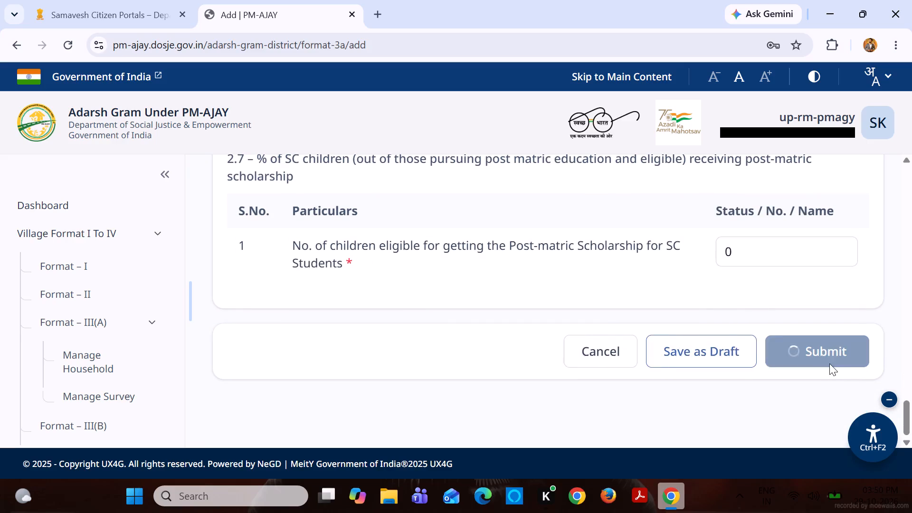
Choose domain 3 – Health and Nutrition and answer Yes to the household being covered under a Health Protection Scheme.
{"action": "left_click", "coordinate": [818, 231]}
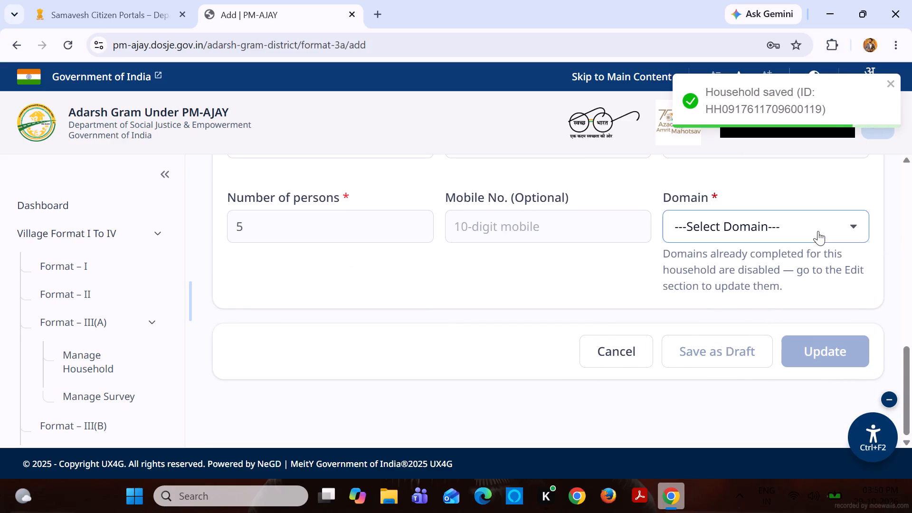
{"action": "left_click", "coordinate": [682, 394]}
{"action": "scroll", "coordinate": [682, 394], "scroll_direction": "down", "scroll_amount": 3}
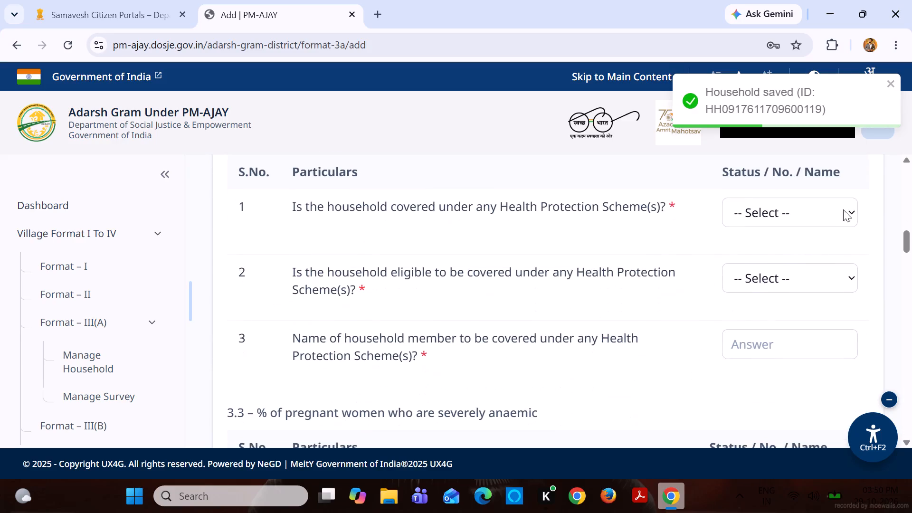
{"action": "left_click_drag", "start_coordinate": [817, 204], "coordinate": [760, 262]}
{"action": "left_click", "coordinate": [760, 262]}
Enter 0 pregnant women in the household (3.3) and 0 deliveries during the last one year (3.4).
{"action": "scroll", "coordinate": [760, 262], "scroll_direction": "down", "scroll_amount": 2}
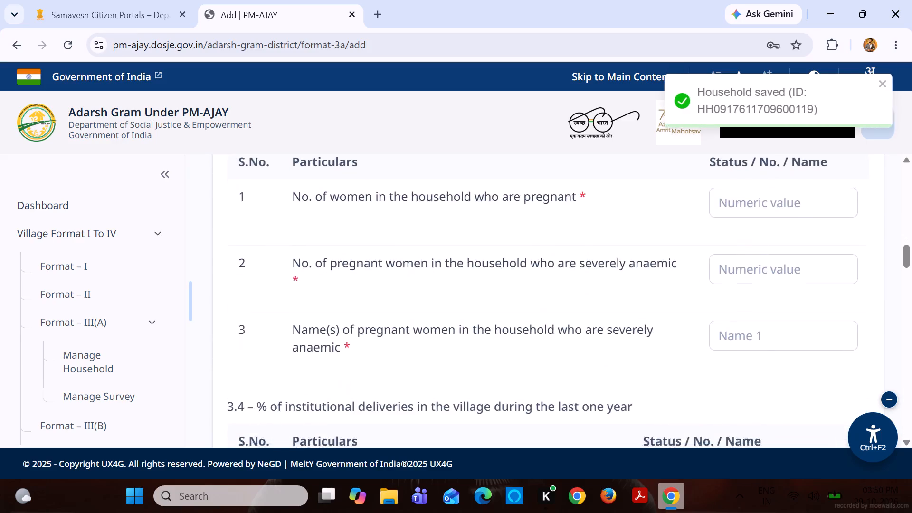
{"action": "left_click", "coordinate": [762, 210]}
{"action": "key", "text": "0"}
{"action": "left_click", "coordinate": [666, 355]}
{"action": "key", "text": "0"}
{"action": "scroll", "coordinate": [666, 355], "scroll_direction": "down", "scroll_amount": 2}
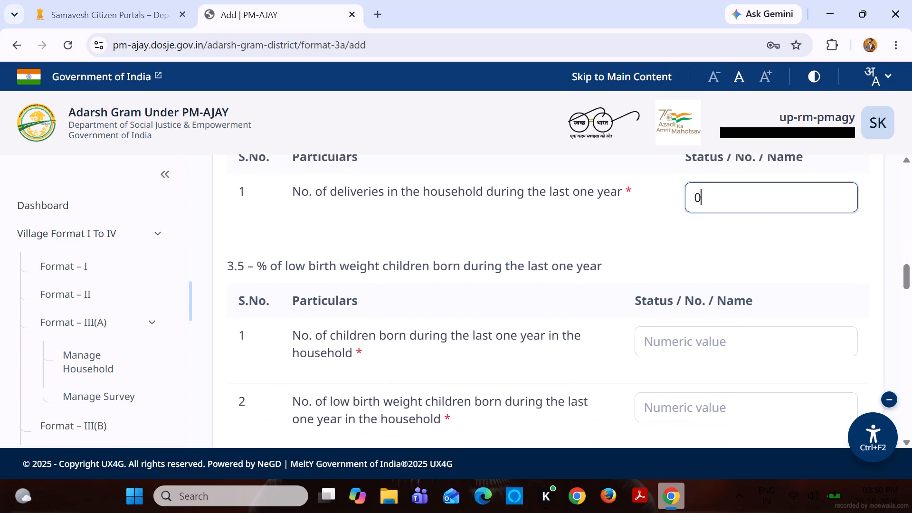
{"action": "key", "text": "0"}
{"action": "scroll", "coordinate": [645, 333], "scroll_direction": "down", "scroll_amount": 1}
{"action": "key", "text": "BackSpace"}
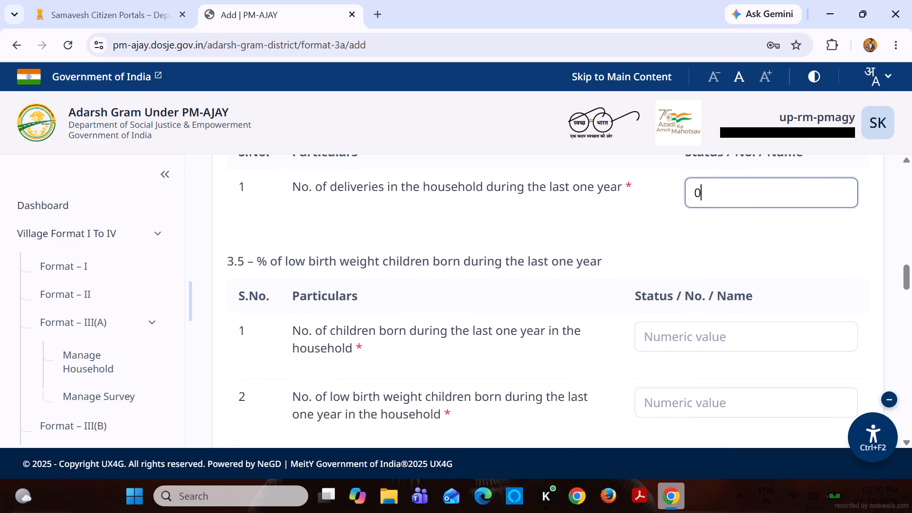
Enter 0 children born during the last one year (3.5), 0 below one year (3.6) and 0 aged 0-5 years (3.7).
{"action": "left_click", "coordinate": [686, 345]}
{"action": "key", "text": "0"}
{"action": "scroll", "coordinate": [686, 345], "scroll_direction": "down", "scroll_amount": 2}
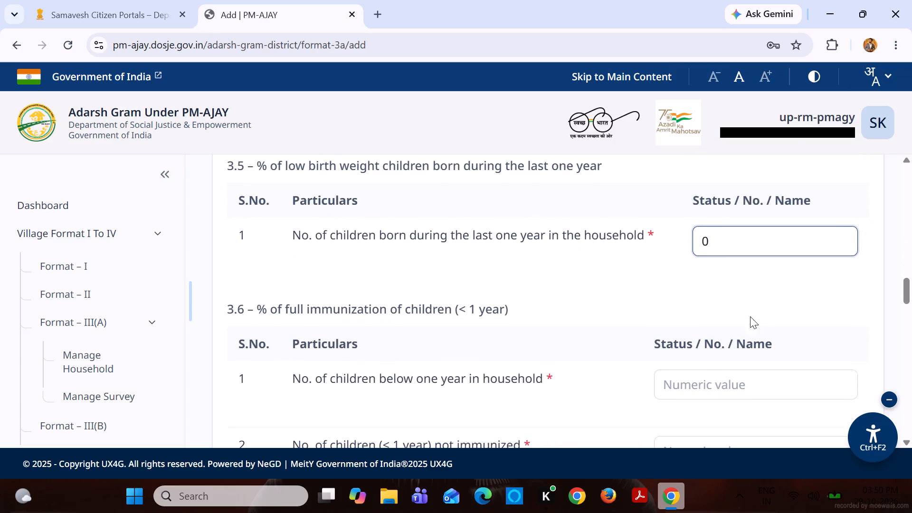
{"action": "left_click", "coordinate": [687, 369]}
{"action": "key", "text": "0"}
{"action": "scroll", "coordinate": [687, 369], "scroll_direction": "down", "scroll_amount": 3}
{"action": "left_click", "coordinate": [650, 332]}
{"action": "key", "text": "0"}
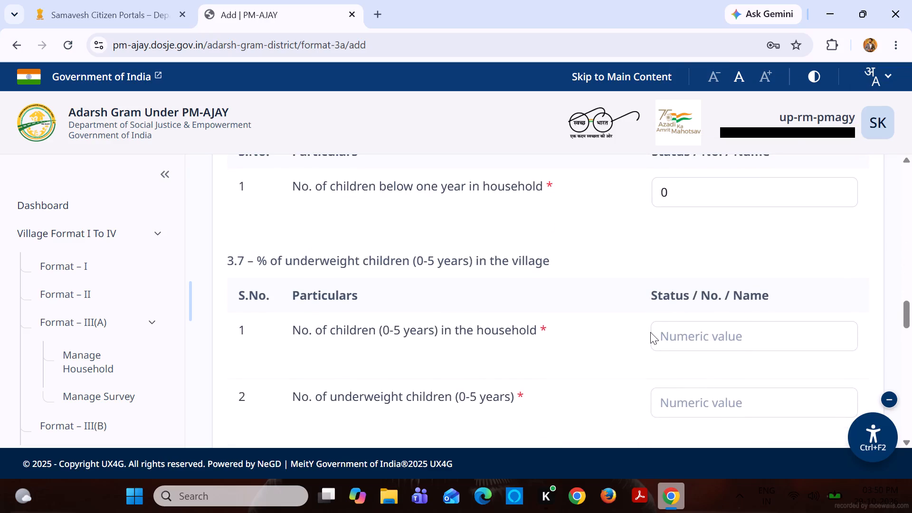
{"action": "left_click", "coordinate": [690, 333]}
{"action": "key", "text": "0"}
Enter 0 women pregnant last year (3.8), 0 children under 1 year and 0 members with communicable diseases (3.10), and submit domain 3.
{"action": "scroll", "coordinate": [690, 333], "scroll_direction": "down", "scroll_amount": 3}
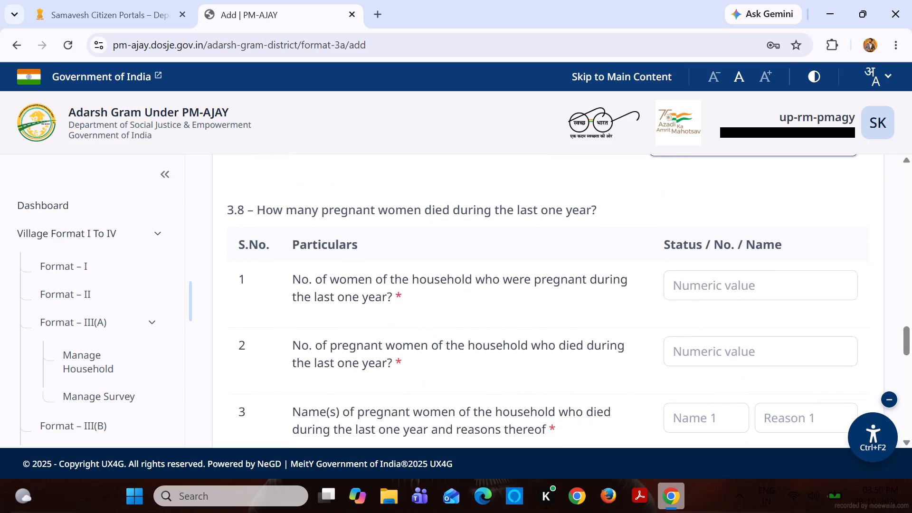
{"action": "left_click", "coordinate": [695, 296]}
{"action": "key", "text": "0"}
{"action": "scroll", "coordinate": [695, 296], "scroll_direction": "down", "scroll_amount": 2}
{"action": "left_click", "coordinate": [702, 285]}
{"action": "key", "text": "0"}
{"action": "scroll", "coordinate": [702, 285], "scroll_direction": "down", "scroll_amount": 1}
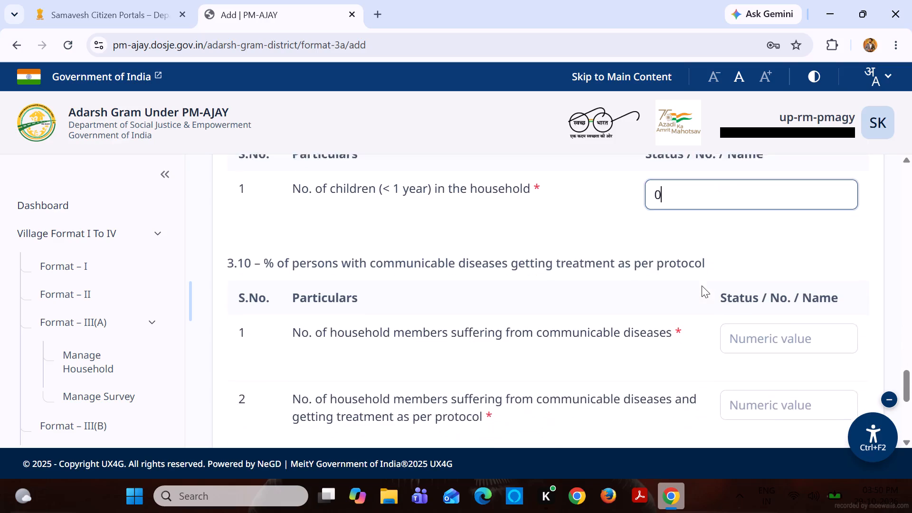
{"action": "scroll", "coordinate": [702, 285], "scroll_direction": "down", "scroll_amount": 1}
{"action": "left_click_drag", "start_coordinate": [749, 317], "coordinate": [748, 326]}
{"action": "left_click", "coordinate": [748, 326]}
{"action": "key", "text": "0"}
{"action": "scroll", "coordinate": [748, 326], "scroll_direction": "down", "scroll_amount": 1}
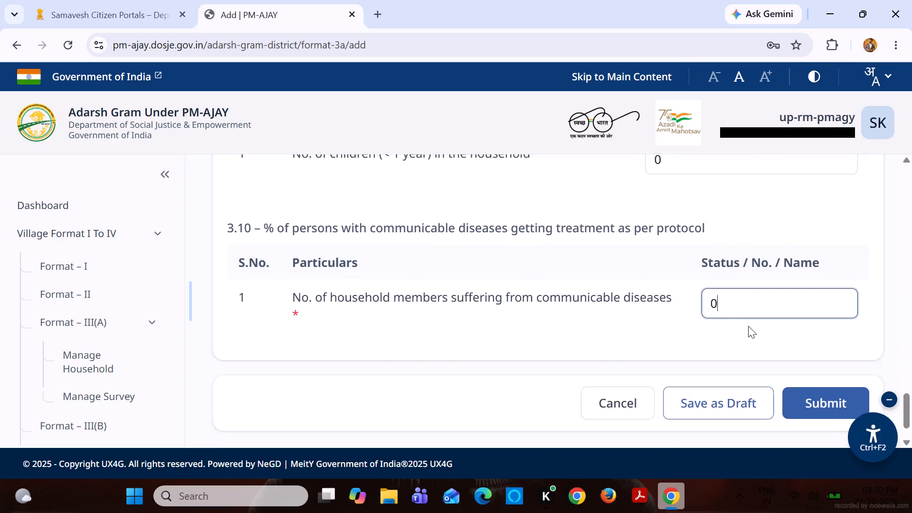
{"action": "scroll", "coordinate": [748, 326], "scroll_direction": "down", "scroll_amount": 1}
{"action": "left_click", "coordinate": [836, 350]}
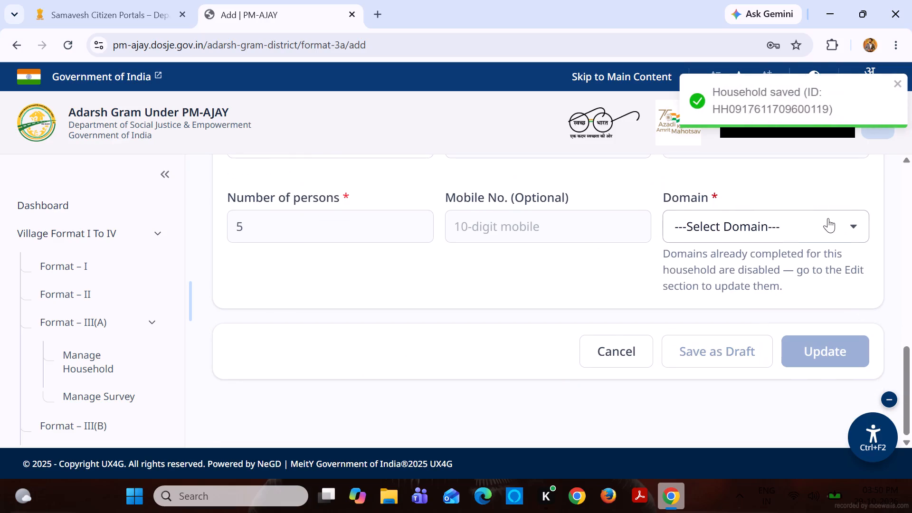
Choose domain 4 – Social Security and enter 0 women eligible for Widow Pension (4.1).
{"action": "left_click", "coordinate": [828, 218]}
{"action": "left_click", "coordinate": [667, 419]}
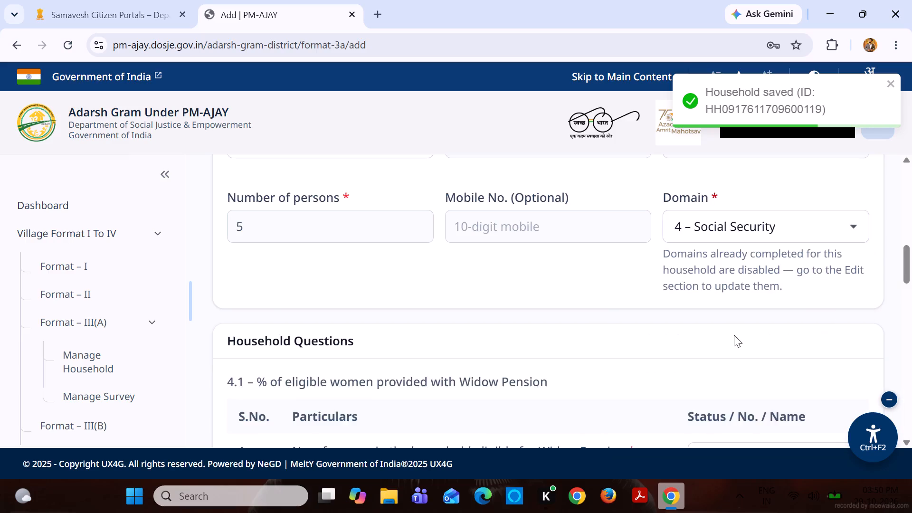
{"action": "scroll", "coordinate": [734, 335], "scroll_direction": "down", "scroll_amount": 3}
{"action": "left_click", "coordinate": [747, 259]}
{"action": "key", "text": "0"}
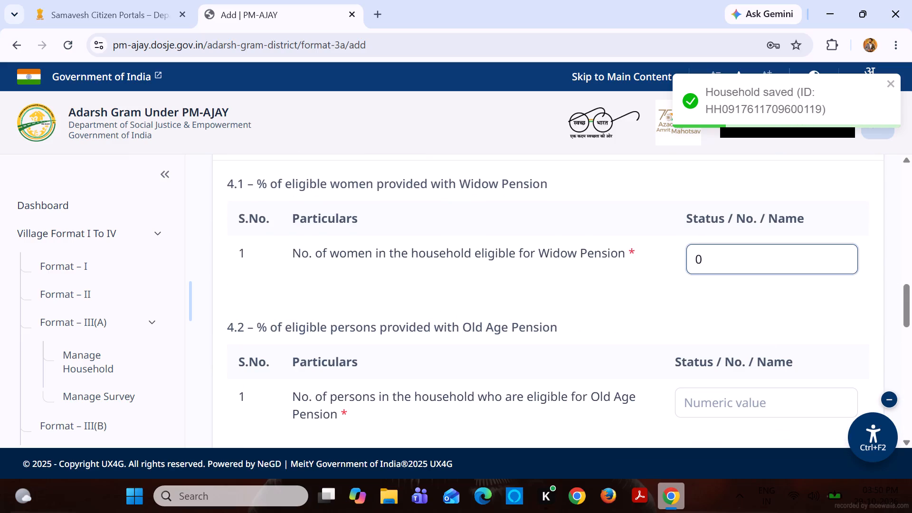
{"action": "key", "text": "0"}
{"action": "key", "text": "BackSpace"}
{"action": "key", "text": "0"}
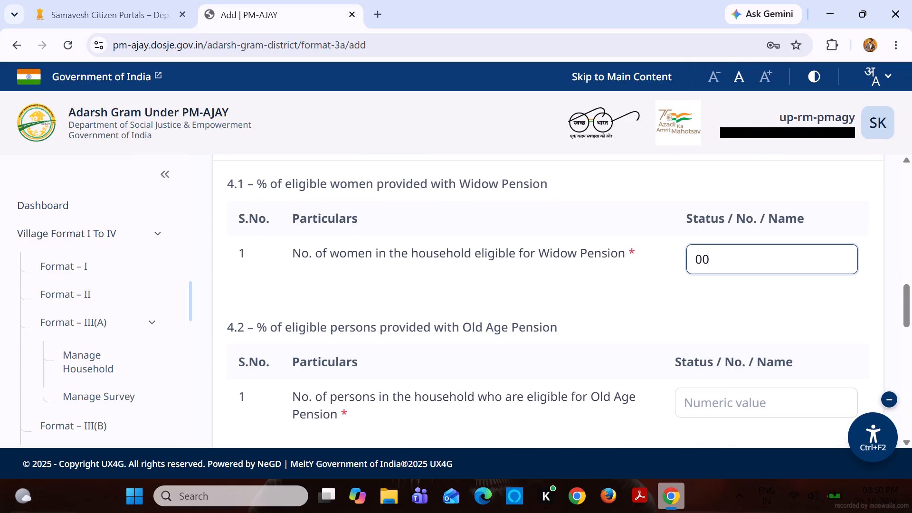
{"action": "key", "text": "BackSpace"}
Enter 0 persons eligible for Old Age Pension (4.2) and Disability Pension (4.3), and submit domain 4.
{"action": "left_click", "coordinate": [727, 399]}
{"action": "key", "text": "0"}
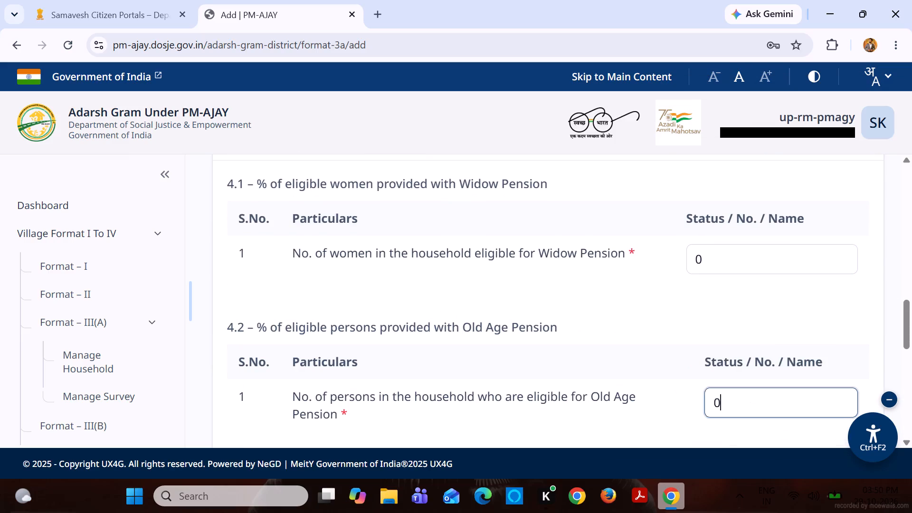
{"action": "scroll", "coordinate": [727, 399], "scroll_direction": "down", "scroll_amount": 4}
{"action": "left_click", "coordinate": [719, 335]}
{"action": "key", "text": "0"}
{"action": "scroll", "coordinate": [719, 335], "scroll_direction": "down", "scroll_amount": 1}
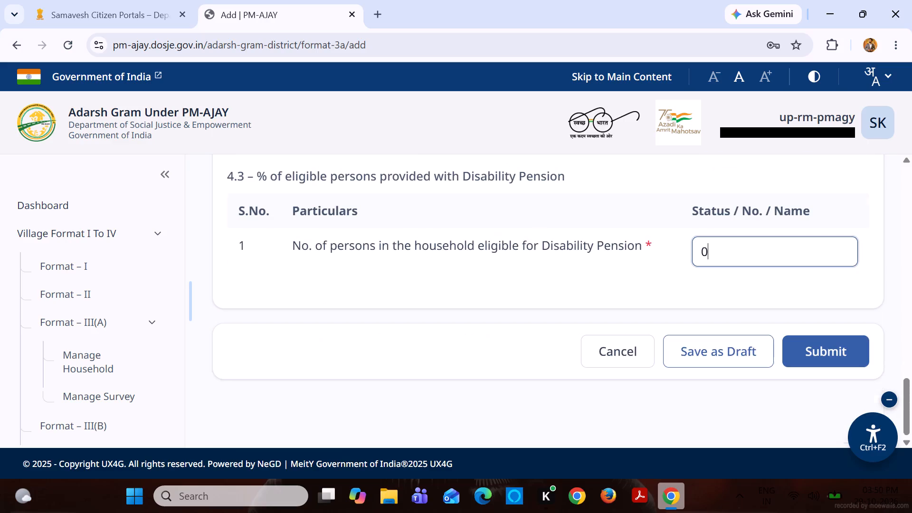
{"action": "scroll", "coordinate": [719, 335], "scroll_direction": "down", "scroll_amount": 1}
{"action": "left_click", "coordinate": [803, 341]}
Choose domain 5, answer No to living in a Kachcha/unsafe house (5.3), and submit domain 5.
{"action": "left_click", "coordinate": [798, 231]}
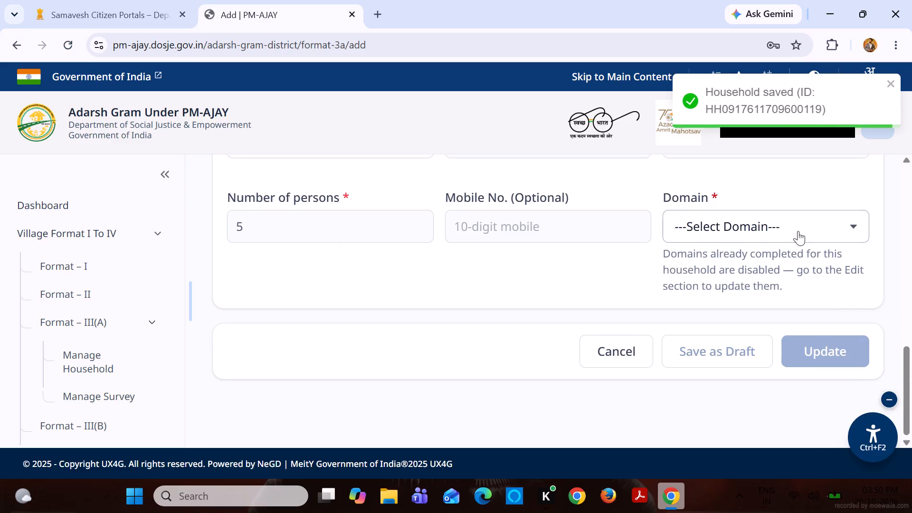
{"action": "scroll", "coordinate": [692, 364], "scroll_direction": "down", "scroll_amount": 1}
{"action": "left_click", "coordinate": [738, 345]}
{"action": "scroll", "coordinate": [738, 345], "scroll_direction": "down", "scroll_amount": 2}
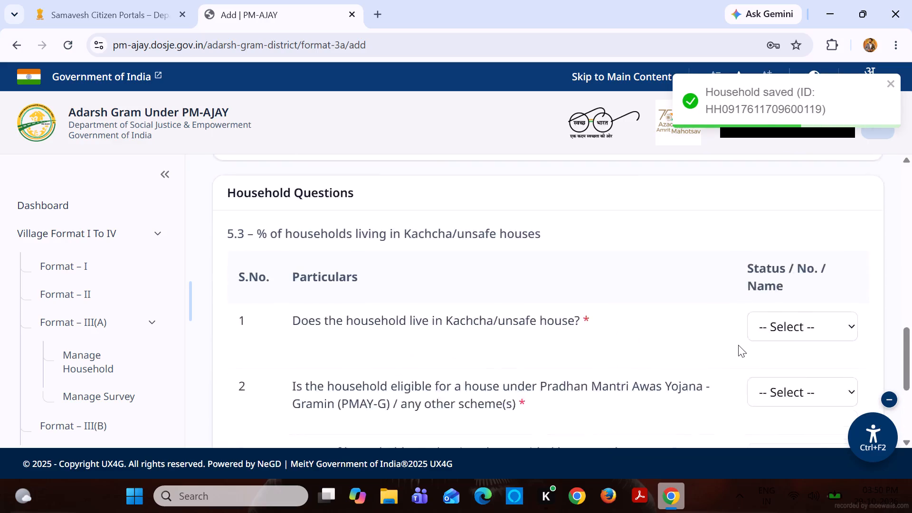
{"action": "scroll", "coordinate": [738, 345], "scroll_direction": "down", "scroll_amount": 1}
{"action": "left_click_drag", "start_coordinate": [829, 277], "coordinate": [773, 341]}
{"action": "left_click", "coordinate": [773, 341]}
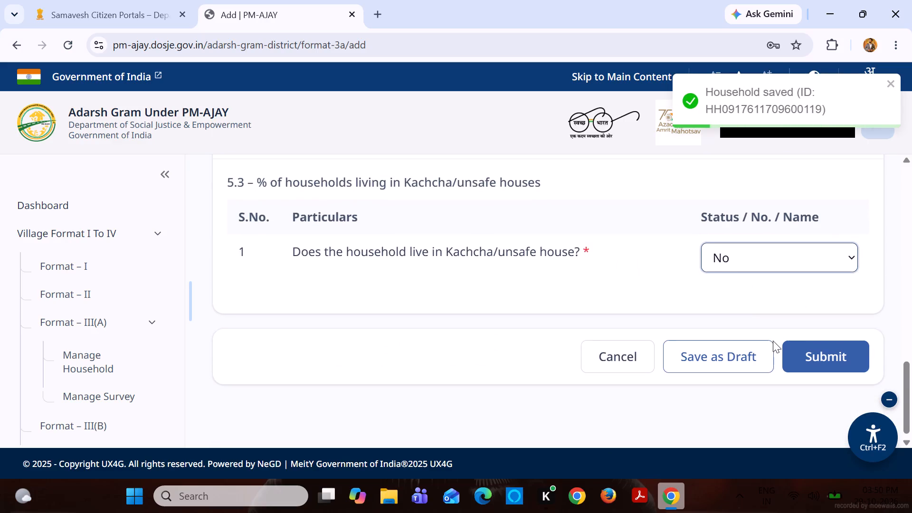
{"action": "scroll", "coordinate": [773, 341], "scroll_direction": "down", "scroll_amount": 4}
{"action": "left_click", "coordinate": [841, 337]}
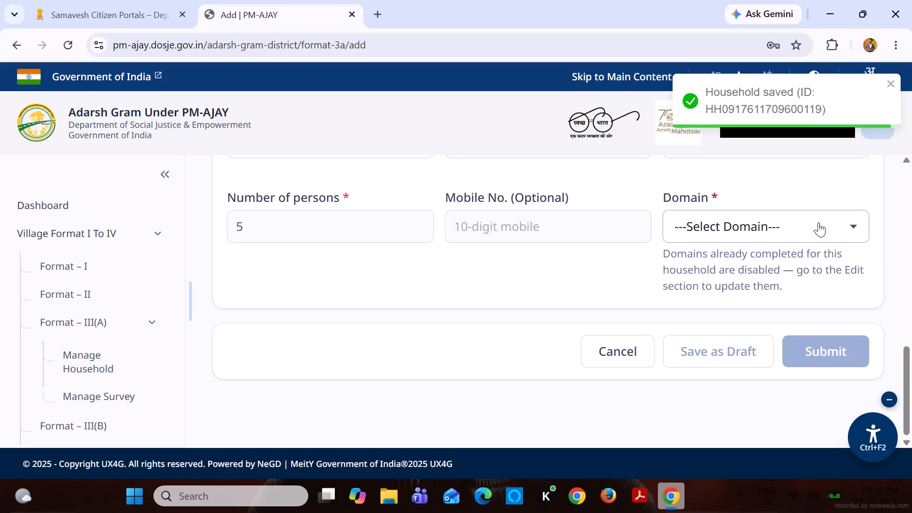
Choose domain 6 – Electricity and Clean Fuel and answer Yes to having an electricity connection in 6.2 and 6.3.
{"action": "left_click", "coordinate": [818, 222]}
{"action": "scroll", "coordinate": [769, 349], "scroll_direction": "down", "scroll_amount": 1}
{"action": "left_click", "coordinate": [740, 362]}
{"action": "scroll", "coordinate": [740, 362], "scroll_direction": "down", "scroll_amount": 2}
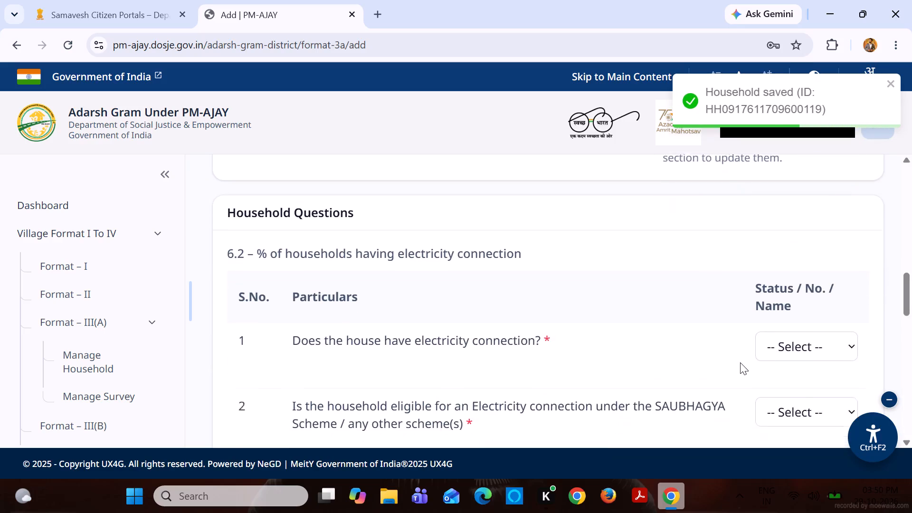
{"action": "left_click_drag", "start_coordinate": [803, 335], "coordinate": [789, 379]}
{"action": "left_click", "coordinate": [789, 379]}
{"action": "scroll", "coordinate": [789, 379], "scroll_direction": "down", "scroll_amount": 3}
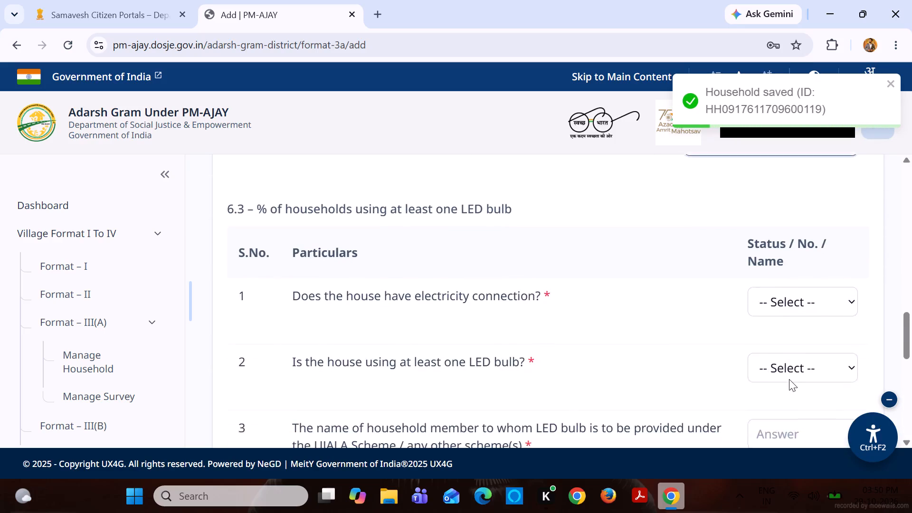
{"action": "left_click_drag", "start_coordinate": [834, 296], "coordinate": [795, 343]}
{"action": "left_click", "coordinate": [795, 343]}
Answer Yes to using at least one LED bulb (6.3) and to using clean fuel (6.4), and submit domain 6.
{"action": "scroll", "coordinate": [795, 343], "scroll_direction": "down", "scroll_amount": 2}
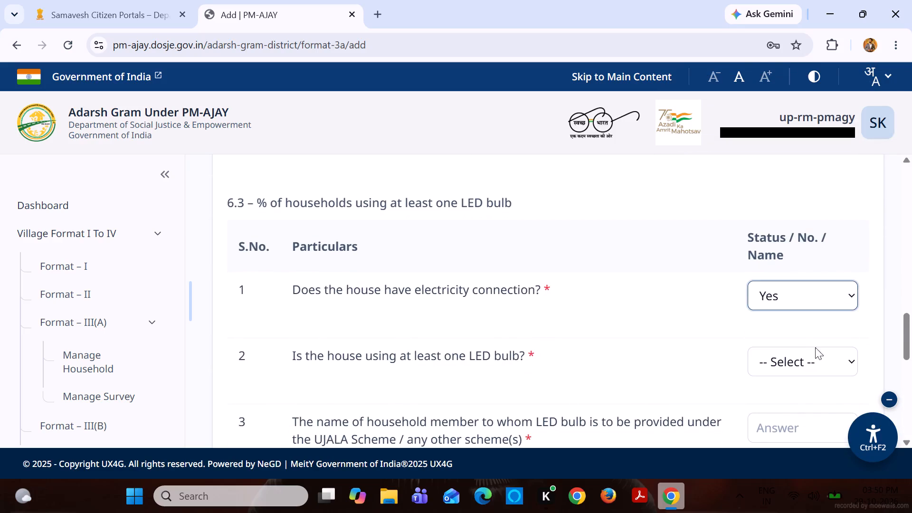
{"action": "left_click_drag", "start_coordinate": [807, 355], "coordinate": [768, 407]}
{"action": "left_click", "coordinate": [768, 407]}
{"action": "scroll", "coordinate": [768, 407], "scroll_direction": "down", "scroll_amount": 3}
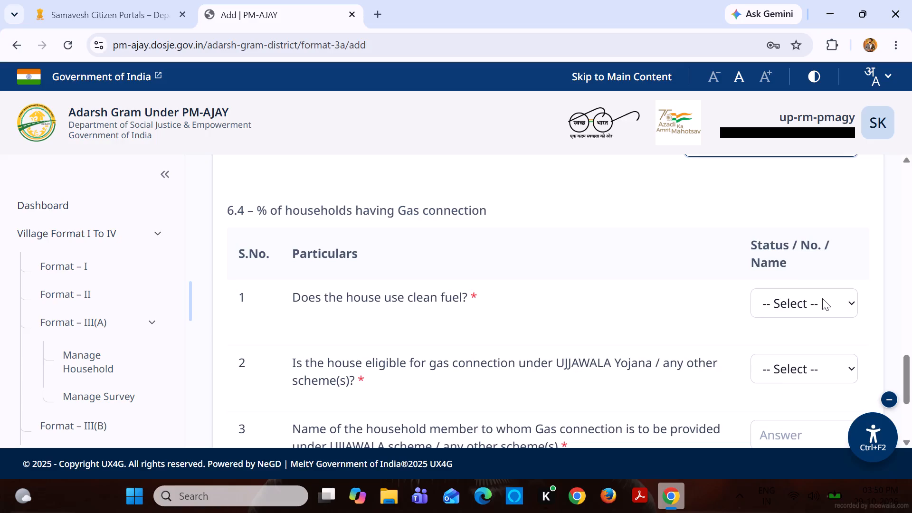
{"action": "left_click_drag", "start_coordinate": [822, 298], "coordinate": [786, 351]}
{"action": "left_click", "coordinate": [786, 351]}
{"action": "scroll", "coordinate": [786, 351], "scroll_direction": "down", "scroll_amount": 3}
{"action": "left_click", "coordinate": [826, 355]}
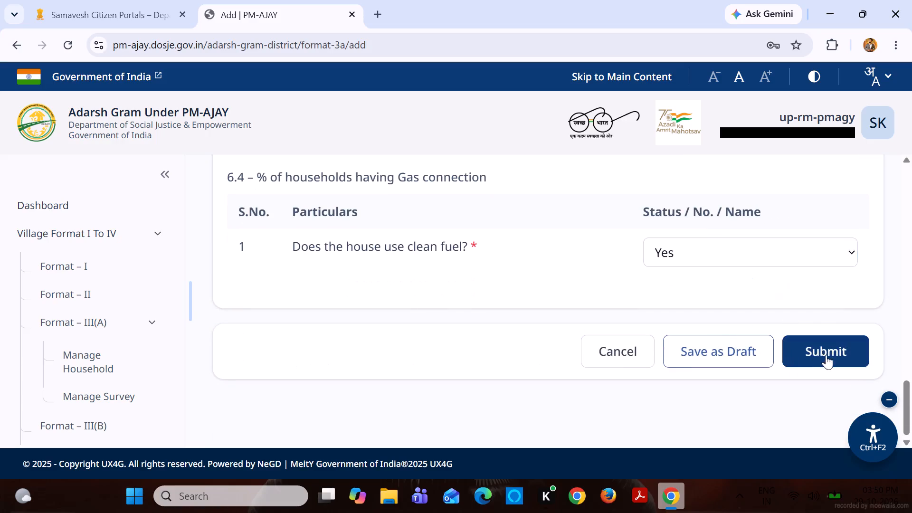
Choose domain 7 – Agricultural Practices etc., answer No to household involvement in farming, and submit domain 7.
{"action": "left_click", "coordinate": [811, 232]}
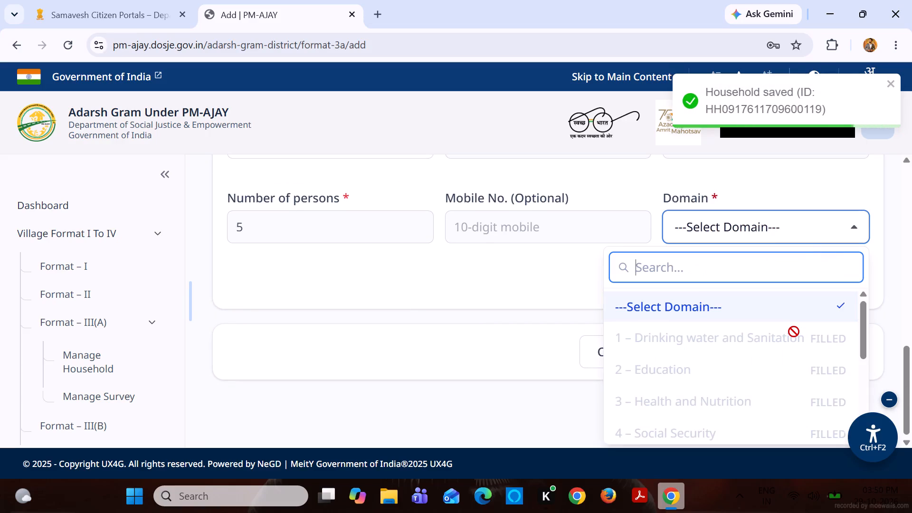
{"action": "scroll", "coordinate": [794, 332], "scroll_direction": "down", "scroll_amount": 4}
{"action": "left_click", "coordinate": [761, 332]}
{"action": "scroll", "coordinate": [761, 332], "scroll_direction": "down", "scroll_amount": 5}
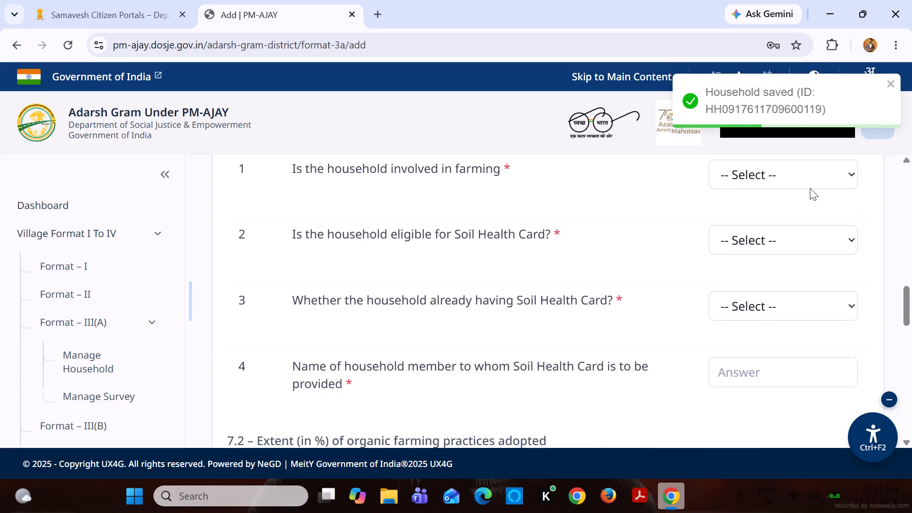
{"action": "scroll", "coordinate": [810, 188], "scroll_direction": "up", "scroll_amount": 1}
{"action": "left_click_drag", "start_coordinate": [800, 190], "coordinate": [756, 262]}
{"action": "left_click", "coordinate": [756, 262]}
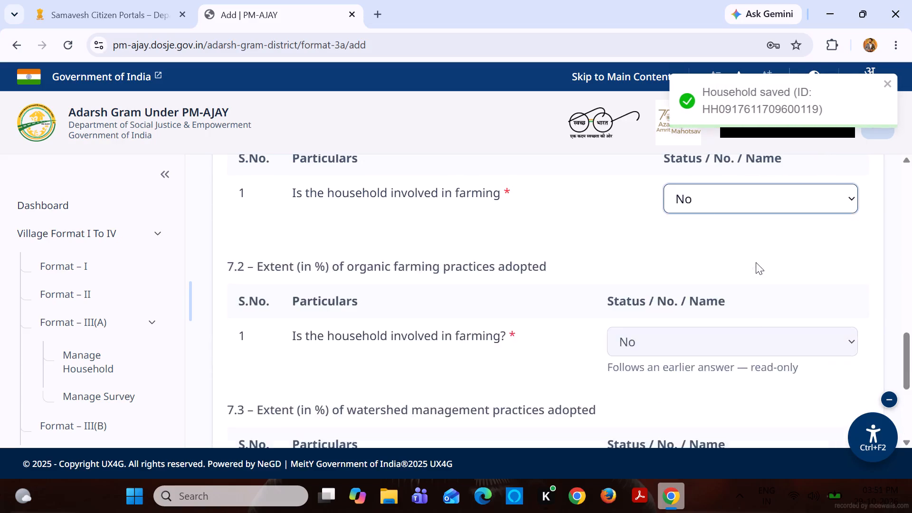
{"action": "scroll", "coordinate": [756, 262], "scroll_direction": "down", "scroll_amount": 6}
{"action": "left_click", "coordinate": [816, 342]}
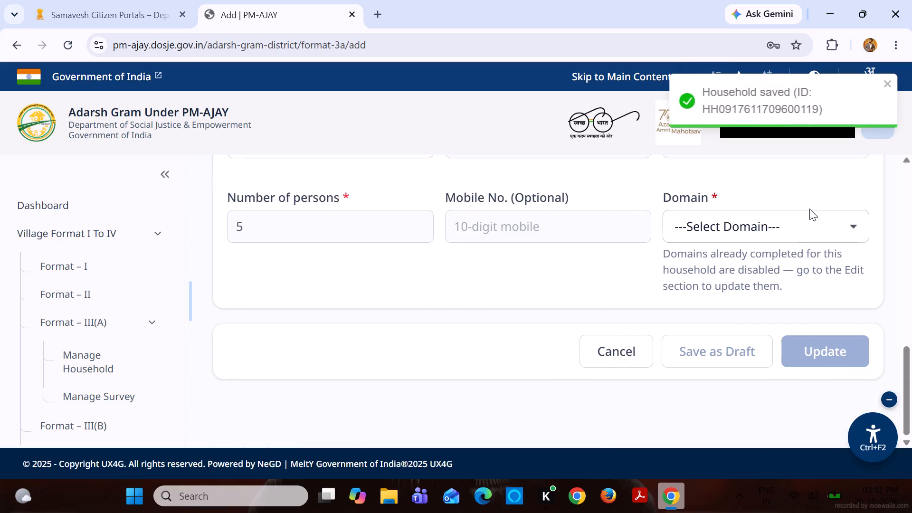
Choose domain 8 – Financial Inclusion and enter 5 persons above 5 years and 5 who already have Aadhaar (8.1).
{"action": "left_click", "coordinate": [802, 223]}
{"action": "scroll", "coordinate": [758, 344], "scroll_direction": "down", "scroll_amount": 3}
{"action": "left_click", "coordinate": [724, 350]}
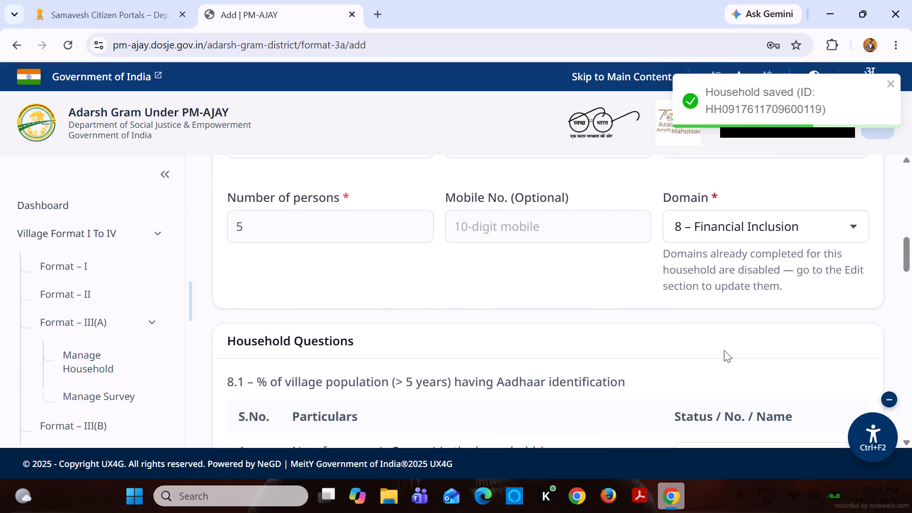
{"action": "scroll", "coordinate": [724, 350], "scroll_direction": "down", "scroll_amount": 2}
{"action": "left_click", "coordinate": [780, 303]}
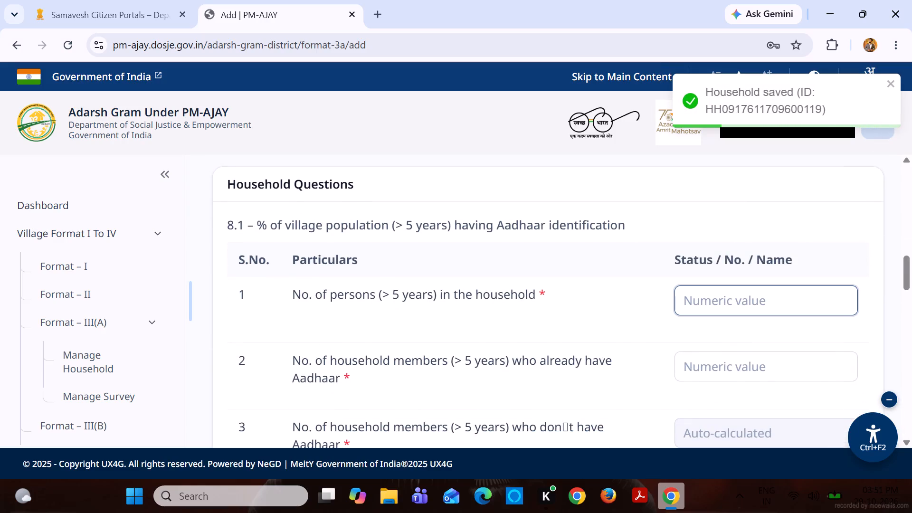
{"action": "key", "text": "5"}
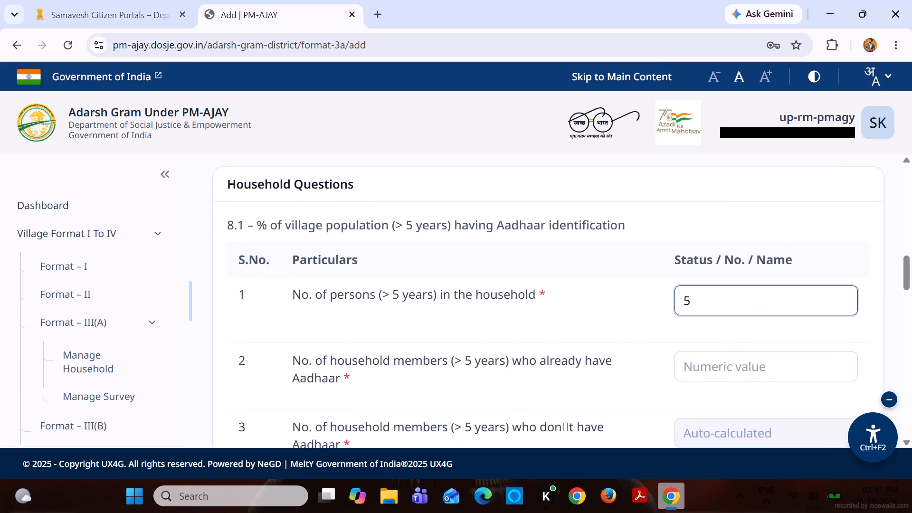
{"action": "left_click", "coordinate": [732, 376]}
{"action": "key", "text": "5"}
Enter 2 members eligible for a Bank/Post Office account and 2 eligible members who have one (8.2).
{"action": "scroll", "coordinate": [732, 376], "scroll_direction": "down", "scroll_amount": 4}
{"action": "left_click", "coordinate": [726, 399]}
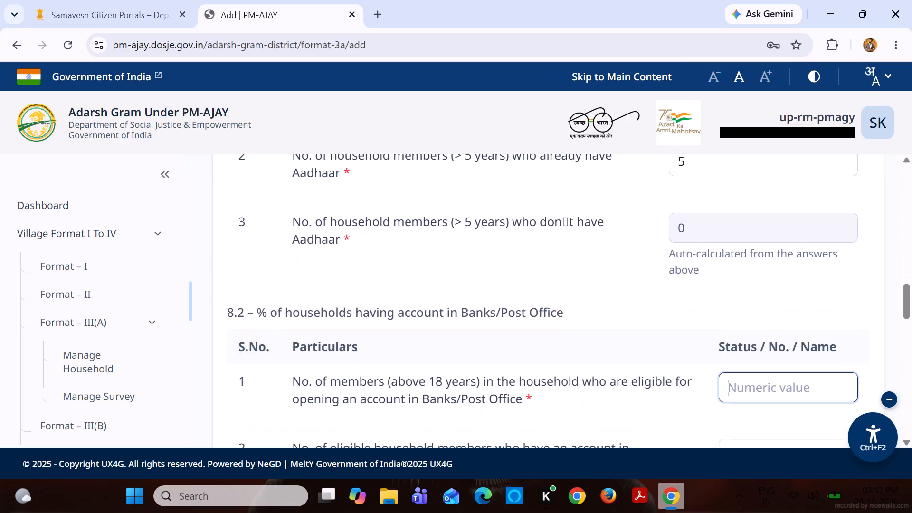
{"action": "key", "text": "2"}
{"action": "scroll", "coordinate": [726, 399], "scroll_direction": "down", "scroll_amount": 3}
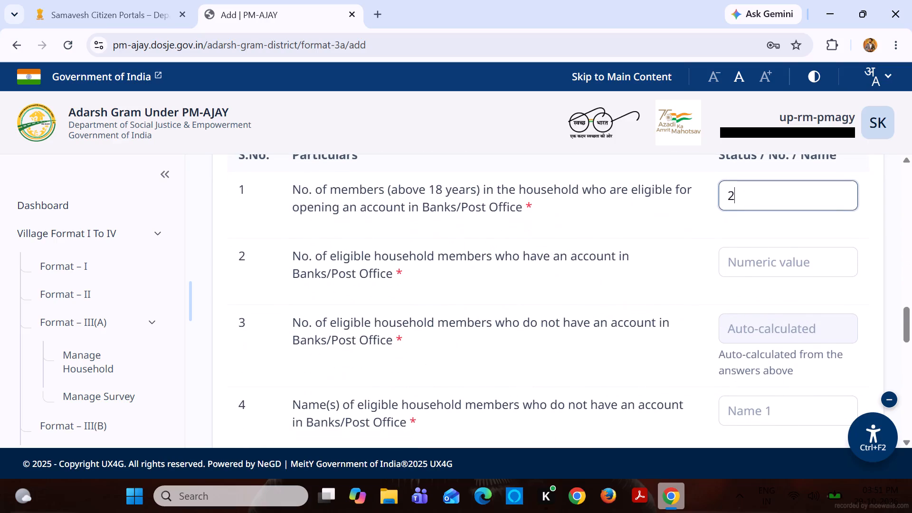
{"action": "left_click", "coordinate": [766, 267]}
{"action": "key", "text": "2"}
Enter 0 persons eligible for Pradhan Mantri Suraksha Bima Yojana (8.3) and 0 for Jeevan Jyoti Bima Yojana (8.4), and submit domain 8.
{"action": "scroll", "coordinate": [766, 267], "scroll_direction": "down", "scroll_amount": 4}
{"action": "left_click", "coordinate": [802, 209]}
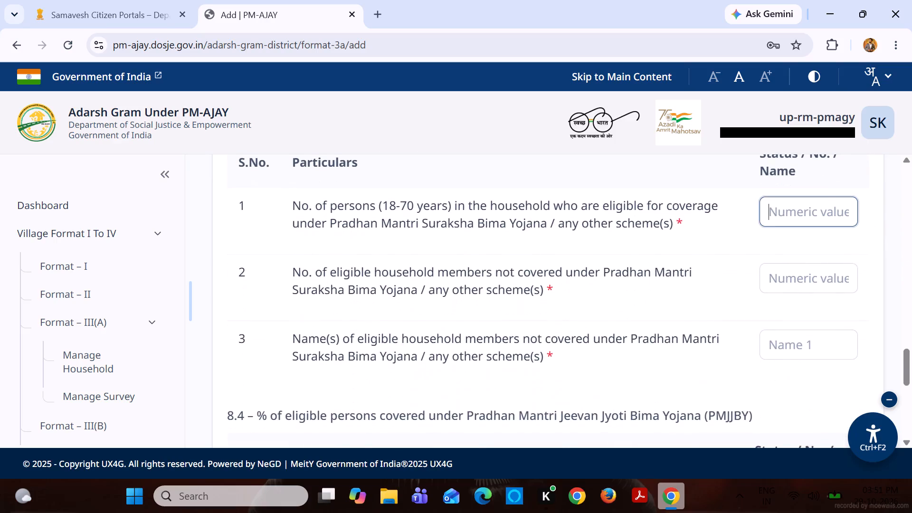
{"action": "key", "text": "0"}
{"action": "scroll", "coordinate": [802, 209], "scroll_direction": "down", "scroll_amount": 2}
{"action": "left_click", "coordinate": [787, 246]}
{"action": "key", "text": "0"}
{"action": "scroll", "coordinate": [787, 246], "scroll_direction": "down", "scroll_amount": 1}
{"action": "left_click", "coordinate": [812, 344]}
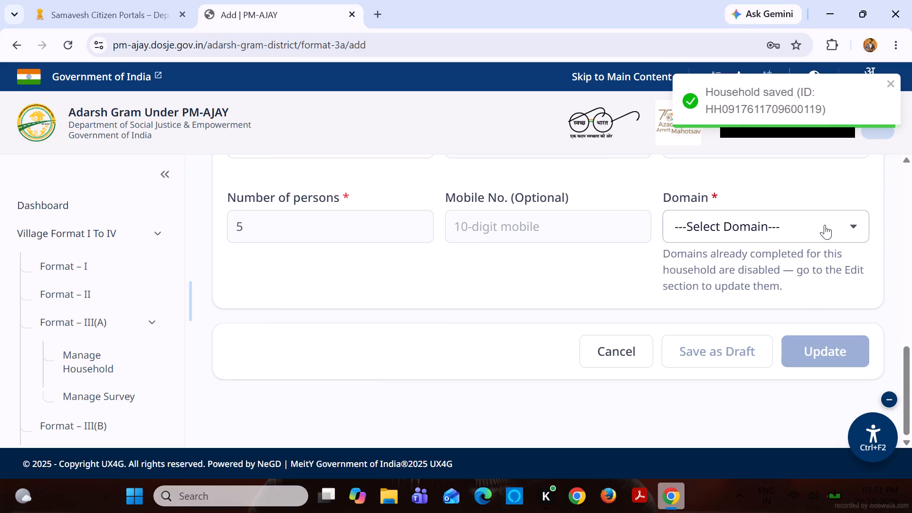
Choose domain 9 – Digitization, enter 0 members eligible for PMGDISHA training (9.3), and submit domain 9.
{"action": "left_click", "coordinate": [825, 225]}
{"action": "scroll", "coordinate": [750, 339], "scroll_direction": "down", "scroll_amount": 8}
{"action": "left_click", "coordinate": [702, 384]}
{"action": "scroll", "coordinate": [702, 384], "scroll_direction": "down", "scroll_amount": 3}
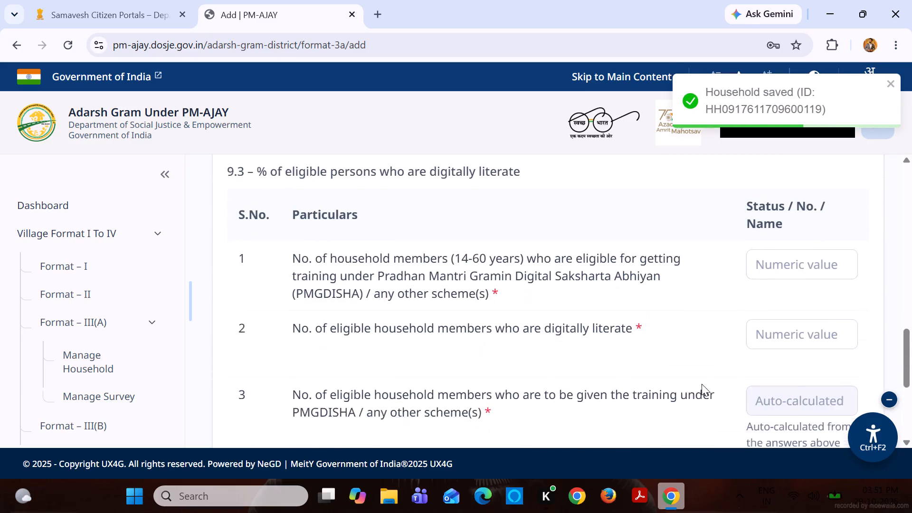
{"action": "left_click", "coordinate": [788, 242]}
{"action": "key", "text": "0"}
{"action": "left_click", "coordinate": [843, 340]}
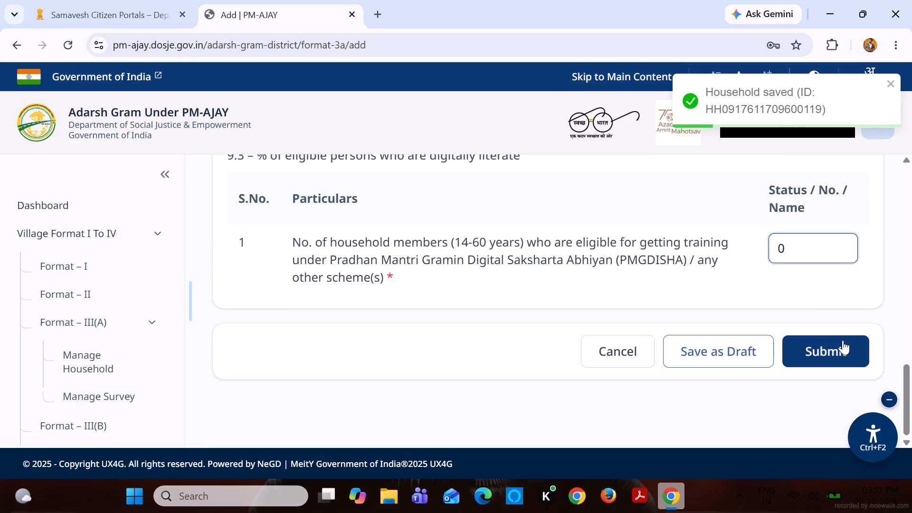
Choose domain 10 – Livelihood and Skill Development and enter 0 youth eligible for skill training (10.1) and bank linked loans (10.2).
{"action": "left_click", "coordinate": [815, 235]}
{"action": "scroll", "coordinate": [791, 291], "scroll_direction": "down", "scroll_amount": 7}
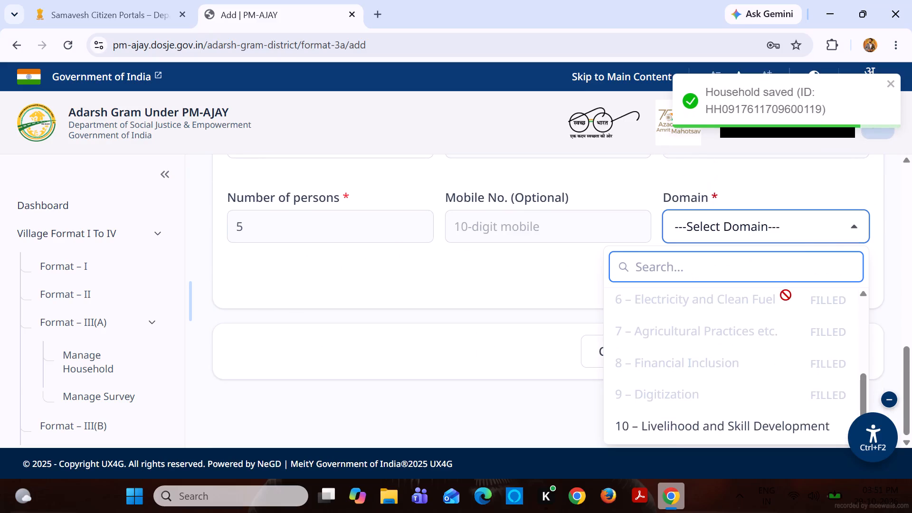
{"action": "left_click", "coordinate": [662, 441]}
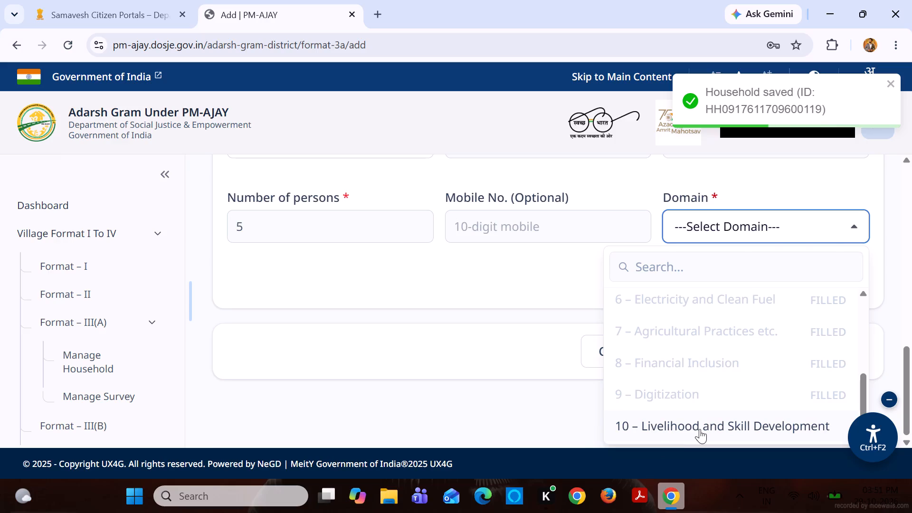
{"action": "left_click", "coordinate": [700, 429]}
{"action": "scroll", "coordinate": [735, 372], "scroll_direction": "down", "scroll_amount": 3}
{"action": "left_click", "coordinate": [756, 306]}
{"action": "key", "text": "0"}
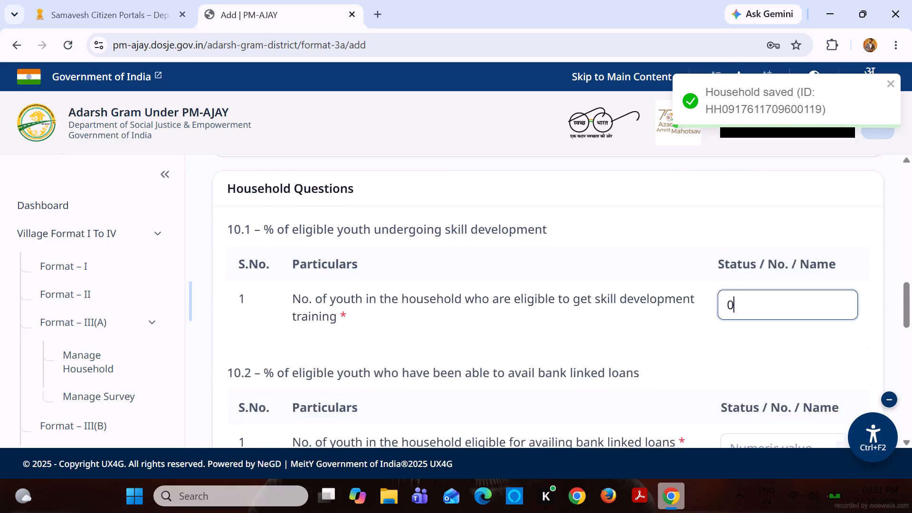
{"action": "scroll", "coordinate": [756, 306], "scroll_direction": "down", "scroll_amount": 1}
{"action": "left_click", "coordinate": [764, 324]}
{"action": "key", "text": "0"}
Answer No to self-help group membership, enter 0 members wishing to join an SHG (10.3), and submit domain 10.
{"action": "scroll", "coordinate": [764, 324], "scroll_direction": "down", "scroll_amount": 2}
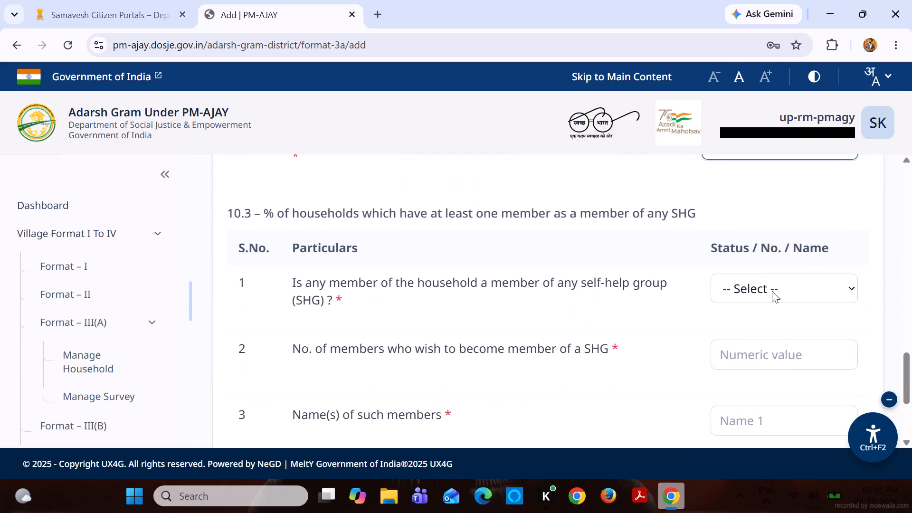
{"action": "left_click_drag", "start_coordinate": [772, 291], "coordinate": [746, 324]}
{"action": "left_click", "coordinate": [741, 352]}
{"action": "left_click", "coordinate": [741, 352]}
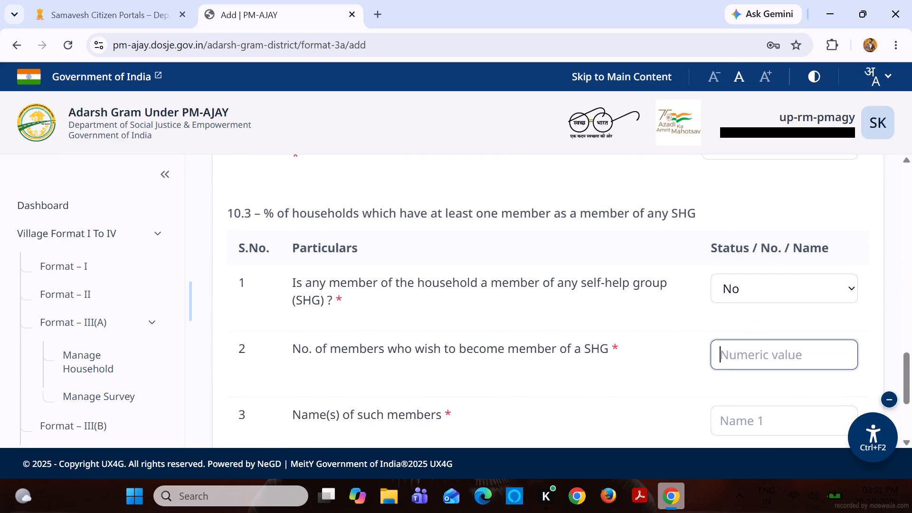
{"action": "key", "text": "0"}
{"action": "scroll", "coordinate": [741, 352], "scroll_direction": "down", "scroll_amount": 3}
{"action": "left_click", "coordinate": [836, 368]}
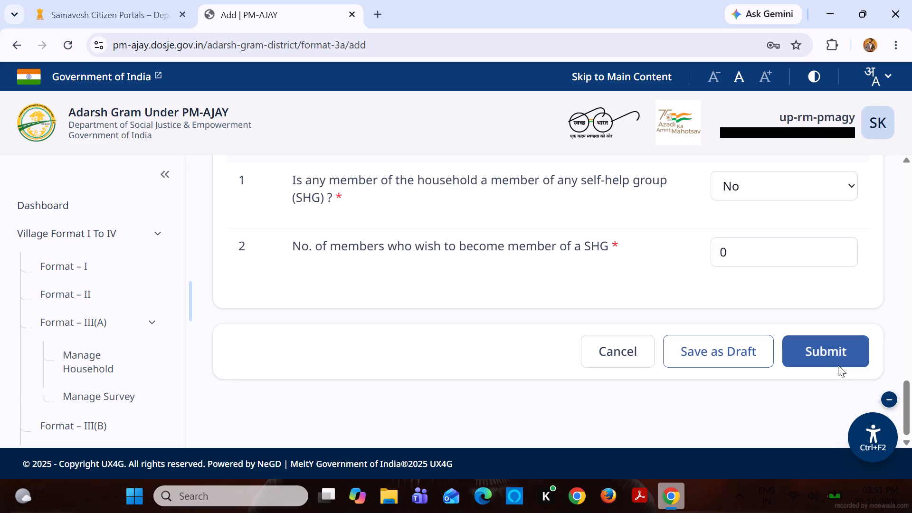
{"action": "left_click", "coordinate": [835, 342]}
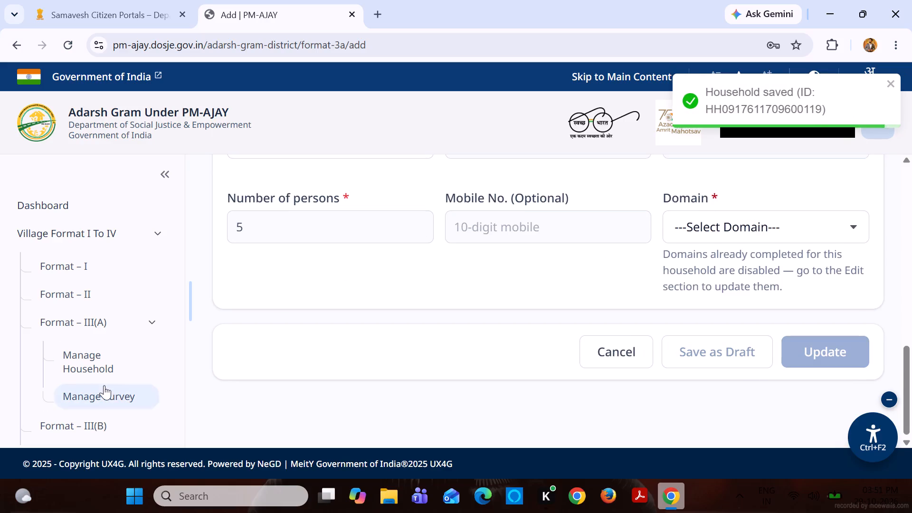
Start a new household record under Manage Household with block Shahabad - 1488 and gram panchayat Narkheri - 84799.
{"action": "left_click", "coordinate": [136, 355]}
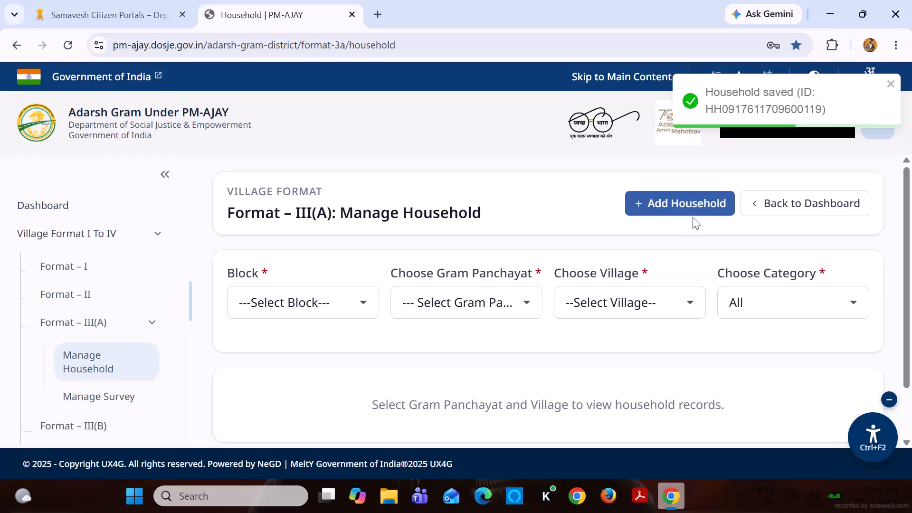
{"action": "left_click", "coordinate": [694, 214]}
{"action": "left_click", "coordinate": [704, 171]}
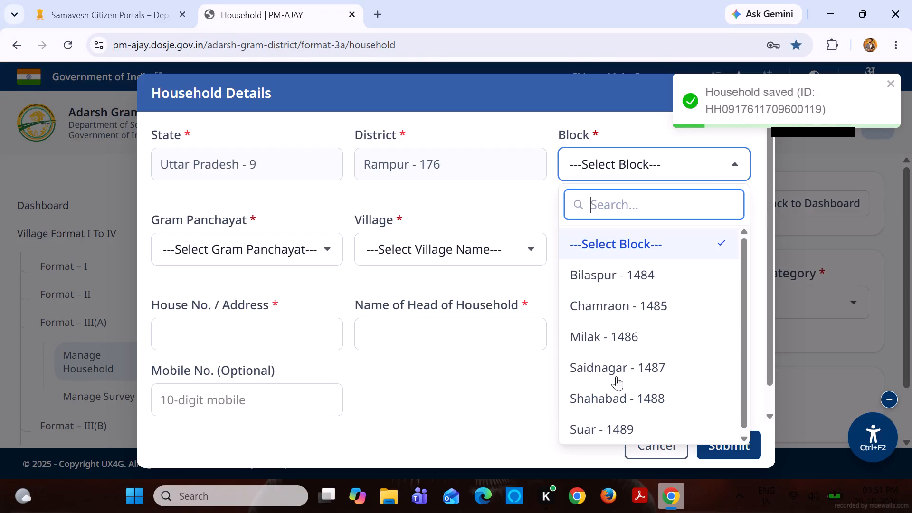
{"action": "left_click", "coordinate": [609, 402]}
{"action": "left_click", "coordinate": [288, 254]}
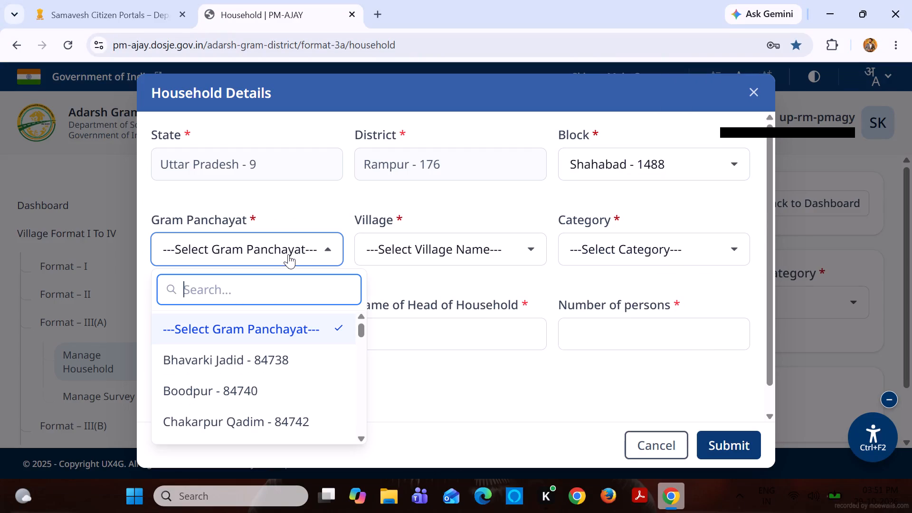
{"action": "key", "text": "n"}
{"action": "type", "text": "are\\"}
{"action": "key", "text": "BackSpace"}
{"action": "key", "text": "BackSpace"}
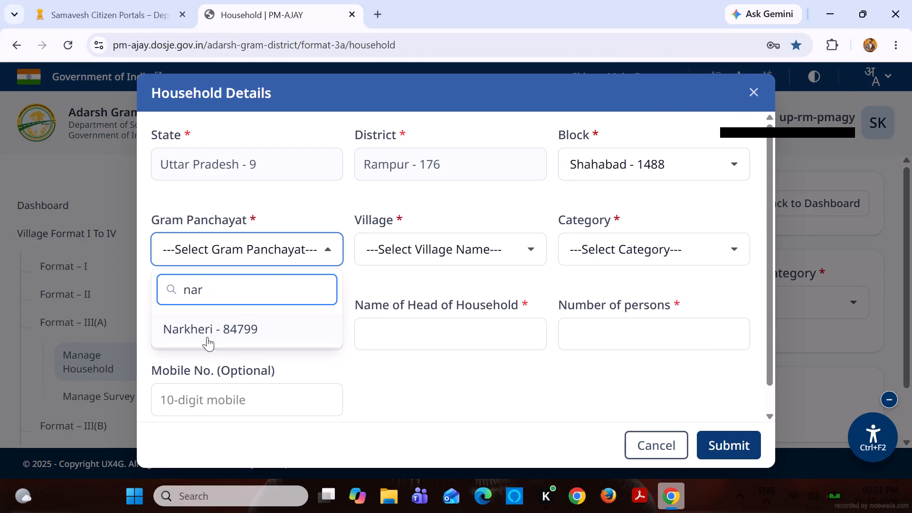
{"action": "left_click", "coordinate": [207, 337]}
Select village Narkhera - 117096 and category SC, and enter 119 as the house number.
{"action": "left_click", "coordinate": [424, 253]}
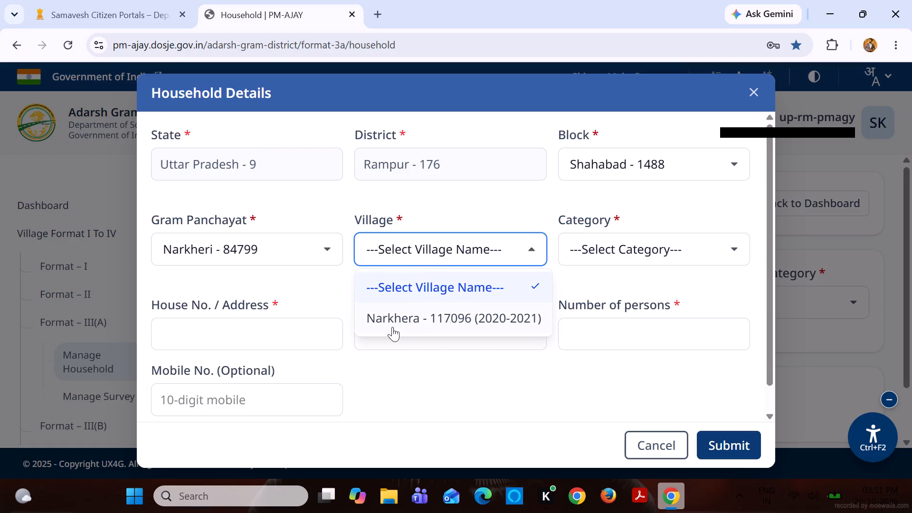
{"action": "left_click", "coordinate": [392, 327]}
{"action": "left_click", "coordinate": [613, 251]}
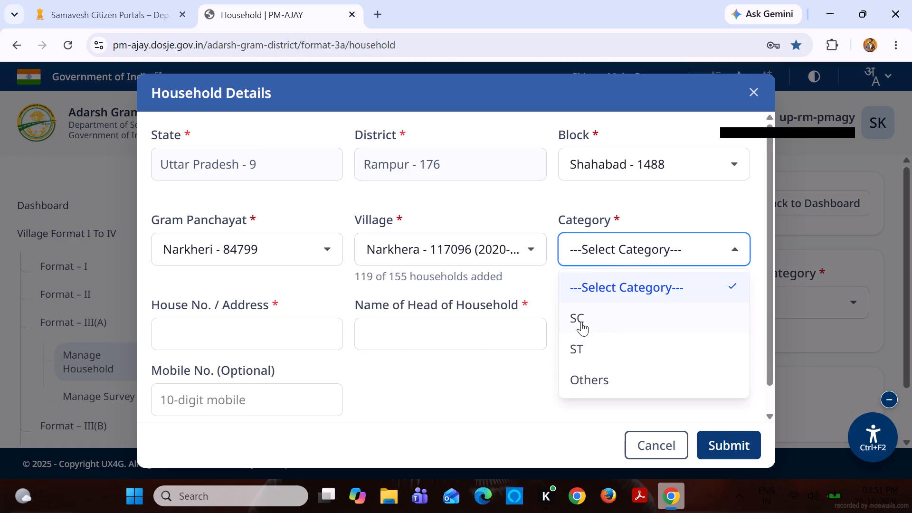
{"action": "left_click", "coordinate": [581, 322]}
{"action": "left_click", "coordinate": [258, 339]}
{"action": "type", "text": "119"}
Enter the head of household's name and 6 persons, leave the mobile number empty, and submit the household record.
{"action": "left_click", "coordinate": [453, 338]}
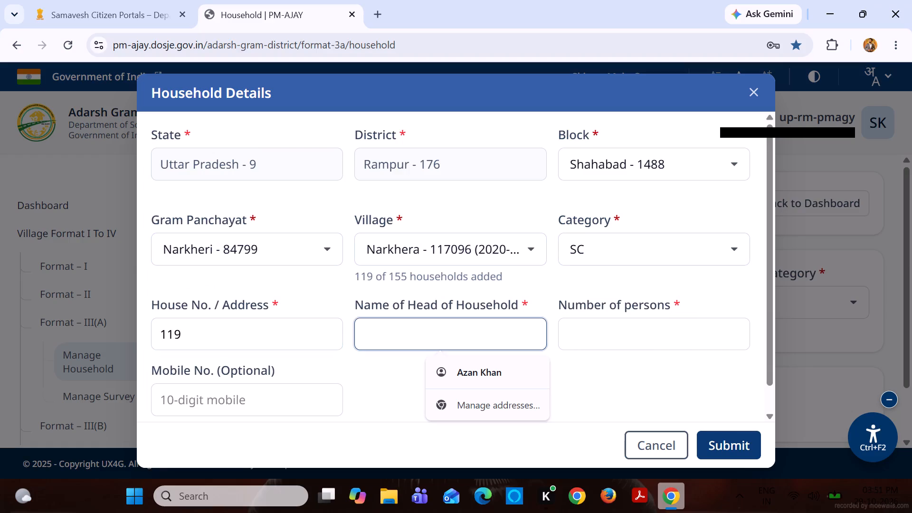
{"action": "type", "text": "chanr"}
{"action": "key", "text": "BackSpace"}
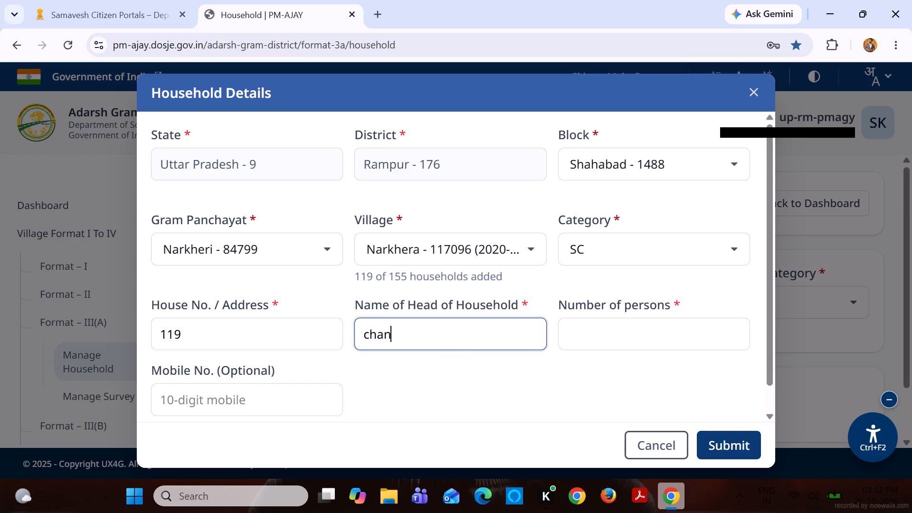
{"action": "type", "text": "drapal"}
{"action": "left_click", "coordinate": [653, 338]}
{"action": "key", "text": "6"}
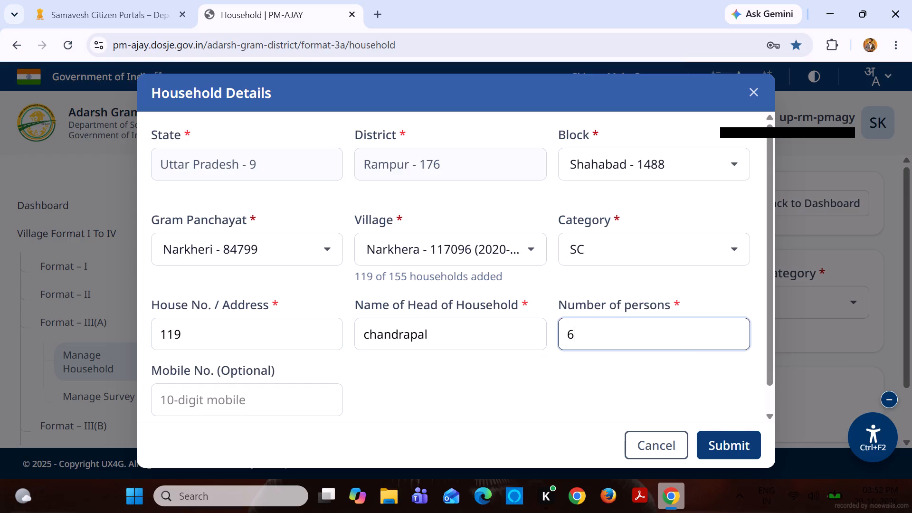
{"action": "left_click", "coordinate": [720, 434]}
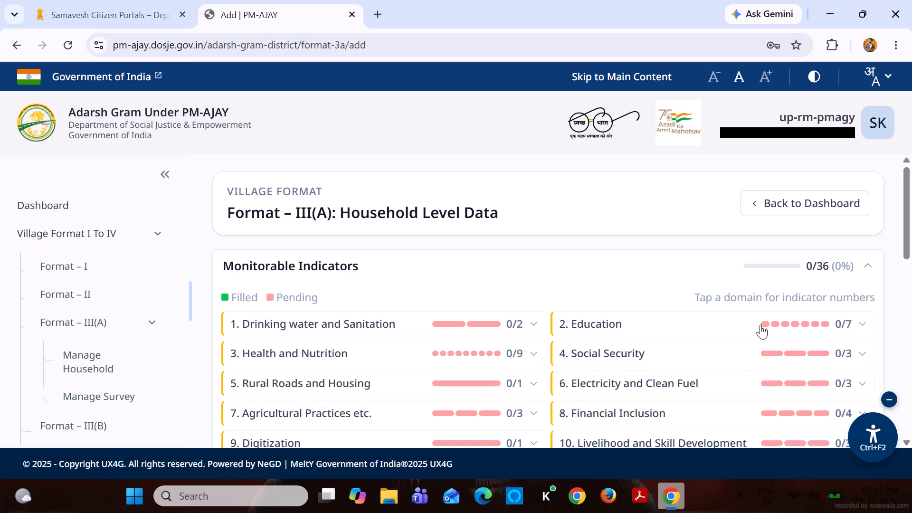
Choose domain 1 – Drinking water and Sanitation, answer Yes to having a household latrine (1.3) and No to open defecation (1.5), and submit.
{"action": "scroll", "coordinate": [760, 324], "scroll_direction": "down", "scroll_amount": 6}
{"action": "left_click", "coordinate": [813, 254]}
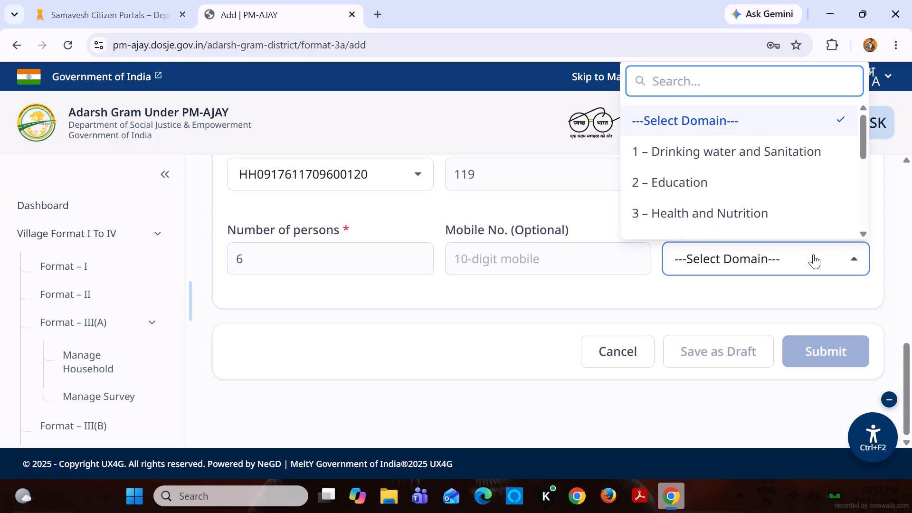
{"action": "left_click", "coordinate": [762, 133]}
{"action": "scroll", "coordinate": [739, 267], "scroll_direction": "down", "scroll_amount": 1}
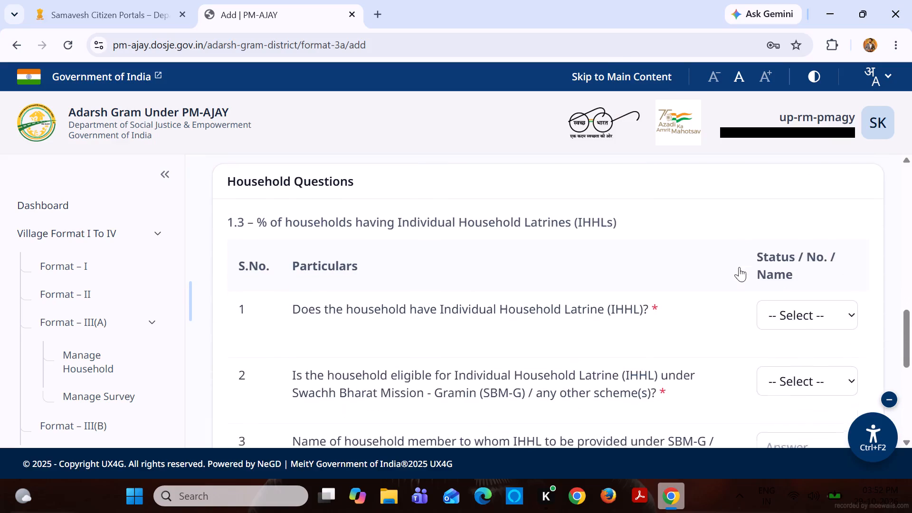
{"action": "scroll", "coordinate": [739, 267], "scroll_direction": "down", "scroll_amount": 1}
{"action": "left_click_drag", "start_coordinate": [817, 308], "coordinate": [795, 348]}
{"action": "left_click", "coordinate": [795, 348]}
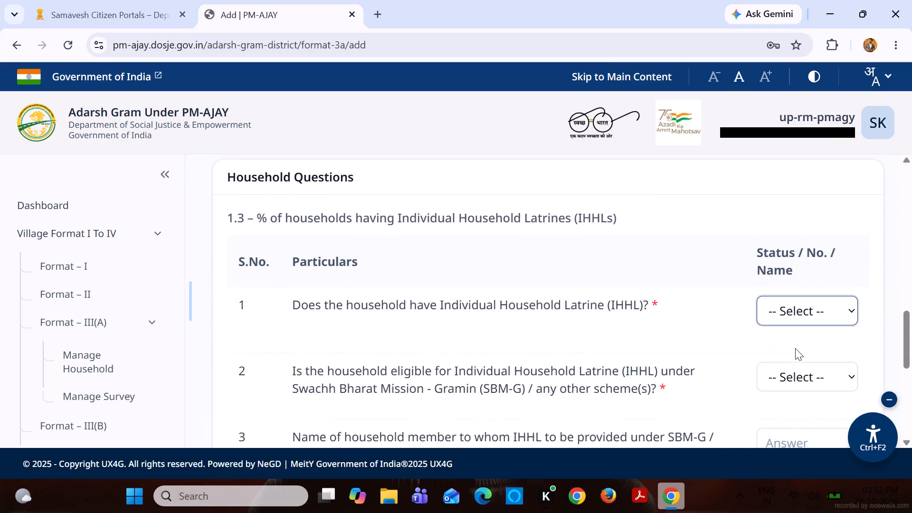
{"action": "scroll", "coordinate": [795, 348], "scroll_direction": "down", "scroll_amount": 3}
{"action": "left_click_drag", "start_coordinate": [803, 253], "coordinate": [767, 325]}
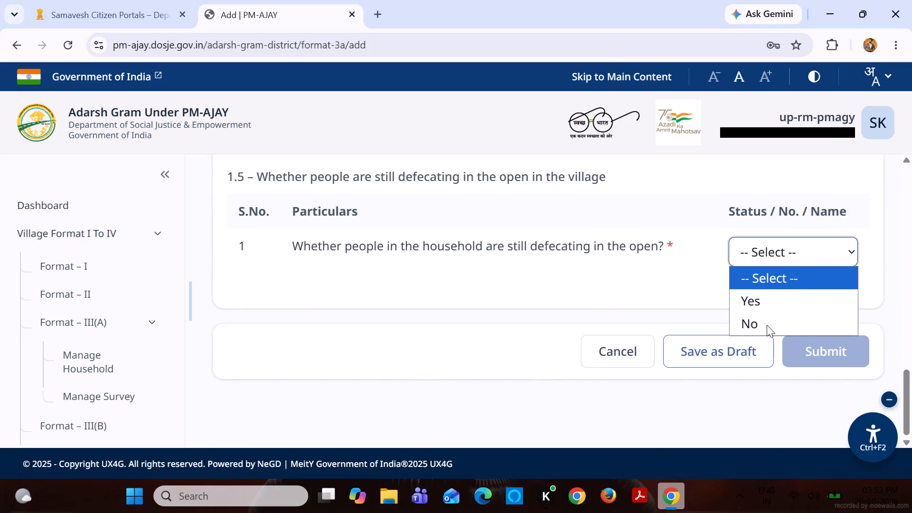
{"action": "left_click", "coordinate": [767, 325]}
{"action": "left_click", "coordinate": [825, 350]}
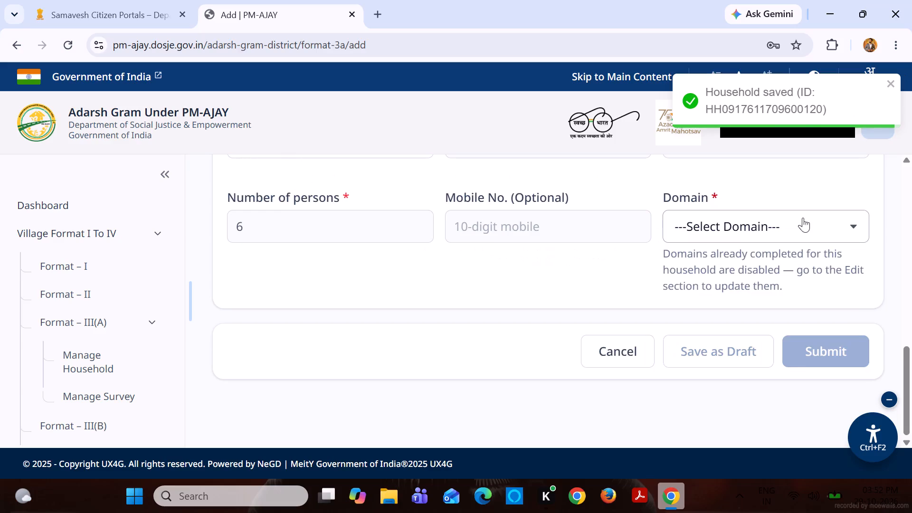
Choose domain 2 – Education and enter 0 children aged 6-10 (2.1) and 0 children aged 11-13 (2.2).
{"action": "left_click", "coordinate": [803, 218]}
{"action": "left_click", "coordinate": [712, 360]}
{"action": "scroll", "coordinate": [712, 360], "scroll_direction": "down", "scroll_amount": 3}
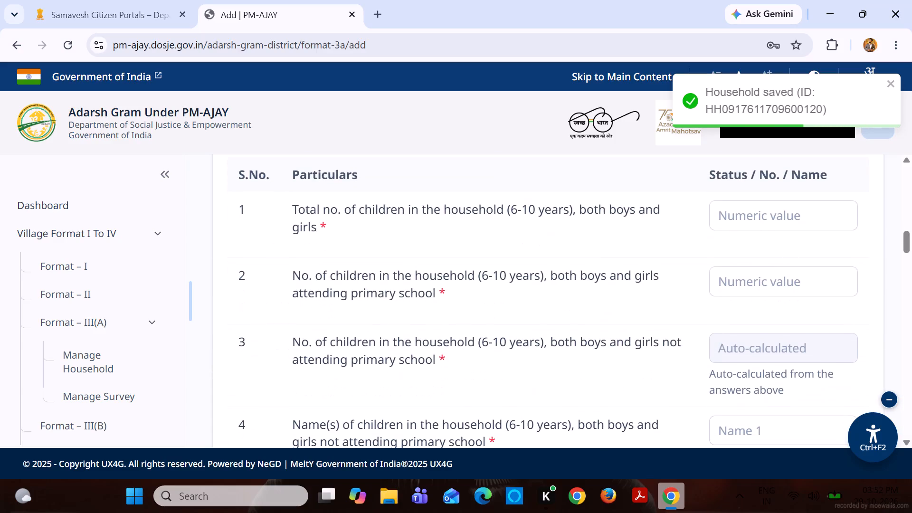
{"action": "left_click", "coordinate": [747, 216]}
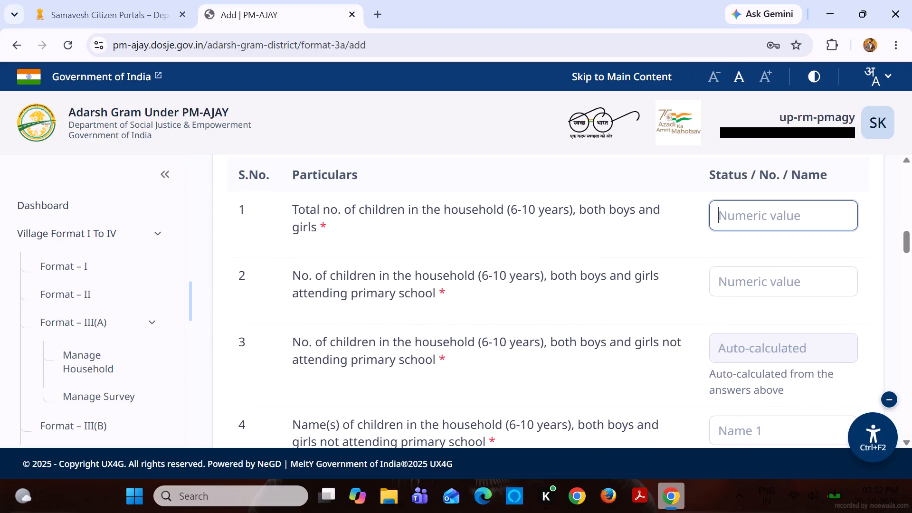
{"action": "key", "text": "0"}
{"action": "scroll", "coordinate": [747, 216], "scroll_direction": "down", "scroll_amount": 2}
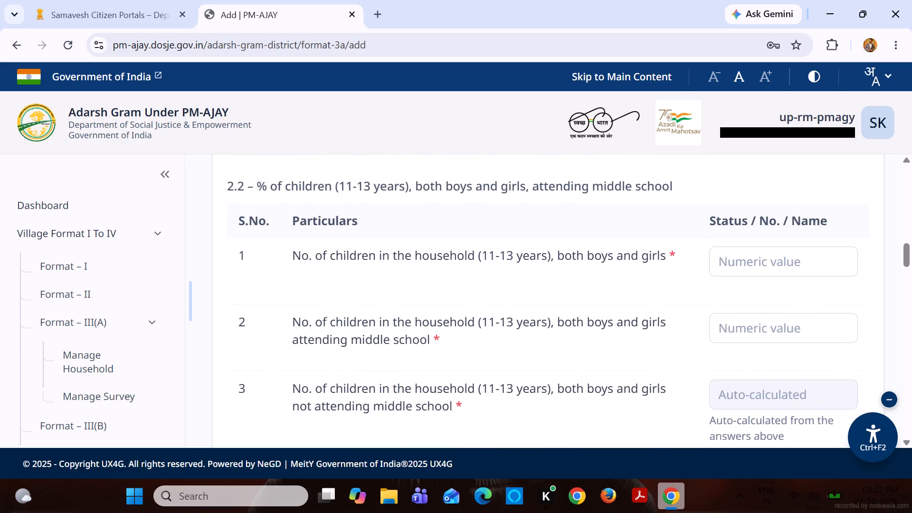
{"action": "left_click", "coordinate": [779, 248]}
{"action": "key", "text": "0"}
Enter 1 child aged 14-15 with 1 attending secondary school (2.3), and 1 aged 16-17 with 1 attending higher secondary school (2.4).
{"action": "scroll", "coordinate": [779, 248], "scroll_direction": "down", "scroll_amount": 1}
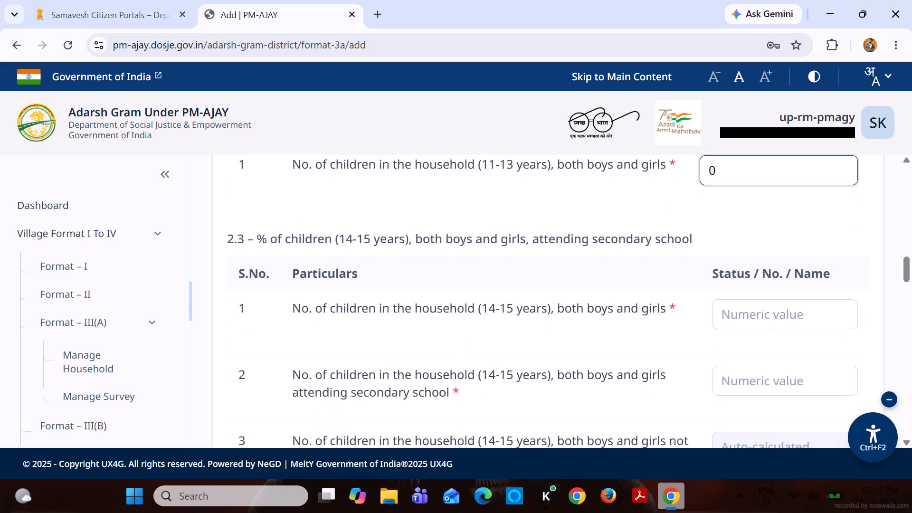
{"action": "scroll", "coordinate": [779, 248], "scroll_direction": "down", "scroll_amount": 1}
{"action": "left_click", "coordinate": [767, 292]}
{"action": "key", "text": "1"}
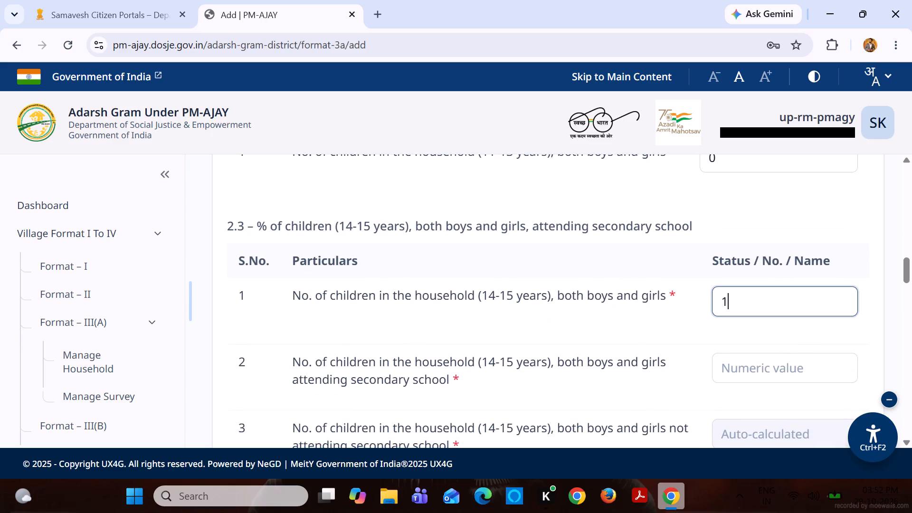
{"action": "left_click", "coordinate": [758, 377]}
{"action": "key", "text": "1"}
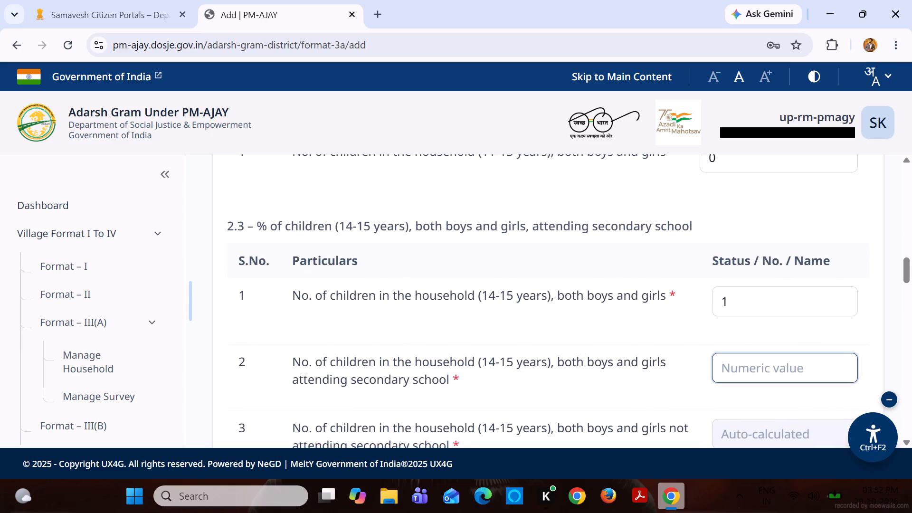
{"action": "scroll", "coordinate": [758, 377], "scroll_direction": "down", "scroll_amount": 4}
{"action": "left_click", "coordinate": [793, 371]}
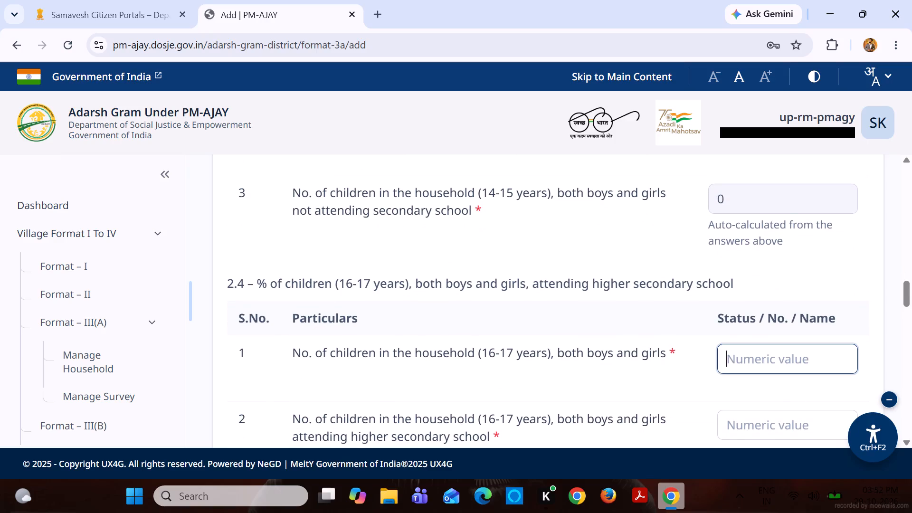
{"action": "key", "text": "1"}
{"action": "scroll", "coordinate": [793, 371], "scroll_direction": "down", "scroll_amount": 2}
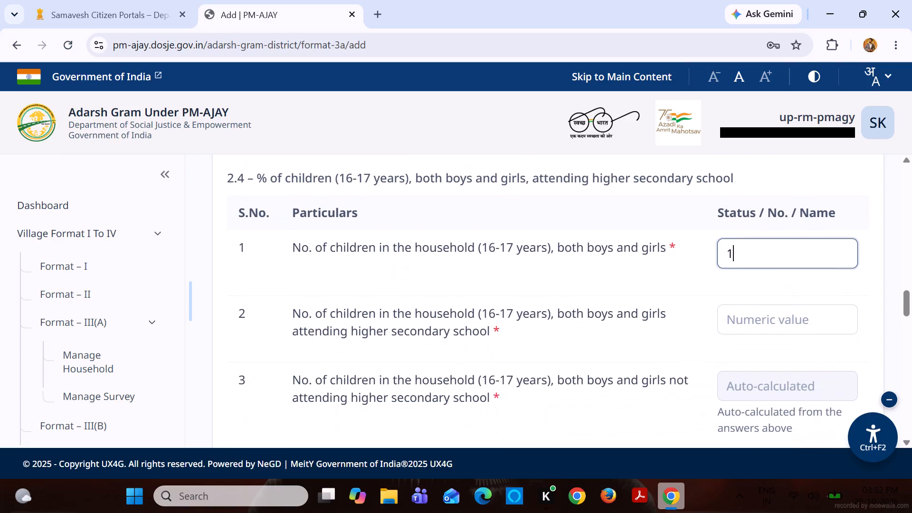
{"action": "left_click", "coordinate": [775, 313]}
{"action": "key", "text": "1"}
Enter 2 children aged 18-23 and 2 attending post higher secondary education (2.5).
{"action": "scroll", "coordinate": [775, 313], "scroll_direction": "down", "scroll_amount": 3}
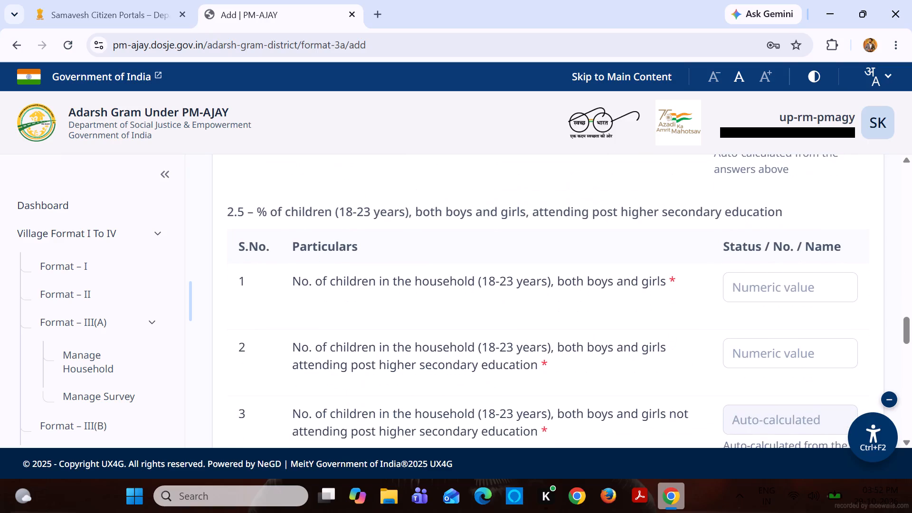
{"action": "left_click", "coordinate": [742, 285]}
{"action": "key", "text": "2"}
{"action": "left_click", "coordinate": [747, 346]}
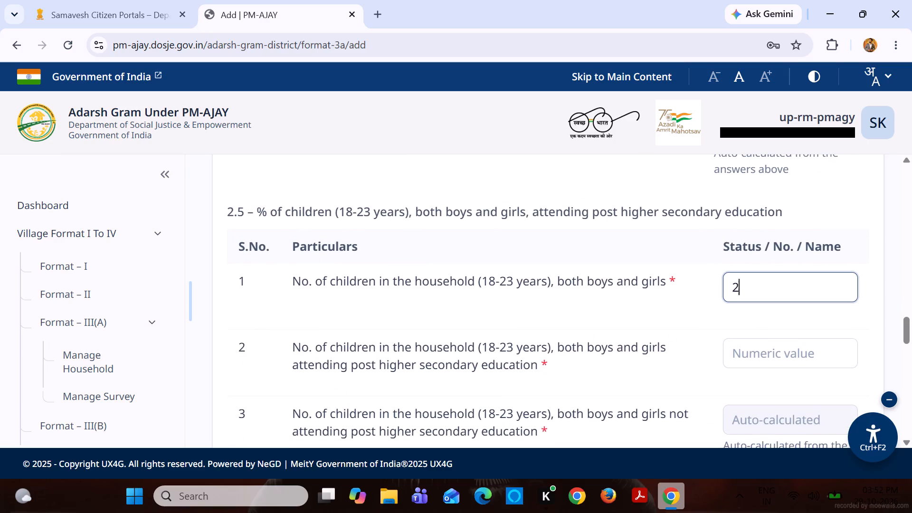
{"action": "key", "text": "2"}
Enter 0 children eligible for the pre-matric (2.6) and post-matric (2.7) scholarships, and submit domain 2.
{"action": "scroll", "coordinate": [747, 346], "scroll_direction": "down", "scroll_amount": 4}
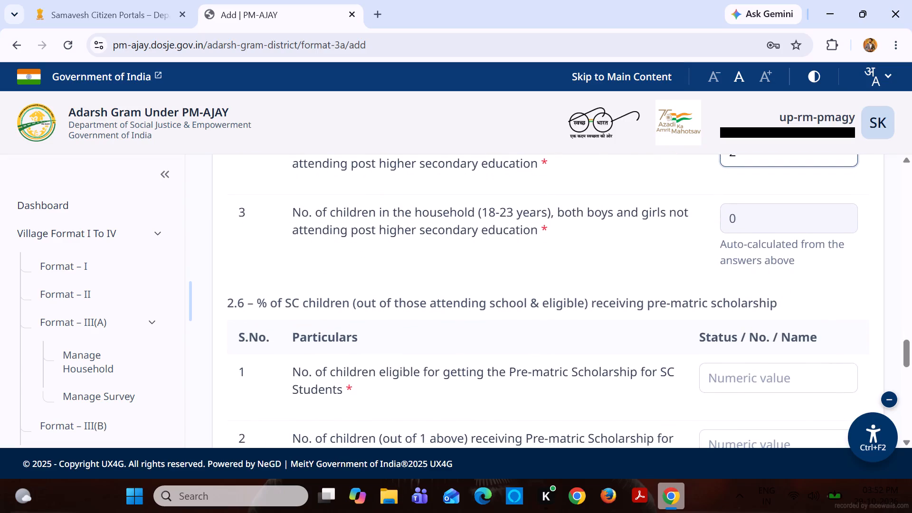
{"action": "left_click", "coordinate": [767, 382]}
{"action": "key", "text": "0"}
{"action": "scroll", "coordinate": [767, 382], "scroll_direction": "down", "scroll_amount": 2}
{"action": "left_click", "coordinate": [768, 392]}
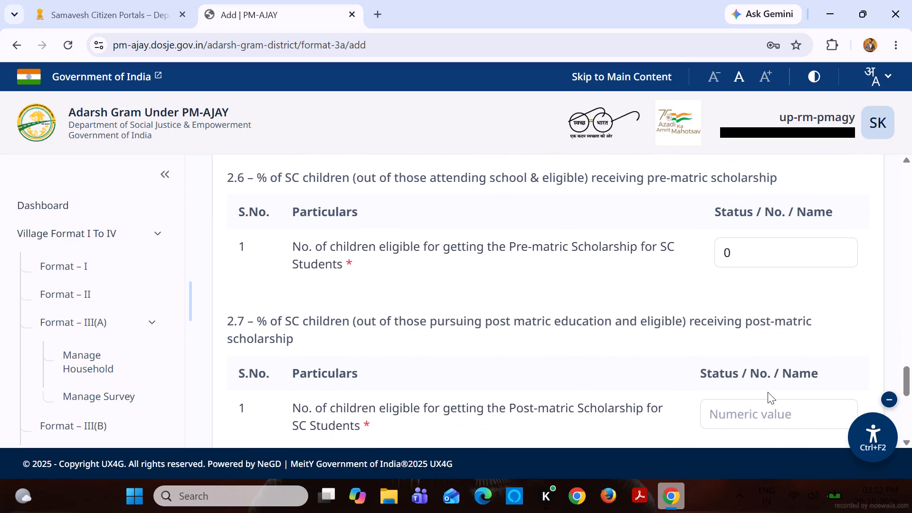
{"action": "left_click", "coordinate": [748, 411]}
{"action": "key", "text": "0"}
{"action": "scroll", "coordinate": [748, 411], "scroll_direction": "down", "scroll_amount": 3}
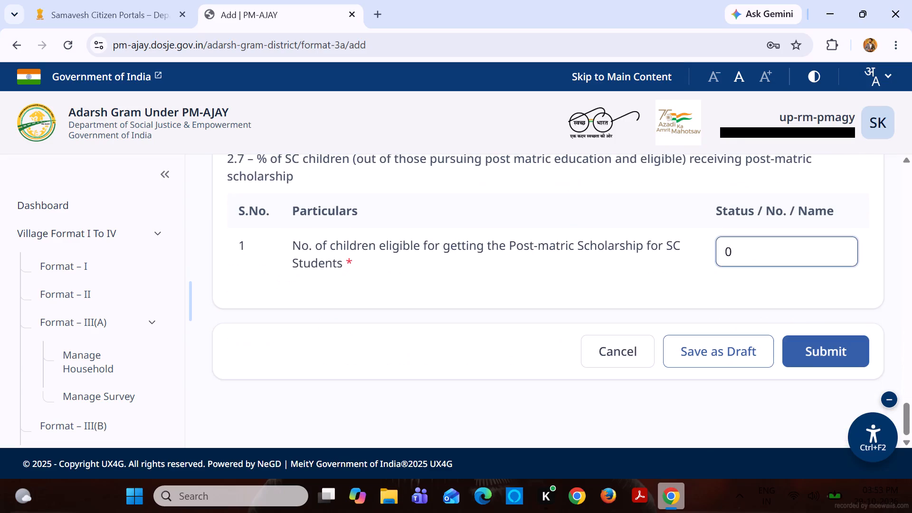
{"action": "left_click", "coordinate": [843, 359]}
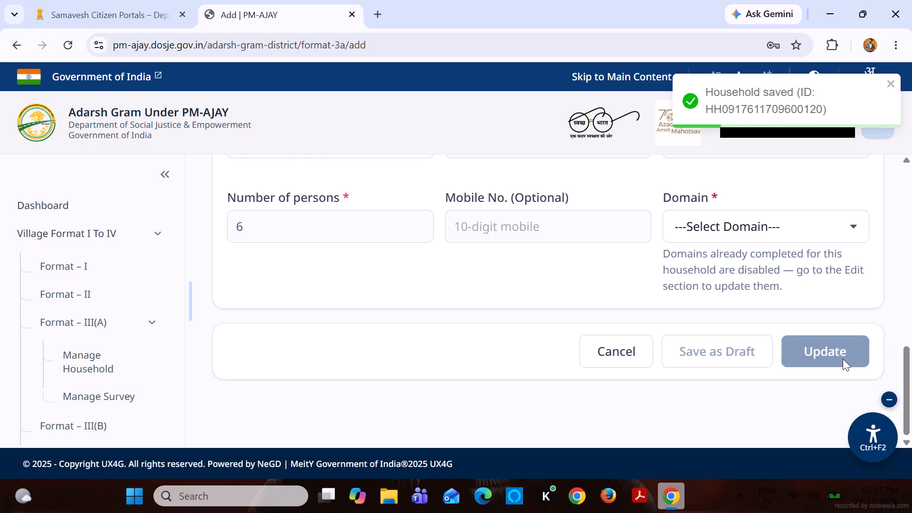
Choose domain 3 – Health and Nutrition, answer Yes to health protection scheme coverage (3.1), and enter 0 pregnant women (3.3).
{"action": "left_click", "coordinate": [826, 221]}
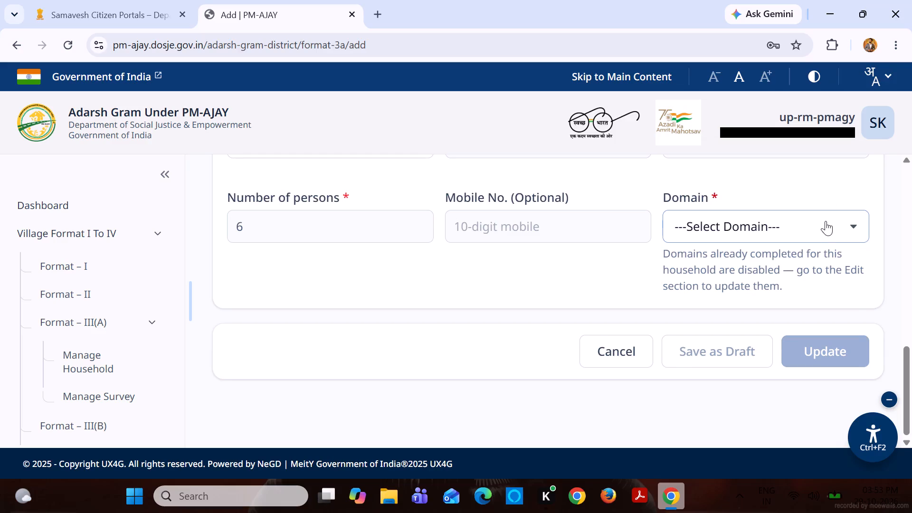
{"action": "left_click", "coordinate": [680, 398]}
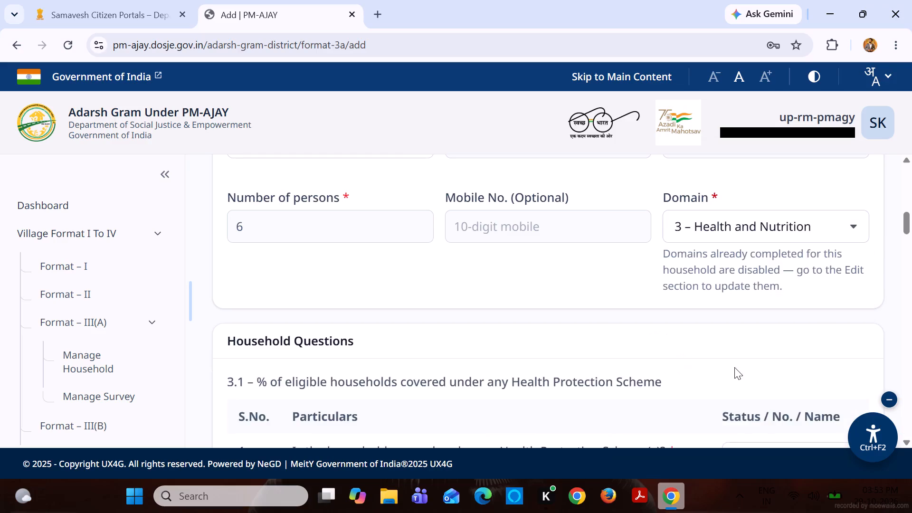
{"action": "scroll", "coordinate": [734, 367], "scroll_direction": "down", "scroll_amount": 1}
{"action": "left_click", "coordinate": [770, 375]}
{"action": "left_click", "coordinate": [756, 400]}
{"action": "scroll", "coordinate": [756, 400], "scroll_direction": "down", "scroll_amount": 1}
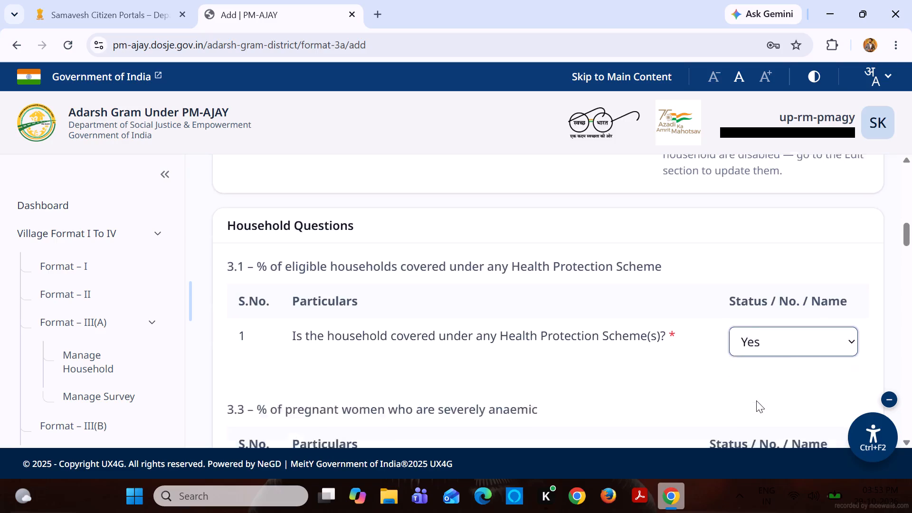
{"action": "scroll", "coordinate": [756, 400], "scroll_direction": "down", "scroll_amount": 3}
{"action": "left_click", "coordinate": [745, 249]}
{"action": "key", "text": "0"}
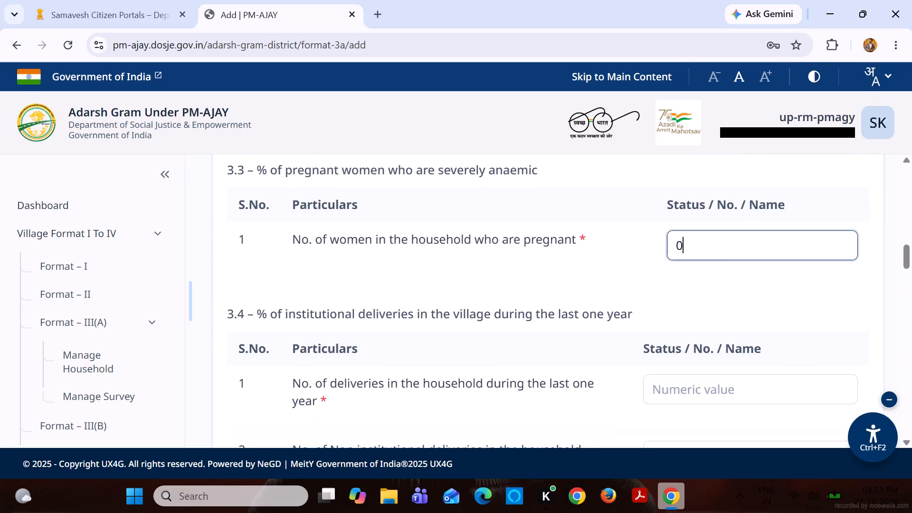
Enter 0 deliveries (3.4) and 0 children born (3.5) in the household during the last one year.
{"action": "scroll", "coordinate": [745, 249], "scroll_direction": "down", "scroll_amount": 1}
{"action": "left_click", "coordinate": [684, 293]}
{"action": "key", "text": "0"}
{"action": "scroll", "coordinate": [684, 293], "scroll_direction": "down", "scroll_amount": 2}
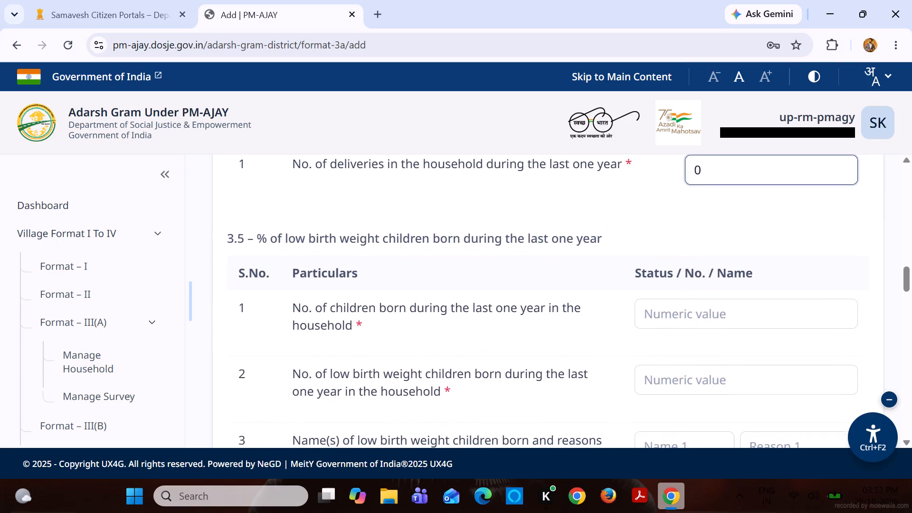
{"action": "left_click", "coordinate": [674, 300]}
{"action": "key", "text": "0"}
Enter 0 children below one year (3.6) and 0 children aged 0-5 years (3.7).
{"action": "scroll", "coordinate": [674, 300], "scroll_direction": "down", "scroll_amount": 2}
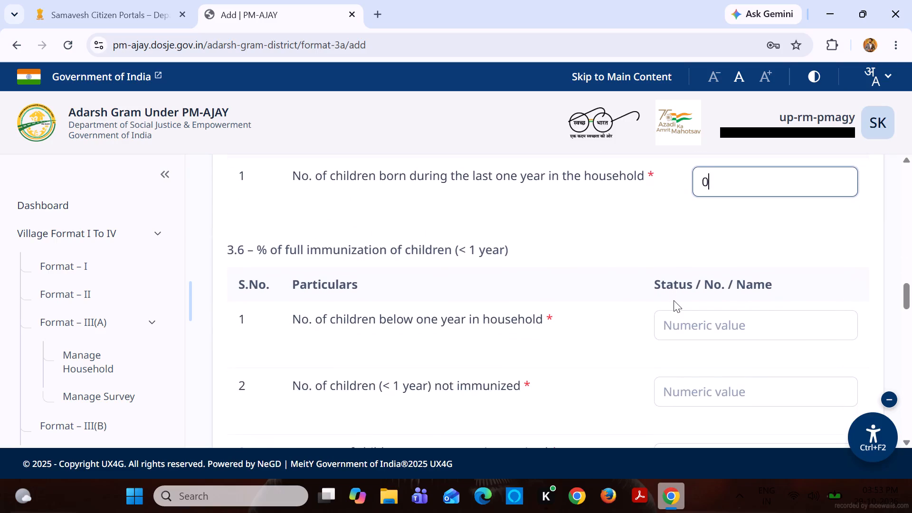
{"action": "scroll", "coordinate": [674, 300], "scroll_direction": "down", "scroll_amount": 1}
{"action": "left_click", "coordinate": [686, 329]}
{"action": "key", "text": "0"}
{"action": "scroll", "coordinate": [686, 329], "scroll_direction": "down", "scroll_amount": 3}
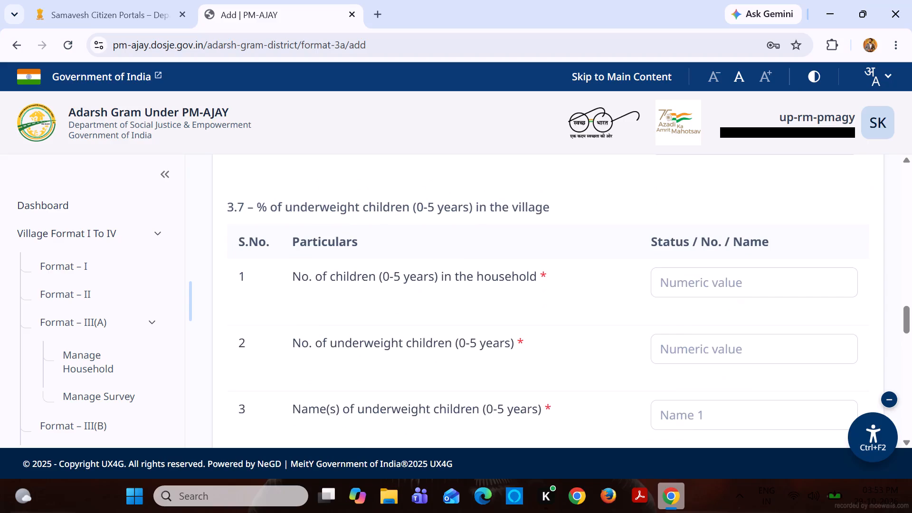
{"action": "left_click", "coordinate": [694, 278]}
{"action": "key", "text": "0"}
Enter 0 for 3.8, 0 children below one year (3.9) and 0 members with communicable diseases (3.10), and submit domain 3.
{"action": "scroll", "coordinate": [694, 278], "scroll_direction": "down", "scroll_amount": 2}
{"action": "left_click", "coordinate": [685, 280]}
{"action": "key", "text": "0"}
{"action": "scroll", "coordinate": [685, 280], "scroll_direction": "down", "scroll_amount": 2}
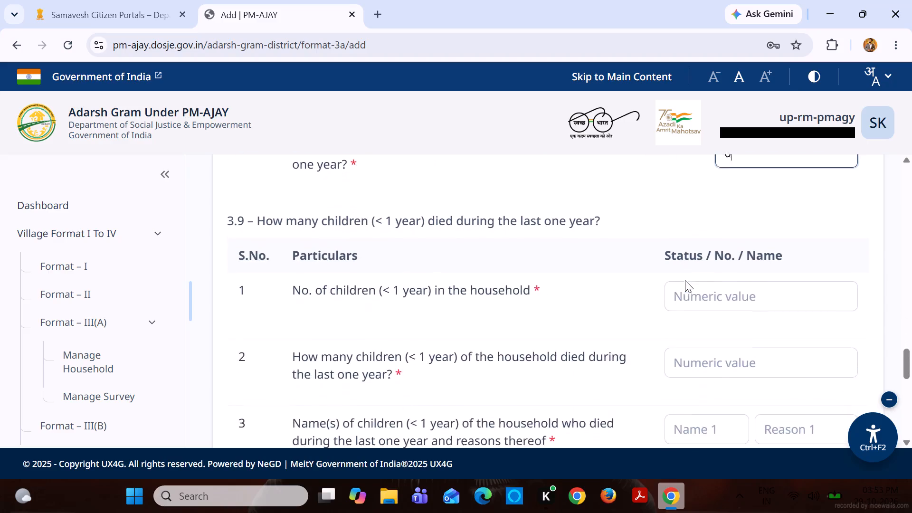
{"action": "left_click", "coordinate": [687, 286]}
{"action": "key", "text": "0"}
{"action": "scroll", "coordinate": [687, 286], "scroll_direction": "down", "scroll_amount": 2}
{"action": "left_click", "coordinate": [773, 254]}
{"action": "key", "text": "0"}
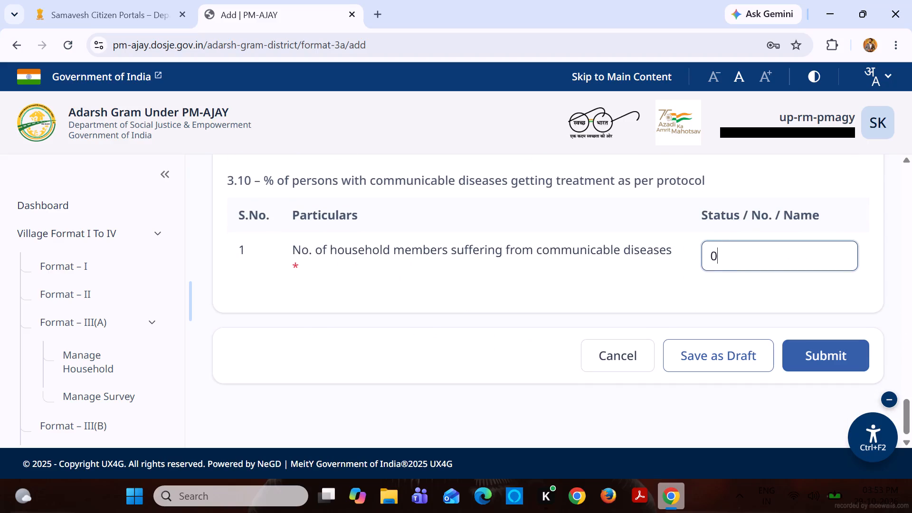
{"action": "scroll", "coordinate": [773, 254], "scroll_direction": "down", "scroll_amount": 1}
{"action": "left_click", "coordinate": [824, 339]}
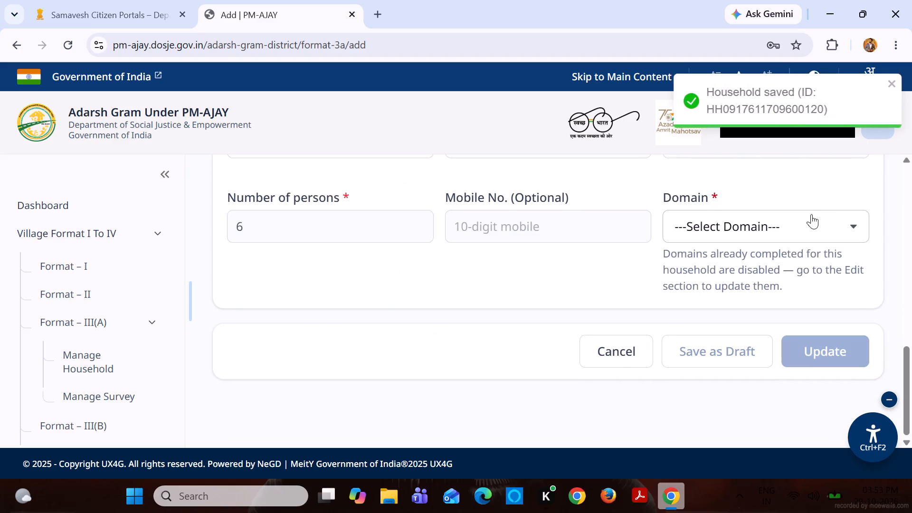
Fill domain 4 – Social Security with 0 eligible for Widow (4.1), Old Age (4.2) and Disability Pension (4.3), and submit it.
{"action": "left_click", "coordinate": [811, 214]}
{"action": "scroll", "coordinate": [749, 326], "scroll_direction": "down", "scroll_amount": 1}
{"action": "left_click", "coordinate": [691, 358]}
{"action": "scroll", "coordinate": [691, 358], "scroll_direction": "down", "scroll_amount": 2}
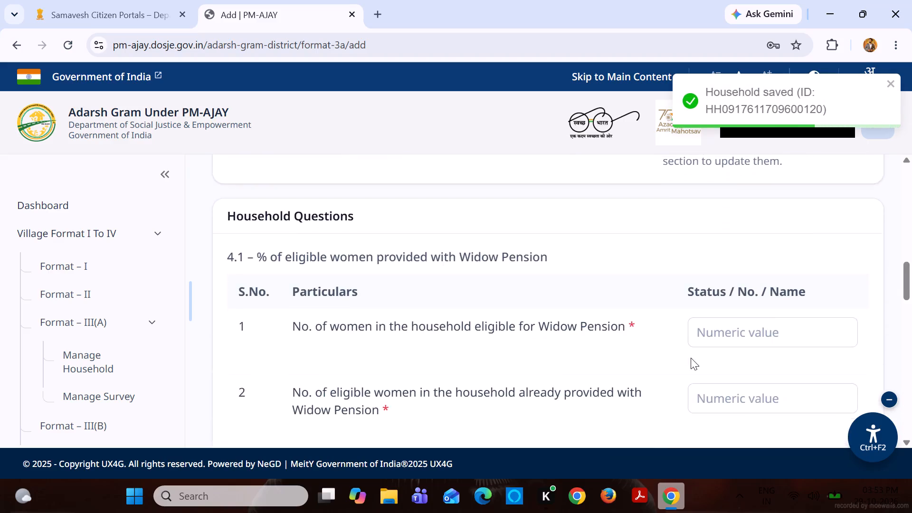
{"action": "left_click", "coordinate": [747, 327]}
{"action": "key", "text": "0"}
{"action": "scroll", "coordinate": [747, 327], "scroll_direction": "down", "scroll_amount": 2}
{"action": "left_click", "coordinate": [712, 296]}
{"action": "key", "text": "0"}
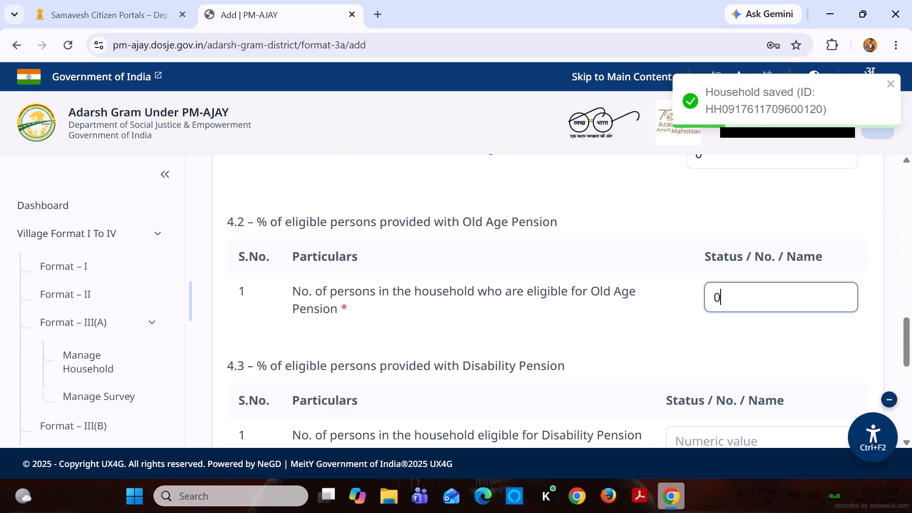
{"action": "scroll", "coordinate": [712, 296], "scroll_direction": "down", "scroll_amount": 2}
{"action": "left_click", "coordinate": [685, 284]}
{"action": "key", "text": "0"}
{"action": "scroll", "coordinate": [685, 284], "scroll_direction": "down", "scroll_amount": 2}
{"action": "left_click", "coordinate": [823, 340]}
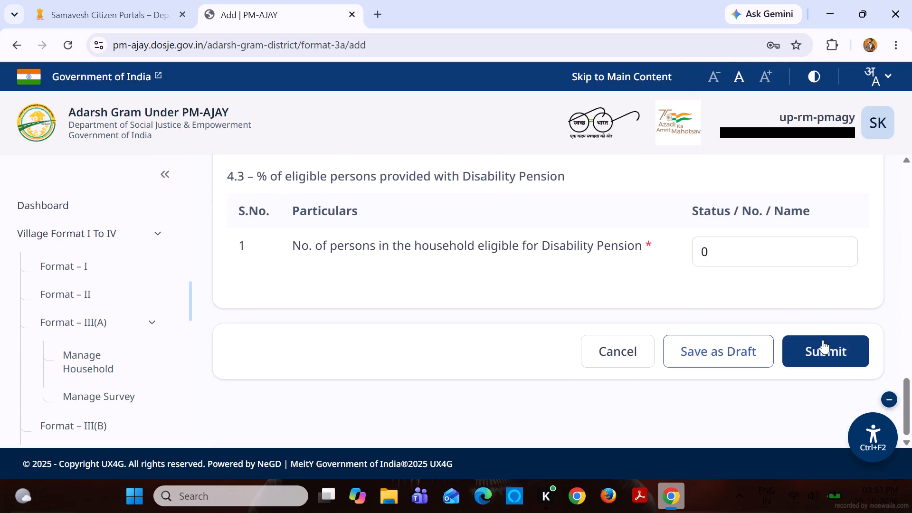
Choose domain 5 – Rural Roads and Housing, answer No to living in a Kachcha/unsafe house (5.3), and submit it.
{"action": "left_click", "coordinate": [827, 234]}
{"action": "scroll", "coordinate": [772, 310], "scroll_direction": "down", "scroll_amount": 3}
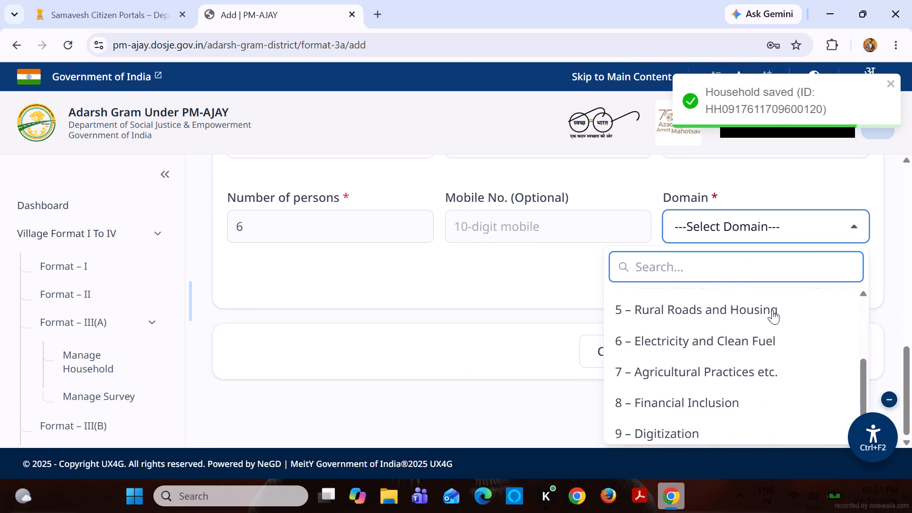
{"action": "left_click", "coordinate": [704, 292]}
{"action": "scroll", "coordinate": [704, 292], "scroll_direction": "down", "scroll_amount": 2}
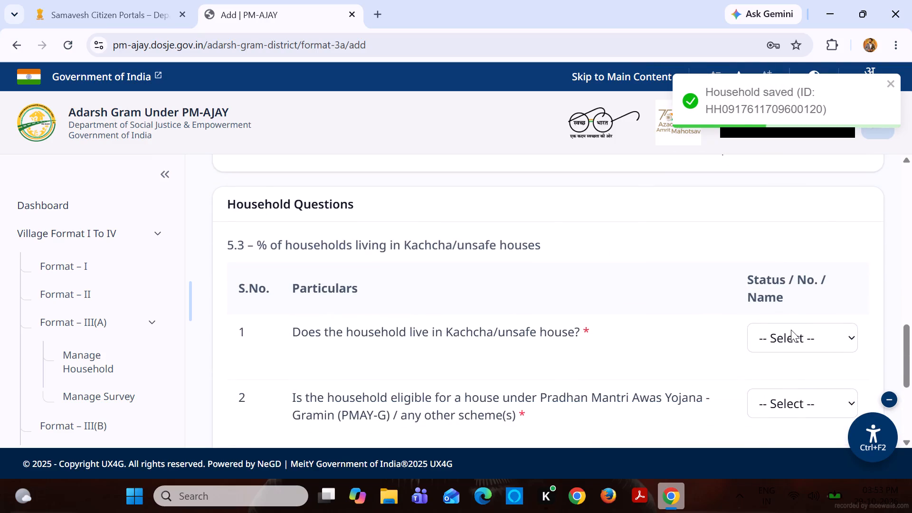
{"action": "left_click_drag", "start_coordinate": [790, 330], "coordinate": [776, 410]}
{"action": "left_click", "coordinate": [776, 410]}
{"action": "scroll", "coordinate": [776, 410], "scroll_direction": "down", "scroll_amount": 6}
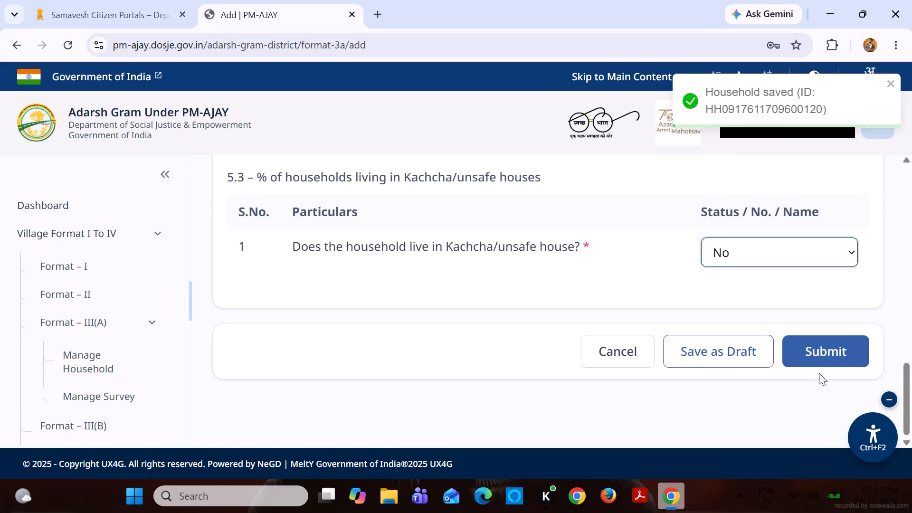
{"action": "left_click", "coordinate": [828, 361]}
Choose domain 6 – Electricity and Clean Fuel and answer Yes to the house having an electricity connection (6.2).
{"action": "left_click", "coordinate": [793, 247]}
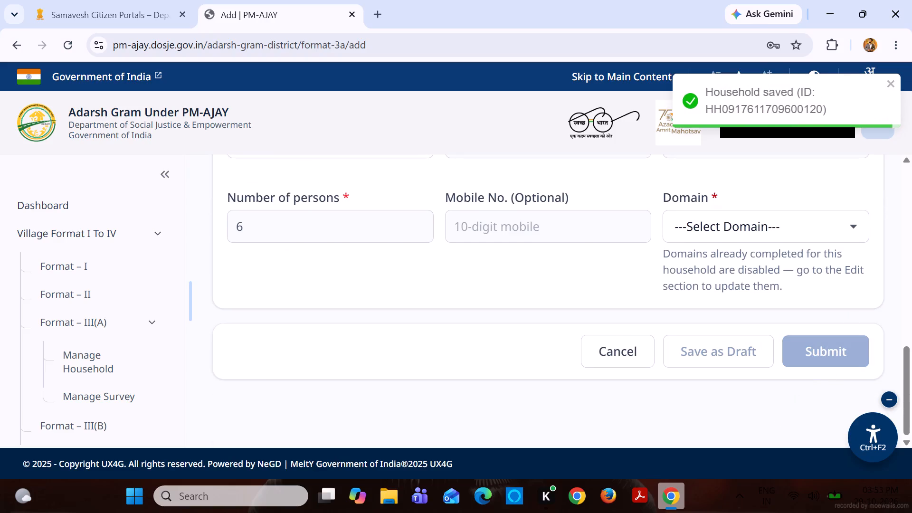
{"action": "left_click", "coordinate": [822, 233]}
{"action": "scroll", "coordinate": [730, 319], "scroll_direction": "down", "scroll_amount": 2}
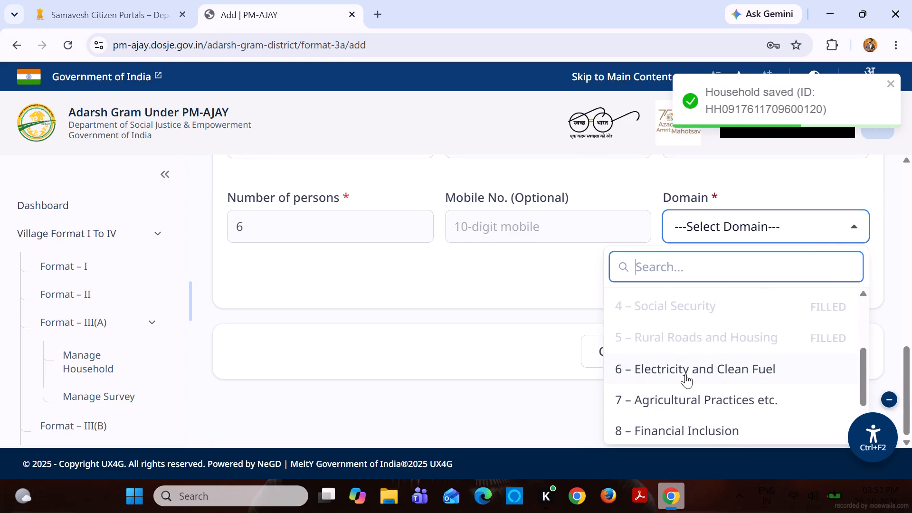
{"action": "left_click", "coordinate": [685, 374]}
{"action": "scroll", "coordinate": [685, 374], "scroll_direction": "down", "scroll_amount": 2}
{"action": "left_click_drag", "start_coordinate": [788, 328], "coordinate": [795, 383]}
{"action": "left_click", "coordinate": [795, 383]}
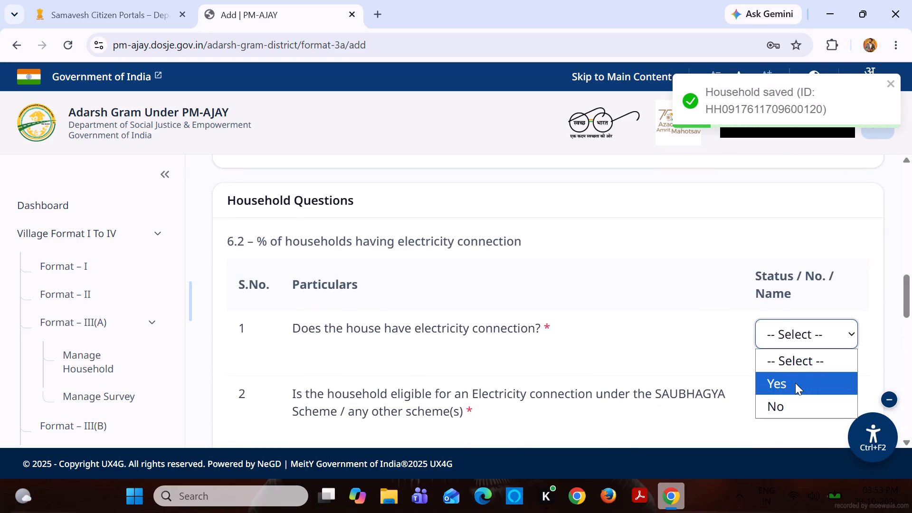
Answer Yes to the electricity connection and Yes to using at least one LED bulb in 6.3.
{"action": "scroll", "coordinate": [795, 383], "scroll_direction": "down", "scroll_amount": 4}
{"action": "left_click_drag", "start_coordinate": [820, 252], "coordinate": [786, 303]}
{"action": "left_click", "coordinate": [786, 303]}
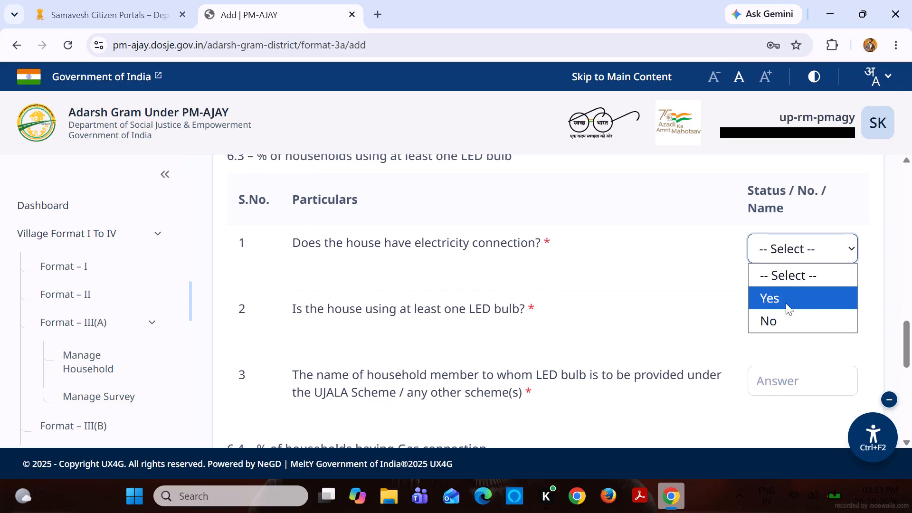
{"action": "scroll", "coordinate": [786, 303], "scroll_direction": "down", "scroll_amount": 2}
{"action": "scroll", "coordinate": [829, 191], "scroll_direction": "up", "scroll_amount": 1}
{"action": "left_click_drag", "start_coordinate": [820, 192], "coordinate": [793, 235]}
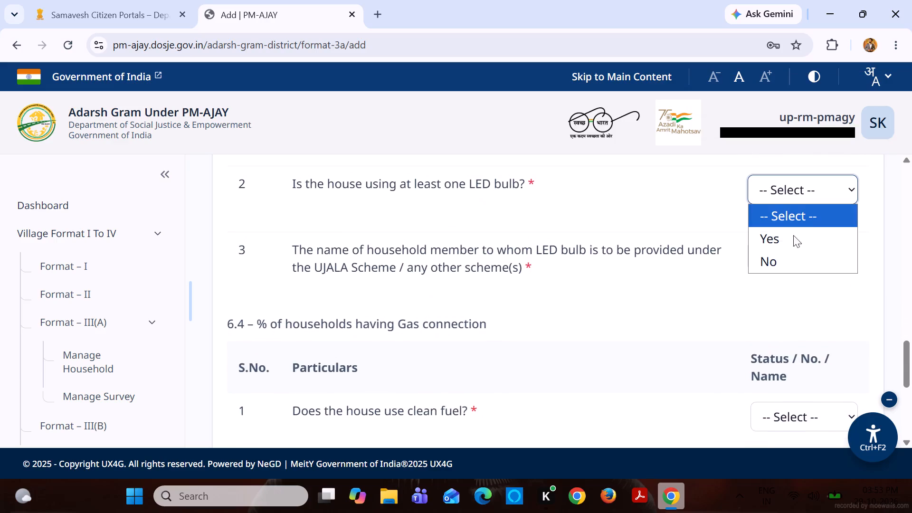
{"action": "left_click_drag", "start_coordinate": [793, 235], "coordinate": [788, 246]}
{"action": "left_click", "coordinate": [788, 246]}
Answer Yes to the house using clean fuel (6.4) and submit domain 6.
{"action": "scroll", "coordinate": [788, 246], "scroll_direction": "down", "scroll_amount": 3}
{"action": "scroll", "coordinate": [787, 196], "scroll_direction": "up", "scroll_amount": 2}
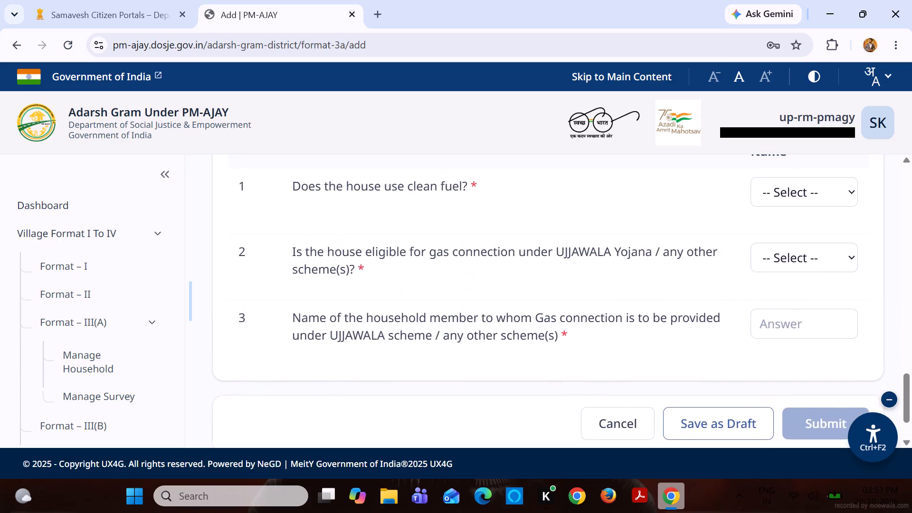
{"action": "left_click_drag", "start_coordinate": [843, 197], "coordinate": [806, 230]}
{"action": "left_click", "coordinate": [806, 230]}
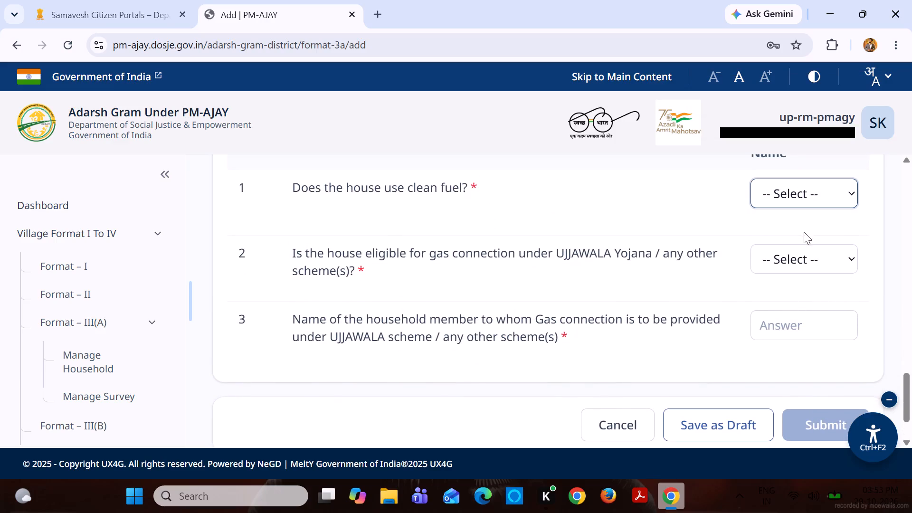
{"action": "left_click_drag", "start_coordinate": [844, 193], "coordinate": [800, 231]}
{"action": "left_click", "coordinate": [800, 231]}
{"action": "scroll", "coordinate": [800, 231], "scroll_direction": "down", "scroll_amount": 3}
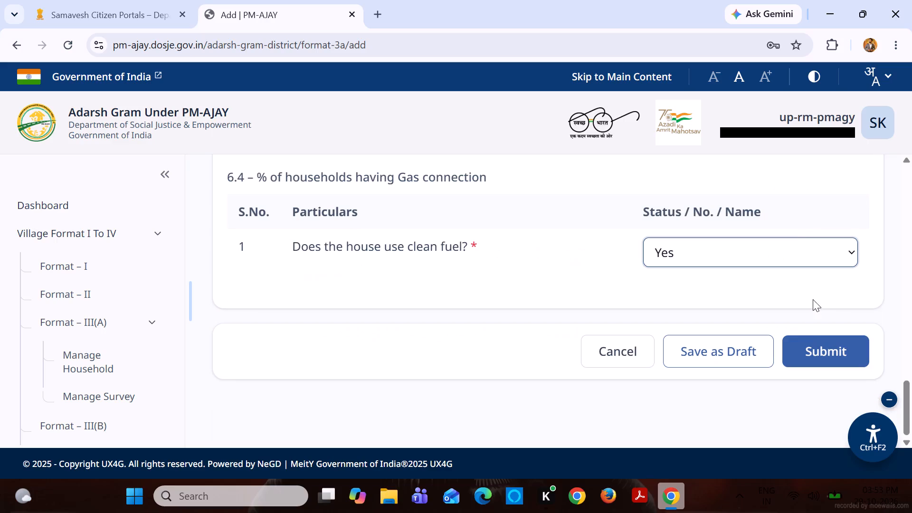
{"action": "left_click", "coordinate": [813, 339]}
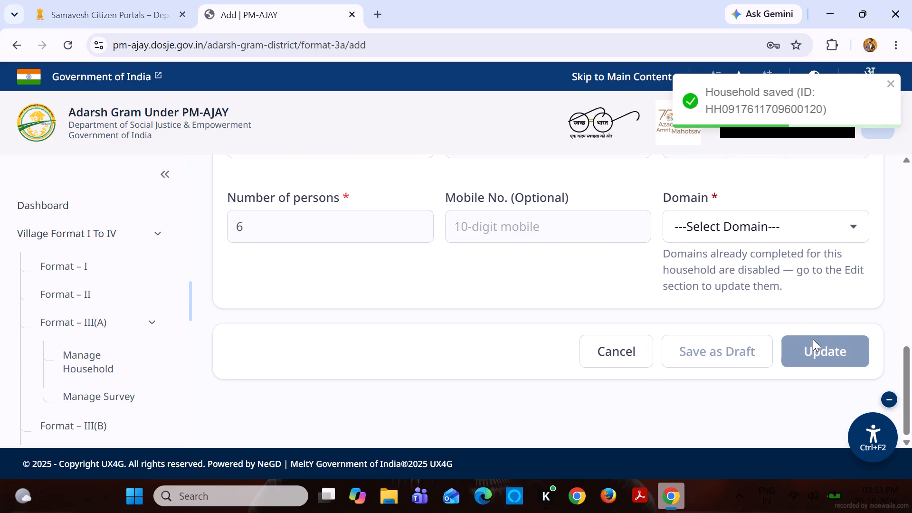
Choose domain 7 – Agricultural Practices etc., answer No to the household being involved in farming (7.1), and submit it.
{"action": "left_click", "coordinate": [819, 235]}
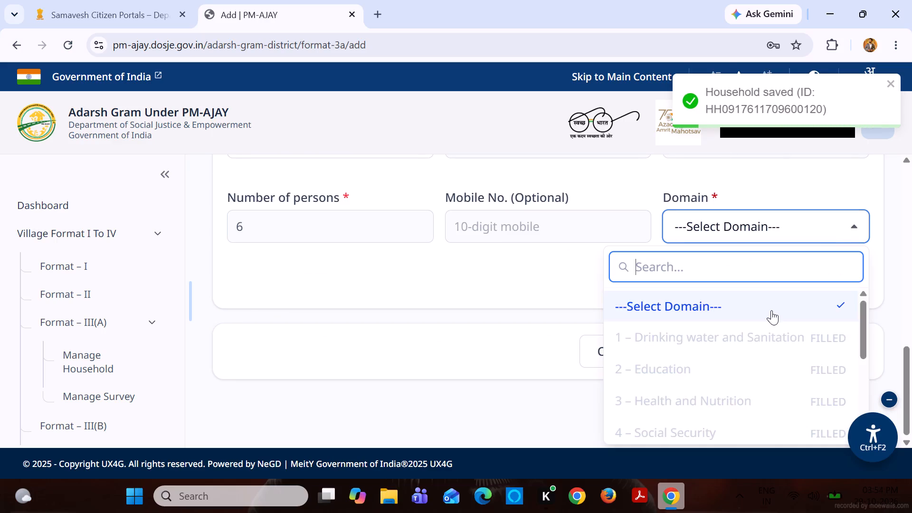
{"action": "scroll", "coordinate": [771, 310], "scroll_direction": "down", "scroll_amount": 3}
{"action": "left_click", "coordinate": [747, 319]}
{"action": "scroll", "coordinate": [747, 319], "scroll_direction": "down", "scroll_amount": 4}
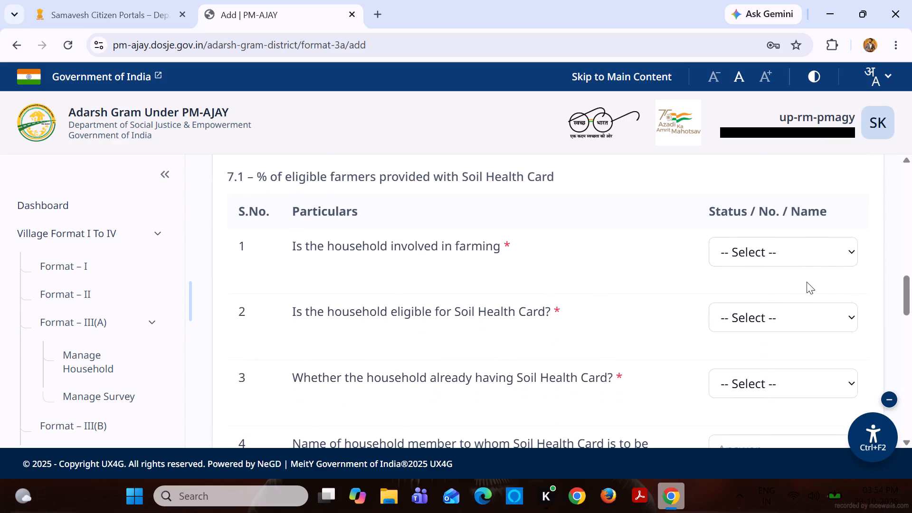
{"action": "left_click_drag", "start_coordinate": [804, 257], "coordinate": [735, 349]}
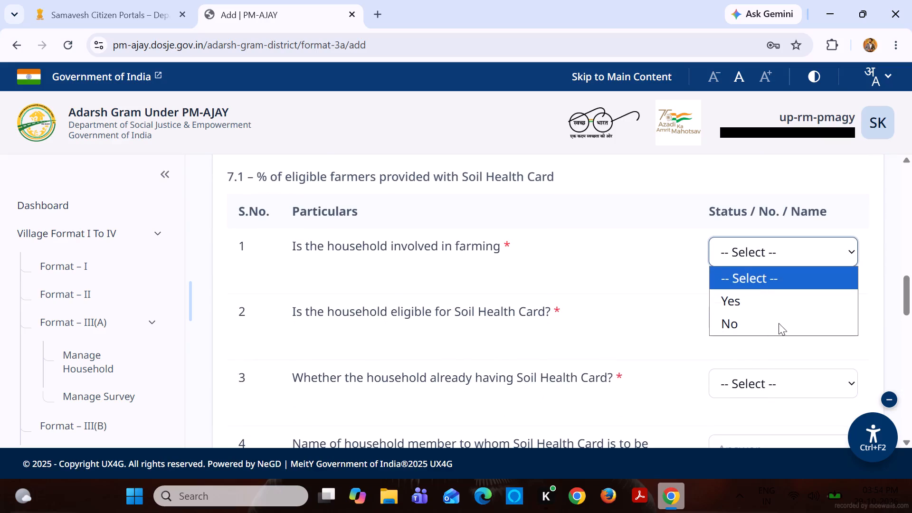
{"action": "left_click", "coordinate": [779, 323]}
{"action": "scroll", "coordinate": [779, 323], "scroll_direction": "down", "scroll_amount": 7}
{"action": "left_click", "coordinate": [820, 360]}
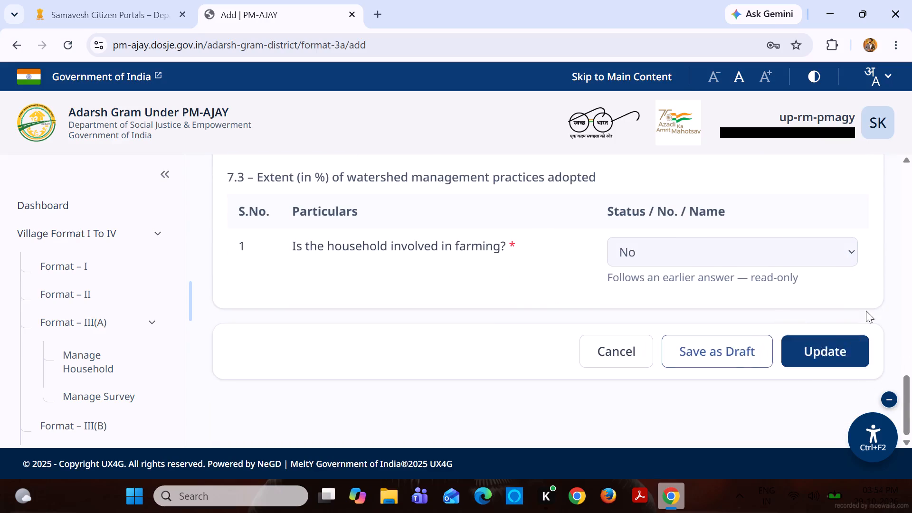
Choose domain 8 – Financial Inclusion and enter 6 persons above 5 years and 6 members already having Aadhaar (8.1).
{"action": "left_click", "coordinate": [803, 233]}
{"action": "scroll", "coordinate": [778, 340], "scroll_direction": "down", "scroll_amount": 7}
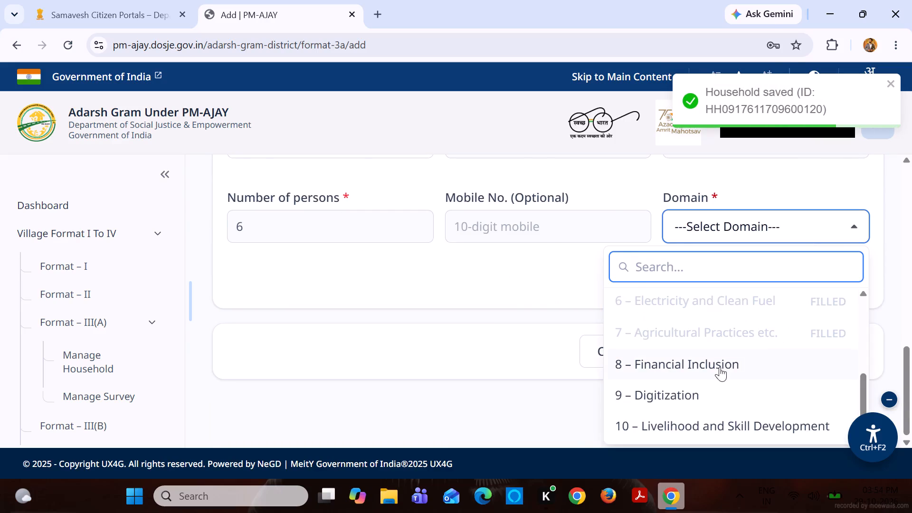
{"action": "left_click", "coordinate": [720, 367]}
{"action": "scroll", "coordinate": [720, 367], "scroll_direction": "down", "scroll_amount": 2}
{"action": "left_click", "coordinate": [736, 311]}
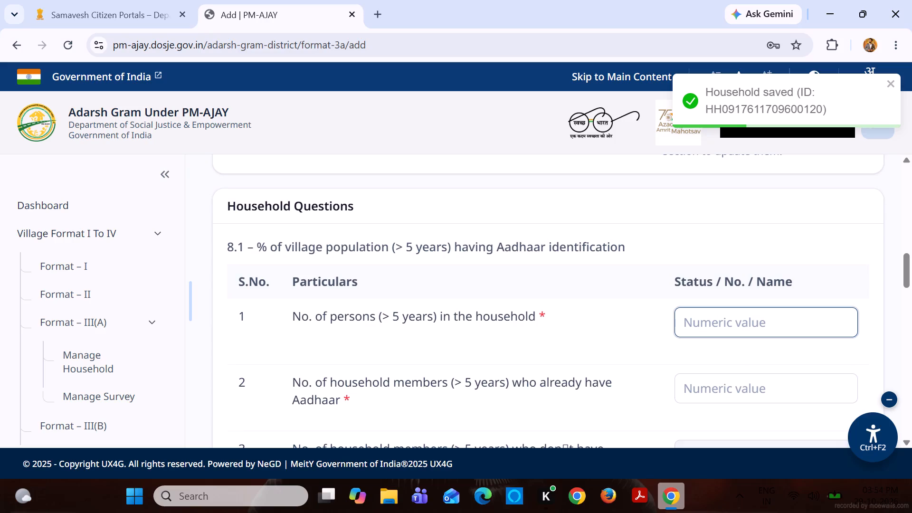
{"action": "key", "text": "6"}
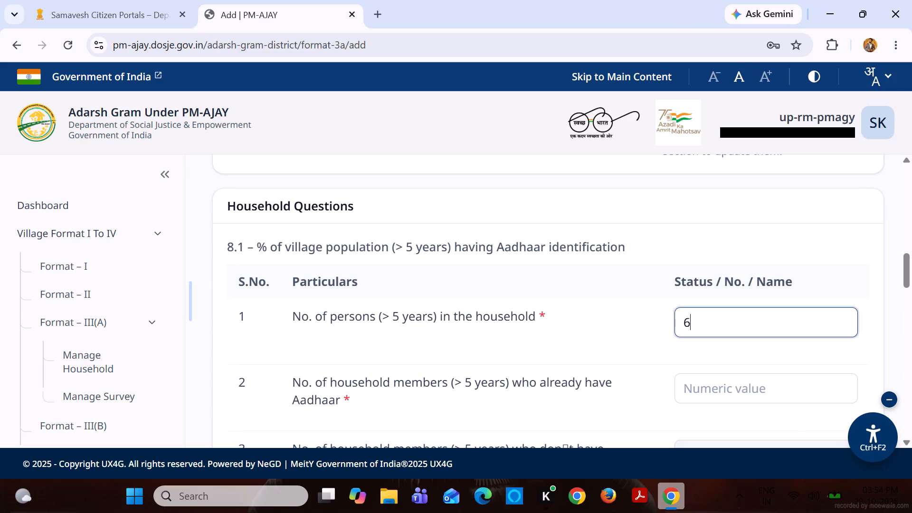
{"action": "left_click", "coordinate": [709, 380]}
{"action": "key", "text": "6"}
Enter 2 members eligible for a Bank/Post Office account and 2 eligible members who have an account (8.2).
{"action": "scroll", "coordinate": [709, 380], "scroll_direction": "down", "scroll_amount": 3}
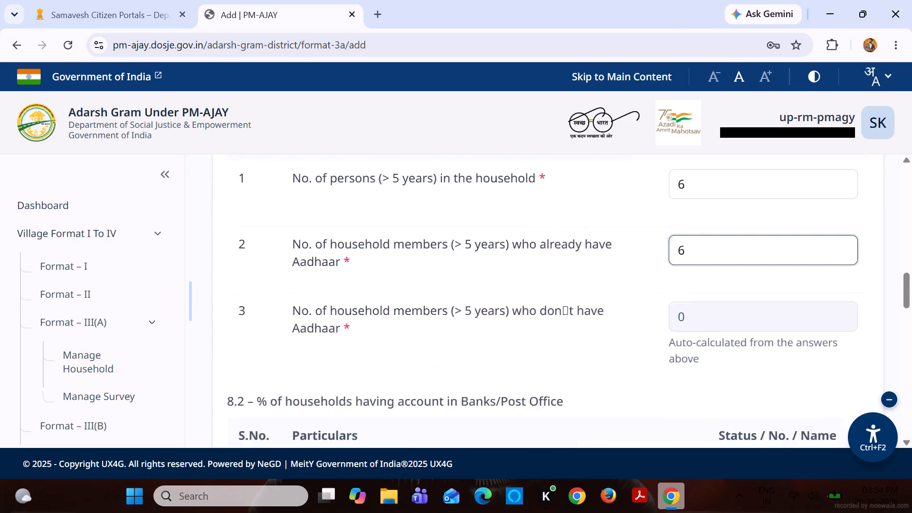
{"action": "scroll", "coordinate": [709, 380], "scroll_direction": "down", "scroll_amount": 2}
{"action": "left_click", "coordinate": [743, 375]}
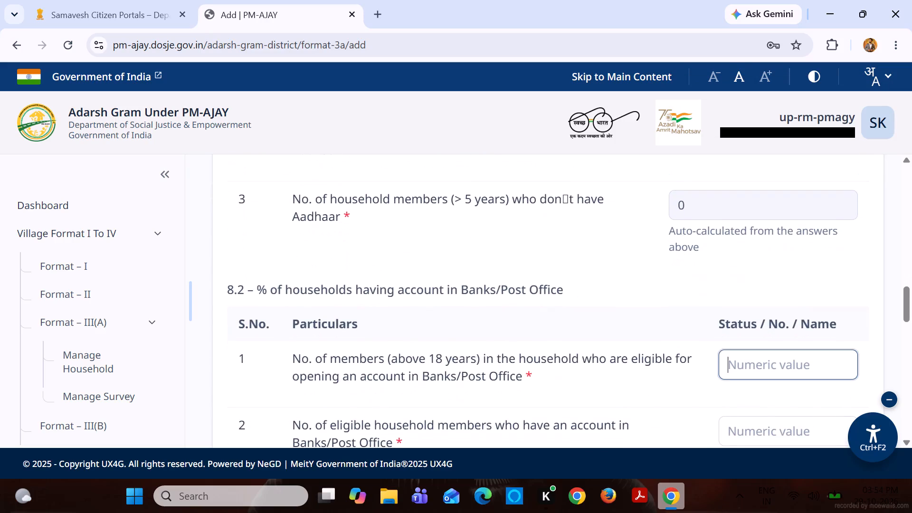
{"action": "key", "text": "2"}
{"action": "scroll", "coordinate": [743, 375], "scroll_direction": "down", "scroll_amount": 2}
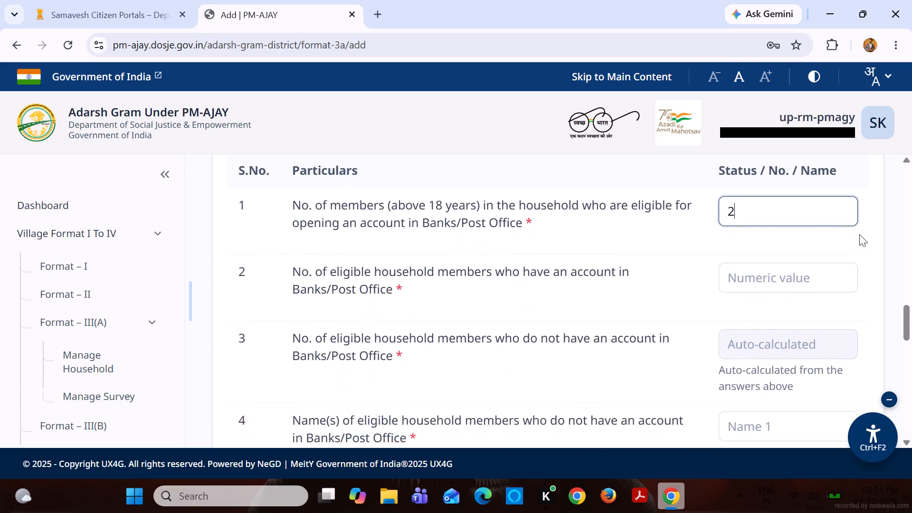
{"action": "left_click", "coordinate": [766, 270]}
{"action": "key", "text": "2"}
Enter 0 persons eligible for PMSBY (8.3) and 0 members eligible for PMJJBY (8.4), and submit domain 8.
{"action": "scroll", "coordinate": [766, 270], "scroll_direction": "down", "scroll_amount": 5}
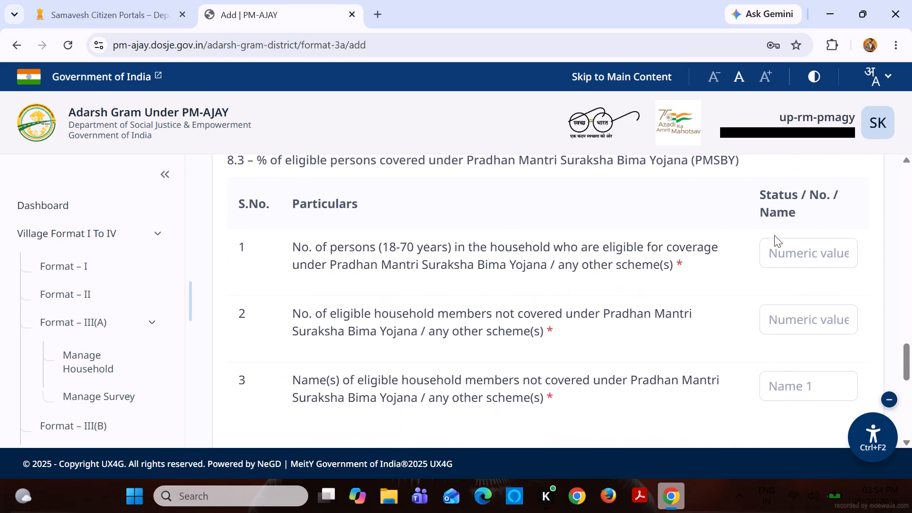
{"action": "scroll", "coordinate": [791, 246], "scroll_direction": "right", "scroll_amount": 1}
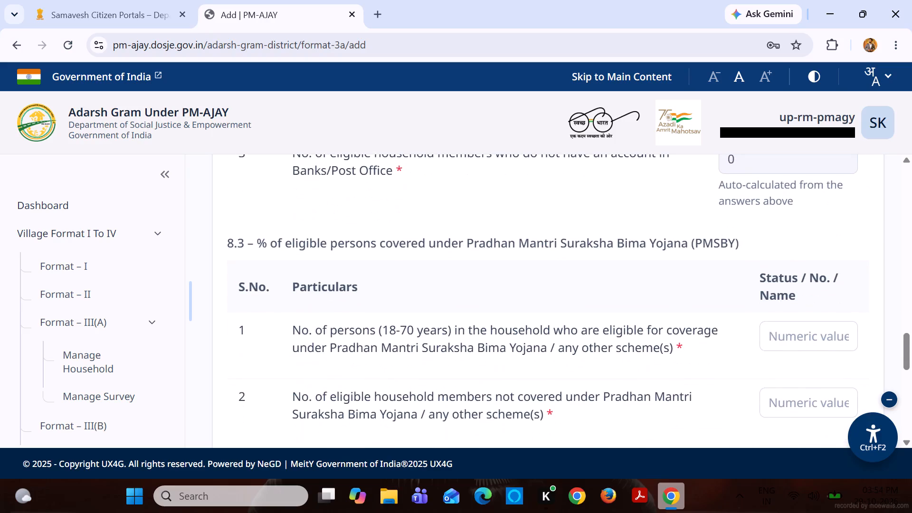
{"action": "left_click", "coordinate": [797, 338]}
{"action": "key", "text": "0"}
{"action": "scroll", "coordinate": [797, 338], "scroll_direction": "down", "scroll_amount": 3}
{"action": "left_click", "coordinate": [827, 289]}
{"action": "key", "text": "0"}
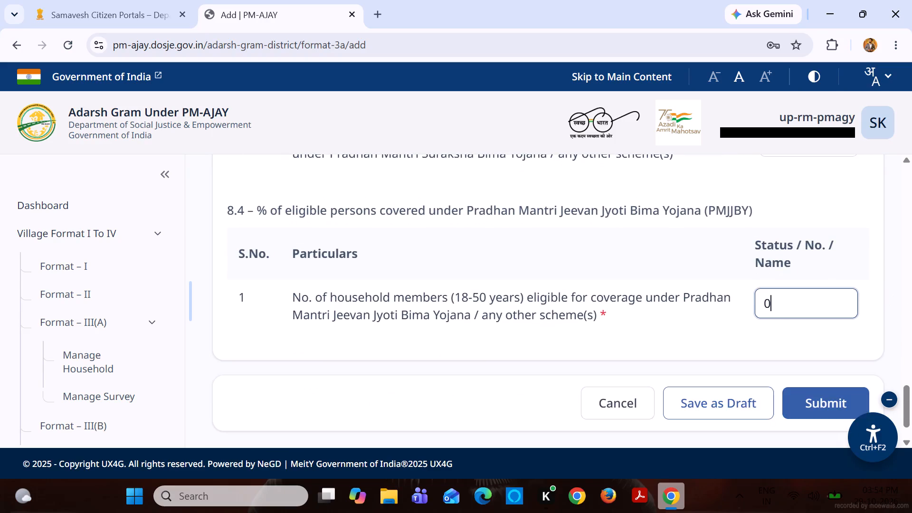
{"action": "scroll", "coordinate": [827, 289], "scroll_direction": "down", "scroll_amount": 2}
{"action": "left_click_drag", "start_coordinate": [817, 369], "coordinate": [835, 349]}
{"action": "left_click", "coordinate": [835, 349]}
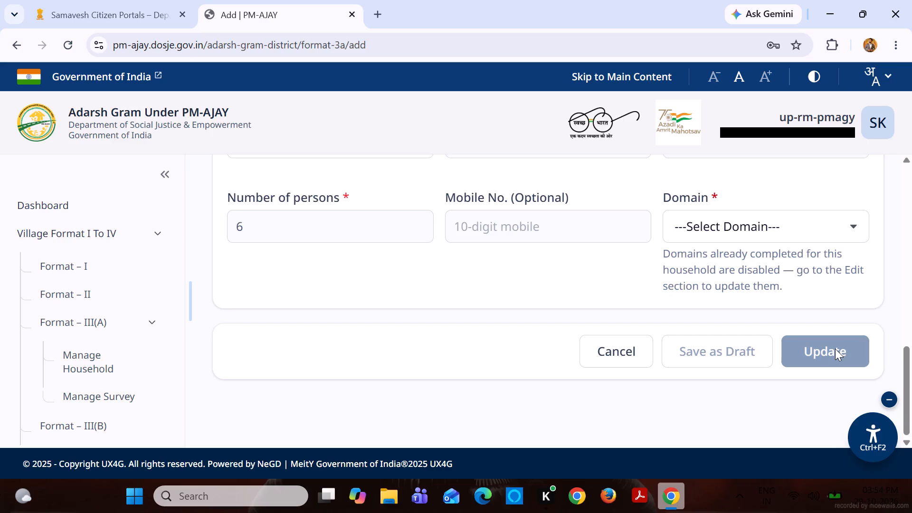
Choose domain 9 – Digitization, enter 0 members eligible for PMGDISHA training (9.3), and submit it.
{"action": "left_click", "coordinate": [841, 227]}
{"action": "scroll", "coordinate": [767, 338], "scroll_direction": "down", "scroll_amount": 7}
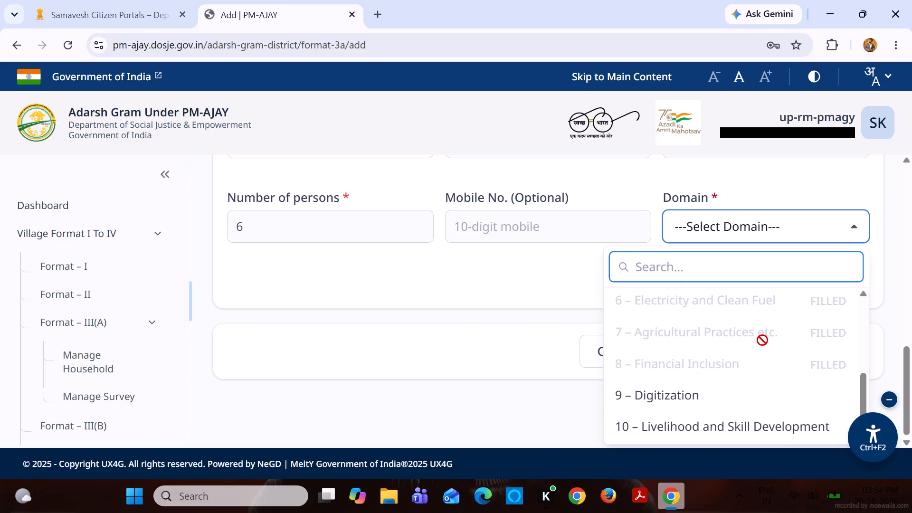
{"action": "left_click", "coordinate": [692, 402]}
{"action": "scroll", "coordinate": [692, 402], "scroll_direction": "down", "scroll_amount": 2}
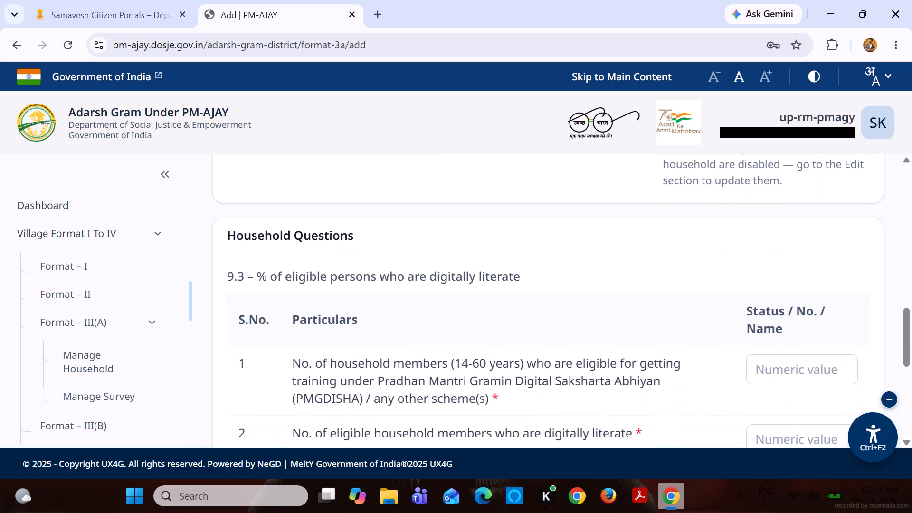
{"action": "left_click", "coordinate": [770, 367]}
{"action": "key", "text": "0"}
{"action": "scroll", "coordinate": [770, 367], "scroll_direction": "down", "scroll_amount": 1}
{"action": "left_click", "coordinate": [820, 363]}
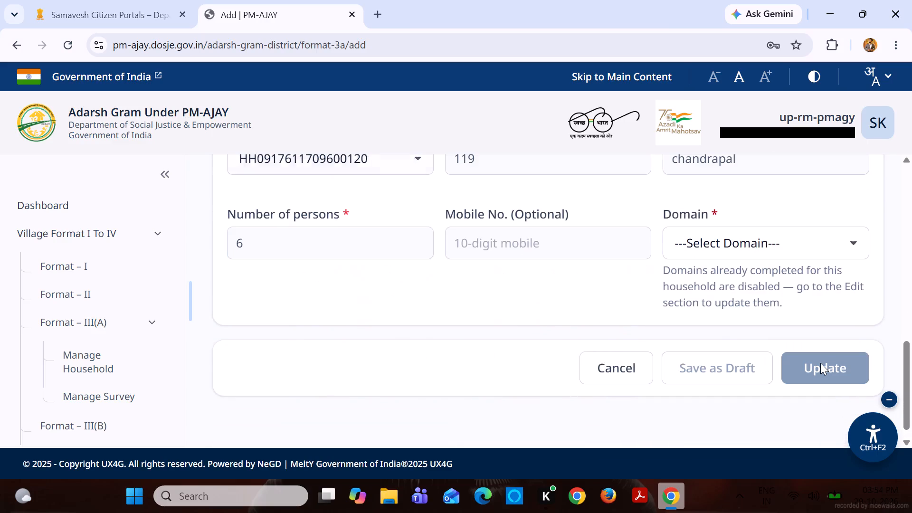
Choose domain 10 – Livelihood and Skill Development and enter 0 youth eligible for skill training (10.1) and 0 eligible for bank linked loans.
{"action": "left_click", "coordinate": [807, 245]}
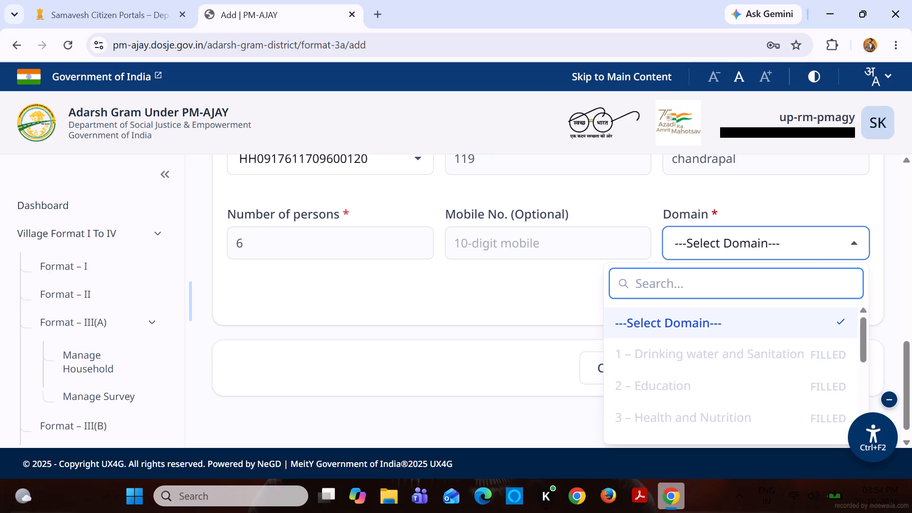
{"action": "scroll", "coordinate": [767, 346], "scroll_direction": "down", "scroll_amount": 6}
{"action": "left_click", "coordinate": [702, 413]}
{"action": "scroll", "coordinate": [702, 413], "scroll_direction": "down", "scroll_amount": 2}
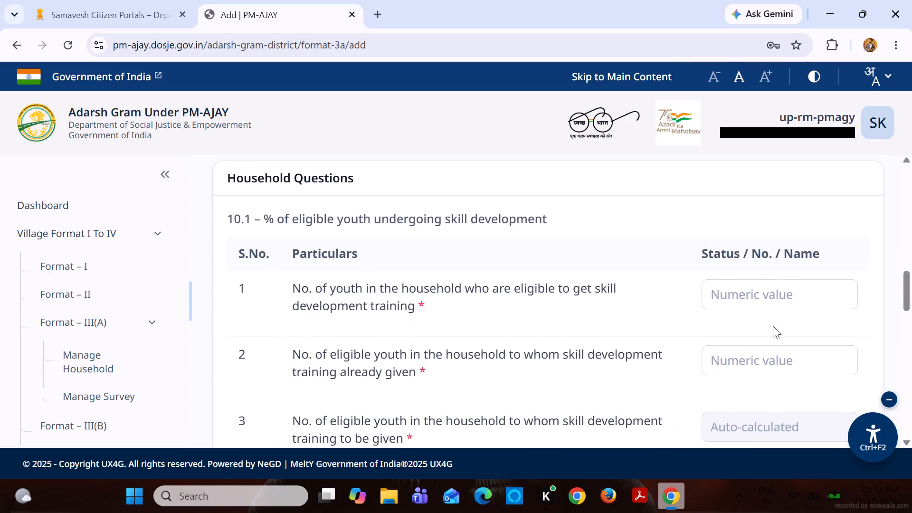
{"action": "left_click", "coordinate": [734, 294]}
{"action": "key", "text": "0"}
{"action": "scroll", "coordinate": [734, 294], "scroll_direction": "down", "scroll_amount": 3}
{"action": "left_click", "coordinate": [749, 217]}
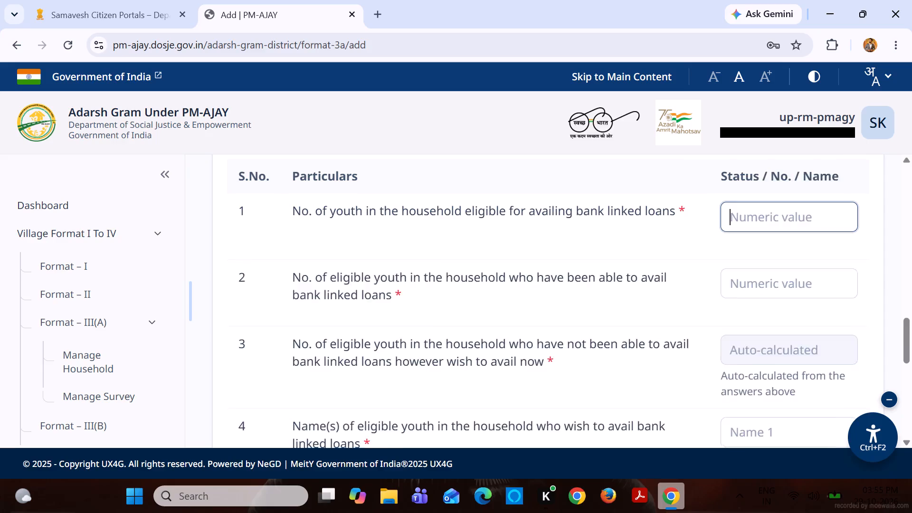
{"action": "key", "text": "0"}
Answer Yes for SHG membership (10.3), submit domain 10, and check the domain list for any domain left to fill.
{"action": "left_click_drag", "start_coordinate": [804, 362], "coordinate": [756, 405]}
{"action": "left_click", "coordinate": [756, 405]}
{"action": "scroll", "coordinate": [756, 405], "scroll_direction": "down", "scroll_amount": 4}
{"action": "scroll", "coordinate": [813, 363], "scroll_direction": "down", "scroll_amount": 3}
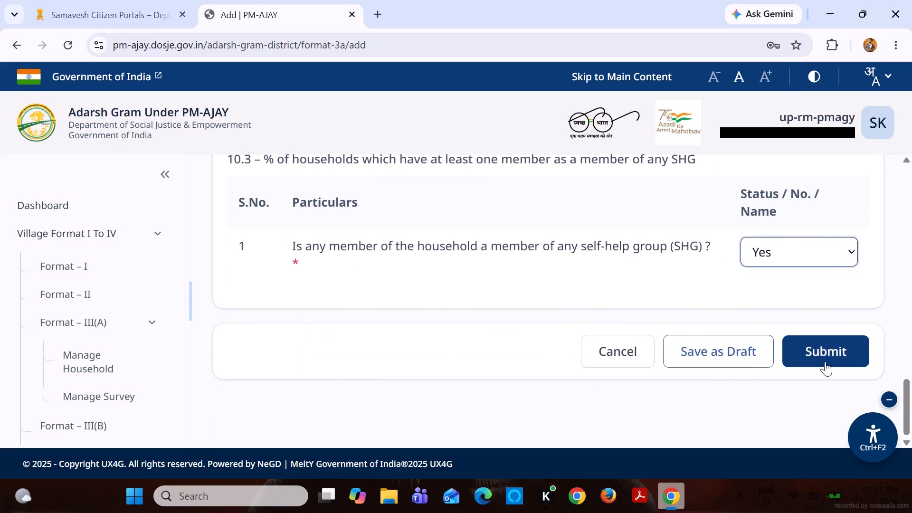
{"action": "left_click", "coordinate": [826, 352]}
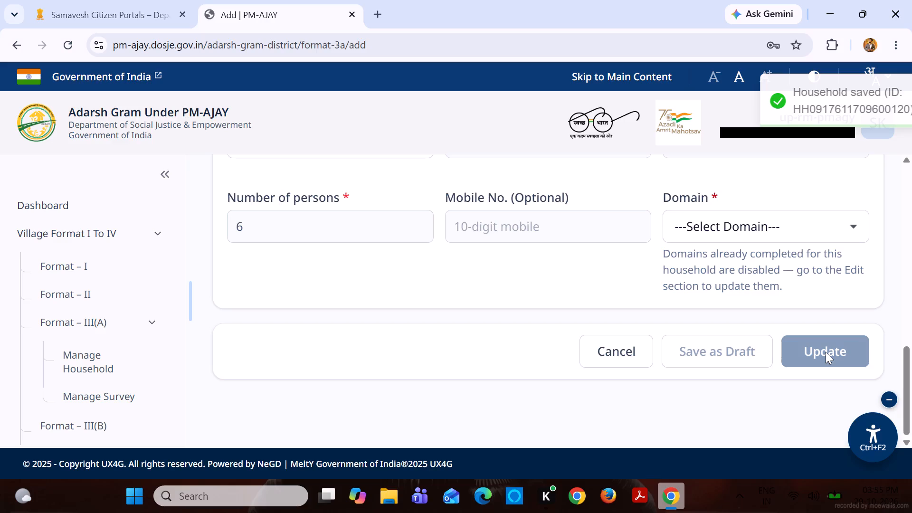
{"action": "left_click", "coordinate": [821, 234]}
{"action": "scroll", "coordinate": [776, 317], "scroll_direction": "down", "scroll_amount": 10}
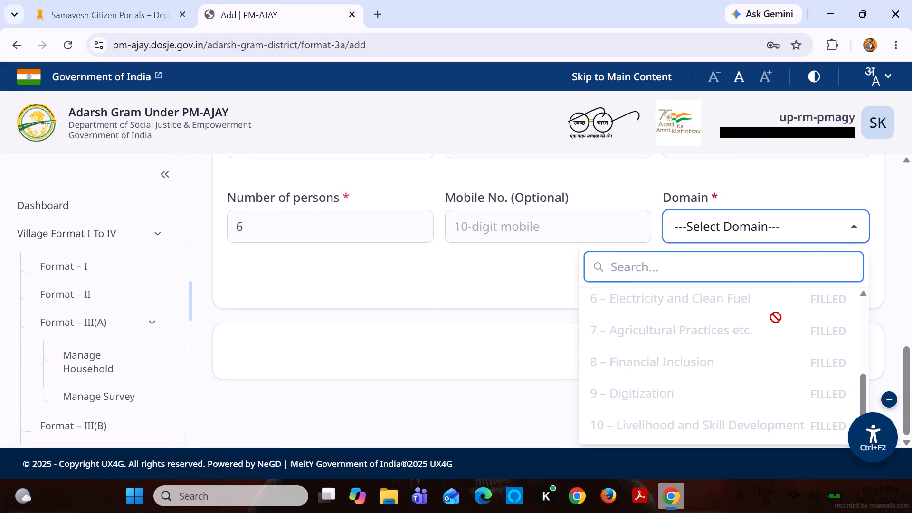
Start a new household record for Shahabad block, Gram Panchayat Narkheri, village Narkhera, with category SC.
{"action": "left_click", "coordinate": [134, 366]}
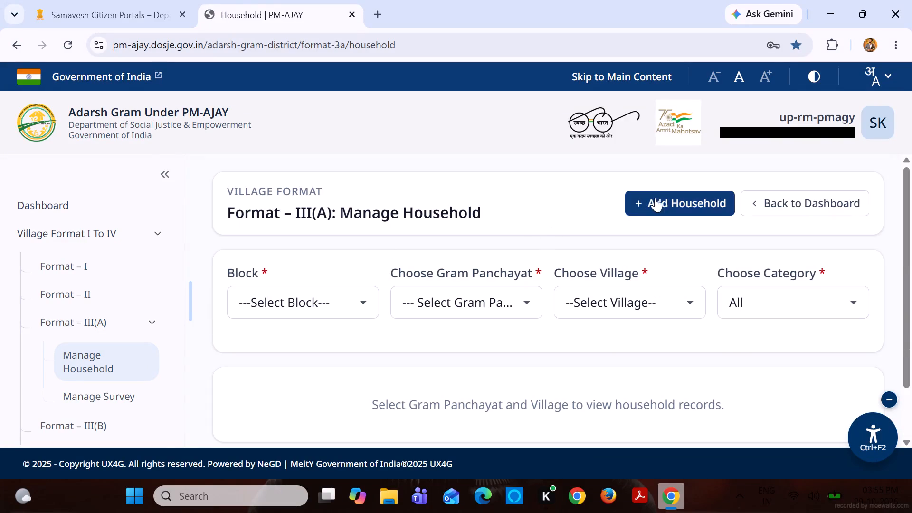
{"action": "left_click", "coordinate": [655, 197]}
{"action": "left_click", "coordinate": [667, 161]}
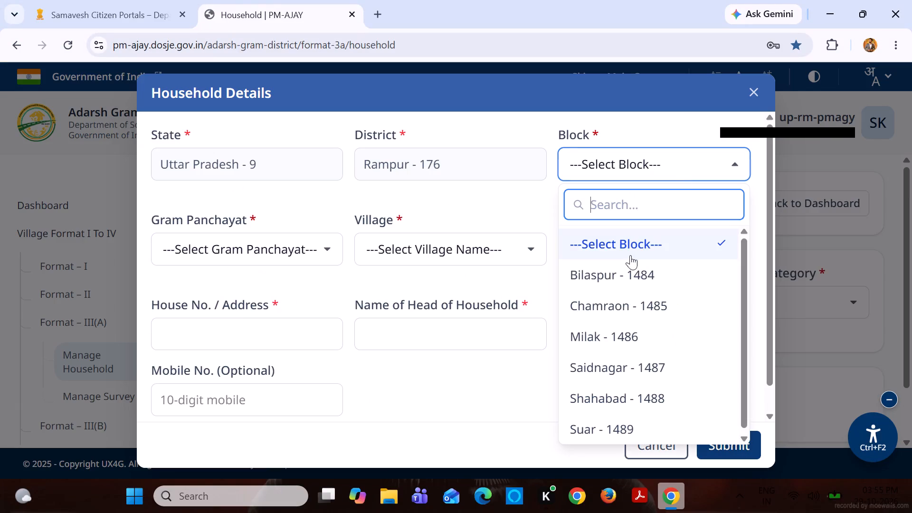
{"action": "left_click", "coordinate": [604, 394]}
{"action": "left_click", "coordinate": [288, 260]}
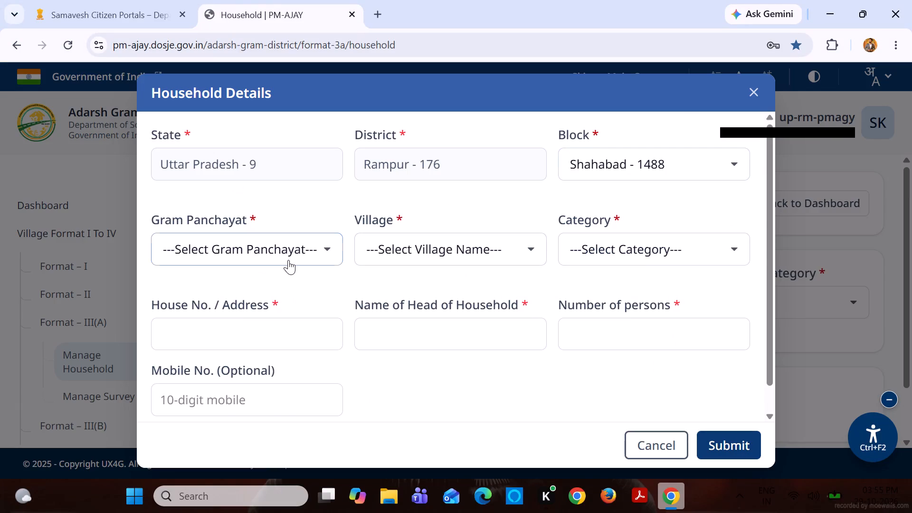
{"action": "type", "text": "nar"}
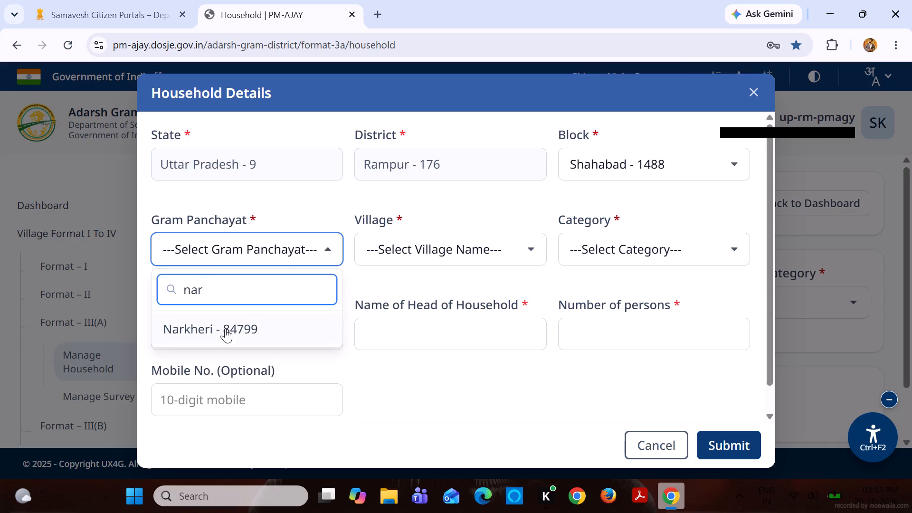
{"action": "left_click", "coordinate": [225, 328]}
{"action": "left_click", "coordinate": [492, 261]}
{"action": "left_click", "coordinate": [425, 313]}
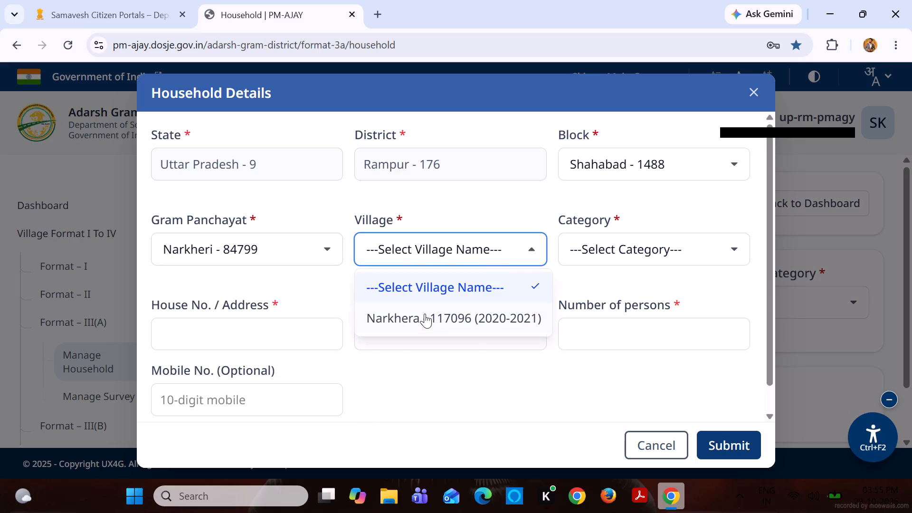
{"action": "left_click", "coordinate": [671, 243]}
{"action": "left_click", "coordinate": [588, 324]}
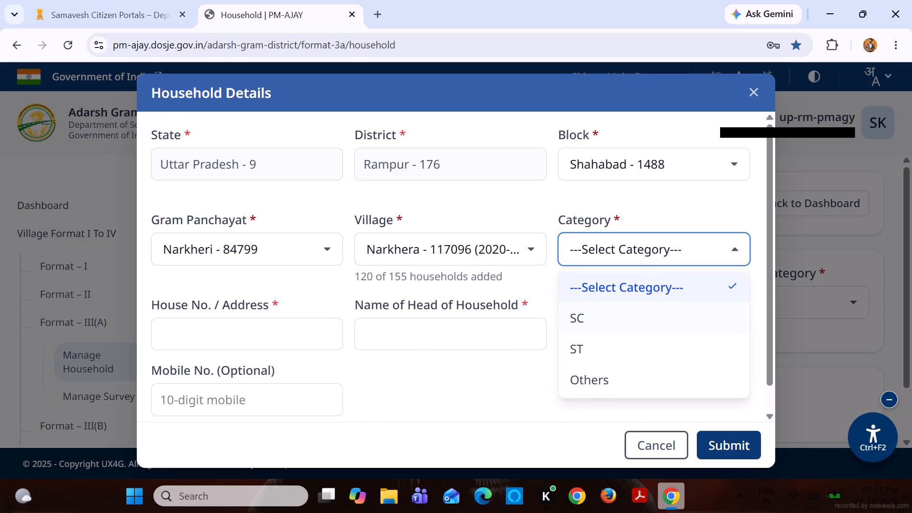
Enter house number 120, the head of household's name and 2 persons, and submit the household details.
{"action": "left_click", "coordinate": [274, 346]}
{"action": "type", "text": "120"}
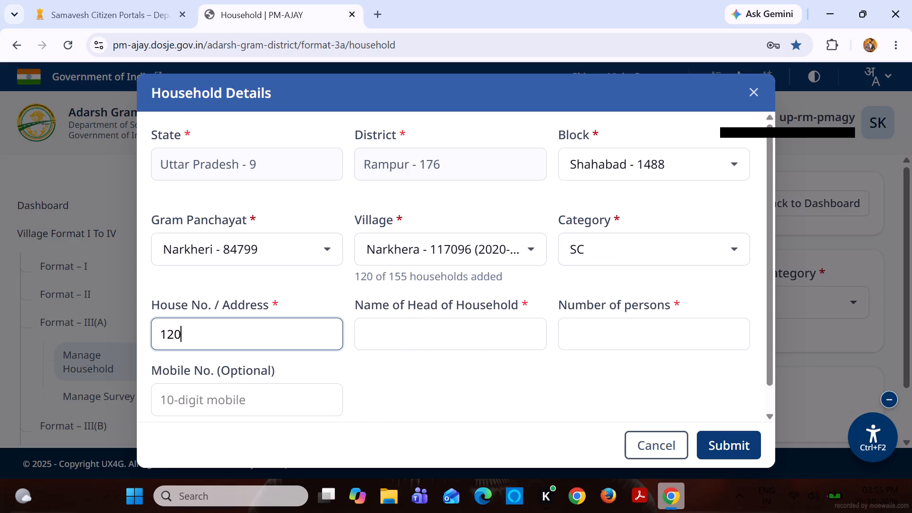
{"action": "left_click", "coordinate": [413, 340]}
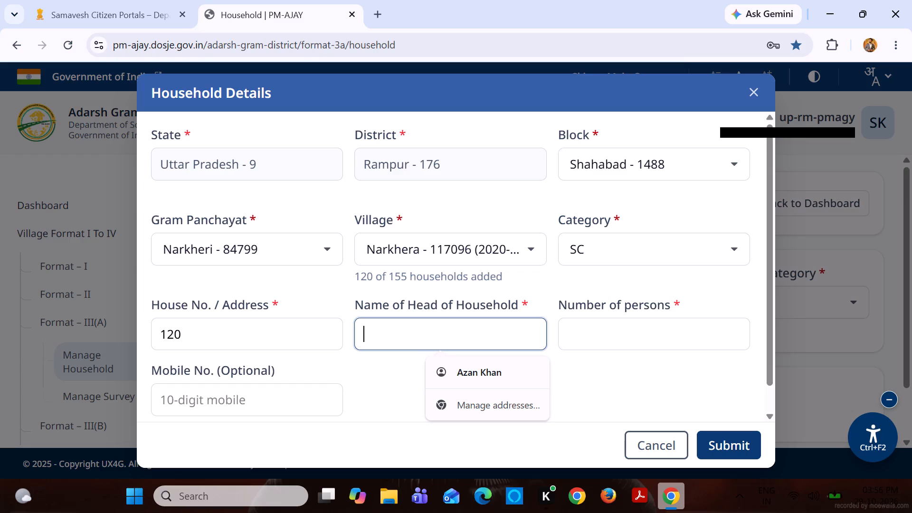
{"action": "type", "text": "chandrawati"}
{"action": "left_click", "coordinate": [592, 320]}
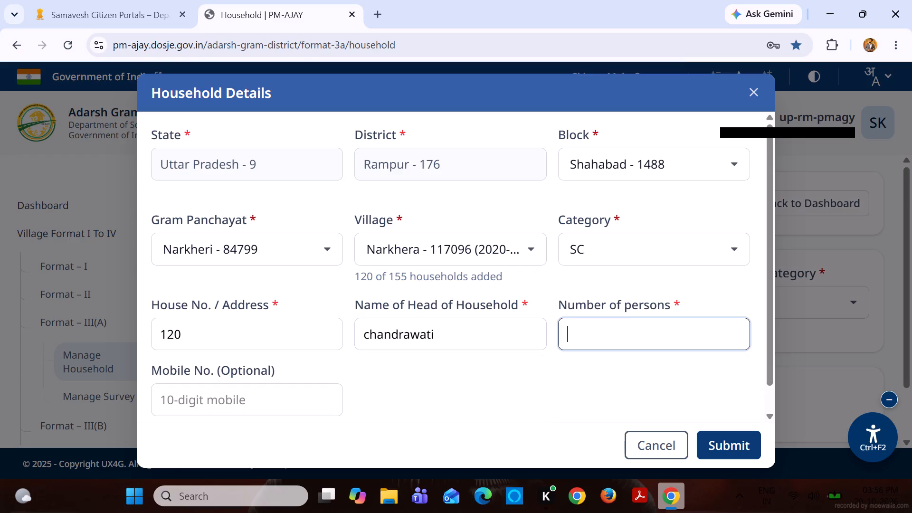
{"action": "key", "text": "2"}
{"action": "left_click", "coordinate": [710, 431]}
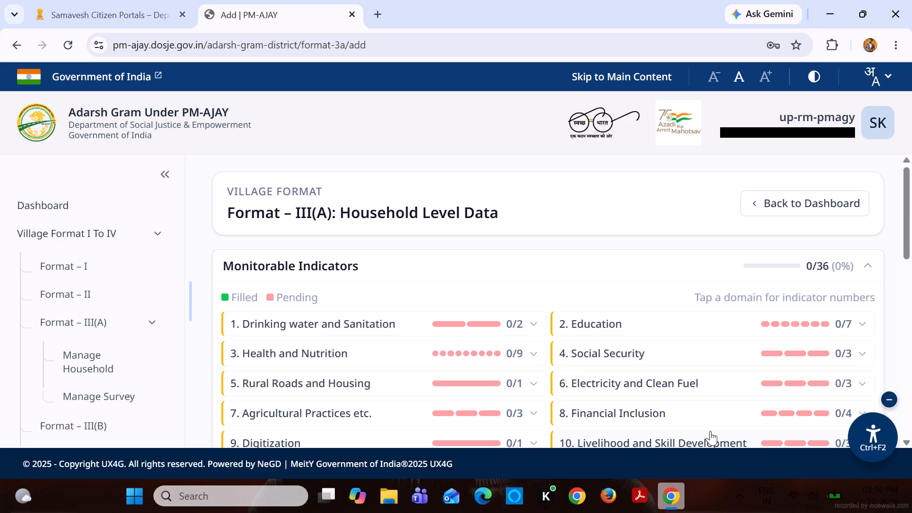
Fill domain 1 – Drinking water and Sanitation with IHHL Yes (1.3) and open defecation No (1.5), and submit it.
{"action": "scroll", "coordinate": [726, 309], "scroll_direction": "down", "scroll_amount": 7}
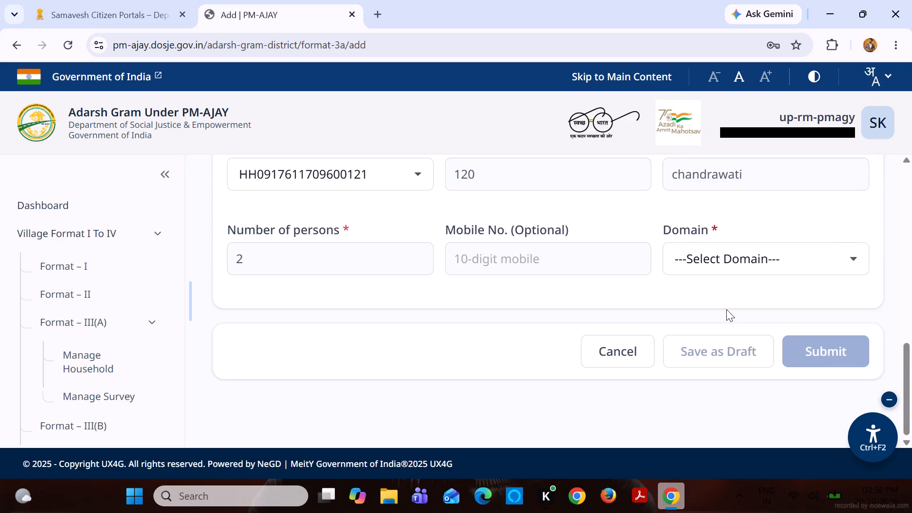
{"action": "left_click", "coordinate": [811, 252]}
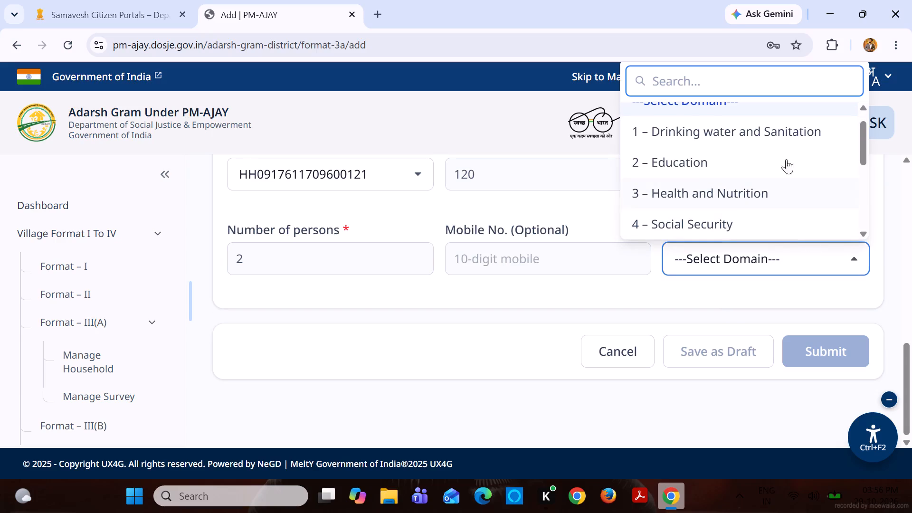
{"action": "left_click", "coordinate": [775, 137]}
{"action": "scroll", "coordinate": [738, 270], "scroll_direction": "down", "scroll_amount": 2}
{"action": "left_click_drag", "start_coordinate": [803, 294], "coordinate": [786, 328]}
{"action": "left_click", "coordinate": [783, 342]}
{"action": "scroll", "coordinate": [783, 342], "scroll_direction": "down", "scroll_amount": 3}
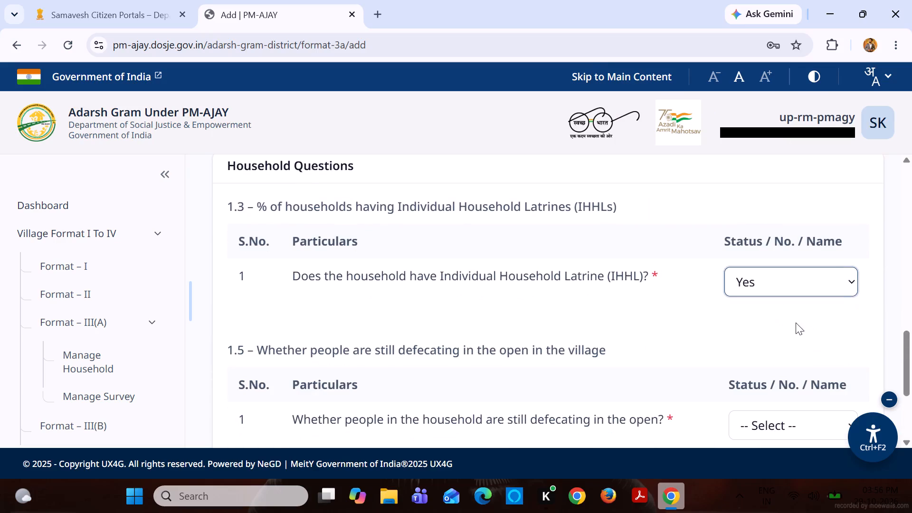
{"action": "scroll", "coordinate": [796, 323], "scroll_direction": "down", "scroll_amount": 2}
{"action": "left_click_drag", "start_coordinate": [823, 249], "coordinate": [769, 323]}
{"action": "left_click_drag", "start_coordinate": [769, 323], "coordinate": [831, 366]}
{"action": "left_click", "coordinate": [791, 328]}
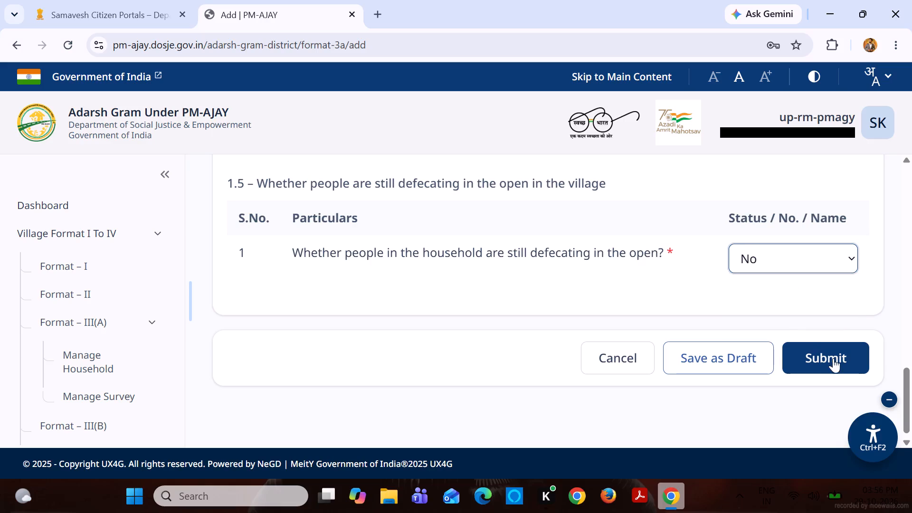
{"action": "left_click", "coordinate": [837, 365]}
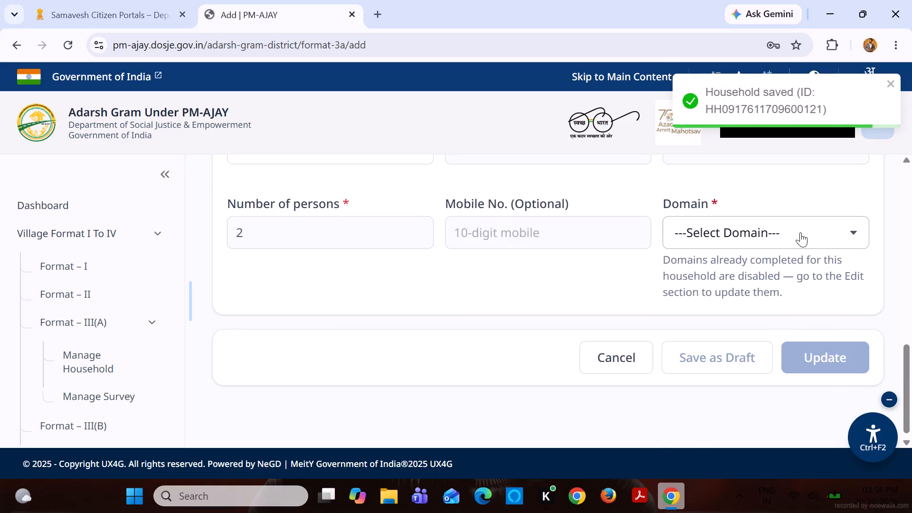
Choose domain 2 – Education for the new household and go to its household questions.
{"action": "left_click", "coordinate": [800, 232]}
{"action": "left_click", "coordinate": [691, 375]}
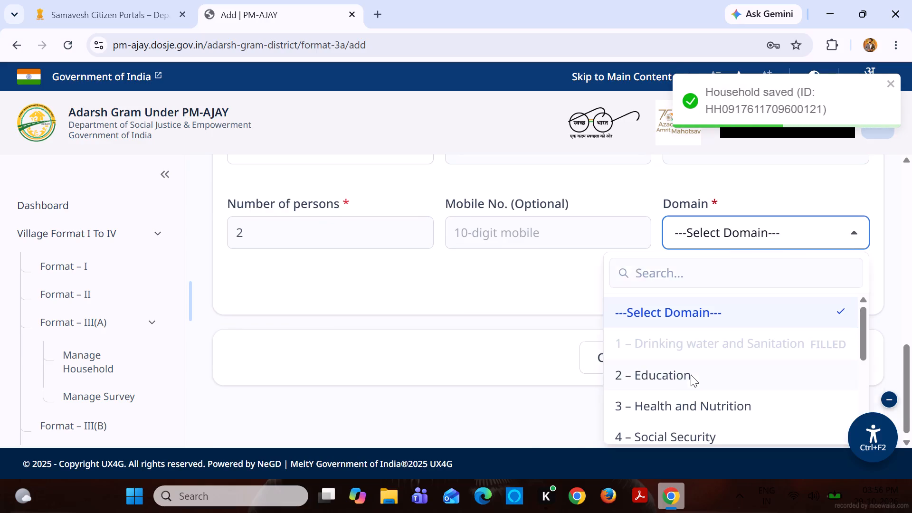
{"action": "scroll", "coordinate": [691, 375], "scroll_direction": "down", "scroll_amount": 1}
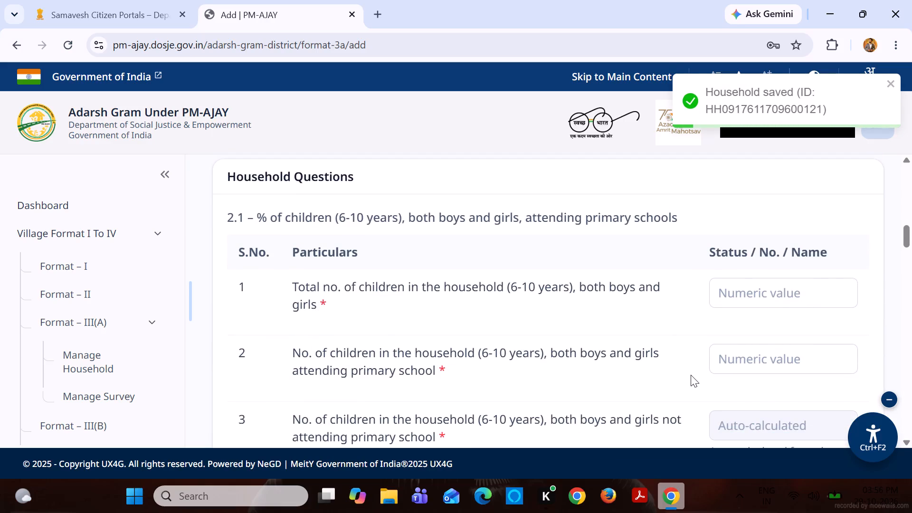
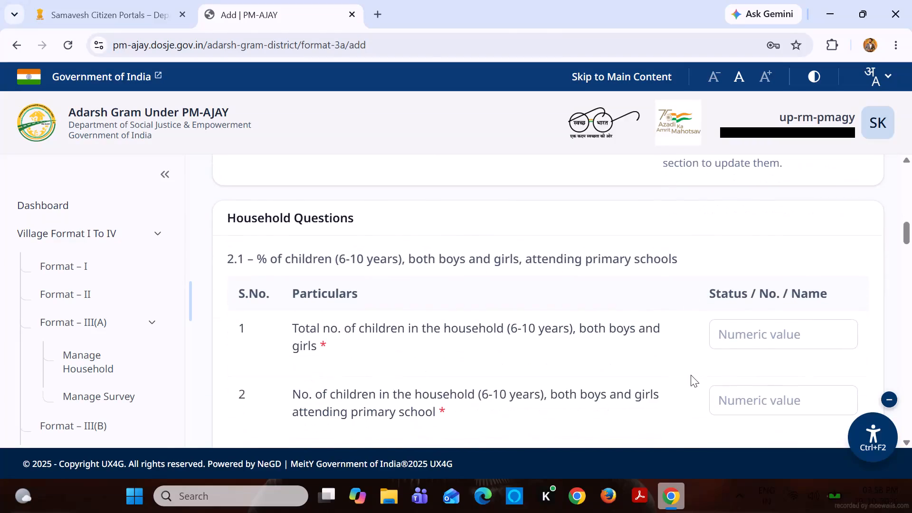
Enter 0 as the number of children in each age group from 6-10 to 18-23 years (2.1 to 2.5).
{"action": "left_click", "coordinate": [791, 337]}
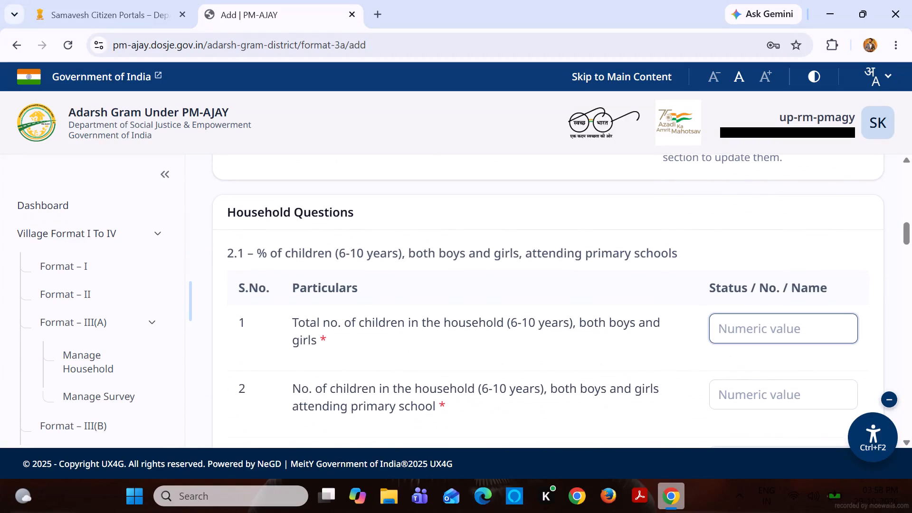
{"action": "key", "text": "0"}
{"action": "scroll", "coordinate": [791, 337], "scroll_direction": "down", "scroll_amount": 4}
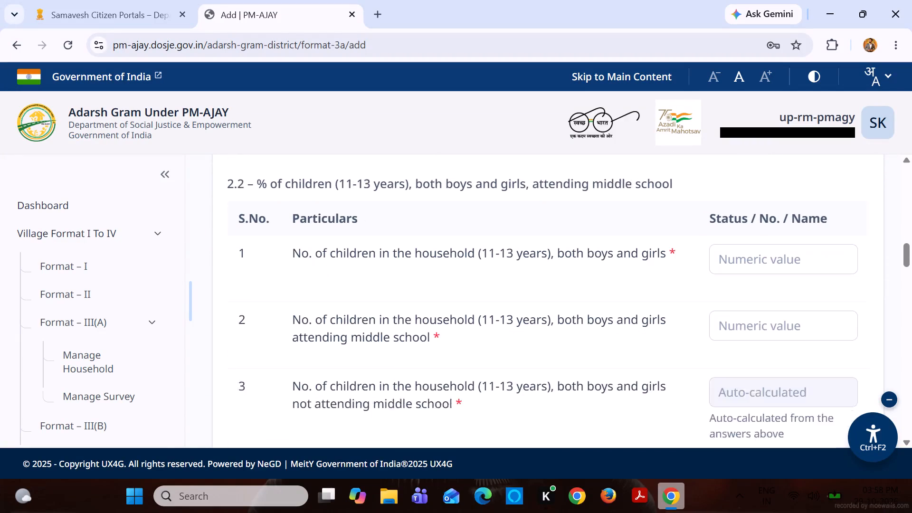
{"action": "scroll", "coordinate": [791, 337], "scroll_direction": "down", "scroll_amount": 1}
{"action": "left_click", "coordinate": [756, 219]}
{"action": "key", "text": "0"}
{"action": "scroll", "coordinate": [756, 219], "scroll_direction": "down", "scroll_amount": 2}
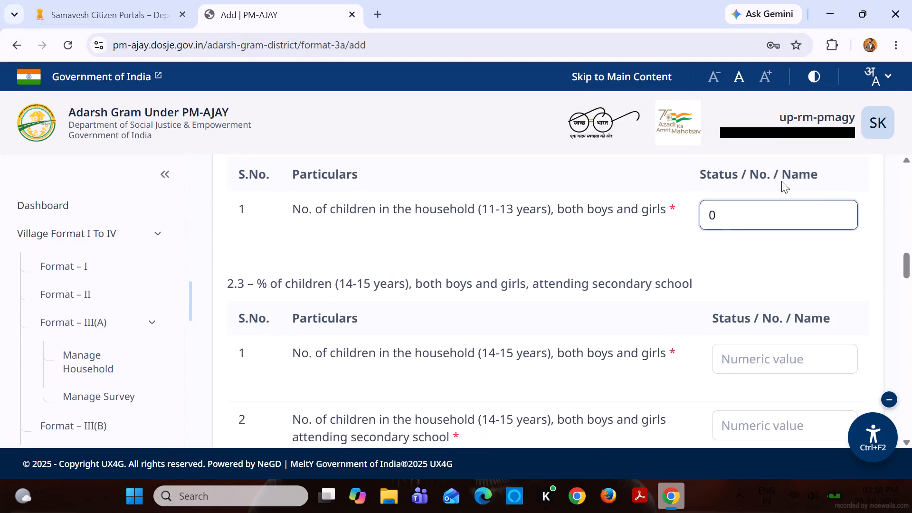
{"action": "left_click", "coordinate": [760, 351]}
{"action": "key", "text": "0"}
{"action": "scroll", "coordinate": [760, 351], "scroll_direction": "down", "scroll_amount": 4}
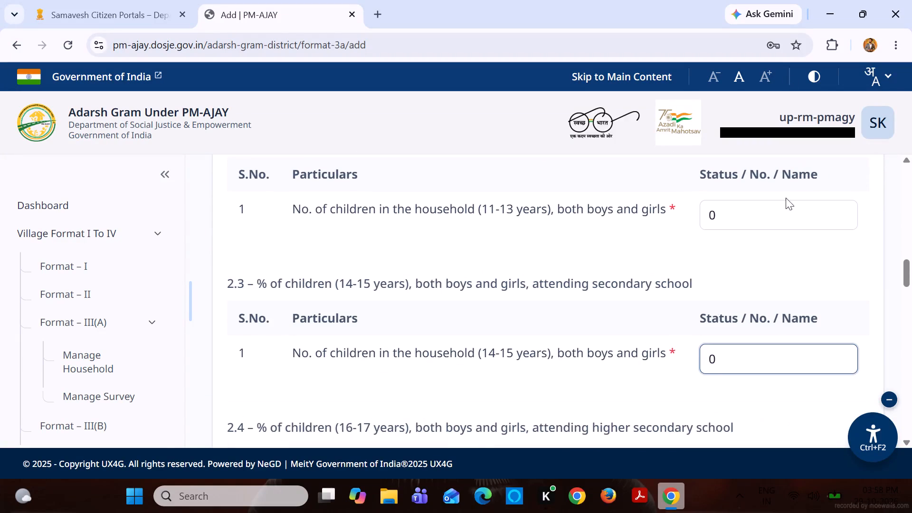
{"action": "scroll", "coordinate": [774, 225], "scroll_direction": "down", "scroll_amount": 4}
{"action": "left_click", "coordinate": [748, 201]}
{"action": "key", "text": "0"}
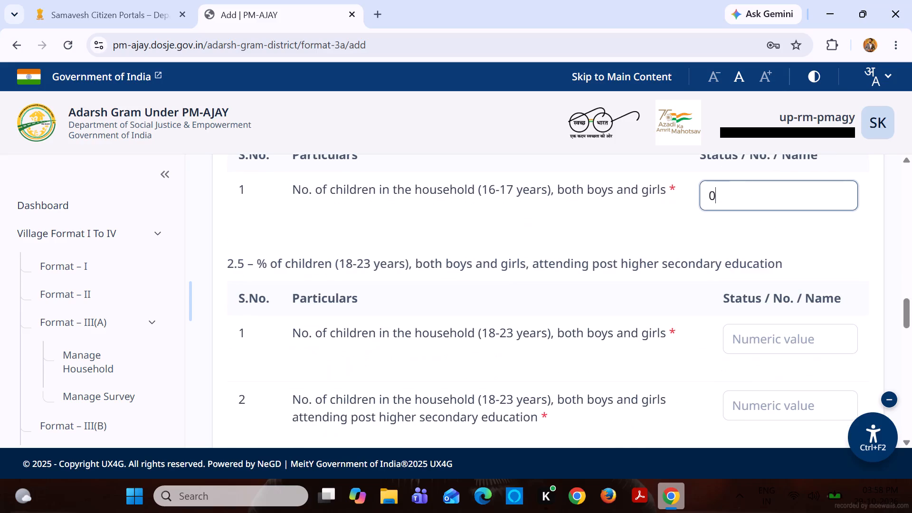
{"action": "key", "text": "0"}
{"action": "key", "text": "BackSpace"}
{"action": "left_click", "coordinate": [766, 352]}
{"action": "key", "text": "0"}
Enter 0 for children eligible for the Pre-matric (2.6) and Post-matric (2.7) Scholarships and submit domain 2 – Education.
{"action": "scroll", "coordinate": [766, 352], "scroll_direction": "down", "scroll_amount": 4}
{"action": "scroll", "coordinate": [787, 247], "scroll_direction": "down", "scroll_amount": 2}
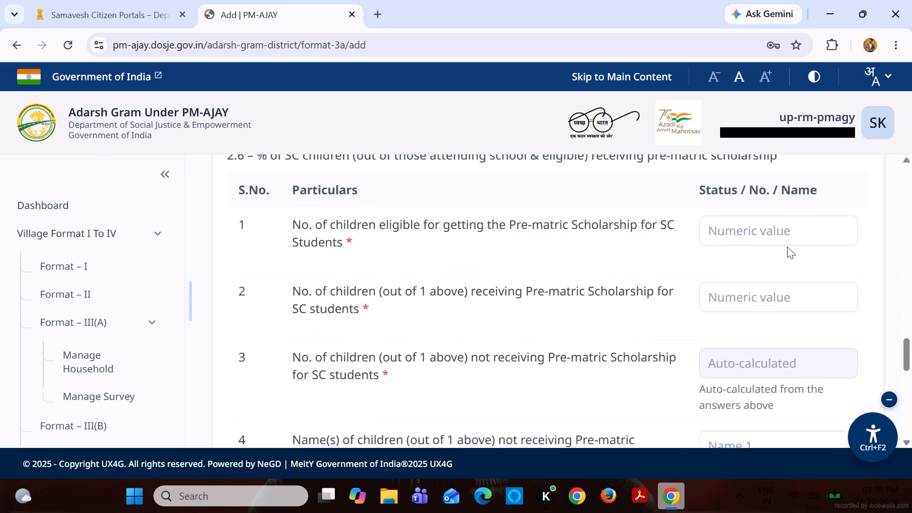
{"action": "scroll", "coordinate": [787, 247], "scroll_direction": "down", "scroll_amount": 2}
{"action": "left_click", "coordinate": [731, 190]}
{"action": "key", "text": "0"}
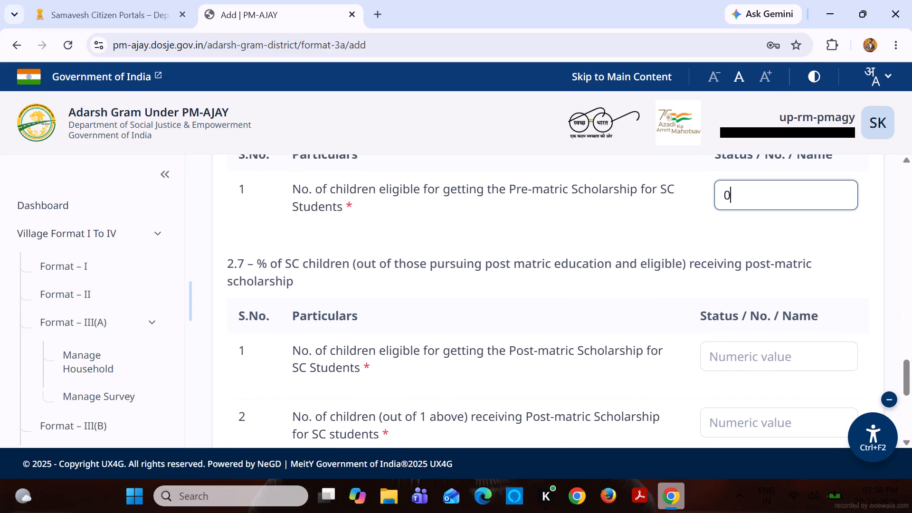
{"action": "left_click", "coordinate": [720, 364]}
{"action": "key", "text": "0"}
{"action": "scroll", "coordinate": [720, 364], "scroll_direction": "down", "scroll_amount": 3}
{"action": "left_click", "coordinate": [816, 367]}
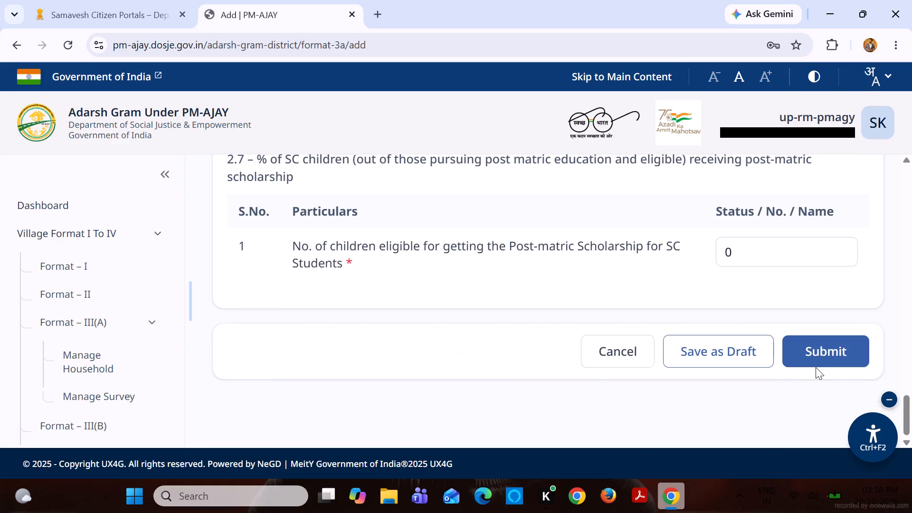
{"action": "left_click", "coordinate": [845, 342]}
Choose domain 3 – Health and Nutrition and set the household's coverage under any Health Protection Scheme to Yes.
{"action": "left_click", "coordinate": [832, 223]}
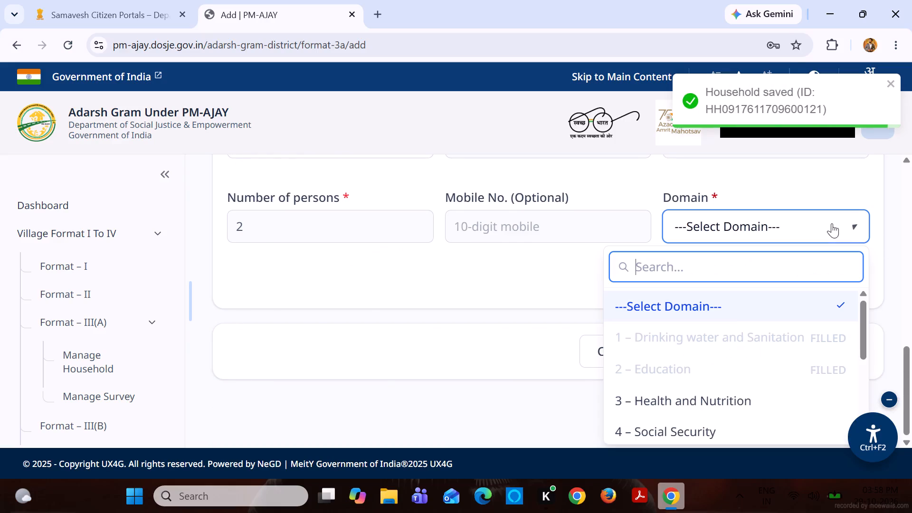
{"action": "left_click", "coordinate": [680, 397]}
{"action": "scroll", "coordinate": [680, 397], "scroll_direction": "down", "scroll_amount": 4}
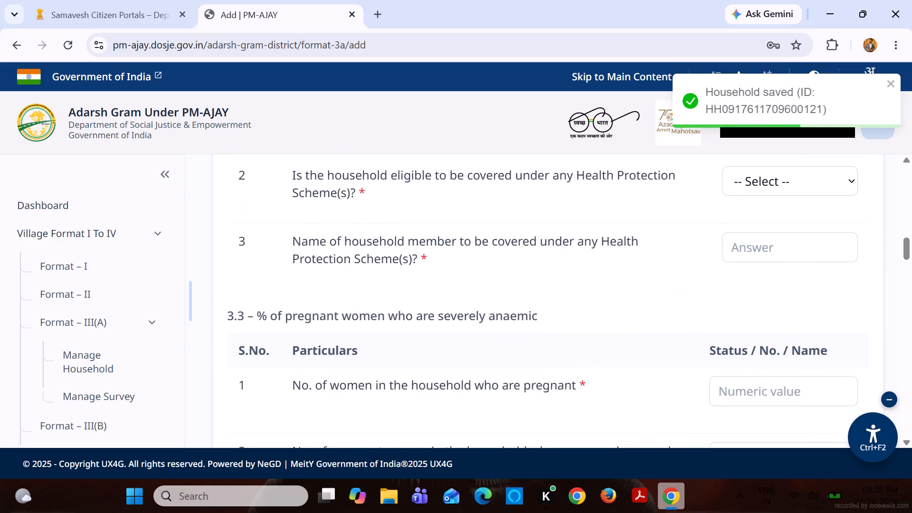
{"action": "scroll", "coordinate": [821, 174], "scroll_direction": "up", "scroll_amount": 1}
{"action": "left_click_drag", "start_coordinate": [807, 196], "coordinate": [769, 247]}
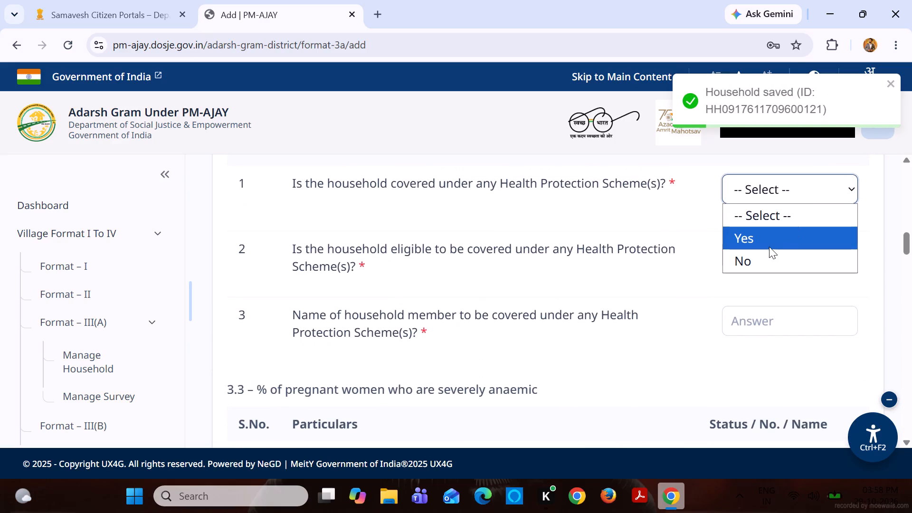
{"action": "left_click", "coordinate": [769, 247]}
Enter 0 for pregnant women, deliveries, children born last year, children below one year and children 0-5 years (3.3 to 3.7).
{"action": "scroll", "coordinate": [769, 247], "scroll_direction": "down", "scroll_amount": 2}
{"action": "left_click", "coordinate": [741, 210]}
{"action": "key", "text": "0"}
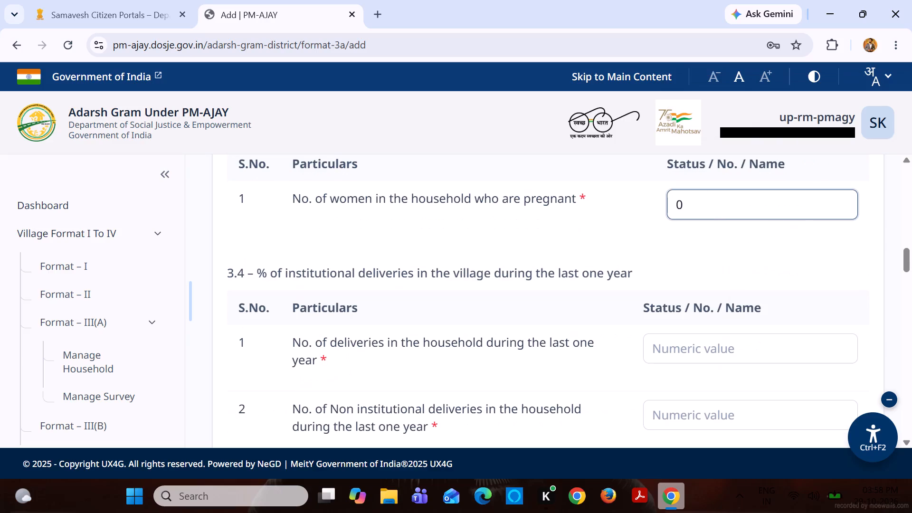
{"action": "left_click", "coordinate": [661, 348]}
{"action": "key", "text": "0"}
{"action": "scroll", "coordinate": [661, 348], "scroll_direction": "down", "scroll_amount": 3}
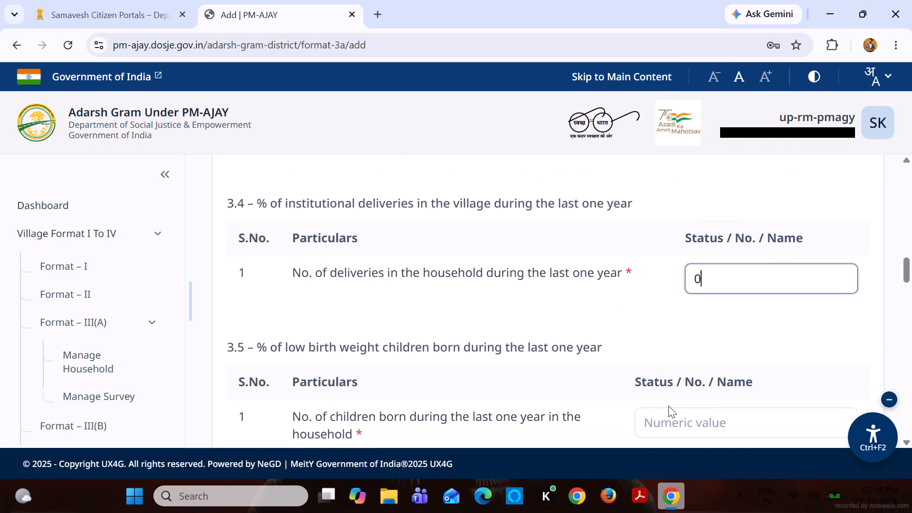
{"action": "left_click", "coordinate": [669, 436]}
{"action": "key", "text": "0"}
{"action": "scroll", "coordinate": [669, 436], "scroll_direction": "down", "scroll_amount": 5}
{"action": "left_click", "coordinate": [693, 404]}
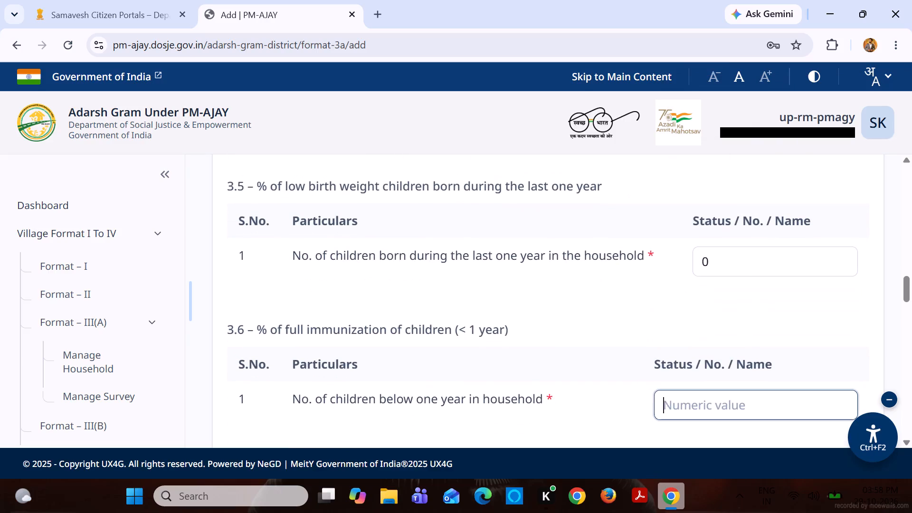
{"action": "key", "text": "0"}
{"action": "scroll", "coordinate": [693, 404], "scroll_direction": "down", "scroll_amount": 3}
{"action": "scroll", "coordinate": [762, 262], "scroll_direction": "down", "scroll_amount": 4}
{"action": "left_click", "coordinate": [703, 240]}
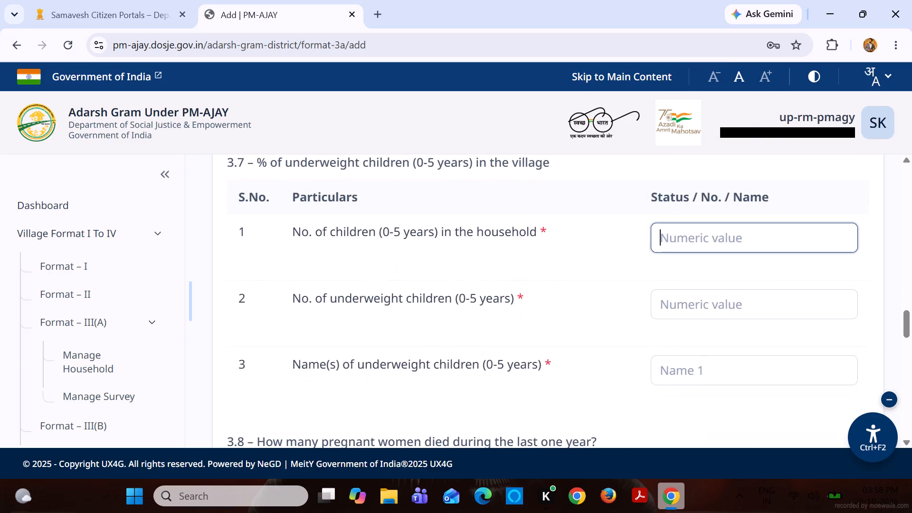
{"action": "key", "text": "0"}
Enter 0 for women pregnant last year (3.8), children under 1 year (3.9) and communicable disease sufferers (3.10), and submit domain 3.
{"action": "scroll", "coordinate": [703, 240], "scroll_direction": "down", "scroll_amount": 2}
{"action": "left_click", "coordinate": [712, 371]}
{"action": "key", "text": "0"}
{"action": "scroll", "coordinate": [712, 371], "scroll_direction": "down", "scroll_amount": 1}
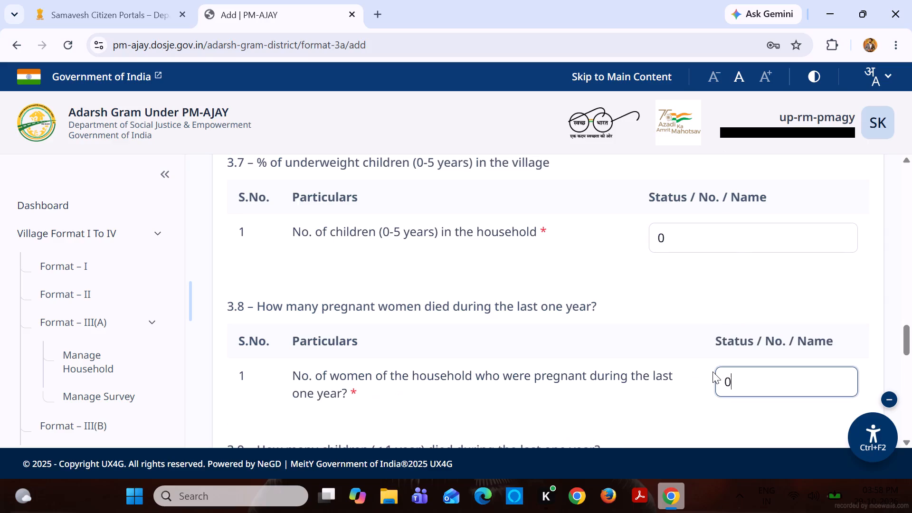
{"action": "scroll", "coordinate": [712, 371], "scroll_direction": "down", "scroll_amount": 3}
{"action": "scroll", "coordinate": [710, 276], "scroll_direction": "down", "scroll_amount": 4}
{"action": "left_click", "coordinate": [693, 246]}
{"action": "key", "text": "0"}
{"action": "scroll", "coordinate": [693, 246], "scroll_direction": "down", "scroll_amount": 1}
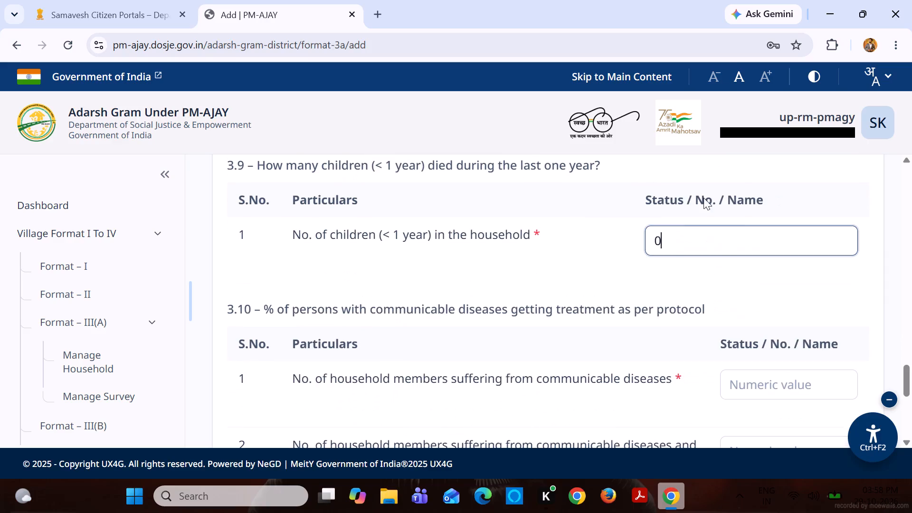
{"action": "scroll", "coordinate": [703, 198], "scroll_direction": "down", "scroll_amount": 1}
{"action": "left_click", "coordinate": [768, 386]}
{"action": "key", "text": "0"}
{"action": "scroll", "coordinate": [768, 386], "scroll_direction": "down", "scroll_amount": 3}
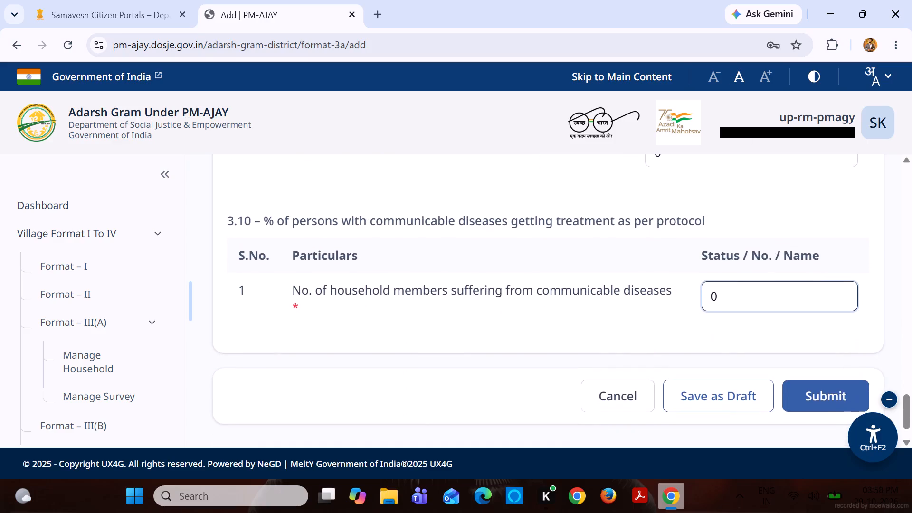
{"action": "left_click", "coordinate": [810, 401]}
Fill domain 4 – Social Security with 0 persons eligible for Widow, Old Age and Disability Pension (4.1 to 4.3), and submit it.
{"action": "left_click", "coordinate": [800, 270]}
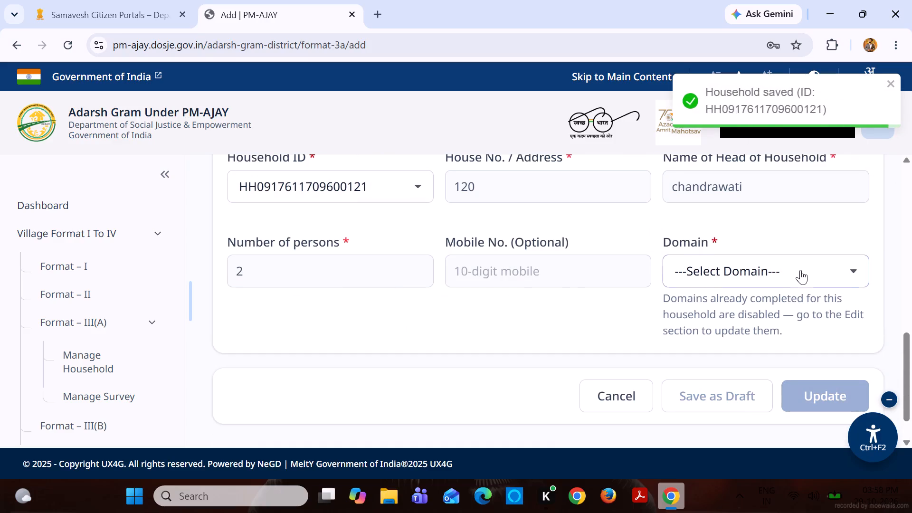
{"action": "left_click", "coordinate": [710, 240]}
{"action": "scroll", "coordinate": [710, 240], "scroll_direction": "down", "scroll_amount": 1}
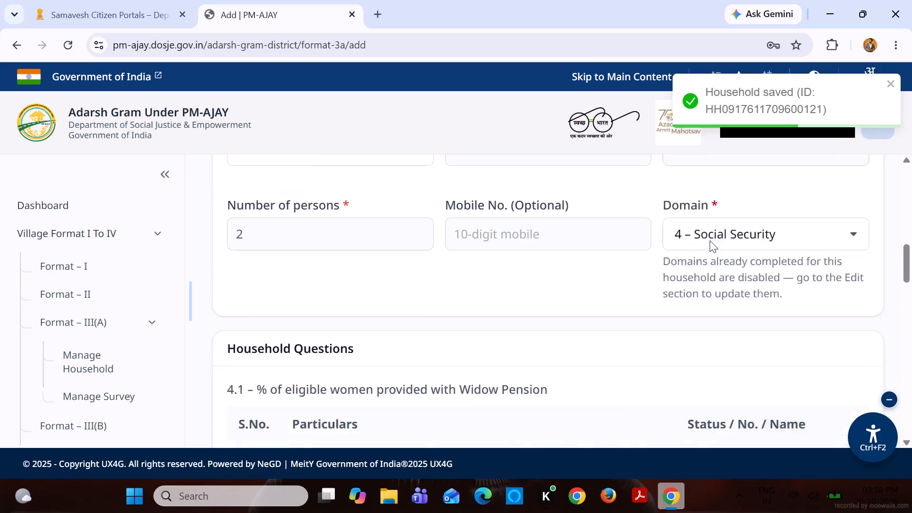
{"action": "scroll", "coordinate": [710, 240], "scroll_direction": "down", "scroll_amount": 2}
{"action": "left_click", "coordinate": [723, 346]}
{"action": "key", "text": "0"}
{"action": "scroll", "coordinate": [723, 346], "scroll_direction": "down", "scroll_amount": 3}
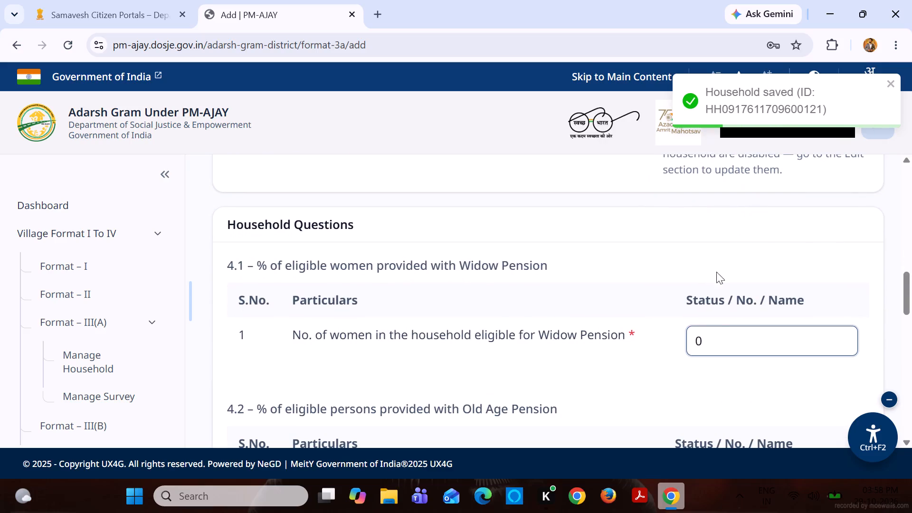
{"action": "scroll", "coordinate": [714, 286], "scroll_direction": "down", "scroll_amount": 3}
{"action": "left_click", "coordinate": [709, 247]}
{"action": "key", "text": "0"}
{"action": "scroll", "coordinate": [709, 247], "scroll_direction": "down", "scroll_amount": 3}
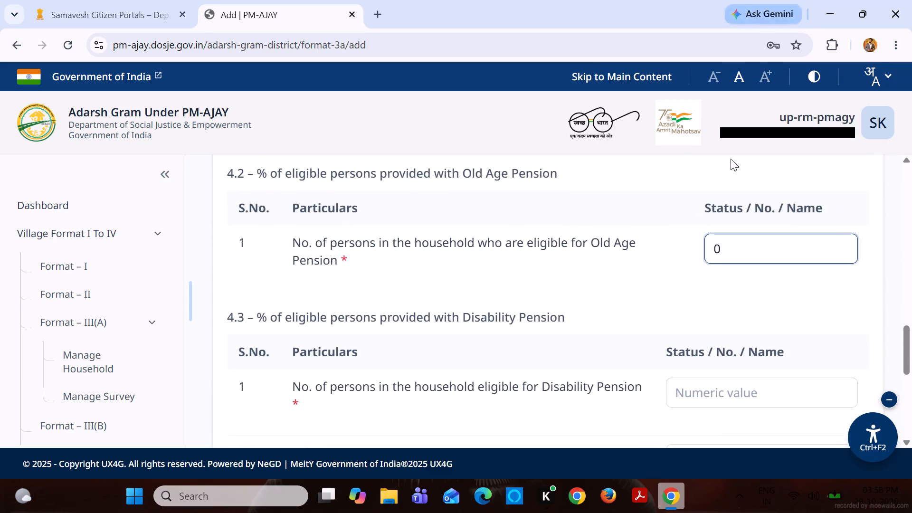
{"action": "left_click", "coordinate": [707, 389]}
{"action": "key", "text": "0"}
{"action": "scroll", "coordinate": [707, 389], "scroll_direction": "down", "scroll_amount": 5}
{"action": "scroll", "coordinate": [726, 227], "scroll_direction": "down", "scroll_amount": 1}
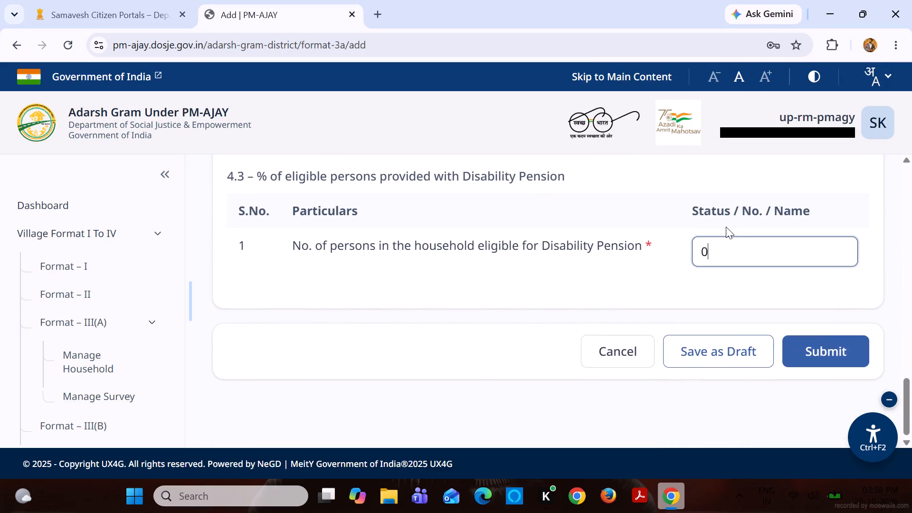
{"action": "left_click", "coordinate": [833, 364]}
Fill domain 5 – Rural Roads and Housing with No for living in a Kachcha/unsafe house (5.3), and submit it.
{"action": "left_click", "coordinate": [798, 234]}
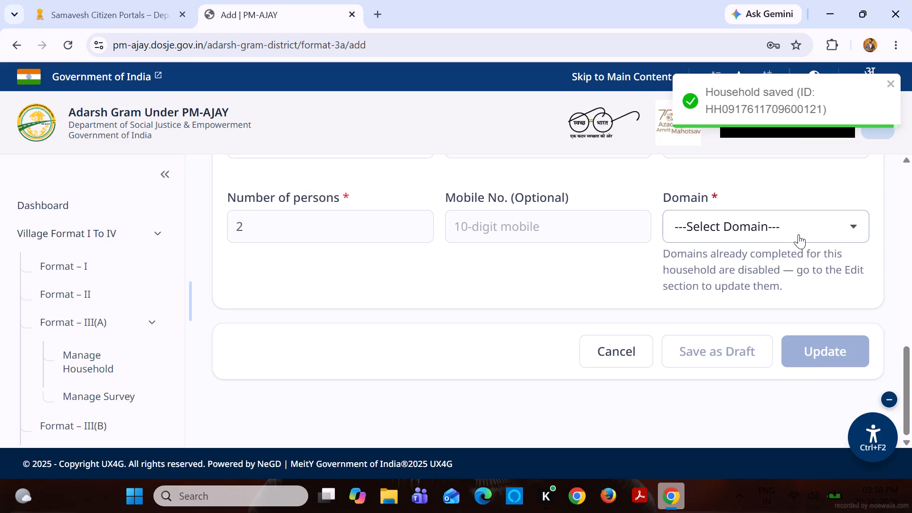
{"action": "scroll", "coordinate": [736, 332], "scroll_direction": "down", "scroll_amount": 2}
{"action": "scroll", "coordinate": [718, 325], "scroll_direction": "up", "scroll_amount": 1}
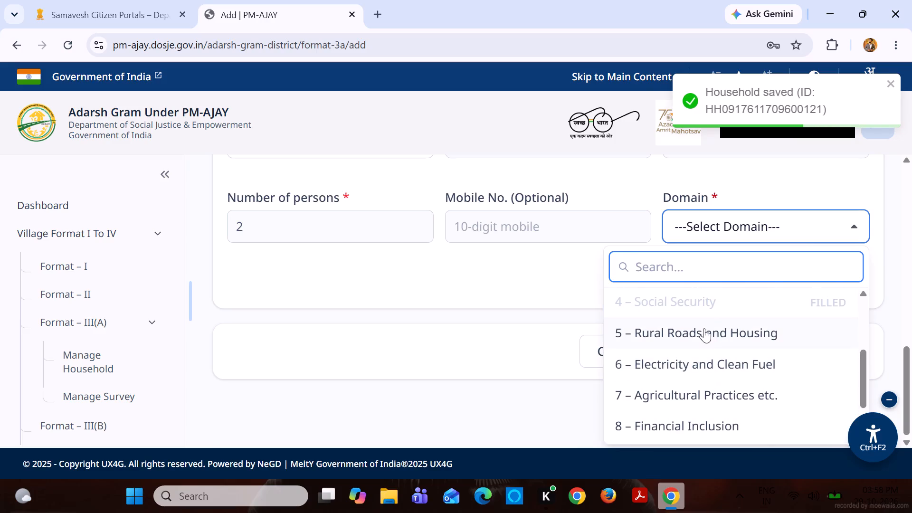
{"action": "left_click", "coordinate": [704, 328]}
{"action": "scroll", "coordinate": [704, 328], "scroll_direction": "down", "scroll_amount": 3}
{"action": "left_click_drag", "start_coordinate": [806, 316], "coordinate": [779, 385]}
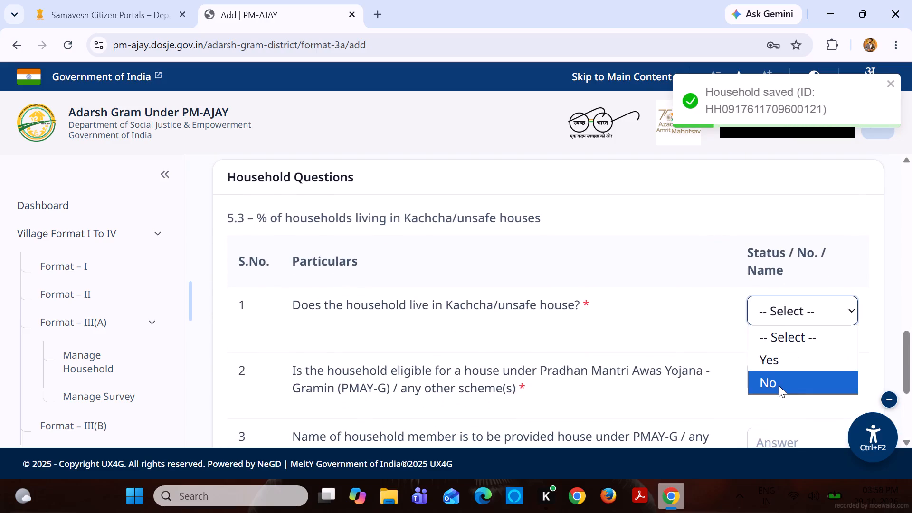
{"action": "left_click", "coordinate": [779, 385]}
{"action": "scroll", "coordinate": [779, 385], "scroll_direction": "down", "scroll_amount": 5}
{"action": "left_click", "coordinate": [819, 356]}
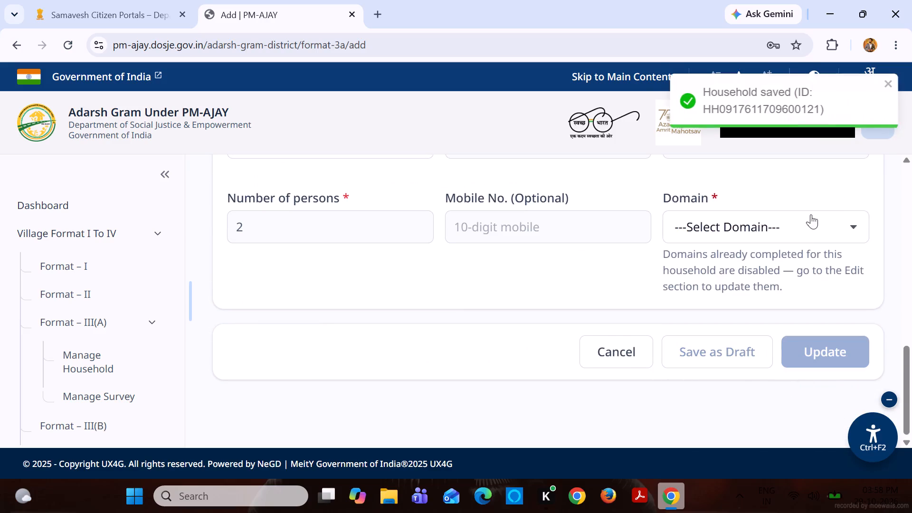
Choose domain 6 – Electricity and Clean Fuel and set the house's electricity connection to Yes (6.2).
{"action": "left_click", "coordinate": [803, 224]}
{"action": "scroll", "coordinate": [758, 334], "scroll_direction": "down", "scroll_amount": 3}
{"action": "scroll", "coordinate": [736, 331], "scroll_direction": "up", "scroll_amount": 1}
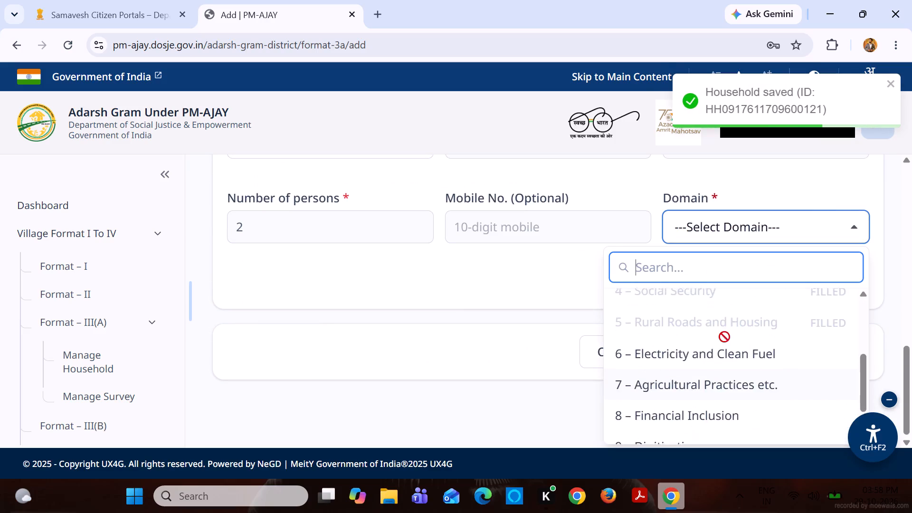
{"action": "left_click", "coordinate": [712, 348]}
{"action": "scroll", "coordinate": [712, 348], "scroll_direction": "down", "scroll_amount": 2}
{"action": "left_click_drag", "start_coordinate": [812, 281], "coordinate": [782, 345]}
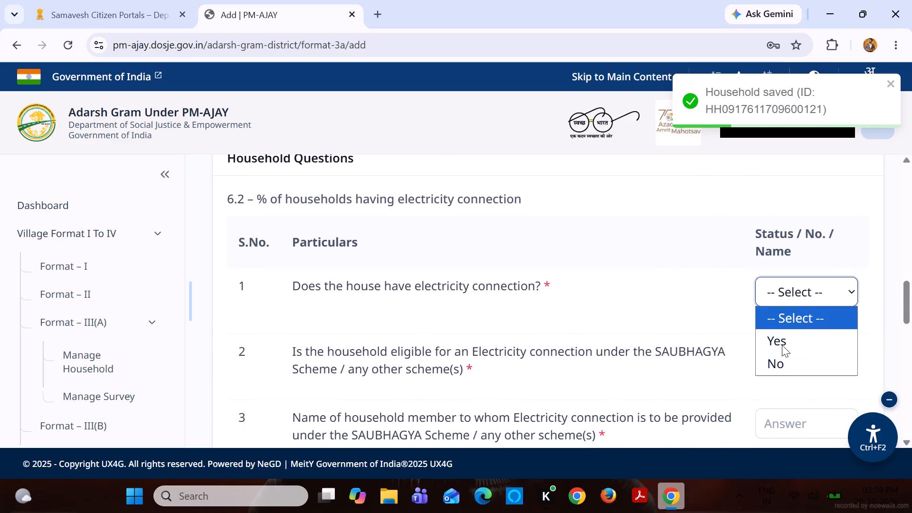
{"action": "left_click_drag", "start_coordinate": [782, 345], "coordinate": [781, 347]}
{"action": "left_click", "coordinate": [781, 347]}
Set electricity connection and use of at least one LED bulb to Yes (6.3), answer the remaining question, and submit domain 6.
{"action": "scroll", "coordinate": [781, 347], "scroll_direction": "down", "scroll_amount": 2}
{"action": "left_click_drag", "start_coordinate": [831, 303], "coordinate": [779, 343]}
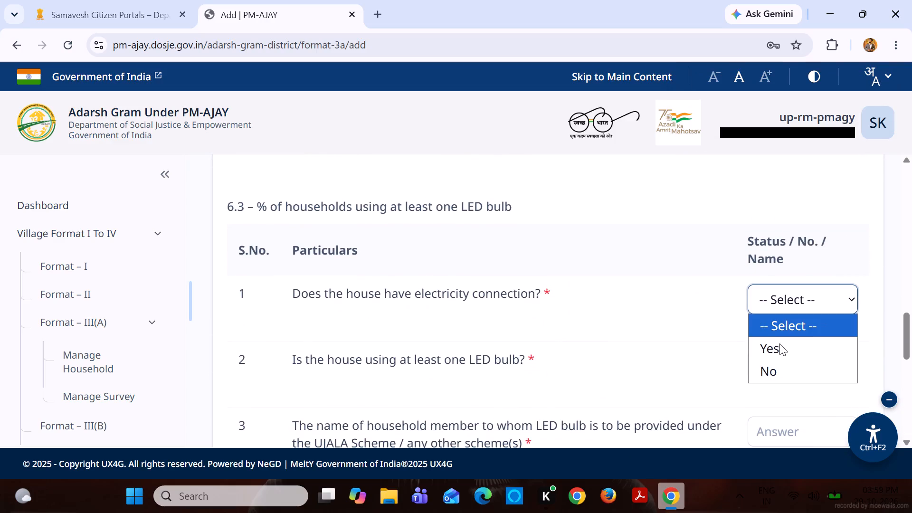
{"action": "left_click", "coordinate": [779, 343]}
{"action": "scroll", "coordinate": [779, 343], "scroll_direction": "down", "scroll_amount": 3}
{"action": "left_click", "coordinate": [816, 379]}
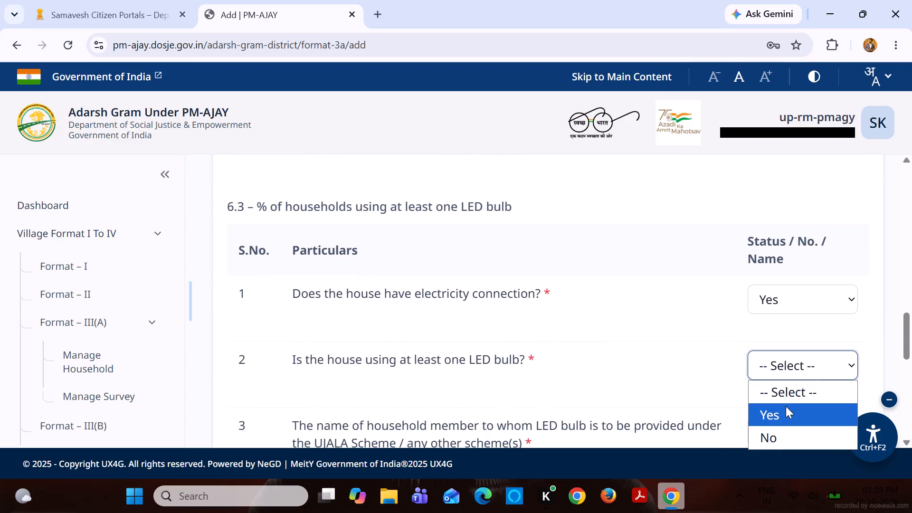
{"action": "left_click", "coordinate": [786, 406]}
{"action": "scroll", "coordinate": [786, 406], "scroll_direction": "down", "scroll_amount": 3}
{"action": "left_click_drag", "start_coordinate": [822, 298], "coordinate": [793, 336]}
{"action": "left_click", "coordinate": [793, 336]}
{"action": "scroll", "coordinate": [793, 336], "scroll_direction": "down", "scroll_amount": 3}
{"action": "left_click", "coordinate": [833, 355]}
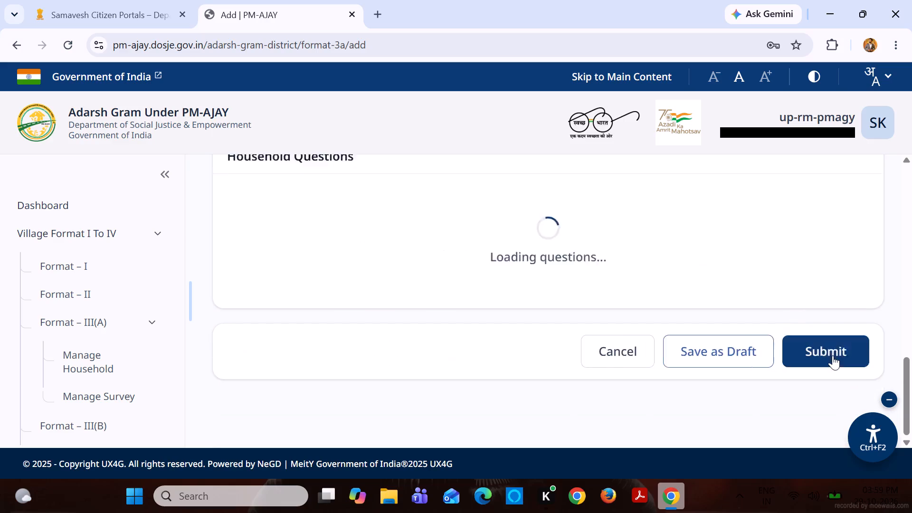
Fill domain 7 – Agricultural Practices etc. with No for the household being involved in farming (7.1), and submit it.
{"action": "left_click_drag", "start_coordinate": [778, 222], "coordinate": [764, 340]}
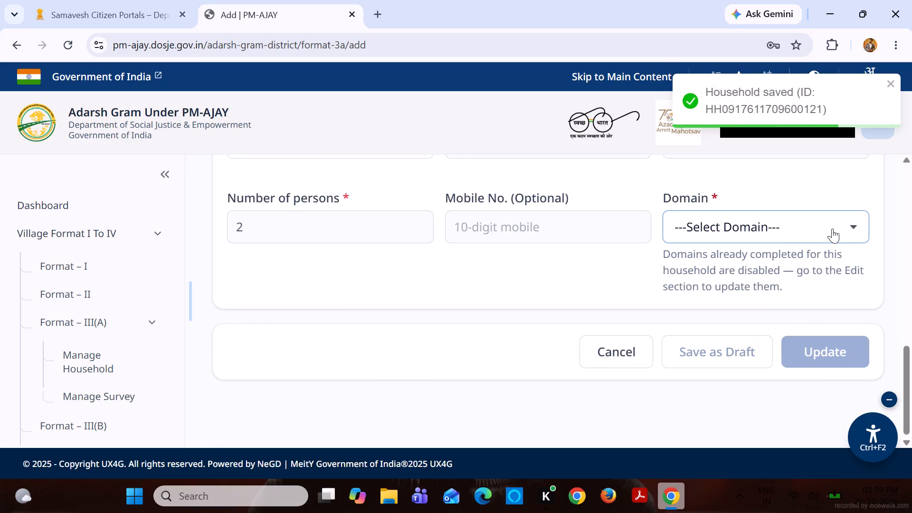
{"action": "left_click", "coordinate": [832, 228]}
{"action": "scroll", "coordinate": [788, 329], "scroll_direction": "down", "scroll_amount": 2}
{"action": "left_click", "coordinate": [711, 374]}
{"action": "scroll", "coordinate": [711, 374], "scroll_direction": "down", "scroll_amount": 1}
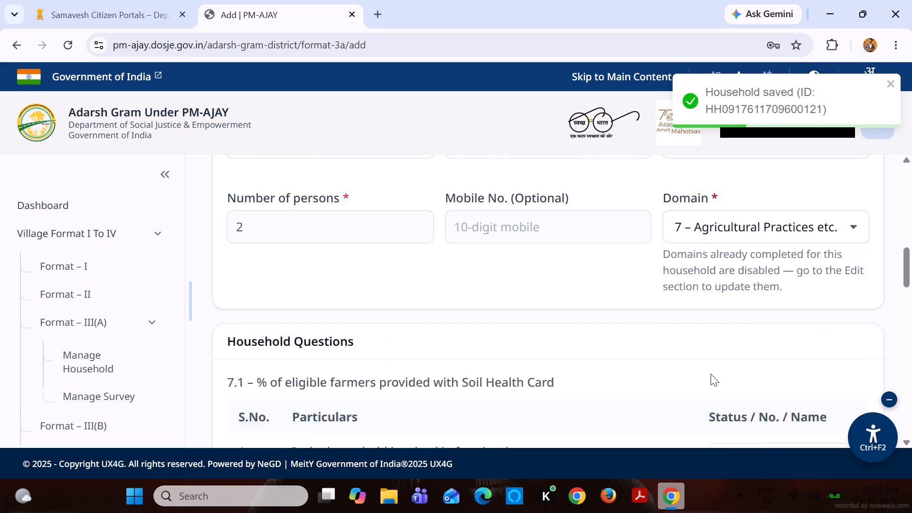
{"action": "scroll", "coordinate": [711, 374], "scroll_direction": "down", "scroll_amount": 1}
{"action": "left_click_drag", "start_coordinate": [795, 302], "coordinate": [757, 357]}
{"action": "left_click_drag", "start_coordinate": [757, 357], "coordinate": [756, 361]}
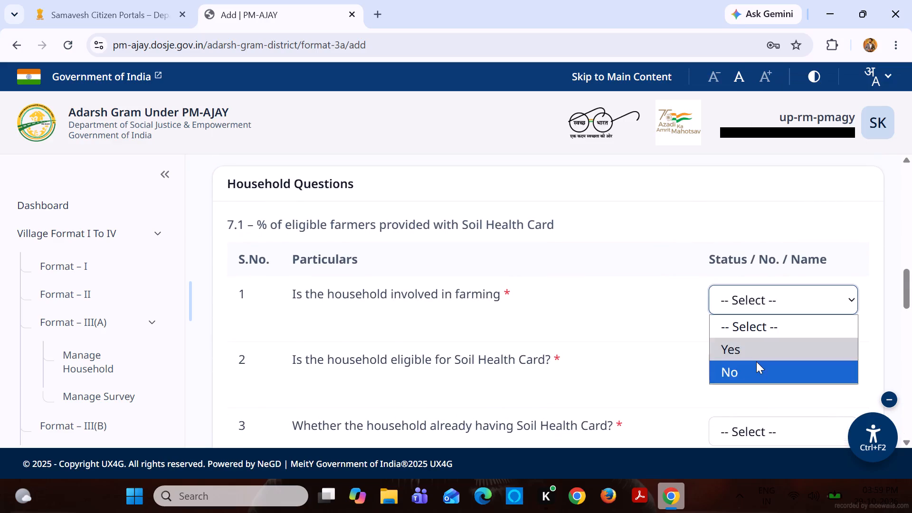
{"action": "left_click_drag", "start_coordinate": [756, 361], "coordinate": [756, 362]}
{"action": "left_click", "coordinate": [756, 362]}
{"action": "scroll", "coordinate": [756, 362], "scroll_direction": "down", "scroll_amount": 7}
{"action": "left_click", "coordinate": [830, 348]}
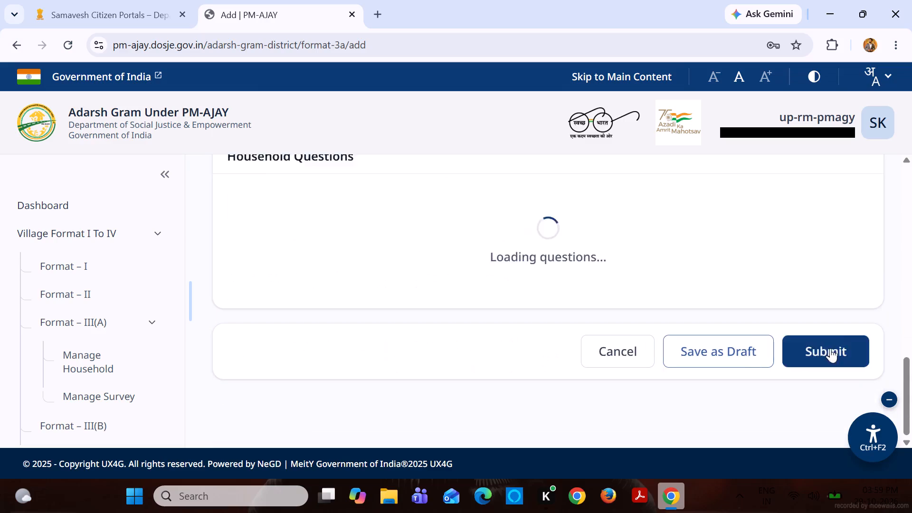
Choose domain 8 – Financial Inclusion and enter 2 persons over 5 years and 2 already having Aadhaar (8.1).
{"action": "left_click", "coordinate": [823, 228]}
{"action": "scroll", "coordinate": [783, 300], "scroll_direction": "down", "scroll_amount": 2}
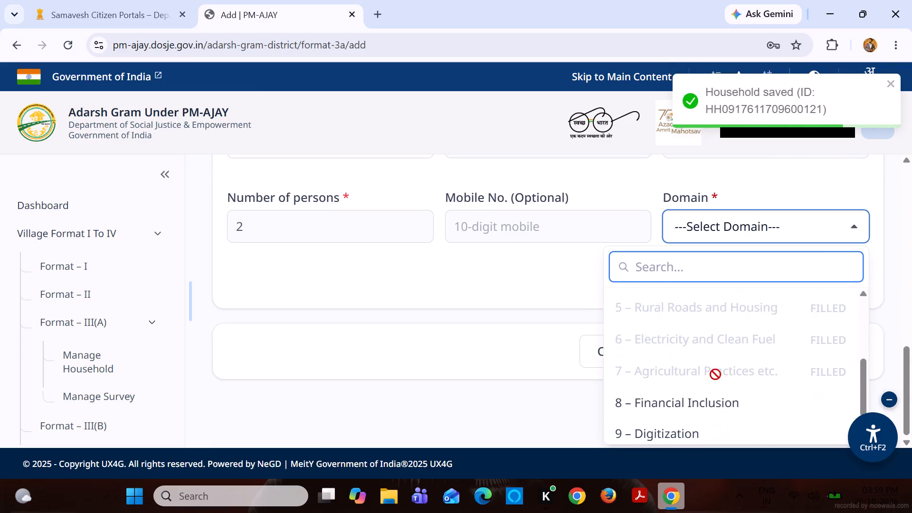
{"action": "left_click", "coordinate": [703, 401]}
{"action": "scroll", "coordinate": [703, 401], "scroll_direction": "down", "scroll_amount": 3}
{"action": "left_click", "coordinate": [730, 246]}
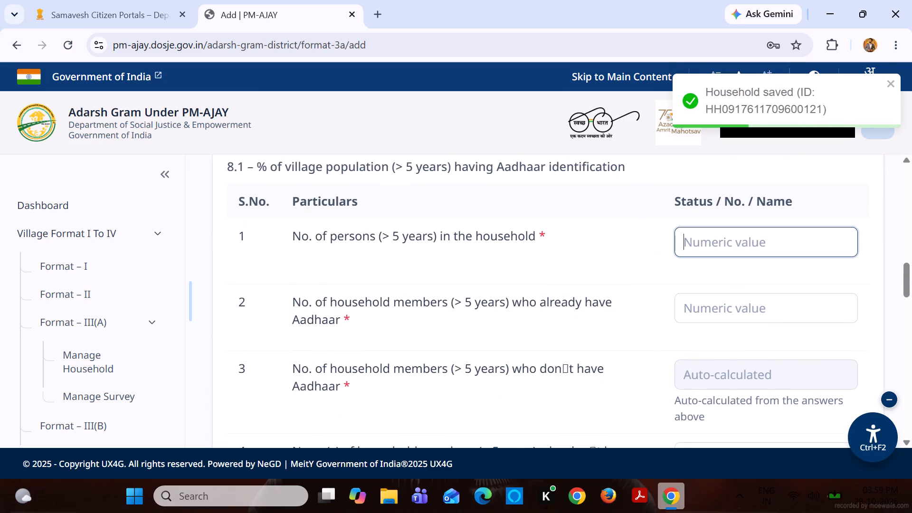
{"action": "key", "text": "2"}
{"action": "left_click", "coordinate": [713, 300]}
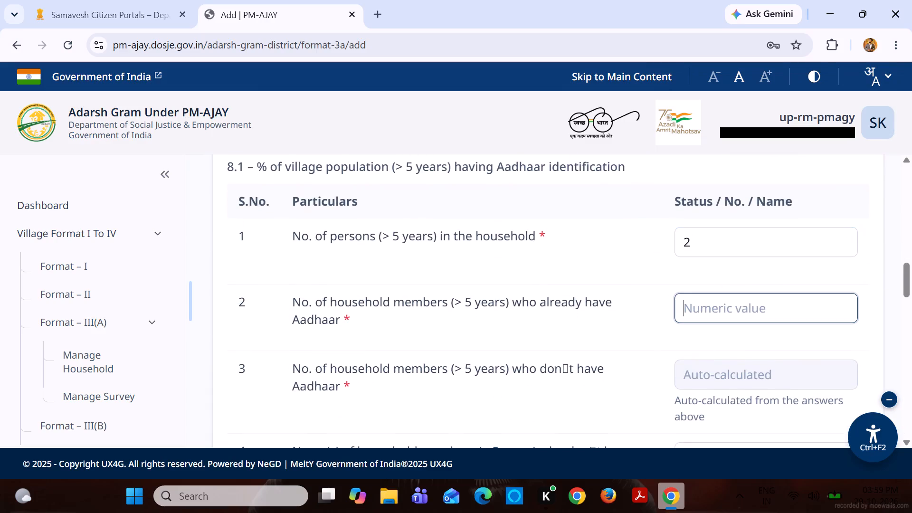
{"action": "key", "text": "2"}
Enter 2 adult members eligible for a Banks/Post Office account and 2 who have one (8.2).
{"action": "scroll", "coordinate": [713, 300], "scroll_direction": "down", "scroll_amount": 4}
{"action": "scroll", "coordinate": [715, 182], "scroll_direction": "down", "scroll_amount": 1}
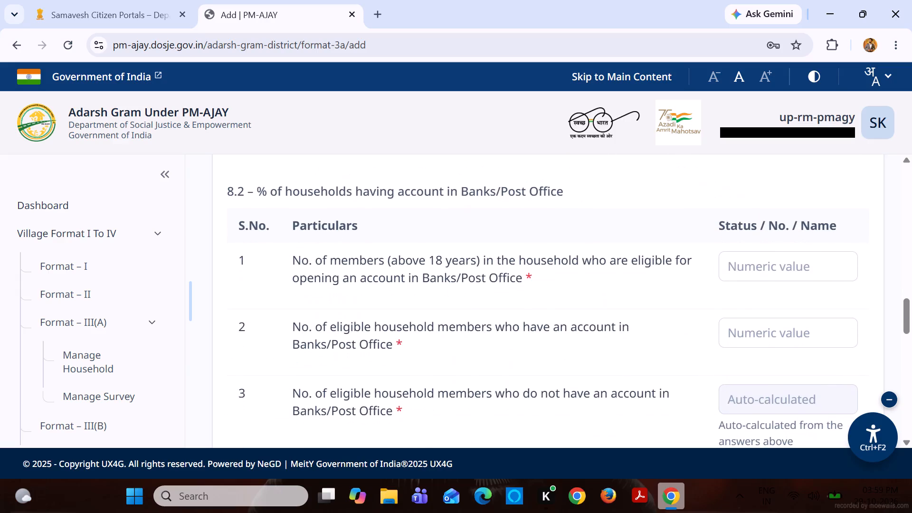
{"action": "left_click", "coordinate": [750, 262]}
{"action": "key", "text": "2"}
{"action": "scroll", "coordinate": [750, 262], "scroll_direction": "down", "scroll_amount": 1}
{"action": "left_click", "coordinate": [741, 324]}
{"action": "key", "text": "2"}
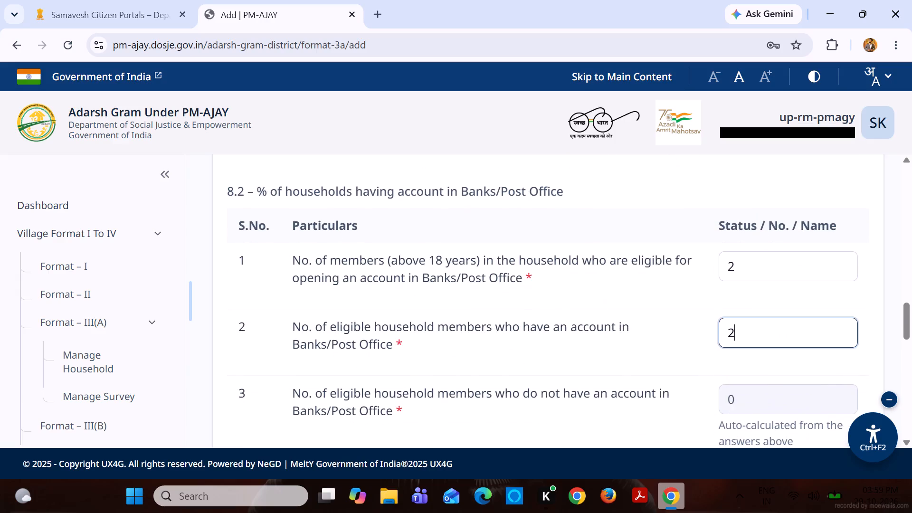
Enter 0 persons eligible for PMSBY (8.3) and 0 eligible for PMJJBY (8.4), and submit domain 8.
{"action": "scroll", "coordinate": [741, 324], "scroll_direction": "down", "scroll_amount": 6}
{"action": "left_click", "coordinate": [774, 278]}
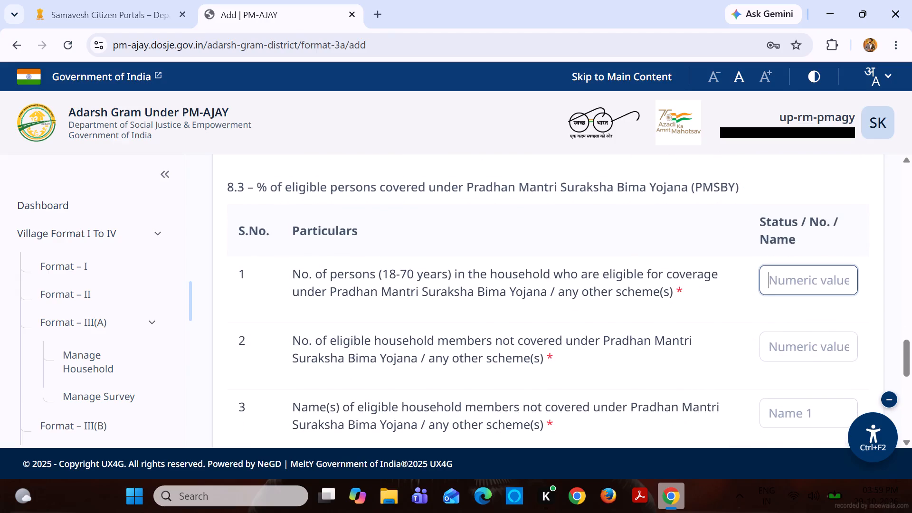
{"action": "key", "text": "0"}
{"action": "scroll", "coordinate": [774, 278], "scroll_direction": "down", "scroll_amount": 2}
{"action": "left_click", "coordinate": [787, 403]}
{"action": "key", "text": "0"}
{"action": "scroll", "coordinate": [787, 403], "scroll_direction": "down", "scroll_amount": 2}
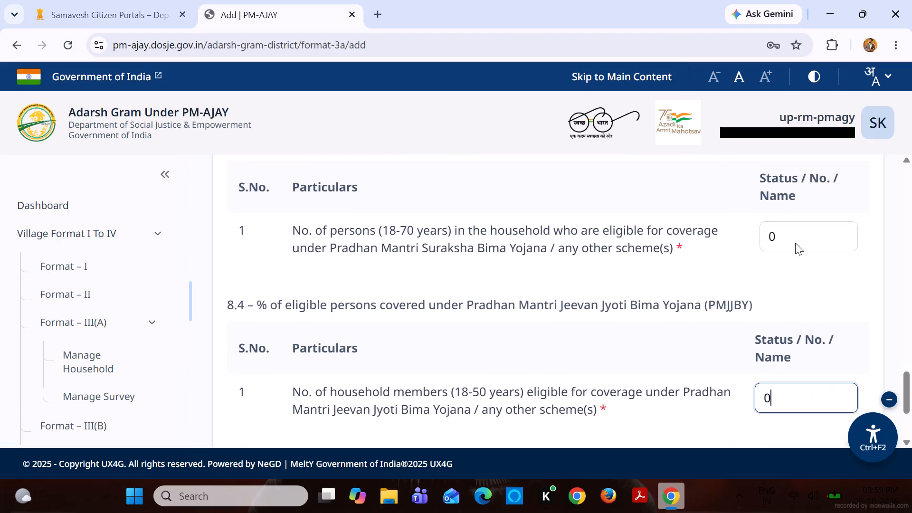
{"action": "scroll", "coordinate": [795, 243], "scroll_direction": "down", "scroll_amount": 3}
{"action": "left_click", "coordinate": [821, 350]}
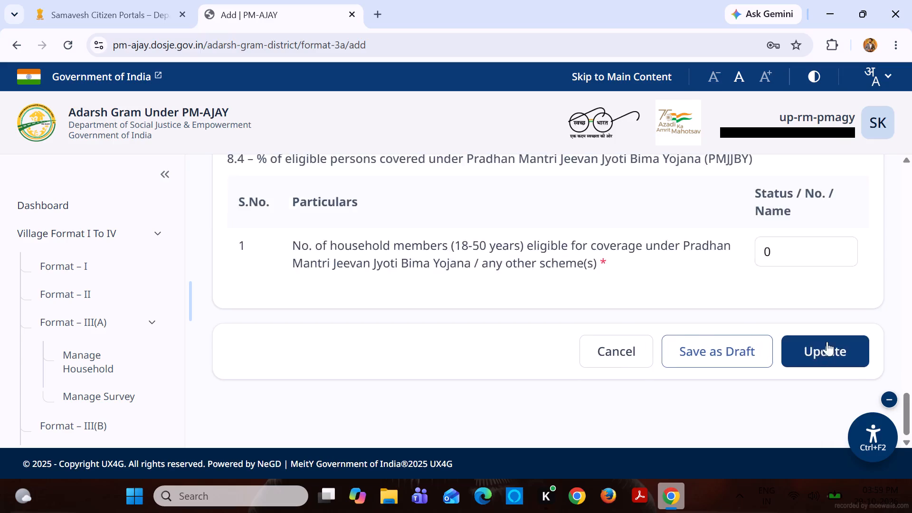
Fill domain 9 – Digitization with 0 household members eligible for PMGDISHA training (9.3), and submit it.
{"action": "left_click", "coordinate": [830, 238]}
{"action": "scroll", "coordinate": [782, 340], "scroll_direction": "down", "scroll_amount": 8}
{"action": "left_click", "coordinate": [712, 388]}
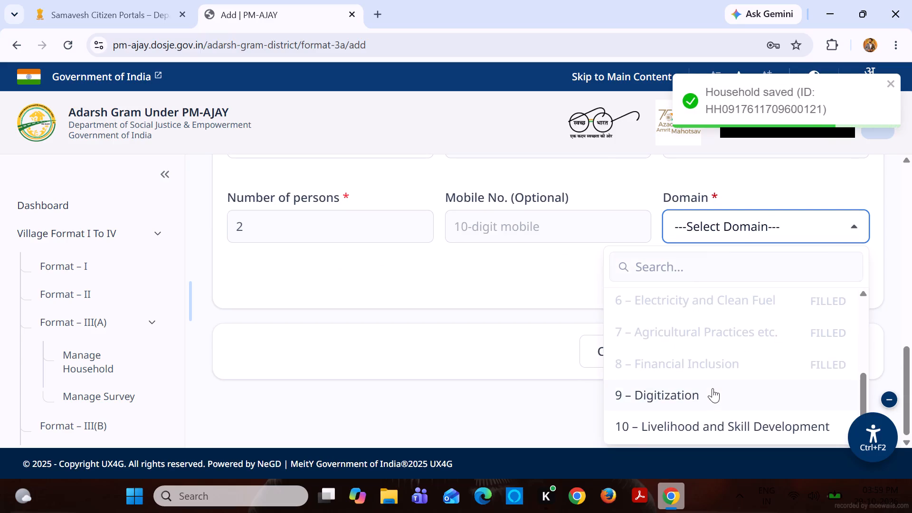
{"action": "scroll", "coordinate": [712, 388], "scroll_direction": "down", "scroll_amount": 2}
{"action": "left_click", "coordinate": [797, 314]}
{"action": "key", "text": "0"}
{"action": "scroll", "coordinate": [797, 314], "scroll_direction": "down", "scroll_amount": 3}
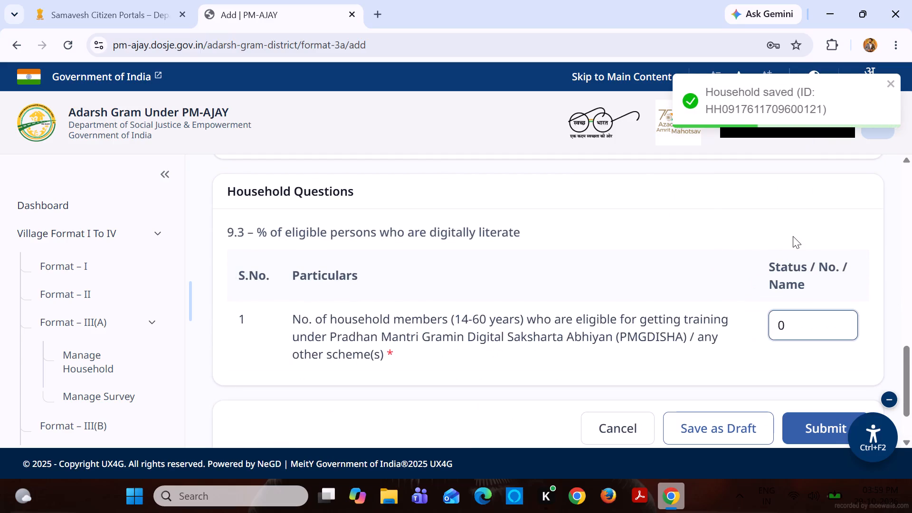
{"action": "scroll", "coordinate": [793, 236], "scroll_direction": "down", "scroll_amount": 5}
{"action": "left_click", "coordinate": [808, 374]}
{"action": "left_click", "coordinate": [844, 344]}
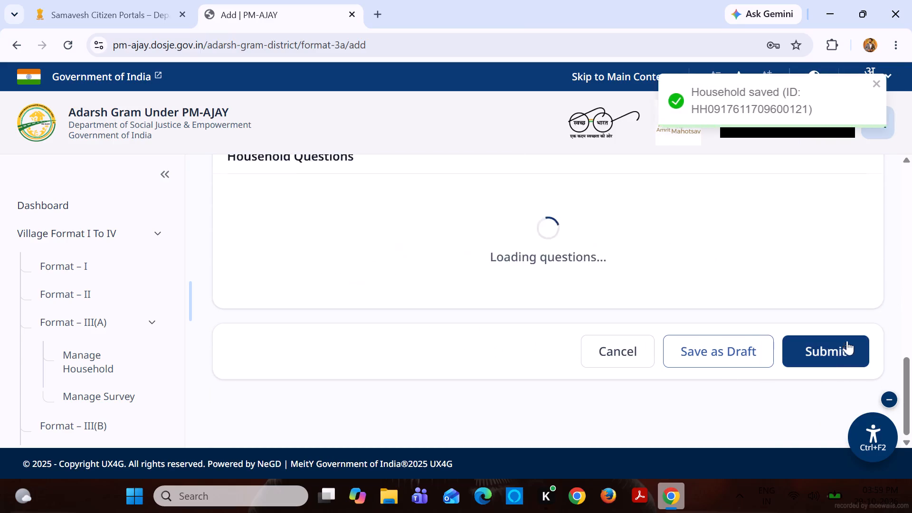
Choose domain 10 – Livelihood and Skill Development and enter 0 youth eligible for skill training (10.1) and bank linked loans (10.2).
{"action": "left_click", "coordinate": [835, 209]}
{"action": "scroll", "coordinate": [771, 343], "scroll_direction": "down", "scroll_amount": 9}
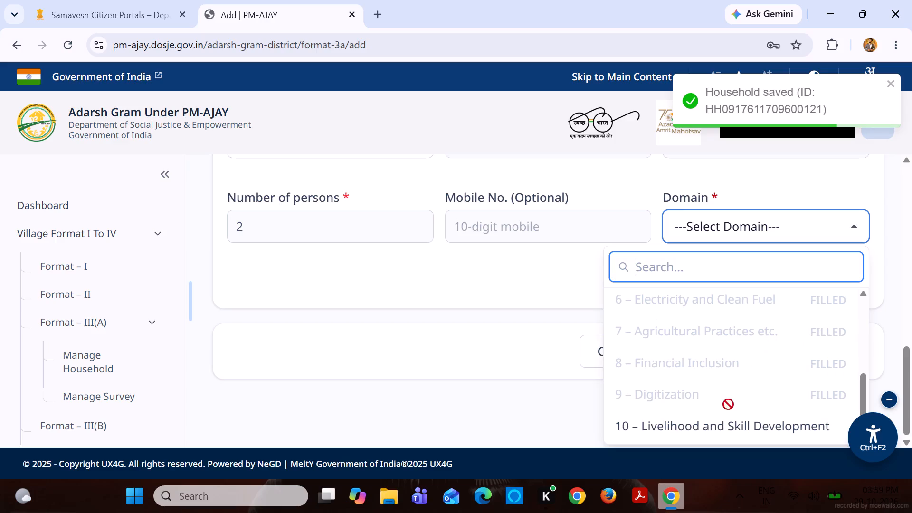
{"action": "left_click", "coordinate": [705, 426]}
{"action": "scroll", "coordinate": [747, 324], "scroll_direction": "down", "scroll_amount": 2}
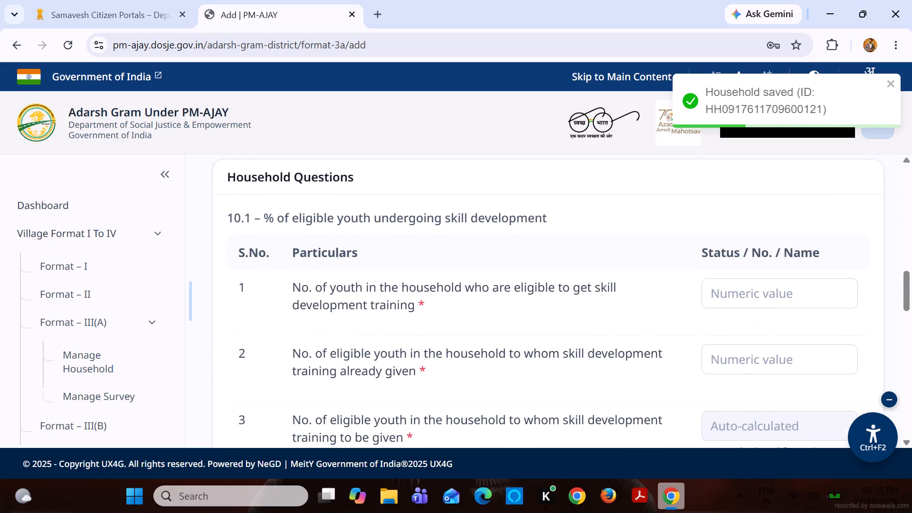
{"action": "left_click", "coordinate": [753, 296]}
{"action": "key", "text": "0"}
{"action": "scroll", "coordinate": [753, 296], "scroll_direction": "down", "scroll_amount": 5}
{"action": "left_click", "coordinate": [771, 247]}
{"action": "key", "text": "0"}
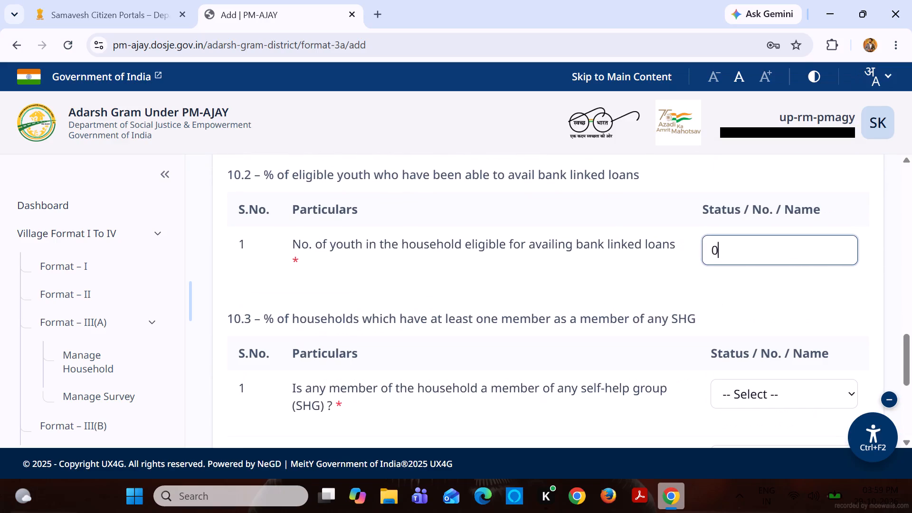
Set household membership of a self-help group to Yes (10.3) and submit domain 10.
{"action": "scroll", "coordinate": [771, 247], "scroll_direction": "down", "scroll_amount": 3}
{"action": "scroll", "coordinate": [793, 374], "scroll_direction": "down", "scroll_amount": 1}
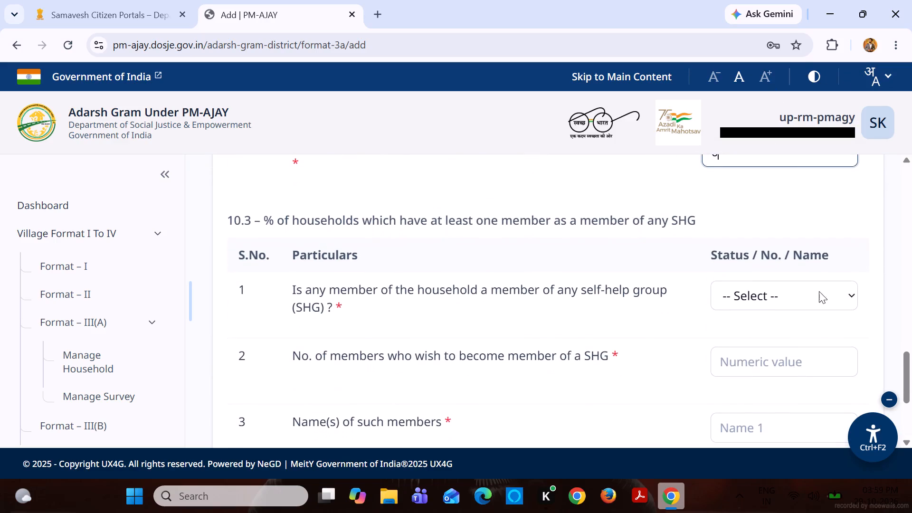
{"action": "left_click_drag", "start_coordinate": [812, 295], "coordinate": [751, 355]}
{"action": "left_click", "coordinate": [751, 355]}
{"action": "scroll", "coordinate": [751, 355], "scroll_direction": "down", "scroll_amount": 3}
{"action": "left_click", "coordinate": [838, 338]}
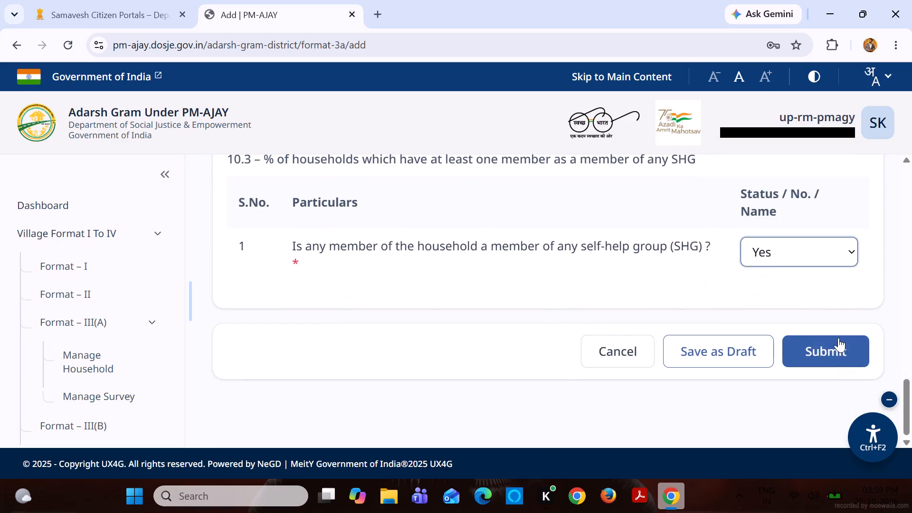
Start a new household in Manage Household with block Shahabad, gram panchayat Narkheri, village Narkhera and category SC.
{"action": "left_click", "coordinate": [815, 240]}
{"action": "scroll", "coordinate": [663, 377], "scroll_direction": "down", "scroll_amount": 5}
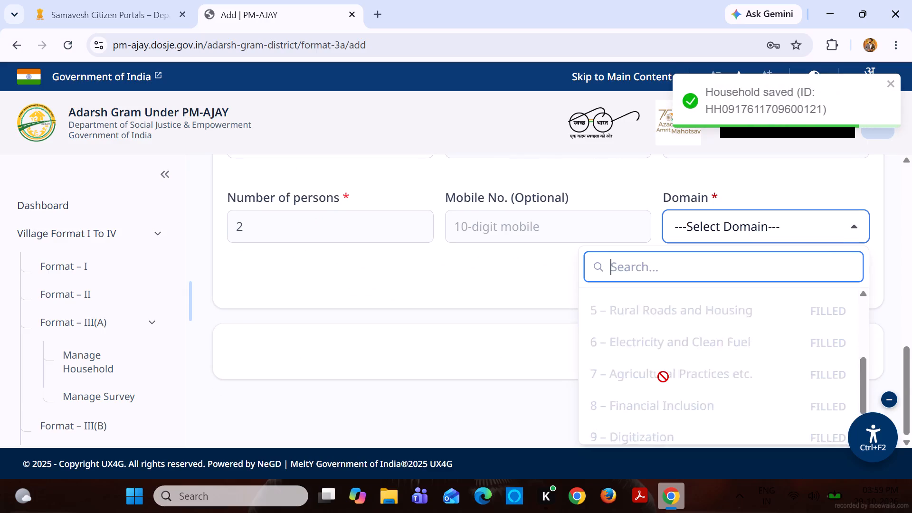
{"action": "scroll", "coordinate": [663, 377], "scroll_direction": "down", "scroll_amount": 5}
{"action": "left_click", "coordinate": [146, 365]}
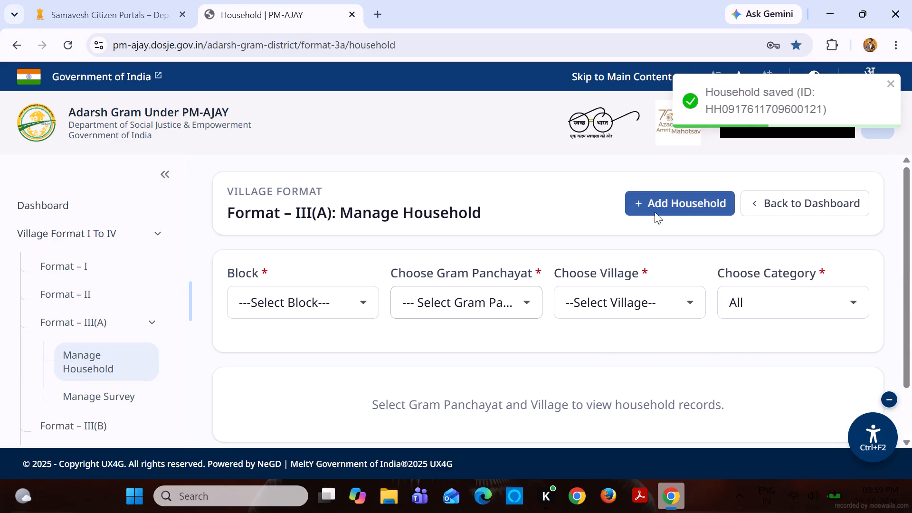
{"action": "left_click", "coordinate": [661, 197]}
{"action": "left_click", "coordinate": [710, 153]}
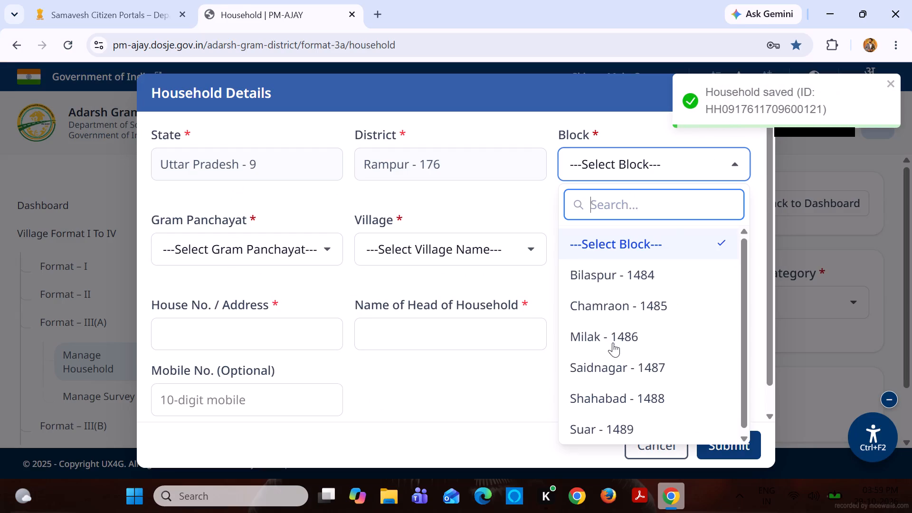
{"action": "left_click", "coordinate": [594, 407]}
{"action": "left_click", "coordinate": [304, 252]}
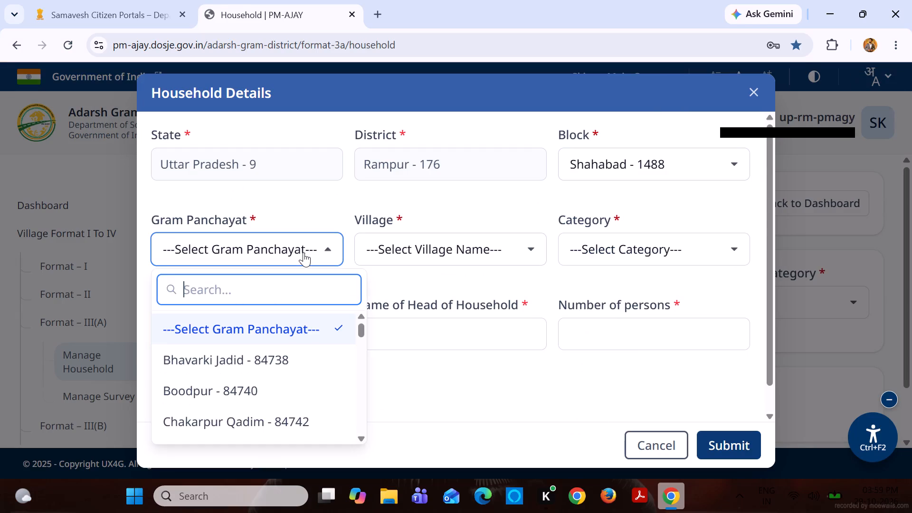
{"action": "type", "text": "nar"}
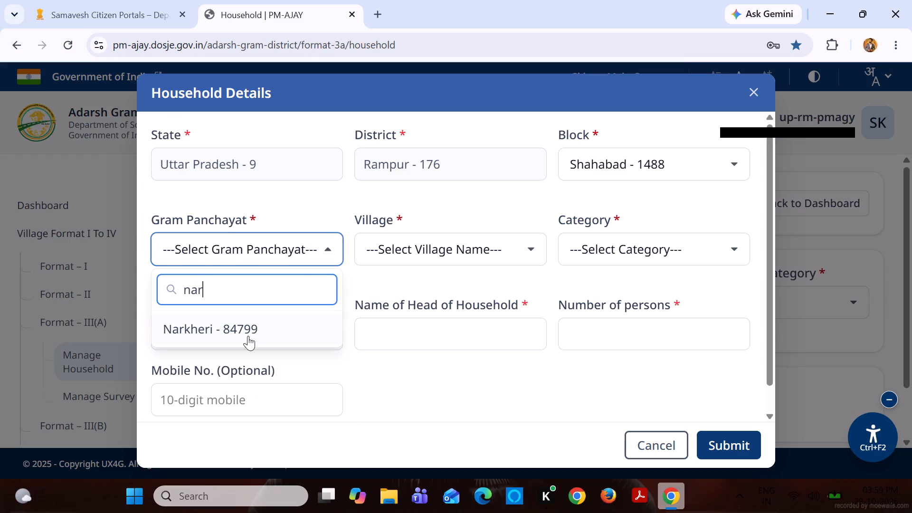
{"action": "left_click", "coordinate": [248, 336]}
{"action": "left_click", "coordinate": [455, 245]}
{"action": "left_click", "coordinate": [384, 325]}
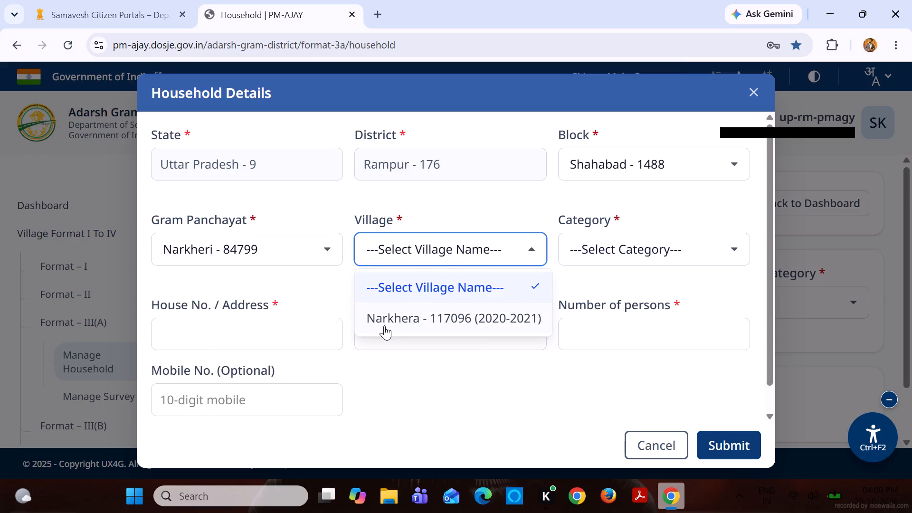
{"action": "left_click", "coordinate": [646, 247]}
{"action": "left_click", "coordinate": [598, 322]}
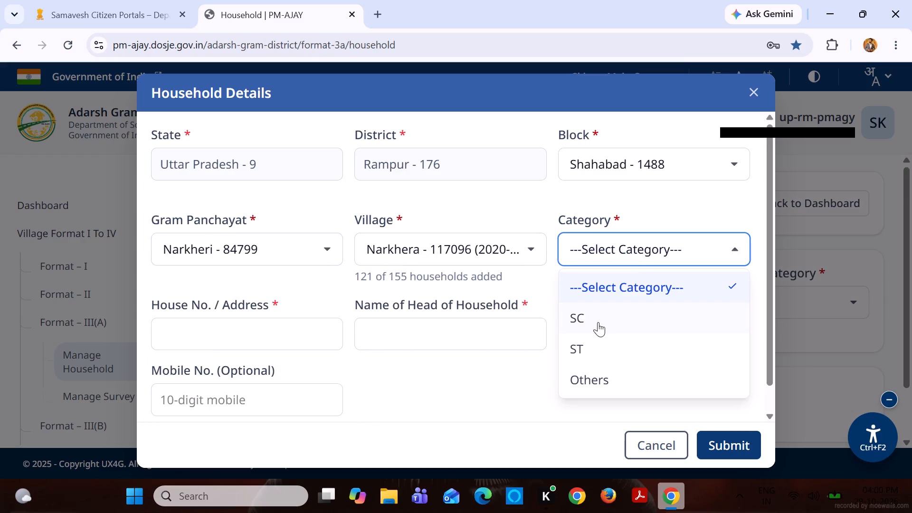
Enter house number 121, the head of household's name and 6 persons, and submit the household details.
{"action": "left_click", "coordinate": [271, 342]}
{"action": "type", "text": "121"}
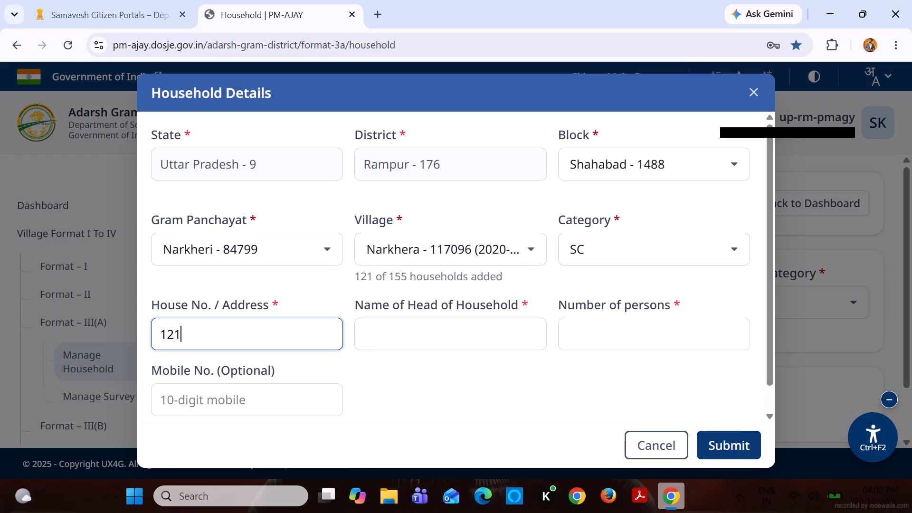
{"action": "left_click", "coordinate": [430, 336]}
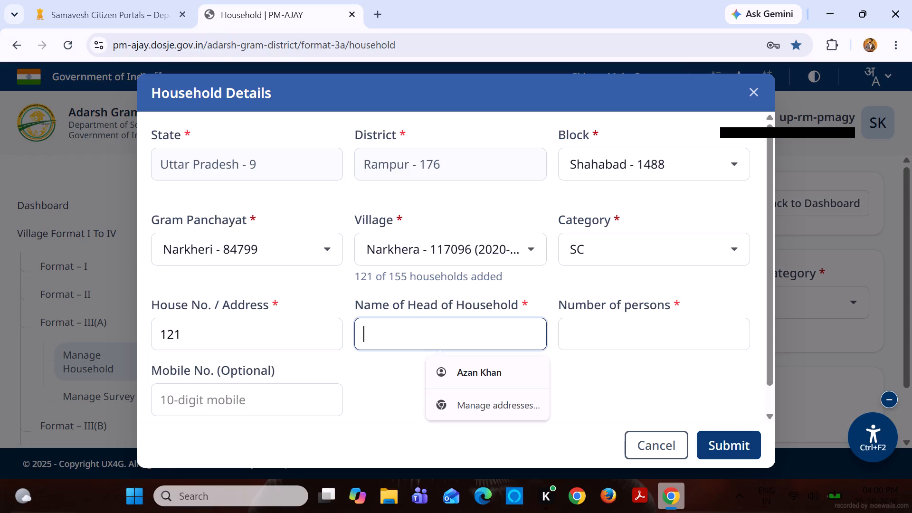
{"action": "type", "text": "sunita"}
{"action": "left_click", "coordinate": [653, 331]}
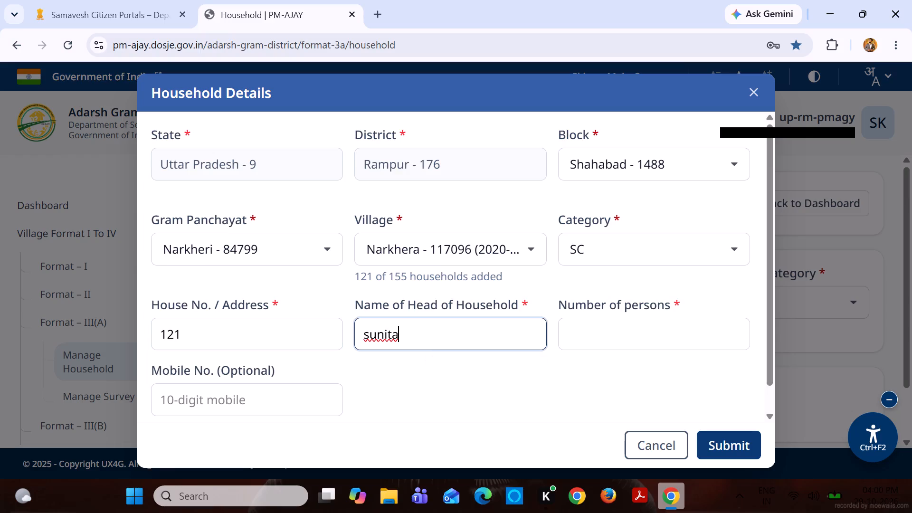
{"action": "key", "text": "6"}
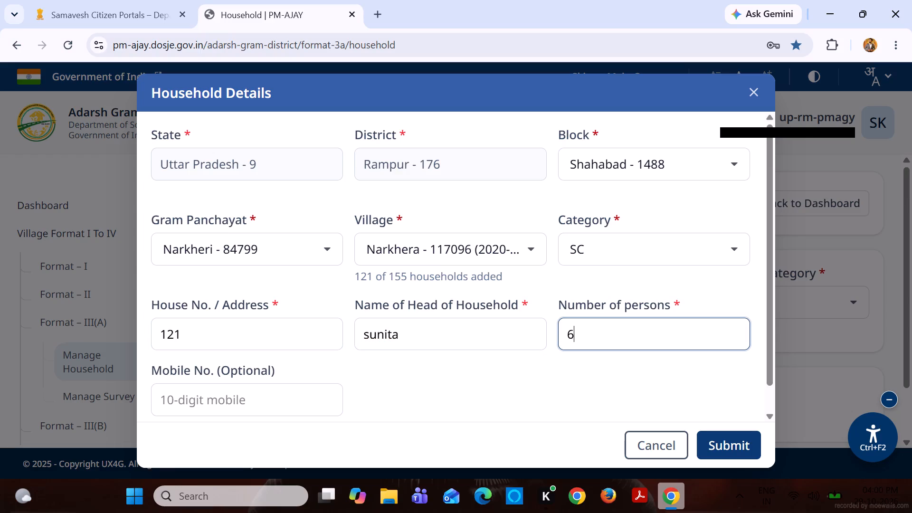
{"action": "left_click", "coordinate": [731, 444]}
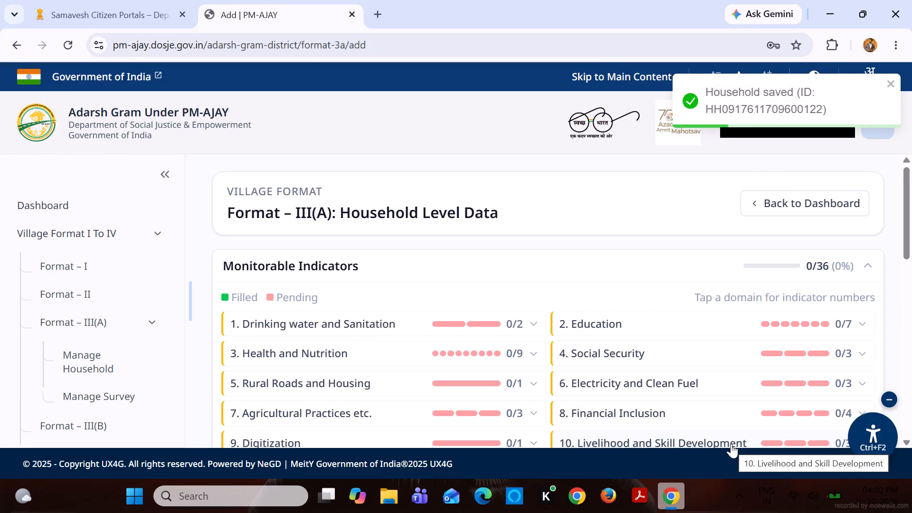
Choose domain 1 – Drinking water and Sanitation, answer Yes to having a household latrine and No to open defecation (1.5), and submit it.
{"action": "scroll", "coordinate": [749, 404], "scroll_direction": "down", "scroll_amount": 4}
{"action": "scroll", "coordinate": [828, 351], "scroll_direction": "down", "scroll_amount": 6}
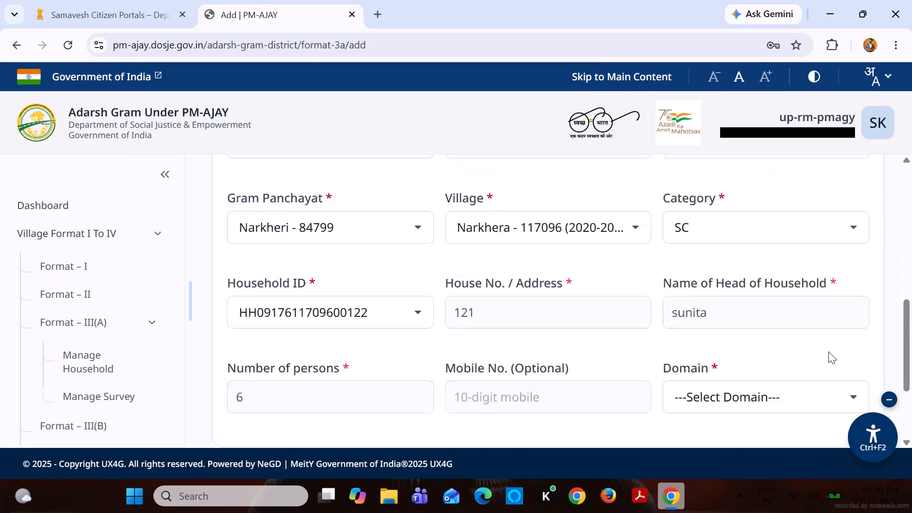
{"action": "scroll", "coordinate": [828, 351], "scroll_direction": "down", "scroll_amount": 2}
{"action": "left_click", "coordinate": [827, 253]}
{"action": "left_click", "coordinate": [771, 120]}
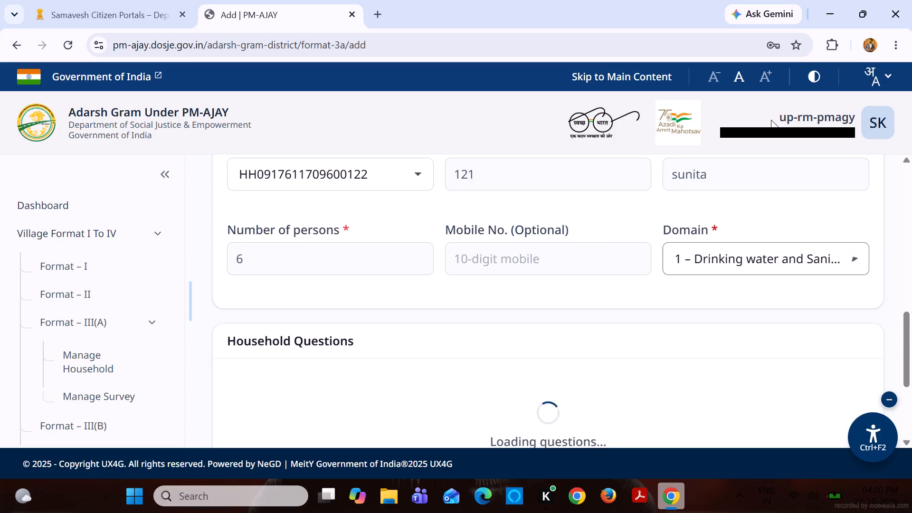
{"action": "scroll", "coordinate": [757, 300], "scroll_direction": "down", "scroll_amount": 3}
{"action": "left_click", "coordinate": [821, 255]}
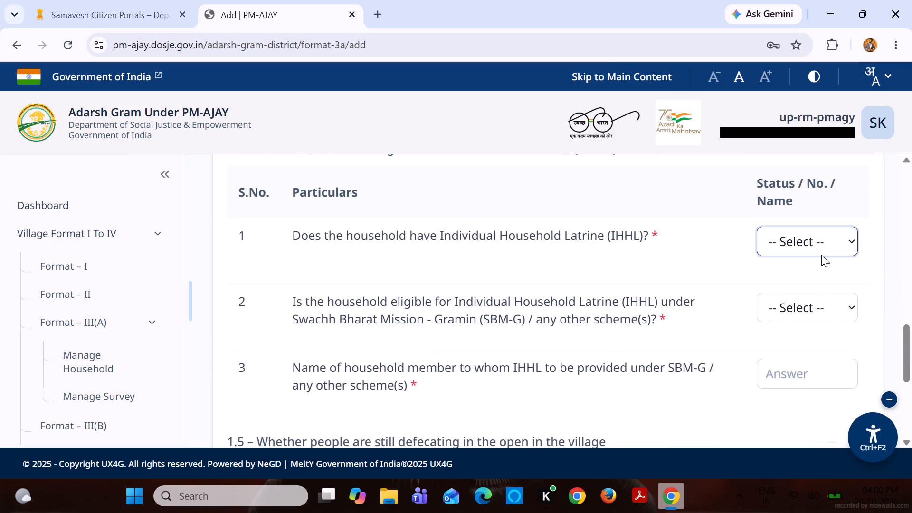
{"action": "left_click", "coordinate": [790, 293]}
{"action": "scroll", "coordinate": [790, 293], "scroll_direction": "down", "scroll_amount": 2}
{"action": "left_click", "coordinate": [825, 246]}
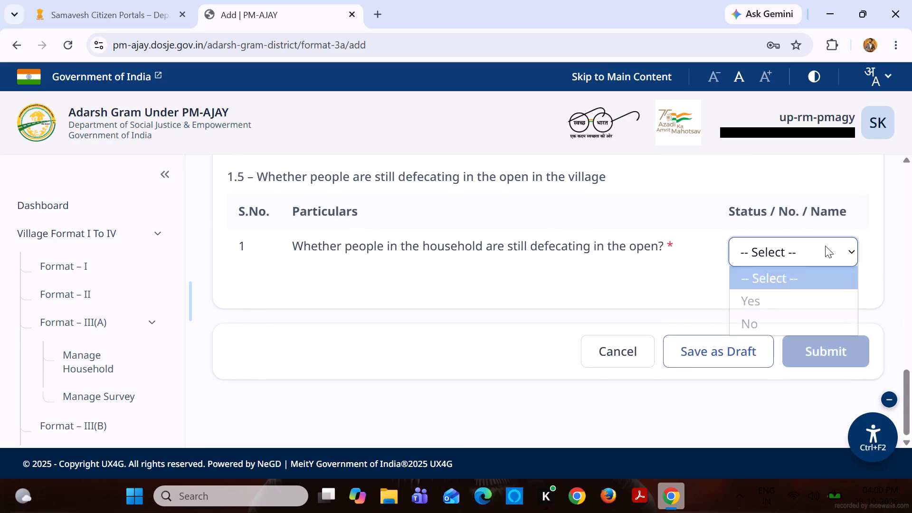
{"action": "left_click", "coordinate": [765, 334]}
{"action": "left_click", "coordinate": [828, 341]}
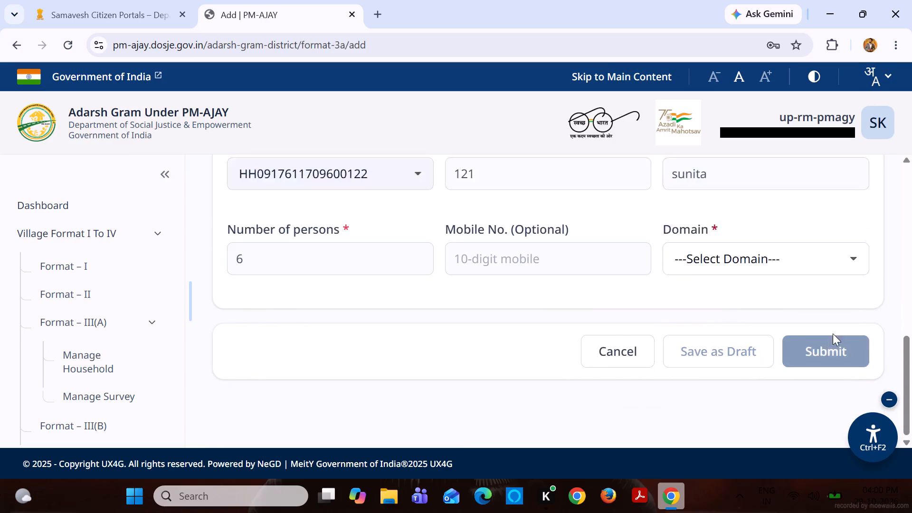
Choose domain 2 – Education and enter 0 children aged 6-10 (2.1) and 1 child aged 11-13 with 1 attending middle school (2.2).
{"action": "left_click", "coordinate": [839, 220]}
{"action": "left_click", "coordinate": [688, 375]}
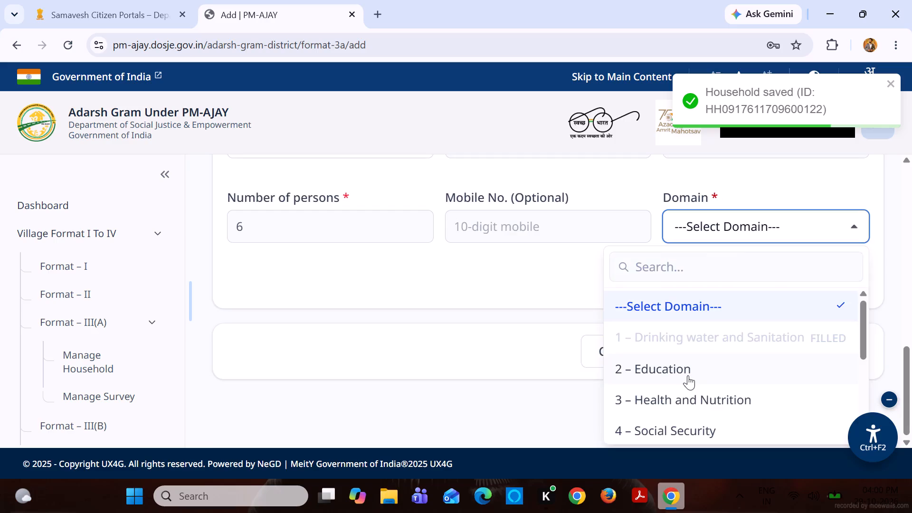
{"action": "scroll", "coordinate": [688, 375], "scroll_direction": "down", "scroll_amount": 3}
{"action": "left_click", "coordinate": [773, 264]}
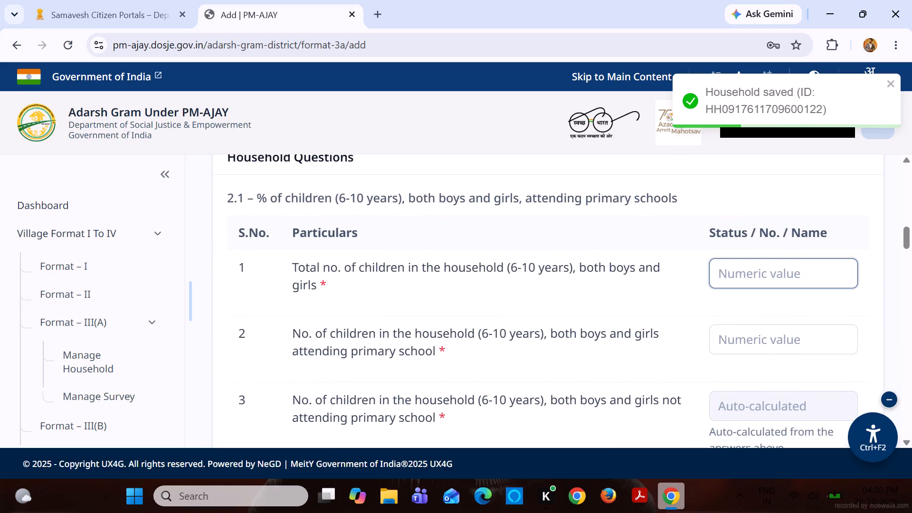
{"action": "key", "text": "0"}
{"action": "scroll", "coordinate": [773, 264], "scroll_direction": "down", "scroll_amount": 4}
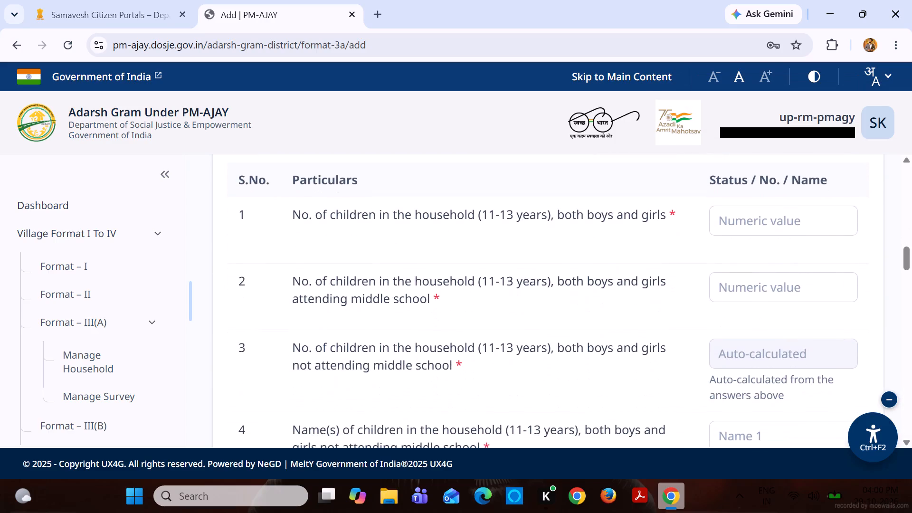
{"action": "left_click", "coordinate": [740, 223]}
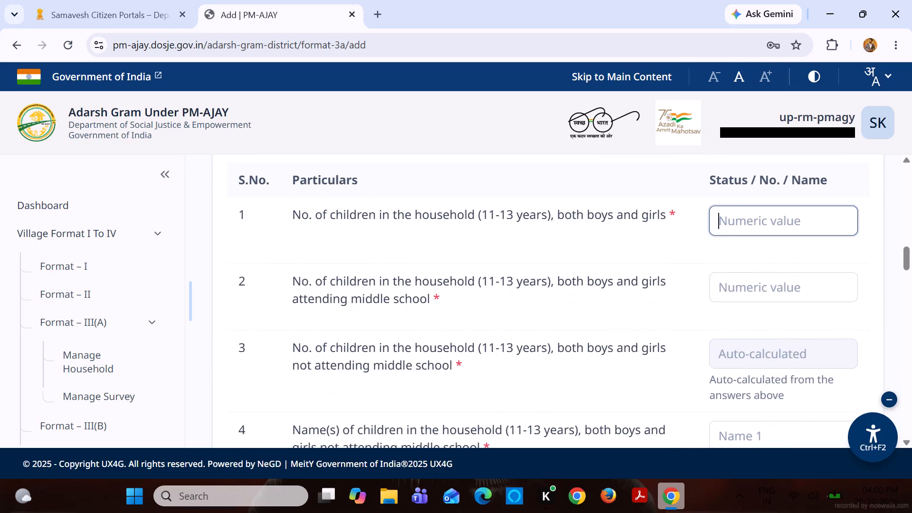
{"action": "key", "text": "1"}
{"action": "left_click", "coordinate": [728, 298]}
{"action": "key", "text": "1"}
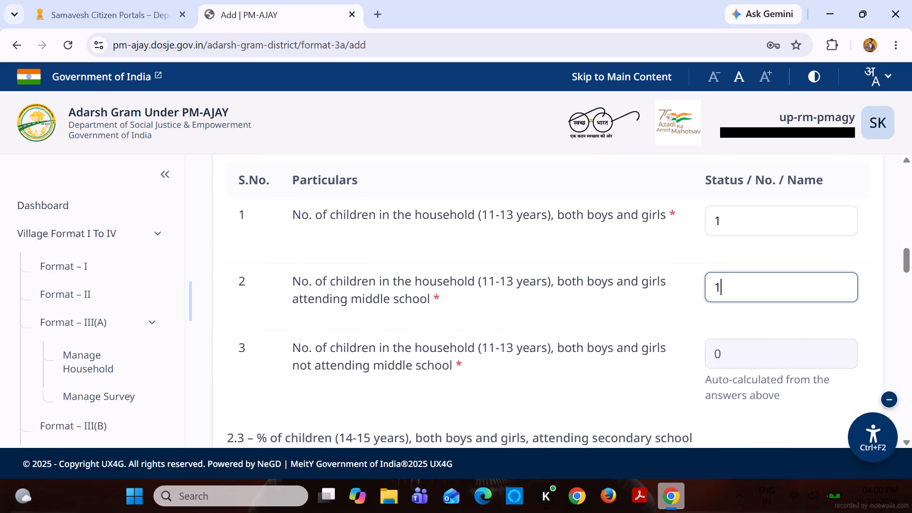
Enter 1 child aged 14-15 with 1 attending secondary school (2.3) and 1 aged 16-17 with 1 attending higher secondary school (2.4).
{"action": "scroll", "coordinate": [728, 298], "scroll_direction": "down", "scroll_amount": 4}
{"action": "left_click", "coordinate": [793, 291]}
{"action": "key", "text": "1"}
{"action": "scroll", "coordinate": [793, 291], "scroll_direction": "down", "scroll_amount": 1}
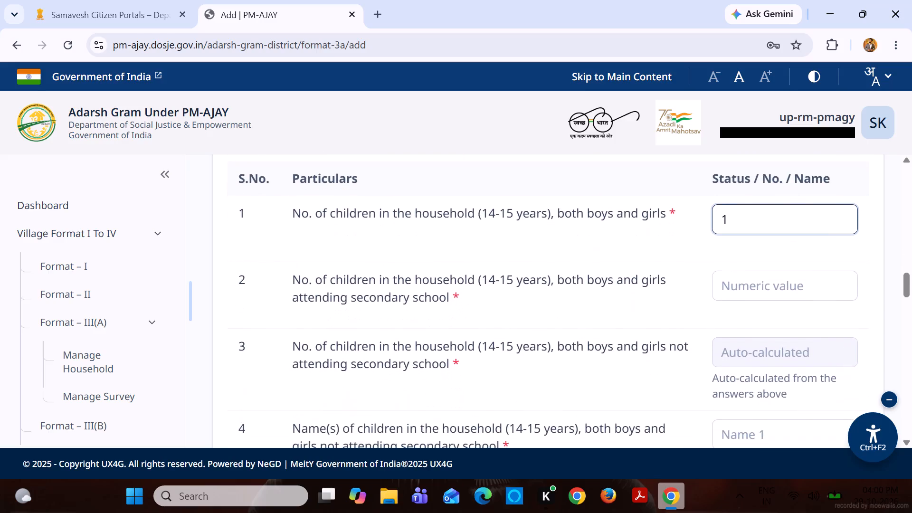
{"action": "left_click", "coordinate": [749, 286]}
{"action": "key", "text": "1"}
{"action": "scroll", "coordinate": [749, 286], "scroll_direction": "down", "scroll_amount": 5}
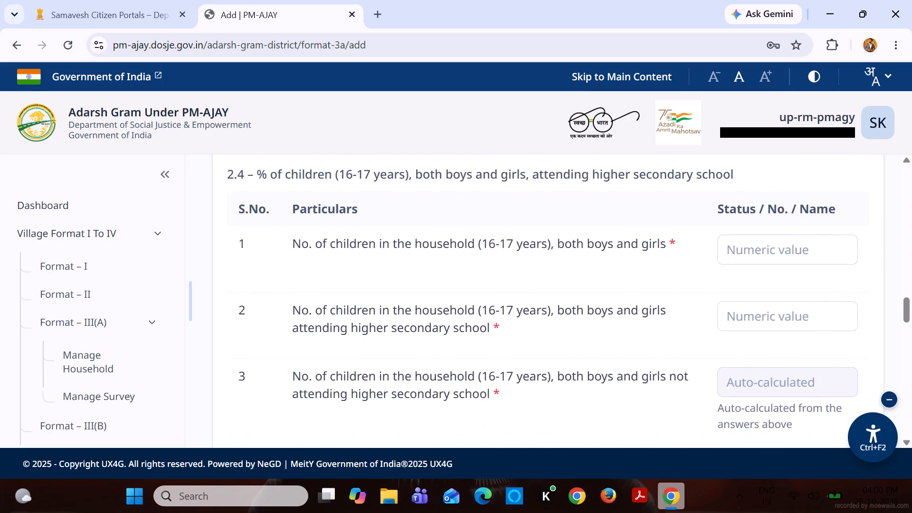
{"action": "left_click", "coordinate": [766, 246]}
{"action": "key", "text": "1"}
{"action": "scroll", "coordinate": [766, 246], "scroll_direction": "down", "scroll_amount": 1}
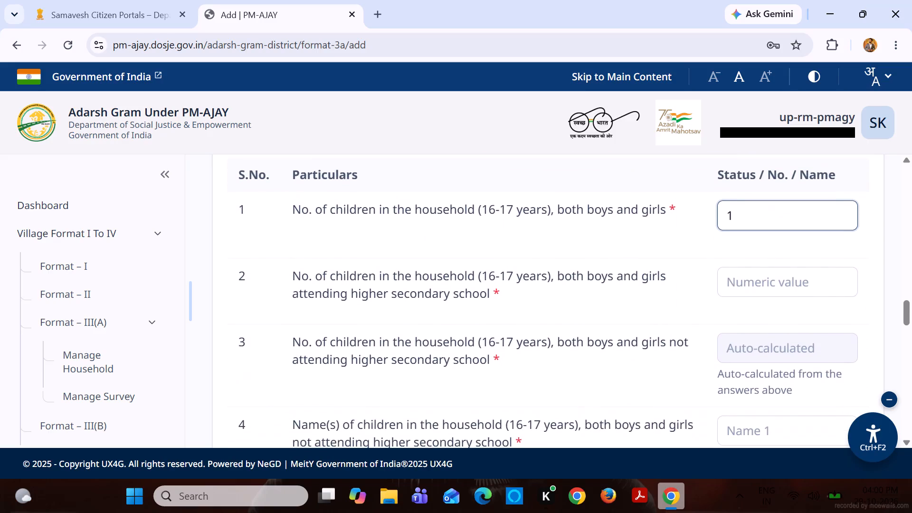
{"action": "left_click", "coordinate": [744, 285]}
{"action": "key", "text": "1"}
Enter 1 child aged 18-23 with 1 attending post higher secondary education (2.5).
{"action": "scroll", "coordinate": [744, 285], "scroll_direction": "down", "scroll_amount": 5}
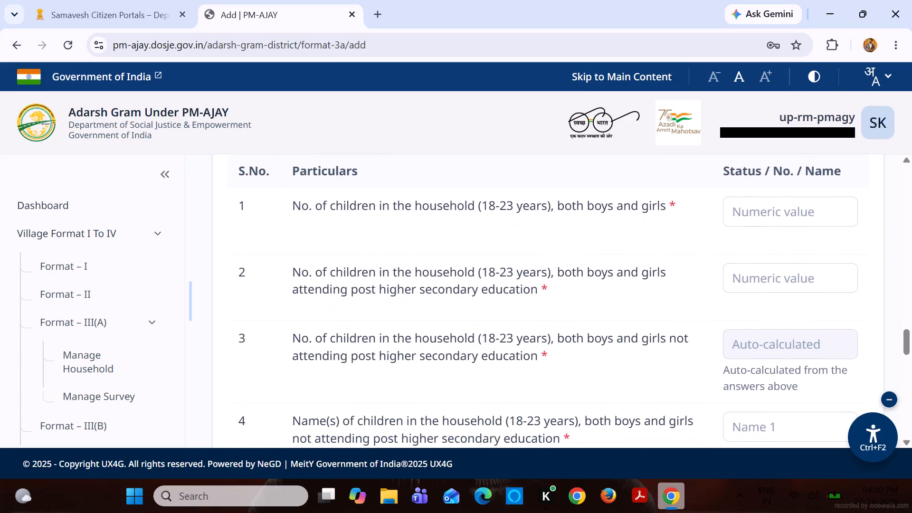
{"action": "left_click", "coordinate": [764, 218]}
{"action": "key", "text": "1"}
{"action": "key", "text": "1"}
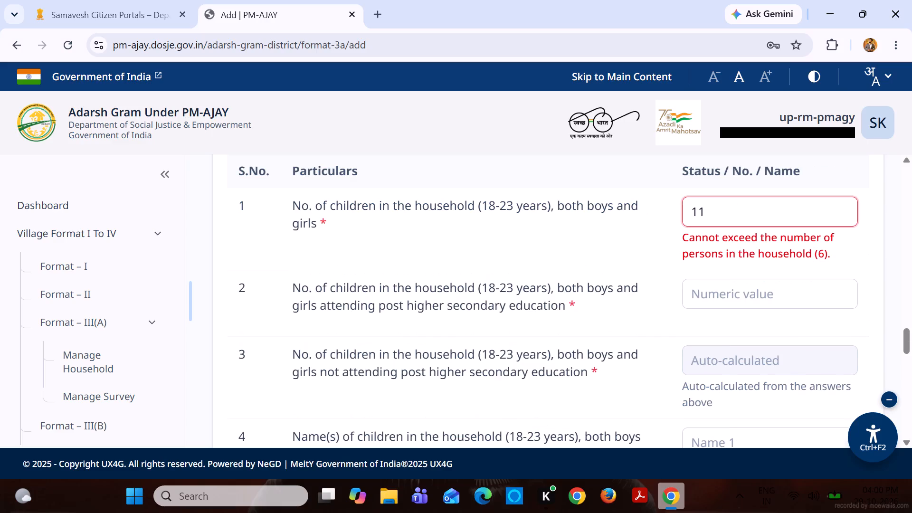
{"action": "key", "text": "BackSpace"}
{"action": "left_click", "coordinate": [758, 277]}
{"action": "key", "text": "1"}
Enter 0 children eligible for the Pre-matric (2.6) and Post-matric (2.7) Scholarships for SC students and submit domain 2.
{"action": "scroll", "coordinate": [758, 277], "scroll_direction": "down", "scroll_amount": 2}
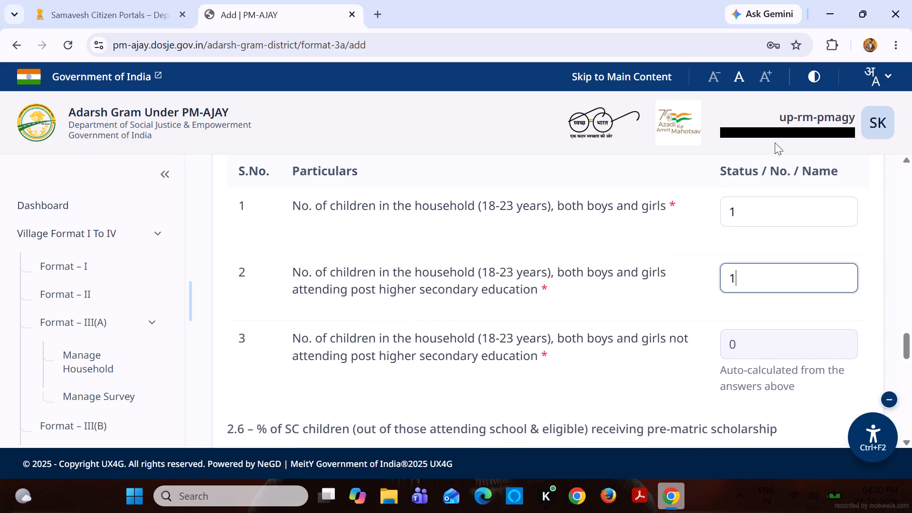
{"action": "scroll", "coordinate": [775, 142], "scroll_direction": "down", "scroll_amount": 3}
{"action": "scroll", "coordinate": [745, 291], "scroll_direction": "down", "scroll_amount": 4}
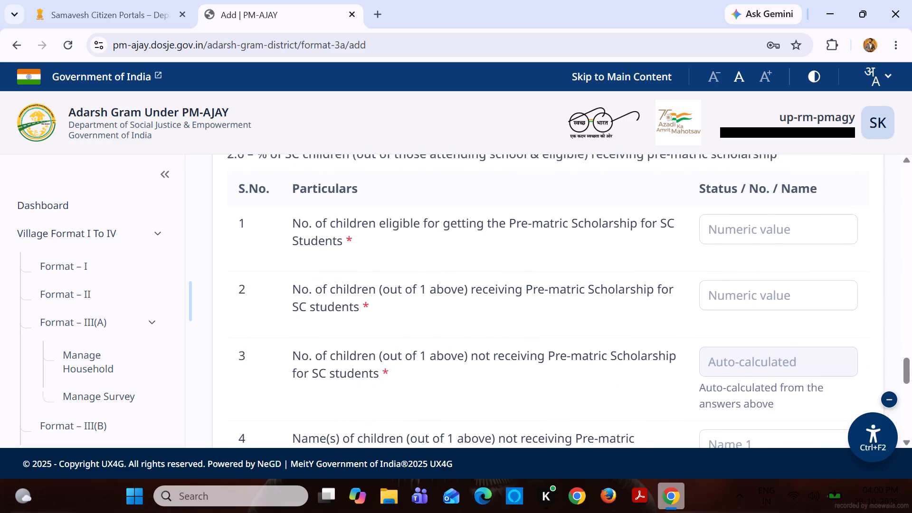
{"action": "left_click", "coordinate": [733, 234]}
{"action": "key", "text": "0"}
{"action": "scroll", "coordinate": [733, 234], "scroll_direction": "down", "scroll_amount": 2}
{"action": "left_click", "coordinate": [730, 257]}
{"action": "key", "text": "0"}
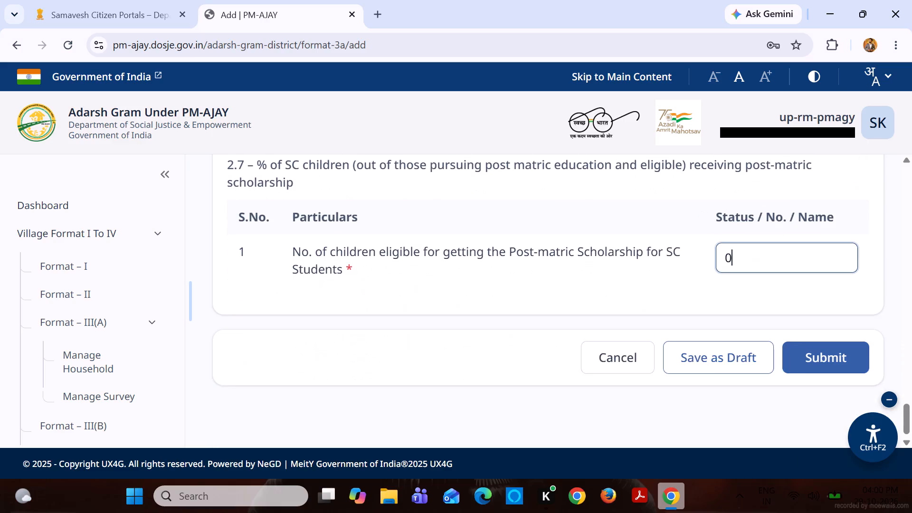
{"action": "scroll", "coordinate": [730, 257], "scroll_direction": "down", "scroll_amount": 2}
{"action": "left_click", "coordinate": [808, 361]}
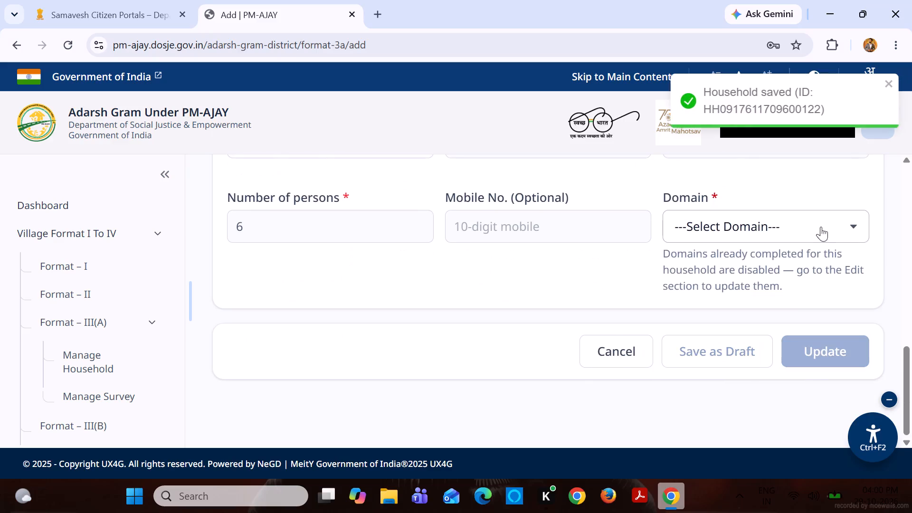
Choose domain 3 – Health and Nutrition and set household coverage under a Health Protection Scheme to Yes (3.1).
{"action": "left_click", "coordinate": [821, 227]}
{"action": "left_click", "coordinate": [693, 401]}
{"action": "scroll", "coordinate": [693, 401], "scroll_direction": "down", "scroll_amount": 2}
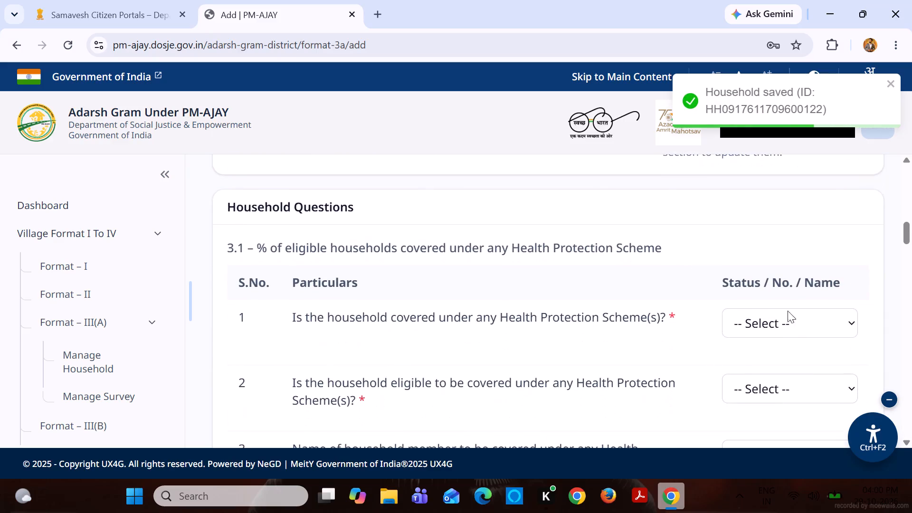
{"action": "left_click_drag", "start_coordinate": [797, 309], "coordinate": [759, 366]}
{"action": "left_click", "coordinate": [759, 366]}
Enter 0 for pregnant women (3.3), deliveries in the last year (3.4) and children born in the last year (3.5).
{"action": "scroll", "coordinate": [759, 366], "scroll_direction": "down", "scroll_amount": 3}
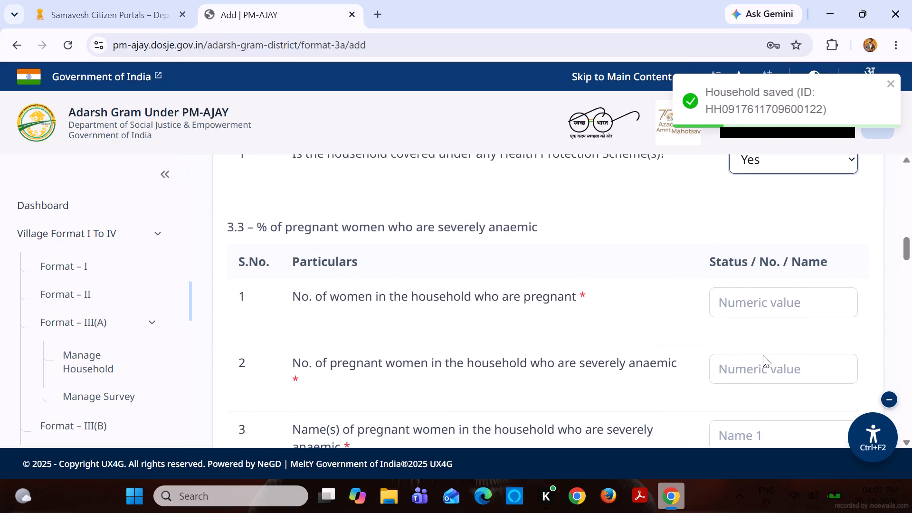
{"action": "left_click", "coordinate": [755, 297]}
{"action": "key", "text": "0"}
{"action": "scroll", "coordinate": [755, 293], "scroll_direction": "down", "scroll_amount": 2}
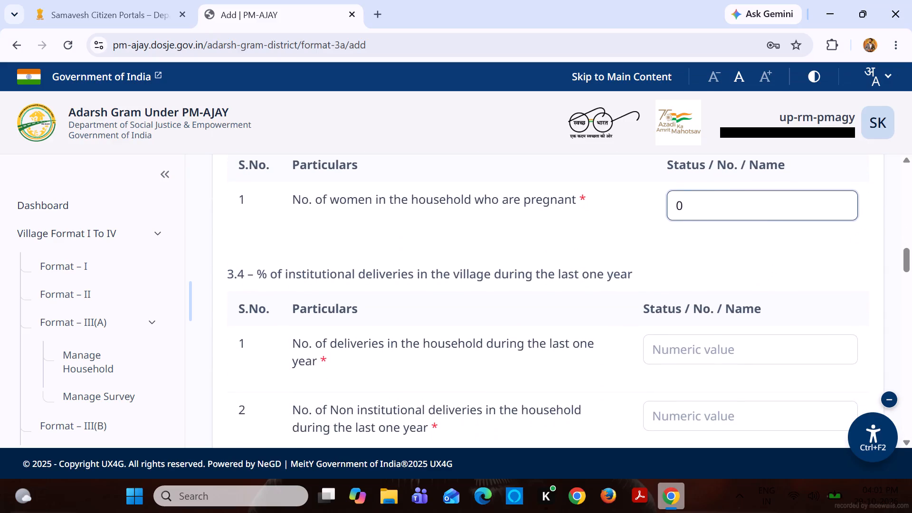
{"action": "left_click", "coordinate": [690, 341]}
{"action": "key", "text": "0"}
{"action": "scroll", "coordinate": [690, 341], "scroll_direction": "down", "scroll_amount": 5}
{"action": "left_click", "coordinate": [682, 236]}
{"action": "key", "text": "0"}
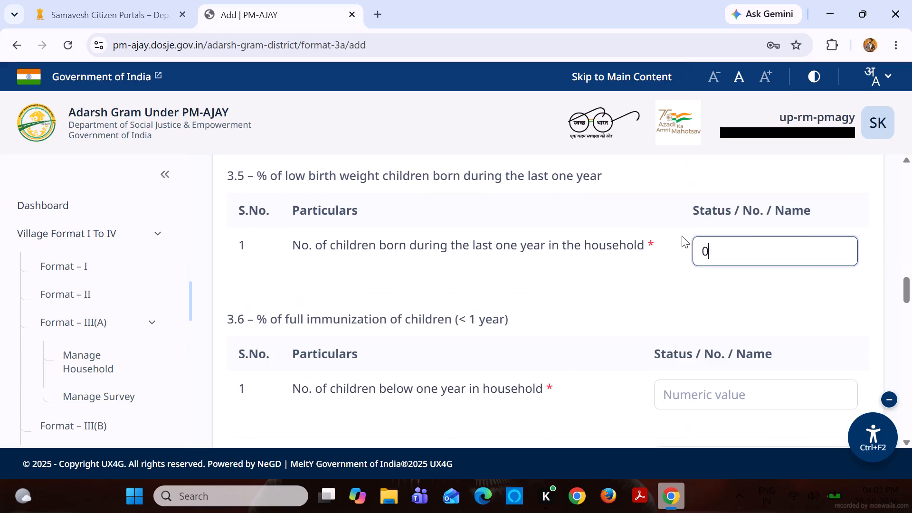
Enter 0 for children below one year (3.6), children aged 0-5 (3.7) and women pregnant during the last year (3.8).
{"action": "left_click", "coordinate": [677, 392]}
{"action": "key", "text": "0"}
{"action": "scroll", "coordinate": [677, 392], "scroll_direction": "down", "scroll_amount": 3}
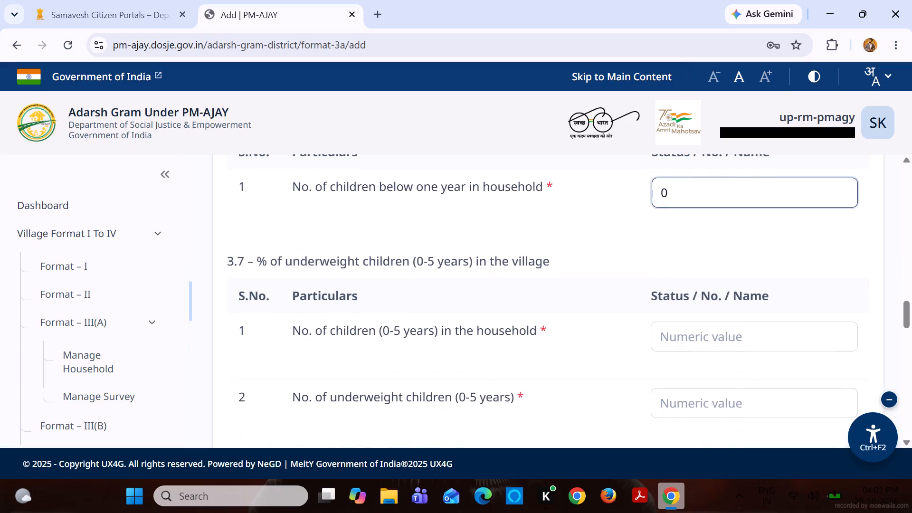
{"action": "left_click", "coordinate": [686, 342]}
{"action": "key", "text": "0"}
{"action": "scroll", "coordinate": [686, 342], "scroll_direction": "down", "scroll_amount": 3}
{"action": "left_click", "coordinate": [683, 294]}
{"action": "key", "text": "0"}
Enter 0 children under 1 year (3.9) and 0 members with communicable diseases (3.10), and submit domain 3.
{"action": "scroll", "coordinate": [683, 294], "scroll_direction": "down", "scroll_amount": 1}
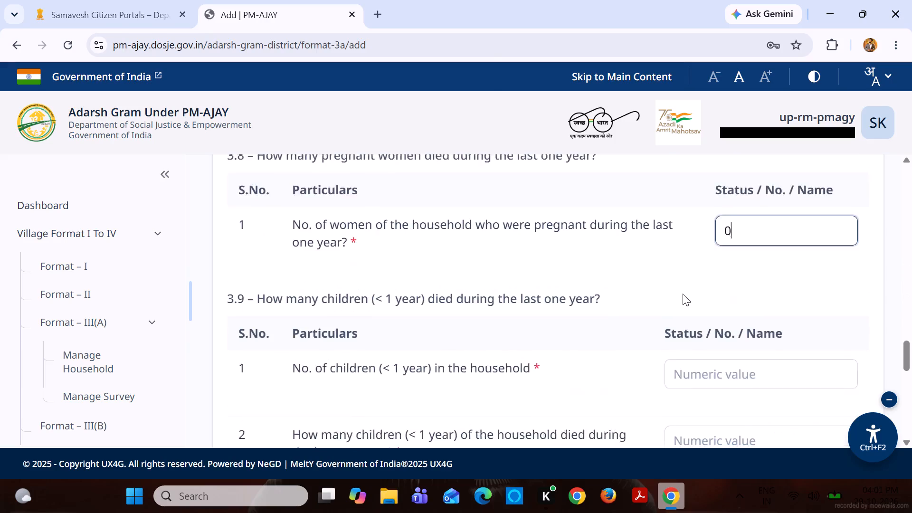
{"action": "scroll", "coordinate": [683, 294], "scroll_direction": "down", "scroll_amount": 1}
{"action": "left_click", "coordinate": [715, 283]}
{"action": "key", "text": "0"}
{"action": "double_click", "coordinate": [697, 293]}
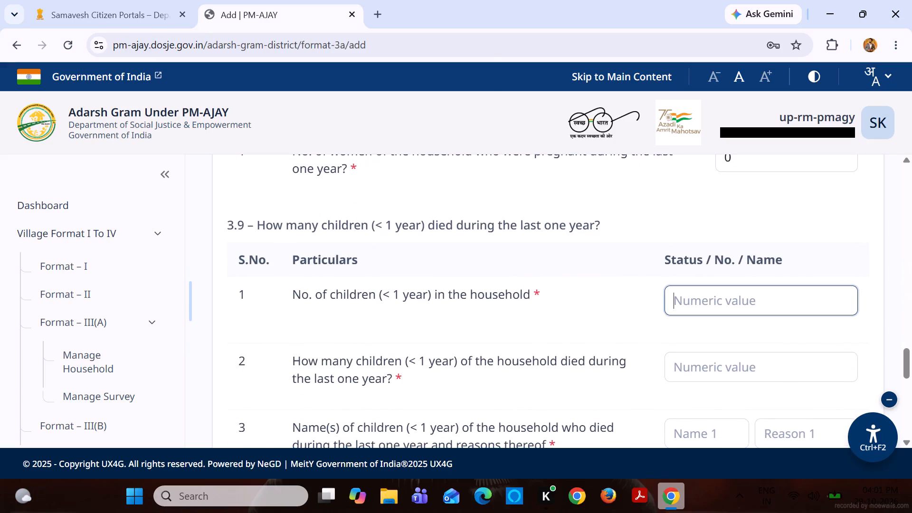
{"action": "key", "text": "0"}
{"action": "scroll", "coordinate": [697, 293], "scroll_direction": "down", "scroll_amount": 2}
{"action": "left_click", "coordinate": [720, 292]}
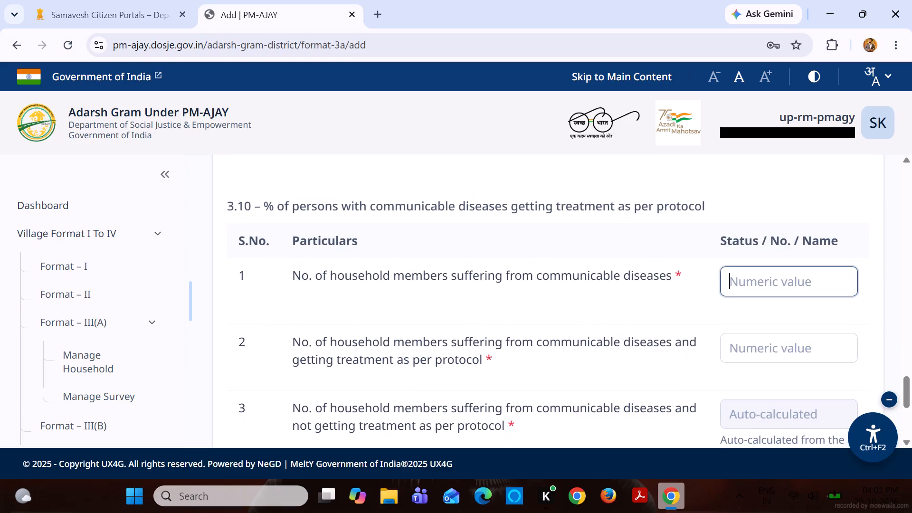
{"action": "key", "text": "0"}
{"action": "scroll", "coordinate": [720, 292], "scroll_direction": "down", "scroll_amount": 2}
{"action": "left_click", "coordinate": [827, 341]}
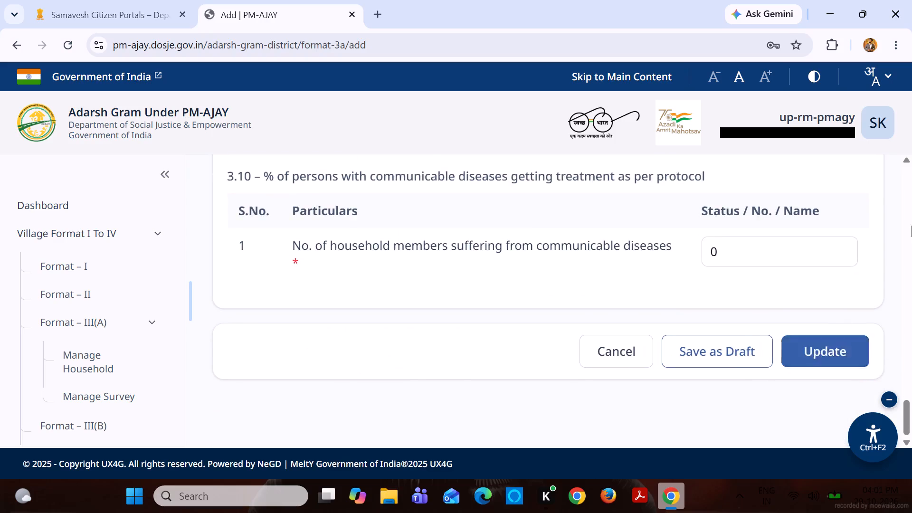
Choose domain 4 – Social Security, enter 0 eligible for Widow (4.1), Old Age (4.2) and Disability (4.3) Pensions, and submit it.
{"action": "left_click", "coordinate": [816, 224]}
{"action": "scroll", "coordinate": [761, 332], "scroll_direction": "down", "scroll_amount": 1}
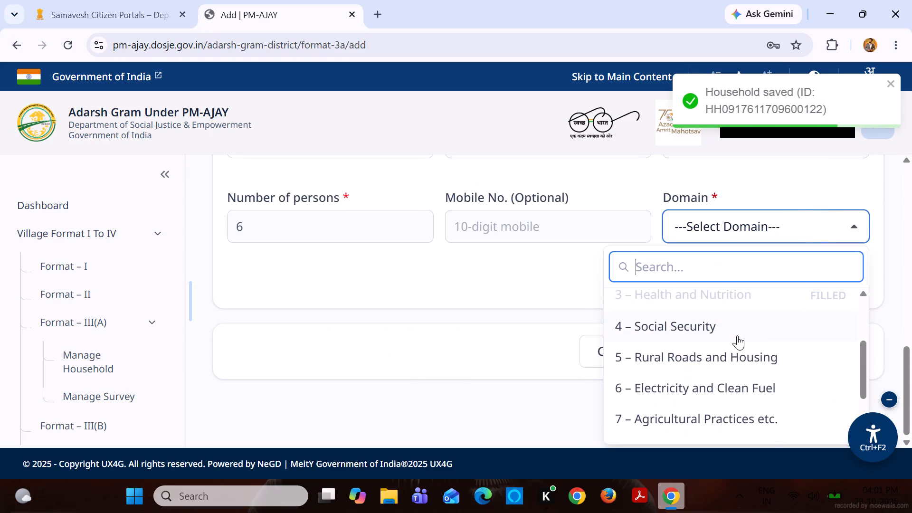
{"action": "left_click", "coordinate": [737, 335]}
{"action": "scroll", "coordinate": [737, 335], "scroll_direction": "down", "scroll_amount": 3}
{"action": "left_click", "coordinate": [762, 293]}
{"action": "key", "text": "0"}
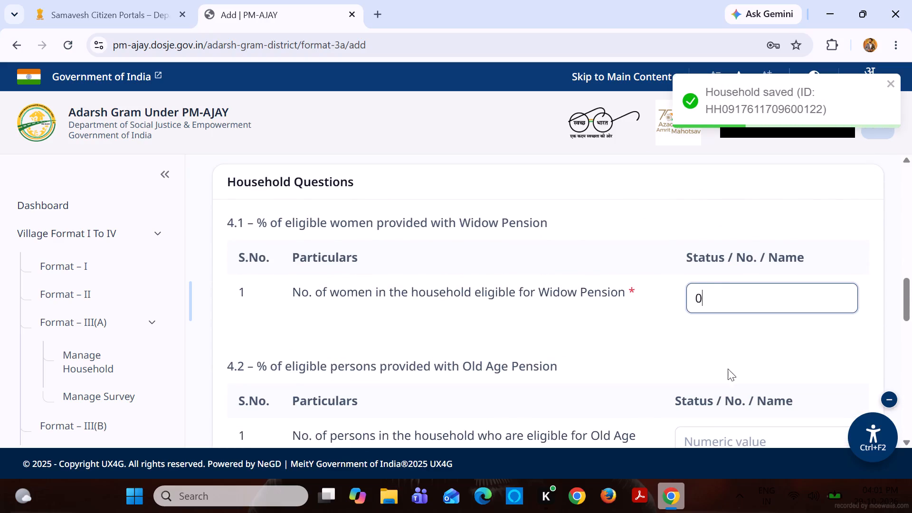
{"action": "scroll", "coordinate": [712, 417], "scroll_direction": "down", "scroll_amount": 2}
{"action": "left_click", "coordinate": [710, 259]}
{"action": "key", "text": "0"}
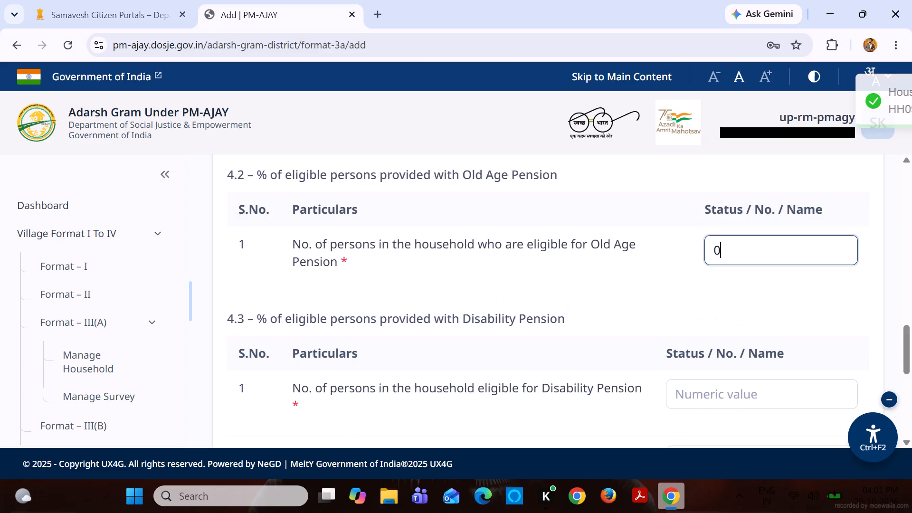
{"action": "scroll", "coordinate": [710, 259], "scroll_direction": "down", "scroll_amount": 2}
{"action": "left_click", "coordinate": [684, 272]}
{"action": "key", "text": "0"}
{"action": "scroll", "coordinate": [684, 272], "scroll_direction": "down", "scroll_amount": 1}
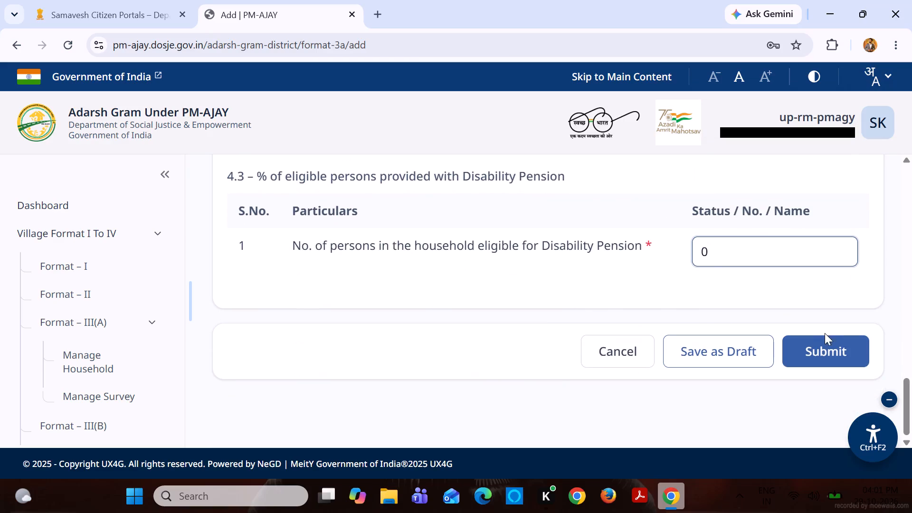
{"action": "left_click", "coordinate": [815, 344]}
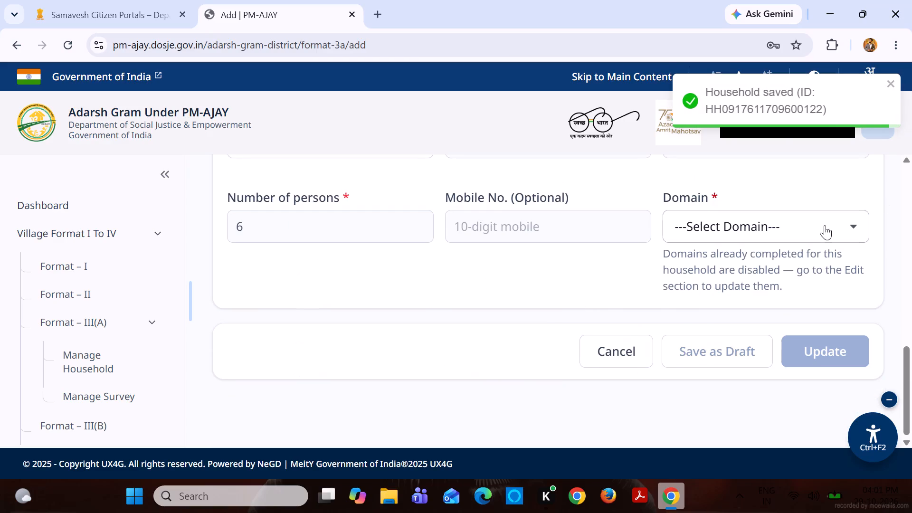
Choose domain 5 – Rural Roads and Housing, answer No to living in a Kachcha/unsafe house (5.3), and submit it.
{"action": "left_click", "coordinate": [825, 225]}
{"action": "scroll", "coordinate": [773, 344], "scroll_direction": "down", "scroll_amount": 1}
{"action": "left_click", "coordinate": [704, 375]}
{"action": "scroll", "coordinate": [704, 375], "scroll_direction": "down", "scroll_amount": 1}
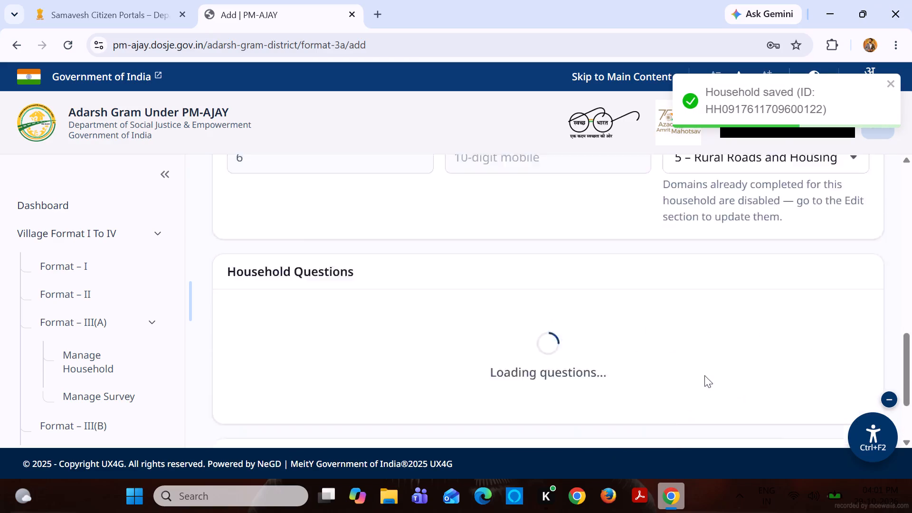
{"action": "scroll", "coordinate": [704, 375], "scroll_direction": "down", "scroll_amount": 1}
{"action": "left_click", "coordinate": [807, 347]}
{"action": "left_click_drag", "start_coordinate": [821, 337], "coordinate": [837, 317]}
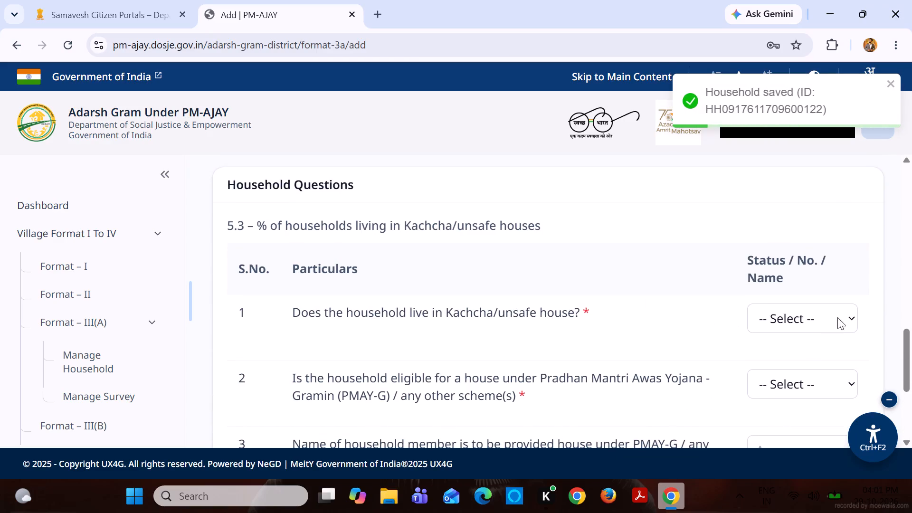
{"action": "left_click", "coordinate": [837, 317]}
{"action": "left_click", "coordinate": [776, 386]}
{"action": "scroll", "coordinate": [776, 386], "scroll_direction": "down", "scroll_amount": 5}
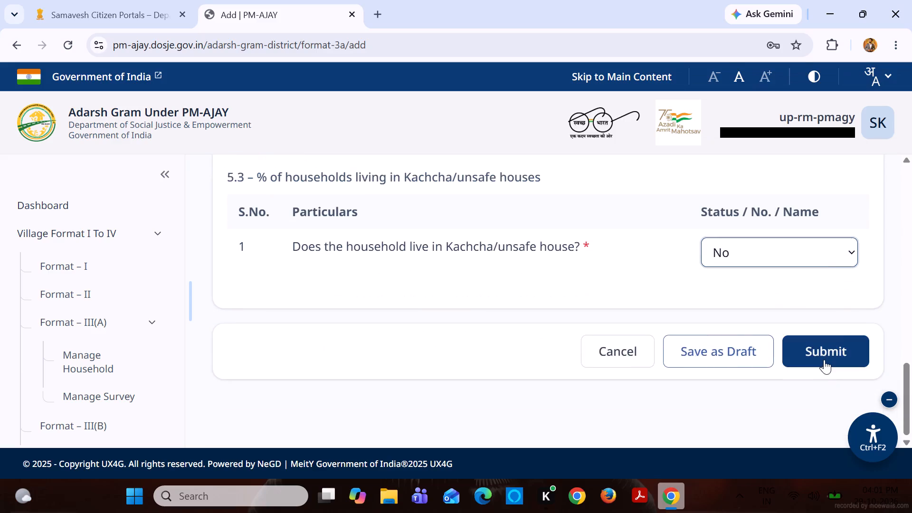
{"action": "left_click", "coordinate": [824, 360]}
Choose domain 6 – Electricity and Clean Fuel and answer Yes to both electricity connection questions, including the one under 6.3.
{"action": "left_click", "coordinate": [803, 230]}
{"action": "scroll", "coordinate": [792, 343], "scroll_direction": "down", "scroll_amount": 2}
{"action": "left_click", "coordinate": [700, 386]}
{"action": "scroll", "coordinate": [700, 386], "scroll_direction": "down", "scroll_amount": 4}
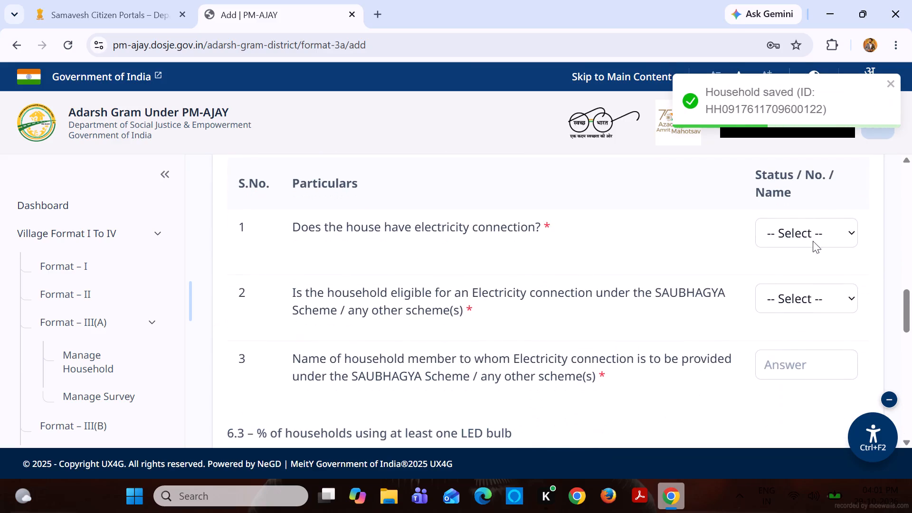
{"action": "left_click_drag", "start_coordinate": [820, 236], "coordinate": [786, 280]}
{"action": "left_click", "coordinate": [786, 280]}
{"action": "scroll", "coordinate": [786, 280], "scroll_direction": "down", "scroll_amount": 2}
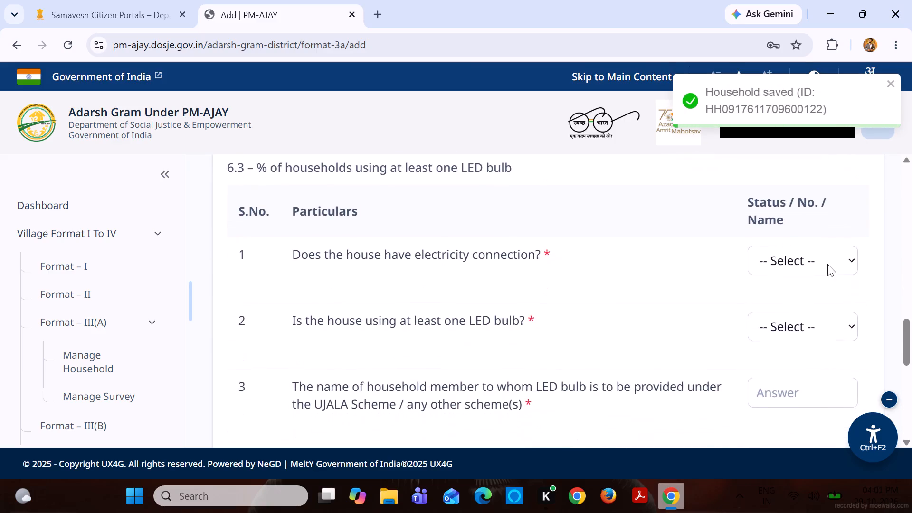
{"action": "left_click", "coordinate": [828, 264]}
{"action": "left_click", "coordinate": [793, 303]}
Answer Yes to using at least one LED bulb (6.3) and Yes to clean fuel (6.4), and submit domain 6.
{"action": "scroll", "coordinate": [793, 303], "scroll_direction": "down", "scroll_amount": 1}
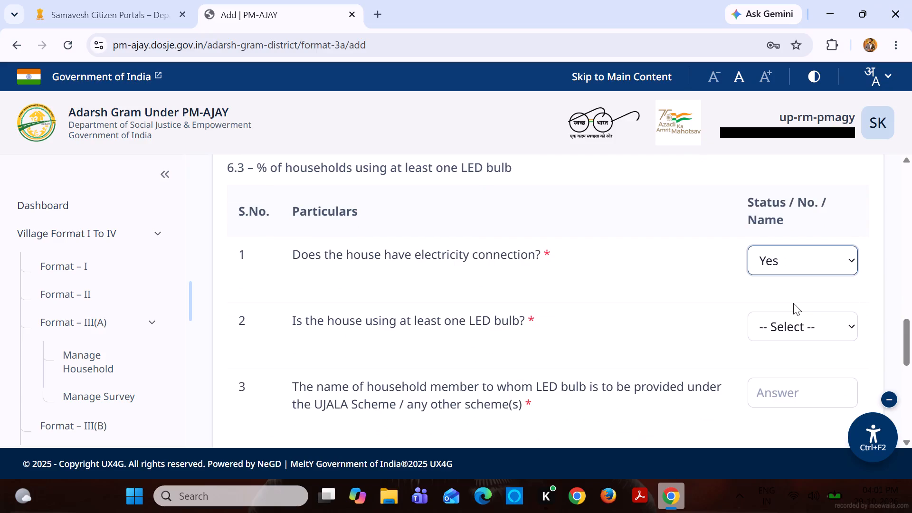
{"action": "left_click_drag", "start_coordinate": [796, 323], "coordinate": [763, 377]}
{"action": "left_click", "coordinate": [763, 377]}
{"action": "scroll", "coordinate": [763, 377], "scroll_direction": "down", "scroll_amount": 3}
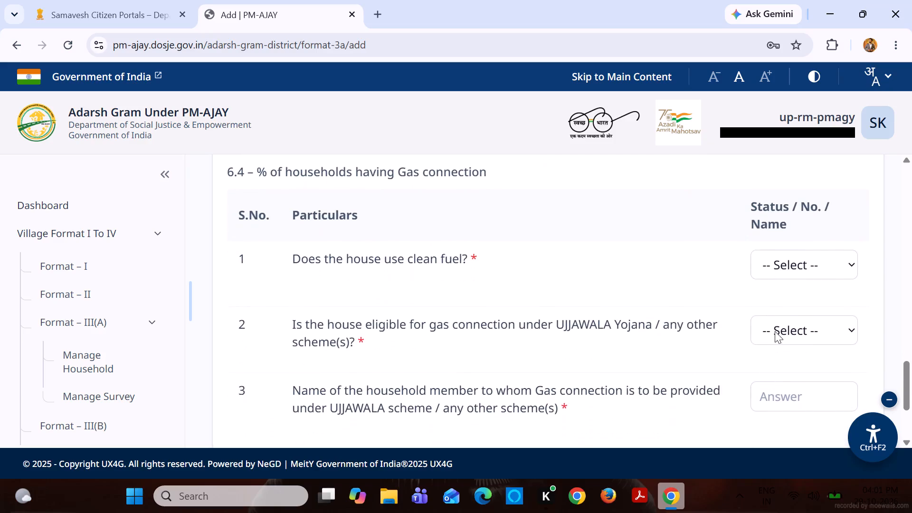
{"action": "left_click_drag", "start_coordinate": [810, 269], "coordinate": [775, 314]}
{"action": "left_click", "coordinate": [775, 314]}
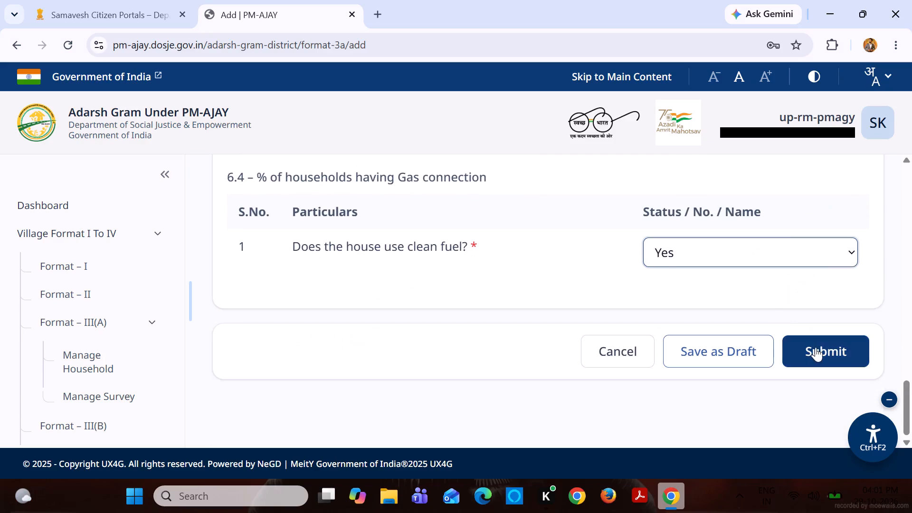
{"action": "left_click", "coordinate": [816, 347]}
Choose domain 7 – Agricultural Practices etc., answer No to the household being involved in farming (7.1), and submit it.
{"action": "left_click", "coordinate": [836, 218]}
{"action": "scroll", "coordinate": [803, 301], "scroll_direction": "down", "scroll_amount": 1}
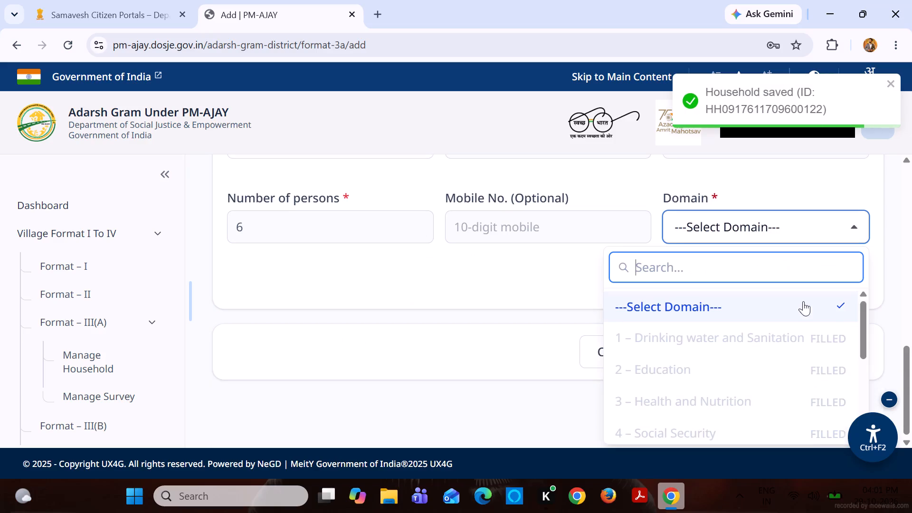
{"action": "scroll", "coordinate": [803, 301], "scroll_direction": "down", "scroll_amount": 1}
{"action": "left_click", "coordinate": [739, 399]}
{"action": "scroll", "coordinate": [739, 399], "scroll_direction": "down", "scroll_amount": 3}
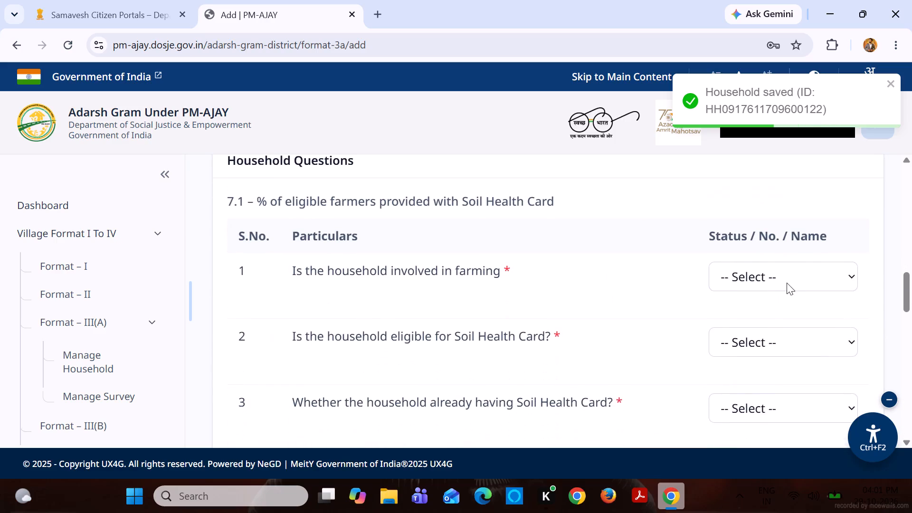
{"action": "left_click", "coordinate": [787, 283]}
{"action": "left_click", "coordinate": [748, 343]}
{"action": "scroll", "coordinate": [748, 343], "scroll_direction": "down", "scroll_amount": 6}
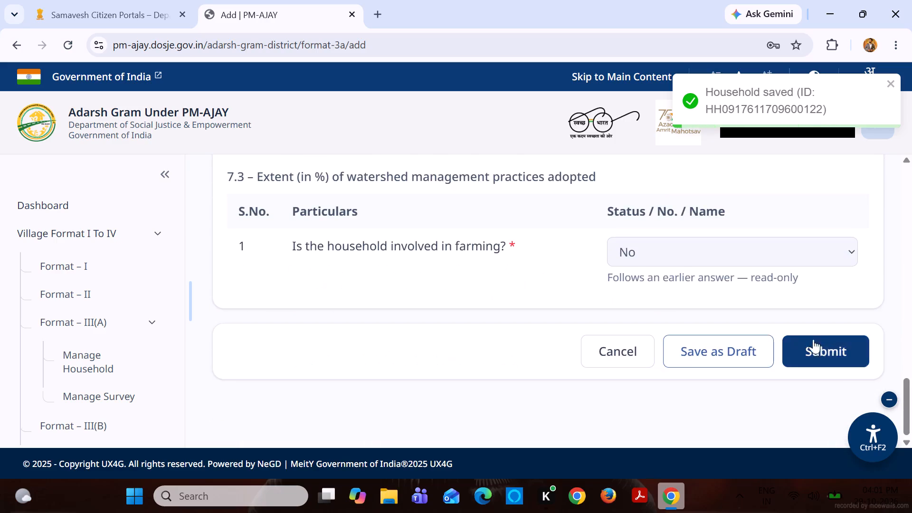
{"action": "left_click", "coordinate": [837, 342]}
Choose domain 8 – Financial Inclusion and enter 6 persons above 5 years and 6 who already have Aadhaar.
{"action": "left_click", "coordinate": [831, 229]}
{"action": "scroll", "coordinate": [806, 307], "scroll_direction": "down", "scroll_amount": 4}
{"action": "left_click", "coordinate": [737, 373]}
{"action": "scroll", "coordinate": [737, 373], "scroll_direction": "down", "scroll_amount": 3}
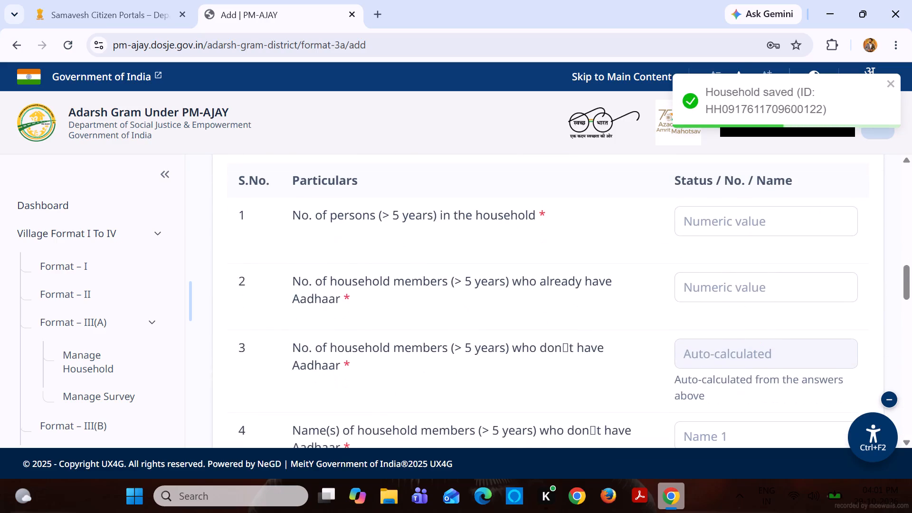
{"action": "left_click", "coordinate": [728, 209]}
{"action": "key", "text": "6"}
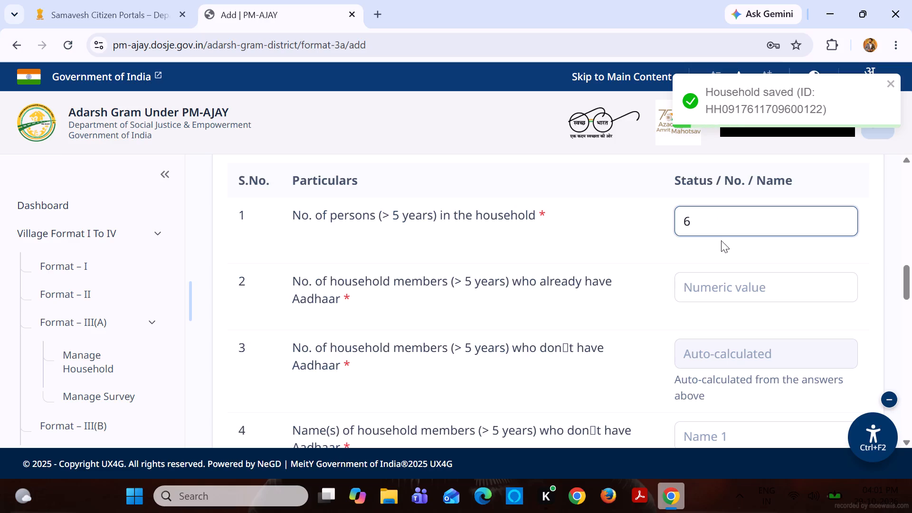
{"action": "left_click", "coordinate": [718, 297]}
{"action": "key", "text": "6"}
Enter 3 members eligible for a Banks/Post Office account and 3 who have one (8.2).
{"action": "scroll", "coordinate": [718, 297], "scroll_direction": "down", "scroll_amount": 5}
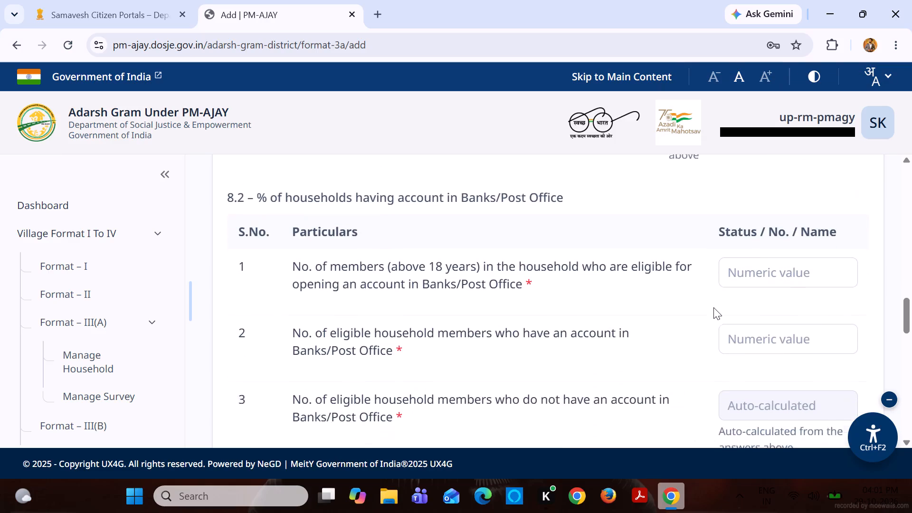
{"action": "scroll", "coordinate": [713, 307], "scroll_direction": "down", "scroll_amount": 1}
{"action": "left_click", "coordinate": [770, 258]}
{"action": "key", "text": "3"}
{"action": "left_click", "coordinate": [755, 324]}
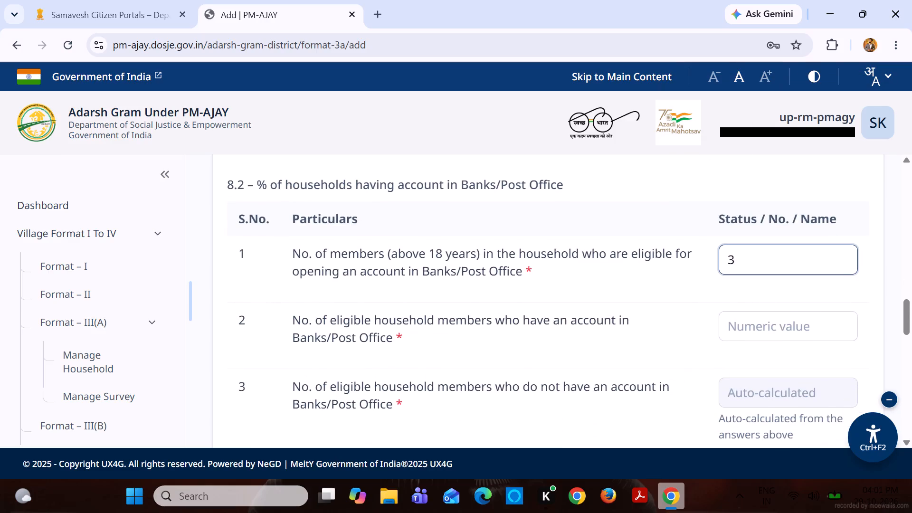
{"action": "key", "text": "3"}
Enter 0 persons eligible for PMSBY (8.3) and 0 for PMJJBY (8.4), and submit domain 8.
{"action": "scroll", "coordinate": [755, 324], "scroll_direction": "down", "scroll_amount": 3}
{"action": "left_click", "coordinate": [802, 370]}
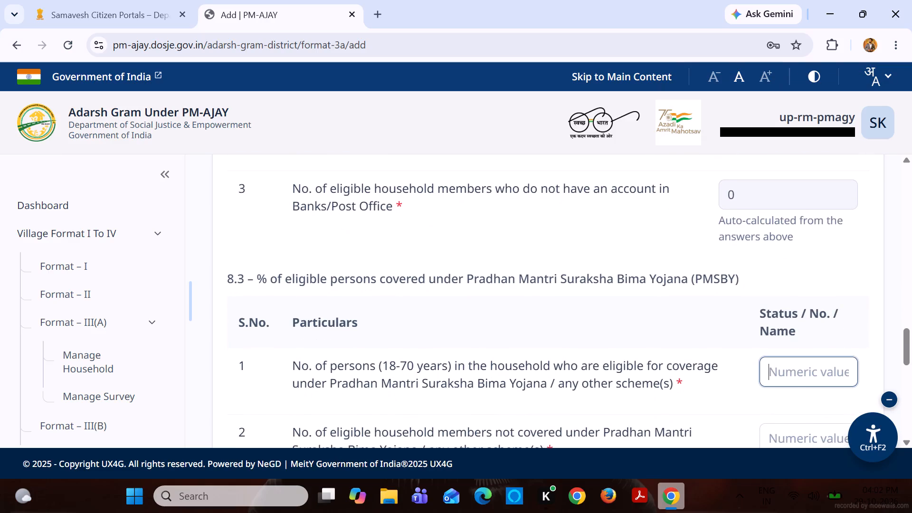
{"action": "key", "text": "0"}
{"action": "scroll", "coordinate": [802, 370], "scroll_direction": "down", "scroll_amount": 4}
{"action": "left_click", "coordinate": [792, 284]}
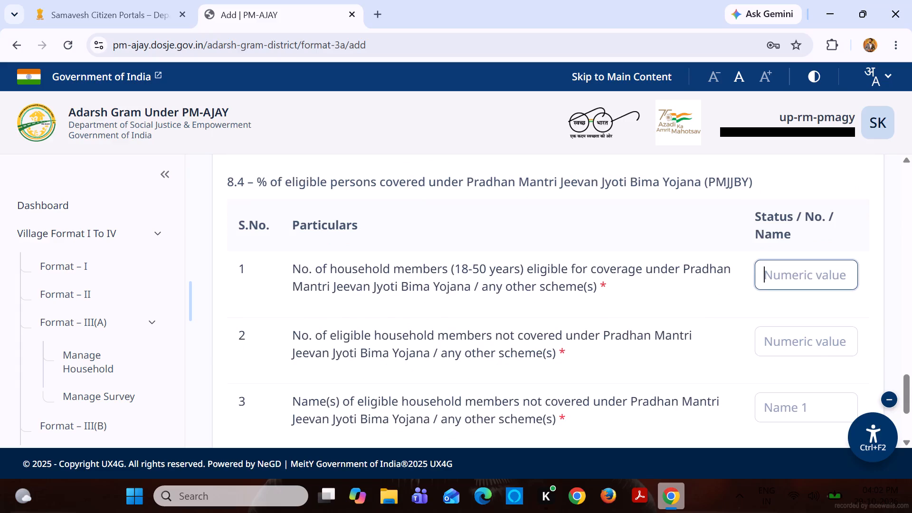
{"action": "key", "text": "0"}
{"action": "left_click", "coordinate": [830, 375]}
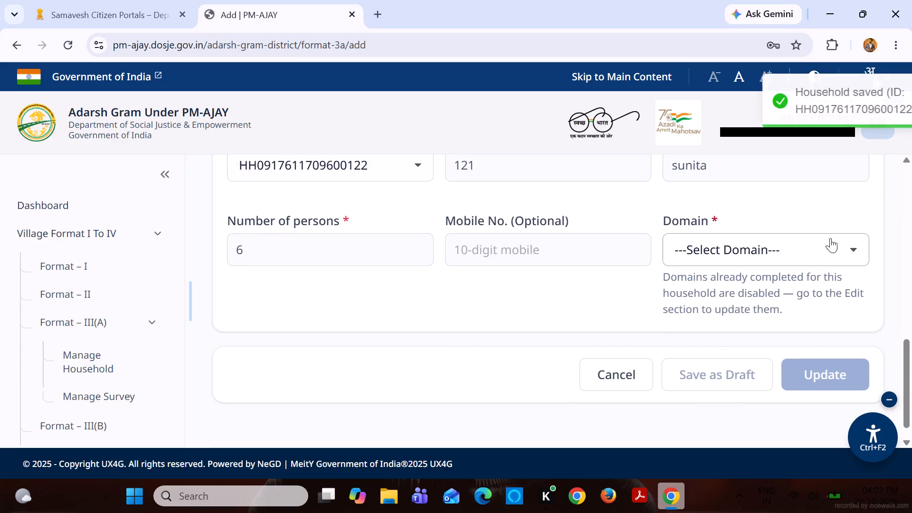
Choose domain 9 – Digitization, enter 0 members eligible for PMGDISHA training (9.3), and submit it.
{"action": "left_click_drag", "start_coordinate": [829, 237], "coordinate": [794, 353]}
{"action": "left_click_drag", "start_coordinate": [819, 247], "coordinate": [778, 313]}
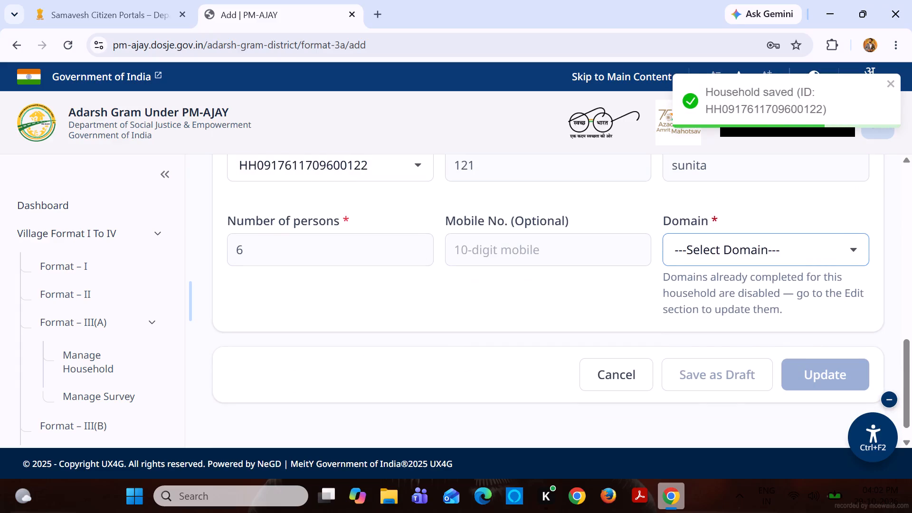
{"action": "left_click_drag", "start_coordinate": [778, 313], "coordinate": [768, 331]}
{"action": "left_click", "coordinate": [822, 264]}
{"action": "scroll", "coordinate": [787, 341], "scroll_direction": "down", "scroll_amount": 8}
{"action": "left_click", "coordinate": [715, 405]}
{"action": "scroll", "coordinate": [715, 405], "scroll_direction": "down", "scroll_amount": 2}
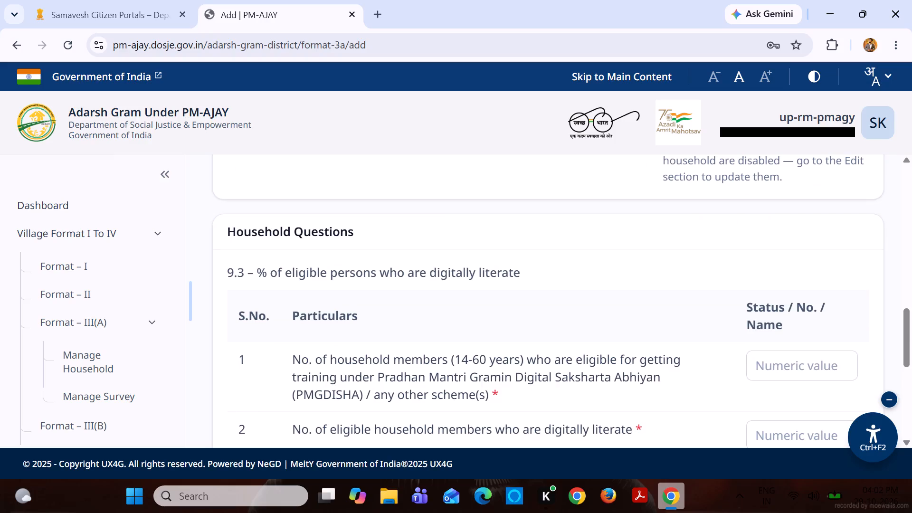
{"action": "left_click", "coordinate": [769, 368]}
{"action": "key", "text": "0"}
{"action": "scroll", "coordinate": [769, 368], "scroll_direction": "down", "scroll_amount": 2}
{"action": "left_click", "coordinate": [847, 353]}
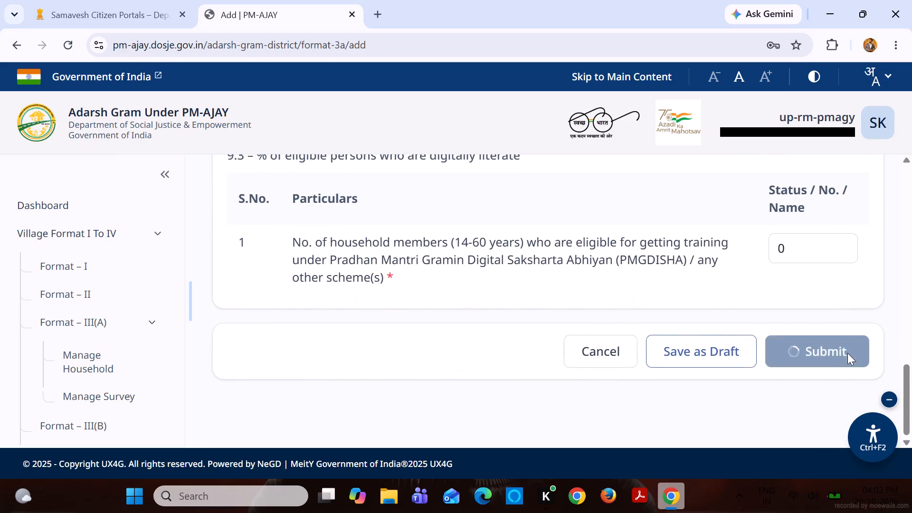
Choose domain 10 – Livelihood and Skill Development and enter 0 youth eligible for skill training (10.1) and bank linked loans (10.2).
{"action": "left_click", "coordinate": [841, 218]}
{"action": "scroll", "coordinate": [787, 328], "scroll_direction": "down", "scroll_amount": 7}
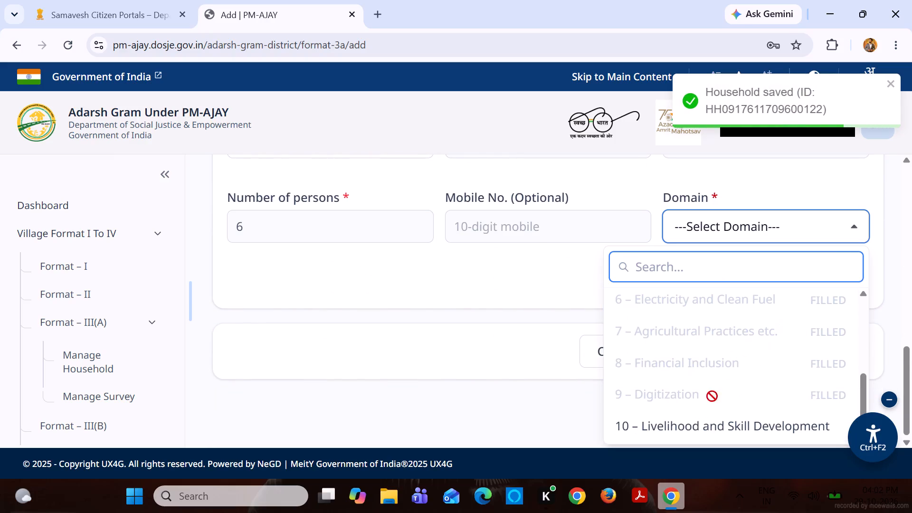
{"action": "left_click", "coordinate": [692, 422]}
{"action": "scroll", "coordinate": [740, 349], "scroll_direction": "down", "scroll_amount": 2}
{"action": "left_click", "coordinate": [749, 312]}
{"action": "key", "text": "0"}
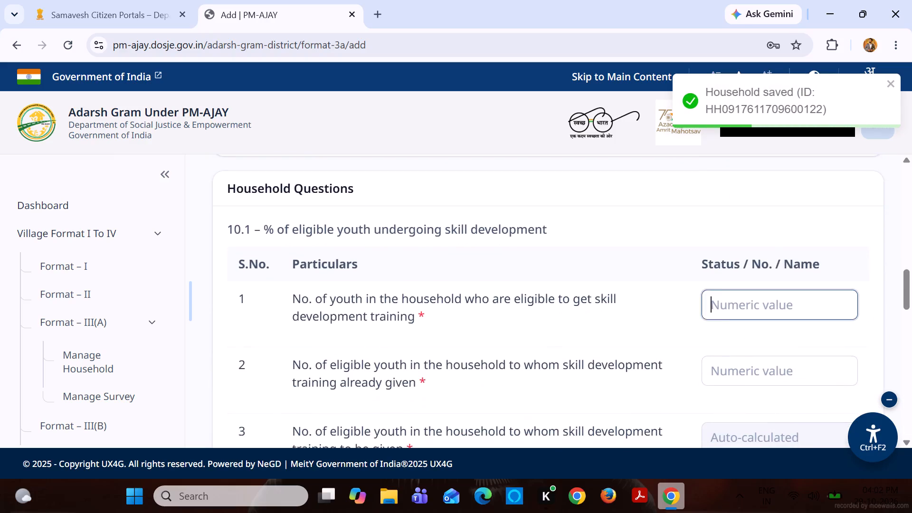
{"action": "scroll", "coordinate": [749, 312], "scroll_direction": "down", "scroll_amount": 5}
{"action": "scroll", "coordinate": [804, 180], "scroll_direction": "up", "scroll_amount": 1}
{"action": "left_click", "coordinate": [749, 249]}
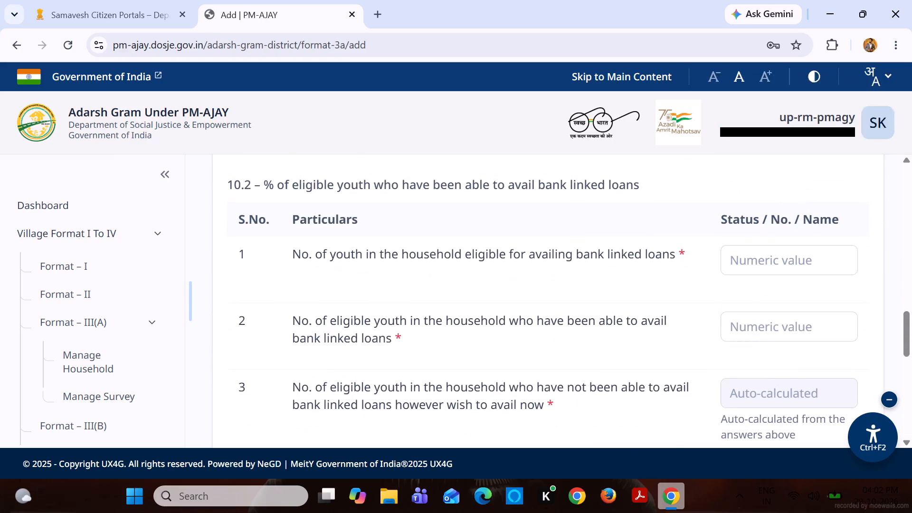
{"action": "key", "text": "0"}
Answer No to self-help group membership, enter 0 members wishing to join one, submit domain 10, and check for remaining domains.
{"action": "scroll", "coordinate": [749, 249], "scroll_direction": "down", "scroll_amount": 3}
{"action": "left_click", "coordinate": [818, 173]}
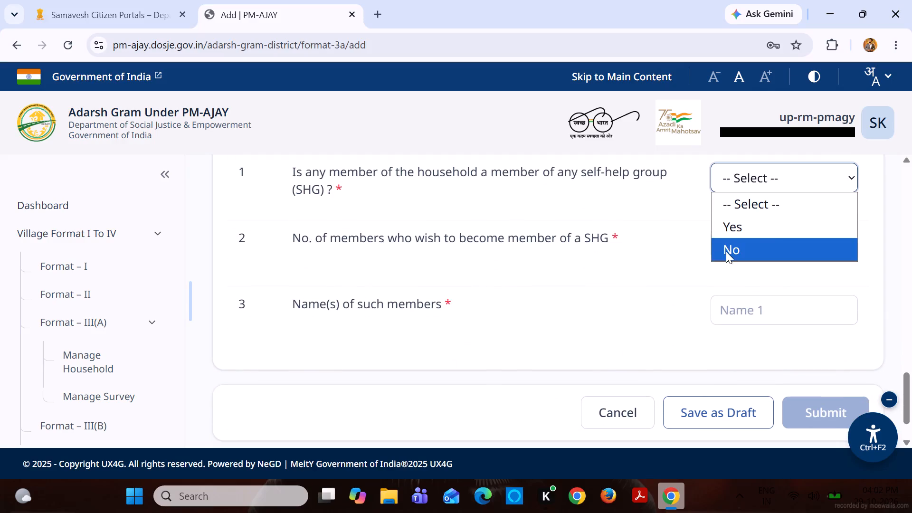
{"action": "left_click", "coordinate": [726, 251]}
{"action": "left_click", "coordinate": [726, 251]}
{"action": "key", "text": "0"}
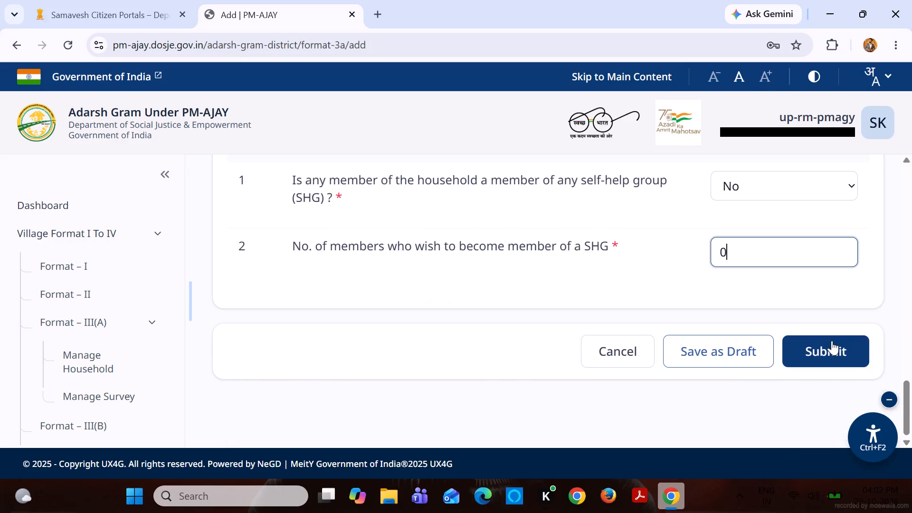
{"action": "left_click", "coordinate": [832, 341]}
{"action": "left_click_drag", "start_coordinate": [840, 245], "coordinate": [819, 229]}
{"action": "left_click", "coordinate": [819, 229]}
{"action": "scroll", "coordinate": [793, 309], "scroll_direction": "down", "scroll_amount": 11}
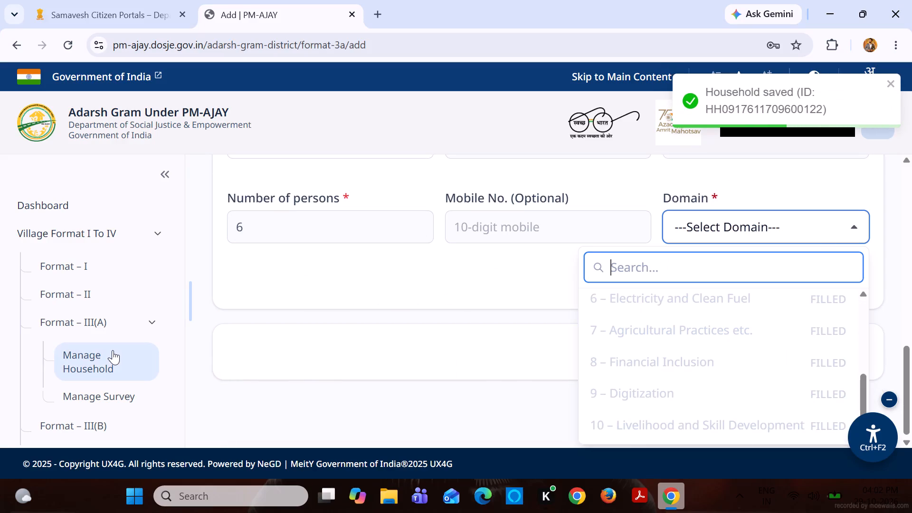
Start a new household entry with block Shahabad - 1488, gram panchayat Narkheri - 84799, village Narkhera - 117096 and category SC.
{"action": "left_click", "coordinate": [113, 350]}
{"action": "left_click", "coordinate": [646, 197]}
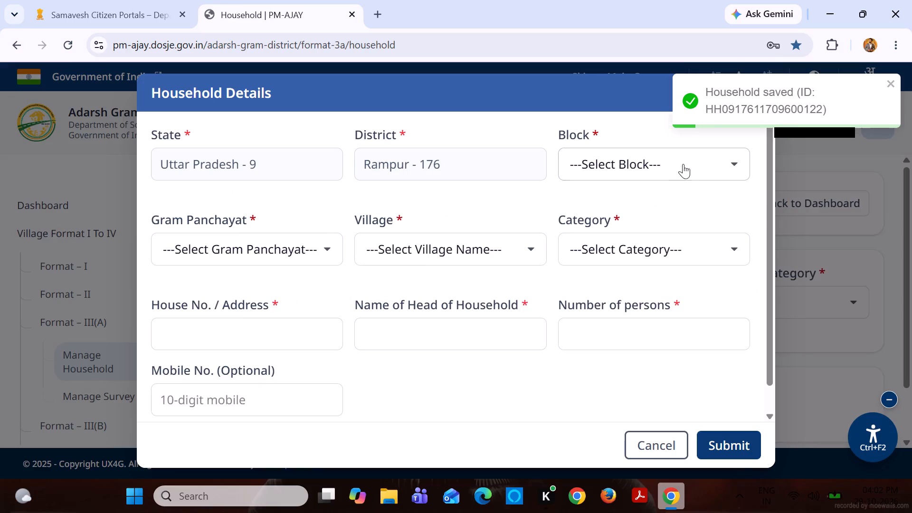
{"action": "left_click", "coordinate": [693, 158]}
{"action": "left_click", "coordinate": [579, 391]}
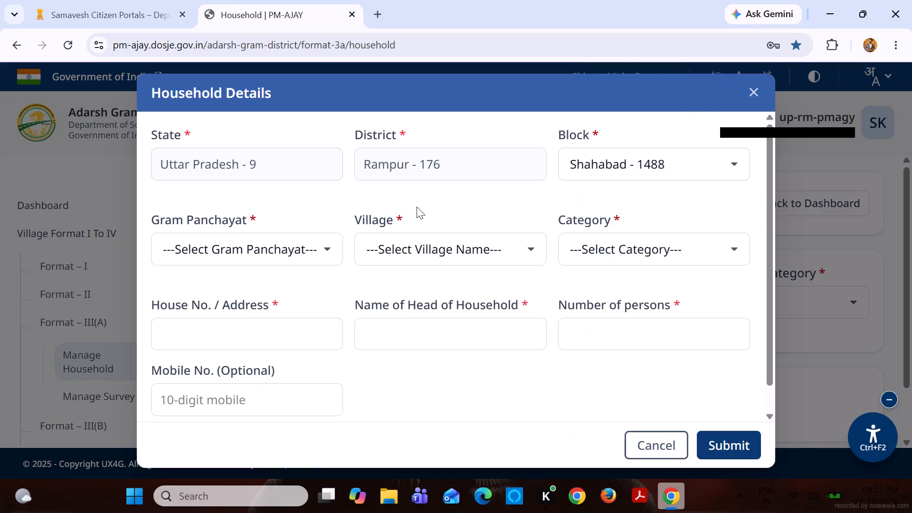
{"action": "left_click", "coordinate": [258, 248]}
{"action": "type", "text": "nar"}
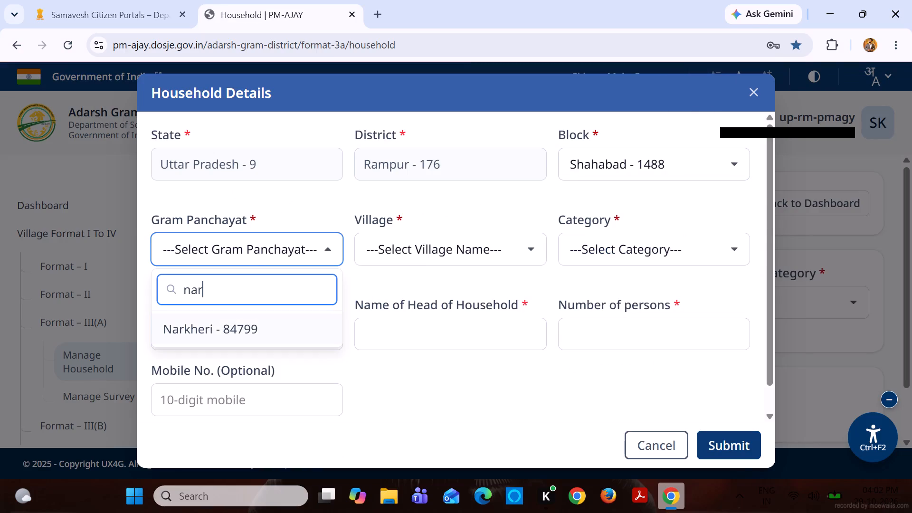
{"action": "left_click", "coordinate": [195, 322]}
{"action": "left_click", "coordinate": [416, 248]}
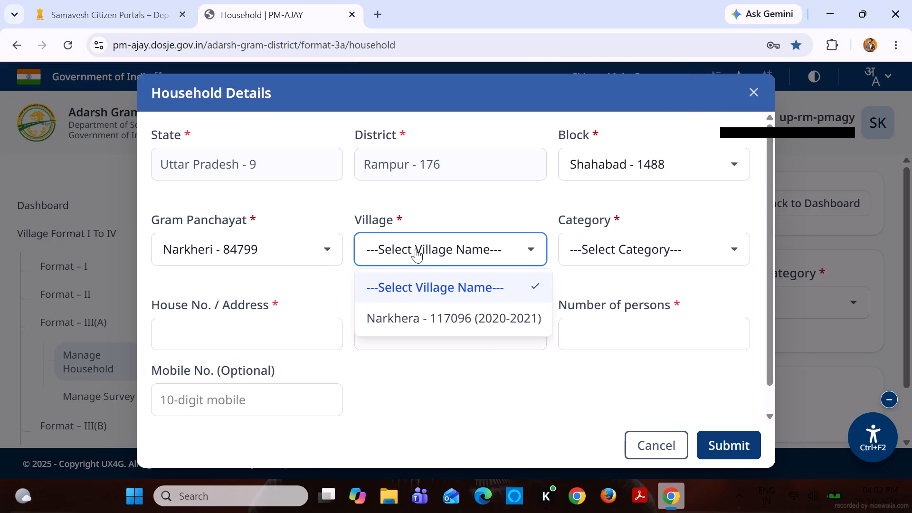
{"action": "left_click", "coordinate": [382, 310]}
{"action": "left_click", "coordinate": [652, 255]}
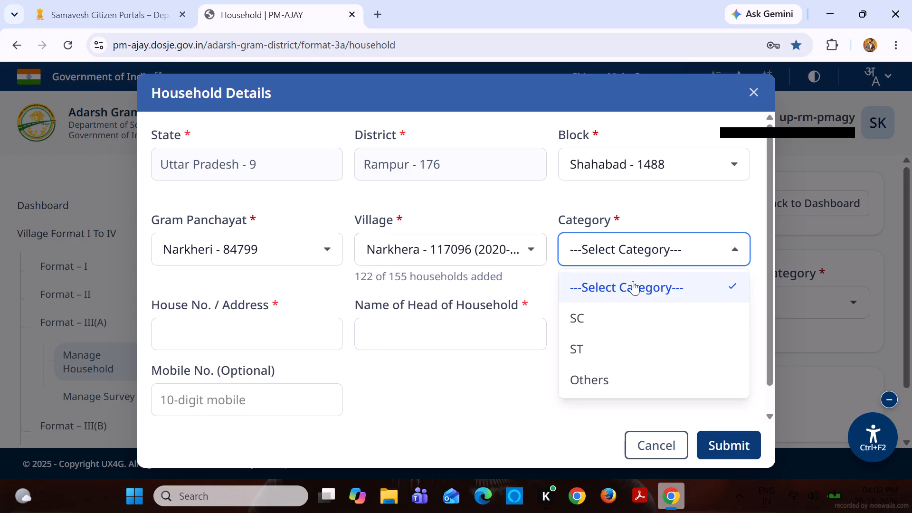
{"action": "left_click", "coordinate": [612, 316]}
Enter house number 122, the head of household's name and 5 persons for the new household, and submit its details.
{"action": "left_click", "coordinate": [216, 334]}
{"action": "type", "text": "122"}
{"action": "left_click", "coordinate": [385, 350]}
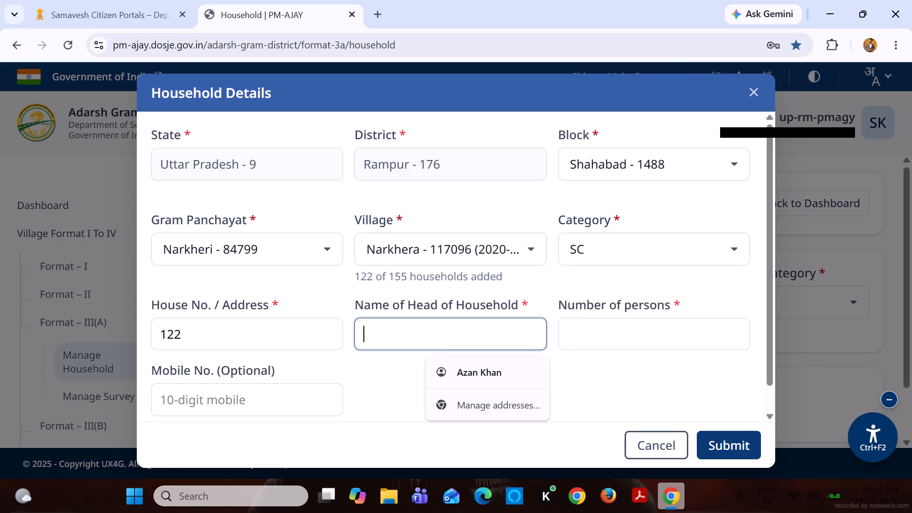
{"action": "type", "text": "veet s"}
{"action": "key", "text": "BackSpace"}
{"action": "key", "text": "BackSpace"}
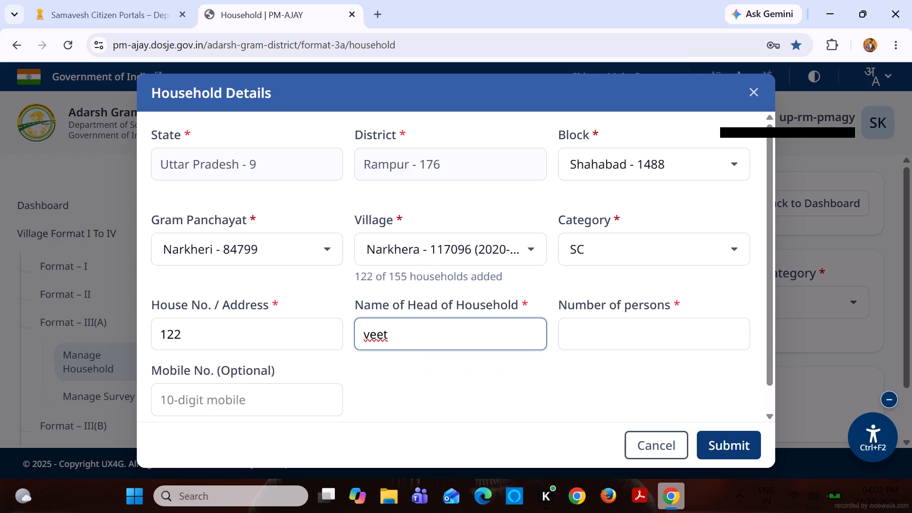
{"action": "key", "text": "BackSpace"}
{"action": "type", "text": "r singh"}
{"action": "left_click", "coordinate": [625, 343]}
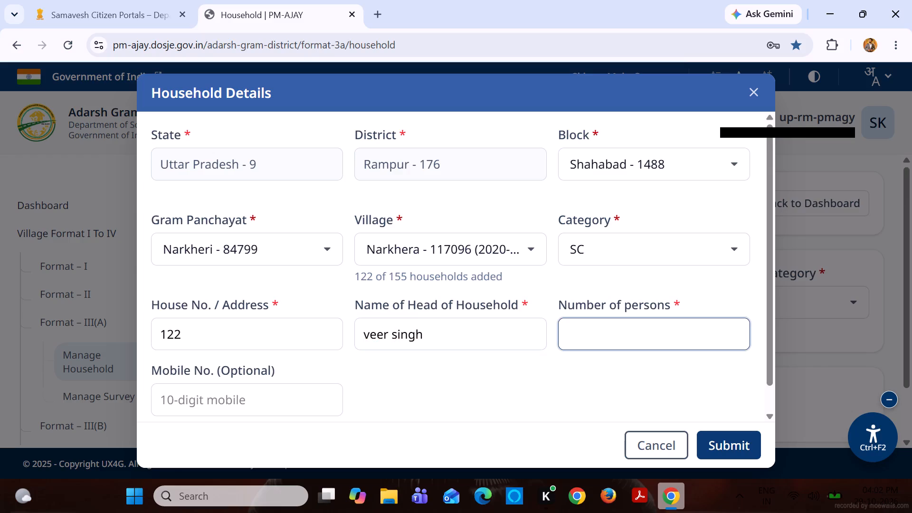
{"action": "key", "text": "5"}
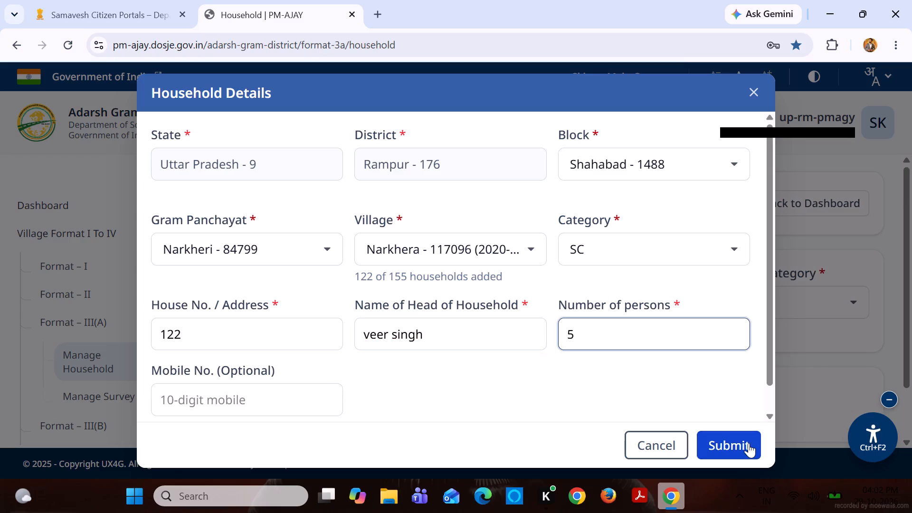
{"action": "left_click", "coordinate": [750, 445]}
Choose domain 1 – Drinking water and Sanitation, answer Yes to having an IHHL and No to open defecation, and submit it.
{"action": "scroll", "coordinate": [725, 363], "scroll_direction": "down", "scroll_amount": 7}
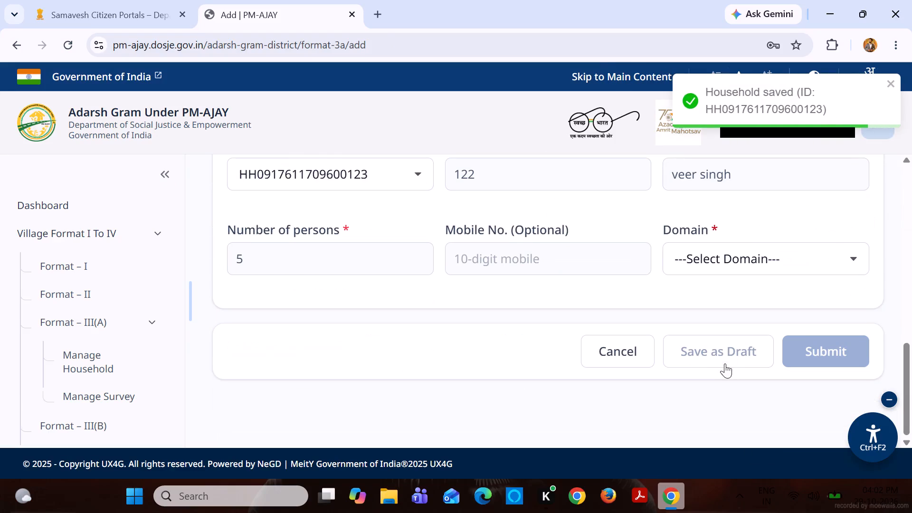
{"action": "left_click", "coordinate": [829, 258]}
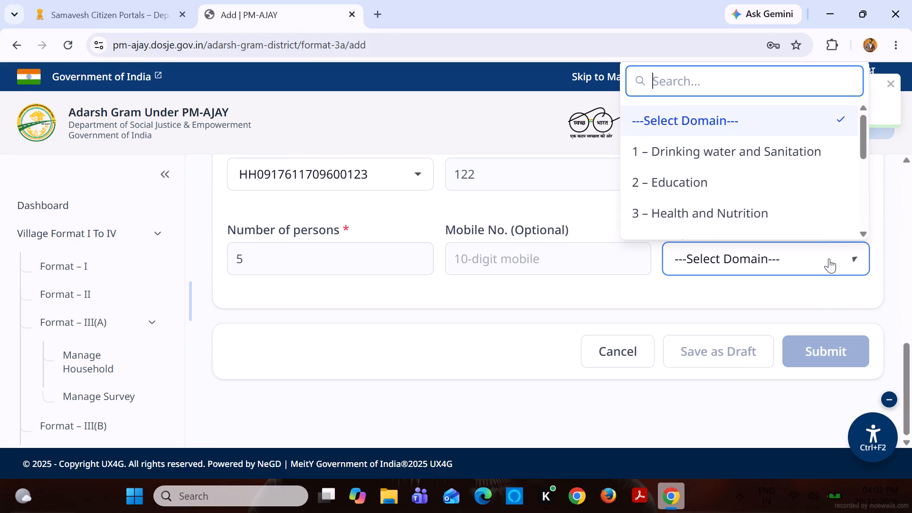
{"action": "left_click", "coordinate": [767, 142]}
{"action": "scroll", "coordinate": [752, 265], "scroll_direction": "down", "scroll_amount": 3}
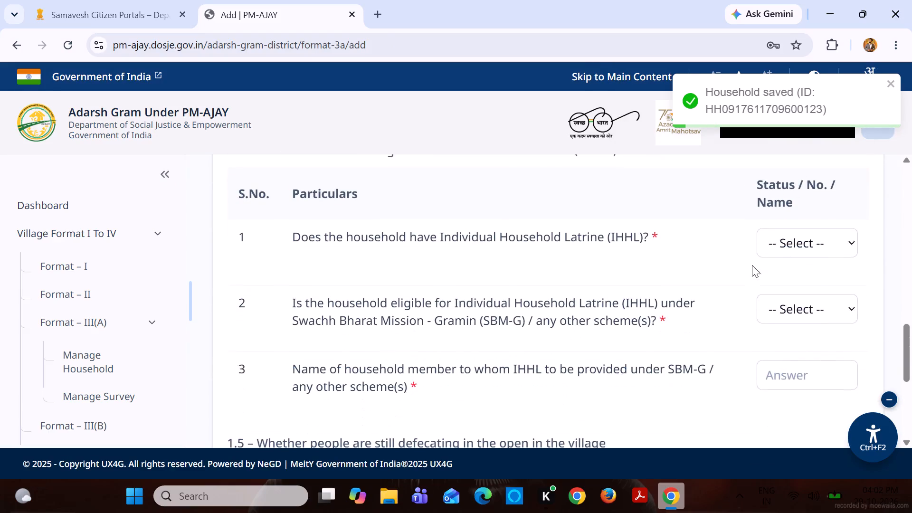
{"action": "left_click_drag", "start_coordinate": [838, 250], "coordinate": [783, 294]}
{"action": "left_click", "coordinate": [783, 294]}
{"action": "scroll", "coordinate": [783, 294], "scroll_direction": "down", "scroll_amount": 3}
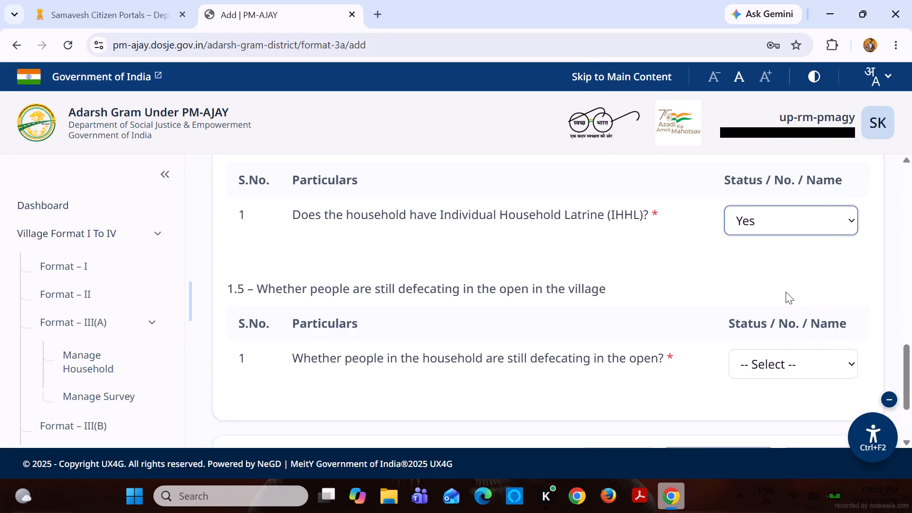
{"action": "scroll", "coordinate": [786, 292], "scroll_direction": "down", "scroll_amount": 4}
{"action": "left_click_drag", "start_coordinate": [819, 256], "coordinate": [759, 331]}
{"action": "left_click", "coordinate": [759, 331]}
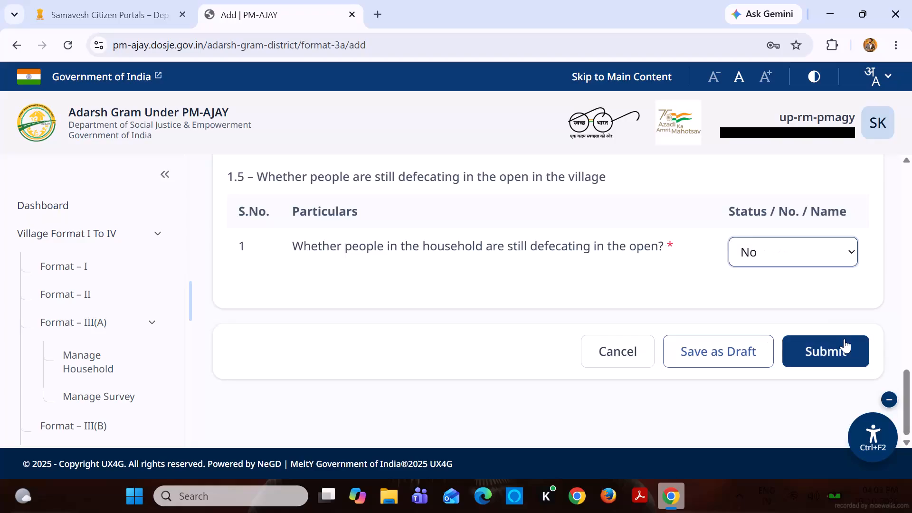
{"action": "left_click", "coordinate": [844, 339]}
Choose domain 2 – Education and enter 2 children aged 6-10 years, with 2 attending primary school (2.1).
{"action": "left_click", "coordinate": [793, 214]}
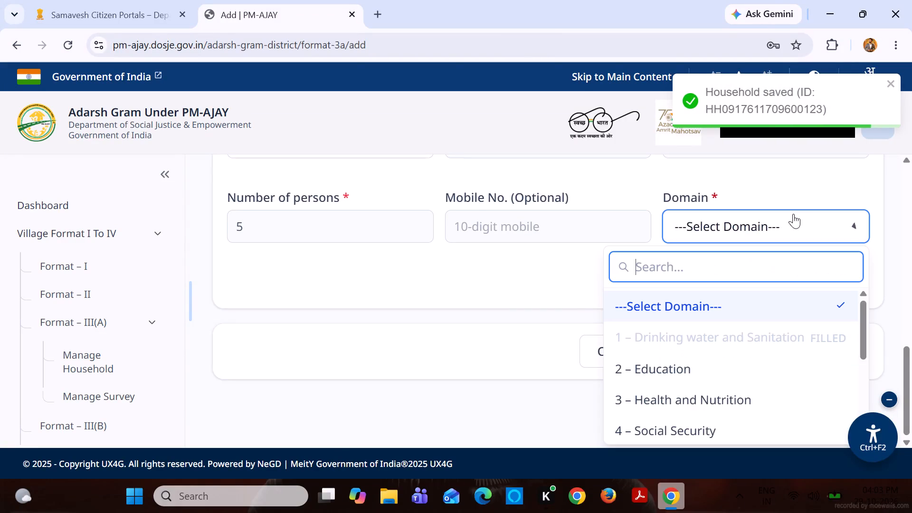
{"action": "left_click", "coordinate": [704, 367]}
{"action": "scroll", "coordinate": [704, 367], "scroll_direction": "down", "scroll_amount": 3}
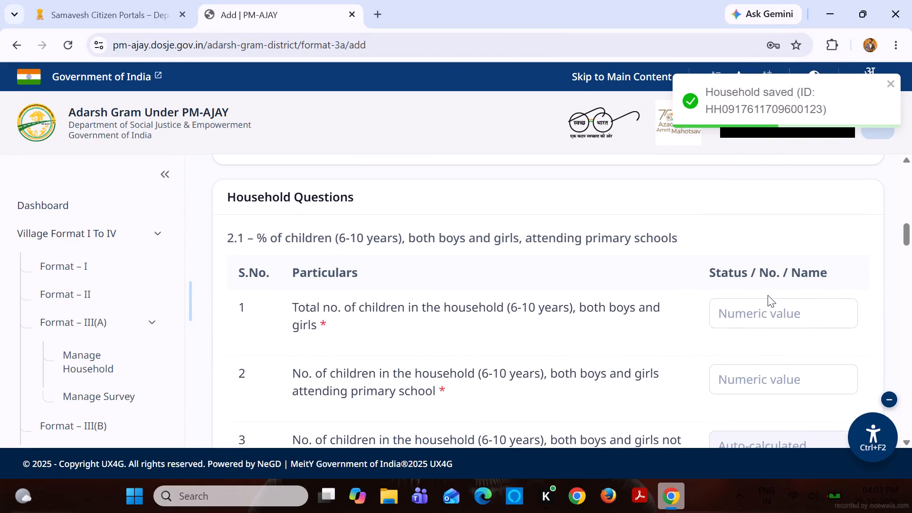
{"action": "left_click", "coordinate": [768, 295]}
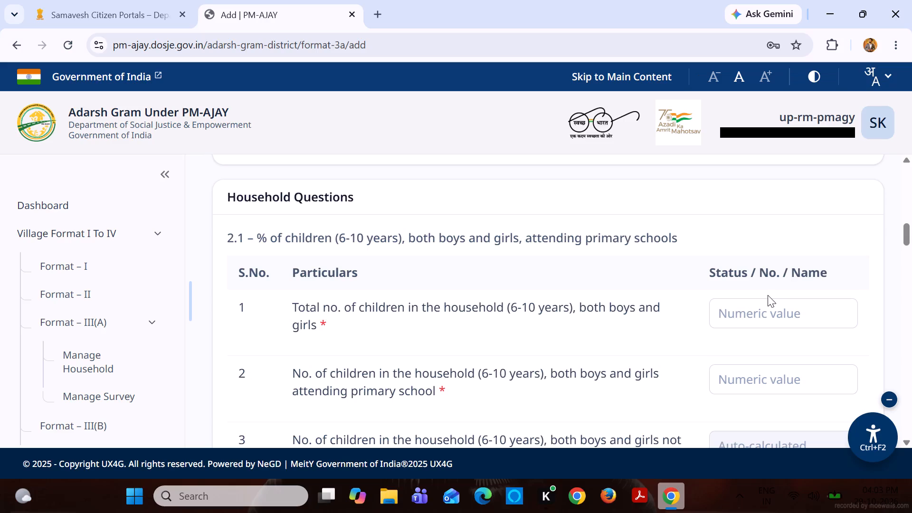
{"action": "left_click", "coordinate": [751, 317]}
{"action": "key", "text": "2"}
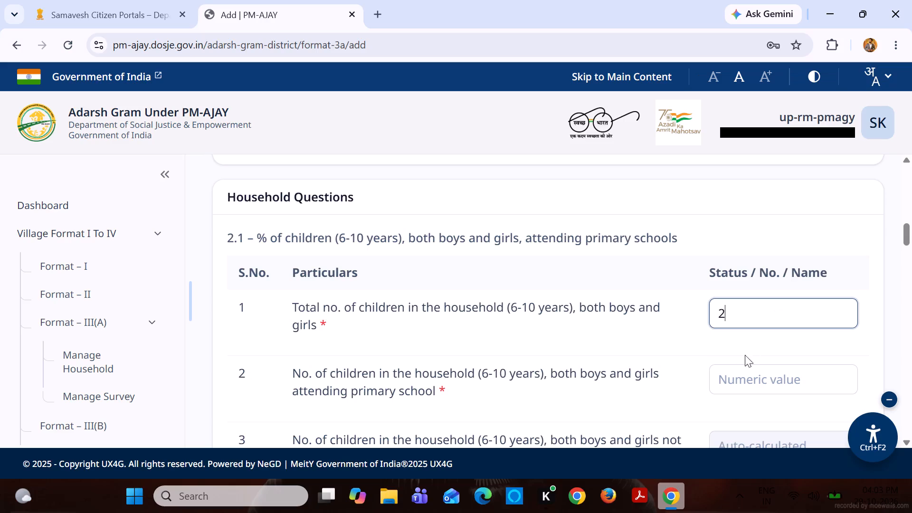
{"action": "left_click", "coordinate": [738, 372]}
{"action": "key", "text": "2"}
Enter 1 child aged 11-13 years in the household, with 1 attending middle school (2.2).
{"action": "scroll", "coordinate": [738, 372], "scroll_direction": "up", "scroll_amount": 2}
{"action": "scroll", "coordinate": [738, 372], "scroll_direction": "down", "scroll_amount": 2}
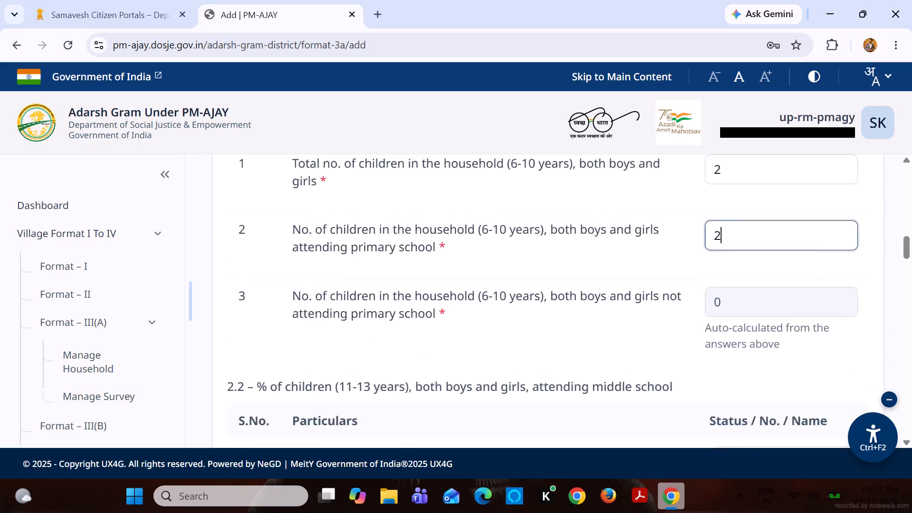
{"action": "scroll", "coordinate": [738, 372], "scroll_direction": "down", "scroll_amount": 3}
{"action": "left_click", "coordinate": [769, 366]}
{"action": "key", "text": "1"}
{"action": "scroll", "coordinate": [769, 366], "scroll_direction": "down", "scroll_amount": 2}
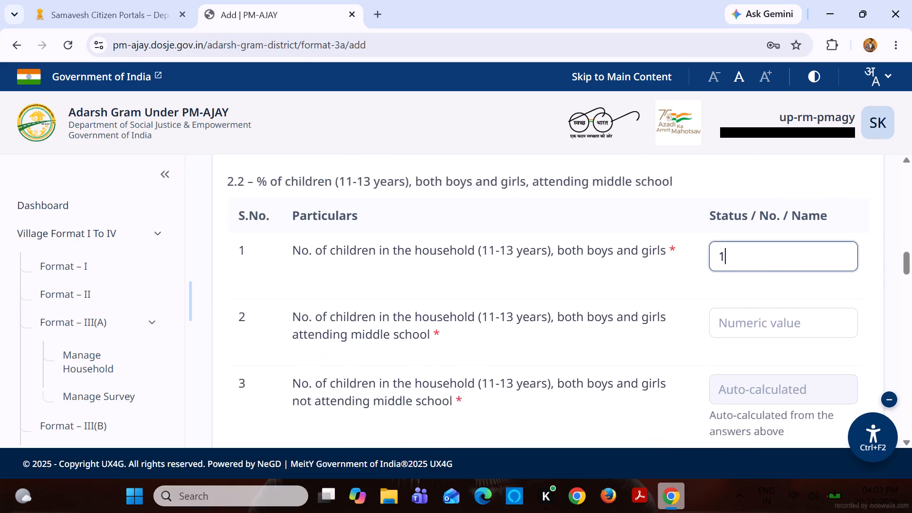
{"action": "scroll", "coordinate": [769, 366], "scroll_direction": "down", "scroll_amount": 1}
{"action": "left_click", "coordinate": [757, 268]}
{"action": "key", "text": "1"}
Enter 0 children for the 14-15 years (2.3), 16-17 years (2.4) and 18-23 years (2.5) age groups.
{"action": "scroll", "coordinate": [757, 268], "scroll_direction": "down", "scroll_amount": 4}
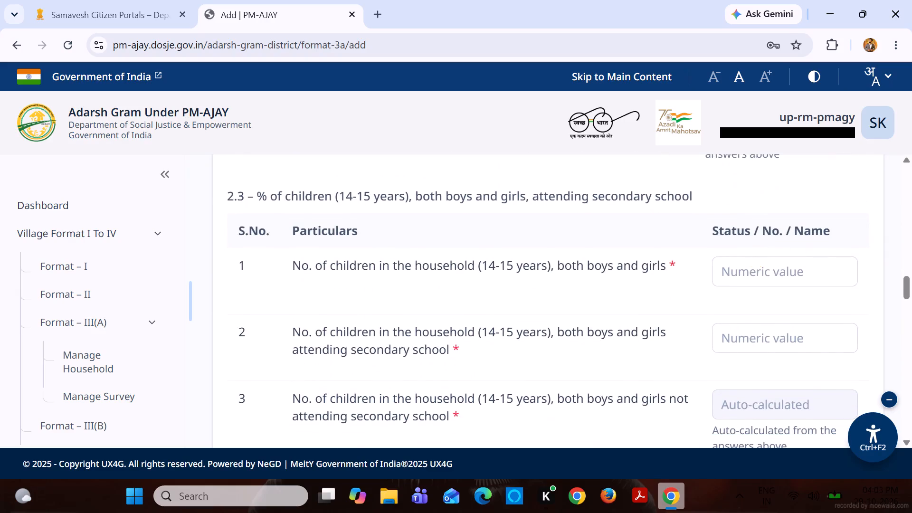
{"action": "left_click", "coordinate": [744, 266]}
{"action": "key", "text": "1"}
{"action": "key", "text": "BackSpace"}
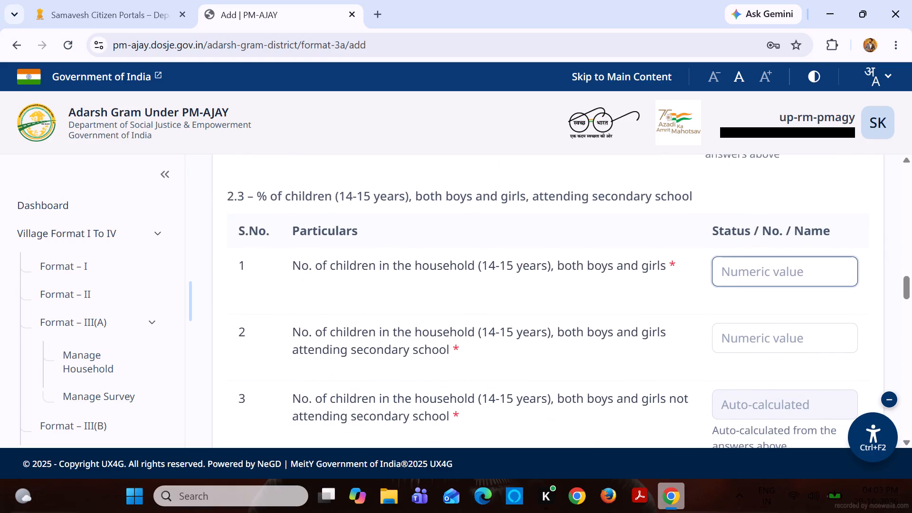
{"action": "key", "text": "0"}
{"action": "scroll", "coordinate": [744, 266], "scroll_direction": "down", "scroll_amount": 2}
{"action": "left_click", "coordinate": [747, 286]}
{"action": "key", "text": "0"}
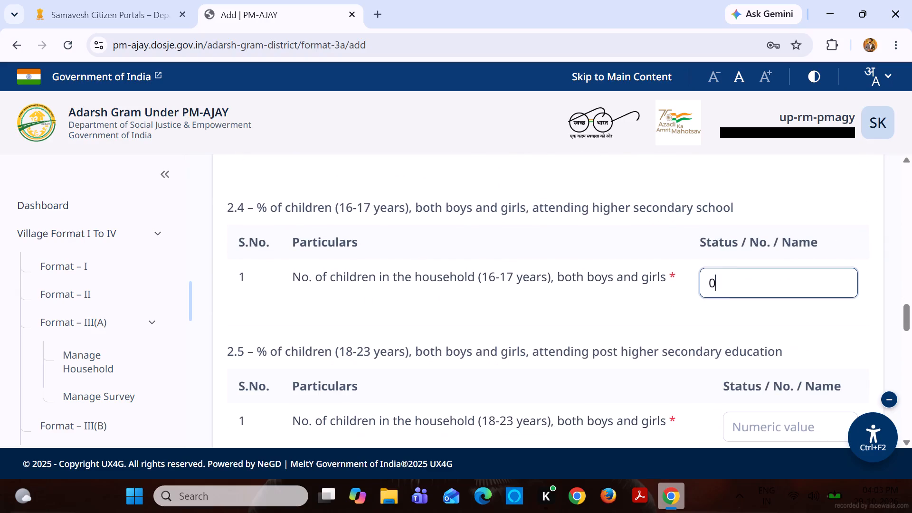
{"action": "scroll", "coordinate": [748, 280], "scroll_direction": "down", "scroll_amount": 2}
{"action": "left_click", "coordinate": [755, 408]}
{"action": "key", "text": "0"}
Enter 0 children eligible for the pre-matric (2.6) and post-matric (2.7) scholarships, and submit domain 2.
{"action": "scroll", "coordinate": [755, 401], "scroll_direction": "down", "scroll_amount": 2}
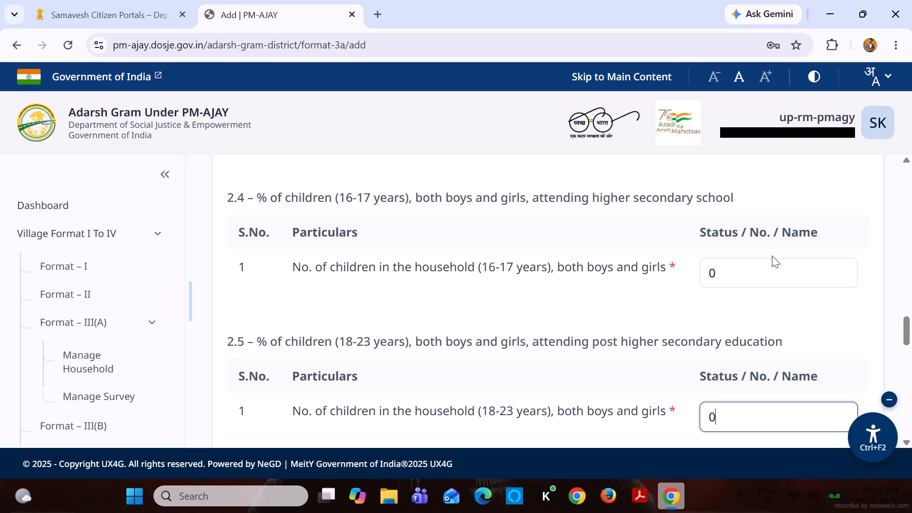
{"action": "scroll", "coordinate": [772, 256], "scroll_direction": "down", "scroll_amount": 1}
{"action": "scroll", "coordinate": [798, 340], "scroll_direction": "down", "scroll_amount": 2}
{"action": "left_click", "coordinate": [721, 343]}
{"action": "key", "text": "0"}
{"action": "scroll", "coordinate": [721, 343], "scroll_direction": "down", "scroll_amount": 1}
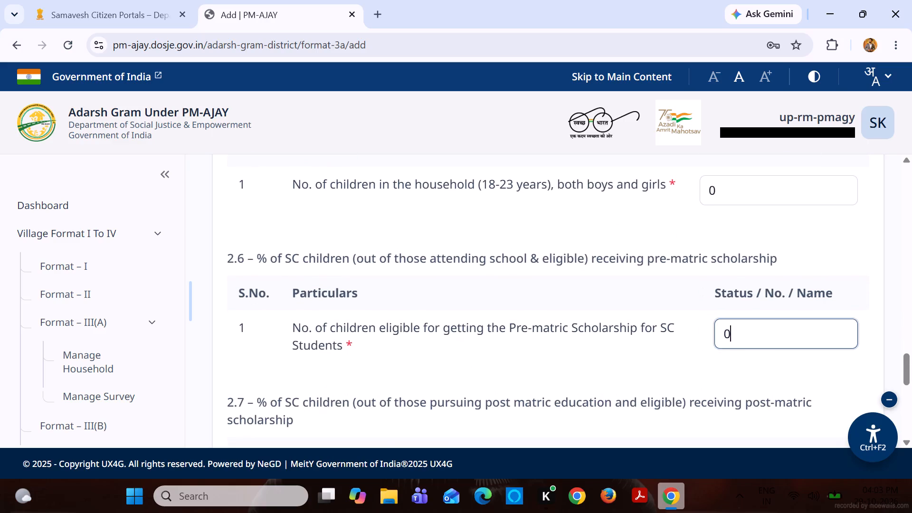
{"action": "scroll", "coordinate": [740, 192], "scroll_direction": "down", "scroll_amount": 1}
{"action": "scroll", "coordinate": [778, 389], "scroll_direction": "down", "scroll_amount": 4}
{"action": "left_click", "coordinate": [744, 191]}
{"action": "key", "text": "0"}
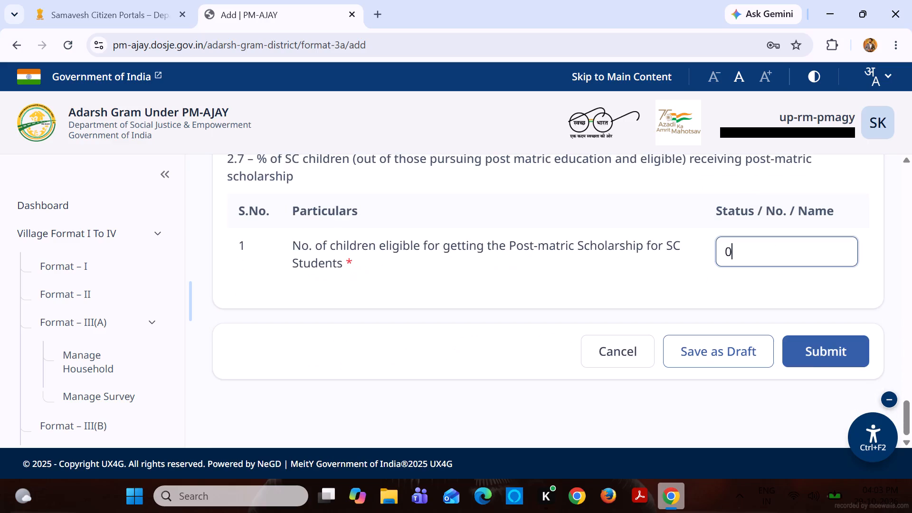
{"action": "left_click", "coordinate": [816, 357]}
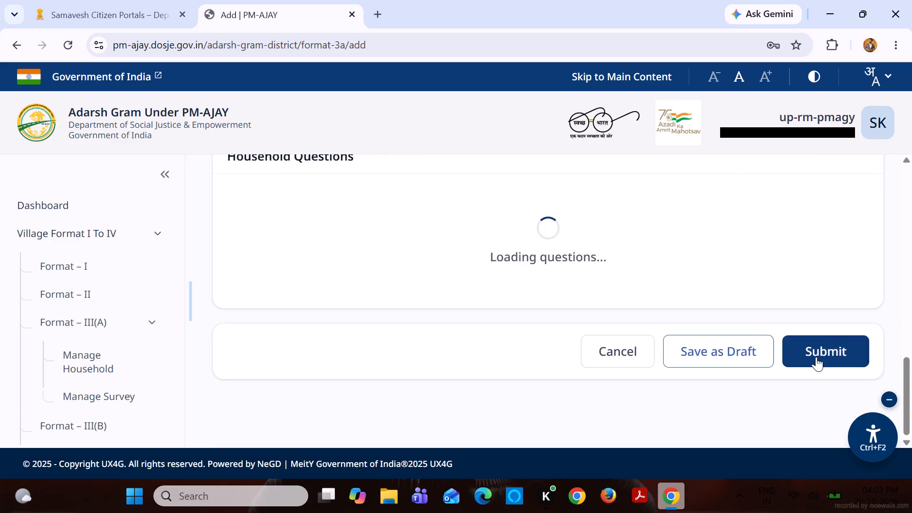
Choose domain 3 – Health and Nutrition, answer Yes to health scheme coverage (3.1), and enter 0 pregnant women (3.3) and 0 deliveries (3.4).
{"action": "left_click", "coordinate": [839, 227]}
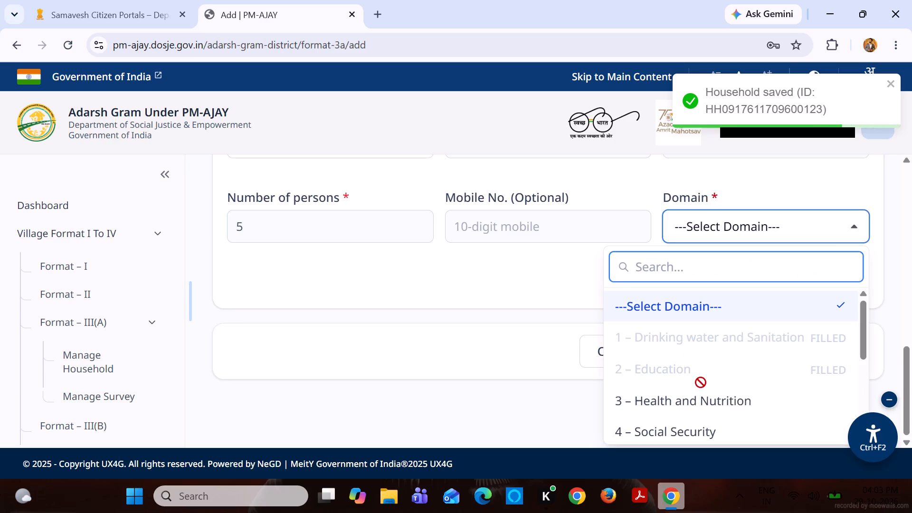
{"action": "left_click", "coordinate": [700, 383]}
{"action": "left_click", "coordinate": [700, 393]}
{"action": "scroll", "coordinate": [774, 343], "scroll_direction": "down", "scroll_amount": 3}
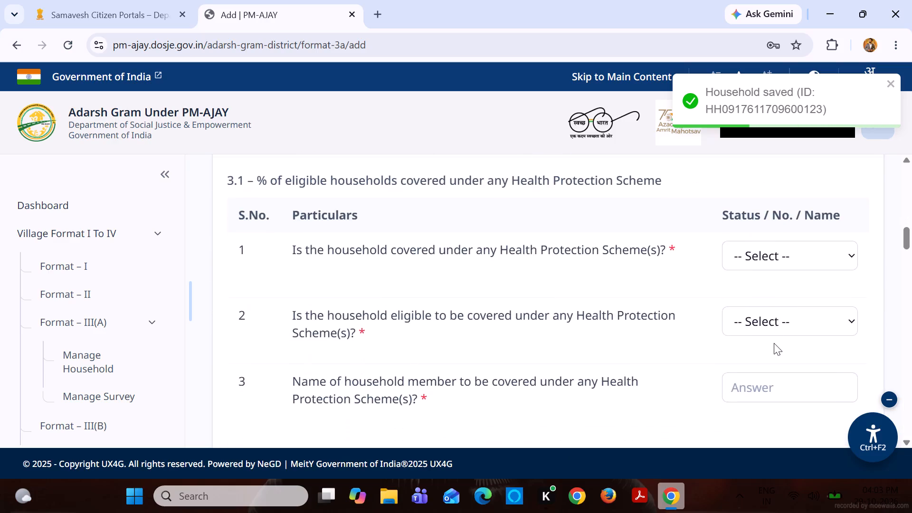
{"action": "left_click_drag", "start_coordinate": [788, 257], "coordinate": [764, 299]}
{"action": "left_click", "coordinate": [764, 299]}
{"action": "scroll", "coordinate": [764, 299], "scroll_direction": "down", "scroll_amount": 2}
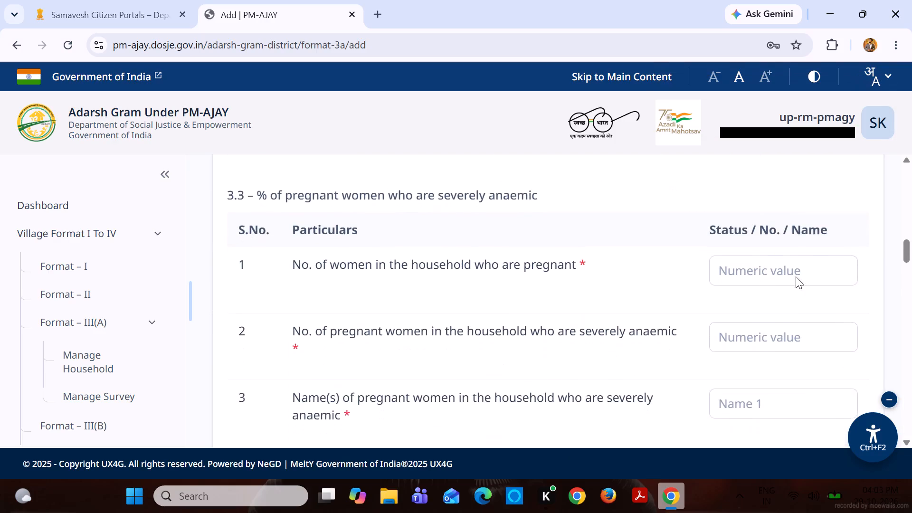
{"action": "left_click", "coordinate": [764, 258]}
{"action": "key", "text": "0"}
{"action": "scroll", "coordinate": [709, 414], "scroll_direction": "down", "scroll_amount": 1}
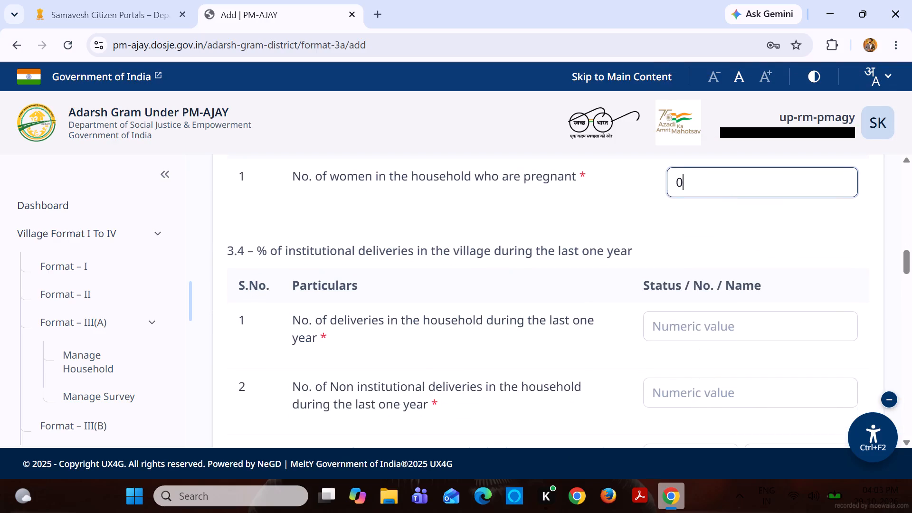
{"action": "left_click", "coordinate": [689, 332]}
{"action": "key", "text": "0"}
Enter 0 children born in the last year (3.5), 0 below one year (3.6) and 0 aged 0-5 years (3.7).
{"action": "scroll", "coordinate": [689, 332], "scroll_direction": "down", "scroll_amount": 2}
{"action": "scroll", "coordinate": [738, 307], "scroll_direction": "down", "scroll_amount": 3}
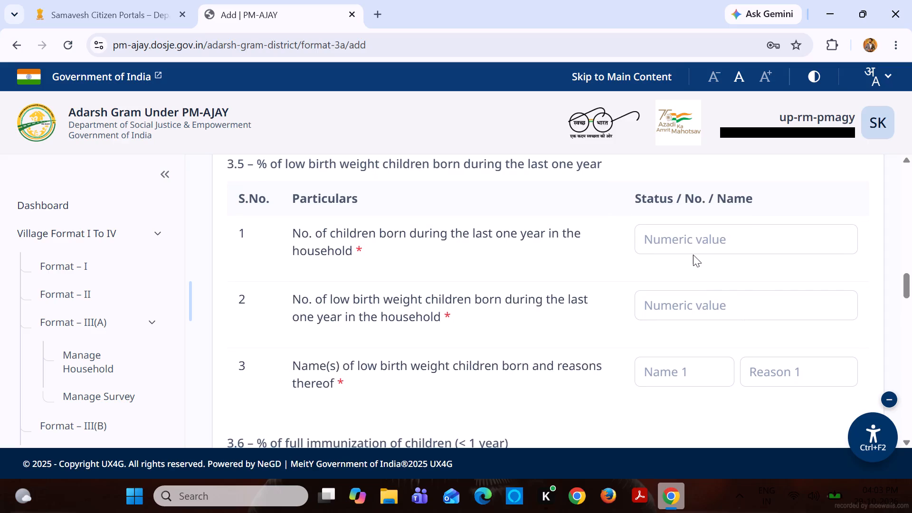
{"action": "left_click_drag", "start_coordinate": [693, 255], "coordinate": [679, 249]}
{"action": "left_click", "coordinate": [679, 249]}
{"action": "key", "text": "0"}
{"action": "scroll", "coordinate": [679, 249], "scroll_direction": "down", "scroll_amount": 2}
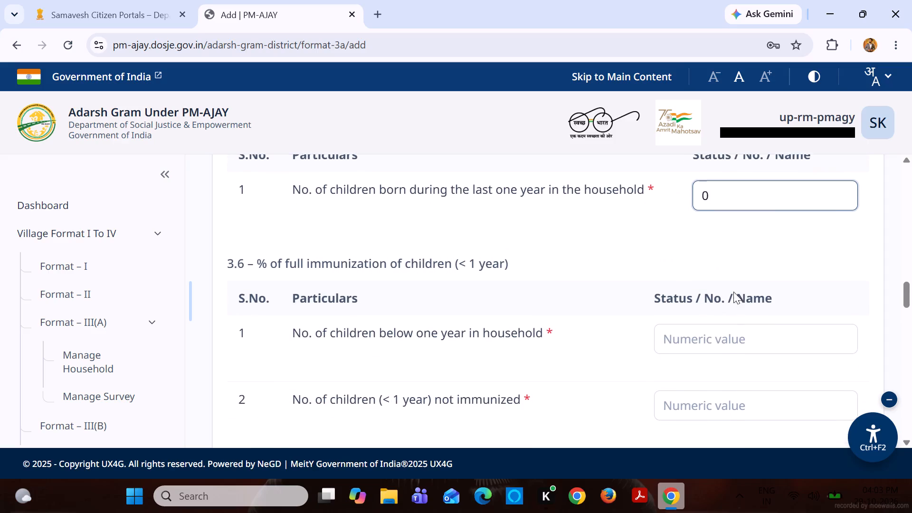
{"action": "left_click", "coordinate": [699, 337]}
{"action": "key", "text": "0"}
{"action": "scroll", "coordinate": [699, 337], "scroll_direction": "down", "scroll_amount": 3}
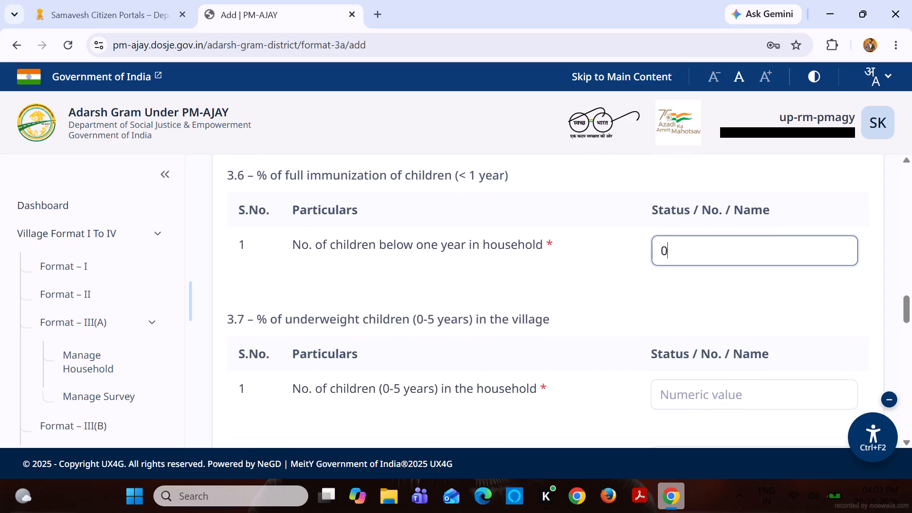
{"action": "left_click", "coordinate": [668, 404]}
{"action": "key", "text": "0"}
Enter 0 women pregnant last year (3.8), 0 children under one (3.9) and 0 members with communicable diseases (3.10), and submit domain 3.
{"action": "scroll", "coordinate": [668, 404], "scroll_direction": "down", "scroll_amount": 3}
{"action": "scroll", "coordinate": [689, 230], "scroll_direction": "down", "scroll_amount": 2}
{"action": "left_click", "coordinate": [698, 204]}
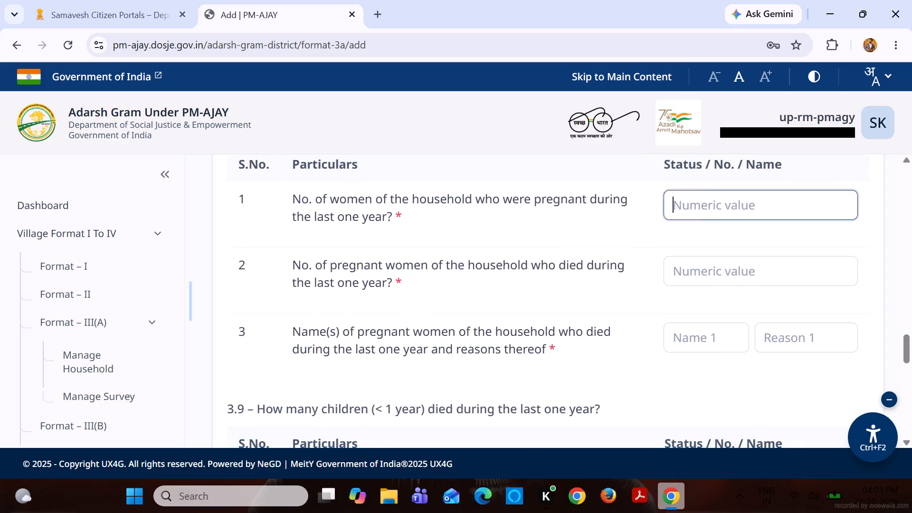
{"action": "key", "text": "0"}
{"action": "left_click", "coordinate": [688, 350]}
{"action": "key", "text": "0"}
{"action": "scroll", "coordinate": [688, 350], "scroll_direction": "down", "scroll_amount": 3}
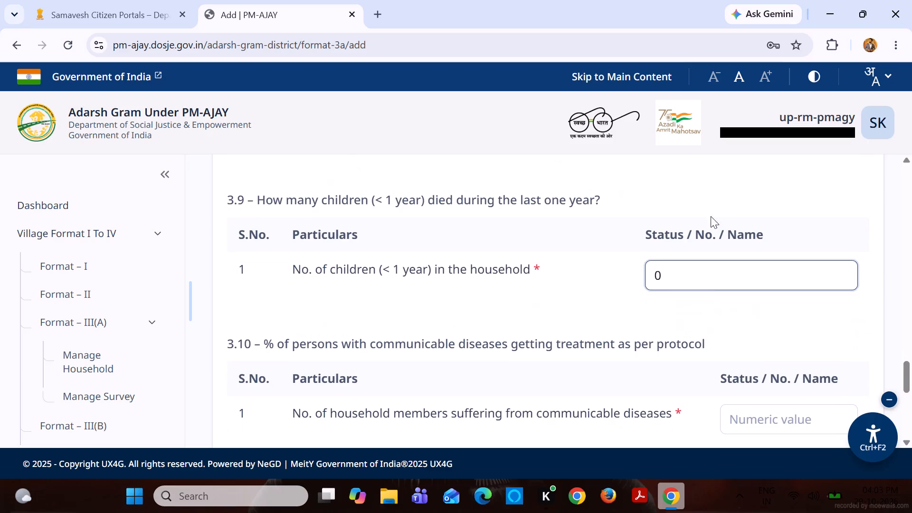
{"action": "left_click", "coordinate": [754, 427]}
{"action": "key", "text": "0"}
{"action": "scroll", "coordinate": [754, 427], "scroll_direction": "down", "scroll_amount": 5}
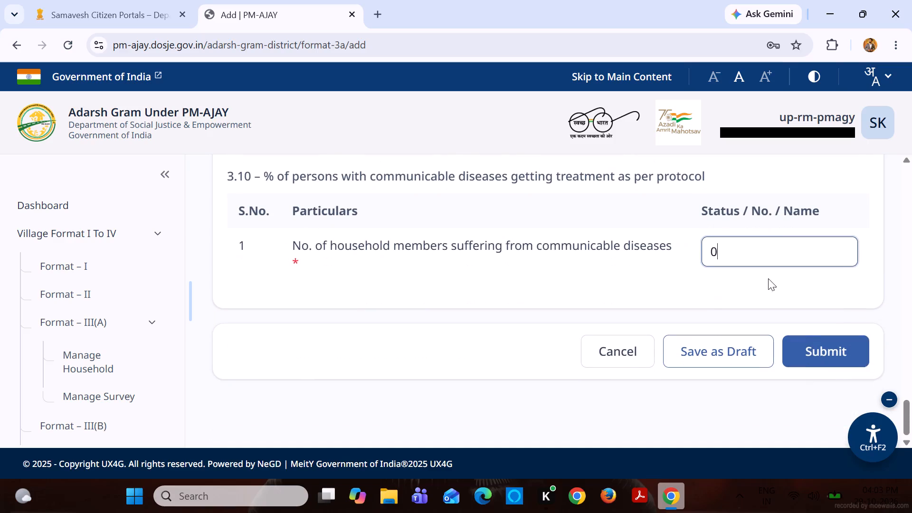
{"action": "left_click", "coordinate": [804, 346]}
Choose domain 4 – Social Security, and enter 0 women eligible for Widow Pension (4.1) and 0 persons for Disability Pension (4.3).
{"action": "left_click", "coordinate": [835, 208]}
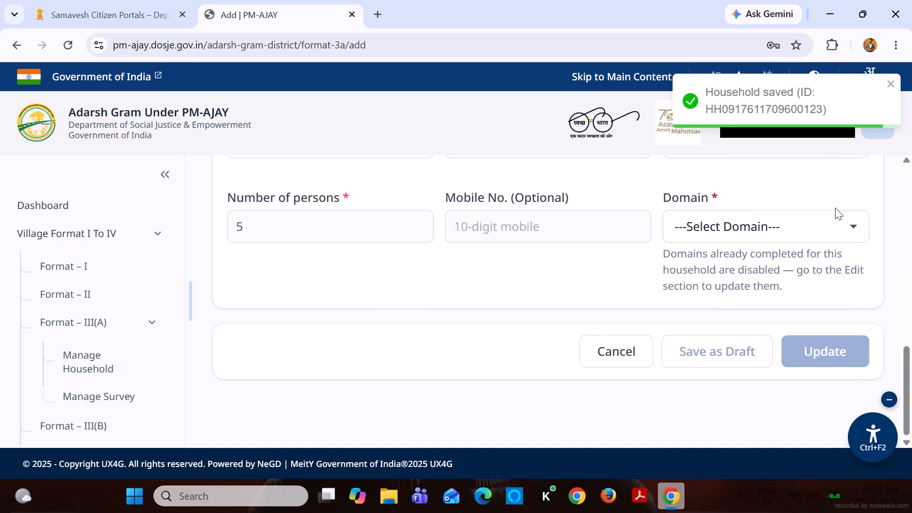
{"action": "left_click", "coordinate": [832, 238]}
{"action": "scroll", "coordinate": [778, 318], "scroll_direction": "down", "scroll_amount": 1}
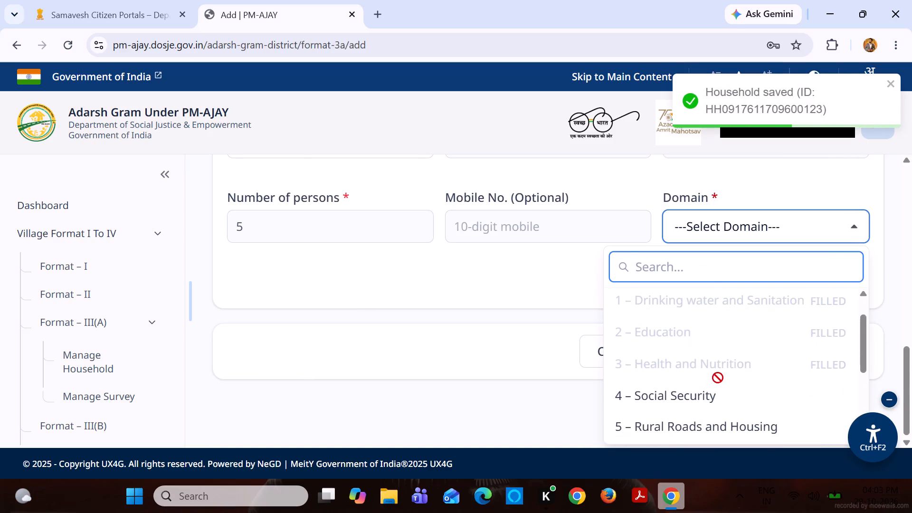
{"action": "left_click", "coordinate": [712, 387]}
{"action": "scroll", "coordinate": [712, 387], "scroll_direction": "down", "scroll_amount": 3}
{"action": "left_click", "coordinate": [758, 321]}
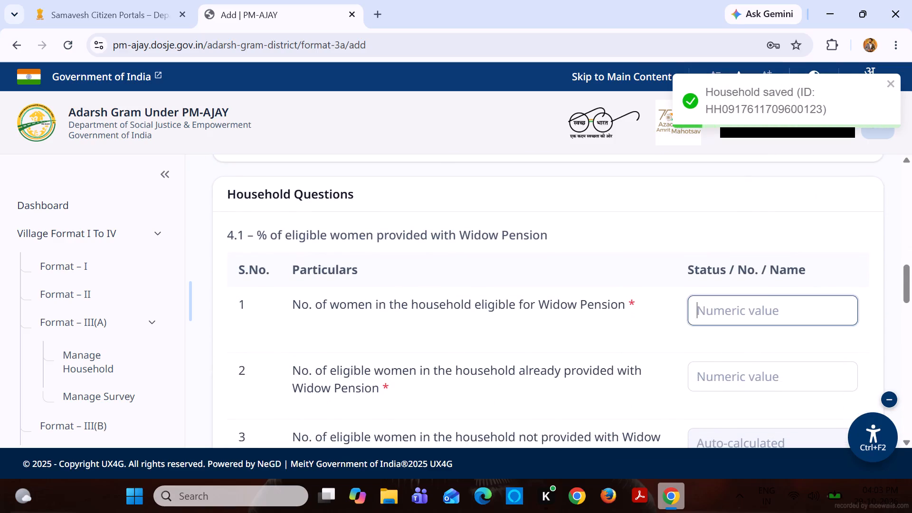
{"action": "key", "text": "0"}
{"action": "scroll", "coordinate": [758, 321], "scroll_direction": "down", "scroll_amount": 5}
{"action": "scroll", "coordinate": [714, 256], "scroll_direction": "down", "scroll_amount": 1}
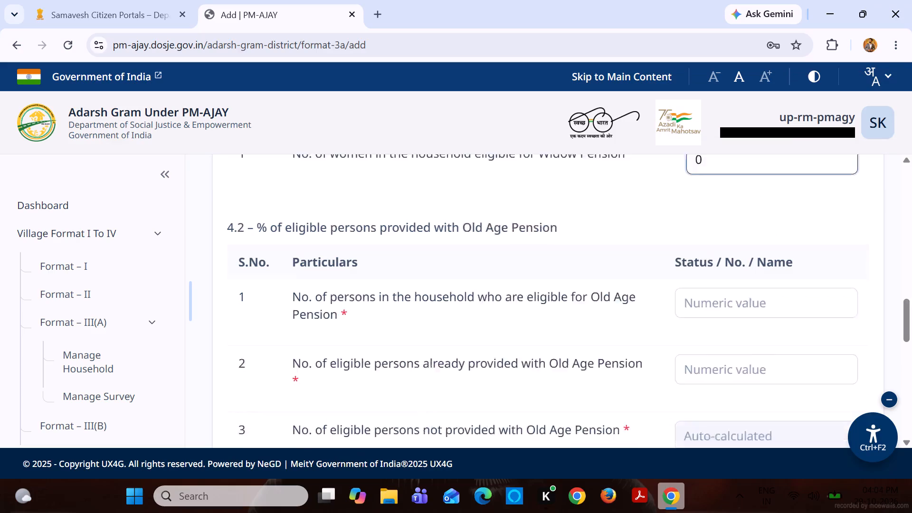
{"action": "scroll", "coordinate": [714, 256], "scroll_direction": "down", "scroll_amount": 2}
{"action": "scroll", "coordinate": [775, 233], "scroll_direction": "up", "scroll_amount": 1}
{"action": "left_click", "coordinate": [727, 242]}
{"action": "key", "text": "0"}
Enter 0 household members eligible for Old Age Pension (4.2), and submit domain 4.
{"action": "scroll", "coordinate": [727, 242], "scroll_direction": "up", "scroll_amount": 1}
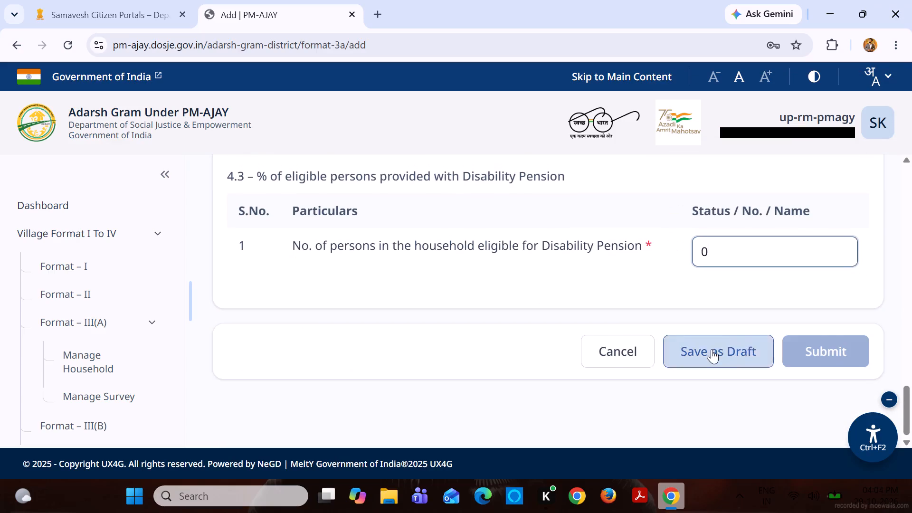
{"action": "scroll", "coordinate": [712, 349], "scroll_direction": "up", "scroll_amount": 3}
{"action": "scroll", "coordinate": [733, 233], "scroll_direction": "up", "scroll_amount": 3}
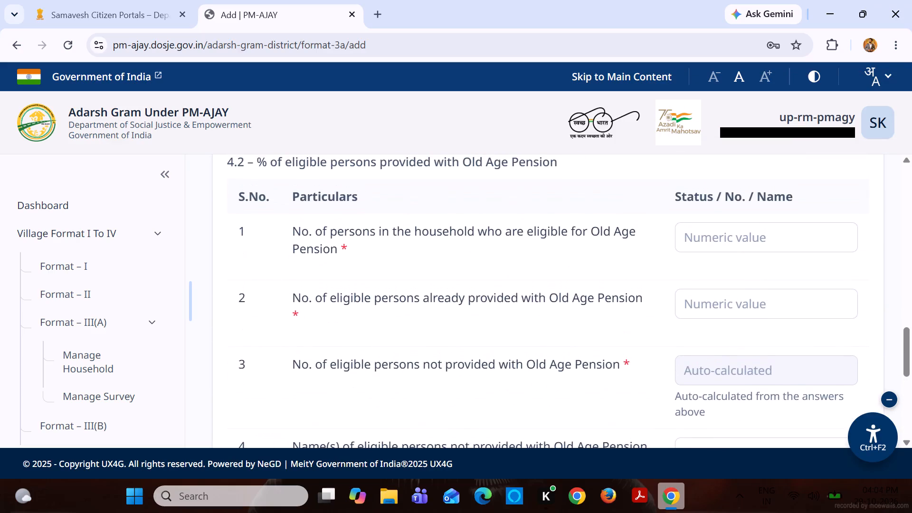
{"action": "left_click", "coordinate": [726, 233]}
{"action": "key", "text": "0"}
{"action": "scroll", "coordinate": [726, 233], "scroll_direction": "up", "scroll_amount": 4}
{"action": "scroll", "coordinate": [733, 400], "scroll_direction": "down", "scroll_amount": 5}
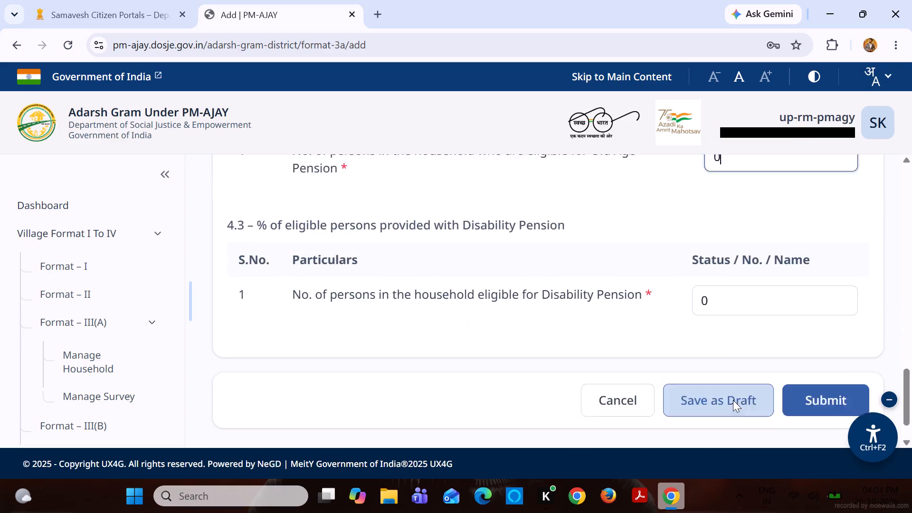
{"action": "left_click", "coordinate": [824, 367]}
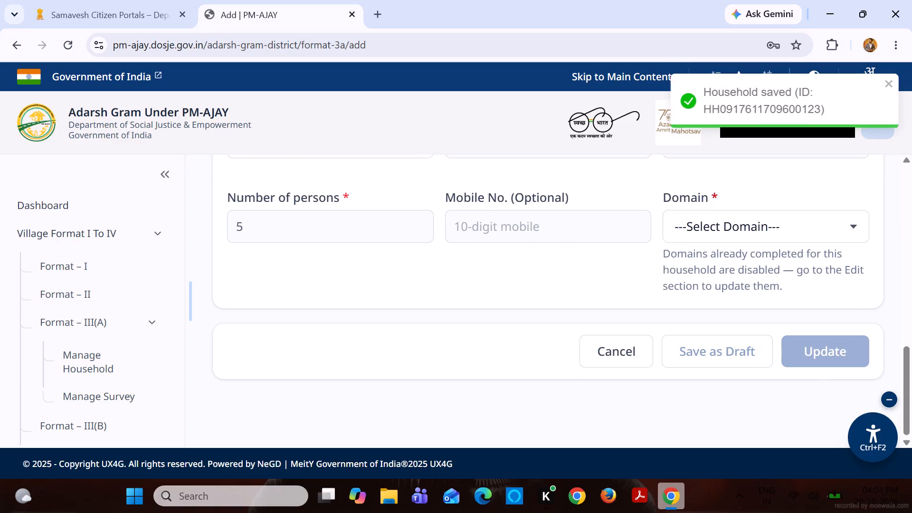
Choose domain 5 – Rural Roads and Housing, answer No to living in a Kachcha/unsafe house (5.3), and submit it.
{"action": "left_click", "coordinate": [798, 223]}
{"action": "scroll", "coordinate": [739, 343], "scroll_direction": "down", "scroll_amount": 2}
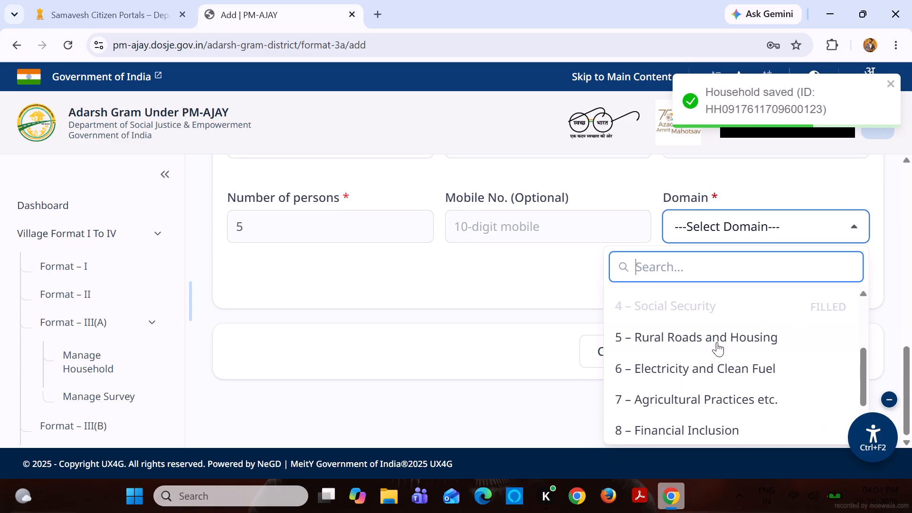
{"action": "left_click", "coordinate": [717, 342]}
{"action": "scroll", "coordinate": [717, 342], "scroll_direction": "down", "scroll_amount": 4}
{"action": "left_click", "coordinate": [815, 285]}
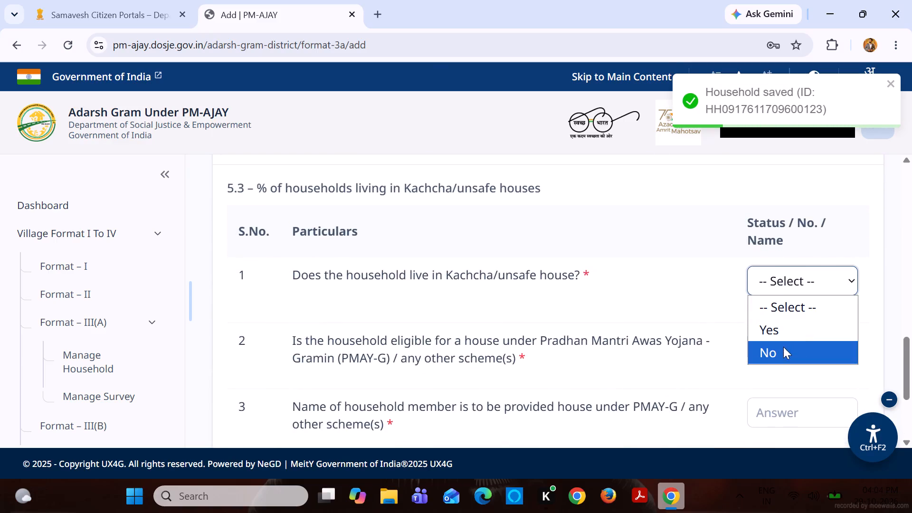
{"action": "left_click", "coordinate": [781, 352]}
{"action": "scroll", "coordinate": [781, 352], "scroll_direction": "down", "scroll_amount": 3}
{"action": "left_click", "coordinate": [817, 348]}
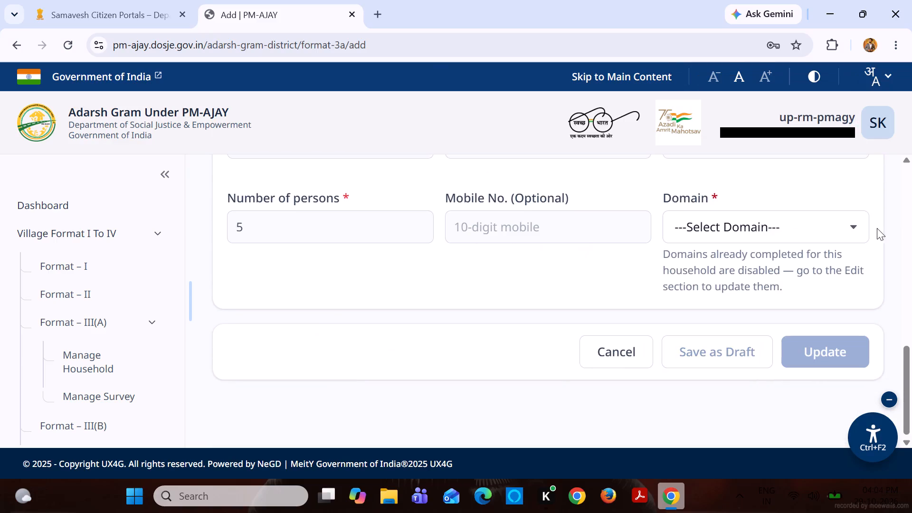
Choose domain 6 – Electricity and Clean Fuel, answer Yes to electricity connection (6.2), and answer the LED bulb section's questions (6.3).
{"action": "left_click", "coordinate": [816, 225]}
{"action": "scroll", "coordinate": [774, 333], "scroll_direction": "down", "scroll_amount": 2}
{"action": "left_click", "coordinate": [721, 350]}
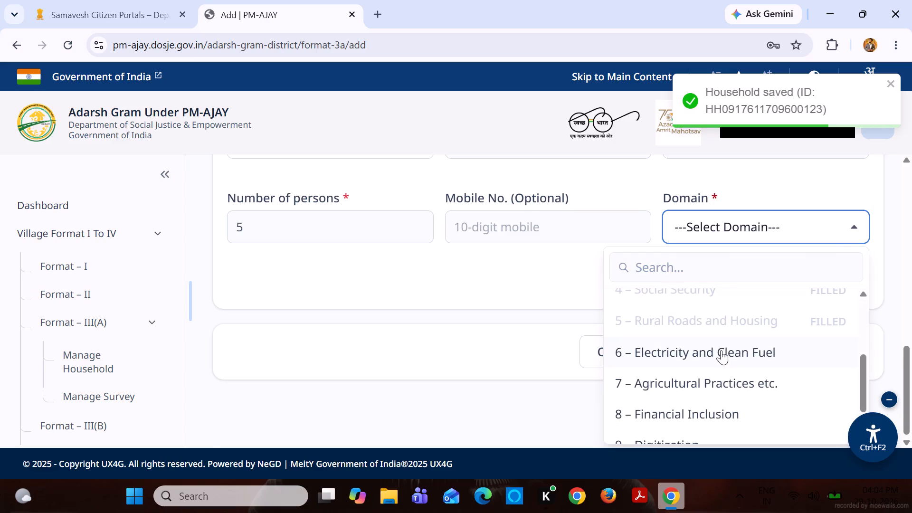
{"action": "scroll", "coordinate": [721, 350], "scroll_direction": "down", "scroll_amount": 2}
{"action": "left_click_drag", "start_coordinate": [850, 295], "coordinate": [807, 353]}
{"action": "left_click", "coordinate": [807, 353]}
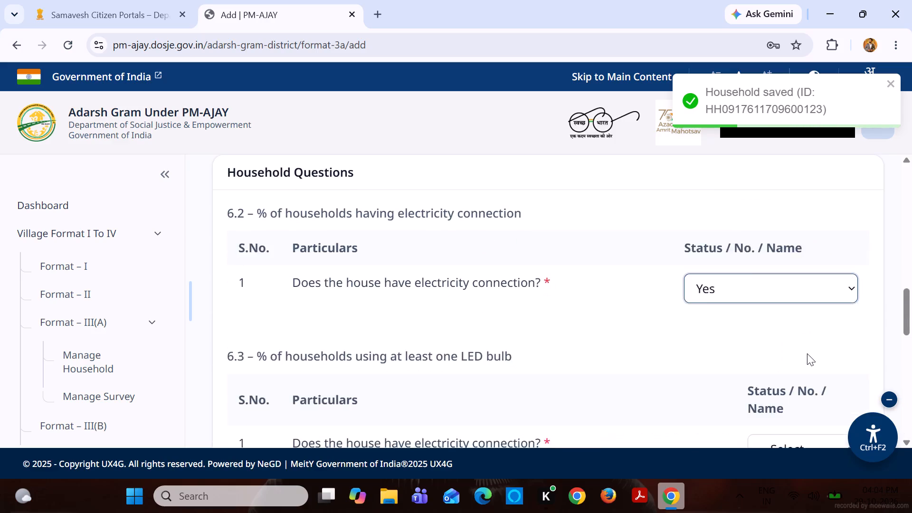
{"action": "scroll", "coordinate": [807, 353], "scroll_direction": "down", "scroll_amount": 3}
{"action": "left_click_drag", "start_coordinate": [811, 266], "coordinate": [784, 315]}
{"action": "left_click", "coordinate": [784, 315]}
{"action": "scroll", "coordinate": [784, 315], "scroll_direction": "down", "scroll_amount": 2}
{"action": "scroll", "coordinate": [808, 227], "scroll_direction": "up", "scroll_amount": 2}
{"action": "left_click_drag", "start_coordinate": [852, 244], "coordinate": [827, 264]}
{"action": "left_click", "coordinate": [827, 264]}
{"action": "left_click", "coordinate": [781, 310]}
Answer Yes to the house using clean fuel (6.4), and submit domain 6.
{"action": "scroll", "coordinate": [781, 310], "scroll_direction": "down", "scroll_amount": 3}
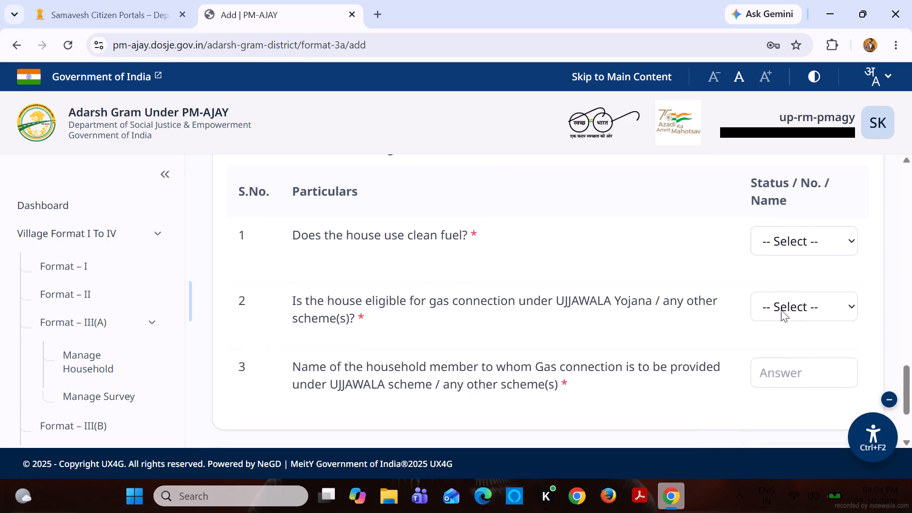
{"action": "left_click", "coordinate": [830, 232]}
{"action": "left_click", "coordinate": [789, 278]}
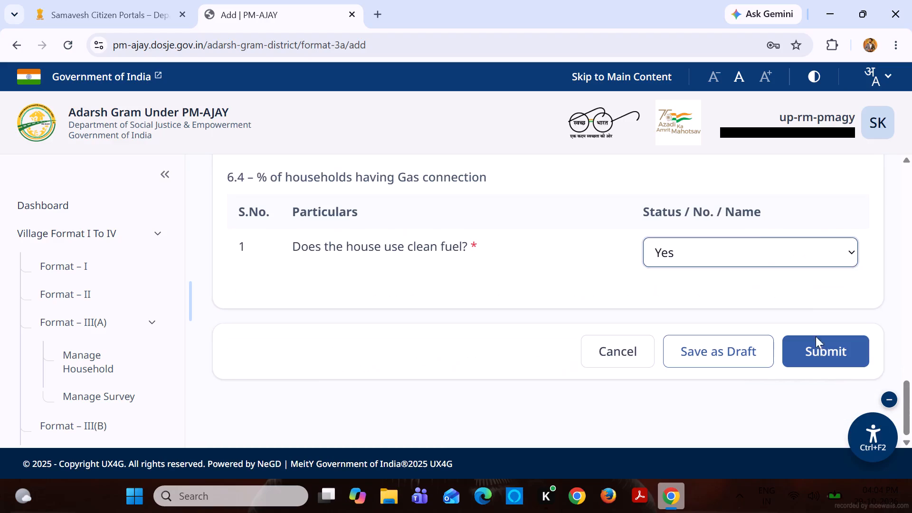
{"action": "left_click", "coordinate": [818, 344]}
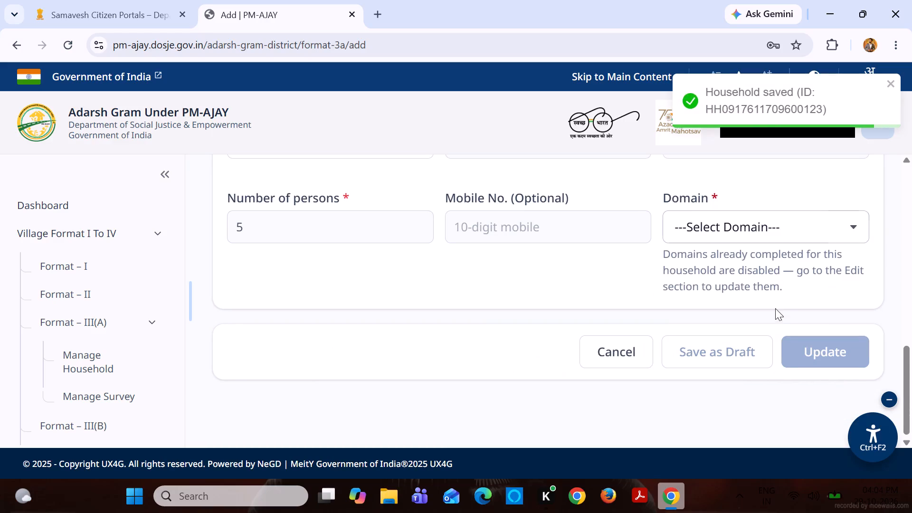
Choose domain 7 – Agricultural Practices etc., answer No to the household being involved in farming, and submit it.
{"action": "left_click", "coordinate": [803, 234]}
{"action": "scroll", "coordinate": [776, 313], "scroll_direction": "down", "scroll_amount": 1}
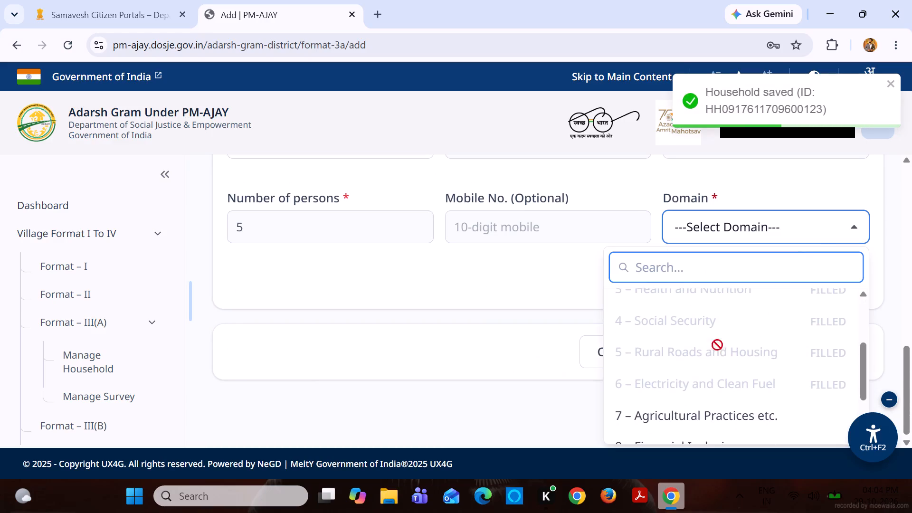
{"action": "left_click", "coordinate": [681, 405]}
{"action": "scroll", "coordinate": [681, 405], "scroll_direction": "down", "scroll_amount": 2}
{"action": "left_click_drag", "start_coordinate": [797, 265], "coordinate": [757, 322]}
{"action": "left_click", "coordinate": [757, 322]}
{"action": "scroll", "coordinate": [757, 322], "scroll_direction": "down", "scroll_amount": 5}
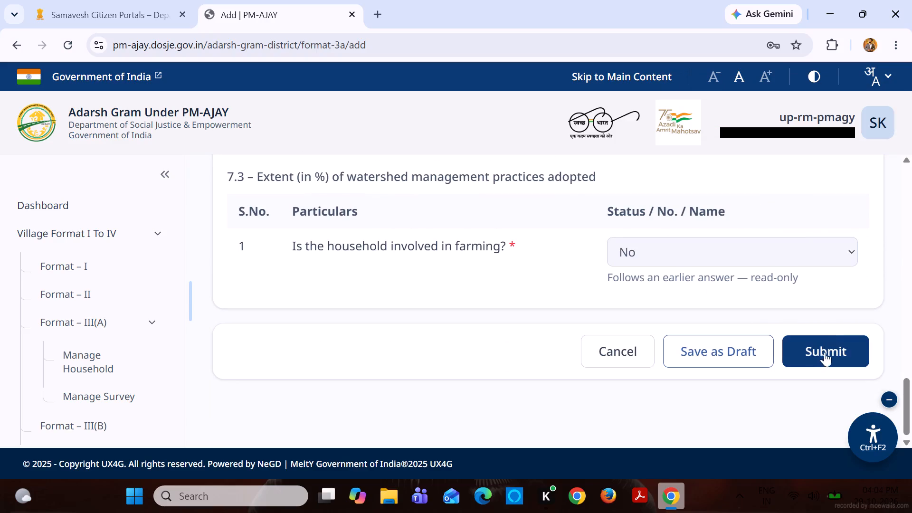
{"action": "left_click", "coordinate": [824, 354]}
Choose domain 8 – Financial Inclusion, and enter 5 persons above 5 years and 5 members already having Aadhaar (8.1).
{"action": "left_click", "coordinate": [809, 237]}
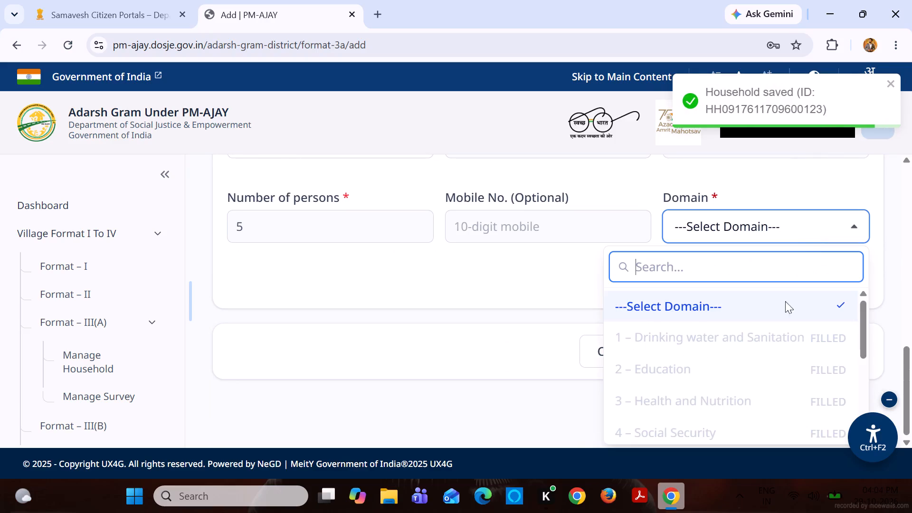
{"action": "scroll", "coordinate": [783, 314], "scroll_direction": "down", "scroll_amount": 7}
{"action": "left_click", "coordinate": [700, 366]}
{"action": "scroll", "coordinate": [700, 366], "scroll_direction": "down", "scroll_amount": 2}
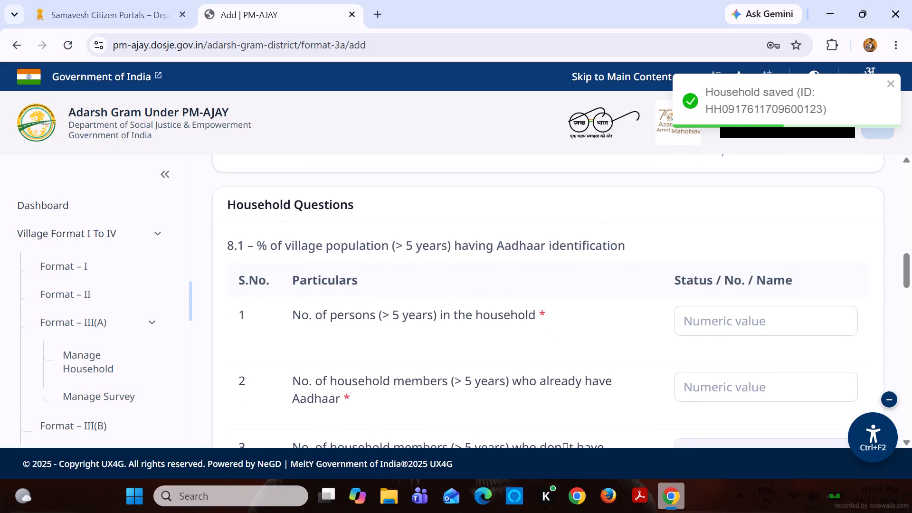
{"action": "left_click", "coordinate": [739, 311]}
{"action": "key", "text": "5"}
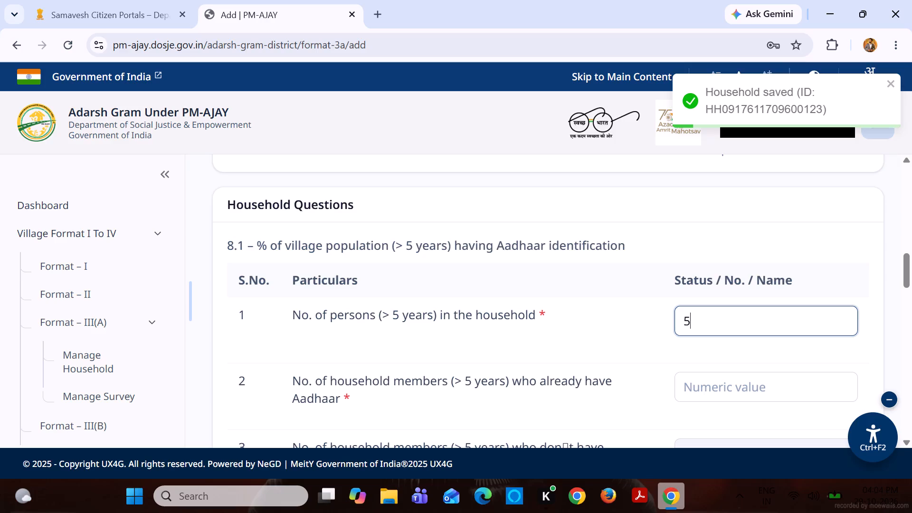
{"action": "left_click", "coordinate": [710, 379]}
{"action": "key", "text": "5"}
Enter 2 members eligible for a bank/post office account and 2 members who have one (8.2).
{"action": "scroll", "coordinate": [710, 379], "scroll_direction": "down", "scroll_amount": 6}
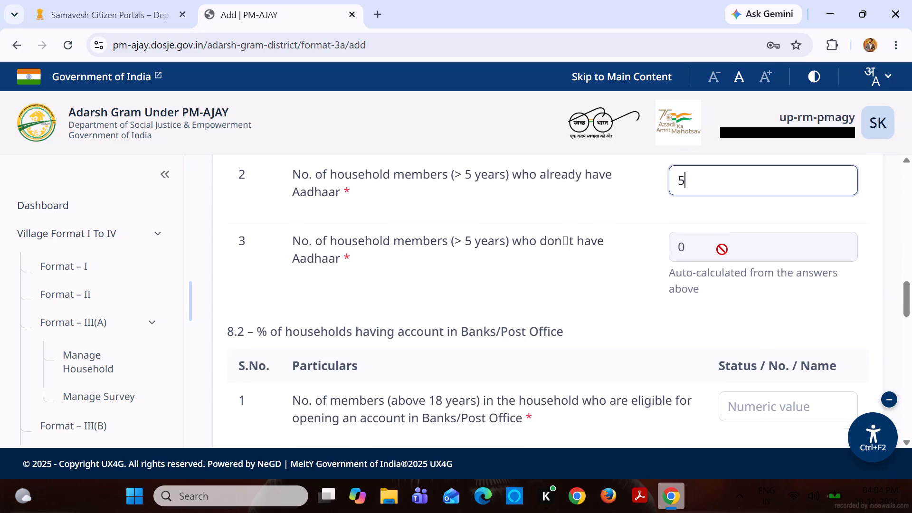
{"action": "left_click", "coordinate": [744, 397]}
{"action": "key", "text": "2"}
{"action": "scroll", "coordinate": [744, 397], "scroll_direction": "down", "scroll_amount": 5}
{"action": "scroll", "coordinate": [748, 250], "scroll_direction": "down", "scroll_amount": 1}
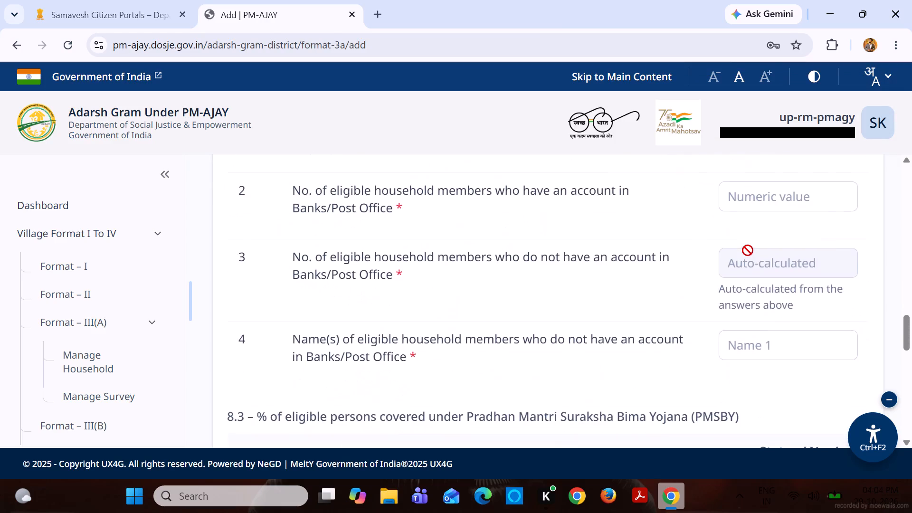
{"action": "scroll", "coordinate": [748, 250], "scroll_direction": "down", "scroll_amount": 1}
{"action": "left_click", "coordinate": [754, 186]}
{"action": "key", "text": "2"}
Enter 0 members eligible for Suraksha Bima Yojana (8.3) and 0 for Jeevan Jyoti Bima Yojana (8.4), and submit domain 8.
{"action": "scroll", "coordinate": [751, 312], "scroll_direction": "down", "scroll_amount": 1}
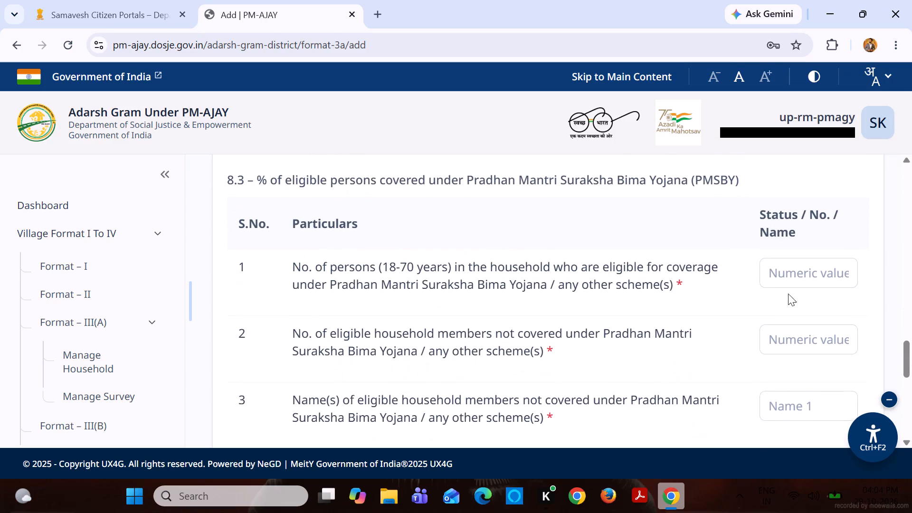
{"action": "left_click", "coordinate": [808, 275]}
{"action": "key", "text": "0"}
{"action": "scroll", "coordinate": [808, 275], "scroll_direction": "down", "scroll_amount": 3}
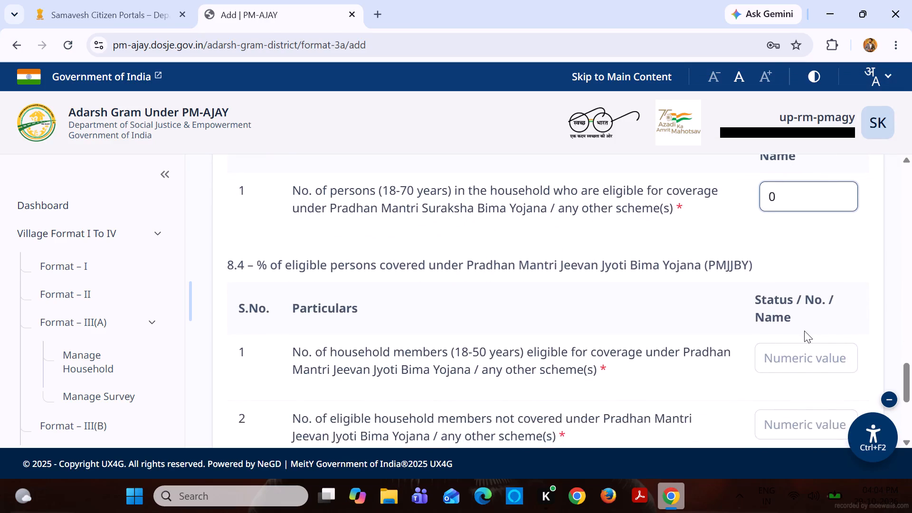
{"action": "left_click", "coordinate": [781, 353]}
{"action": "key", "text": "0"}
{"action": "scroll", "coordinate": [781, 353], "scroll_direction": "down", "scroll_amount": 3}
{"action": "scroll", "coordinate": [805, 137], "scroll_direction": "down", "scroll_amount": 4}
{"action": "scroll", "coordinate": [773, 205], "scroll_direction": "down", "scroll_amount": 2}
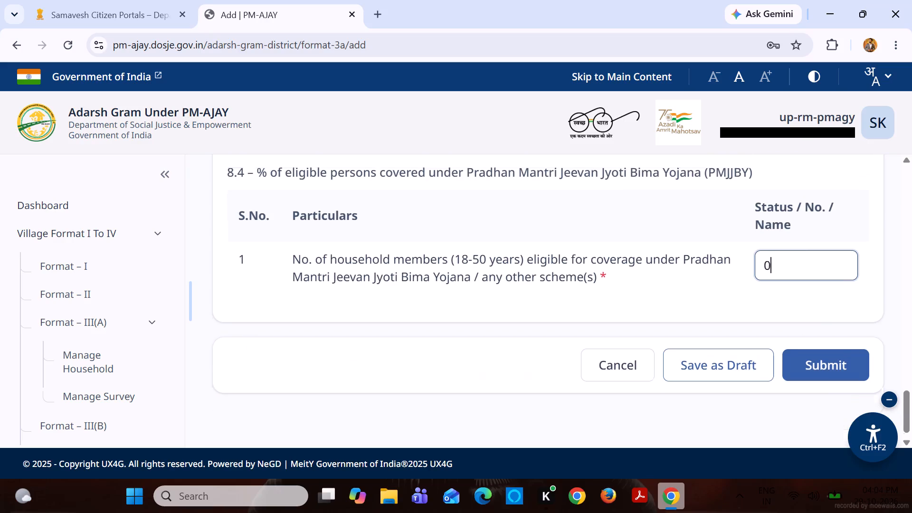
{"action": "scroll", "coordinate": [773, 205], "scroll_direction": "down", "scroll_amount": 2}
{"action": "left_click", "coordinate": [822, 373]}
{"action": "left_click", "coordinate": [861, 334]}
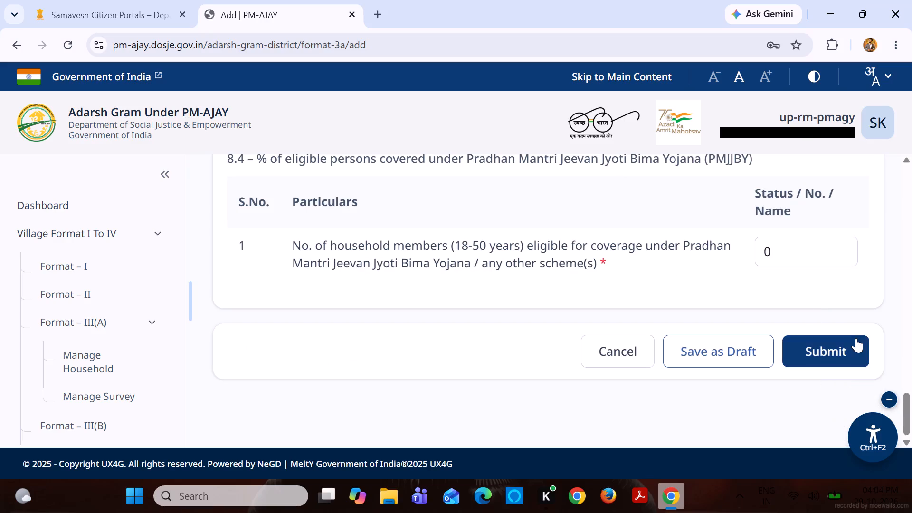
{"action": "left_click", "coordinate": [856, 338]}
Choose domain 9 – Digitization, enter 0 members eligible for PMGDISHA training (9.3), and submit it.
{"action": "left_click", "coordinate": [824, 220]}
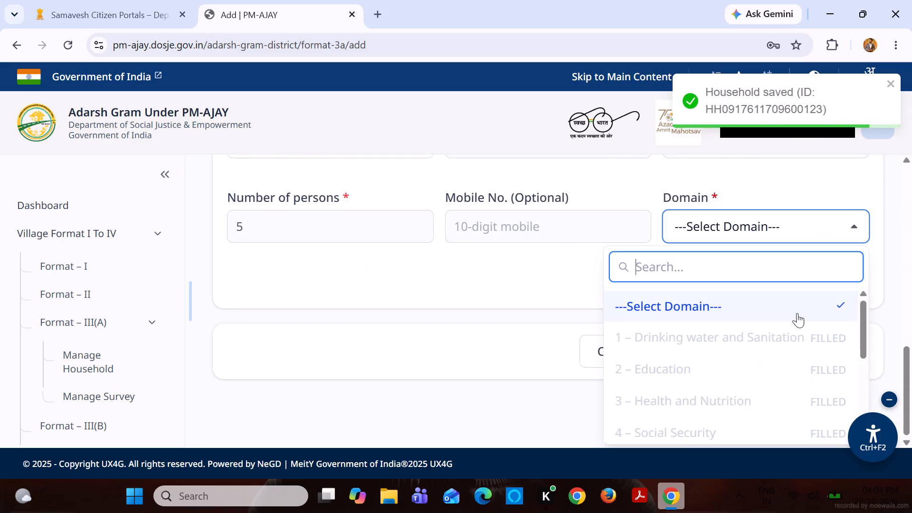
{"action": "scroll", "coordinate": [797, 313], "scroll_direction": "down", "scroll_amount": 8}
{"action": "left_click", "coordinate": [710, 399]}
{"action": "scroll", "coordinate": [710, 399], "scroll_direction": "down", "scroll_amount": 3}
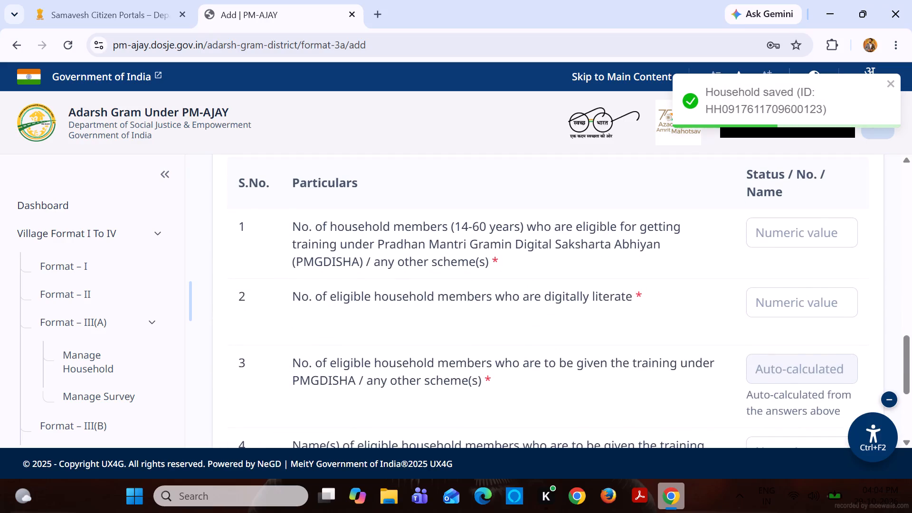
{"action": "left_click", "coordinate": [781, 244]}
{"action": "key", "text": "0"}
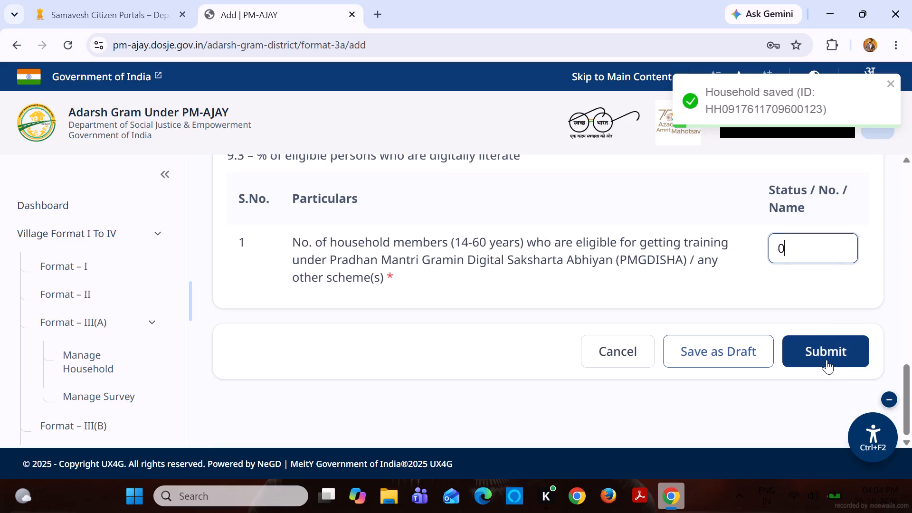
{"action": "left_click", "coordinate": [826, 360]}
Choose domain 10 – Livelihood and Skill Development, and enter 0 youth eligible for skill training (10.1) and 0 for bank linked loans (10.2).
{"action": "left_click", "coordinate": [821, 241]}
{"action": "scroll", "coordinate": [792, 329], "scroll_direction": "down", "scroll_amount": 9}
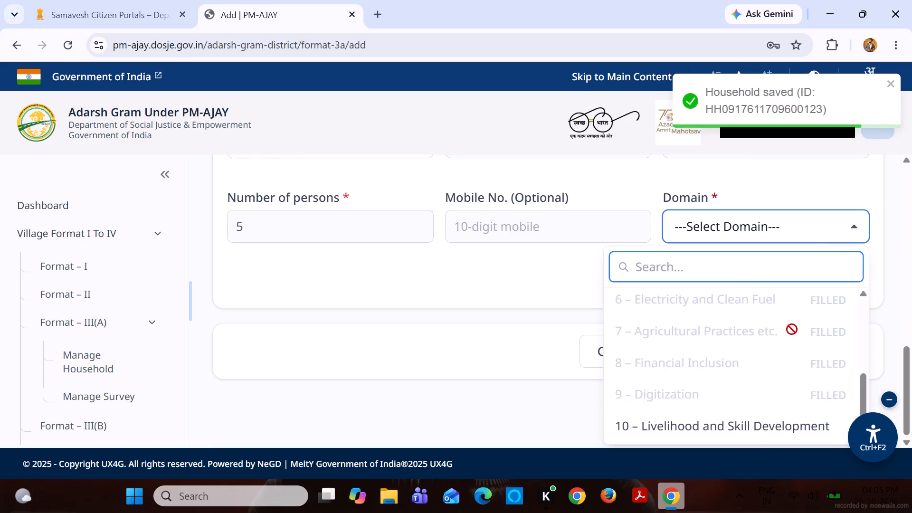
{"action": "left_click", "coordinate": [754, 433]}
{"action": "scroll", "coordinate": [768, 350], "scroll_direction": "down", "scroll_amount": 2}
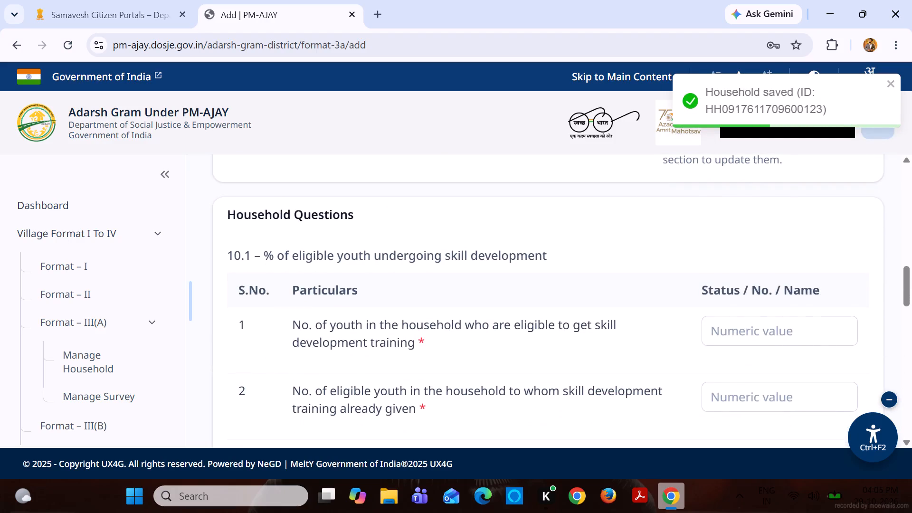
{"action": "left_click", "coordinate": [746, 336]}
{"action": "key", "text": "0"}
{"action": "scroll", "coordinate": [747, 332], "scroll_direction": "down", "scroll_amount": 4}
{"action": "left_click", "coordinate": [771, 262]}
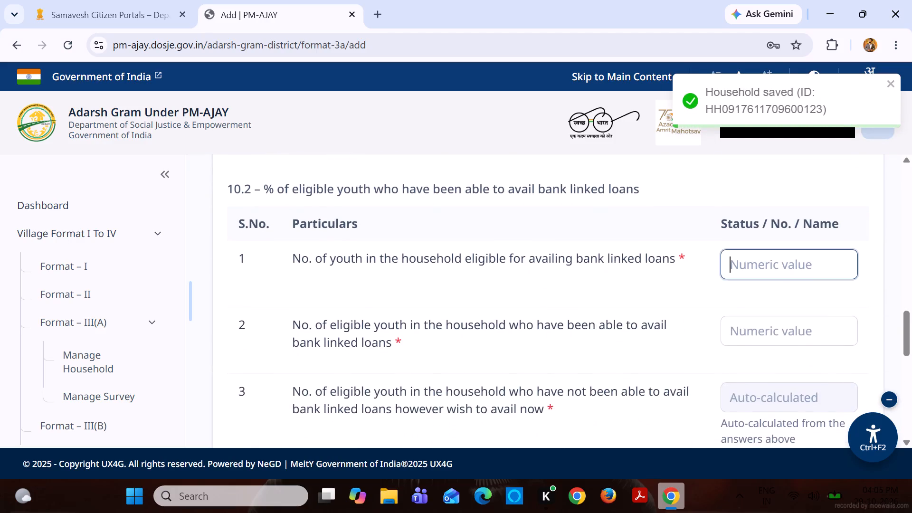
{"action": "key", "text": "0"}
Answer Yes to a household member belonging to a self-help group (10.3), and submit domain 10.
{"action": "left_click", "coordinate": [733, 400]}
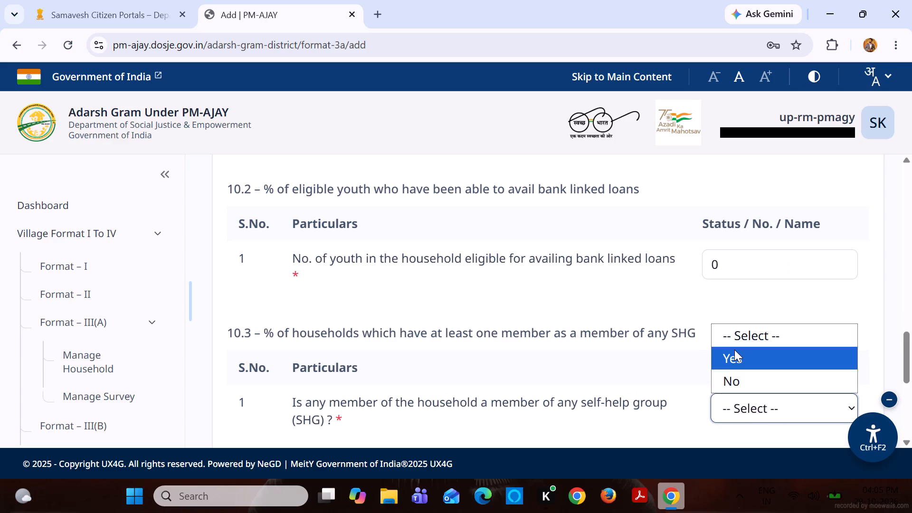
{"action": "left_click", "coordinate": [734, 350]}
{"action": "scroll", "coordinate": [734, 350], "scroll_direction": "down", "scroll_amount": 2}
{"action": "left_click", "coordinate": [824, 340]}
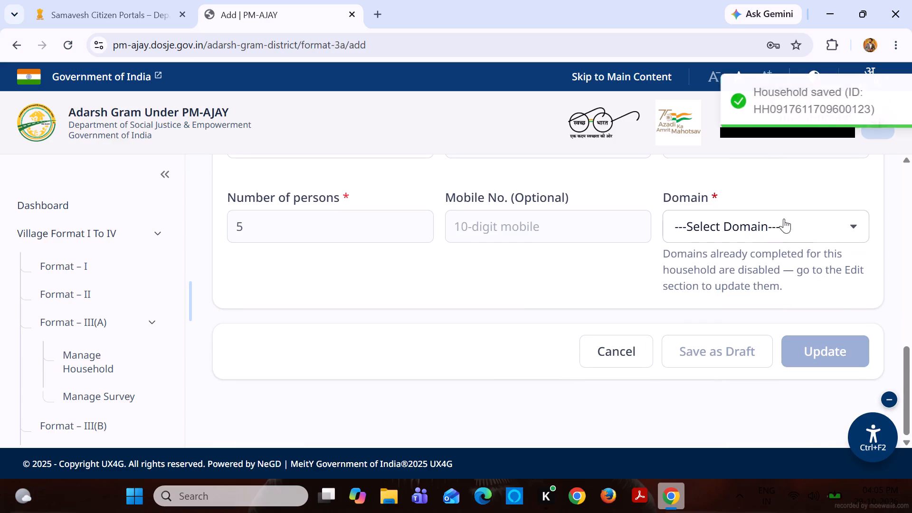
Start a new household record with block Shahabad, gram panchayat Narkheri, village Narkhera and category SC.
{"action": "left_click", "coordinate": [767, 227]}
{"action": "scroll", "coordinate": [763, 313], "scroll_direction": "down", "scroll_amount": 12}
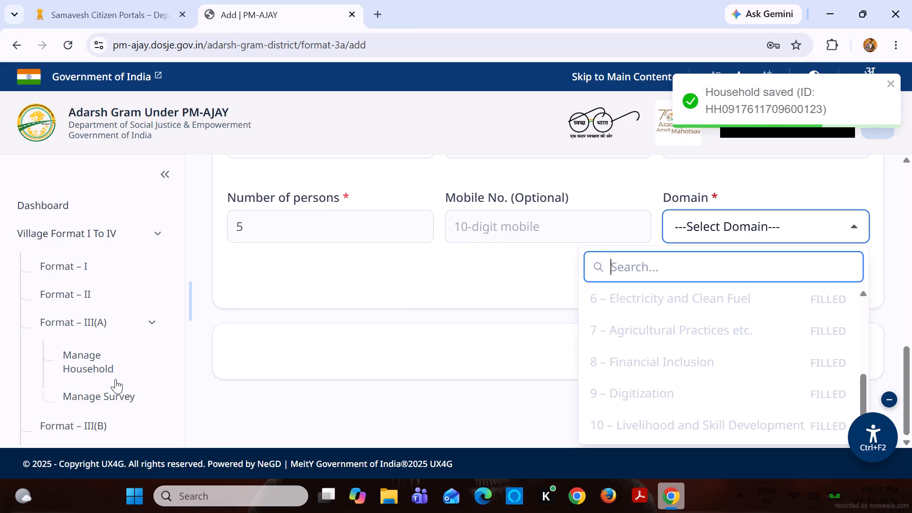
{"action": "left_click", "coordinate": [79, 376]}
{"action": "left_click", "coordinate": [701, 206]}
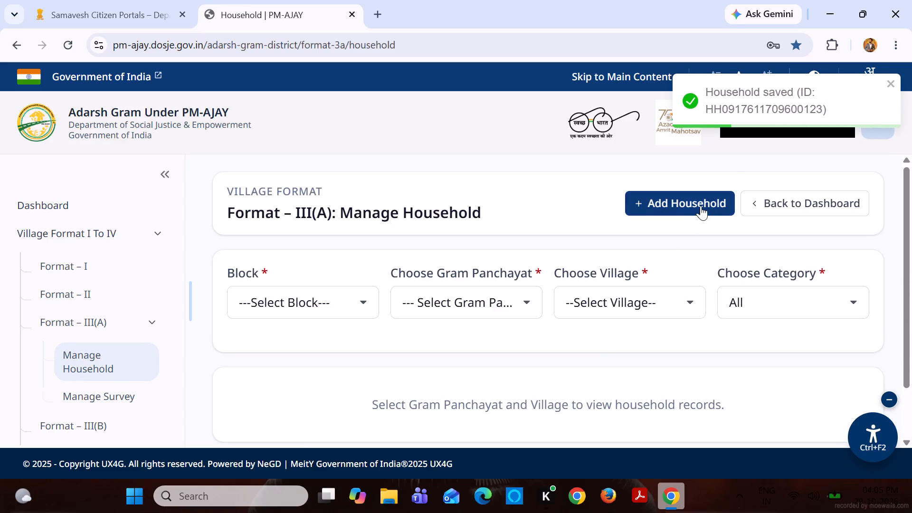
{"action": "left_click", "coordinate": [720, 171]}
{"action": "left_click", "coordinate": [604, 398]}
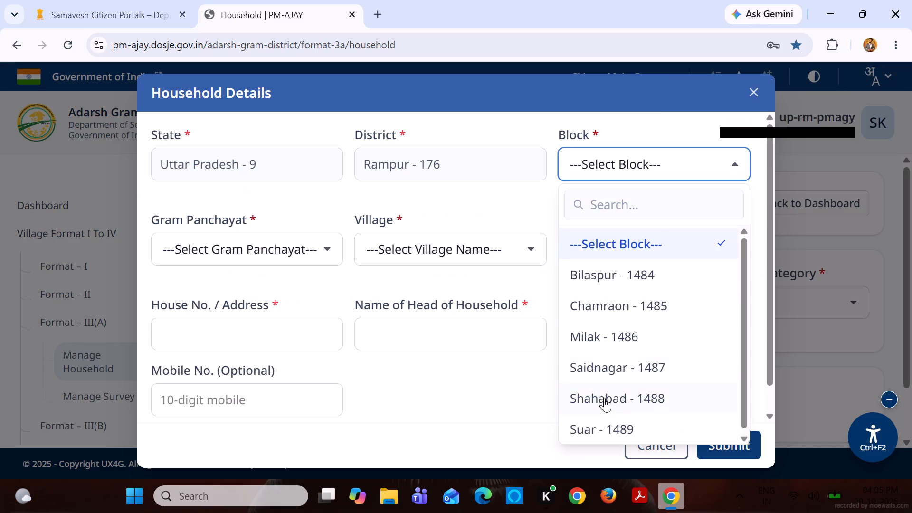
{"action": "left_click", "coordinate": [299, 257]}
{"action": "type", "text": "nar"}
{"action": "left_click", "coordinate": [243, 337]}
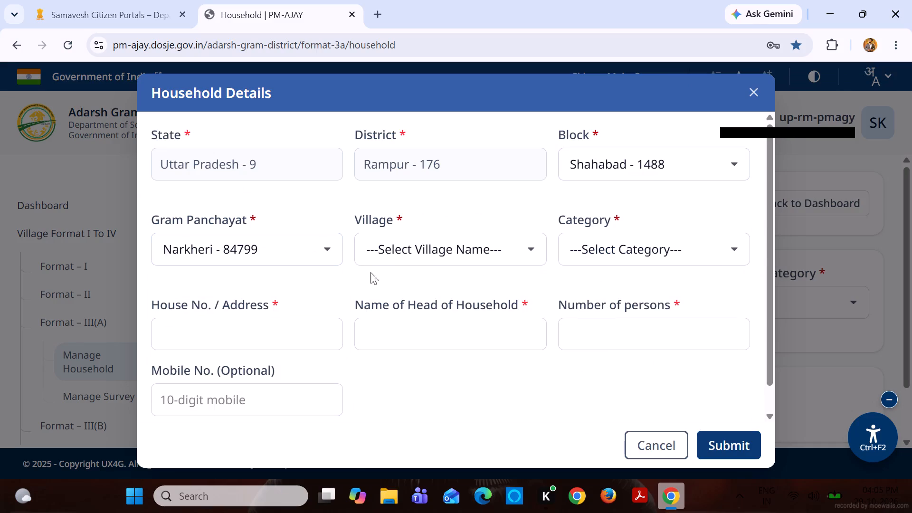
{"action": "left_click", "coordinate": [447, 262]}
{"action": "left_click", "coordinate": [423, 322]}
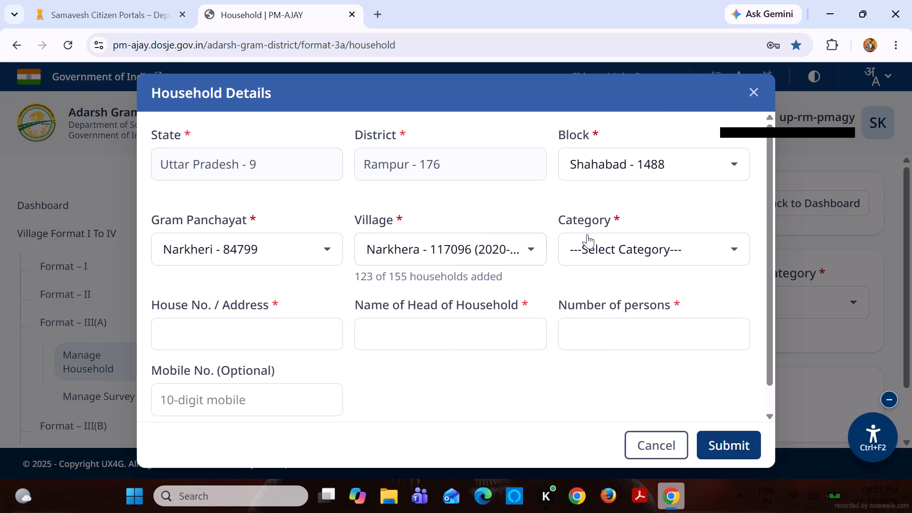
{"action": "left_click", "coordinate": [638, 252]}
{"action": "left_click", "coordinate": [594, 317]}
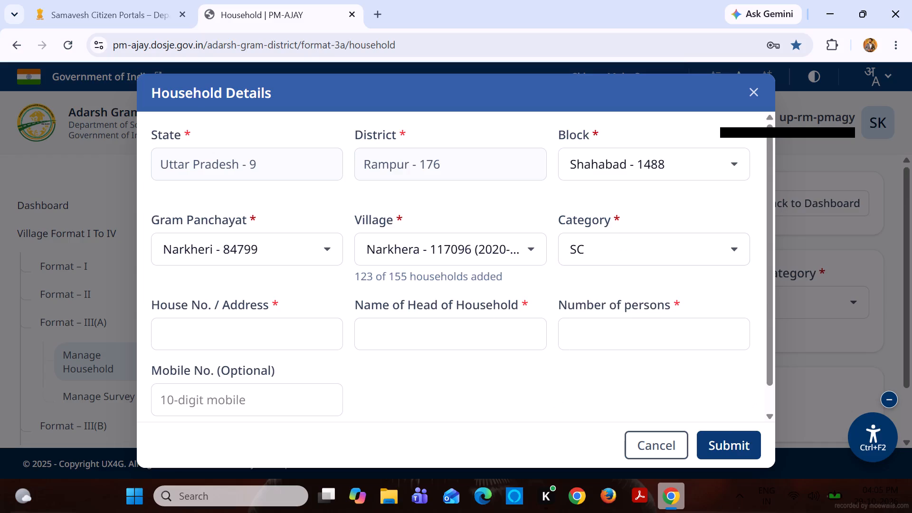
Enter house number 123, the name of the head of household and 6 persons, and submit the household details.
{"action": "left_click", "coordinate": [237, 345]}
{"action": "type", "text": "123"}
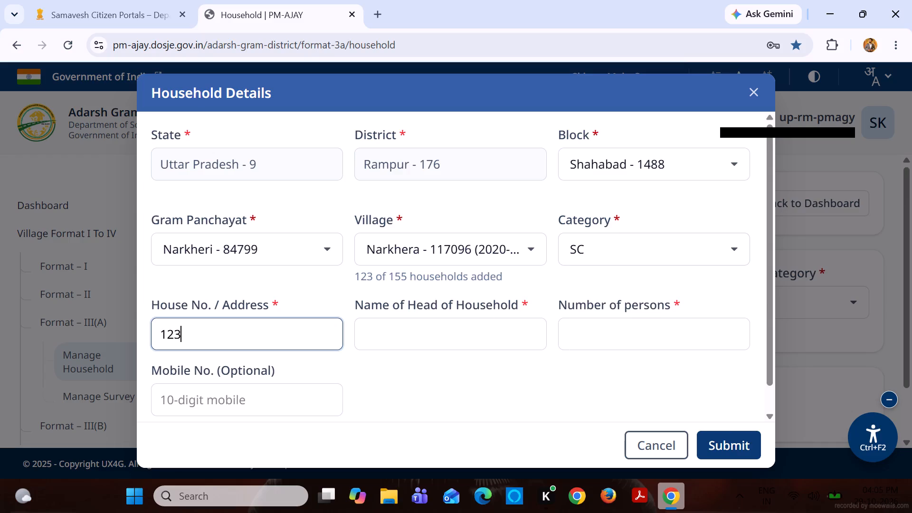
{"action": "left_click", "coordinate": [436, 320]}
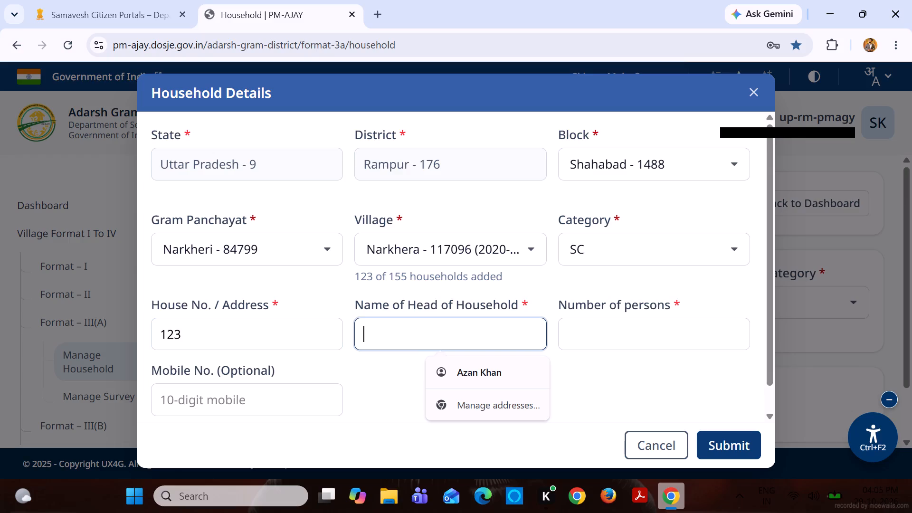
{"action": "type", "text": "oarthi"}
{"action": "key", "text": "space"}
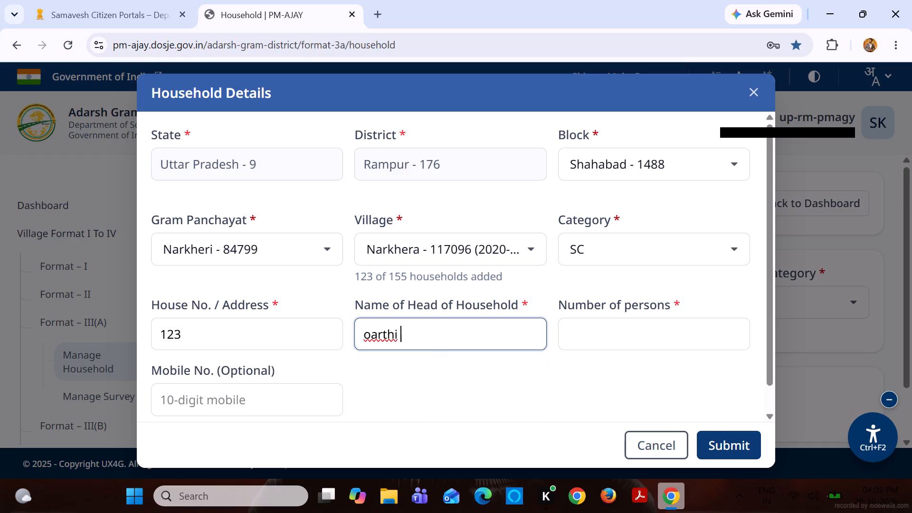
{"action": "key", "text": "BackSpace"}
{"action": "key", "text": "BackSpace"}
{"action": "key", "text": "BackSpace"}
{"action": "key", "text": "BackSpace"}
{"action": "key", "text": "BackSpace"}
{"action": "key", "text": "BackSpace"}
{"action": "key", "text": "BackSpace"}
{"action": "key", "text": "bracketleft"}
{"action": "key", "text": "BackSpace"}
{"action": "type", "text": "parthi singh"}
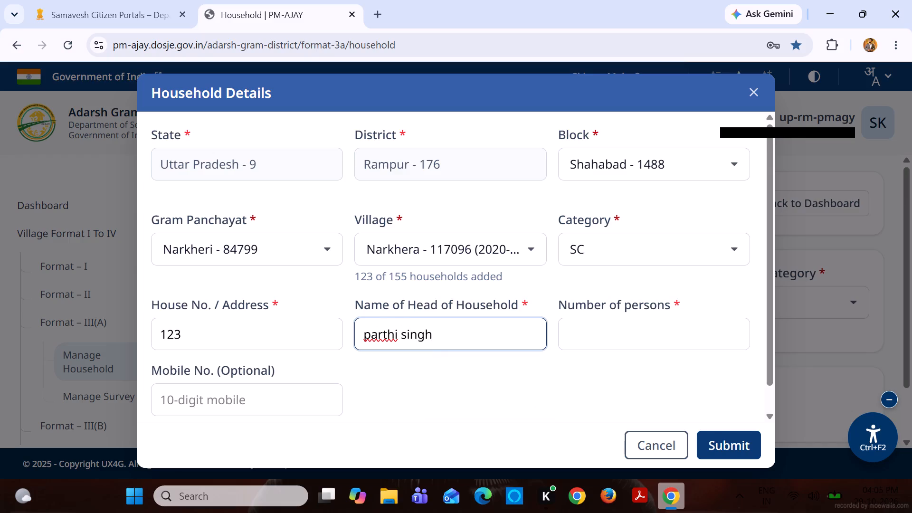
{"action": "left_click", "coordinate": [586, 332]}
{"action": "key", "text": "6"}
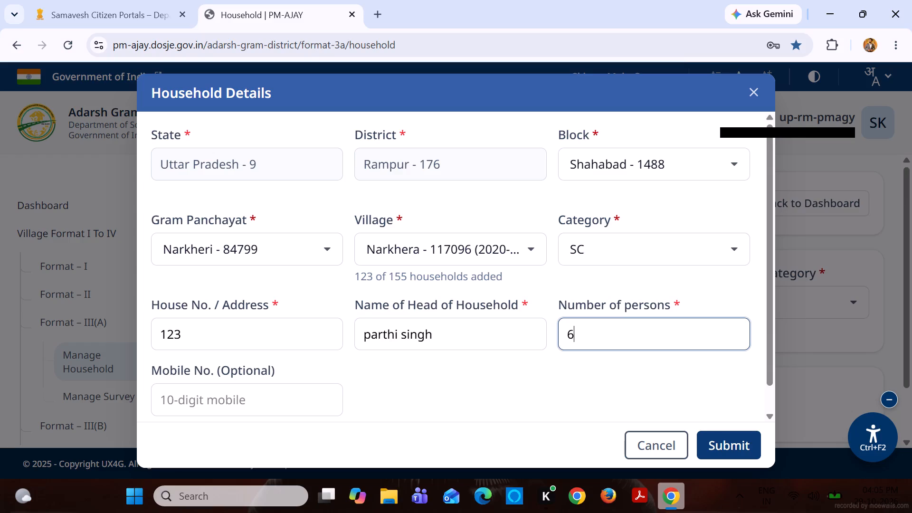
{"action": "left_click", "coordinate": [725, 443]}
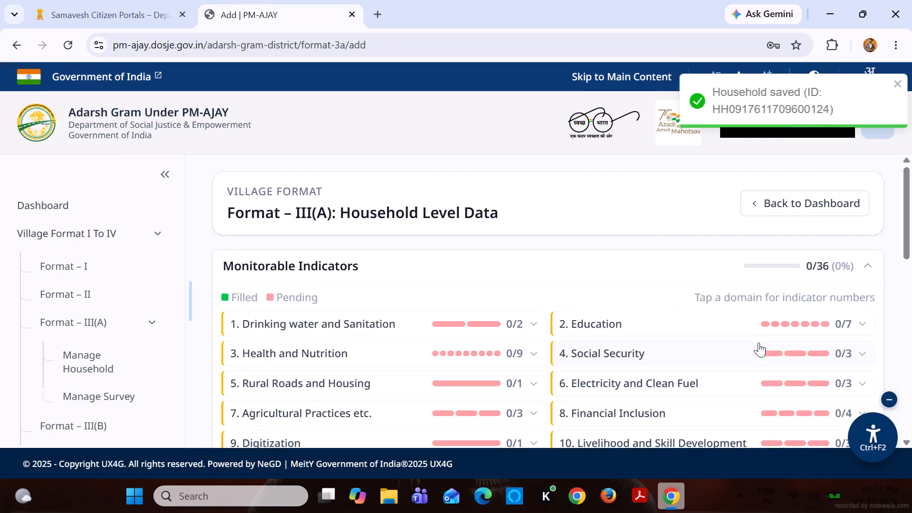
Choose domain 1 – Drinking water and Sanitation, answer Yes to having a household latrine (1.3) and No to open defecation (1.5), and submit it.
{"action": "scroll", "coordinate": [759, 342], "scroll_direction": "down", "scroll_amount": 8}
{"action": "left_click", "coordinate": [833, 267]}
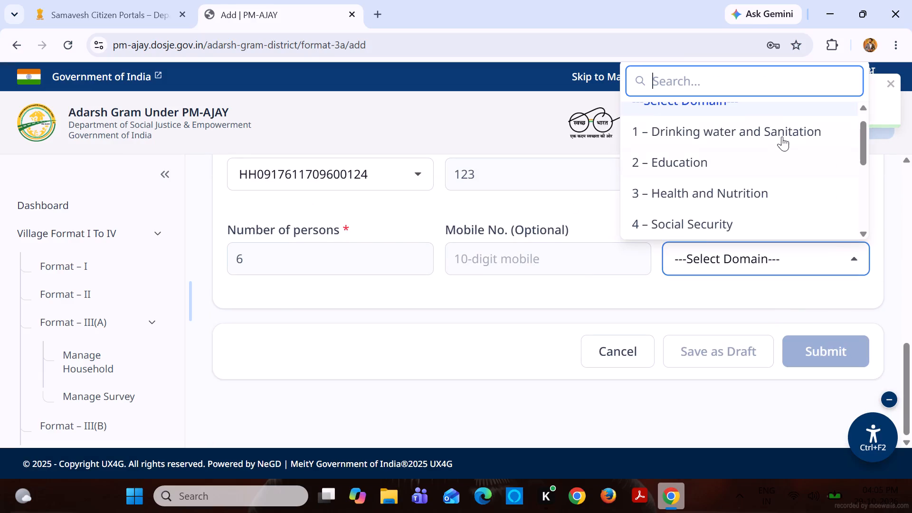
{"action": "left_click", "coordinate": [782, 136]}
{"action": "scroll", "coordinate": [722, 361], "scroll_direction": "down", "scroll_amount": 3}
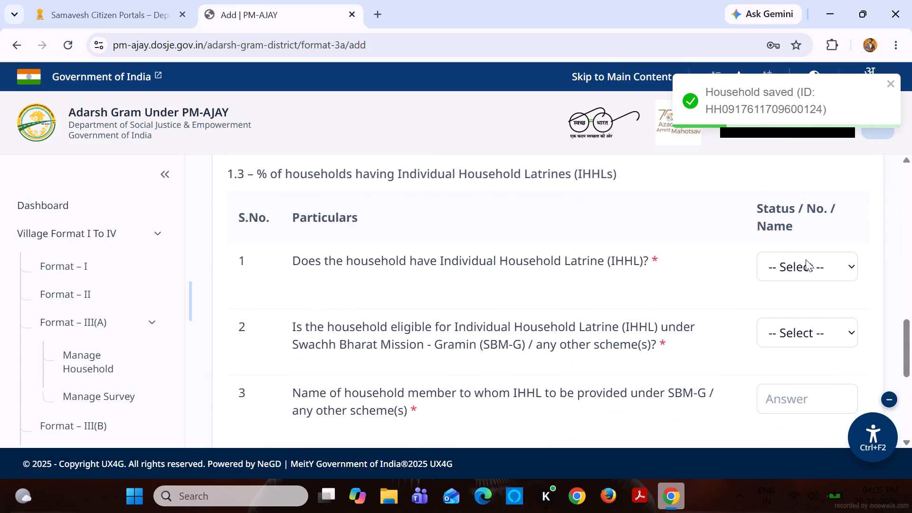
{"action": "left_click_drag", "start_coordinate": [806, 259], "coordinate": [791, 315]}
{"action": "left_click", "coordinate": [791, 315]}
{"action": "scroll", "coordinate": [791, 315], "scroll_direction": "down", "scroll_amount": 4}
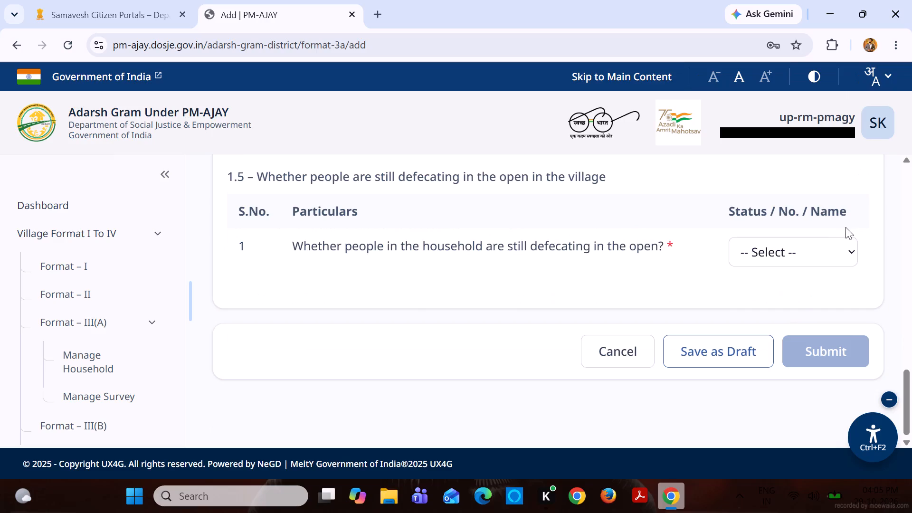
{"action": "left_click", "coordinate": [822, 252]}
{"action": "left_click", "coordinate": [769, 320]}
{"action": "left_click", "coordinate": [829, 349]}
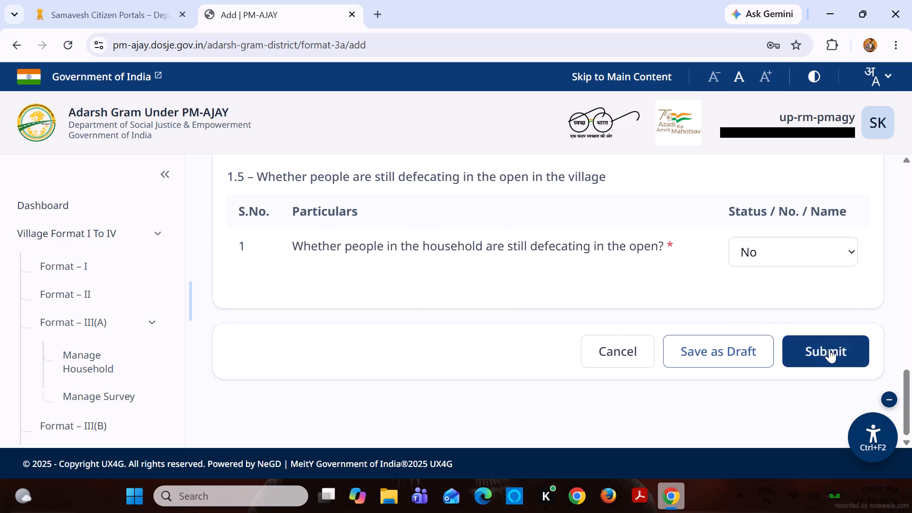
Choose domain 2 – Education, and enter 0 children aged 6-10 years (2.1) and 0 children aged 11-13 years (2.2).
{"action": "left_click", "coordinate": [810, 217]}
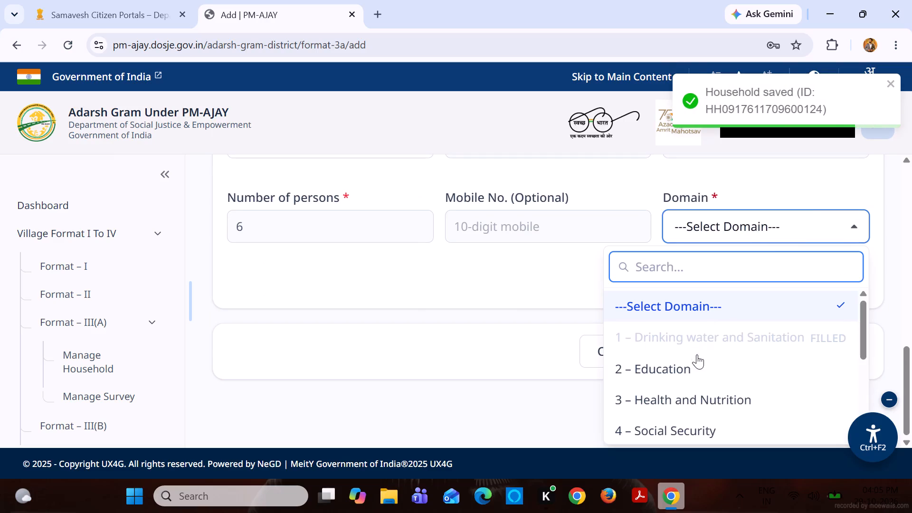
{"action": "left_click", "coordinate": [695, 369]}
{"action": "scroll", "coordinate": [695, 369], "scroll_direction": "down", "scroll_amount": 3}
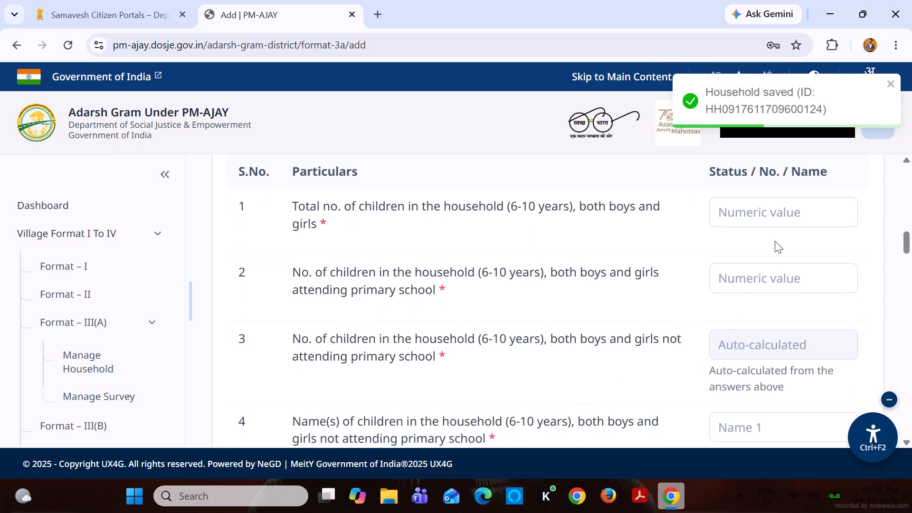
{"action": "left_click", "coordinate": [768, 212]}
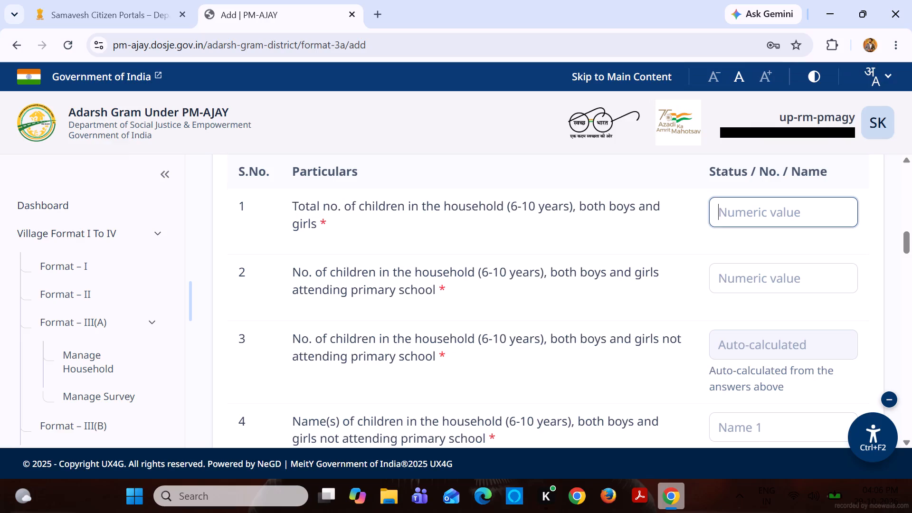
{"action": "scroll", "coordinate": [768, 212], "scroll_direction": "up", "scroll_amount": 2}
{"action": "scroll", "coordinate": [768, 212], "scroll_direction": "down", "scroll_amount": 5}
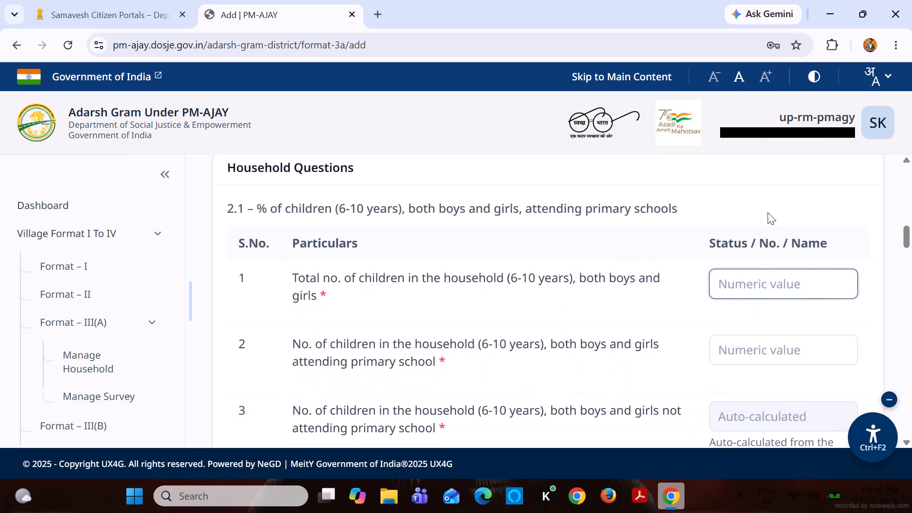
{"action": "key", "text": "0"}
{"action": "scroll", "coordinate": [726, 278], "scroll_direction": "down", "scroll_amount": 2}
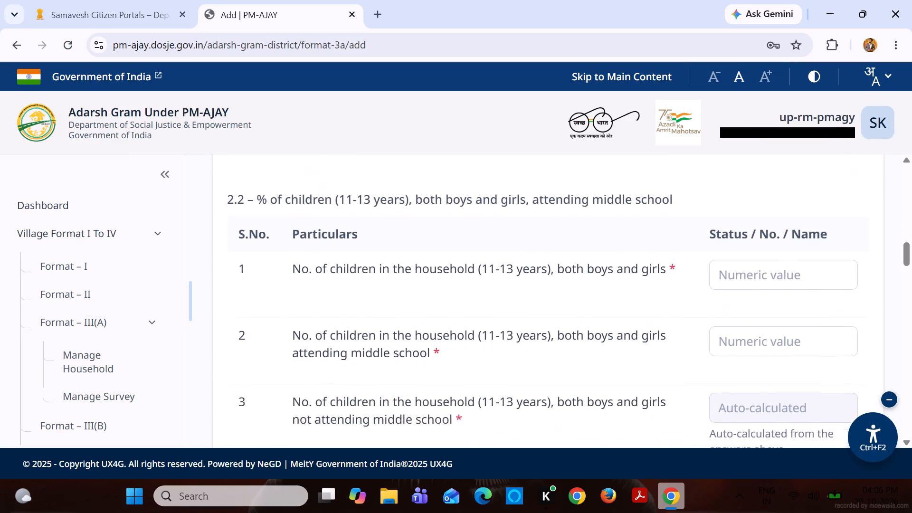
{"action": "scroll", "coordinate": [726, 278], "scroll_direction": "down", "scroll_amount": 1}
{"action": "left_click", "coordinate": [732, 250]}
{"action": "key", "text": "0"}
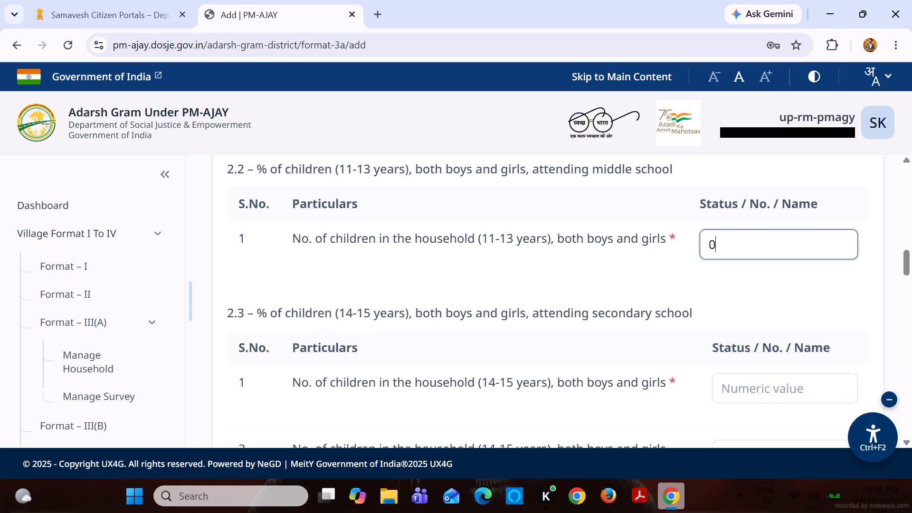
Enter 1 child aged 14-15 with 1 attending secondary school (2.3), and 1 aged 16-17 with 1 attending higher secondary school (2.4).
{"action": "scroll", "coordinate": [732, 250], "scroll_direction": "down", "scroll_amount": 1}
{"action": "left_click", "coordinate": [729, 286]}
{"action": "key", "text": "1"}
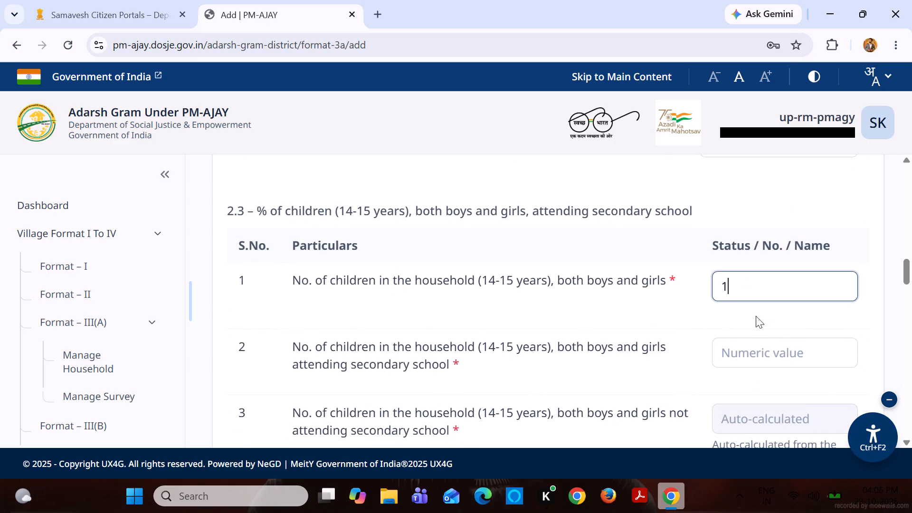
{"action": "left_click", "coordinate": [737, 342]}
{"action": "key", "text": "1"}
{"action": "scroll", "coordinate": [737, 342], "scroll_direction": "down", "scroll_amount": 4}
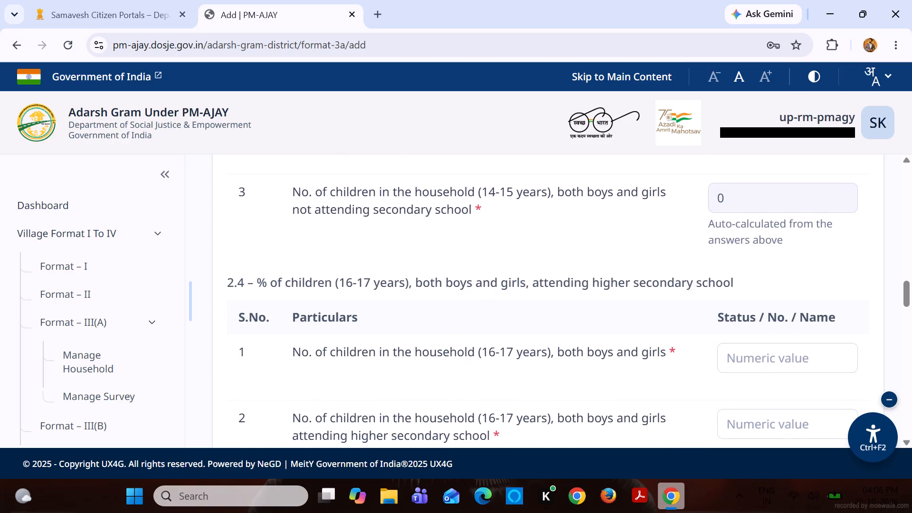
{"action": "left_click", "coordinate": [769, 359]}
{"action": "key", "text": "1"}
{"action": "scroll", "coordinate": [769, 359], "scroll_direction": "down", "scroll_amount": 2}
{"action": "left_click", "coordinate": [760, 321]}
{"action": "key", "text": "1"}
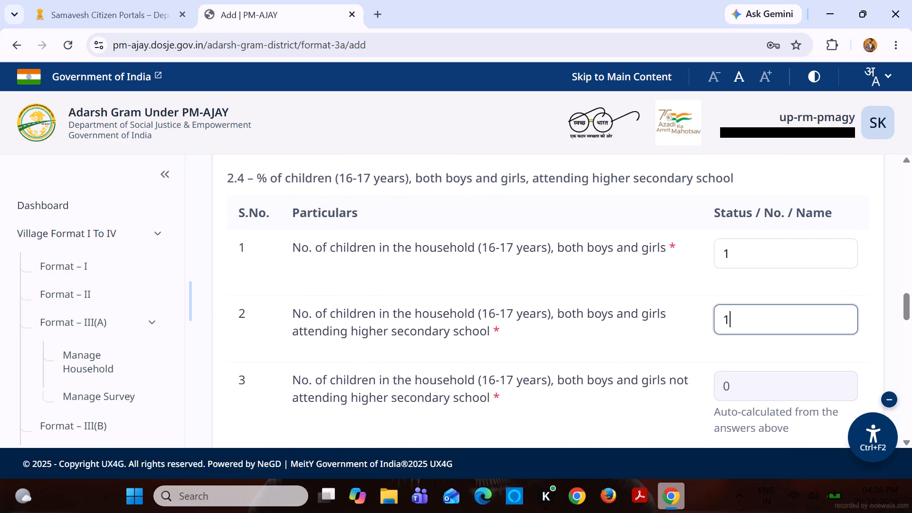
Enter 2 children aged 18-23 years with 2 attending post higher secondary education (2.5).
{"action": "scroll", "coordinate": [760, 321], "scroll_direction": "down", "scroll_amount": 4}
{"action": "left_click", "coordinate": [738, 336]}
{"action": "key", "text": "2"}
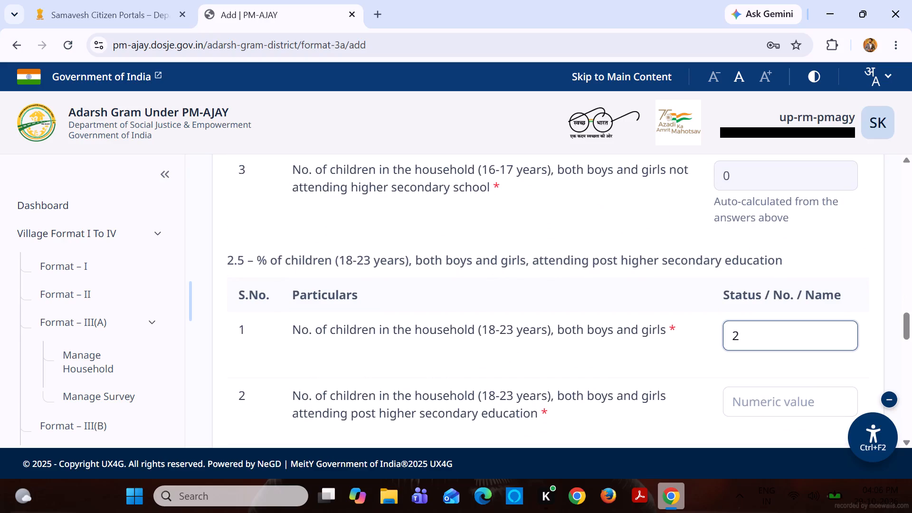
{"action": "left_click", "coordinate": [750, 398]}
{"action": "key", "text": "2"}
{"action": "scroll", "coordinate": [750, 398], "scroll_direction": "down", "scroll_amount": 5}
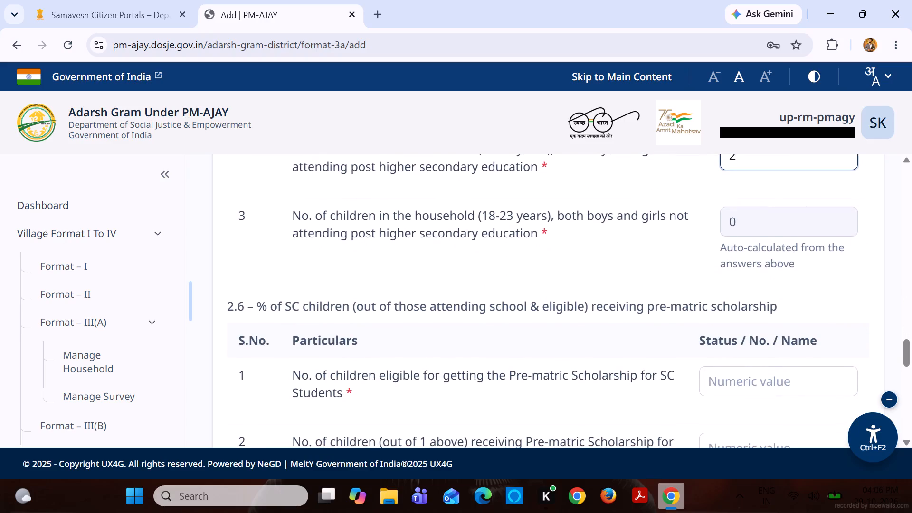
Enter 0 children eligible for the Pre-matric Scholarship (2.6) and 0 for the Post-matric Scholarship (2.7), and submit domain 2.
{"action": "scroll", "coordinate": [793, 374], "scroll_direction": "down", "scroll_amount": 1}
{"action": "left_click", "coordinate": [753, 309]}
{"action": "left_click", "coordinate": [742, 300]}
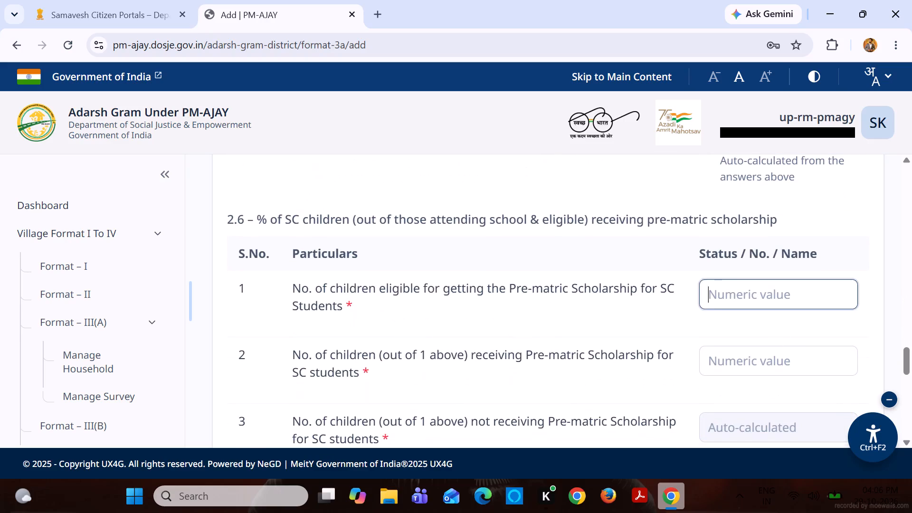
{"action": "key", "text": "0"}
{"action": "scroll", "coordinate": [742, 300], "scroll_direction": "down", "scroll_amount": 2}
{"action": "left_click_drag", "start_coordinate": [741, 328], "coordinate": [748, 324]}
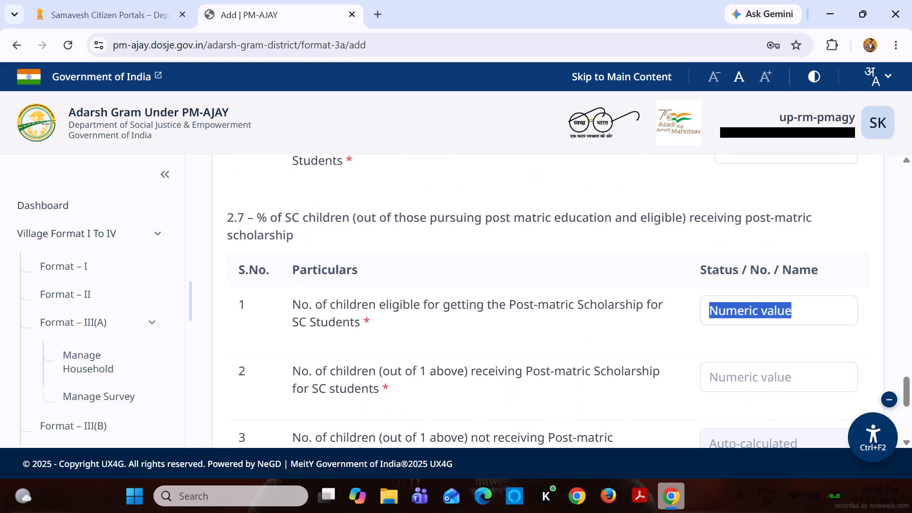
{"action": "left_click", "coordinate": [748, 324]}
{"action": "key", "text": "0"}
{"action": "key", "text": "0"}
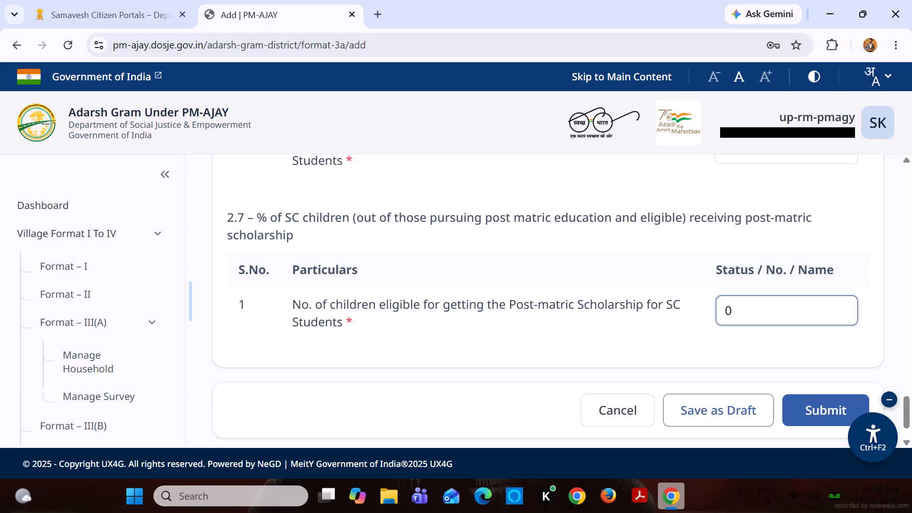
{"action": "left_click", "coordinate": [809, 401]}
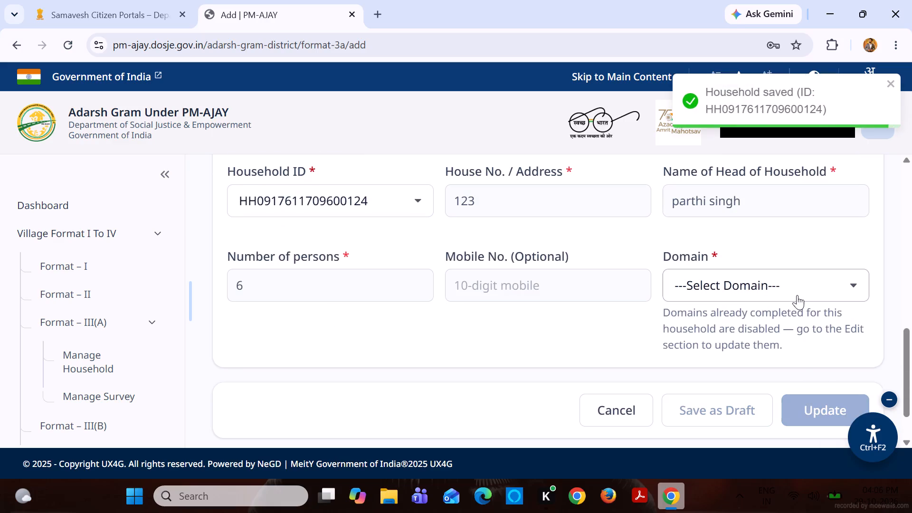
Choose domain 3 – Health and Nutrition, answer Yes to Health Protection Scheme coverage (3.1), and enter 0 pregnant women (3.3).
{"action": "left_click", "coordinate": [797, 295]}
{"action": "left_click", "coordinate": [718, 195]}
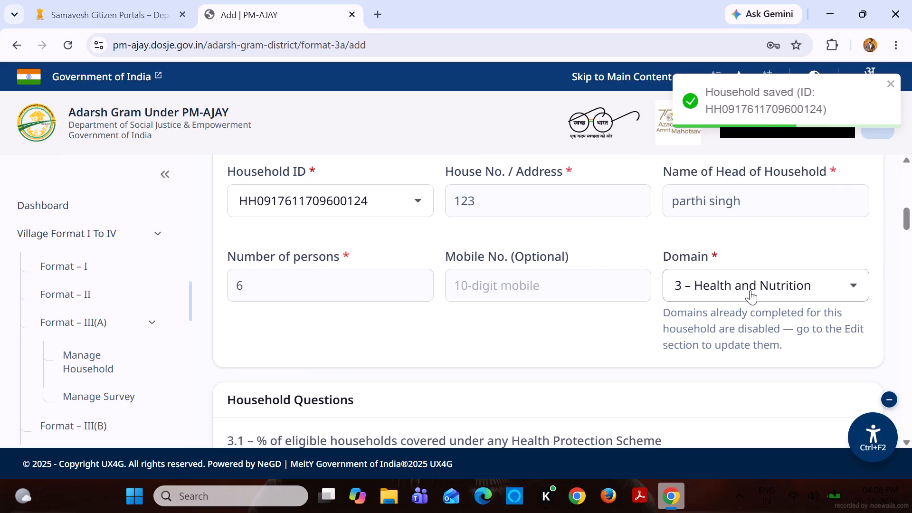
{"action": "scroll", "coordinate": [750, 290], "scroll_direction": "down", "scroll_amount": 3}
{"action": "left_click", "coordinate": [783, 295]}
{"action": "left_click", "coordinate": [764, 341]}
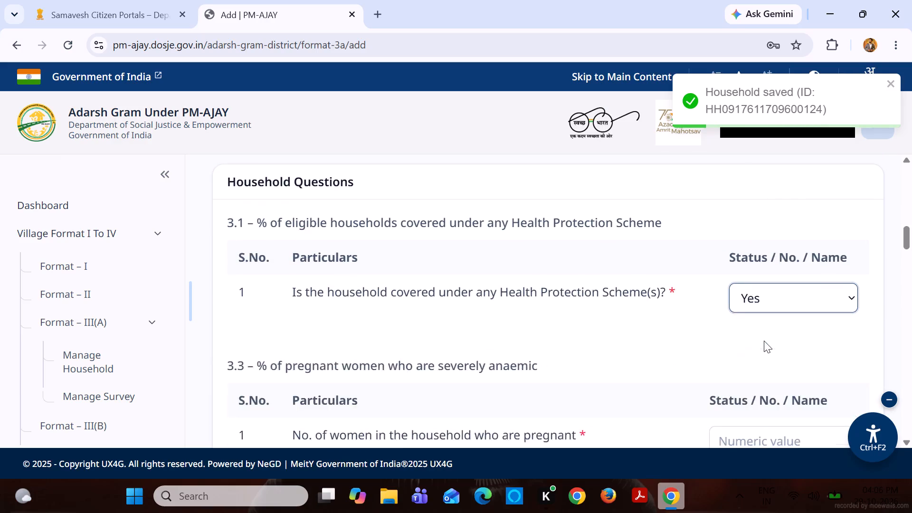
{"action": "scroll", "coordinate": [764, 341], "scroll_direction": "down", "scroll_amount": 4}
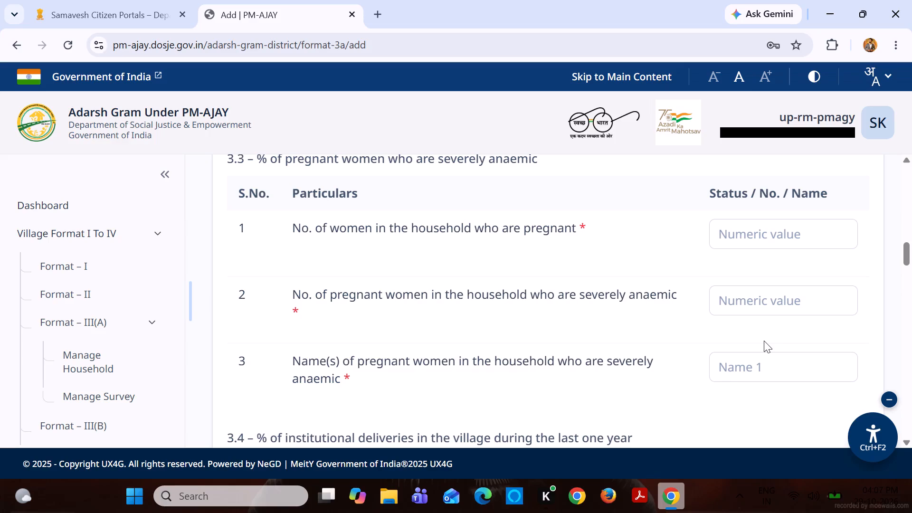
{"action": "left_click", "coordinate": [770, 250]}
{"action": "left_click", "coordinate": [750, 238]}
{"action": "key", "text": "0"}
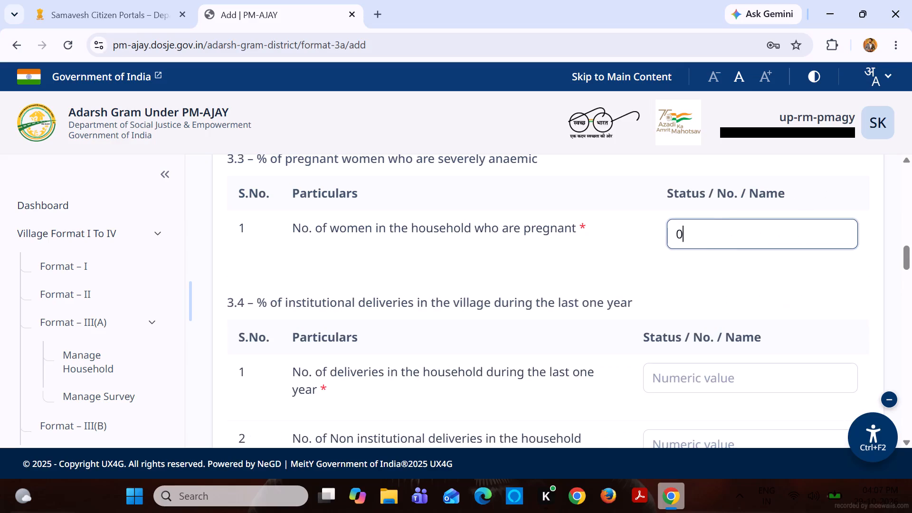
Enter 0 deliveries in the household (3.4) and 0 children born (3.5) during the last one year.
{"action": "scroll", "coordinate": [750, 238], "scroll_direction": "down", "scroll_amount": 2}
{"action": "left_click", "coordinate": [698, 261]}
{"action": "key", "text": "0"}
{"action": "scroll", "coordinate": [698, 261], "scroll_direction": "down", "scroll_amount": 2}
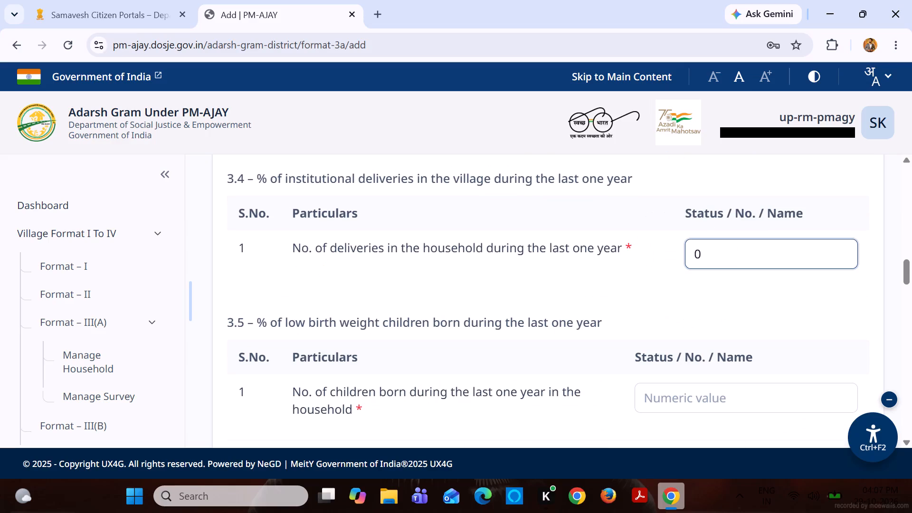
{"action": "left_click", "coordinate": [676, 397]}
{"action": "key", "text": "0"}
Enter 0 children below one year (3.6) and 0 children aged 0-5 years (3.7) in the household.
{"action": "scroll", "coordinate": [676, 397], "scroll_direction": "down", "scroll_amount": 5}
{"action": "scroll", "coordinate": [687, 281], "scroll_direction": "down", "scroll_amount": 1}
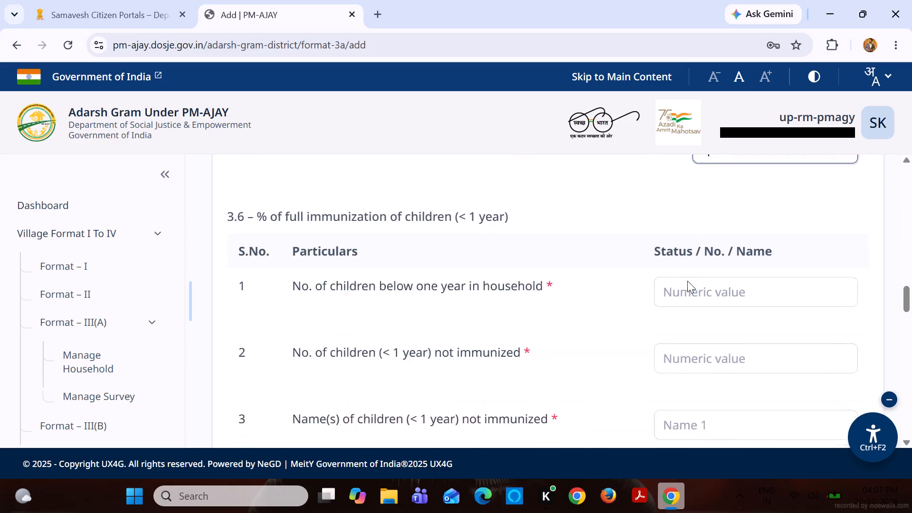
{"action": "scroll", "coordinate": [687, 281], "scroll_direction": "down", "scroll_amount": 1}
{"action": "left_click", "coordinate": [689, 257]}
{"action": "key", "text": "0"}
{"action": "scroll", "coordinate": [690, 251], "scroll_direction": "down", "scroll_amount": 1}
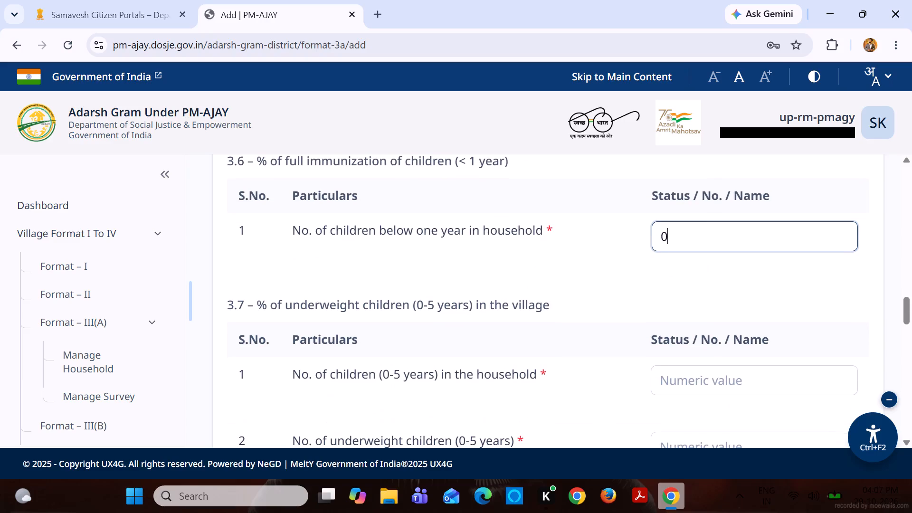
{"action": "left_click", "coordinate": [689, 367]}
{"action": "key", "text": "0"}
Enter 0 women pregnant during the last one year (3.8) and 0 children below one year (3.9).
{"action": "scroll", "coordinate": [689, 367], "scroll_direction": "down", "scroll_amount": 3}
{"action": "left_click", "coordinate": [704, 375]}
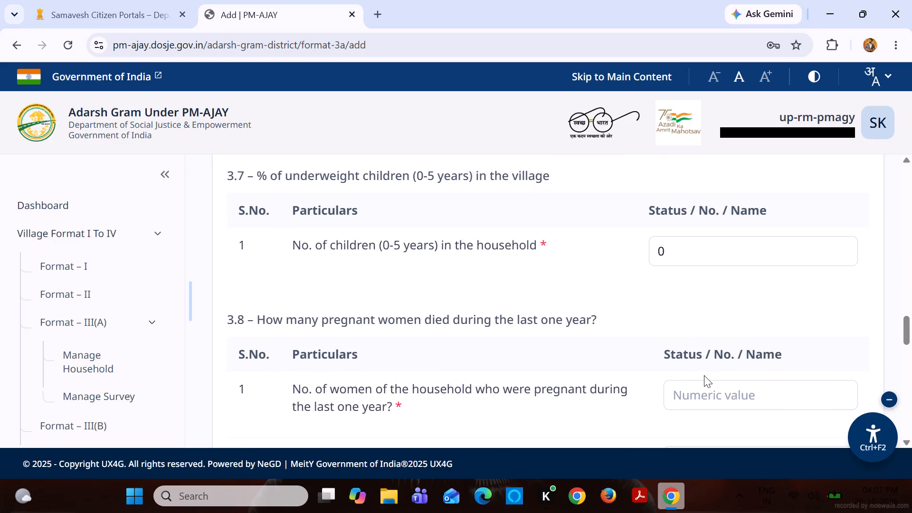
{"action": "left_click", "coordinate": [702, 380]}
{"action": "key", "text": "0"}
{"action": "scroll", "coordinate": [702, 374], "scroll_direction": "down", "scroll_amount": 4}
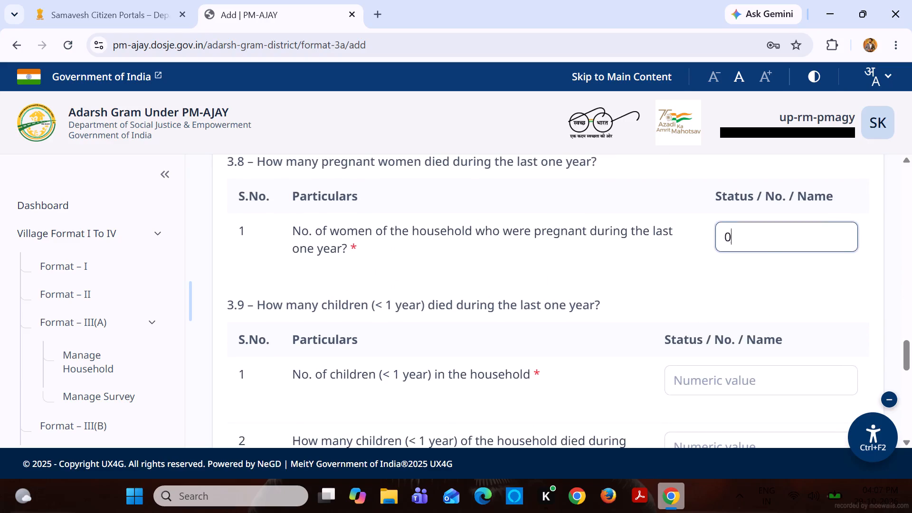
{"action": "left_click", "coordinate": [698, 371]}
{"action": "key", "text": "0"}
Enter 0 household members suffering from communicable diseases (3.10) and submit domain 3.
{"action": "scroll", "coordinate": [698, 371], "scroll_direction": "down", "scroll_amount": 5}
{"action": "left_click", "coordinate": [756, 402]}
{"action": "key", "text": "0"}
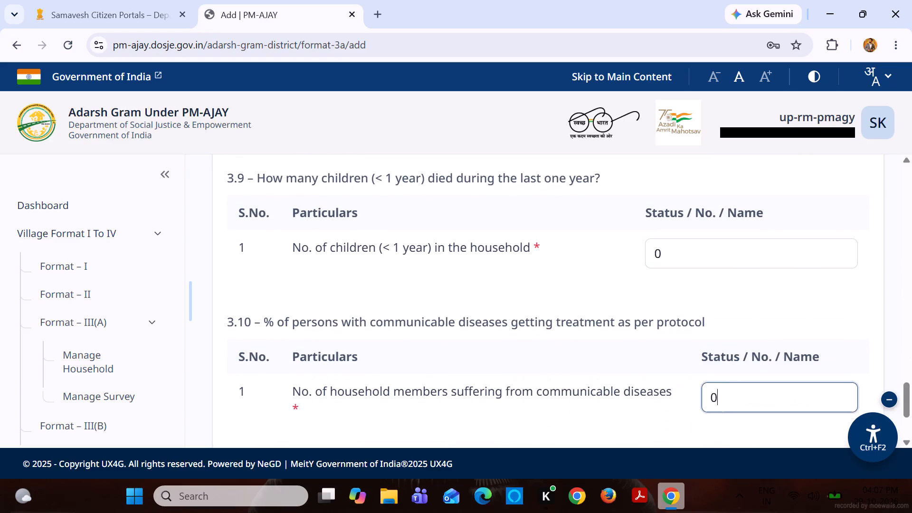
{"action": "scroll", "coordinate": [756, 395], "scroll_direction": "down", "scroll_amount": 6}
{"action": "left_click", "coordinate": [834, 342]}
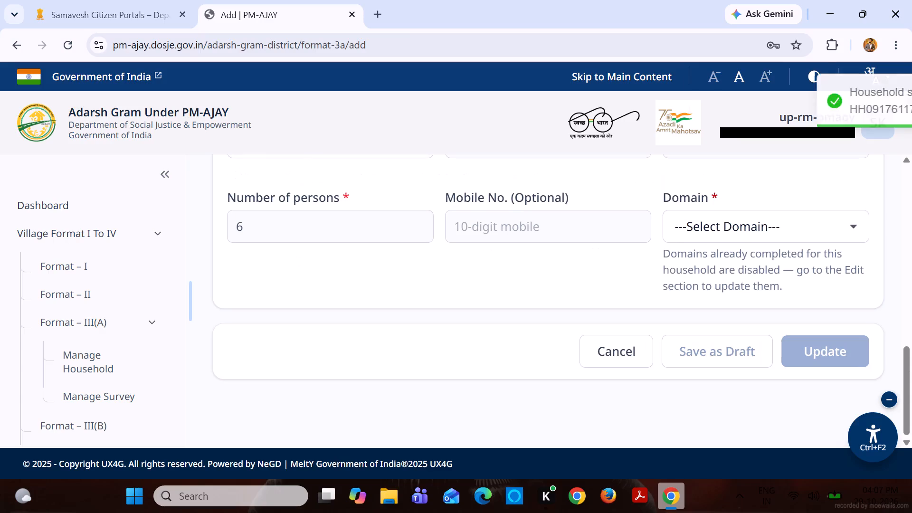
Choose domain 4 – Social Security, and enter 0 women eligible for Widow Pension (4.1) and 0 persons eligible for Old Age Pension (4.2).
{"action": "left_click", "coordinate": [826, 224]}
{"action": "scroll", "coordinate": [740, 359], "scroll_direction": "down", "scroll_amount": 1}
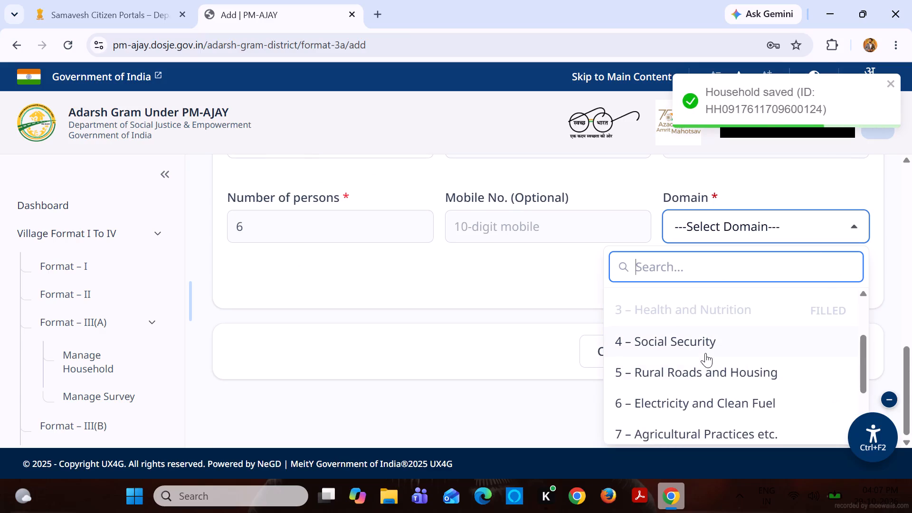
{"action": "left_click", "coordinate": [705, 353]}
{"action": "scroll", "coordinate": [705, 353], "scroll_direction": "down", "scroll_amount": 3}
{"action": "left_click", "coordinate": [724, 243]}
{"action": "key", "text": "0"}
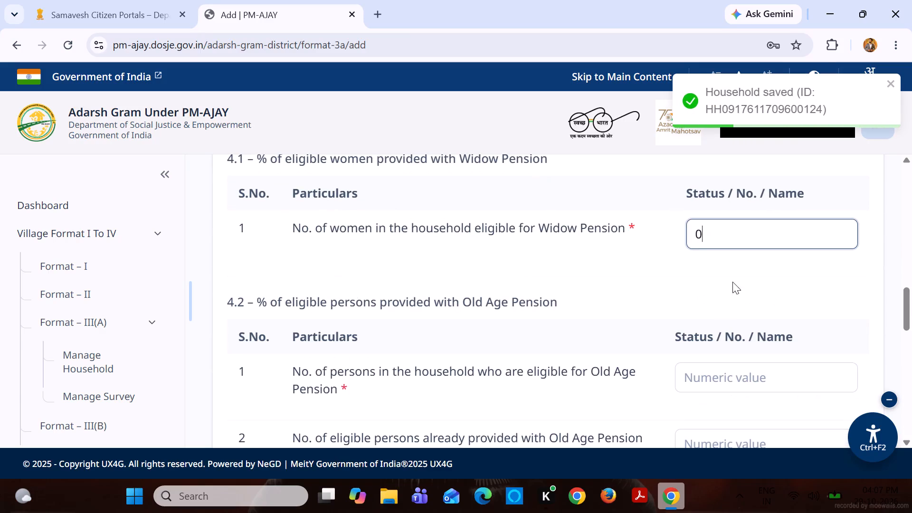
{"action": "left_click", "coordinate": [700, 387]}
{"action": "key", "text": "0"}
Enter 0 persons eligible for Disability Pension (4.3) and submit domain 4.
{"action": "scroll", "coordinate": [701, 383], "scroll_direction": "down", "scroll_amount": 3}
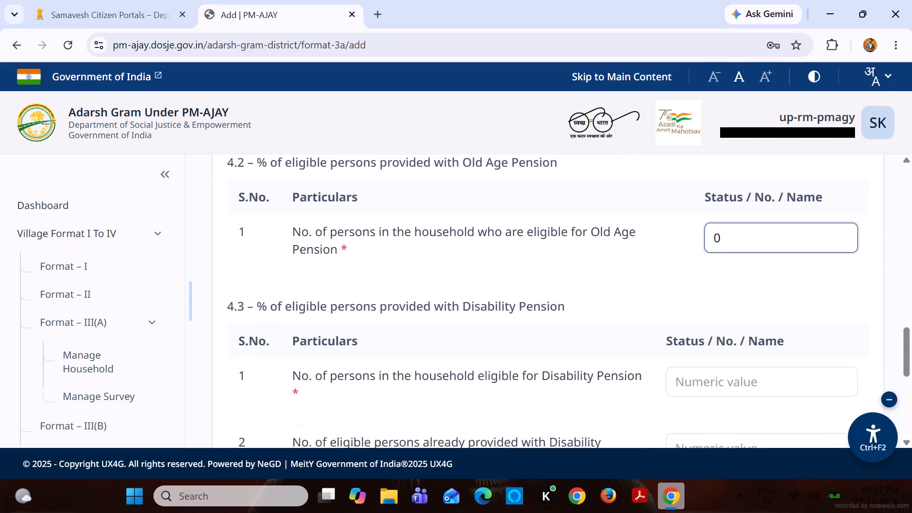
{"action": "scroll", "coordinate": [701, 383], "scroll_direction": "down", "scroll_amount": 1}
{"action": "left_click", "coordinate": [693, 331]}
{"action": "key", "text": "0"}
{"action": "scroll", "coordinate": [694, 326], "scroll_direction": "down", "scroll_amount": 2}
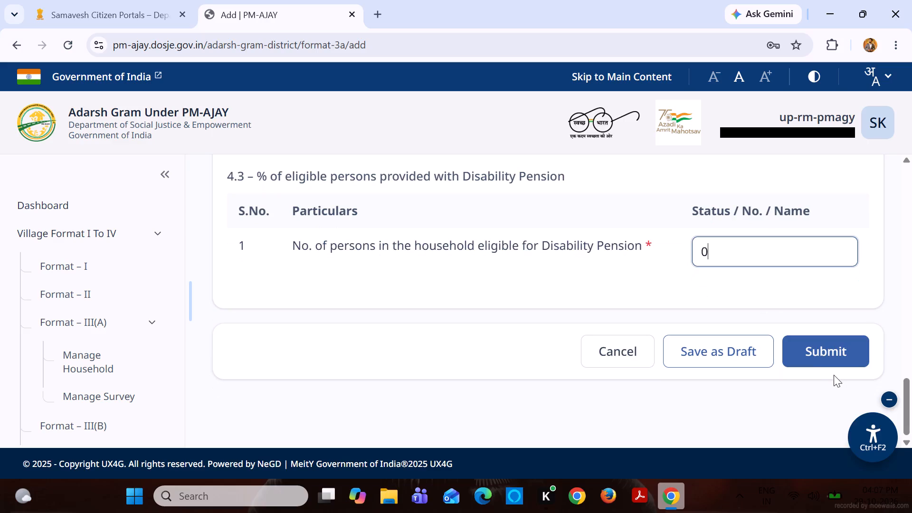
{"action": "left_click", "coordinate": [809, 360]}
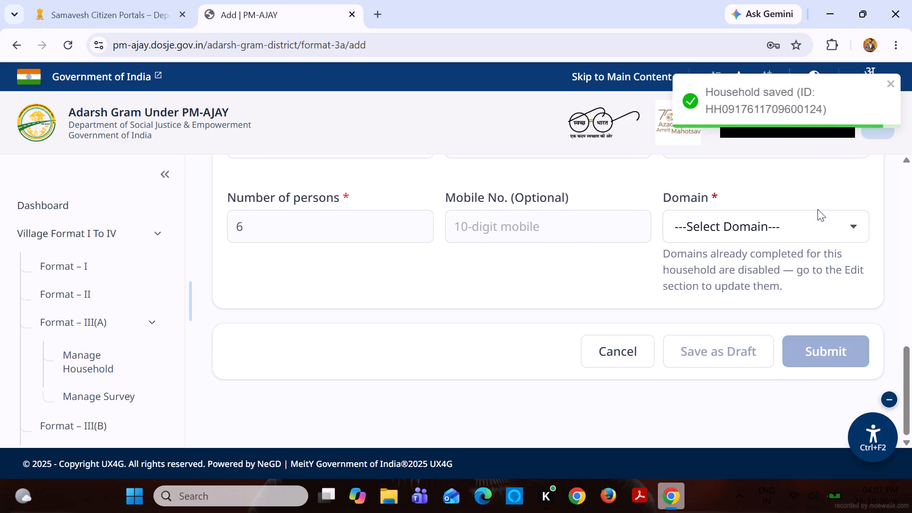
Choose domain 5 – Rural Roads and Housing, answer whether the household lives in a Kachcha/unsafe house (5.3), and submit the domain.
{"action": "left_click", "coordinate": [814, 213]}
{"action": "scroll", "coordinate": [741, 347], "scroll_direction": "down", "scroll_amount": 1}
{"action": "left_click", "coordinate": [690, 384]}
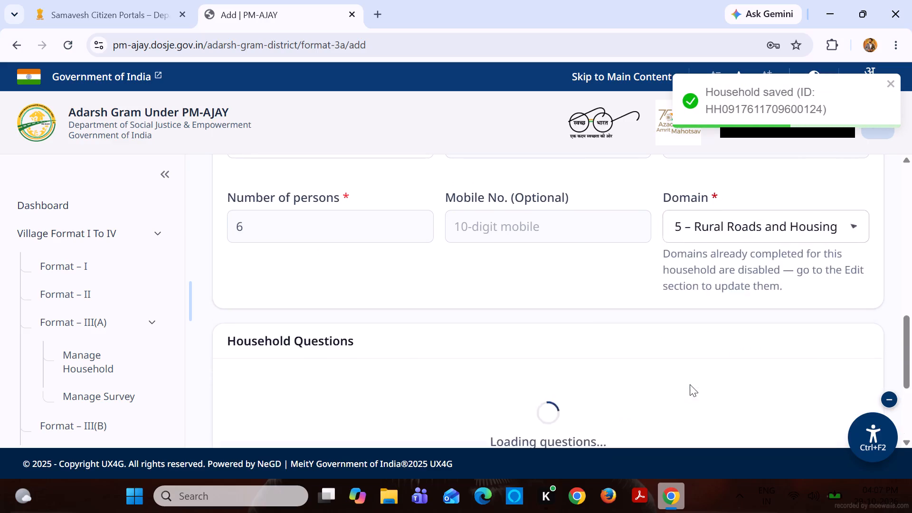
{"action": "scroll", "coordinate": [690, 384], "scroll_direction": "down", "scroll_amount": 3}
{"action": "left_click", "coordinate": [836, 277]}
{"action": "left_click", "coordinate": [786, 336]}
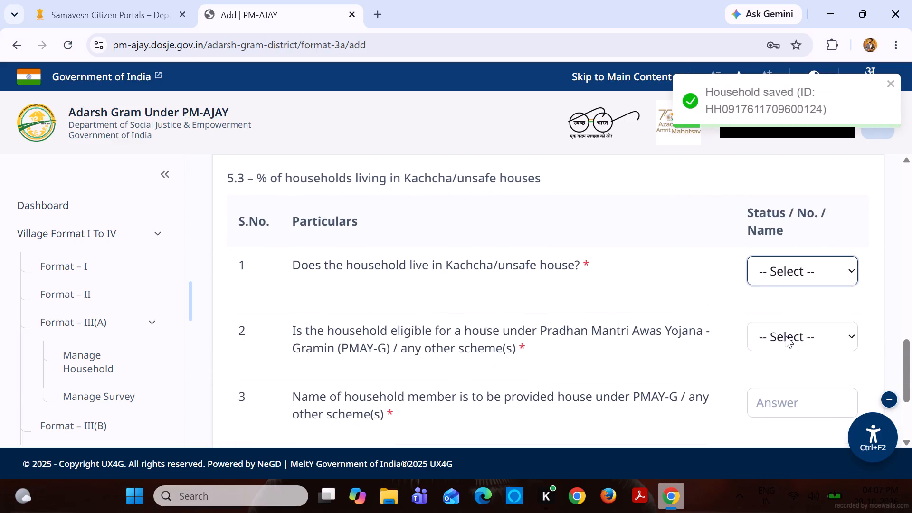
{"action": "scroll", "coordinate": [786, 336], "scroll_direction": "right", "scroll_amount": 1}
{"action": "left_click", "coordinate": [830, 362]}
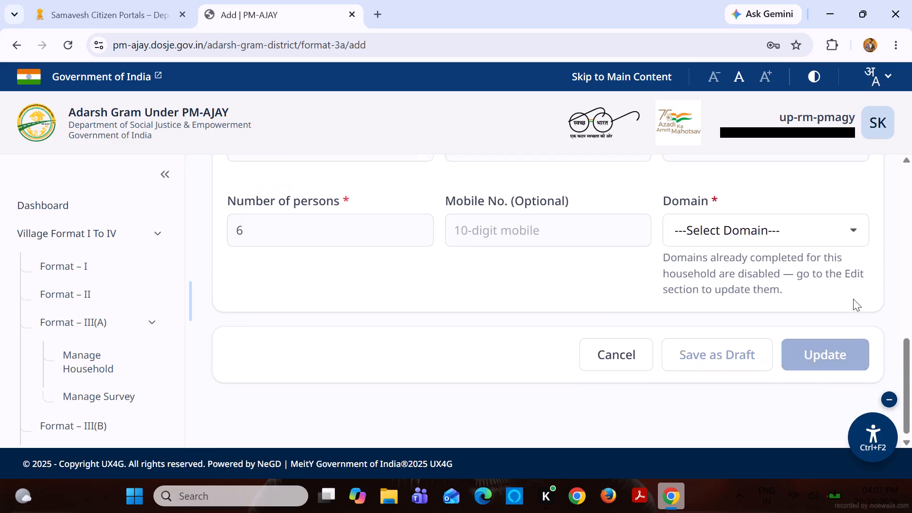
Choose domain 6 – Electricity and Clean Fuel, and answer whether the house has an electricity connection (6.2).
{"action": "left_click", "coordinate": [803, 210]}
{"action": "left_click", "coordinate": [802, 220]}
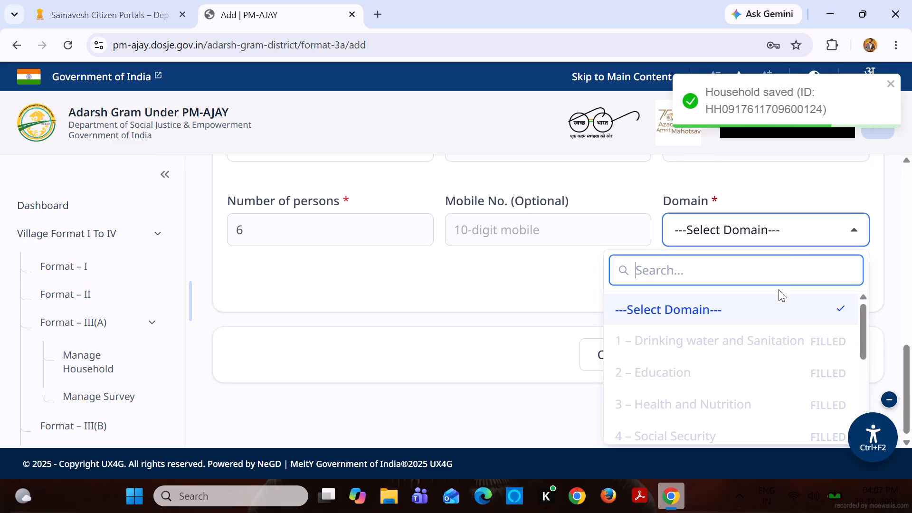
{"action": "scroll", "coordinate": [779, 289], "scroll_direction": "down", "scroll_amount": 2}
{"action": "scroll", "coordinate": [777, 343], "scroll_direction": "down", "scroll_amount": 3}
{"action": "scroll", "coordinate": [755, 327], "scroll_direction": "up", "scroll_amount": 1}
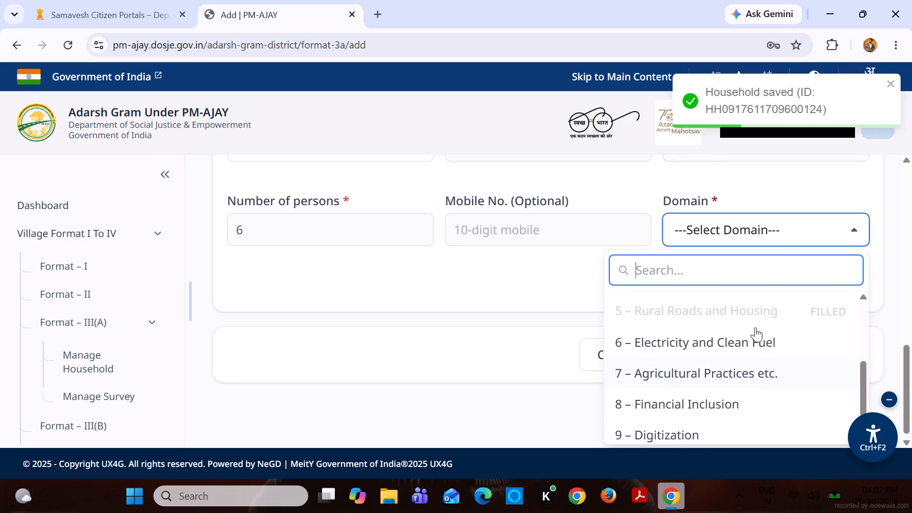
{"action": "left_click", "coordinate": [742, 332]}
{"action": "scroll", "coordinate": [742, 332], "scroll_direction": "down", "scroll_amount": 4}
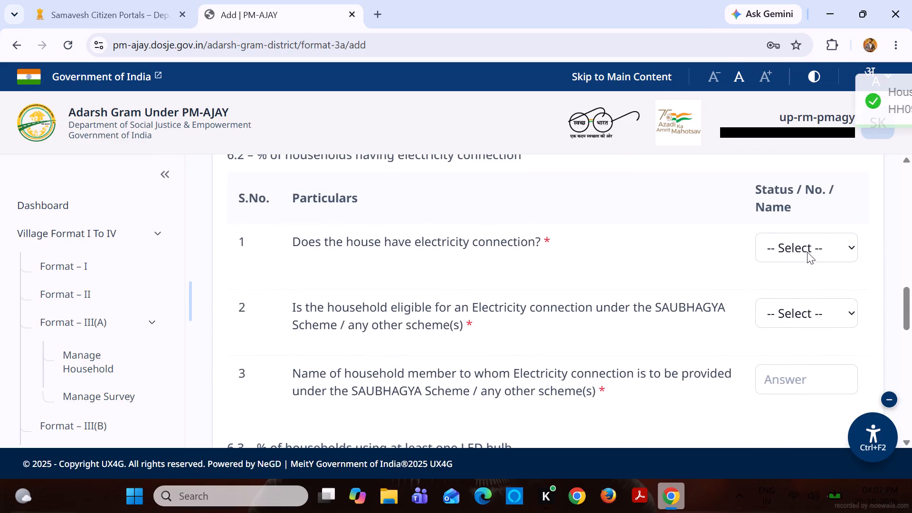
{"action": "left_click_drag", "start_coordinate": [807, 252], "coordinate": [781, 294]}
{"action": "left_click", "coordinate": [781, 294]}
Answer the electricity connection and LED bulb use questions under 6.3.
{"action": "scroll", "coordinate": [781, 294], "scroll_direction": "down", "scroll_amount": 4}
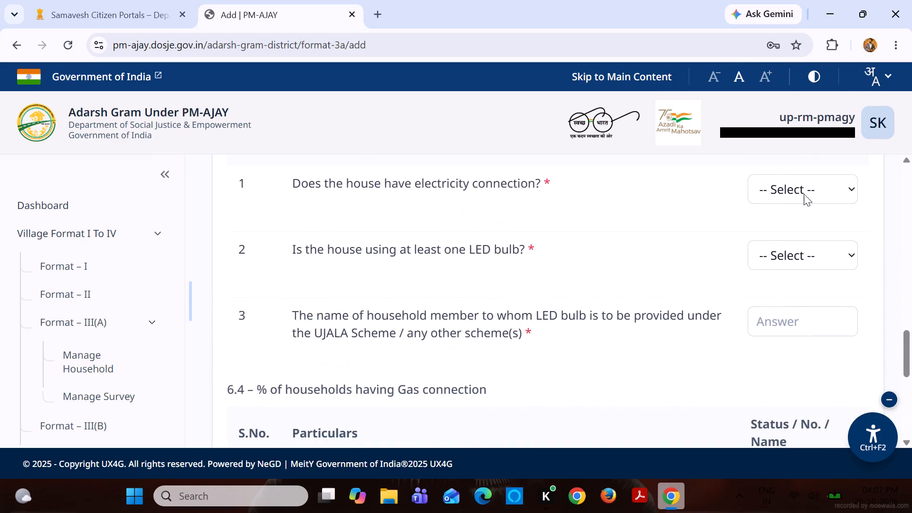
{"action": "left_click", "coordinate": [804, 194]}
{"action": "left_click", "coordinate": [785, 231]}
{"action": "left_click_drag", "start_coordinate": [797, 252], "coordinate": [780, 291]}
{"action": "left_click_drag", "start_coordinate": [780, 291], "coordinate": [777, 300]}
{"action": "left_click", "coordinate": [777, 300]}
Answer Yes to the house using clean fuel (6.4) and submit domain 6.
{"action": "scroll", "coordinate": [777, 300], "scroll_direction": "down", "scroll_amount": 1}
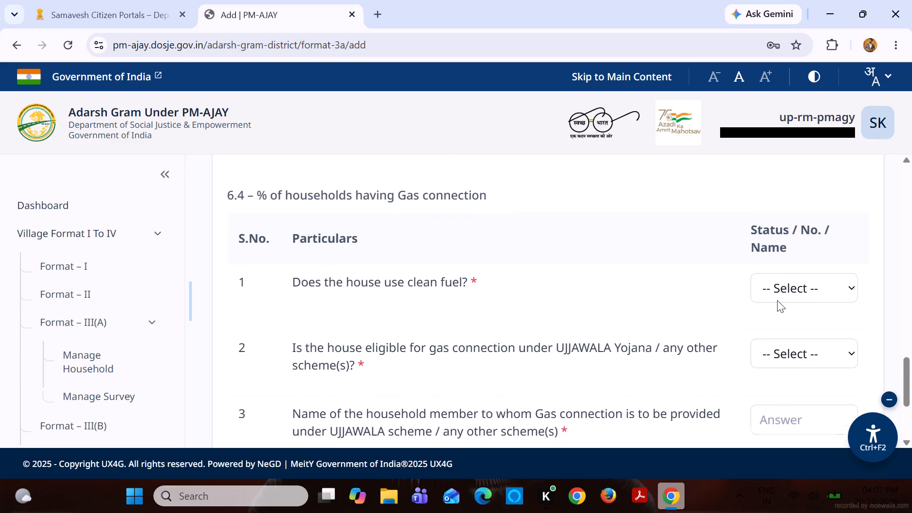
{"action": "scroll", "coordinate": [777, 300], "scroll_direction": "down", "scroll_amount": 1}
{"action": "left_click_drag", "start_coordinate": [817, 273], "coordinate": [774, 331]}
{"action": "left_click", "coordinate": [774, 331]}
{"action": "scroll", "coordinate": [774, 331], "scroll_direction": "down", "scroll_amount": 1}
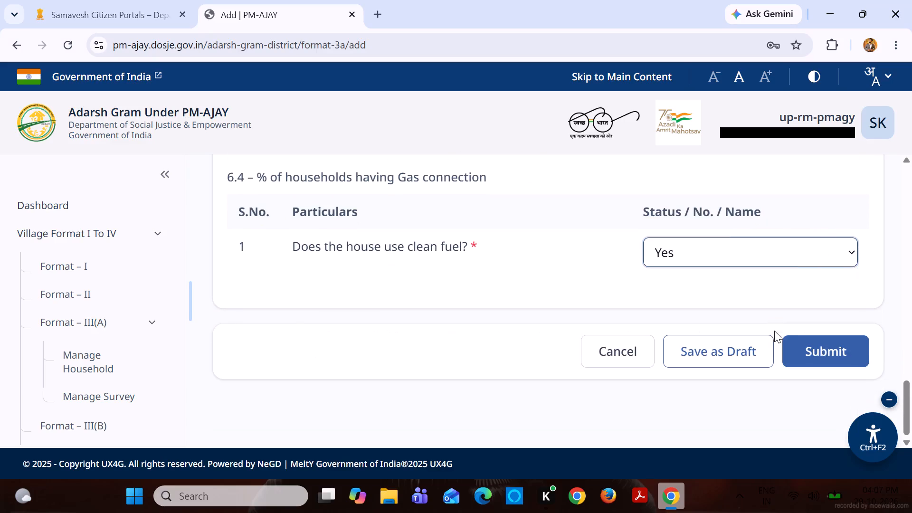
{"action": "scroll", "coordinate": [774, 331], "scroll_direction": "down", "scroll_amount": 1}
{"action": "left_click", "coordinate": [817, 342]}
Choose domain 7 – Agricultural Practices etc., answer No to the household being involved in farming (7.1), and submit the domain.
{"action": "left_click", "coordinate": [803, 223]}
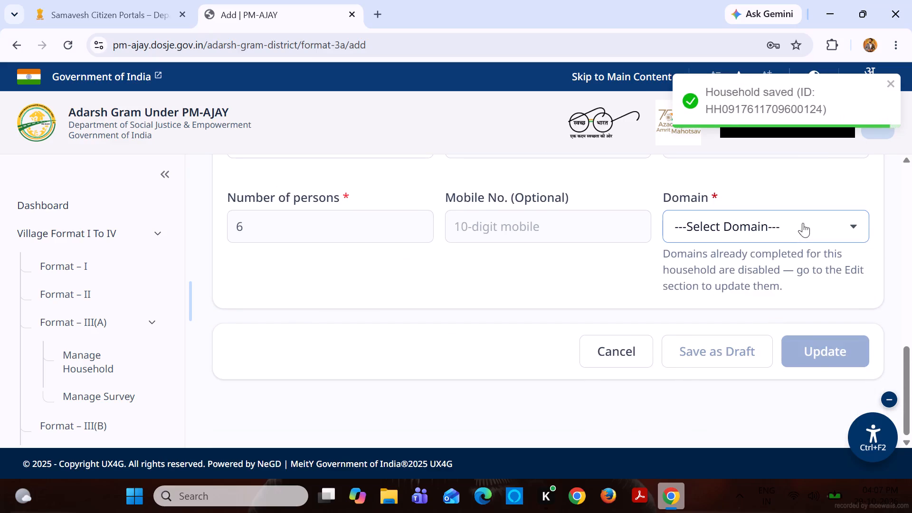
{"action": "scroll", "coordinate": [780, 295], "scroll_direction": "down", "scroll_amount": 7}
{"action": "left_click", "coordinate": [722, 340]}
{"action": "scroll", "coordinate": [722, 340], "scroll_direction": "down", "scroll_amount": 2}
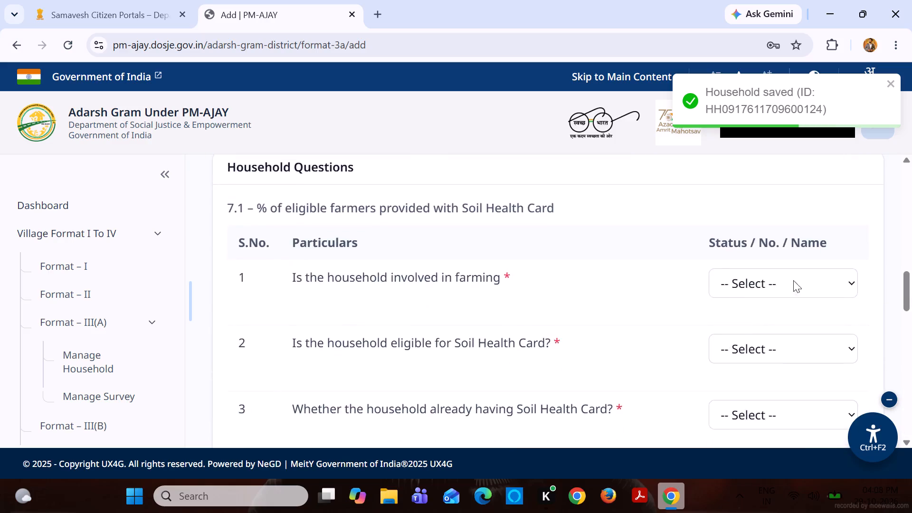
{"action": "left_click_drag", "start_coordinate": [819, 272], "coordinate": [760, 343]}
{"action": "left_click", "coordinate": [759, 343]}
{"action": "scroll", "coordinate": [759, 343], "scroll_direction": "down", "scroll_amount": 3}
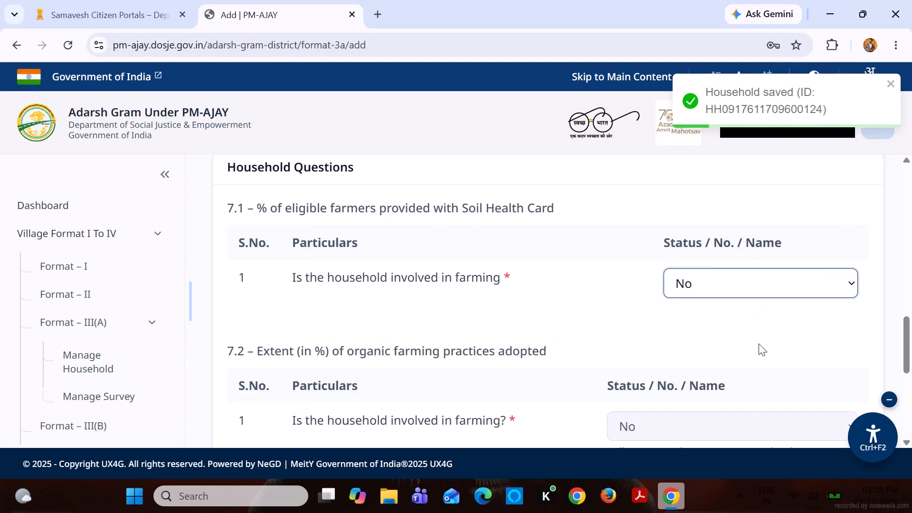
{"action": "scroll", "coordinate": [759, 343], "scroll_direction": "down", "scroll_amount": 3}
{"action": "left_click", "coordinate": [808, 346]}
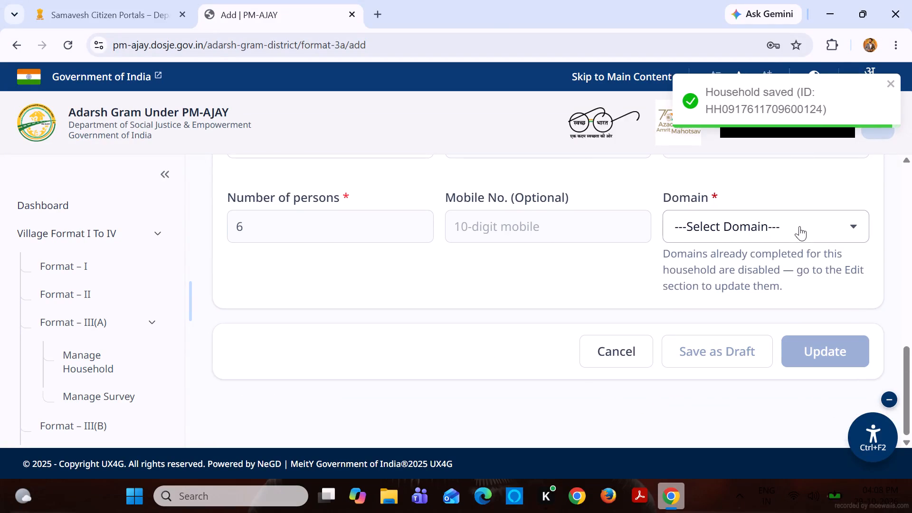
Choose domain 9 – Digitization, enter 0 household members eligible for PMGDISHA training (9.3), and submit the domain.
{"action": "left_click", "coordinate": [799, 226]}
{"action": "scroll", "coordinate": [781, 291], "scroll_direction": "down", "scroll_amount": 7}
{"action": "left_click", "coordinate": [695, 382]}
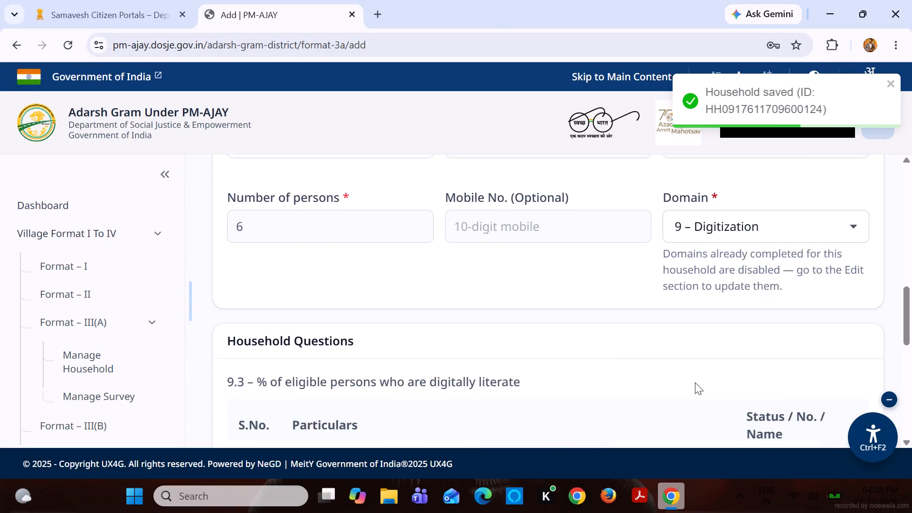
{"action": "scroll", "coordinate": [695, 382], "scroll_direction": "down", "scroll_amount": 2}
{"action": "left_click", "coordinate": [785, 282]}
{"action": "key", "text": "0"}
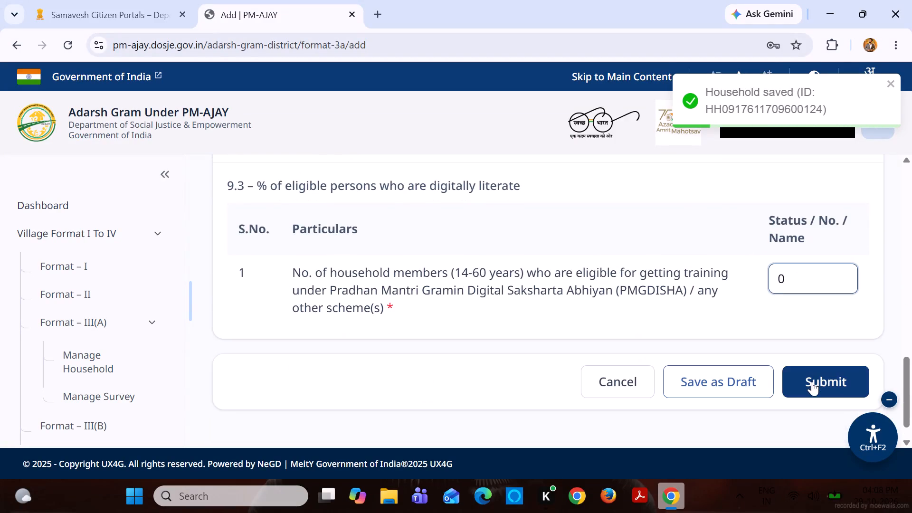
{"action": "left_click", "coordinate": [824, 378]}
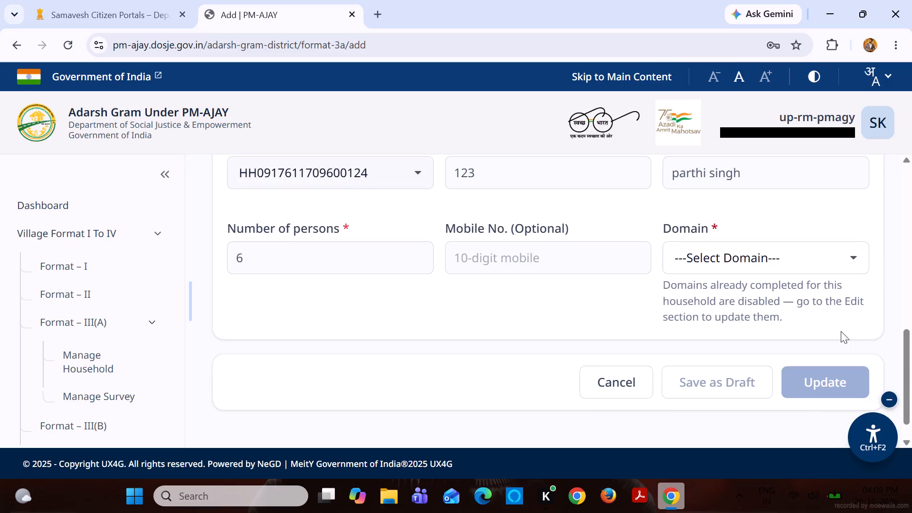
Choose domain 8 – Financial Inclusion and enter 6 persons above 5 years, with 6 already having Aadhaar (8.1).
{"action": "left_click", "coordinate": [803, 258]}
{"action": "scroll", "coordinate": [767, 180], "scroll_direction": "down", "scroll_amount": 5}
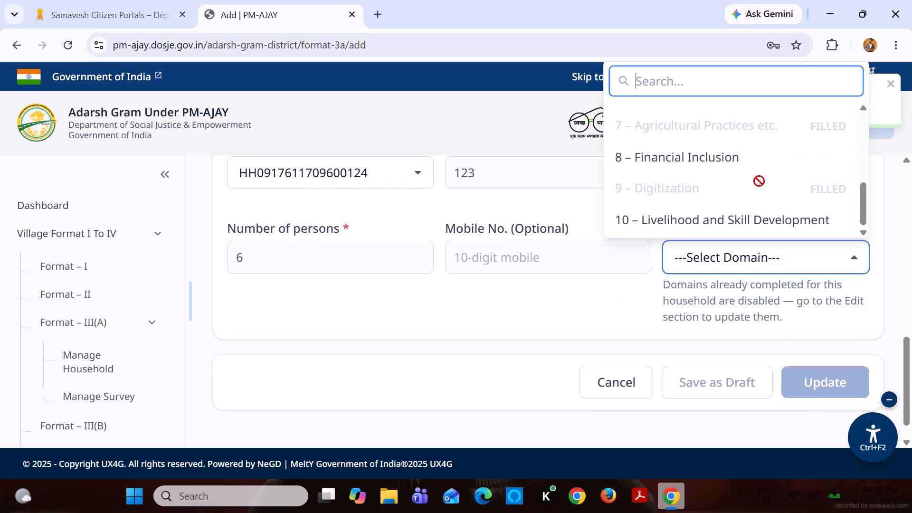
{"action": "left_click", "coordinate": [719, 158]}
{"action": "scroll", "coordinate": [775, 293], "scroll_direction": "down", "scroll_amount": 2}
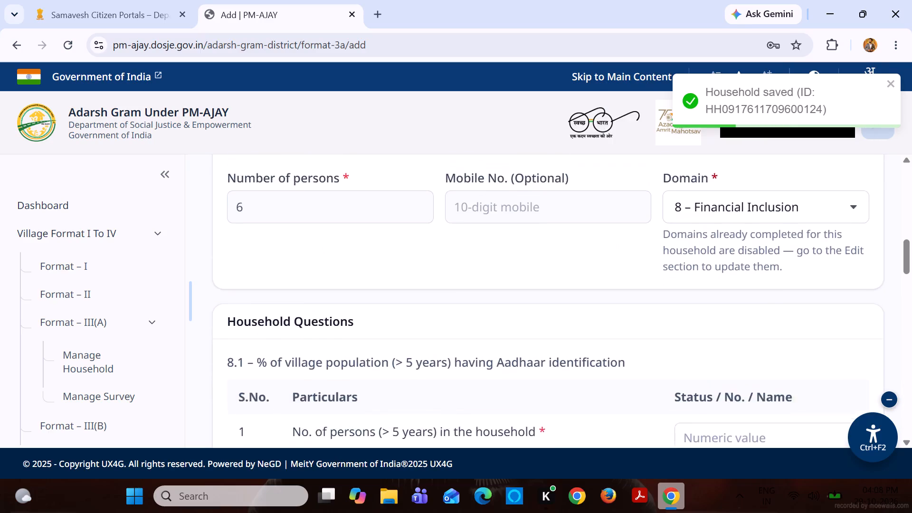
{"action": "scroll", "coordinate": [775, 293], "scroll_direction": "down", "scroll_amount": 1}
{"action": "left_click", "coordinate": [733, 306]}
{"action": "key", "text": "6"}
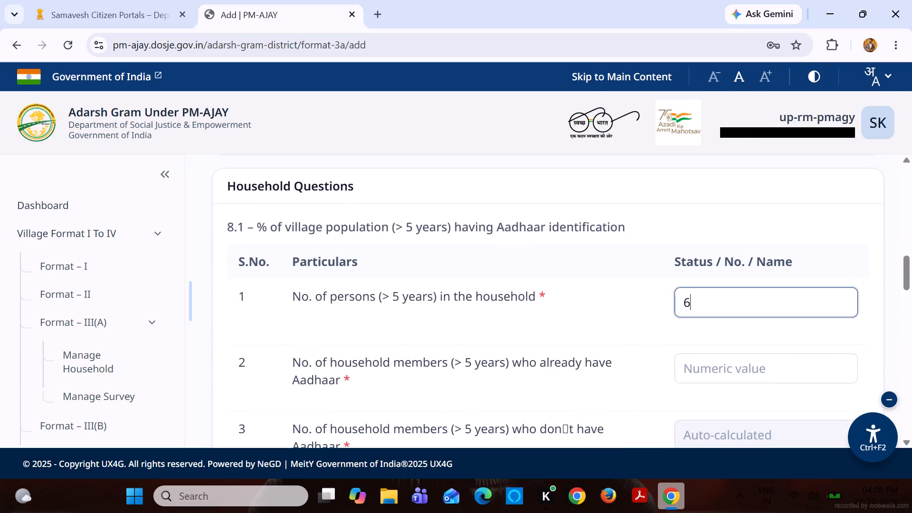
{"action": "left_click", "coordinate": [698, 356]}
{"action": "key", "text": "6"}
{"action": "scroll", "coordinate": [698, 356], "scroll_direction": "down", "scroll_amount": 6}
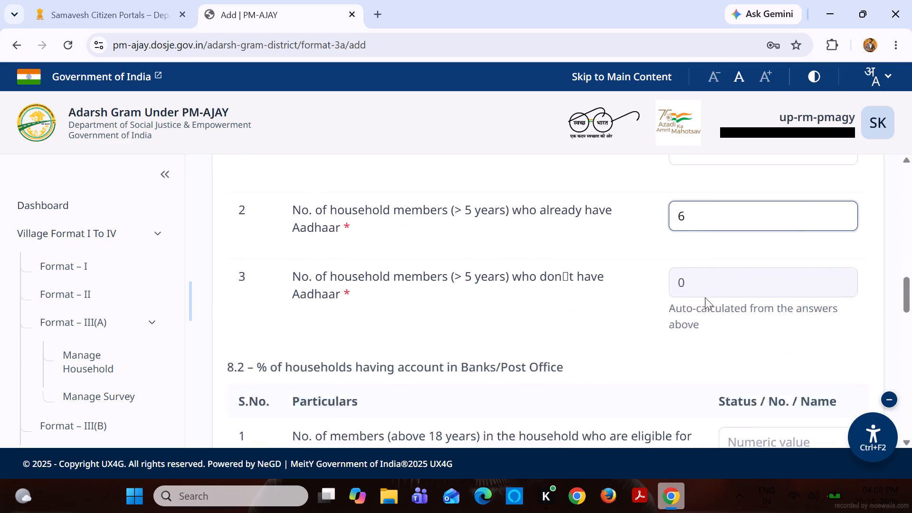
Under 8.2, enter 4 members eligible for a bank or post office account and 4 who have one.
{"action": "scroll", "coordinate": [705, 297], "scroll_direction": "down", "scroll_amount": 1}
{"action": "left_click", "coordinate": [776, 331]}
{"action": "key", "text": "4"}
{"action": "scroll", "coordinate": [776, 331], "scroll_direction": "down", "scroll_amount": 1}
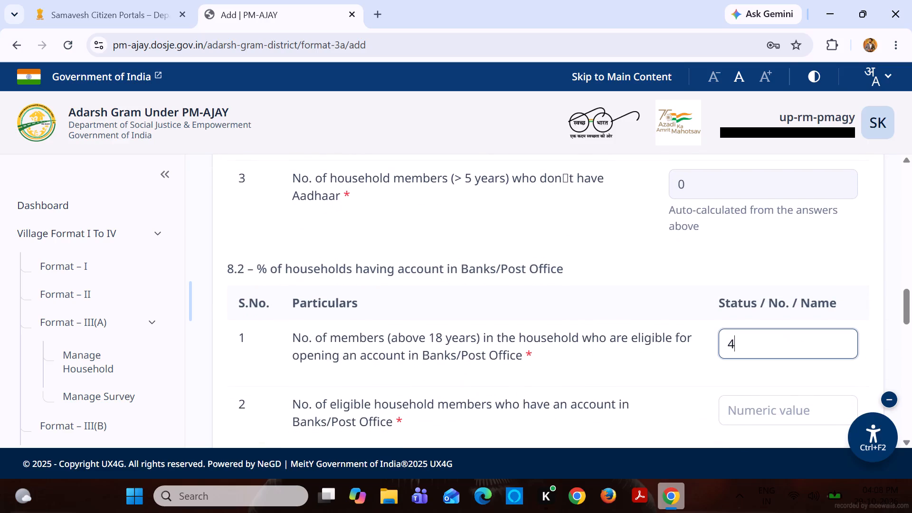
{"action": "scroll", "coordinate": [776, 331], "scroll_direction": "down", "scroll_amount": 3}
{"action": "left_click", "coordinate": [780, 241]}
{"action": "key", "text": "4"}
{"action": "scroll", "coordinate": [780, 241], "scroll_direction": "down", "scroll_amount": 2}
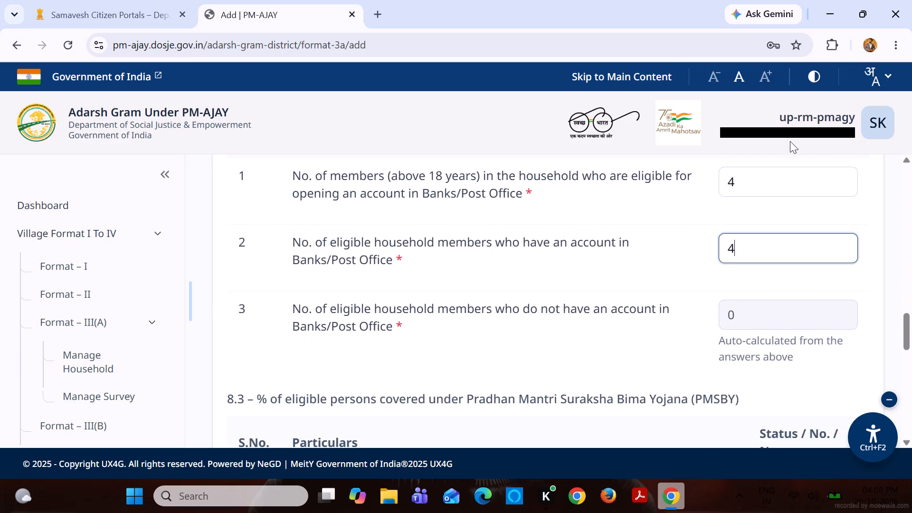
Enter 0 persons eligible for PMSBY (8.3) and 0 eligible for PMJJBY (8.4), and submit domain 8.
{"action": "scroll", "coordinate": [790, 141], "scroll_direction": "down", "scroll_amount": 2}
{"action": "scroll", "coordinate": [802, 253], "scroll_direction": "down", "scroll_amount": 5}
{"action": "left_click", "coordinate": [796, 206]}
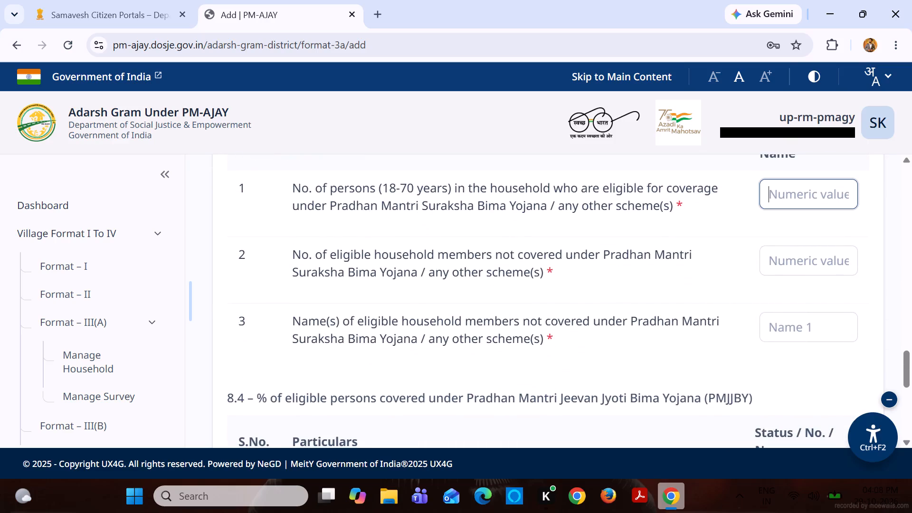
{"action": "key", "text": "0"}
{"action": "scroll", "coordinate": [796, 206], "scroll_direction": "down", "scroll_amount": 1}
{"action": "left_click", "coordinate": [782, 358]}
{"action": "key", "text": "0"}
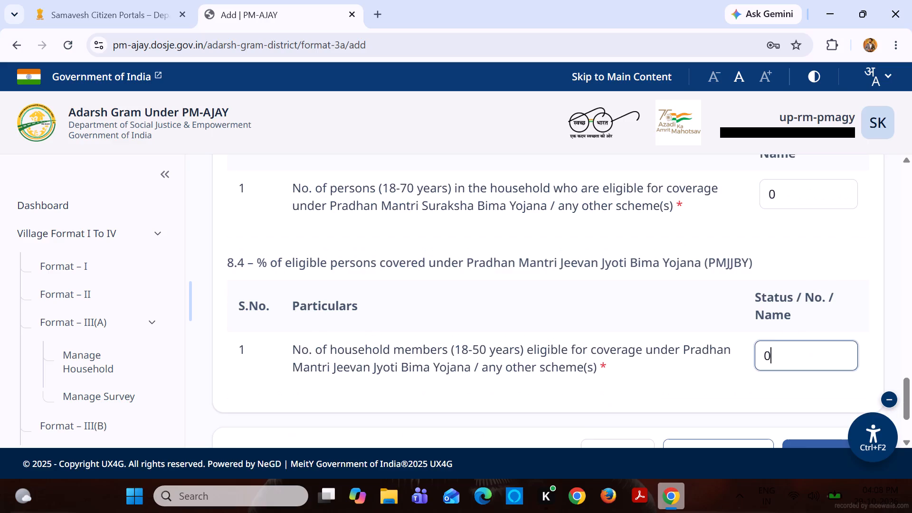
{"action": "scroll", "coordinate": [782, 358], "scroll_direction": "down", "scroll_amount": 3}
{"action": "left_click", "coordinate": [820, 353]}
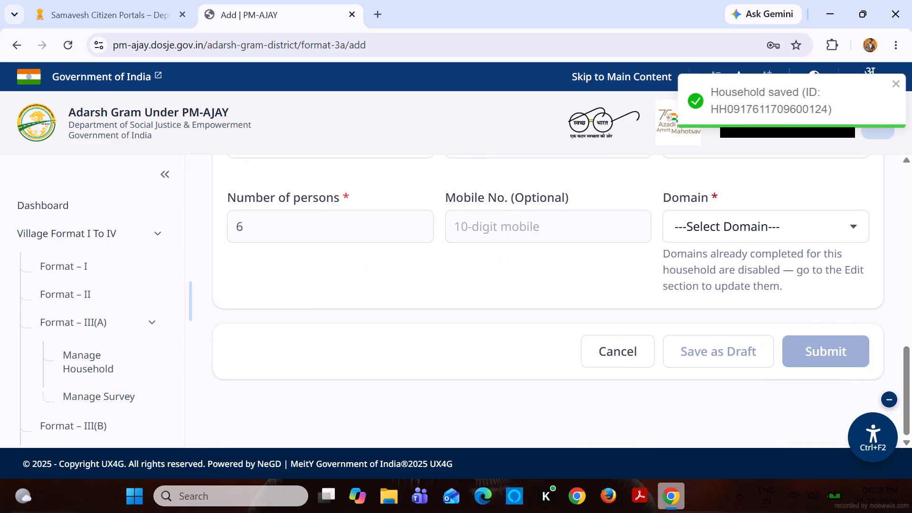
Choose domain 10 – Livelihood and Skill Development and enter 0 youth eligible for skill training (10.1) and for bank linked loans (10.2).
{"action": "left_click", "coordinate": [835, 237]}
{"action": "scroll", "coordinate": [792, 302], "scroll_direction": "down", "scroll_amount": 10}
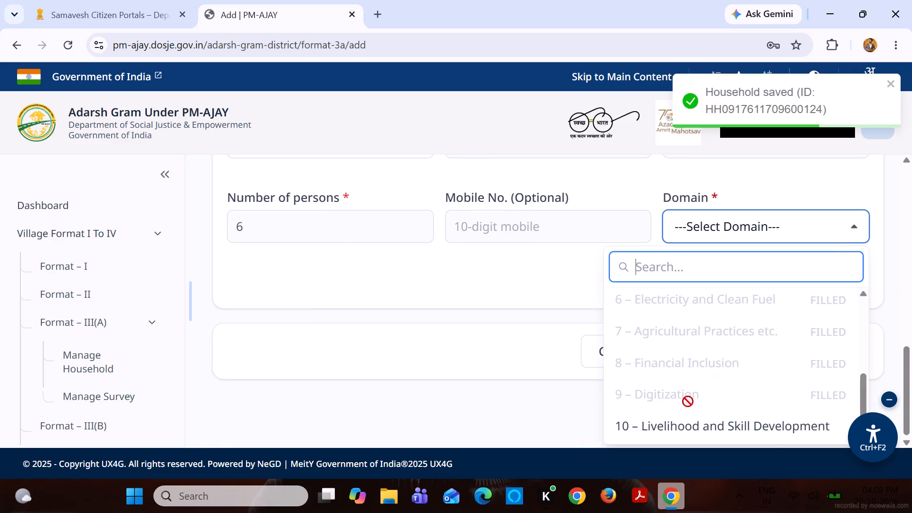
{"action": "left_click", "coordinate": [682, 419]}
{"action": "scroll", "coordinate": [732, 256], "scroll_direction": "down", "scroll_amount": 1}
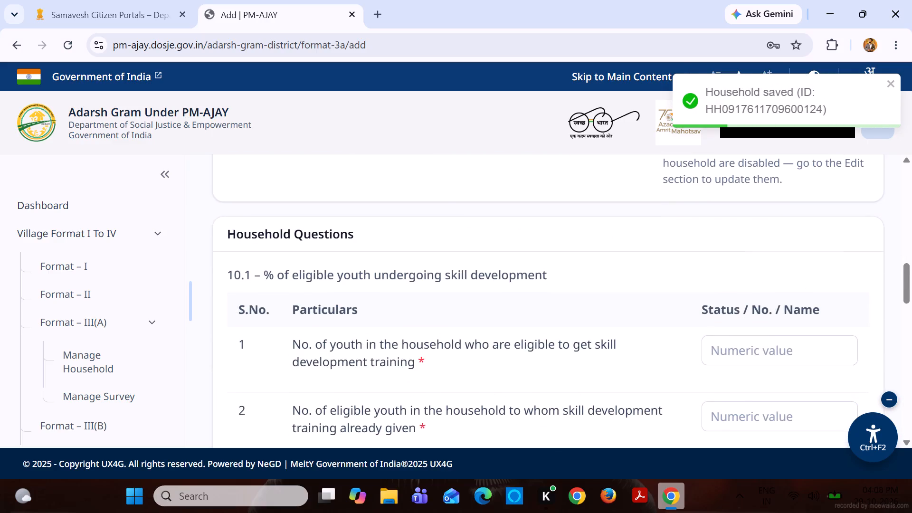
{"action": "left_click", "coordinate": [755, 352]}
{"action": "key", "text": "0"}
{"action": "scroll", "coordinate": [755, 352], "scroll_direction": "down", "scroll_amount": 2}
{"action": "left_click", "coordinate": [769, 260]}
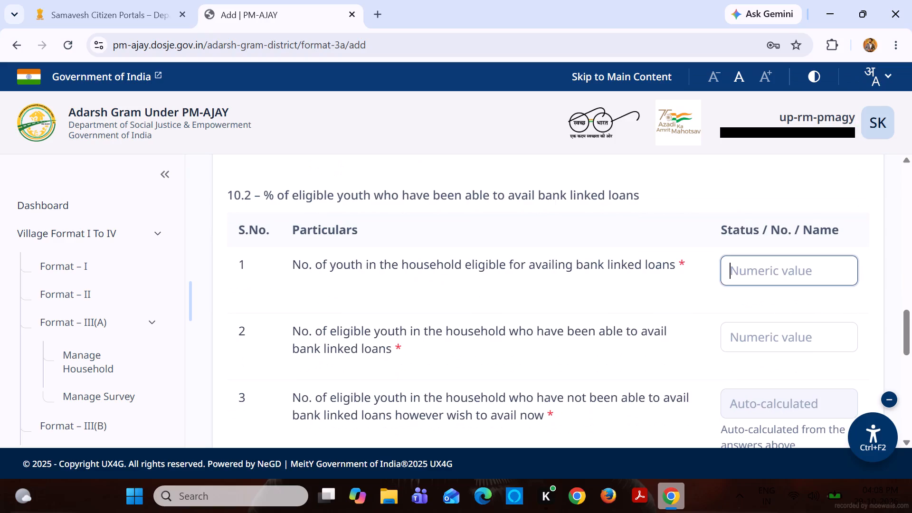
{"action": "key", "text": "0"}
Answer Yes to a household member belonging to a self-help group, submit domain 10, and check the domain list for unfilled domains.
{"action": "scroll", "coordinate": [769, 260], "scroll_direction": "down", "scroll_amount": 2}
{"action": "left_click_drag", "start_coordinate": [827, 217], "coordinate": [789, 260]}
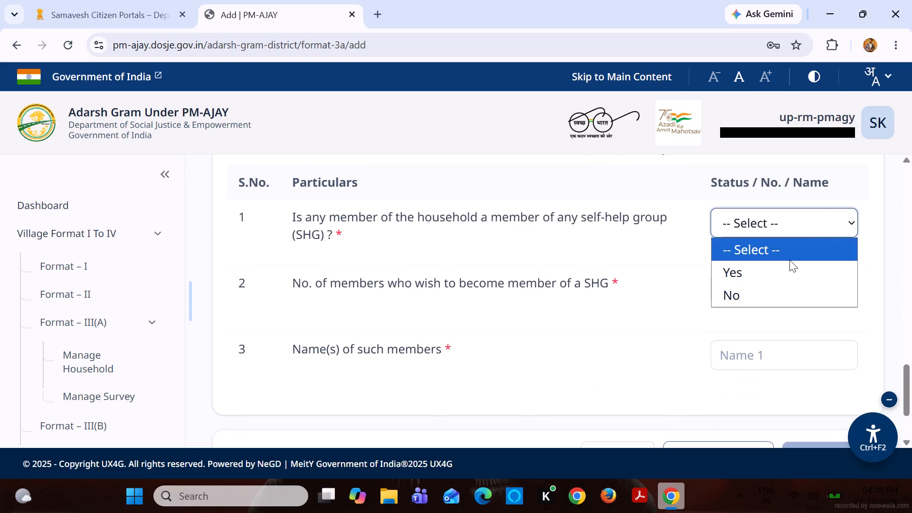
{"action": "left_click_drag", "start_coordinate": [789, 260], "coordinate": [767, 282]}
{"action": "left_click", "coordinate": [767, 282]}
{"action": "left_click", "coordinate": [812, 342]}
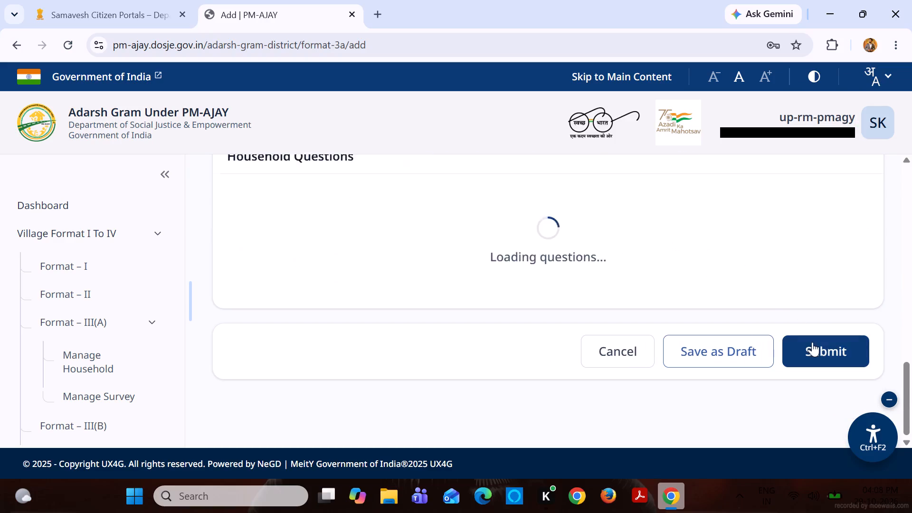
{"action": "left_click", "coordinate": [817, 245]}
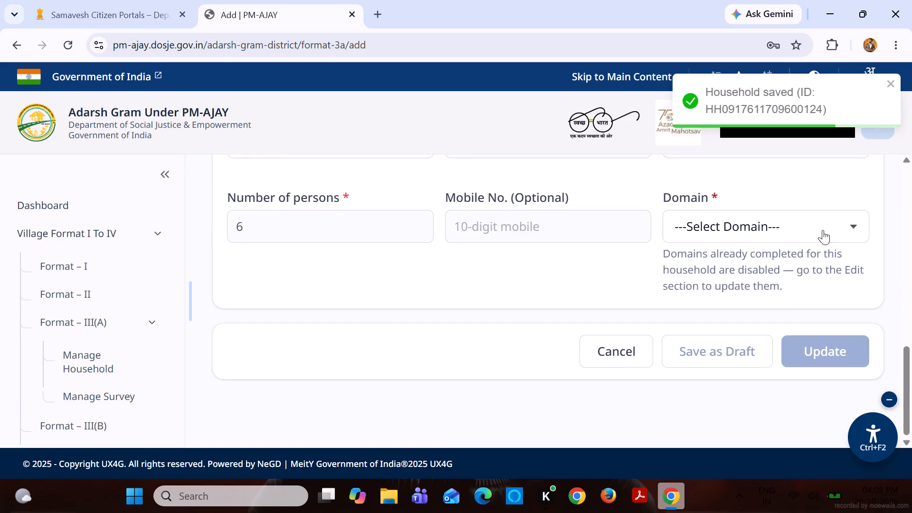
{"action": "left_click", "coordinate": [825, 227]}
{"action": "scroll", "coordinate": [779, 320], "scroll_direction": "down", "scroll_amount": 15}
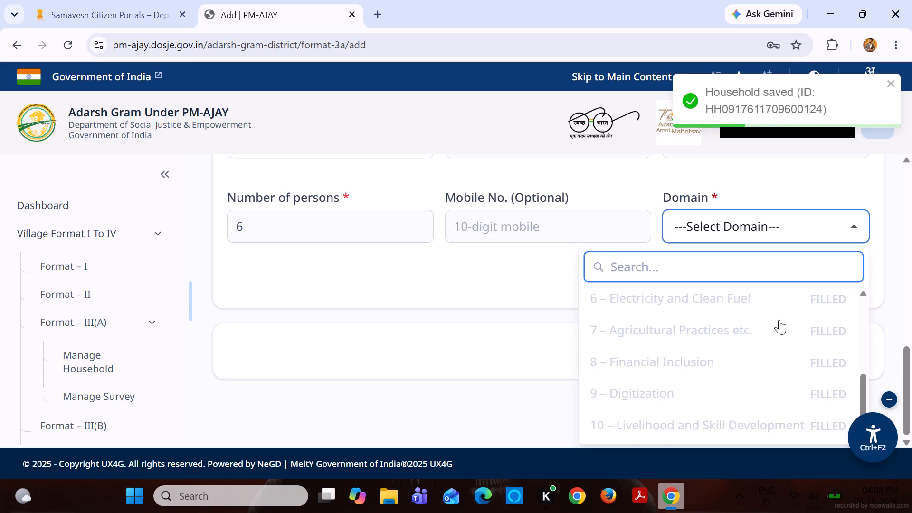
Start a new household under Manage Household with block Shahabad, gram panchayat Narkheri, village Narkhera and category SC.
{"action": "left_click", "coordinate": [108, 360]}
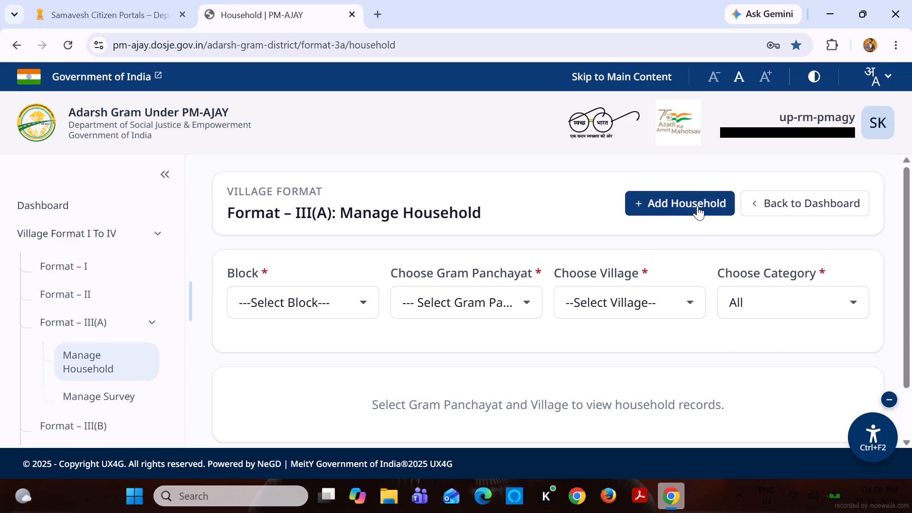
{"action": "left_click", "coordinate": [689, 205]}
{"action": "left_click", "coordinate": [705, 162]}
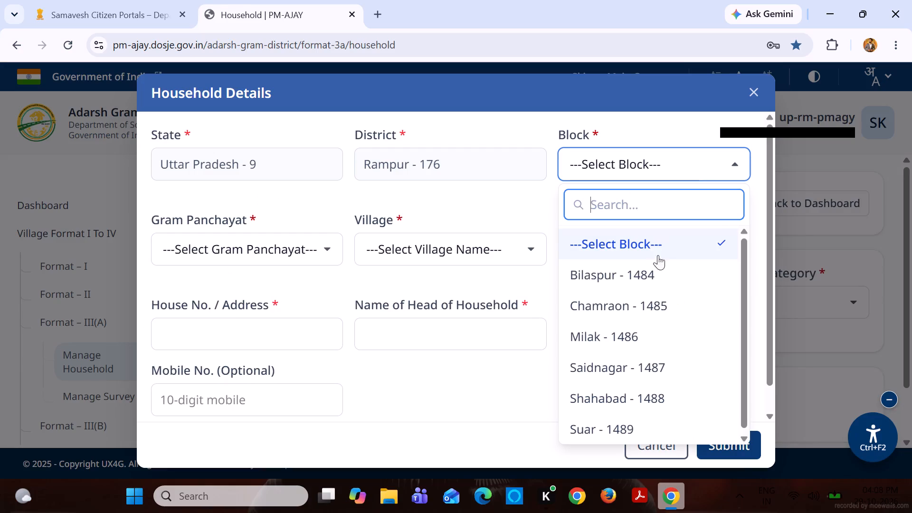
{"action": "left_click", "coordinate": [624, 397]}
{"action": "left_click", "coordinate": [259, 249]}
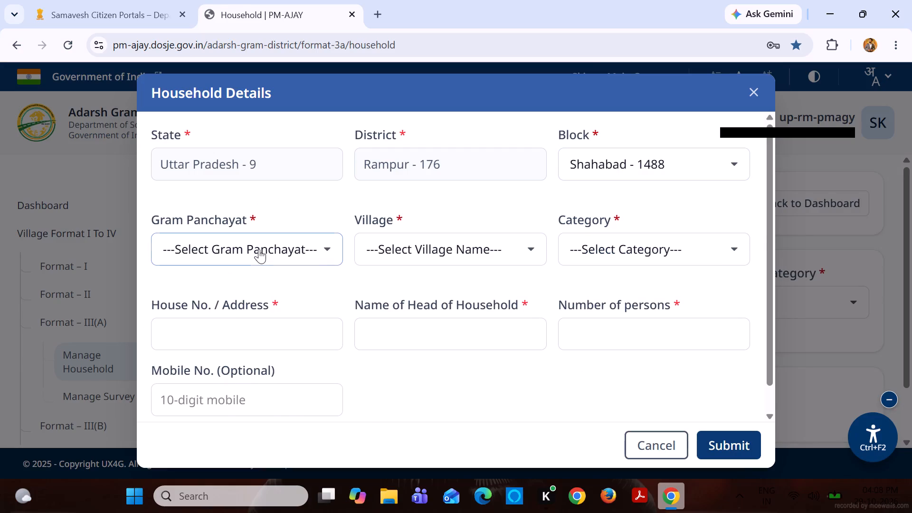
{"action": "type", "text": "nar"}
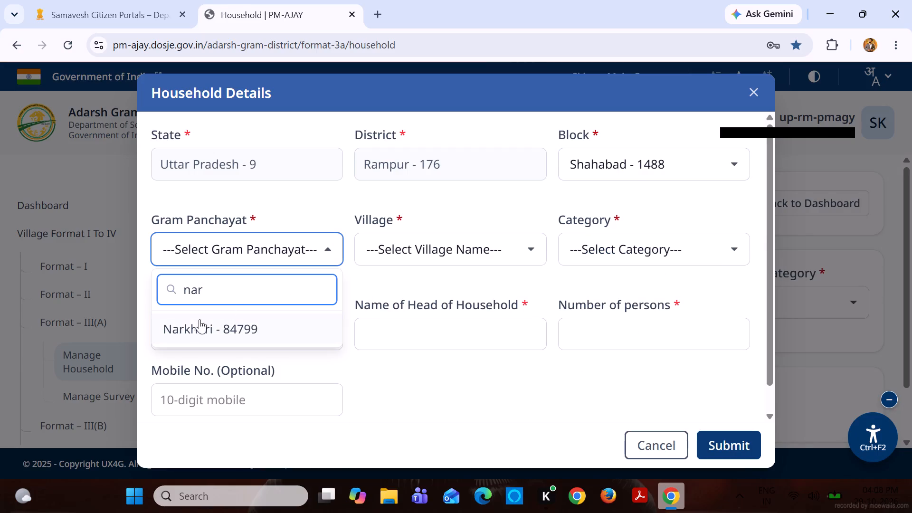
{"action": "left_click", "coordinate": [195, 326]}
{"action": "left_click", "coordinate": [429, 253]}
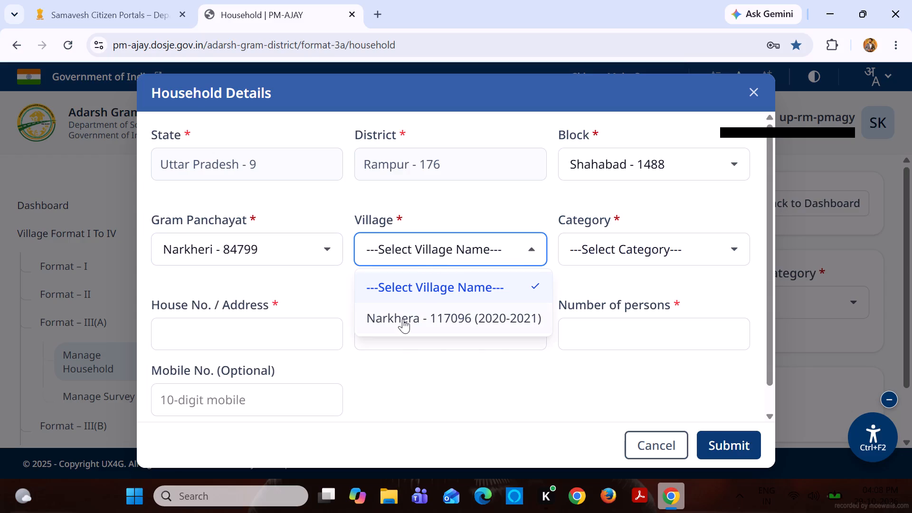
{"action": "left_click", "coordinate": [403, 319]}
{"action": "left_click", "coordinate": [625, 254]}
{"action": "left_click", "coordinate": [607, 312]}
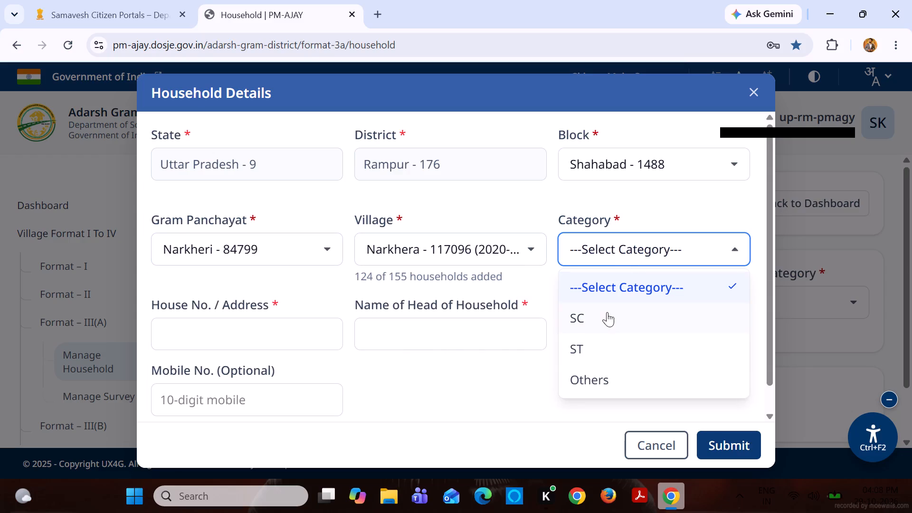
Enter house number 124, the head of household's name and 2 persons, and submit the household details.
{"action": "left_click", "coordinate": [250, 314]}
{"action": "left_click", "coordinate": [209, 336]}
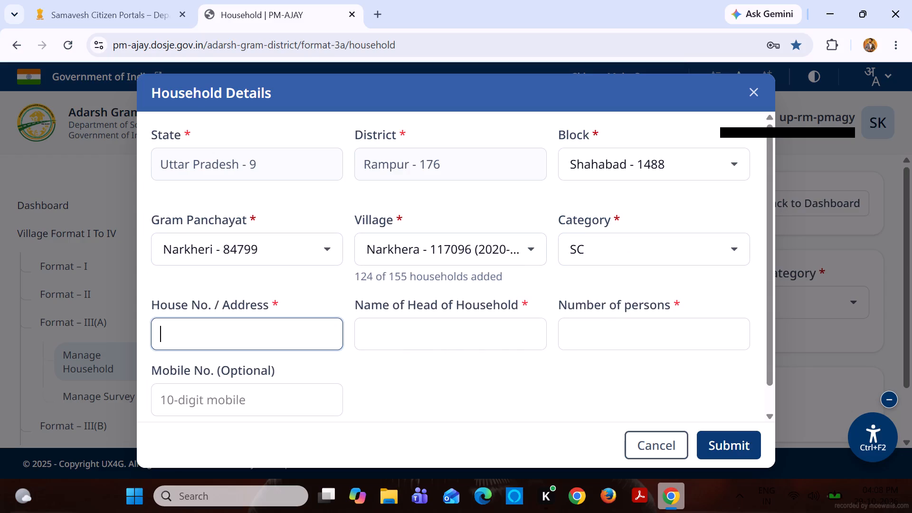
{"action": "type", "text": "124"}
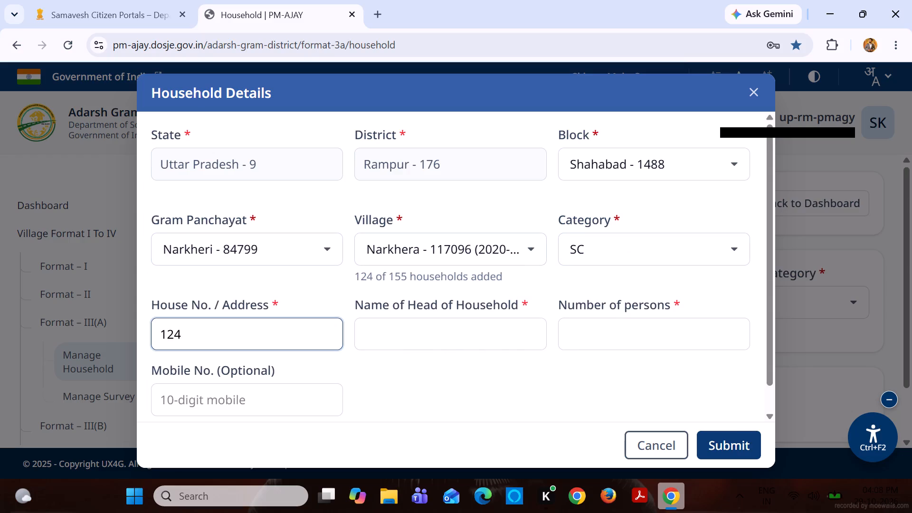
{"action": "left_click", "coordinate": [484, 324]}
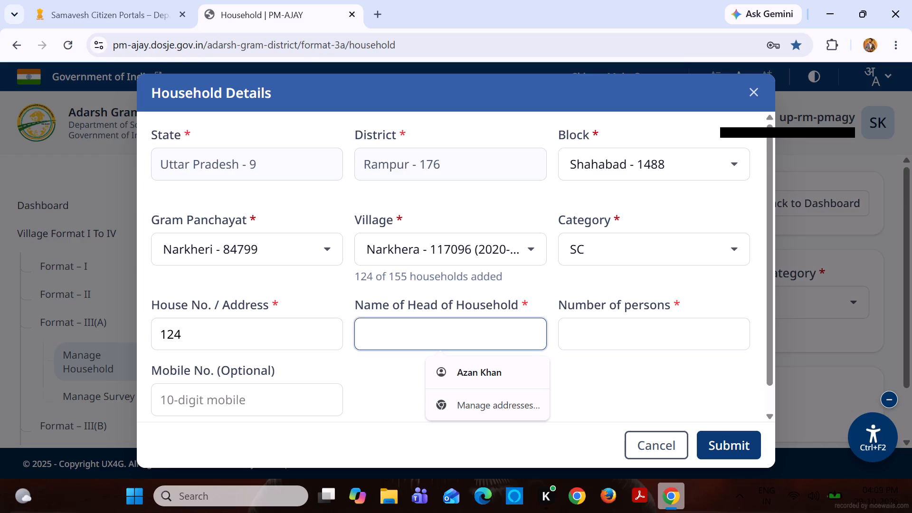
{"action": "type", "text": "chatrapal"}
{"action": "left_click", "coordinate": [613, 322]}
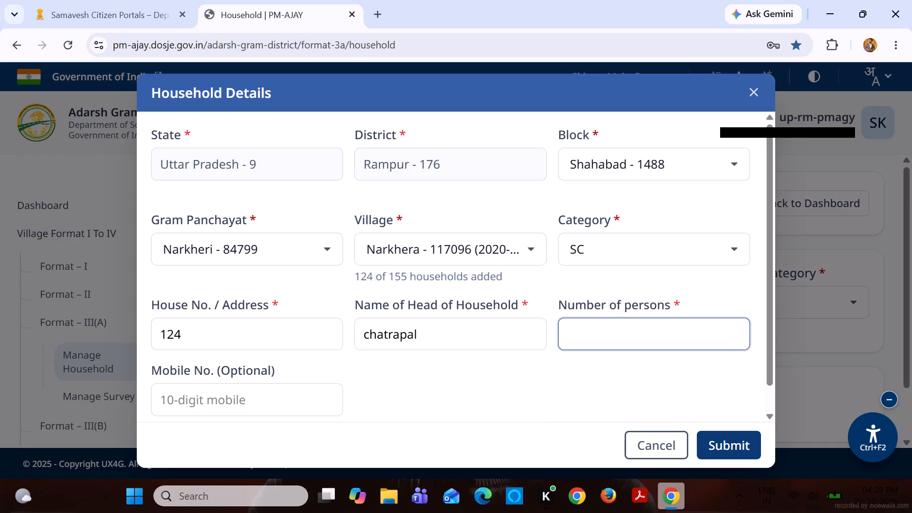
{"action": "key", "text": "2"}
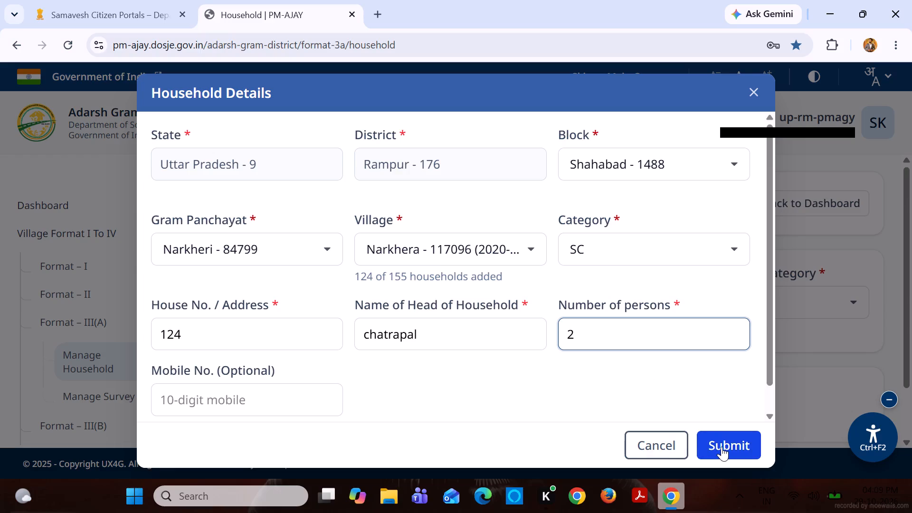
{"action": "left_click", "coordinate": [722, 446]}
Choose domain 2 – Education and enter 0 children aged 6-10 (2.1) and 0 children aged 11-13 (2.2).
{"action": "scroll", "coordinate": [708, 400], "scroll_direction": "down", "scroll_amount": 7}
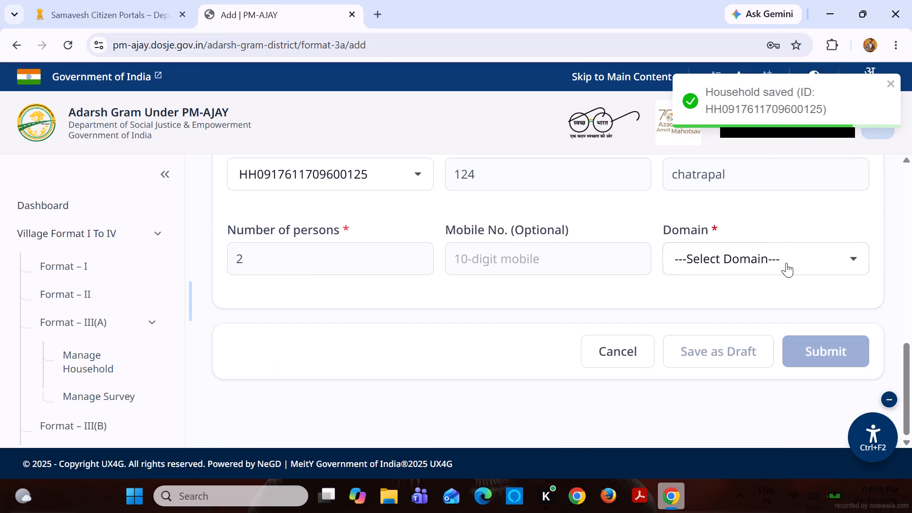
{"action": "left_click", "coordinate": [786, 263]}
{"action": "left_click", "coordinate": [748, 148]}
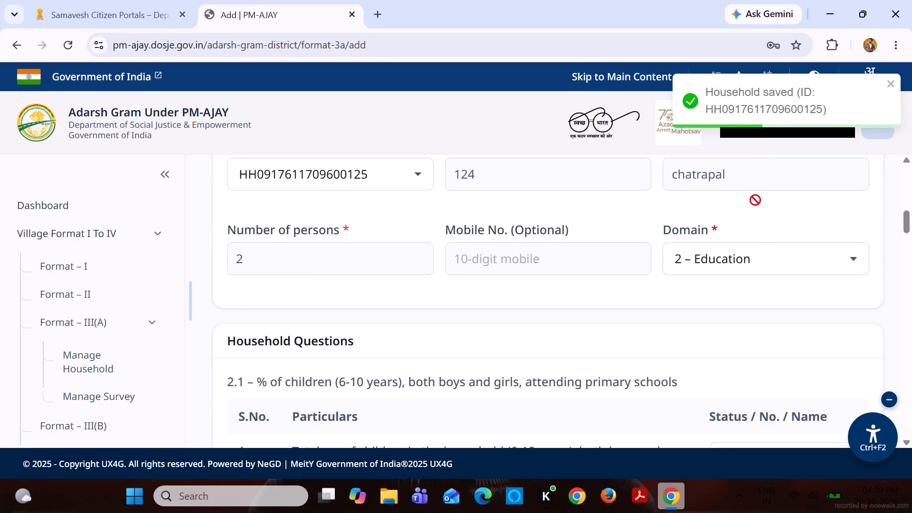
{"action": "scroll", "coordinate": [824, 338], "scroll_direction": "down", "scroll_amount": 1}
{"action": "left_click", "coordinate": [782, 357]}
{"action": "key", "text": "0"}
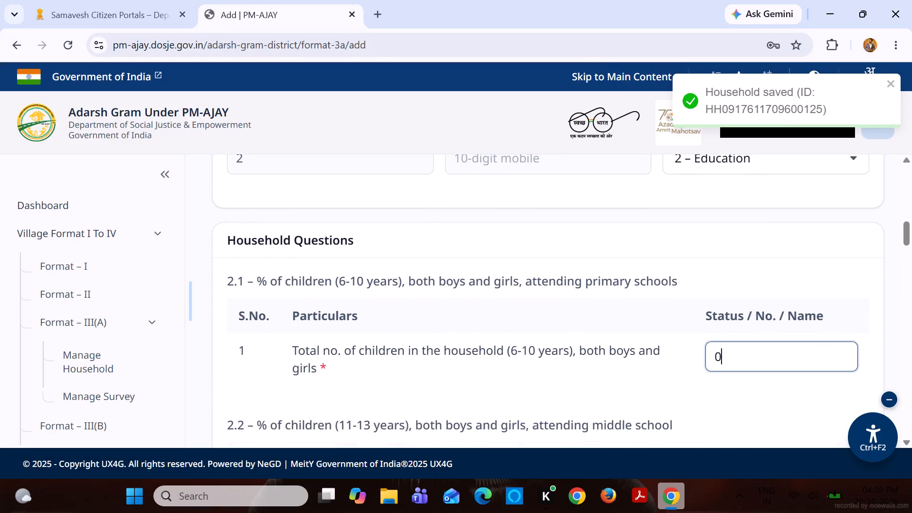
{"action": "scroll", "coordinate": [782, 357], "scroll_direction": "down", "scroll_amount": 4}
{"action": "scroll", "coordinate": [791, 291], "scroll_direction": "down", "scroll_amount": 1}
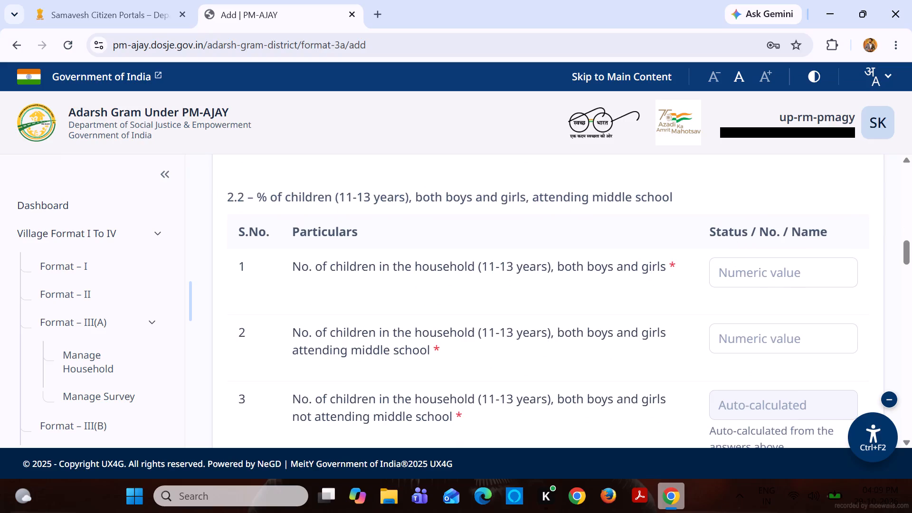
{"action": "left_click", "coordinate": [732, 265]}
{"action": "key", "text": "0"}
Enter 0 children aged 14-15 (2.3), 0 aged 16-17 (2.4) and 0 aged 18-23 (2.5).
{"action": "scroll", "coordinate": [732, 256], "scroll_direction": "down", "scroll_amount": 4}
{"action": "scroll", "coordinate": [789, 414], "scroll_direction": "down", "scroll_amount": 2}
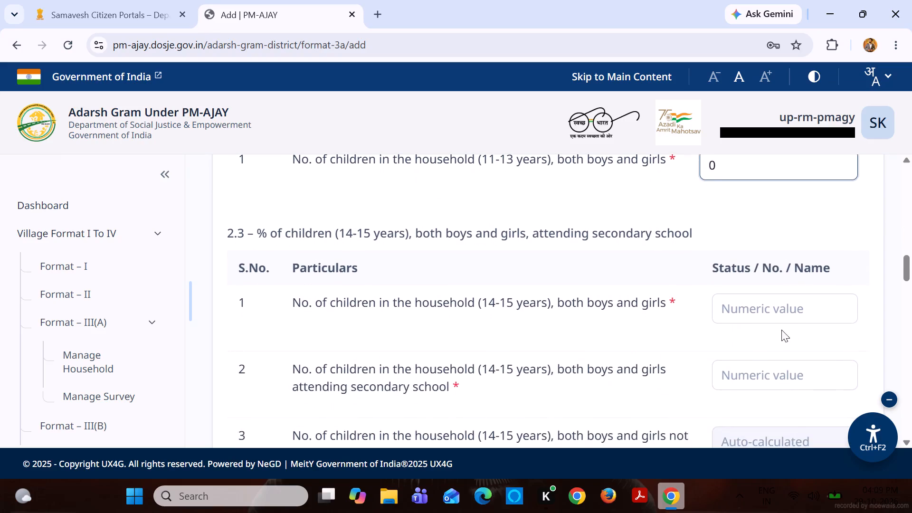
{"action": "left_click", "coordinate": [768, 319]}
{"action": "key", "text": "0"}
{"action": "scroll", "coordinate": [768, 319], "scroll_direction": "down", "scroll_amount": 4}
{"action": "left_click", "coordinate": [760, 343]}
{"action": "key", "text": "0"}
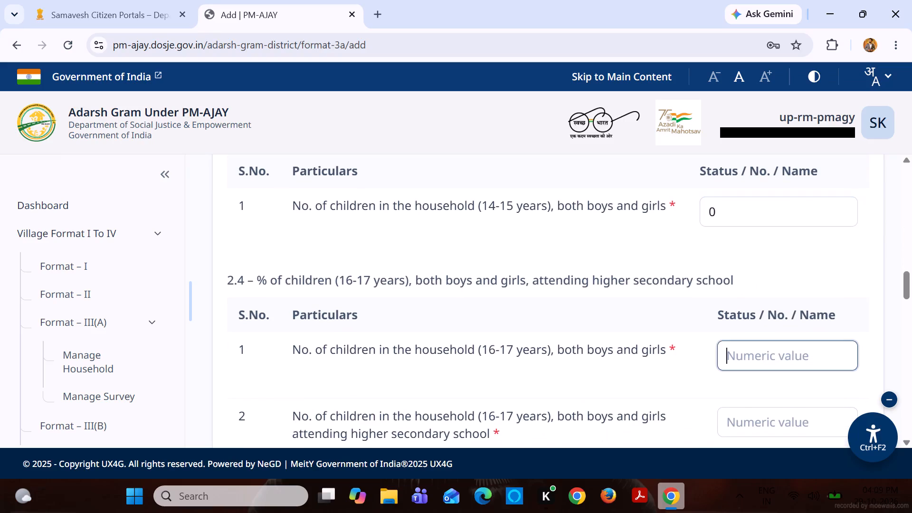
{"action": "scroll", "coordinate": [760, 343], "scroll_direction": "down", "scroll_amount": 6}
{"action": "left_click", "coordinate": [755, 251]}
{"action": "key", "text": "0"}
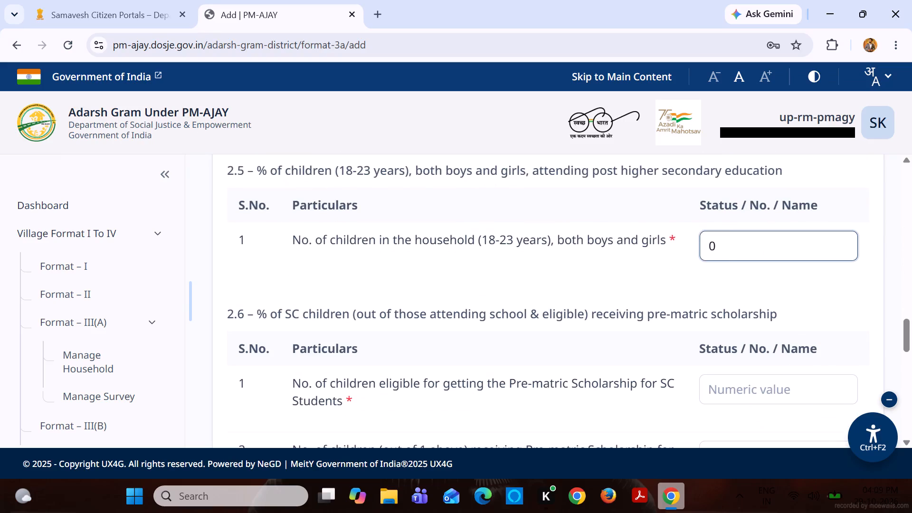
Enter 0 children eligible for pre-matric scholarship (2.6) and 0 for post-matric scholarship (2.7), and submit the Education domain.
{"action": "left_click", "coordinate": [747, 390]}
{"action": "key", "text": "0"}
{"action": "scroll", "coordinate": [747, 390], "scroll_direction": "down", "scroll_amount": 4}
{"action": "scroll", "coordinate": [765, 252], "scroll_direction": "down", "scroll_amount": 1}
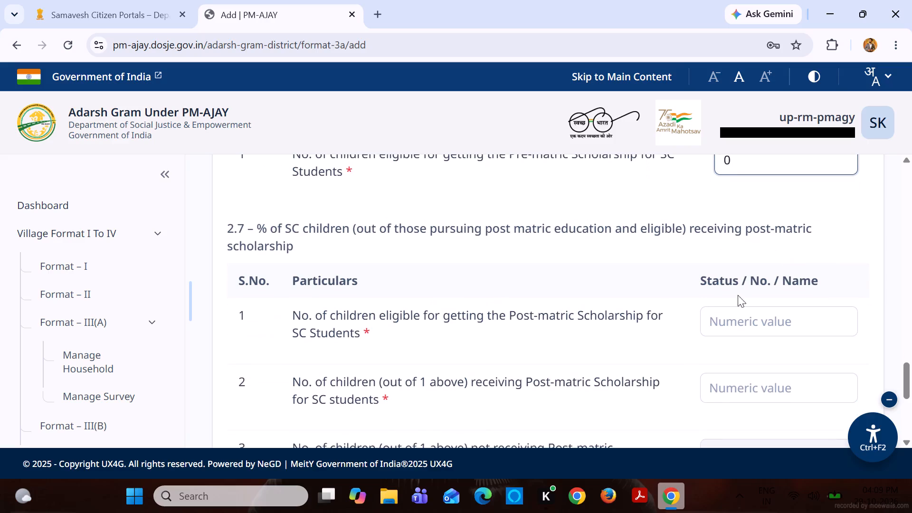
{"action": "left_click", "coordinate": [733, 306]}
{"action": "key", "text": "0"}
{"action": "scroll", "coordinate": [733, 306], "scroll_direction": "down", "scroll_amount": 1}
{"action": "left_click", "coordinate": [830, 394]}
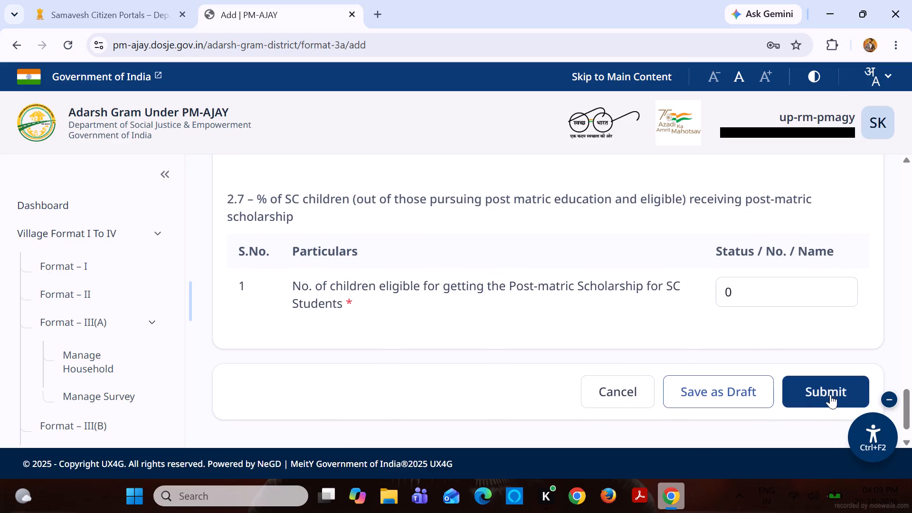
Fill domain 1 – Drinking water and Sanitation with Yes for household latrine (1.3) and No for open defecation (1.5), and submit it.
{"action": "left_click", "coordinate": [818, 261]}
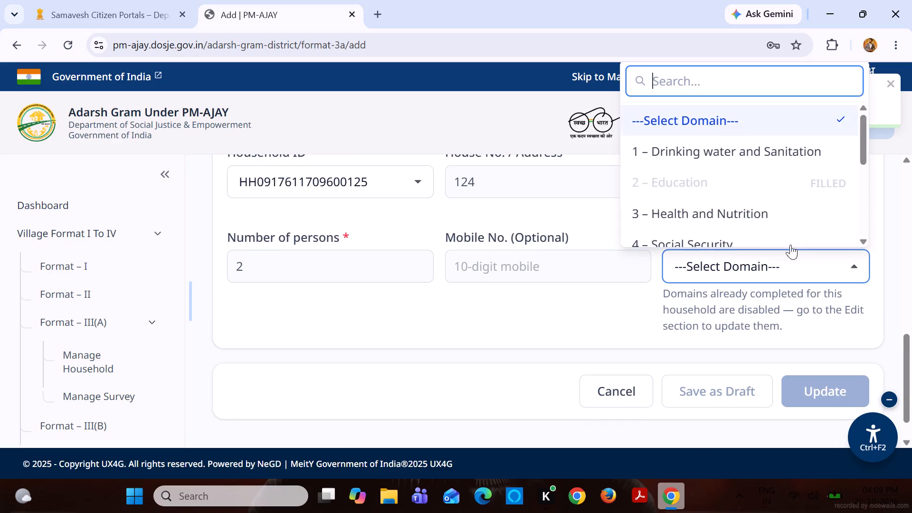
{"action": "left_click", "coordinate": [734, 147]}
{"action": "scroll", "coordinate": [744, 233], "scroll_direction": "down", "scroll_amount": 3}
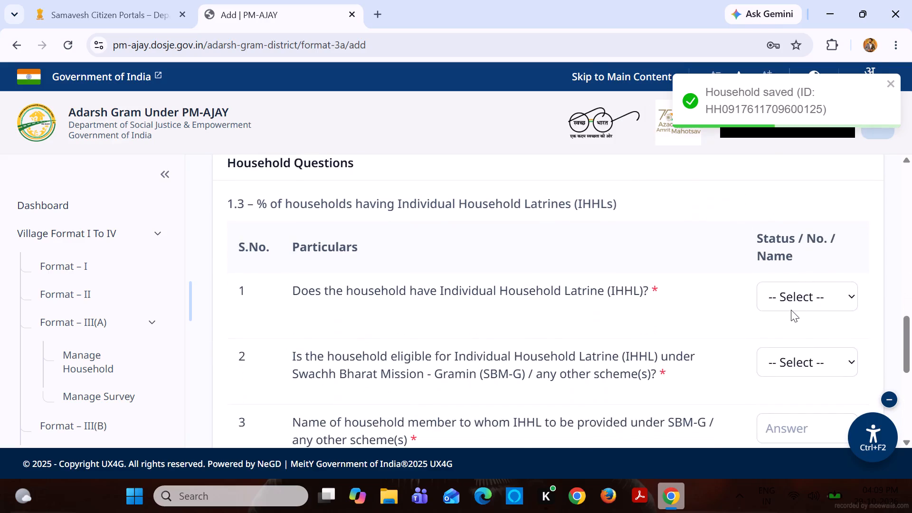
{"action": "left_click", "coordinate": [791, 310]}
{"action": "left_click", "coordinate": [781, 337]}
{"action": "scroll", "coordinate": [781, 337], "scroll_direction": "down", "scroll_amount": 2}
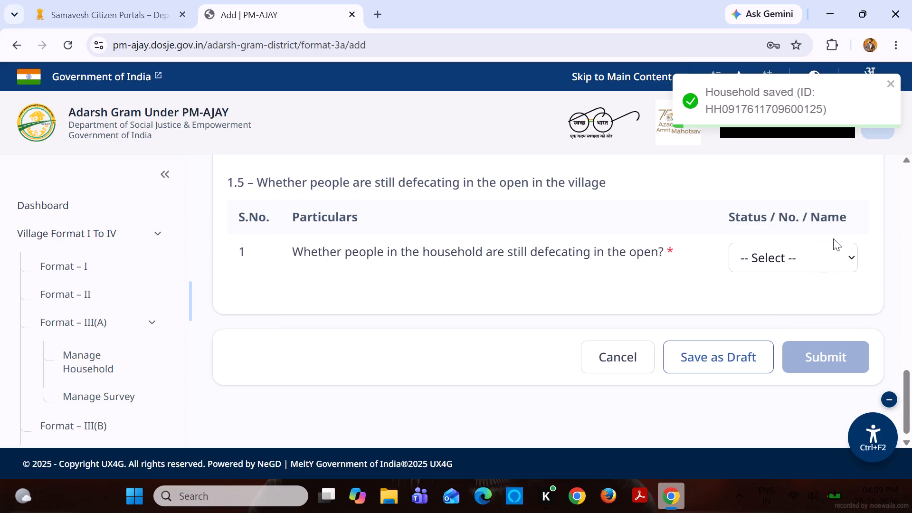
{"action": "left_click_drag", "start_coordinate": [817, 258], "coordinate": [764, 328]}
{"action": "left_click", "coordinate": [764, 328]}
{"action": "left_click", "coordinate": [841, 361]}
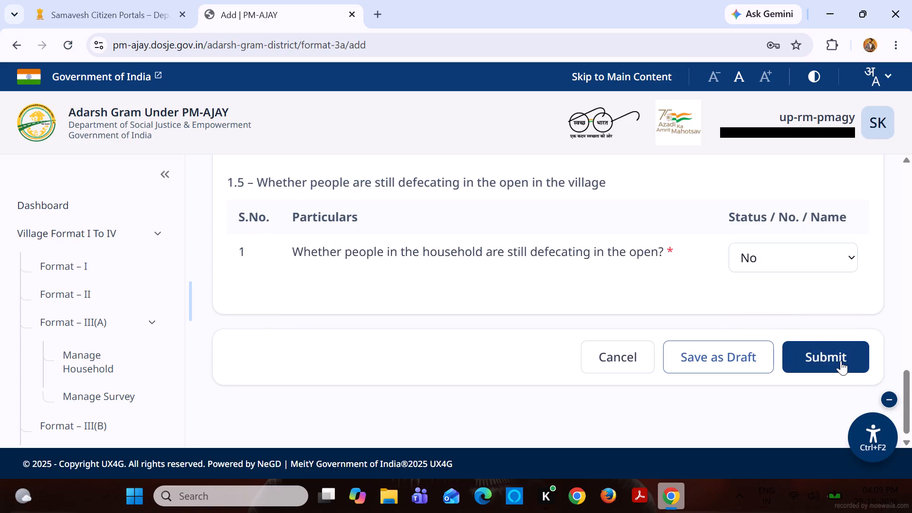
Choose domain 3 – Health and Nutrition, answer its opening question, and enter 0 pregnant women (3.3) and 0 deliveries (3.4).
{"action": "left_click", "coordinate": [818, 229]}
{"action": "scroll", "coordinate": [771, 308], "scroll_direction": "down", "scroll_amount": 1}
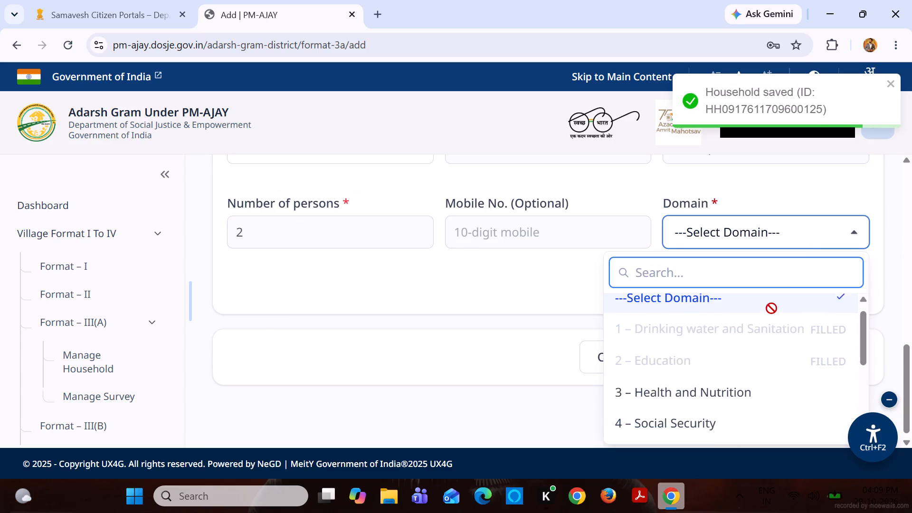
{"action": "scroll", "coordinate": [771, 308], "scroll_direction": "down", "scroll_amount": 1}
{"action": "left_click", "coordinate": [710, 356]}
{"action": "scroll", "coordinate": [710, 356], "scroll_direction": "down", "scroll_amount": 2}
{"action": "left_click_drag", "start_coordinate": [835, 254], "coordinate": [765, 313]}
{"action": "left_click", "coordinate": [765, 313]}
{"action": "scroll", "coordinate": [765, 313], "scroll_direction": "down", "scroll_amount": 2}
{"action": "left_click", "coordinate": [763, 266]}
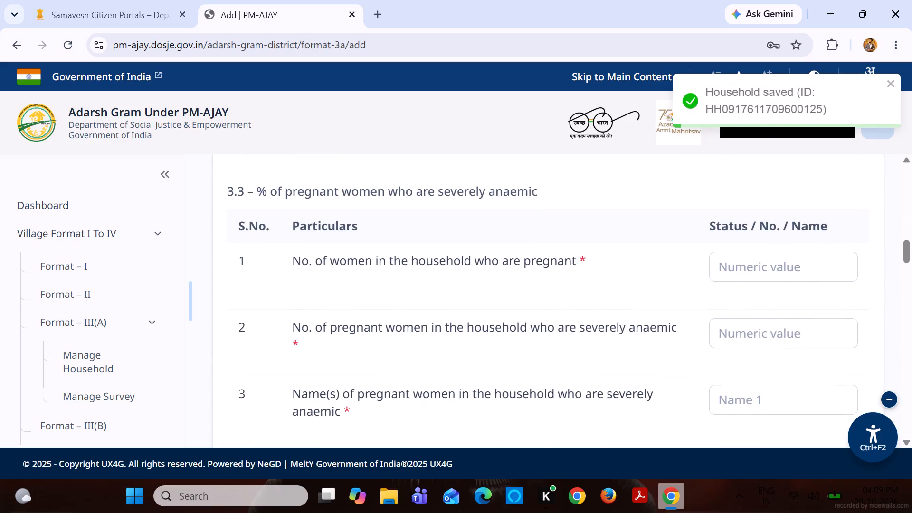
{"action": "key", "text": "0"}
{"action": "left_click", "coordinate": [697, 401]}
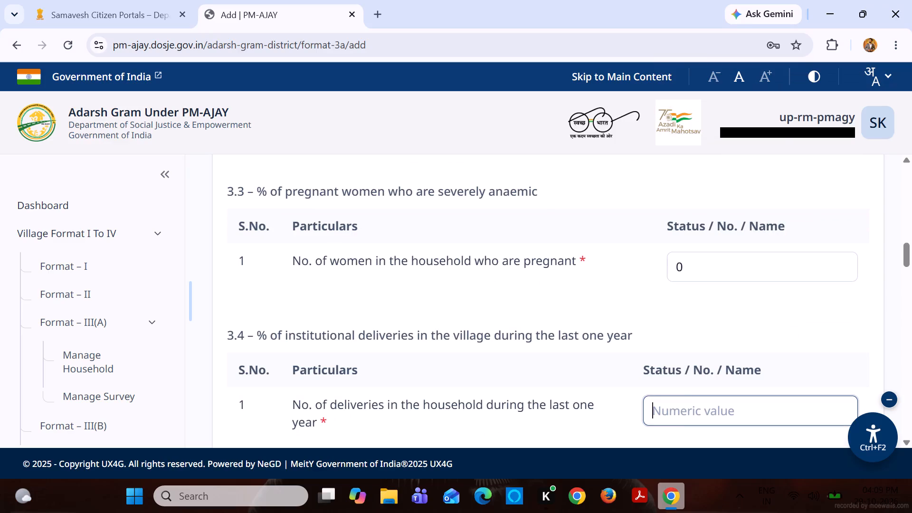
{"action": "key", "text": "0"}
Enter 0 children born last year (3.5), 0 children below one year (3.6) and 0 children aged 0-5 (3.7).
{"action": "scroll", "coordinate": [697, 401], "scroll_direction": "down", "scroll_amount": 3}
{"action": "left_click", "coordinate": [674, 313]}
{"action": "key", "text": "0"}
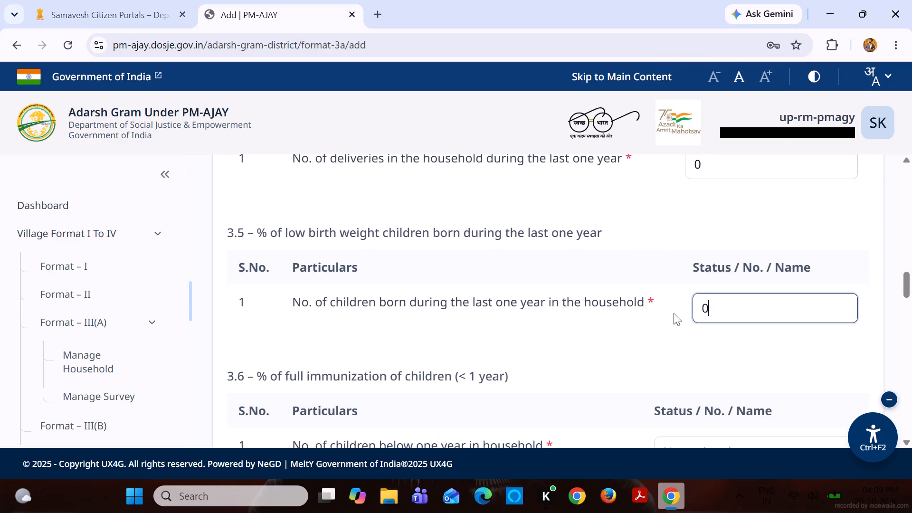
{"action": "scroll", "coordinate": [674, 313], "scroll_direction": "down", "scroll_amount": 3}
{"action": "left_click", "coordinate": [702, 289]}
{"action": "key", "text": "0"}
{"action": "scroll", "coordinate": [702, 289], "scroll_direction": "down", "scroll_amount": 2}
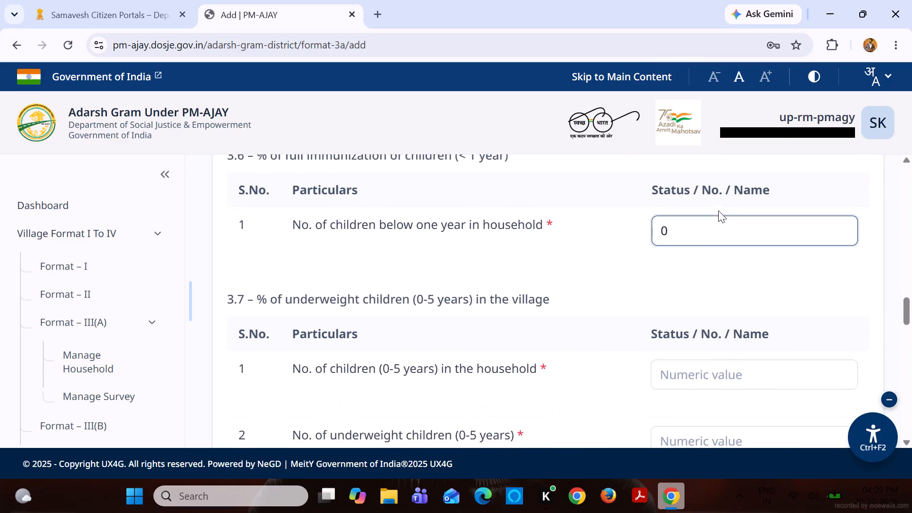
{"action": "double_click", "coordinate": [687, 356]}
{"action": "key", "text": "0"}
{"action": "scroll", "coordinate": [687, 356], "scroll_direction": "down", "scroll_amount": 3}
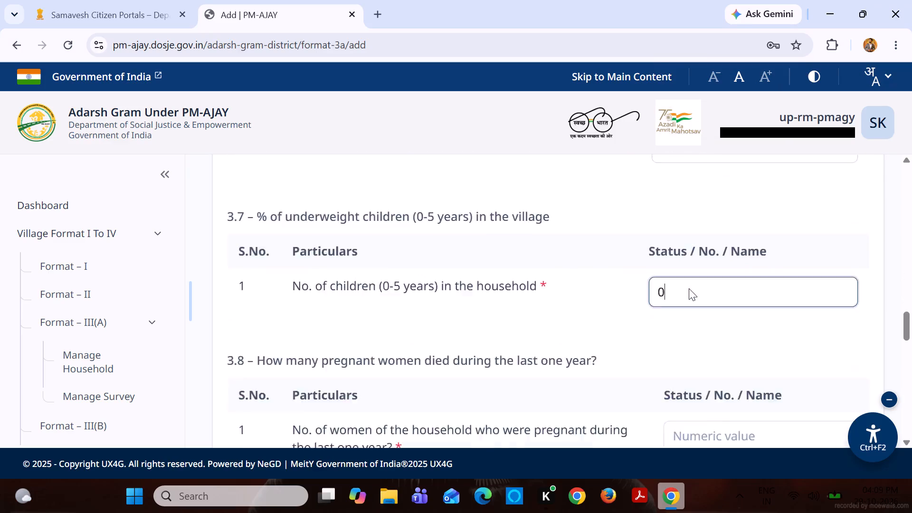
Enter 0 for pregnant women last year (3.8), children under one (3.9) and communicable disease sufferers (3.10), and submit the Health and Nutrition domain.
{"action": "scroll", "coordinate": [689, 288], "scroll_direction": "down", "scroll_amount": 2}
{"action": "left_click", "coordinate": [704, 296]}
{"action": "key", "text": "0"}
{"action": "scroll", "coordinate": [704, 296], "scroll_direction": "down", "scroll_amount": 2}
{"action": "scroll", "coordinate": [726, 389], "scroll_direction": "down", "scroll_amount": 2}
{"action": "left_click", "coordinate": [711, 280]}
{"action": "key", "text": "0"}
{"action": "scroll", "coordinate": [711, 280], "scroll_direction": "down", "scroll_amount": 2}
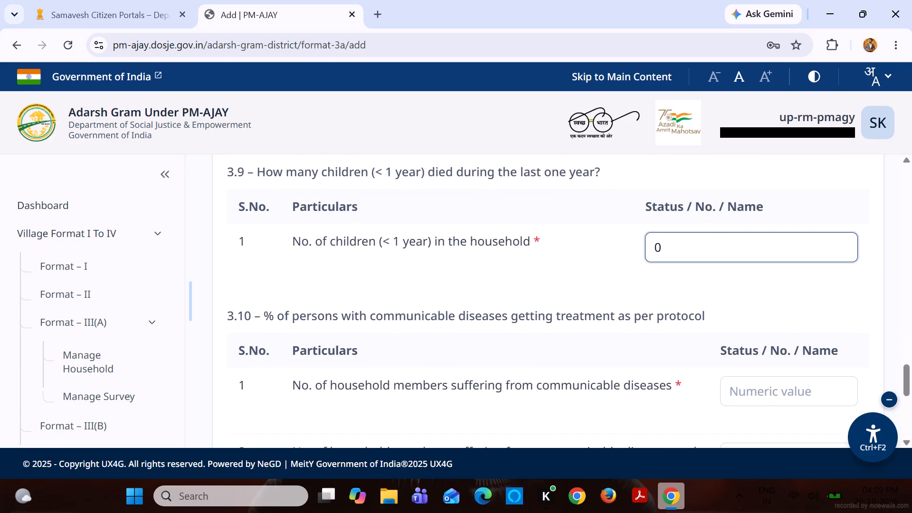
{"action": "left_click", "coordinate": [754, 394]}
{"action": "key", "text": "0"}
{"action": "scroll", "coordinate": [754, 394], "scroll_direction": "down", "scroll_amount": 5}
{"action": "left_click", "coordinate": [833, 353]}
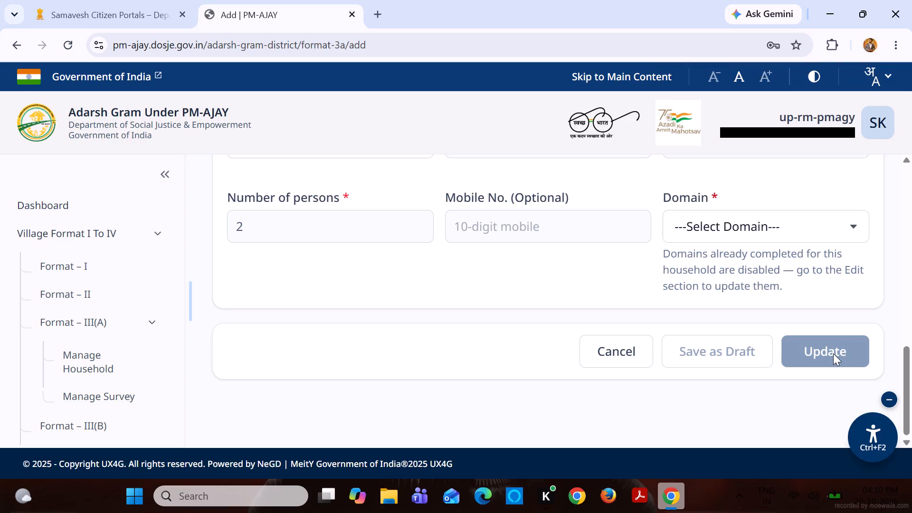
Fill domain 4 – Social Security with 0 persons eligible for Widow (4.1), Old Age (4.2) and Disability Pension (4.3), and submit it.
{"action": "left_click", "coordinate": [825, 215]}
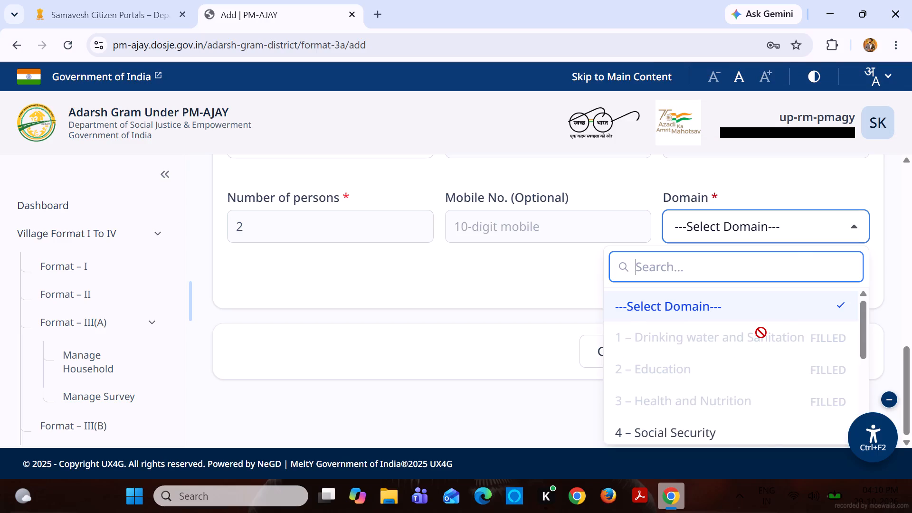
{"action": "scroll", "coordinate": [761, 332], "scroll_direction": "down", "scroll_amount": 1}
{"action": "left_click", "coordinate": [714, 371]}
{"action": "scroll", "coordinate": [714, 371], "scroll_direction": "down", "scroll_amount": 3}
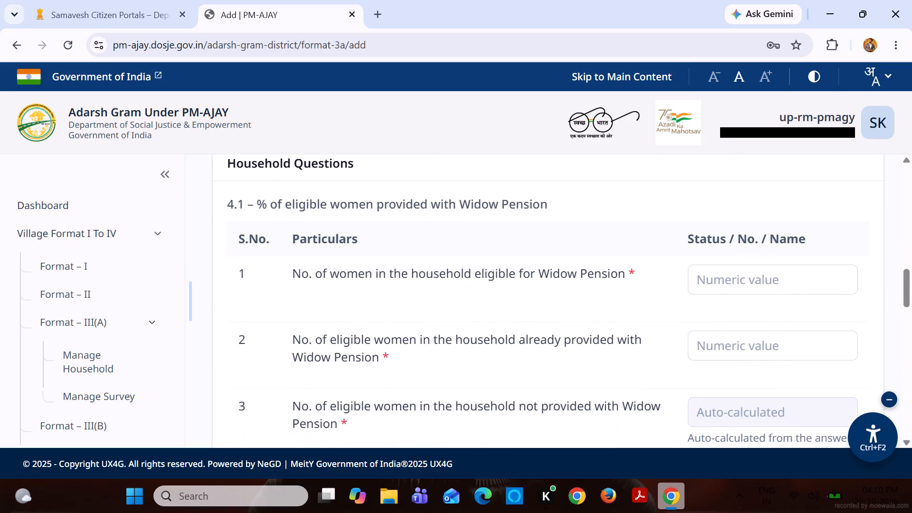
{"action": "left_click", "coordinate": [775, 272]}
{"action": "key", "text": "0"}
{"action": "scroll", "coordinate": [775, 272], "scroll_direction": "down", "scroll_amount": 2}
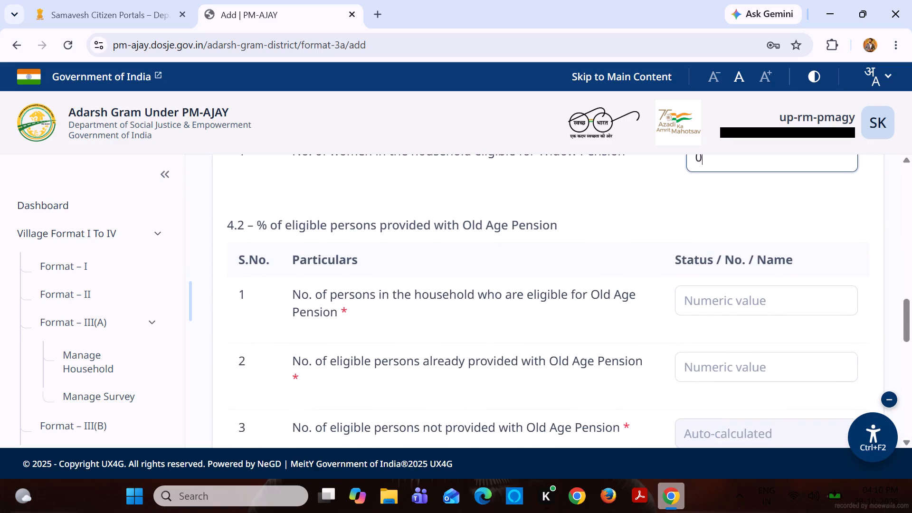
{"action": "left_click", "coordinate": [722, 295]}
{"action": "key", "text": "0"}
{"action": "scroll", "coordinate": [722, 295], "scroll_direction": "down", "scroll_amount": 4}
{"action": "left_click", "coordinate": [701, 275]}
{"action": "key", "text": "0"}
{"action": "scroll", "coordinate": [701, 275], "scroll_direction": "down", "scroll_amount": 1}
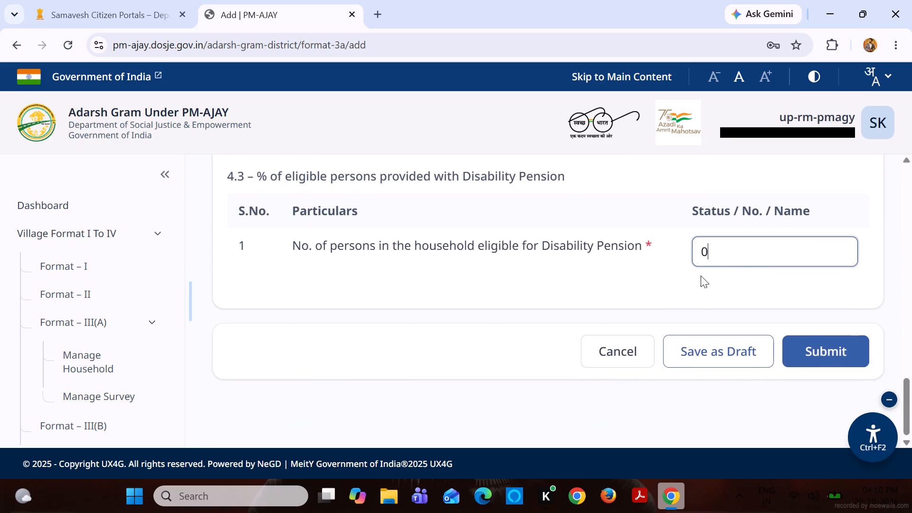
{"action": "scroll", "coordinate": [701, 275], "scroll_direction": "down", "scroll_amount": 1}
{"action": "left_click", "coordinate": [852, 367]}
Choose domain 6 – Electricity and Clean Fuel and answer Yes to the house having an electricity connection (6.2).
{"action": "left_click", "coordinate": [813, 227]}
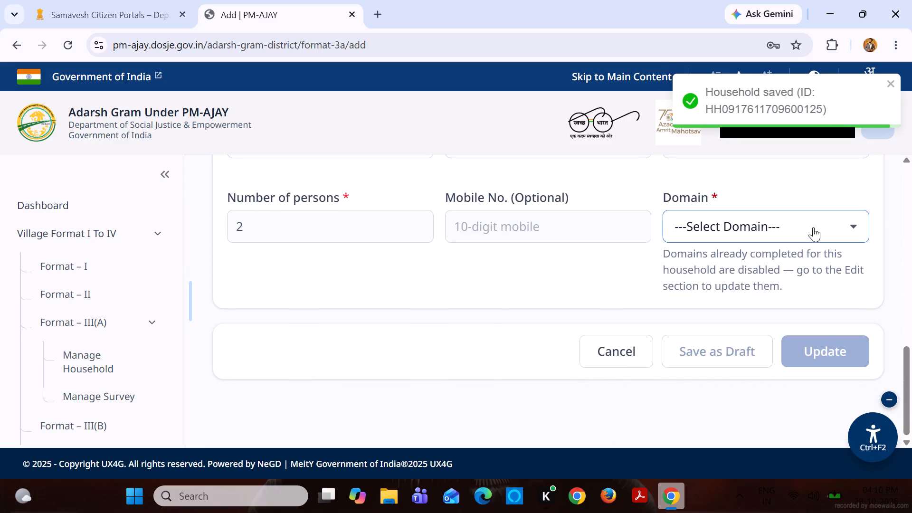
{"action": "scroll", "coordinate": [785, 294], "scroll_direction": "down", "scroll_amount": 5}
{"action": "left_click", "coordinate": [739, 304]}
{"action": "scroll", "coordinate": [739, 304], "scroll_direction": "down", "scroll_amount": 4}
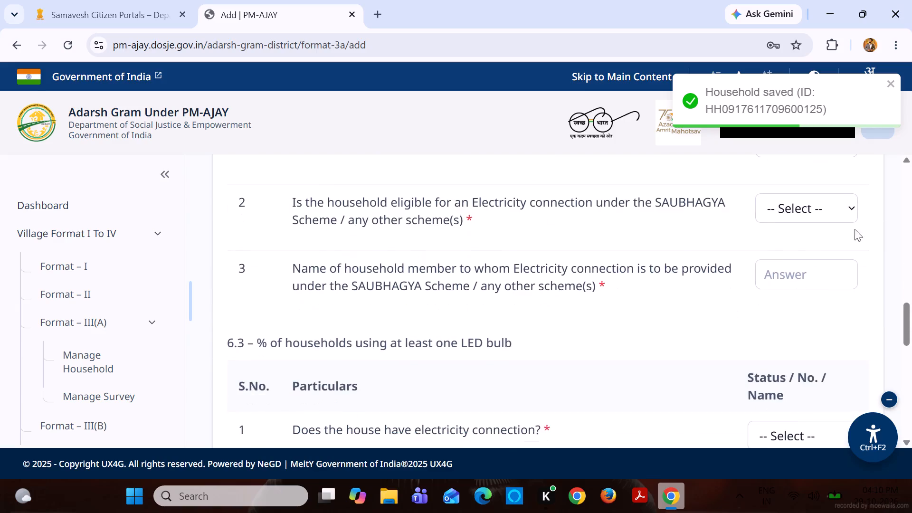
{"action": "scroll", "coordinate": [826, 165], "scroll_direction": "up", "scroll_amount": 1}
{"action": "left_click", "coordinate": [803, 207]}
{"action": "left_click", "coordinate": [778, 261]}
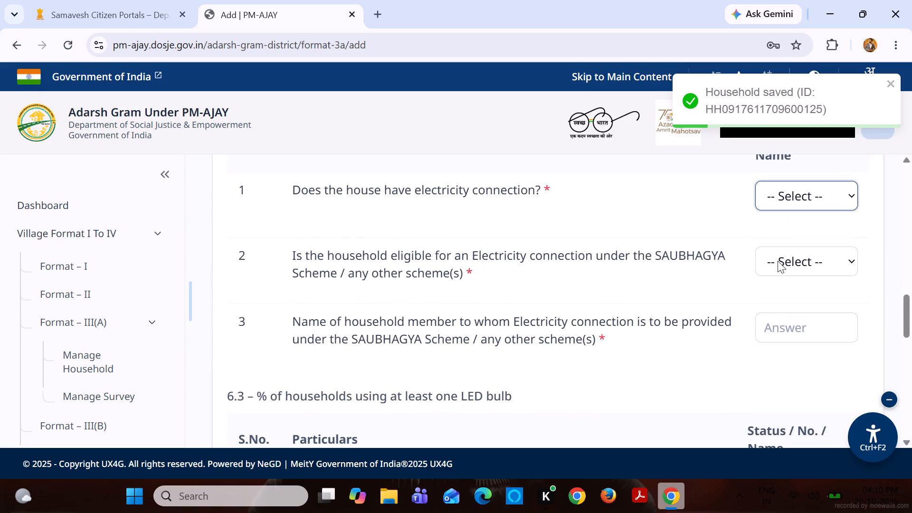
{"action": "left_click_drag", "start_coordinate": [823, 192], "coordinate": [789, 239]}
{"action": "left_click", "coordinate": [789, 239]}
{"action": "scroll", "coordinate": [789, 239], "scroll_direction": "down", "scroll_amount": 1}
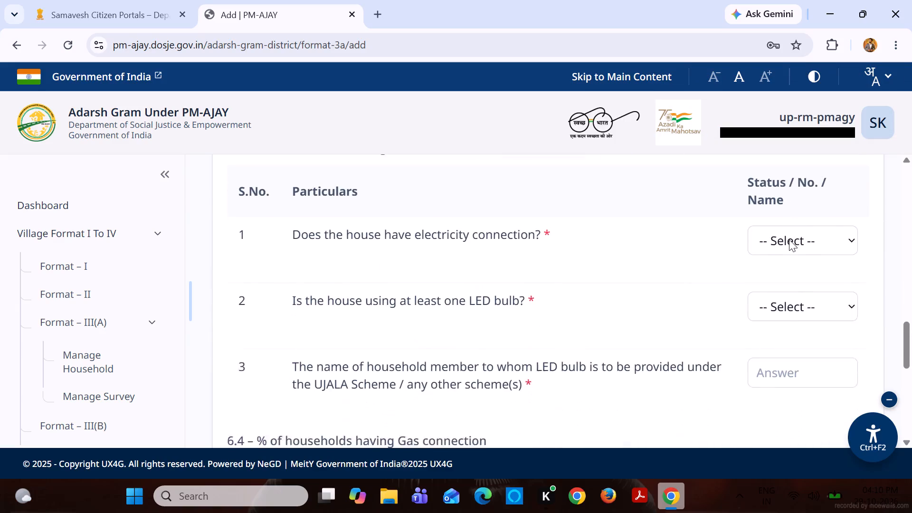
Answer Yes to electricity connection and LED bulb use (6.3) and to clean fuel use (6.4), and submit the domain.
{"action": "scroll", "coordinate": [789, 239], "scroll_direction": "down", "scroll_amount": 1}
{"action": "left_click_drag", "start_coordinate": [827, 218], "coordinate": [771, 279]}
{"action": "left_click", "coordinate": [771, 279]}
{"action": "scroll", "coordinate": [771, 279], "scroll_direction": "down", "scroll_amount": 2}
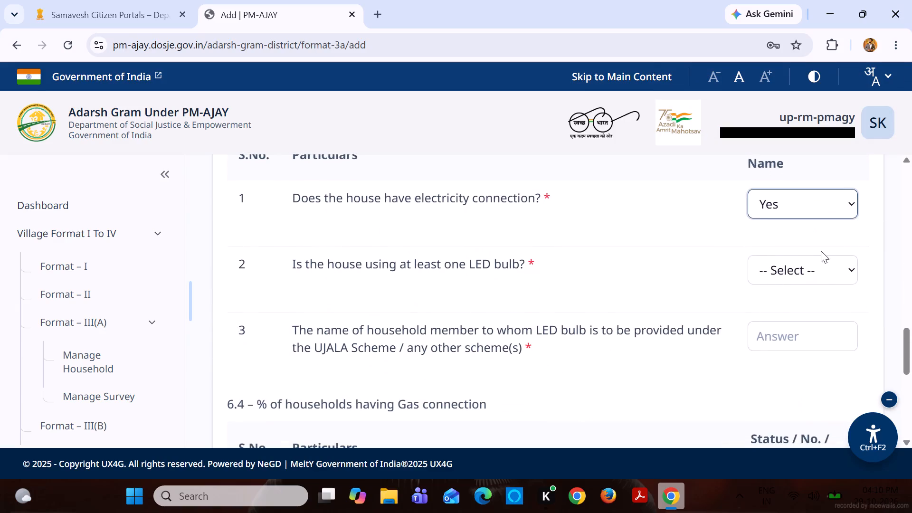
{"action": "left_click_drag", "start_coordinate": [821, 251], "coordinate": [812, 275]}
{"action": "left_click_drag", "start_coordinate": [812, 275], "coordinate": [786, 323]}
{"action": "left_click", "coordinate": [786, 323]}
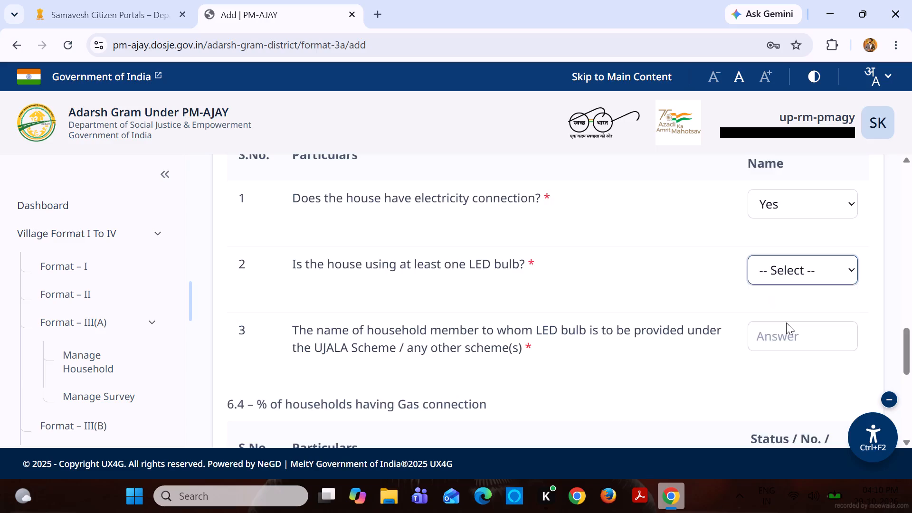
{"action": "scroll", "coordinate": [786, 323], "scroll_direction": "up", "scroll_amount": 6}
{"action": "scroll", "coordinate": [786, 323], "scroll_direction": "down", "scroll_amount": 3}
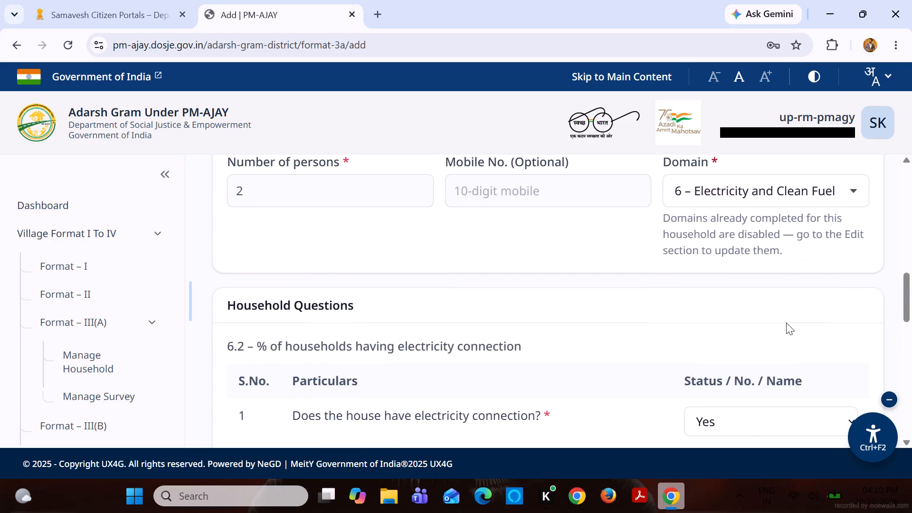
{"action": "scroll", "coordinate": [786, 323], "scroll_direction": "down", "scroll_amount": 9}
{"action": "left_click_drag", "start_coordinate": [823, 172], "coordinate": [799, 205]}
{"action": "left_click", "coordinate": [793, 212]}
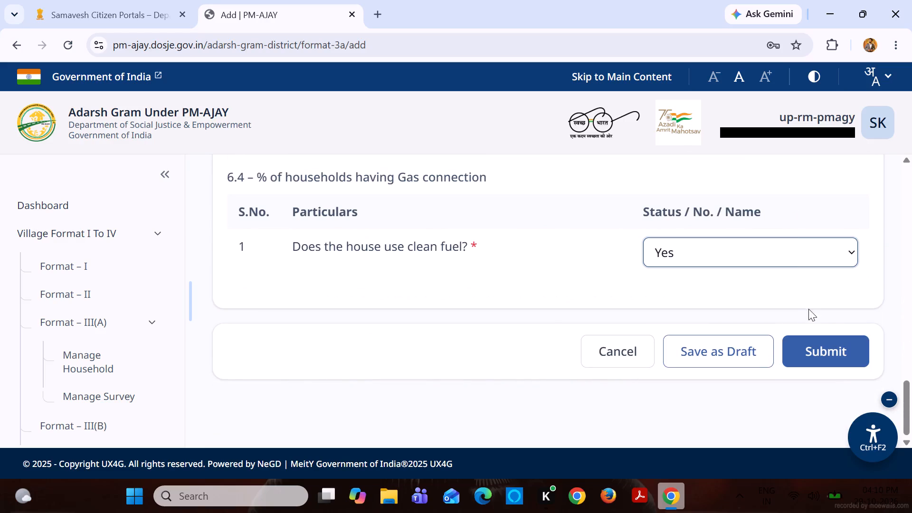
{"action": "left_click", "coordinate": [827, 349]}
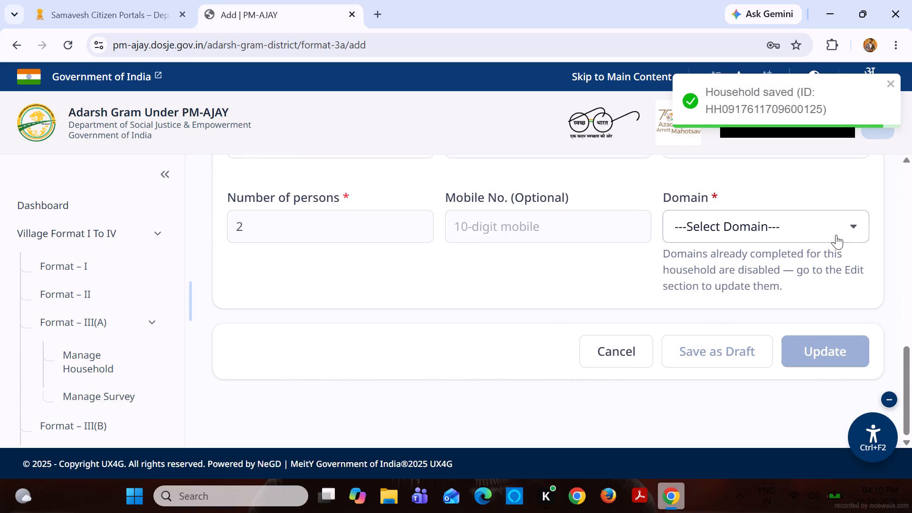
Fill domain 5 – Rural Roads and Housing with No for living in a Kachcha/unsafe house, and submit it.
{"action": "left_click", "coordinate": [836, 235]}
{"action": "scroll", "coordinate": [786, 338], "scroll_direction": "down", "scroll_amount": 3}
{"action": "left_click", "coordinate": [752, 335]}
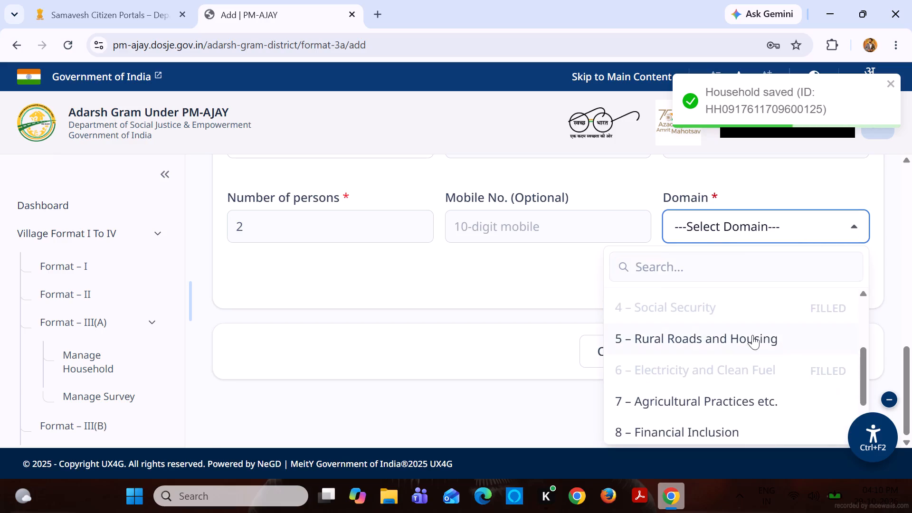
{"action": "scroll", "coordinate": [752, 335], "scroll_direction": "down", "scroll_amount": 4}
{"action": "left_click_drag", "start_coordinate": [836, 237], "coordinate": [767, 316]}
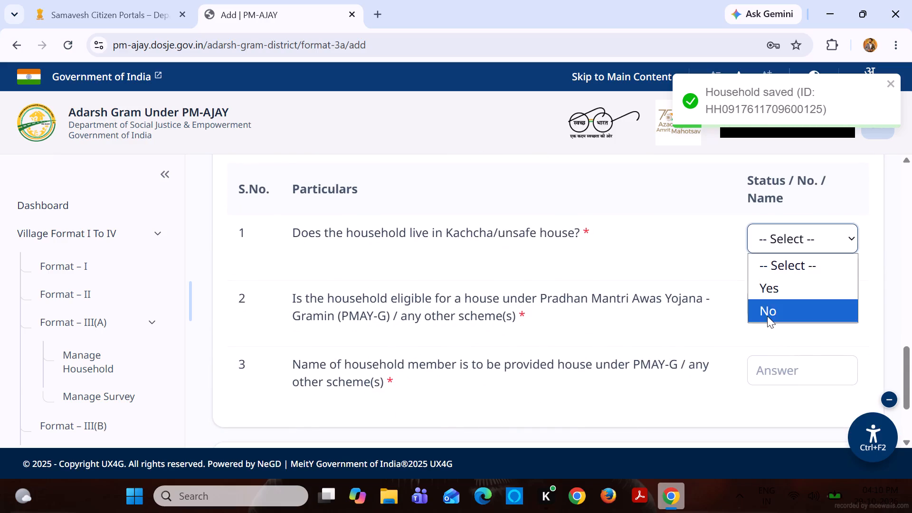
{"action": "left_click", "coordinate": [767, 316]}
{"action": "scroll", "coordinate": [767, 316], "scroll_direction": "down", "scroll_amount": 2}
{"action": "left_click", "coordinate": [827, 349]}
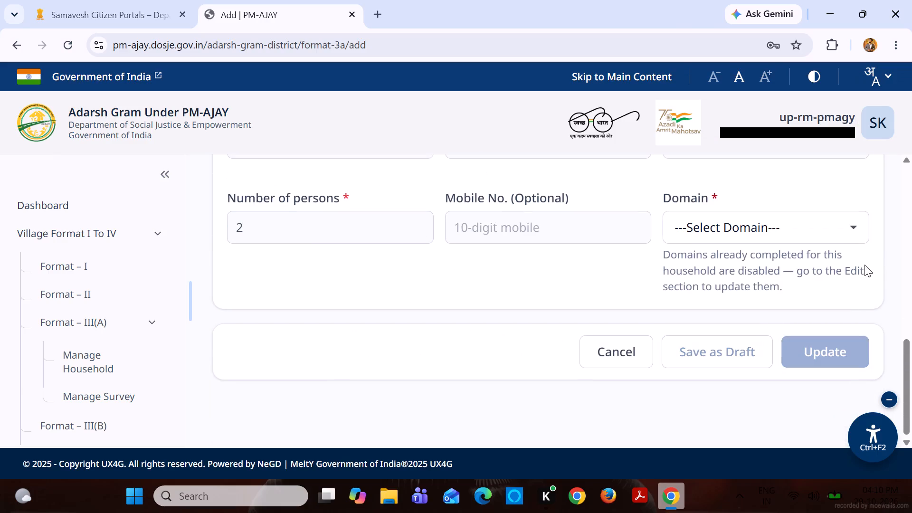
Fill domain 7 – Agricultural Practices etc. with No for the household being involved in farming (7.1), and submit it.
{"action": "left_click", "coordinate": [817, 220]}
{"action": "scroll", "coordinate": [784, 311], "scroll_direction": "down", "scroll_amount": 2}
{"action": "left_click", "coordinate": [738, 349]}
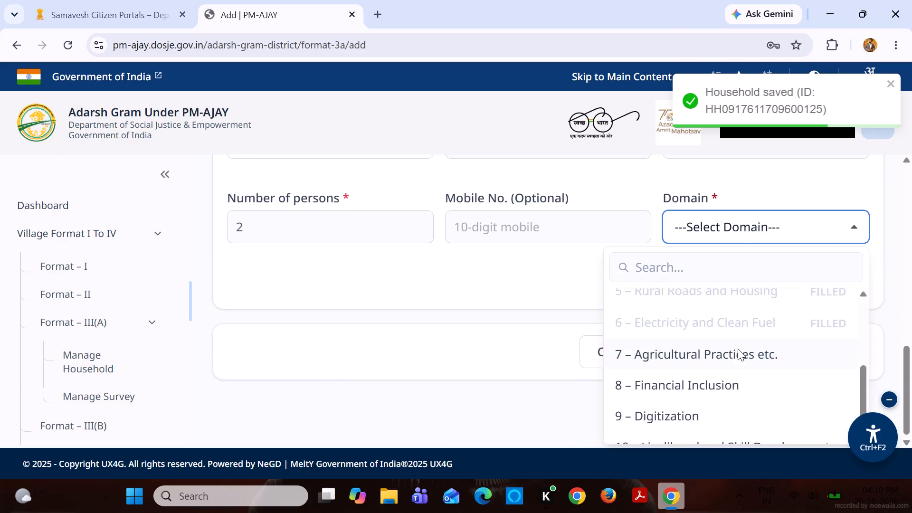
{"action": "scroll", "coordinate": [738, 349], "scroll_direction": "down", "scroll_amount": 2}
{"action": "left_click_drag", "start_coordinate": [782, 320], "coordinate": [762, 394]}
{"action": "left_click", "coordinate": [762, 394]}
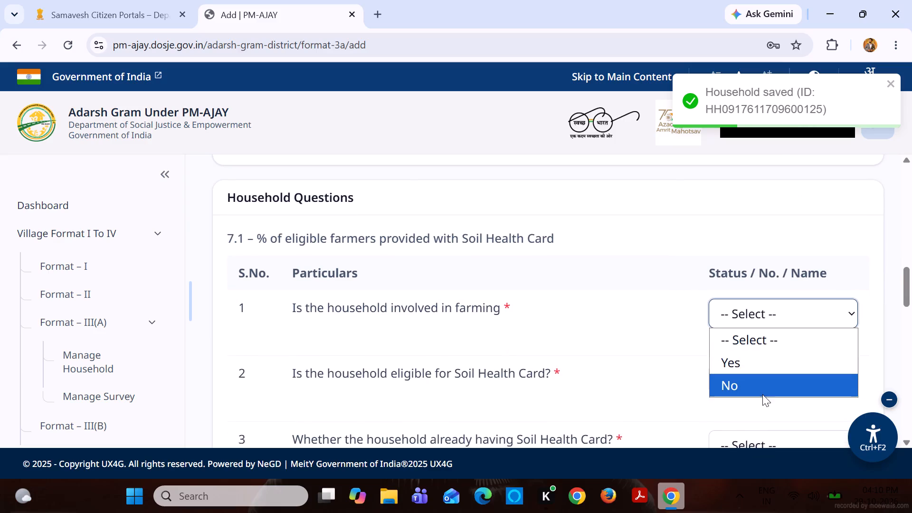
{"action": "scroll", "coordinate": [762, 394], "scroll_direction": "down", "scroll_amount": 6}
{"action": "left_click", "coordinate": [814, 348]}
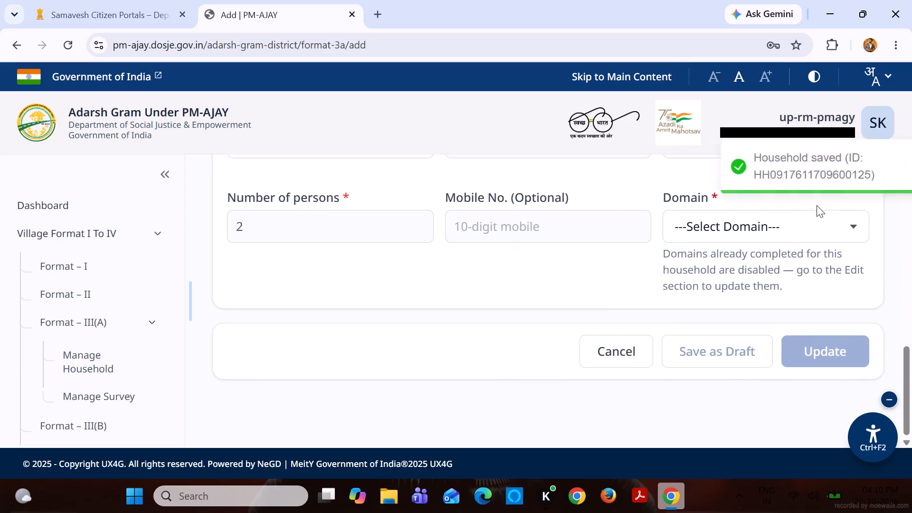
Choose domain 8 – Financial Inclusion and enter 2 persons over 5 years, 2 of them already having Aadhaar (8.1).
{"action": "left_click", "coordinate": [789, 236]}
{"action": "scroll", "coordinate": [791, 329], "scroll_direction": "down", "scroll_amount": 8}
{"action": "left_click", "coordinate": [734, 356]}
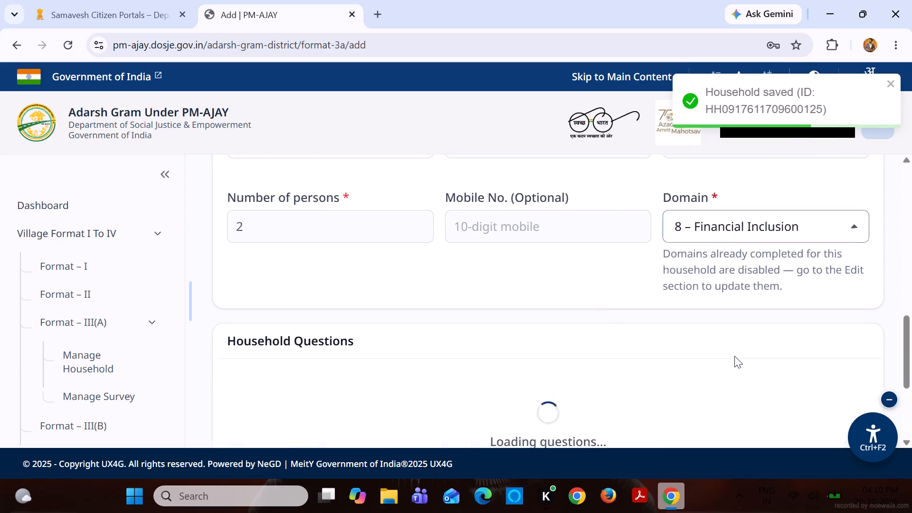
{"action": "scroll", "coordinate": [734, 356], "scroll_direction": "down", "scroll_amount": 3}
{"action": "left_click", "coordinate": [736, 282]}
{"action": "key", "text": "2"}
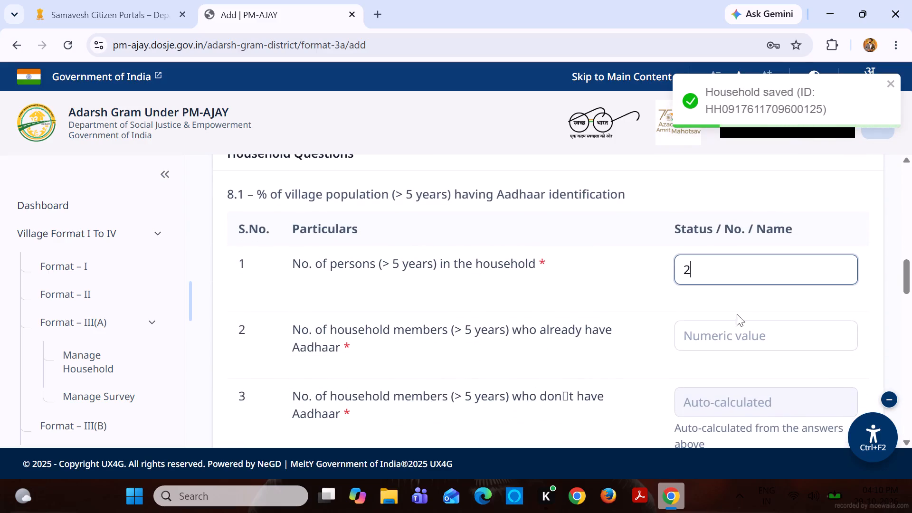
{"action": "left_click", "coordinate": [721, 347]}
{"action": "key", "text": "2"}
Enter 2 members eligible for a bank/post office account and 2 eligible members having one (8.2).
{"action": "scroll", "coordinate": [721, 347], "scroll_direction": "down", "scroll_amount": 3}
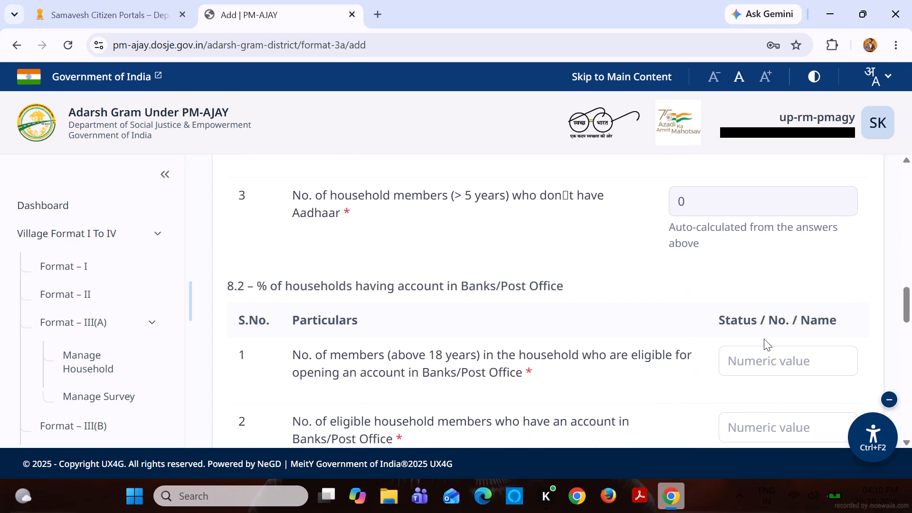
{"action": "left_click", "coordinate": [749, 356]}
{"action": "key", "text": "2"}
{"action": "scroll", "coordinate": [749, 356], "scroll_direction": "down", "scroll_amount": 6}
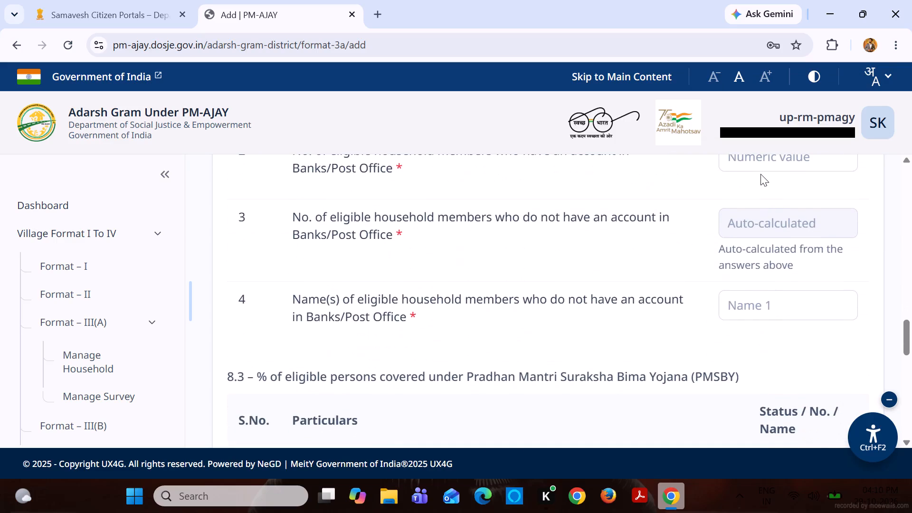
{"action": "left_click_drag", "start_coordinate": [760, 174], "coordinate": [750, 171]}
{"action": "left_click", "coordinate": [750, 171]}
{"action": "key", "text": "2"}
Enter 000 persons eligible for PMSBY (8.3) and 0 for PMJJBY (8.4), and submit the domain.
{"action": "scroll", "coordinate": [750, 171], "scroll_direction": "down", "scroll_amount": 1}
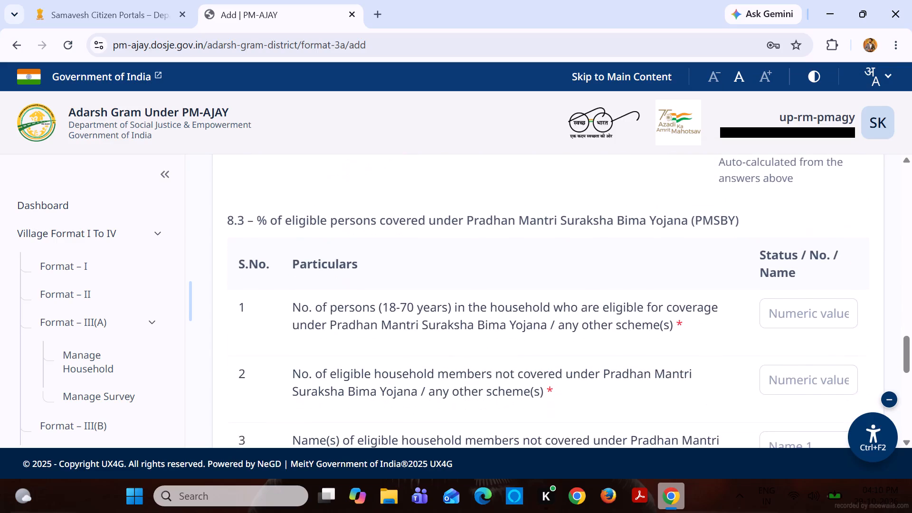
{"action": "left_click", "coordinate": [815, 294]}
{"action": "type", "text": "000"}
{"action": "scroll", "coordinate": [815, 294], "scroll_direction": "down", "scroll_amount": 2}
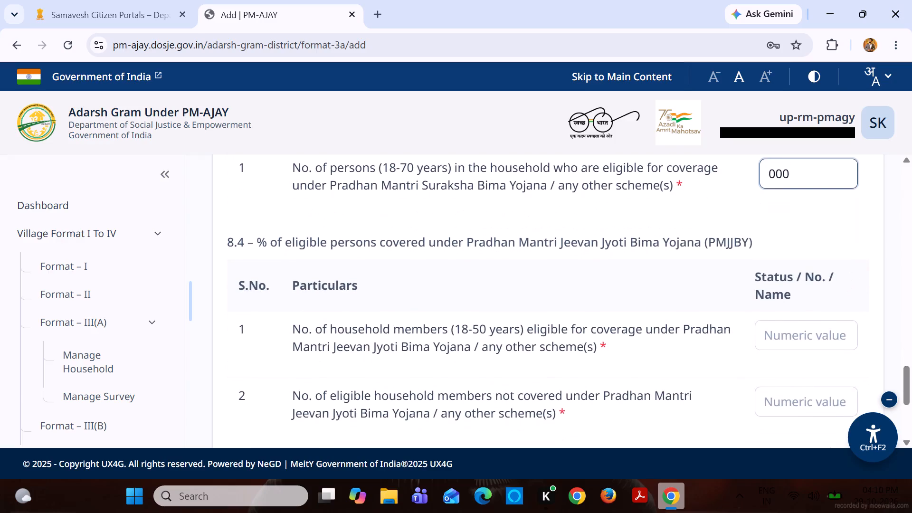
{"action": "left_click", "coordinate": [779, 330]}
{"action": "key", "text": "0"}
{"action": "scroll", "coordinate": [779, 330], "scroll_direction": "down", "scroll_amount": 2}
{"action": "left_click", "coordinate": [803, 348]}
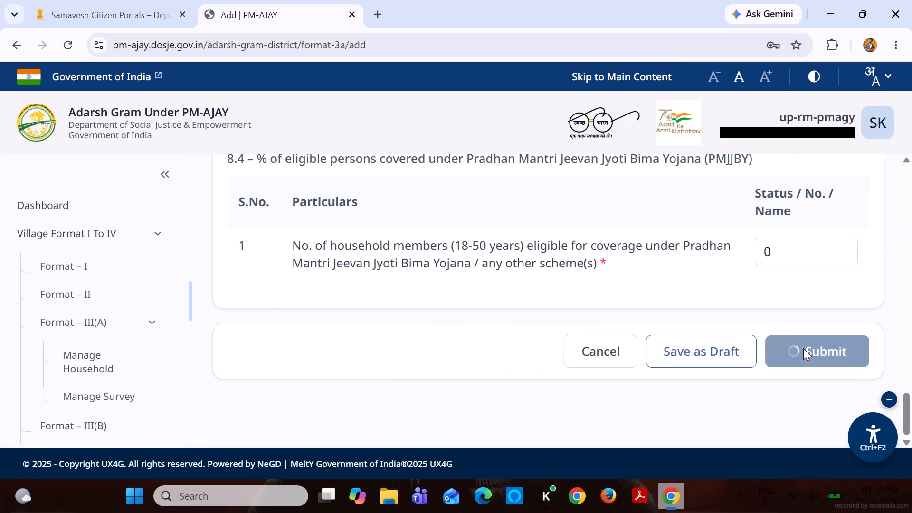
Fill domain 9 – Digitization with 0 in its numeric question, and submit it.
{"action": "left_click", "coordinate": [827, 218]}
{"action": "scroll", "coordinate": [799, 314], "scroll_direction": "down", "scroll_amount": 7}
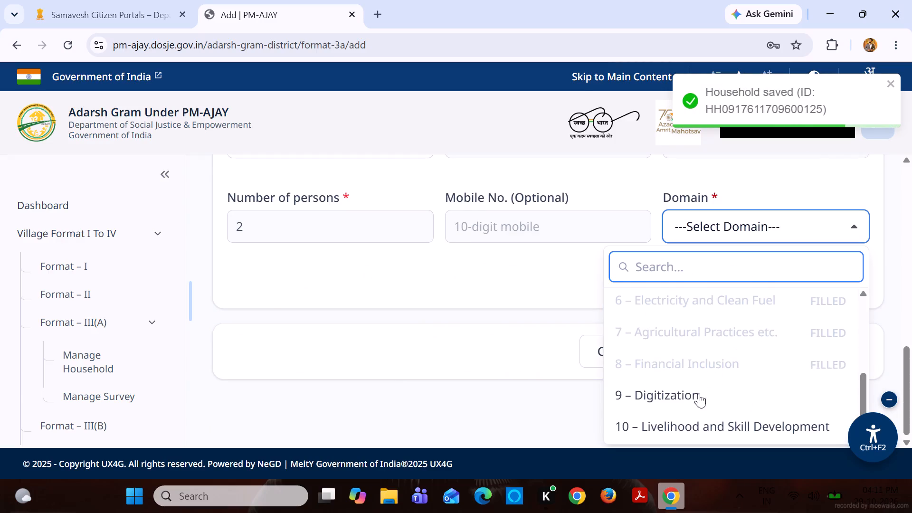
{"action": "left_click", "coordinate": [696, 396]}
{"action": "scroll", "coordinate": [696, 396], "scroll_direction": "down", "scroll_amount": 2}
{"action": "left_click", "coordinate": [767, 321]}
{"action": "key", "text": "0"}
{"action": "scroll", "coordinate": [768, 313], "scroll_direction": "down", "scroll_amount": 3}
{"action": "left_click", "coordinate": [824, 353]}
Choose domain 10 – Livelihood and Skill Development and enter 0 youth eligible for skill training (10.1) and 0 for bank linked loans (10.2).
{"action": "left_click", "coordinate": [821, 232]}
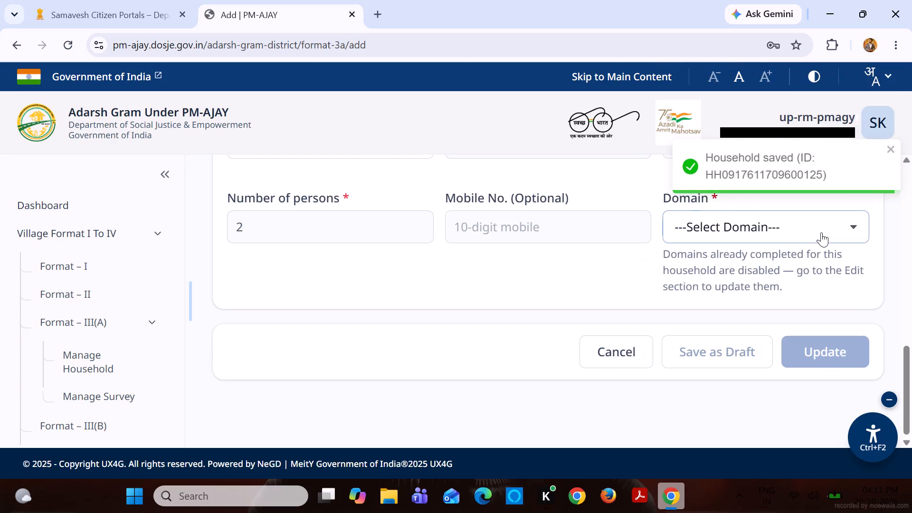
{"action": "scroll", "coordinate": [795, 300], "scroll_direction": "down", "scroll_amount": 9}
{"action": "left_click", "coordinate": [742, 416]}
{"action": "scroll", "coordinate": [742, 416], "scroll_direction": "down", "scroll_amount": 2}
{"action": "left_click", "coordinate": [745, 282]}
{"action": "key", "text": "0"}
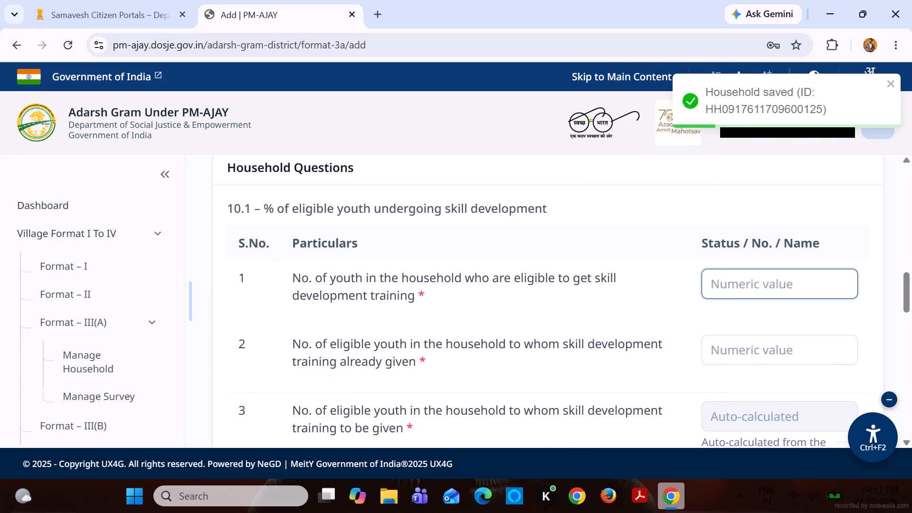
{"action": "scroll", "coordinate": [745, 282], "scroll_direction": "down", "scroll_amount": 3}
{"action": "left_click", "coordinate": [769, 259]}
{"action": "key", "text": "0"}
Answer Yes to a household member belonging to a self-help group (10.3), and submit the domain.
{"action": "scroll", "coordinate": [769, 259], "scroll_direction": "down", "scroll_amount": 2}
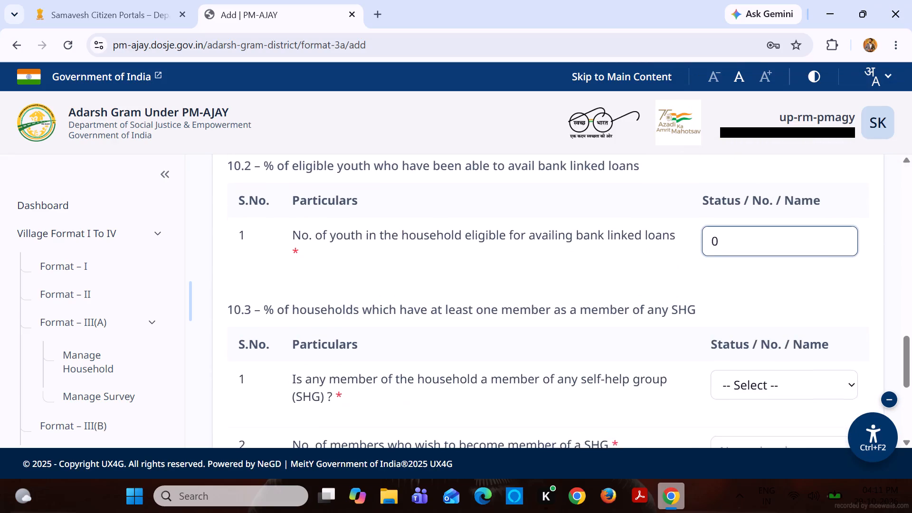
{"action": "left_click", "coordinate": [739, 375]}
{"action": "left_click", "coordinate": [742, 418]}
{"action": "scroll", "coordinate": [742, 418], "scroll_direction": "down", "scroll_amount": 2}
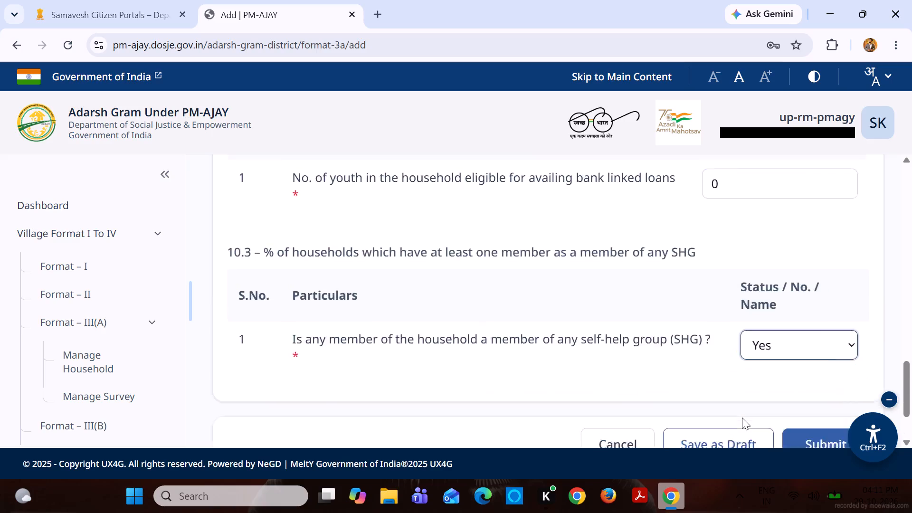
{"action": "scroll", "coordinate": [742, 418], "scroll_direction": "down", "scroll_amount": 3}
{"action": "left_click", "coordinate": [838, 350]}
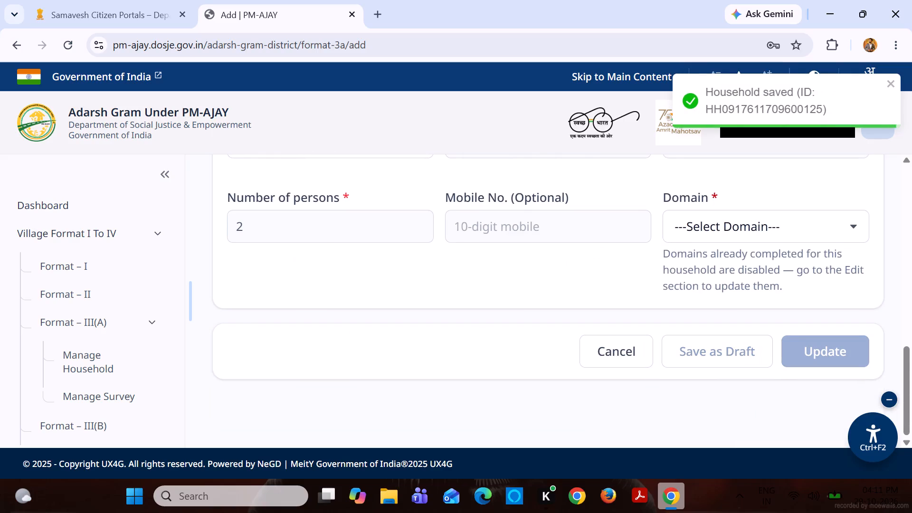
Start a new household entry with block Shahabad, gram panchayat Narkheri and village Narkhera.
{"action": "left_click", "coordinate": [837, 236]}
{"action": "scroll", "coordinate": [749, 357], "scroll_direction": "down", "scroll_amount": 14}
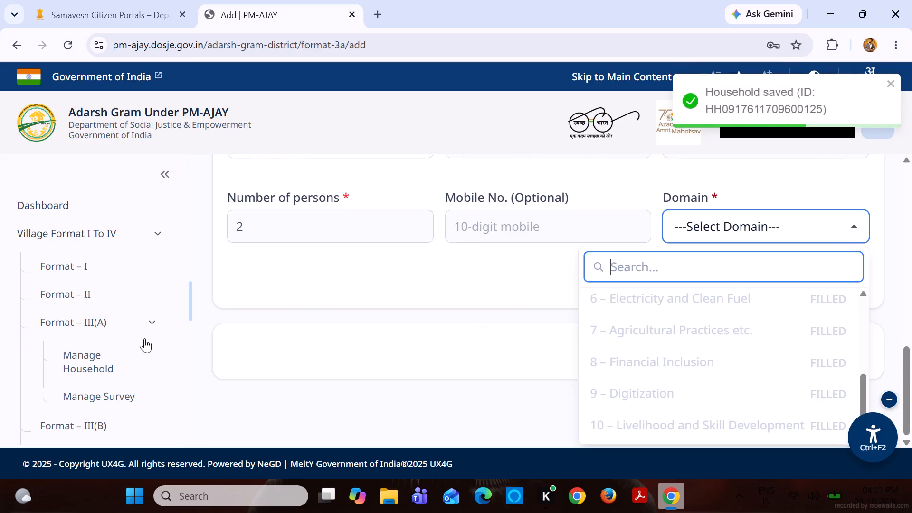
{"action": "left_click", "coordinate": [130, 344]}
{"action": "left_click", "coordinate": [726, 194]}
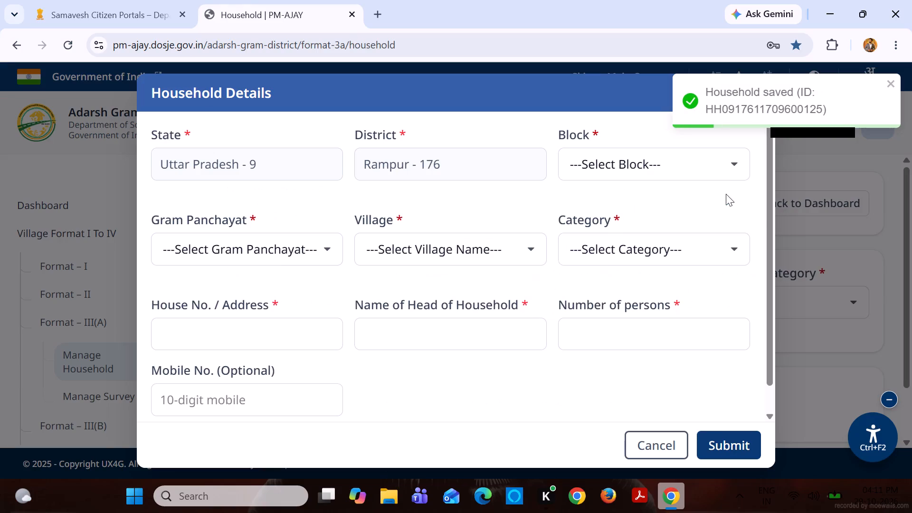
{"action": "left_click", "coordinate": [716, 159]}
{"action": "left_click", "coordinate": [620, 391]}
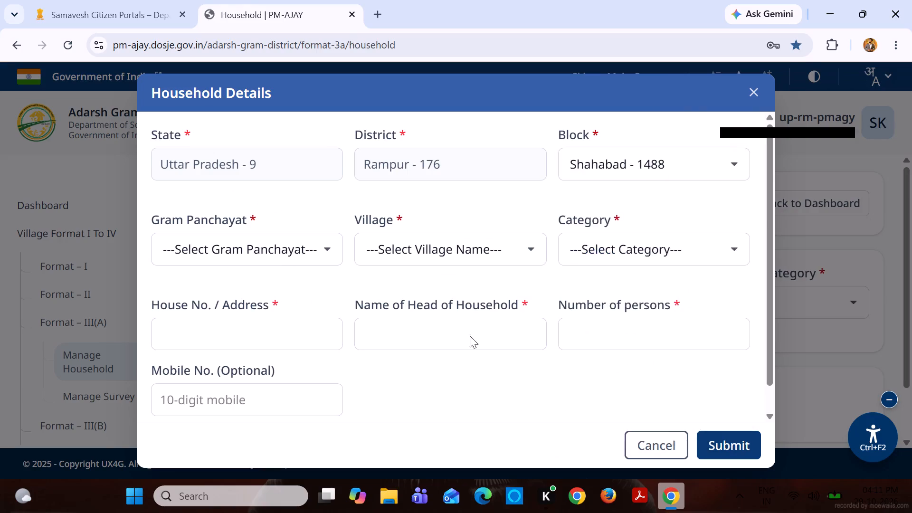
{"action": "left_click_drag", "start_coordinate": [237, 275], "coordinate": [314, 245]}
{"action": "left_click", "coordinate": [314, 245]}
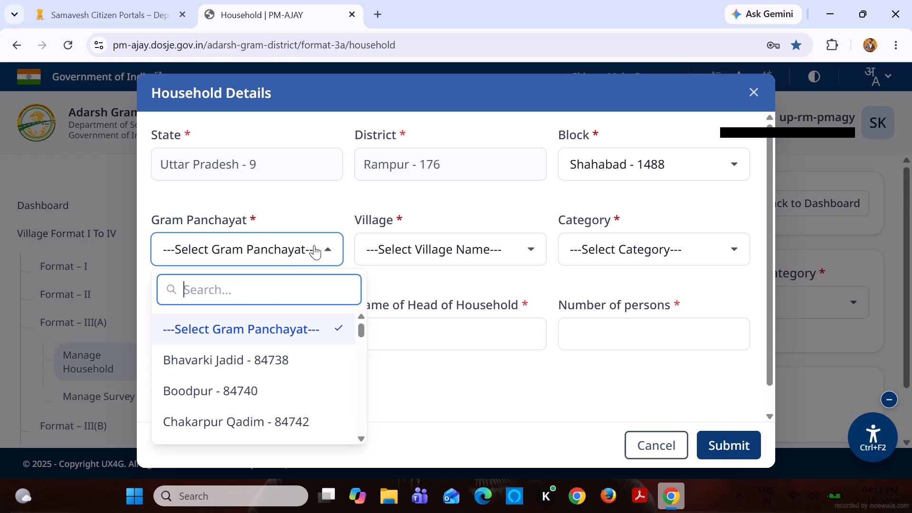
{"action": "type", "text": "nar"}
{"action": "left_click", "coordinate": [215, 332]}
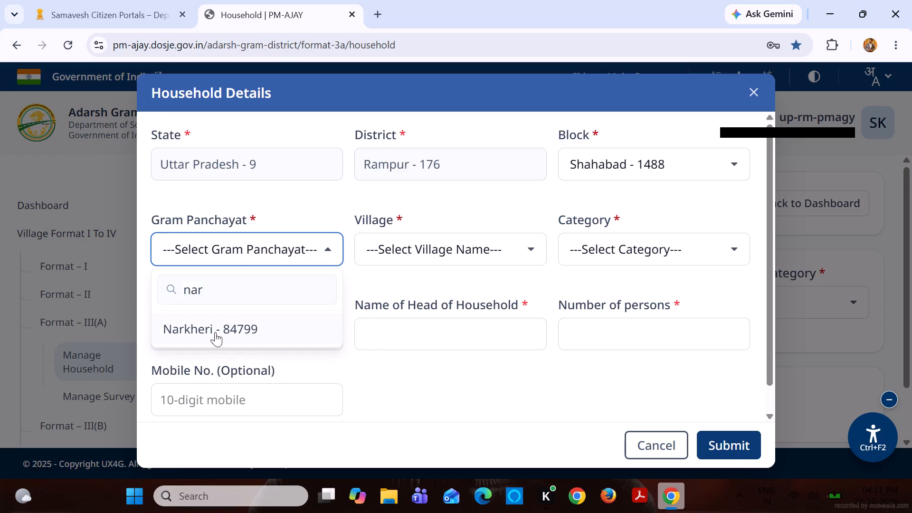
{"action": "left_click", "coordinate": [424, 260]}
{"action": "left_click", "coordinate": [411, 312]}
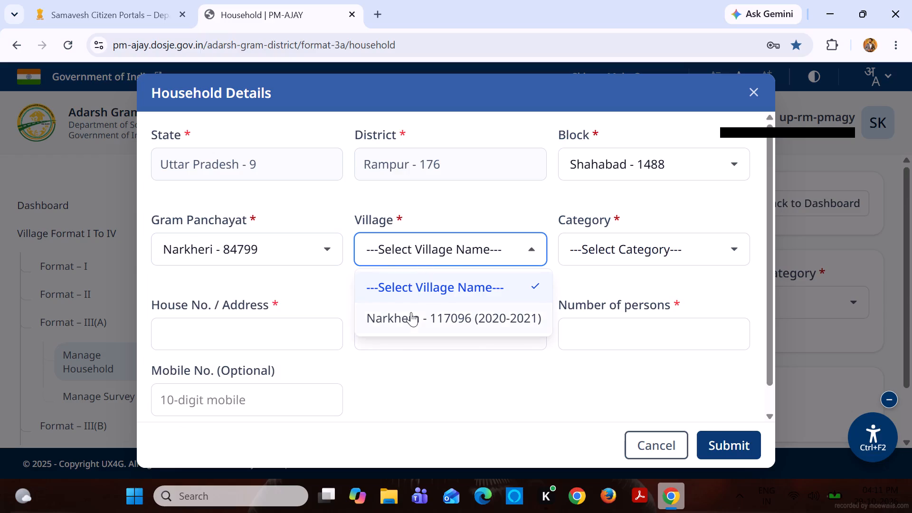
Set category SC, house number 125, the head of household's name and 4 persons, and submit the new household.
{"action": "left_click", "coordinate": [641, 249]}
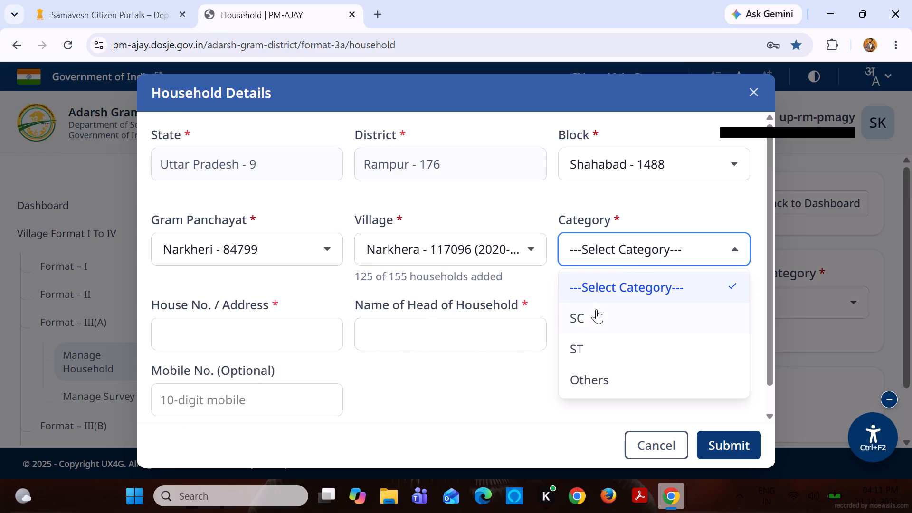
{"action": "left_click", "coordinate": [596, 309]}
{"action": "left_click", "coordinate": [209, 338]}
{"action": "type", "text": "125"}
{"action": "left_click", "coordinate": [419, 352]}
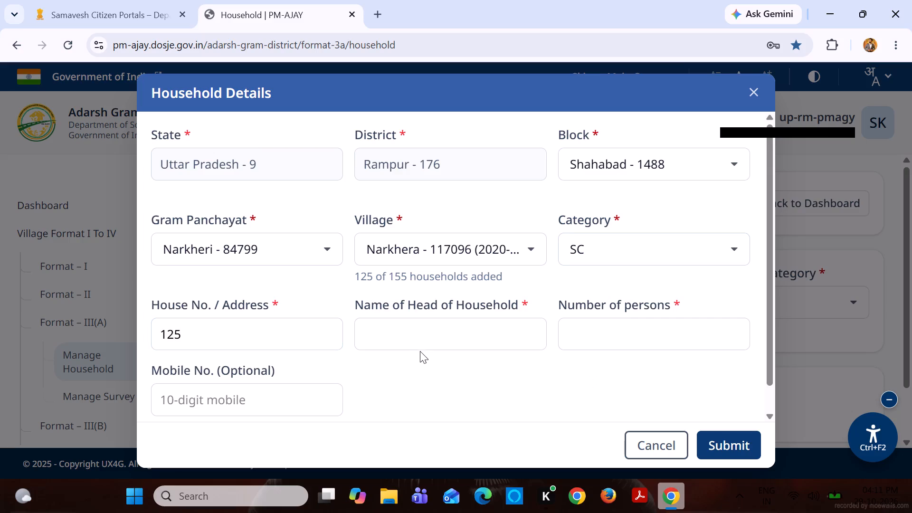
{"action": "left_click", "coordinate": [436, 339]}
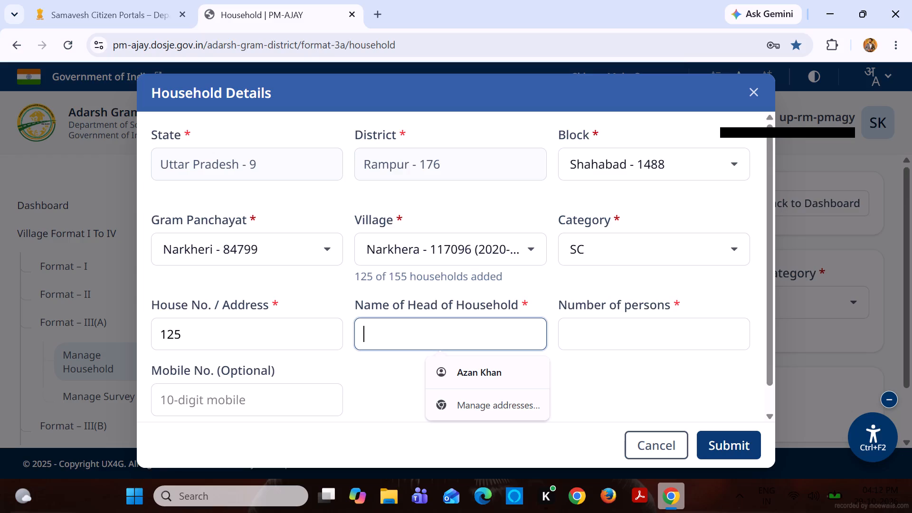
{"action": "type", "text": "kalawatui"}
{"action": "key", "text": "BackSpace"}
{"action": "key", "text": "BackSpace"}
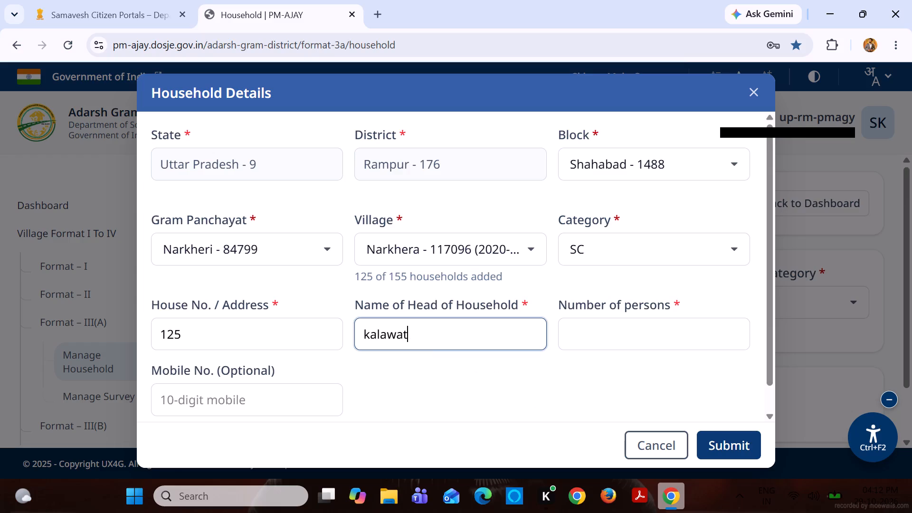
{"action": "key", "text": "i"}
{"action": "left_click", "coordinate": [618, 341]}
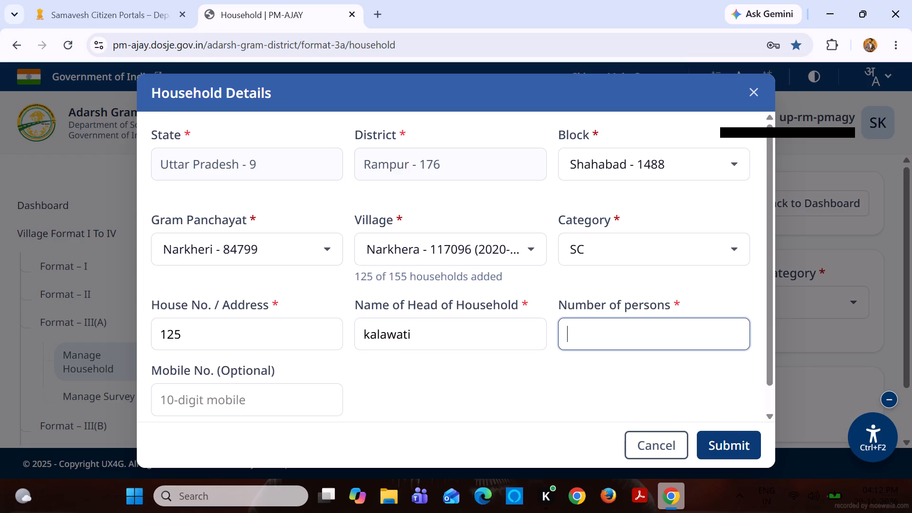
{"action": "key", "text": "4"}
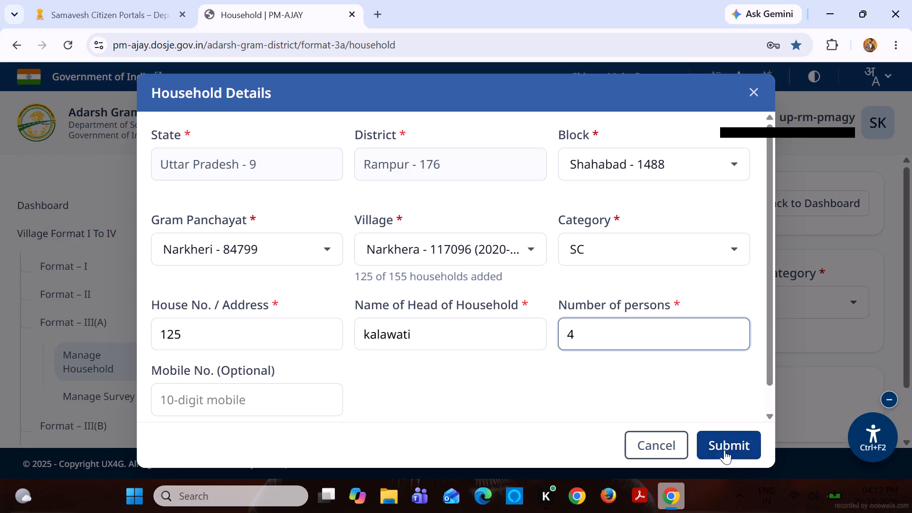
{"action": "left_click", "coordinate": [728, 447]}
Fill domain 1 – Drinking water and Sanitation, with No for open defecation (1.5), and submit it.
{"action": "scroll", "coordinate": [736, 342], "scroll_direction": "down", "scroll_amount": 7}
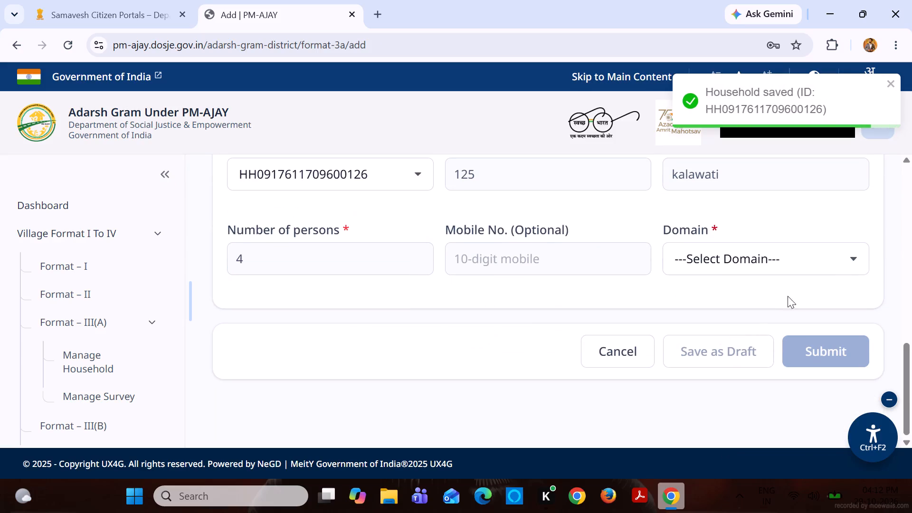
{"action": "left_click", "coordinate": [834, 258]}
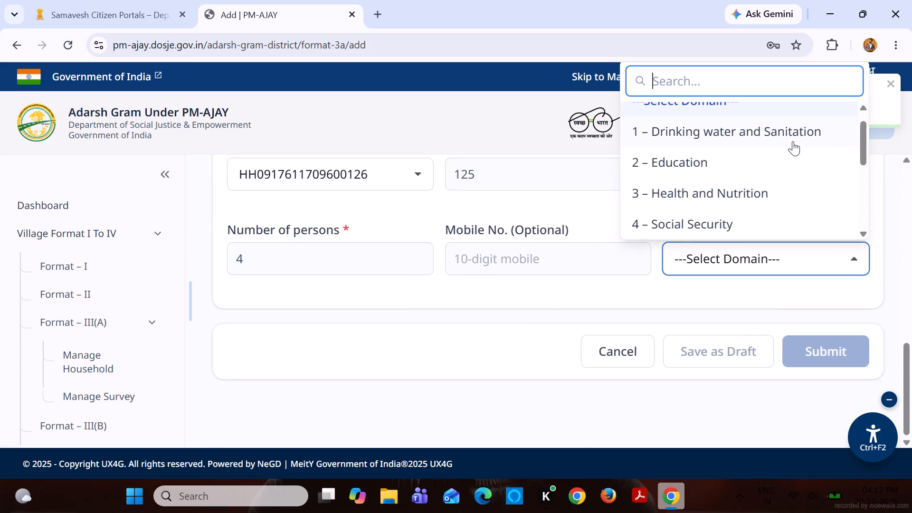
{"action": "left_click", "coordinate": [793, 141]}
{"action": "scroll", "coordinate": [783, 263], "scroll_direction": "down", "scroll_amount": 3}
{"action": "left_click_drag", "start_coordinate": [814, 303], "coordinate": [787, 353]}
{"action": "left_click", "coordinate": [787, 353]}
{"action": "scroll", "coordinate": [787, 353], "scroll_direction": "down", "scroll_amount": 4}
{"action": "left_click_drag", "start_coordinate": [827, 250], "coordinate": [776, 323]}
{"action": "left_click", "coordinate": [776, 323]}
{"action": "left_click", "coordinate": [825, 342]}
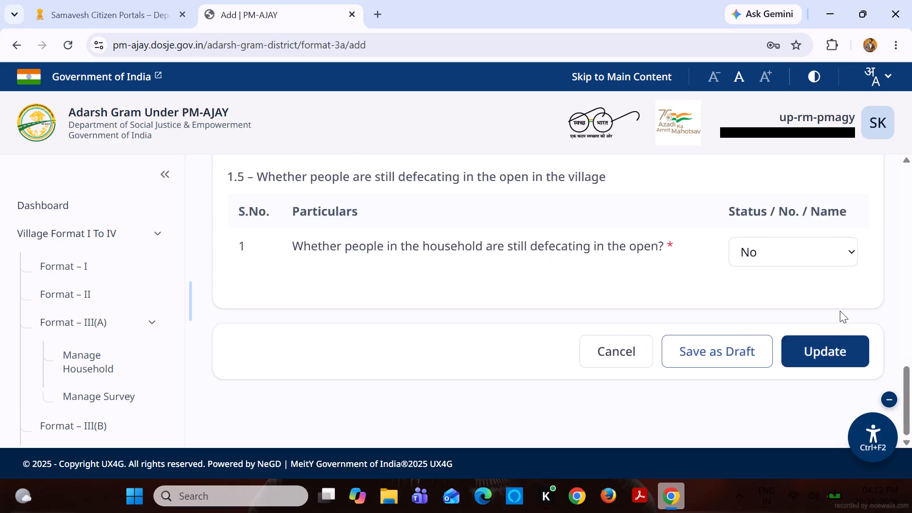
Choose domain 2 – Education and enter 2 children aged 6-10 years, 2 of them attending primary school (2.1).
{"action": "left_click", "coordinate": [808, 226]}
{"action": "left_click", "coordinate": [697, 368]}
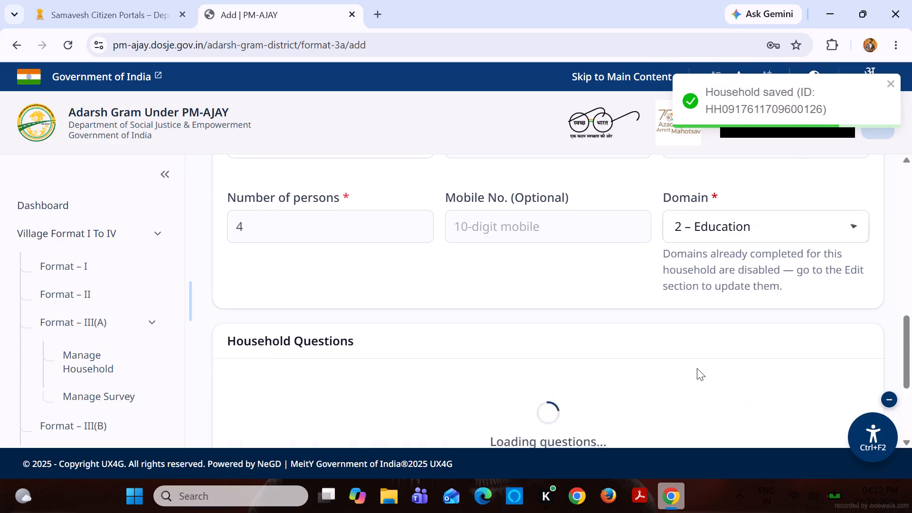
{"action": "scroll", "coordinate": [697, 368], "scroll_direction": "down", "scroll_amount": 3}
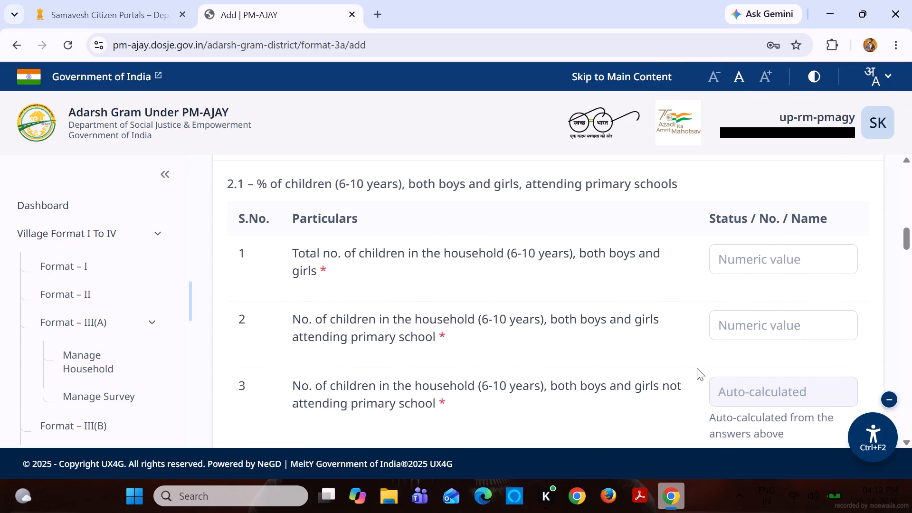
{"action": "left_click", "coordinate": [758, 271]}
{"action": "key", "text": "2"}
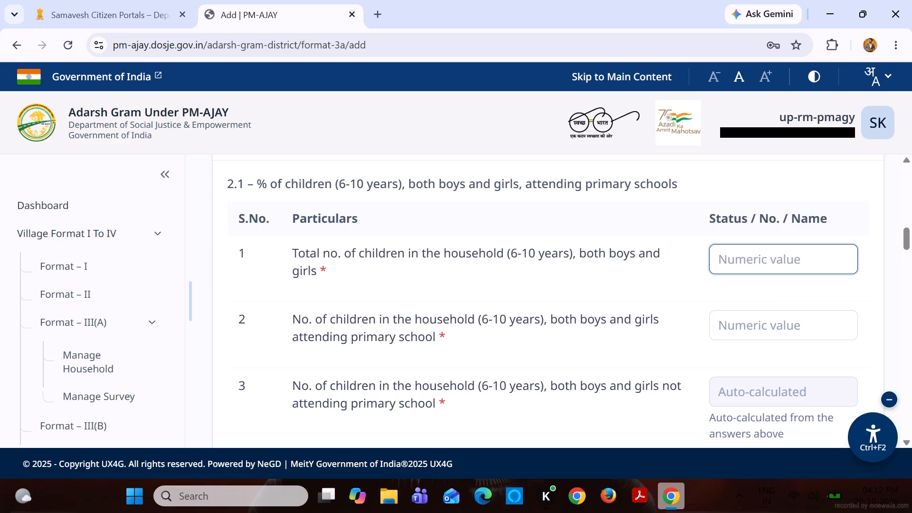
{"action": "left_click", "coordinate": [743, 330]}
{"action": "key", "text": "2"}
Enter 0 children aged 11-13 years (2.2) and 0 children aged 14-15 years (2.3).
{"action": "scroll", "coordinate": [743, 330], "scroll_direction": "down", "scroll_amount": 6}
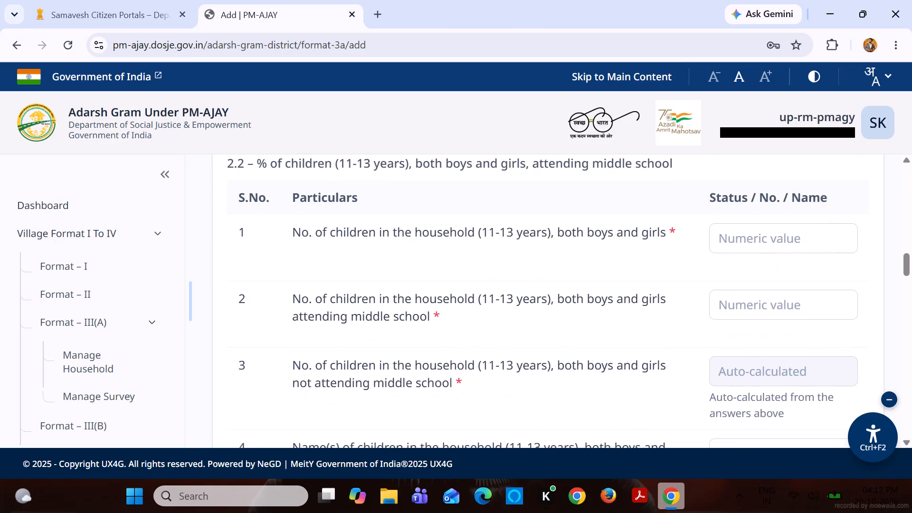
{"action": "left_click", "coordinate": [772, 239]}
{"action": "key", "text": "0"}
{"action": "scroll", "coordinate": [772, 239], "scroll_direction": "down", "scroll_amount": 3}
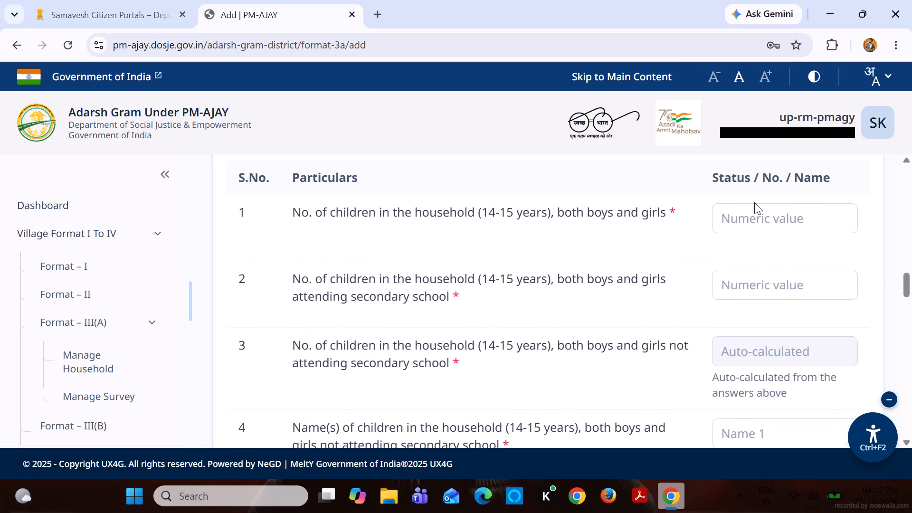
{"action": "double_click", "coordinate": [754, 202]}
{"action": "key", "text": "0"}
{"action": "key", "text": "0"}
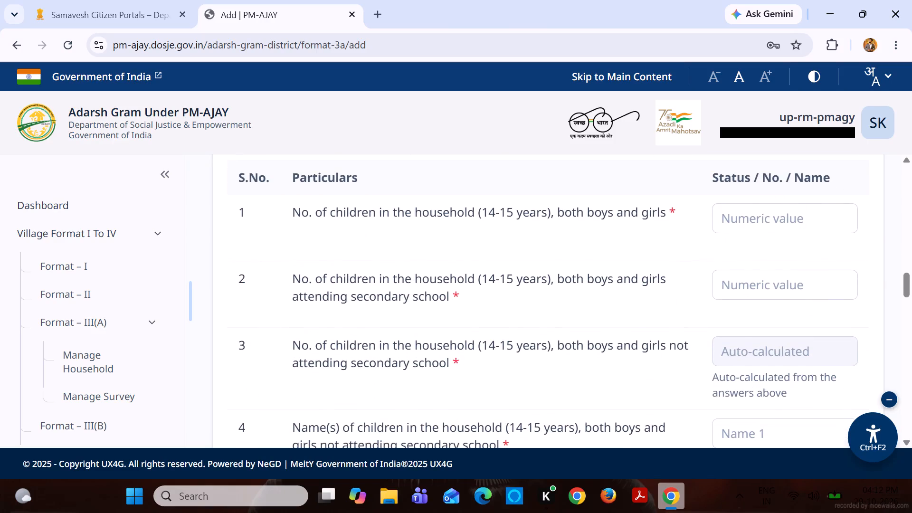
{"action": "left_click", "coordinate": [746, 212]}
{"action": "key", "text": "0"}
{"action": "scroll", "coordinate": [746, 212], "scroll_direction": "down", "scroll_amount": 1}
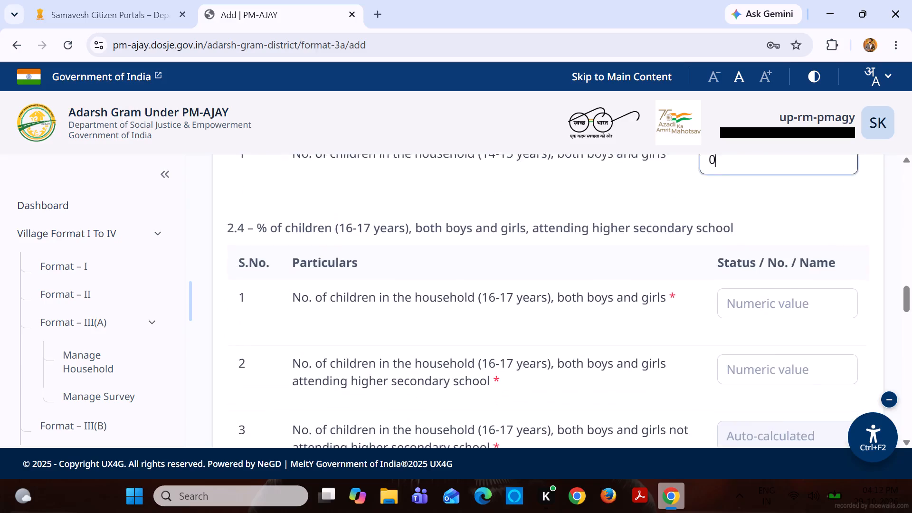
Enter 0 children for age groups 16-17 (2.4) and 18-23 (2.5), 0 eligible for pre-matric (2.6) and post-matric (2.7) scholarships, and submit Education.
{"action": "scroll", "coordinate": [746, 212], "scroll_direction": "down", "scroll_amount": 1}
{"action": "left_click", "coordinate": [762, 276]}
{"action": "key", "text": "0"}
{"action": "scroll", "coordinate": [762, 276], "scroll_direction": "down", "scroll_amount": 1}
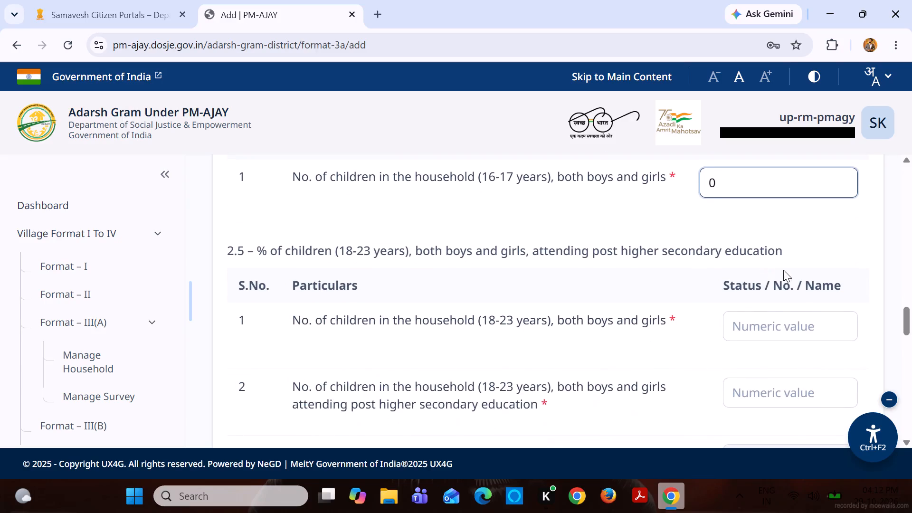
{"action": "left_click", "coordinate": [789, 316]}
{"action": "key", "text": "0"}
{"action": "scroll", "coordinate": [789, 316], "scroll_direction": "down", "scroll_amount": 4}
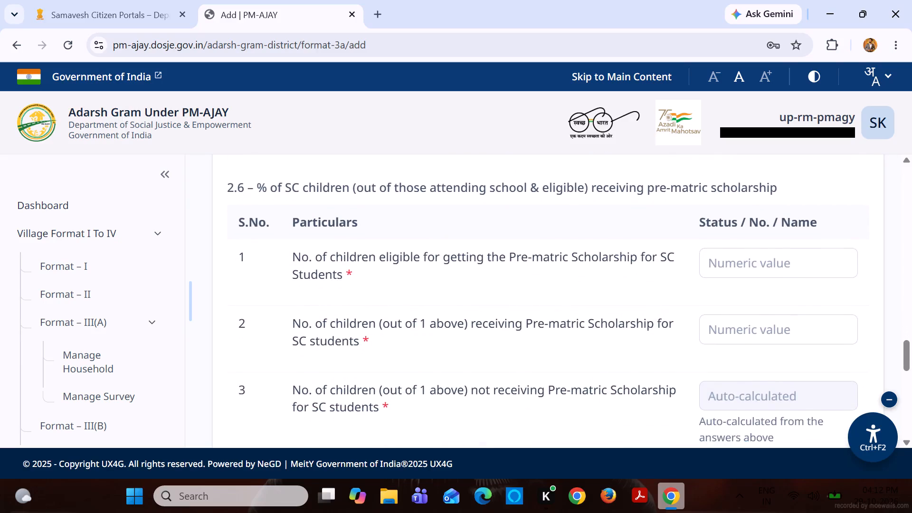
{"action": "left_click", "coordinate": [742, 270]}
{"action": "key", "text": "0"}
{"action": "left_click", "coordinate": [728, 426]}
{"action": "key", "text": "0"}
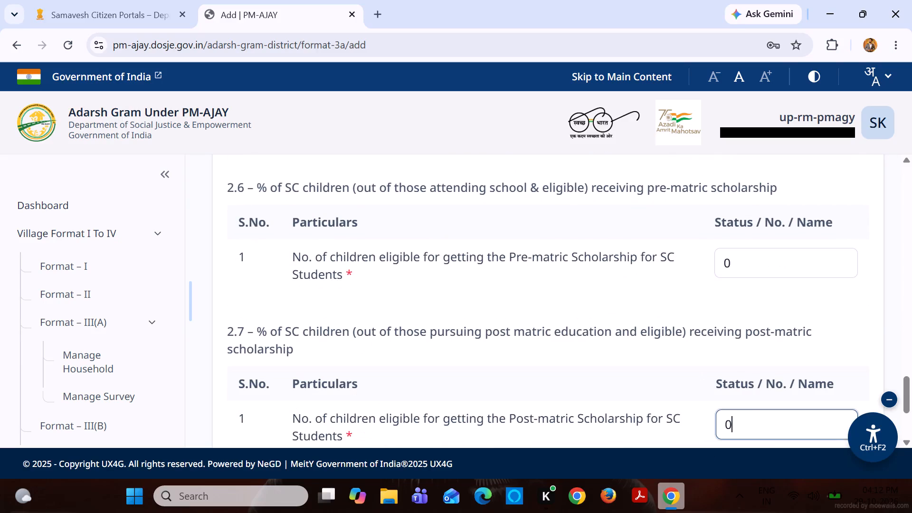
{"action": "scroll", "coordinate": [728, 426], "scroll_direction": "down", "scroll_amount": 2}
{"action": "left_click", "coordinate": [817, 370]}
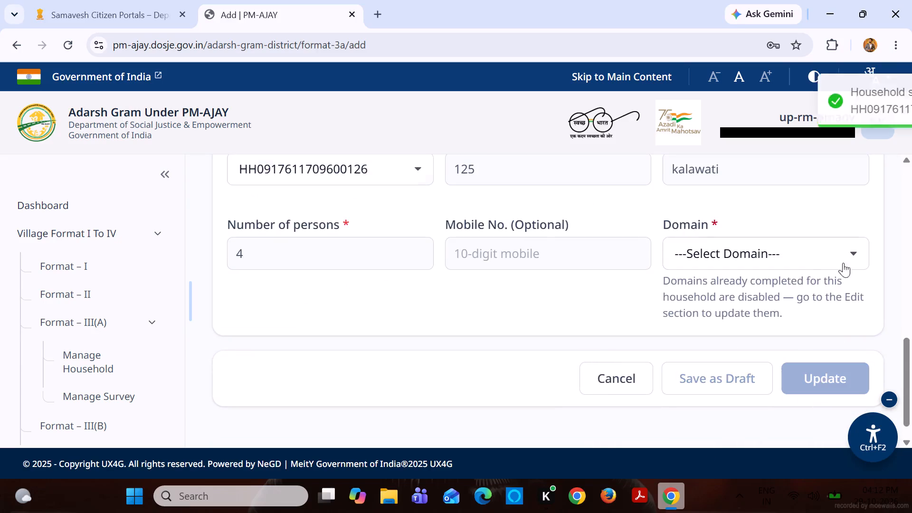
Choose domain 3 – Health and Nutrition and answer Yes for coverage under any Health Protection Scheme (3.1).
{"action": "left_click", "coordinate": [814, 266]}
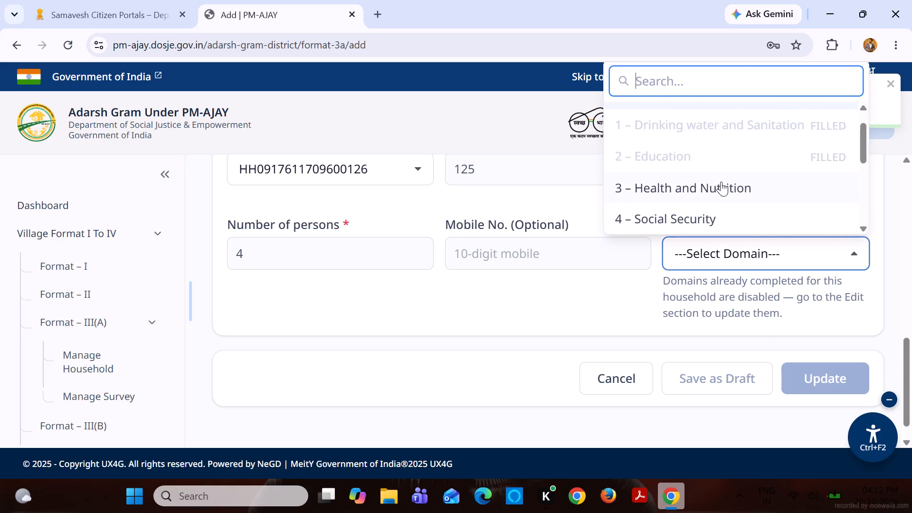
{"action": "left_click", "coordinate": [720, 186]}
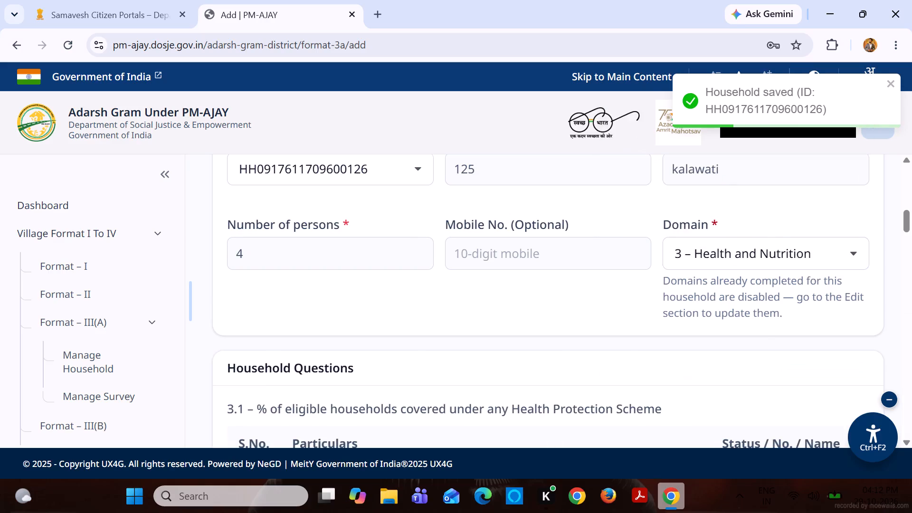
{"action": "scroll", "coordinate": [743, 309], "scroll_direction": "down", "scroll_amount": 2}
{"action": "left_click_drag", "start_coordinate": [780, 342], "coordinate": [763, 375]}
{"action": "left_click", "coordinate": [763, 375]}
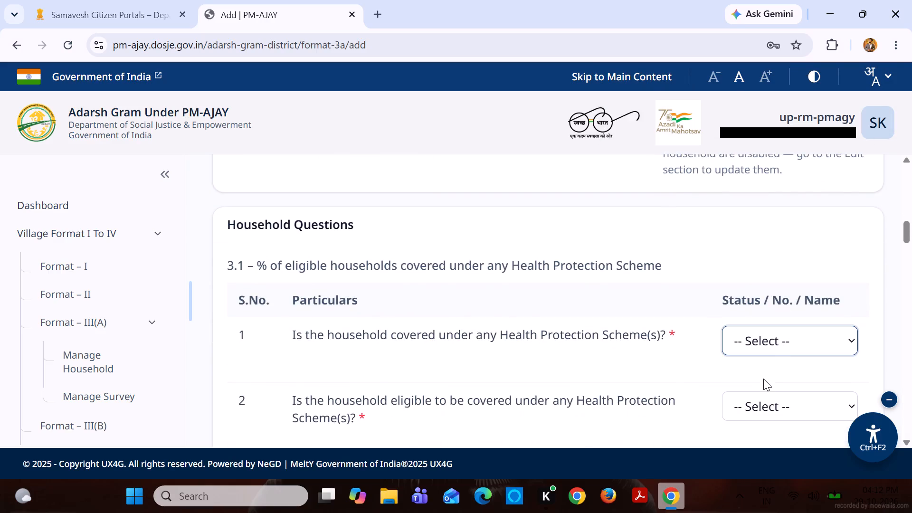
{"action": "left_click_drag", "start_coordinate": [782, 348], "coordinate": [766, 380]}
{"action": "left_click", "coordinate": [766, 380]}
{"action": "scroll", "coordinate": [766, 380], "scroll_direction": "down", "scroll_amount": 2}
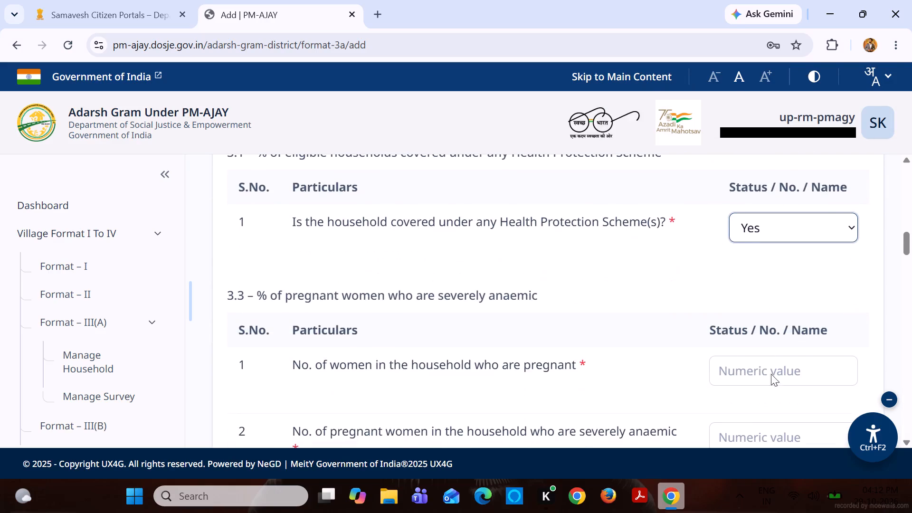
Enter 0 pregnant women (3.3), 0 deliveries (3.4), 0 children born last year (3.5) and 0 children below one year (3.6).
{"action": "left_click", "coordinate": [739, 375]}
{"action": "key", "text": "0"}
{"action": "scroll", "coordinate": [739, 375], "scroll_direction": "down", "scroll_amount": 4}
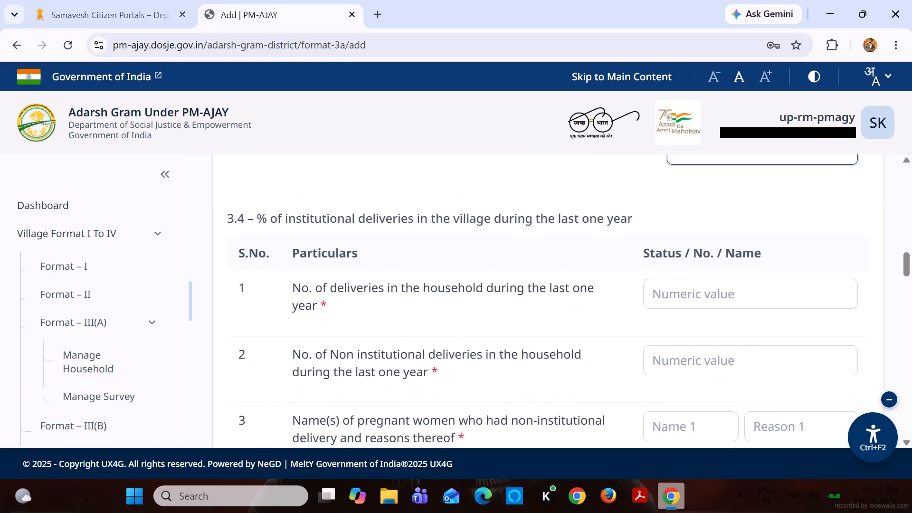
{"action": "left_click", "coordinate": [687, 300]}
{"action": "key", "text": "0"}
{"action": "scroll", "coordinate": [687, 300], "scroll_direction": "down", "scroll_amount": 2}
{"action": "left_click", "coordinate": [676, 329]}
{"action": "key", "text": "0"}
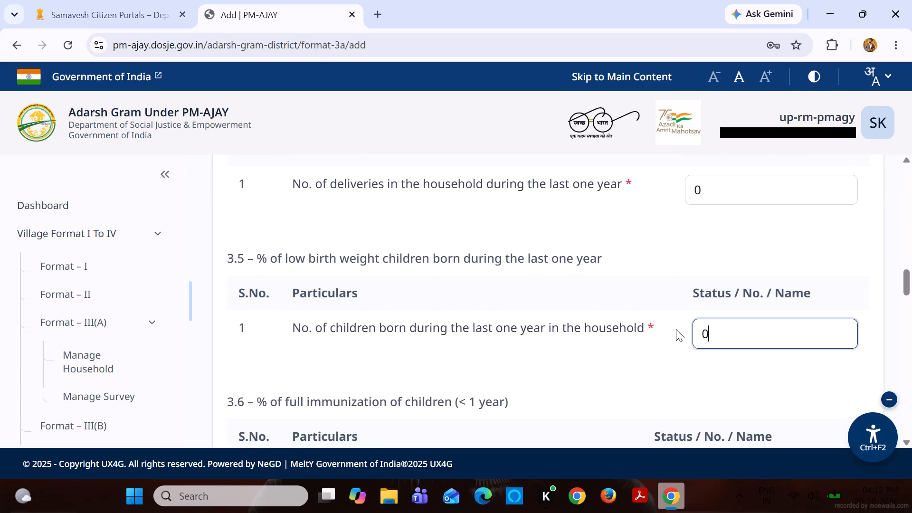
{"action": "scroll", "coordinate": [676, 329], "scroll_direction": "down", "scroll_amount": 2}
{"action": "left_click", "coordinate": [687, 335]}
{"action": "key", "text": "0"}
Enter 0 for children 0-5 years (3.7), women pregnant last year (3.8), children under 1 year (3.9) and communicable diseases (3.10), and submit the domain.
{"action": "scroll", "coordinate": [687, 335], "scroll_direction": "down", "scroll_amount": 2}
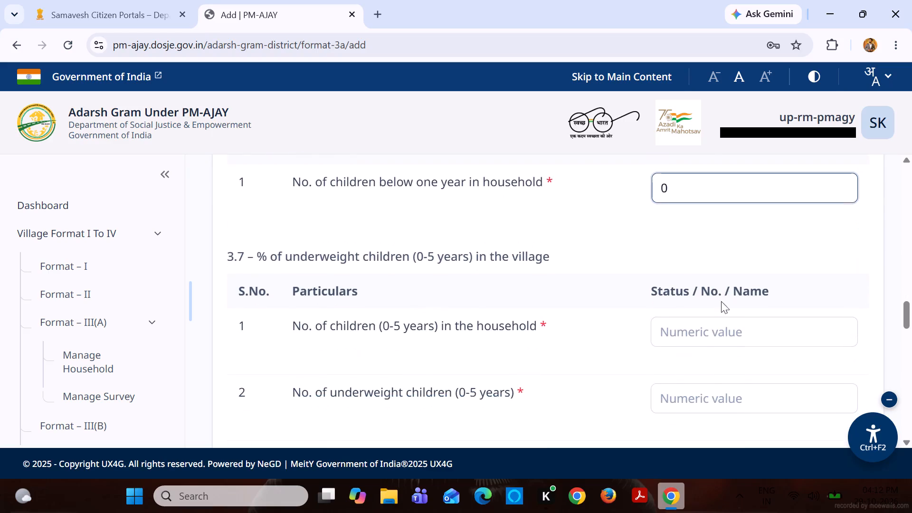
{"action": "left_click", "coordinate": [693, 321]}
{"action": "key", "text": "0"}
{"action": "scroll", "coordinate": [693, 321], "scroll_direction": "down", "scroll_amount": 4}
{"action": "left_click", "coordinate": [717, 258]}
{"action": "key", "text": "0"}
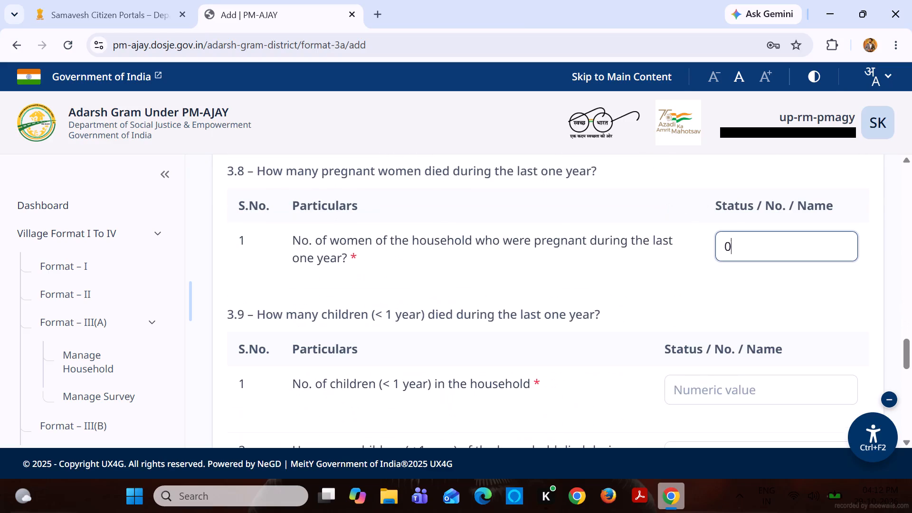
{"action": "left_click", "coordinate": [731, 376]}
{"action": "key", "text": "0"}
{"action": "scroll", "coordinate": [731, 376], "scroll_direction": "down", "scroll_amount": 4}
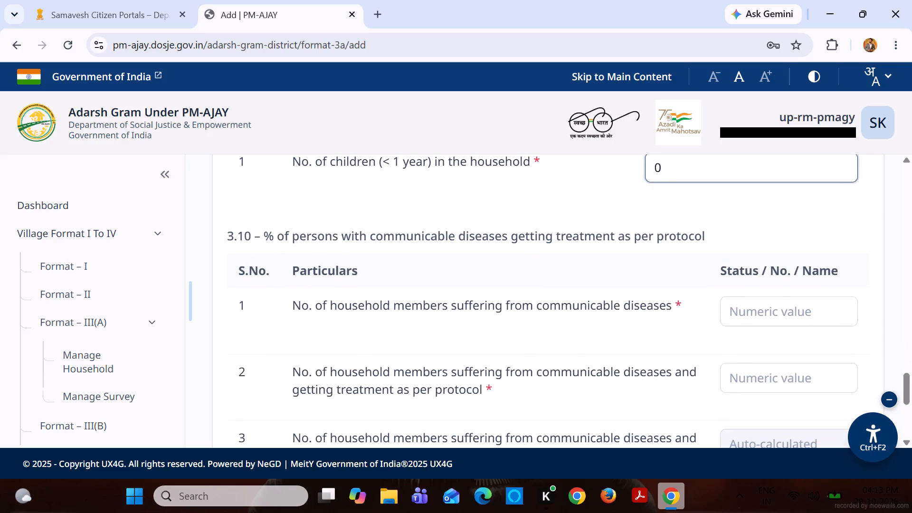
{"action": "left_click", "coordinate": [760, 313]}
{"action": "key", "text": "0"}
{"action": "left_click", "coordinate": [820, 402]}
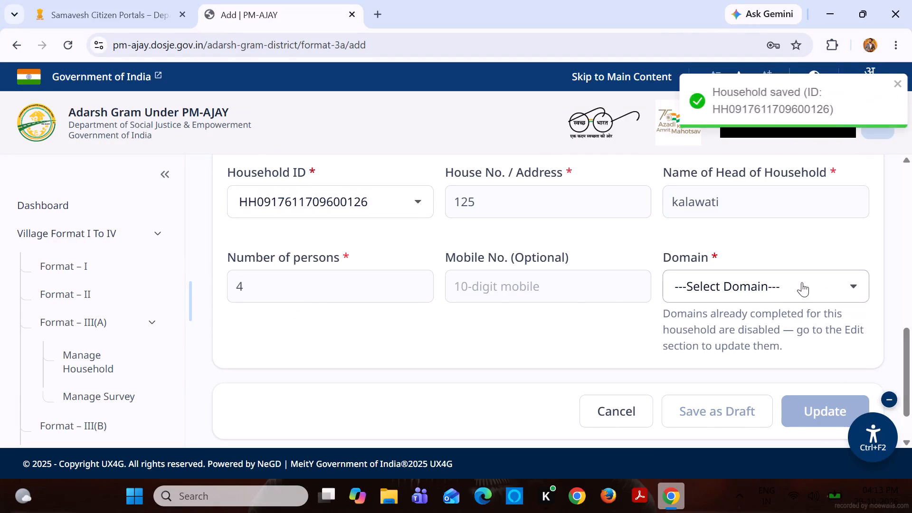
Fill domain 5 – Rural Roads and Housing, with No for living in a Kachcha/unsafe house (5.3), and submit it.
{"action": "left_click", "coordinate": [802, 282]}
{"action": "left_click", "coordinate": [710, 244]}
{"action": "scroll", "coordinate": [710, 244], "scroll_direction": "down", "scroll_amount": 2}
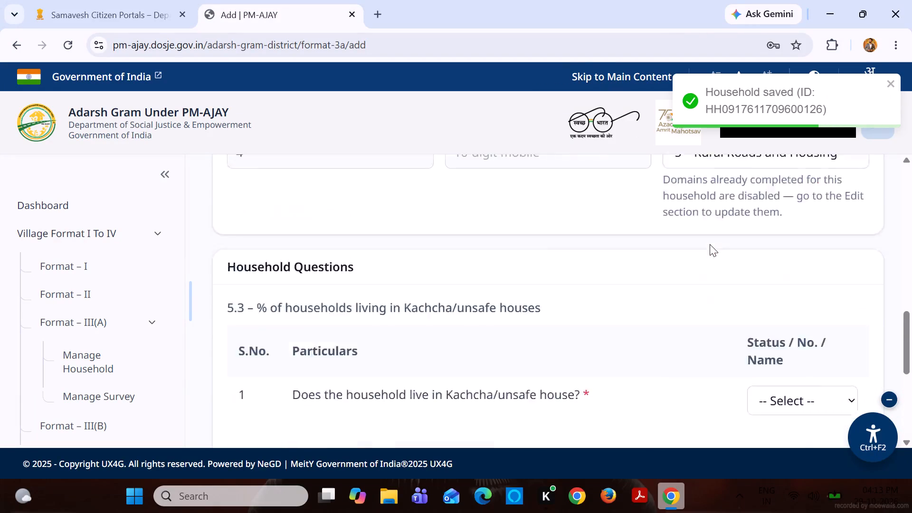
{"action": "scroll", "coordinate": [710, 244], "scroll_direction": "down", "scroll_amount": 2}
{"action": "left_click_drag", "start_coordinate": [795, 250], "coordinate": [784, 322]}
{"action": "left_click", "coordinate": [784, 322]}
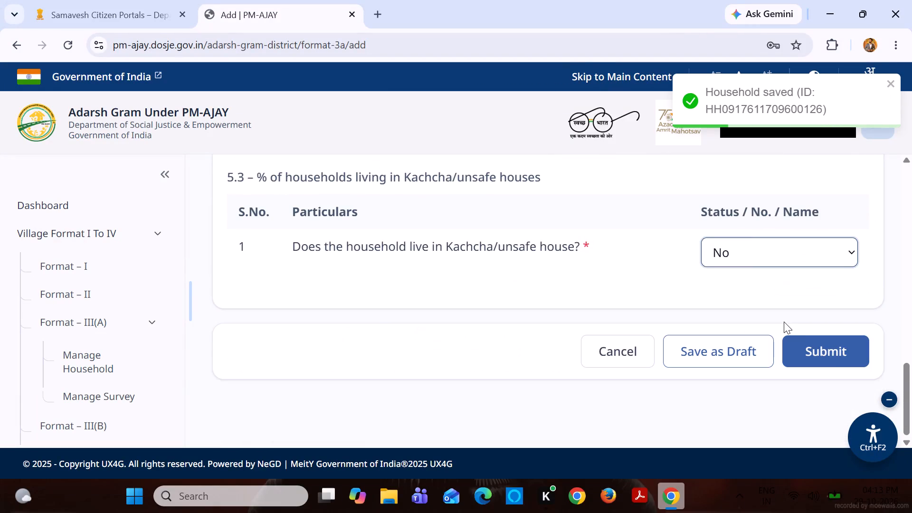
{"action": "scroll", "coordinate": [784, 322], "scroll_direction": "down", "scroll_amount": 5}
{"action": "left_click", "coordinate": [838, 360]}
Fill domain 4 – Social Security with 0 eligible for Widow Pension (4.1), Old Age Pension (4.2) and the remaining question, and submit it.
{"action": "left_click", "coordinate": [830, 223]}
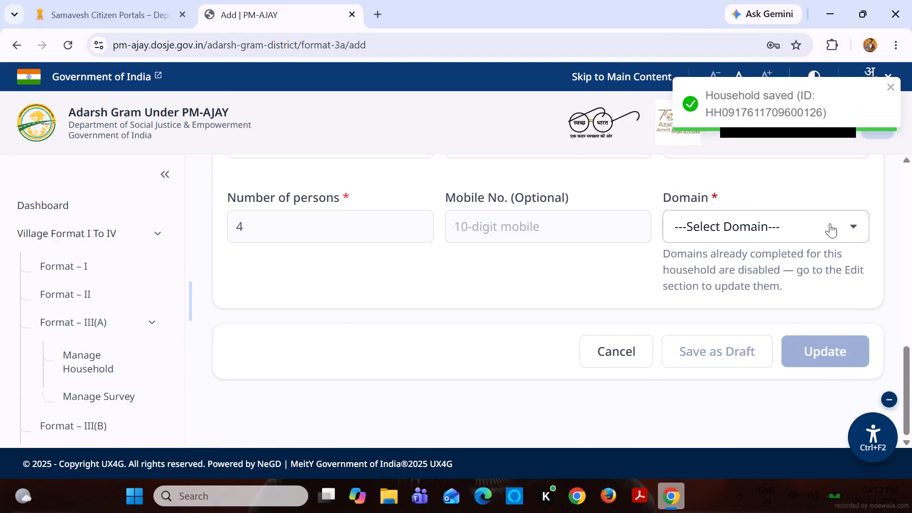
{"action": "left_click", "coordinate": [690, 424]}
{"action": "scroll", "coordinate": [690, 424], "scroll_direction": "down", "scroll_amount": 1}
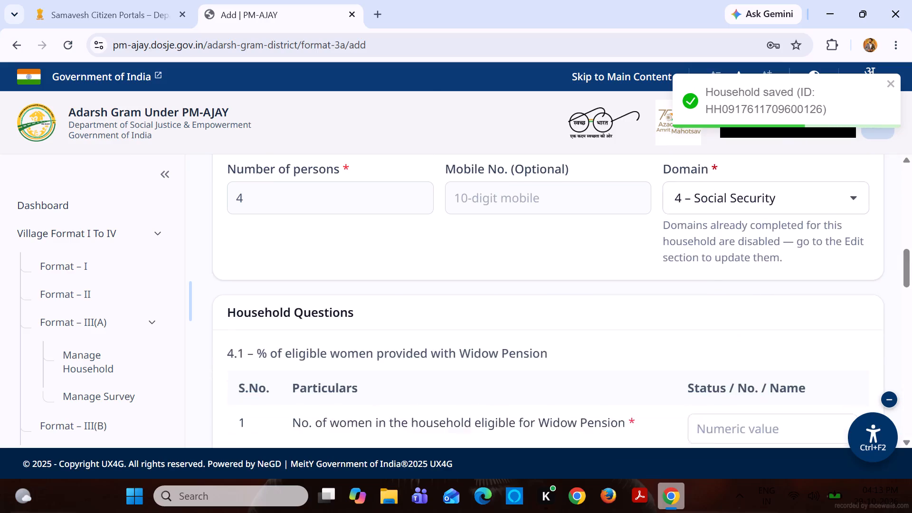
{"action": "scroll", "coordinate": [690, 424], "scroll_direction": "down", "scroll_amount": 2}
{"action": "left_click", "coordinate": [724, 203]}
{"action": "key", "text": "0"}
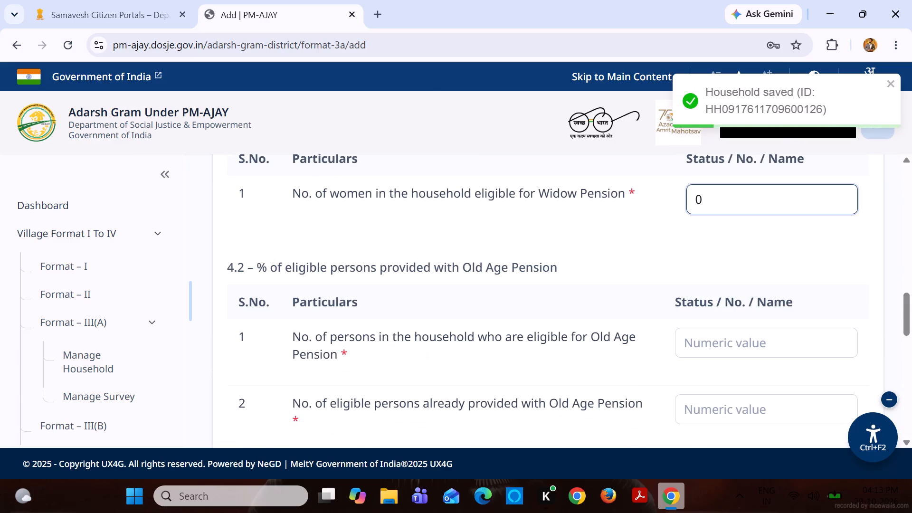
{"action": "left_click", "coordinate": [714, 351]}
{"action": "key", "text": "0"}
{"action": "scroll", "coordinate": [714, 351], "scroll_direction": "down", "scroll_amount": 2}
{"action": "left_click", "coordinate": [675, 341]}
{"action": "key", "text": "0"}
{"action": "scroll", "coordinate": [675, 341], "scroll_direction": "down", "scroll_amount": 3}
{"action": "triple_click", "coordinate": [836, 342]}
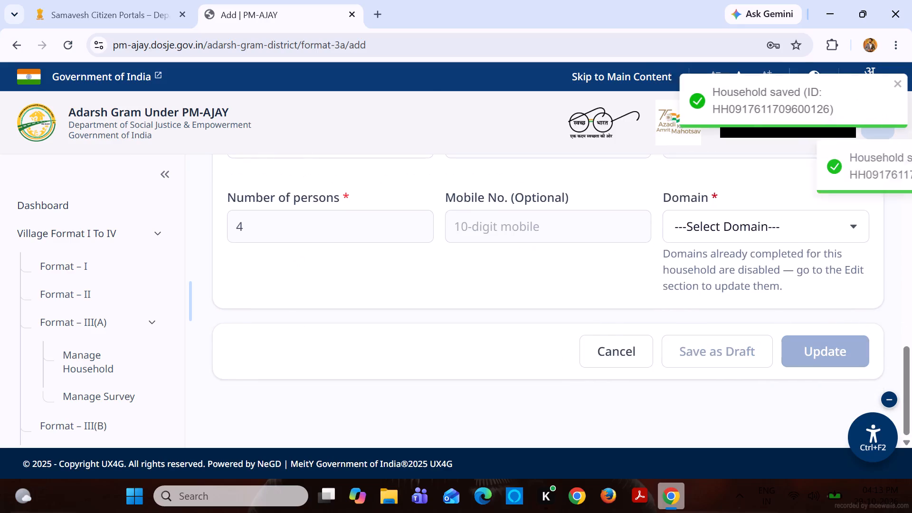
Choose domain 6 – Electricity and Clean Fuel and answer Yes for the house having an electricity connection (6.2).
{"action": "left_click", "coordinate": [799, 231]}
{"action": "scroll", "coordinate": [782, 330], "scroll_direction": "down", "scroll_amount": 1}
{"action": "left_click", "coordinate": [729, 363]}
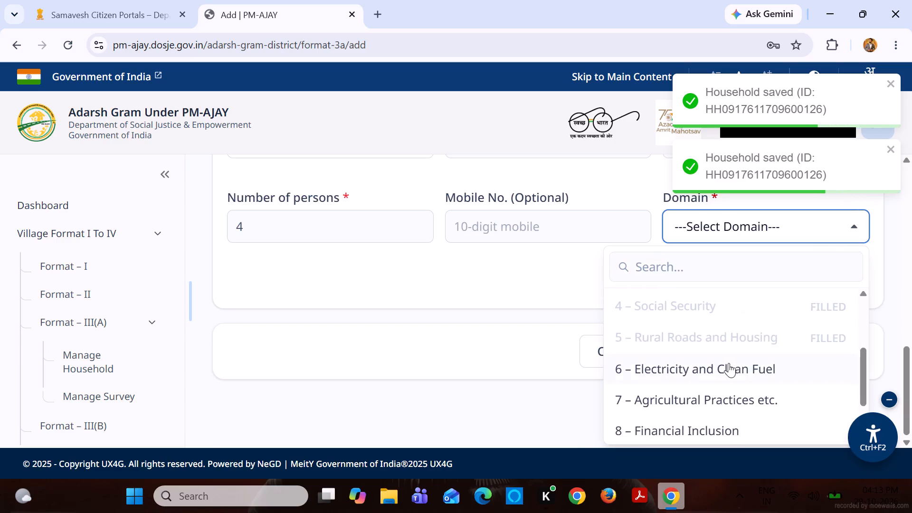
{"action": "scroll", "coordinate": [729, 363], "scroll_direction": "down", "scroll_amount": 4}
{"action": "scroll", "coordinate": [796, 282], "scroll_direction": "up", "scroll_amount": 2}
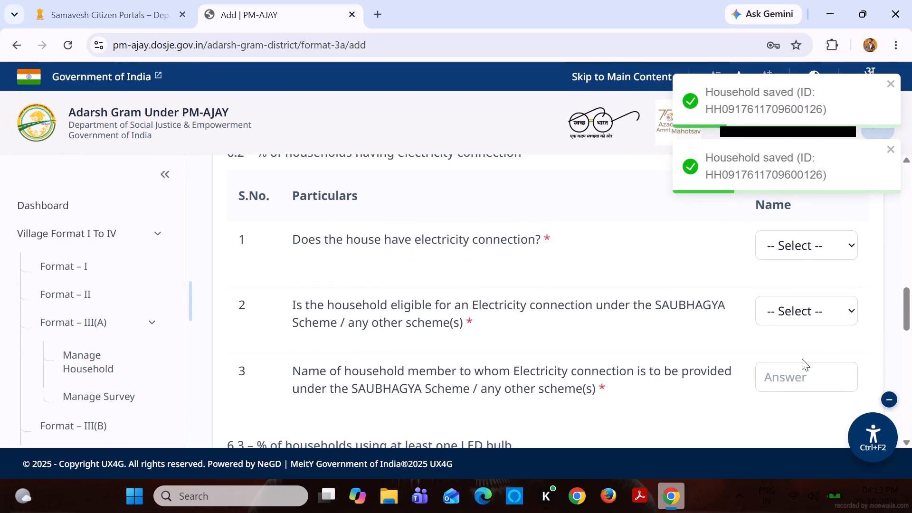
{"action": "left_click_drag", "start_coordinate": [835, 246], "coordinate": [788, 284]}
{"action": "left_click", "coordinate": [788, 284]}
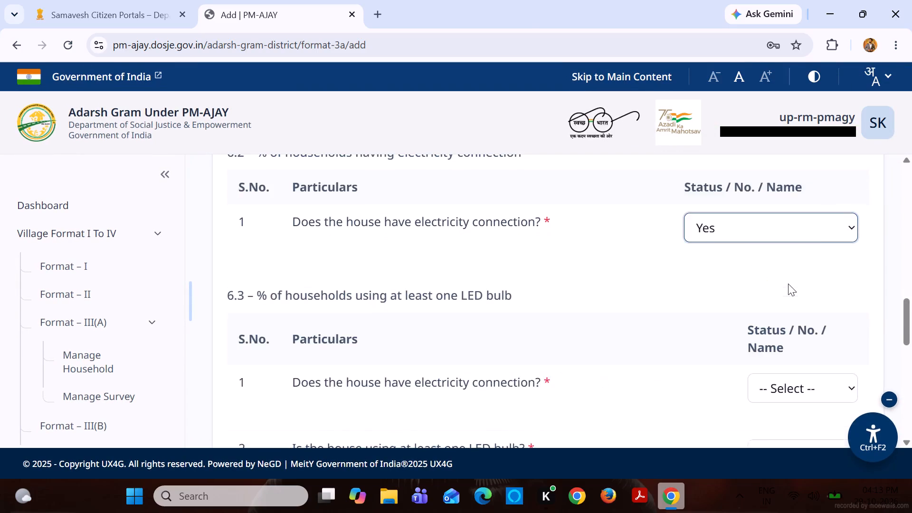
Under 6.3, answer Yes for electricity connection and Yes for using at least one LED bulb.
{"action": "scroll", "coordinate": [788, 284], "scroll_direction": "down", "scroll_amount": 2}
{"action": "left_click", "coordinate": [836, 309]}
{"action": "left_click", "coordinate": [794, 347]}
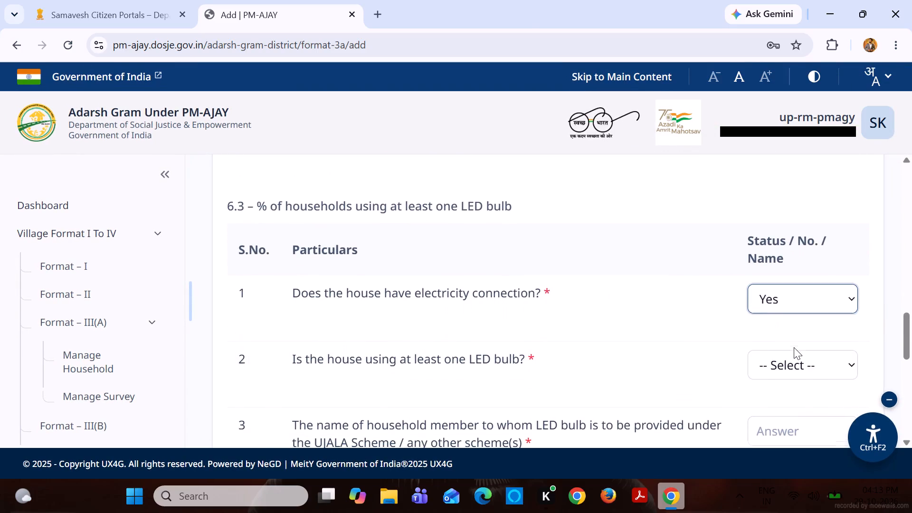
{"action": "scroll", "coordinate": [794, 347], "scroll_direction": "down", "scroll_amount": 2}
{"action": "left_click_drag", "start_coordinate": [825, 233], "coordinate": [774, 275]}
{"action": "left_click", "coordinate": [774, 275]}
Answer Yes for the house using clean fuel (6.4) and submit the Electricity and Clean Fuel domain.
{"action": "scroll", "coordinate": [774, 275], "scroll_direction": "down", "scroll_amount": 1}
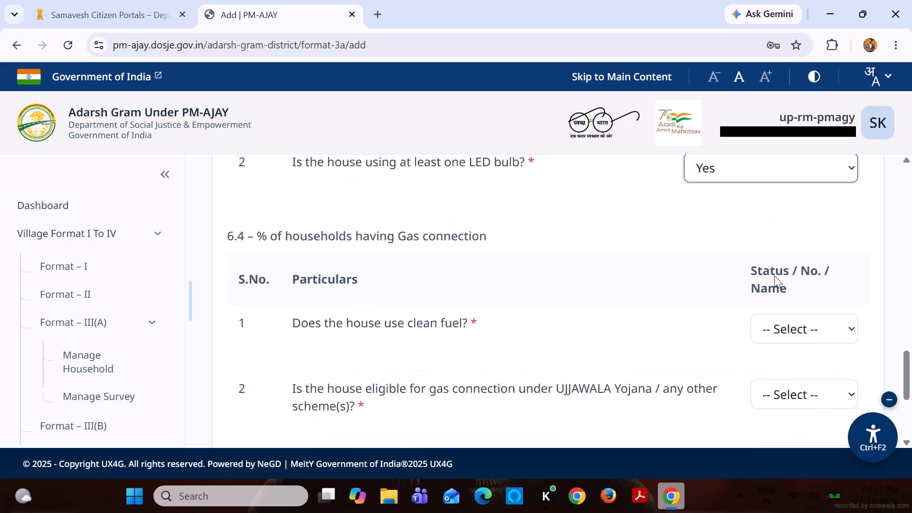
{"action": "scroll", "coordinate": [774, 275], "scroll_direction": "down", "scroll_amount": 1}
{"action": "left_click_drag", "start_coordinate": [807, 298], "coordinate": [769, 349]}
{"action": "left_click", "coordinate": [769, 349]}
{"action": "scroll", "coordinate": [769, 349], "scroll_direction": "down", "scroll_amount": 1}
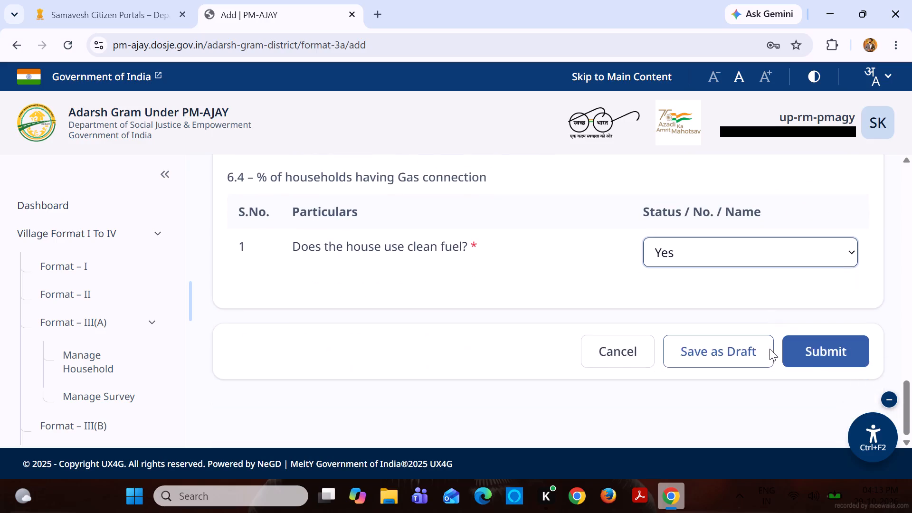
{"action": "left_click", "coordinate": [814, 352]}
Fill domain 7 – Agricultural Practices etc., with No for household involvement in farming (7.1), and submit it.
{"action": "left_click", "coordinate": [789, 212]}
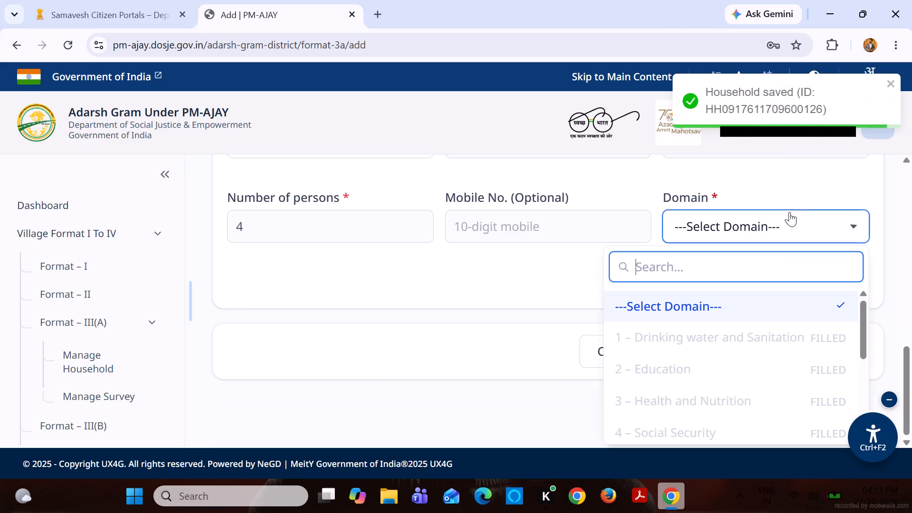
{"action": "scroll", "coordinate": [754, 331], "scroll_direction": "down", "scroll_amount": 2}
{"action": "left_click", "coordinate": [672, 381]}
{"action": "scroll", "coordinate": [672, 381], "scroll_direction": "down", "scroll_amount": 1}
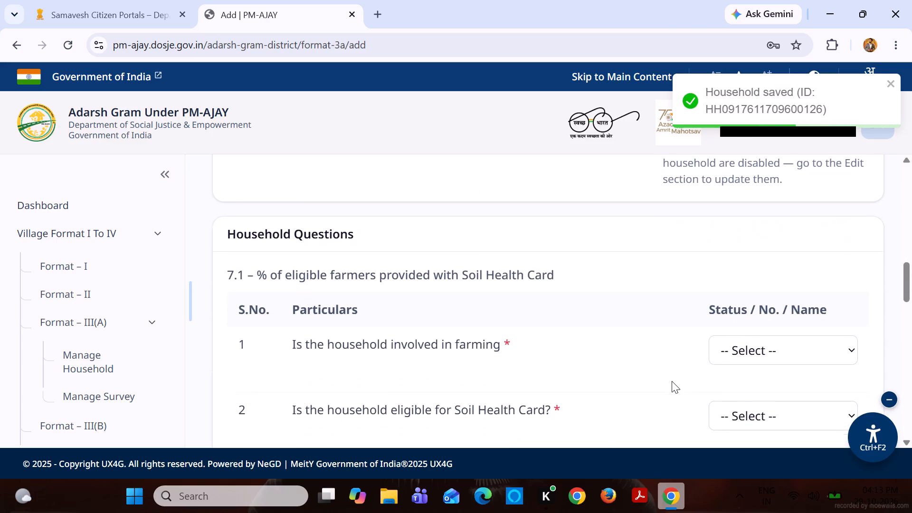
{"action": "left_click_drag", "start_coordinate": [775, 337], "coordinate": [757, 414]}
{"action": "left_click", "coordinate": [757, 414]}
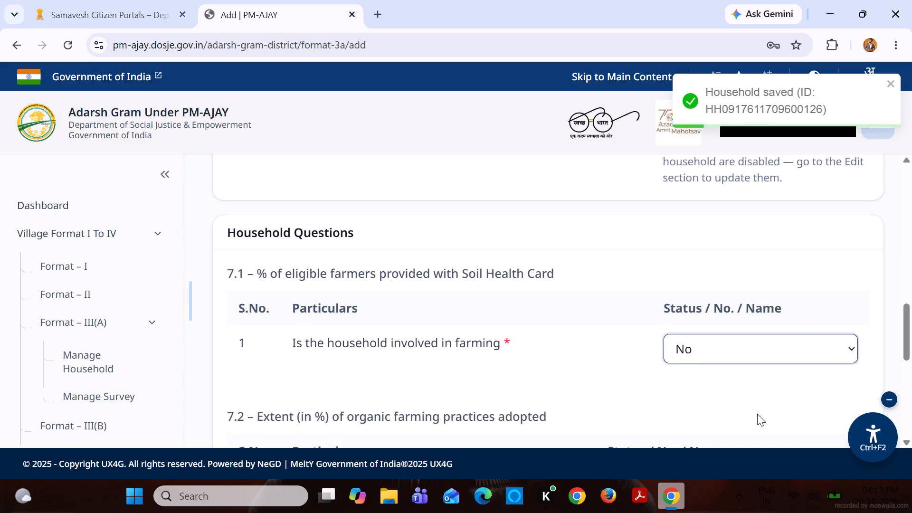
{"action": "scroll", "coordinate": [757, 414], "scroll_direction": "down", "scroll_amount": 7}
{"action": "left_click", "coordinate": [855, 336]}
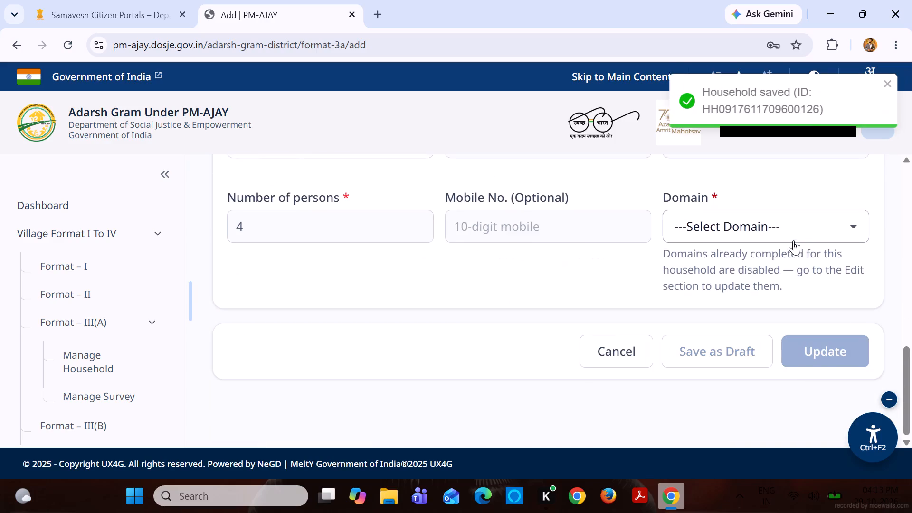
Choose domain 8 – Financial Inclusion and enter 4 persons over 5 years, 4 of them already having Aadhaar (8.1).
{"action": "left_click", "coordinate": [804, 225]}
{"action": "scroll", "coordinate": [765, 323], "scroll_direction": "down", "scroll_amount": 7}
{"action": "left_click", "coordinate": [706, 366]}
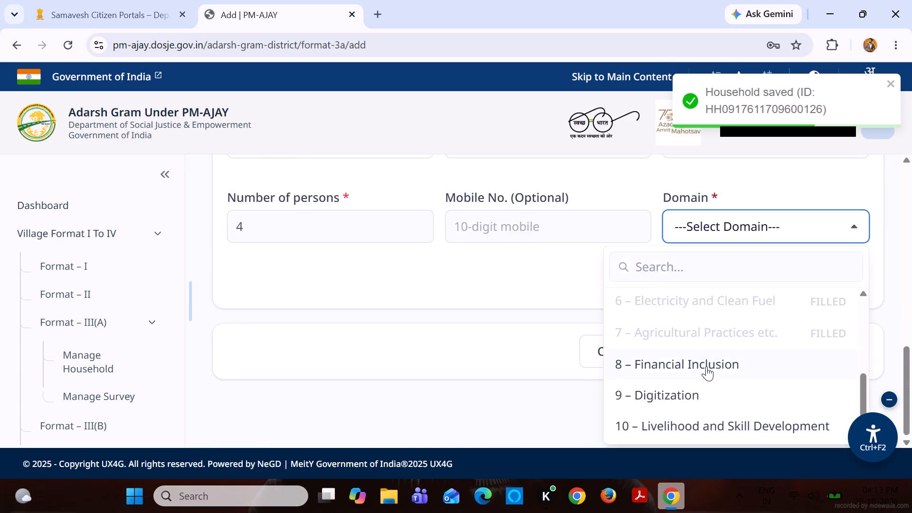
{"action": "scroll", "coordinate": [706, 366], "scroll_direction": "down", "scroll_amount": 3}
{"action": "scroll", "coordinate": [768, 285], "scroll_direction": "up", "scroll_amount": 1}
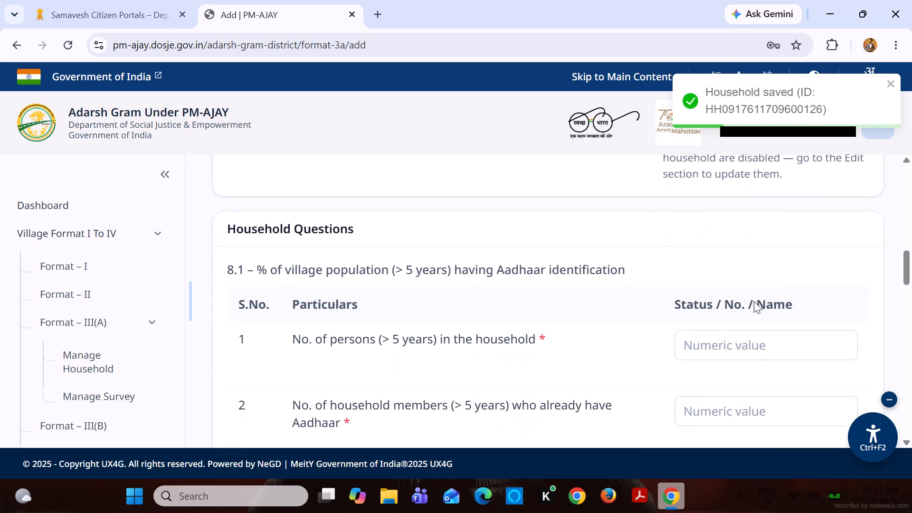
{"action": "left_click", "coordinate": [722, 352]}
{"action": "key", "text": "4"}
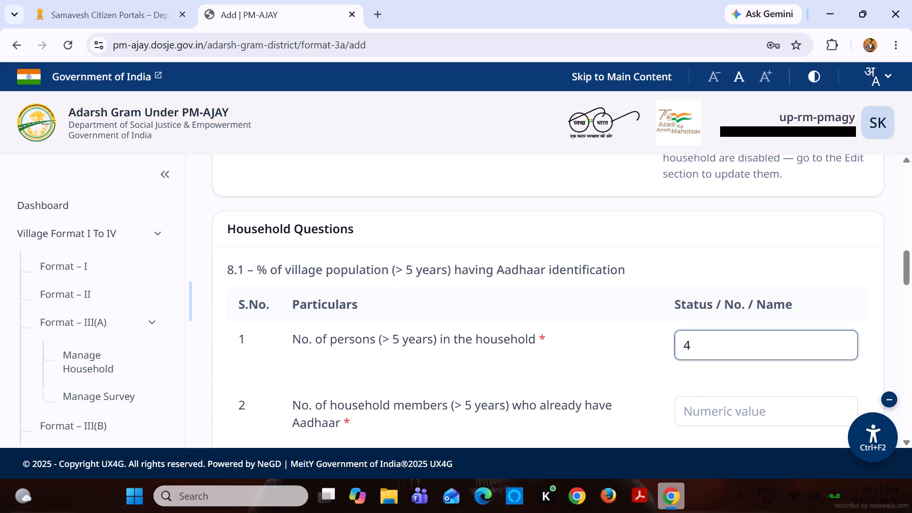
{"action": "left_click", "coordinate": [684, 403]}
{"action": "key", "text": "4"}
Enter 2 members above 18 eligible for a Banks/Post Office account and 2 who have one (8.2).
{"action": "scroll", "coordinate": [684, 403], "scroll_direction": "down", "scroll_amount": 4}
{"action": "scroll", "coordinate": [799, 330], "scroll_direction": "down", "scroll_amount": 1}
{"action": "left_click", "coordinate": [780, 331]}
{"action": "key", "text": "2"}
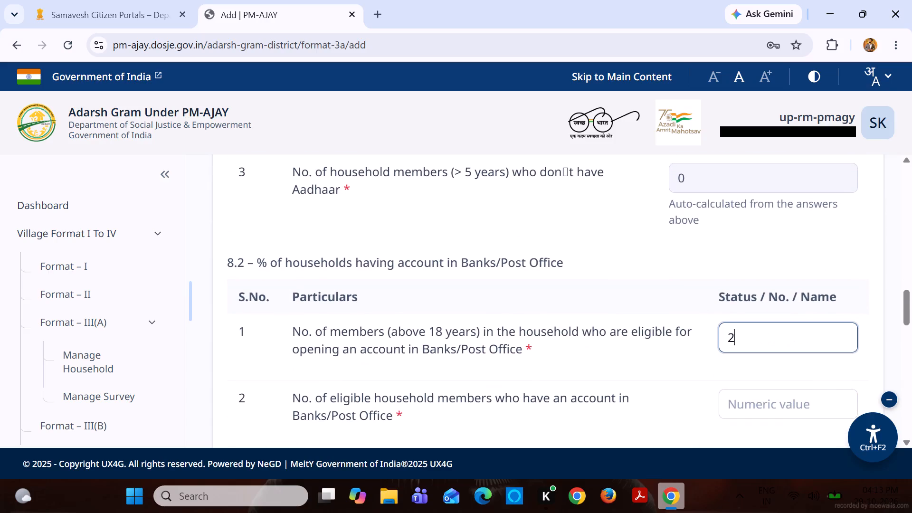
{"action": "left_click", "coordinate": [761, 401]}
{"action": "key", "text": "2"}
{"action": "scroll", "coordinate": [761, 401], "scroll_direction": "down", "scroll_amount": 3}
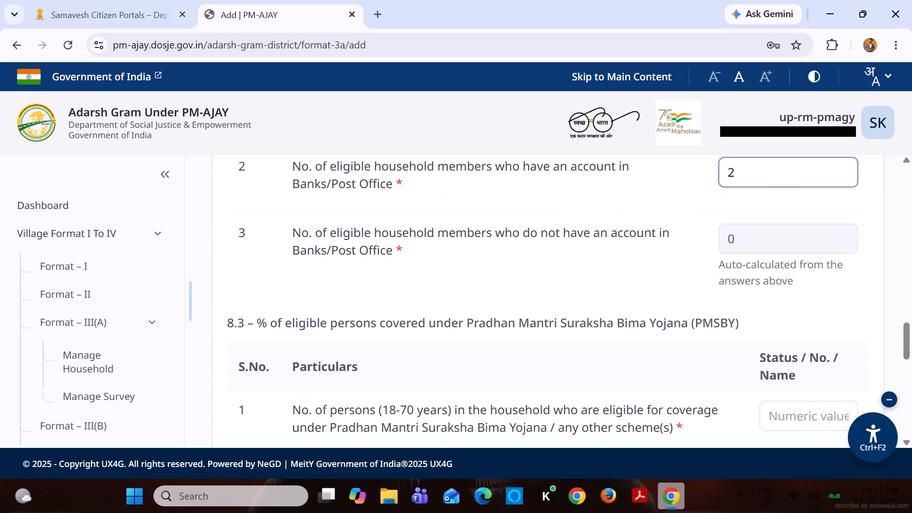
Enter 0 eligible persons for PMSBY (8.3) and 0 for PMJJBY (8.4), and submit the Financial Inclusion domain.
{"action": "scroll", "coordinate": [761, 401], "scroll_direction": "down", "scroll_amount": 1}
{"action": "left_click", "coordinate": [800, 403]}
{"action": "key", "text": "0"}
{"action": "scroll", "coordinate": [800, 403], "scroll_direction": "down", "scroll_amount": 1}
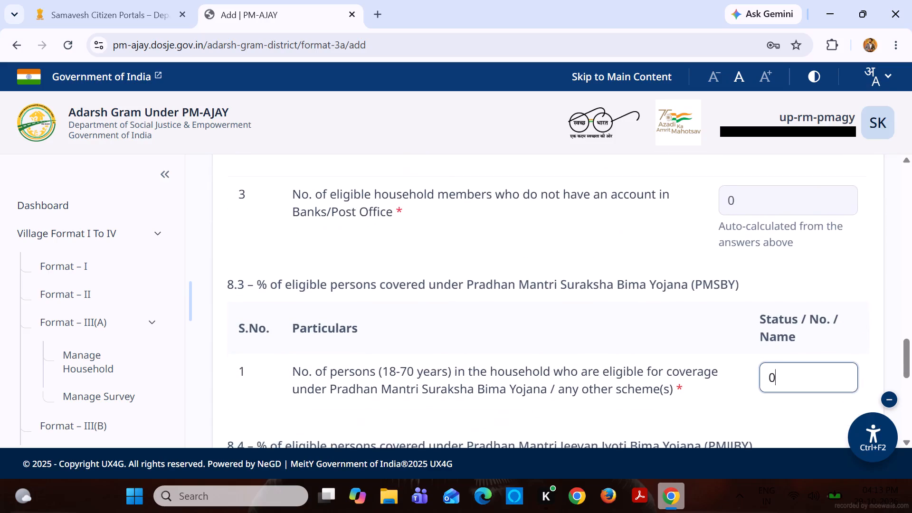
{"action": "scroll", "coordinate": [800, 403], "scroll_direction": "down", "scroll_amount": 3}
{"action": "left_click", "coordinate": [799, 377]}
{"action": "left_click", "coordinate": [803, 371]}
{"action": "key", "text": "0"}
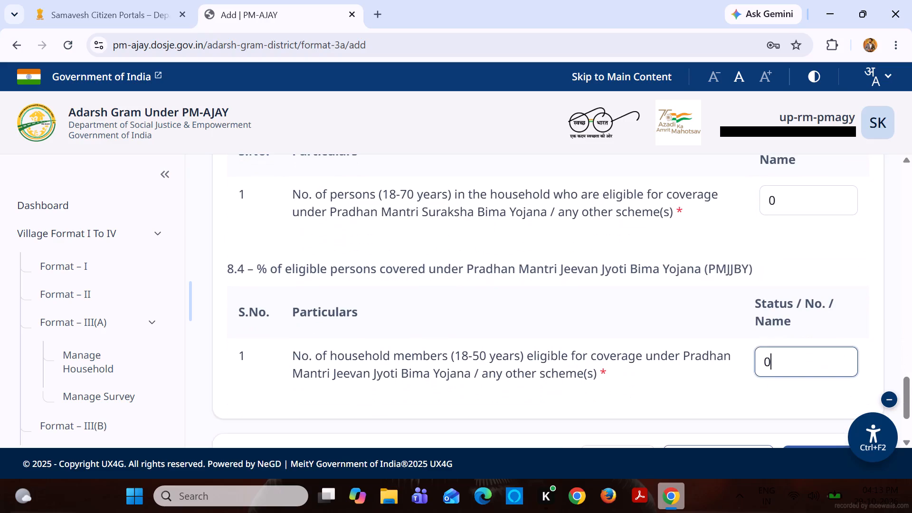
{"action": "scroll", "coordinate": [803, 371], "scroll_direction": "down", "scroll_amount": 2}
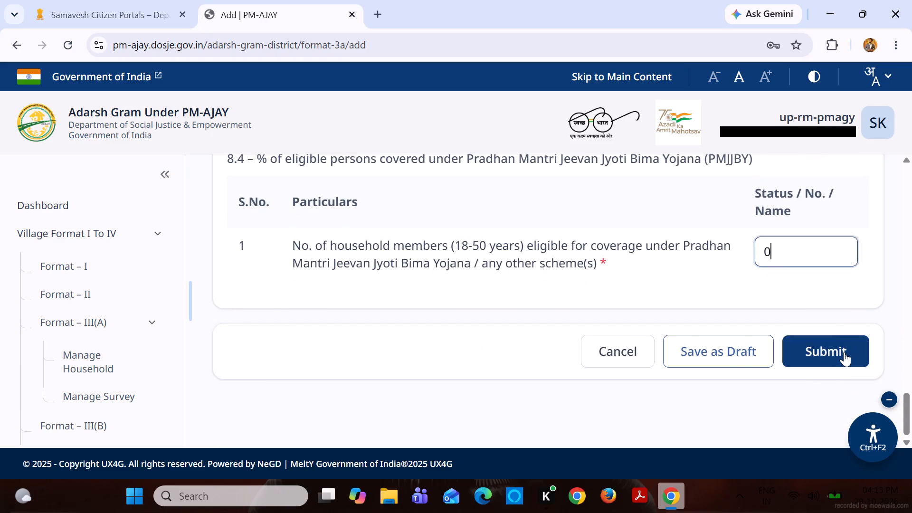
{"action": "left_click", "coordinate": [844, 352]}
Fill domain 9 – Digitization with 0 members eligible for PMGDISHA training (9.3) and submit it.
{"action": "left_click", "coordinate": [831, 223]}
{"action": "scroll", "coordinate": [762, 325], "scroll_direction": "down", "scroll_amount": 3}
{"action": "left_click", "coordinate": [655, 410]}
{"action": "scroll", "coordinate": [655, 410], "scroll_direction": "down", "scroll_amount": 2}
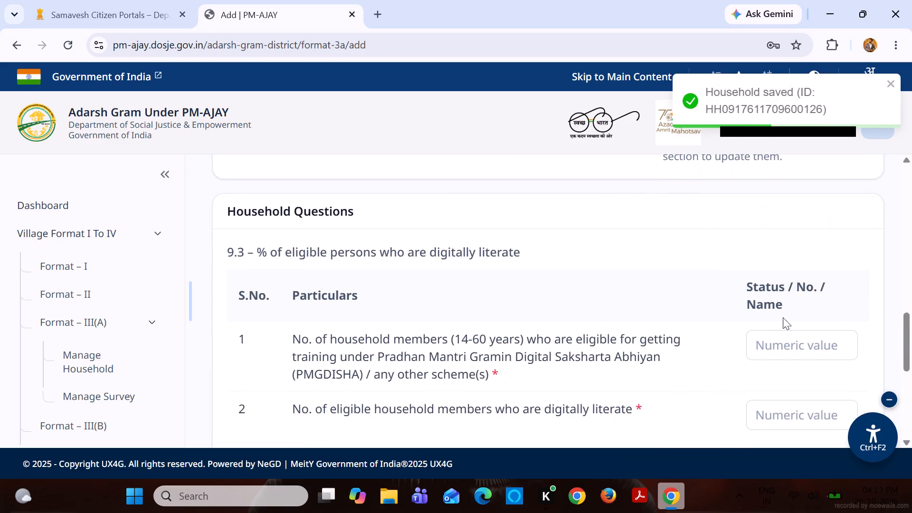
{"action": "left_click", "coordinate": [779, 332]}
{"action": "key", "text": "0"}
{"action": "scroll", "coordinate": [779, 332], "scroll_direction": "down", "scroll_amount": 2}
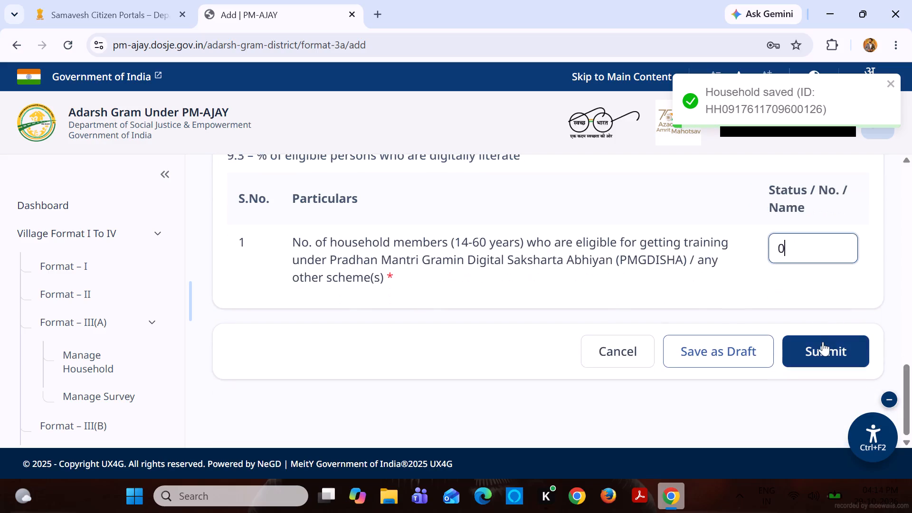
{"action": "left_click", "coordinate": [823, 342]}
Fill domain 10 – Livelihood and Skill Development with 0 youth for skill training (10.1), 0 for loans (10.2) and Yes for SHG membership (10.3), and submit it.
{"action": "left_click", "coordinate": [822, 229]}
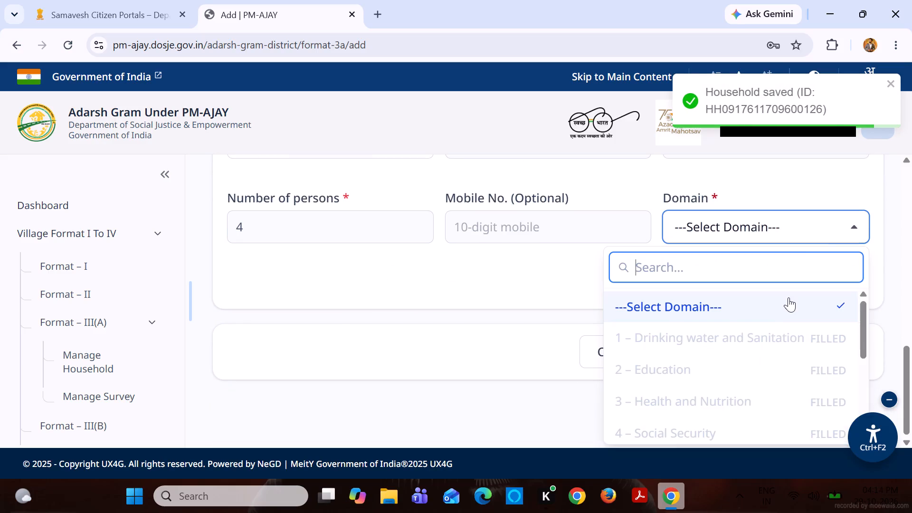
{"action": "scroll", "coordinate": [788, 297], "scroll_direction": "down", "scroll_amount": 8}
{"action": "left_click", "coordinate": [674, 423]}
{"action": "scroll", "coordinate": [674, 423], "scroll_direction": "down", "scroll_amount": 2}
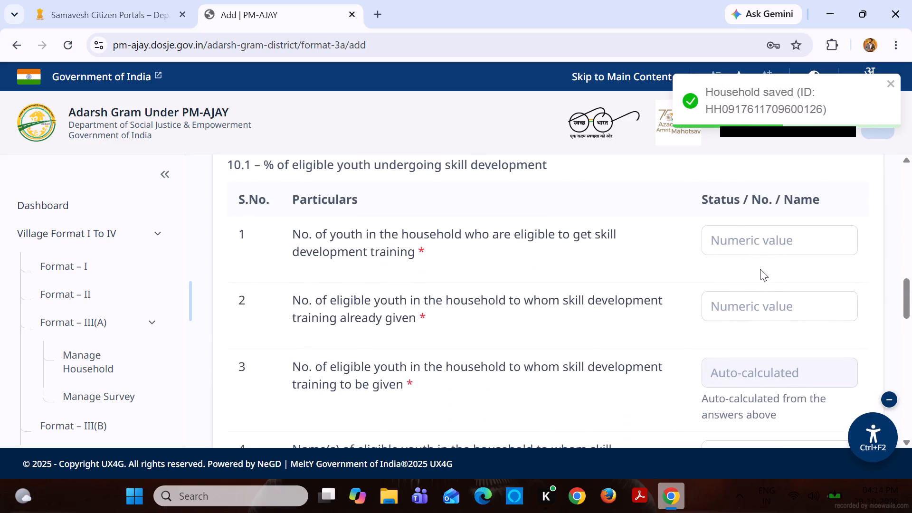
{"action": "left_click", "coordinate": [732, 236]}
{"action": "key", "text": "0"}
{"action": "left_click", "coordinate": [757, 392]}
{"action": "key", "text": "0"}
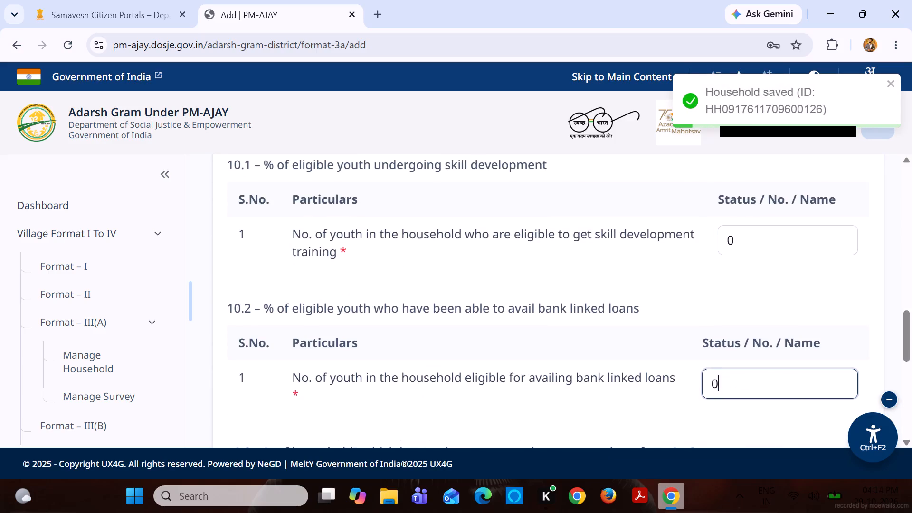
{"action": "scroll", "coordinate": [757, 392], "scroll_direction": "down", "scroll_amount": 4}
{"action": "left_click", "coordinate": [782, 275]}
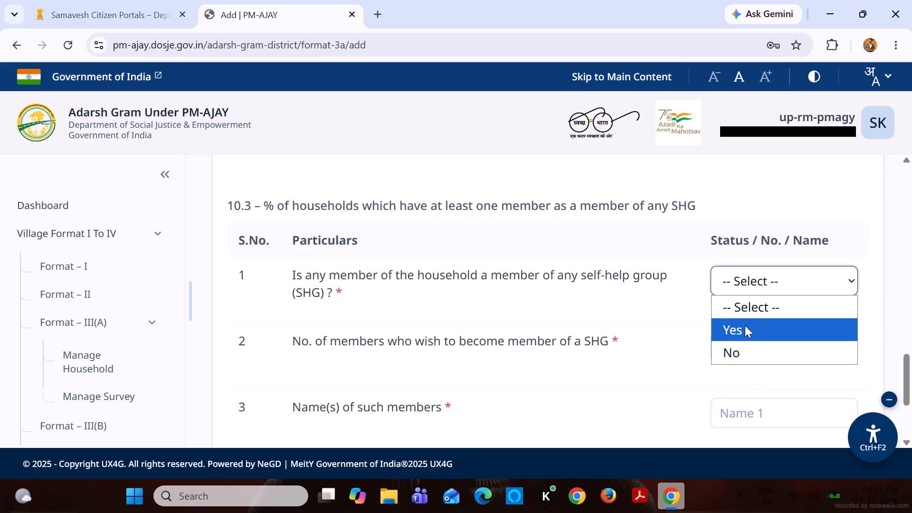
{"action": "left_click", "coordinate": [745, 325]}
{"action": "scroll", "coordinate": [745, 325], "scroll_direction": "down", "scroll_amount": 1}
{"action": "left_click", "coordinate": [829, 338]}
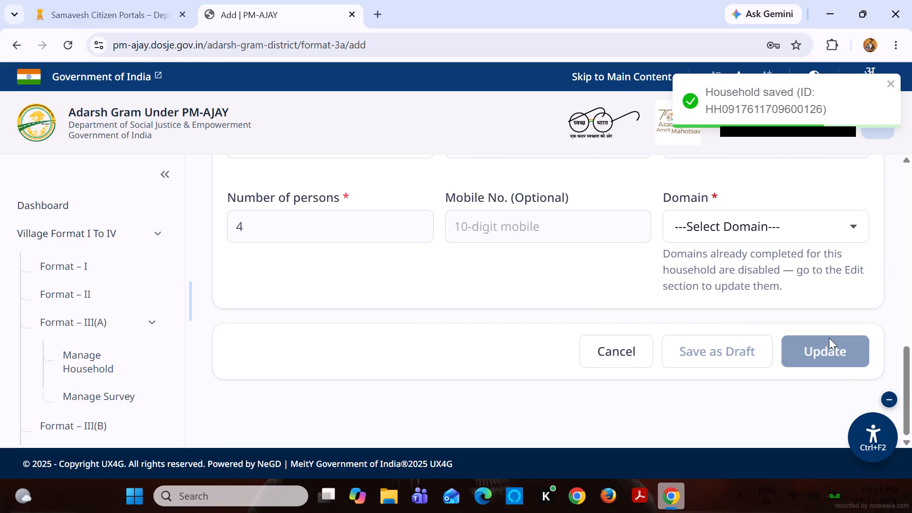
Check the domain list and the Monitorable Indicators summary to see whether all domains are filled for this household.
{"action": "left_click", "coordinate": [830, 209]}
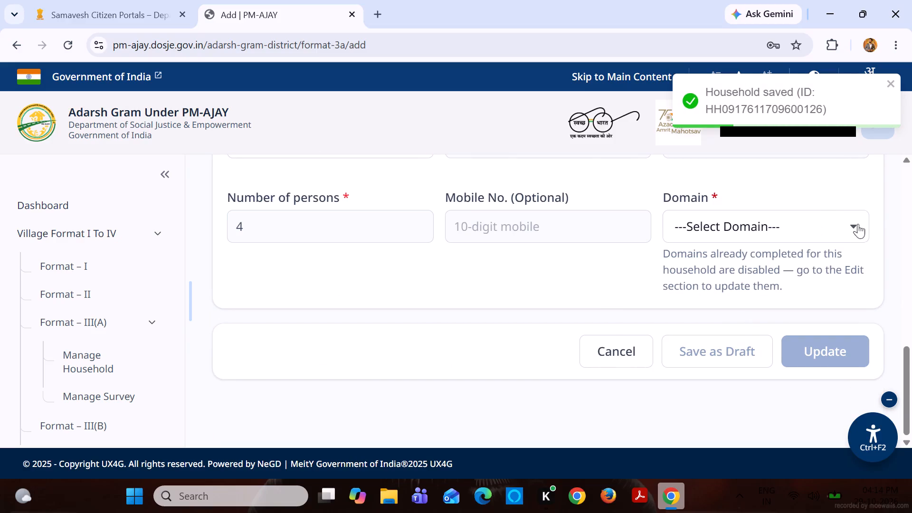
{"action": "left_click", "coordinate": [822, 231]}
{"action": "scroll", "coordinate": [764, 343], "scroll_direction": "down", "scroll_amount": 11}
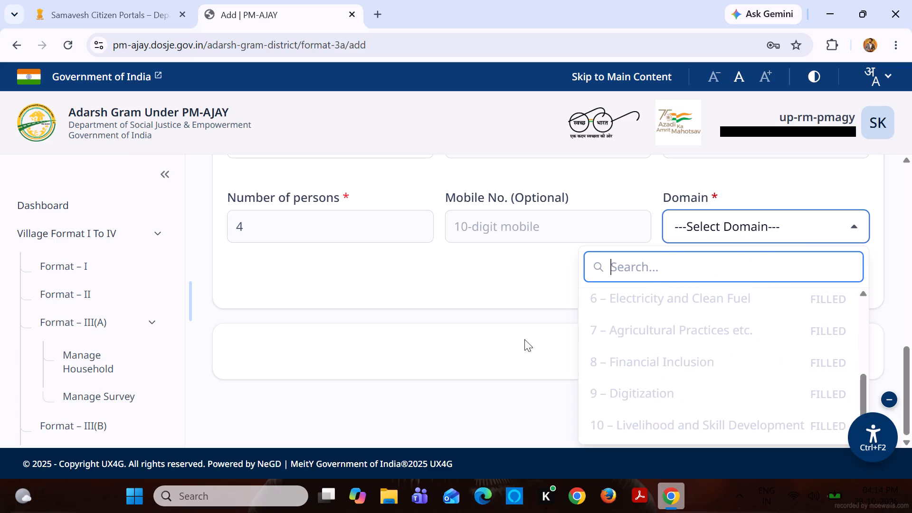
{"action": "left_click", "coordinate": [524, 339]}
{"action": "scroll", "coordinate": [446, 232], "scroll_direction": "up", "scroll_amount": 9}
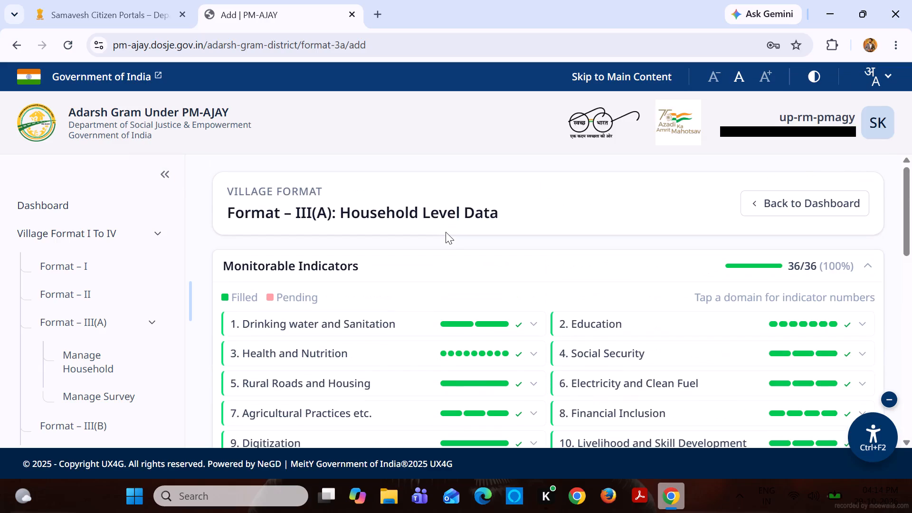
{"action": "scroll", "coordinate": [447, 380], "scroll_direction": "down", "scroll_amount": 9}
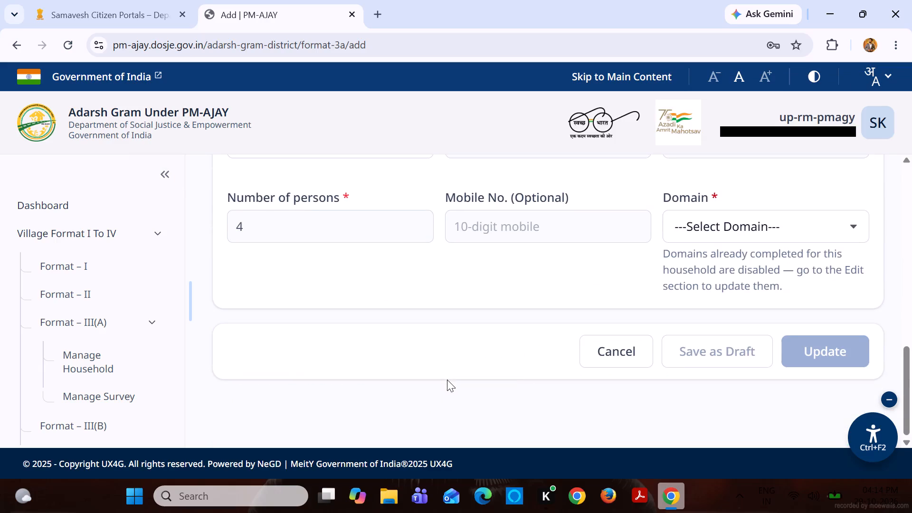
{"action": "scroll", "coordinate": [533, 303], "scroll_direction": "up", "scroll_amount": 1}
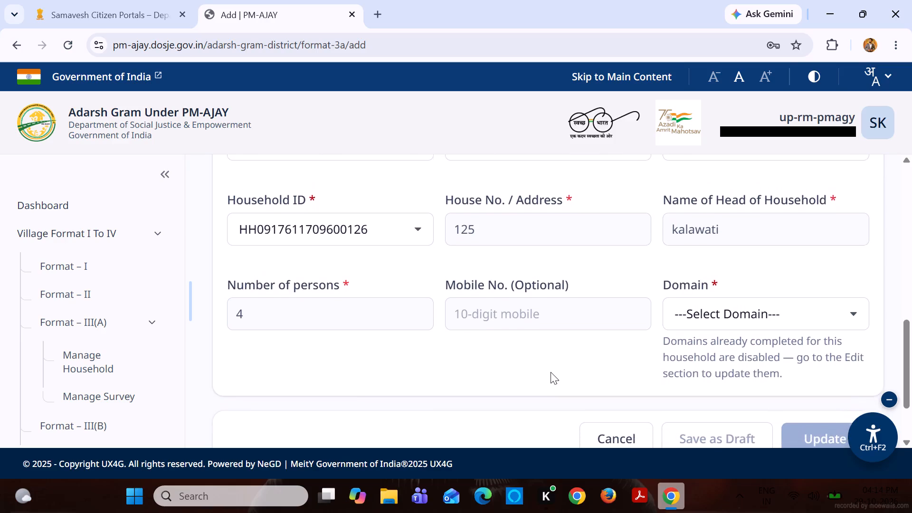
{"action": "scroll", "coordinate": [551, 372], "scroll_direction": "up", "scroll_amount": 1}
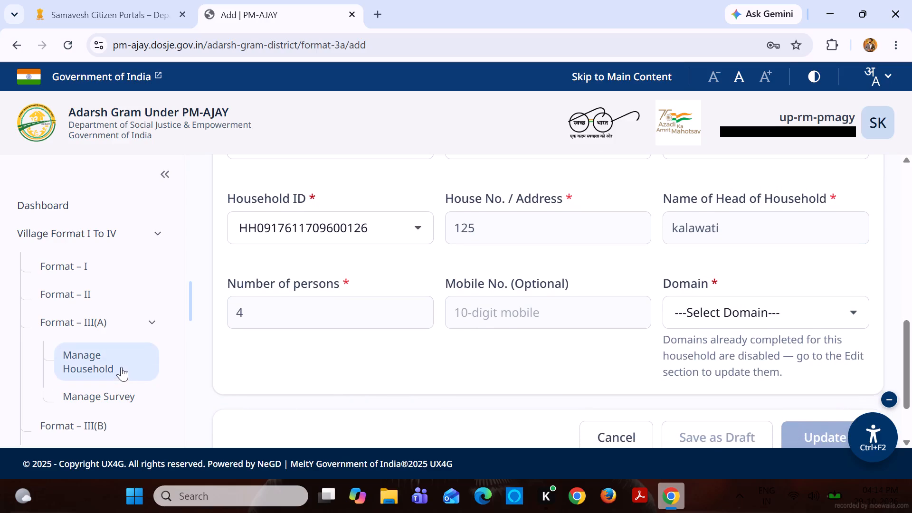
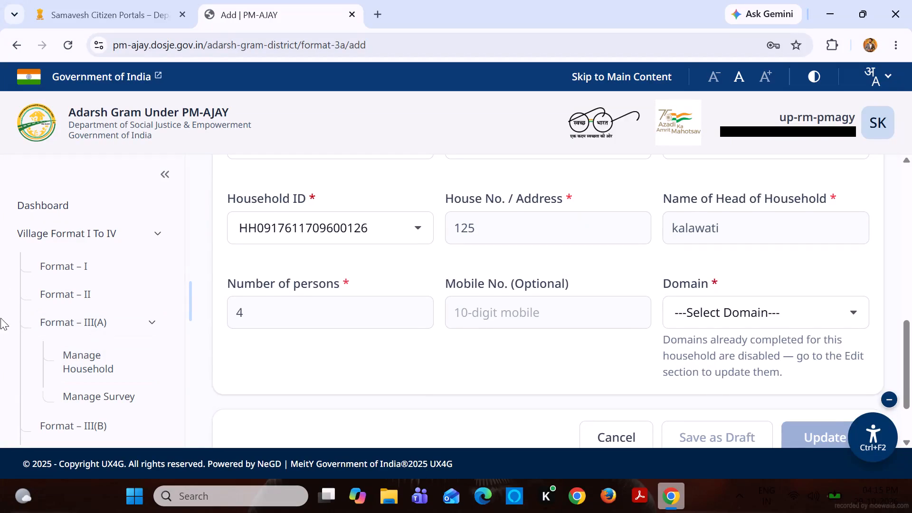
Start a new household record with block Shahabad, gram panchayat Narkheri, village Narkhera and category SC.
{"action": "left_click", "coordinate": [101, 364]}
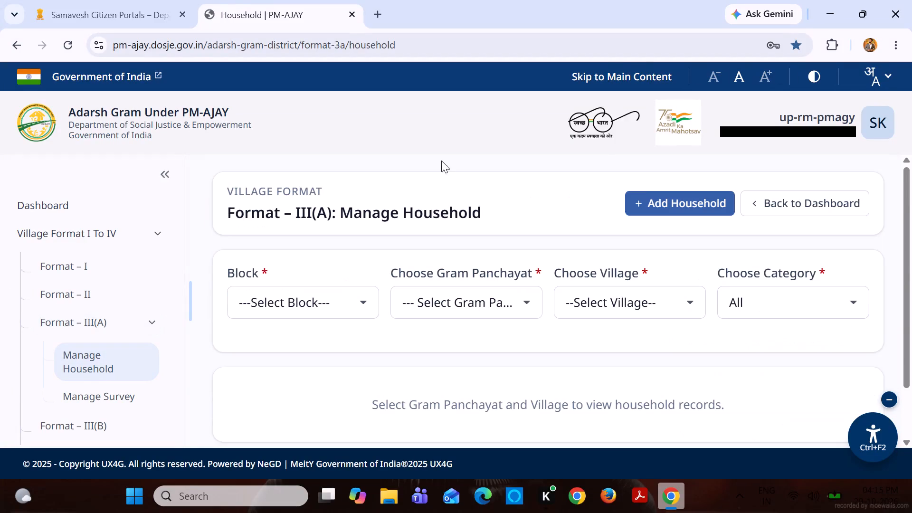
{"action": "left_click_drag", "start_coordinate": [665, 188], "coordinate": [667, 199]}
{"action": "left_click", "coordinate": [667, 199]}
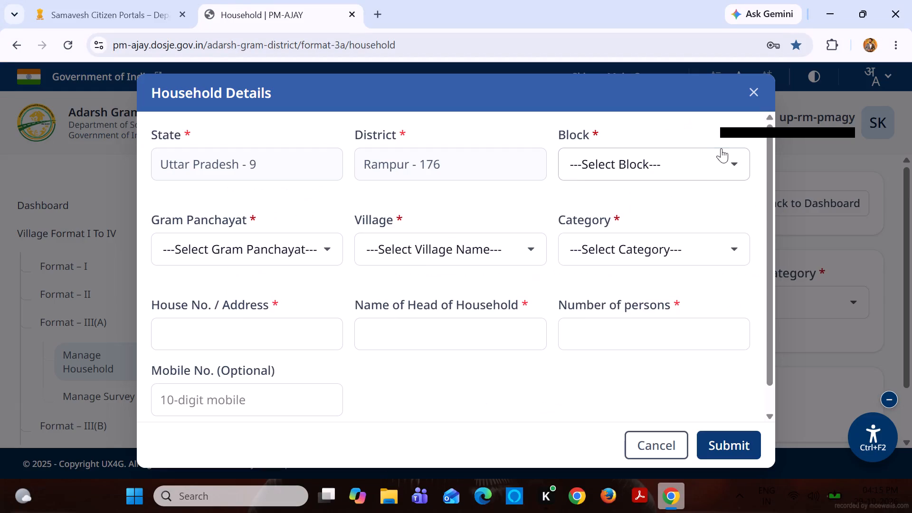
{"action": "left_click", "coordinate": [722, 148]}
{"action": "left_click", "coordinate": [635, 385]}
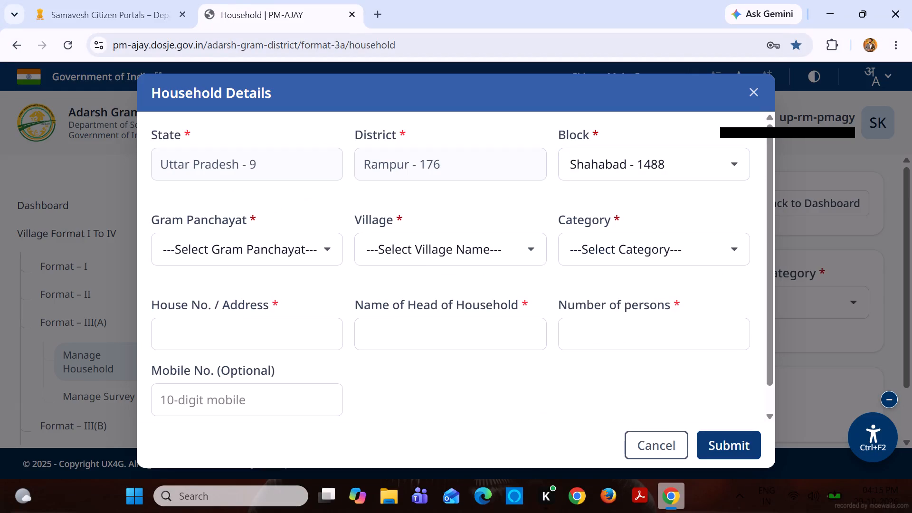
{"action": "left_click", "coordinate": [295, 254]}
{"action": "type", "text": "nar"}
{"action": "left_click", "coordinate": [250, 333]}
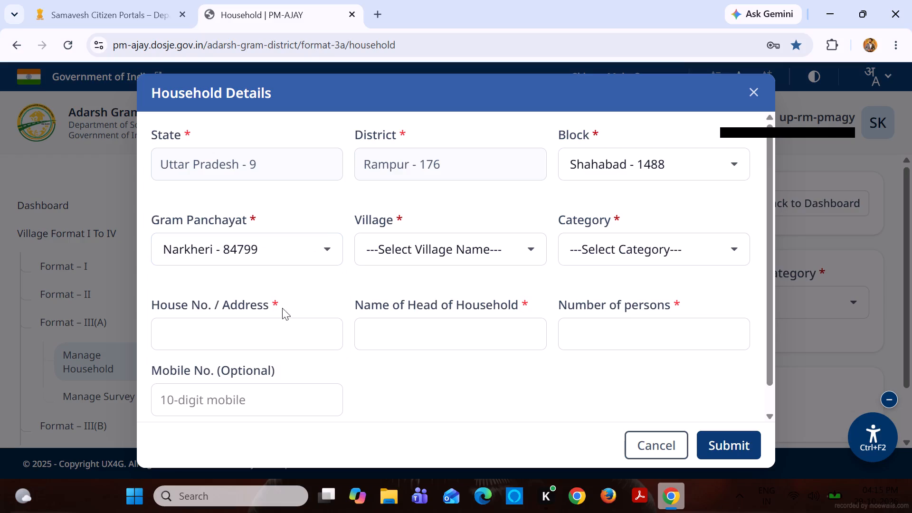
{"action": "left_click", "coordinate": [485, 246]}
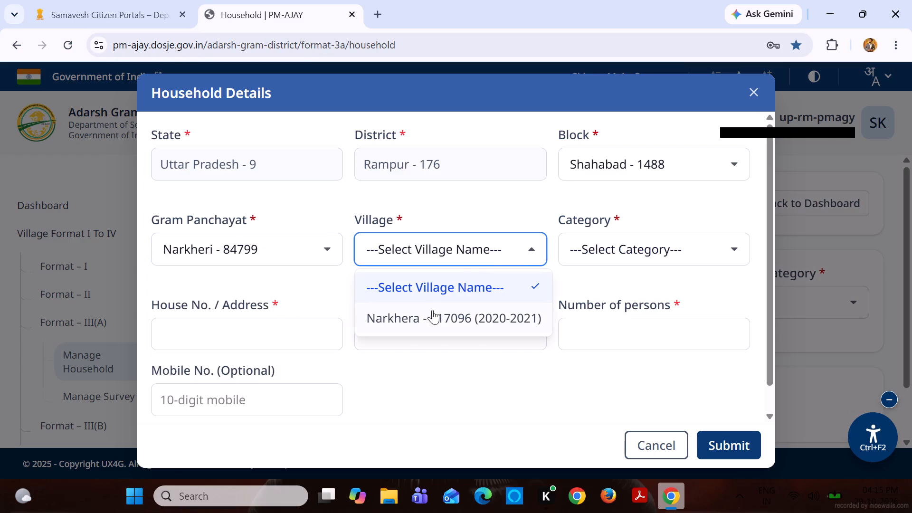
{"action": "left_click", "coordinate": [432, 310]}
{"action": "left_click", "coordinate": [642, 236]}
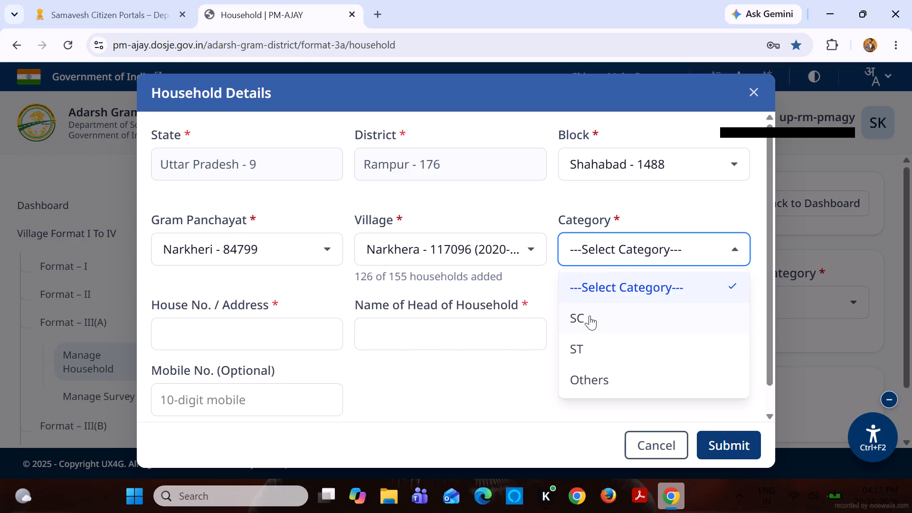
{"action": "left_click", "coordinate": [589, 315]}
Enter house number 126, the head of household's name and 5 persons, and submit the household record.
{"action": "left_click", "coordinate": [296, 342]}
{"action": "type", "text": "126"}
{"action": "left_click", "coordinate": [444, 342]}
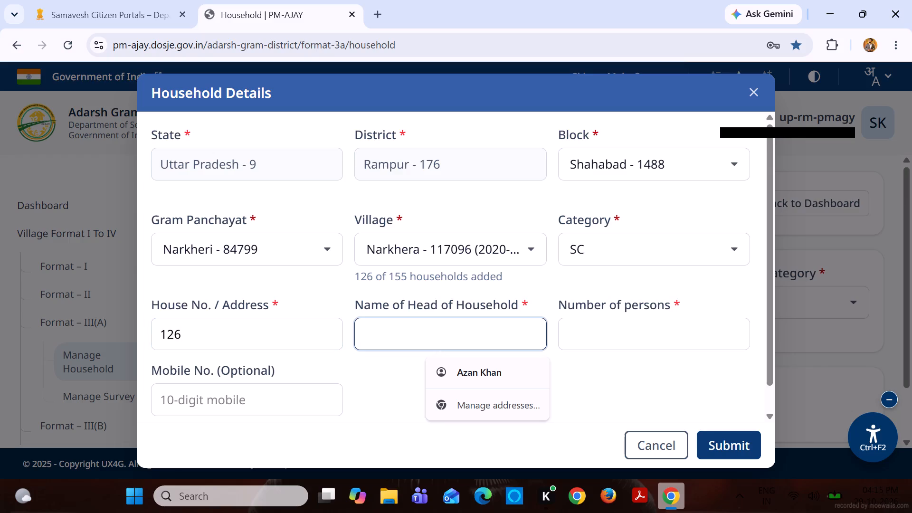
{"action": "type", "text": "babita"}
{"action": "left_click", "coordinate": [612, 332]}
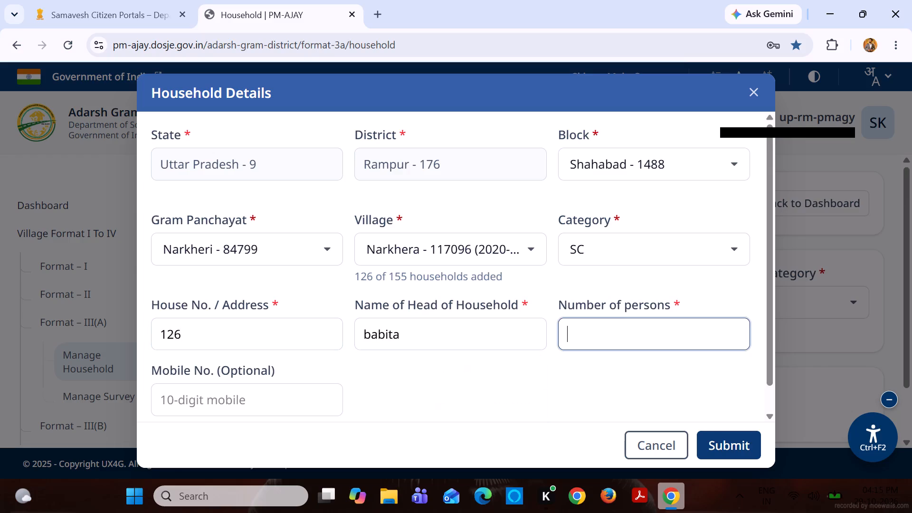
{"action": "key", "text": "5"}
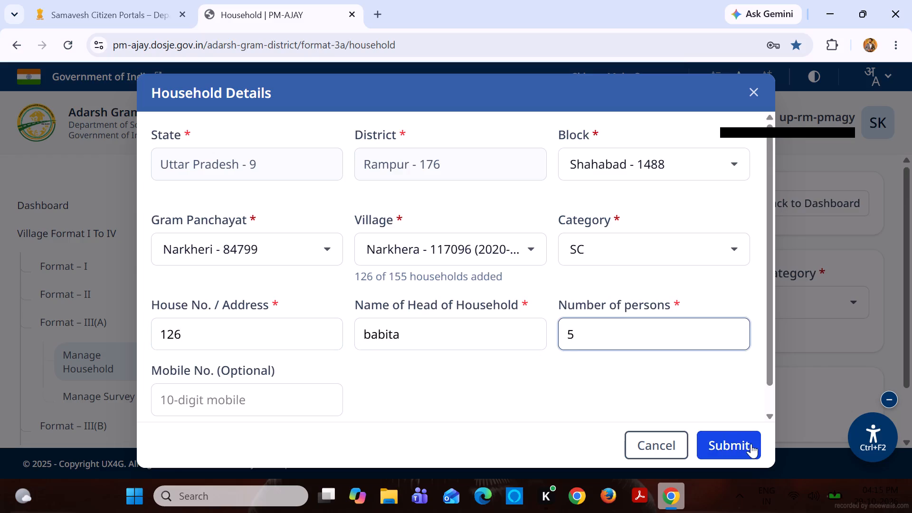
{"action": "left_click", "coordinate": [750, 444]}
For domain 1 – Drinking water and Sanitation, answer Yes for having a household latrine and No for open defecation, and submit.
{"action": "scroll", "coordinate": [740, 375], "scroll_direction": "down", "scroll_amount": 7}
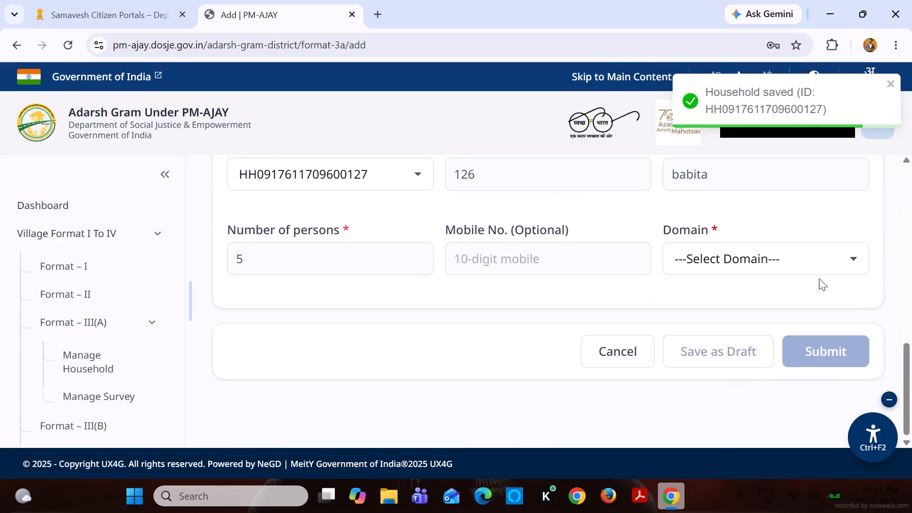
{"action": "left_click", "coordinate": [817, 270]}
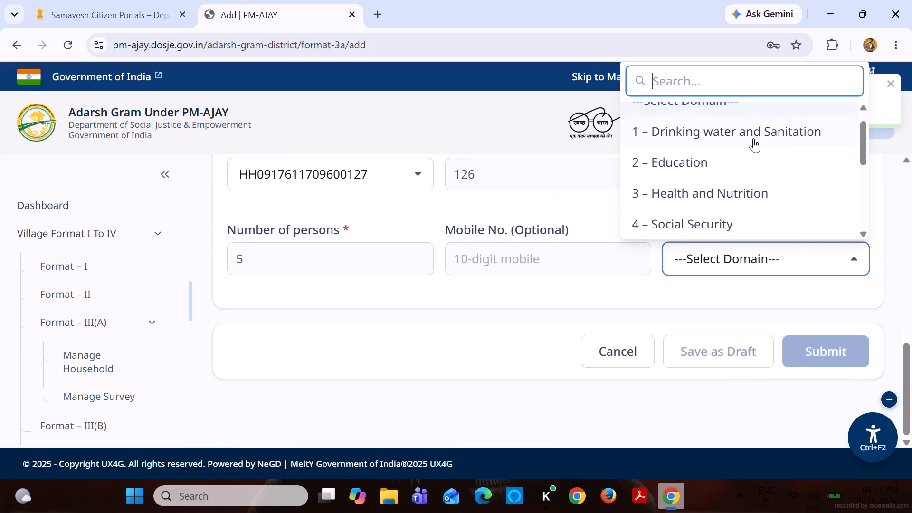
{"action": "left_click", "coordinate": [753, 138]}
{"action": "scroll", "coordinate": [760, 269], "scroll_direction": "down", "scroll_amount": 2}
{"action": "left_click_drag", "start_coordinate": [816, 297], "coordinate": [785, 355]}
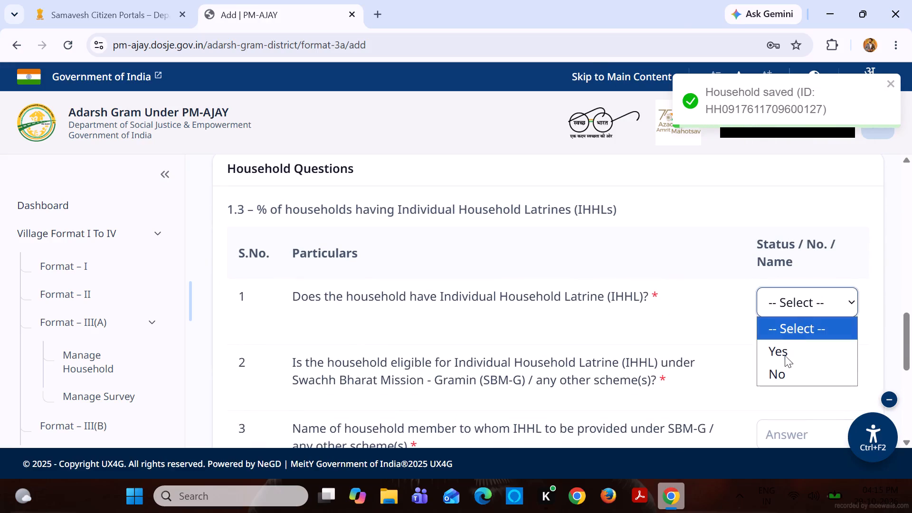
{"action": "left_click_drag", "start_coordinate": [785, 355], "coordinate": [783, 364]}
{"action": "left_click", "coordinate": [783, 364]}
{"action": "left_click_drag", "start_coordinate": [823, 294], "coordinate": [793, 346]}
{"action": "left_click", "coordinate": [793, 346]}
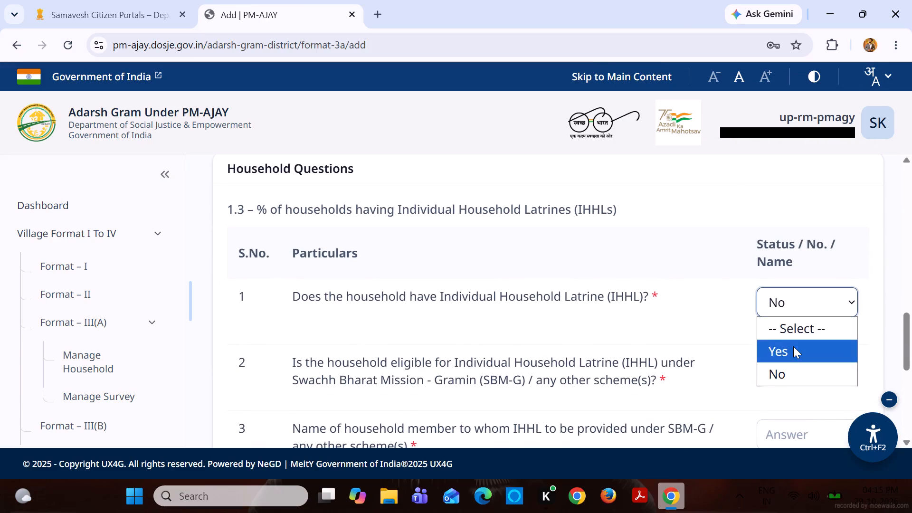
{"action": "scroll", "coordinate": [793, 346], "scroll_direction": "down", "scroll_amount": 5}
{"action": "left_click_drag", "start_coordinate": [831, 247], "coordinate": [778, 318]}
{"action": "left_click", "coordinate": [778, 318]}
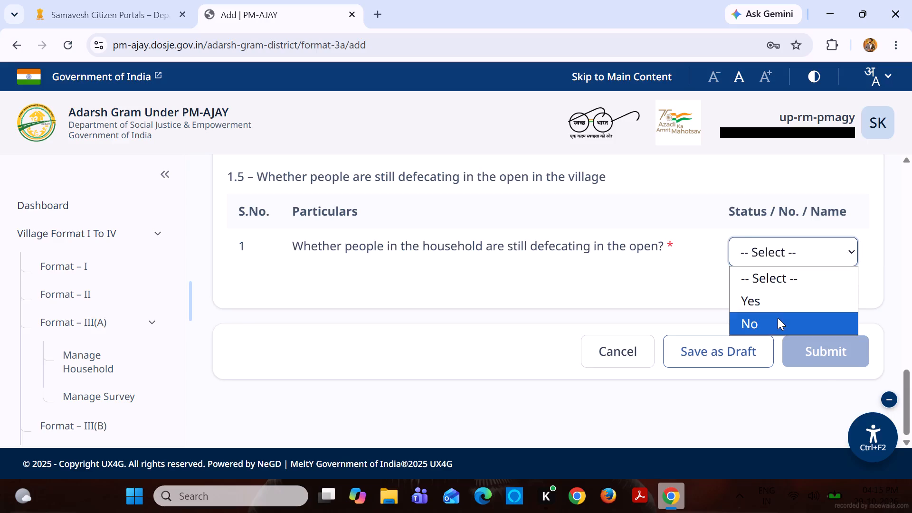
{"action": "left_click", "coordinate": [822, 366]}
Choose domain 2 – Education and enter 2 children aged 6-10 years, with 2 attending primary school.
{"action": "left_click", "coordinate": [816, 235]}
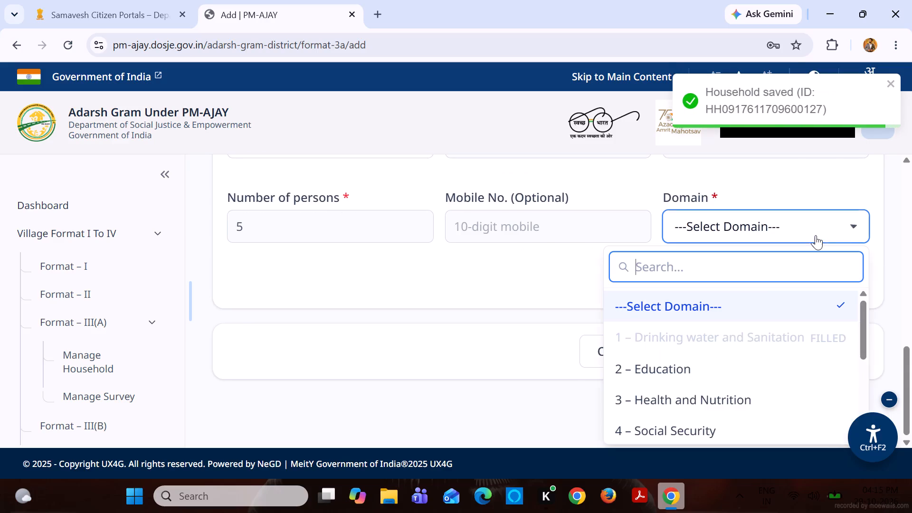
{"action": "left_click", "coordinate": [721, 358]}
{"action": "scroll", "coordinate": [721, 358], "scroll_direction": "down", "scroll_amount": 3}
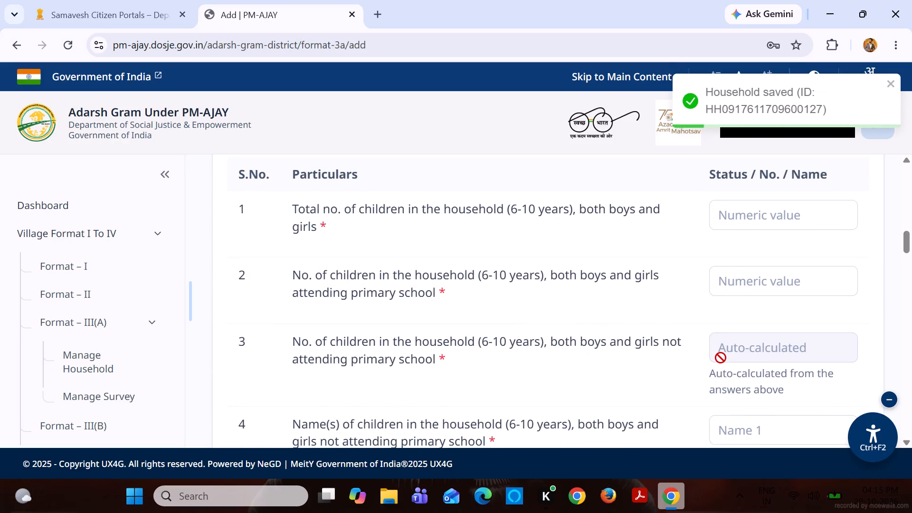
{"action": "left_click", "coordinate": [755, 209]}
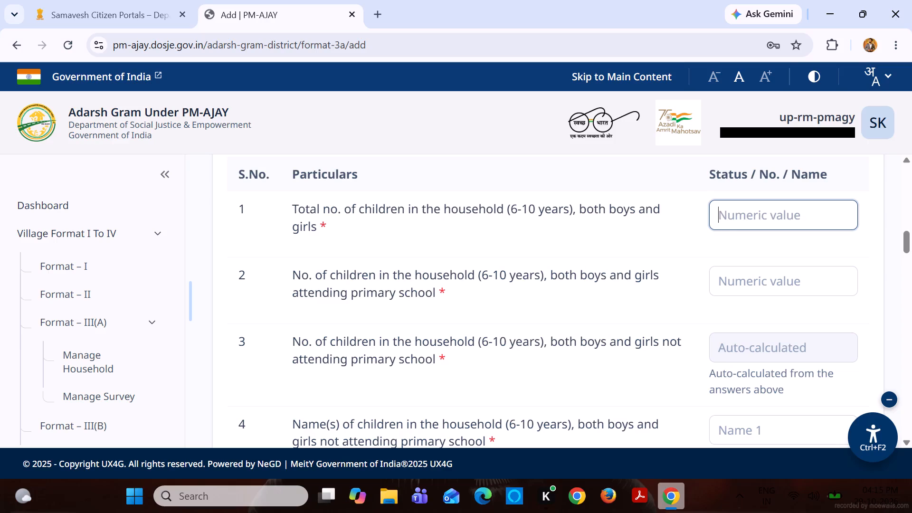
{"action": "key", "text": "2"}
{"action": "left_click", "coordinate": [734, 271]}
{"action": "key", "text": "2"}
Enter 1 child aged 11-13 years, with 1 attending middle school.
{"action": "scroll", "coordinate": [734, 271], "scroll_direction": "down", "scroll_amount": 2}
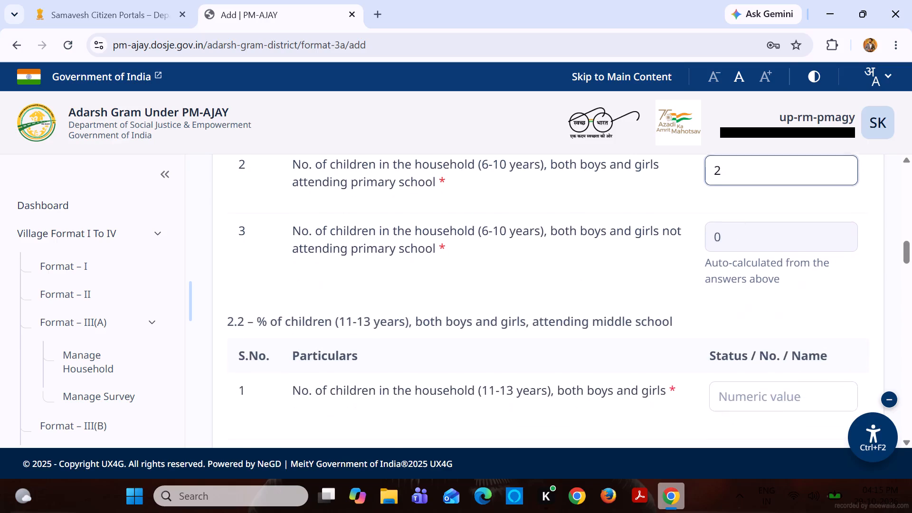
{"action": "left_click", "coordinate": [717, 402]}
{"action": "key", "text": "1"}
{"action": "scroll", "coordinate": [717, 402], "scroll_direction": "down", "scroll_amount": 4}
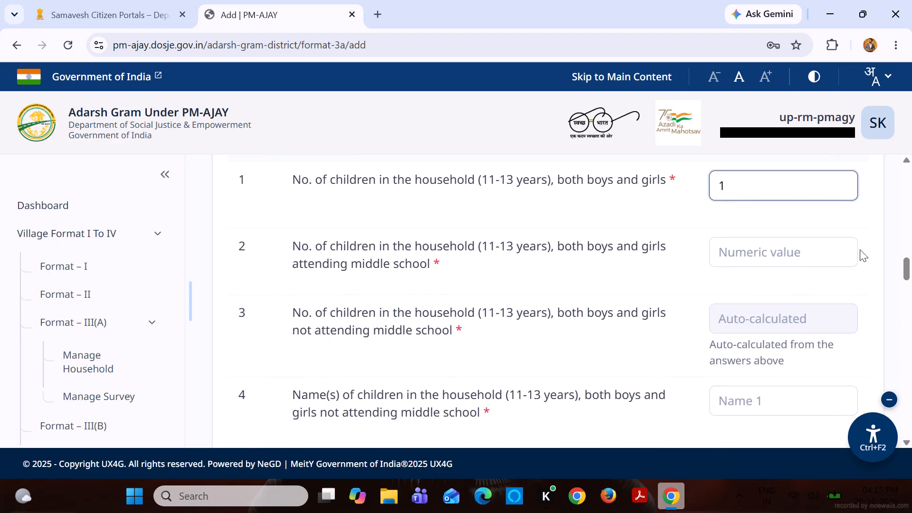
{"action": "left_click", "coordinate": [762, 257]}
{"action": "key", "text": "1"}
Enter 0 for the number of children aged 14-15, 16-17 and 18-23 years in sections 2.3 to 2.5.
{"action": "scroll", "coordinate": [762, 257], "scroll_direction": "down", "scroll_amount": 5}
{"action": "left_click", "coordinate": [777, 179]}
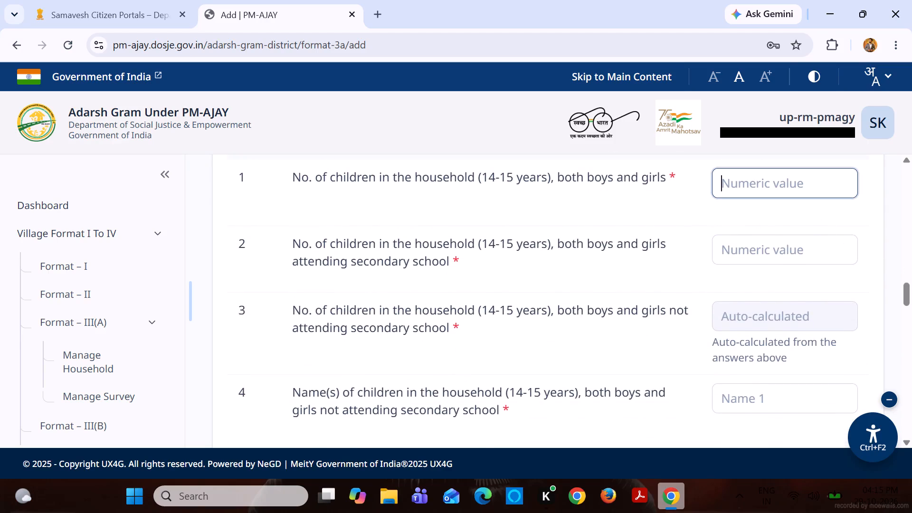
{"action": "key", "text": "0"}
{"action": "scroll", "coordinate": [777, 179], "scroll_direction": "down", "scroll_amount": 1}
{"action": "left_click", "coordinate": [735, 237]}
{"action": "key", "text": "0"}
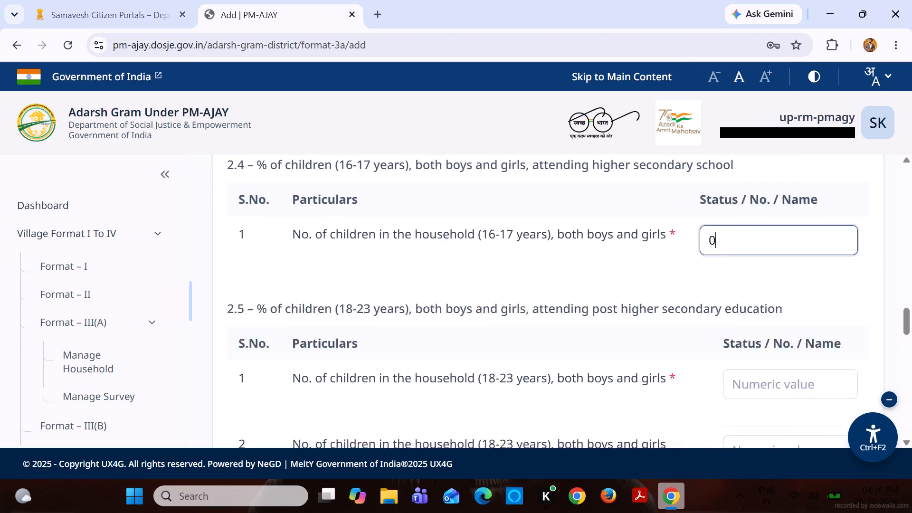
{"action": "scroll", "coordinate": [735, 237], "scroll_direction": "down", "scroll_amount": 1}
{"action": "left_click", "coordinate": [738, 316]}
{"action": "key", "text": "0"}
Enter 0 children eligible for both the pre-matric and post-matric SC scholarships and submit the Education answers.
{"action": "scroll", "coordinate": [738, 316], "scroll_direction": "down", "scroll_amount": 1}
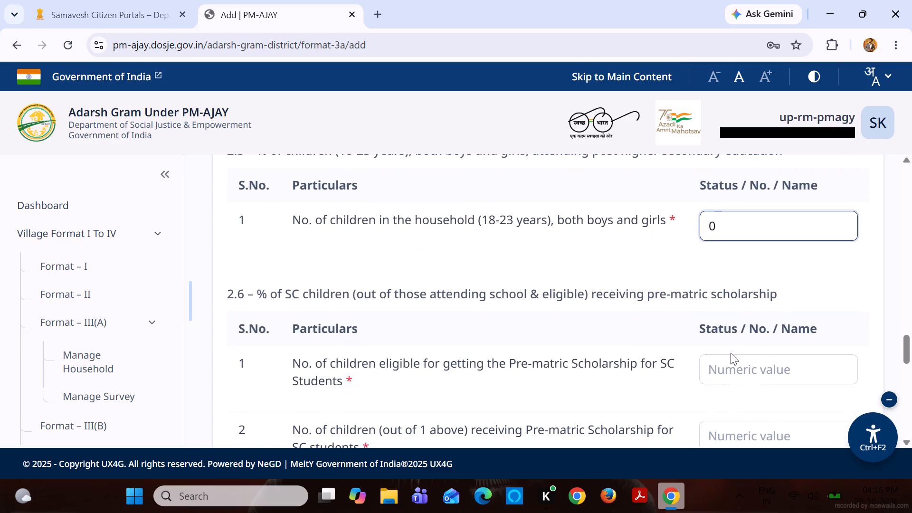
{"action": "left_click", "coordinate": [707, 383]}
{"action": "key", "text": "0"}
{"action": "scroll", "coordinate": [707, 383], "scroll_direction": "down", "scroll_amount": 2}
{"action": "left_click", "coordinate": [741, 382]}
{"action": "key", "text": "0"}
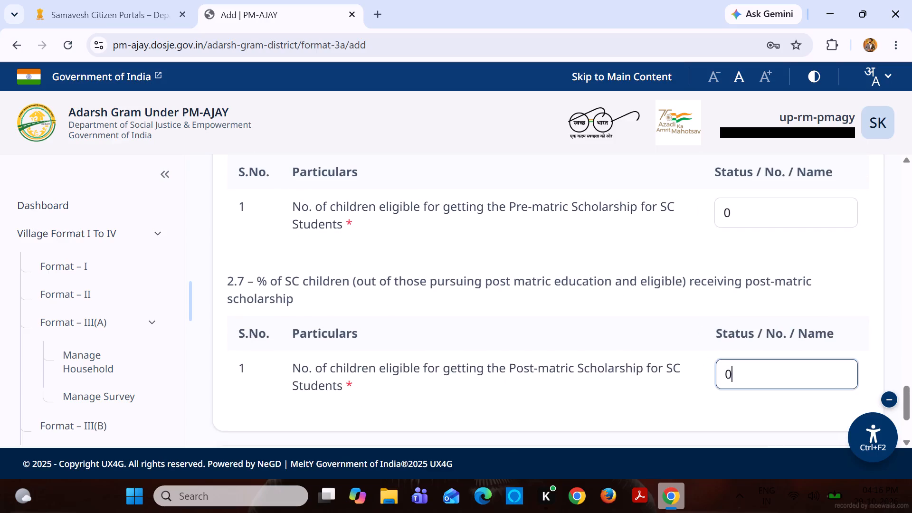
{"action": "scroll", "coordinate": [741, 382], "scroll_direction": "down", "scroll_amount": 3}
{"action": "left_click", "coordinate": [812, 337]}
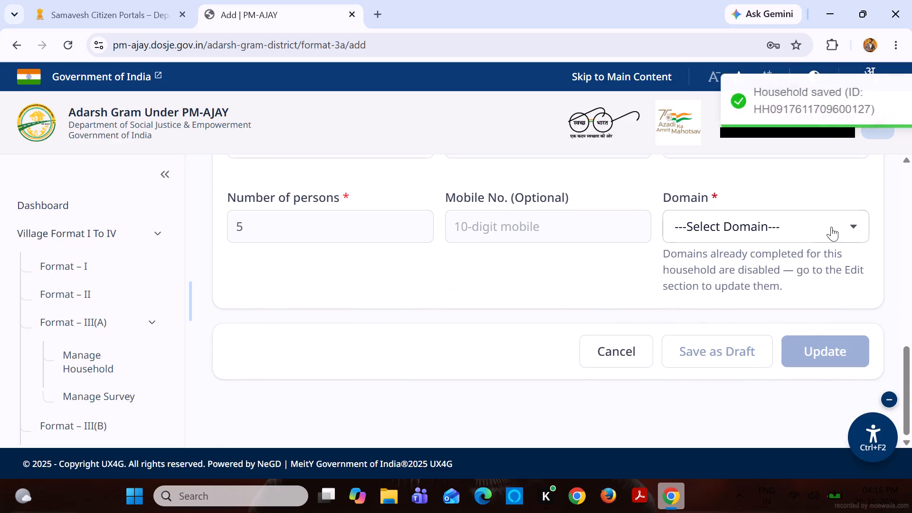
Choose domain 3 – Health and Nutrition and answer Yes for coverage under a Health Protection Scheme.
{"action": "left_click", "coordinate": [827, 226]}
{"action": "left_click", "coordinate": [699, 400]}
{"action": "scroll", "coordinate": [699, 400], "scroll_direction": "down", "scroll_amount": 2}
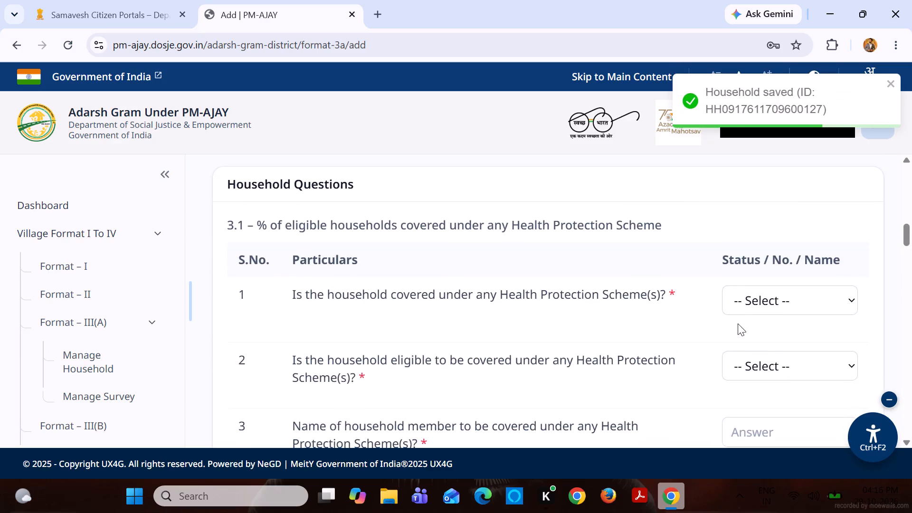
{"action": "left_click_drag", "start_coordinate": [780, 298], "coordinate": [748, 355]}
{"action": "left_click", "coordinate": [748, 355]}
Enter 0 for pregnant women, deliveries in the last year and children born in the last year in sections 3.3 to 3.5.
{"action": "scroll", "coordinate": [748, 355], "scroll_direction": "down", "scroll_amount": 3}
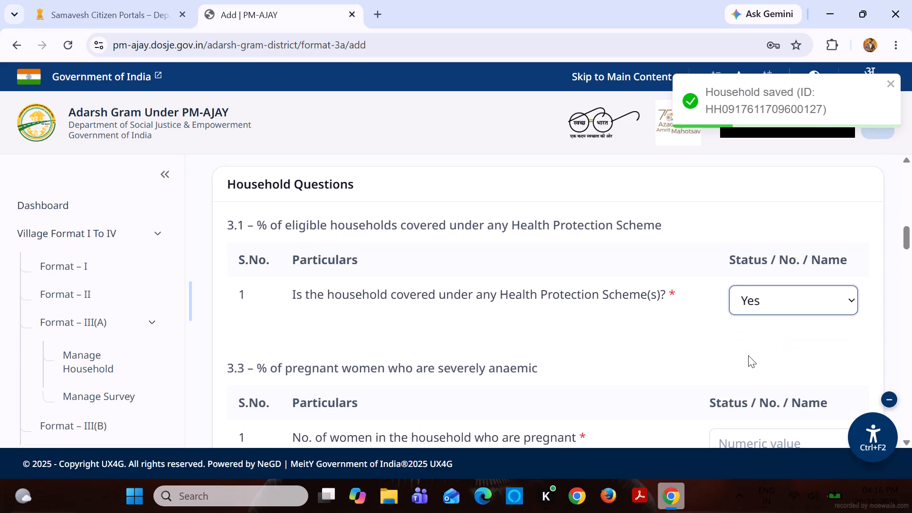
{"action": "scroll", "coordinate": [748, 355], "scroll_direction": "down", "scroll_amount": 1}
{"action": "left_click", "coordinate": [739, 324]}
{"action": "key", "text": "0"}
{"action": "scroll", "coordinate": [739, 324], "scroll_direction": "down", "scroll_amount": 3}
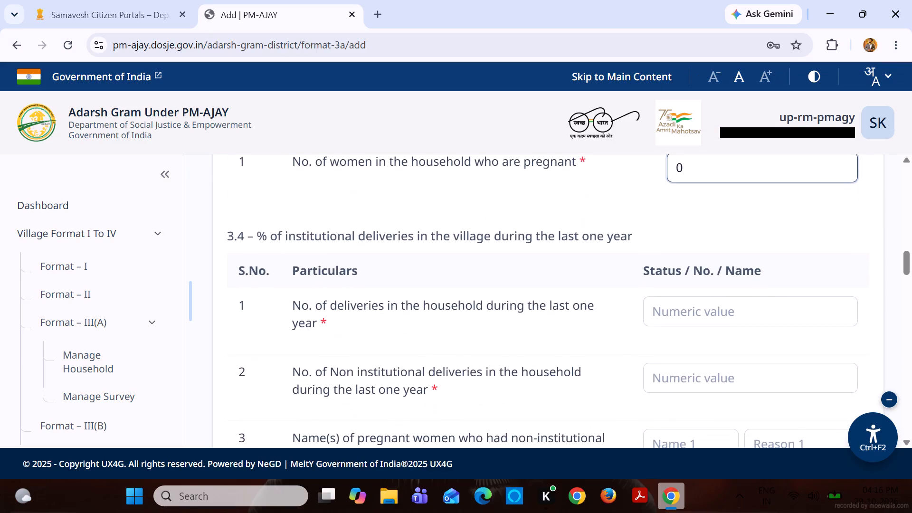
{"action": "left_click", "coordinate": [696, 319]}
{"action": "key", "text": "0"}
{"action": "scroll", "coordinate": [696, 319], "scroll_direction": "down", "scroll_amount": 2}
{"action": "left_click", "coordinate": [702, 298]}
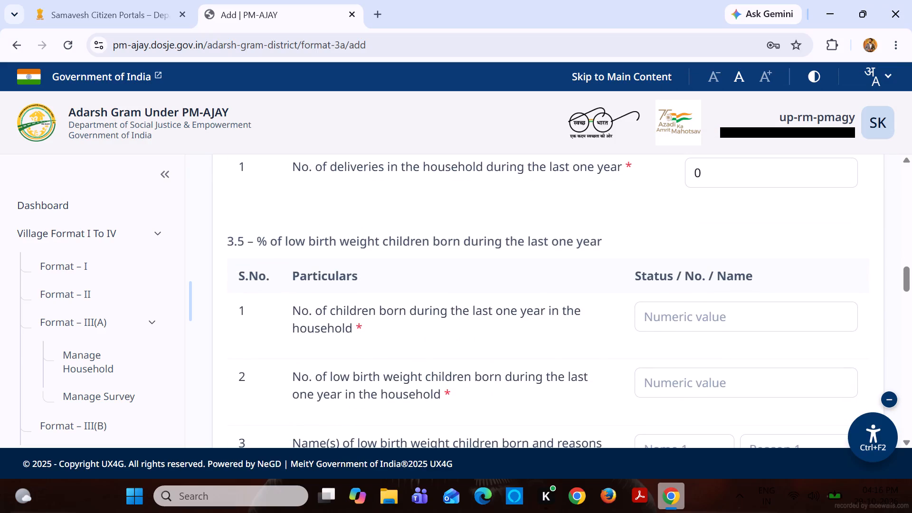
{"action": "left_click", "coordinate": [695, 302]}
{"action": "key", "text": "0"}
Enter 0 for children below one year and 0 for children aged 0-5 years in sections 3.6 and 3.7.
{"action": "scroll", "coordinate": [695, 302], "scroll_direction": "down", "scroll_amount": 2}
{"action": "left_click", "coordinate": [702, 320]}
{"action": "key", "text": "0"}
{"action": "scroll", "coordinate": [702, 320], "scroll_direction": "down", "scroll_amount": 2}
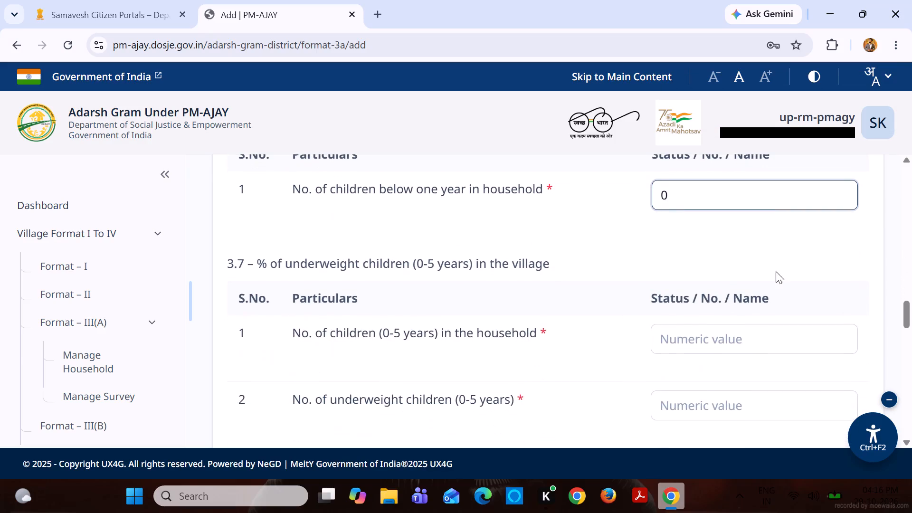
{"action": "left_click", "coordinate": [702, 322]}
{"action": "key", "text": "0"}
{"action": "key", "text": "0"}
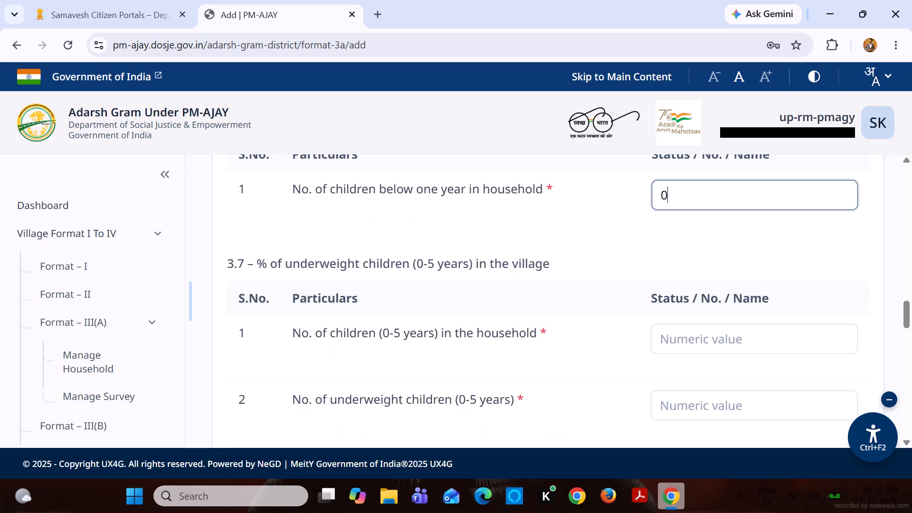
{"action": "double_click", "coordinate": [679, 337]}
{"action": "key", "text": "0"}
Enter 0 for women pregnant last year, children under 1 year and members with communicable diseases in sections 3.8 to 3.10, and submit.
{"action": "scroll", "coordinate": [679, 337], "scroll_direction": "down", "scroll_amount": 2}
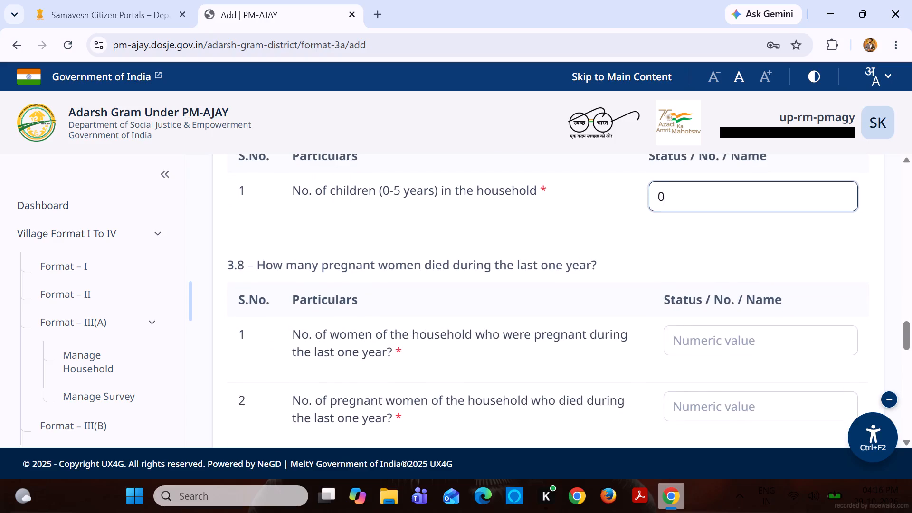
{"action": "left_click", "coordinate": [684, 342]}
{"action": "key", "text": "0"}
{"action": "scroll", "coordinate": [684, 342], "scroll_direction": "down", "scroll_amount": 2}
{"action": "left_click", "coordinate": [694, 343]}
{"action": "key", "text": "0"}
{"action": "scroll", "coordinate": [694, 343], "scroll_direction": "down", "scroll_amount": 1}
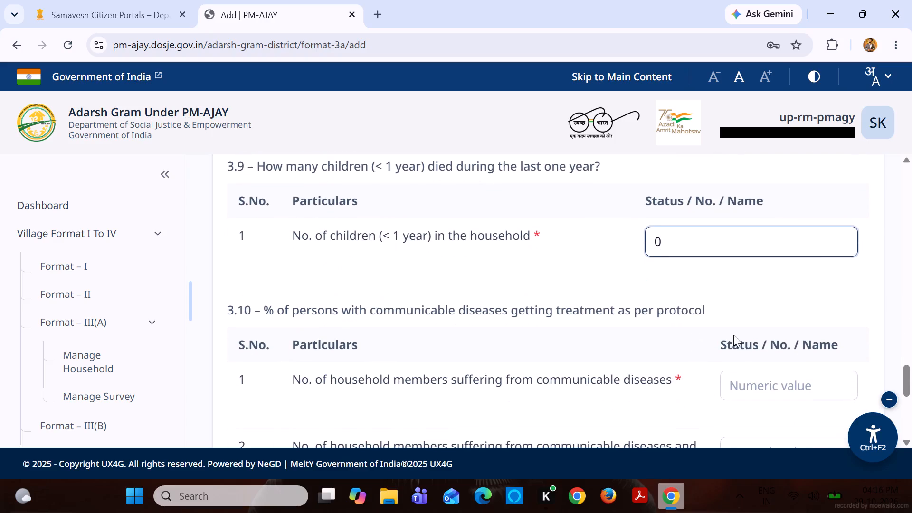
{"action": "left_click", "coordinate": [746, 379]}
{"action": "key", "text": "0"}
{"action": "scroll", "coordinate": [746, 379], "scroll_direction": "down", "scroll_amount": 2}
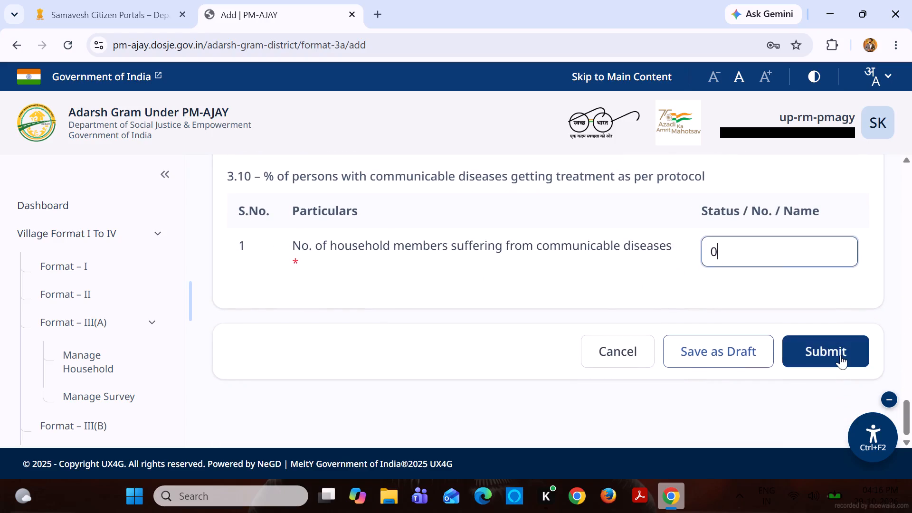
{"action": "left_click", "coordinate": [840, 355]}
Choose domain 4 – Social Security, enter 0 persons eligible for Widow, Old Age and Disability Pension, and submit.
{"action": "left_click", "coordinate": [798, 227]}
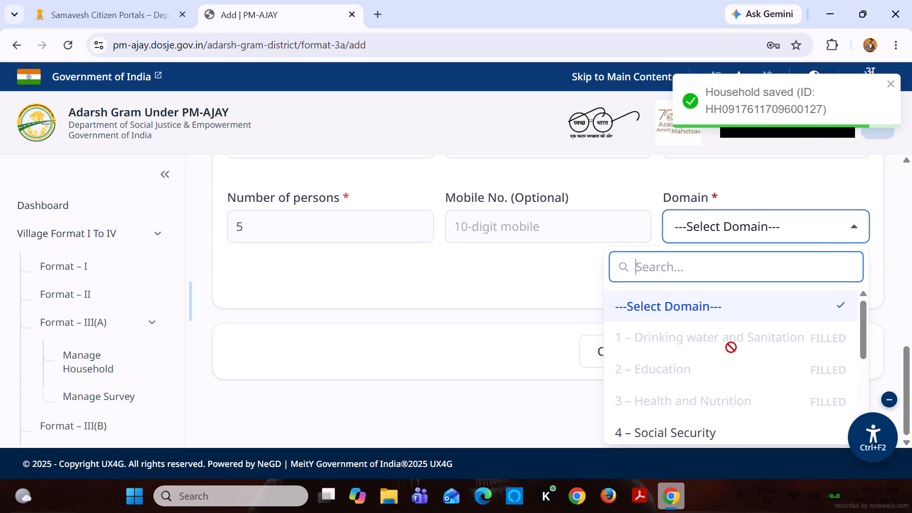
{"action": "scroll", "coordinate": [731, 347], "scroll_direction": "down", "scroll_amount": 1}
{"action": "left_click", "coordinate": [697, 360]}
{"action": "scroll", "coordinate": [697, 360], "scroll_direction": "down", "scroll_amount": 3}
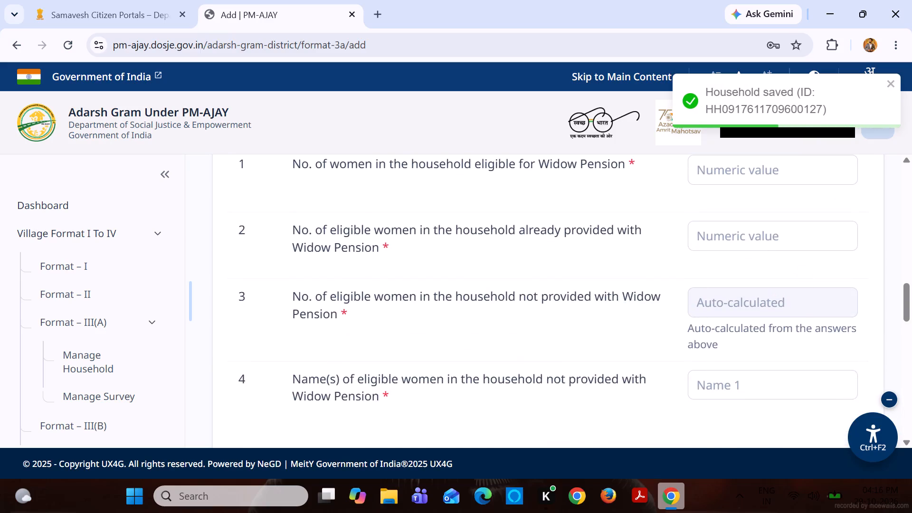
{"action": "left_click", "coordinate": [734, 167]}
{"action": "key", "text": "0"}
{"action": "left_click", "coordinate": [722, 309]}
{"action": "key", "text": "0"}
{"action": "scroll", "coordinate": [722, 309], "scroll_direction": "down", "scroll_amount": 2}
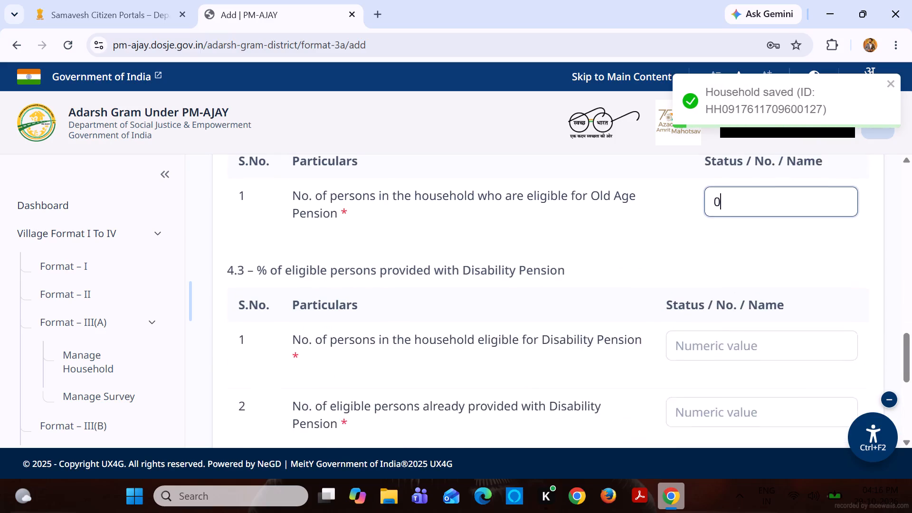
{"action": "left_click", "coordinate": [692, 327]}
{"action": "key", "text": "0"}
{"action": "scroll", "coordinate": [692, 327], "scroll_direction": "down", "scroll_amount": 1}
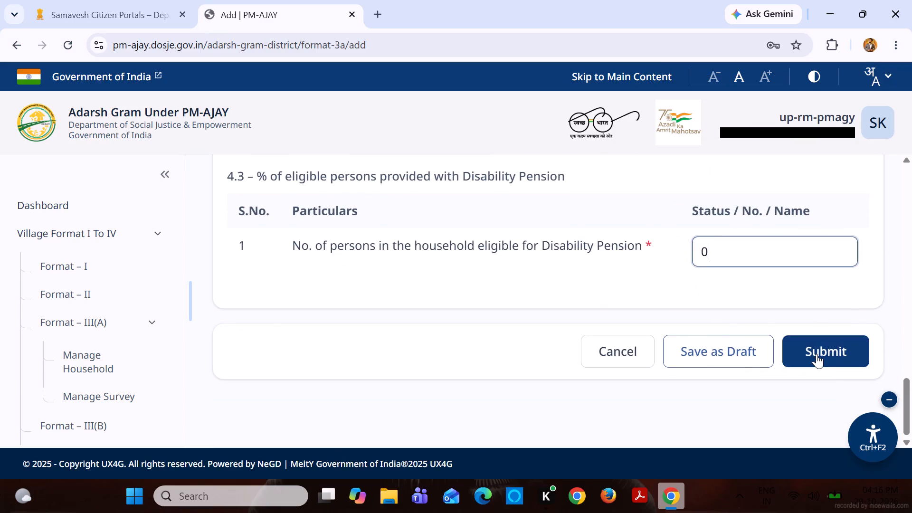
{"action": "left_click", "coordinate": [817, 354]}
Choose domain 5 – Rural Roads and Housing, answer No for living in a Kachcha/unsafe house, and submit.
{"action": "left_click", "coordinate": [814, 226]}
{"action": "scroll", "coordinate": [774, 302], "scroll_direction": "down", "scroll_amount": 1}
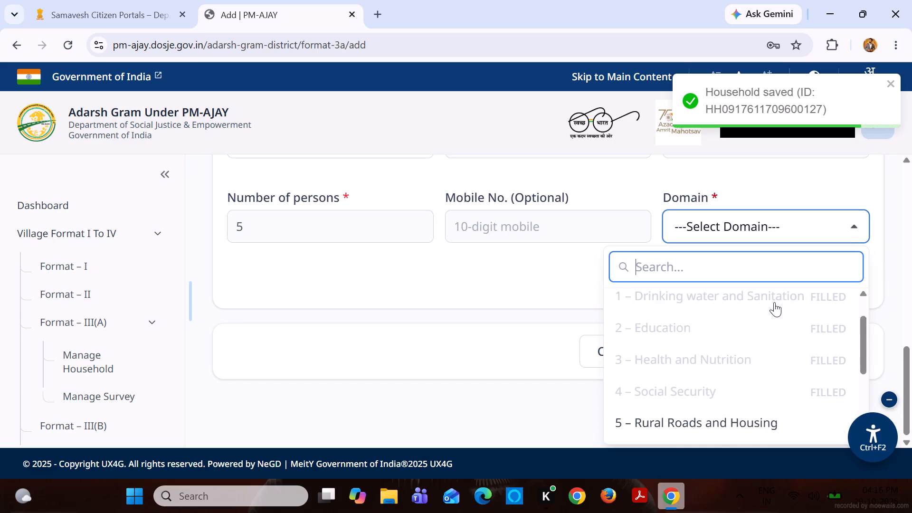
{"action": "scroll", "coordinate": [774, 302], "scroll_direction": "down", "scroll_amount": 1}
{"action": "left_click", "coordinate": [722, 358]}
{"action": "scroll", "coordinate": [722, 358], "scroll_direction": "down", "scroll_amount": 2}
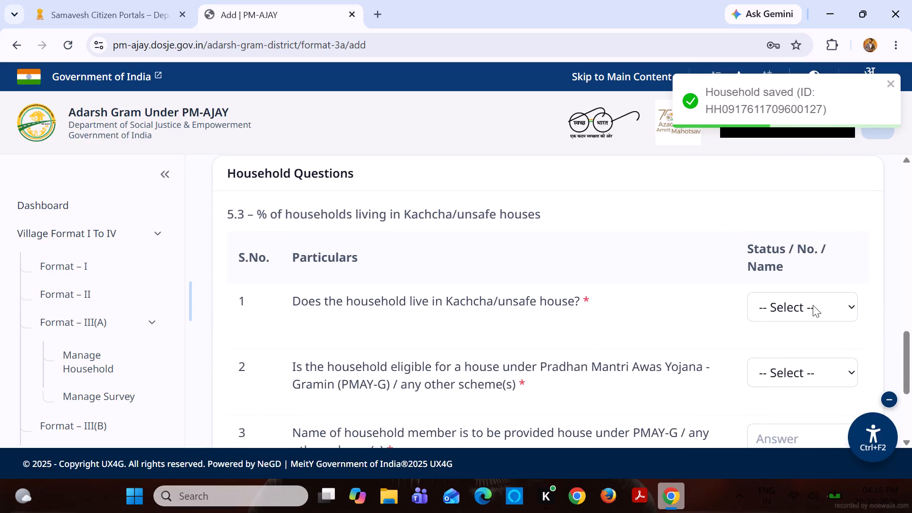
{"action": "left_click_drag", "start_coordinate": [813, 305], "coordinate": [770, 376]}
{"action": "left_click", "coordinate": [770, 376]}
{"action": "scroll", "coordinate": [770, 376], "scroll_direction": "down", "scroll_amount": 6}
{"action": "left_click_drag", "start_coordinate": [856, 332], "coordinate": [830, 355]}
{"action": "left_click", "coordinate": [830, 355]}
Choose domain 6 – Electricity and Clean Fuel and answer Yes for electricity connection in section 6.2.
{"action": "left_click", "coordinate": [807, 211]}
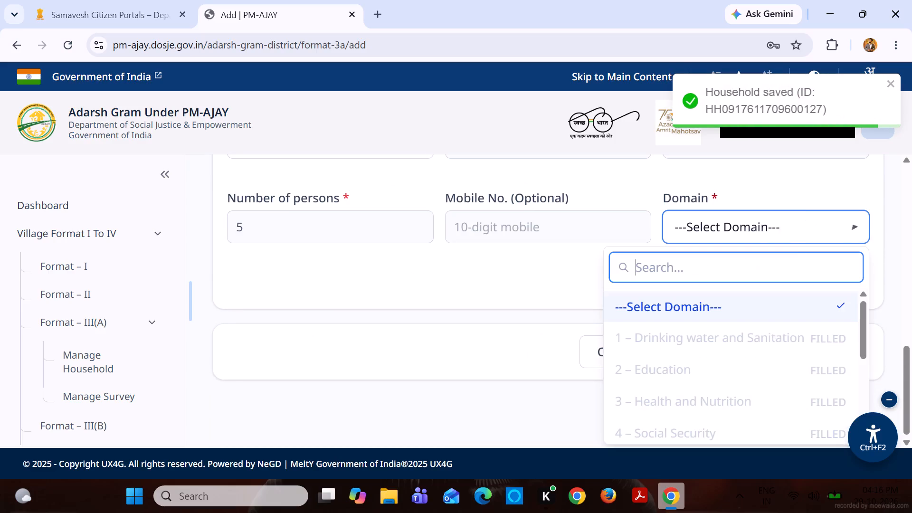
{"action": "scroll", "coordinate": [774, 336], "scroll_direction": "down", "scroll_amount": 2}
{"action": "left_click", "coordinate": [753, 342]}
{"action": "scroll", "coordinate": [753, 342], "scroll_direction": "down", "scroll_amount": 2}
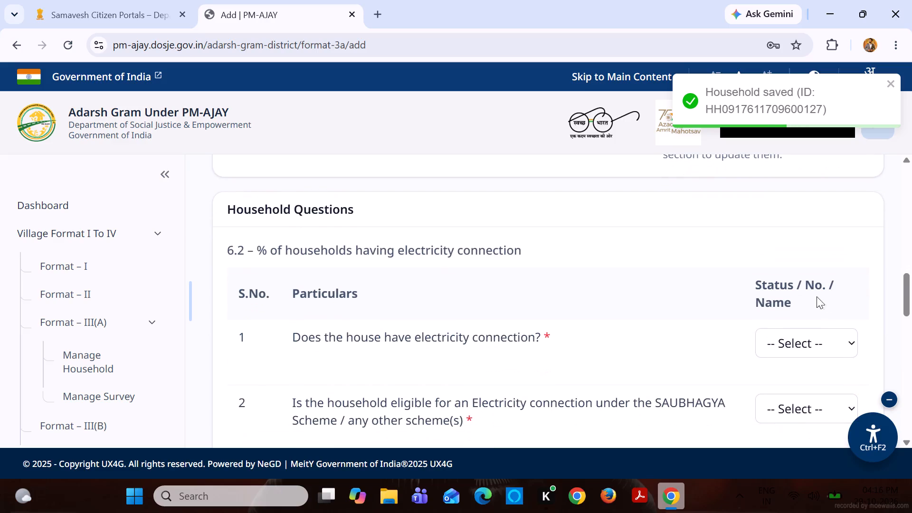
{"action": "left_click_drag", "start_coordinate": [820, 336], "coordinate": [787, 389]}
{"action": "left_click", "coordinate": [787, 389]}
Answer Yes for electricity connection and Yes for using at least one LED bulb in section 6.3.
{"action": "scroll", "coordinate": [787, 389], "scroll_direction": "down", "scroll_amount": 2}
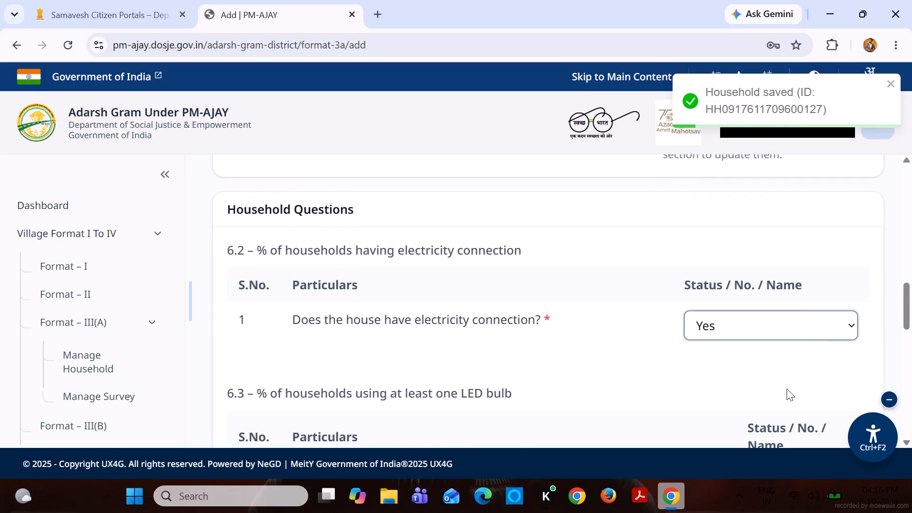
{"action": "scroll", "coordinate": [787, 389], "scroll_direction": "down", "scroll_amount": 2}
{"action": "left_click_drag", "start_coordinate": [785, 371], "coordinate": [776, 401]}
{"action": "left_click_drag", "start_coordinate": [776, 401], "coordinate": [775, 407]}
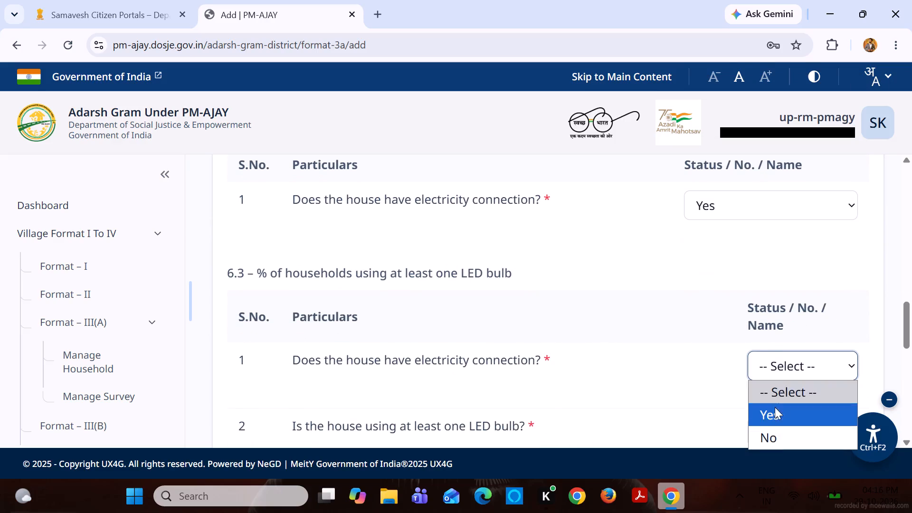
{"action": "left_click_drag", "start_coordinate": [775, 407], "coordinate": [775, 409]}
{"action": "left_click", "coordinate": [775, 409]}
{"action": "scroll", "coordinate": [775, 409], "scroll_direction": "down", "scroll_amount": 3}
{"action": "left_click_drag", "start_coordinate": [808, 190], "coordinate": [783, 242]}
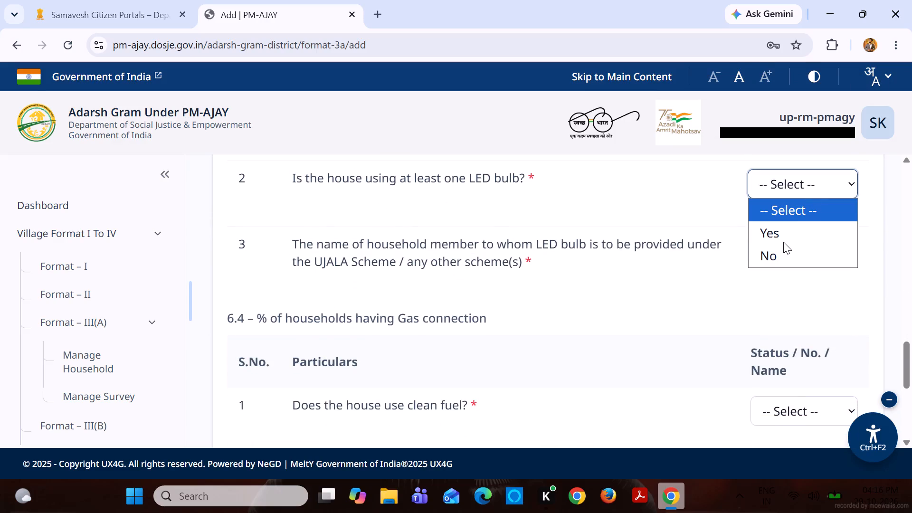
{"action": "left_click", "coordinate": [783, 242]}
Answer Yes for clean fuel use in section 6.4 and submit the domain.
{"action": "left_click_drag", "start_coordinate": [812, 346], "coordinate": [792, 381]}
{"action": "left_click", "coordinate": [792, 381]}
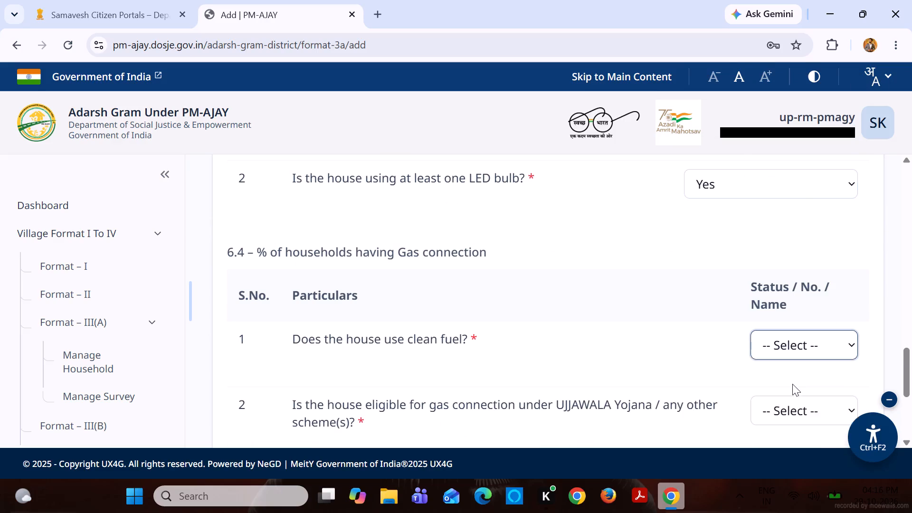
{"action": "left_click_drag", "start_coordinate": [845, 361], "coordinate": [815, 356]}
{"action": "left_click", "coordinate": [815, 356]}
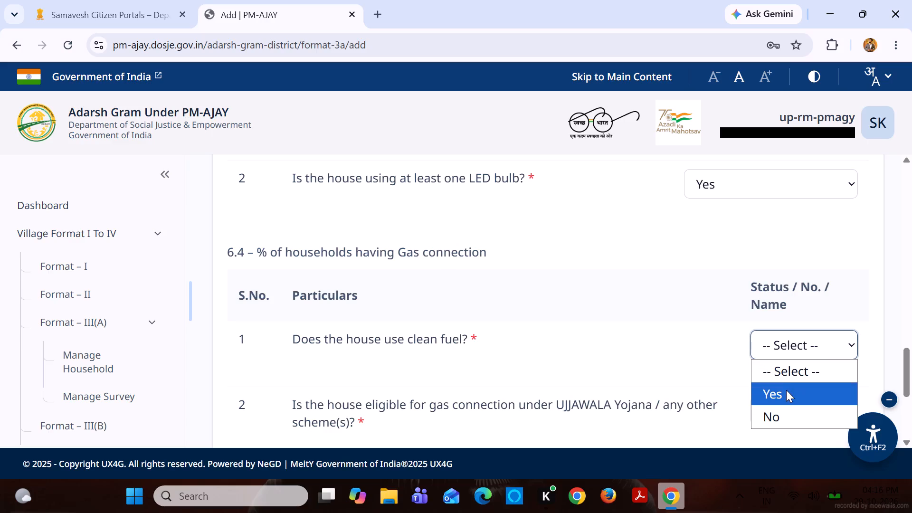
{"action": "left_click", "coordinate": [786, 390]}
{"action": "scroll", "coordinate": [786, 390], "scroll_direction": "down", "scroll_amount": 4}
{"action": "left_click", "coordinate": [844, 335]}
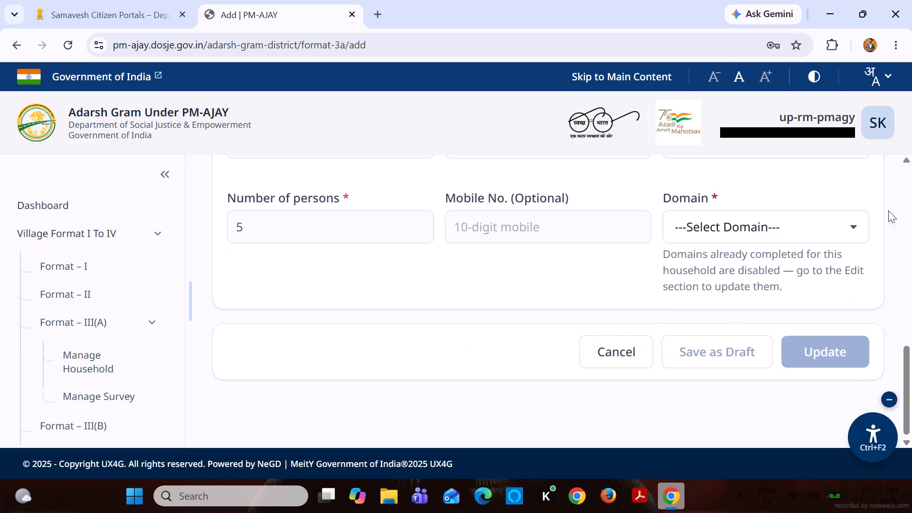
Choose domain 7 – Agricultural Practices etc., answer No for involvement in farming, and submit.
{"action": "left_click", "coordinate": [792, 237]}
{"action": "scroll", "coordinate": [788, 320], "scroll_direction": "down", "scroll_amount": 2}
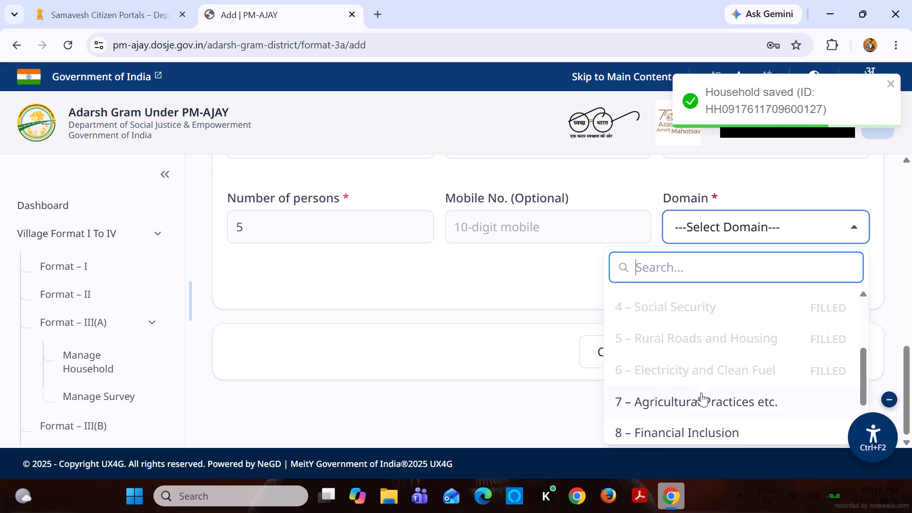
{"action": "left_click", "coordinate": [701, 392]}
{"action": "scroll", "coordinate": [701, 392], "scroll_direction": "down", "scroll_amount": 2}
{"action": "left_click_drag", "start_coordinate": [808, 343], "coordinate": [753, 405]}
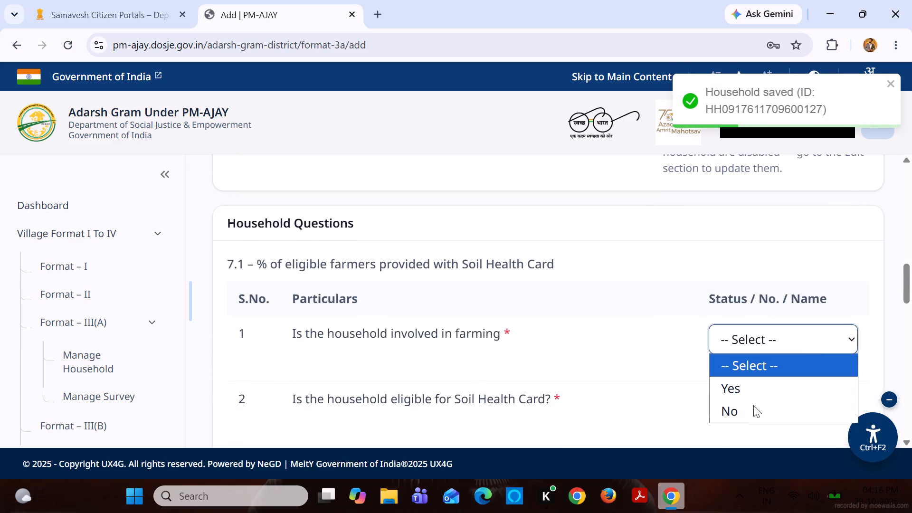
{"action": "left_click_drag", "start_coordinate": [753, 405], "coordinate": [750, 411]}
{"action": "left_click", "coordinate": [750, 411]}
{"action": "scroll", "coordinate": [750, 411], "scroll_direction": "down", "scroll_amount": 7}
{"action": "left_click", "coordinate": [805, 345]}
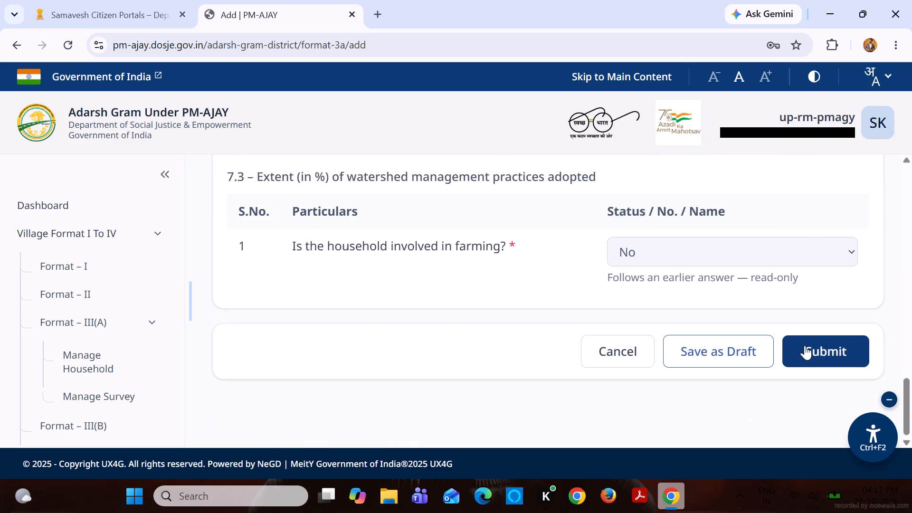
Choose domain 8 – Financial Inclusion and enter 5 persons above 5 years and 5 members with Aadhaar in section 8.1.
{"action": "left_click", "coordinate": [758, 221]}
{"action": "scroll", "coordinate": [764, 305], "scroll_direction": "down", "scroll_amount": 2}
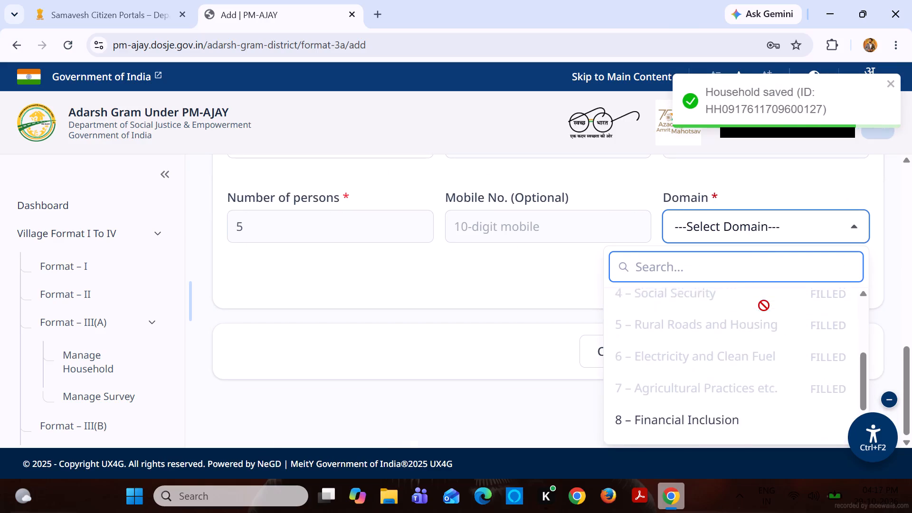
{"action": "left_click", "coordinate": [702, 419]}
{"action": "scroll", "coordinate": [702, 419], "scroll_direction": "down", "scroll_amount": 3}
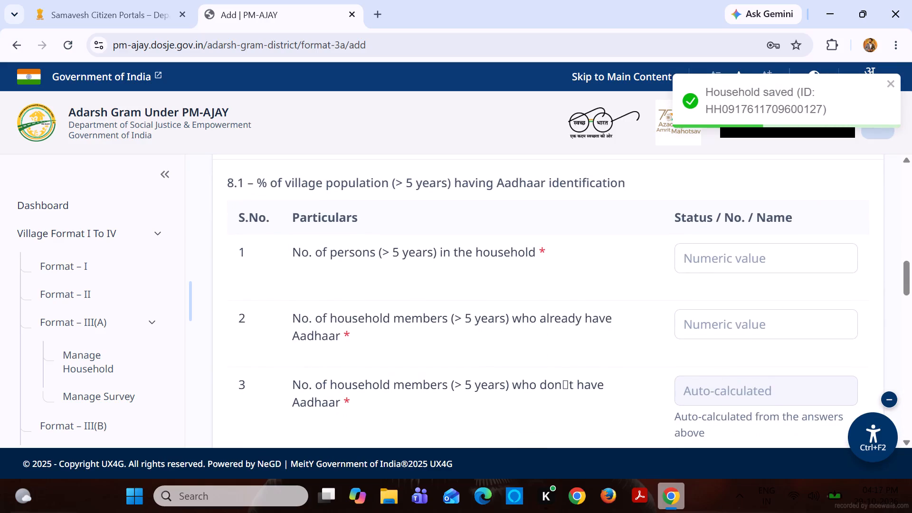
{"action": "left_click", "coordinate": [738, 262]}
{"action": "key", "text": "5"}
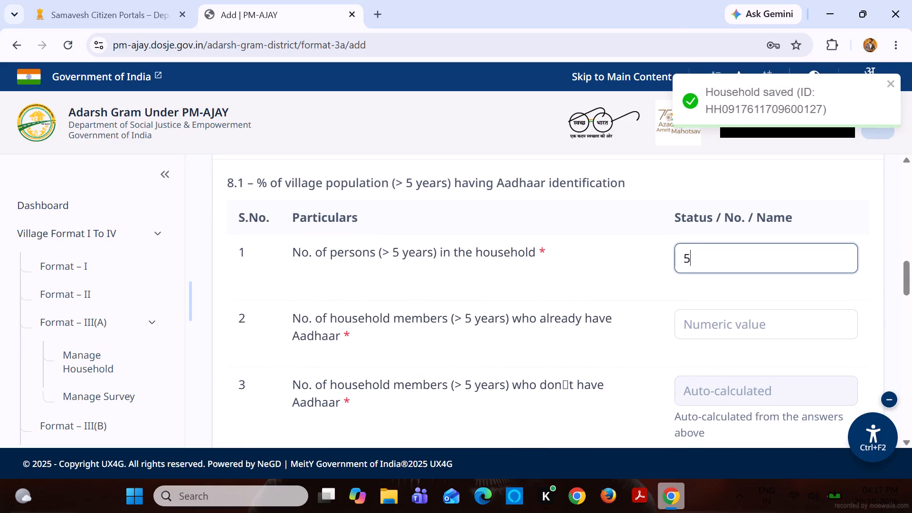
{"action": "left_click", "coordinate": [722, 321]}
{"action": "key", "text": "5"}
{"action": "scroll", "coordinate": [722, 321], "scroll_direction": "down", "scroll_amount": 4}
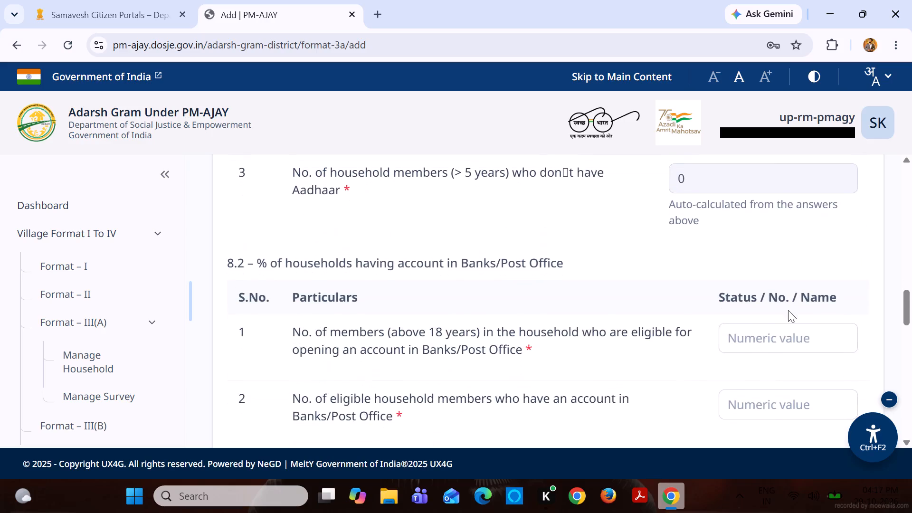
Enter 2 members eligible for a Banks/Post Office account and 2 members having one in section 8.2.
{"action": "left_click", "coordinate": [766, 331]}
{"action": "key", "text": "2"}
{"action": "scroll", "coordinate": [766, 331], "scroll_direction": "down", "scroll_amount": 1}
{"action": "left_click", "coordinate": [745, 346]}
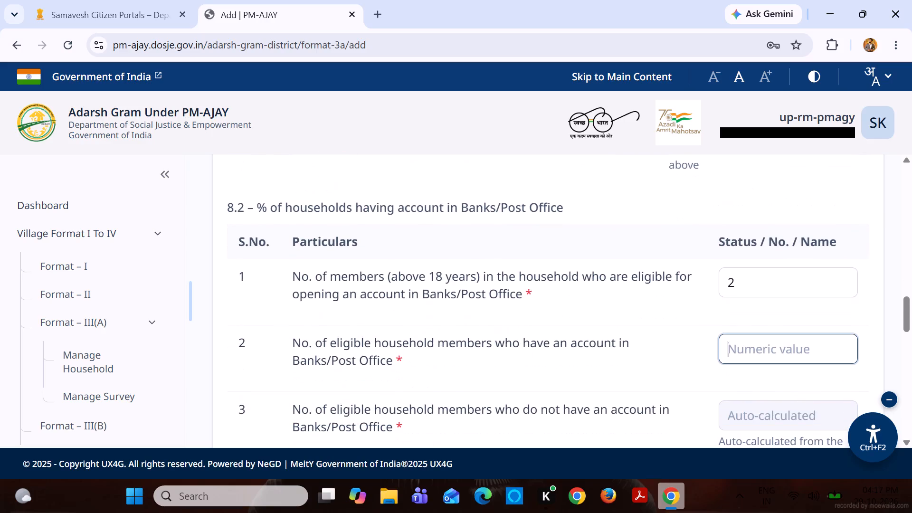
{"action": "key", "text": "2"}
Enter 0 members eligible for PMSBY and 0 for PMJJBY coverage in sections 8.3 and 8.4, and submit.
{"action": "scroll", "coordinate": [745, 346], "scroll_direction": "down", "scroll_amount": 5}
{"action": "left_click", "coordinate": [798, 341]}
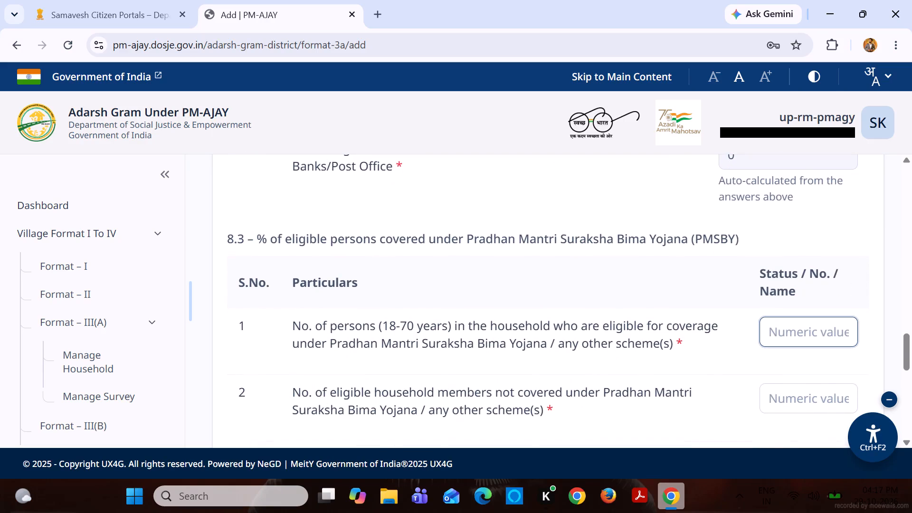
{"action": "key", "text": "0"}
{"action": "scroll", "coordinate": [798, 341], "scroll_direction": "down", "scroll_amount": 2}
{"action": "left_click", "coordinate": [794, 357]}
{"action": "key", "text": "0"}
{"action": "scroll", "coordinate": [794, 357], "scroll_direction": "down", "scroll_amount": 2}
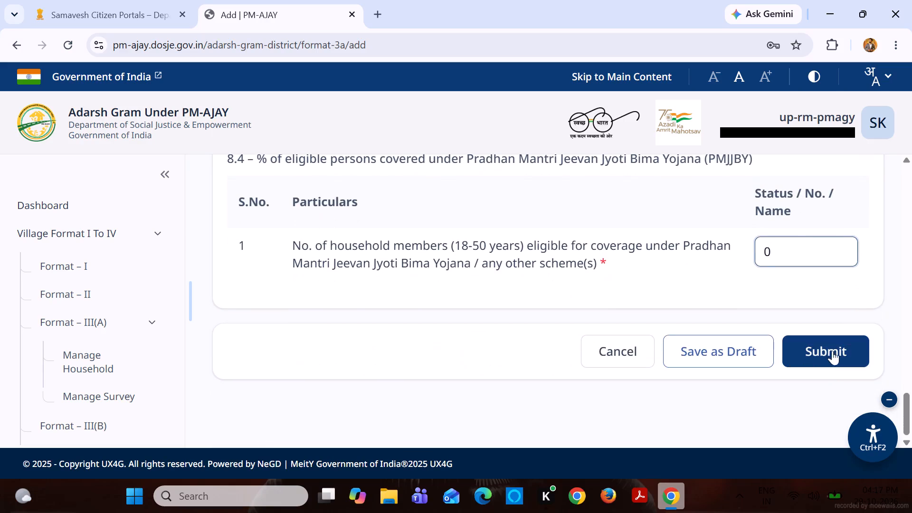
{"action": "left_click", "coordinate": [834, 350]}
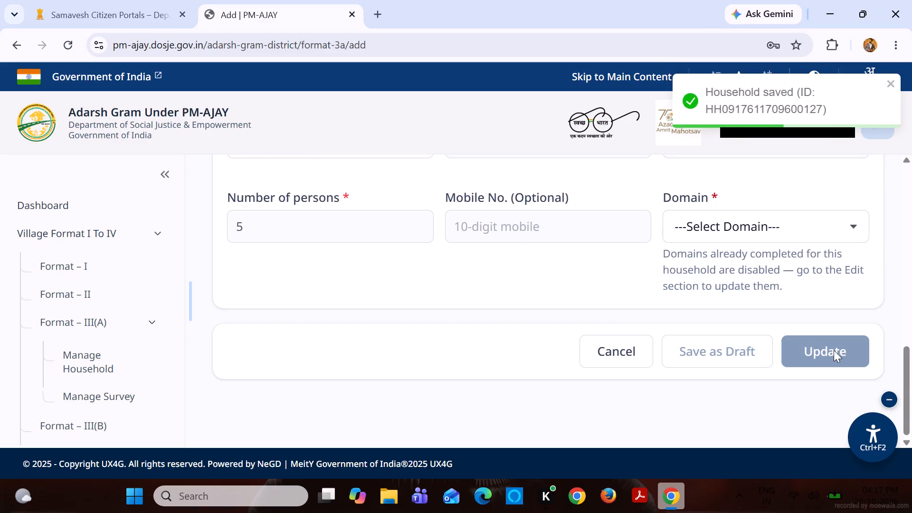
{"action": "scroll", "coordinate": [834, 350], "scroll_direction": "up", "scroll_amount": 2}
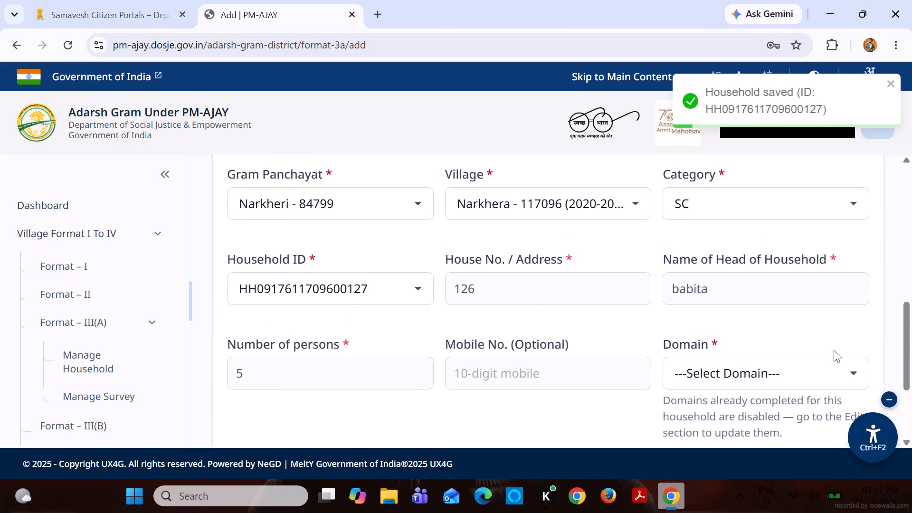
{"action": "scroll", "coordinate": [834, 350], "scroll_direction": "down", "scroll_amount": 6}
Start a new Format III(A) household with block Shahabad, Gram Panchayat Narkheri, village Narkhera and category SC.
{"action": "left_click", "coordinate": [110, 369]}
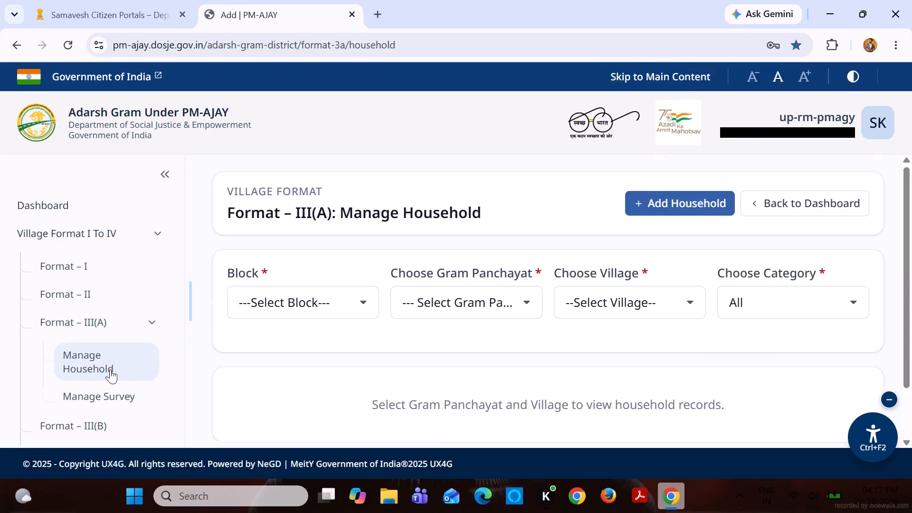
{"action": "left_click", "coordinate": [658, 207]}
{"action": "left_click", "coordinate": [686, 166]}
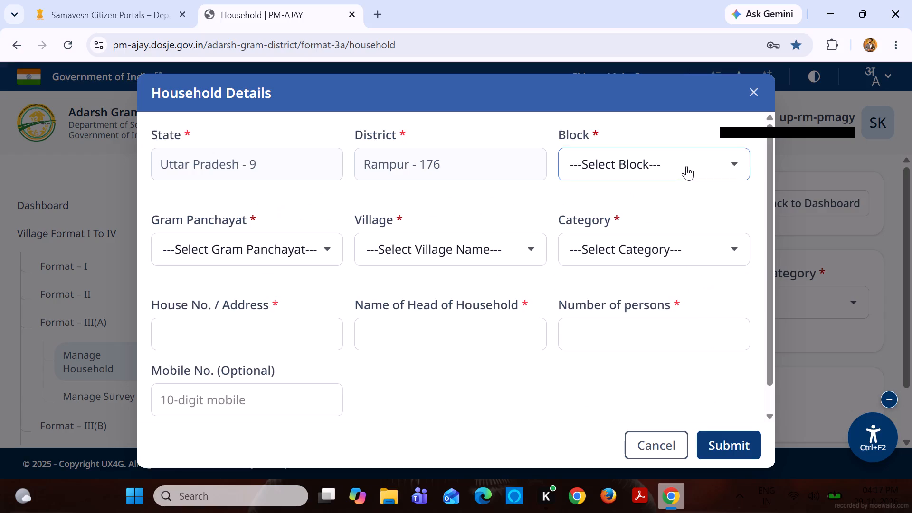
{"action": "left_click", "coordinate": [614, 411]}
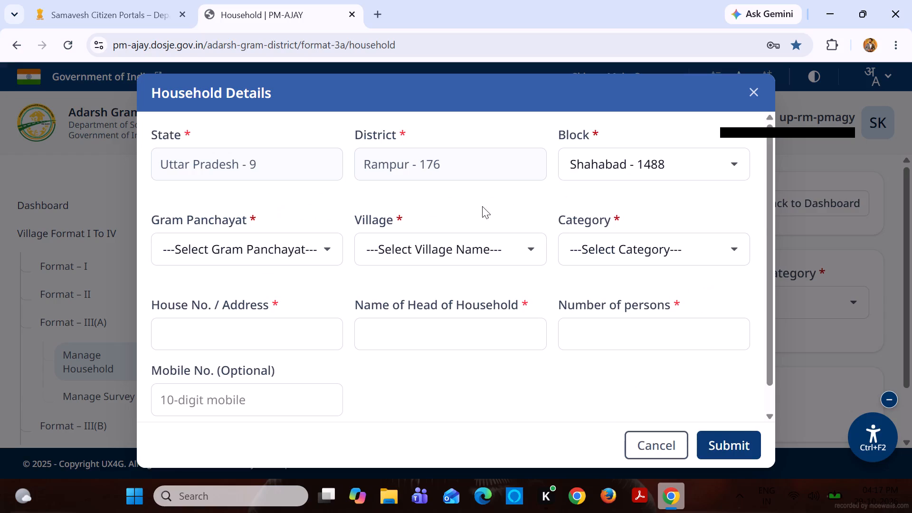
{"action": "left_click", "coordinate": [298, 254]}
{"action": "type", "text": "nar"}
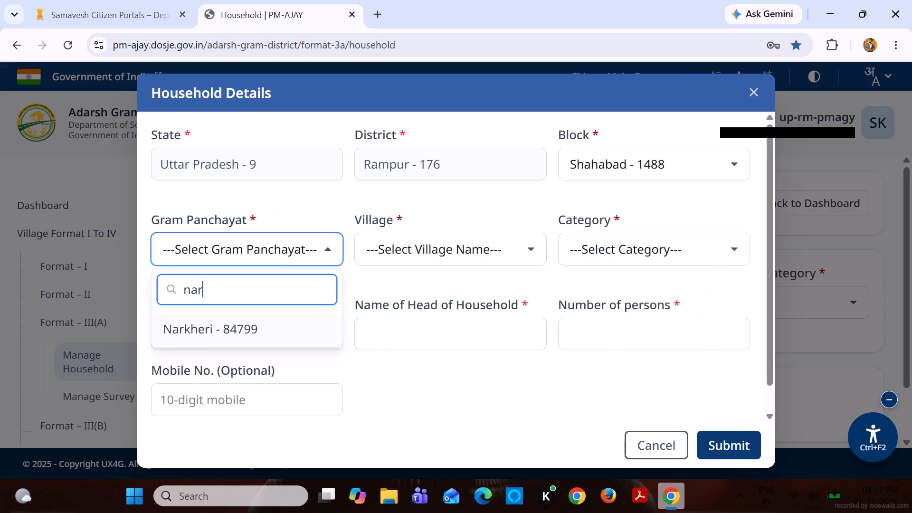
{"action": "left_click", "coordinate": [199, 330]}
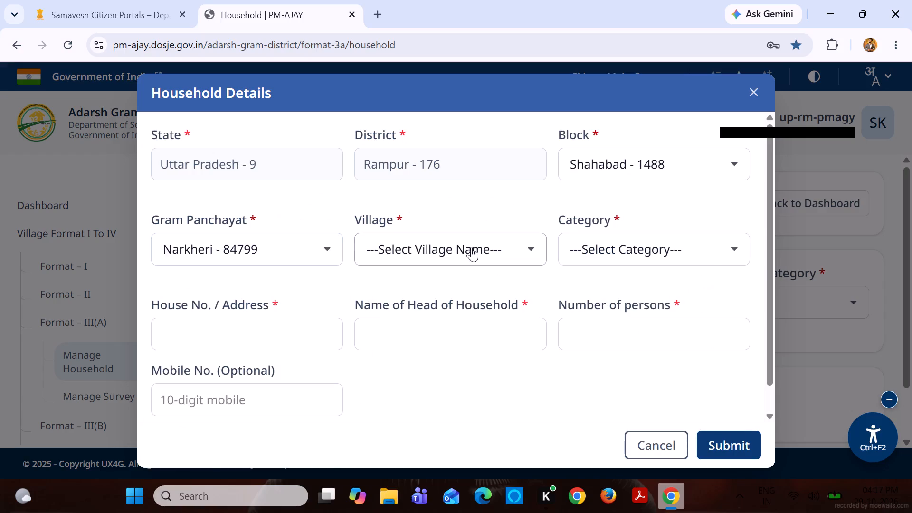
{"action": "left_click", "coordinate": [471, 247]}
{"action": "left_click", "coordinate": [425, 312]}
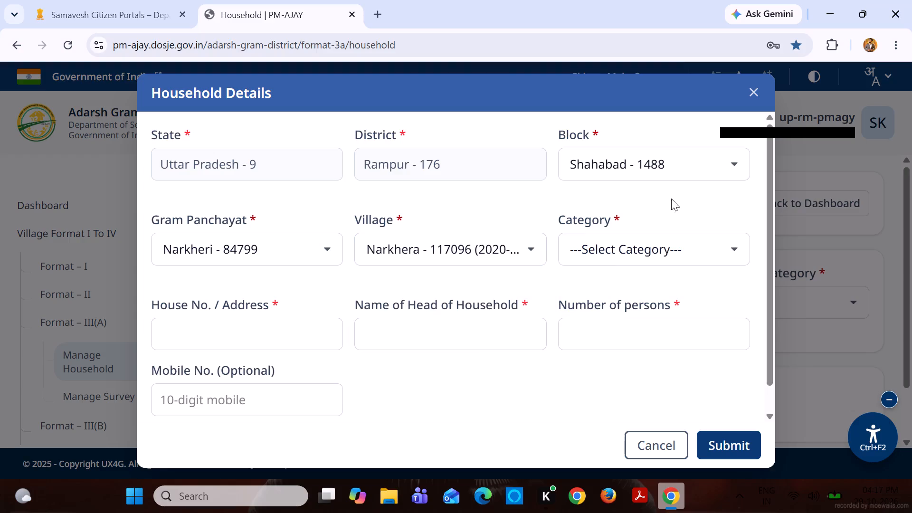
{"action": "left_click", "coordinate": [666, 242]}
{"action": "left_click", "coordinate": [612, 317]}
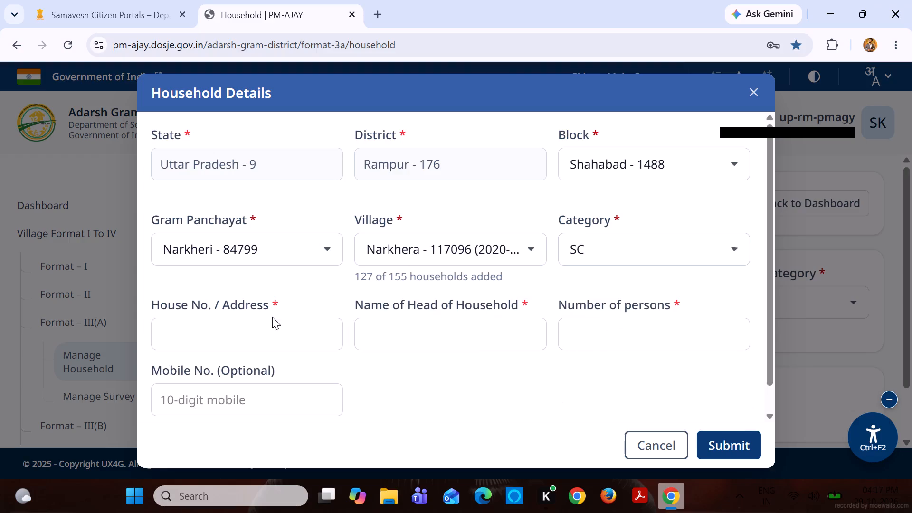
Enter house number 127, the name of the head of household and 4 persons, and submit the household details.
{"action": "left_click", "coordinate": [256, 327]}
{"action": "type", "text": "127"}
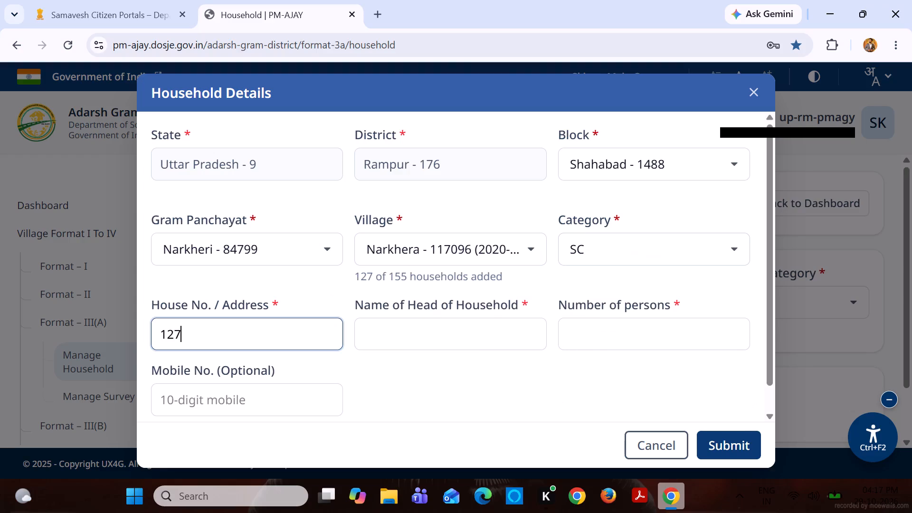
{"action": "left_click", "coordinate": [385, 334]}
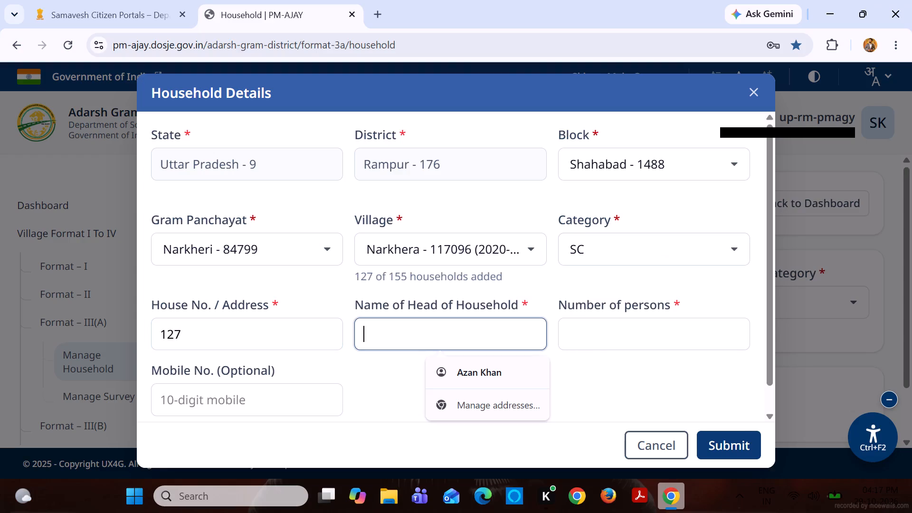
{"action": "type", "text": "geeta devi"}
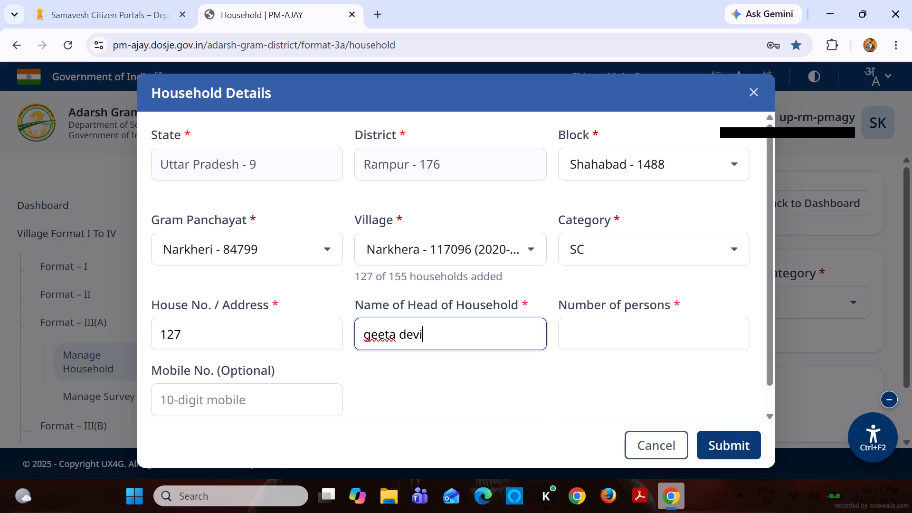
{"action": "left_click", "coordinate": [619, 338]}
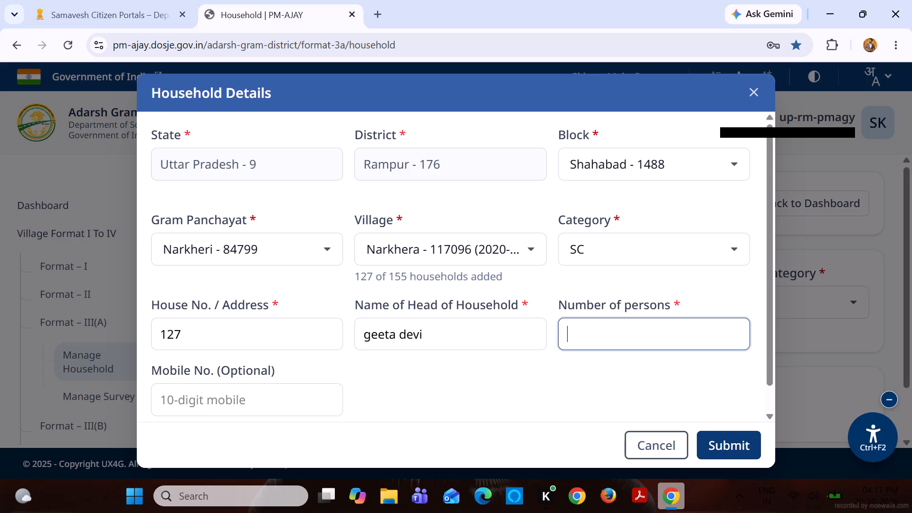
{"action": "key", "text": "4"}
{"action": "left_click", "coordinate": [723, 453]}
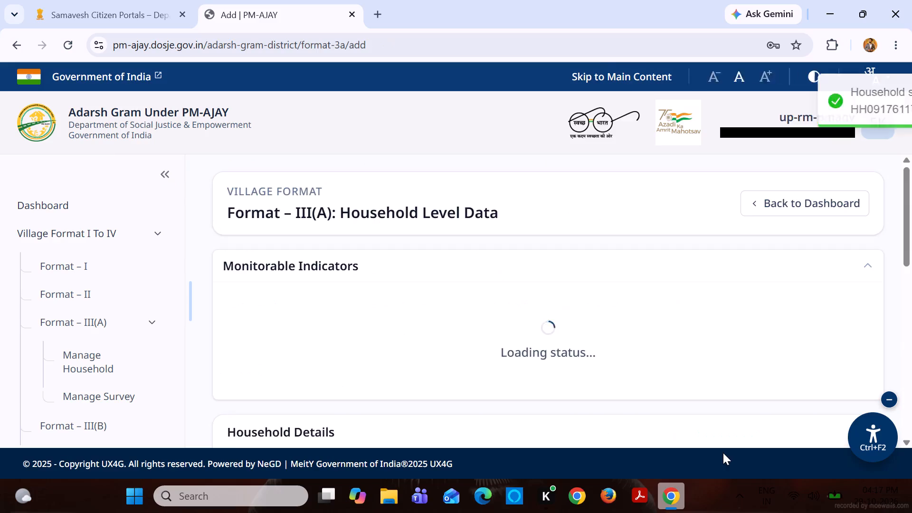
Fill domain 1 – Drinking water and Sanitation with Yes for having an IHHL and No for open defecation, and submit.
{"action": "scroll", "coordinate": [724, 326], "scroll_direction": "down", "scroll_amount": 11}
{"action": "left_click", "coordinate": [834, 269]}
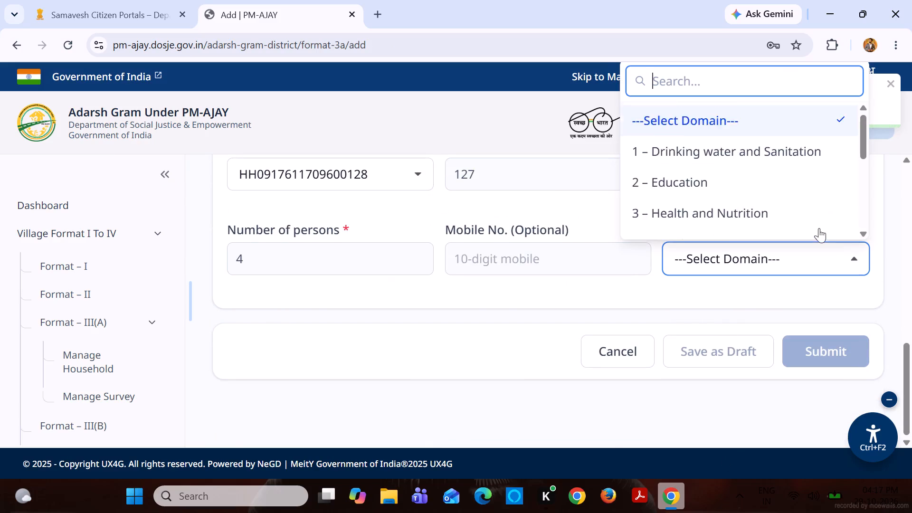
{"action": "left_click", "coordinate": [763, 137]}
{"action": "scroll", "coordinate": [743, 396], "scroll_direction": "down", "scroll_amount": 3}
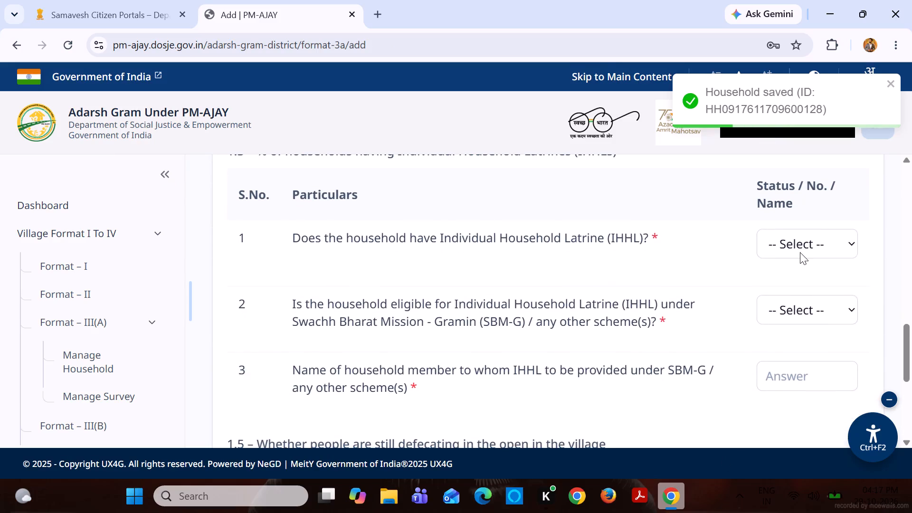
{"action": "left_click_drag", "start_coordinate": [800, 252], "coordinate": [785, 298]}
{"action": "left_click", "coordinate": [785, 298]}
{"action": "scroll", "coordinate": [785, 298], "scroll_direction": "down", "scroll_amount": 1}
{"action": "left_click", "coordinate": [828, 271]}
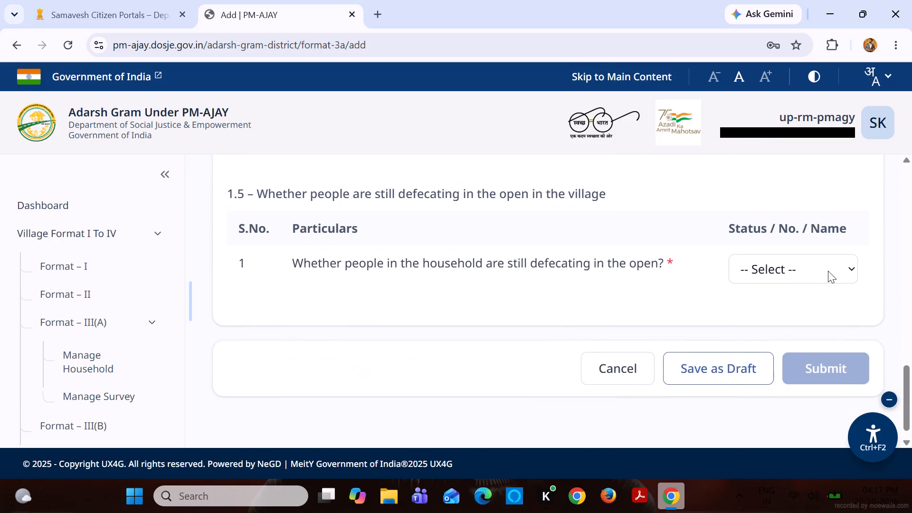
{"action": "left_click", "coordinate": [778, 334]}
{"action": "left_click", "coordinate": [819, 375]}
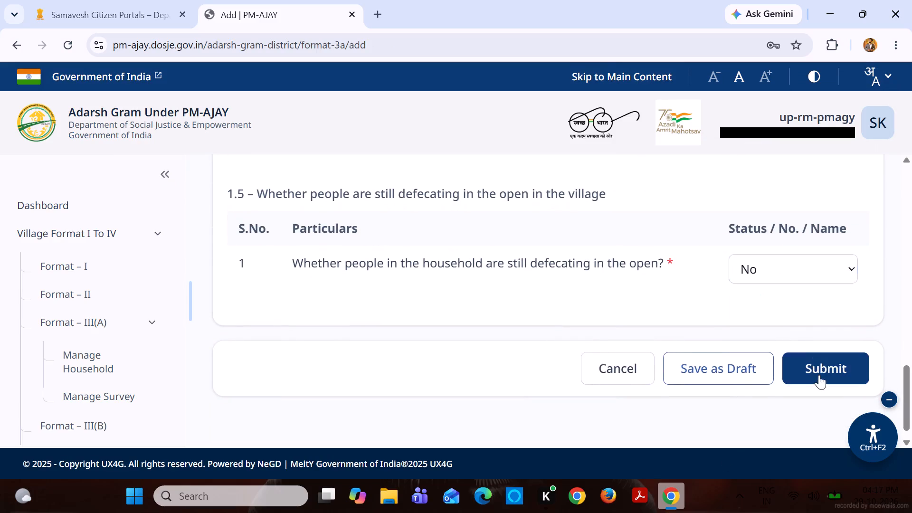
Choose domain 2 – Education and enter 0 children aged 6-10 in 2.1, and 1 child aged 11-13 with 1 attending in 2.2.
{"action": "left_click", "coordinate": [798, 238]}
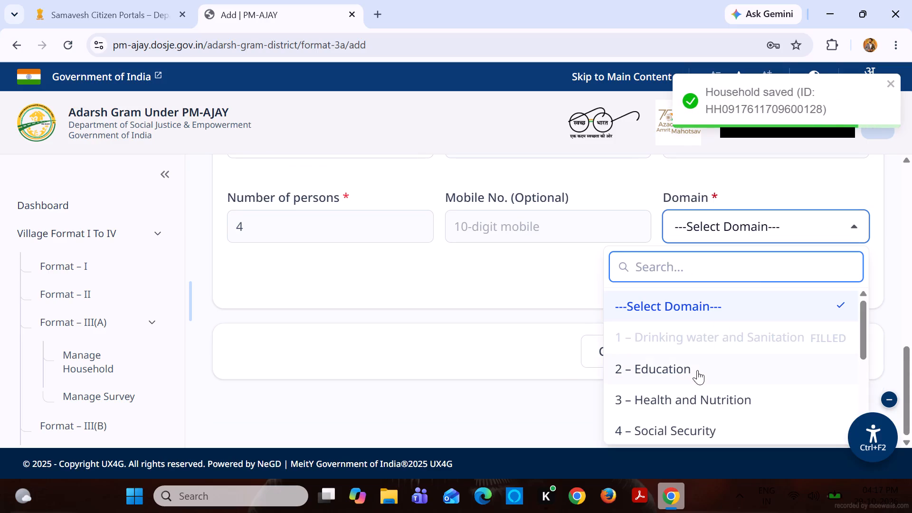
{"action": "left_click", "coordinate": [697, 370]}
{"action": "scroll", "coordinate": [697, 370], "scroll_direction": "down", "scroll_amount": 4}
{"action": "left_click", "coordinate": [753, 281]}
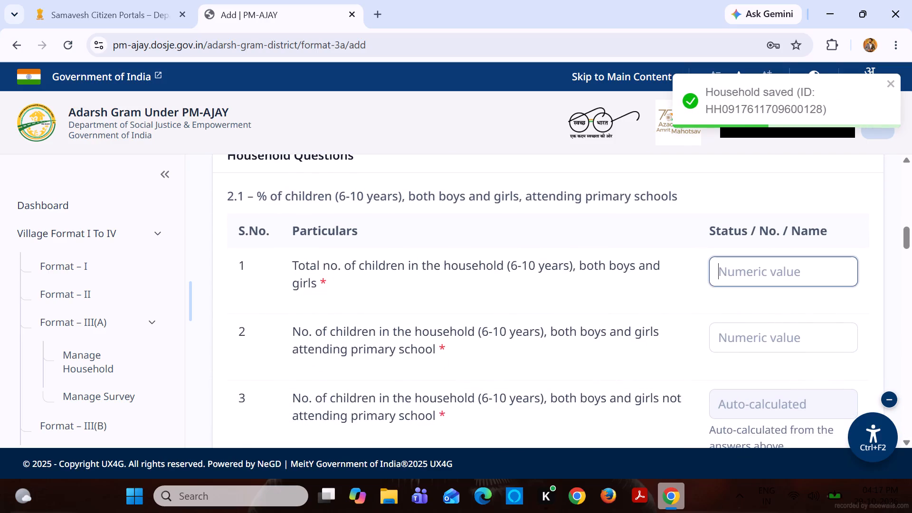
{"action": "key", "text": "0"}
{"action": "scroll", "coordinate": [753, 281], "scroll_direction": "down", "scroll_amount": 3}
{"action": "left_click", "coordinate": [764, 244]}
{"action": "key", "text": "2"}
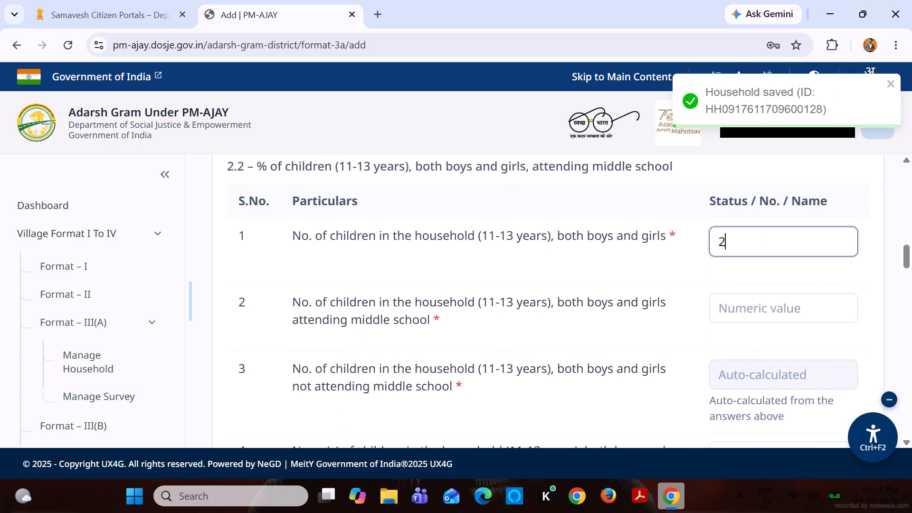
{"action": "key", "text": "BackSpace"}
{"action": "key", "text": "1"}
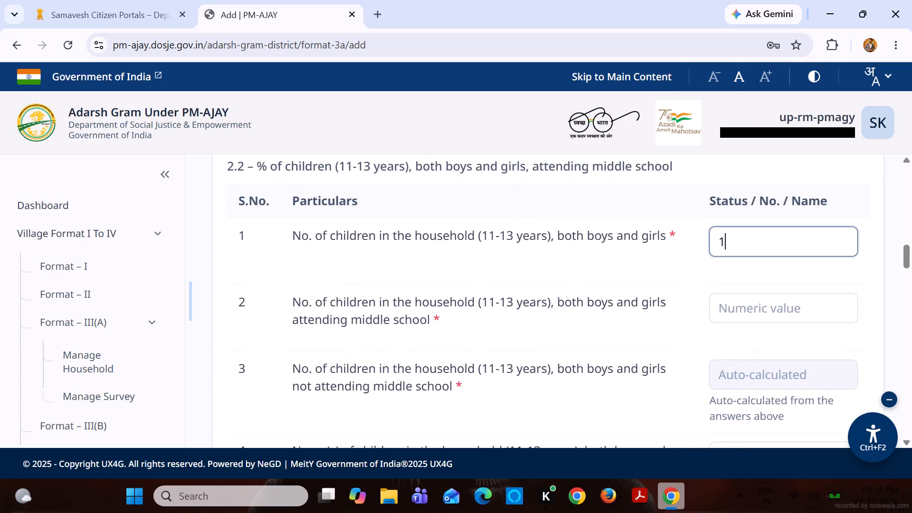
{"action": "left_click", "coordinate": [735, 304]}
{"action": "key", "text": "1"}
Enter 1 child aged 14-15 and 1 attending secondary school in section 2.3.
{"action": "scroll", "coordinate": [735, 304], "scroll_direction": "down", "scroll_amount": 3}
{"action": "left_click", "coordinate": [727, 357]}
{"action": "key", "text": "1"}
{"action": "scroll", "coordinate": [727, 357], "scroll_direction": "down", "scroll_amount": 1}
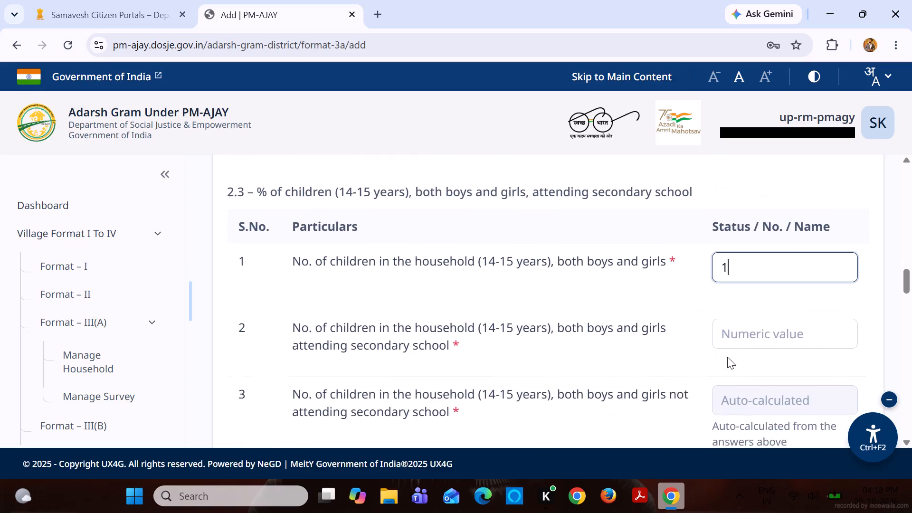
{"action": "scroll", "coordinate": [727, 357], "scroll_direction": "down", "scroll_amount": 1}
{"action": "left_click", "coordinate": [753, 288]}
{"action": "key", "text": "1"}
Enter 0 children aged 16-17 in section 2.4 and 0 aged 18-23 in section 2.5.
{"action": "scroll", "coordinate": [753, 288], "scroll_direction": "down", "scroll_amount": 3}
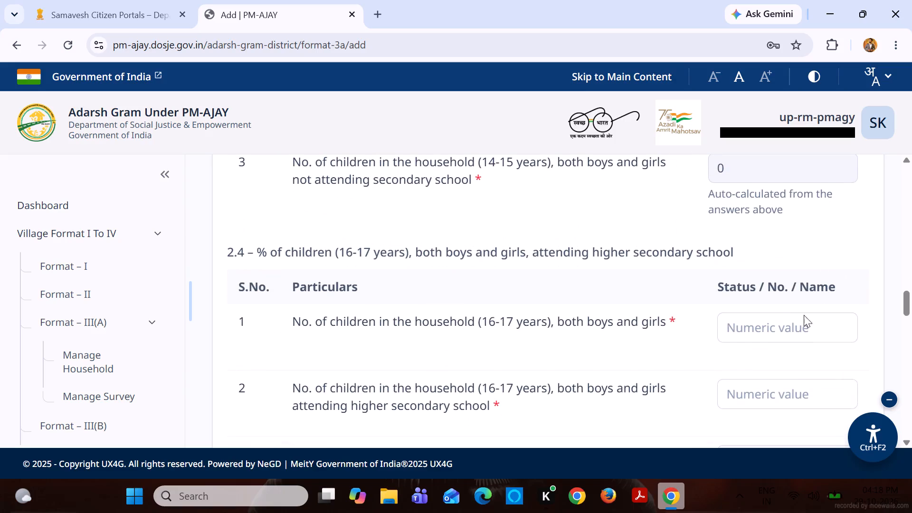
{"action": "left_click", "coordinate": [775, 329]}
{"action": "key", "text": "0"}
{"action": "scroll", "coordinate": [775, 329], "scroll_direction": "down", "scroll_amount": 1}
{"action": "left_click", "coordinate": [755, 372]}
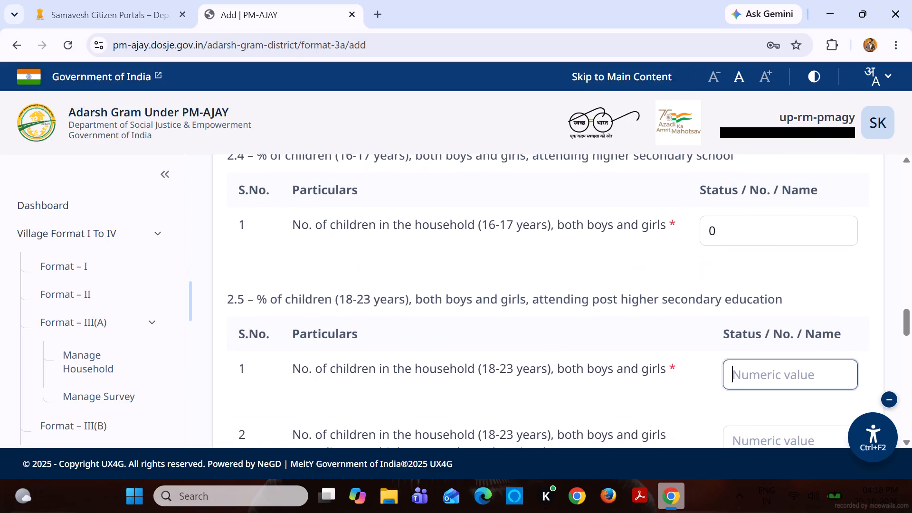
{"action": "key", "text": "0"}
Enter 0 children eligible for pre-matric and 0 for post-matric scholarship in sections 2.6 and 2.7, and submit.
{"action": "scroll", "coordinate": [755, 372], "scroll_direction": "down", "scroll_amount": 3}
{"action": "left_click", "coordinate": [747, 284]}
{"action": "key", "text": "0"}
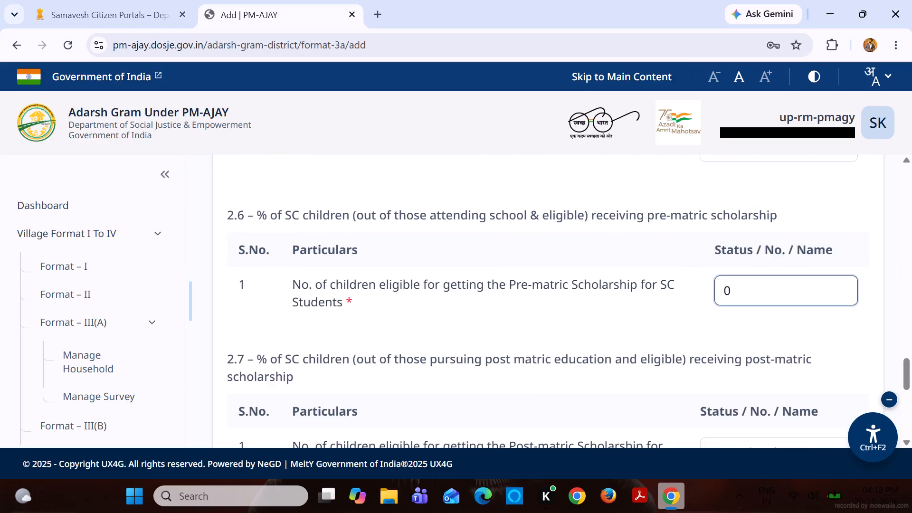
{"action": "scroll", "coordinate": [724, 412], "scroll_direction": "down", "scroll_amount": 1}
{"action": "left_click", "coordinate": [746, 322]}
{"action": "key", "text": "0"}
{"action": "scroll", "coordinate": [746, 322], "scroll_direction": "down", "scroll_amount": 2}
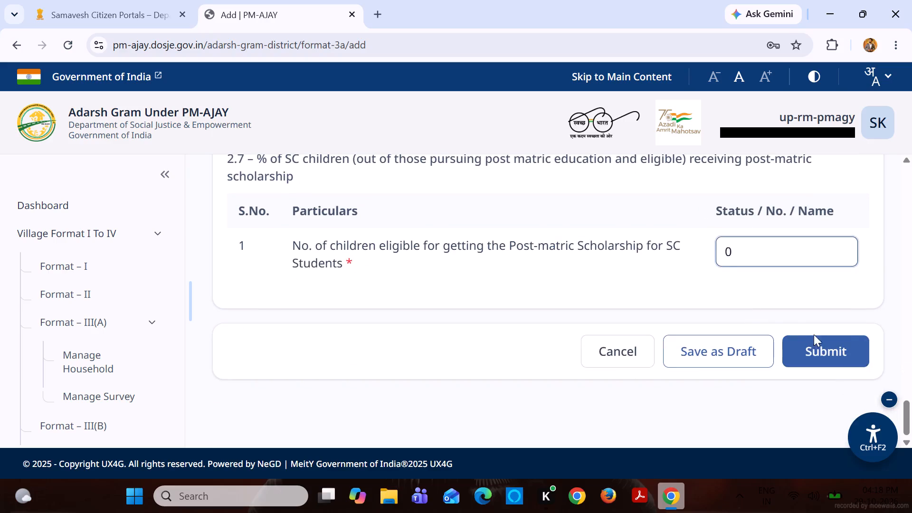
{"action": "left_click", "coordinate": [824, 348]}
Choose domain 3 – Health and Nutrition, answer Yes for Health Protection Scheme coverage and enter 0 pregnant women in section 3.3.
{"action": "left_click", "coordinate": [819, 229]}
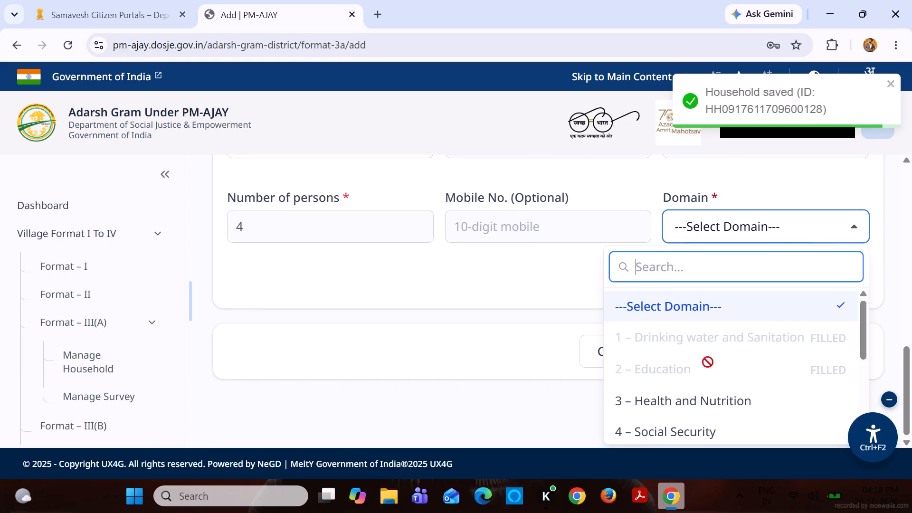
{"action": "left_click", "coordinate": [677, 396]}
{"action": "scroll", "coordinate": [677, 396], "scroll_direction": "down", "scroll_amount": 3}
{"action": "left_click_drag", "start_coordinate": [808, 256], "coordinate": [778, 292]}
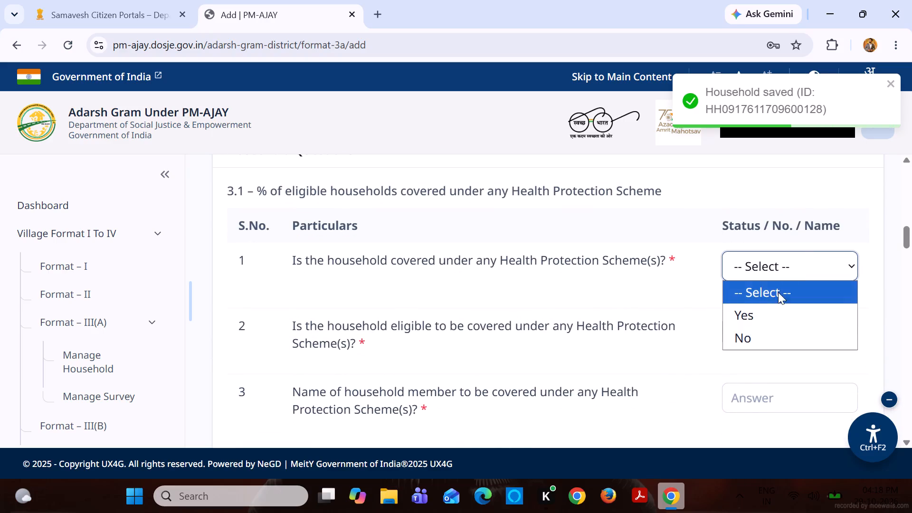
{"action": "left_click_drag", "start_coordinate": [778, 292], "coordinate": [769, 313]}
{"action": "left_click", "coordinate": [769, 313]}
{"action": "scroll", "coordinate": [769, 313], "scroll_direction": "down", "scroll_amount": 5}
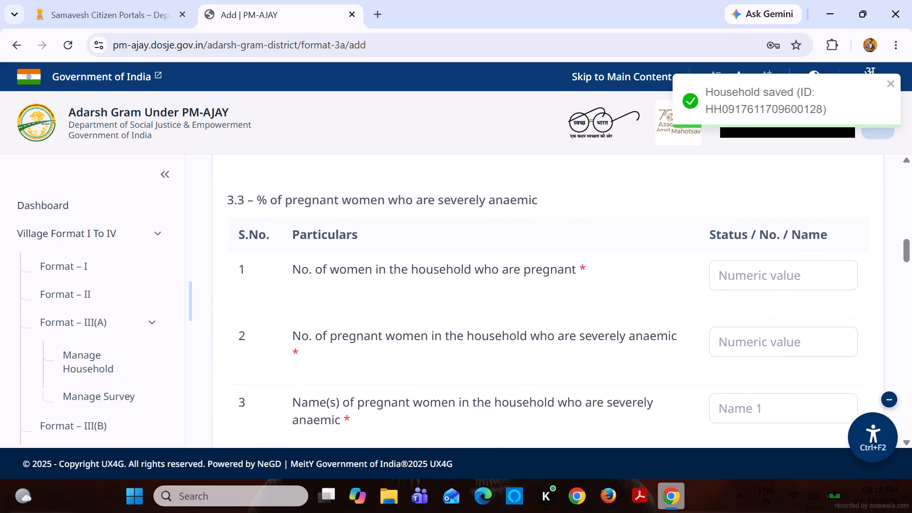
{"action": "left_click", "coordinate": [762, 282]}
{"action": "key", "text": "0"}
Enter 0 for the first question in each of sections 3.4 to 3.7, including deliveries and children below one year.
{"action": "scroll", "coordinate": [762, 282], "scroll_direction": "down", "scroll_amount": 2}
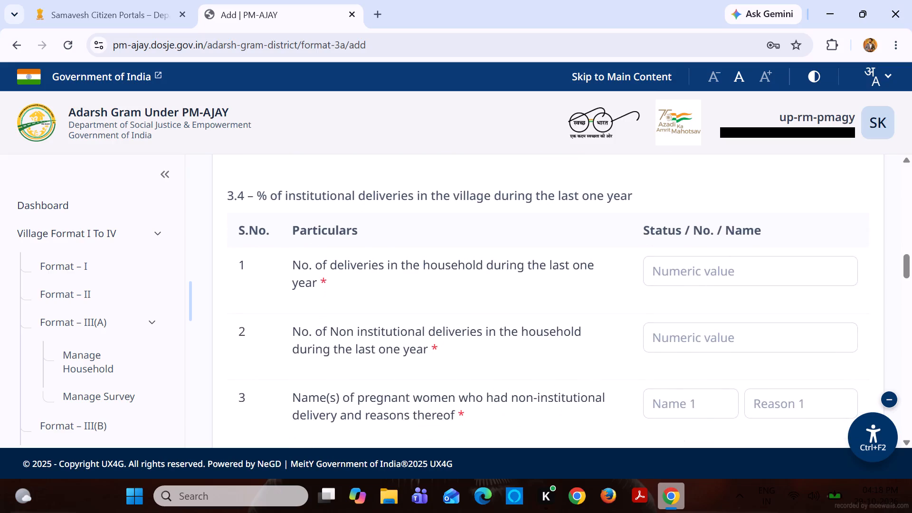
{"action": "left_click", "coordinate": [690, 264]}
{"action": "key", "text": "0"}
{"action": "scroll", "coordinate": [690, 264], "scroll_direction": "down", "scroll_amount": 2}
{"action": "left_click", "coordinate": [668, 304]}
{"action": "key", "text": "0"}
{"action": "scroll", "coordinate": [668, 304], "scroll_direction": "down", "scroll_amount": 2}
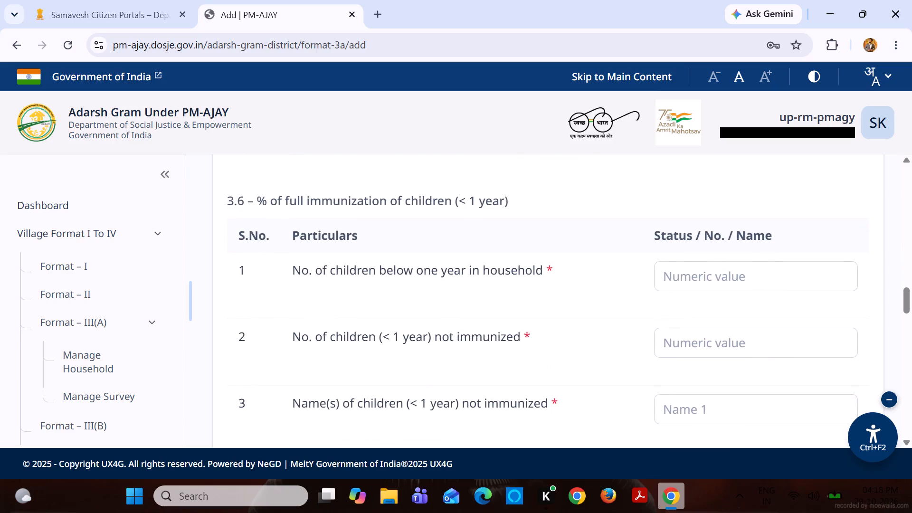
{"action": "left_click", "coordinate": [717, 279]}
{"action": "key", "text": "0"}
{"action": "scroll", "coordinate": [717, 279], "scroll_direction": "down", "scroll_amount": 1}
{"action": "left_click", "coordinate": [688, 284]}
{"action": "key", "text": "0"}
Enter 0 for the first question in each of sections 3.8, 3.9 and 3.10, and submit the Health and Nutrition domain.
{"action": "scroll", "coordinate": [688, 284], "scroll_direction": "down", "scroll_amount": 2}
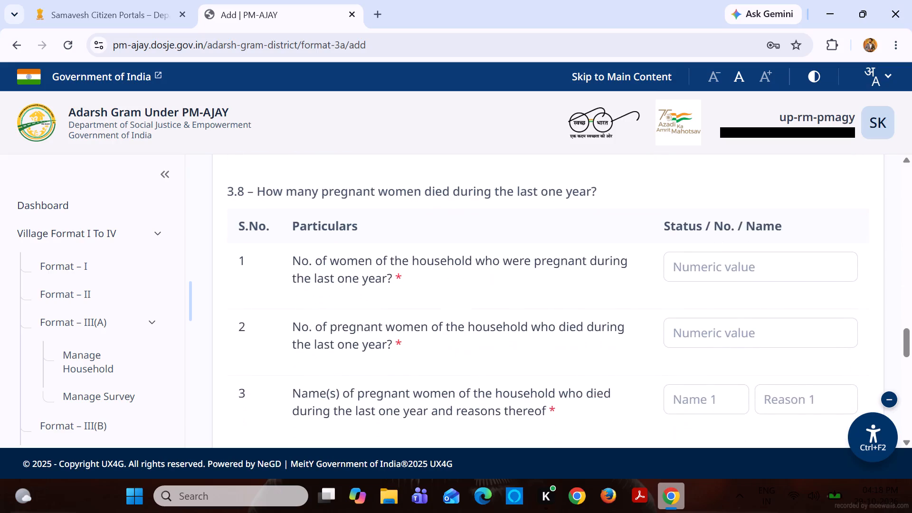
{"action": "left_click", "coordinate": [717, 276]}
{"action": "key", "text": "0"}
{"action": "scroll", "coordinate": [717, 276], "scroll_direction": "down", "scroll_amount": 1}
{"action": "left_click", "coordinate": [710, 287]}
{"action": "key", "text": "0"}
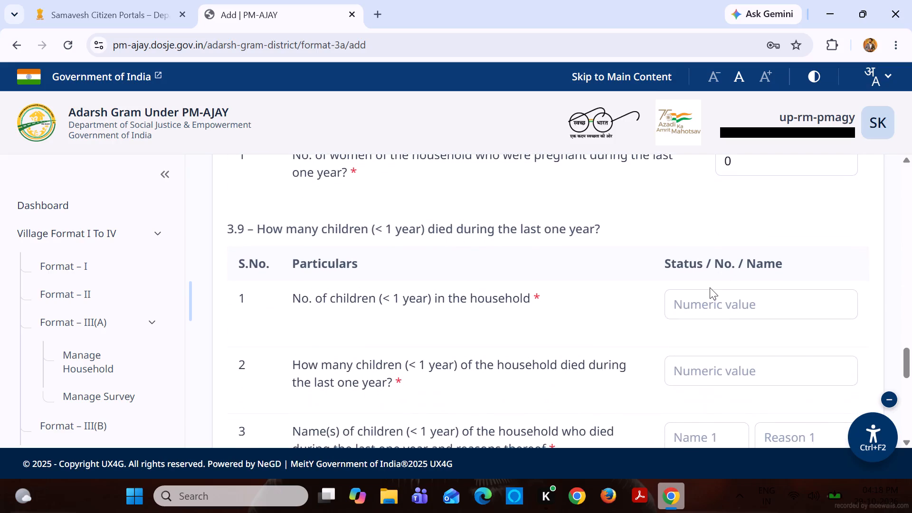
{"action": "double_click", "coordinate": [699, 293]}
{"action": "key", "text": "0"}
{"action": "scroll", "coordinate": [699, 293], "scroll_direction": "down", "scroll_amount": 3}
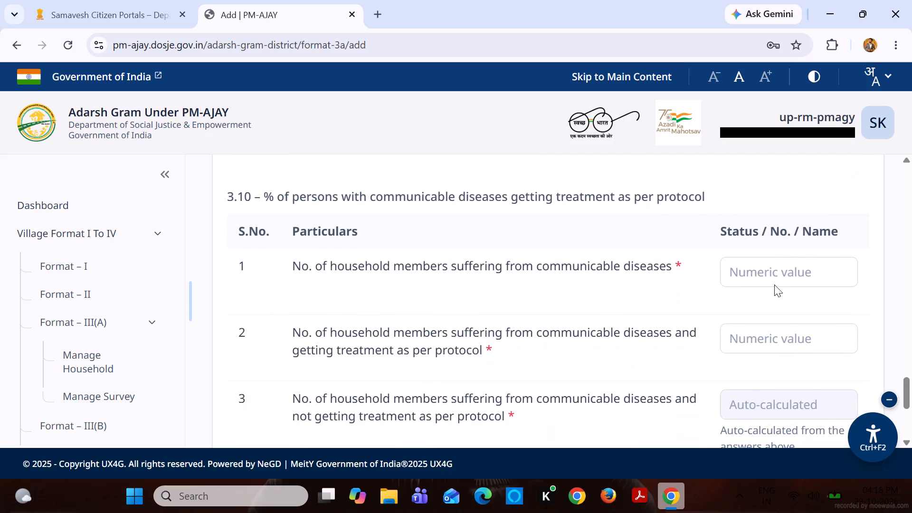
{"action": "left_click", "coordinate": [773, 277]}
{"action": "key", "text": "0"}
{"action": "scroll", "coordinate": [773, 277], "scroll_direction": "down", "scroll_amount": 1}
{"action": "left_click", "coordinate": [839, 342]}
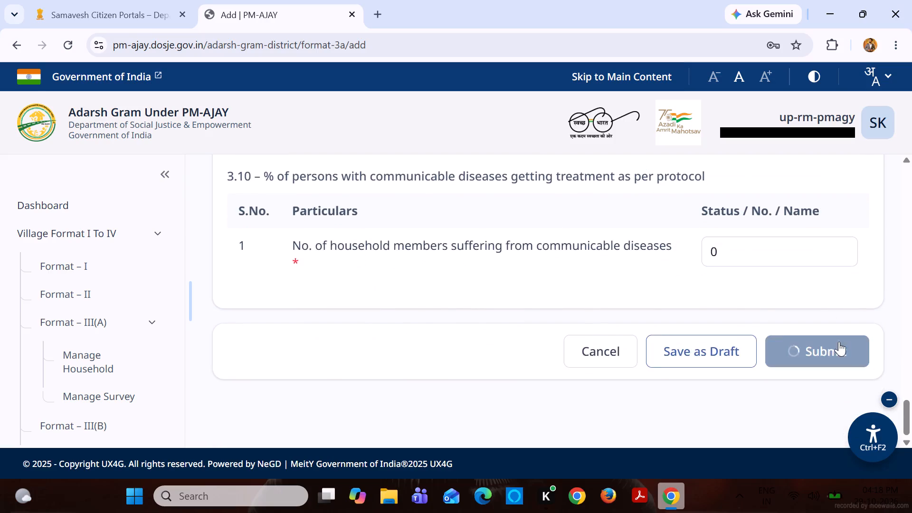
Choose domain 4 – Social Security and enter 0 in section 4.1 and 0 persons eligible for Old Age Pension in 4.2.
{"action": "left_click", "coordinate": [812, 228]}
{"action": "scroll", "coordinate": [759, 338], "scroll_direction": "down", "scroll_amount": 1}
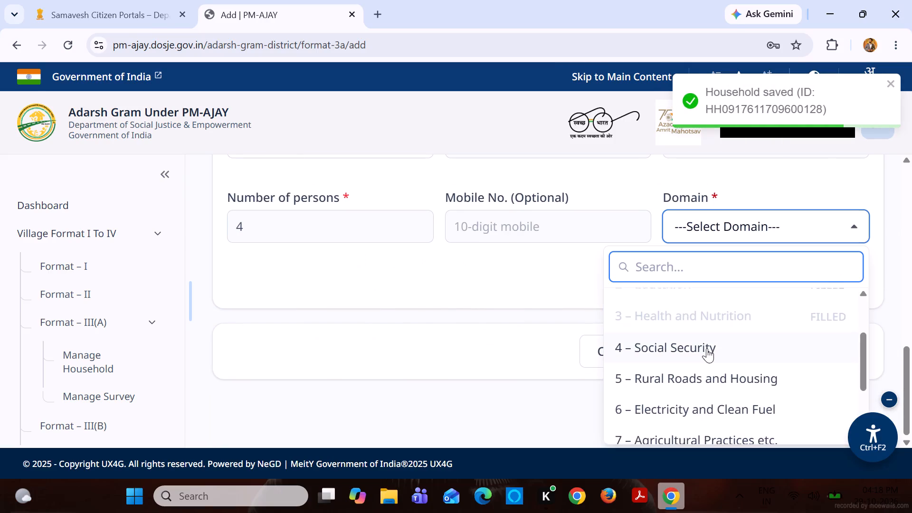
{"action": "left_click", "coordinate": [707, 348]}
{"action": "scroll", "coordinate": [707, 348], "scroll_direction": "down", "scroll_amount": 1}
{"action": "left_click", "coordinate": [724, 334]}
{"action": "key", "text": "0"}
{"action": "scroll", "coordinate": [724, 334], "scroll_direction": "down", "scroll_amount": 3}
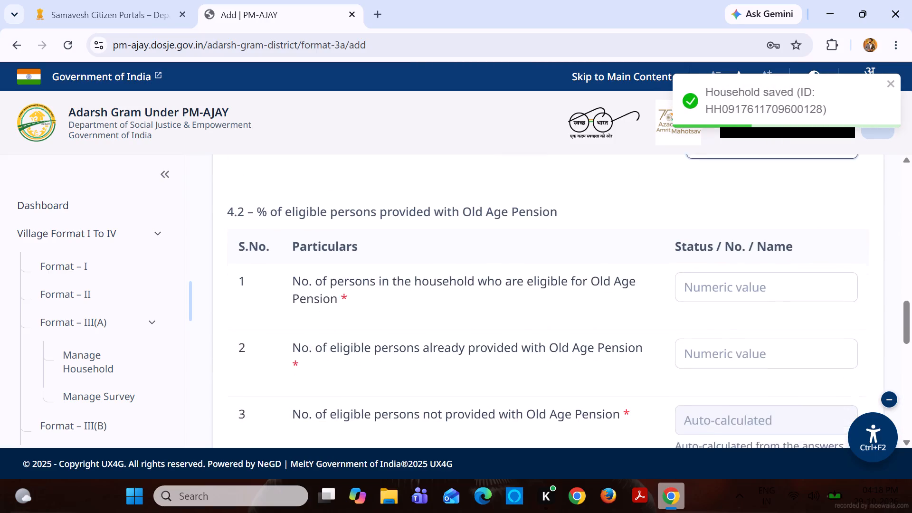
{"action": "left_click", "coordinate": [696, 289]}
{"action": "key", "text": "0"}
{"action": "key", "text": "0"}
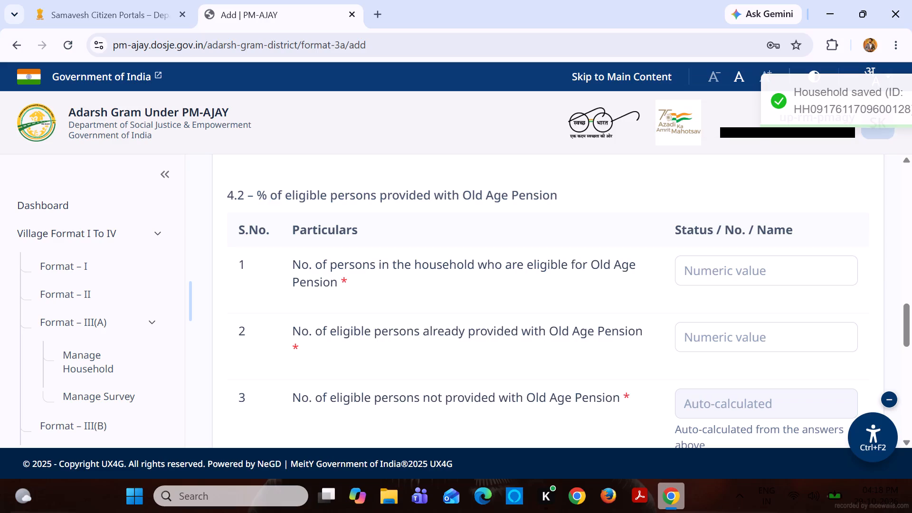
{"action": "double_click", "coordinate": [720, 266]}
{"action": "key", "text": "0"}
Enter 0 persons eligible for Disability Pension in section 4.3 and submit the domain.
{"action": "scroll", "coordinate": [720, 266], "scroll_direction": "down", "scroll_amount": 1}
{"action": "left_click", "coordinate": [673, 304]}
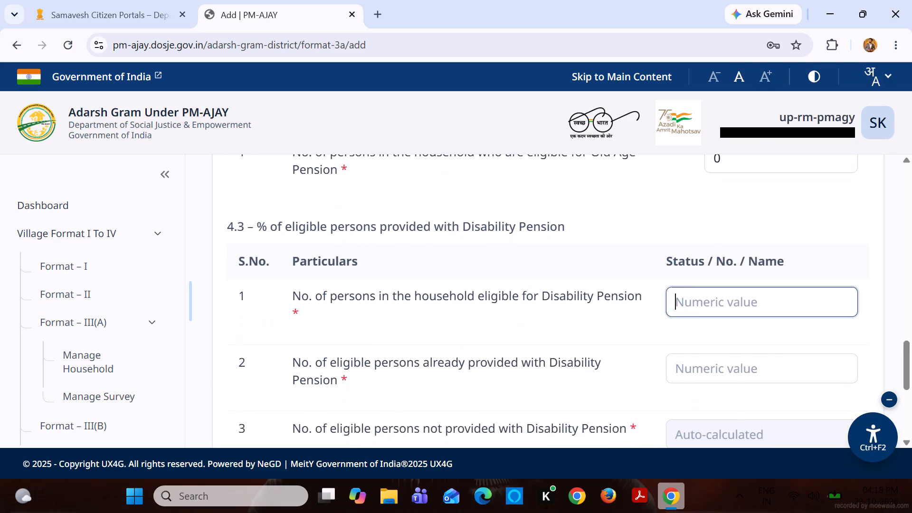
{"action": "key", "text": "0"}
{"action": "scroll", "coordinate": [673, 304], "scroll_direction": "down", "scroll_amount": 1}
{"action": "left_click", "coordinate": [795, 330]}
{"action": "left_click", "coordinate": [796, 332]}
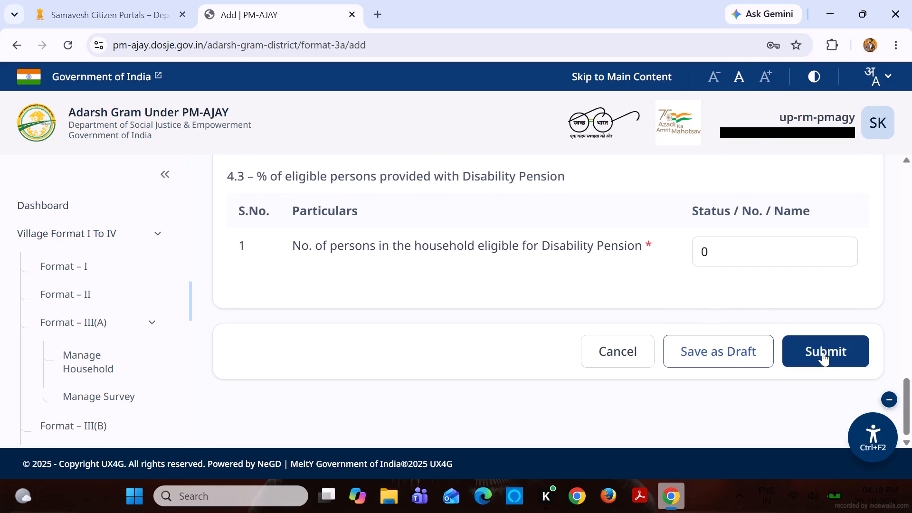
{"action": "left_click", "coordinate": [823, 352]}
Choose domain 5 – Rural Roads and Housing, answer No to living in a Kachcha/unsafe house in 5.3, and submit the domain.
{"action": "left_click", "coordinate": [807, 211]}
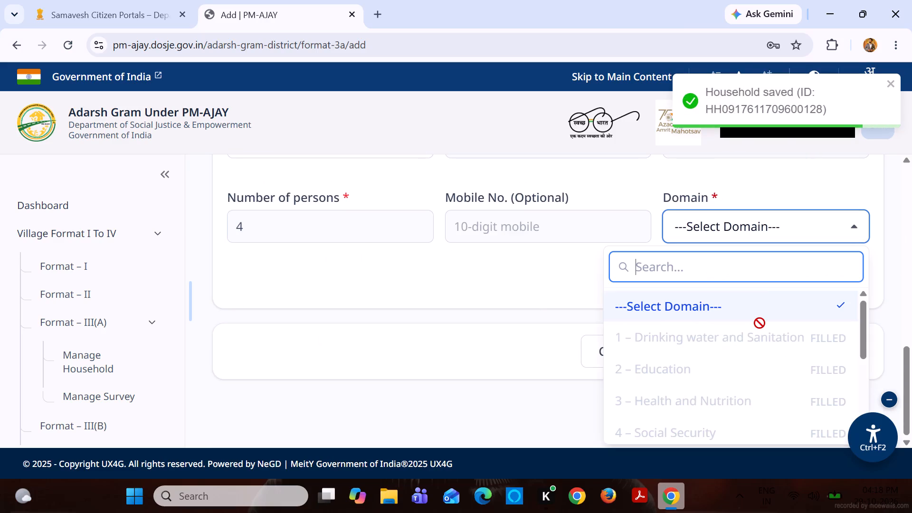
{"action": "scroll", "coordinate": [760, 323], "scroll_direction": "down", "scroll_amount": 1}
{"action": "left_click", "coordinate": [735, 321]}
{"action": "scroll", "coordinate": [735, 321], "scroll_direction": "down", "scroll_amount": 1}
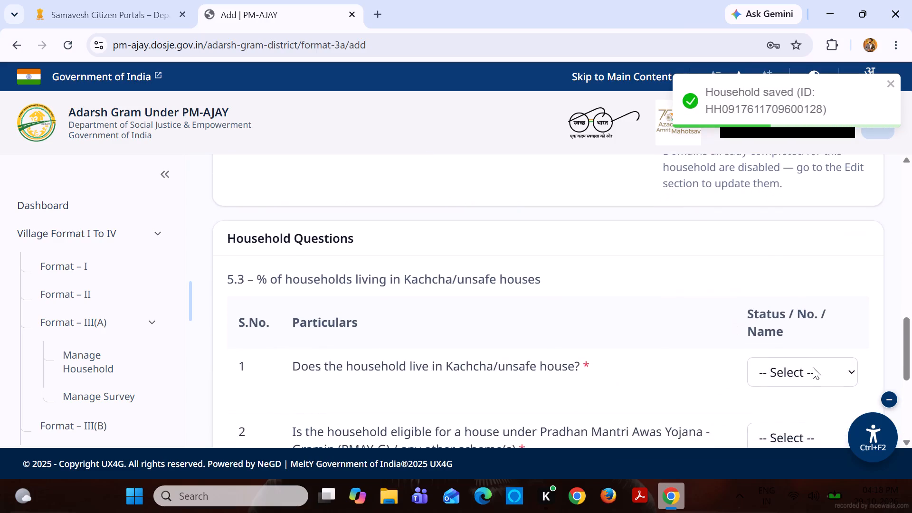
{"action": "left_click", "coordinate": [813, 367]}
{"action": "left_click", "coordinate": [774, 442]}
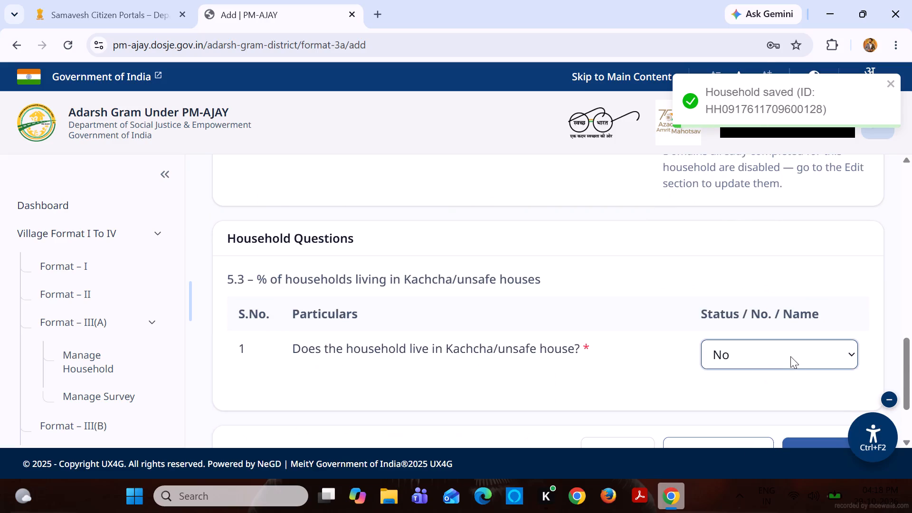
{"action": "scroll", "coordinate": [790, 356], "scroll_direction": "down", "scroll_amount": 5}
{"action": "left_click", "coordinate": [842, 343]}
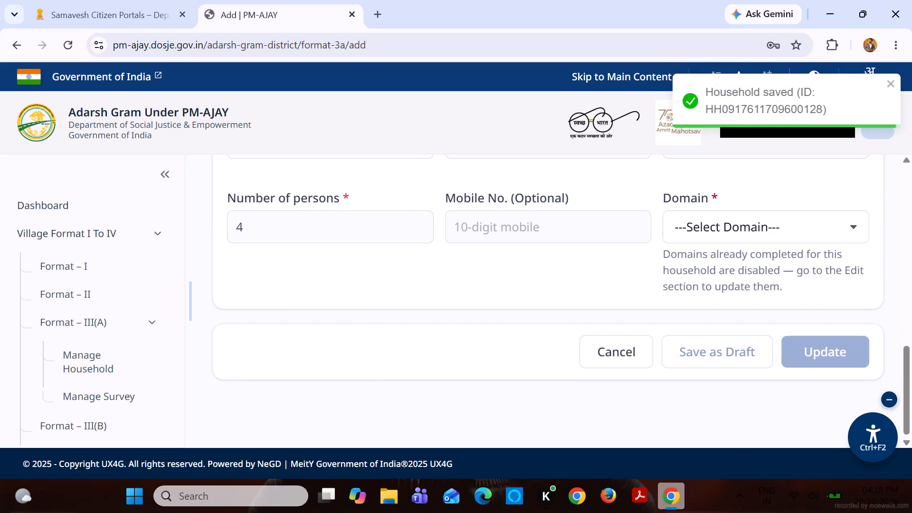
Choose domain 6 – Electricity and Clean Fuel and answer Yes to having an electricity connection in section 6.2.
{"action": "left_click", "coordinate": [822, 231]}
{"action": "scroll", "coordinate": [764, 358], "scroll_direction": "down", "scroll_amount": 1}
{"action": "left_click", "coordinate": [712, 379]}
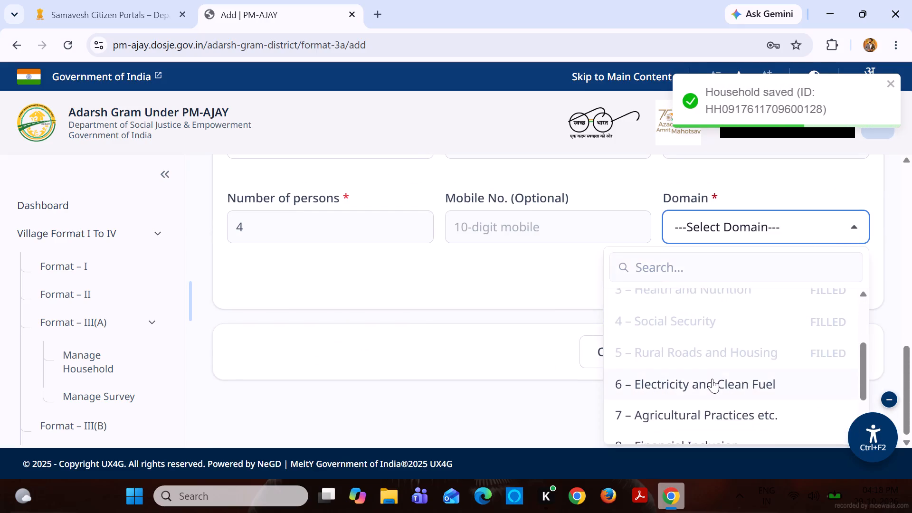
{"action": "scroll", "coordinate": [712, 379], "scroll_direction": "down", "scroll_amount": 1}
{"action": "left_click", "coordinate": [787, 380]}
{"action": "left_click", "coordinate": [778, 418]}
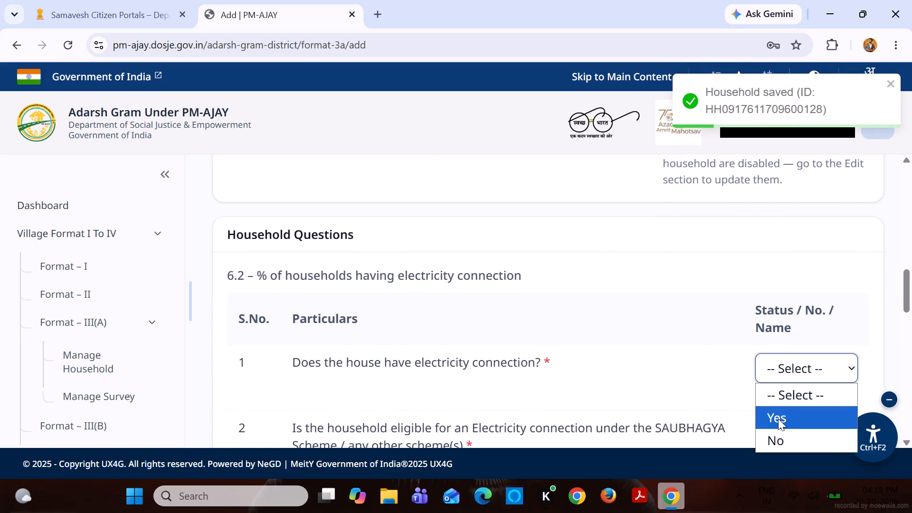
Answer Yes to electricity connection and LED bulb use, and Yes to clean fuel in 6.4, and submit the domain.
{"action": "scroll", "coordinate": [778, 418], "scroll_direction": "down", "scroll_amount": 5}
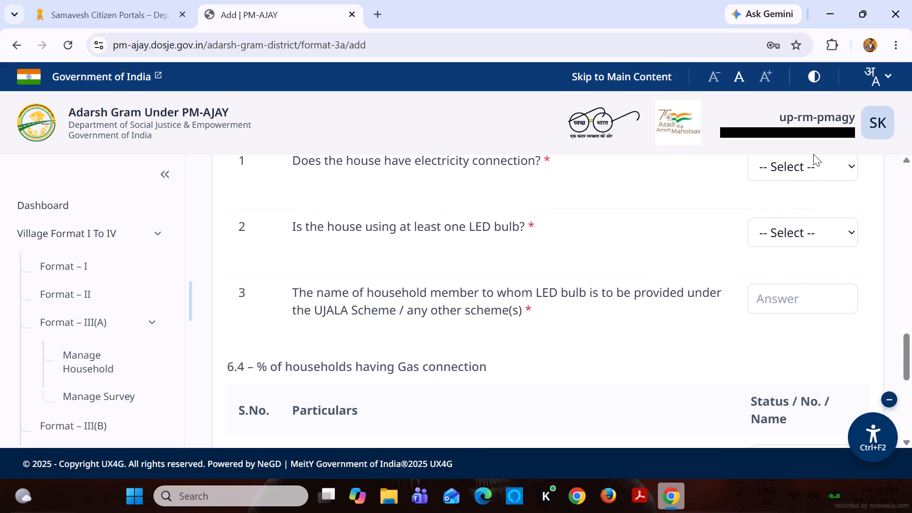
{"action": "left_click", "coordinate": [813, 154]}
{"action": "left_click", "coordinate": [788, 207]}
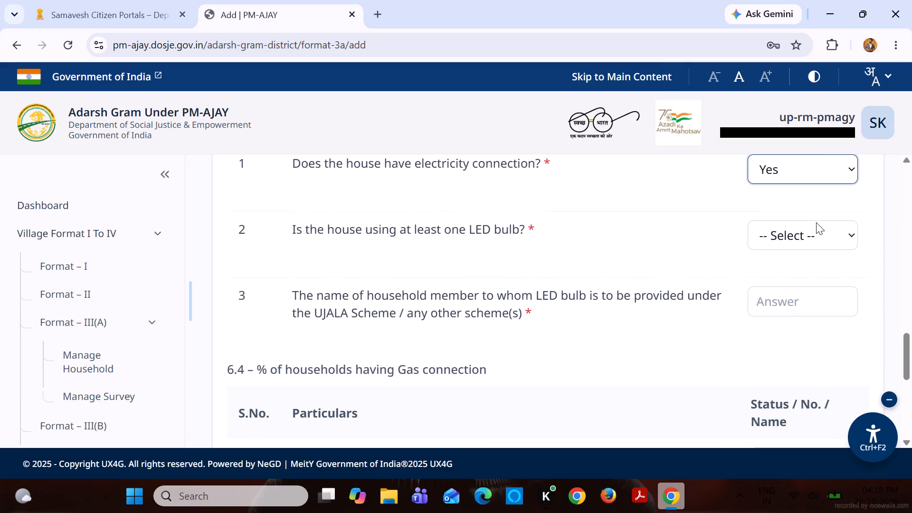
{"action": "left_click_drag", "start_coordinate": [816, 222], "coordinate": [785, 285]}
{"action": "left_click", "coordinate": [785, 285]}
{"action": "left_click", "coordinate": [817, 399]}
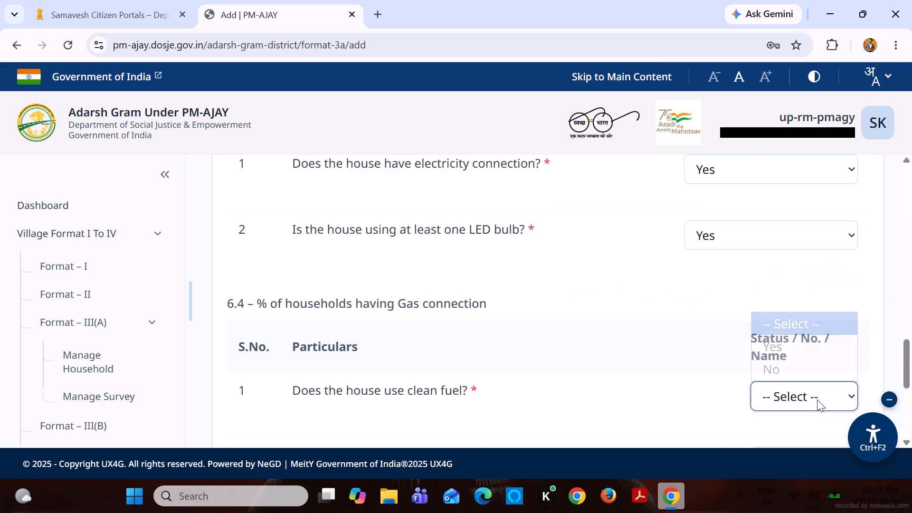
{"action": "left_click", "coordinate": [793, 346]}
{"action": "scroll", "coordinate": [793, 346], "scroll_direction": "down", "scroll_amount": 2}
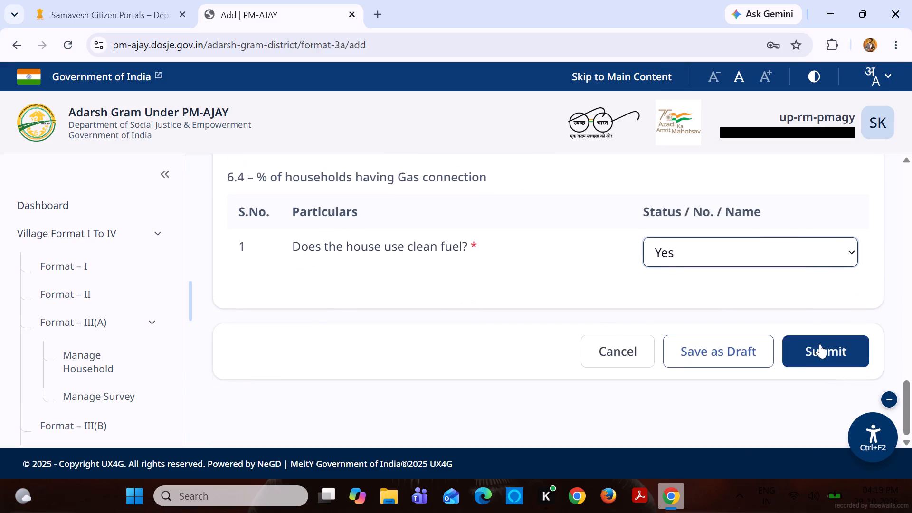
{"action": "left_click", "coordinate": [820, 344]}
Choose domain 7 – Agricultural Practices etc., answer No to the household being involved in farming in 7.1, and submit the domain.
{"action": "left_click", "coordinate": [834, 217]}
{"action": "scroll", "coordinate": [776, 322], "scroll_direction": "down", "scroll_amount": 4}
{"action": "left_click", "coordinate": [710, 346]}
{"action": "scroll", "coordinate": [710, 346], "scroll_direction": "down", "scroll_amount": 2}
{"action": "left_click_drag", "start_coordinate": [775, 320], "coordinate": [749, 393]}
{"action": "left_click", "coordinate": [749, 393]}
{"action": "left_click_drag", "start_coordinate": [807, 300], "coordinate": [751, 356]}
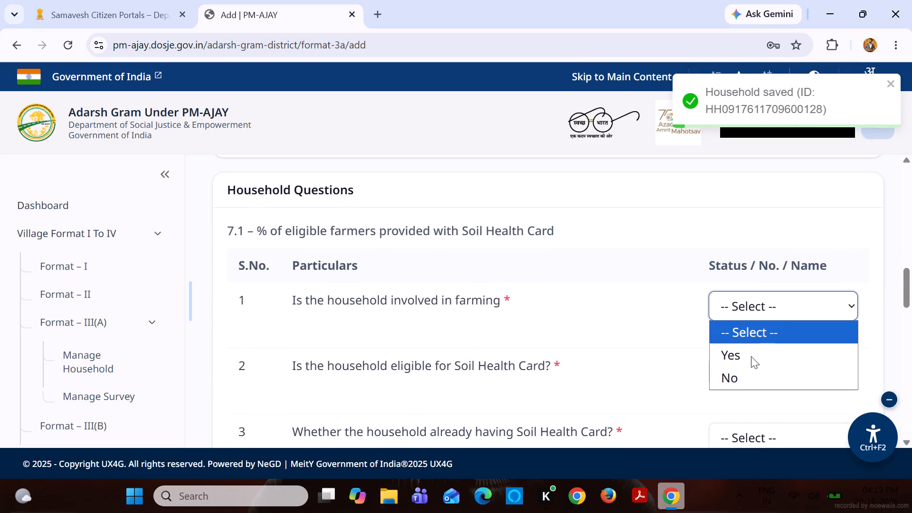
{"action": "left_click_drag", "start_coordinate": [751, 356], "coordinate": [739, 376]}
{"action": "left_click", "coordinate": [739, 376]}
{"action": "scroll", "coordinate": [739, 376], "scroll_direction": "down", "scroll_amount": 8}
{"action": "left_click", "coordinate": [834, 344]}
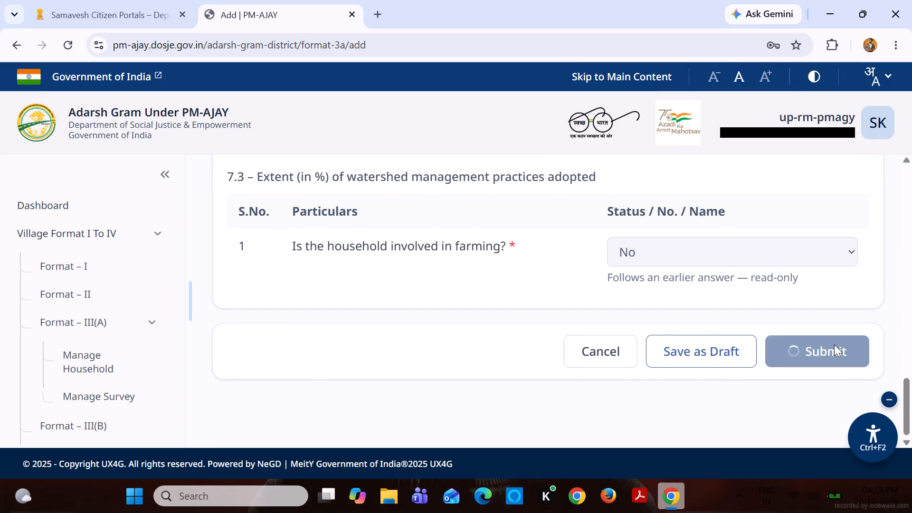
Choose domain 8 – Financial Inclusion and enter 4 persons above 5 years and 4 members already having Aadhaar in 8.1.
{"action": "left_click", "coordinate": [805, 219]}
{"action": "scroll", "coordinate": [761, 334], "scroll_direction": "down", "scroll_amount": 9}
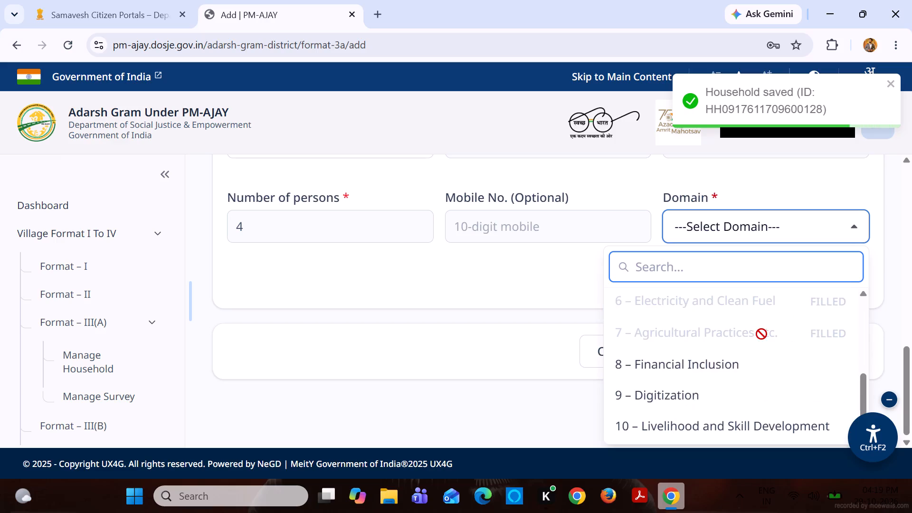
{"action": "left_click", "coordinate": [711, 369]}
{"action": "scroll", "coordinate": [711, 369], "scroll_direction": "down", "scroll_amount": 2}
{"action": "left_click", "coordinate": [727, 299]}
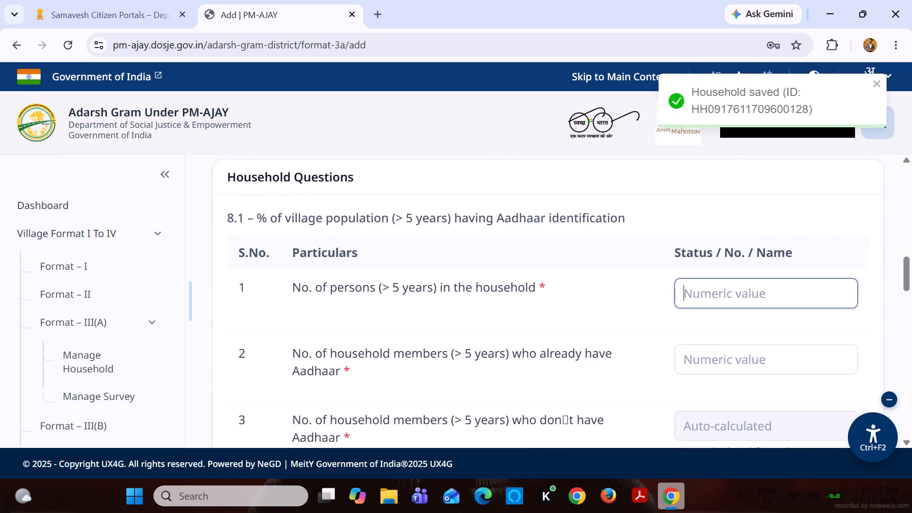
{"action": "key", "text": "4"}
{"action": "left_click", "coordinate": [704, 365]}
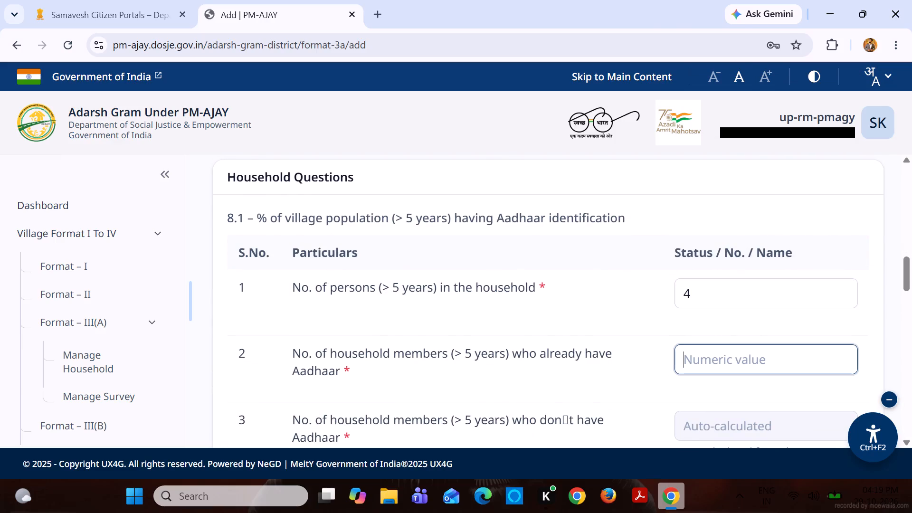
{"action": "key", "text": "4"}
Enter 2 members eligible for a Banks/Post Office account and 2 eligible members having an account in section 8.2.
{"action": "scroll", "coordinate": [704, 365], "scroll_direction": "down", "scroll_amount": 3}
{"action": "left_click", "coordinate": [748, 384]}
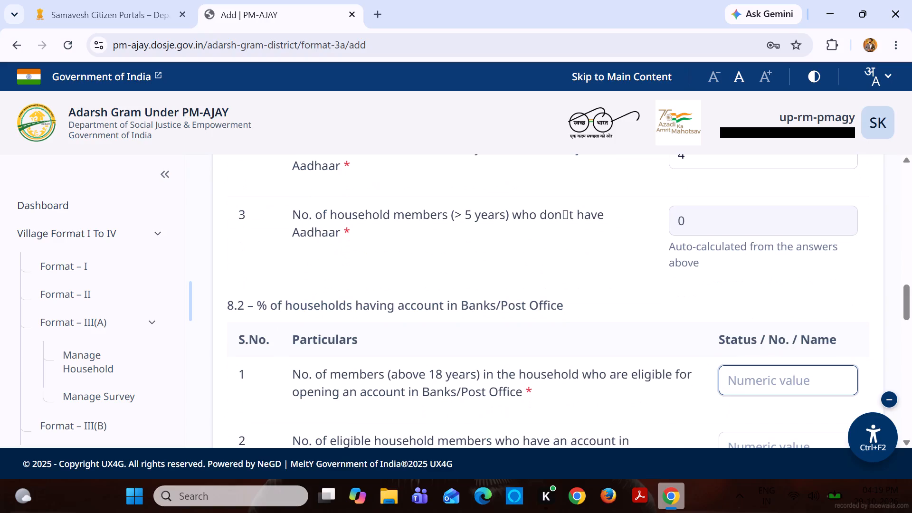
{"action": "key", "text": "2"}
{"action": "scroll", "coordinate": [748, 384], "scroll_direction": "down", "scroll_amount": 5}
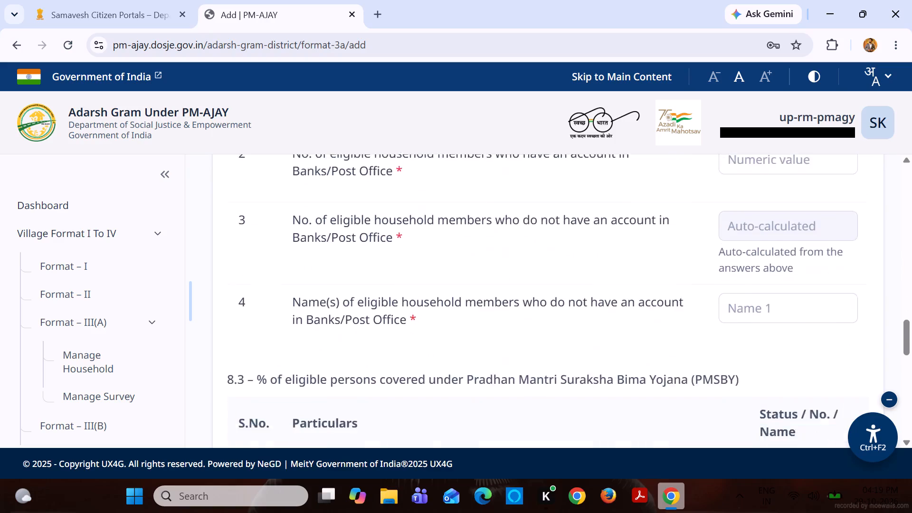
{"action": "scroll", "coordinate": [785, 261], "scroll_direction": "up", "scroll_amount": 1}
{"action": "left_click", "coordinate": [749, 294]}
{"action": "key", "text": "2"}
Enter 0 persons eligible for PMSBY in 8.3 and 0 eligible for PMJJBY in 8.4, and submit the domain.
{"action": "scroll", "coordinate": [749, 294], "scroll_direction": "down", "scroll_amount": 2}
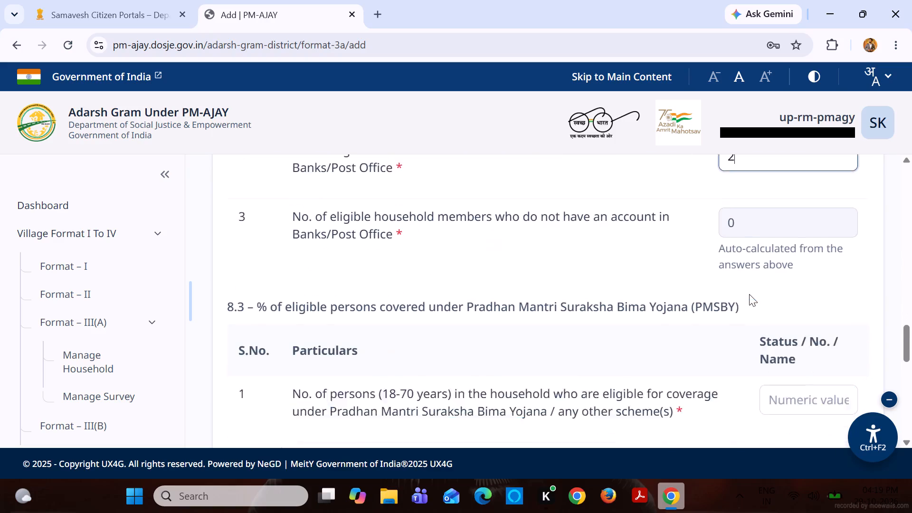
{"action": "scroll", "coordinate": [749, 294], "scroll_direction": "down", "scroll_amount": 2}
{"action": "left_click", "coordinate": [816, 337]}
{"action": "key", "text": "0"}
{"action": "scroll", "coordinate": [816, 337], "scroll_direction": "down", "scroll_amount": 4}
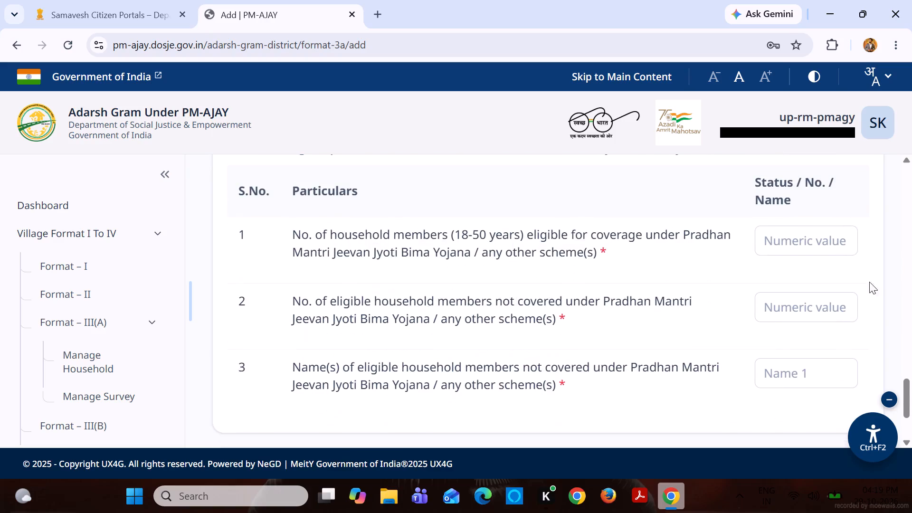
{"action": "left_click", "coordinate": [805, 240]}
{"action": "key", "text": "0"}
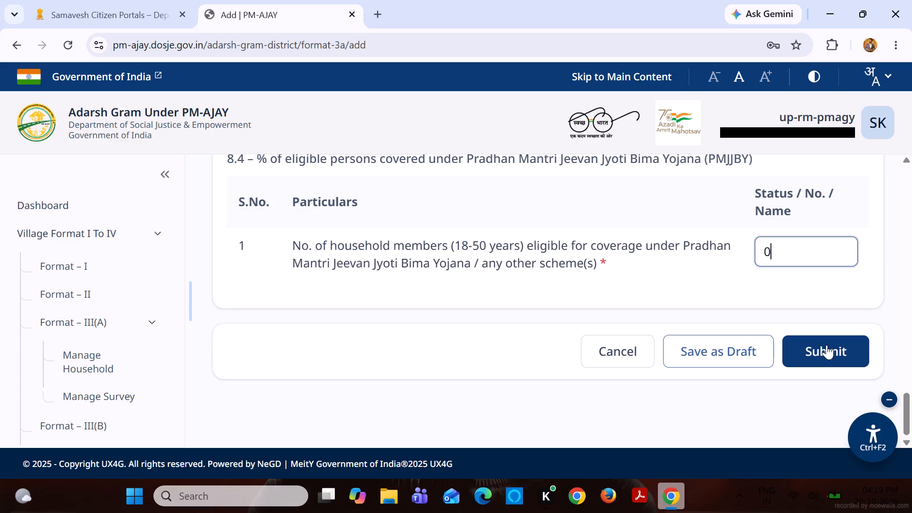
{"action": "left_click", "coordinate": [811, 347]}
Choose domain 9 – Digitization, enter 0 members eligible for PMGDISHA training in 9.3, and submit the domain.
{"action": "left_click", "coordinate": [807, 234]}
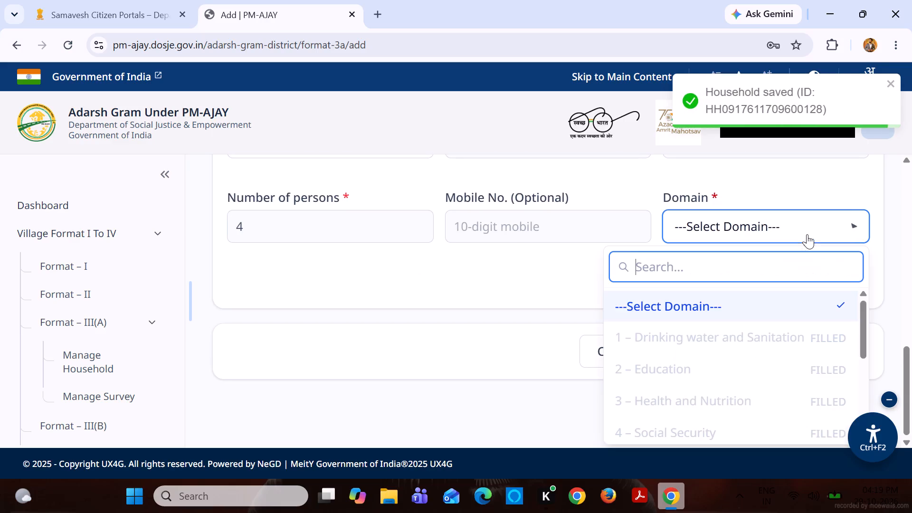
{"action": "scroll", "coordinate": [771, 350], "scroll_direction": "down", "scroll_amount": 4}
{"action": "left_click", "coordinate": [702, 390]}
{"action": "scroll", "coordinate": [702, 390], "scroll_direction": "down", "scroll_amount": 2}
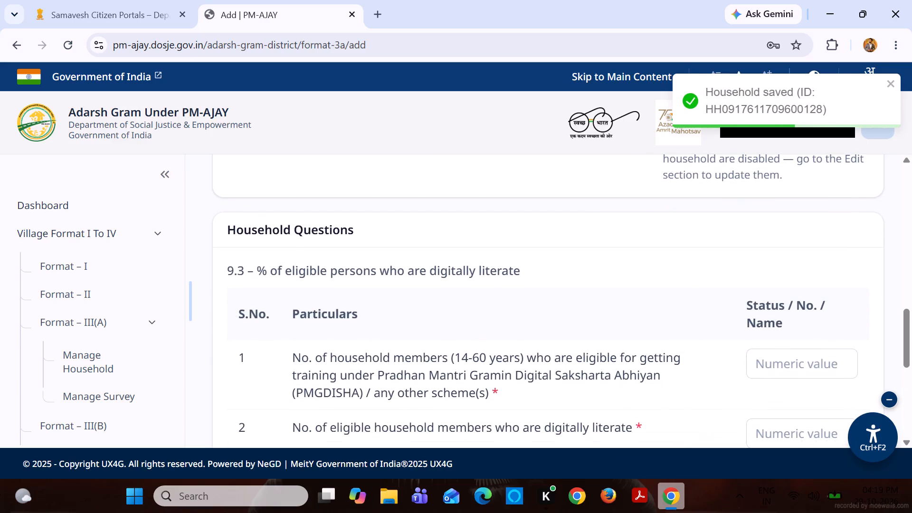
{"action": "left_click", "coordinate": [793, 355]}
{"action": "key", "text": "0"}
{"action": "scroll", "coordinate": [793, 355], "scroll_direction": "down", "scroll_amount": 4}
{"action": "left_click", "coordinate": [819, 346]}
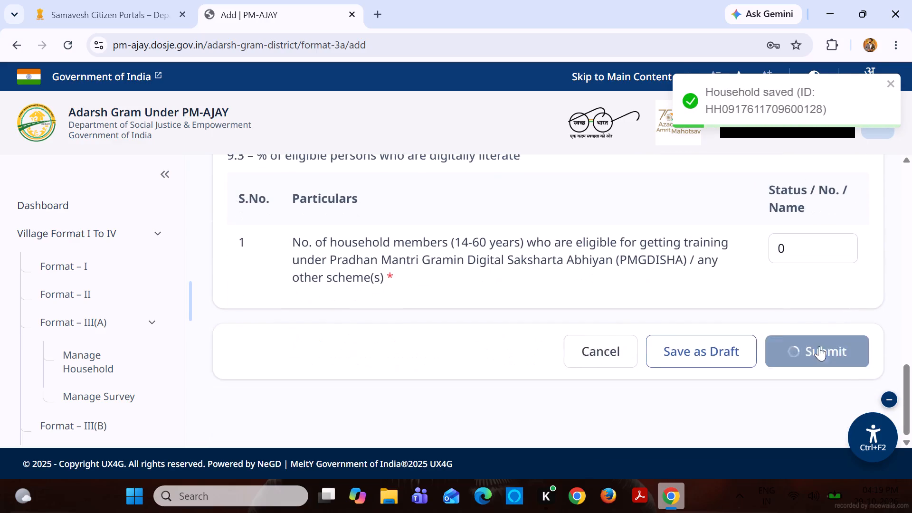
Choose domain 10 – Livelihood and Skill Development and enter 0 youth eligible for skill training and 0 for bank linked loans.
{"action": "left_click", "coordinate": [824, 222]}
{"action": "scroll", "coordinate": [789, 336], "scroll_direction": "down", "scroll_amount": 8}
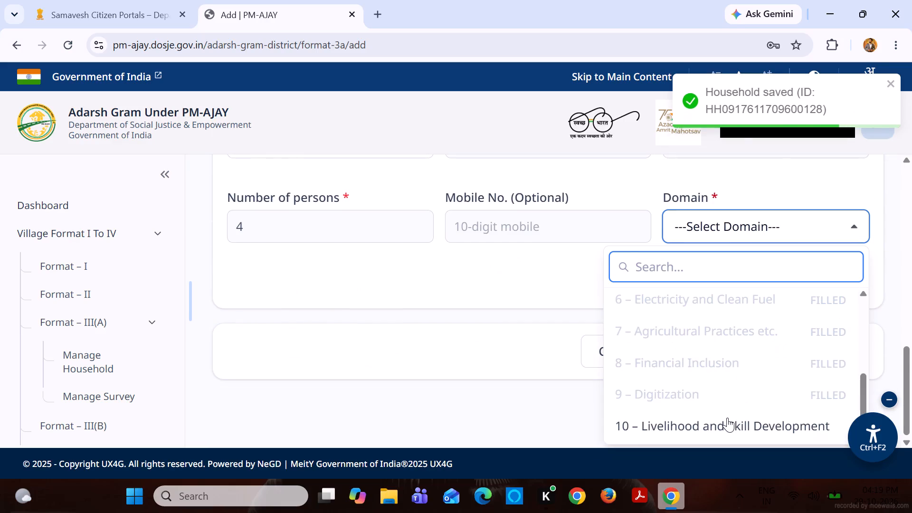
{"action": "left_click", "coordinate": [727, 418]}
{"action": "scroll", "coordinate": [727, 418], "scroll_direction": "down", "scroll_amount": 3}
{"action": "left_click", "coordinate": [768, 227]}
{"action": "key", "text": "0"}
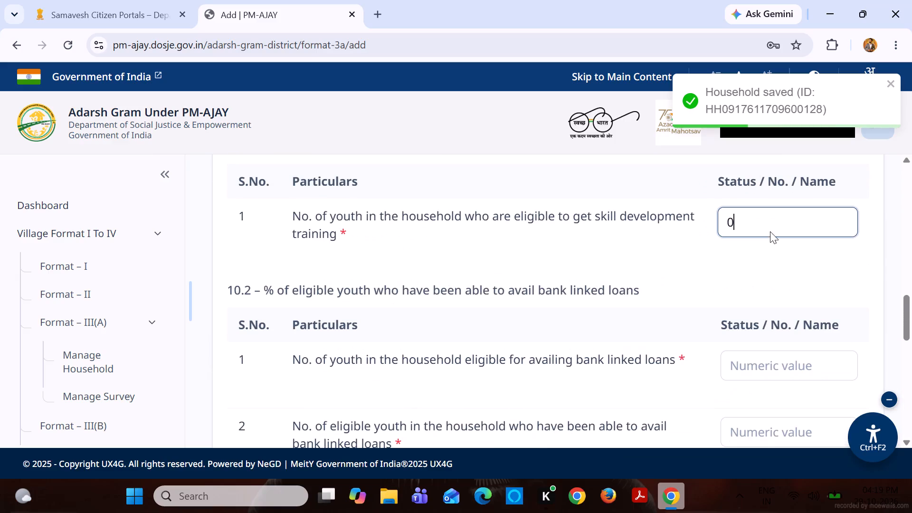
{"action": "left_click", "coordinate": [761, 367]}
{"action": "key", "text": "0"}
Answer Yes to a household member belonging to a self-help group in section 10.3 and submit the domain.
{"action": "scroll", "coordinate": [761, 367], "scroll_direction": "down", "scroll_amount": 3}
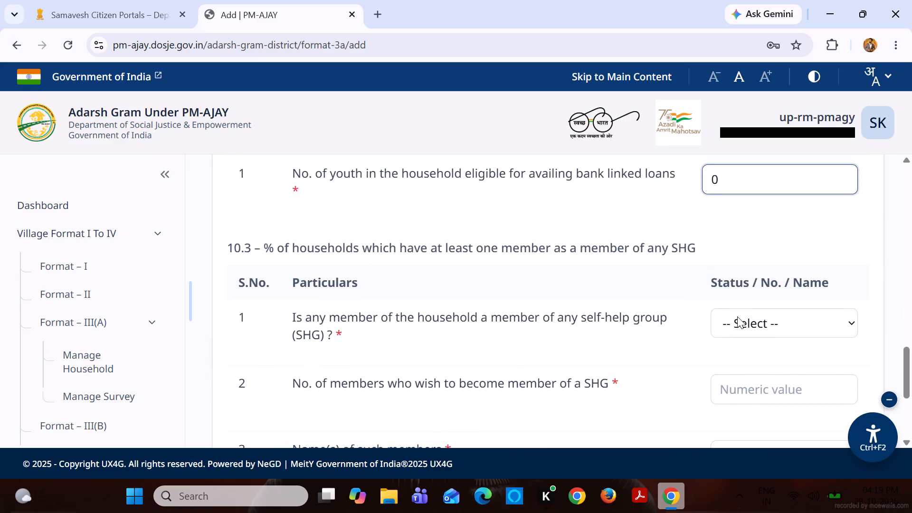
{"action": "left_click", "coordinate": [737, 316]}
{"action": "left_click", "coordinate": [744, 368]}
{"action": "scroll", "coordinate": [744, 368], "scroll_direction": "down", "scroll_amount": 3}
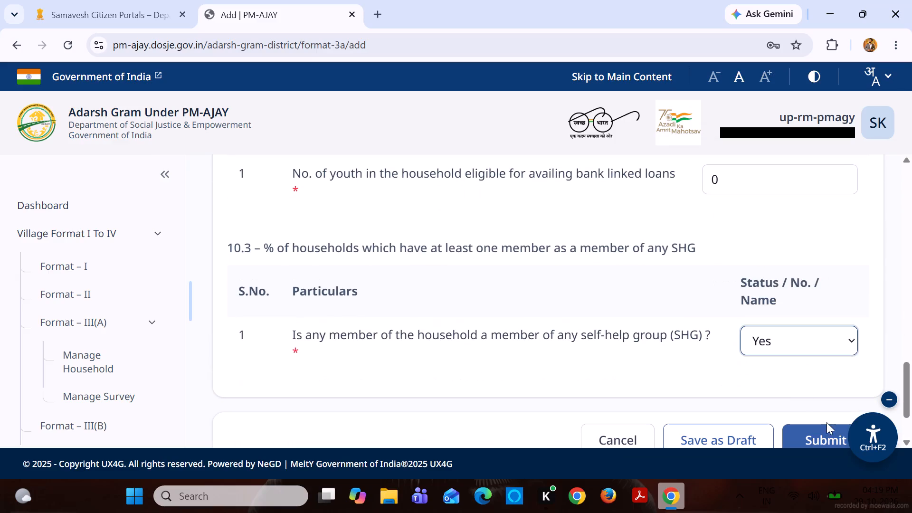
{"action": "scroll", "coordinate": [826, 422], "scroll_direction": "down", "scroll_amount": 3}
{"action": "left_click", "coordinate": [832, 359]}
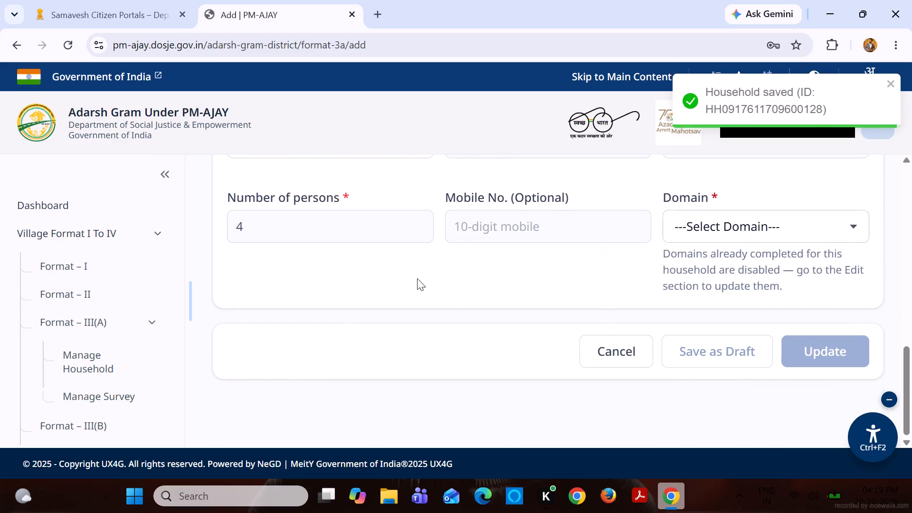
Start a new household record under Manage Household with block Shahabad - 1488, Gram Panchayat Narkheri - 84799 and village Narkhera - 117096.
{"action": "left_click", "coordinate": [123, 366]}
{"action": "left_click", "coordinate": [701, 196]}
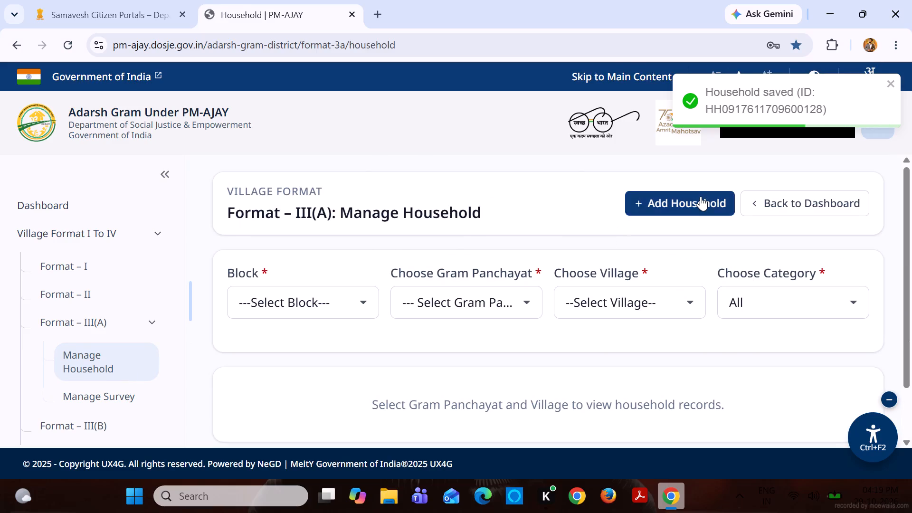
{"action": "left_click", "coordinate": [707, 159]}
{"action": "left_click", "coordinate": [632, 393]}
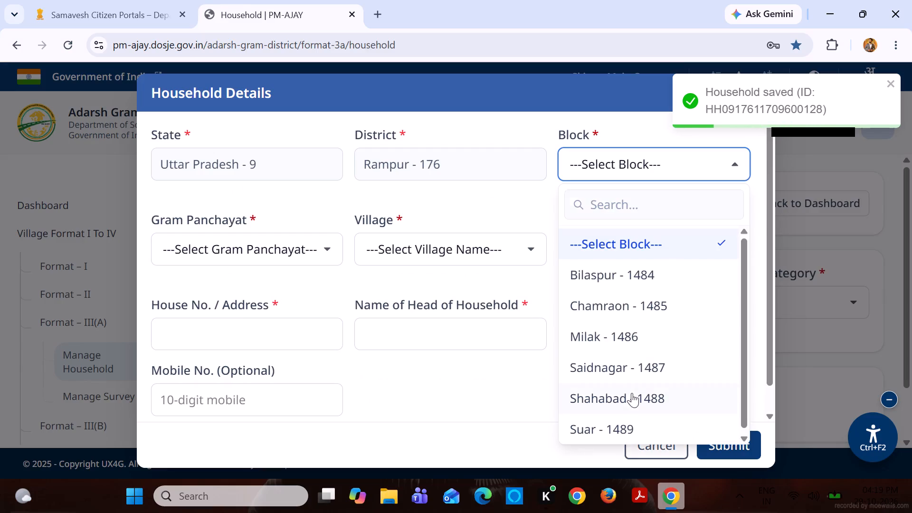
{"action": "left_click", "coordinate": [317, 255]}
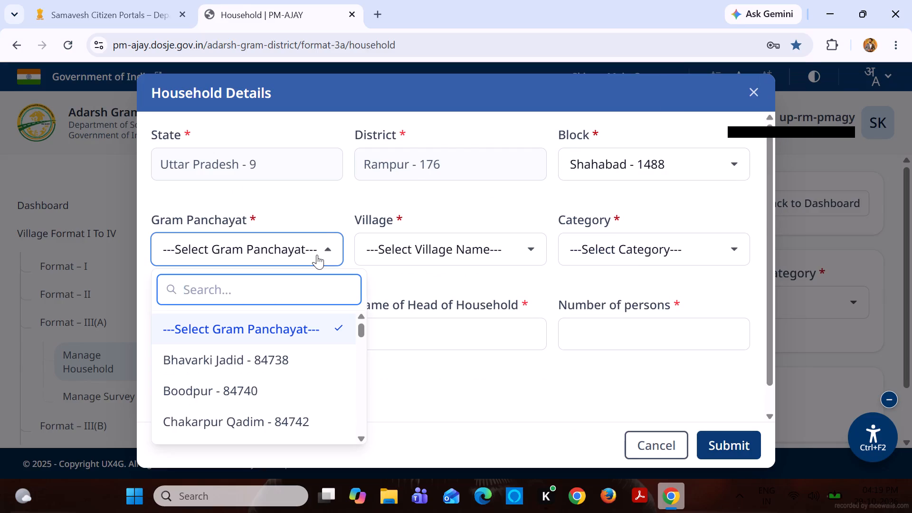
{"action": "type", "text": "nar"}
{"action": "left_click", "coordinate": [228, 332]}
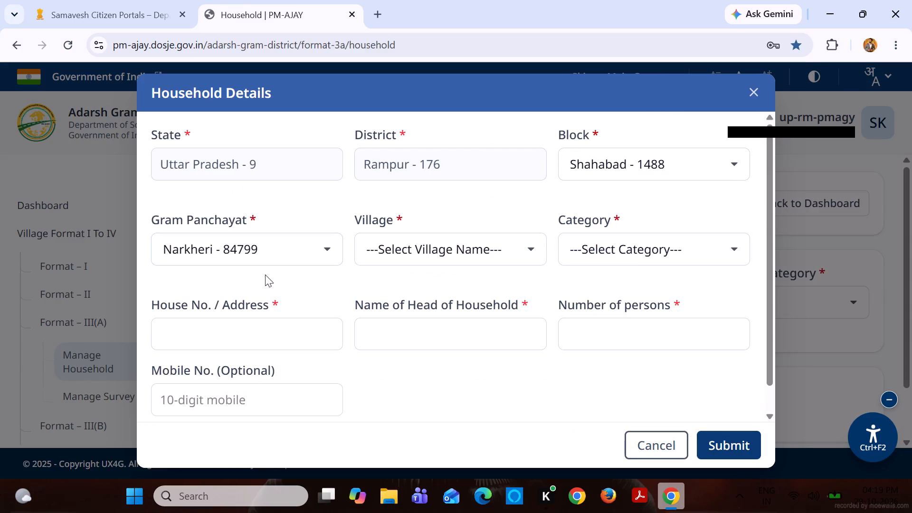
{"action": "left_click", "coordinate": [449, 257]}
{"action": "left_click", "coordinate": [417, 332]}
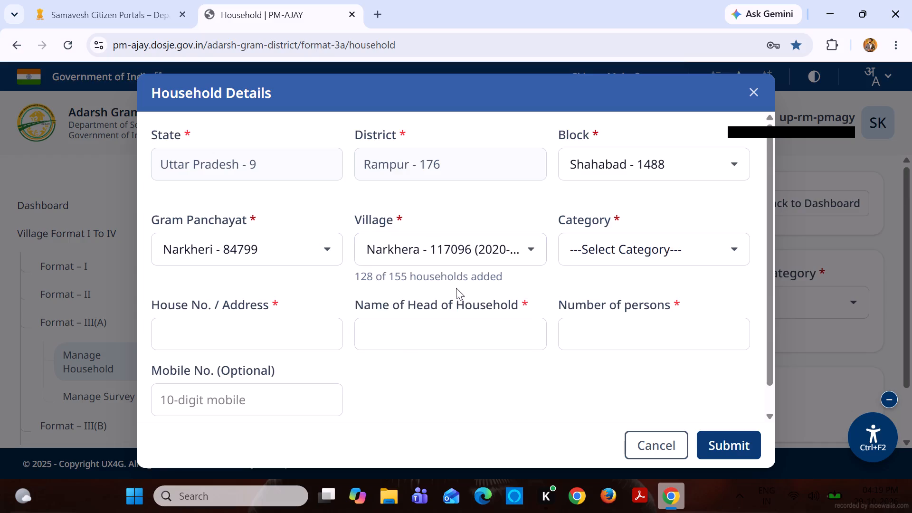
Complete the household details with category SC, house number 128, the head of household's name and 2 persons, and submit the record.
{"action": "left_click", "coordinate": [628, 261]}
{"action": "left_click", "coordinate": [582, 319]}
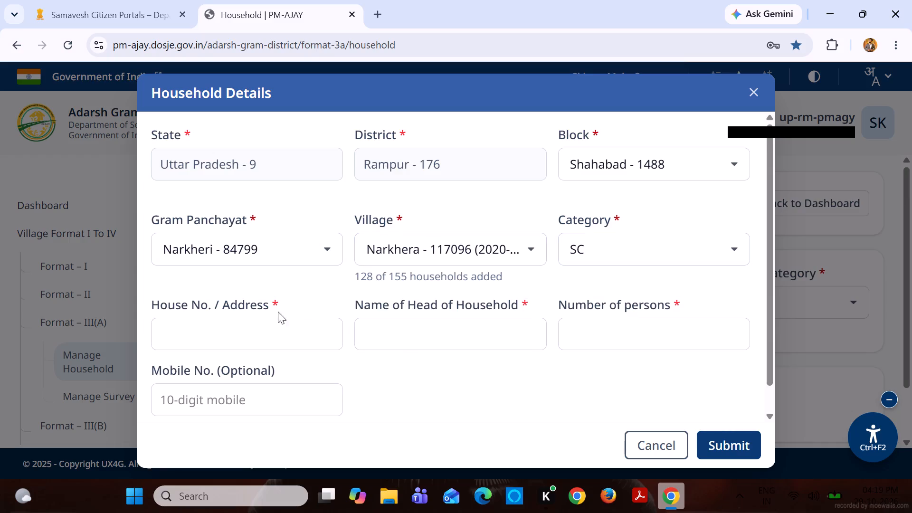
{"action": "left_click", "coordinate": [215, 343]}
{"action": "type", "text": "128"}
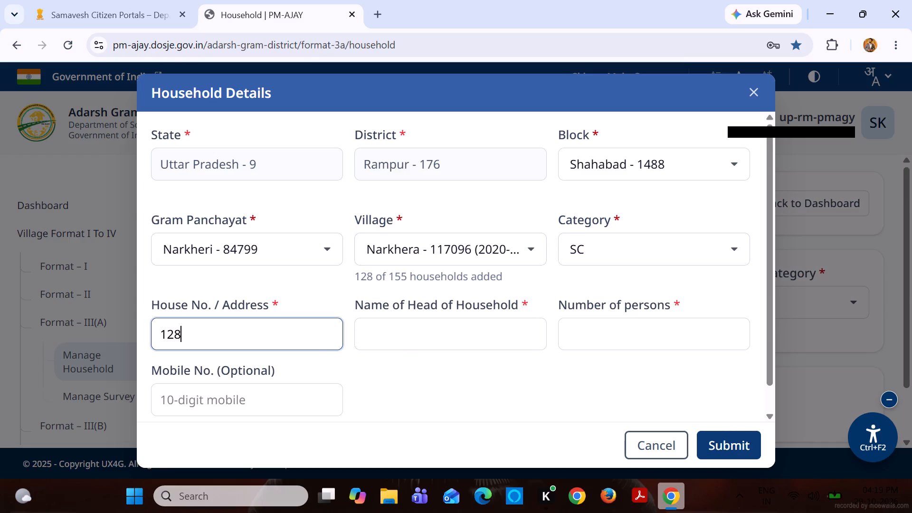
{"action": "left_click", "coordinate": [400, 341]}
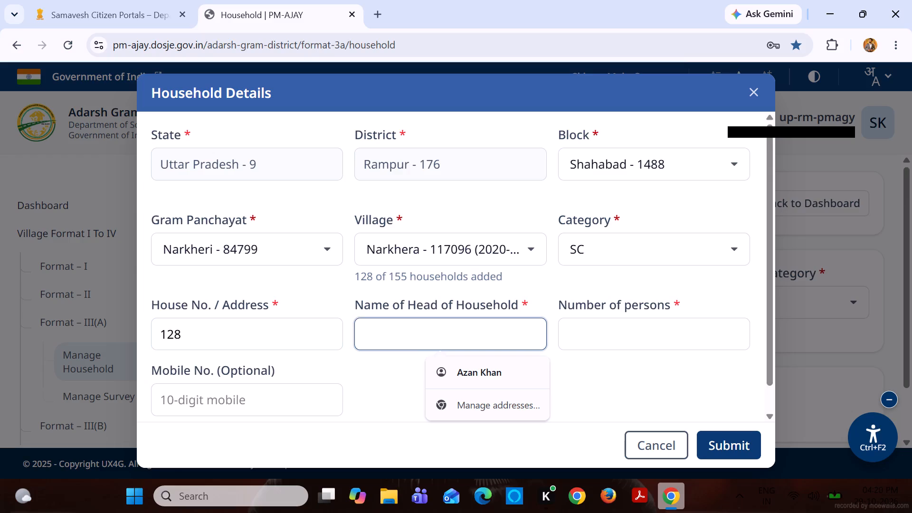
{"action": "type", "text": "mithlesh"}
{"action": "left_click", "coordinate": [581, 334]}
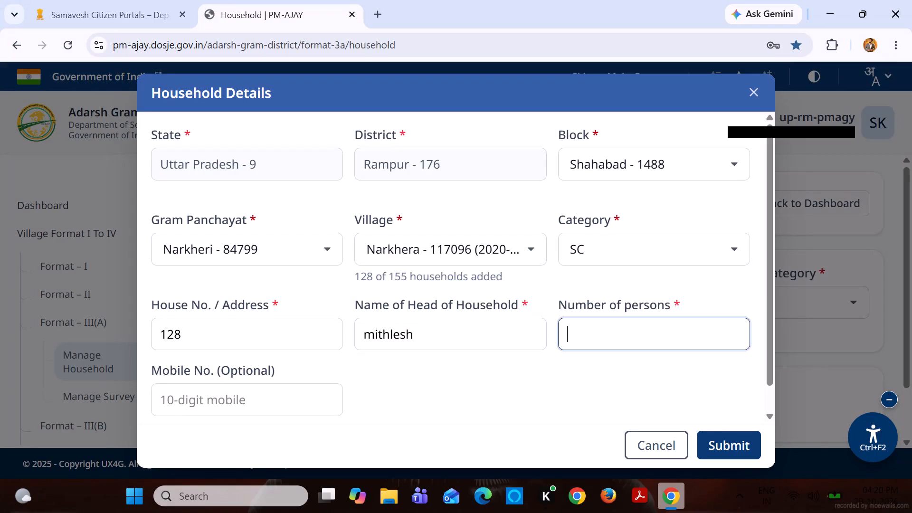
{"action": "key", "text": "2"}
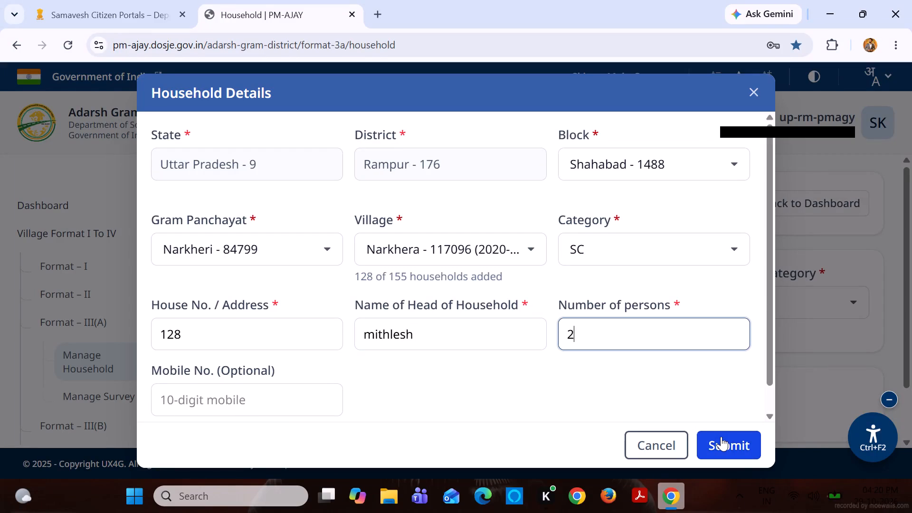
{"action": "left_click", "coordinate": [721, 437]}
For domain 1 – Drinking water and Sanitation, answer Yes to having an IHHL and No to open defecation, and submit the domain.
{"action": "scroll", "coordinate": [774, 335], "scroll_direction": "down", "scroll_amount": 6}
{"action": "left_click", "coordinate": [828, 253]}
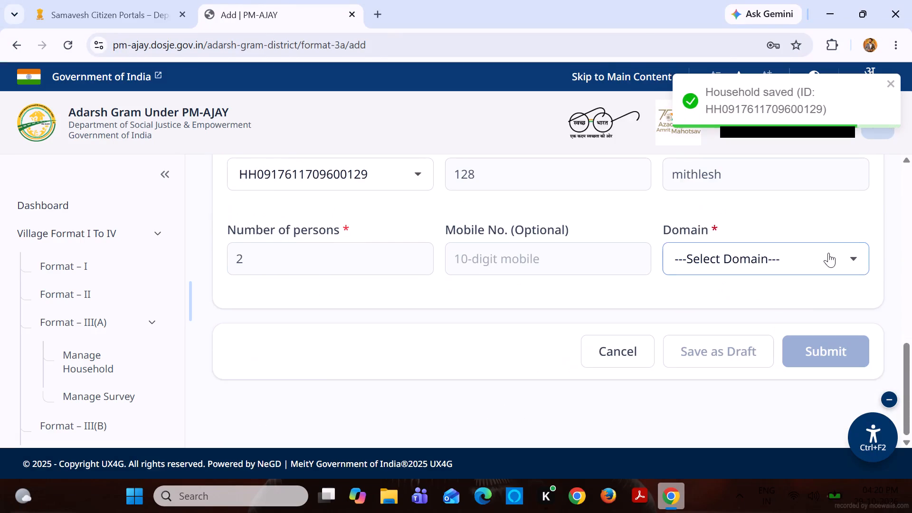
{"action": "left_click", "coordinate": [776, 122]}
{"action": "scroll", "coordinate": [765, 264], "scroll_direction": "down", "scroll_amount": 1}
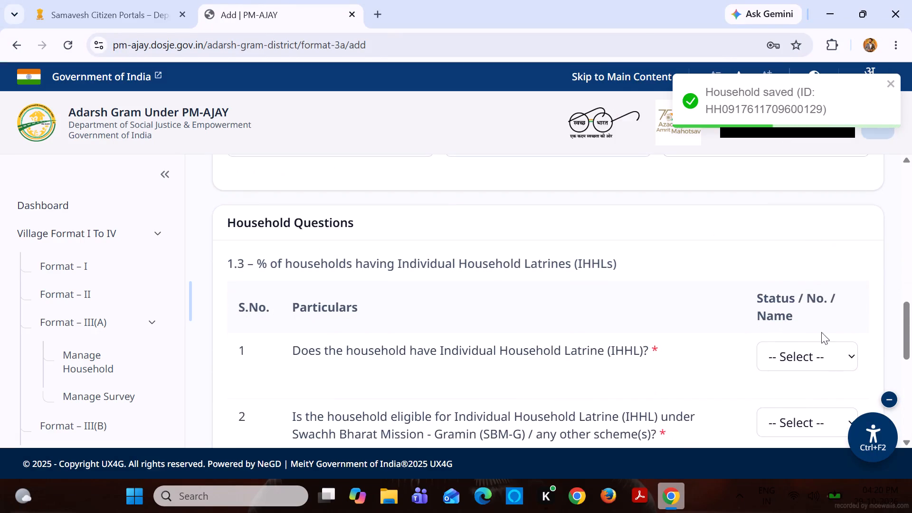
{"action": "left_click_drag", "start_coordinate": [815, 360], "coordinate": [798, 397]}
{"action": "left_click", "coordinate": [798, 397]}
{"action": "scroll", "coordinate": [798, 397], "scroll_direction": "down", "scroll_amount": 8}
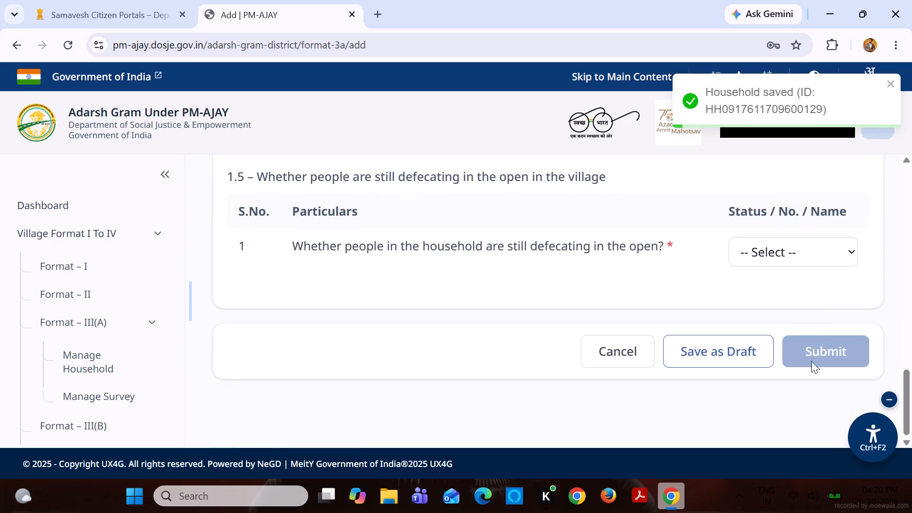
{"action": "left_click_drag", "start_coordinate": [813, 259], "coordinate": [772, 323]}
{"action": "left_click", "coordinate": [772, 323]}
{"action": "left_click", "coordinate": [817, 350]}
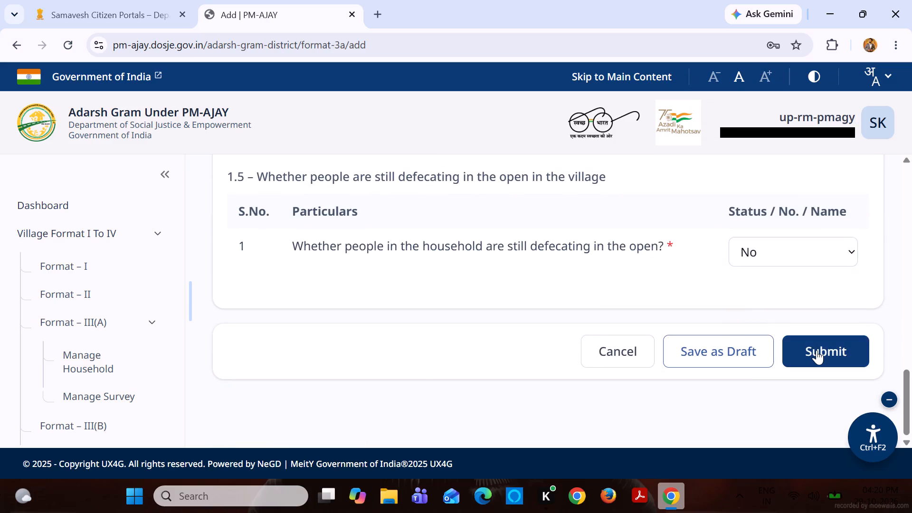
Choose domain 2 – Education and enter 0 children aged 6-10 in 2.1 and 0 children aged 11-13 in 2.2.
{"action": "left_click", "coordinate": [814, 245]}
{"action": "left_click", "coordinate": [830, 234]}
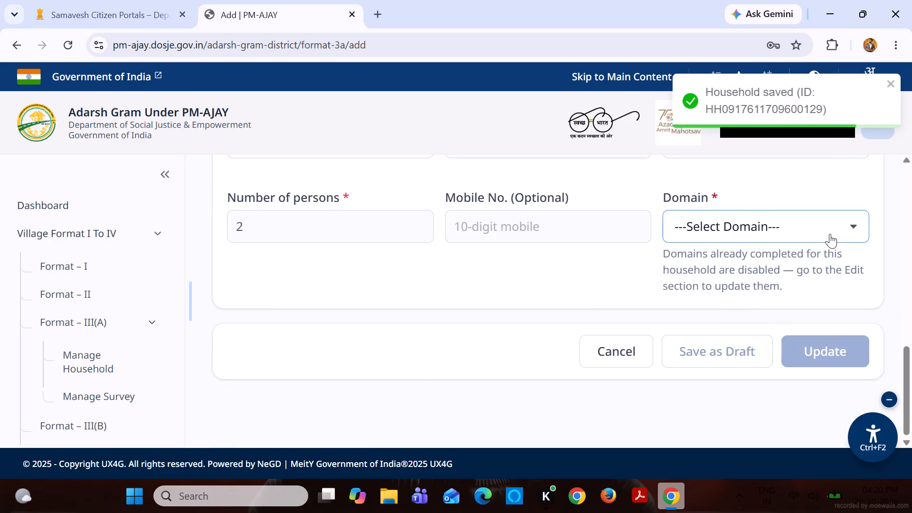
{"action": "left_click", "coordinate": [715, 363]}
{"action": "scroll", "coordinate": [715, 363], "scroll_direction": "down", "scroll_amount": 2}
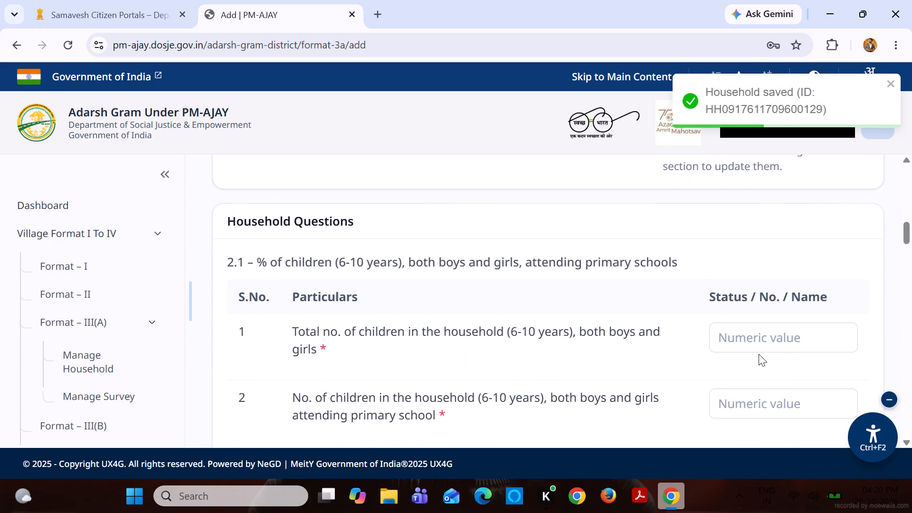
{"action": "left_click", "coordinate": [759, 354]}
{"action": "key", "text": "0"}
{"action": "scroll", "coordinate": [759, 354], "scroll_direction": "down", "scroll_amount": 1}
{"action": "left_click", "coordinate": [762, 331]}
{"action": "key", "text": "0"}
{"action": "scroll", "coordinate": [762, 331], "scroll_direction": "down", "scroll_amount": 4}
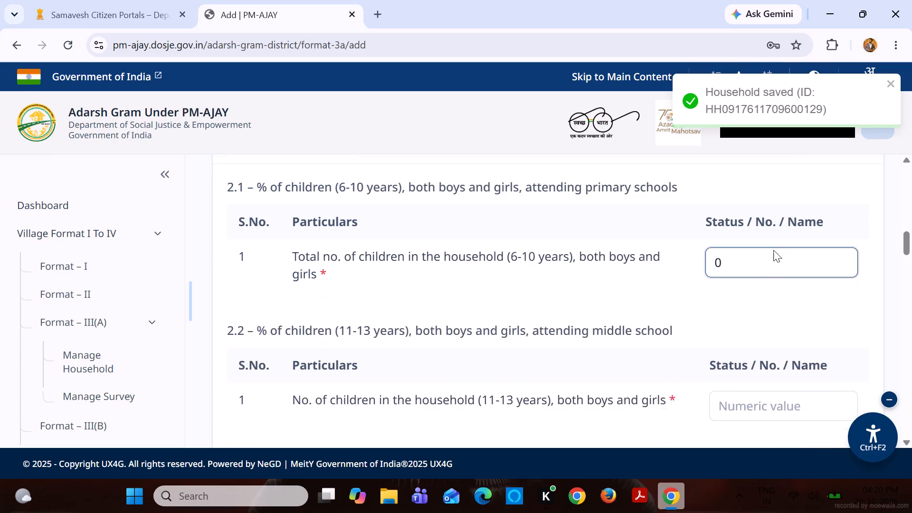
{"action": "left_click", "coordinate": [733, 402]}
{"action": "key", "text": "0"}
{"action": "scroll", "coordinate": [733, 402], "scroll_direction": "down", "scroll_amount": 5}
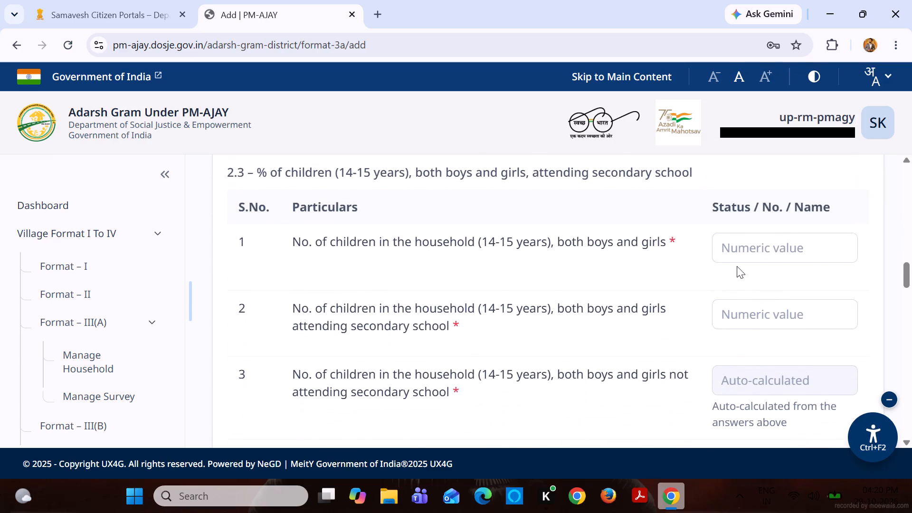
Enter 0 children aged 14-15 in 2.3, 0 aged 16-17 in 2.4 and 0 aged 18-23 in 2.5.
{"action": "left_click", "coordinate": [732, 254]}
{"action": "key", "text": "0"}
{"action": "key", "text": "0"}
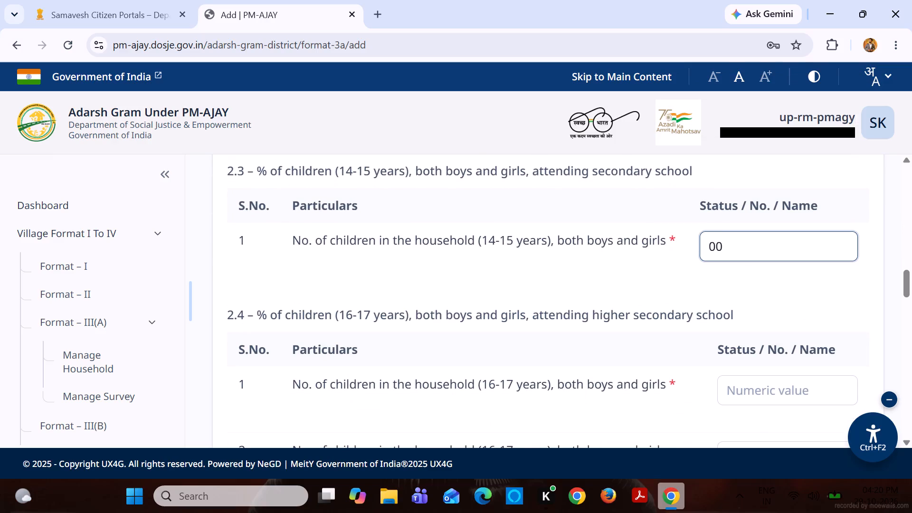
{"action": "key", "text": "BackSpace"}
{"action": "left_click", "coordinate": [776, 397]}
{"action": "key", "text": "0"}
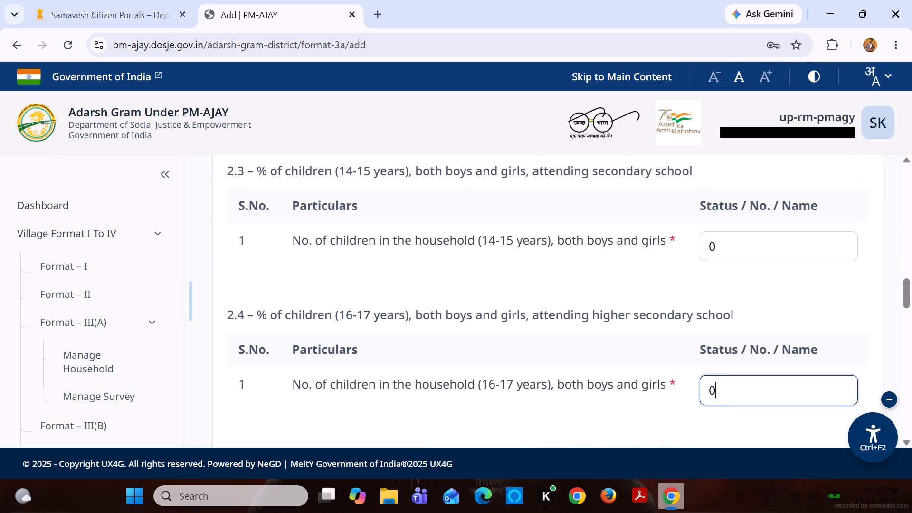
{"action": "scroll", "coordinate": [778, 393], "scroll_direction": "down", "scroll_amount": 5}
{"action": "left_click", "coordinate": [746, 401]}
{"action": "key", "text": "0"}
{"action": "scroll", "coordinate": [746, 401], "scroll_direction": "down", "scroll_amount": 3}
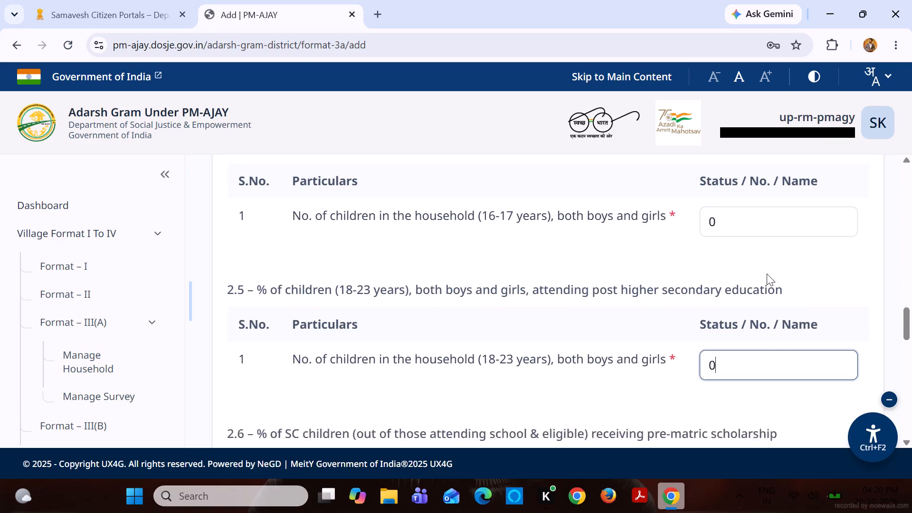
Enter 0 children eligible for the Pre-matric Scholarship in 2.6 and 0 for the Post-matric Scholarship in 2.7, and submit the domain.
{"action": "scroll", "coordinate": [767, 274], "scroll_direction": "down", "scroll_amount": 2}
{"action": "left_click", "coordinate": [739, 399]}
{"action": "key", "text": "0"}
{"action": "scroll", "coordinate": [739, 399], "scroll_direction": "down", "scroll_amount": 3}
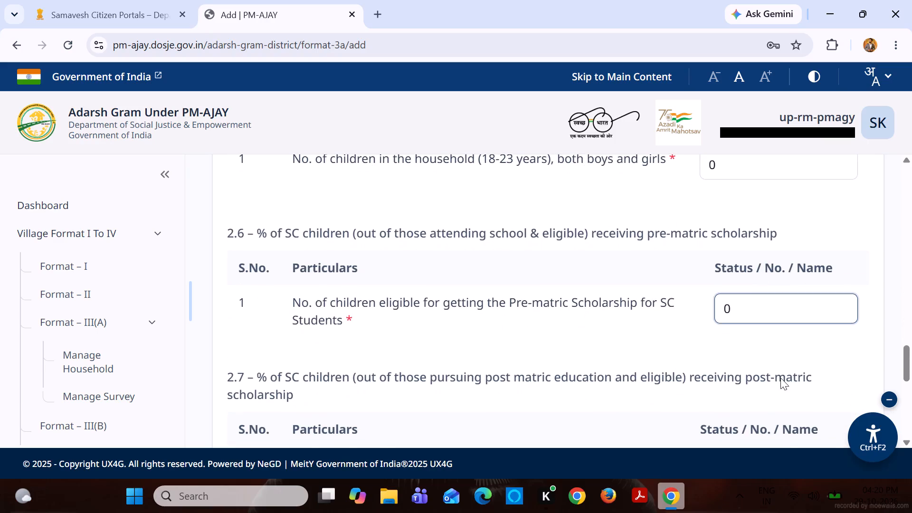
{"action": "scroll", "coordinate": [757, 406], "scroll_direction": "down", "scroll_amount": 2}
{"action": "left_click", "coordinate": [740, 330]}
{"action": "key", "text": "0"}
{"action": "scroll", "coordinate": [740, 330], "scroll_direction": "down", "scroll_amount": 2}
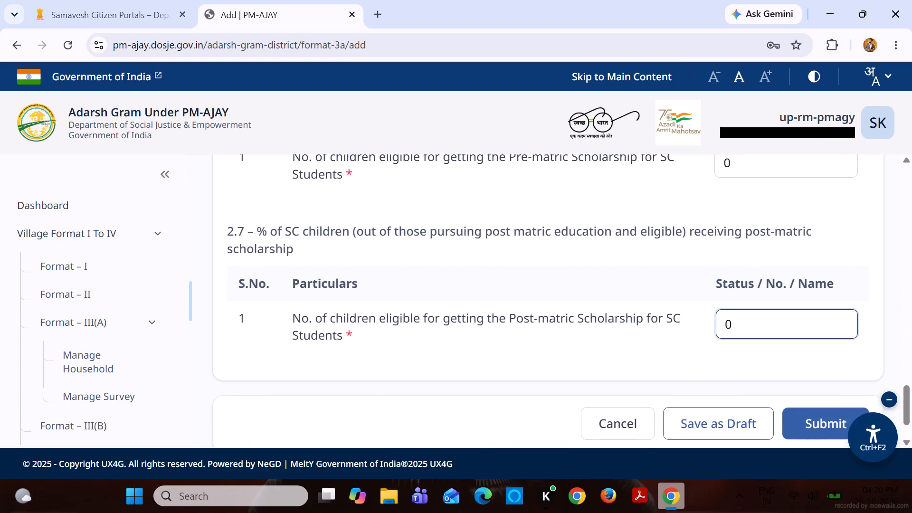
{"action": "left_click", "coordinate": [821, 418]}
Choose domain 3 – Health and Nutrition, answer Yes to Health Protection Scheme coverage in 3.1, and enter 0 pregnant women.
{"action": "left_click", "coordinate": [779, 307]}
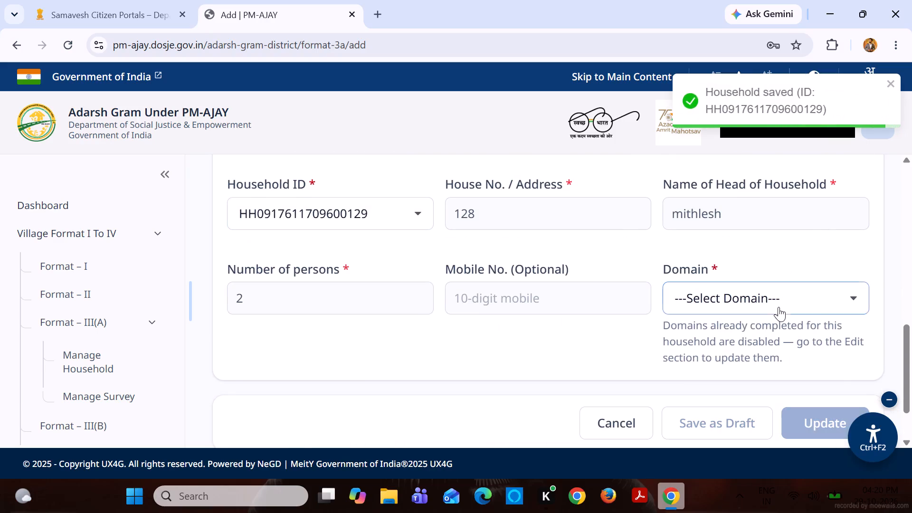
{"action": "left_click_drag", "start_coordinate": [718, 195], "coordinate": [759, 318]}
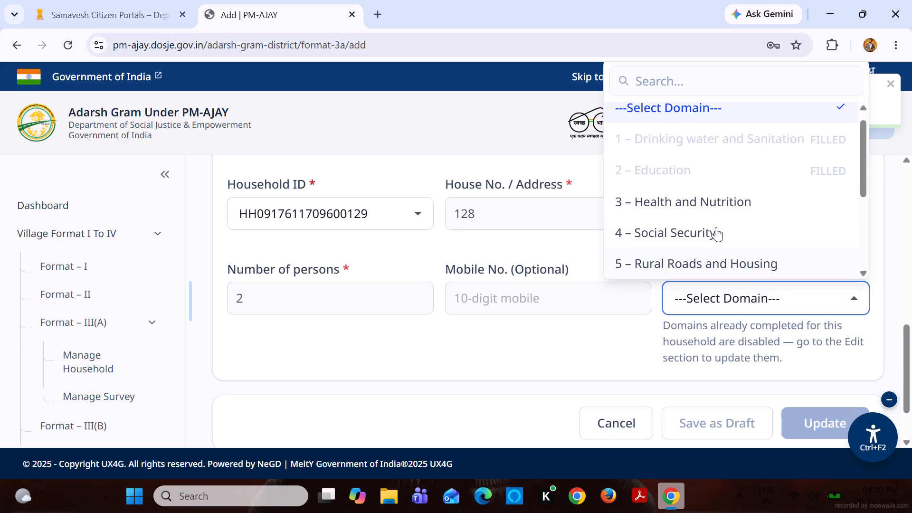
{"action": "left_click", "coordinate": [705, 208]}
{"action": "scroll", "coordinate": [742, 342], "scroll_direction": "down", "scroll_amount": 3}
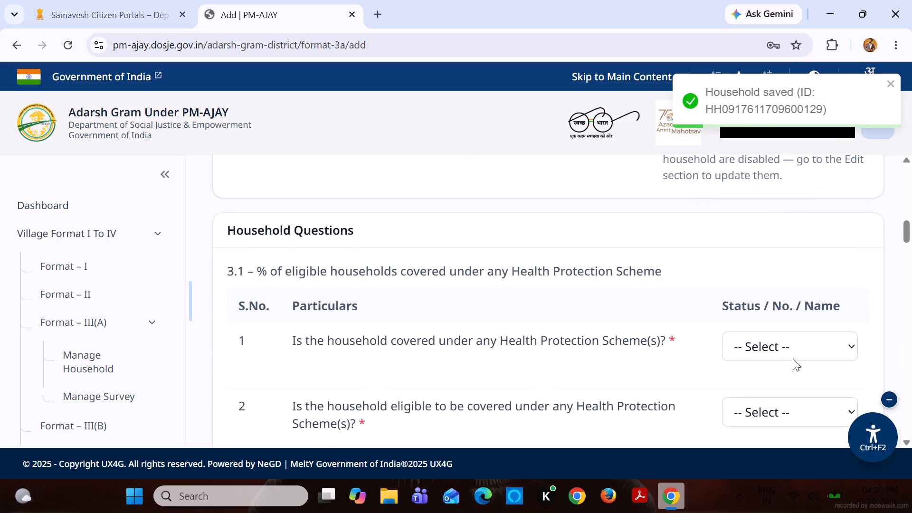
{"action": "left_click", "coordinate": [793, 359]}
{"action": "left_click", "coordinate": [767, 395]}
{"action": "scroll", "coordinate": [767, 395], "scroll_direction": "down", "scroll_amount": 4}
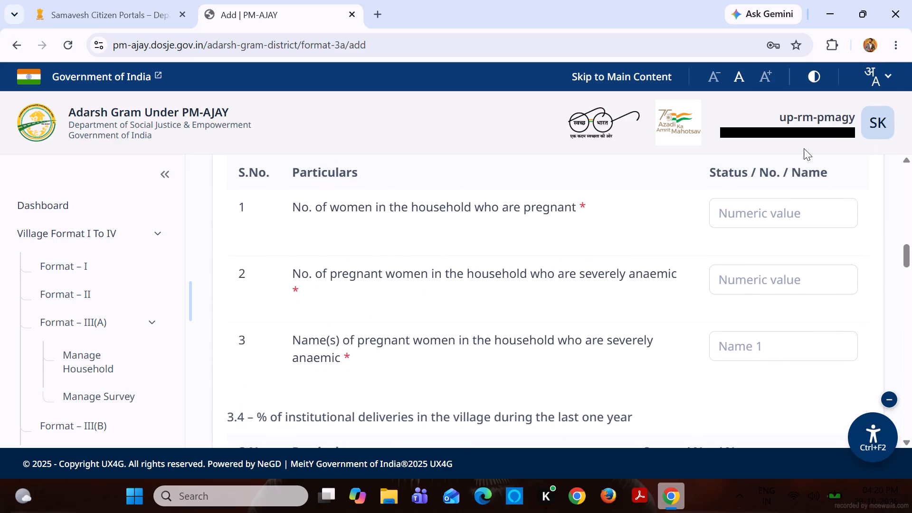
{"action": "left_click", "coordinate": [759, 221]}
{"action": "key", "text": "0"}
Enter 0 deliveries in 3.4, 0 children born during the last year in 3.5 and 0 children below one year in 3.6.
{"action": "left_click", "coordinate": [693, 353]}
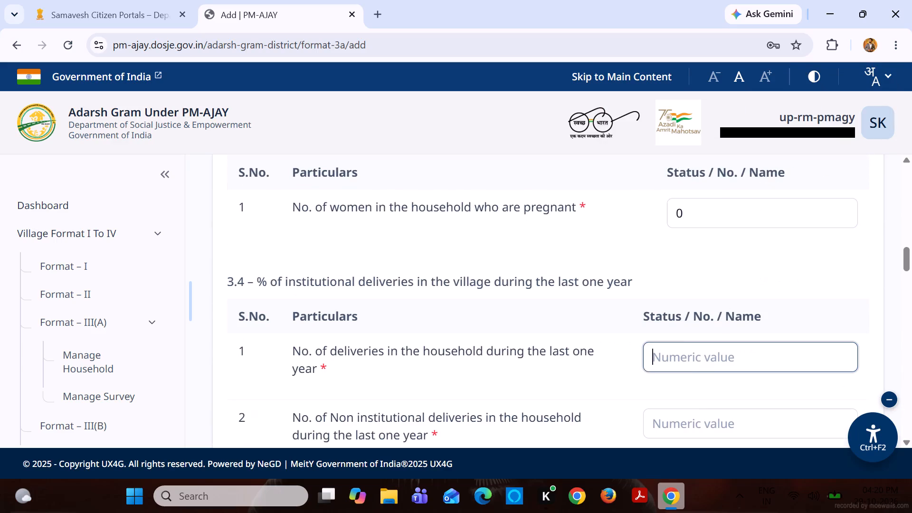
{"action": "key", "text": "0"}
{"action": "scroll", "coordinate": [693, 353], "scroll_direction": "down", "scroll_amount": 4}
{"action": "left_click", "coordinate": [680, 354]}
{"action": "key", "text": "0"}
{"action": "scroll", "coordinate": [680, 354], "scroll_direction": "down", "scroll_amount": 3}
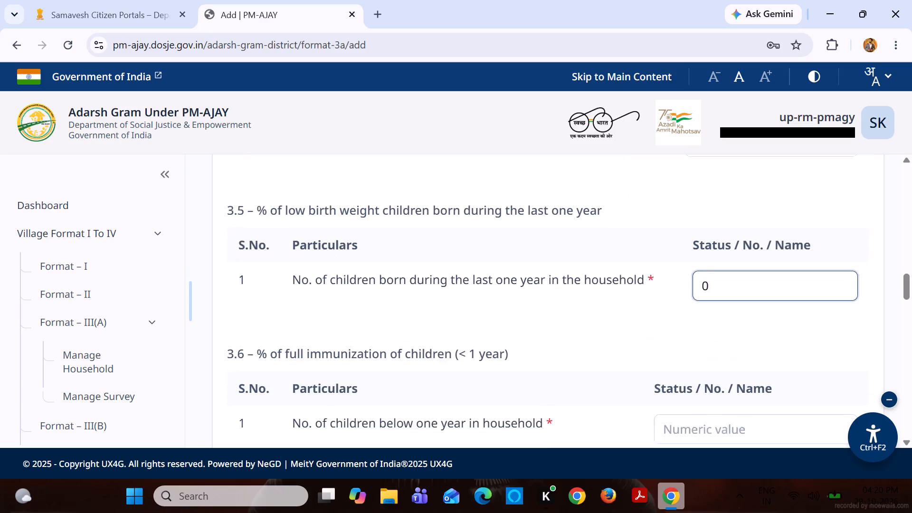
{"action": "left_click", "coordinate": [688, 410]}
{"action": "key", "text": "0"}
{"action": "scroll", "coordinate": [688, 410], "scroll_direction": "down", "scroll_amount": 6}
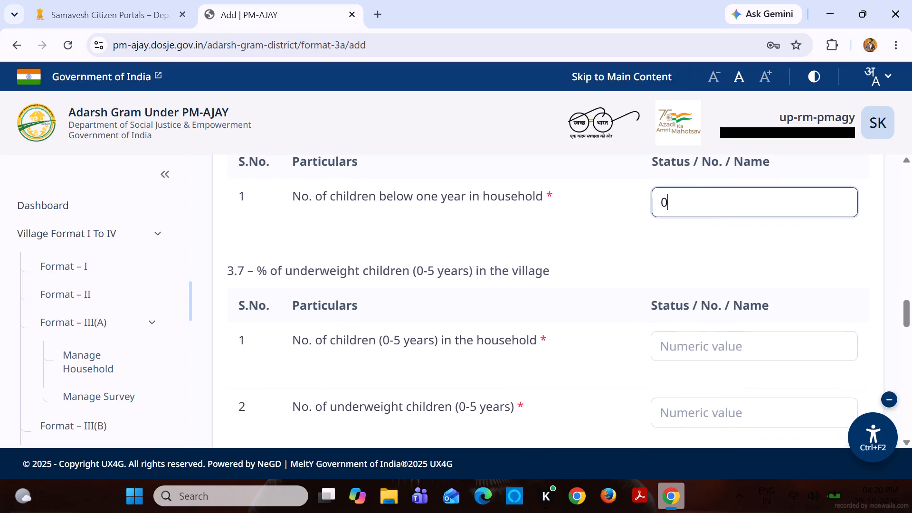
Enter 0 for children (0-5 years), women pregnant last year, children under 1 year and communicable diseases in 3.7 to 3.10, and submit the domain.
{"action": "left_click", "coordinate": [693, 351]}
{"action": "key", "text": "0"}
{"action": "scroll", "coordinate": [693, 351], "scroll_direction": "down", "scroll_amount": 3}
{"action": "left_click", "coordinate": [694, 425]}
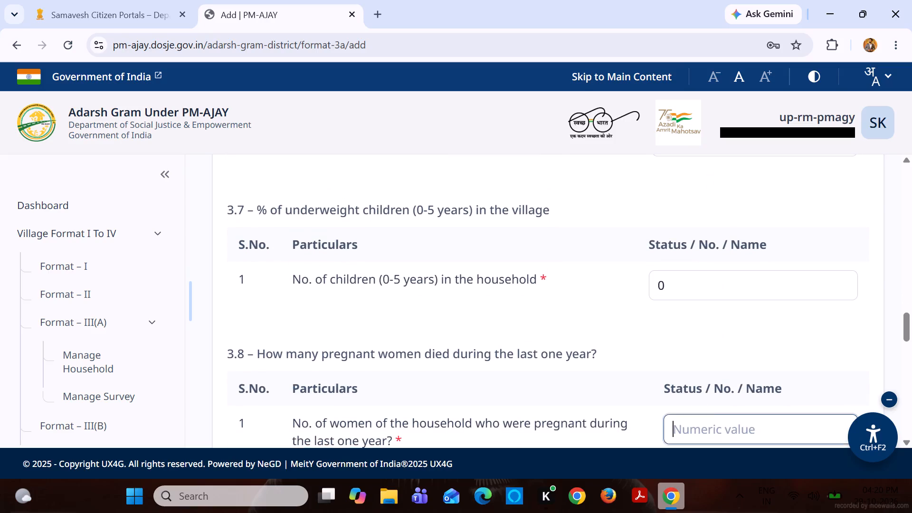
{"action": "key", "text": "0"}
{"action": "scroll", "coordinate": [694, 425], "scroll_direction": "down", "scroll_amount": 4}
{"action": "left_click", "coordinate": [716, 387]}
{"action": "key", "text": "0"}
{"action": "scroll", "coordinate": [716, 387], "scroll_direction": "down", "scroll_amount": 1}
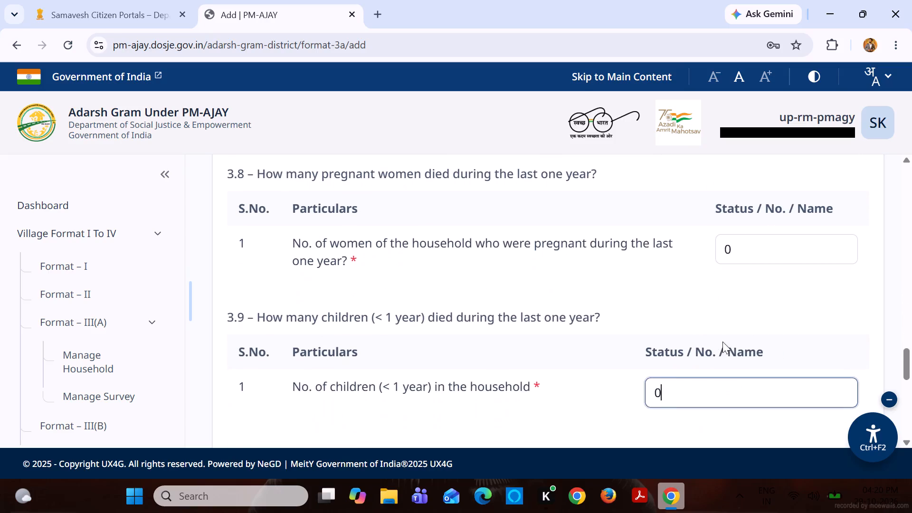
{"action": "scroll", "coordinate": [722, 342], "scroll_direction": "down", "scroll_amount": 4}
{"action": "left_click", "coordinate": [750, 402]}
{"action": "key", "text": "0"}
{"action": "scroll", "coordinate": [750, 402], "scroll_direction": "down", "scroll_amount": 6}
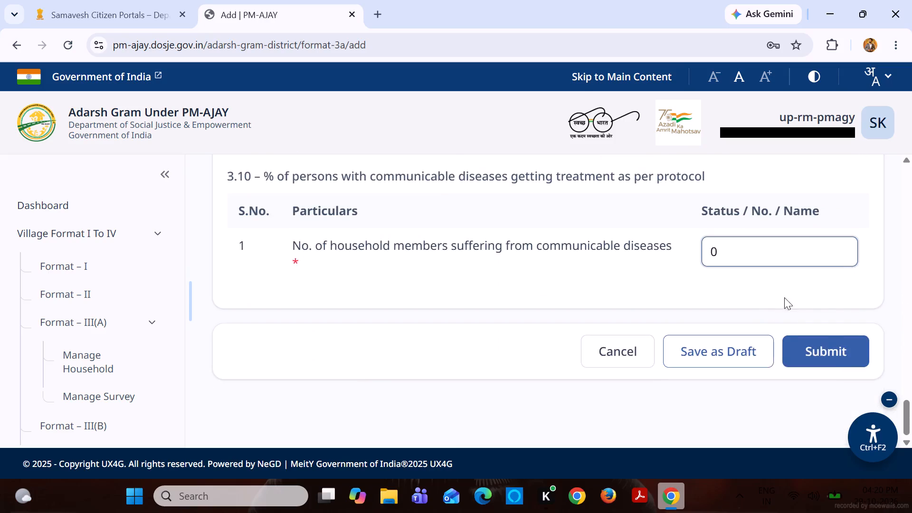
{"action": "left_click", "coordinate": [813, 351]}
Choose domain 4 – Social Security and enter 0 women eligible for Widow Pension in 4.1.
{"action": "left_click", "coordinate": [827, 237]}
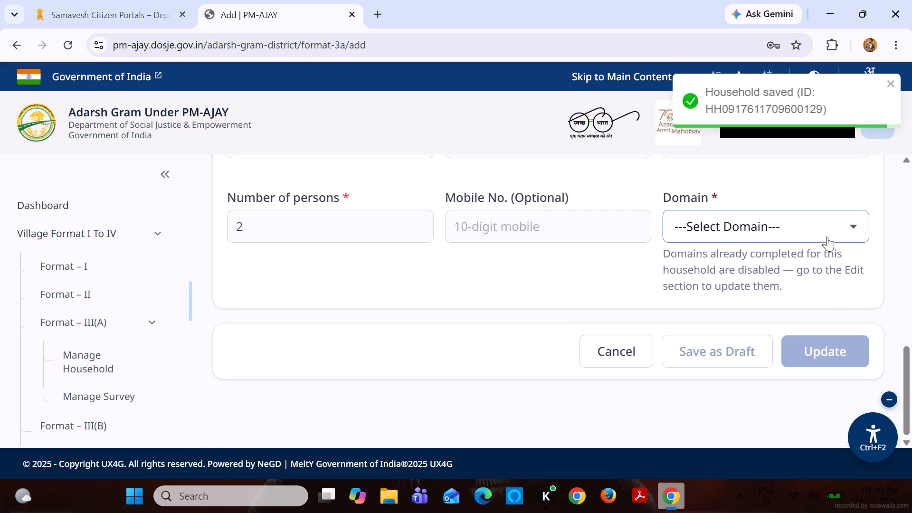
{"action": "scroll", "coordinate": [743, 367], "scroll_direction": "down", "scroll_amount": 1}
{"action": "left_click", "coordinate": [717, 376]}
{"action": "scroll", "coordinate": [717, 376], "scroll_direction": "down", "scroll_amount": 2}
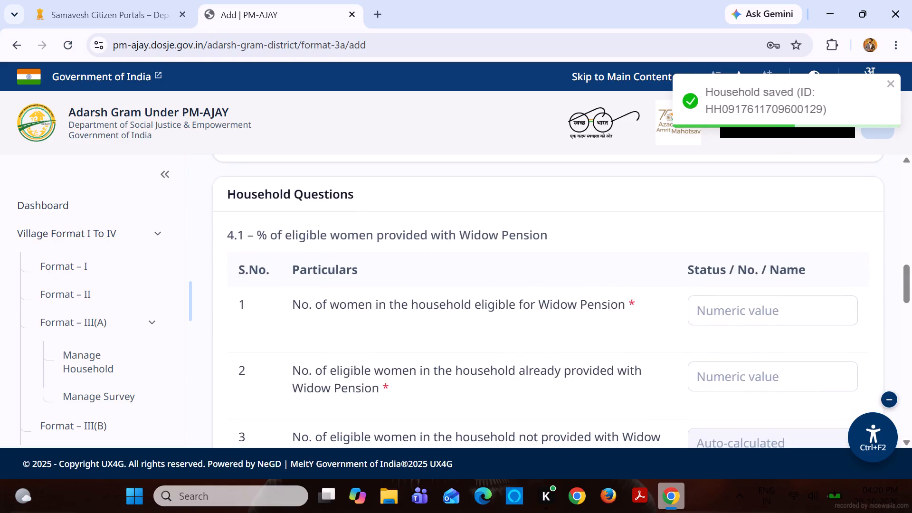
{"action": "left_click", "coordinate": [729, 326]}
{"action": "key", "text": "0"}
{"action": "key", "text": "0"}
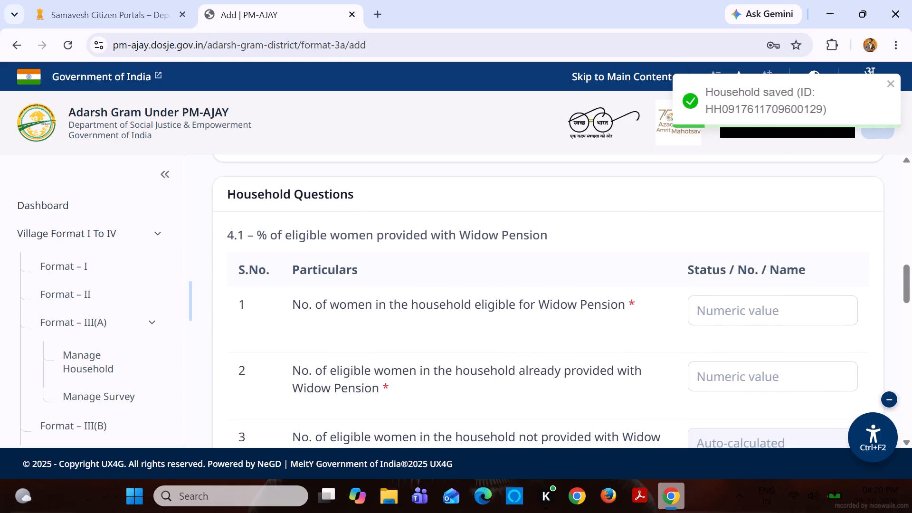
{"action": "left_click", "coordinate": [719, 324]}
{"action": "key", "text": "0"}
{"action": "scroll", "coordinate": [719, 324], "scroll_direction": "down", "scroll_amount": 3}
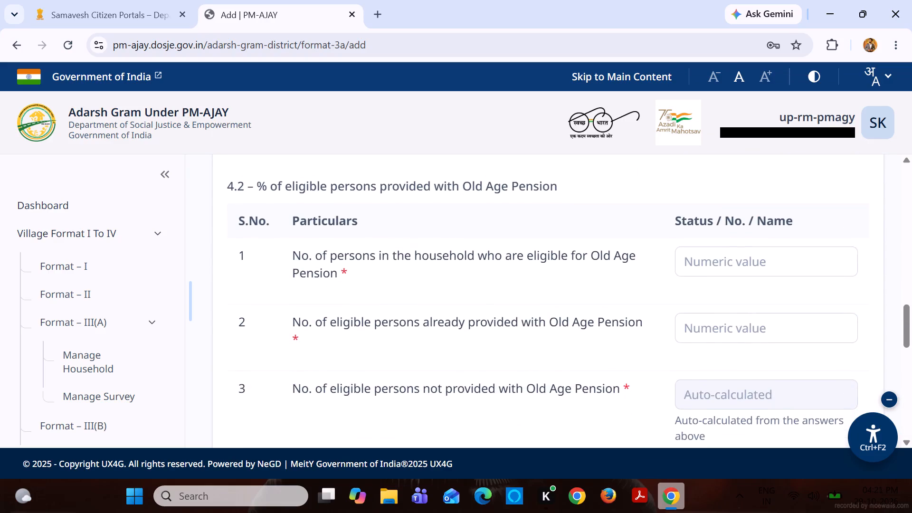
Enter 0 persons eligible for Old Age Pension in 4.2 and 0 in the remaining section, and submit the domain.
{"action": "left_click", "coordinate": [720, 257]}
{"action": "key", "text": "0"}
{"action": "left_click", "coordinate": [683, 403]}
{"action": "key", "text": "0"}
{"action": "scroll", "coordinate": [683, 403], "scroll_direction": "down", "scroll_amount": 6}
{"action": "left_click", "coordinate": [815, 355]}
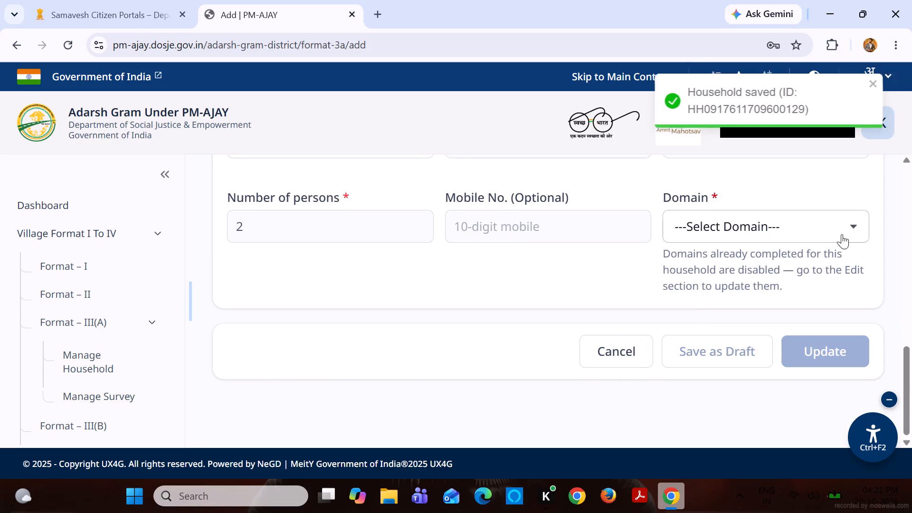
Choose domain 5 – Rural Roads and Housing, answer No to living in a Kachcha/unsafe house in 5.3, and submit the domain.
{"action": "left_click", "coordinate": [843, 228]}
{"action": "scroll", "coordinate": [757, 347], "scroll_direction": "down", "scroll_amount": 2}
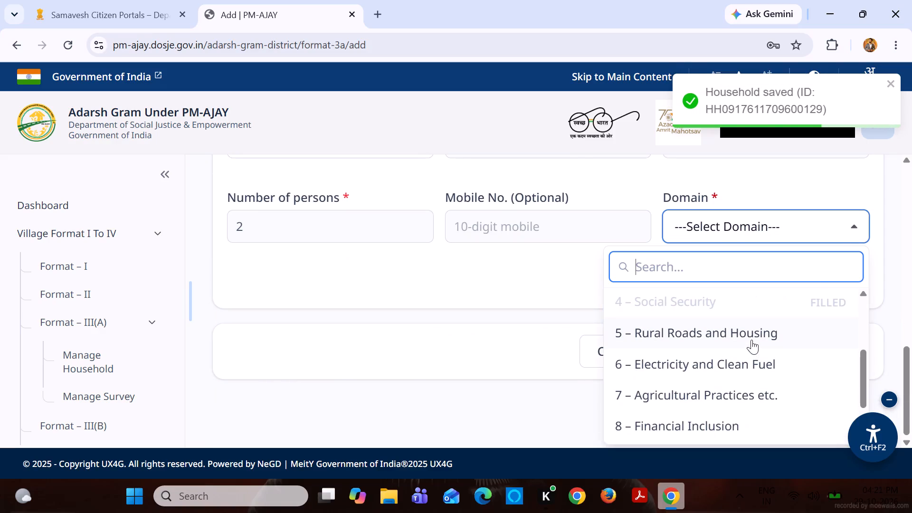
{"action": "left_click", "coordinate": [751, 340]}
{"action": "scroll", "coordinate": [751, 340], "scroll_direction": "down", "scroll_amount": 3}
{"action": "left_click", "coordinate": [854, 289]}
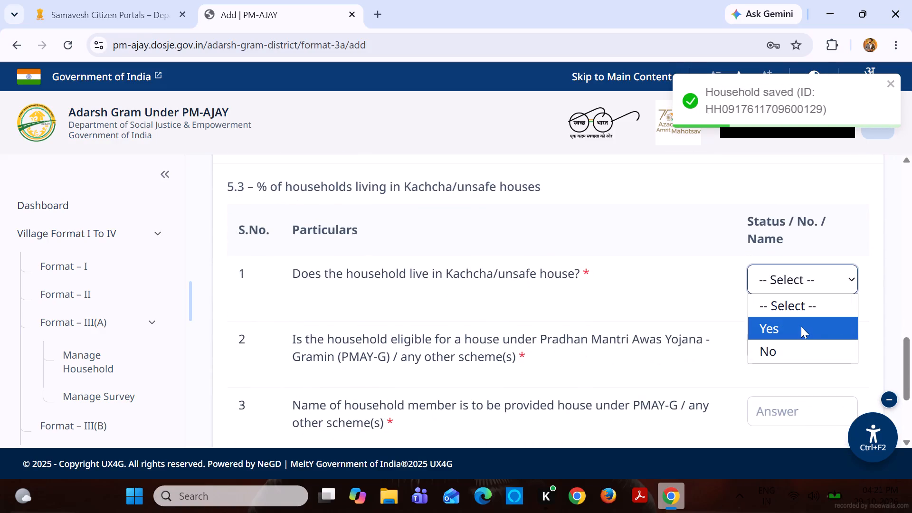
{"action": "left_click", "coordinate": [801, 326]}
{"action": "left_click_drag", "start_coordinate": [818, 286], "coordinate": [763, 345]}
{"action": "left_click", "coordinate": [763, 345]}
{"action": "scroll", "coordinate": [763, 345], "scroll_direction": "down", "scroll_amount": 4}
{"action": "left_click", "coordinate": [817, 343]}
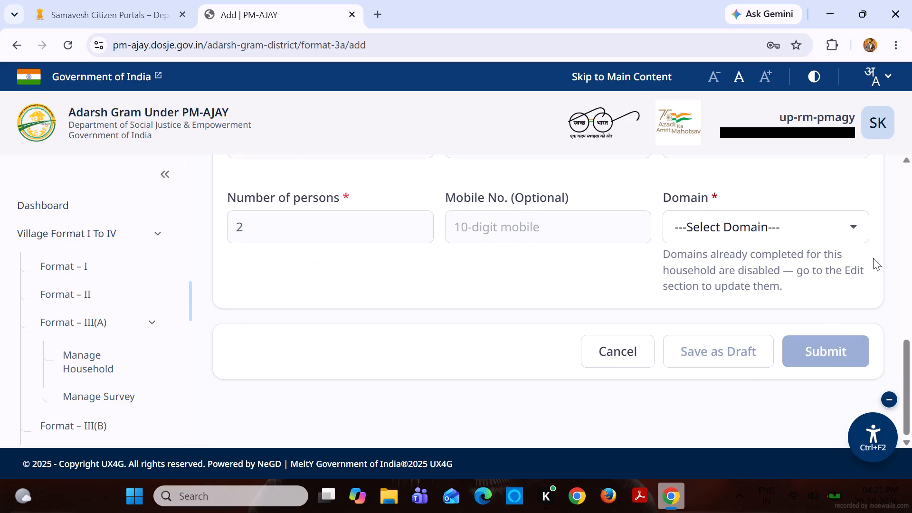
Choose domain 6 – Electricity and Clean Fuel and answer Yes for the electricity connection in 6.2.
{"action": "left_click", "coordinate": [839, 237]}
{"action": "scroll", "coordinate": [794, 320], "scroll_direction": "down", "scroll_amount": 3}
{"action": "left_click", "coordinate": [761, 318]}
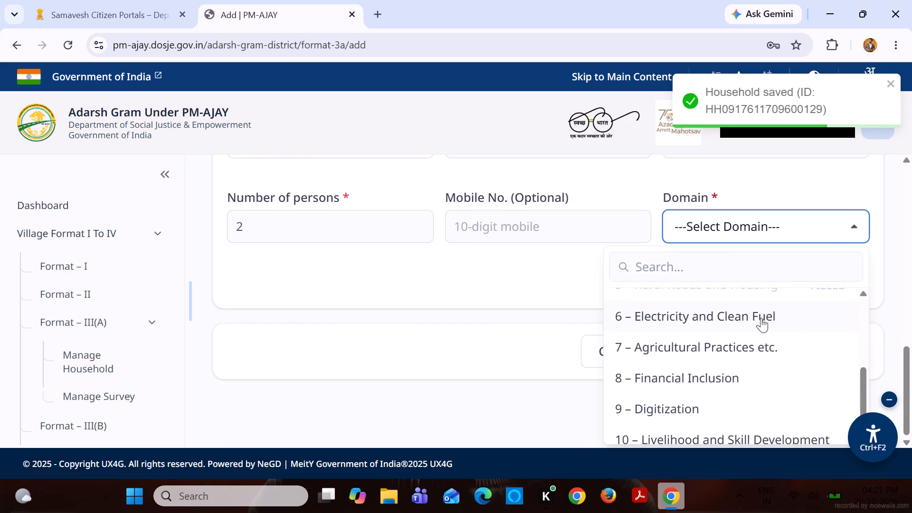
{"action": "scroll", "coordinate": [761, 318], "scroll_direction": "down", "scroll_amount": 3}
{"action": "left_click_drag", "start_coordinate": [831, 266], "coordinate": [817, 280]}
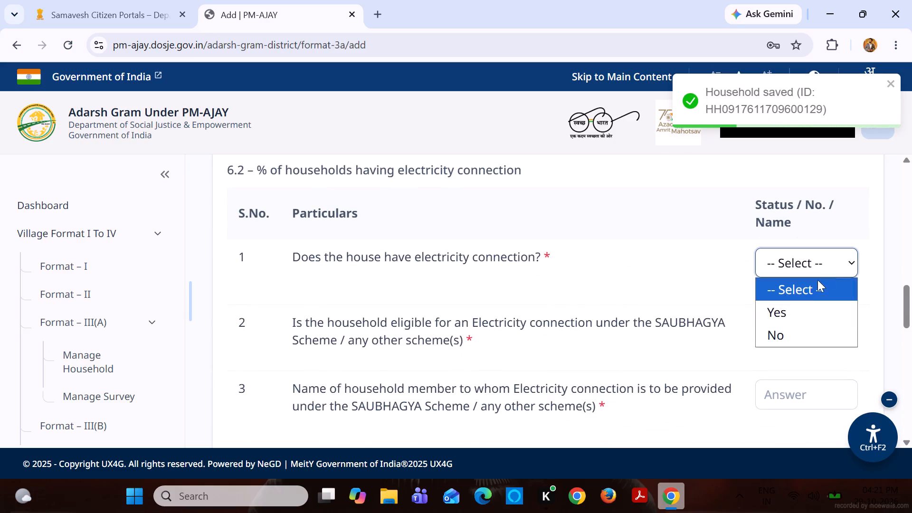
{"action": "left_click_drag", "start_coordinate": [817, 280], "coordinate": [791, 313]}
{"action": "left_click", "coordinate": [791, 313]}
Answer Yes for both the electricity connection and the use of at least one LED bulb in the LED section.
{"action": "scroll", "coordinate": [791, 313], "scroll_direction": "down", "scroll_amount": 3}
{"action": "left_click_drag", "start_coordinate": [821, 227], "coordinate": [785, 277]}
{"action": "left_click", "coordinate": [785, 277]}
{"action": "left_click_drag", "start_coordinate": [807, 303], "coordinate": [768, 350]}
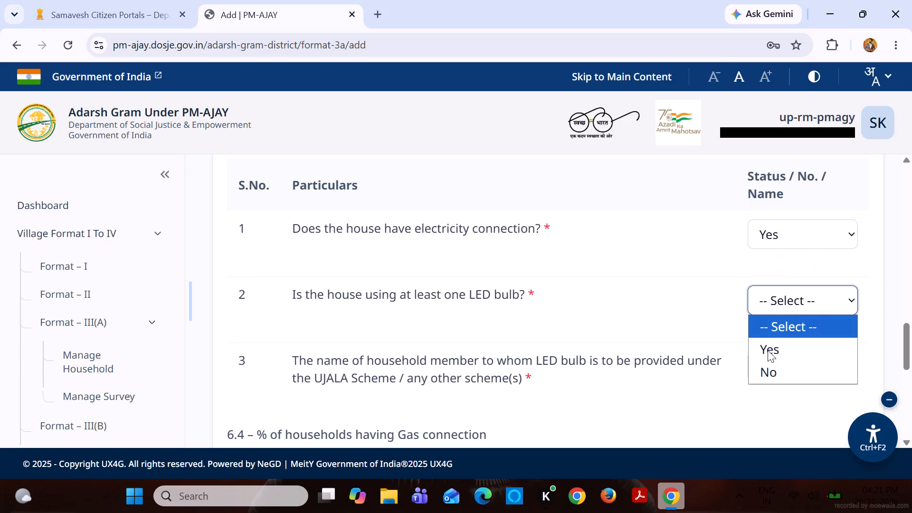
{"action": "left_click", "coordinate": [768, 350]}
Answer Yes for clean fuel use in 6.4 and submit the domain.
{"action": "scroll", "coordinate": [768, 350], "scroll_direction": "down", "scroll_amount": 4}
{"action": "left_click", "coordinate": [818, 213]}
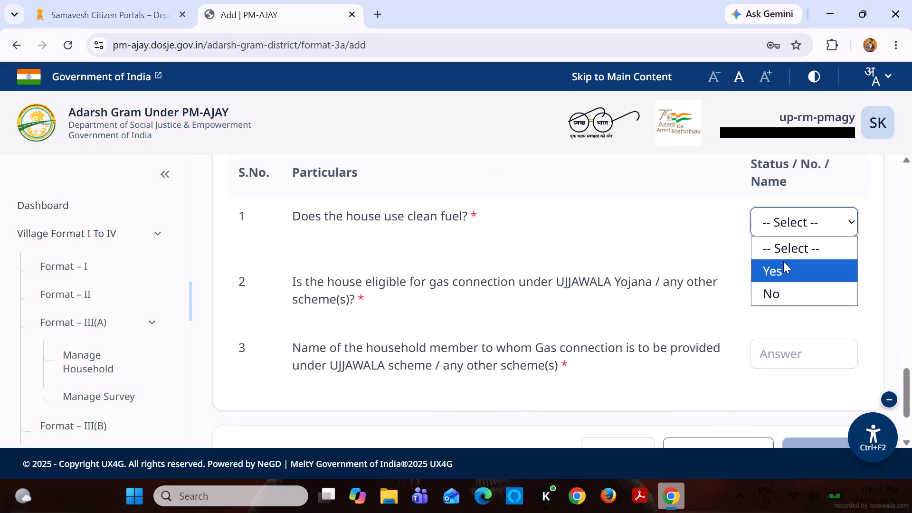
{"action": "left_click", "coordinate": [783, 261]}
{"action": "scroll", "coordinate": [783, 261], "scroll_direction": "down", "scroll_amount": 2}
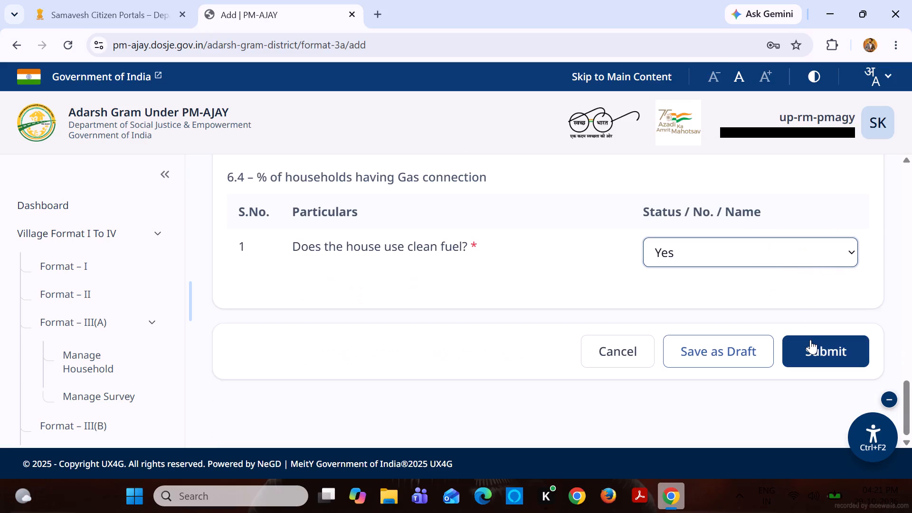
{"action": "left_click", "coordinate": [818, 342]}
Choose domain 7 – Agricultural Practices etc., answer No to the household being involved in farming, and submit the domain.
{"action": "left_click", "coordinate": [800, 232]}
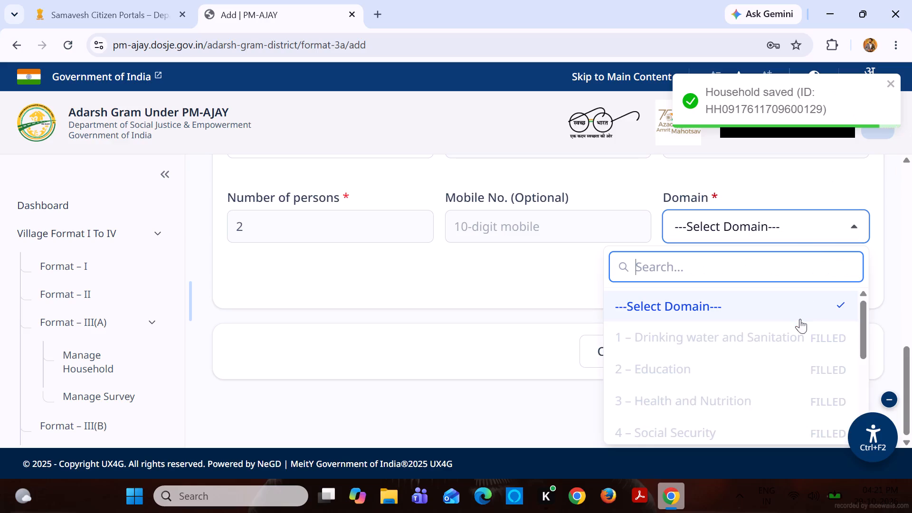
{"action": "scroll", "coordinate": [796, 327], "scroll_direction": "down", "scroll_amount": 3}
{"action": "left_click", "coordinate": [722, 345]}
{"action": "scroll", "coordinate": [722, 345], "scroll_direction": "down", "scroll_amount": 3}
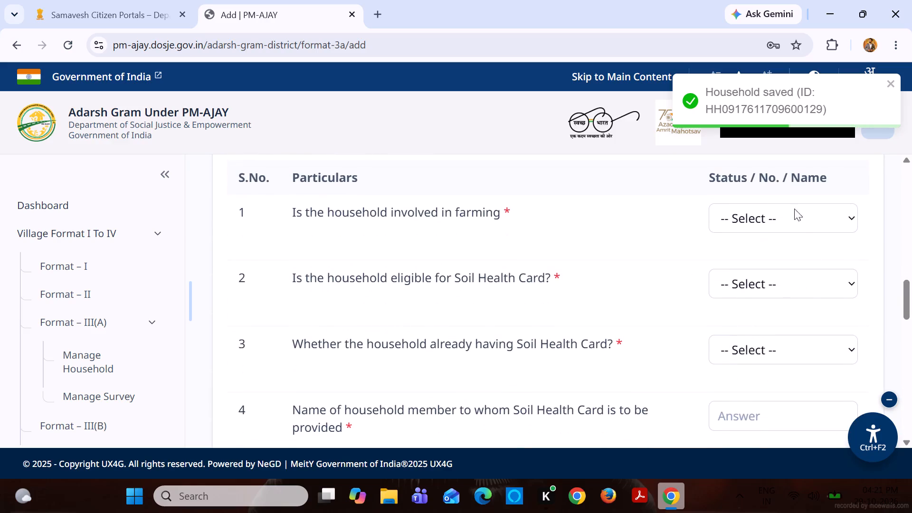
{"action": "left_click_drag", "start_coordinate": [785, 207], "coordinate": [753, 289]}
{"action": "left_click", "coordinate": [753, 289]}
{"action": "scroll", "coordinate": [753, 289], "scroll_direction": "down", "scroll_amount": 8}
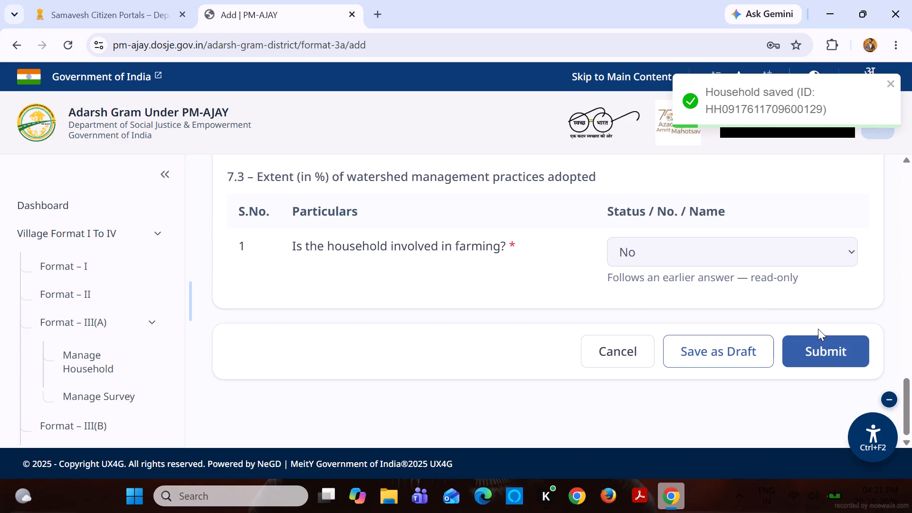
{"action": "left_click", "coordinate": [828, 345]}
Choose domain 8 – Financial Inclusion and enter 2 persons above 5 years and 2 members already having Aadhaar in 8.1.
{"action": "left_click", "coordinate": [832, 221]}
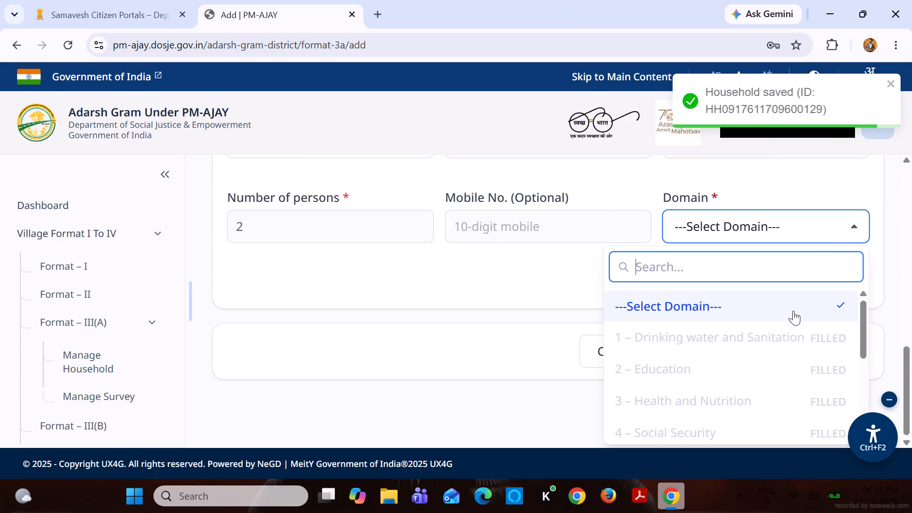
{"action": "scroll", "coordinate": [793, 311], "scroll_direction": "down", "scroll_amount": 8}
{"action": "left_click", "coordinate": [712, 358]}
{"action": "scroll", "coordinate": [712, 358], "scroll_direction": "down", "scroll_amount": 3}
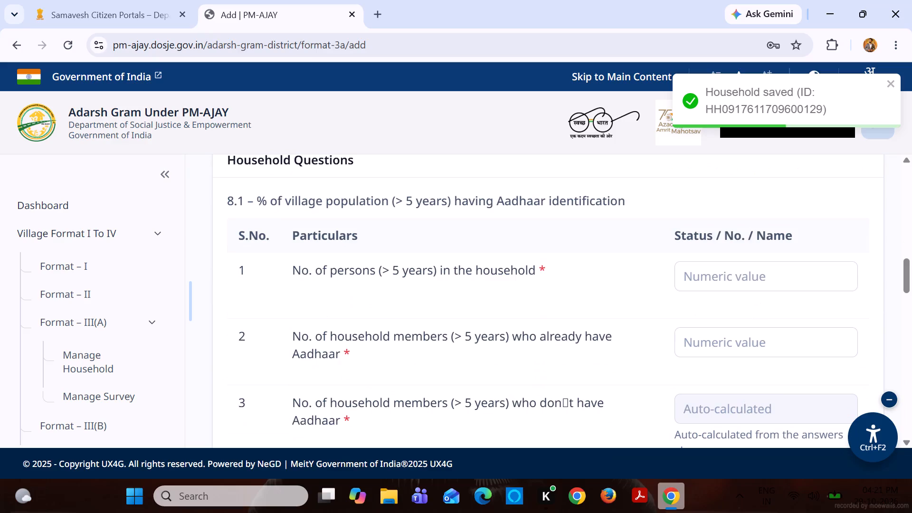
{"action": "left_click", "coordinate": [728, 273]}
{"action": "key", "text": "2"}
{"action": "left_click", "coordinate": [728, 347]}
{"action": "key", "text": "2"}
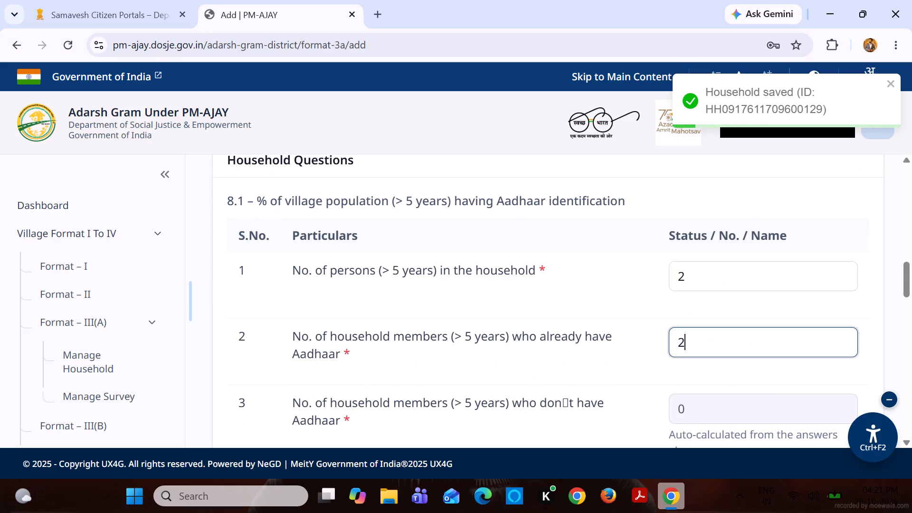
Enter 2 members eligible for a Banks/Post Office account and 2 who have an account in 8.2.
{"action": "scroll", "coordinate": [728, 347], "scroll_direction": "down", "scroll_amount": 4}
{"action": "scroll", "coordinate": [776, 342], "scroll_direction": "down", "scroll_amount": 2}
{"action": "left_click", "coordinate": [751, 285]}
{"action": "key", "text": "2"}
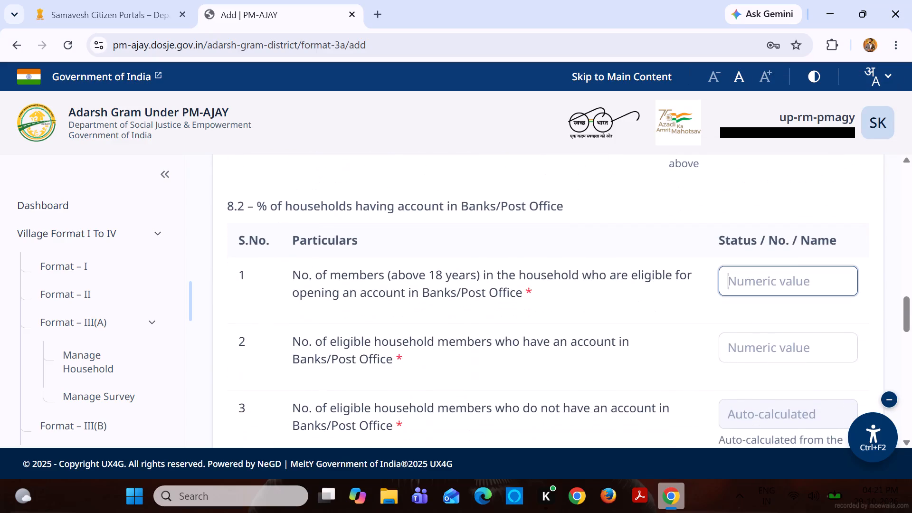
{"action": "left_click", "coordinate": [746, 350]}
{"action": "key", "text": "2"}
Enter 0 persons eligible for PMSBY in 8.3 and 0 members eligible for PMJJBY in 8.4, and submit the domain.
{"action": "scroll", "coordinate": [746, 350], "scroll_direction": "down", "scroll_amount": 3}
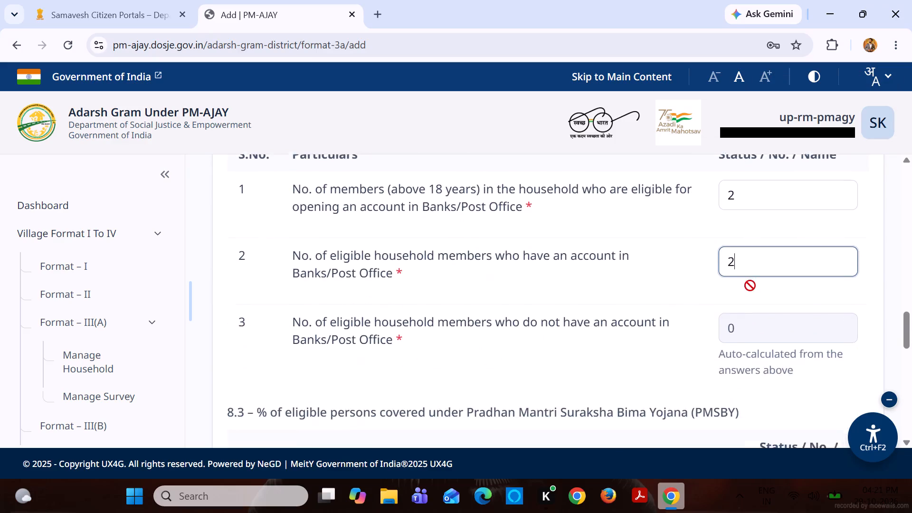
{"action": "scroll", "coordinate": [750, 285], "scroll_direction": "down", "scroll_amount": 2}
{"action": "left_click", "coordinate": [782, 380]}
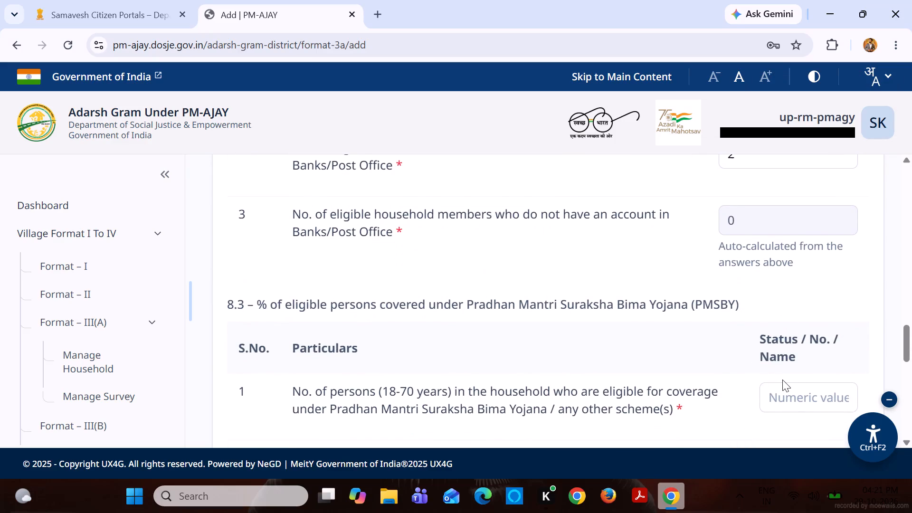
{"action": "left_click", "coordinate": [783, 392]}
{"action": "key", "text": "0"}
{"action": "scroll", "coordinate": [783, 392], "scroll_direction": "down", "scroll_amount": 4}
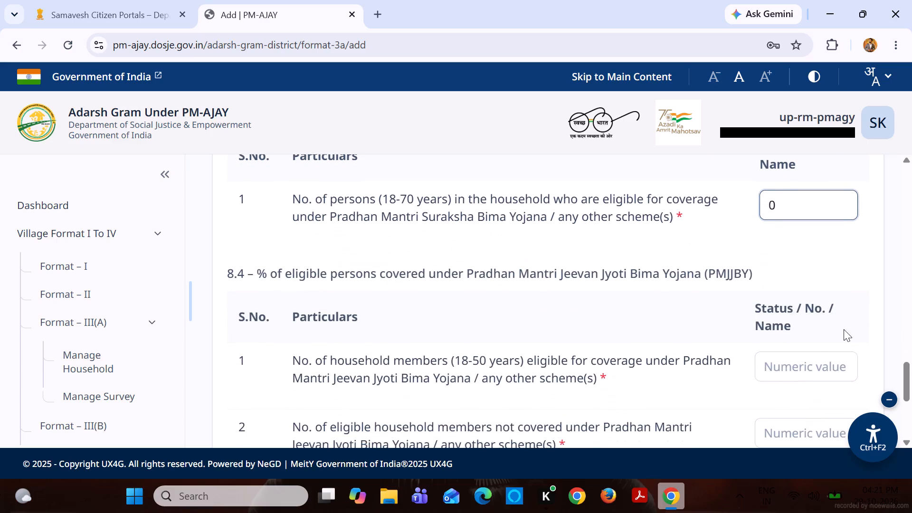
{"action": "left_click", "coordinate": [783, 366]}
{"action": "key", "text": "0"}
{"action": "scroll", "coordinate": [783, 366], "scroll_direction": "down", "scroll_amount": 2}
{"action": "scroll", "coordinate": [813, 256], "scroll_direction": "down", "scroll_amount": 7}
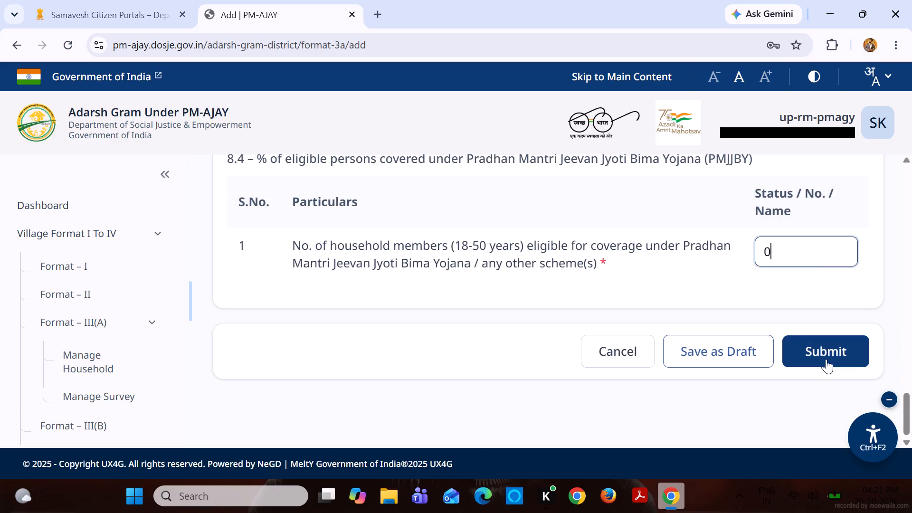
{"action": "left_click", "coordinate": [826, 359]}
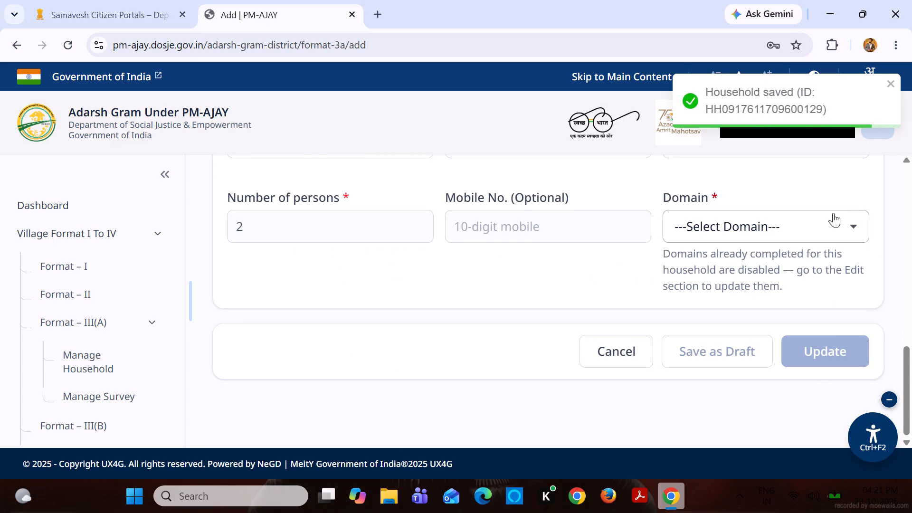
Choose domain 9 – Digitization, enter 0 members eligible for PMGDISHA training in 9.3, and submit the domain.
{"action": "left_click", "coordinate": [833, 213]}
{"action": "scroll", "coordinate": [815, 289], "scroll_direction": "down", "scroll_amount": 7}
{"action": "left_click", "coordinate": [693, 391]}
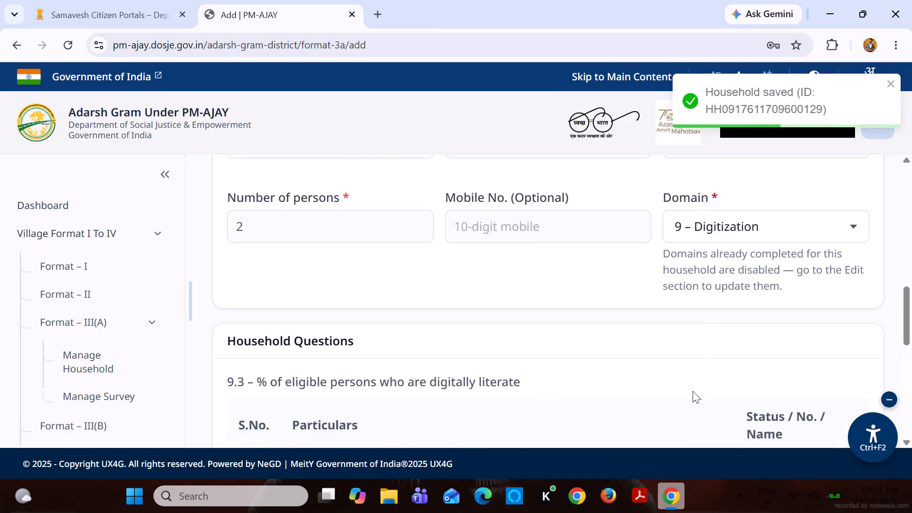
{"action": "scroll", "coordinate": [693, 391], "scroll_direction": "down", "scroll_amount": 1}
{"action": "left_click", "coordinate": [774, 412]}
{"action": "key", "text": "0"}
{"action": "scroll", "coordinate": [774, 412], "scroll_direction": "down", "scroll_amount": 4}
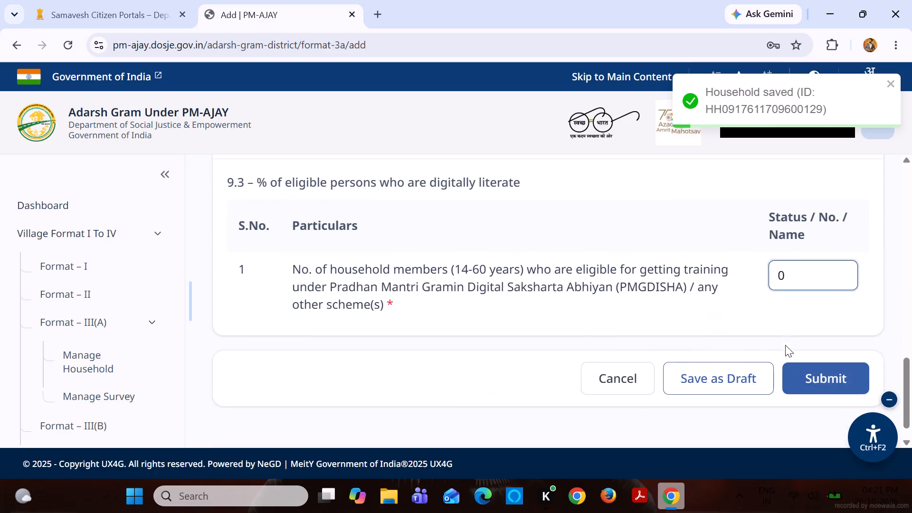
{"action": "left_click", "coordinate": [828, 362]}
Choose domain 10 – Livelihood and Skill Development and enter 0 youth eligible for skill training in 10.1 and 0 for bank linked loans in 10.2.
{"action": "left_click", "coordinate": [822, 239]}
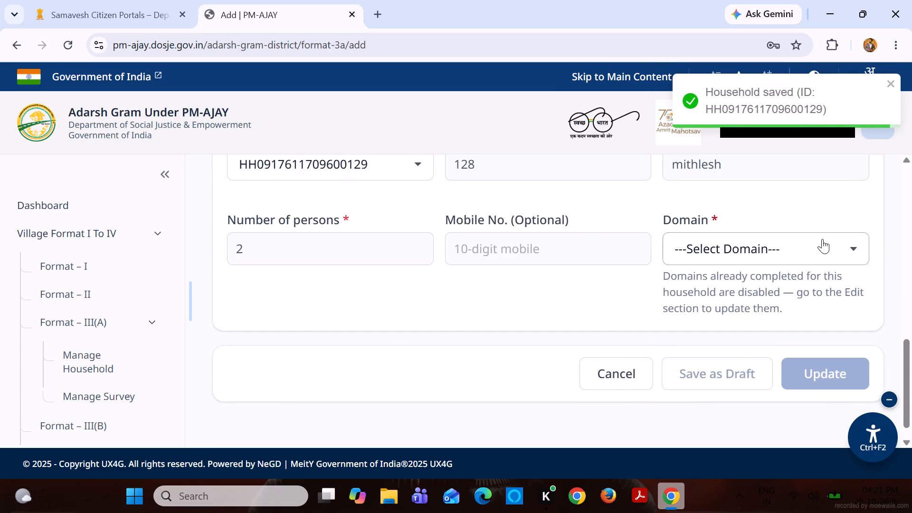
{"action": "scroll", "coordinate": [765, 371], "scroll_direction": "down", "scroll_amount": 7}
{"action": "left_click", "coordinate": [693, 437]}
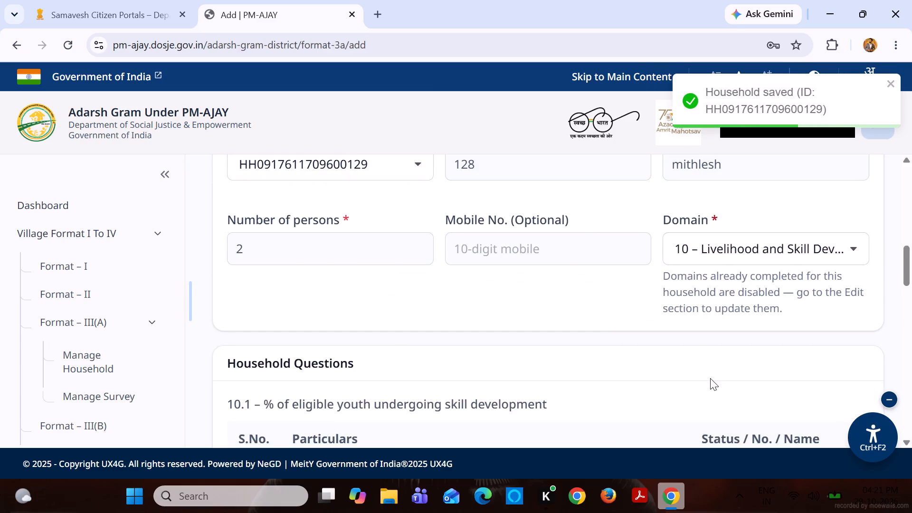
{"action": "scroll", "coordinate": [710, 378], "scroll_direction": "down", "scroll_amount": 1}
{"action": "left_click", "coordinate": [749, 357]}
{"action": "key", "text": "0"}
{"action": "scroll", "coordinate": [749, 357], "scroll_direction": "down", "scroll_amount": 4}
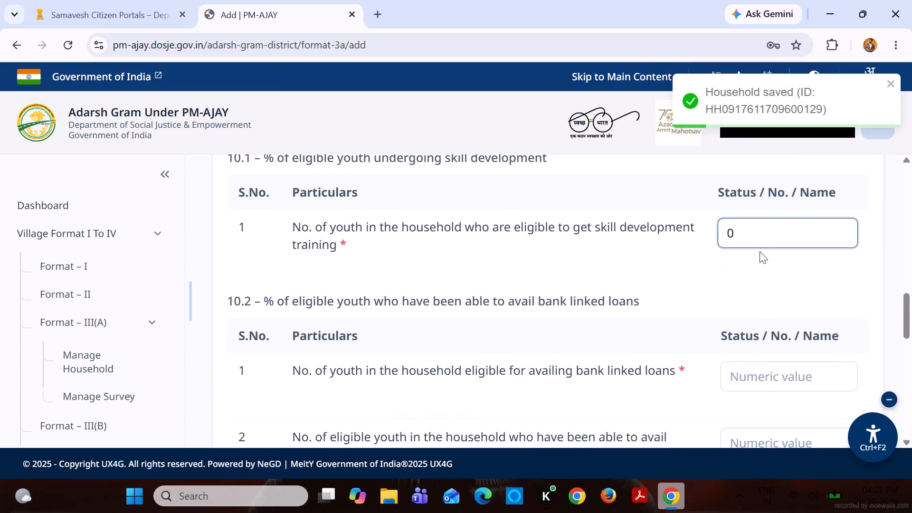
{"action": "left_click", "coordinate": [774, 373]}
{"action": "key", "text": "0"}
Answer Yes for self-help group membership in 10.3 and submit the domain.
{"action": "scroll", "coordinate": [774, 373], "scroll_direction": "down", "scroll_amount": 6}
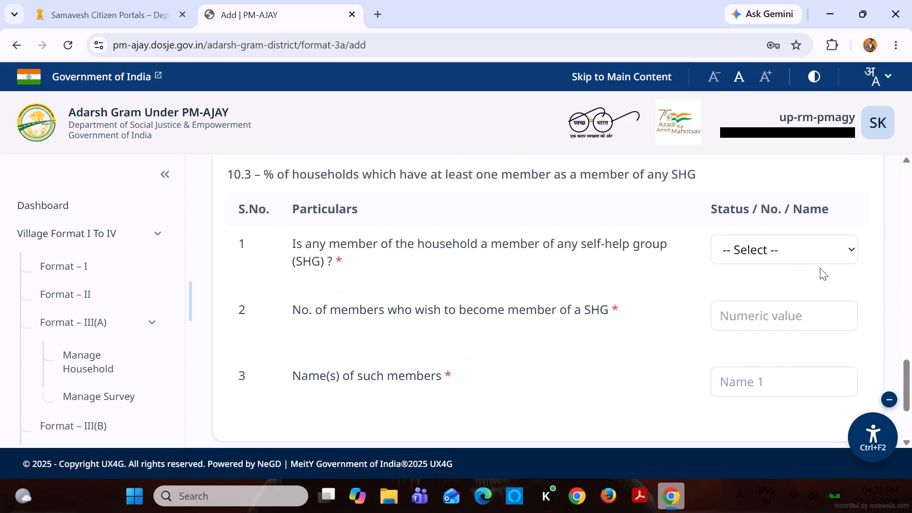
{"action": "left_click_drag", "start_coordinate": [805, 256], "coordinate": [747, 299]}
{"action": "left_click", "coordinate": [747, 299]}
{"action": "left_click", "coordinate": [818, 361]}
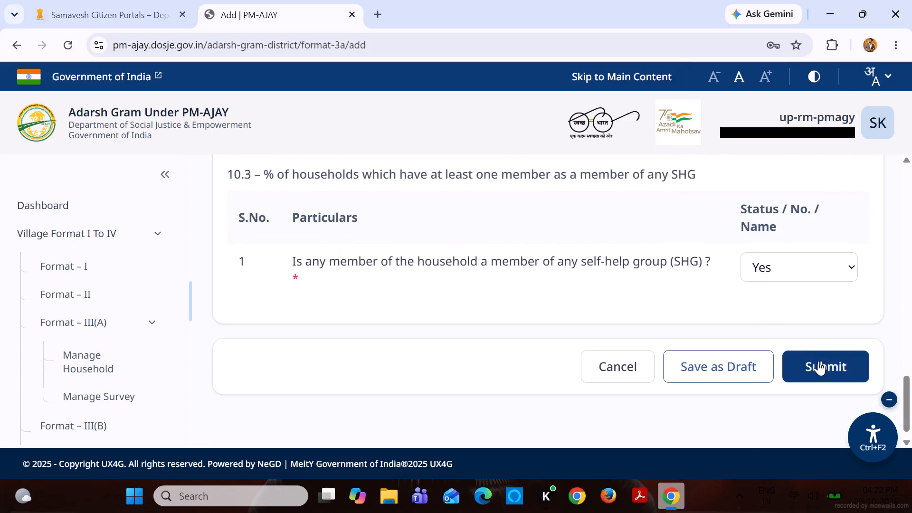
Start a new household record with block Shahabad, gram panchayat Narkheri, village Narkhera and category SC.
{"action": "left_click", "coordinate": [117, 360]}
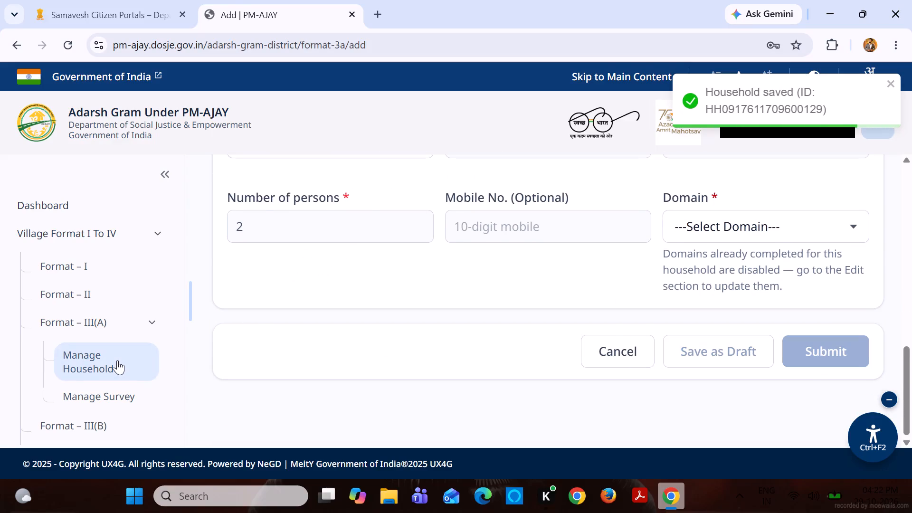
{"action": "left_click", "coordinate": [645, 196]}
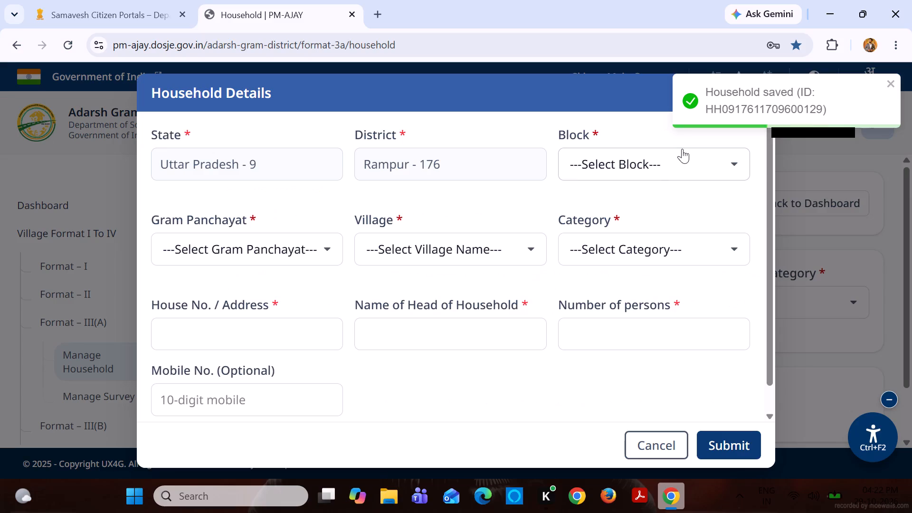
{"action": "left_click", "coordinate": [683, 152]}
{"action": "left_click", "coordinate": [635, 389]}
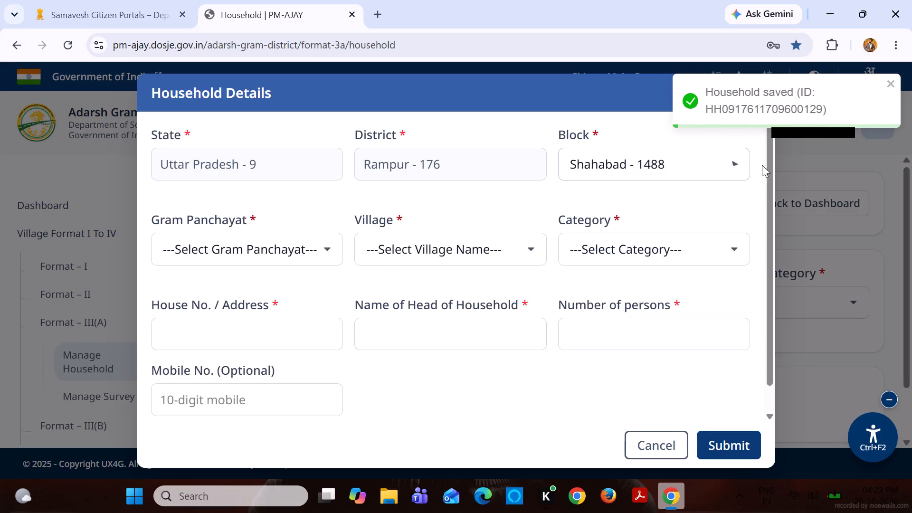
{"action": "left_click", "coordinate": [264, 252]}
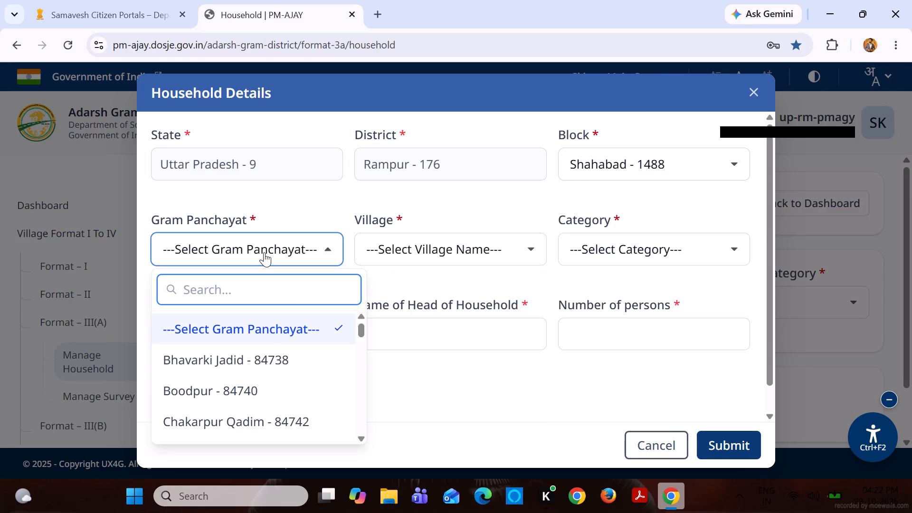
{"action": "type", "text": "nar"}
{"action": "left_click", "coordinate": [216, 326]}
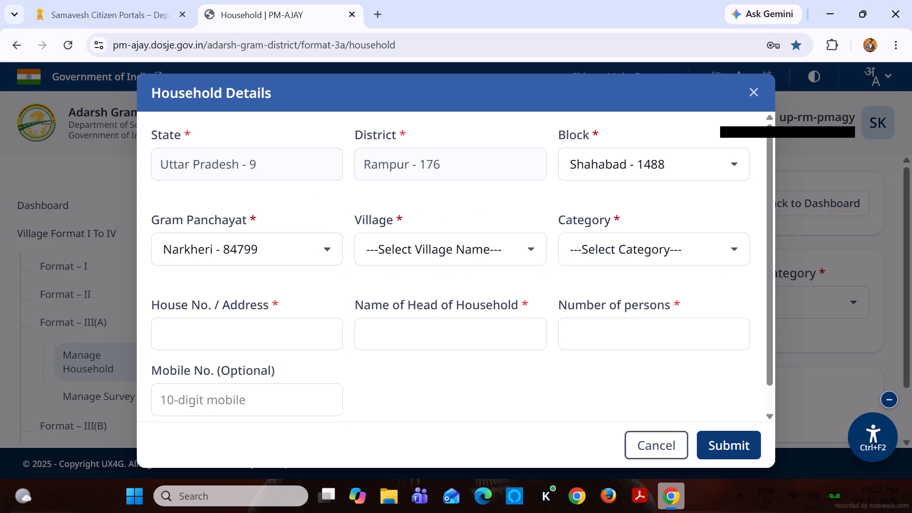
{"action": "left_click", "coordinate": [463, 244]}
{"action": "left_click", "coordinate": [431, 309]}
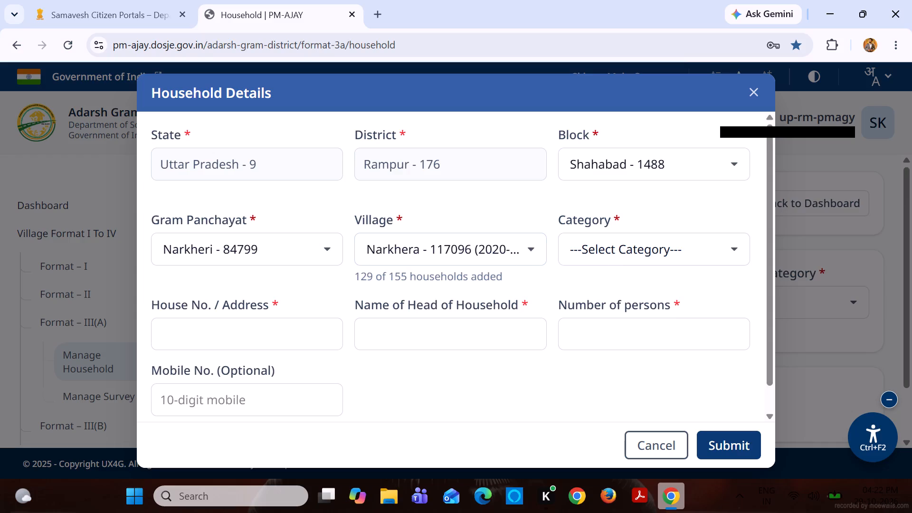
{"action": "left_click", "coordinate": [643, 256]}
{"action": "left_click", "coordinate": [582, 318]}
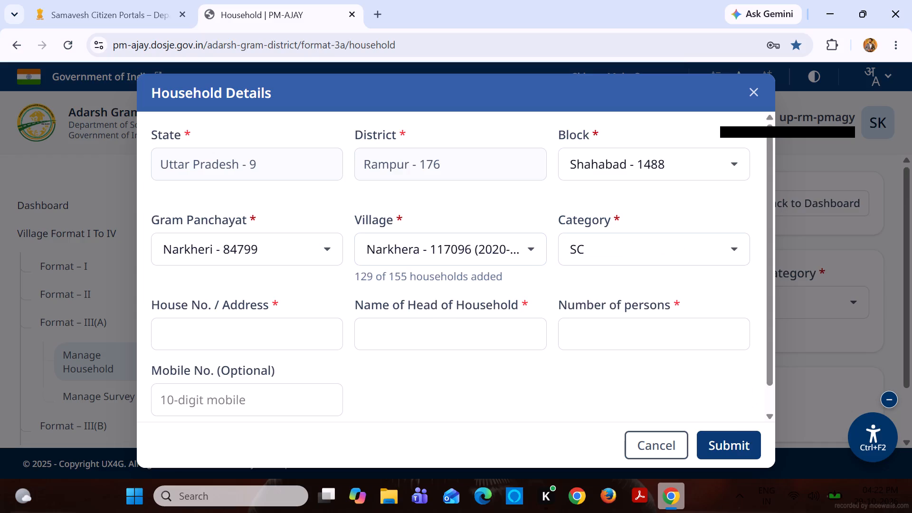
Enter house number 129, the head of household's name and 5 persons, and submit the household details.
{"action": "left_click", "coordinate": [266, 324]}
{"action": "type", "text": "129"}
{"action": "left_click", "coordinate": [491, 326]}
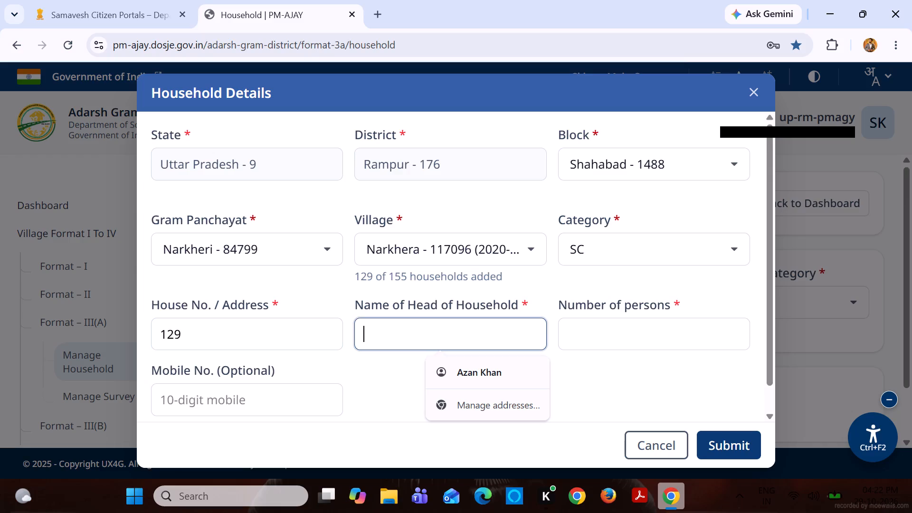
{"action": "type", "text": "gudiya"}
{"action": "left_click", "coordinate": [670, 339]}
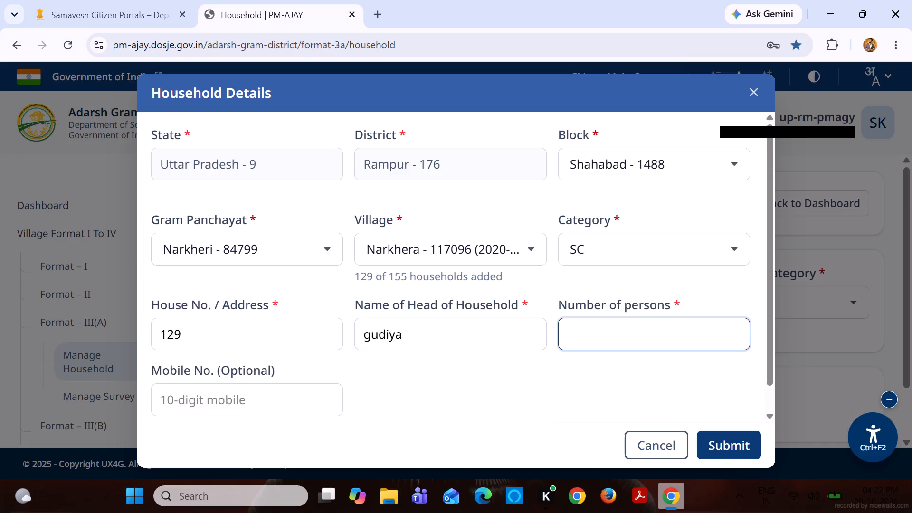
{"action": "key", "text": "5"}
{"action": "left_click", "coordinate": [737, 438]}
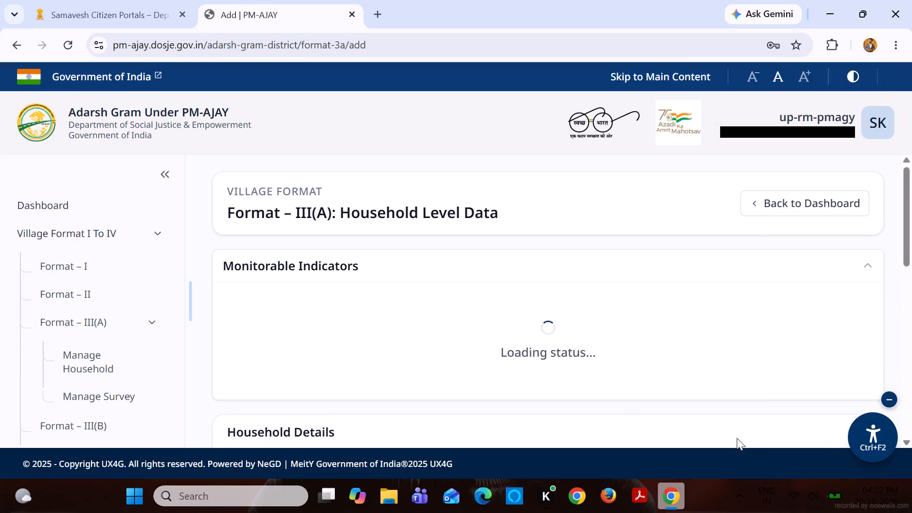
Choose domain 1 – Drinking water and Sanitation, answer its first question, answer No to open defecation in 1.5, and submit the domain.
{"action": "scroll", "coordinate": [755, 347], "scroll_direction": "down", "scroll_amount": 7}
{"action": "left_click", "coordinate": [839, 271]}
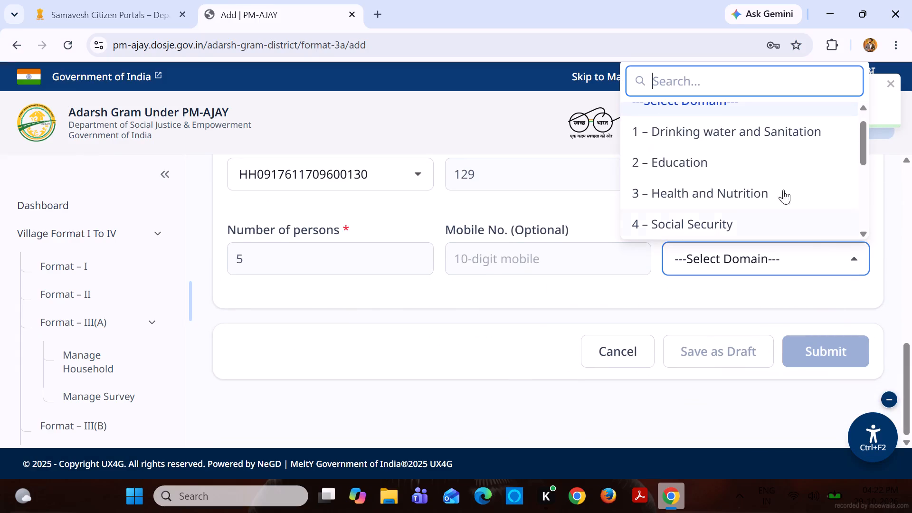
{"action": "left_click", "coordinate": [765, 145]}
{"action": "scroll", "coordinate": [766, 258], "scroll_direction": "down", "scroll_amount": 3}
{"action": "left_click_drag", "start_coordinate": [806, 239], "coordinate": [782, 288]}
{"action": "left_click", "coordinate": [782, 288]}
{"action": "scroll", "coordinate": [782, 288], "scroll_direction": "down", "scroll_amount": 2}
{"action": "left_click_drag", "start_coordinate": [836, 257], "coordinate": [788, 285]}
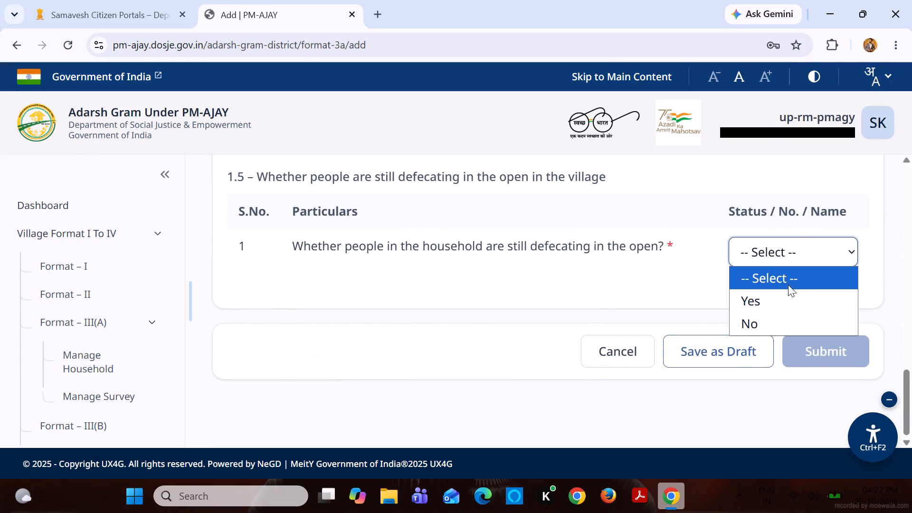
{"action": "left_click_drag", "start_coordinate": [788, 285], "coordinate": [756, 321]}
{"action": "left_click", "coordinate": [756, 321]}
{"action": "left_click", "coordinate": [834, 360]}
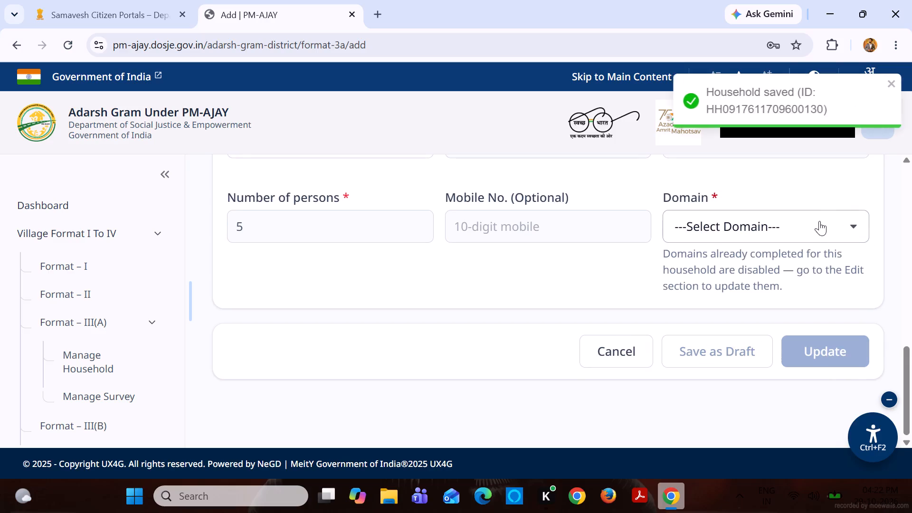
Choose domain 2 – Education and enter 2 children aged 6-10 with 2 attending primary school in 2.1.
{"action": "left_click", "coordinate": [819, 221]}
{"action": "left_click", "coordinate": [708, 367]}
{"action": "scroll", "coordinate": [708, 367], "scroll_direction": "down", "scroll_amount": 4}
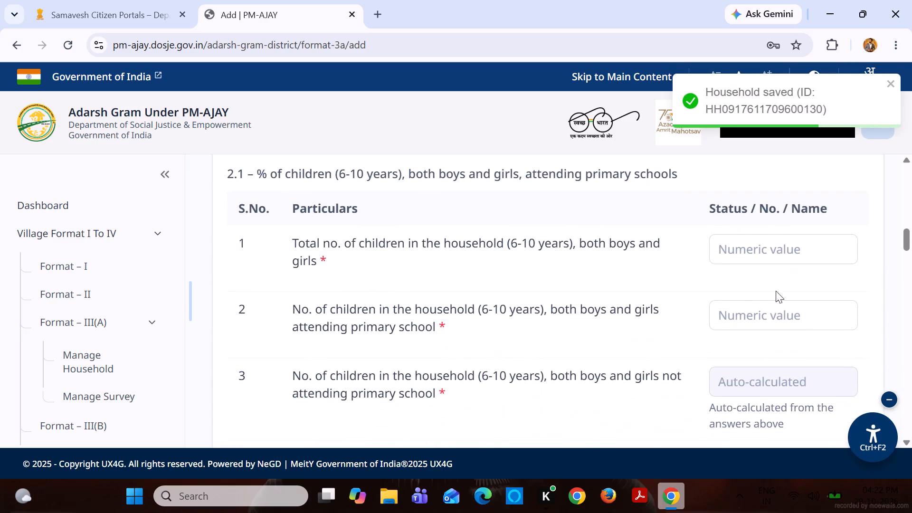
{"action": "left_click", "coordinate": [759, 253]}
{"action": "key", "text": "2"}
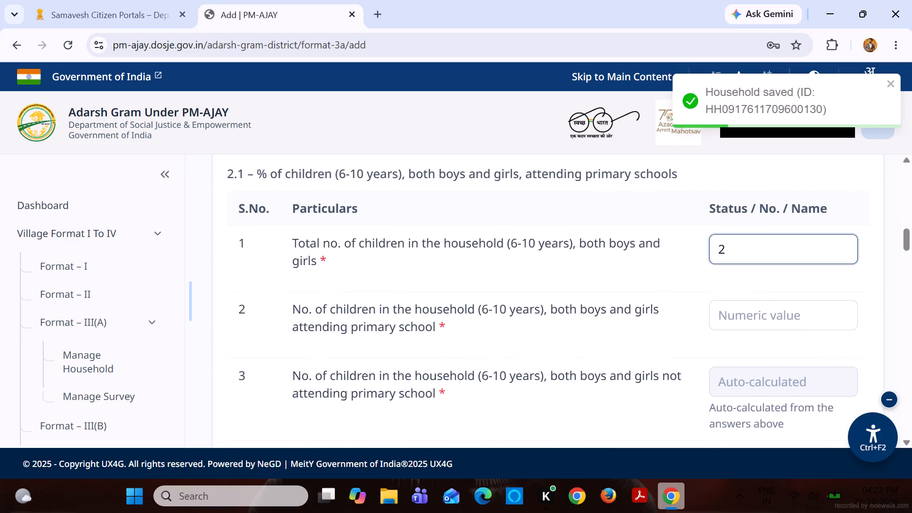
{"action": "double_click", "coordinate": [754, 311]}
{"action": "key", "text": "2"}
Enter 1 child aged 11-13 and 1 attending middle school in 2.2.
{"action": "scroll", "coordinate": [754, 311], "scroll_direction": "down", "scroll_amount": 3}
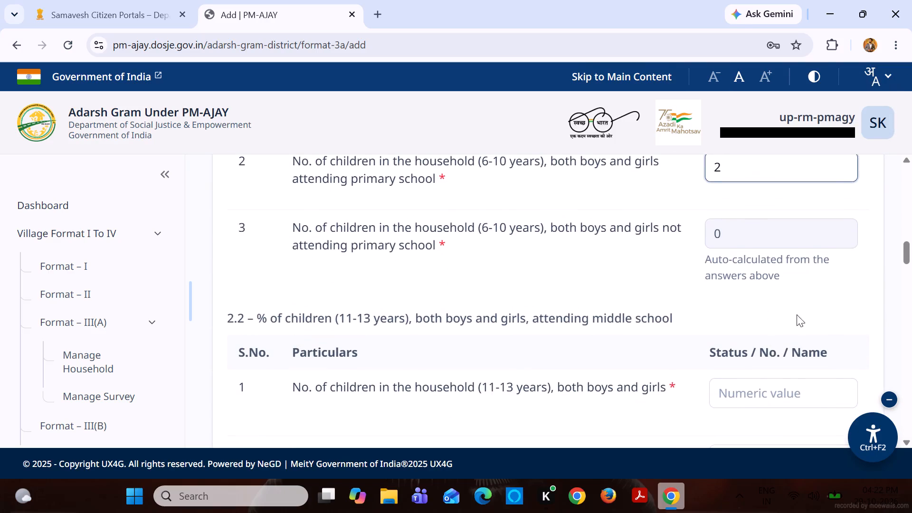
{"action": "left_click", "coordinate": [745, 399]}
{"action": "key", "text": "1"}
{"action": "scroll", "coordinate": [745, 399], "scroll_direction": "down", "scroll_amount": 6}
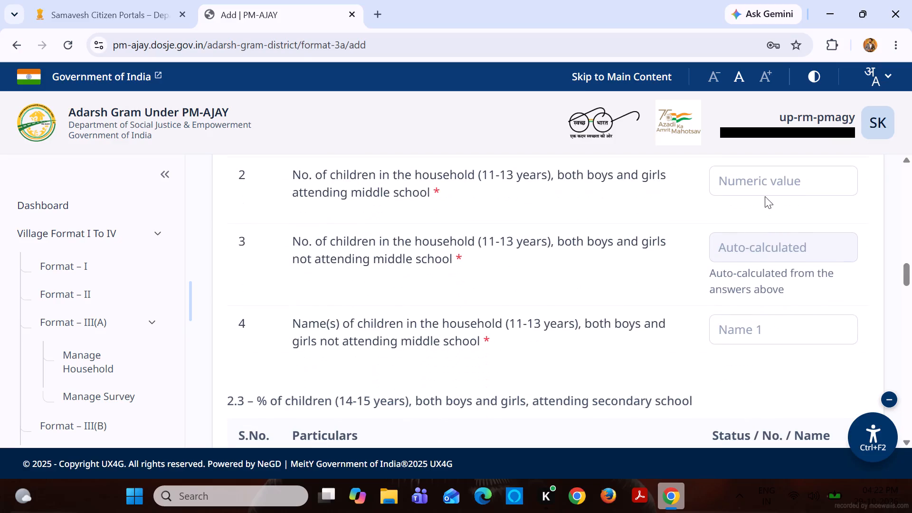
{"action": "left_click", "coordinate": [754, 190]}
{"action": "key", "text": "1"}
Enter 0 children for ages 14-15 in 2.3, ages 16-17 in 2.4 and ages 18-23 in 2.5.
{"action": "scroll", "coordinate": [754, 190], "scroll_direction": "down", "scroll_amount": 1}
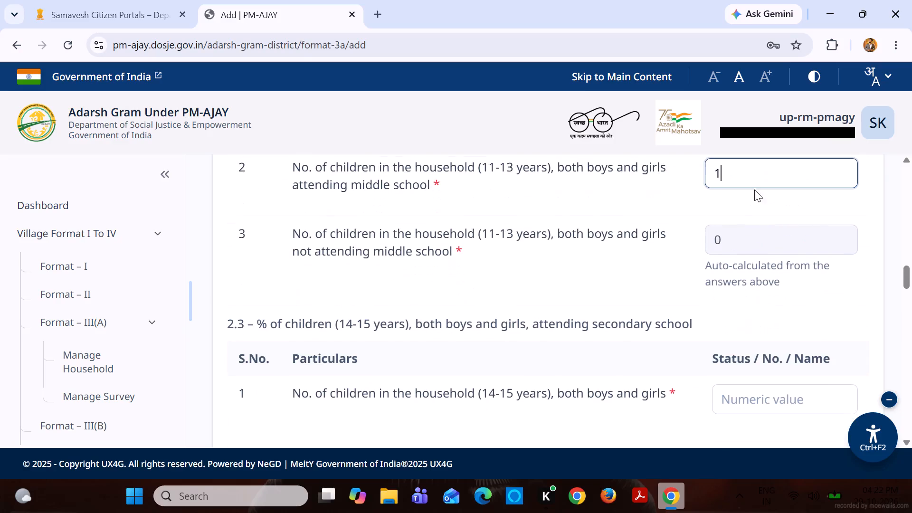
{"action": "scroll", "coordinate": [754, 190], "scroll_direction": "down", "scroll_amount": 2}
{"action": "left_click", "coordinate": [750, 266]}
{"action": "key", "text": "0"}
{"action": "scroll", "coordinate": [750, 266], "scroll_direction": "down", "scroll_amount": 1}
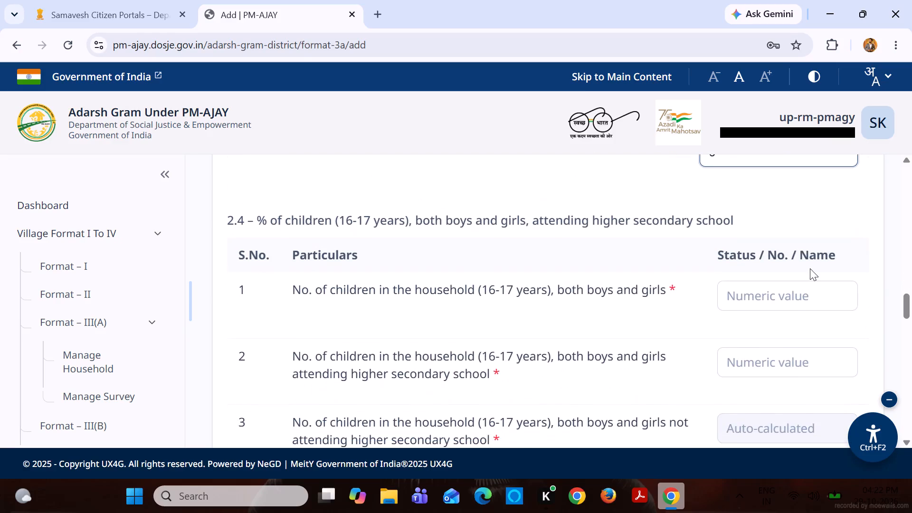
{"action": "left_click", "coordinate": [759, 304]}
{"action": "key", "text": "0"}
{"action": "scroll", "coordinate": [759, 304], "scroll_direction": "down", "scroll_amount": 2}
{"action": "left_click", "coordinate": [784, 293]}
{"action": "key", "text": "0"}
Enter 0 children eligible for the pre-matric scholarship in 2.6 and 0 for the post-matric scholarship in 2.7, and submit the domain.
{"action": "scroll", "coordinate": [784, 293], "scroll_direction": "down", "scroll_amount": 1}
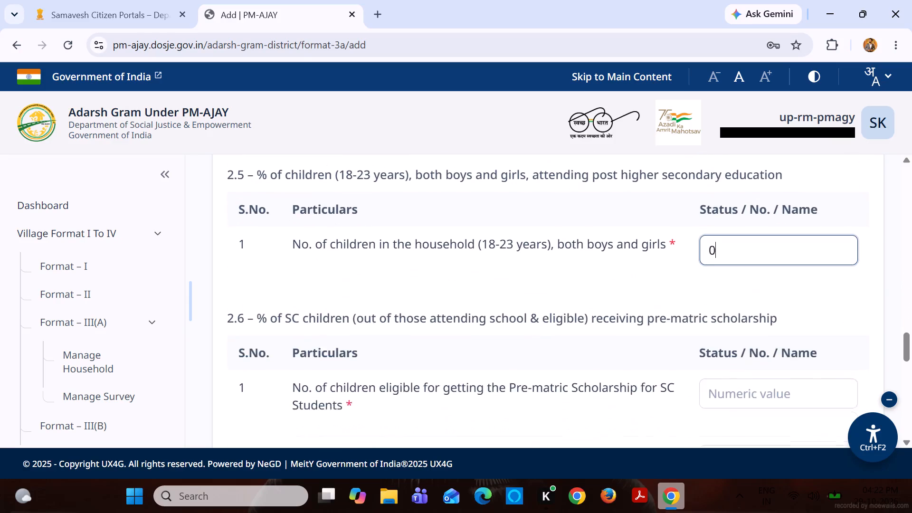
{"action": "scroll", "coordinate": [784, 293], "scroll_direction": "down", "scroll_amount": 1}
{"action": "left_click_drag", "start_coordinate": [730, 326], "coordinate": [728, 339]}
{"action": "left_click", "coordinate": [728, 339]}
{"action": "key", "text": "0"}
{"action": "scroll", "coordinate": [728, 339], "scroll_direction": "down", "scroll_amount": 3}
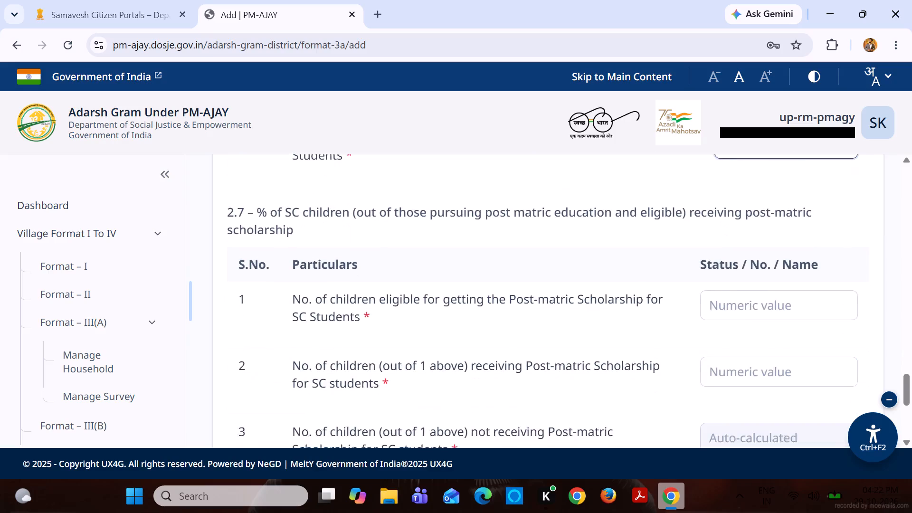
{"action": "left_click", "coordinate": [751, 296]}
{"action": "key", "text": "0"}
{"action": "scroll", "coordinate": [751, 296], "scroll_direction": "down", "scroll_amount": 1}
{"action": "left_click", "coordinate": [840, 356]}
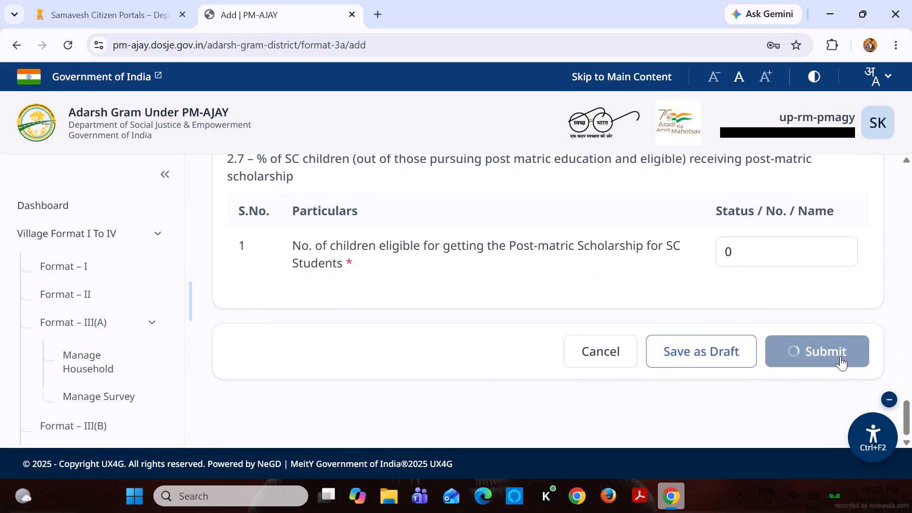
Choose domain 3 – Health and Nutrition and answer Yes for health protection scheme coverage in 3.1.
{"action": "left_click", "coordinate": [823, 232]}
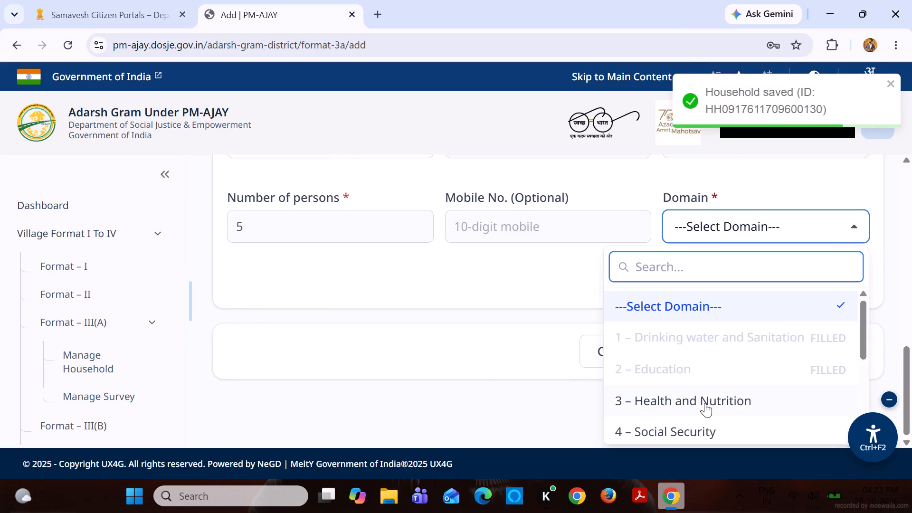
{"action": "left_click", "coordinate": [705, 403]}
{"action": "scroll", "coordinate": [705, 403], "scroll_direction": "down", "scroll_amount": 3}
{"action": "left_click", "coordinate": [804, 213]}
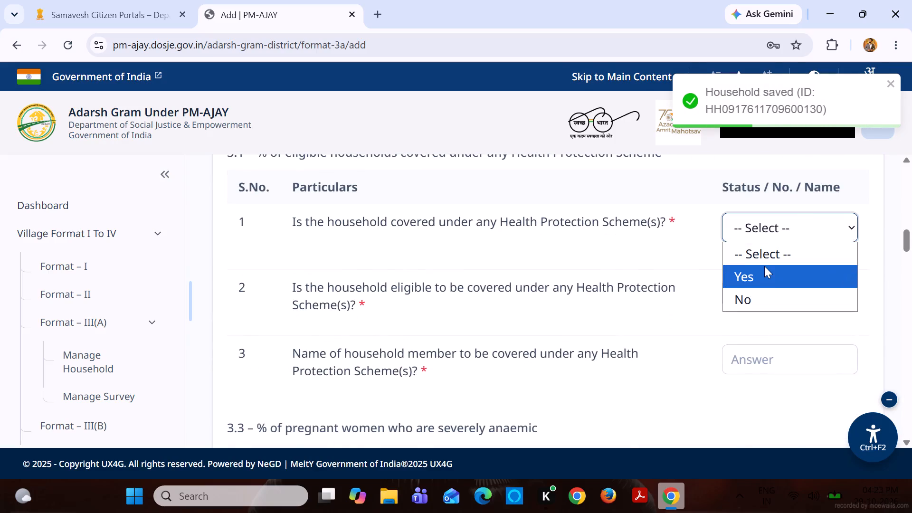
{"action": "left_click", "coordinate": [764, 266]}
Enter 0 for pregnant women in 3.3, deliveries during the last year in 3.4 and children born during the last year in 3.5.
{"action": "scroll", "coordinate": [764, 266], "scroll_direction": "down", "scroll_amount": 1}
{"action": "left_click_drag", "start_coordinate": [731, 310], "coordinate": [776, 288]}
{"action": "left_click", "coordinate": [776, 288]}
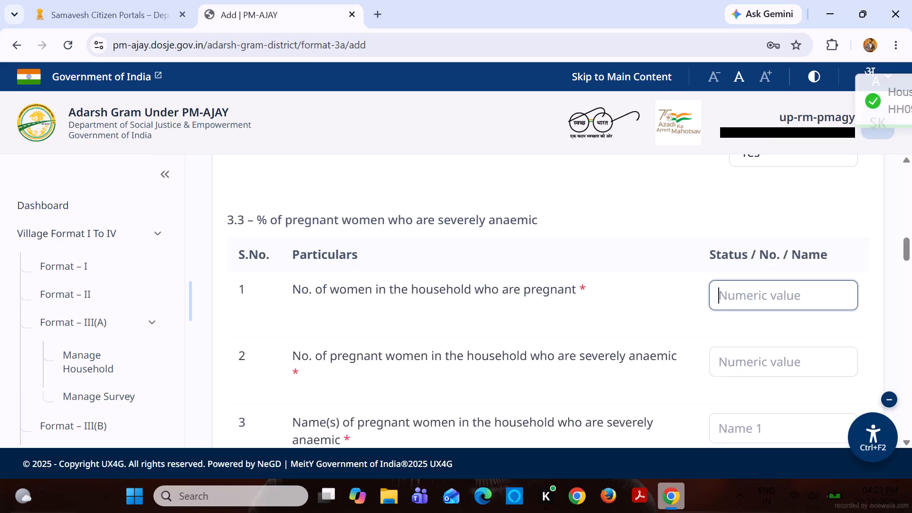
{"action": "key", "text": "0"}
{"action": "scroll", "coordinate": [776, 288], "scroll_direction": "down", "scroll_amount": 3}
{"action": "left_click", "coordinate": [701, 230]}
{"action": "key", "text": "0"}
{"action": "scroll", "coordinate": [701, 230], "scroll_direction": "down", "scroll_amount": 1}
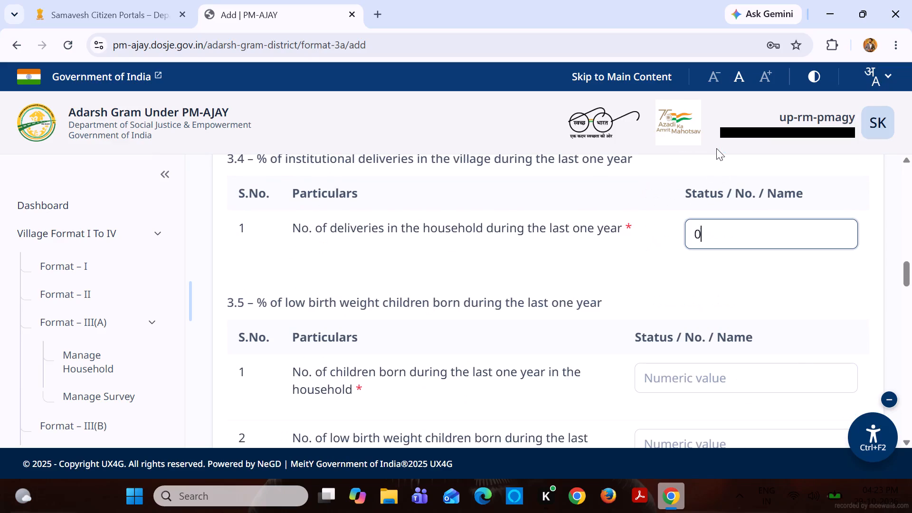
{"action": "scroll", "coordinate": [716, 148], "scroll_direction": "down", "scroll_amount": 1}
{"action": "left_click", "coordinate": [691, 375]}
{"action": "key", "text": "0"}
Enter 0 for children below one year in 3.6, children aged 0-5 in 3.7 and women pregnant during the last year in 3.8.
{"action": "scroll", "coordinate": [691, 375], "scroll_direction": "down", "scroll_amount": 3}
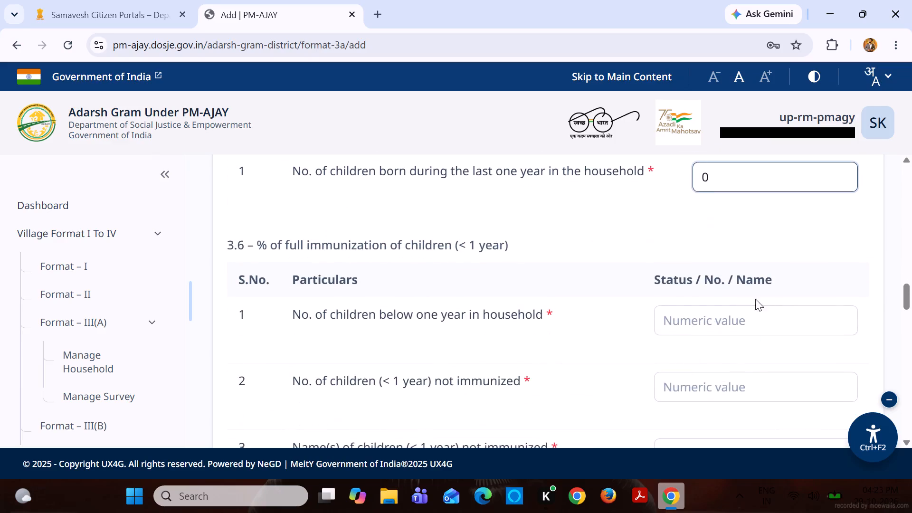
{"action": "left_click", "coordinate": [697, 311]}
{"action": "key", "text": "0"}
{"action": "scroll", "coordinate": [697, 311], "scroll_direction": "down", "scroll_amount": 2}
{"action": "double_click", "coordinate": [670, 321]}
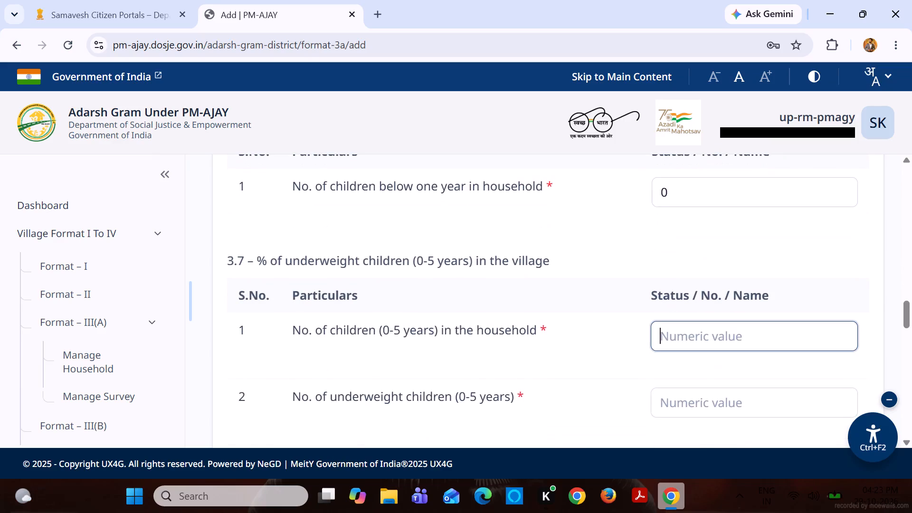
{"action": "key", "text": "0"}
{"action": "scroll", "coordinate": [670, 321], "scroll_direction": "down", "scroll_amount": 3}
{"action": "left_click", "coordinate": [694, 273]}
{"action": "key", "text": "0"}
Enter 0 children under one year in 3.9 and 0 in the last health question, and submit the domain.
{"action": "scroll", "coordinate": [694, 273], "scroll_direction": "down", "scroll_amount": 1}
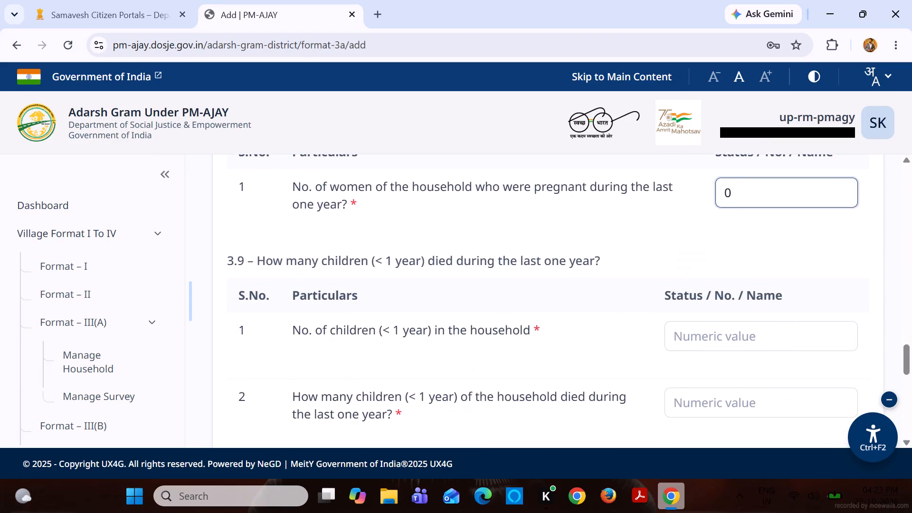
{"action": "left_click", "coordinate": [714, 334]}
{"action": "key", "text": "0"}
{"action": "scroll", "coordinate": [714, 334], "scroll_direction": "down", "scroll_amount": 2}
{"action": "left_click", "coordinate": [785, 334]}
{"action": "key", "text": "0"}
{"action": "scroll", "coordinate": [785, 334], "scroll_direction": "down", "scroll_amount": 1}
{"action": "left_click", "coordinate": [841, 349]}
Choose domain 4 – Social Security and enter 0 members eligible for Widow Pension in 4.1 and 0 for Old Age Pension in 4.2.
{"action": "left_click", "coordinate": [819, 239]}
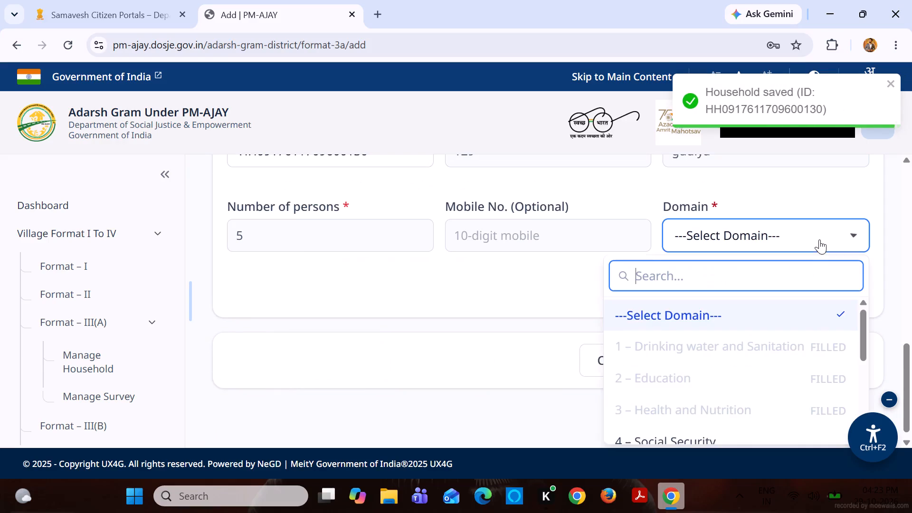
{"action": "scroll", "coordinate": [799, 306], "scroll_direction": "down", "scroll_amount": 1}
{"action": "left_click", "coordinate": [714, 371]}
{"action": "scroll", "coordinate": [714, 371], "scroll_direction": "down", "scroll_amount": 1}
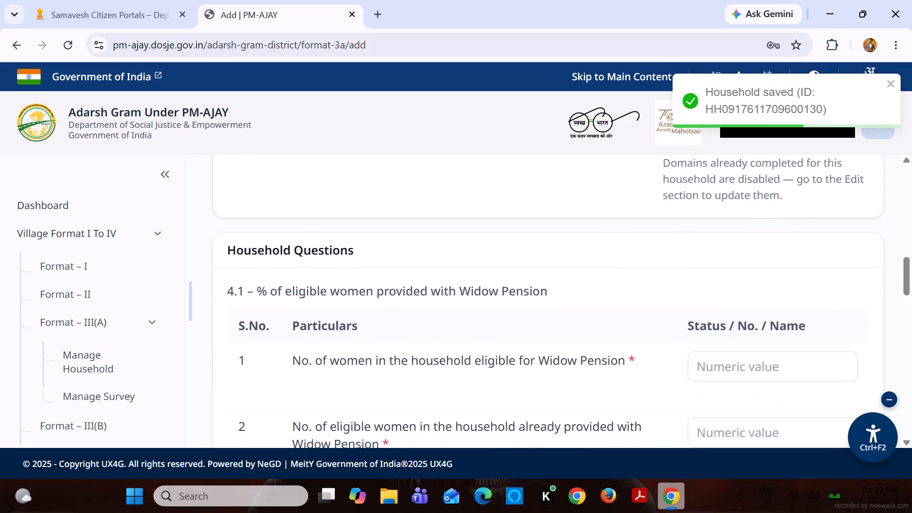
{"action": "left_click", "coordinate": [738, 366]}
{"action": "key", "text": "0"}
{"action": "scroll", "coordinate": [738, 366], "scroll_direction": "down", "scroll_amount": 3}
{"action": "left_click", "coordinate": [718, 344]}
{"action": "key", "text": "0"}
Enter 0 persons eligible for Disability Pension in 4.3 and submit the domain.
{"action": "scroll", "coordinate": [718, 344], "scroll_direction": "down", "scroll_amount": 1}
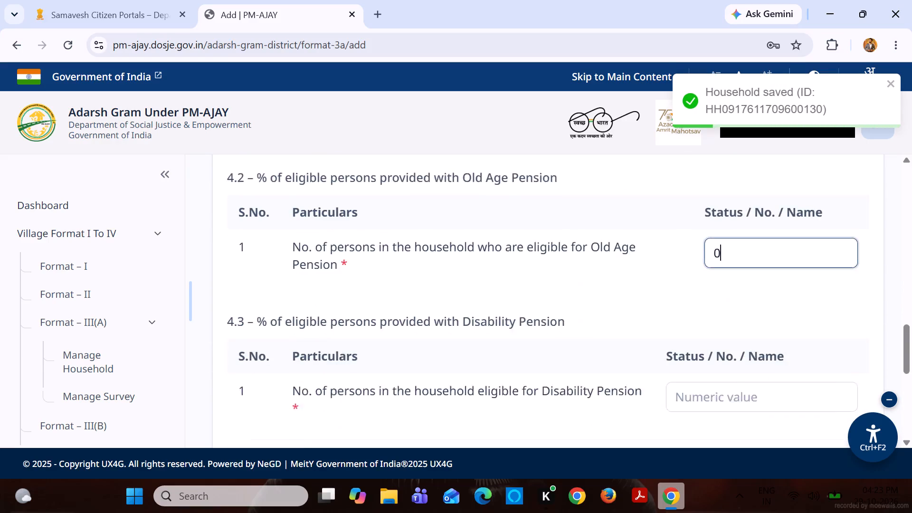
{"action": "scroll", "coordinate": [718, 344], "scroll_direction": "down", "scroll_amount": 1}
{"action": "left_click", "coordinate": [690, 365]}
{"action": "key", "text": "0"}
{"action": "scroll", "coordinate": [690, 365], "scroll_direction": "down", "scroll_amount": 1}
{"action": "left_click", "coordinate": [839, 349]}
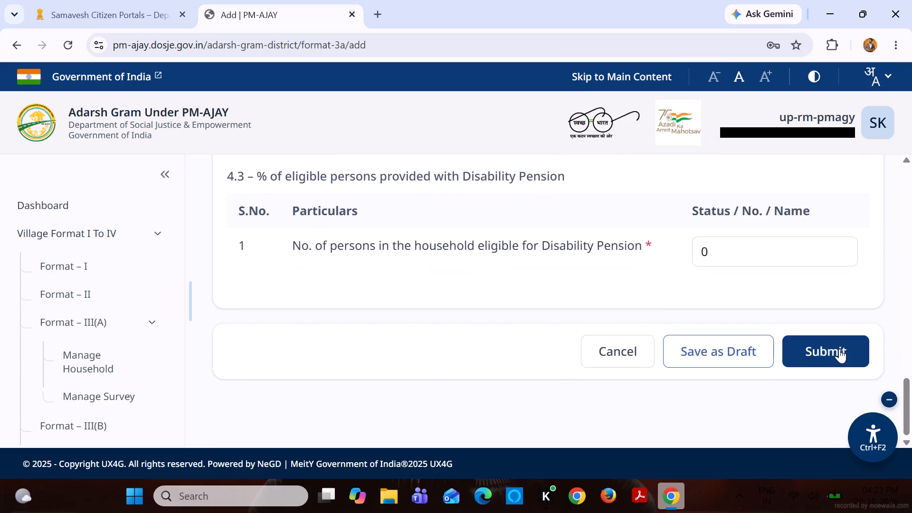
Choose domain 5 – Rural Roads and Housing, answer No for living in a kachcha/unsafe house, and submit the domain.
{"action": "left_click", "coordinate": [795, 215]}
{"action": "scroll", "coordinate": [778, 296], "scroll_direction": "down", "scroll_amount": 2}
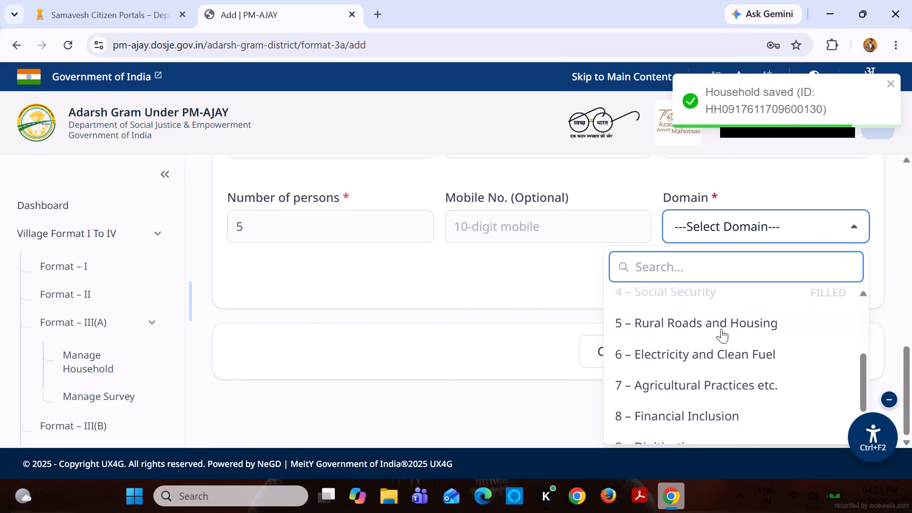
{"action": "left_click", "coordinate": [721, 329]}
{"action": "scroll", "coordinate": [721, 329], "scroll_direction": "down", "scroll_amount": 4}
{"action": "left_click_drag", "start_coordinate": [817, 239], "coordinate": [778, 308]}
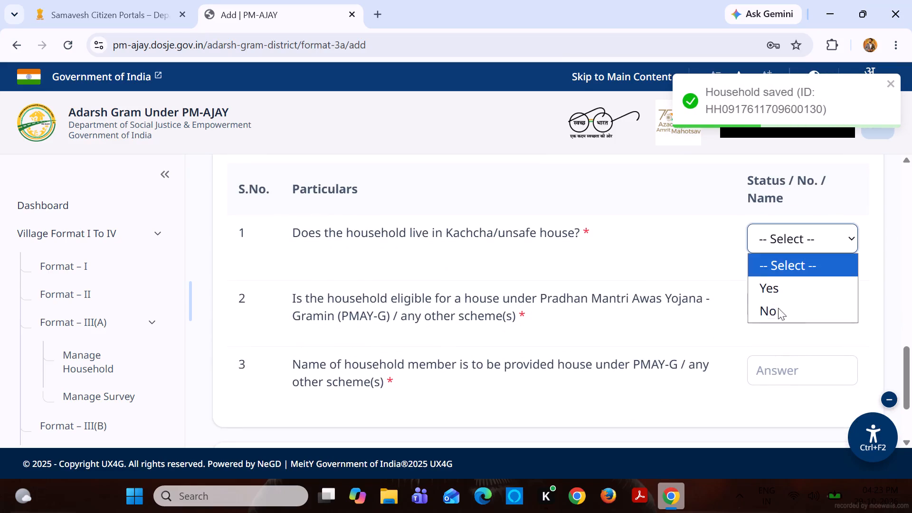
{"action": "left_click_drag", "start_coordinate": [778, 308], "coordinate": [778, 309]}
{"action": "left_click", "coordinate": [778, 309]}
{"action": "scroll", "coordinate": [778, 309], "scroll_direction": "down", "scroll_amount": 3}
{"action": "left_click", "coordinate": [822, 336]}
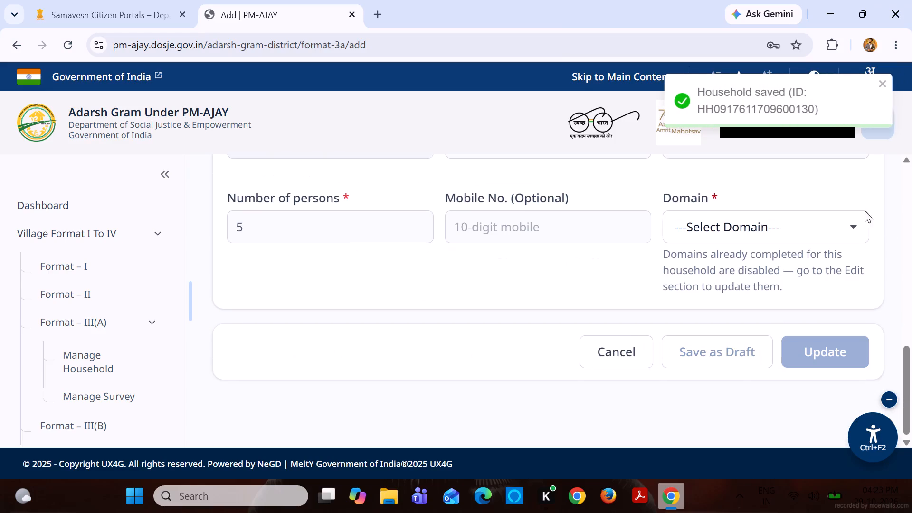
Choose domain 6 – Electricity and Clean Fuel and answer Yes for the electricity connection in 6.2.
{"action": "left_click", "coordinate": [823, 217]}
{"action": "scroll", "coordinate": [768, 335], "scroll_direction": "down", "scroll_amount": 1}
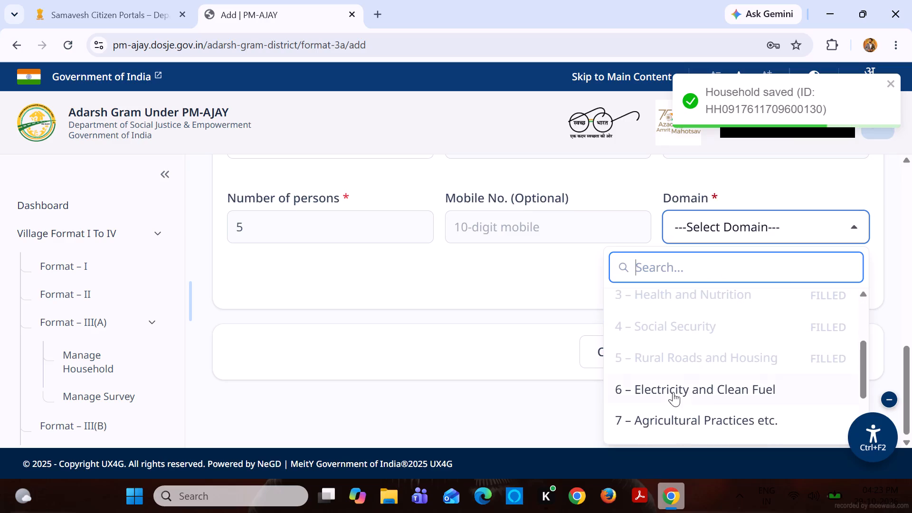
{"action": "left_click", "coordinate": [673, 392]}
{"action": "scroll", "coordinate": [673, 392], "scroll_direction": "down", "scroll_amount": 2}
{"action": "left_click_drag", "start_coordinate": [806, 325], "coordinate": [797, 371]}
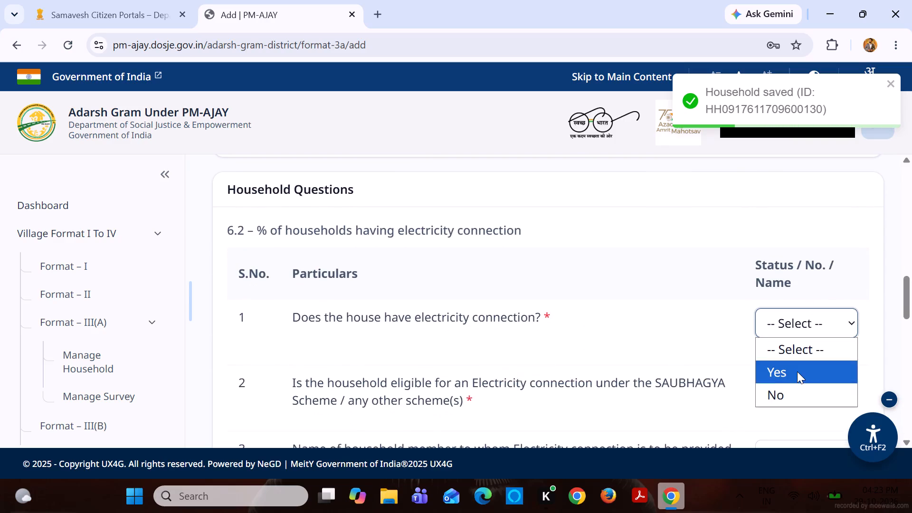
{"action": "left_click", "coordinate": [797, 371]}
Answer Yes for the electricity connection and Yes for using at least one LED bulb in 6.3.
{"action": "scroll", "coordinate": [797, 371], "scroll_direction": "down", "scroll_amount": 7}
{"action": "left_click_drag", "start_coordinate": [826, 277], "coordinate": [782, 312]}
{"action": "left_click", "coordinate": [782, 312]}
{"action": "scroll", "coordinate": [782, 312], "scroll_direction": "down", "scroll_amount": 2}
{"action": "left_click", "coordinate": [793, 328]}
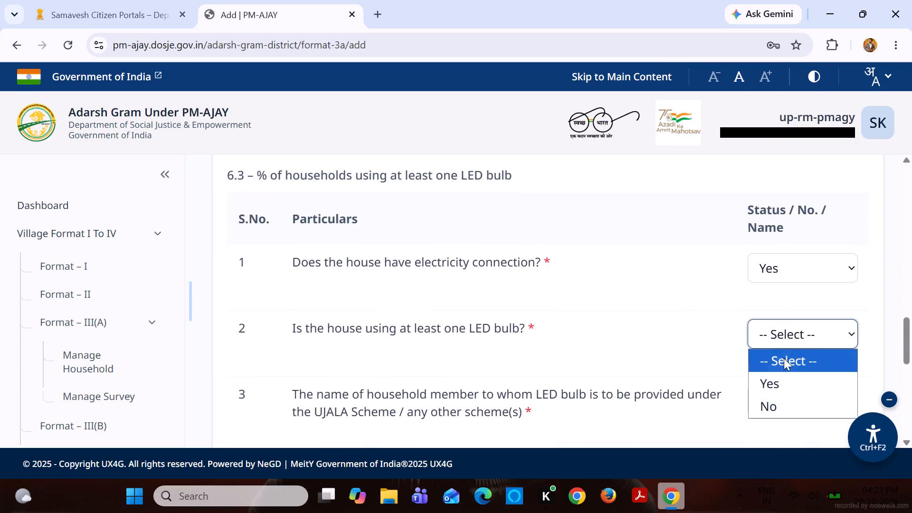
{"action": "left_click", "coordinate": [780, 389]}
Answer Yes for clean fuel use in 6.4 and submit the domain.
{"action": "scroll", "coordinate": [780, 389], "scroll_direction": "down", "scroll_amount": 3}
{"action": "left_click", "coordinate": [805, 282]}
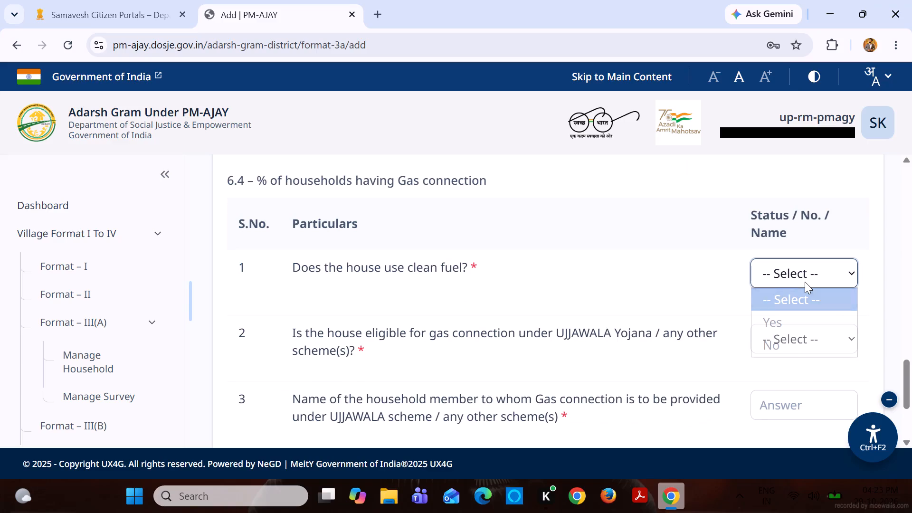
{"action": "left_click", "coordinate": [785, 315]}
{"action": "scroll", "coordinate": [785, 315], "scroll_direction": "down", "scroll_amount": 6}
{"action": "left_click", "coordinate": [837, 357]}
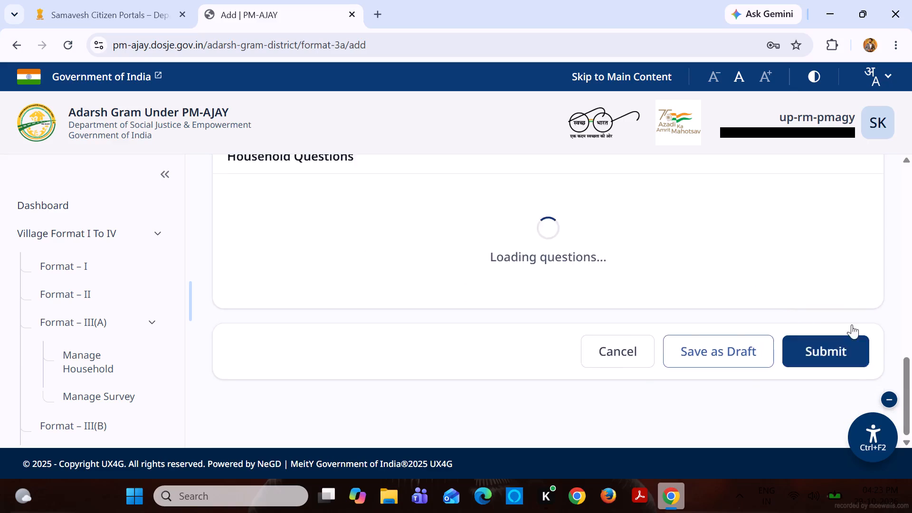
Choose domain 7 – Agricultural Practices etc., answer No for household involvement in farming, and submit the domain.
{"action": "left_click_drag", "start_coordinate": [777, 215], "coordinate": [776, 281]}
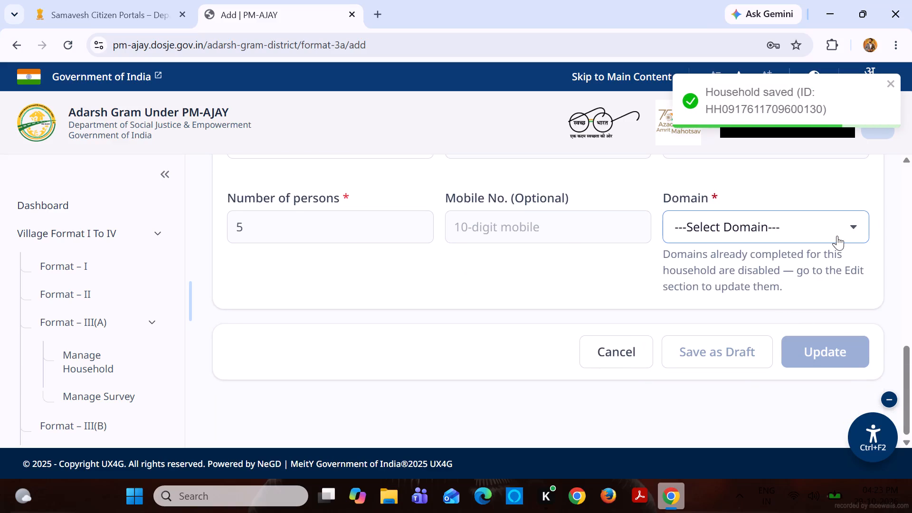
{"action": "left_click", "coordinate": [837, 236]}
{"action": "scroll", "coordinate": [791, 355], "scroll_direction": "down", "scroll_amount": 8}
{"action": "left_click", "coordinate": [690, 336]}
{"action": "scroll", "coordinate": [690, 336], "scroll_direction": "down", "scroll_amount": 2}
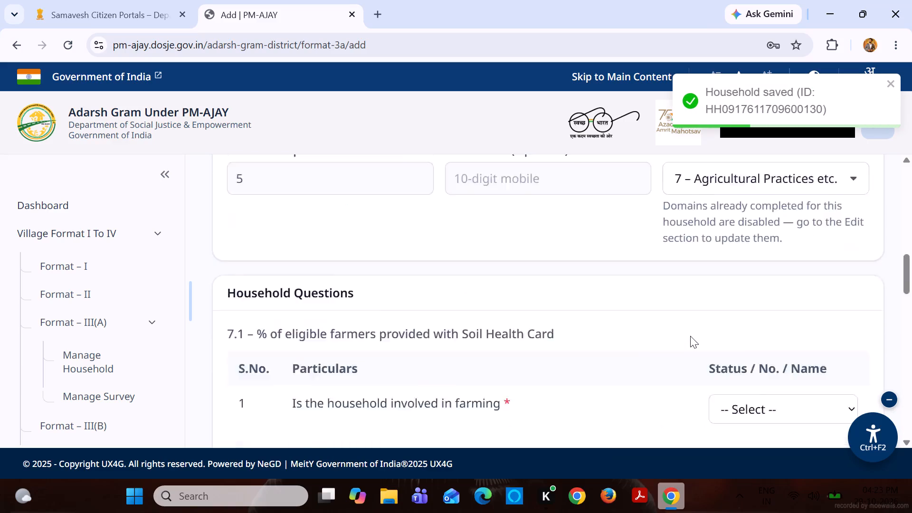
{"action": "scroll", "coordinate": [690, 336], "scroll_direction": "down", "scroll_amount": 2}
{"action": "left_click_drag", "start_coordinate": [800, 219], "coordinate": [765, 286]}
{"action": "left_click", "coordinate": [765, 286]}
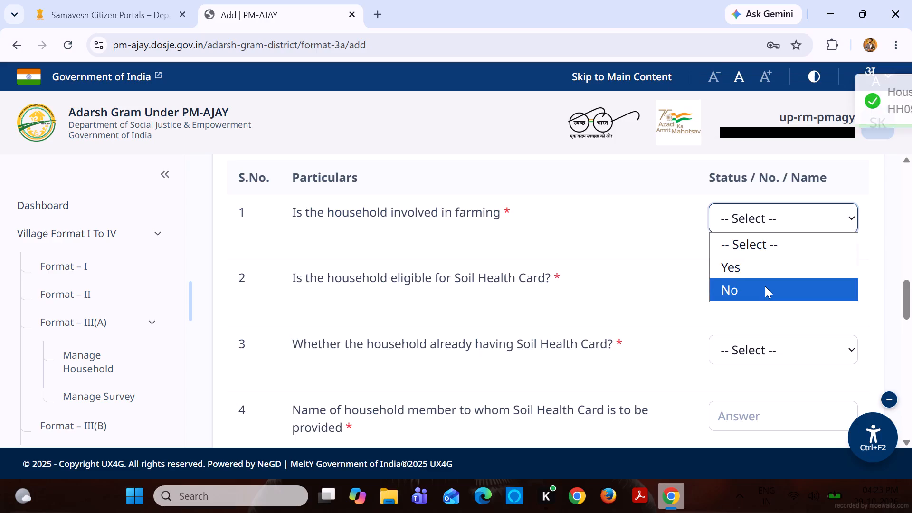
{"action": "scroll", "coordinate": [765, 286], "scroll_direction": "down", "scroll_amount": 7}
{"action": "left_click", "coordinate": [839, 355]}
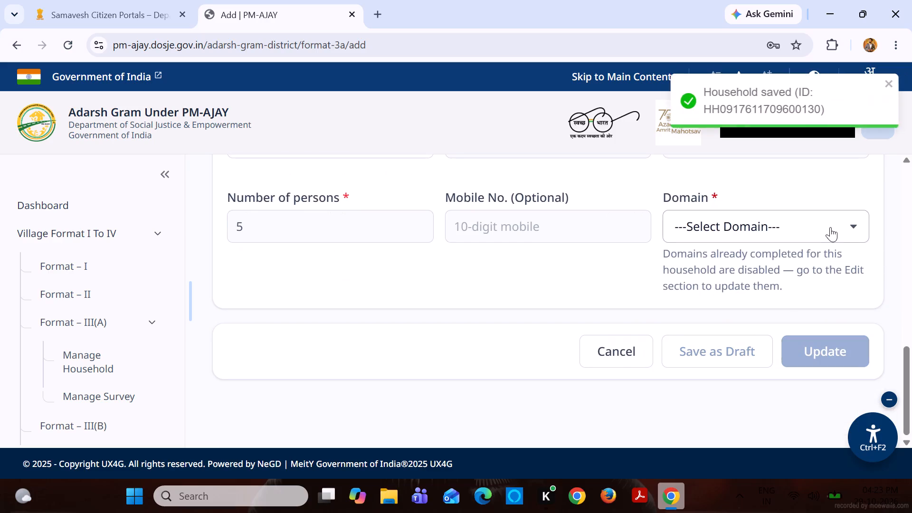
Choose domain 8 – Financial Inclusion and enter 5 persons over 5 years and 5 already having Aadhaar in 8.1.
{"action": "left_click", "coordinate": [830, 227]}
{"action": "scroll", "coordinate": [789, 333], "scroll_direction": "down", "scroll_amount": 11}
{"action": "left_click", "coordinate": [728, 372]}
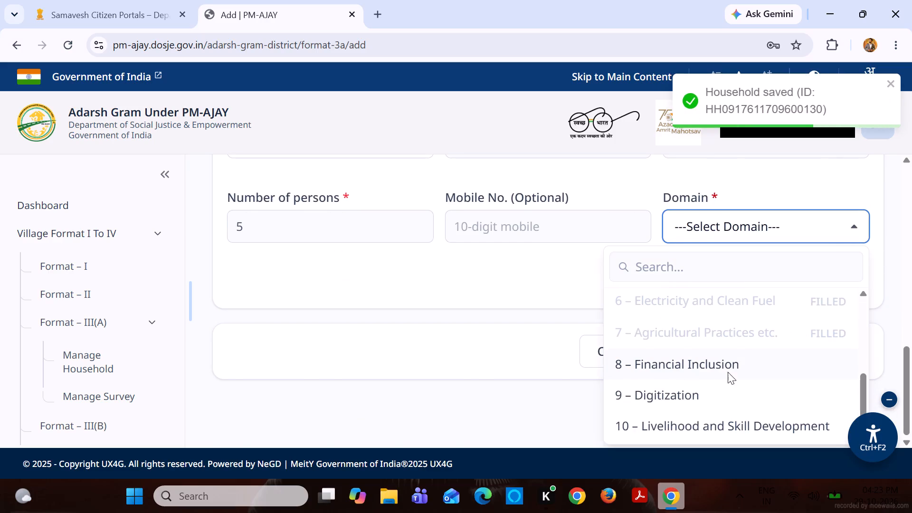
{"action": "scroll", "coordinate": [728, 372], "scroll_direction": "down", "scroll_amount": 3}
{"action": "left_click", "coordinate": [773, 318]}
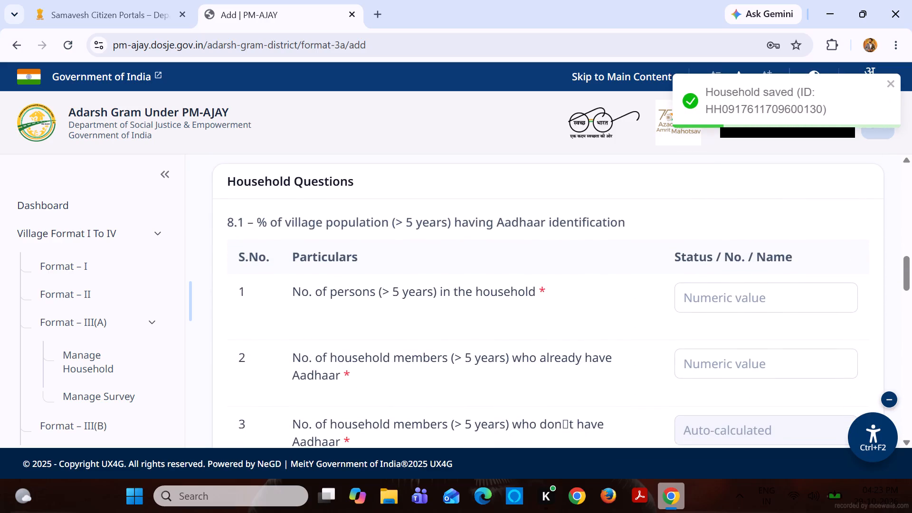
{"action": "left_click", "coordinate": [745, 301]}
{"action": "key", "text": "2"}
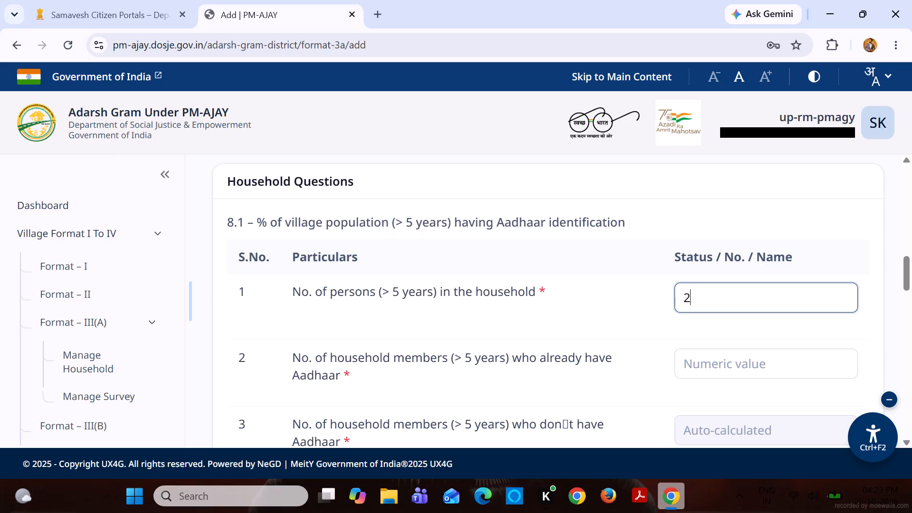
{"action": "key", "text": "BackSpace"}
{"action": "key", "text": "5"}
{"action": "left_click", "coordinate": [739, 354]}
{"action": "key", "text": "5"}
Enter 2 members eligible for a bank/post office account and 2 eligible members having an account in 8.2.
{"action": "scroll", "coordinate": [739, 354], "scroll_direction": "down", "scroll_amount": 4}
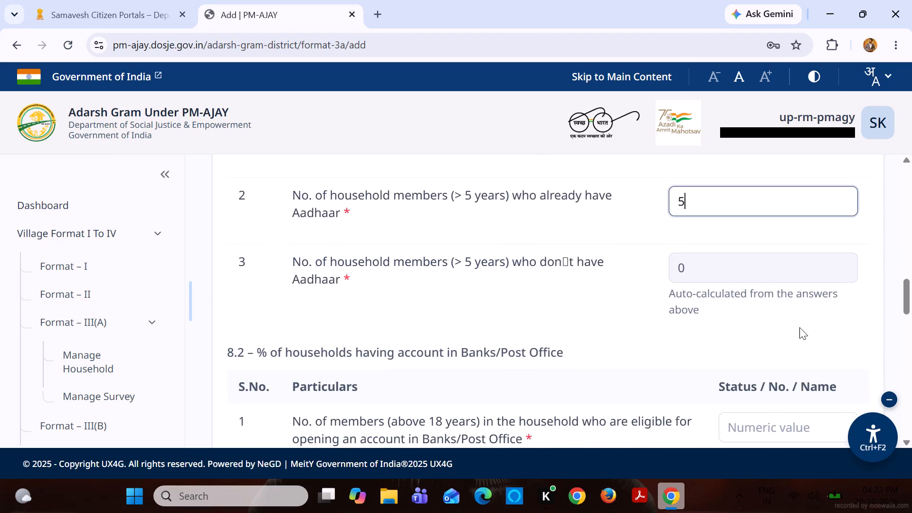
{"action": "scroll", "coordinate": [799, 327], "scroll_direction": "down", "scroll_amount": 2}
{"action": "left_click", "coordinate": [773, 295]}
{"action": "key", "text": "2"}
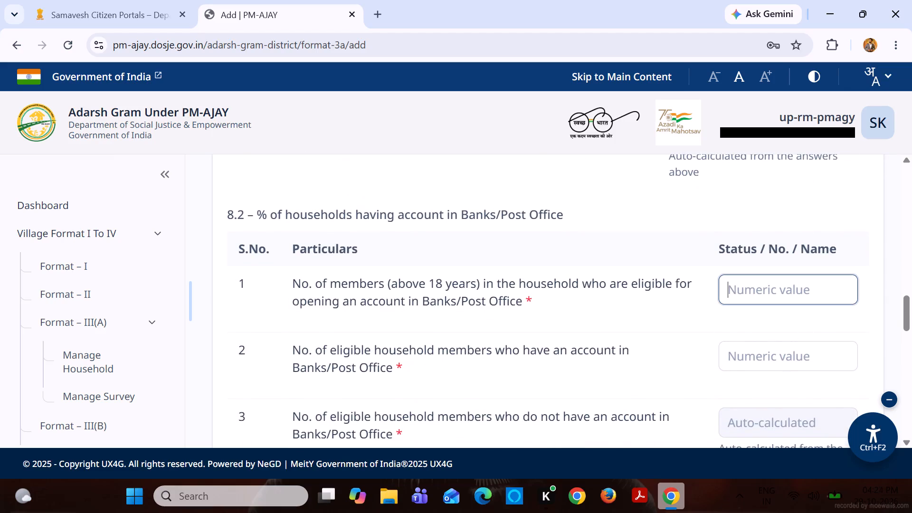
{"action": "left_click", "coordinate": [743, 356]}
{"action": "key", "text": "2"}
Enter 0 eligible persons for PMSBY in 8.3 and 0 for PMJJBY in 8.4, and submit the domain.
{"action": "scroll", "coordinate": [743, 356], "scroll_direction": "down", "scroll_amount": 5}
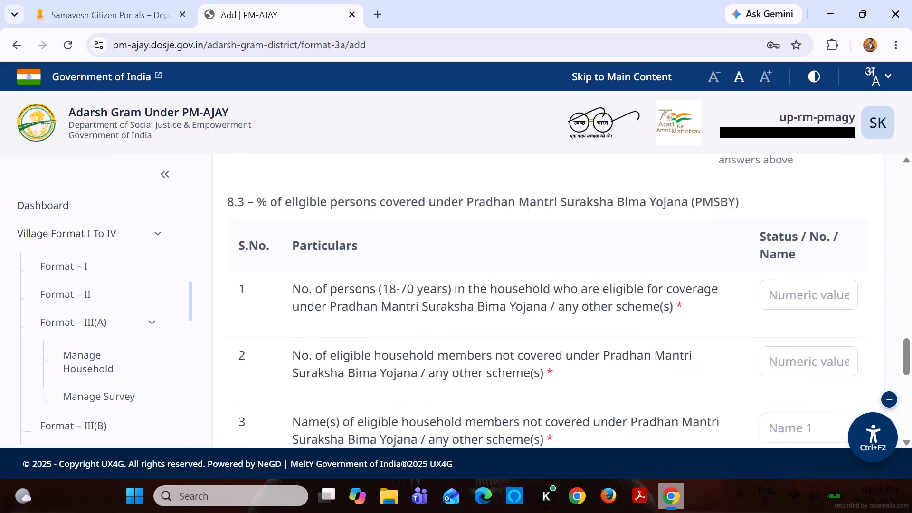
{"action": "scroll", "coordinate": [743, 356], "scroll_direction": "down", "scroll_amount": 1}
{"action": "left_click", "coordinate": [789, 232]}
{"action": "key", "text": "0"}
{"action": "scroll", "coordinate": [789, 232], "scroll_direction": "down", "scroll_amount": 1}
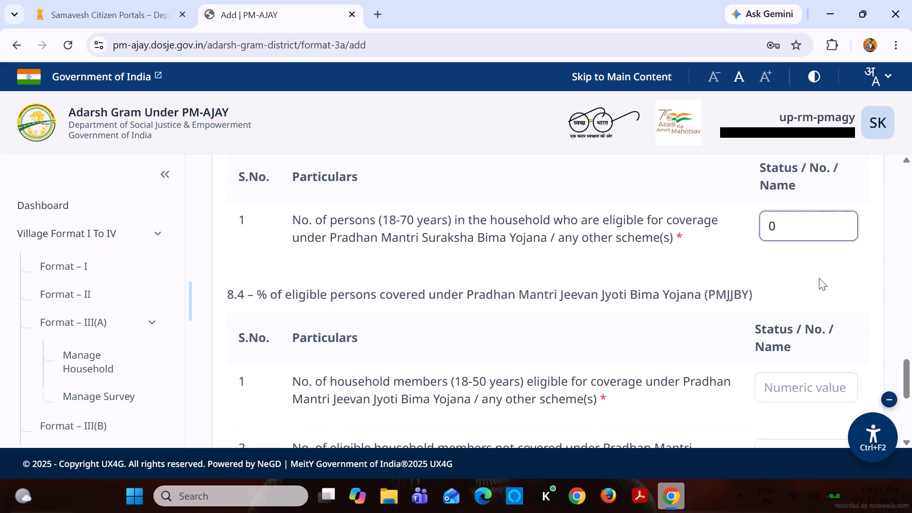
{"action": "left_click", "coordinate": [790, 376]}
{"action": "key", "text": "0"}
{"action": "scroll", "coordinate": [790, 376], "scroll_direction": "down", "scroll_amount": 4}
{"action": "scroll", "coordinate": [809, 285], "scroll_direction": "down", "scroll_amount": 5}
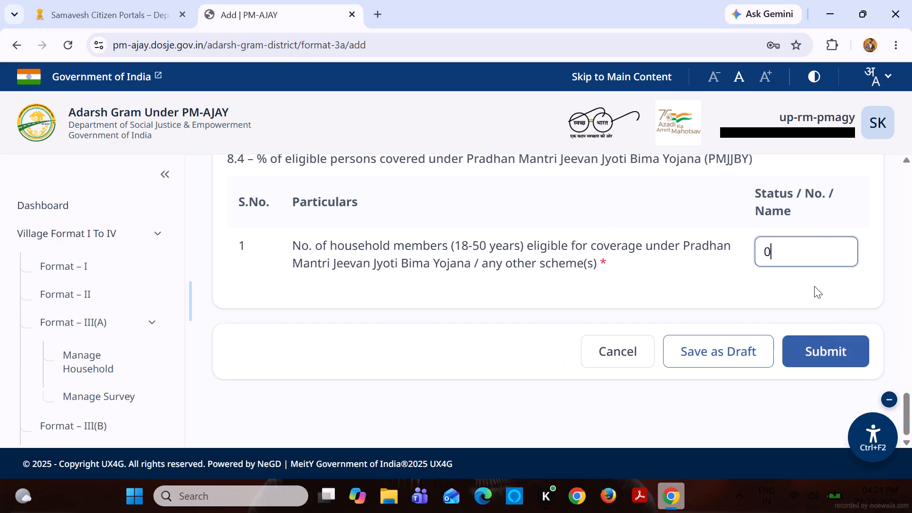
{"action": "left_click", "coordinate": [825, 335]}
Choose domain 9 – Digitization, enter 0 members eligible for PMGDISHA training in 9.3, and submit the domain.
{"action": "left_click", "coordinate": [826, 225]}
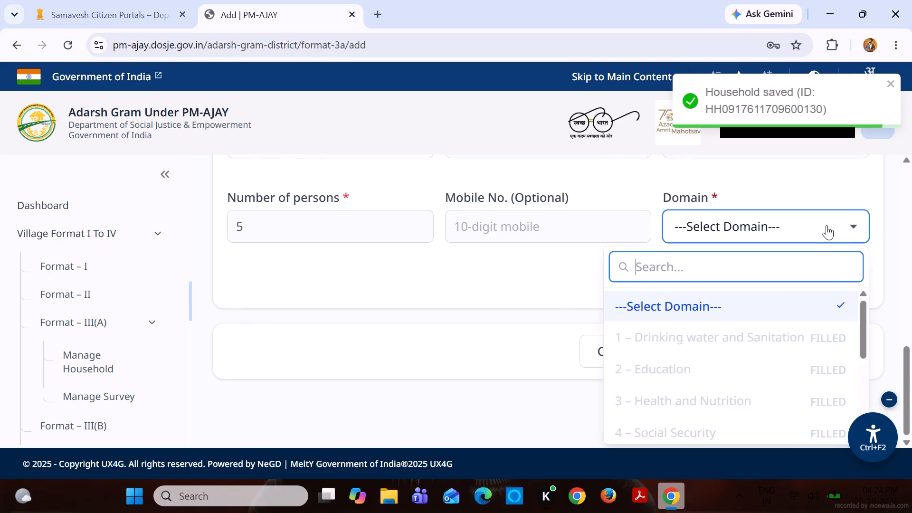
{"action": "scroll", "coordinate": [771, 332], "scroll_direction": "down", "scroll_amount": 9}
{"action": "left_click", "coordinate": [716, 392]}
{"action": "scroll", "coordinate": [716, 392], "scroll_direction": "down", "scroll_amount": 2}
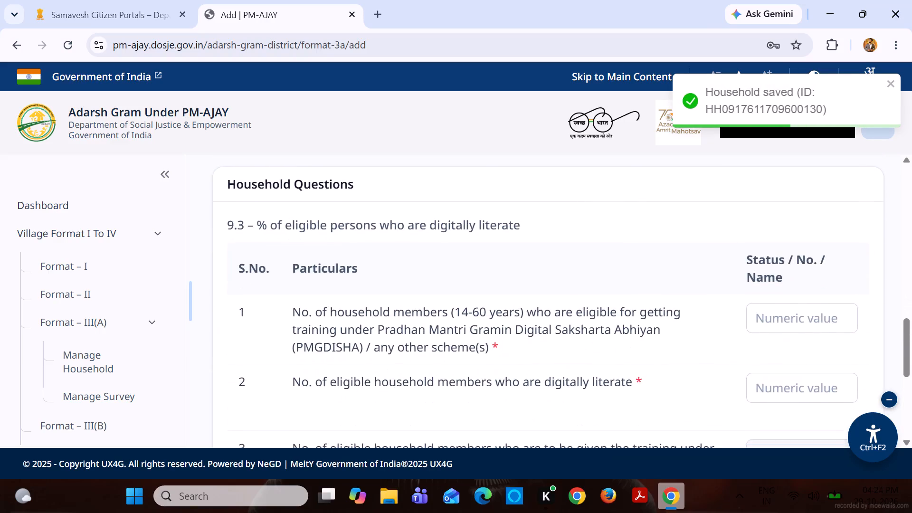
{"action": "left_click", "coordinate": [788, 332]}
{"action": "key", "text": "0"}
{"action": "scroll", "coordinate": [788, 332], "scroll_direction": "down", "scroll_amount": 3}
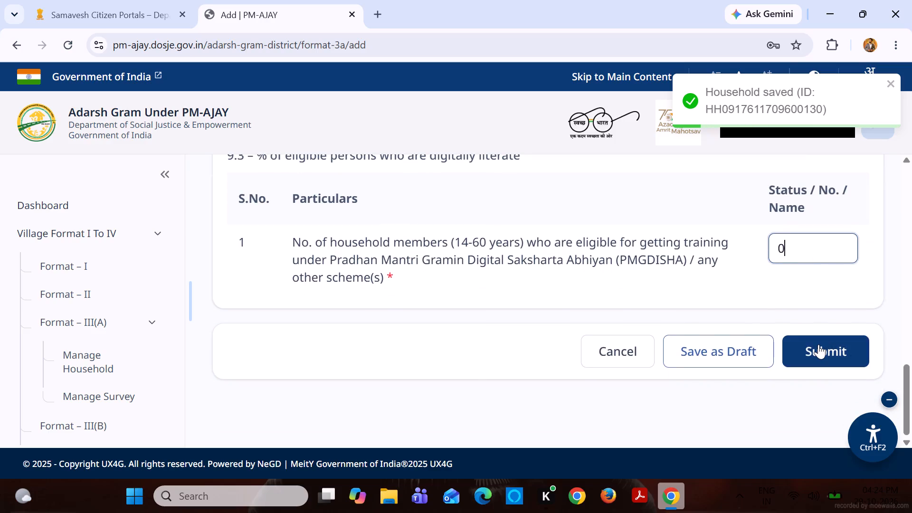
{"action": "left_click", "coordinate": [818, 344]}
Choose domain 10 – Livelihood and Skill Development and enter 0 eligible youth for skill training in 10.1 and bank linked loans in 10.2.
{"action": "left_click", "coordinate": [816, 237]}
{"action": "scroll", "coordinate": [773, 365], "scroll_direction": "down", "scroll_amount": 3}
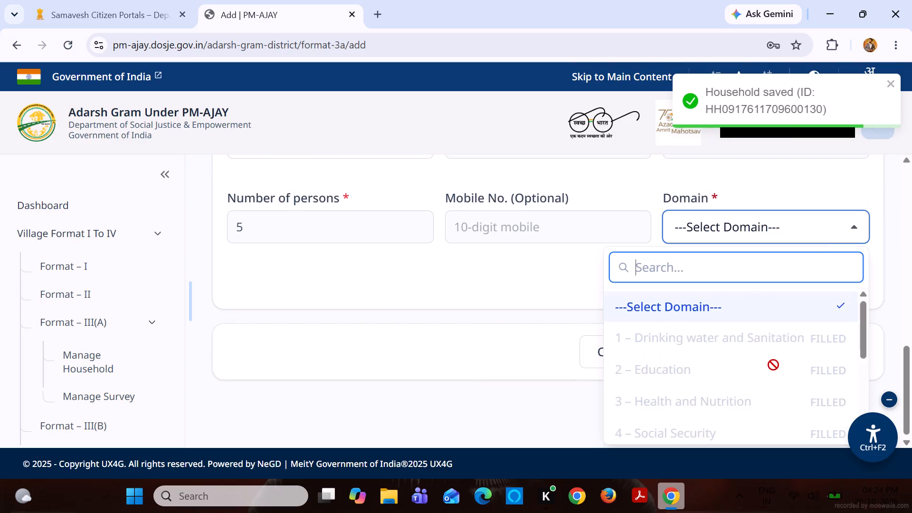
{"action": "scroll", "coordinate": [773, 365], "scroll_direction": "down", "scroll_amount": 4}
{"action": "left_click", "coordinate": [713, 425]}
{"action": "scroll", "coordinate": [756, 306], "scroll_direction": "down", "scroll_amount": 2}
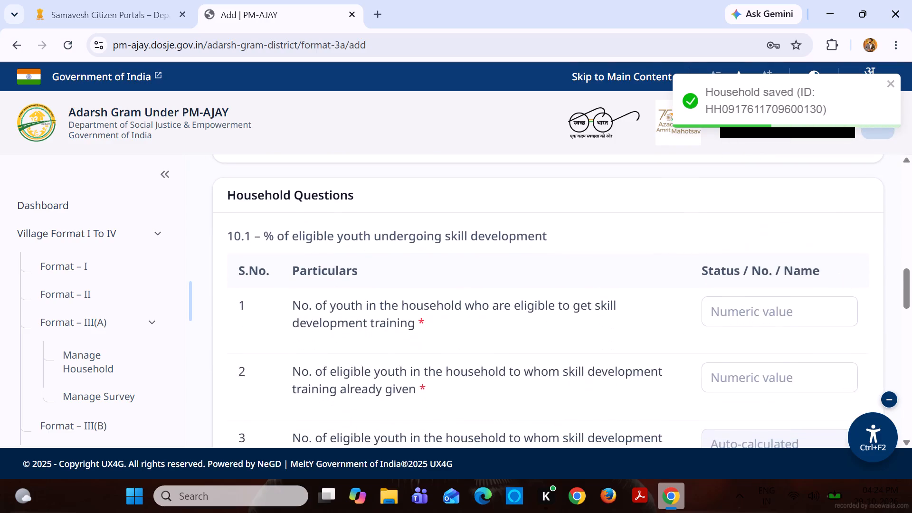
{"action": "left_click", "coordinate": [767, 316]}
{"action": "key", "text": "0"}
{"action": "scroll", "coordinate": [767, 311], "scroll_direction": "down", "scroll_amount": 5}
{"action": "left_click", "coordinate": [754, 225]}
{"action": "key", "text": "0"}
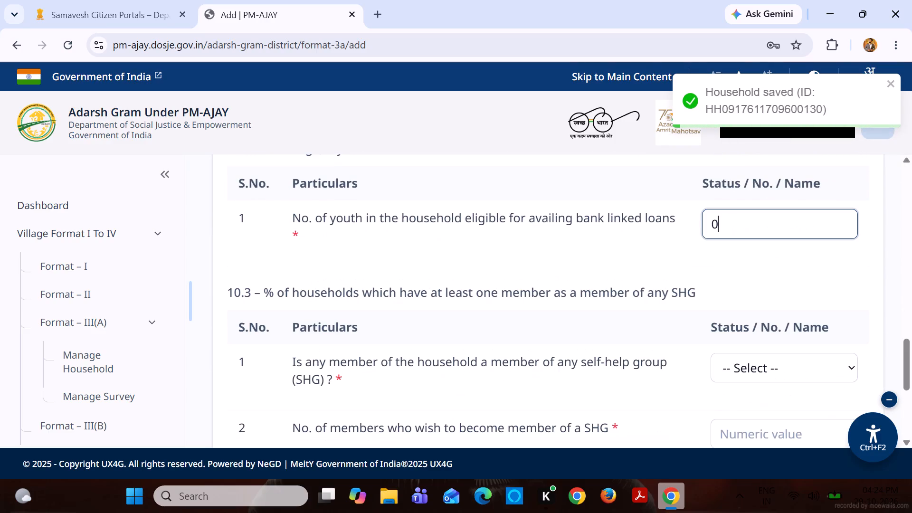
Answer Yes for a household member belonging to a self-help group in 10.3 and submit the domain.
{"action": "scroll", "coordinate": [754, 225], "scroll_direction": "down", "scroll_amount": 1}
{"action": "left_click_drag", "start_coordinate": [819, 377], "coordinate": [772, 402]}
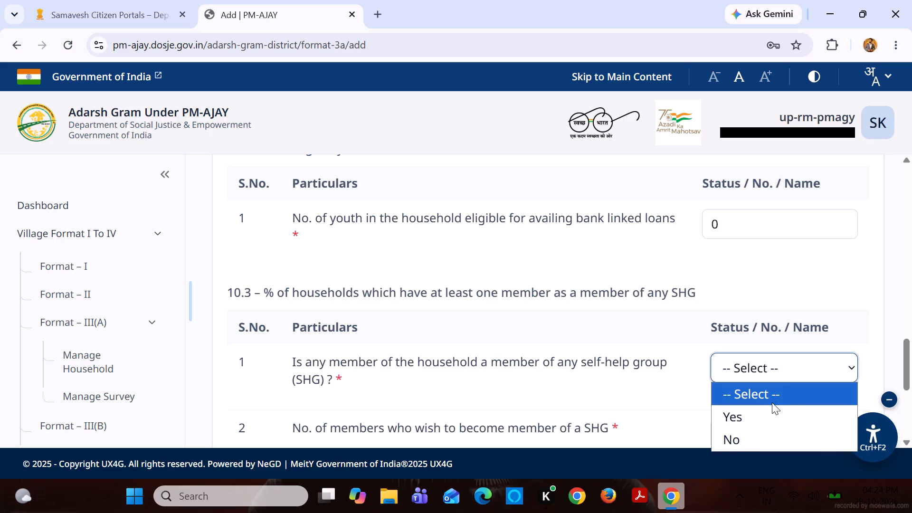
{"action": "left_click", "coordinate": [772, 402]}
{"action": "left_click", "coordinate": [796, 370]}
{"action": "left_click", "coordinate": [760, 425]}
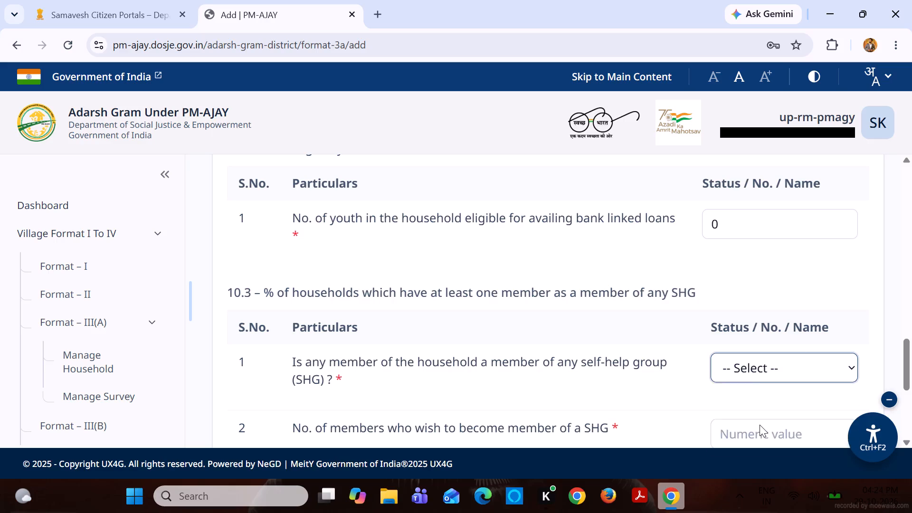
{"action": "scroll", "coordinate": [760, 425], "scroll_direction": "down", "scroll_amount": 3}
{"action": "left_click", "coordinate": [829, 358]}
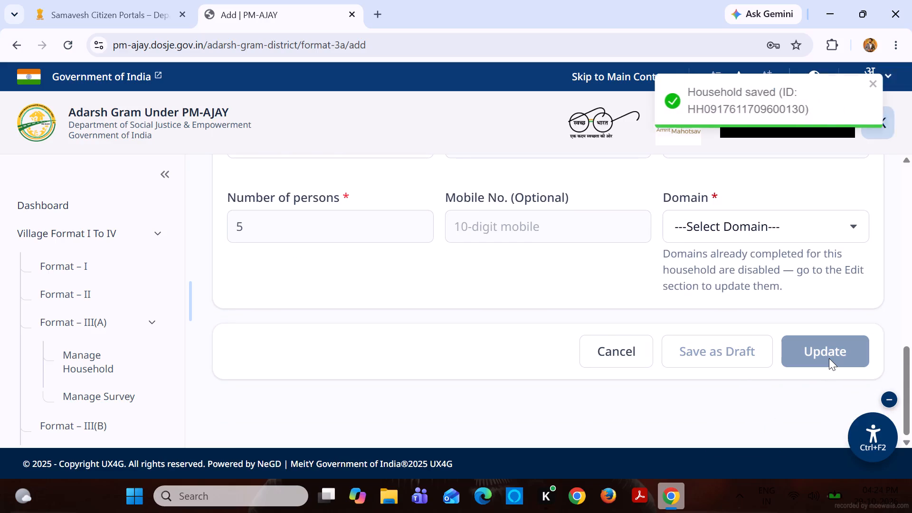
Go to Manage Household under Format – III(A) and open a blank Household Details form for a new household.
{"action": "scroll", "coordinate": [719, 277], "scroll_direction": "up", "scroll_amount": 12}
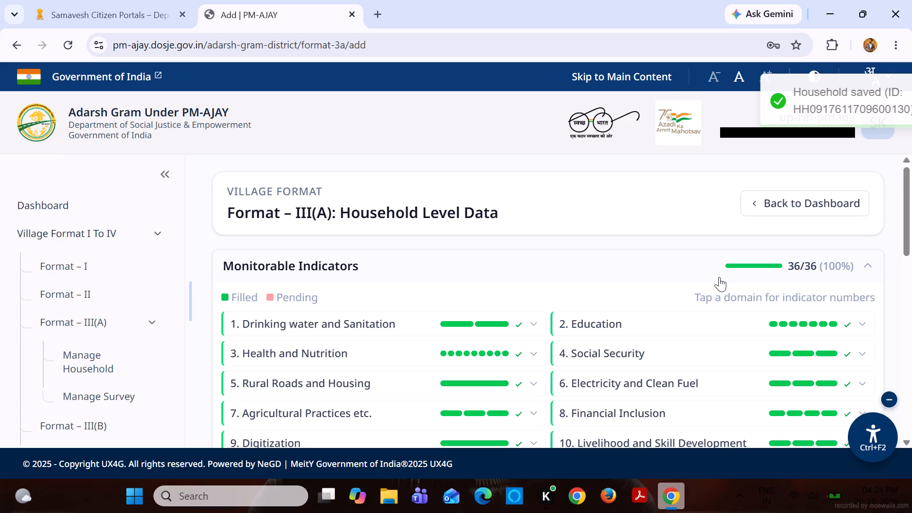
{"action": "scroll", "coordinate": [719, 277], "scroll_direction": "down", "scroll_amount": 4}
{"action": "scroll", "coordinate": [719, 277], "scroll_direction": "up", "scroll_amount": 1}
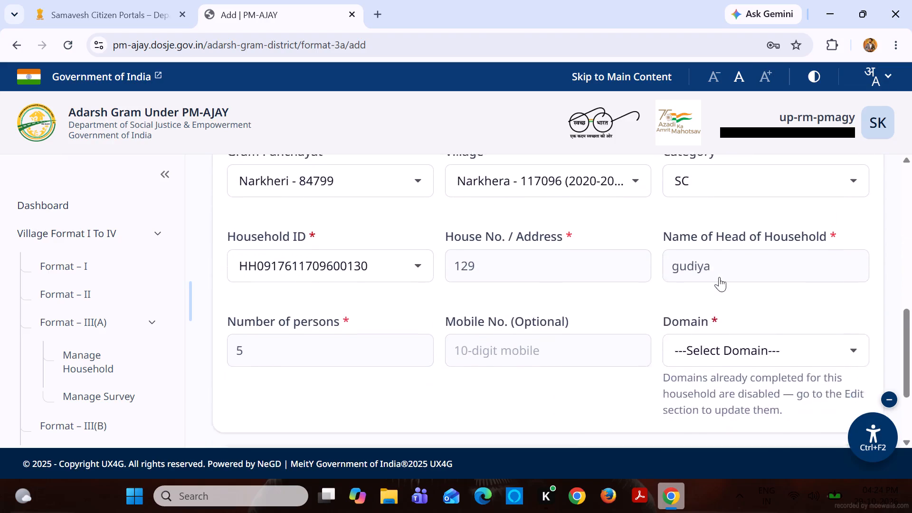
{"action": "scroll", "coordinate": [719, 277], "scroll_direction": "up", "scroll_amount": 2}
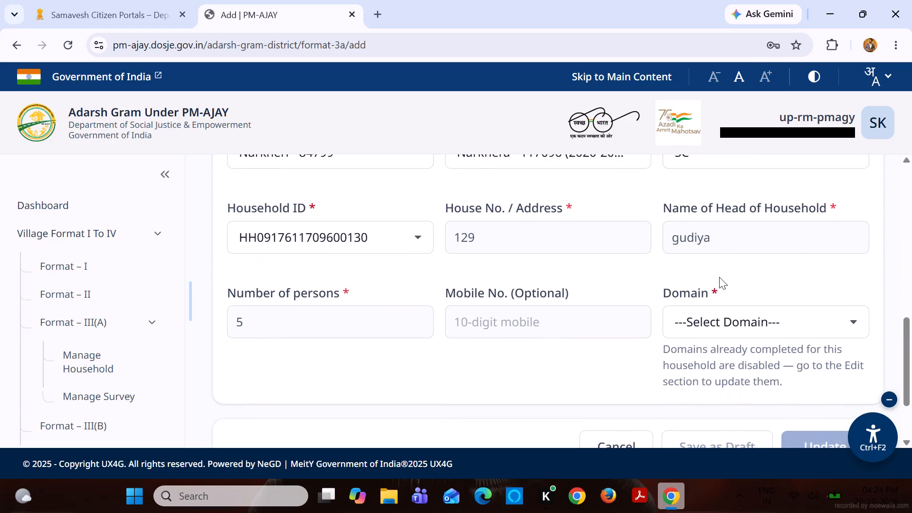
{"action": "scroll", "coordinate": [719, 277], "scroll_direction": "up", "scroll_amount": 1}
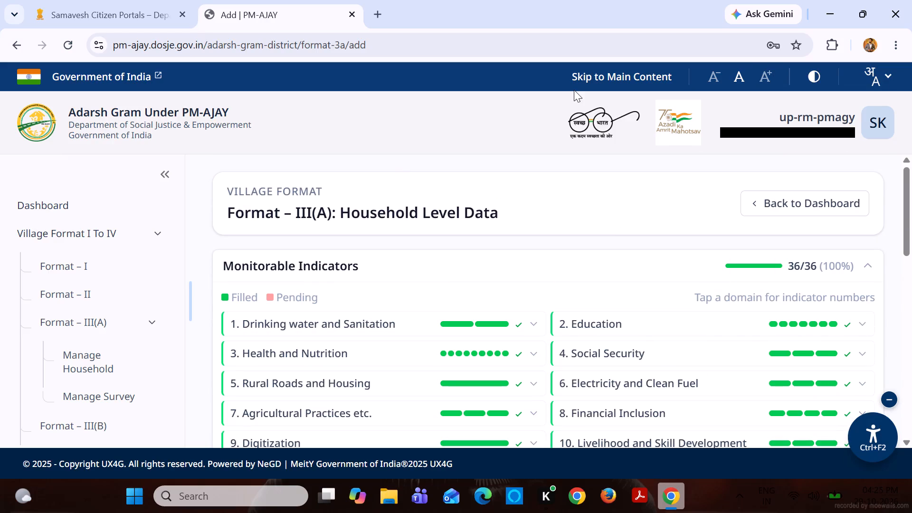
{"action": "left_click", "coordinate": [114, 372]}
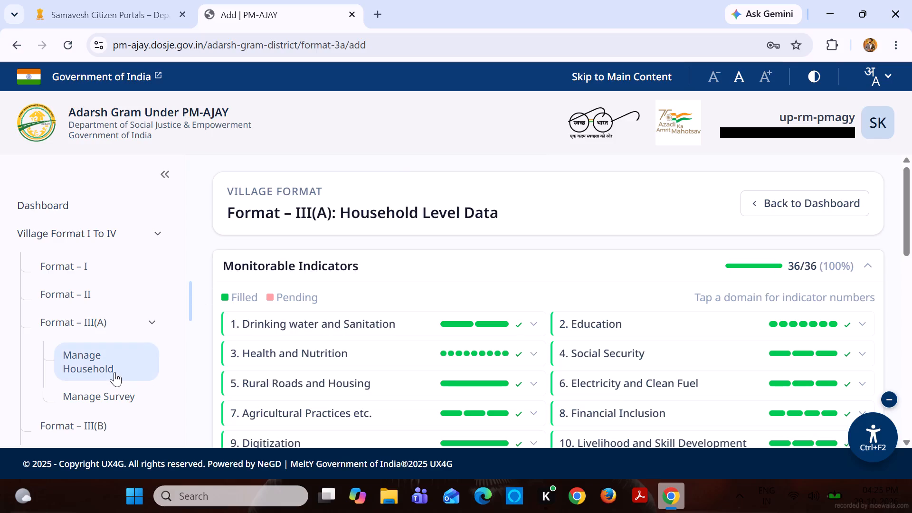
{"action": "left_click", "coordinate": [676, 207]}
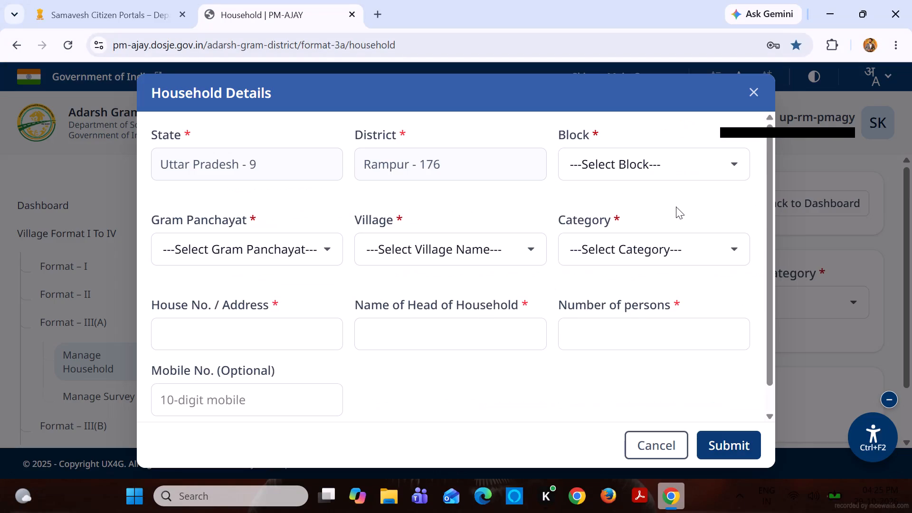